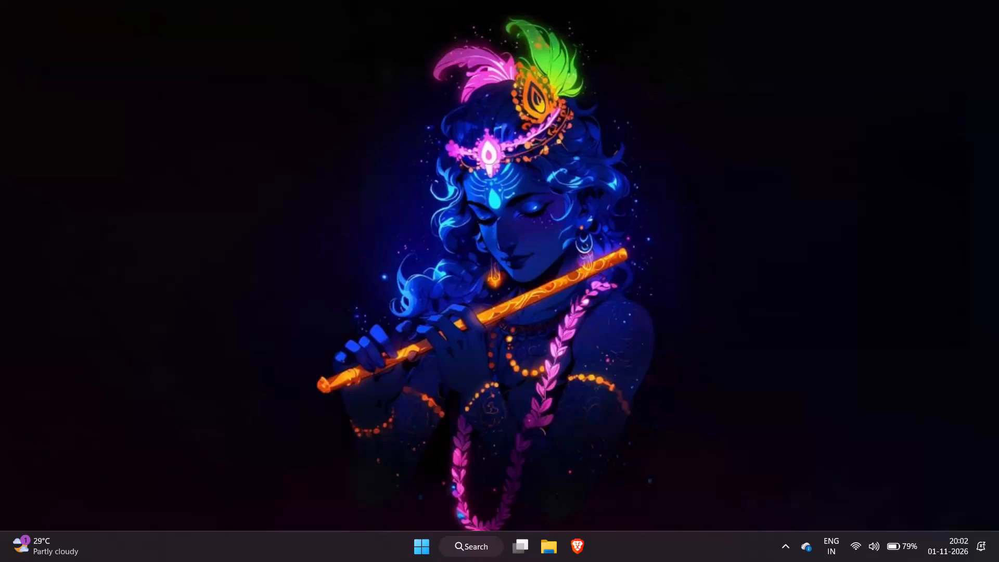
Open File Explorer and go to the USB Drive (D:) listed below the Gangadhar (G:) drive.
left_click(549, 548)
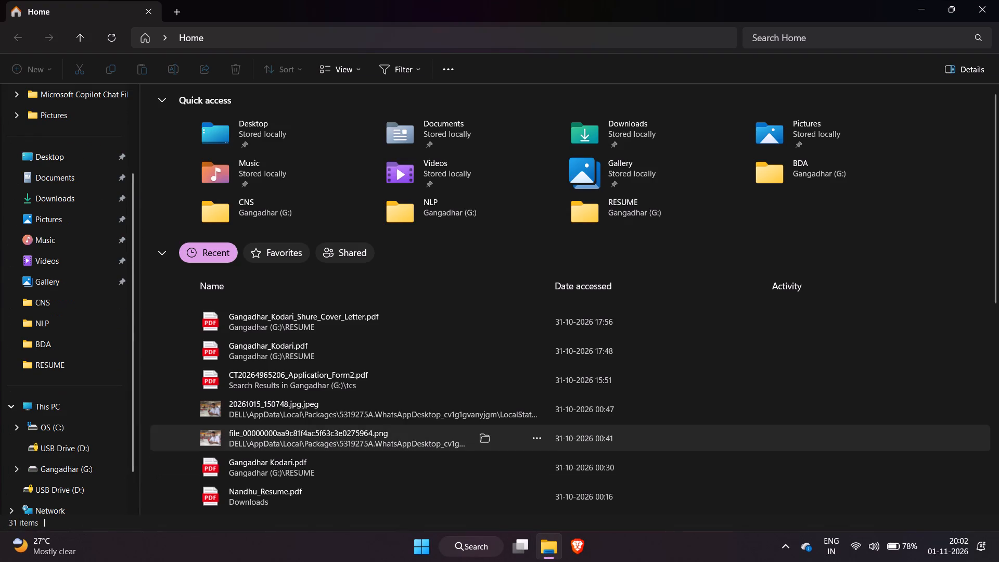
scroll(77, 433, "down", 1)
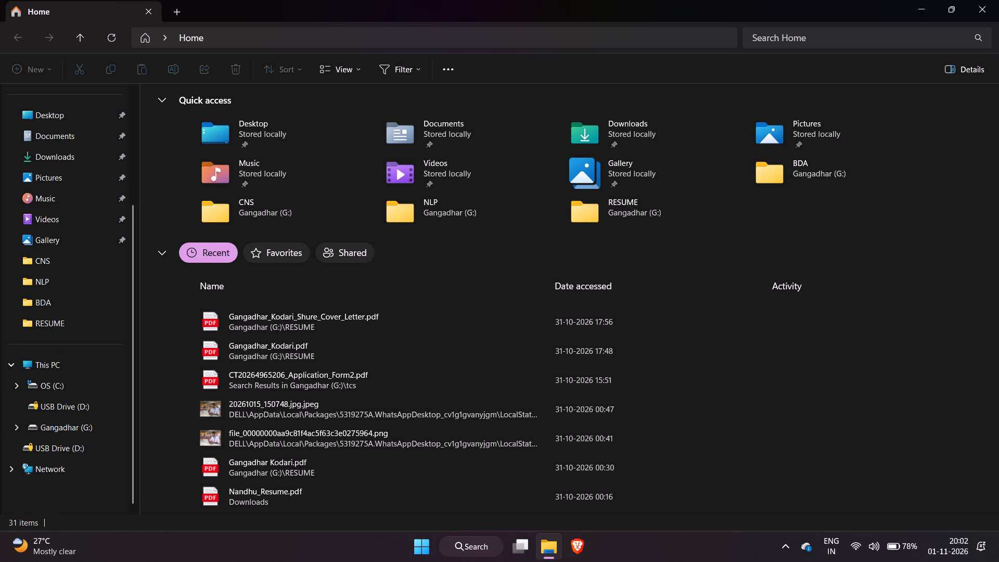
left_click(784, 545)
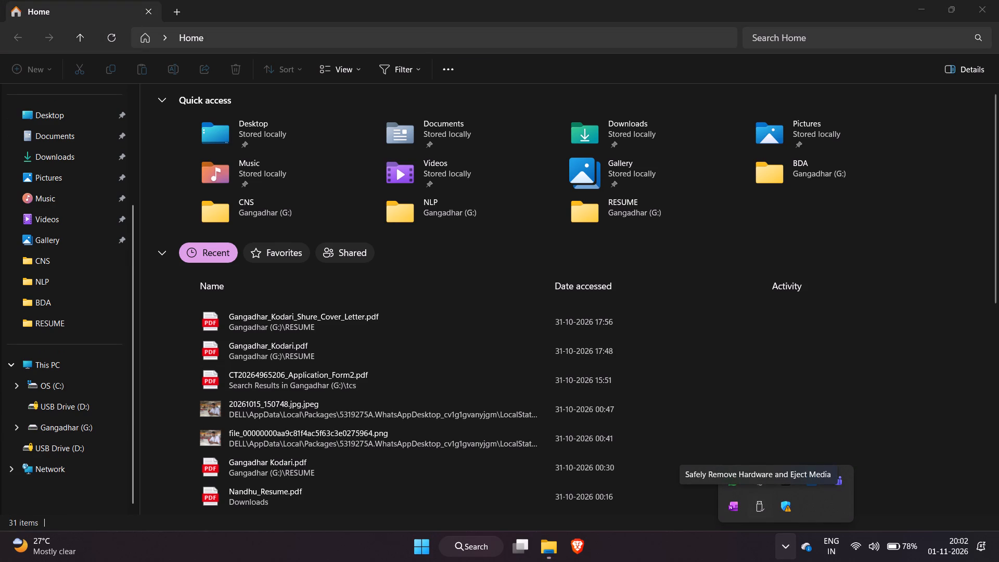
left_click(776, 319)
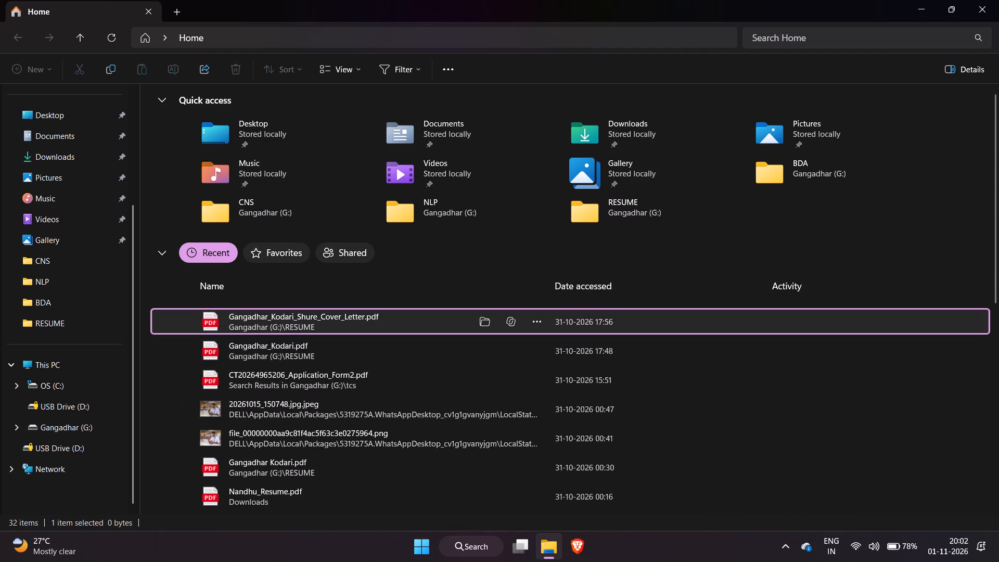
scroll(52, 429, "down", 1)
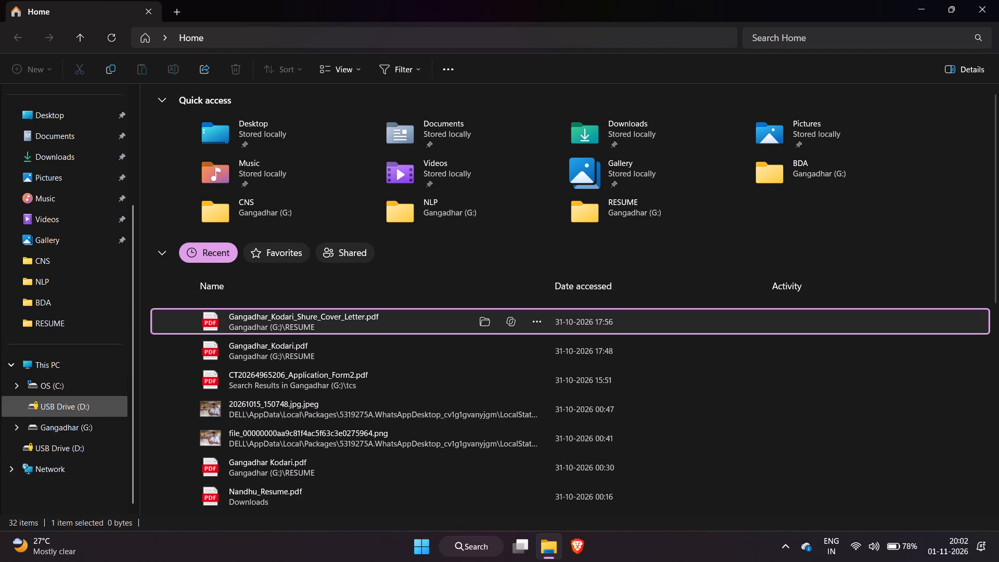
left_click(63, 444)
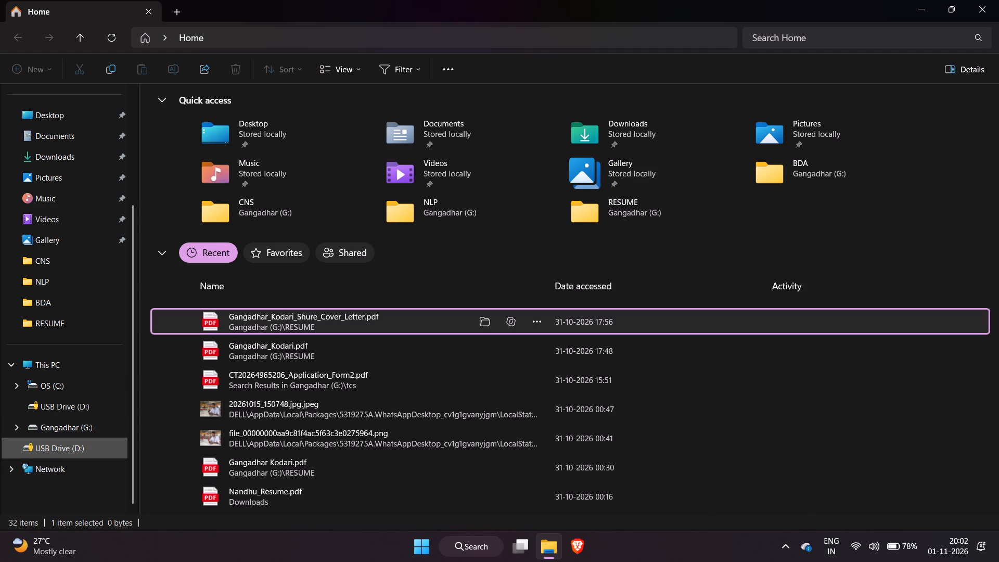
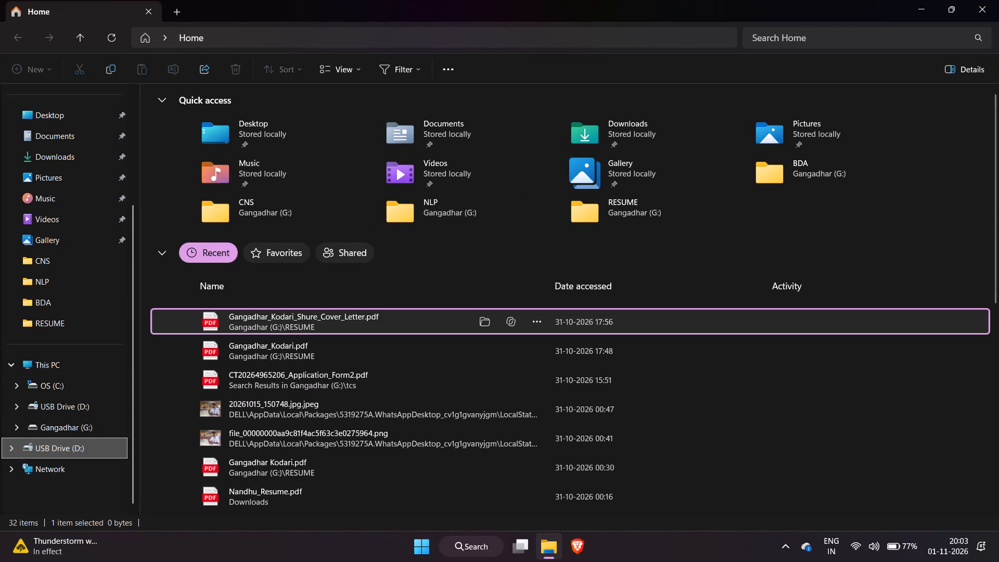
Open the USB Drive (D:) listed below Gangadhar (G:) and filter its items by date modified to Yesterday.
left_click(59, 445)
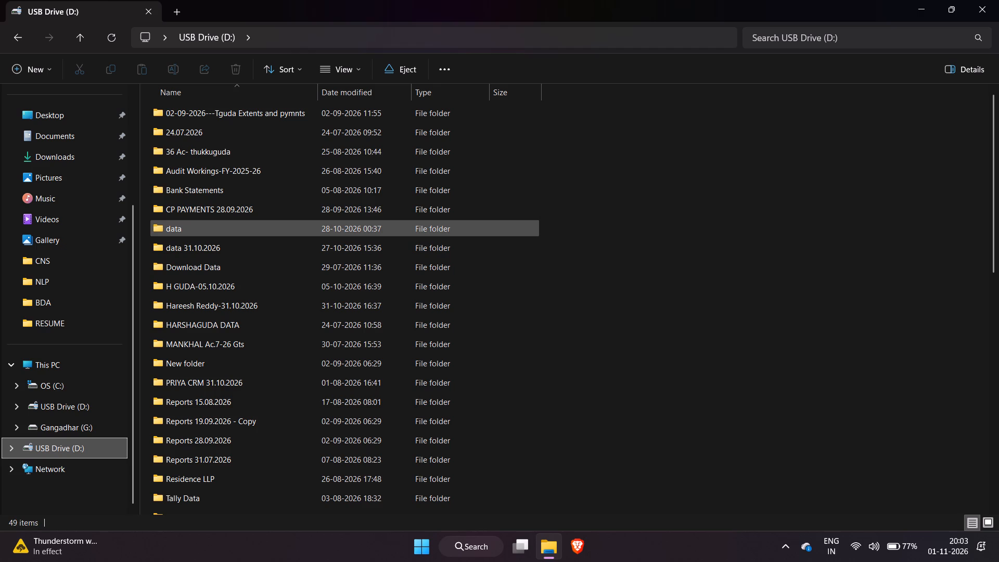
left_click(406, 92)
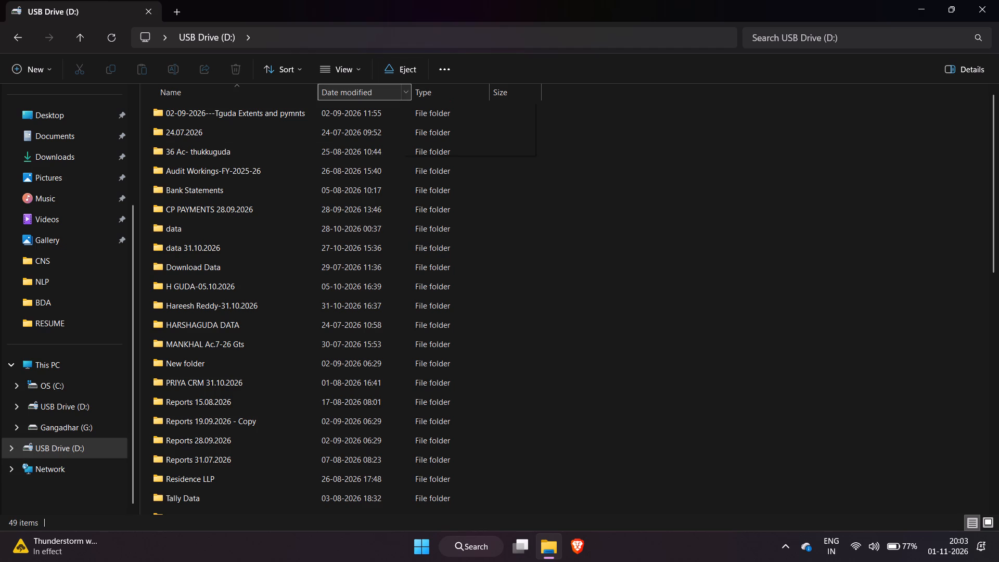
left_click(411, 149)
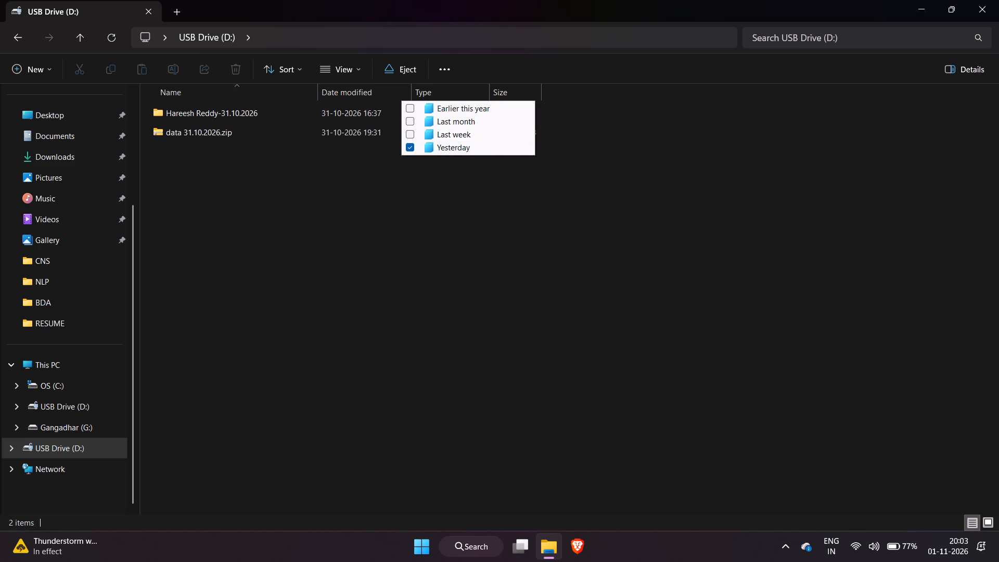
left_click(238, 249)
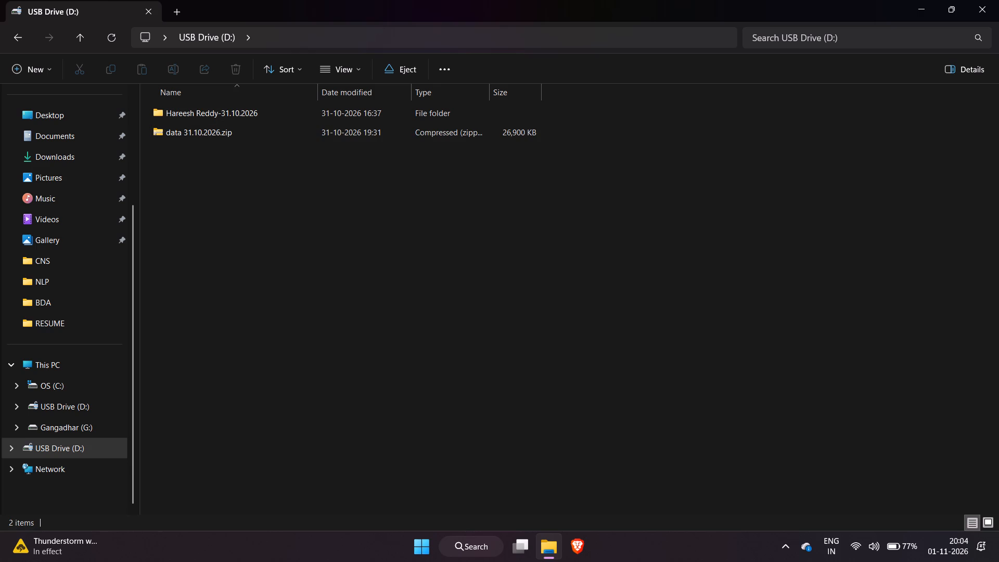
left_click(214, 133)
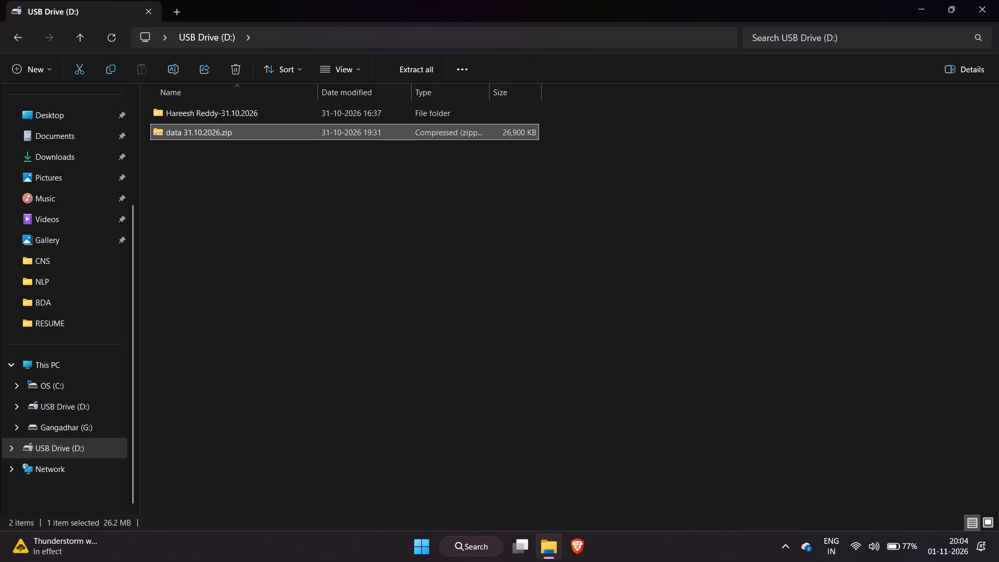
Reopen the unfiltered USB Drive (D:) and open COPY REPORT 31.10.2026.xlsx from the data 31.10.2026 folder.
left_click(81, 35)
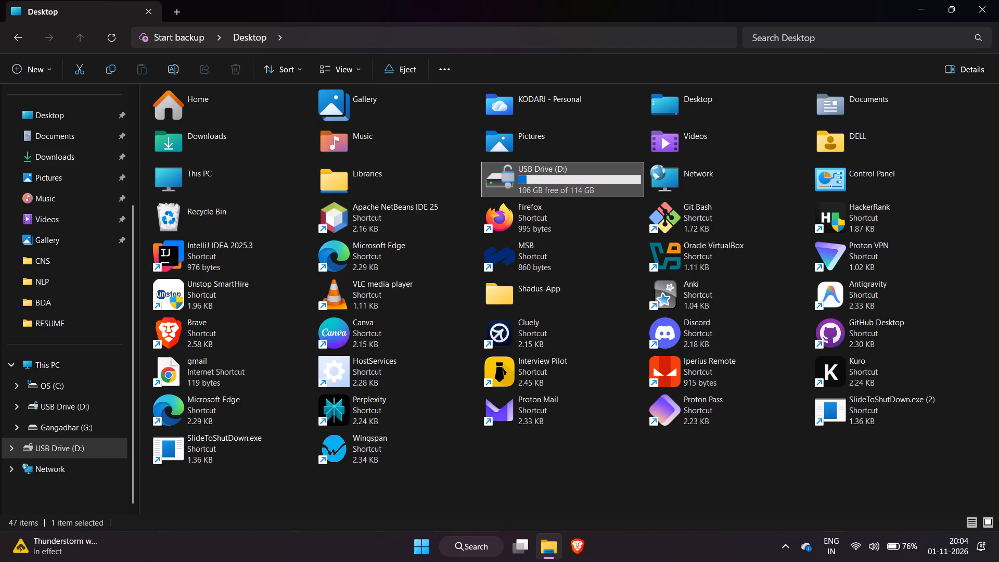
double_click(579, 193)
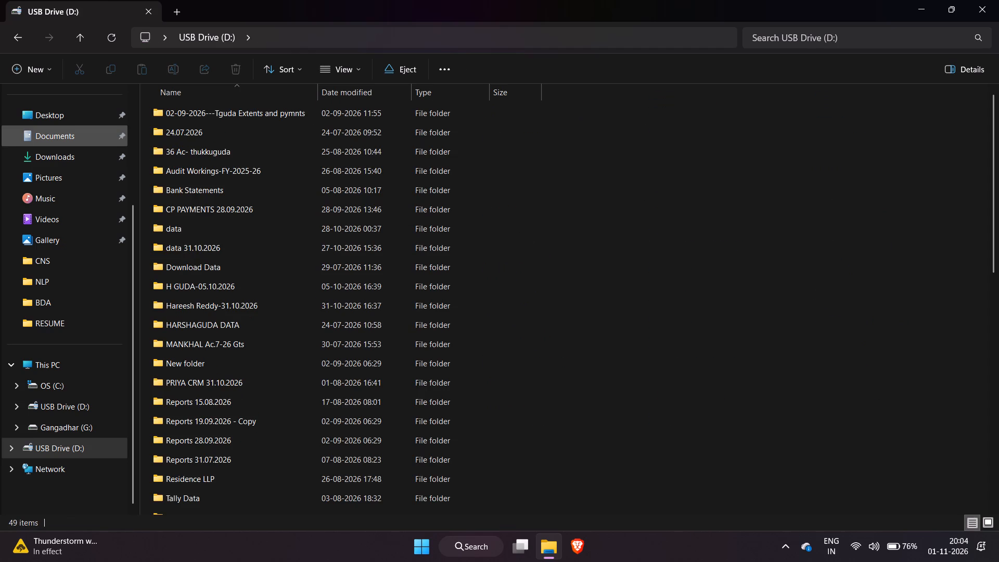
double_click(195, 254)
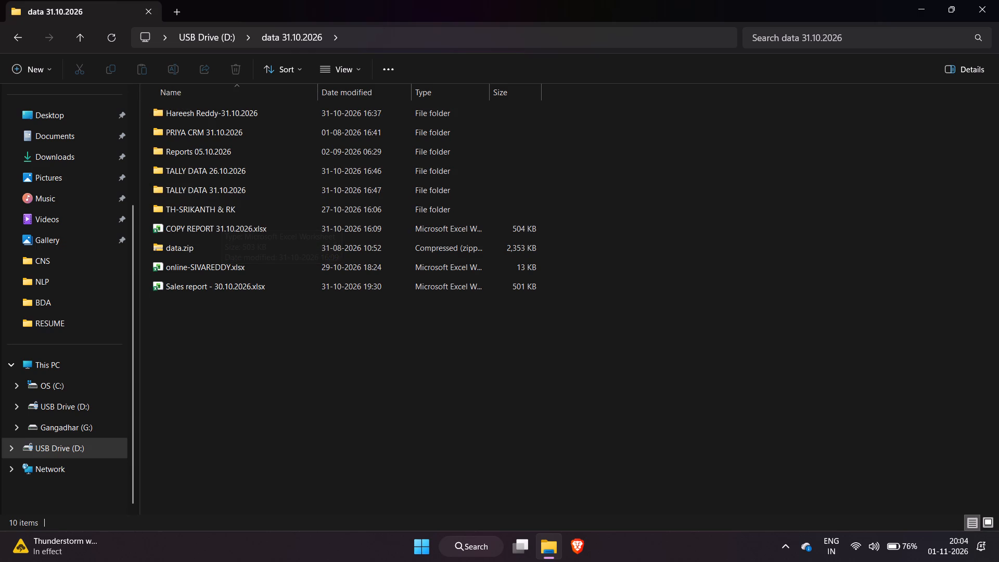
double_click(219, 224)
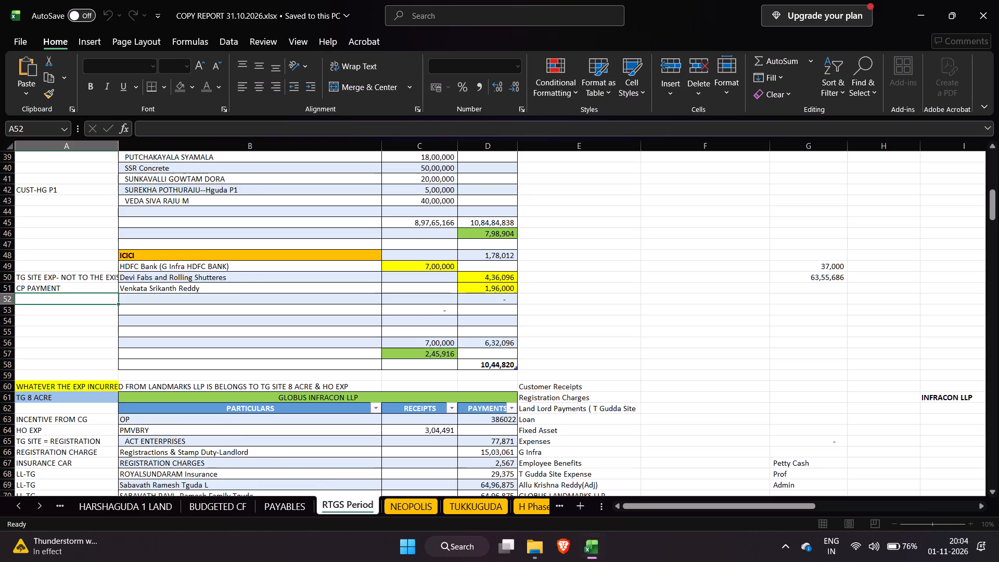
Enable the disabled content so the workbook's links can update.
scroll(327, 362, "up", 7)
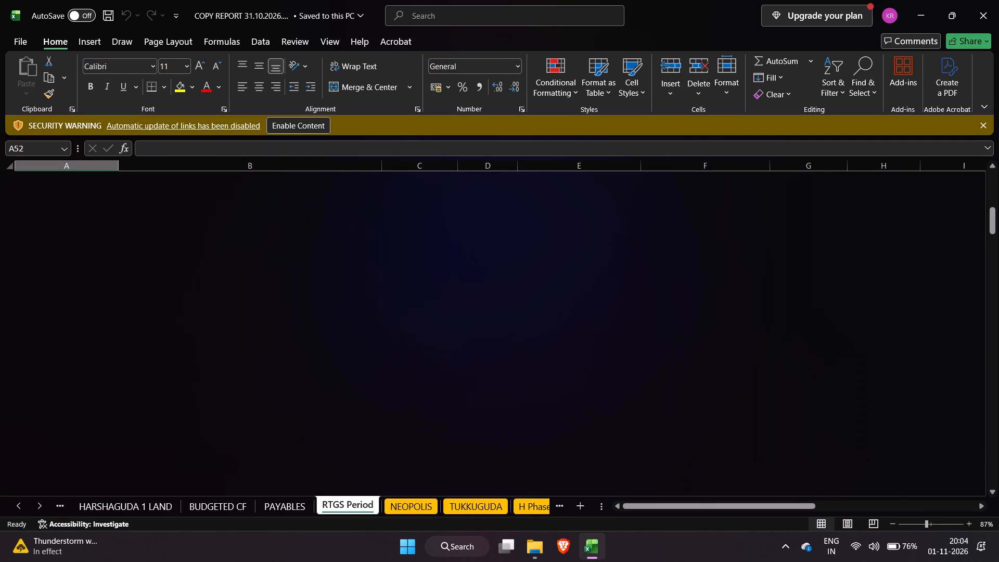
scroll(327, 362, "down", 5)
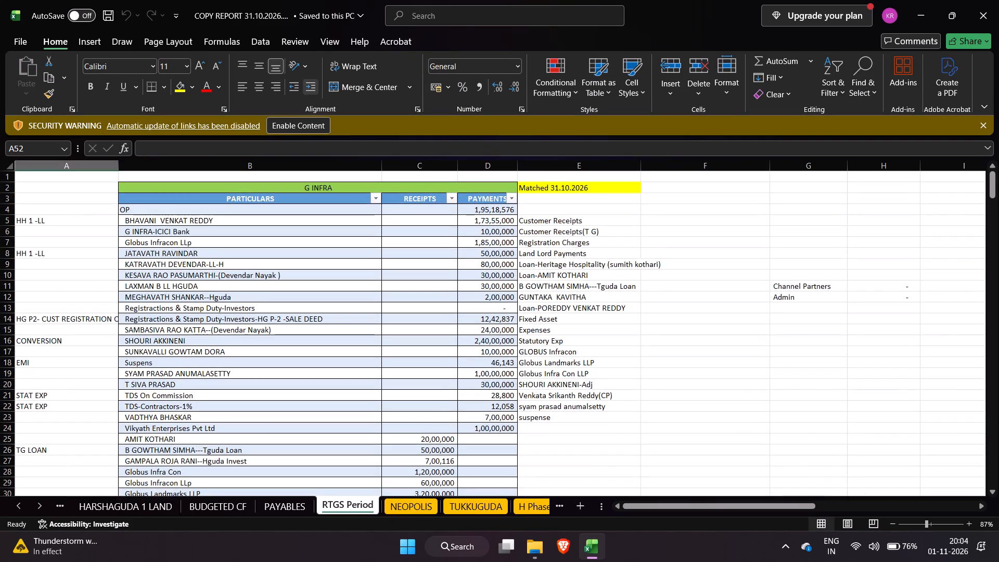
left_click(288, 130)
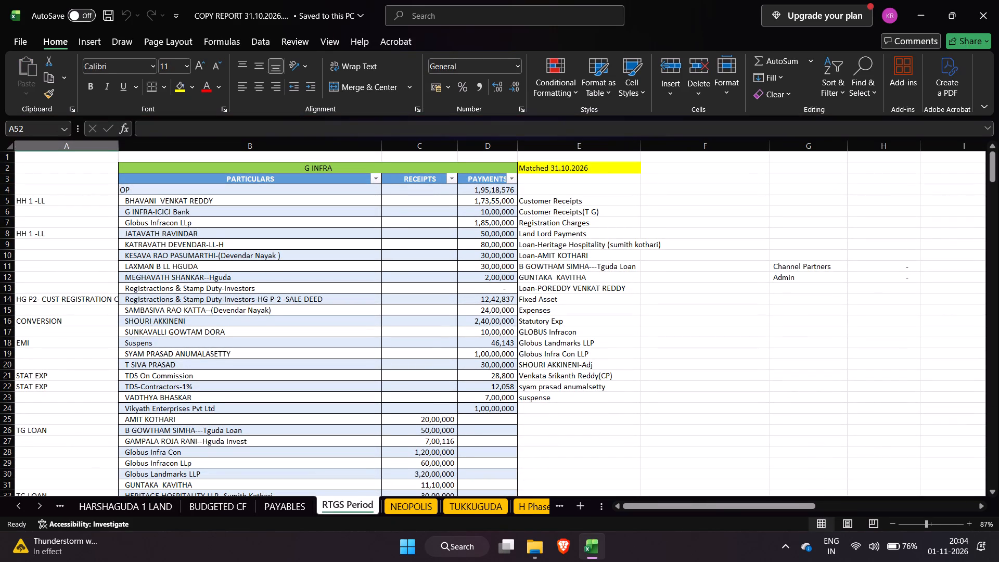
Look over the G INFRA receipts and payments at the start of the RTGS Period sheet.
left_click(326, 315)
scroll(326, 315, "right", 3)
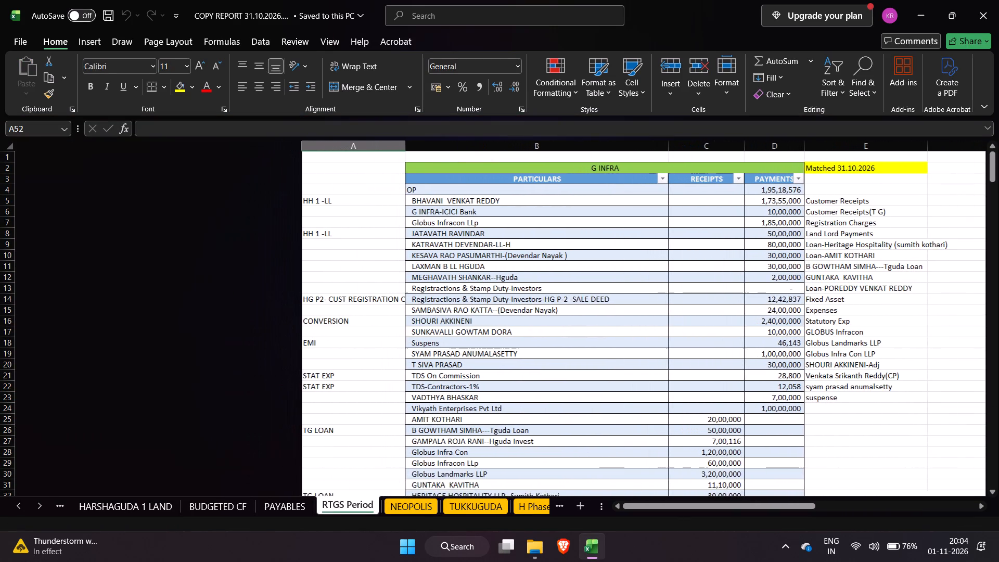
scroll(326, 315, "left", 3)
scroll(326, 315, "up", 1)
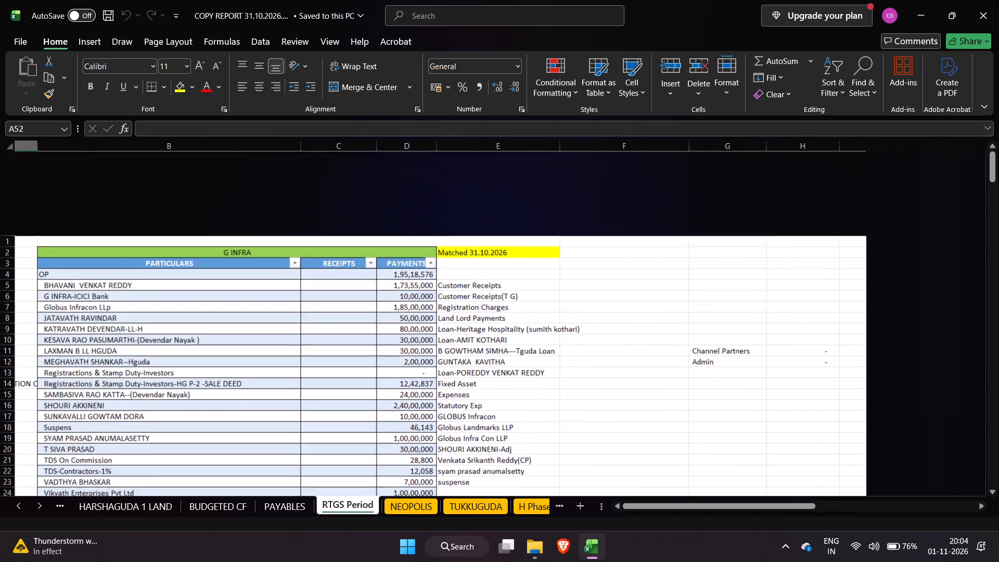
scroll(326, 315, "up", 1)
scroll(326, 315, "down", 3)
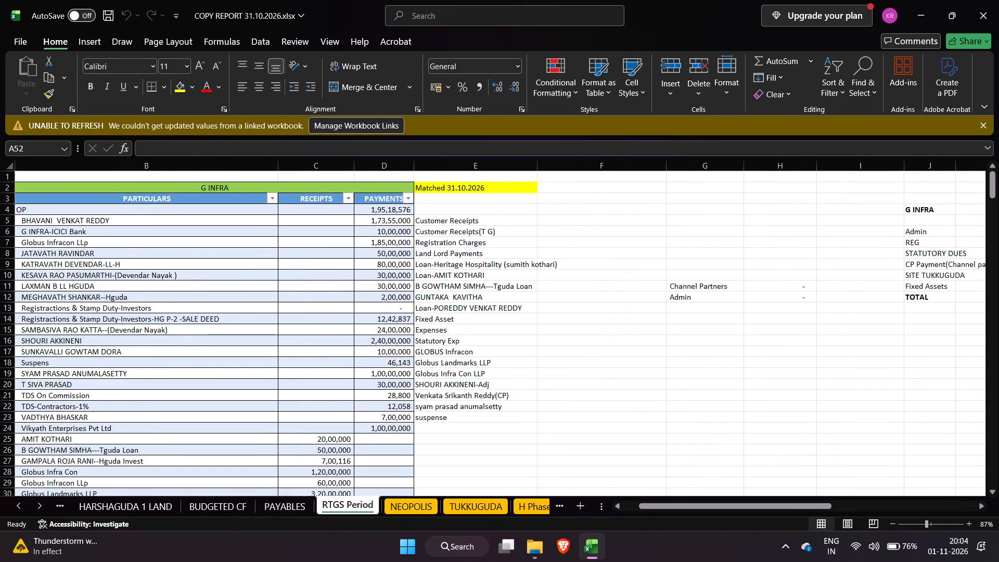
Look through the workbook's sheet names, going back to TRANSACTIONS UPDATED and forward through to MONTH END.
left_click(23, 510)
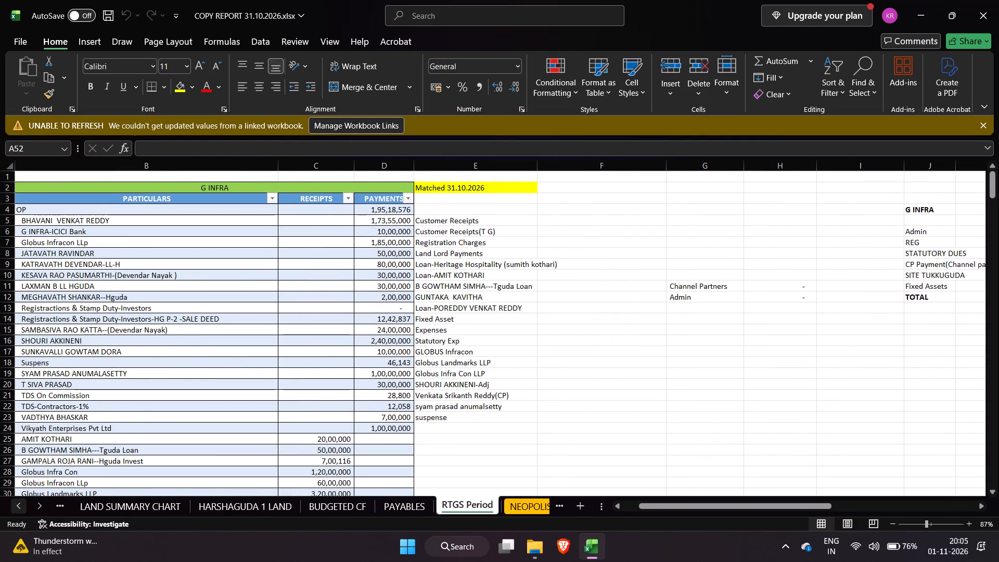
triple_click(23, 510)
triple_click(23, 510)
left_click(23, 510)
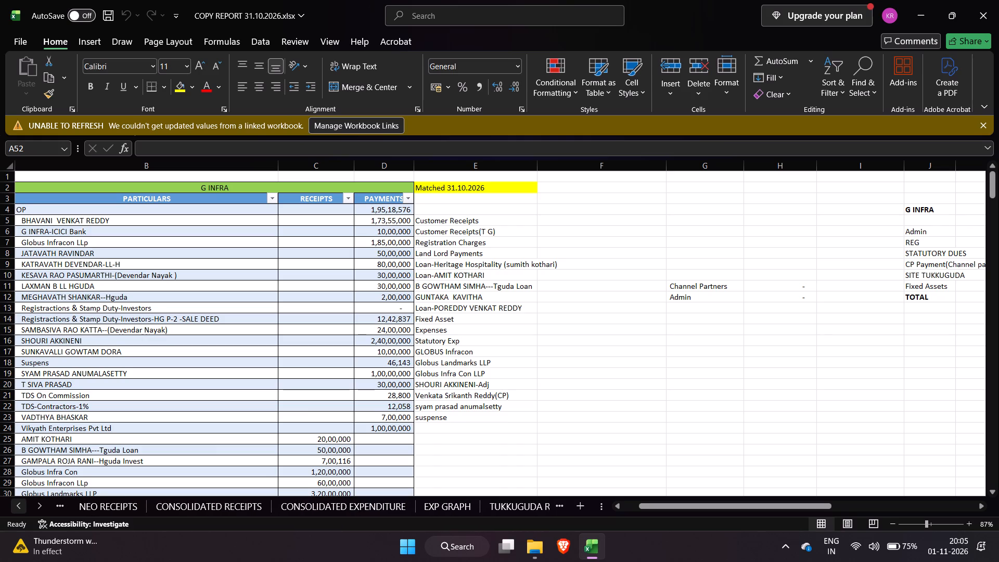
triple_click(23, 510)
triple_click(23, 510)
triple_click(23, 510)
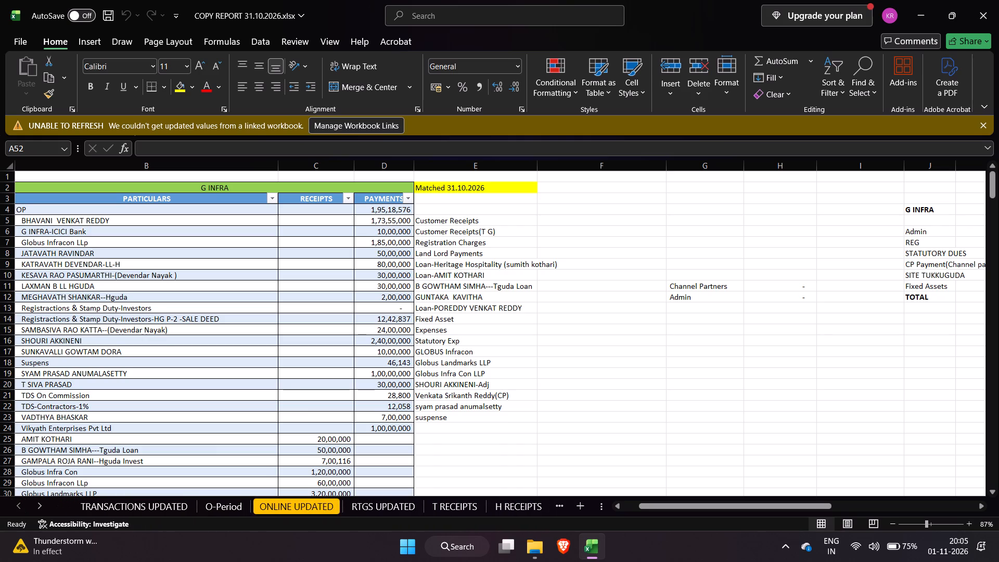
left_click(23, 510)
left_click(43, 506)
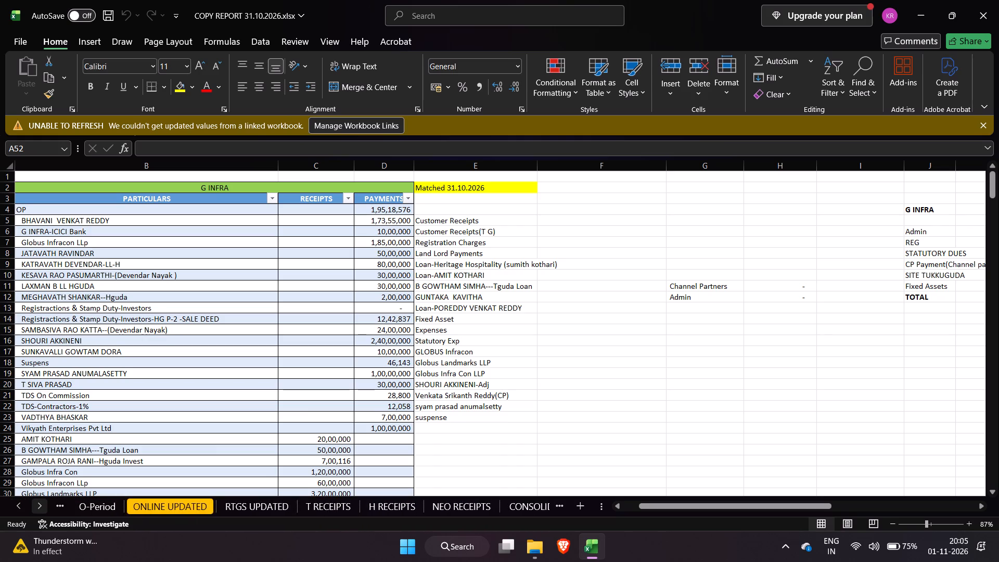
triple_click(43, 506)
left_click(43, 506)
double_click(43, 506)
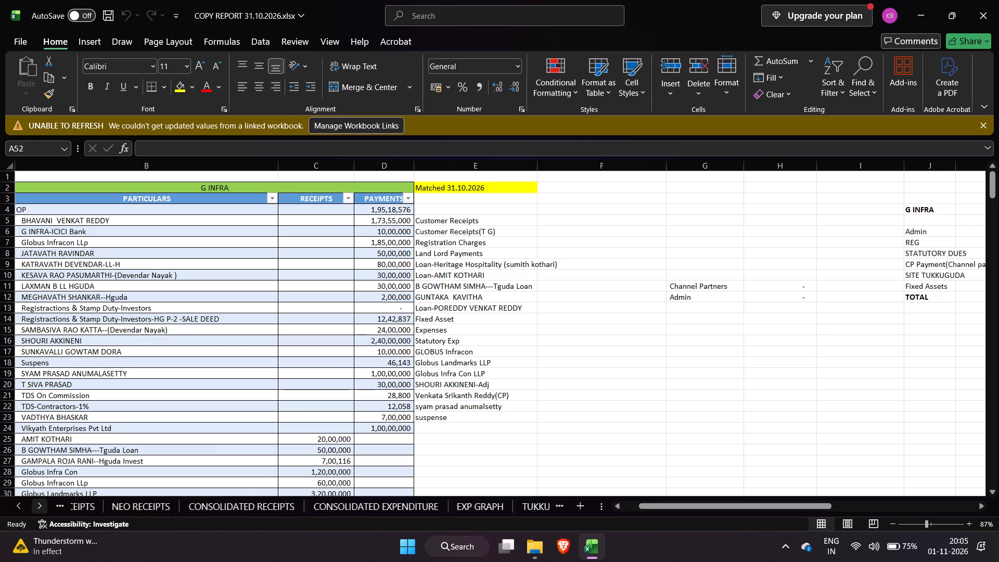
left_click(43, 506)
left_click(43, 506)
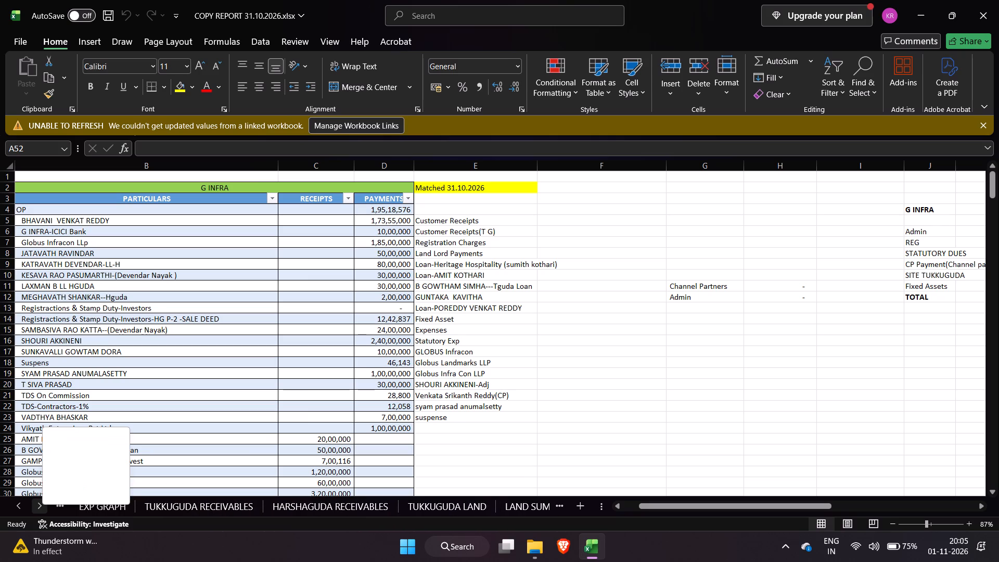
left_click(43, 506)
triple_click(43, 506)
triple_click(43, 506)
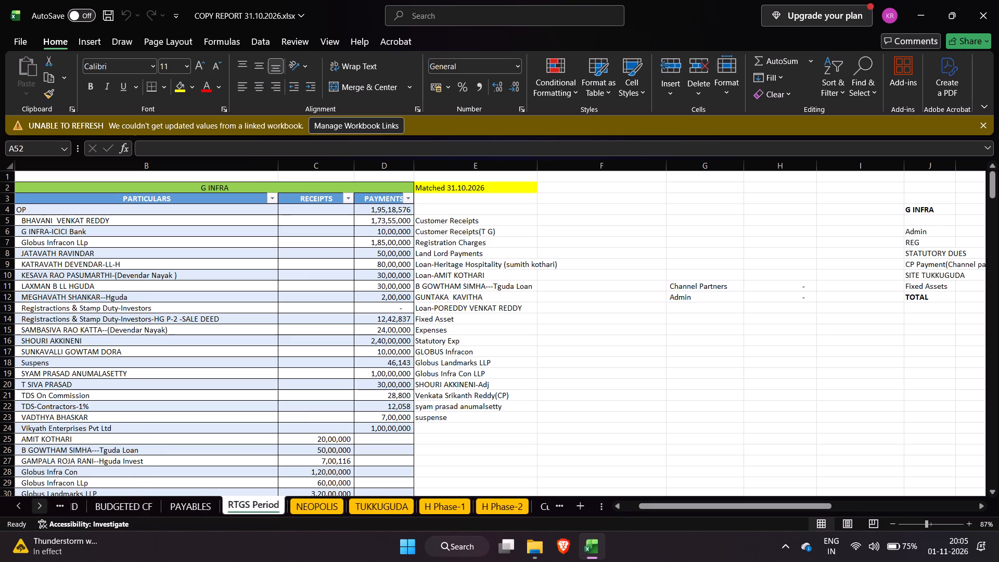
triple_click(43, 506)
left_click(43, 506)
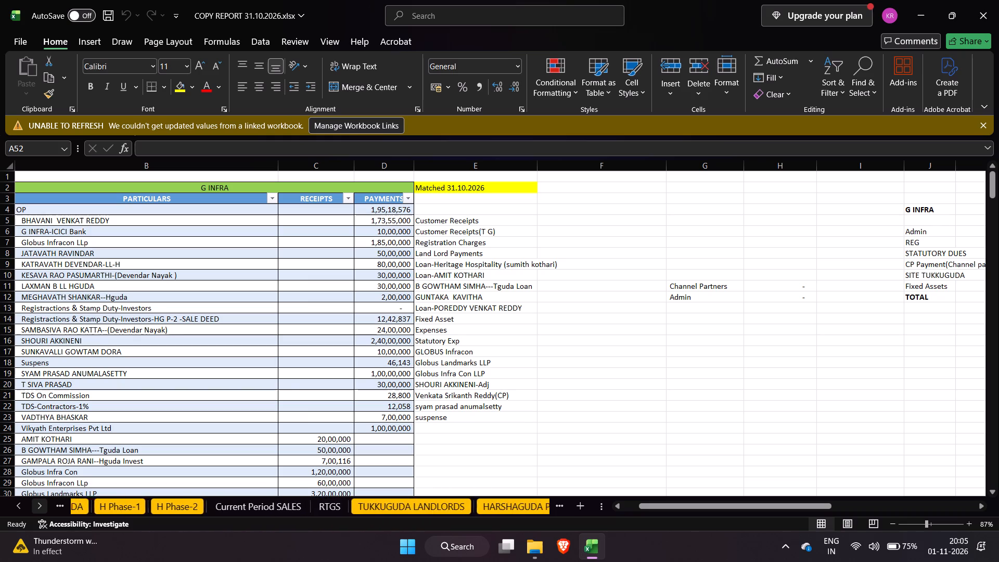
triple_click(43, 506)
triple_click(43, 506)
triple_click(43, 506)
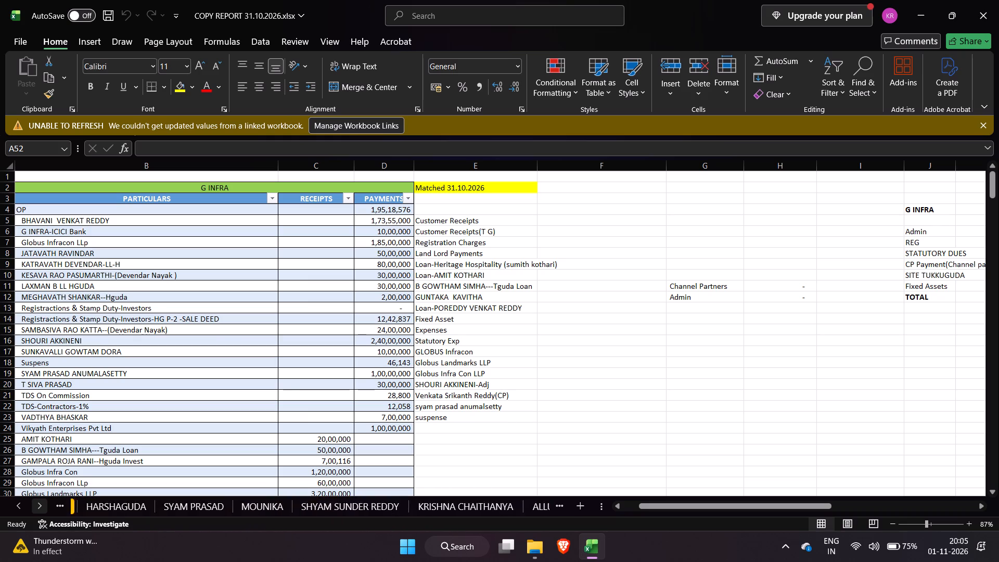
triple_click(43, 506)
triple_click(43, 506)
left_click(43, 506)
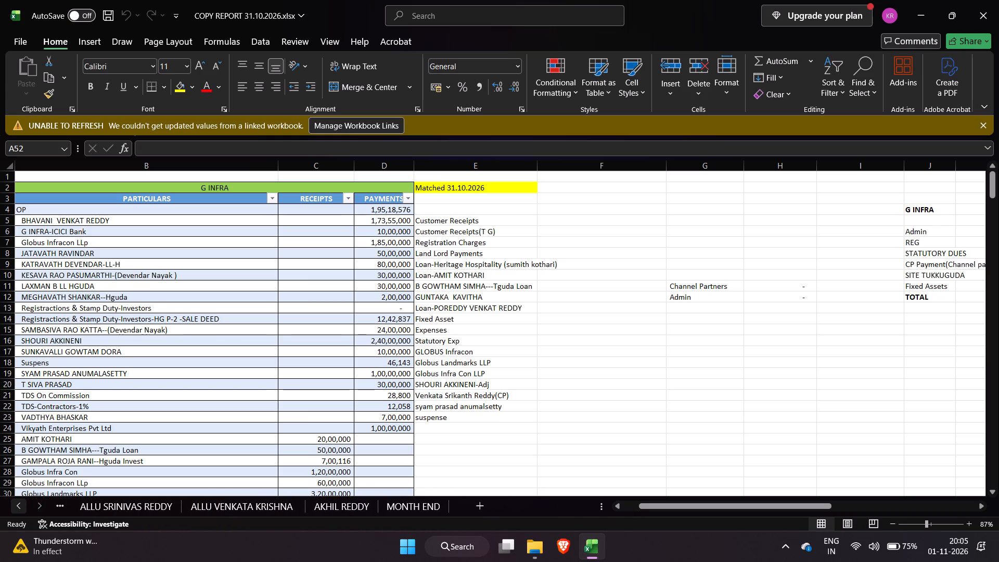
Go back through the sheets from MONTH END and open the O-Period sheet.
triple_click(16, 508)
triple_click(16, 508)
triple_click(16, 508)
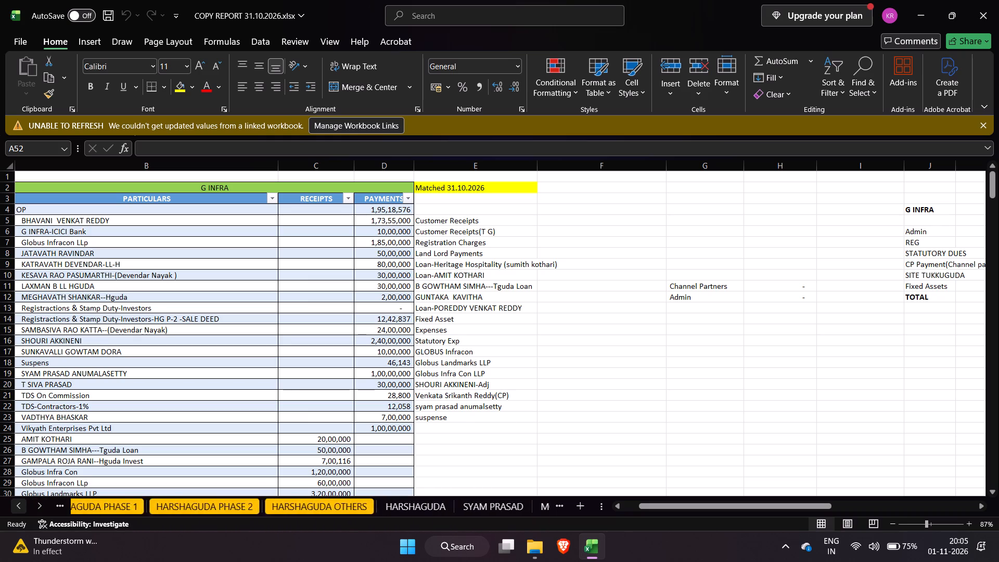
triple_click(16, 508)
triple_click(16, 508)
triple_click(16, 508)
triple_click(16, 508)
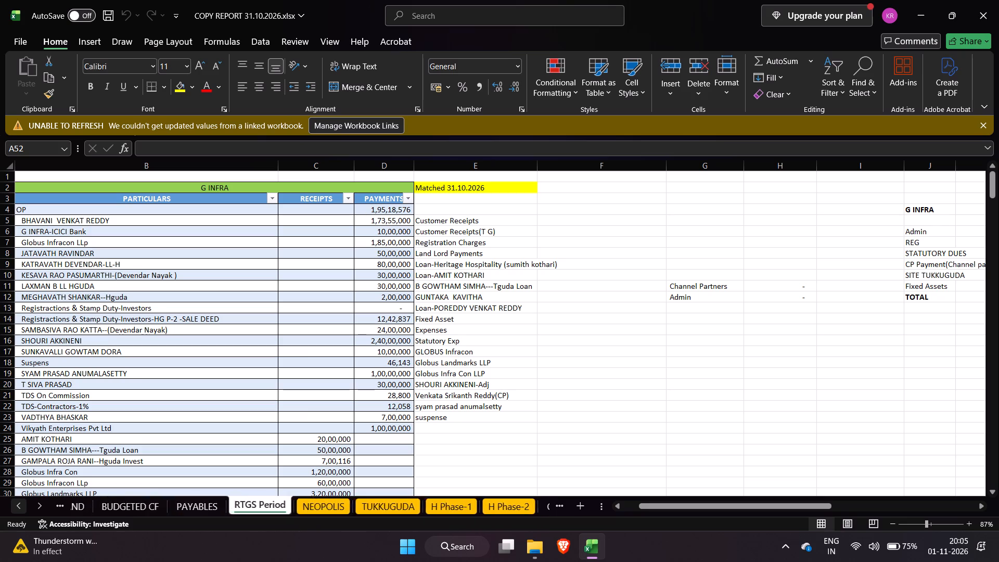
triple_click(16, 508)
triple_click(16, 508)
triple_click(16, 508)
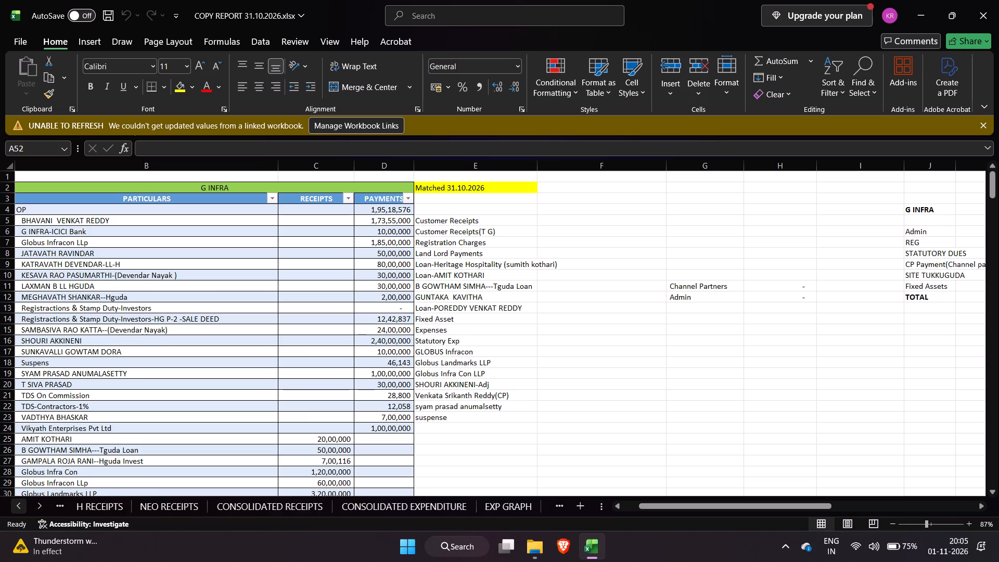
double_click(16, 508)
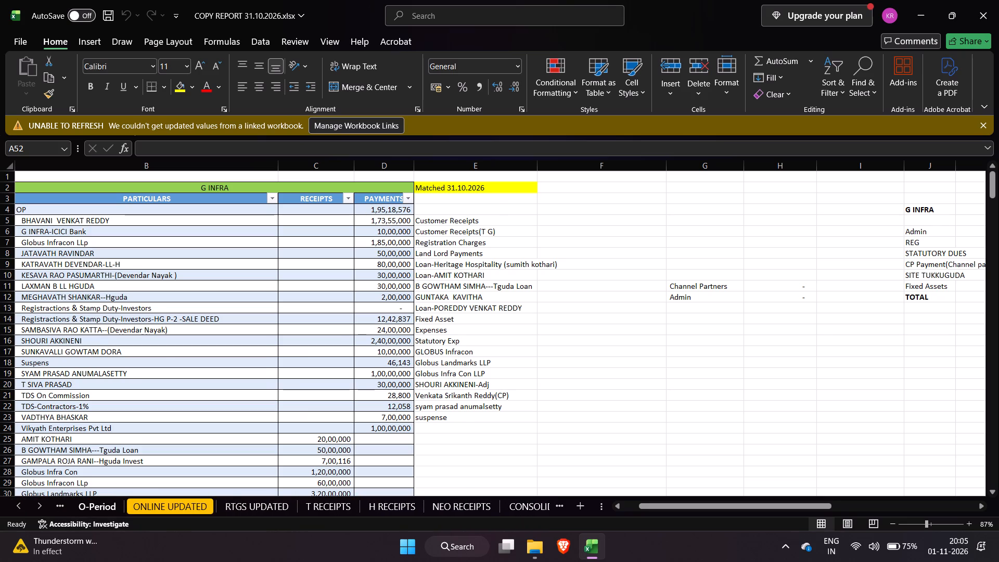
left_click(94, 509)
Examine the Tukkuguda and Infracon receipts, payments and balances on the O-Period sheet.
scroll(498, 412, "left", 3)
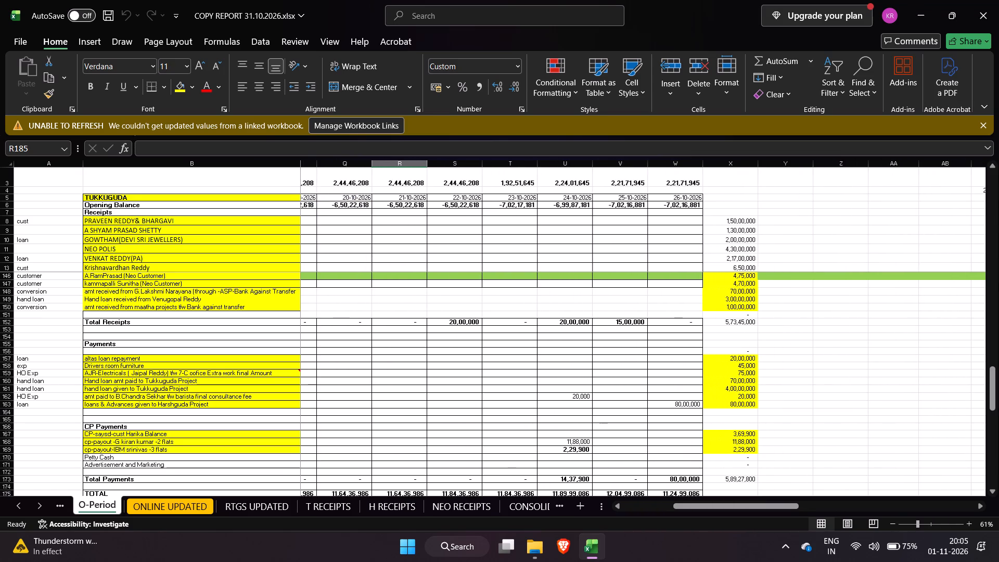
scroll(498, 412, "up", 7)
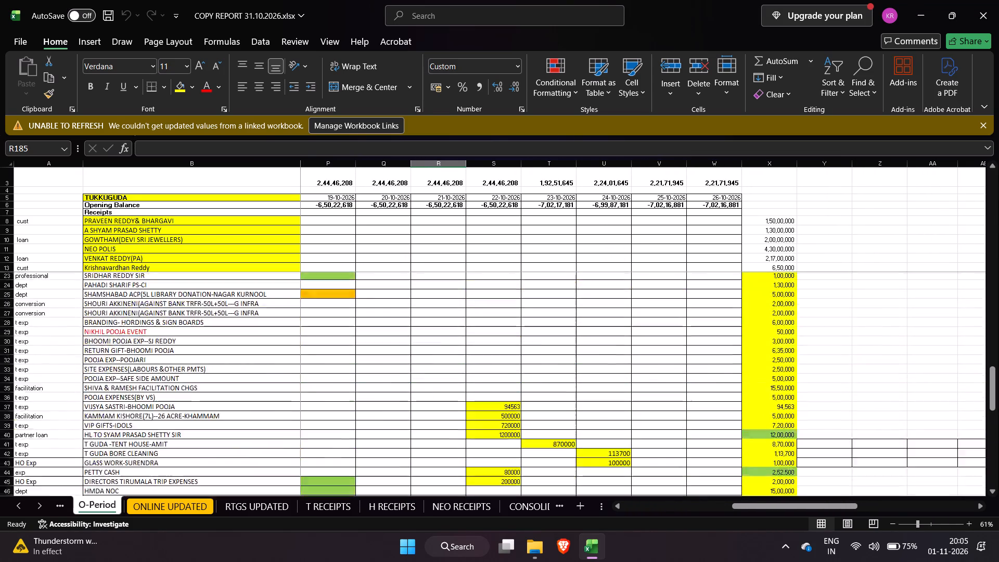
scroll(498, 412, "up", 5)
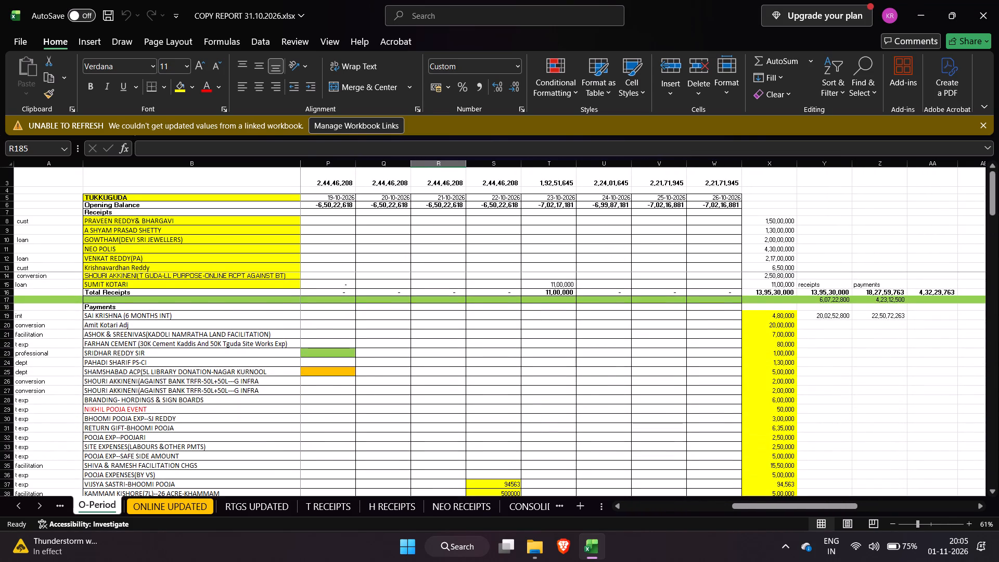
scroll(498, 412, "down", 6)
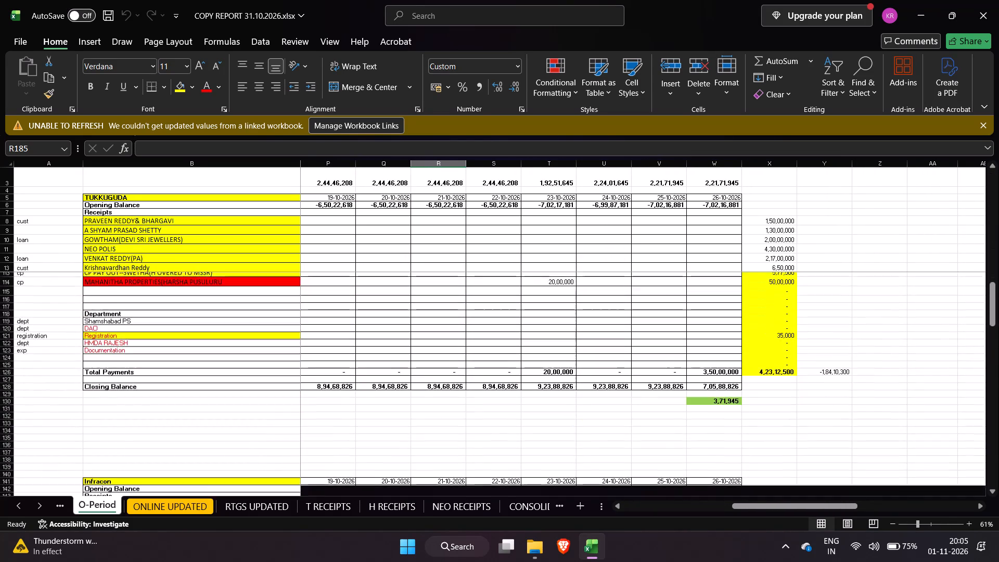
scroll(498, 412, "down", 7)
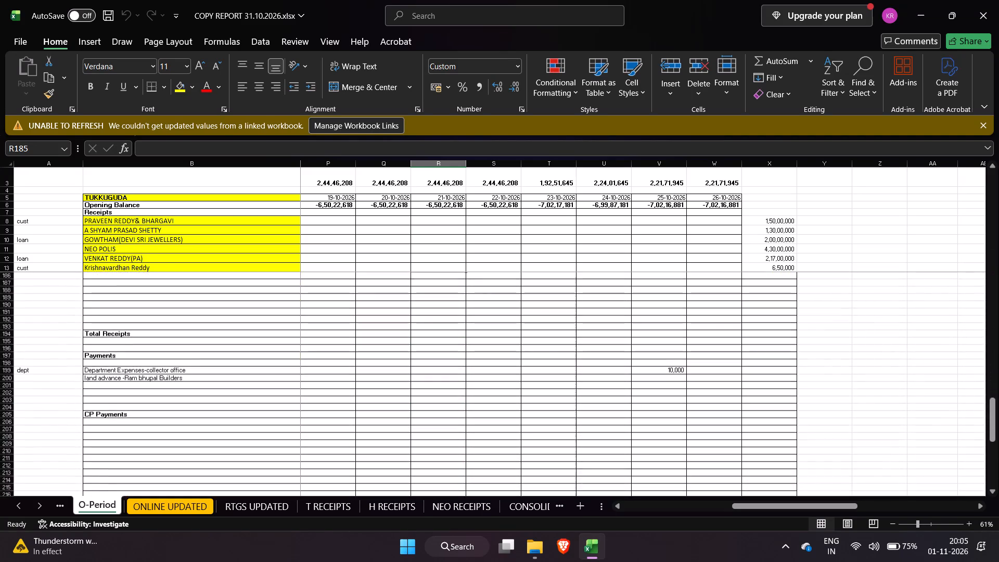
scroll(498, 412, "down", 6)
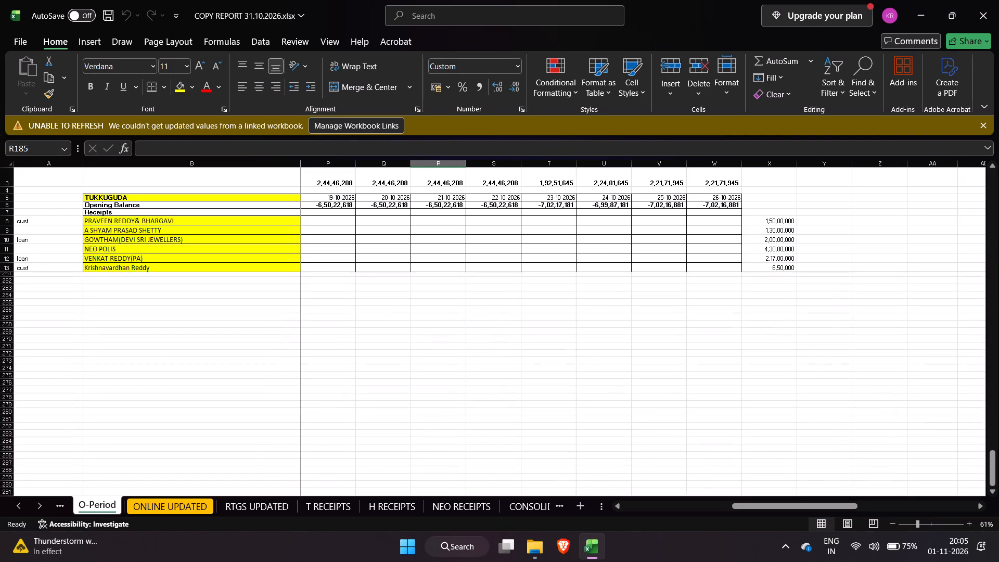
Examine the Tukkuguda receipts and payments in the 26-10-2026 column, from its date header down to the Harshaguda header.
scroll(498, 412, "up", 15)
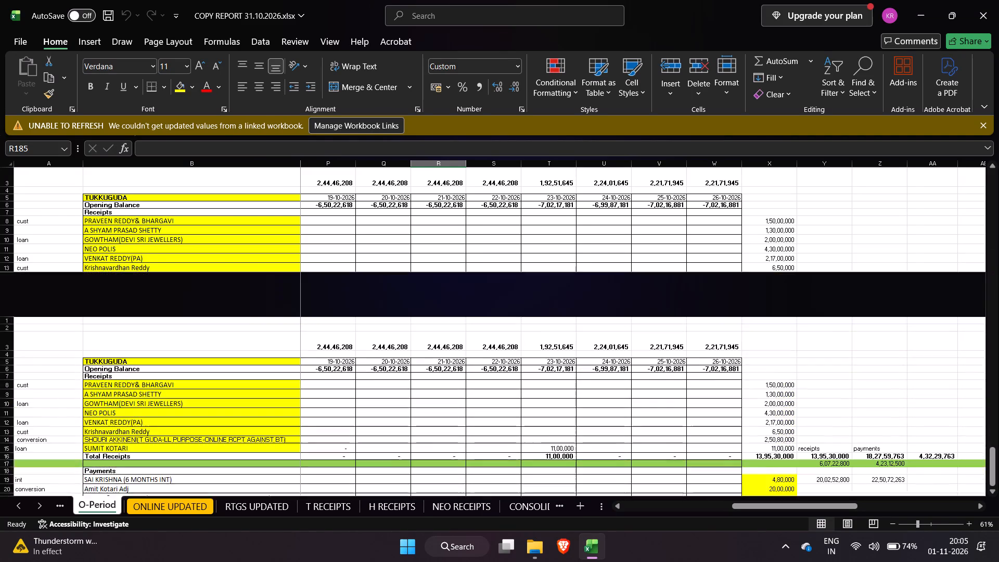
scroll(498, 412, "up", 3)
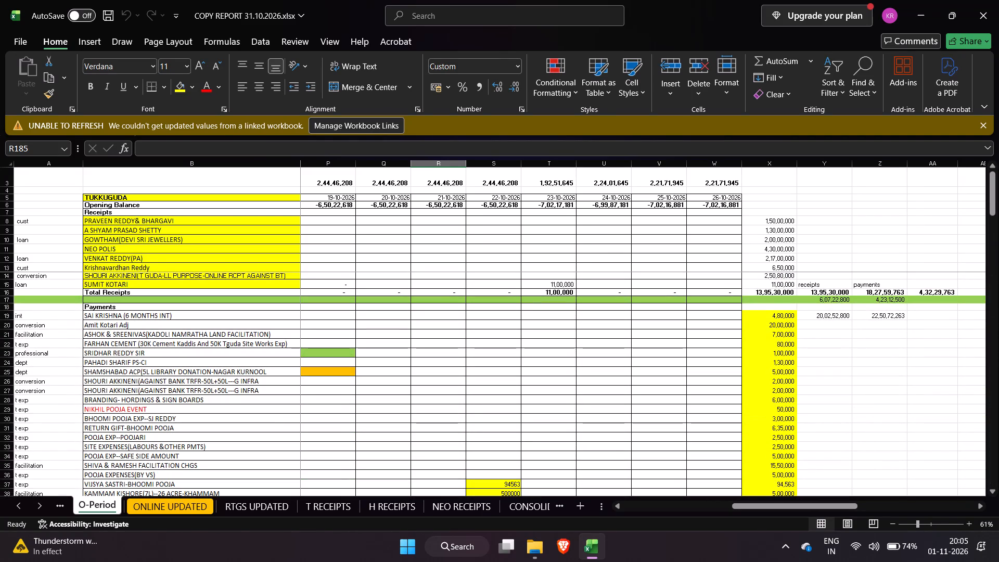
left_click(722, 195)
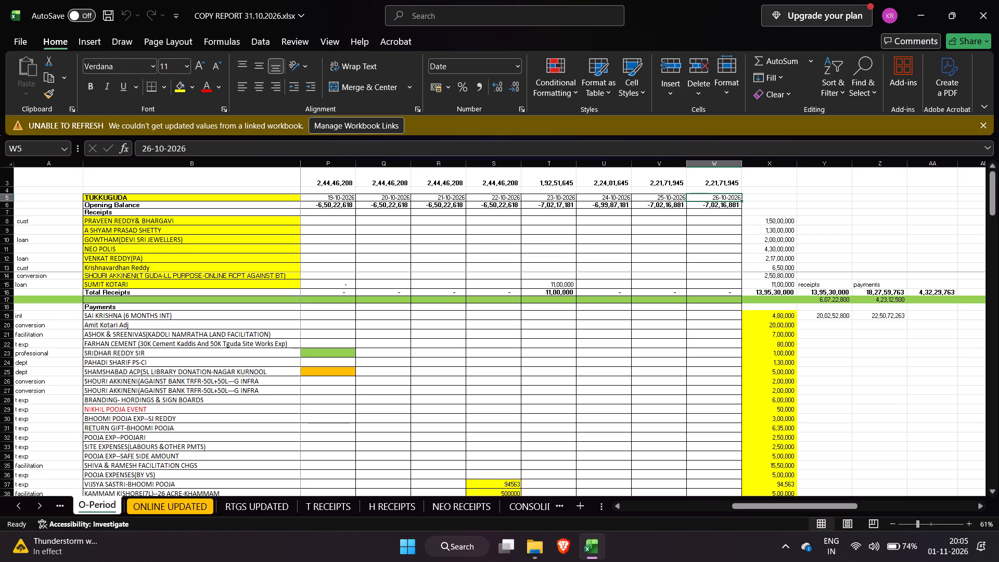
key("Down")
key("Down")
key("Down")
key("Down")
key("Down")
key("Down")
key("Down")
key("Down")
key("Down")
key("Down")
key("Down")
key("Down")
key("Down")
key("Down")
key("Down")
key("Down")
key("Down")
key("Down")
key("Down")
key("Down")
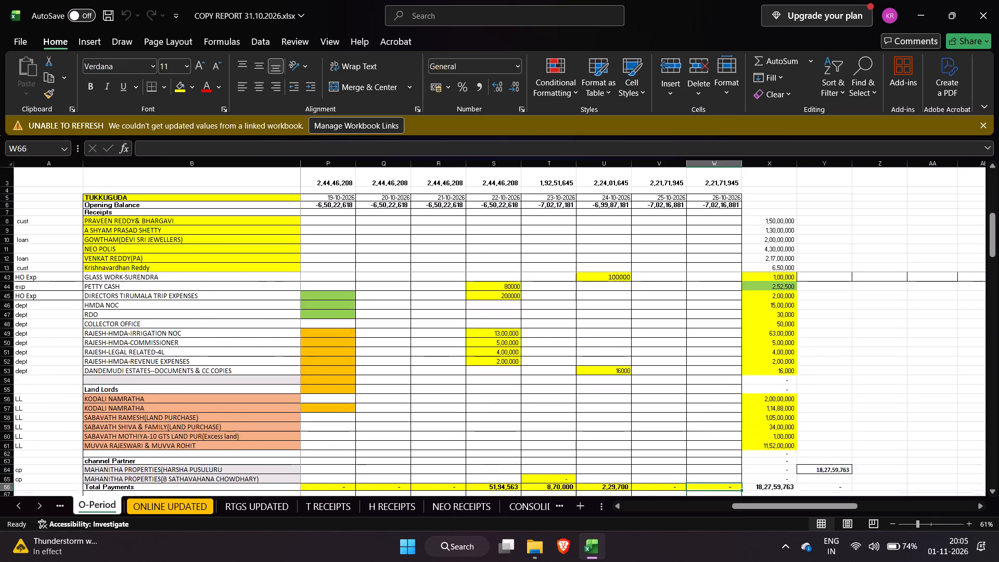
key("Up")
key("Up")
key("Up")
key("Up")
key("Up")
key("Up")
key("Up")
key("Up")
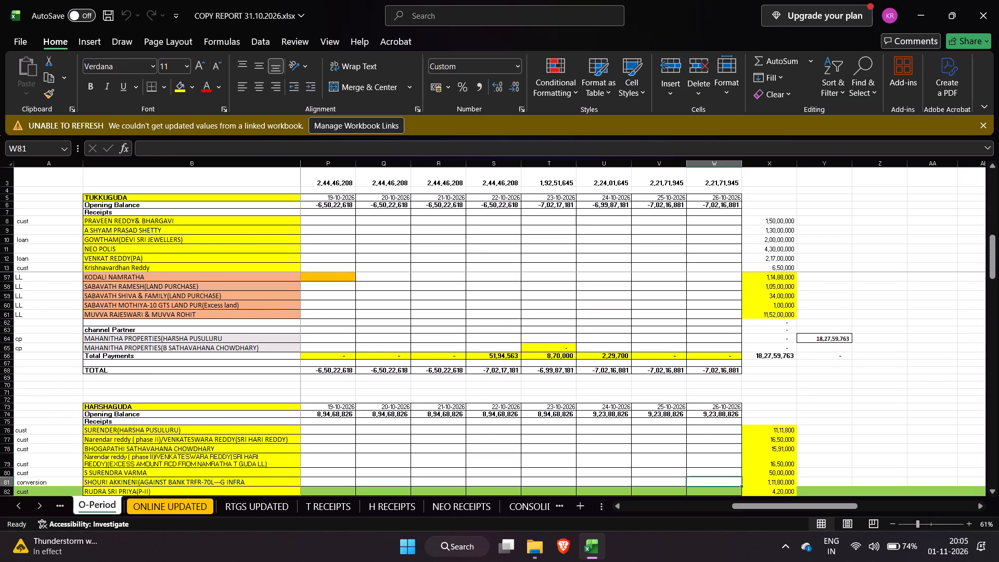
key("Up")
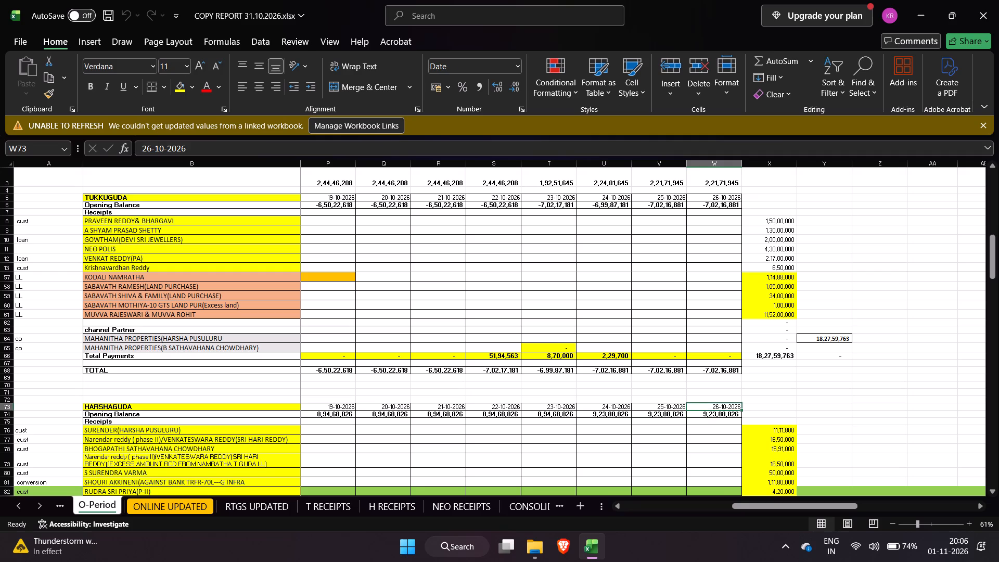
Examine the Harshaguda and Infracon receipts, payments and balances for 18-10-2026 to 26-10-2026 on the O-Period sheet.
scroll(722, 195, "down", 4)
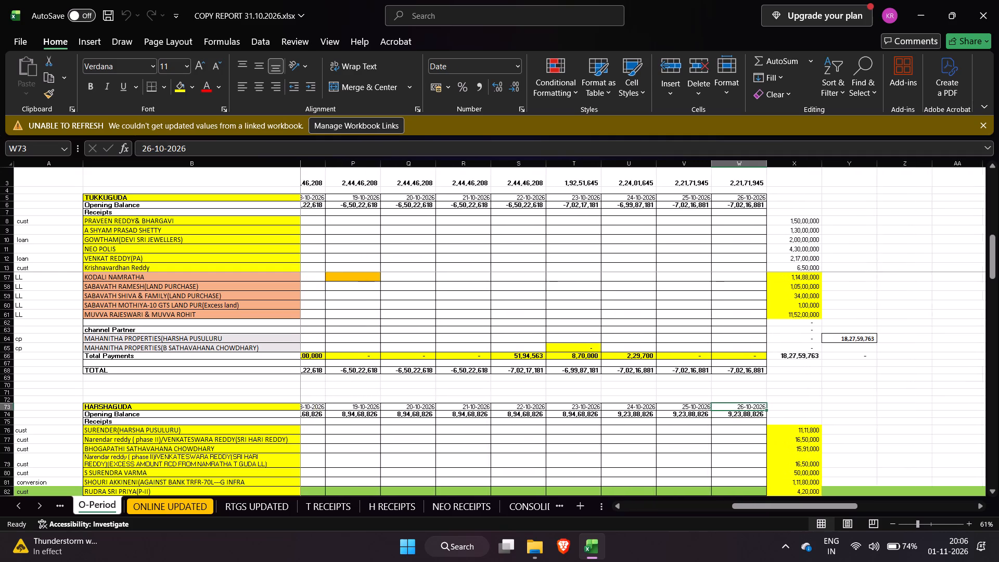
scroll(622, 425, "down", 4)
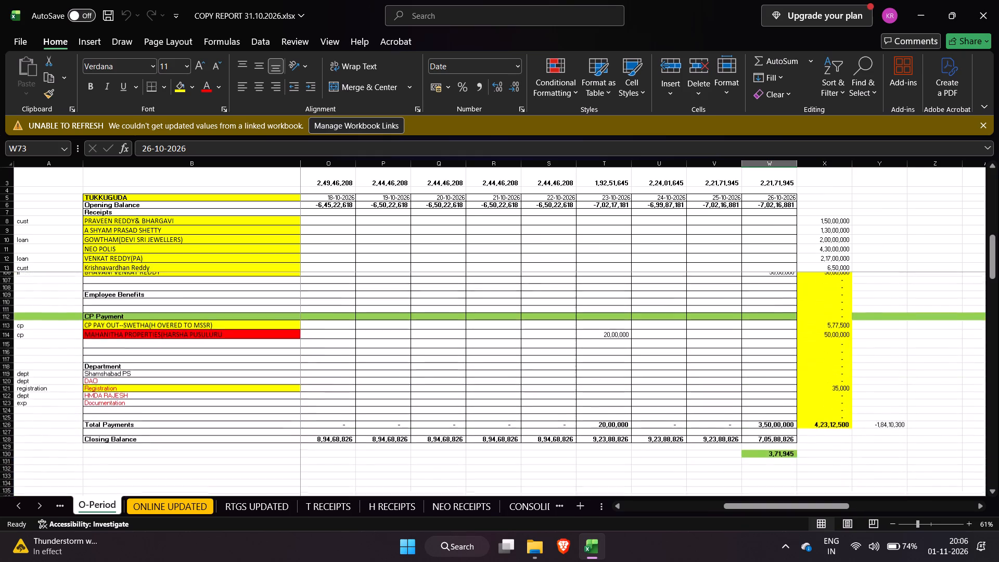
scroll(622, 425, "down", 4)
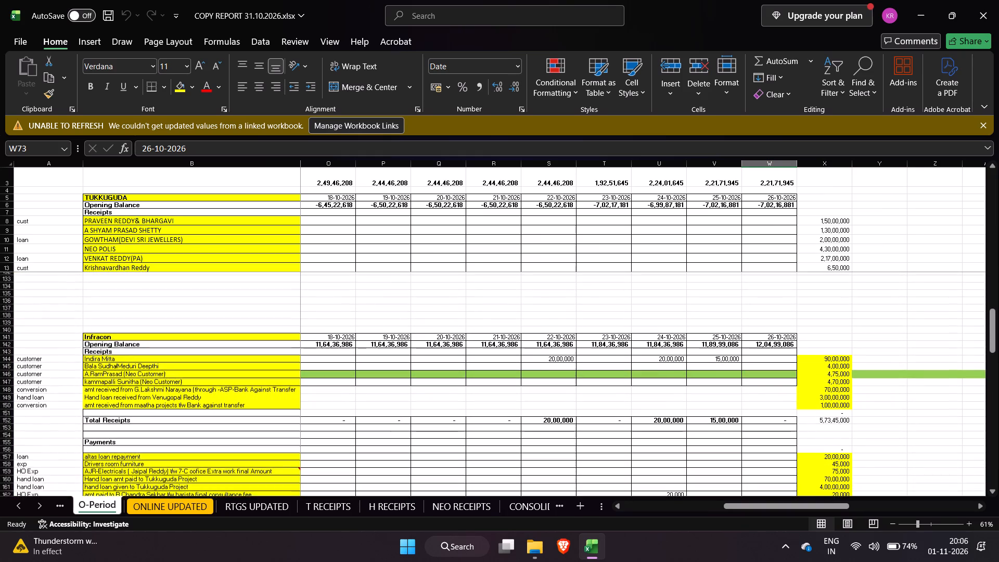
scroll(622, 425, "down", 4)
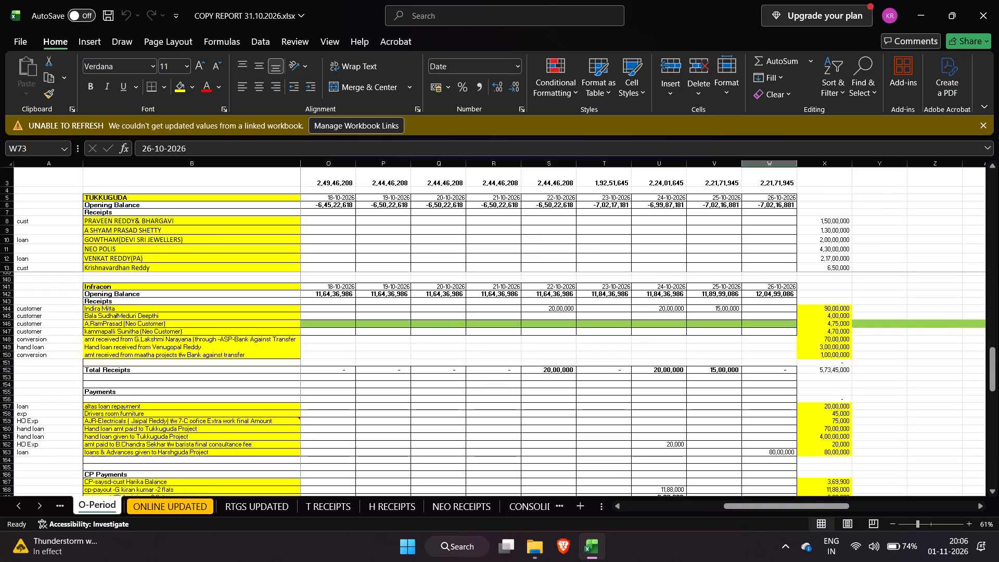
scroll(622, 425, "down", 1)
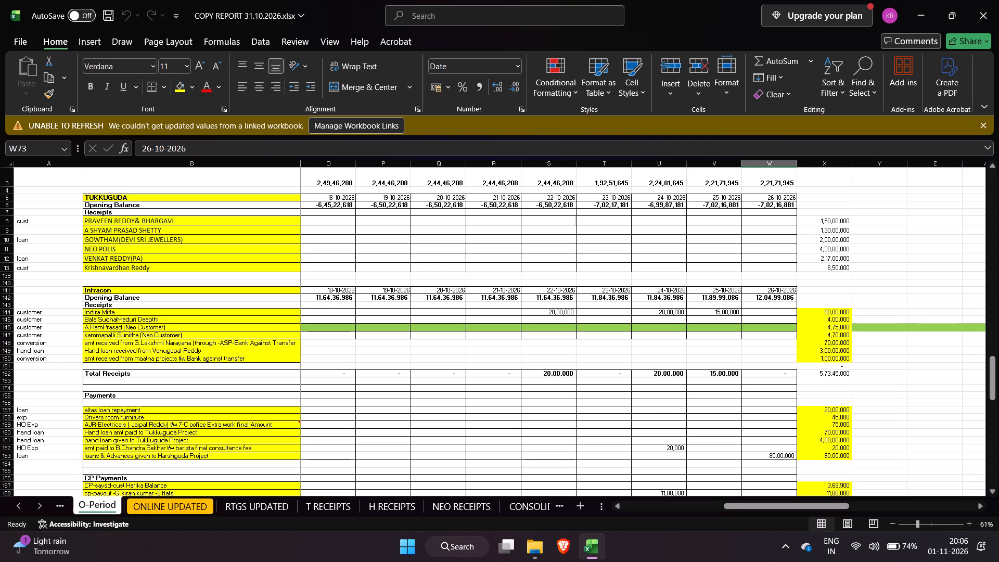
scroll(652, 422, "down", 1)
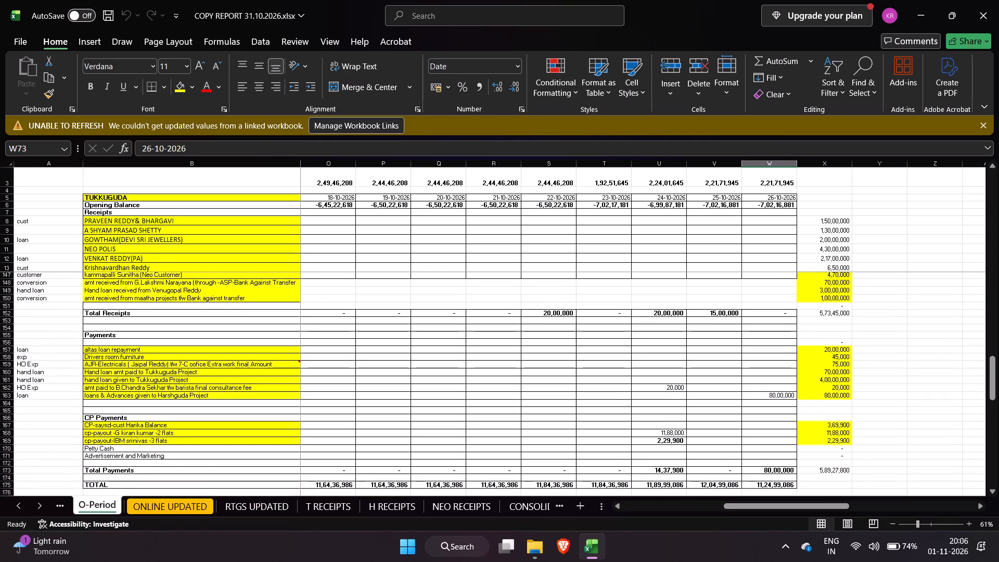
scroll(652, 422, "up", 1)
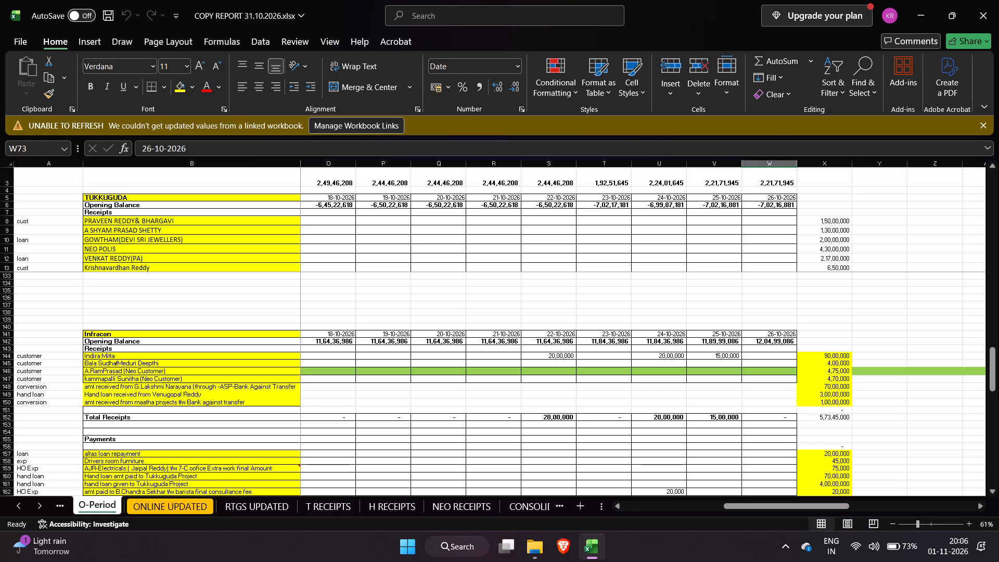
left_click(768, 197)
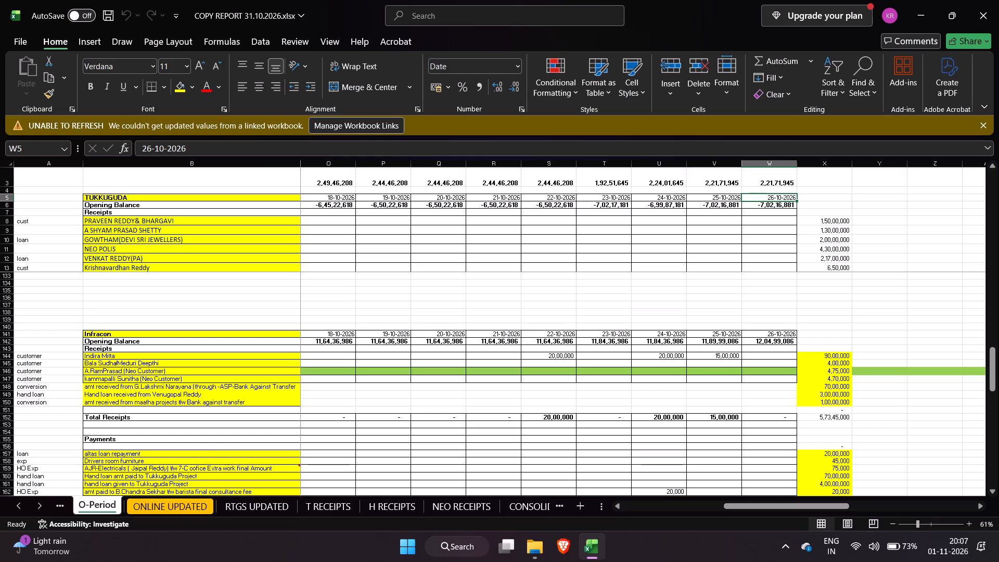
Switch to File Explorer and open the Sales report - 30.10.2026 workbook from the data 31.10.2026 folder.
key("alt+Tab")
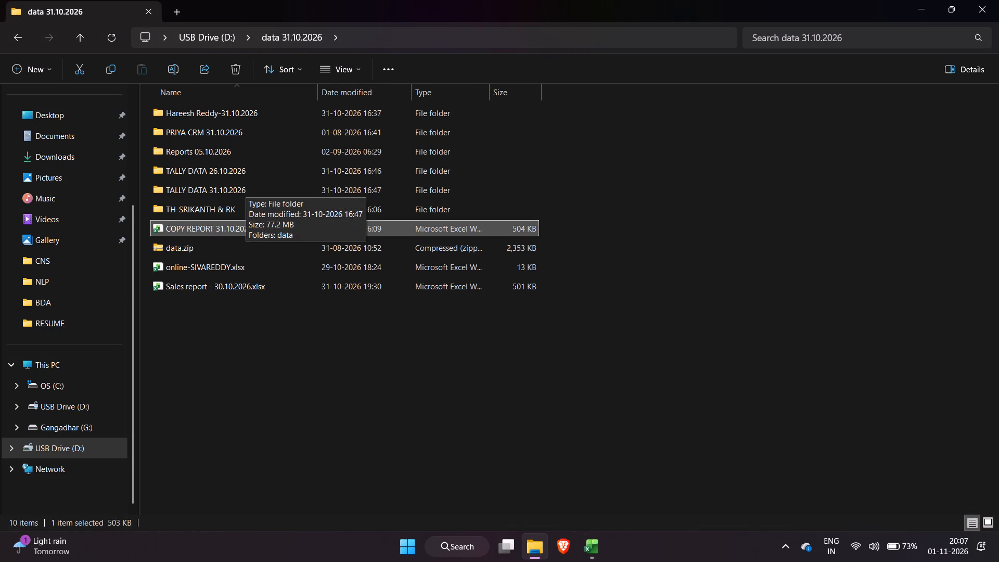
double_click(232, 287)
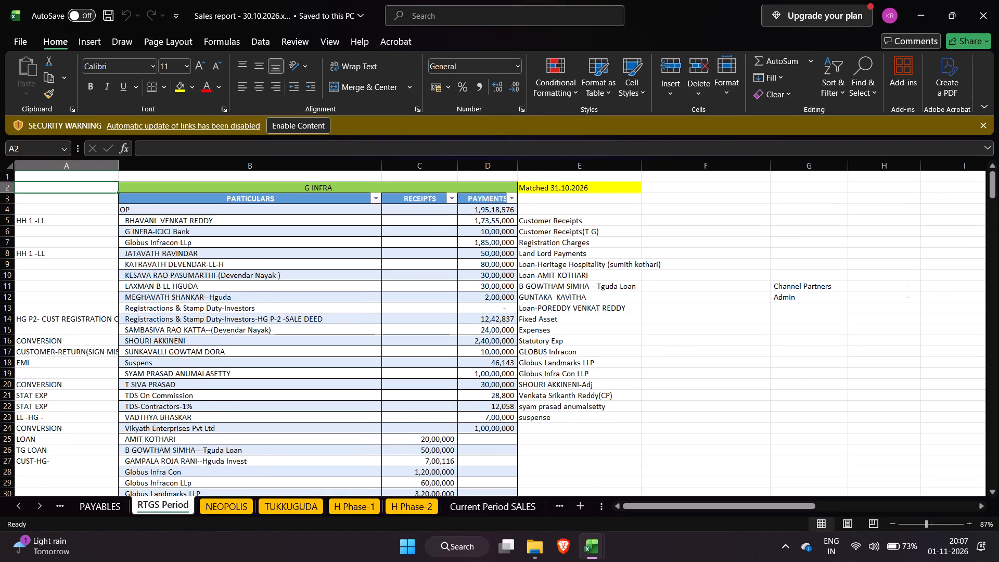
Go back through the Sales report's sheets and open the O-Period sheet.
triple_click(24, 507)
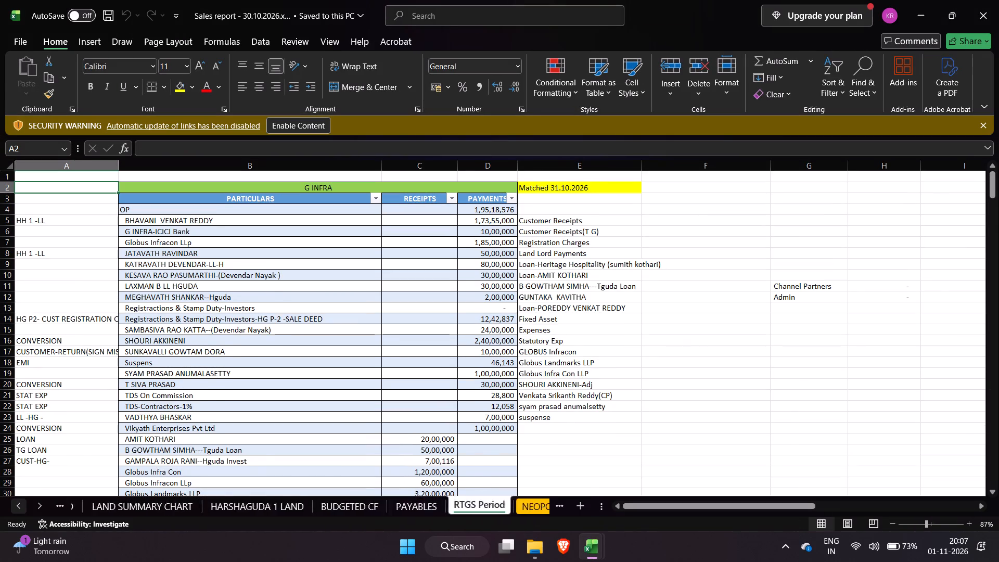
triple_click(24, 507)
triple_click(24, 507)
triple_click(24, 507)
triple_click(24, 507)
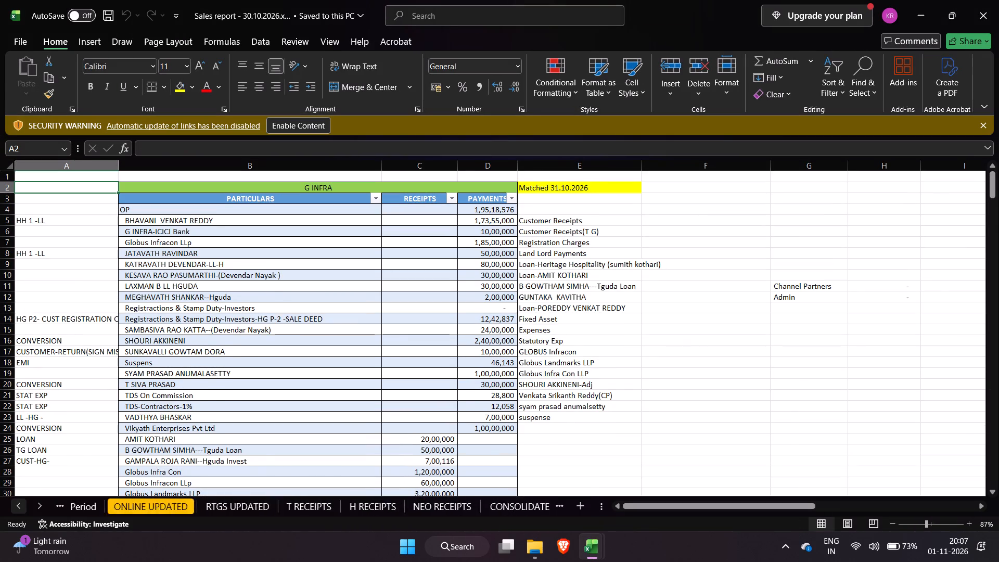
double_click(24, 507)
left_click(217, 508)
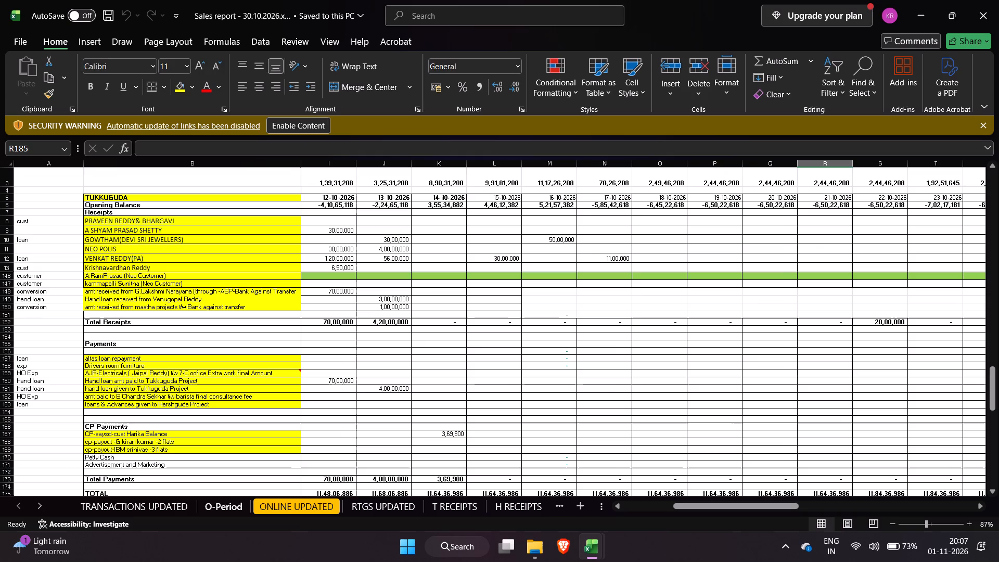
Examine the Sales report's Tukkuguda entries in the 26-10-2026 column, continuing down into the Harshaguda receipts.
scroll(596, 381, "left", 4)
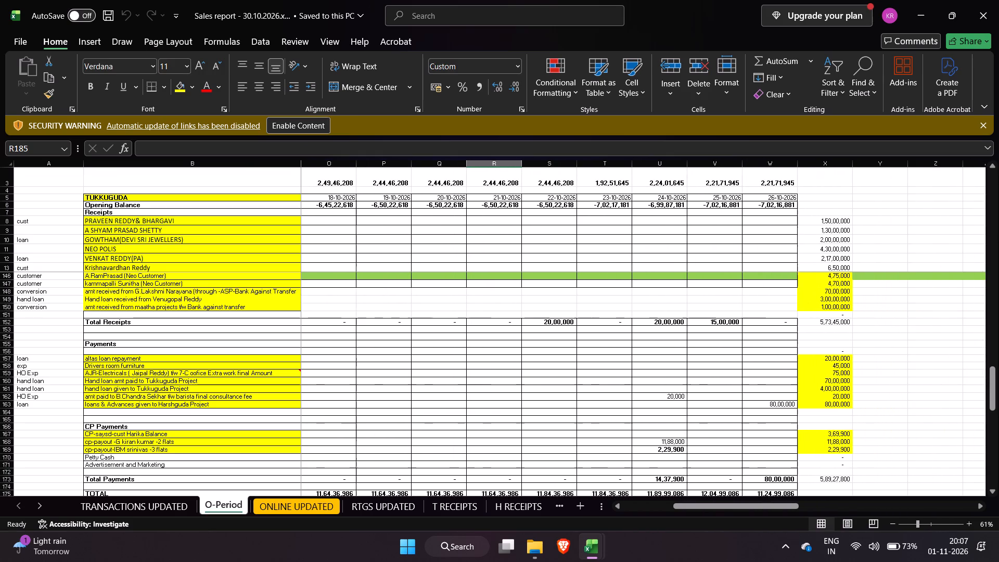
left_click(764, 198)
key("Down")
key("Down")
key("Down")
key("Down")
key("Down")
key("Down")
key("Down")
key("Down")
key("Down")
key("Down")
key("Down")
key("Down")
key("Down")
key("Down")
key("Down")
key("Down")
key("Down")
key("Down")
key("Down")
key("Down")
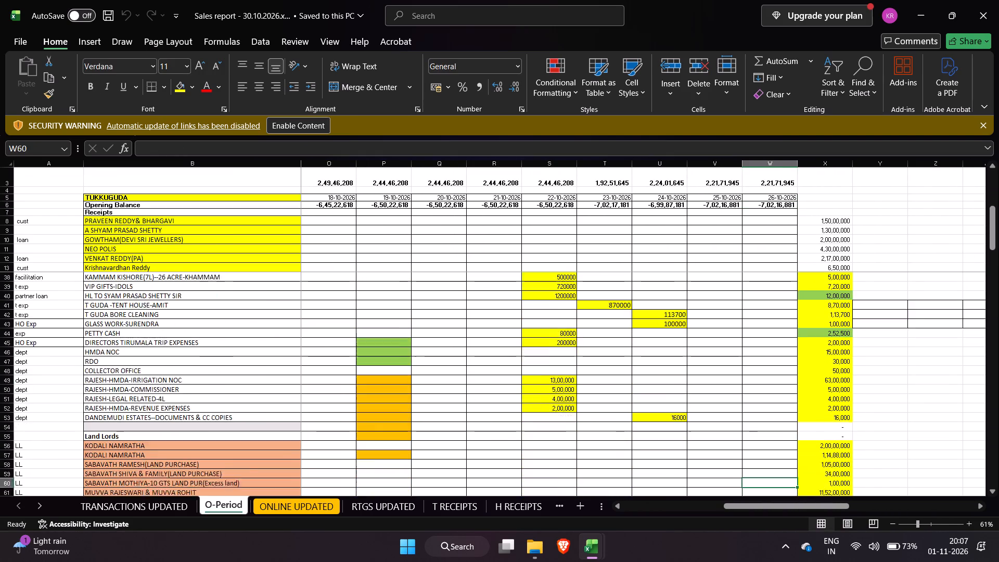
key("Down")
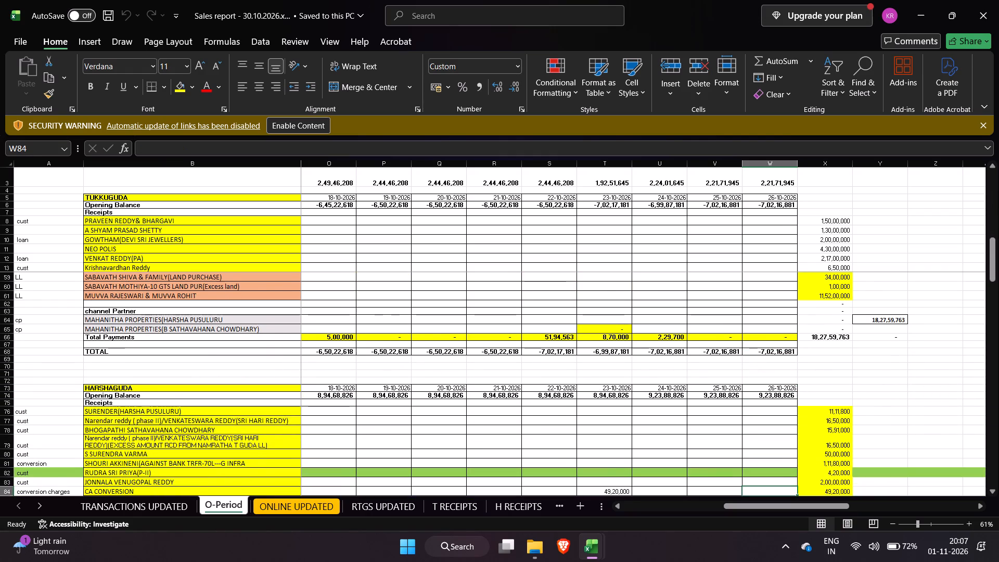
Examine the Sales report's Harshaguda payments and closing balance for 26-10-2026, continuing down to the Infracon receipts.
key("Up")
key("Up")
key("Down")
key("Down")
key("Down")
key("Down")
key("Down")
key("Down")
key("Down")
key("Down")
key("Down")
key("Down")
key("Down")
key("Down")
key("Down")
key("Down")
key("Down")
key("Down")
key("Down")
key("Down")
key("Down")
key("Down")
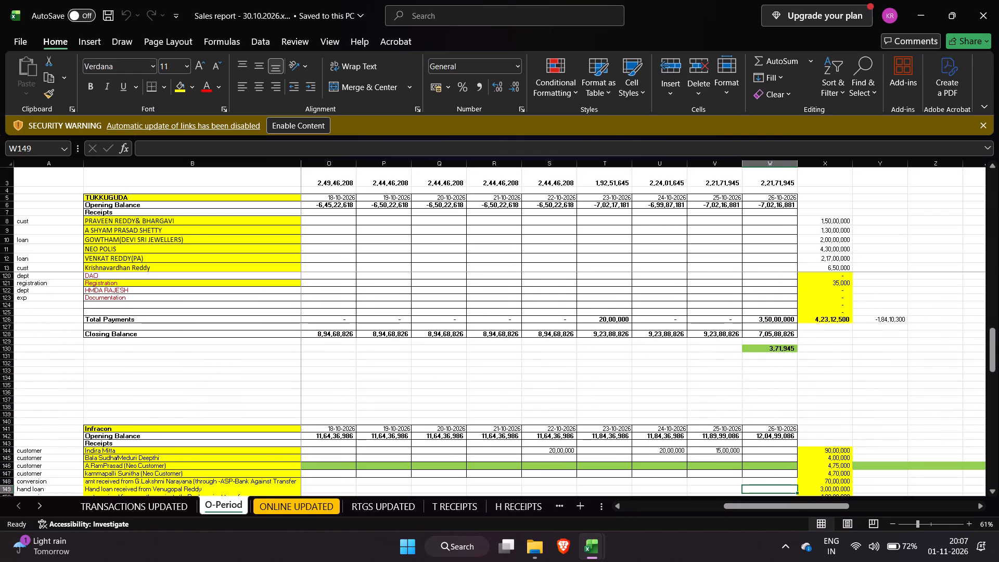
Switch to File Explorer and look at the H folder inside the TH-SRIKANTH & RK folder.
key("alt+Tab")
key("alt+Tab")
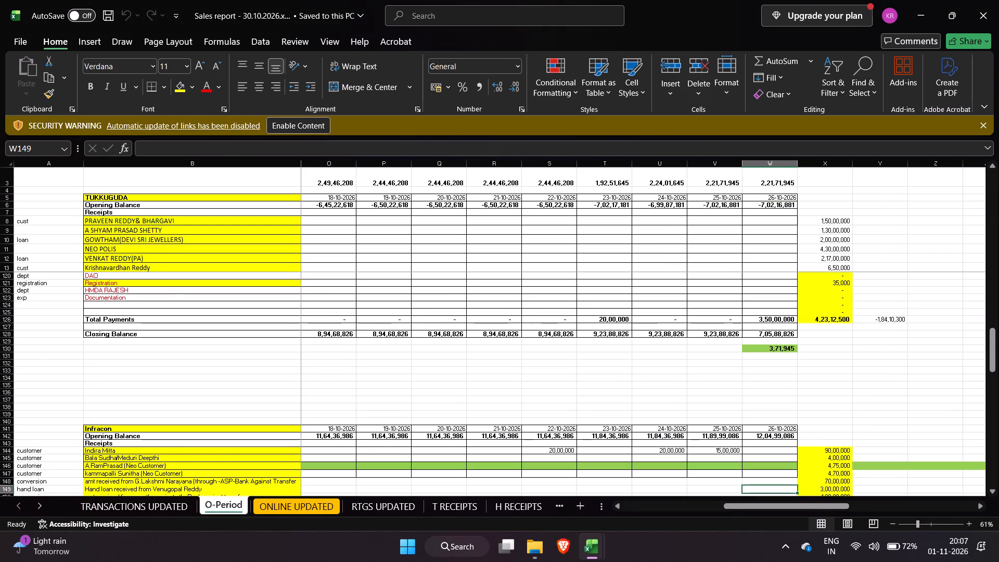
key("alt+Tab")
key("alt+Tab")
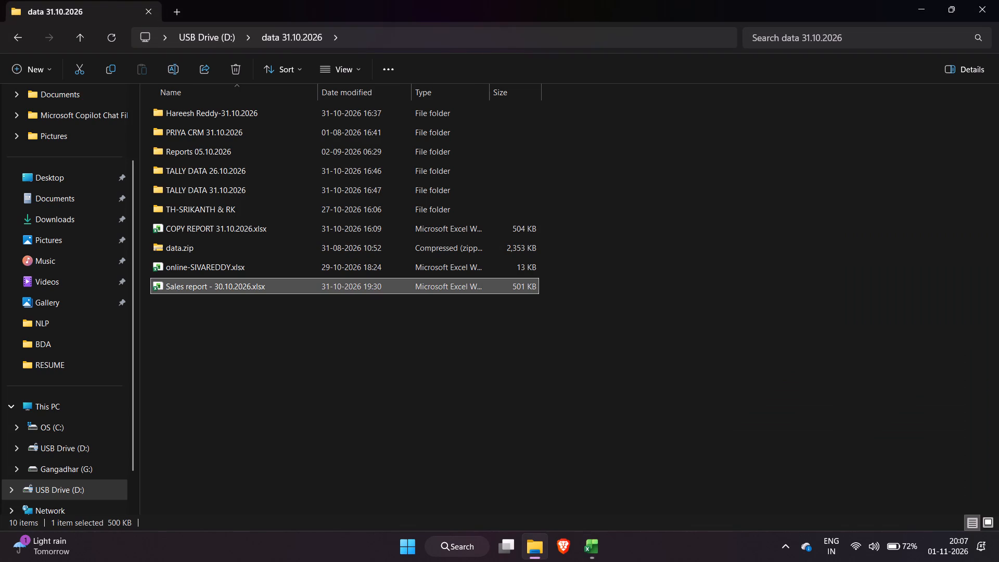
double_click(229, 208)
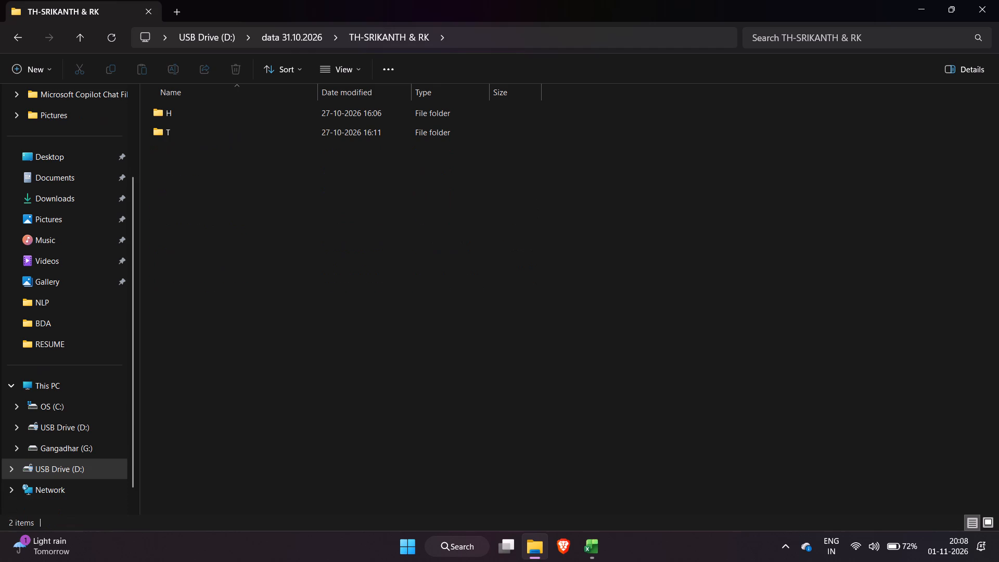
double_click(202, 109)
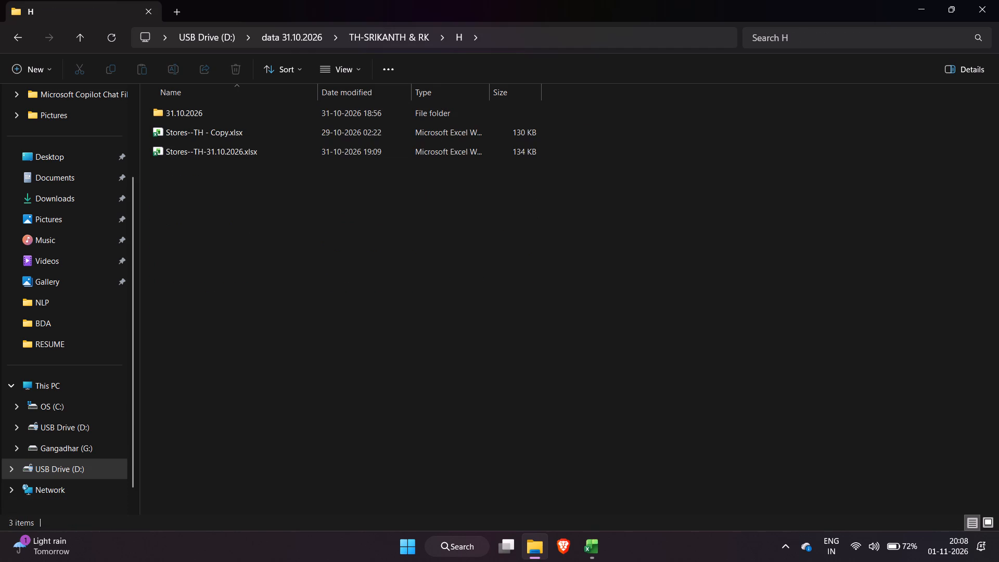
Look at the files in the T folder's TG DATA 31.10.2026 subfolder and return to the T folder.
left_click(78, 37)
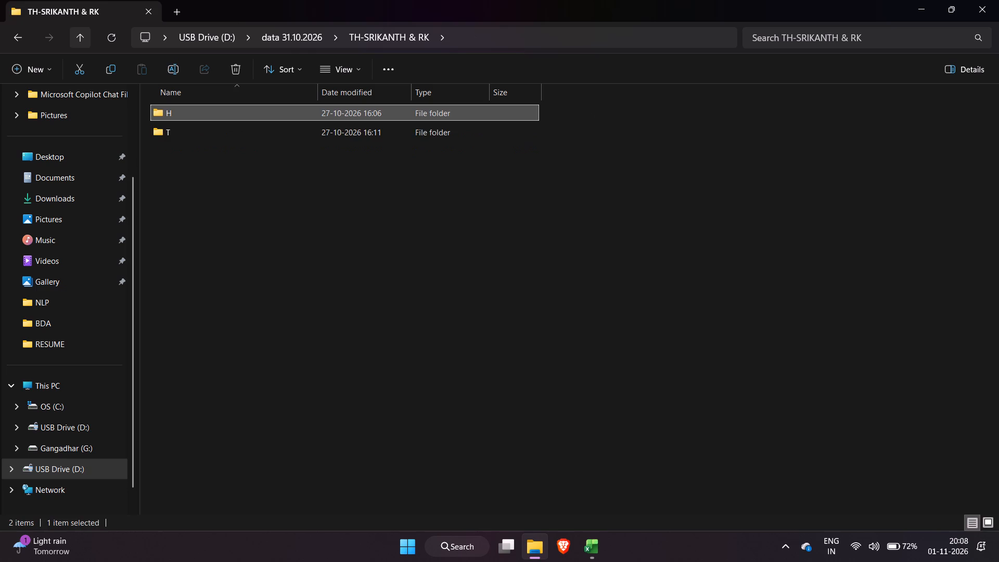
double_click(192, 137)
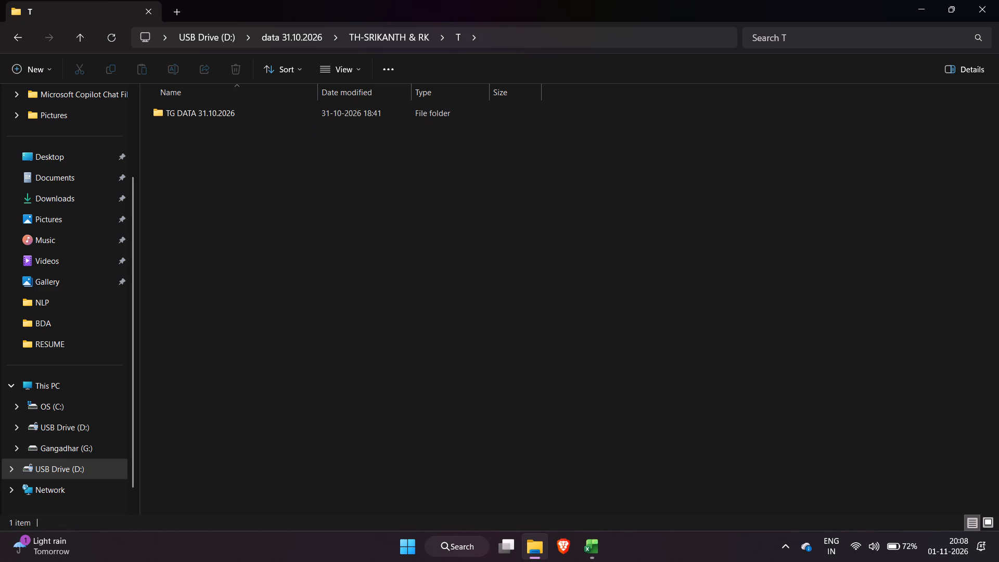
double_click(187, 113)
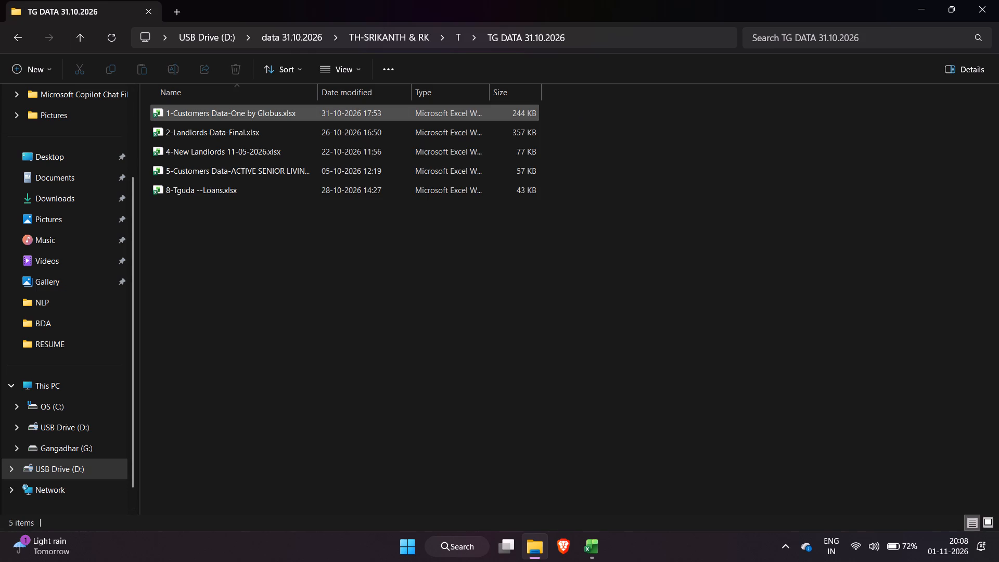
left_click(81, 33)
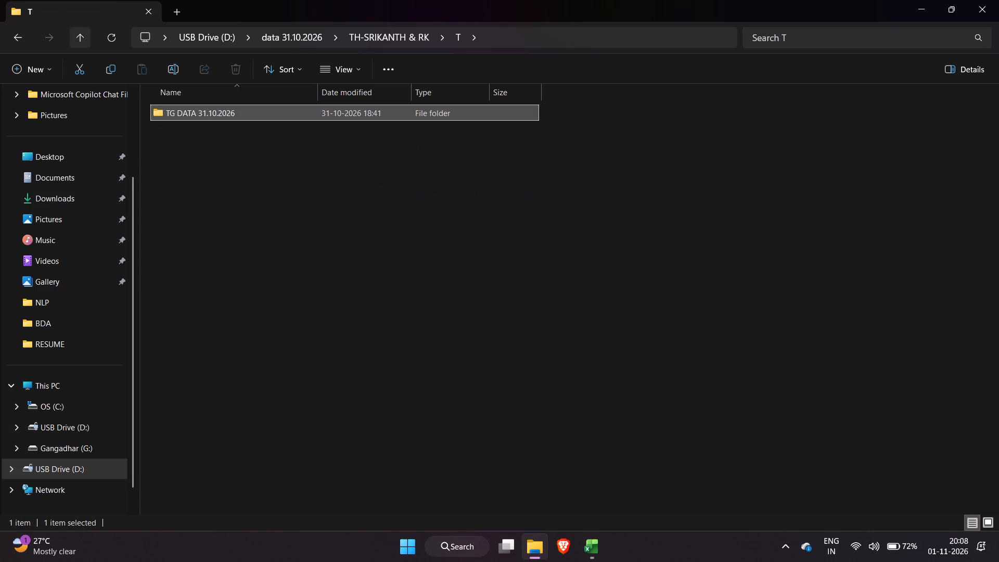
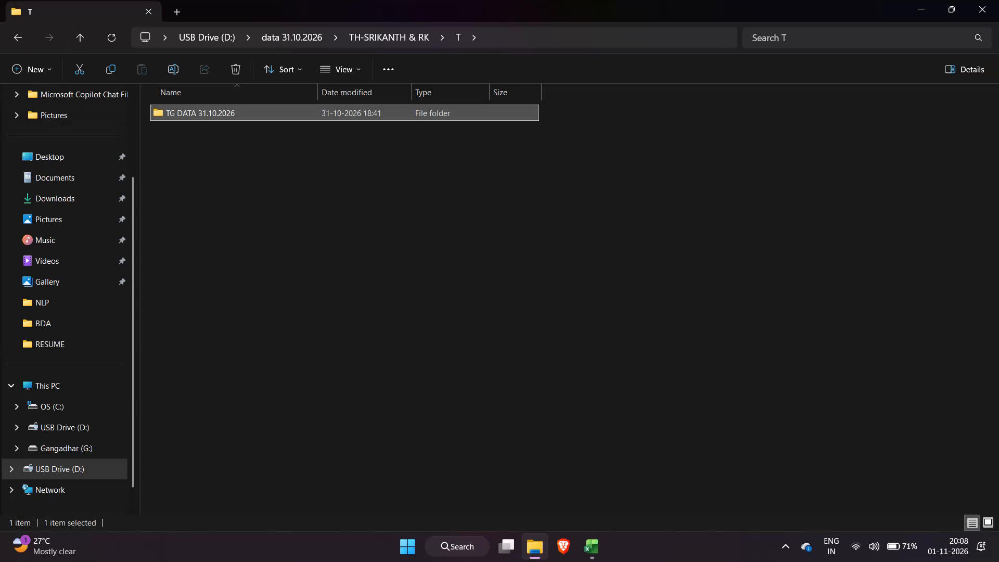
Look at the files in the TG DATA 31.10.2026 subfolder again and return to the T folder.
double_click(184, 113)
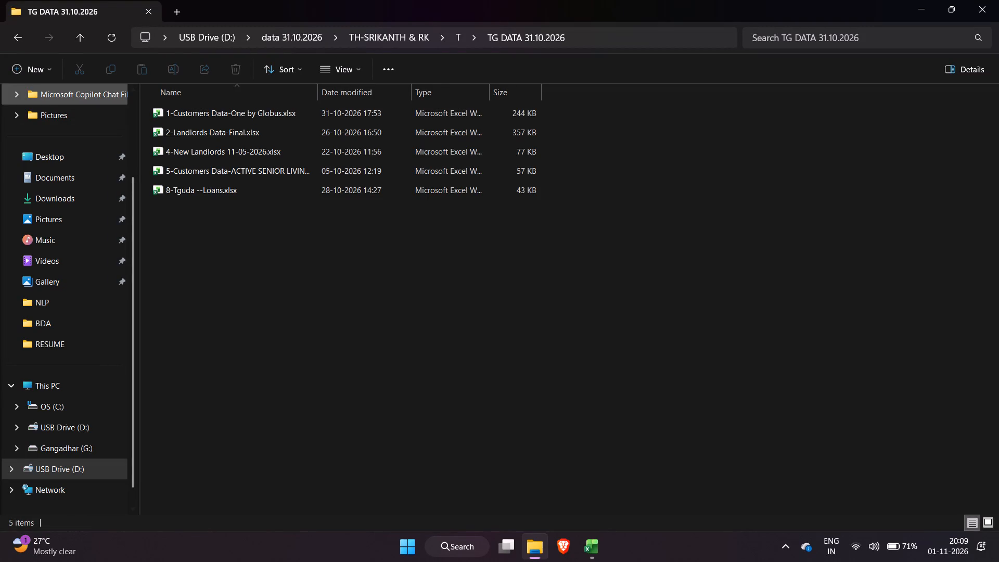
left_click(79, 30)
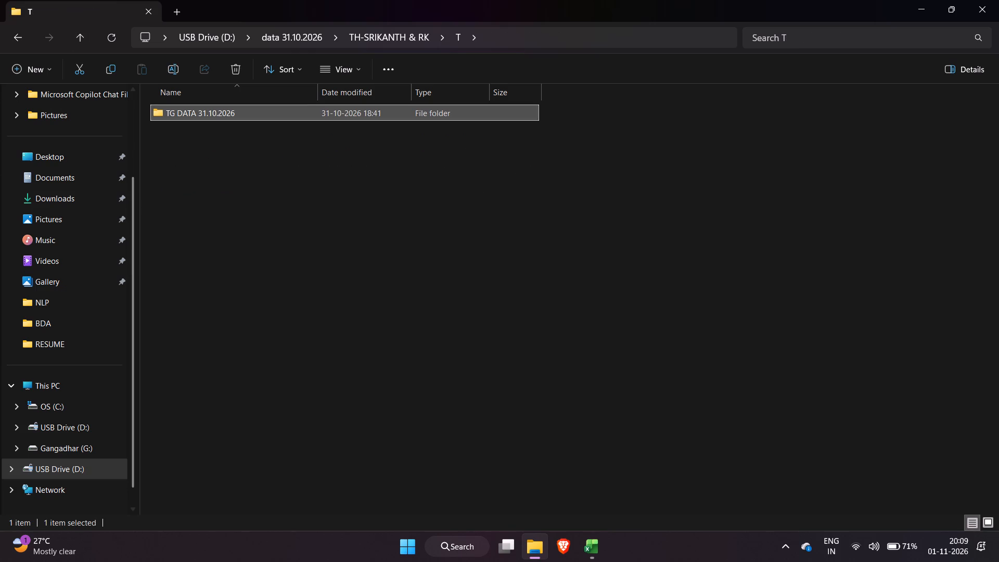
Switch to the Sales report and examine Tukkuguda's 26-10-2026 column and the adjoining totals column, down to the Land Lords rows.
key("alt+Tab")
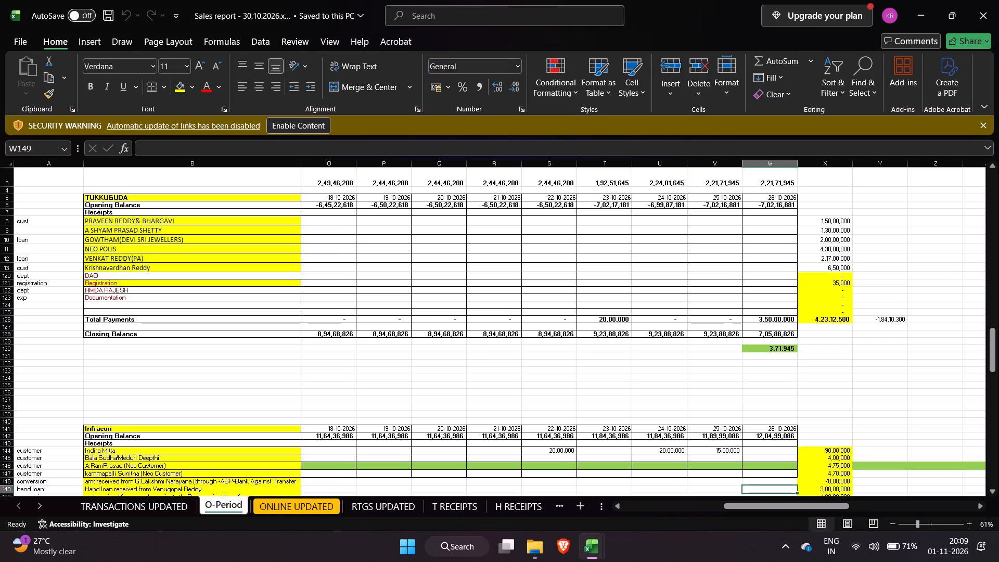
scroll(398, 413, "up", 9)
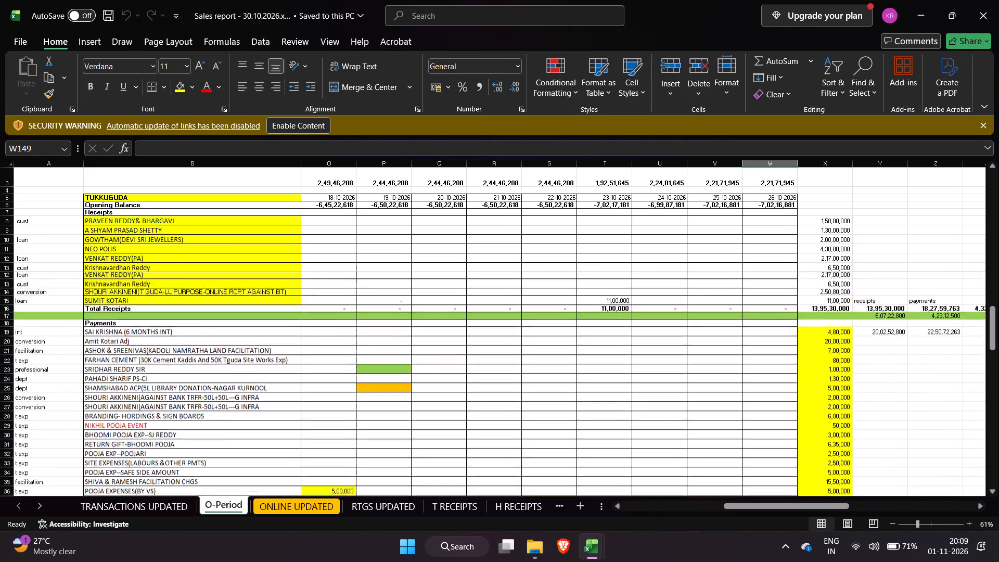
scroll(398, 413, "up", 6)
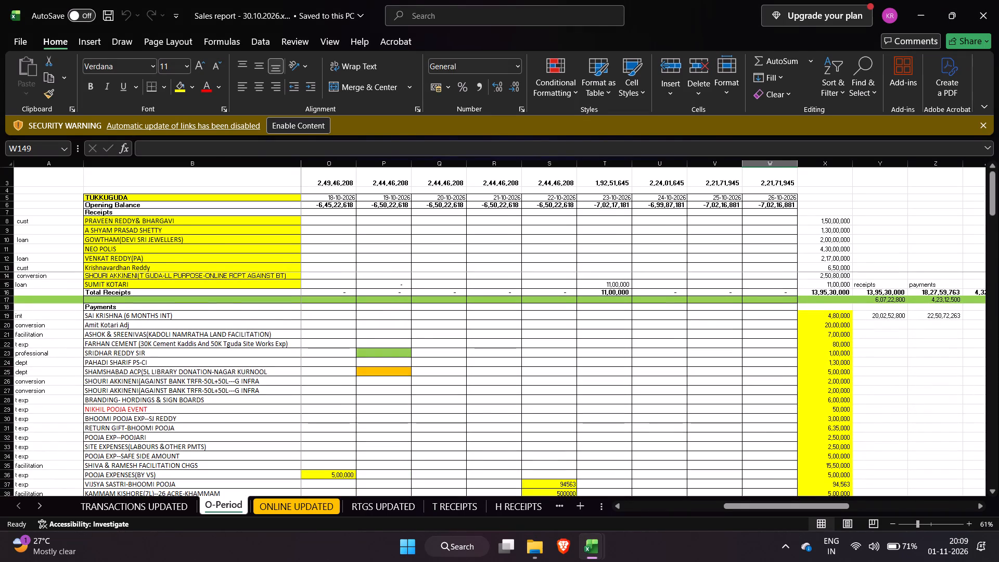
left_click(760, 197)
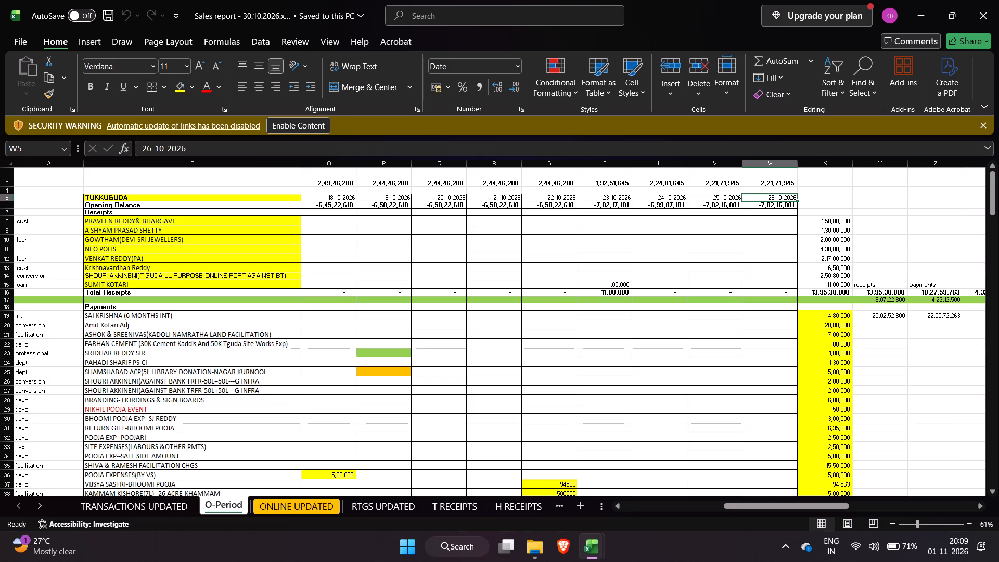
left_click_drag(812, 198, 785, 438)
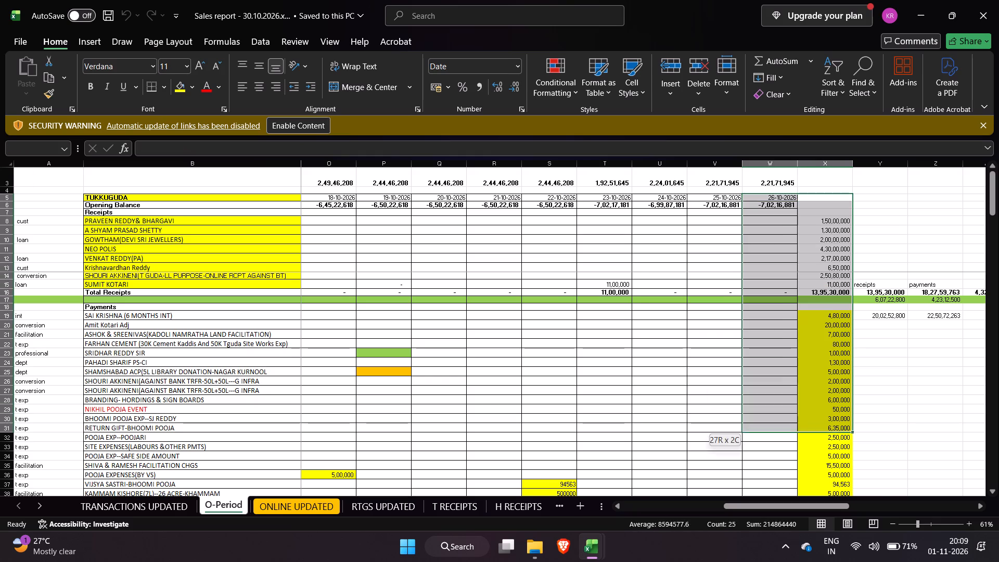
left_click_drag(785, 438, 801, 464)
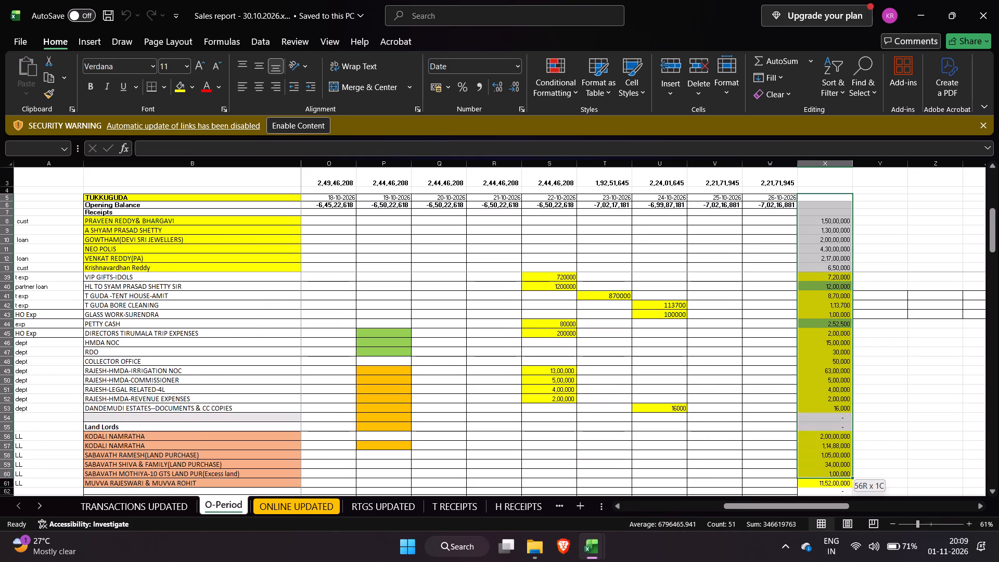
left_click_drag(801, 464, 792, 438)
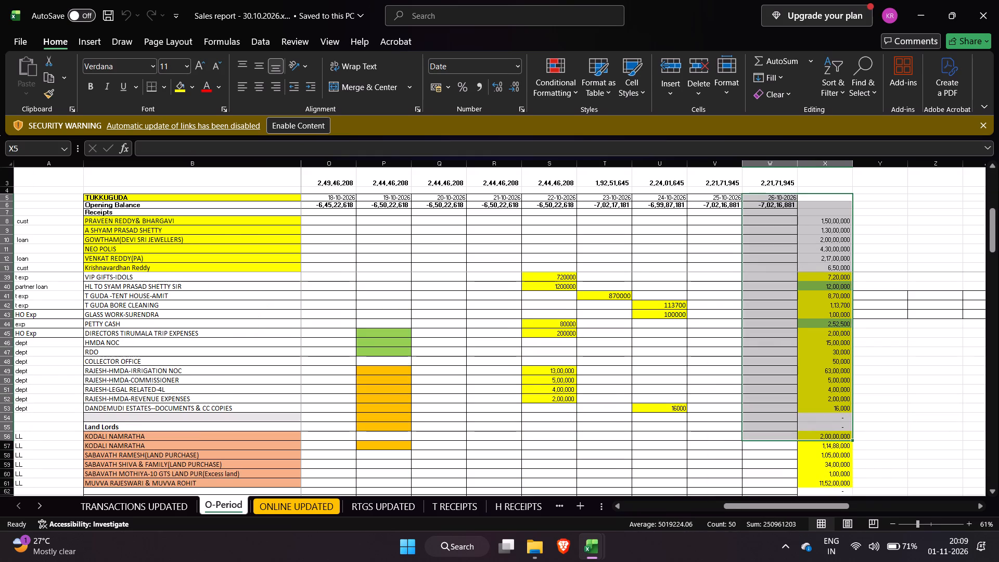
Examine Tukkuguda's department payments, from the RDO row to the Dandemudi documents row, across the dates up to 26-10-2026.
left_click_drag(97, 349, 111, 363)
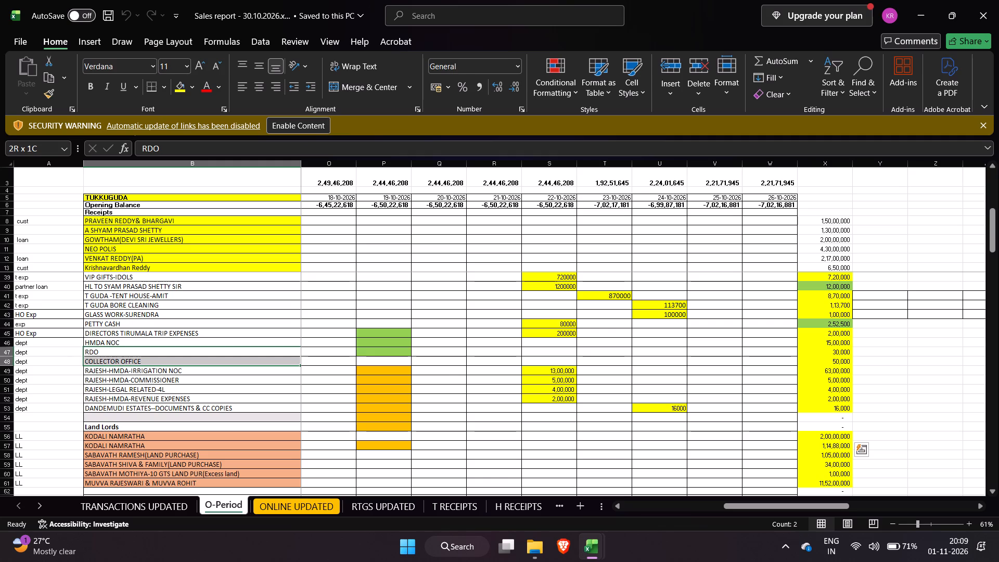
left_click_drag(111, 363, 389, 363)
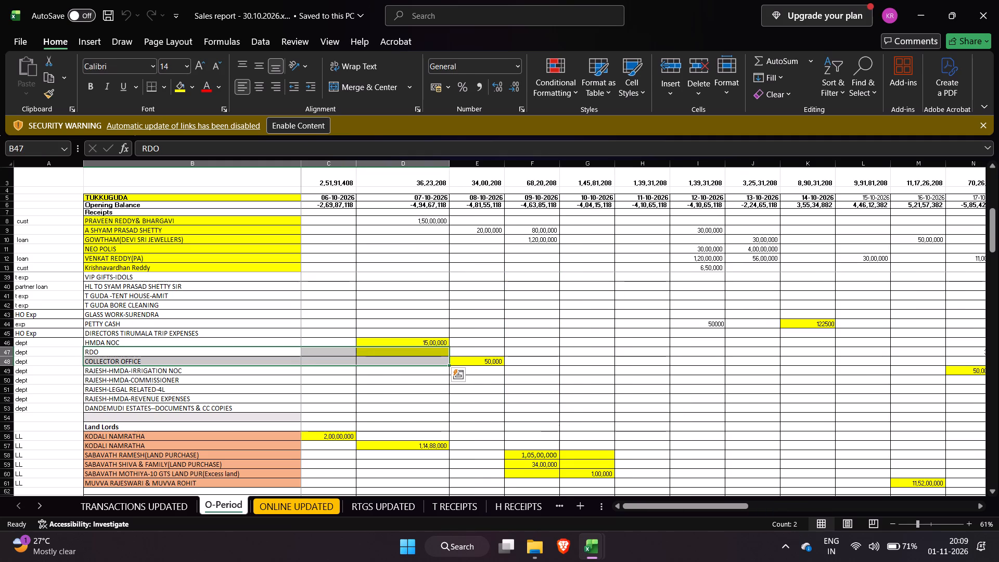
left_click_drag(117, 370, 178, 404)
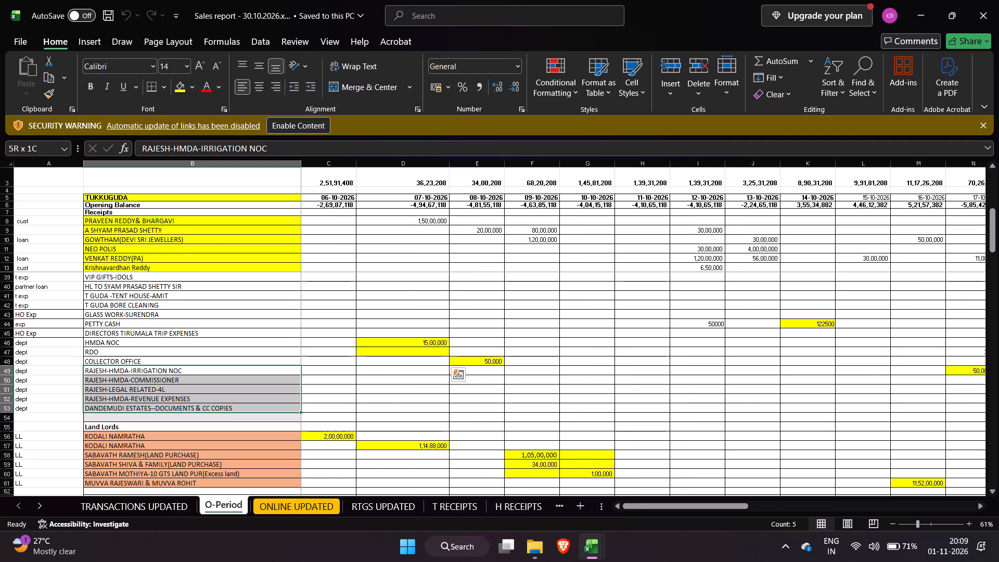
left_click_drag(178, 404, 313, 408)
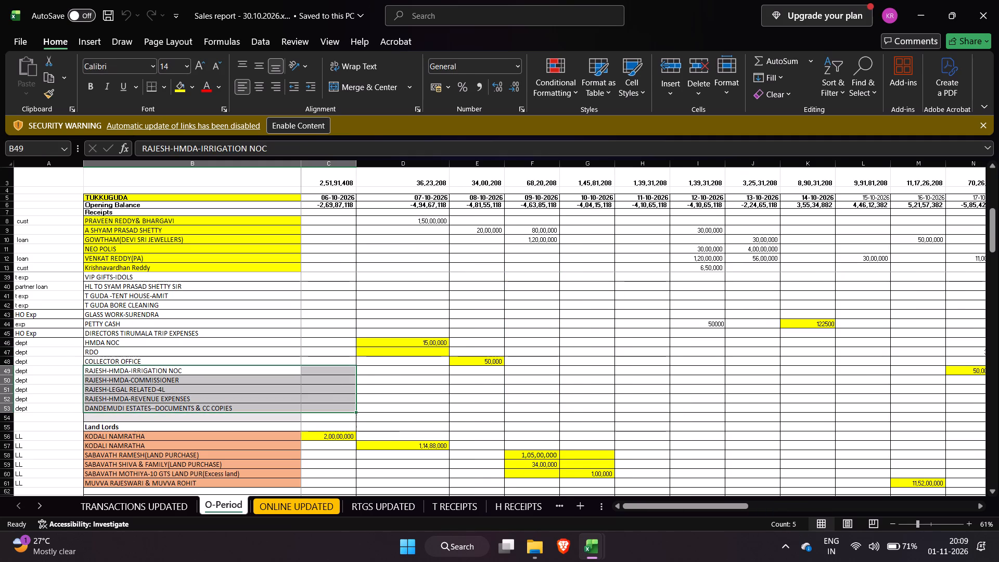
scroll(417, 390, "left", 5)
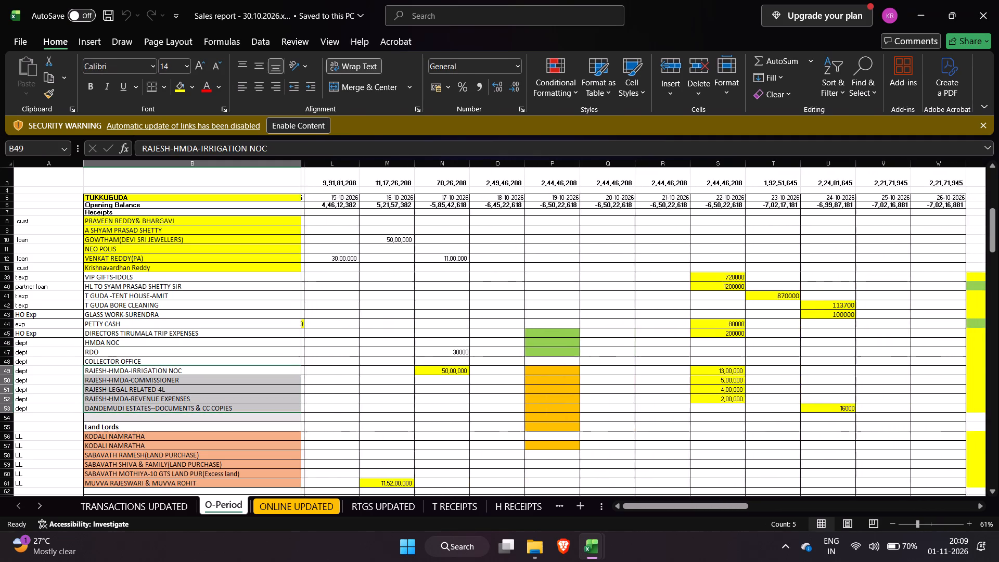
scroll(417, 390, "left", 3)
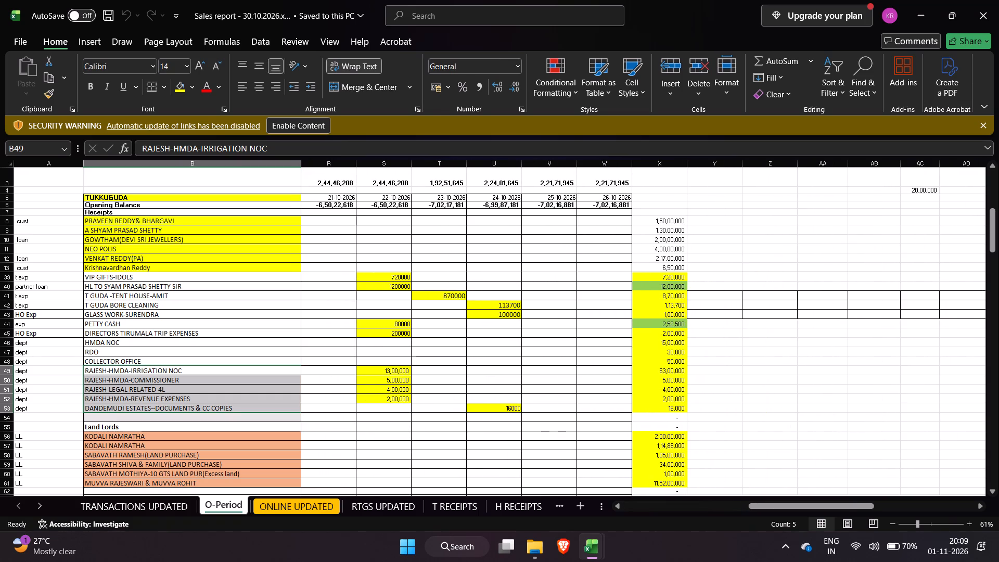
left_click(610, 197)
Switch to File Explorer and open the Stores--TH-31.10.2026 workbook from the H folder inside TH-SRIKANTH & RK.
key("alt+Tab")
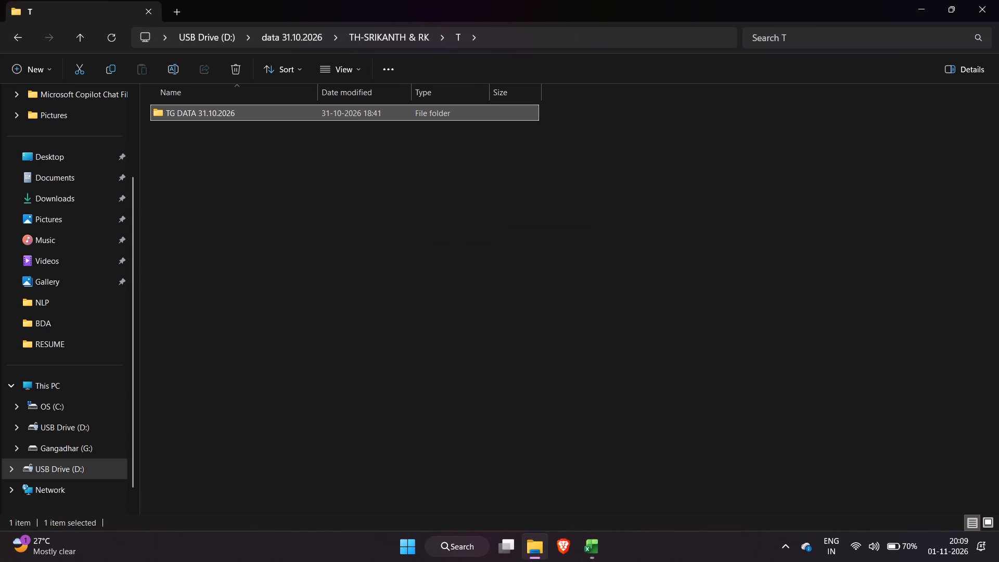
key("alt+Tab")
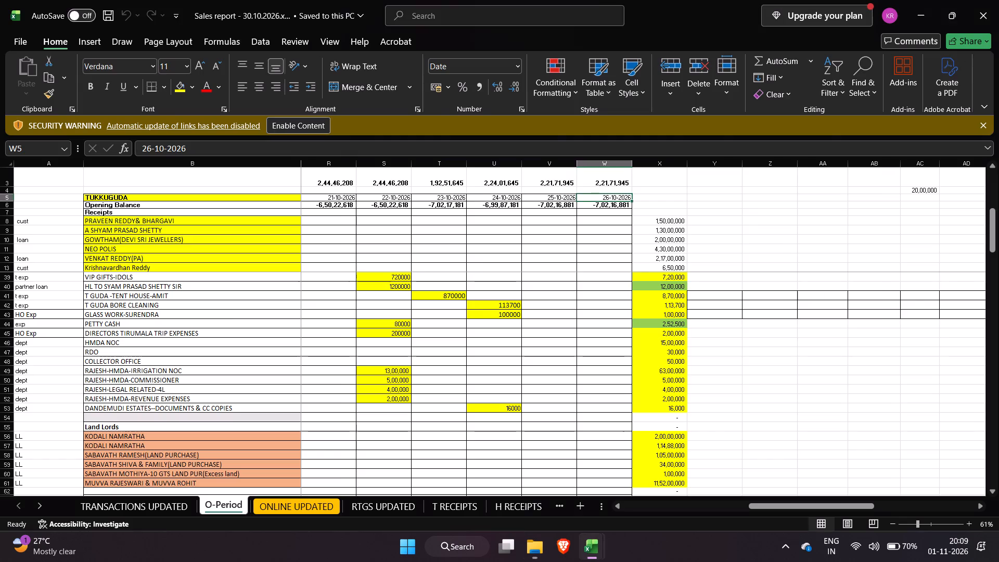
key("alt+Tab")
left_click(84, 33)
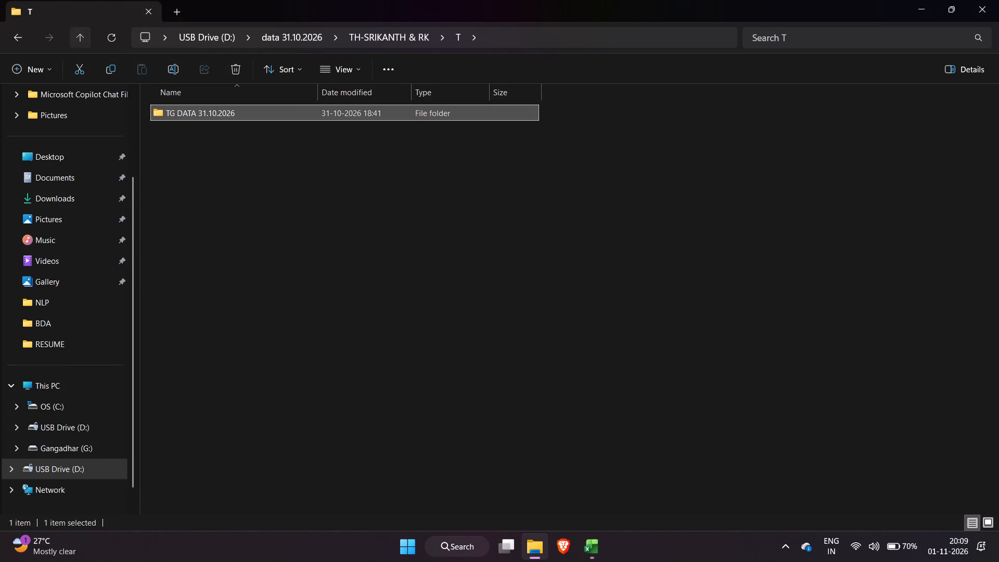
double_click(173, 112)
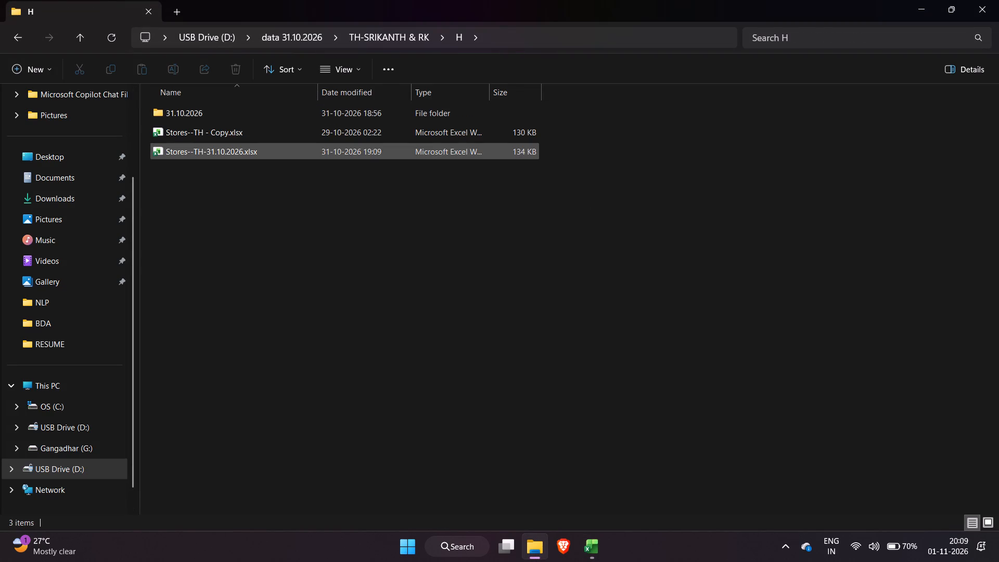
double_click(213, 154)
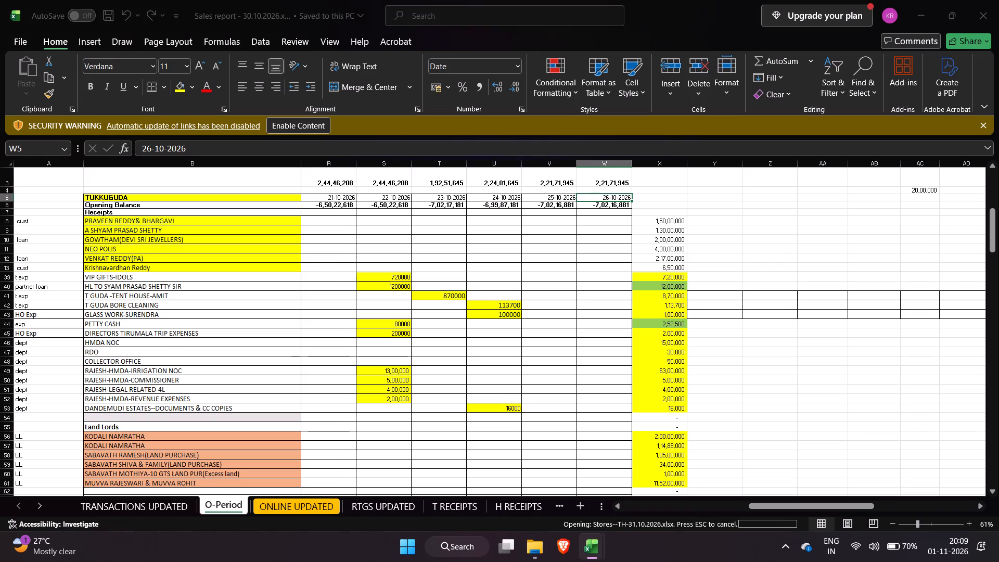
left_click(425, 329)
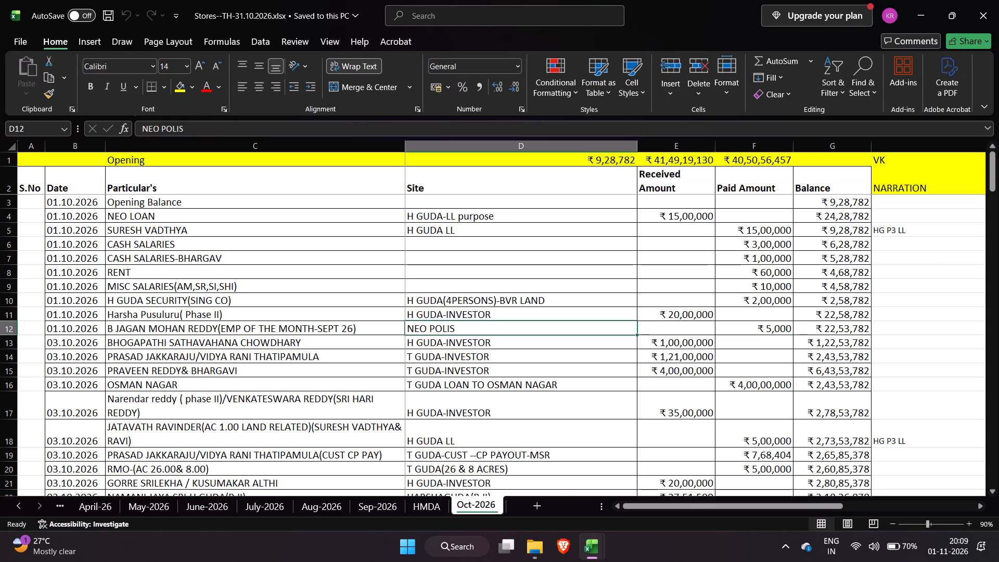
Find the 26.10.2026 entries on the Oct-2026 sheet and examine their amounts and the running balance formulas in rows 119 and 120.
scroll(434, 403, "down", 6)
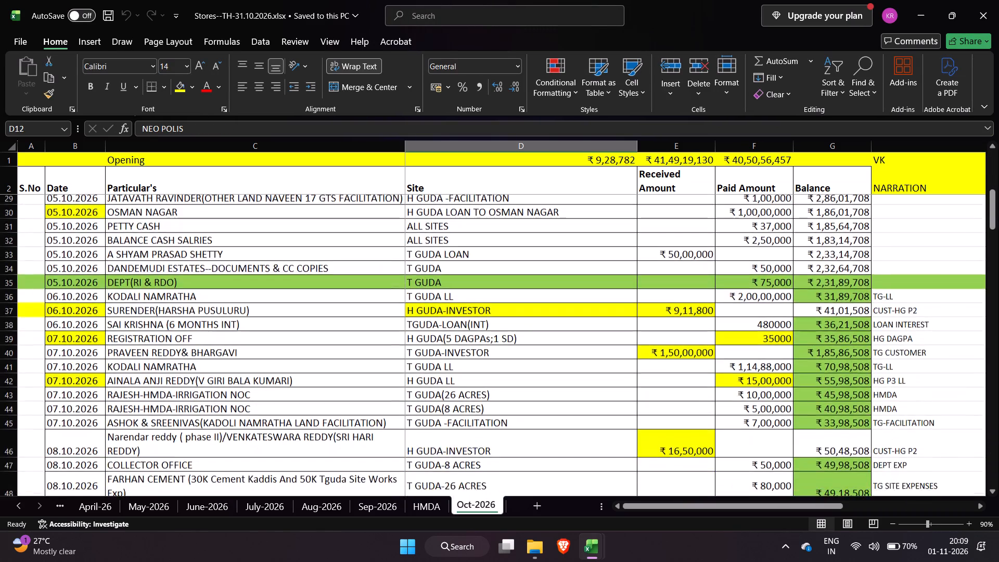
scroll(434, 403, "down", 9)
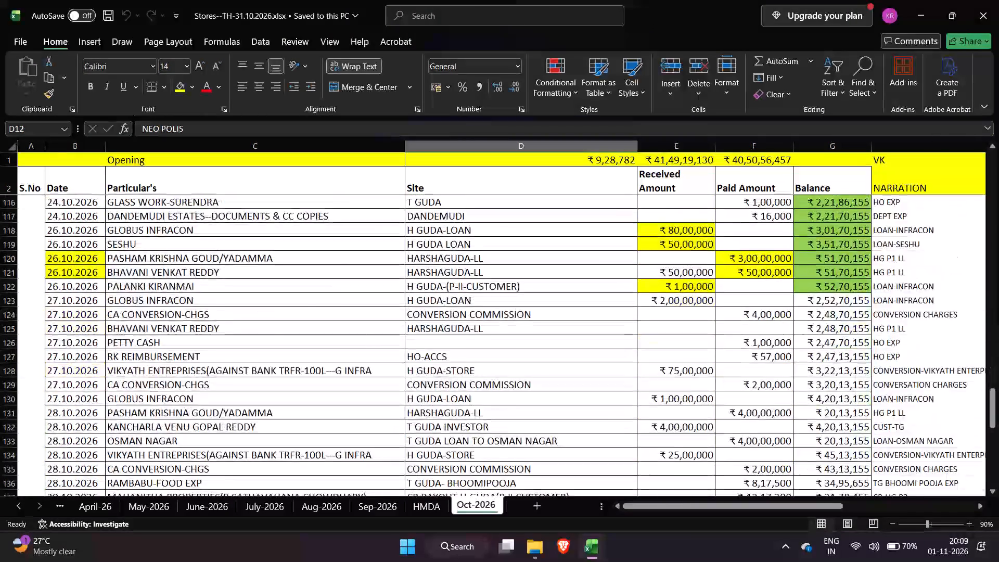
scroll(434, 403, "down", 4)
scroll(434, 403, "up", 2)
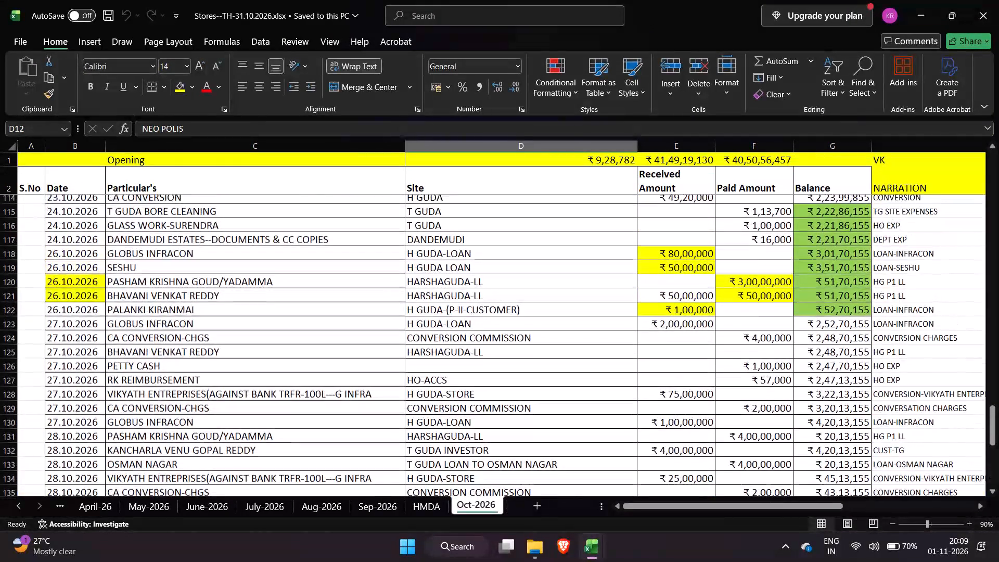
scroll(434, 403, "up", 1)
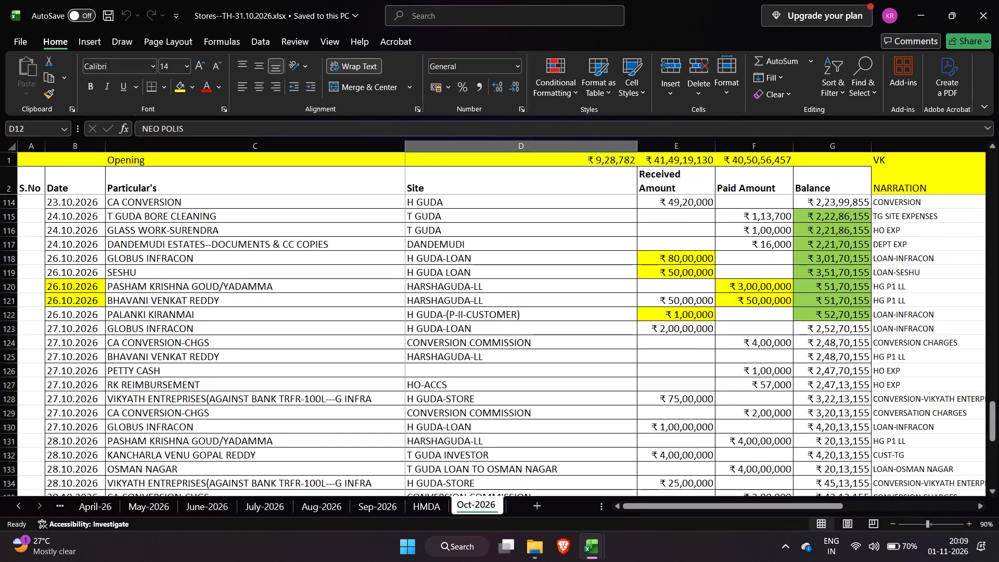
left_click(86, 283)
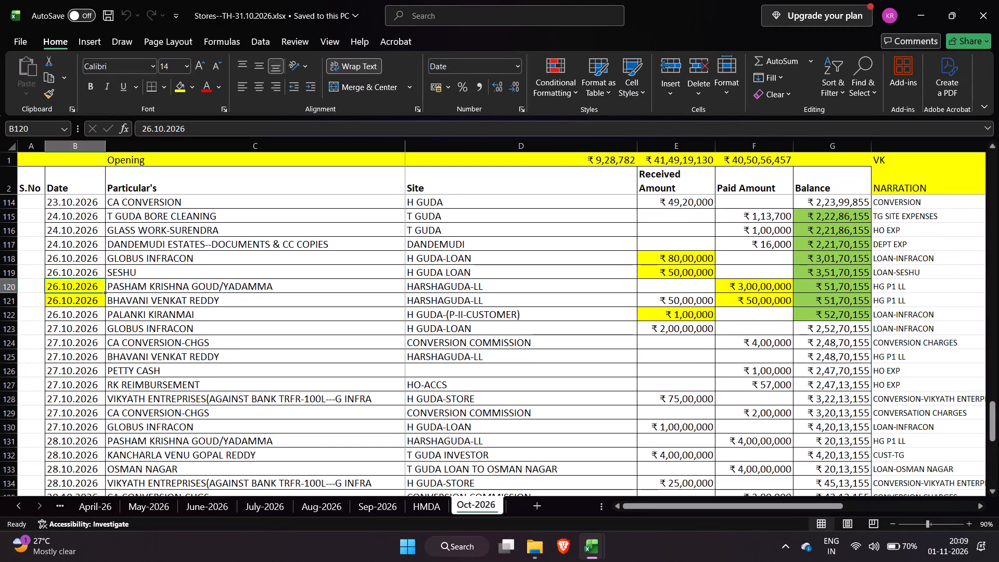
key("Tab")
key("Tab")
key("Tab")
key("Tab")
key("Tab")
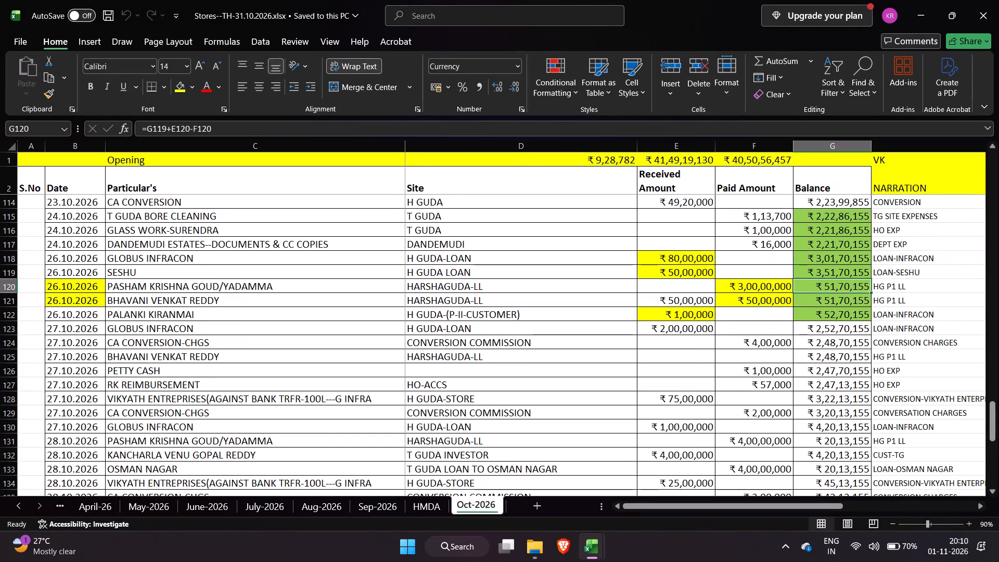
key("Up")
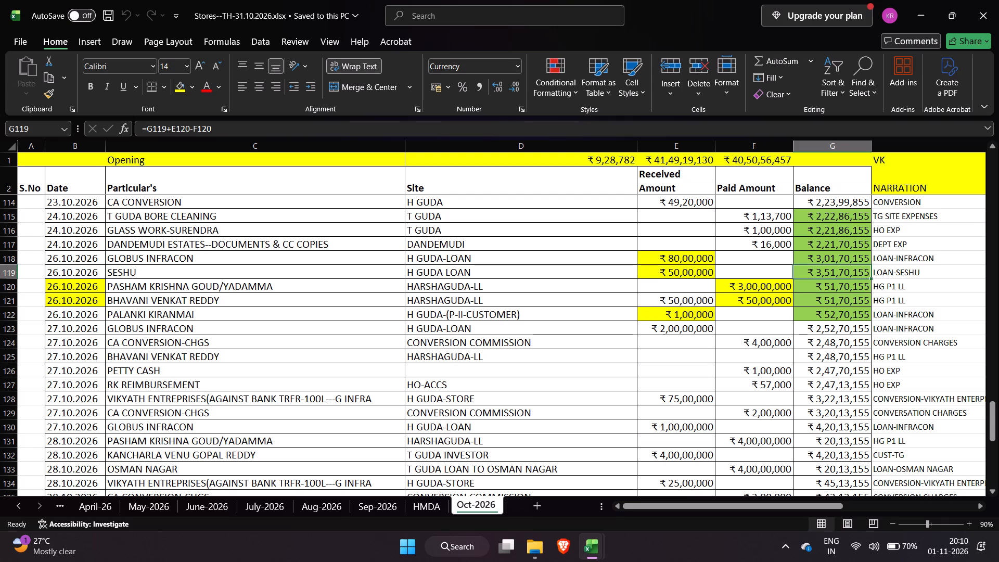
Compare the Sales report's 26-10-2026 combined balance in W130, below the Harshaguda closing balance, with the Stores workbook's running balance in G119.
key("alt+Tab")
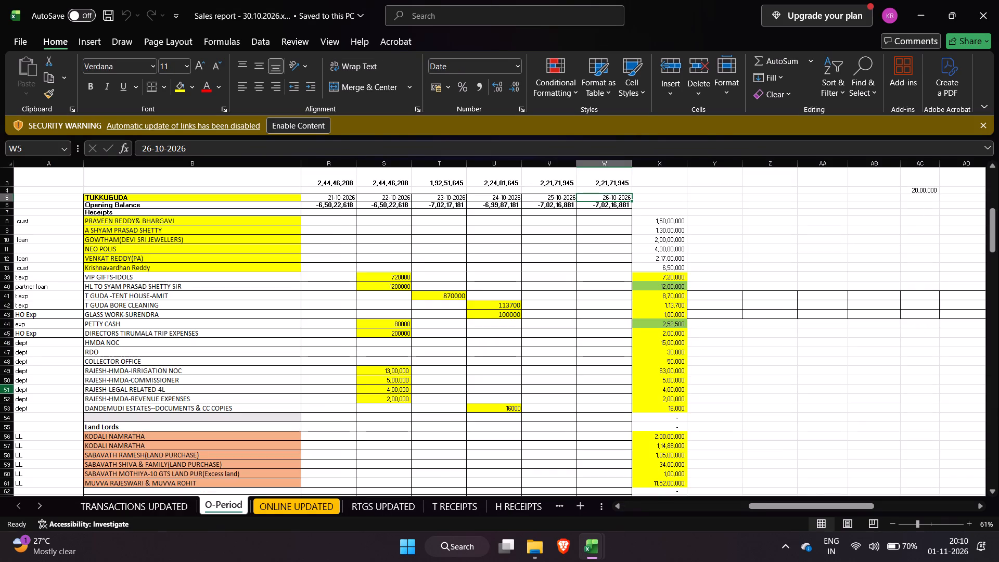
scroll(488, 365, "down", 4)
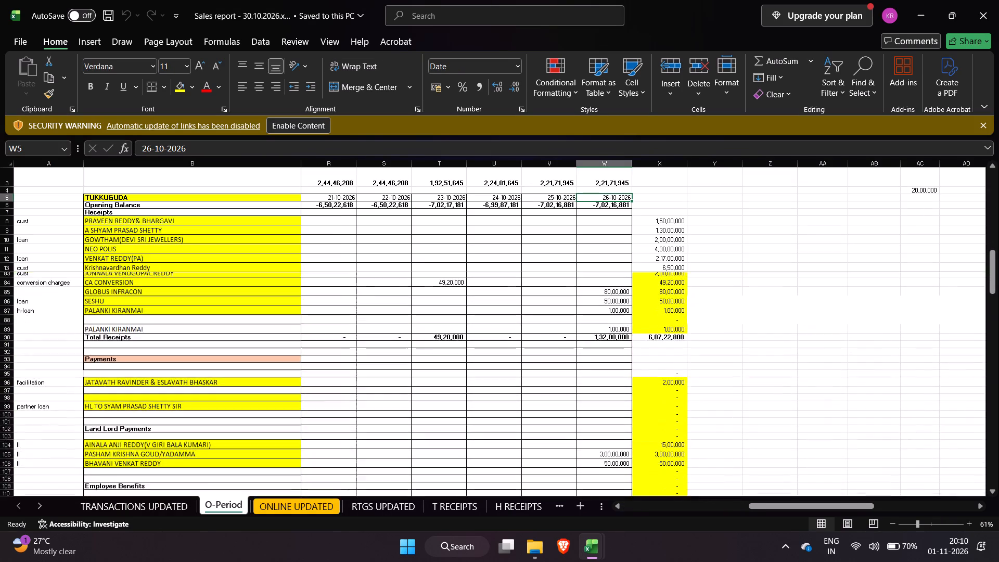
scroll(488, 365, "down", 4)
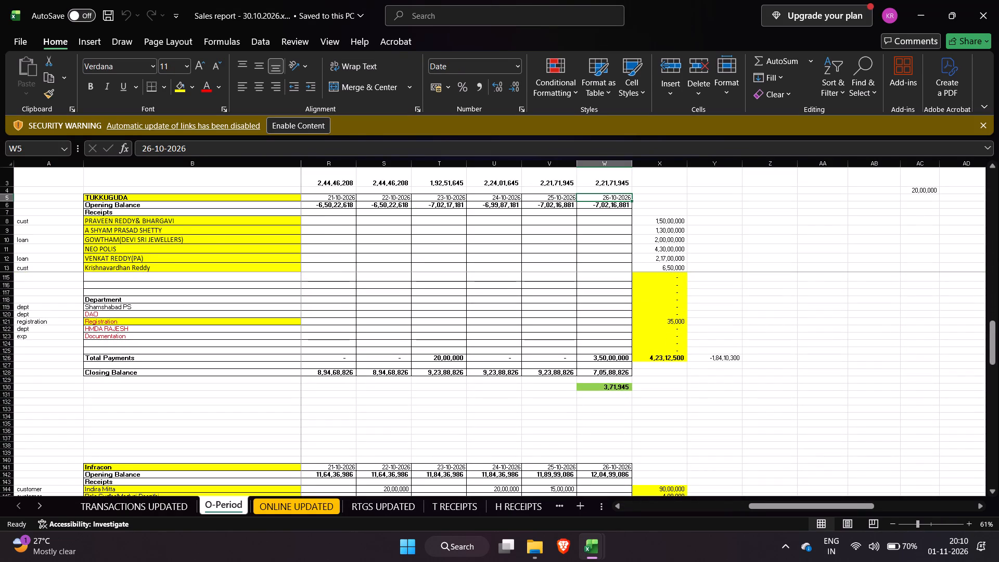
left_click(606, 388)
key("alt+Tab")
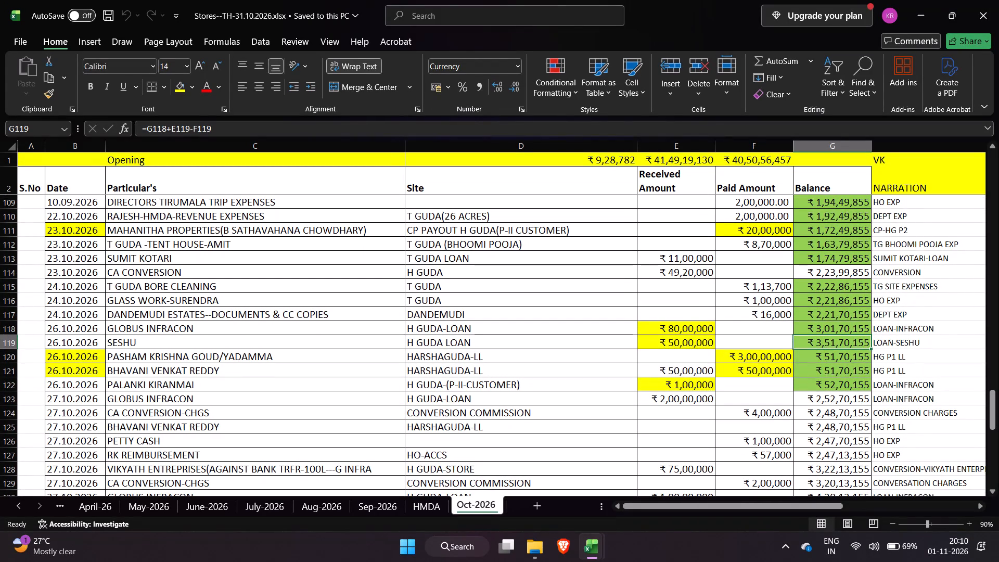
left_click(827, 338)
key("alt+Tab")
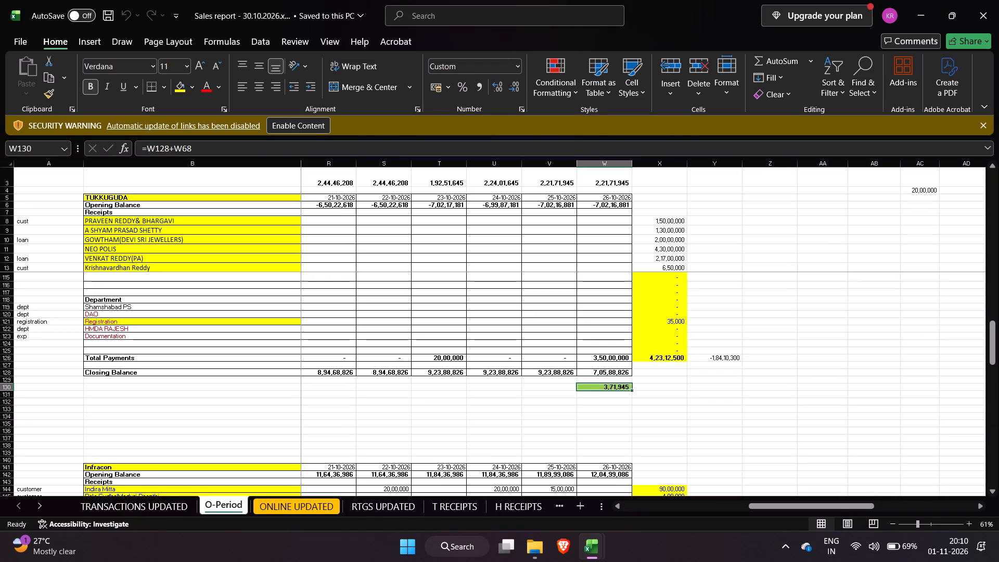
scroll(761, 325, "down", 1)
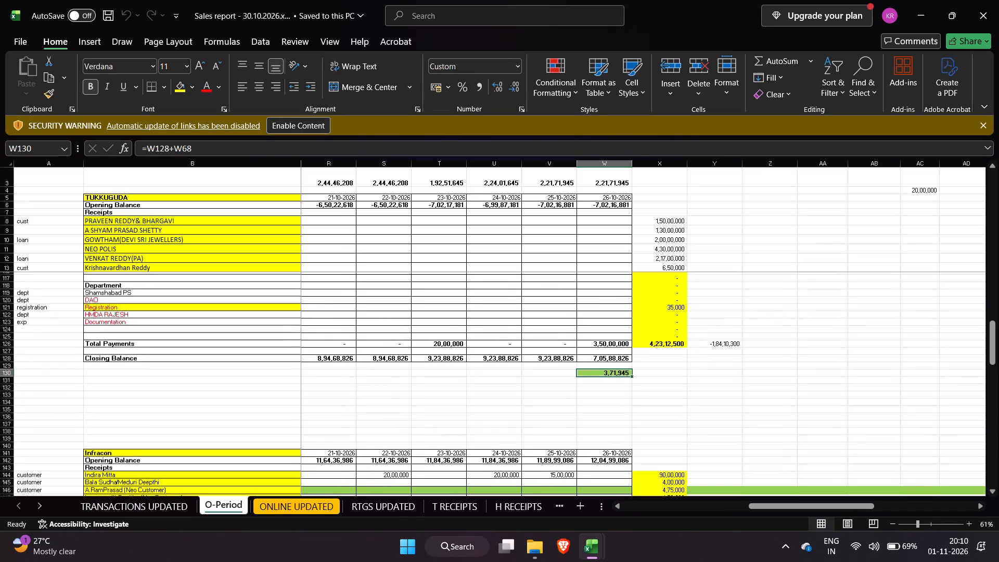
Switch to the Stores workbook and select the 26.10.2026 Harshaguda landlord entry in B120:G120 to examine its payment and balance.
scroll(761, 325, "down", 1)
key("alt+Tab")
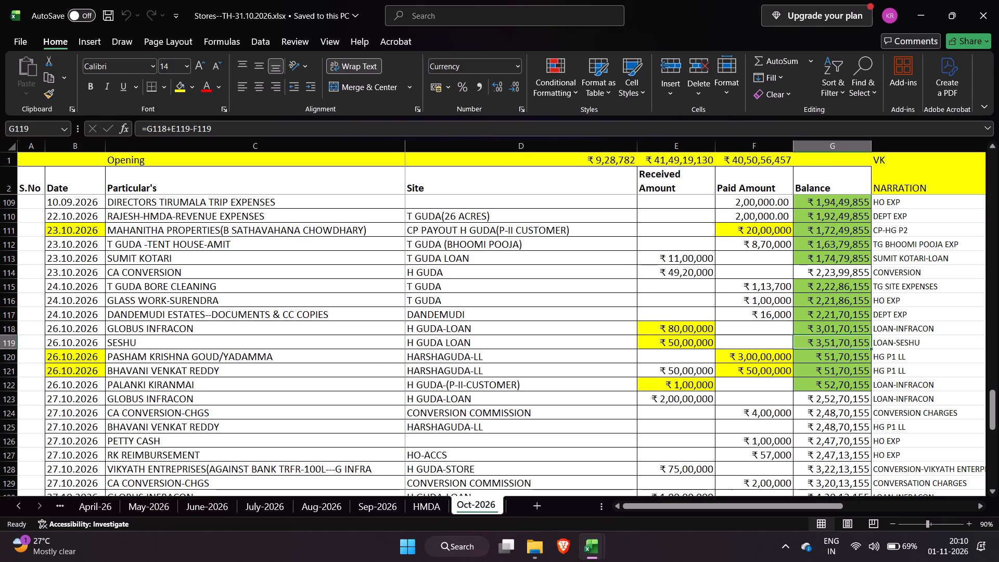
left_click(55, 360)
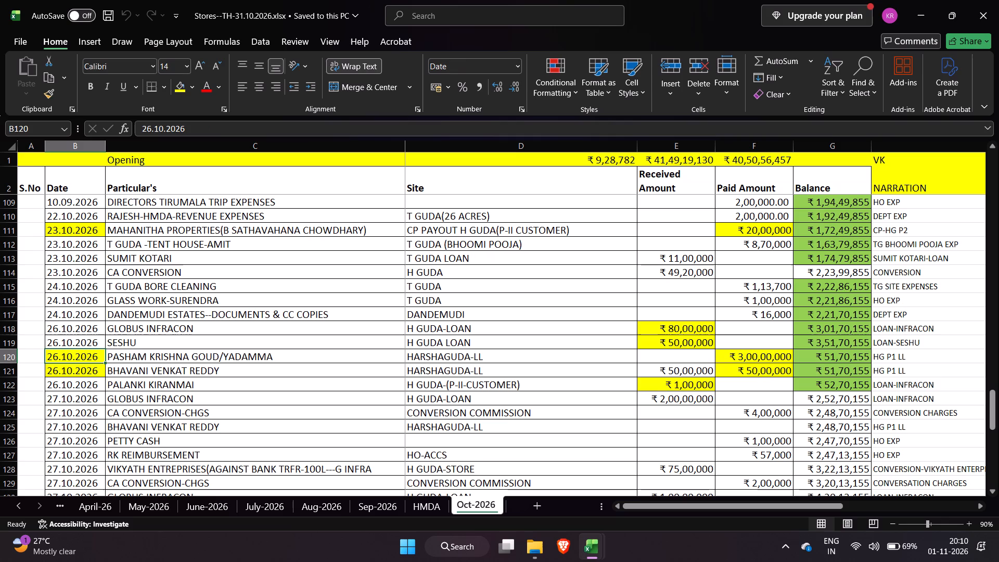
key("shift+Right")
key("shift+Right")
key("shift+Right")
key("shift+Right")
key("shift+Right")
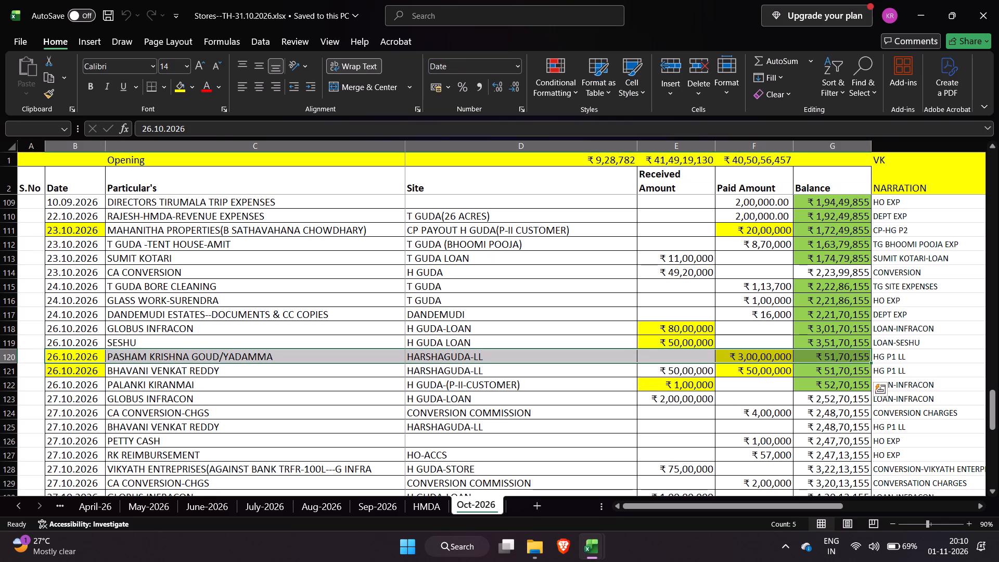
Check the Stores entry in row 120 against the Sales report's Harshaguda payments and receipts for 26-10-2026.
key("alt+Tab")
scroll(276, 432, "down", 1)
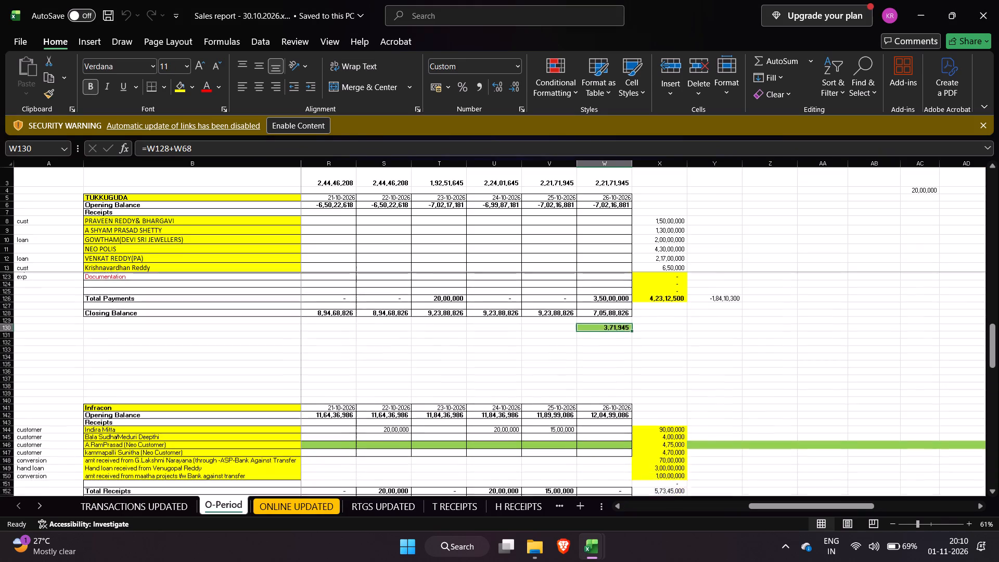
scroll(276, 432, "down", 4)
scroll(276, 432, "up", 2)
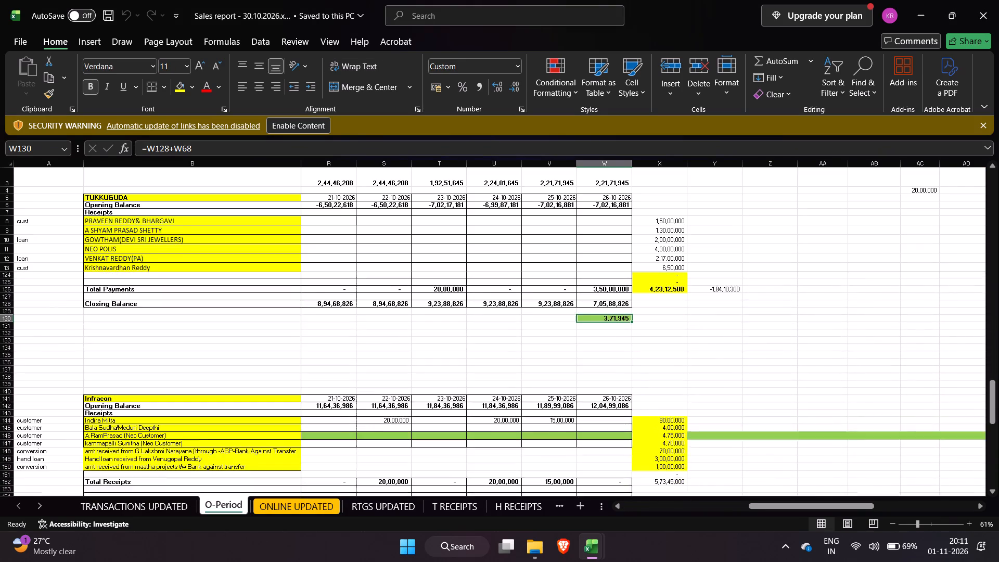
scroll(276, 432, "up", 1)
key("alt+Tab")
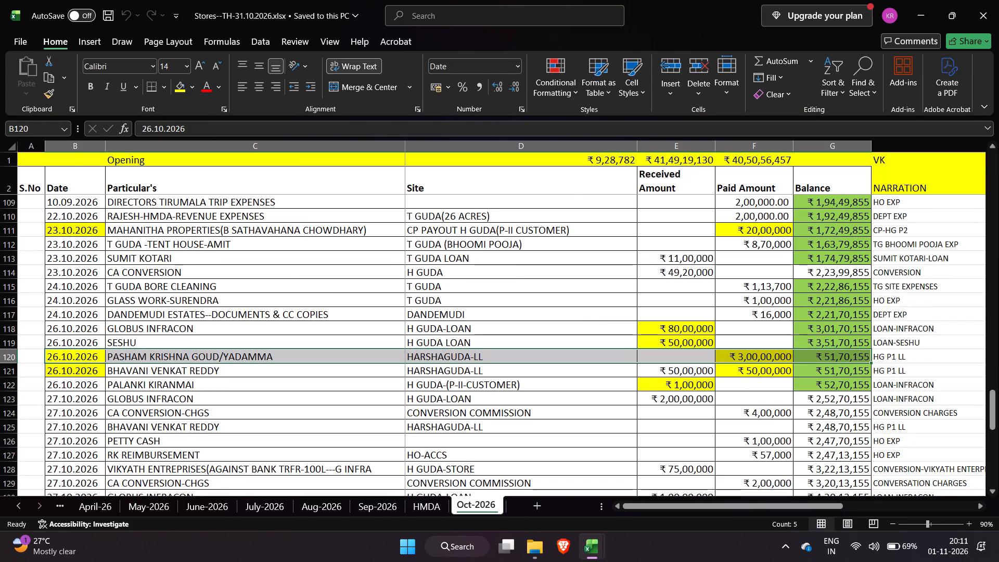
key("alt+Tab")
scroll(300, 444, "up", 1)
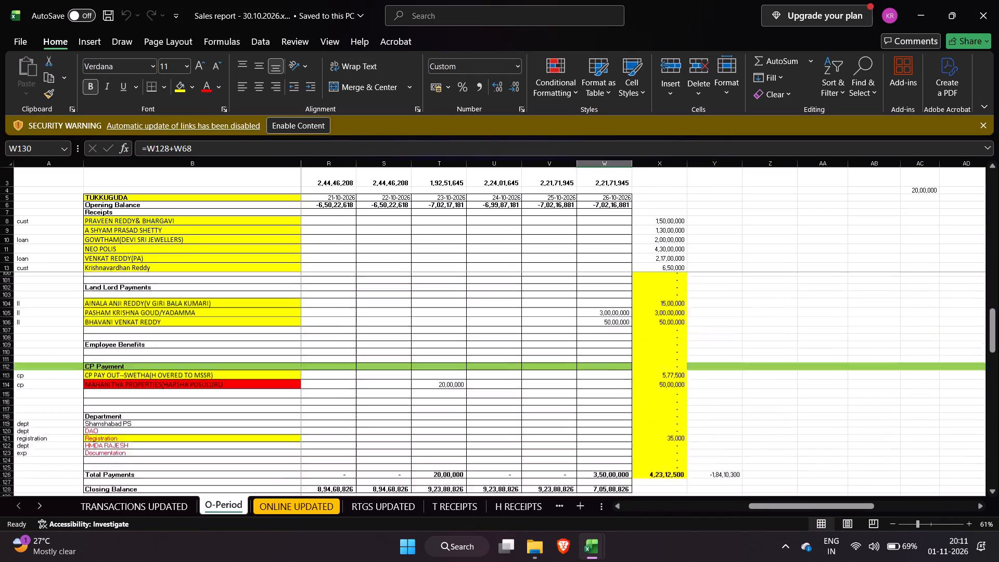
scroll(300, 444, "up", 3)
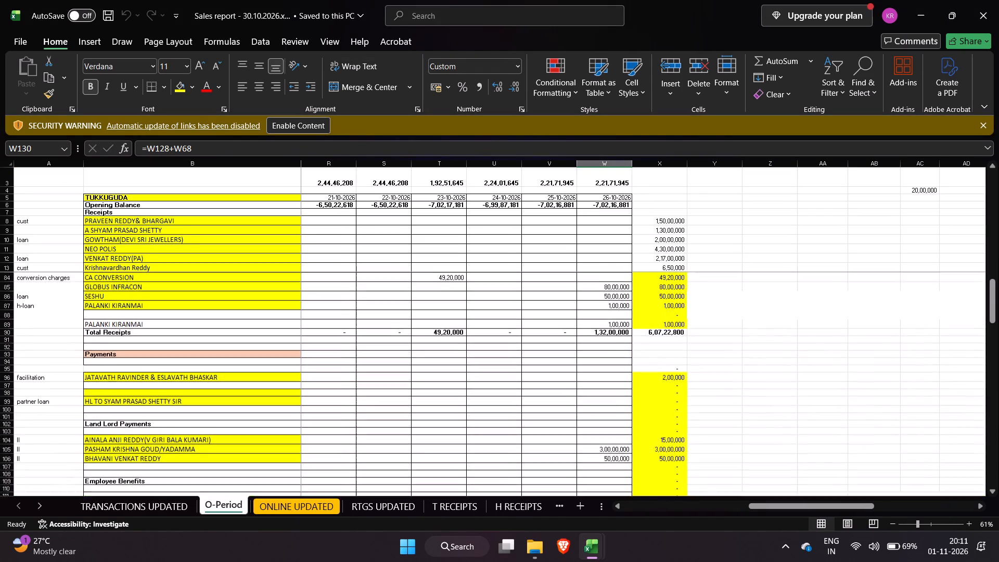
scroll(300, 444, "up", 3)
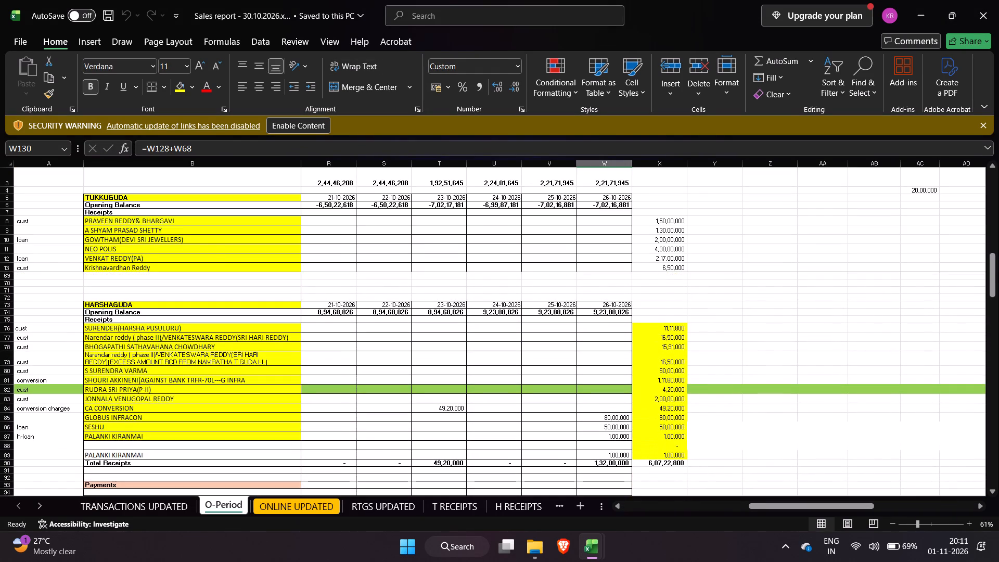
Enable the blocked content in the Sales report so that its workbook links can update.
left_click(316, 124)
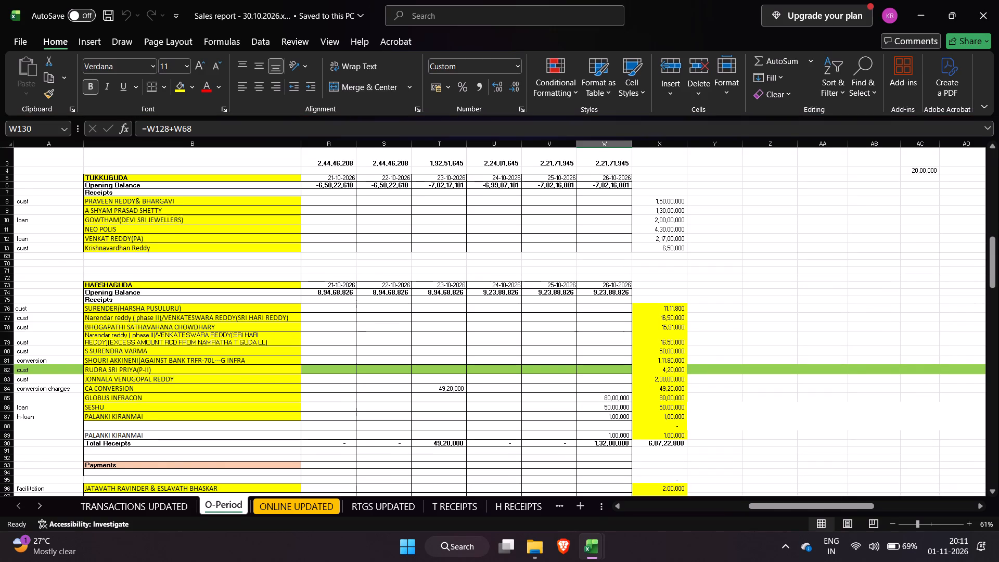
left_click(326, 330)
Compare the Harshaguda landlord payments in rows 104 to 106, especially W106, with the Stores workbook's payment in F121.
scroll(326, 330, "down", 1)
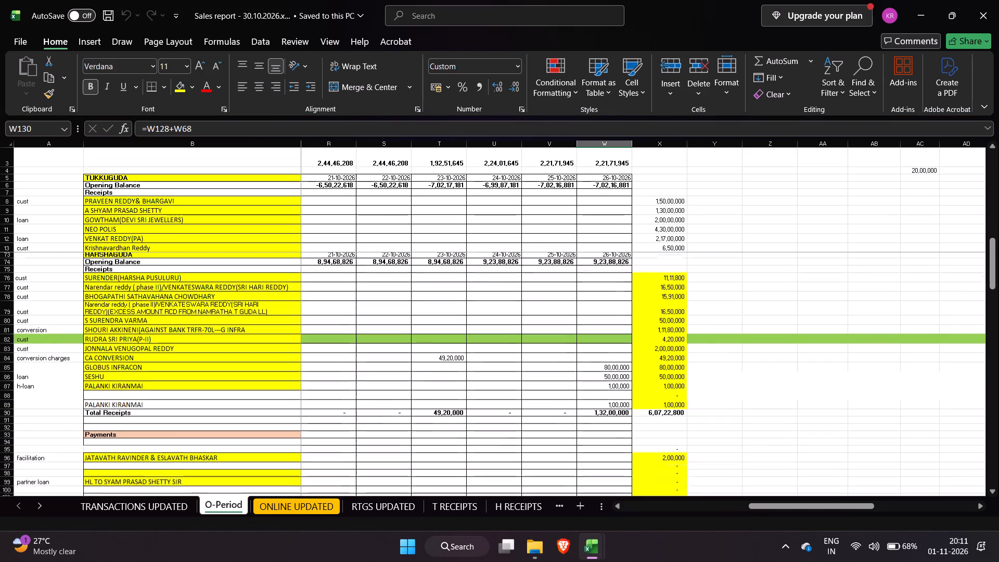
scroll(326, 330, "down", 3)
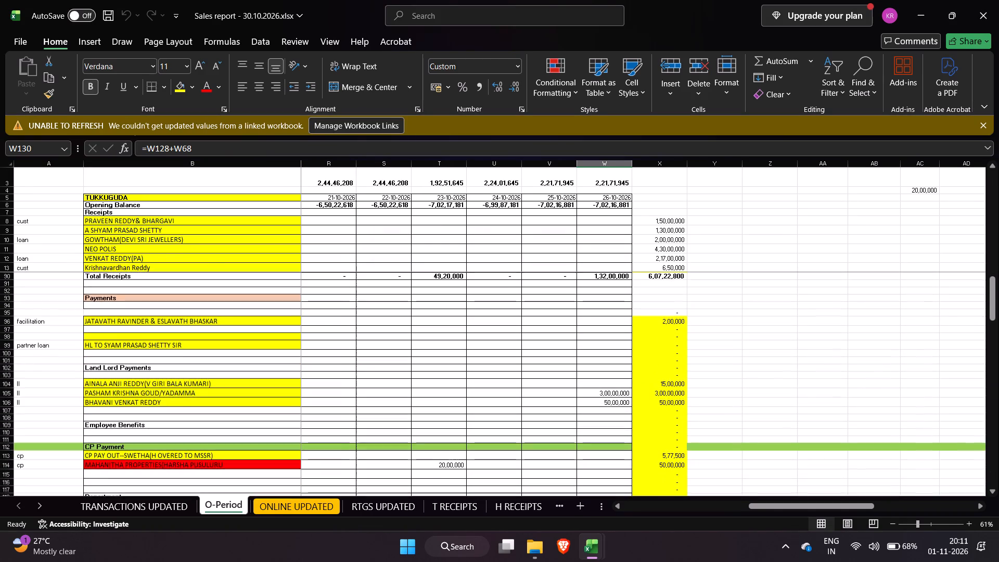
scroll(326, 330, "down", 2)
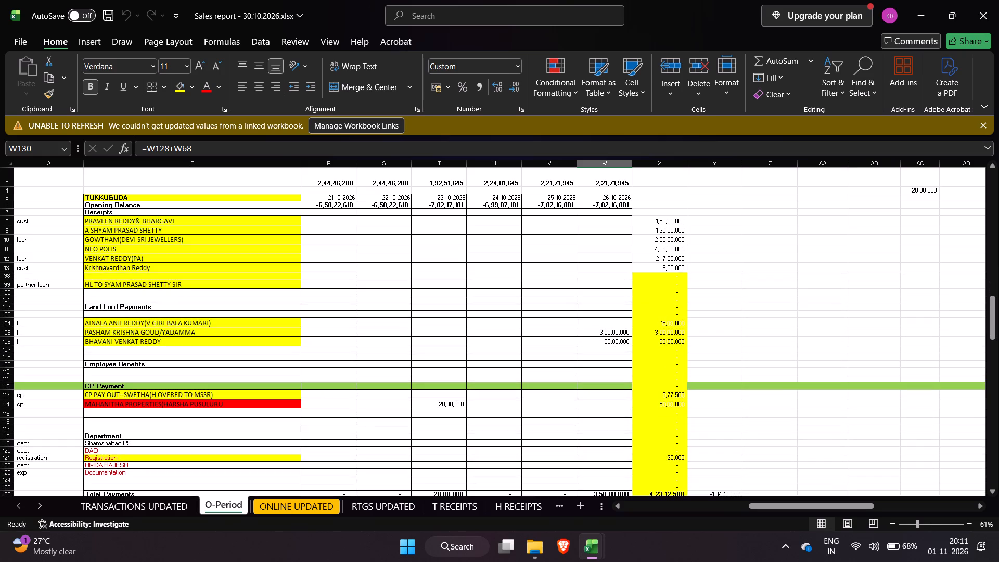
left_click(172, 322)
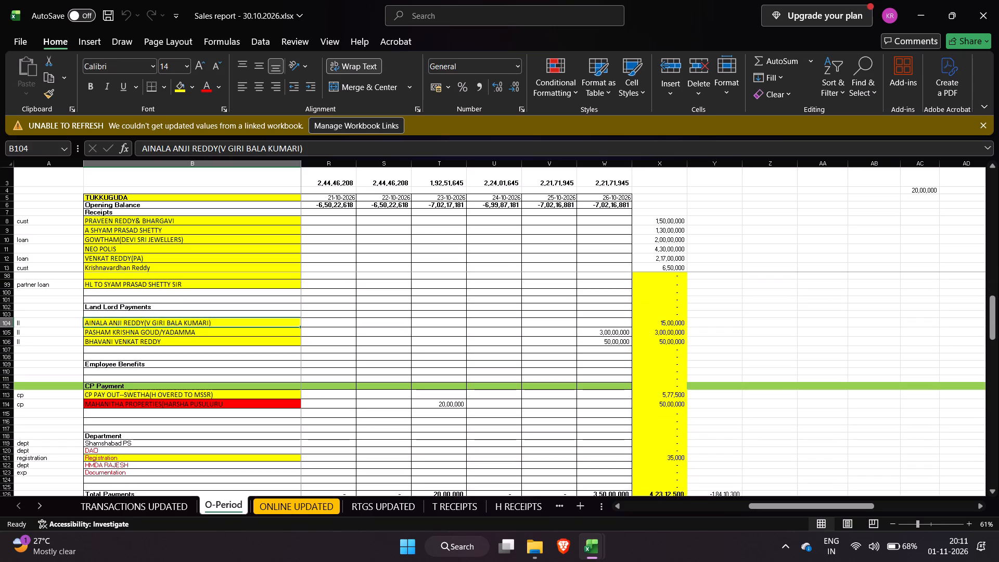
key("Down")
key("Down")
key("alt+Tab")
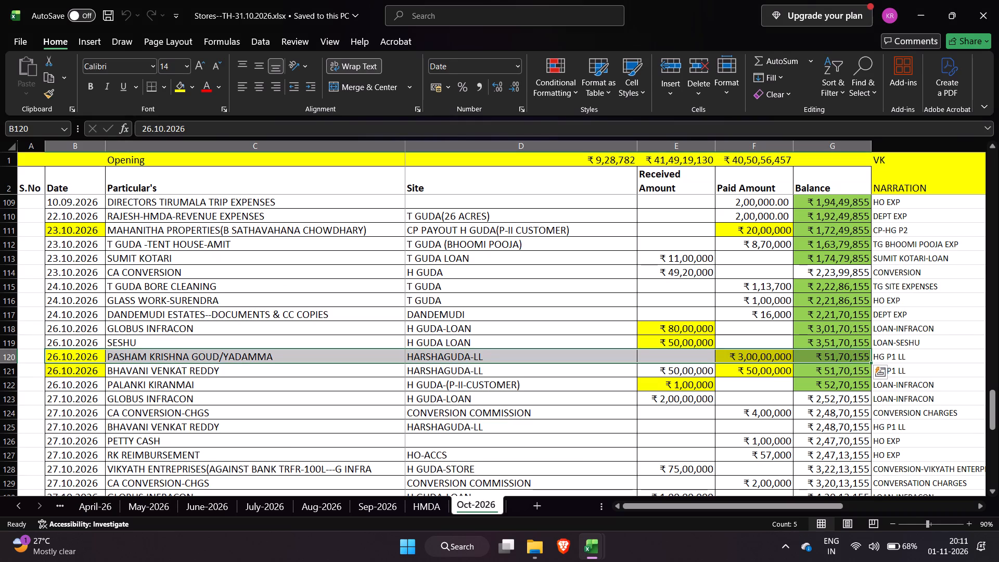
left_click(768, 370)
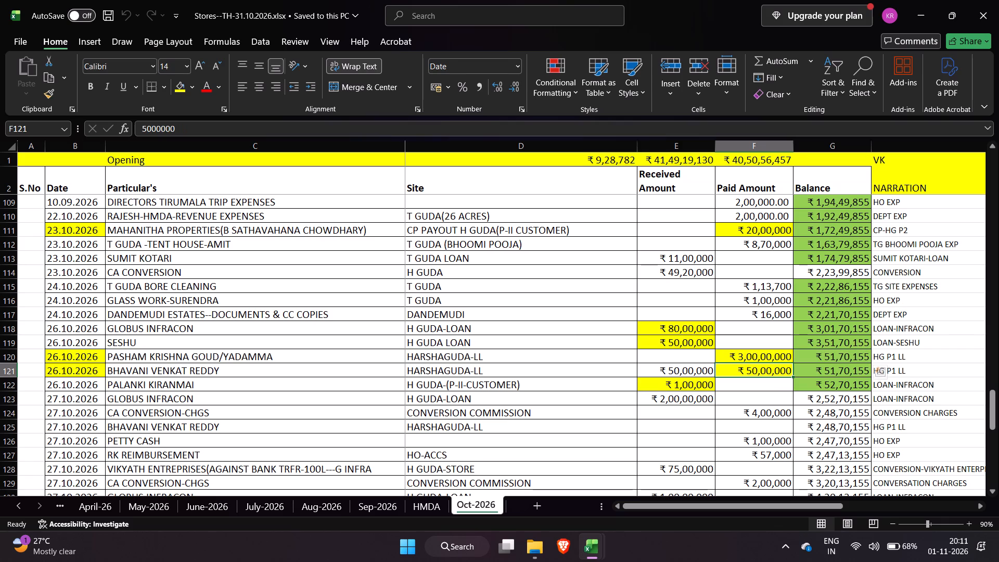
key("alt+Tab")
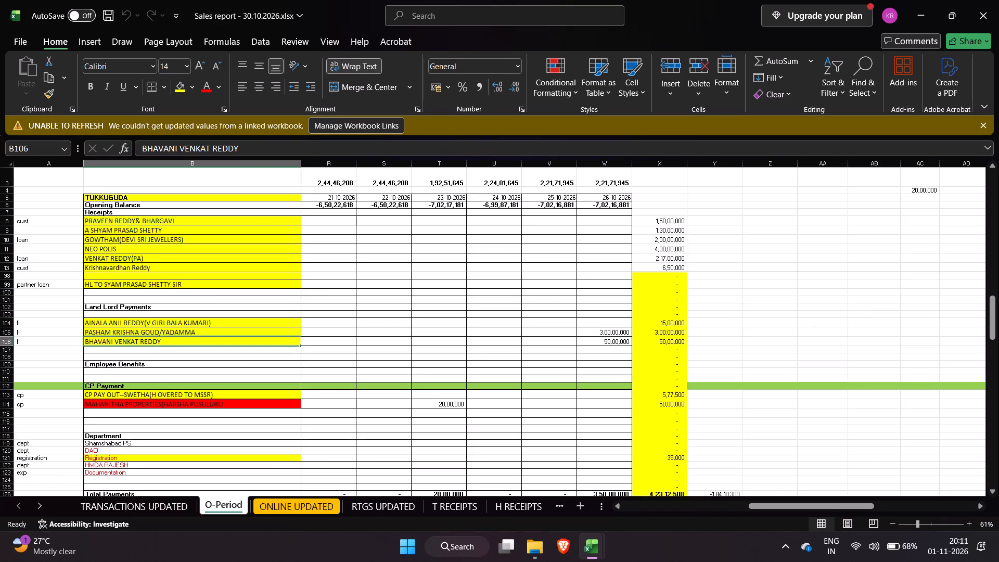
left_click(618, 342)
key("alt+Tab")
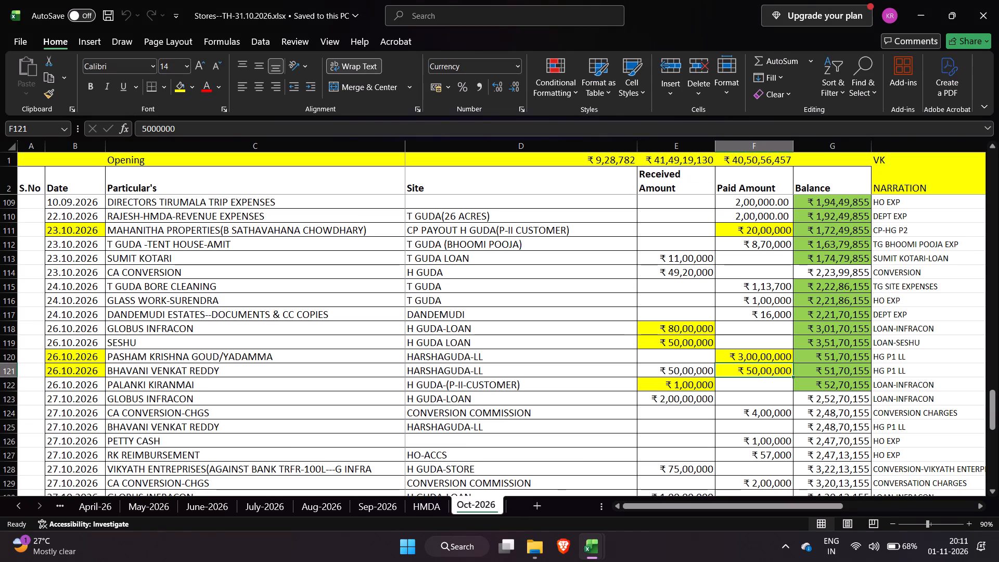
Examine the 26.10.2026 to 28.10.2026 entries on the Oct-2026 sheet alongside the Sales report's Harshaguda payments.
scroll(646, 406, "down", 1)
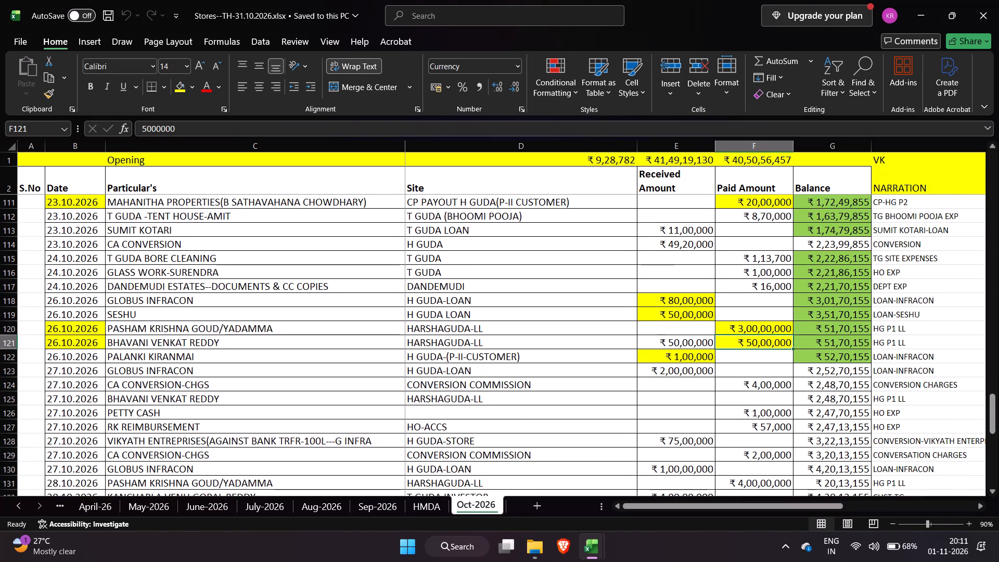
scroll(646, 406, "down", 1)
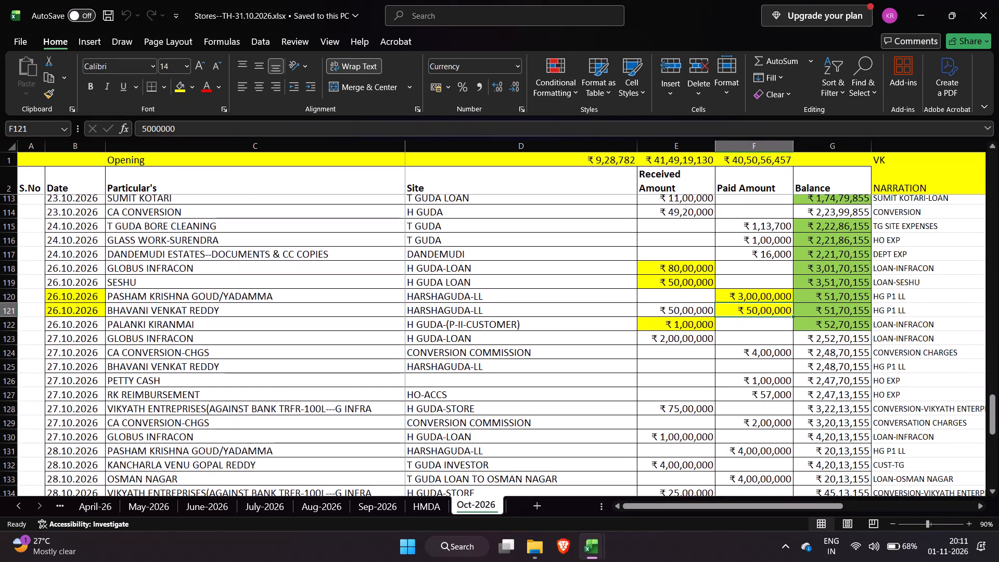
scroll(646, 406, "down", 2)
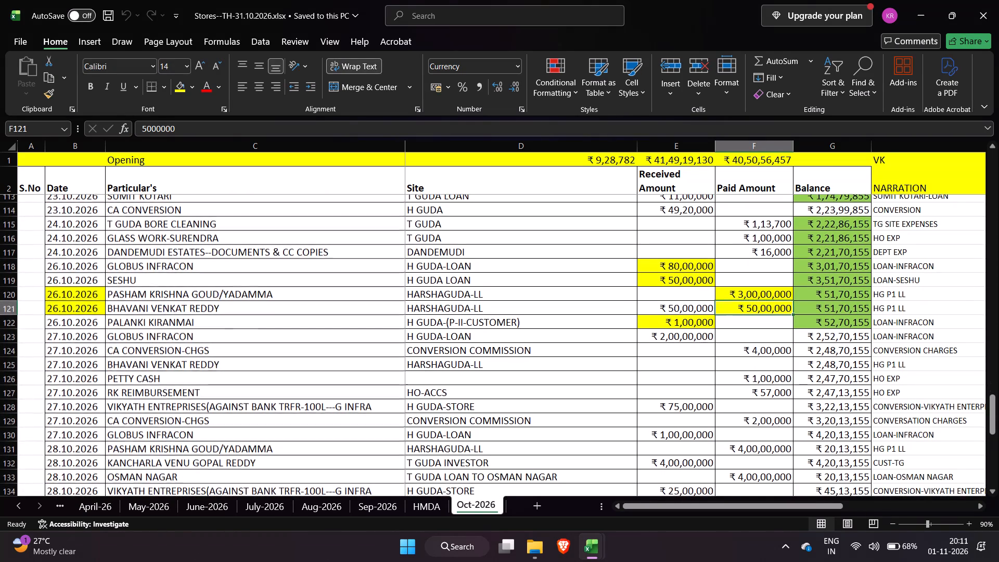
scroll(646, 406, "down", 1)
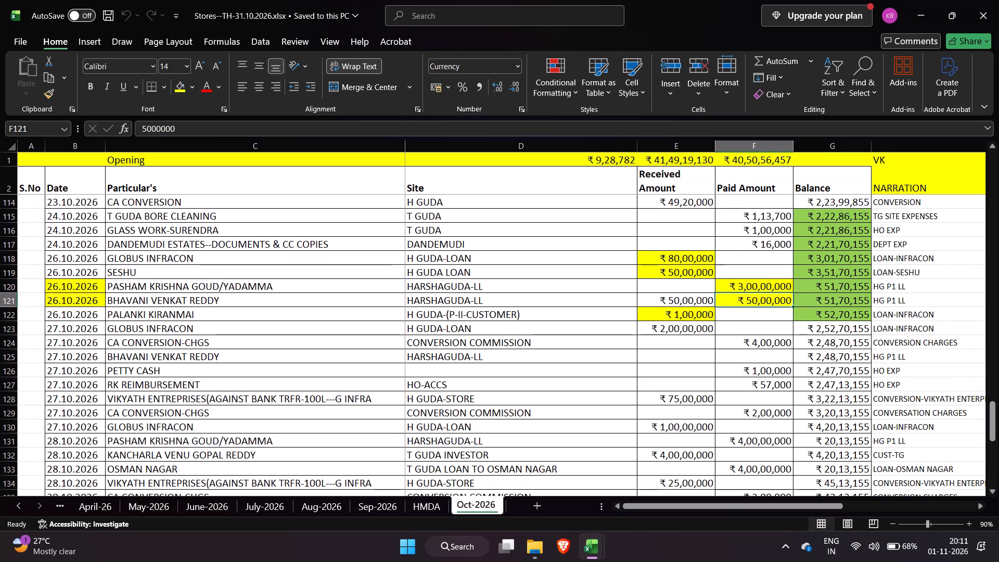
scroll(646, 406, "down", 1)
key("alt+Tab")
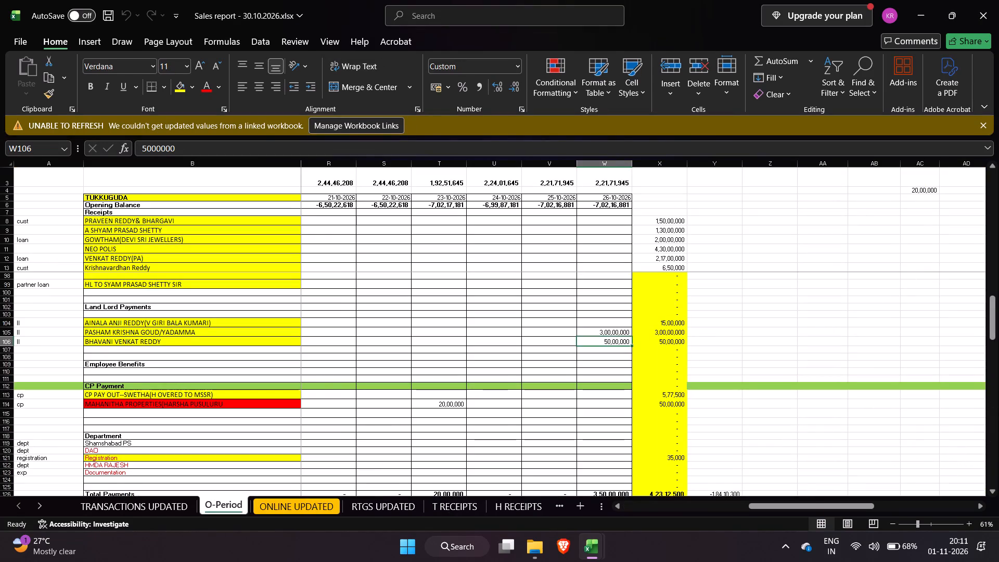
scroll(609, 469, "down", 2)
key("alt+Tab")
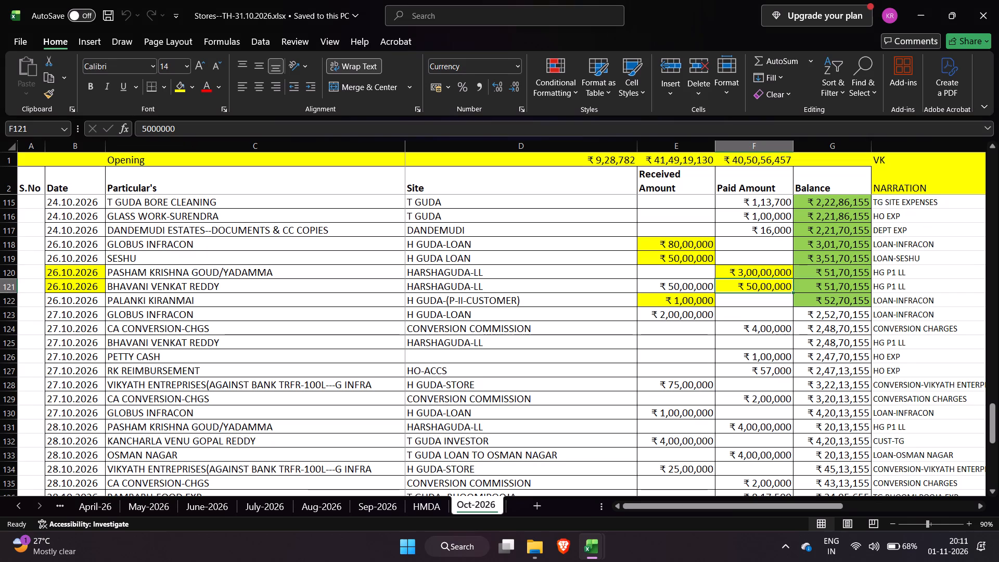
scroll(609, 469, "down", 1)
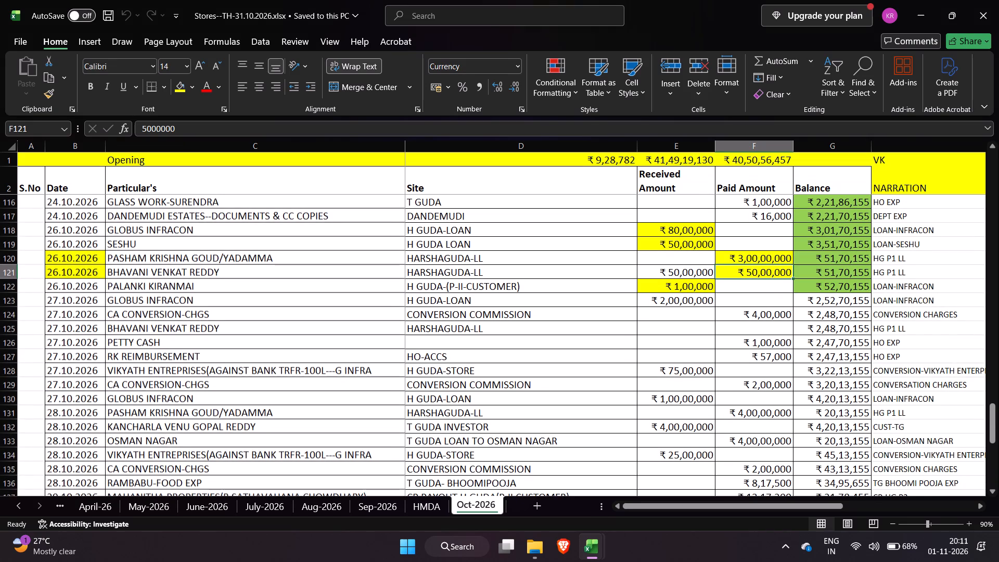
scroll(609, 469, "down", 1)
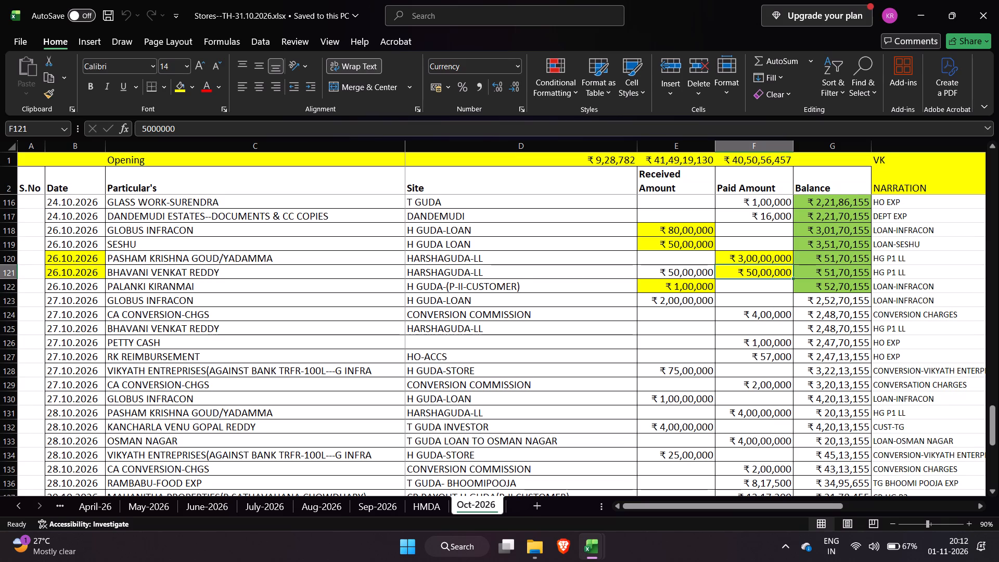
Review the Stores workbook's entries and running balances from 22.10.2026 through 27.10.2026.
scroll(609, 469, "up", 1)
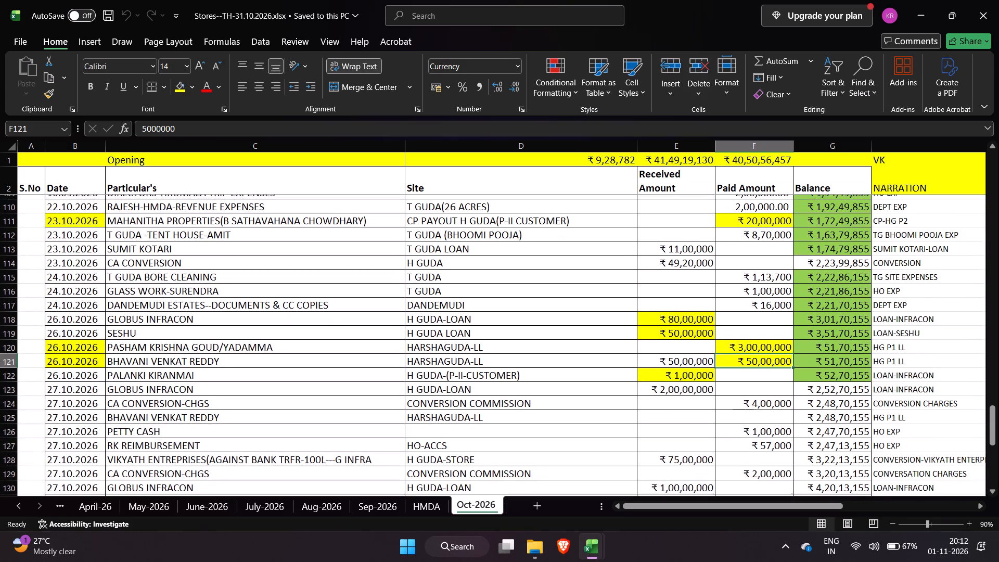
scroll(609, 469, "up", 1)
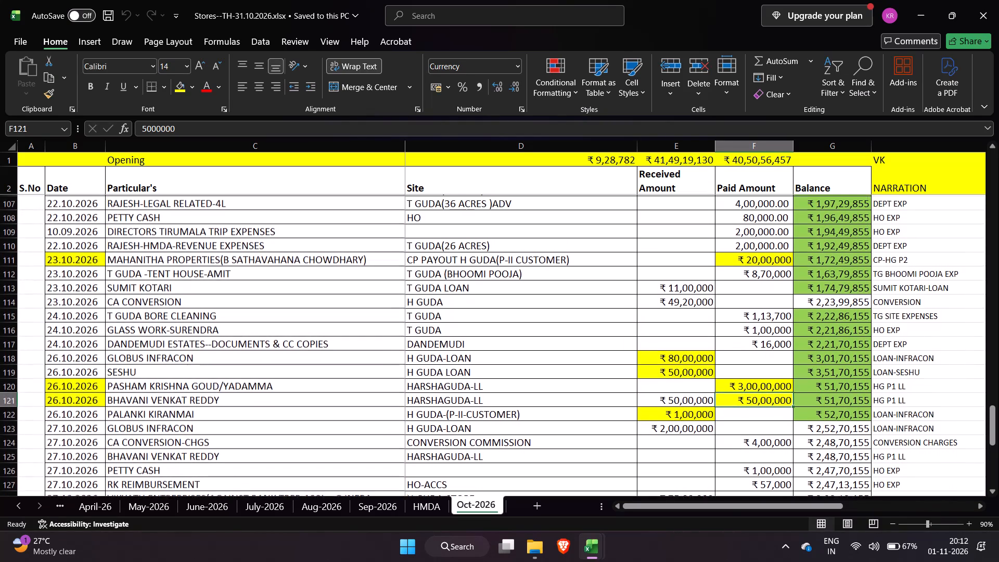
scroll(609, 469, "up", 1)
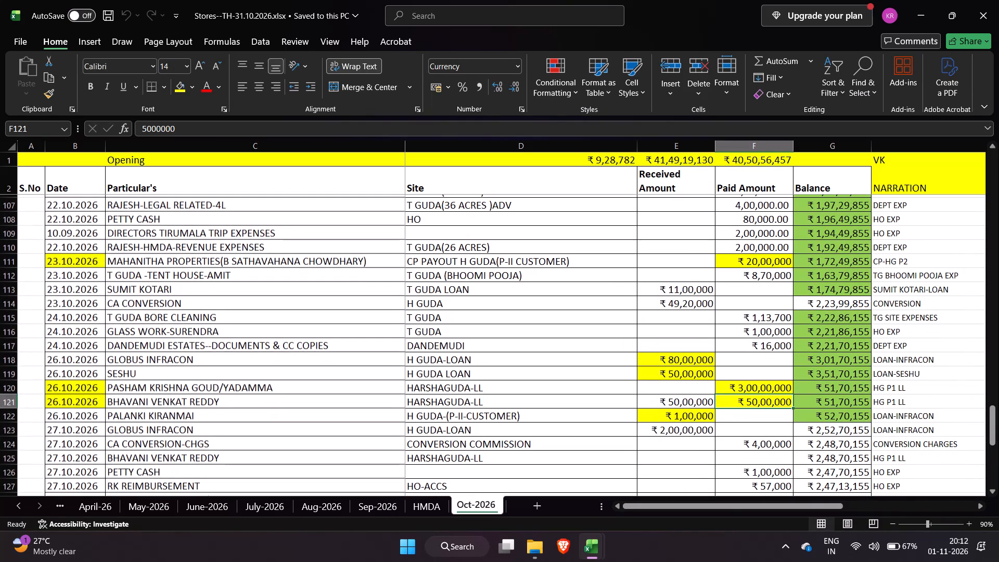
scroll(609, 469, "up", 2)
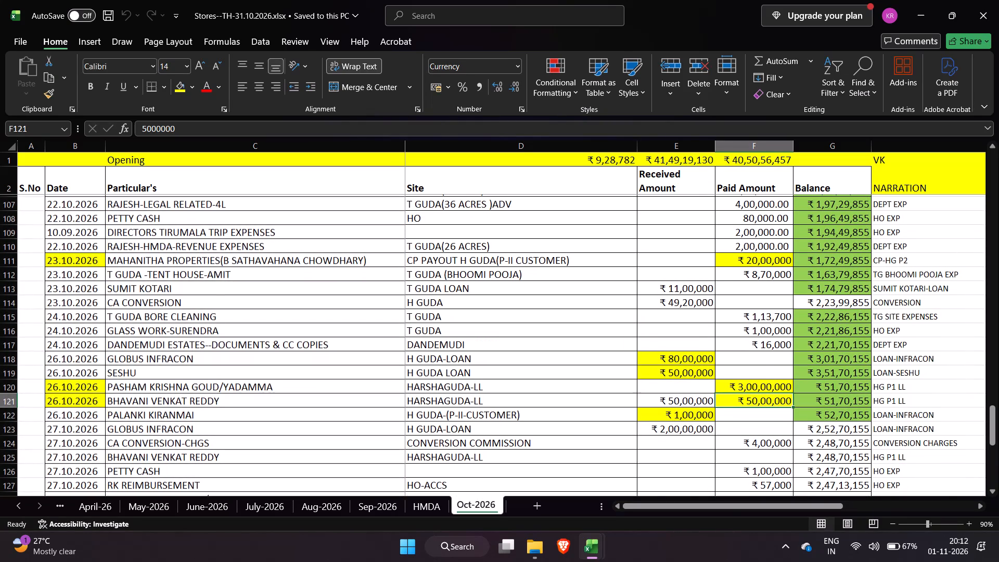
scroll(609, 469, "up", 1)
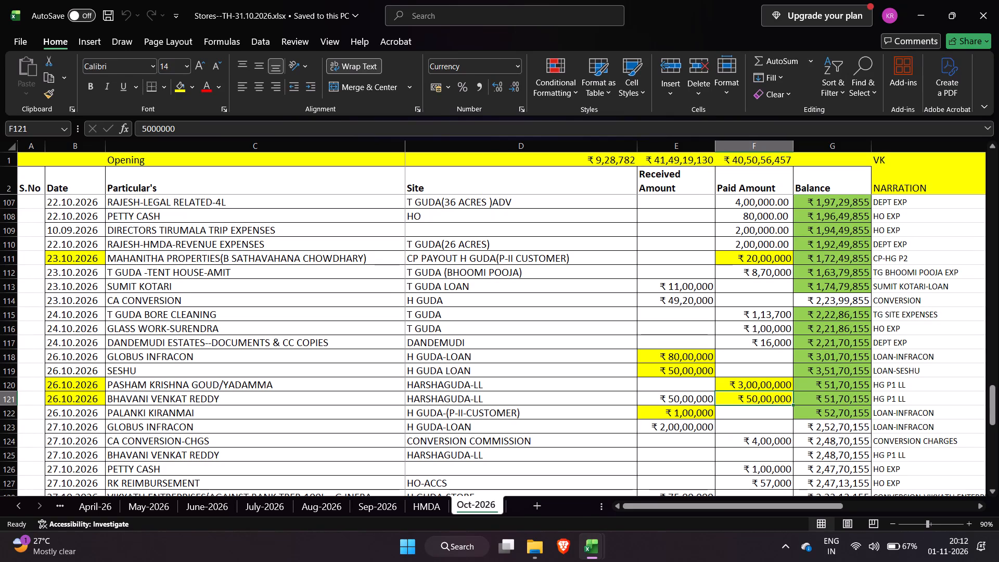
scroll(641, 402, "down", 1)
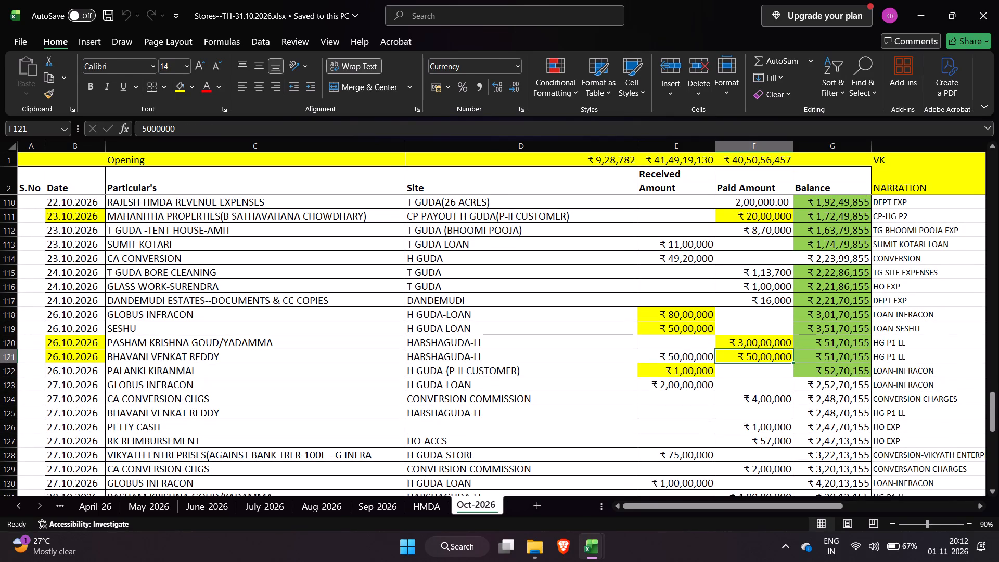
Compare the Stores running balance in G119 with the Sales report's 26-10-2026 Harshaguda payments, closing balance and combined balance.
left_click(830, 327)
key("alt+Tab")
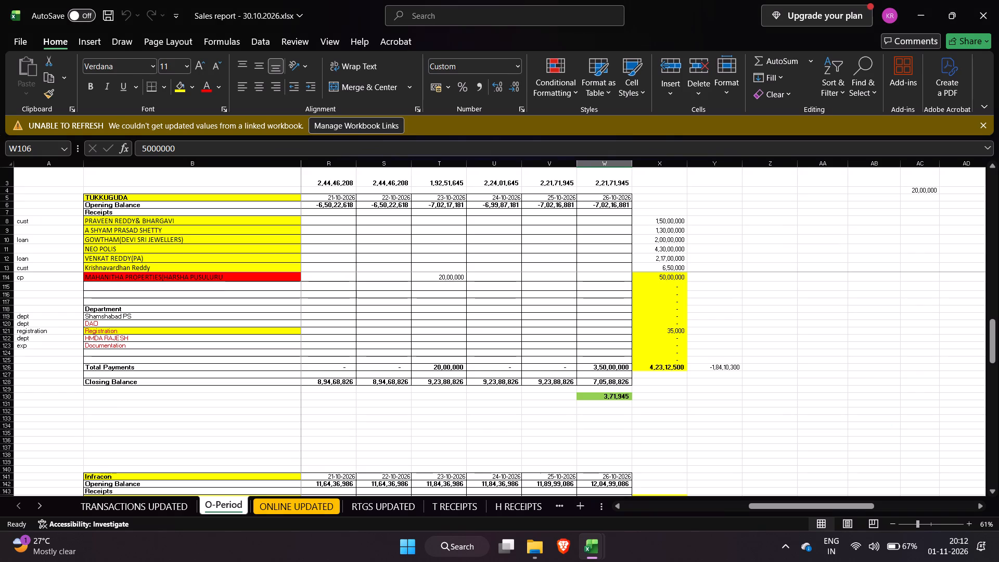
scroll(830, 327, "up", 1)
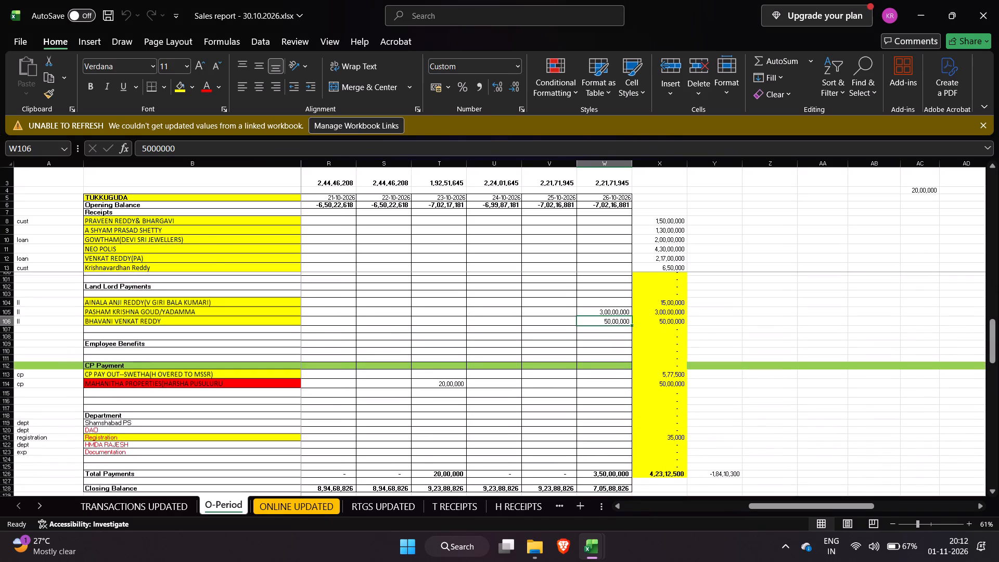
scroll(830, 327, "up", 2)
scroll(830, 327, "down", 1)
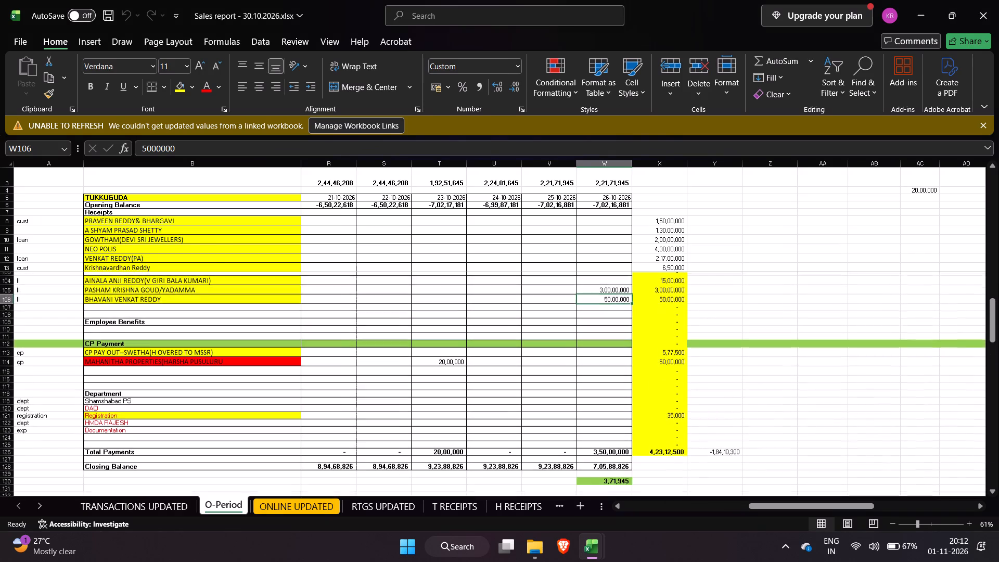
Check the Stores workbook's 26.10.2026 Harshaguda landlord payments in F120 and F121, plus the received amount in E121.
scroll(830, 327, "down", 1)
key("alt+Tab")
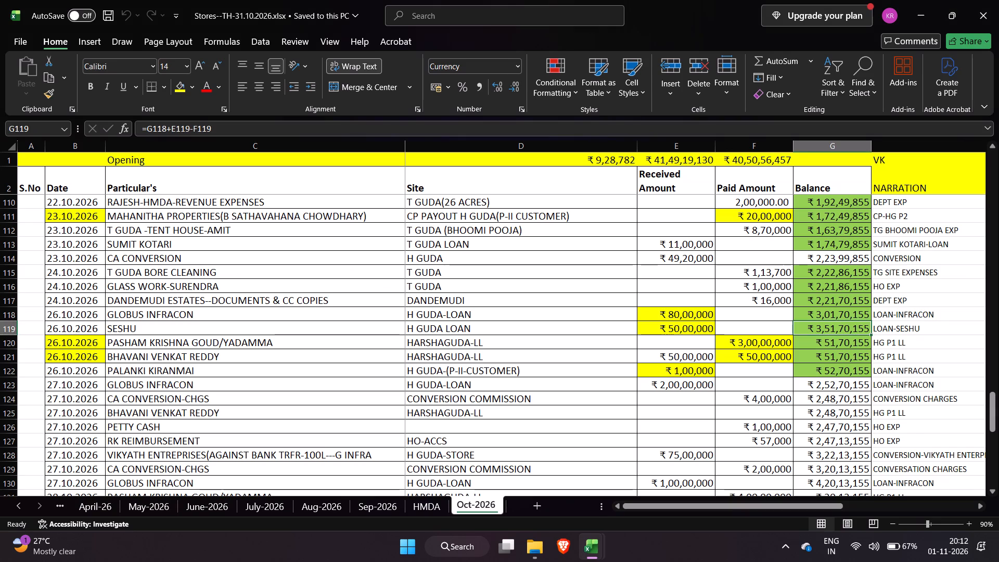
left_click(755, 343)
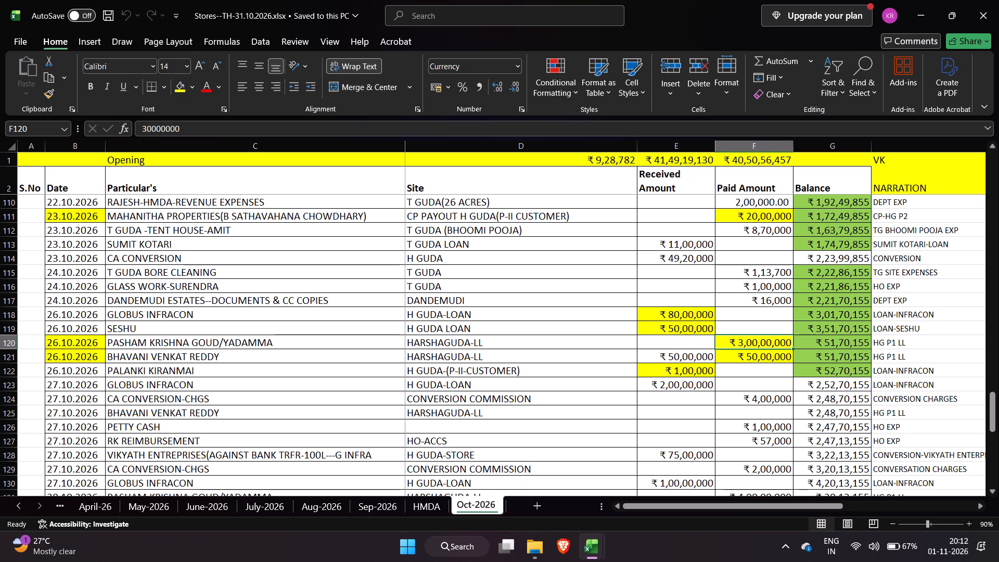
key("Down")
key("Down")
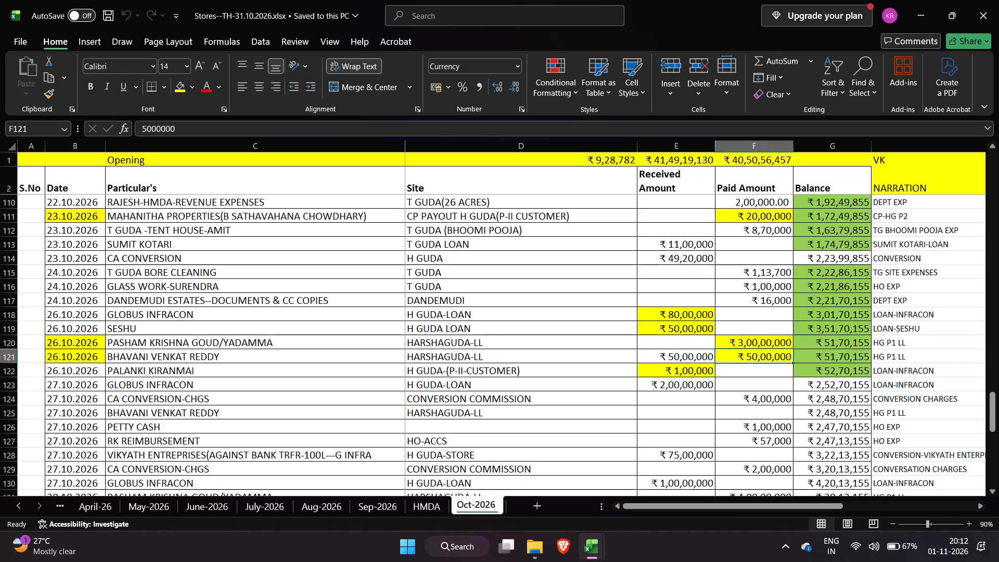
key("Left")
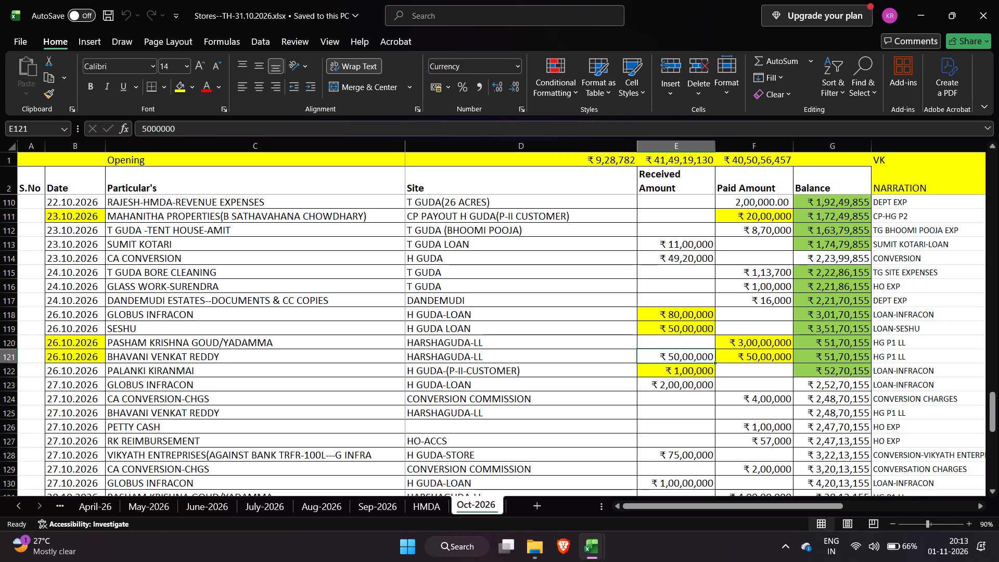
Review the Sales report's O-Period sheet from the Harshaguda payments back up to the Tukkuguda receipts and payments for 26-10-2026.
key("alt+Tab")
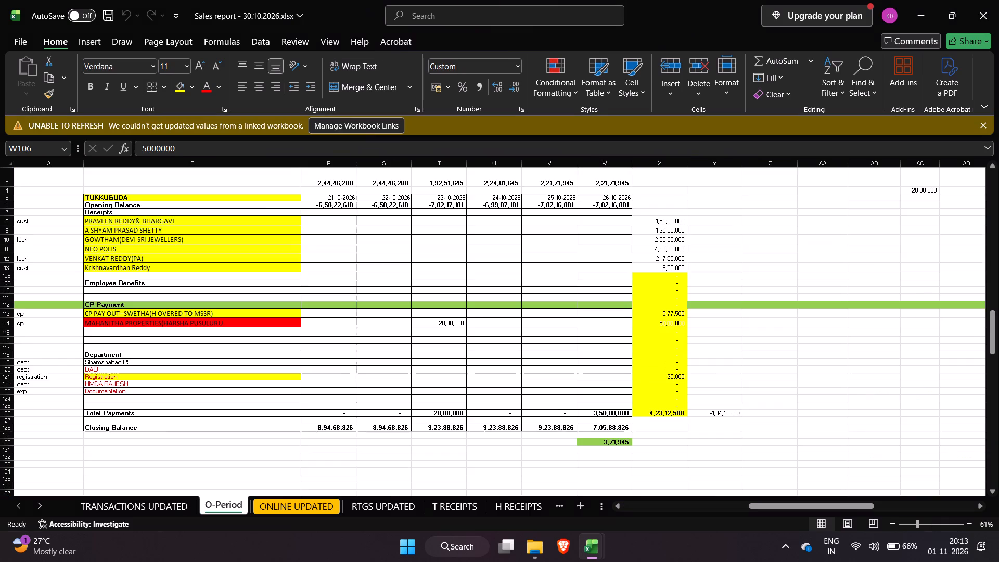
scroll(755, 343, "up", 3)
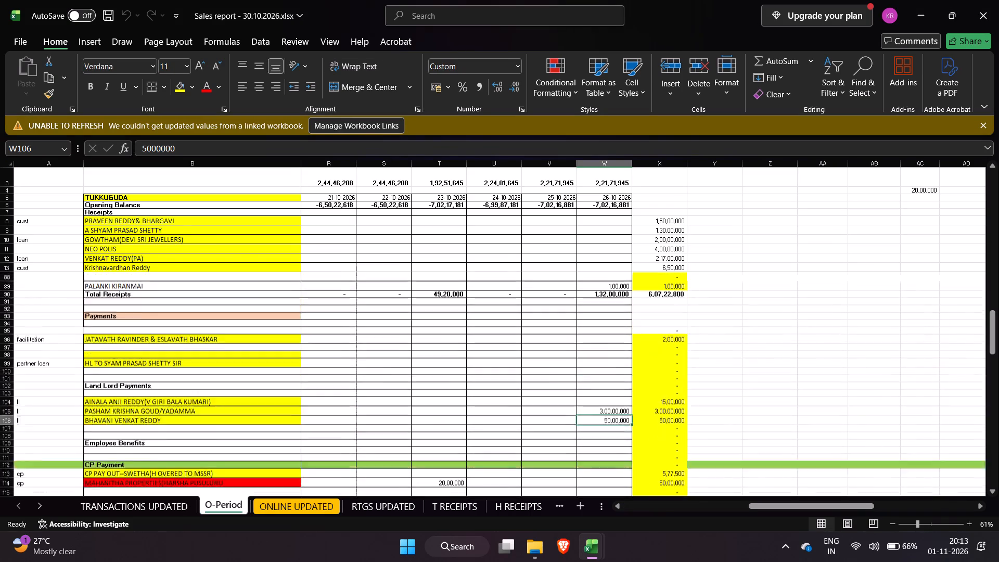
scroll(755, 343, "up", 7)
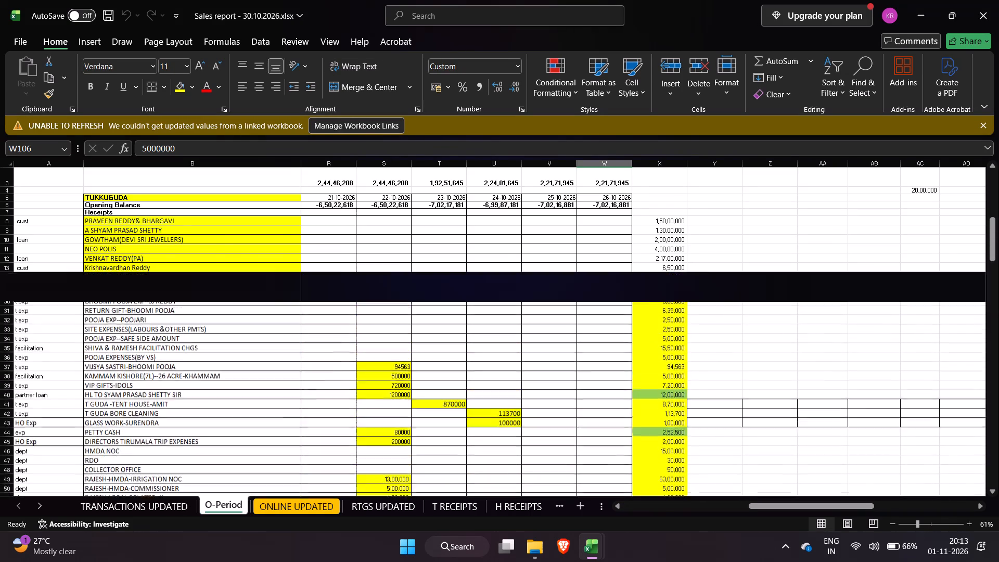
scroll(755, 343, "up", 5)
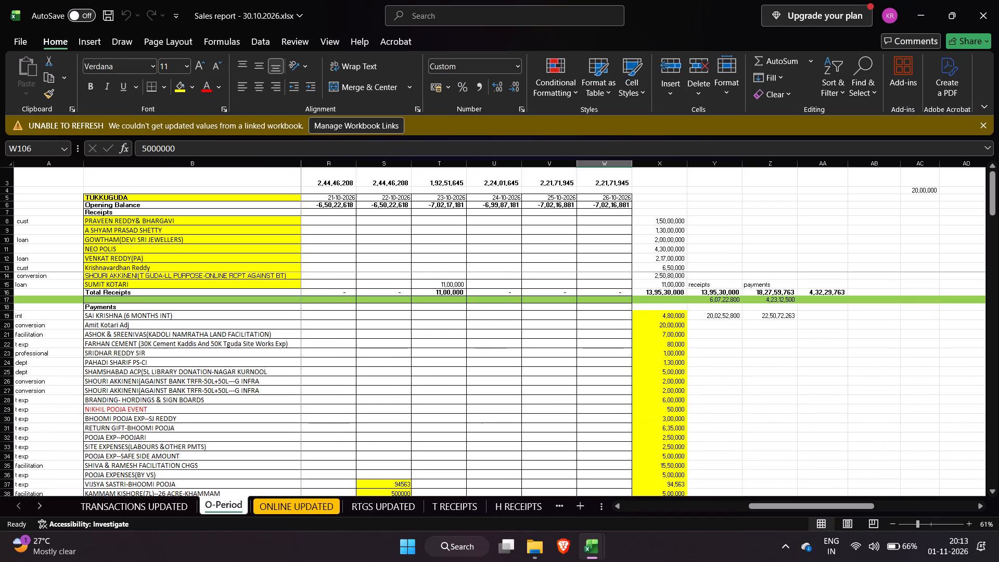
Compare the received amount in E121 with the paid amount in F121 on the Stores workbook's Oct-2026 sheet.
key("alt+Tab")
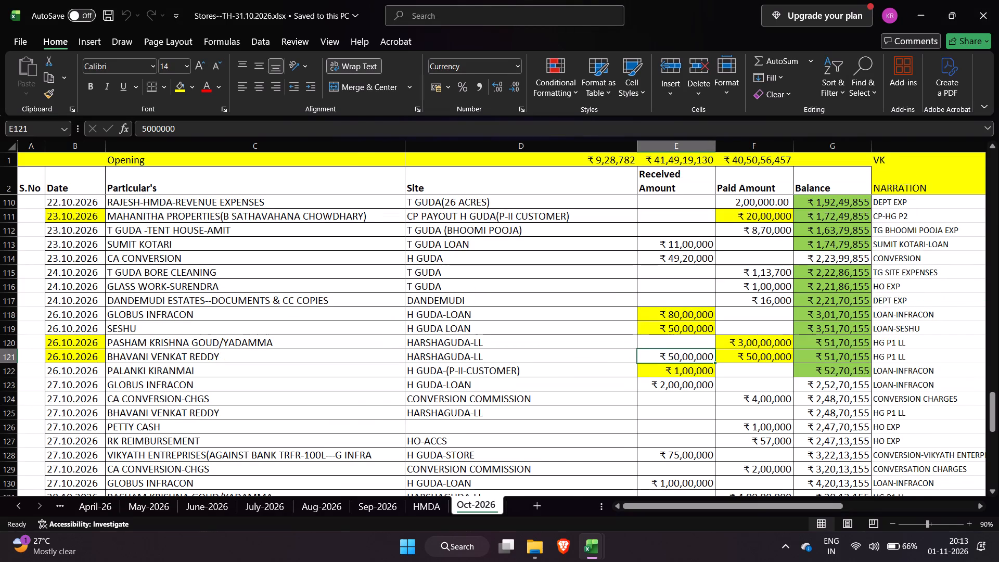
left_click(670, 358)
key("Tab")
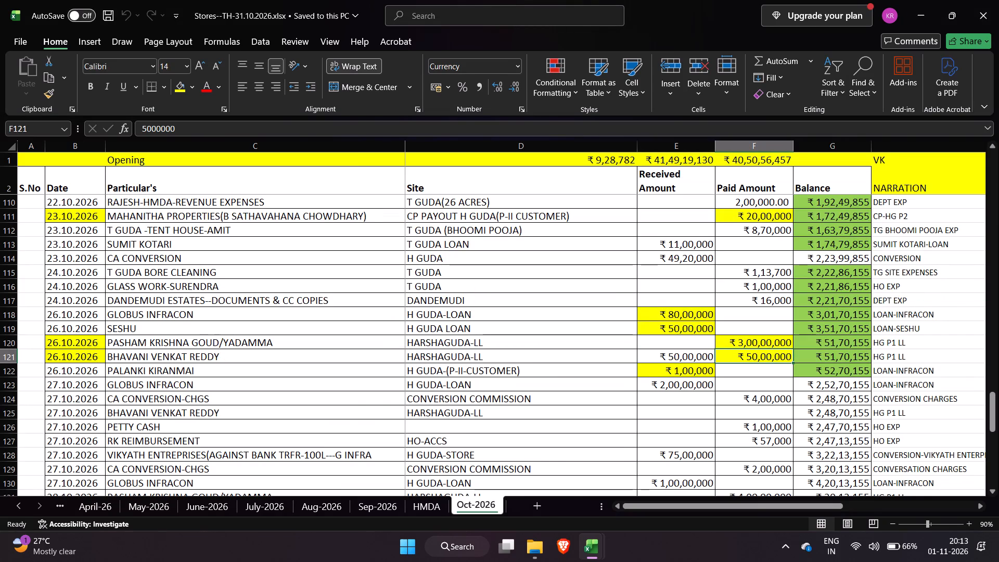
key("Left")
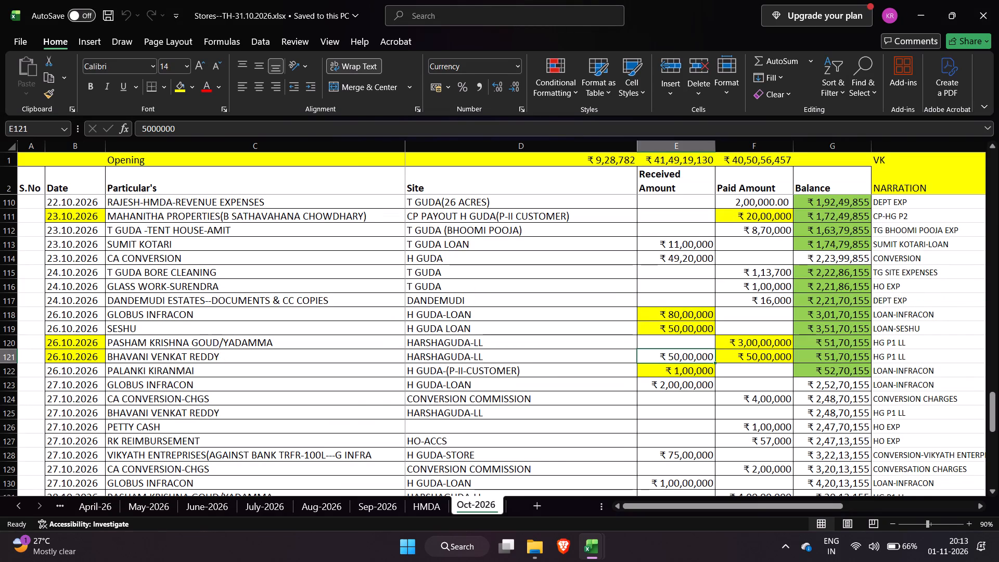
key("Right")
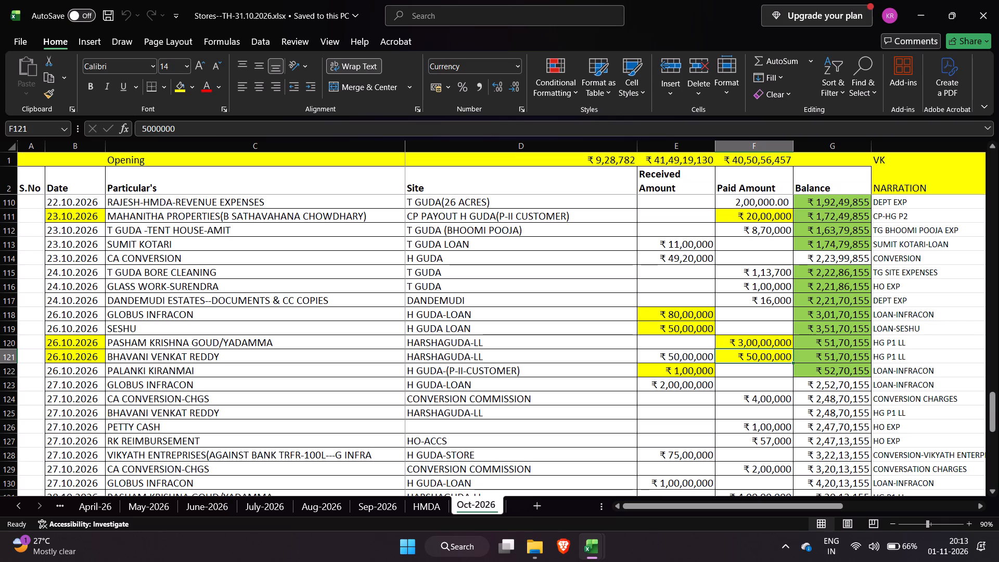
Look through the Oct-2026 sheet's earlier entries back to the 01.10.2026 opening balance.
scroll(670, 358, "down", 3)
scroll(670, 358, "up", 7)
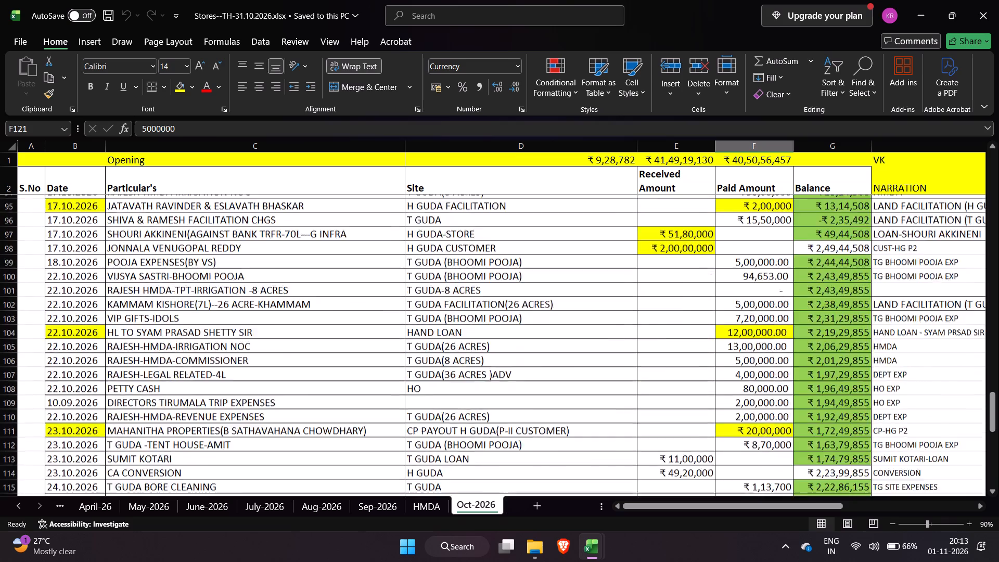
scroll(670, 358, "up", 13)
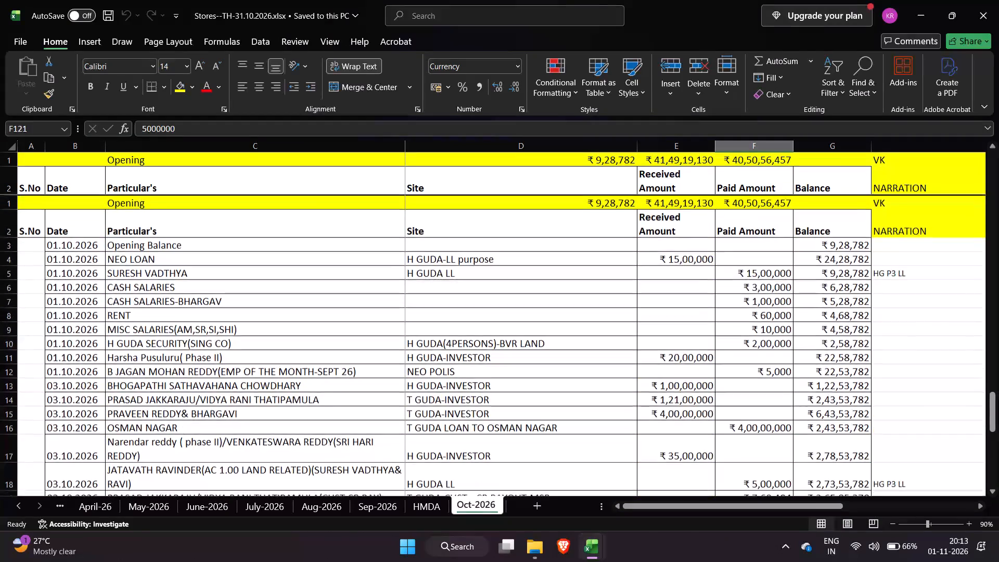
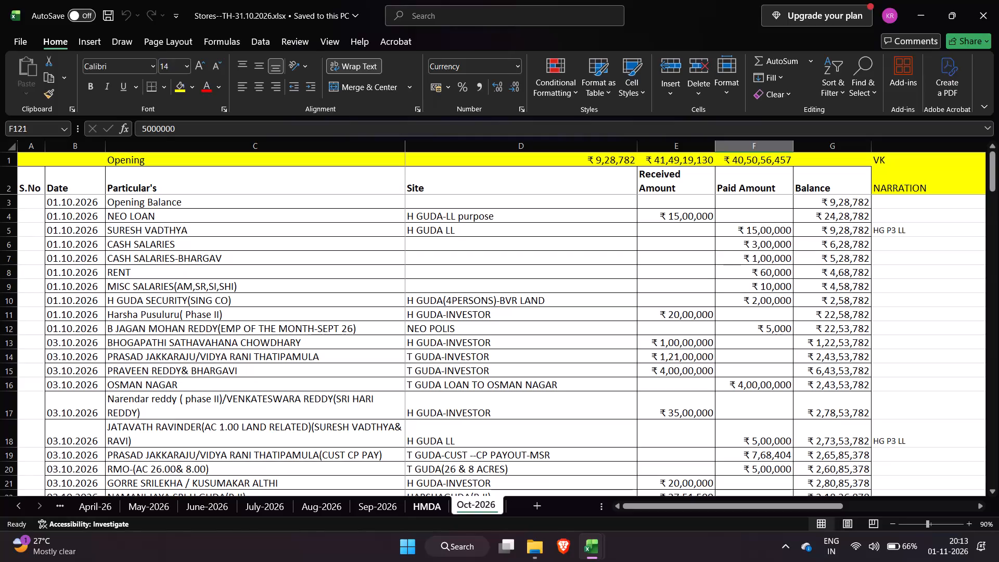
Look over the HMDA sheet, and go through the Oct-2026 sheet's entries from early October to 22.10.2026.
left_click(378, 507)
left_click(441, 509)
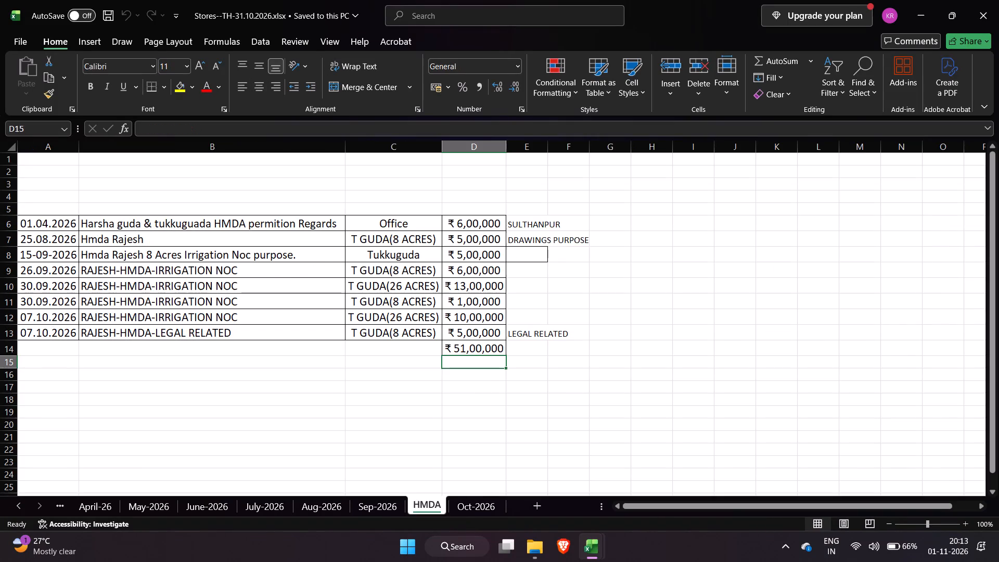
left_click(478, 504)
scroll(660, 269, "down", 2)
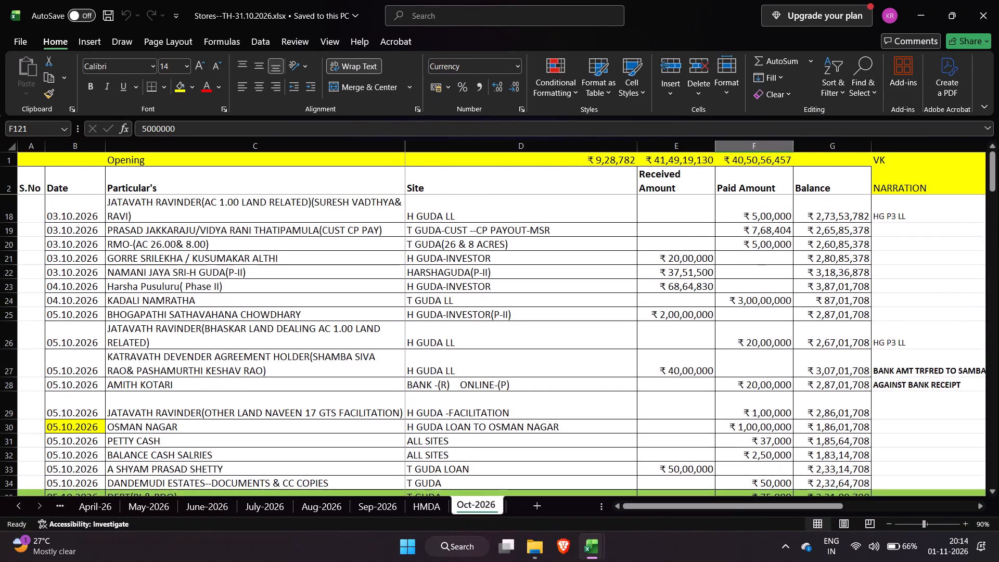
scroll(660, 269, "down", 5)
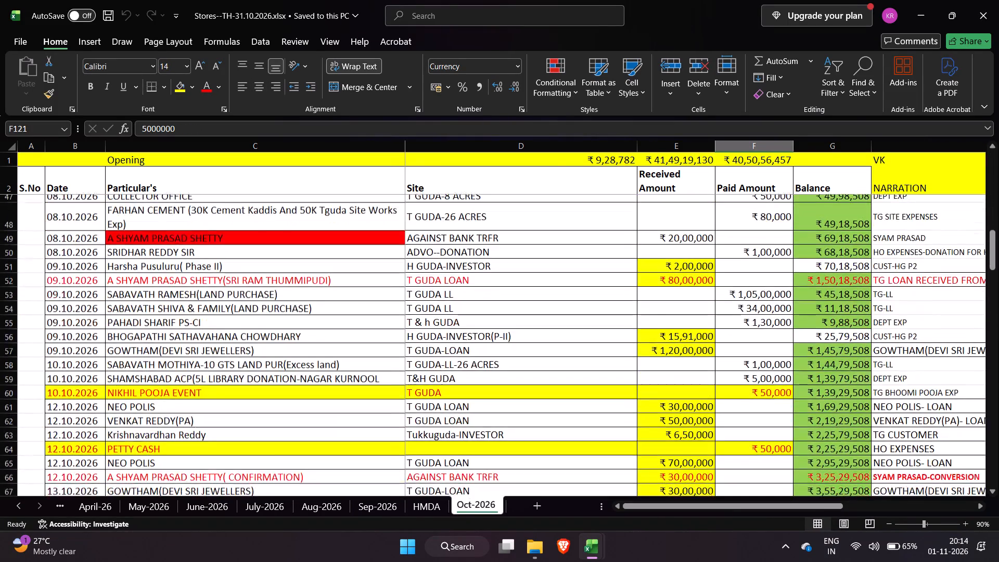
scroll(660, 269, "down", 4)
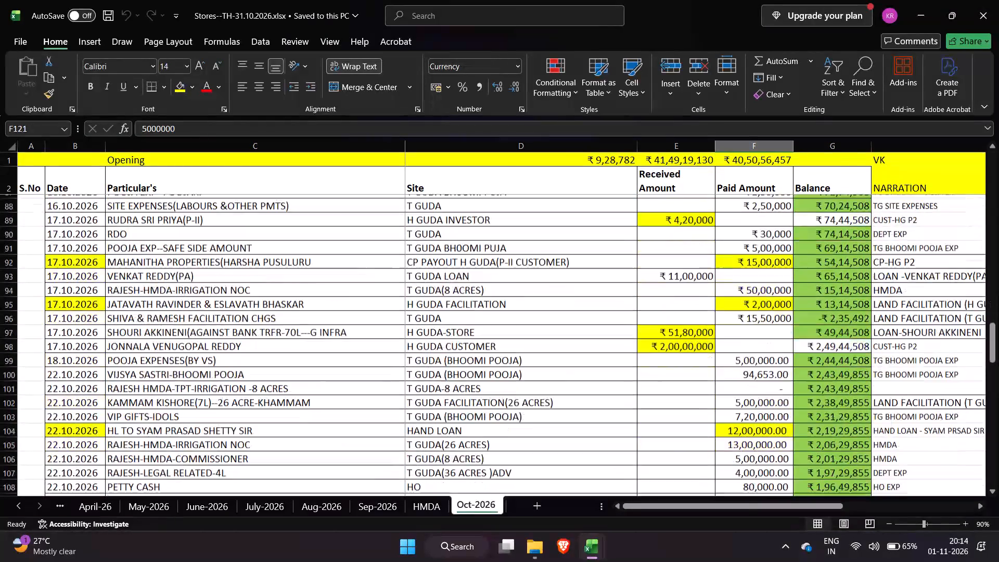
scroll(660, 269, "down", 1)
Open the Stores--TH - Copy.xlsx workbook from the H folder in File Explorer.
key("alt+Tab")
key("alt+Tab")
key("alt+Tab")
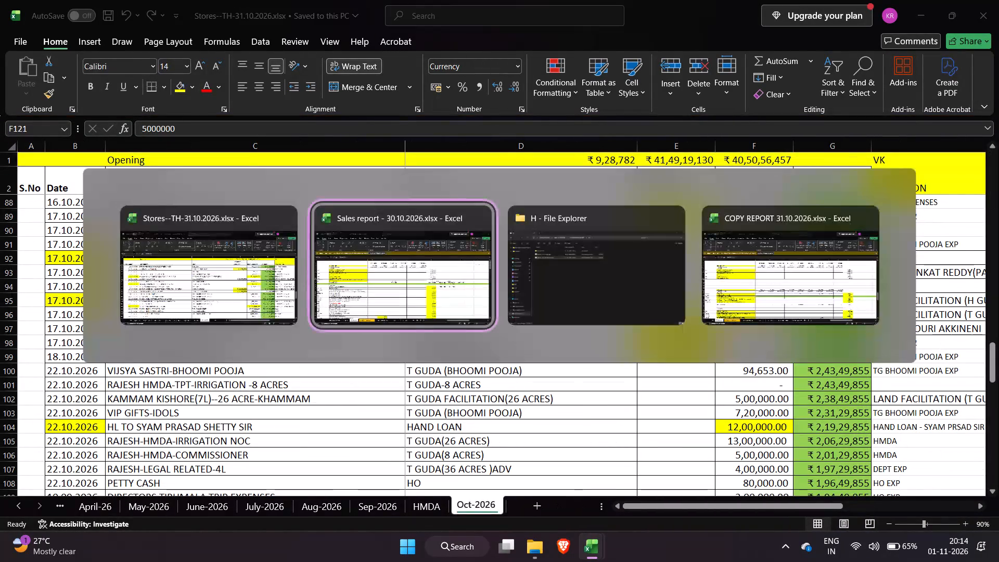
key("alt+Tab")
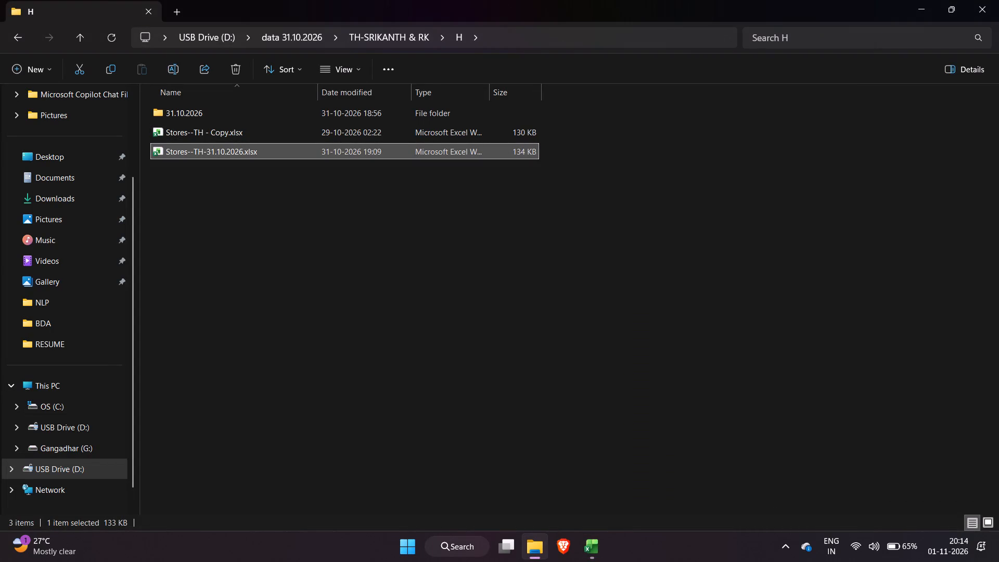
double_click(238, 134)
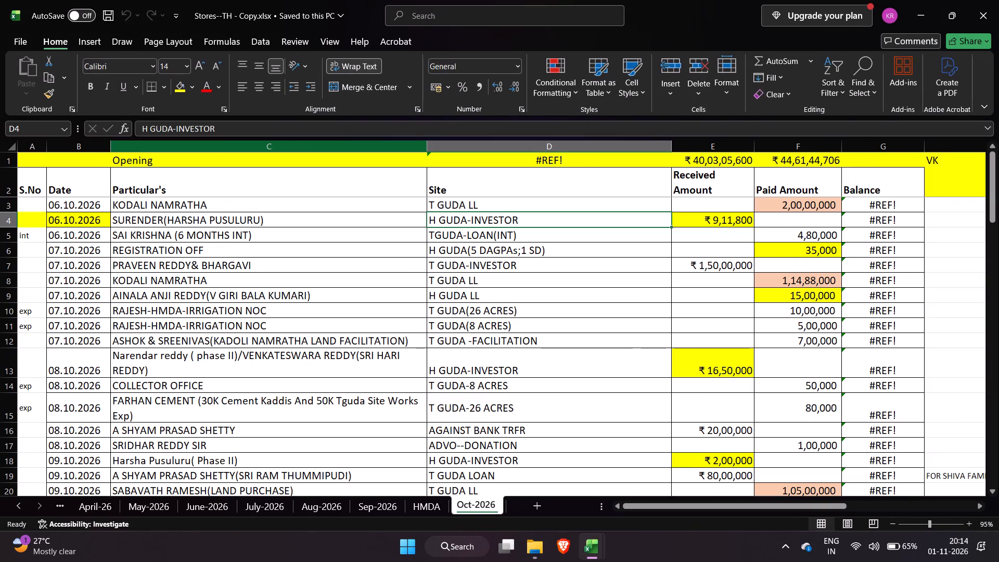
Look through the Copy workbook's Oct-2026 entries and compare them with the Stores--TH-31.10.2026 workbook.
scroll(327, 331, "down", 8)
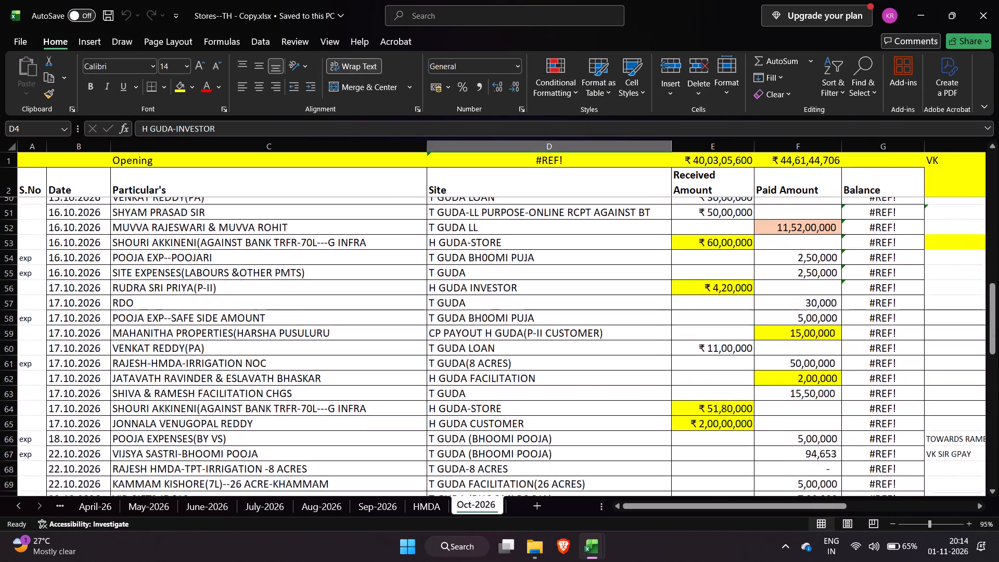
scroll(327, 331, "up", 3)
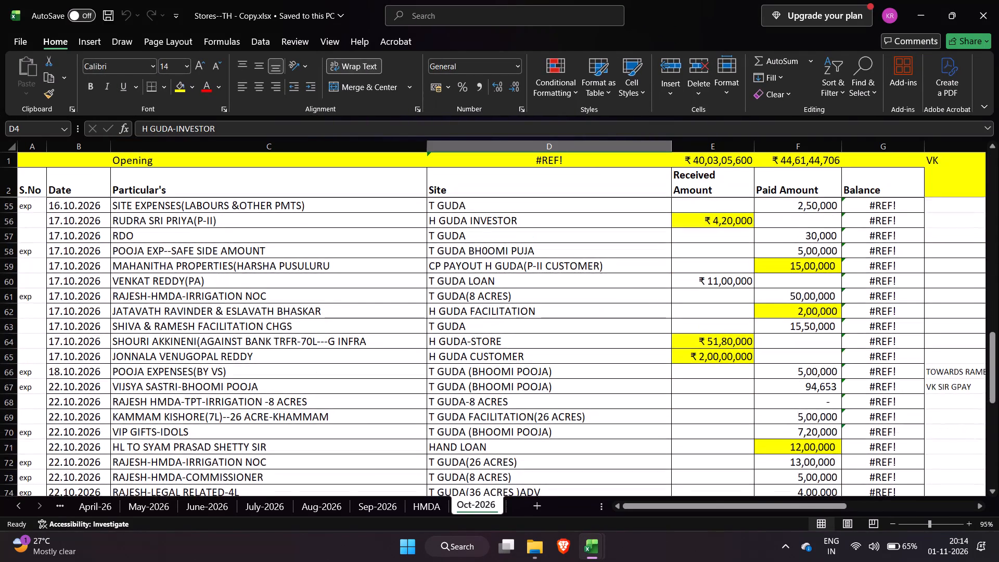
scroll(327, 331, "up", 2)
key("alt+Tab")
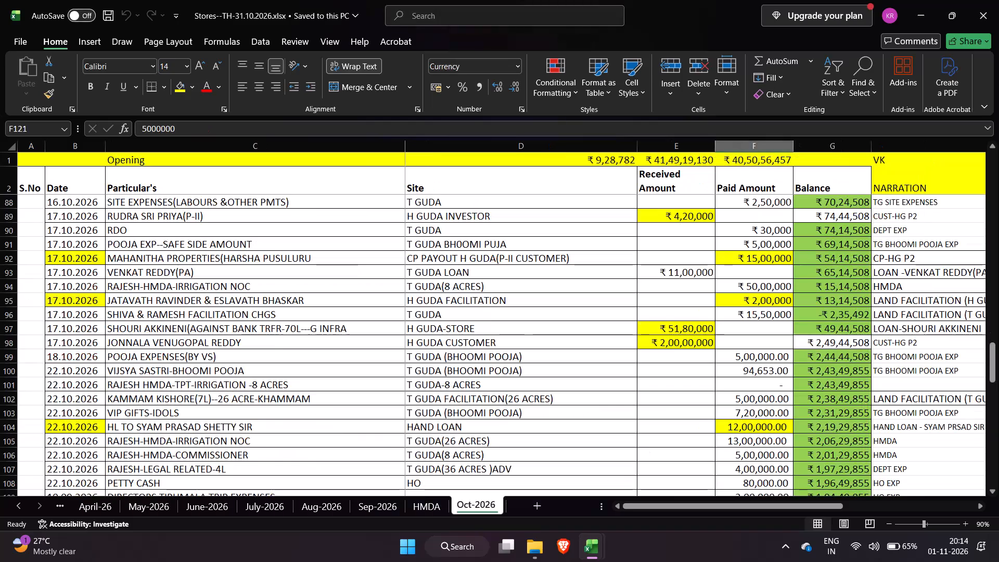
left_click(437, 509)
key("alt+Tab")
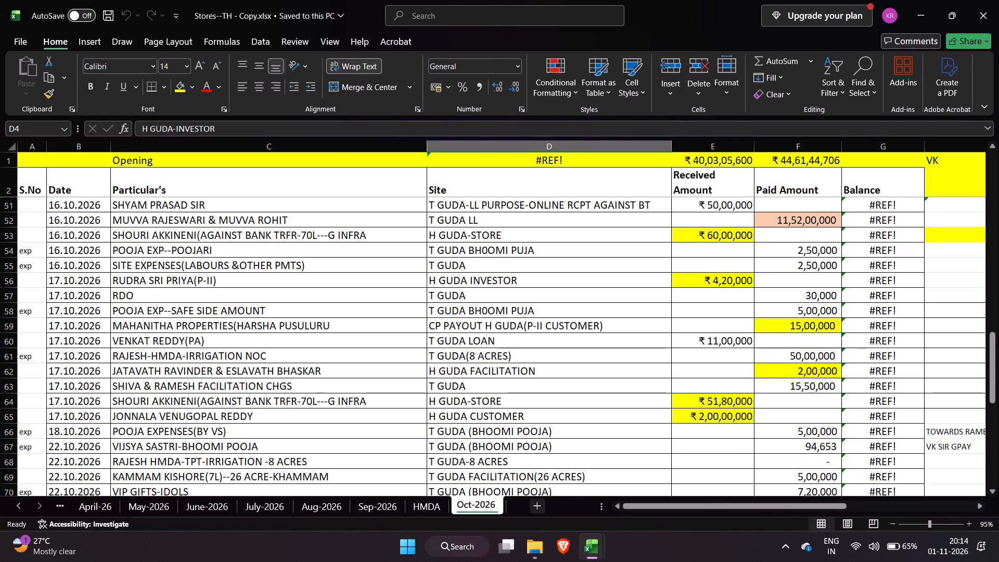
key("alt+Tab")
Inspect the balance formulas in G88, G3 and G4 on the Stores--TH-31.10.2026 workbook's Oct-2026 sheet.
left_click(475, 507)
scroll(644, 437, "left", 2)
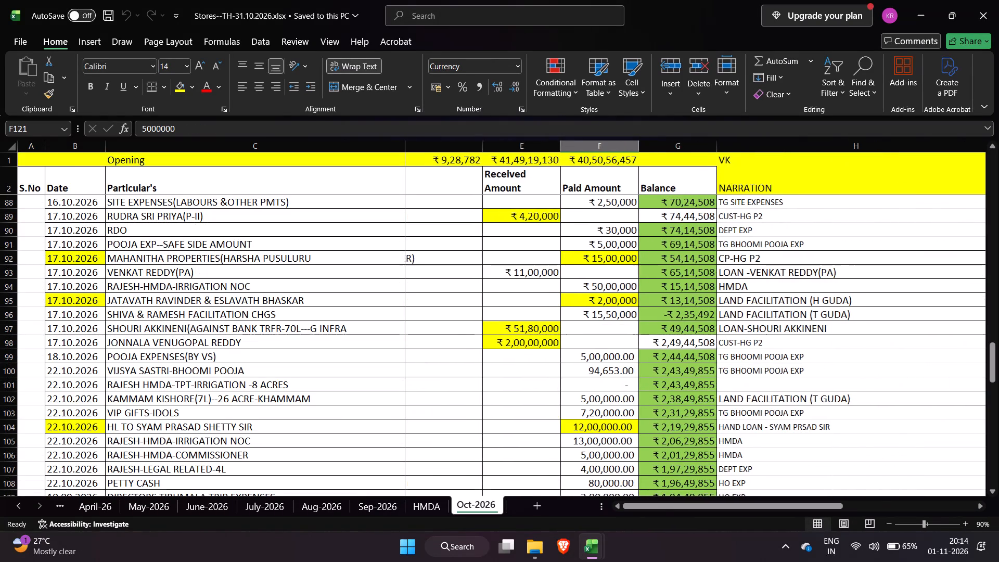
scroll(687, 434, "right", 1)
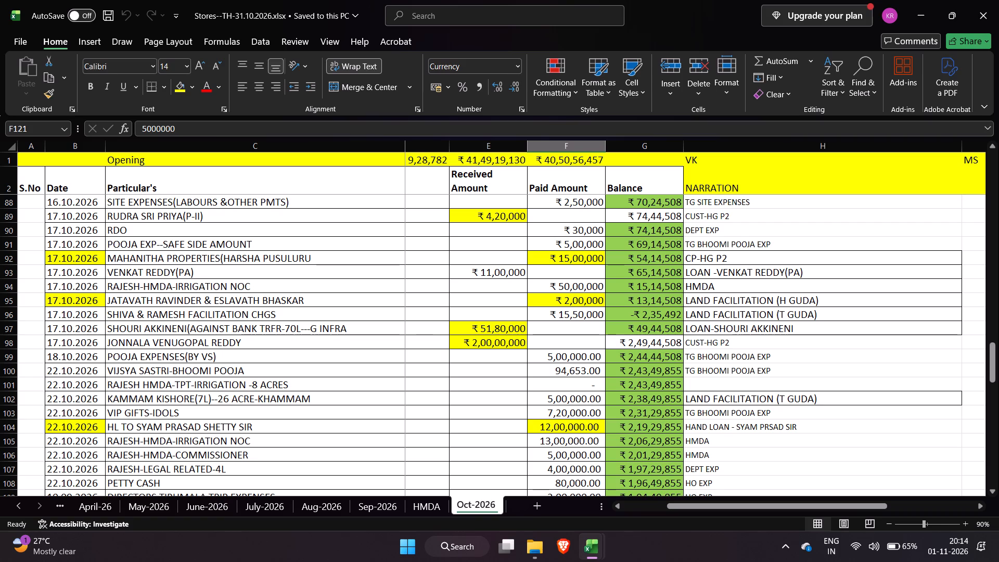
left_click(590, 201)
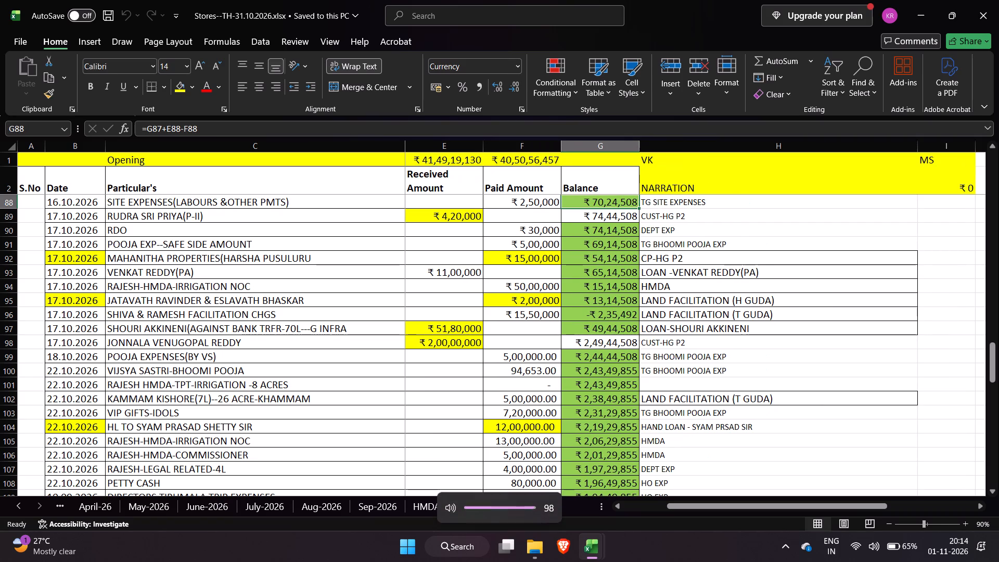
scroll(564, 360, "up", 9)
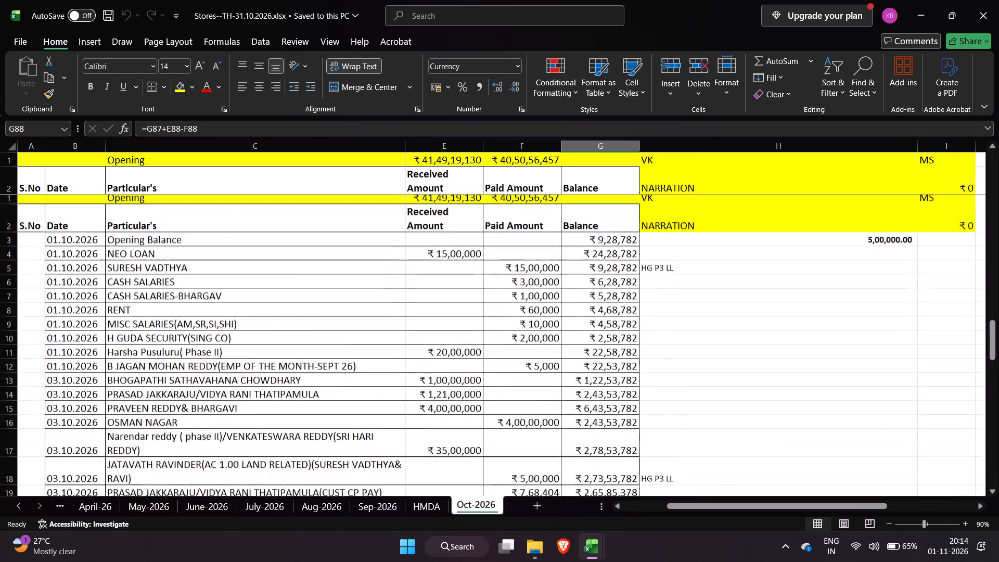
scroll(564, 360, "up", 8)
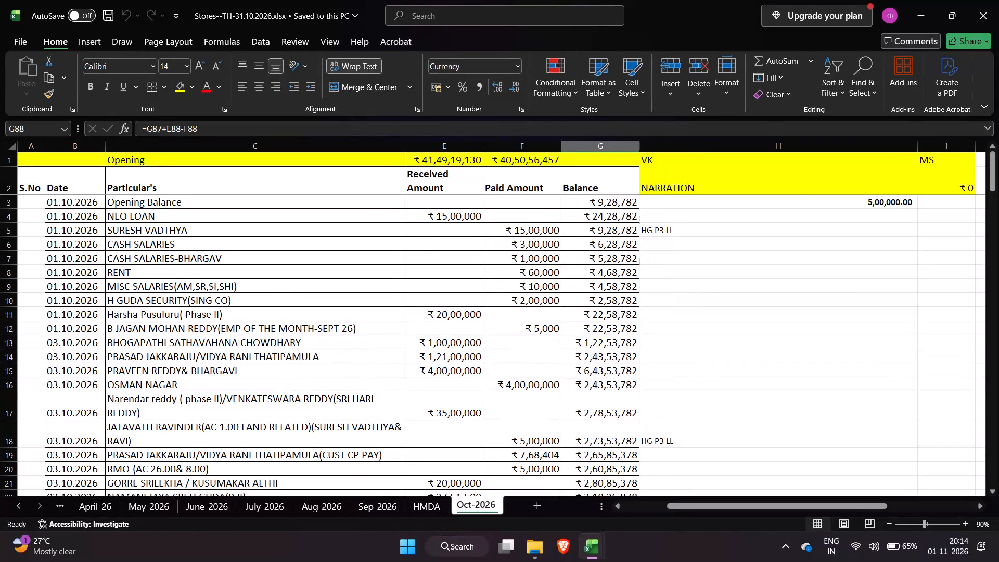
left_click(599, 201)
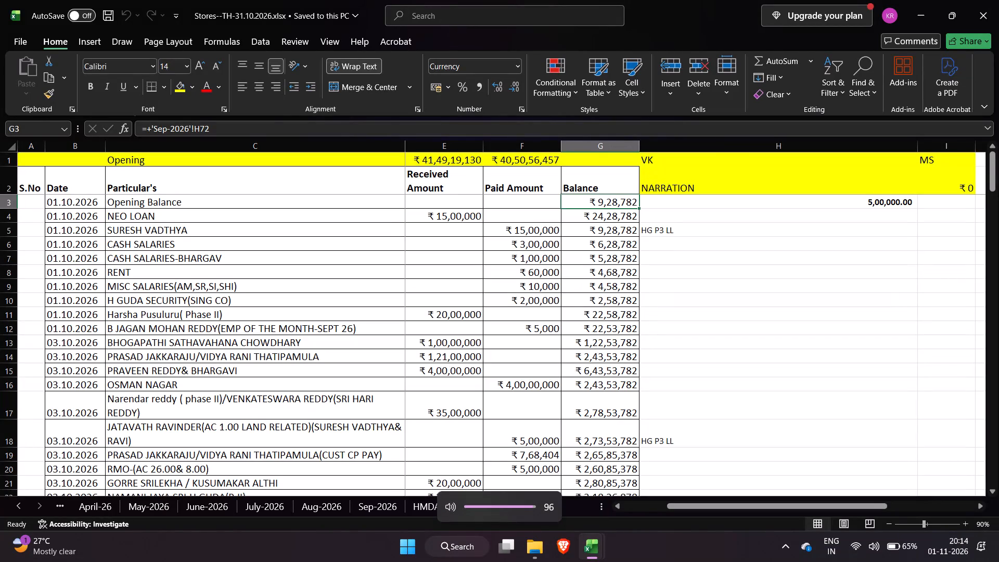
key("F2")
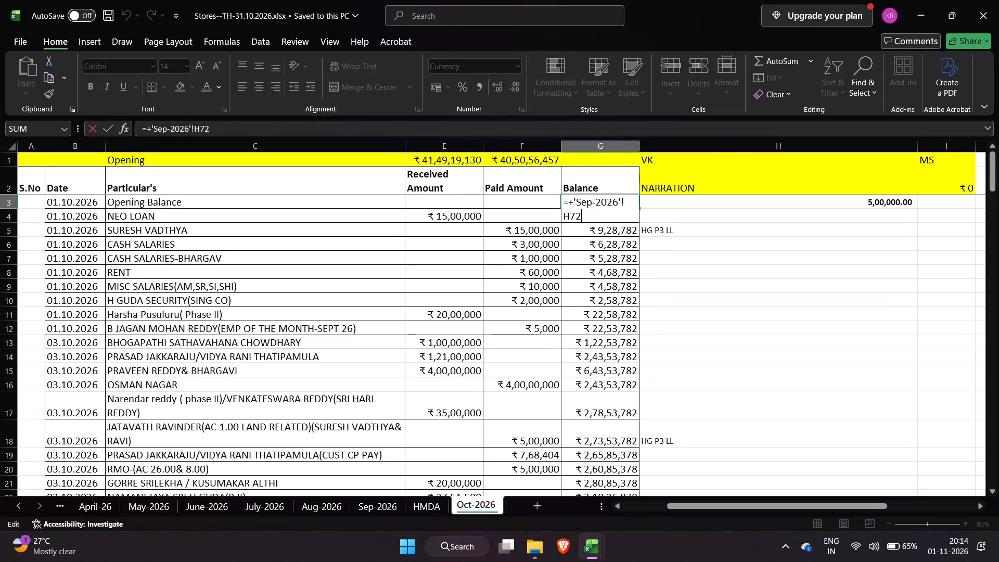
key("Return")
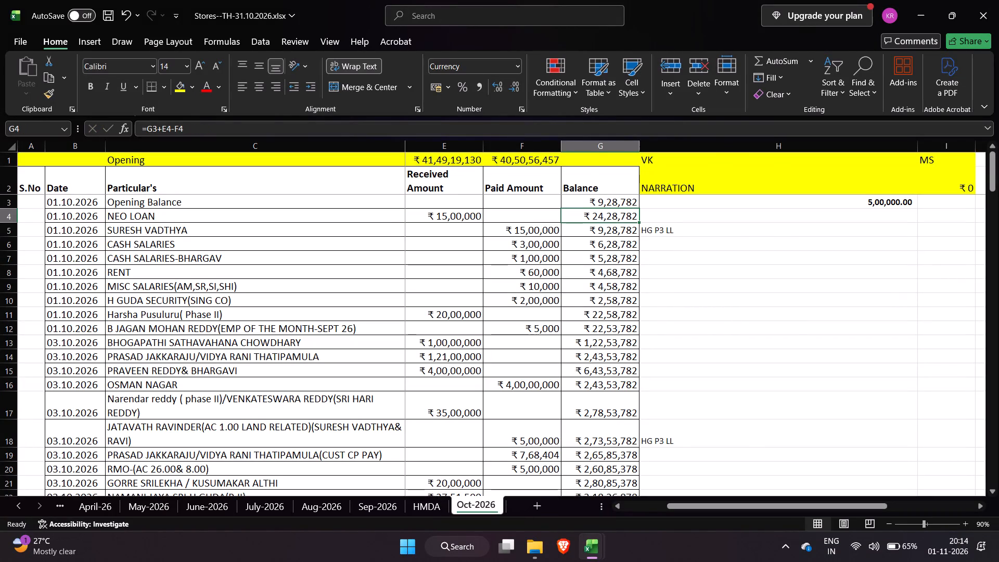
key("F2")
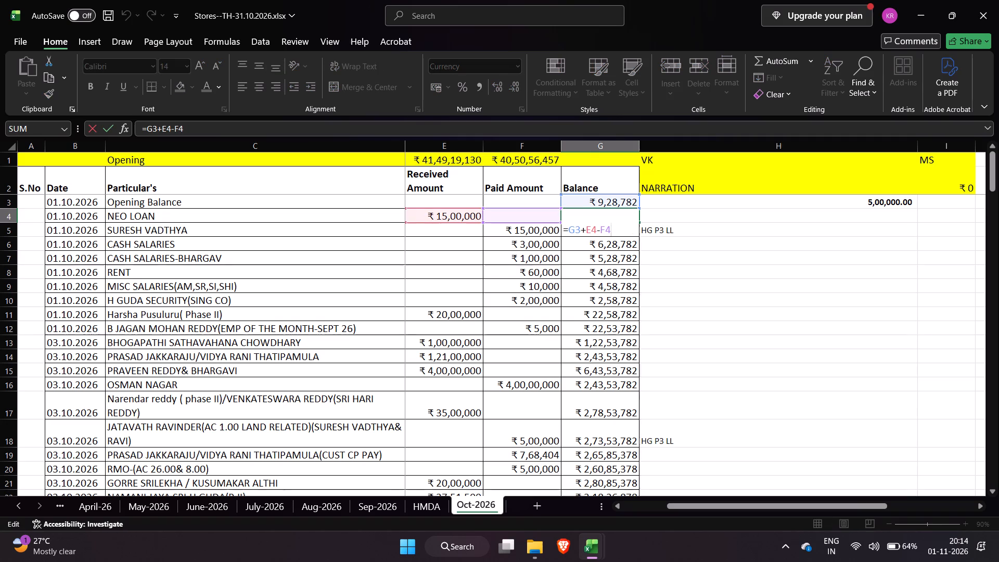
key("Return")
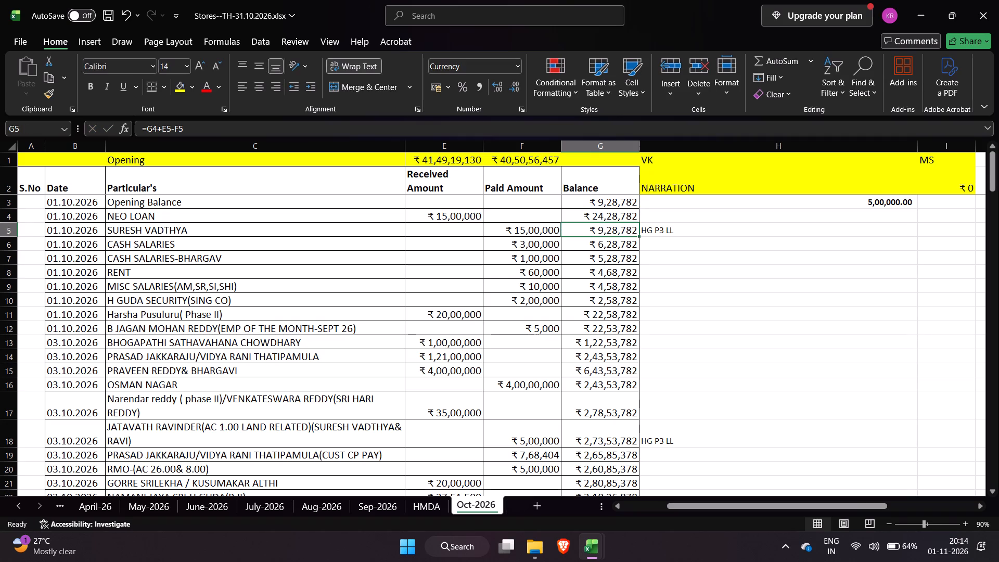
Copy the running balance formula from G4 down the Balance column through G151, the last 30.10.2026 entry.
key("Up")
key("ctrl+c")
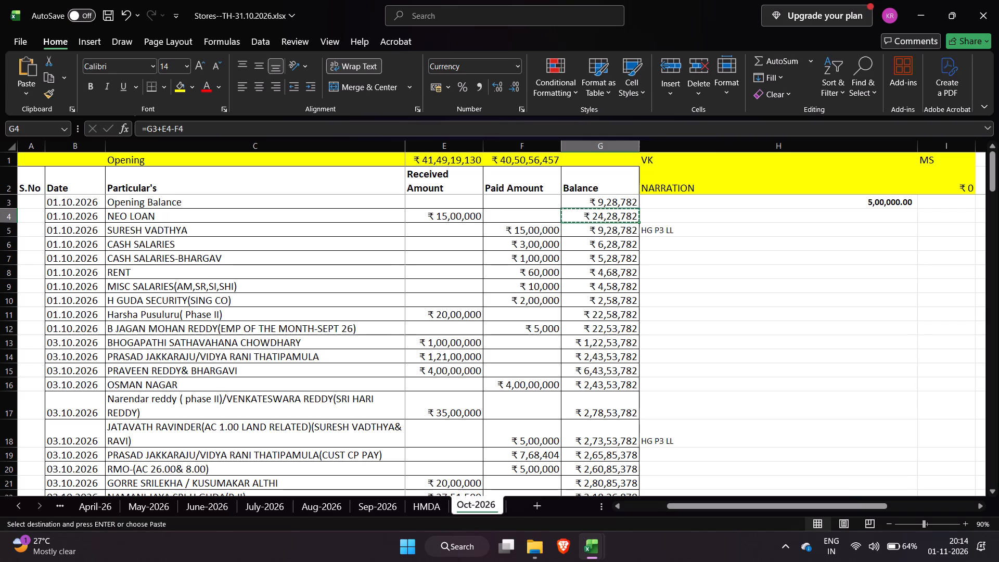
key("shift+Down")
key("shift+Down")
key("shift+Down")
key("shift+Down")
key("shift+Down")
key("shift+Down")
key("shift+Down")
key("shift+Down")
key("shift+Down")
key("shift+Down")
key("shift+Down")
key("shift+Down")
key("shift+Down")
key("shift+Down")
key("shift+Down")
key("shift+Down")
key("shift+Down")
key("shift+Down")
key("shift+Down")
key("shift+Down")
key("shift+Down")
key("shift+Down")
key("shift+Down")
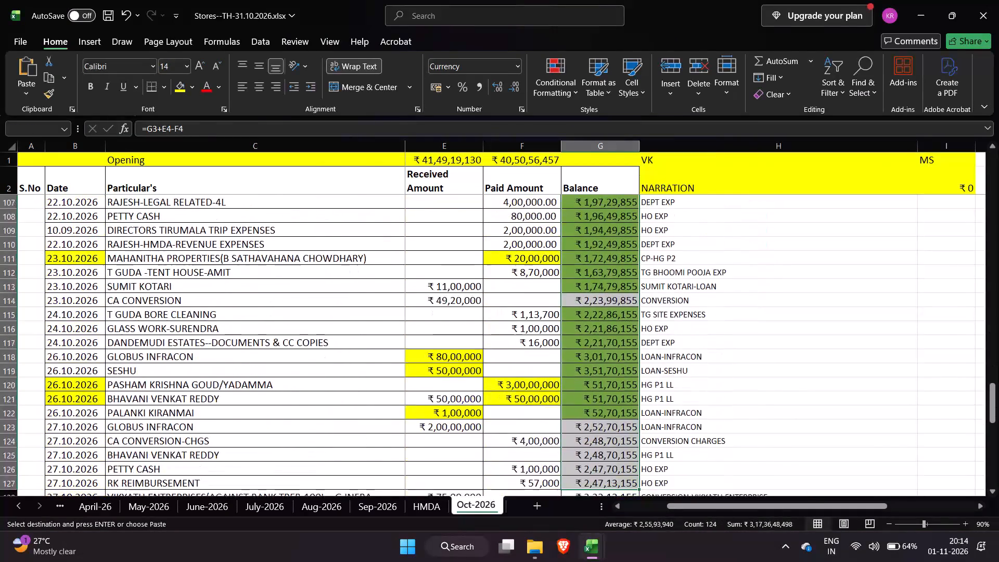
key("shift+Down")
key("shift+Down")
key("shift+Down")
key("shift+Down")
key("shift+Down")
key("shift+Down")
key("shift+Down")
key("shift+Down")
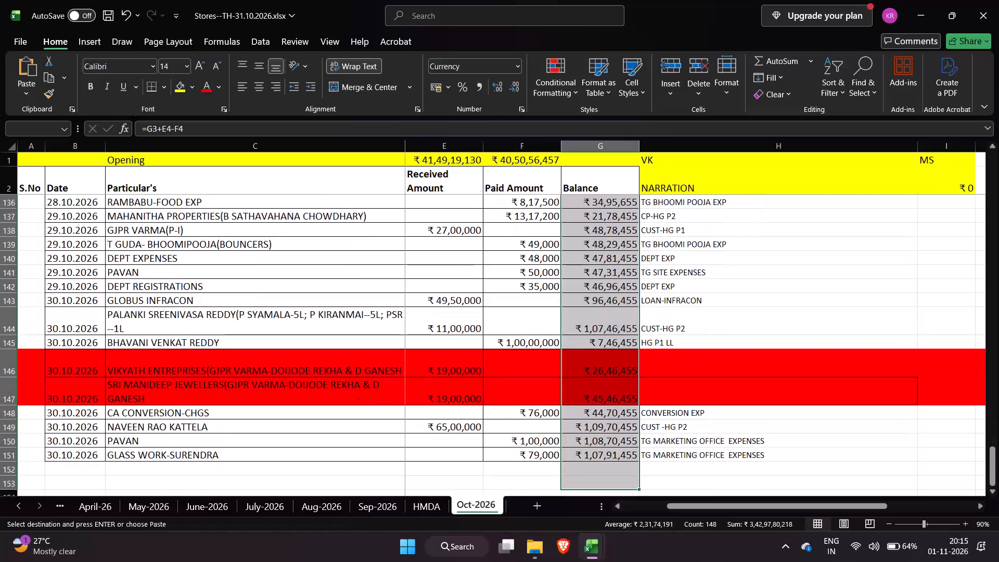
key("shift+Up")
key("shift+Up")
key("shift+Up")
key("shift+Up")
key("shift+Up")
key("shift+Up")
key("shift+Up")
key("shift+Up")
key("shift+Up")
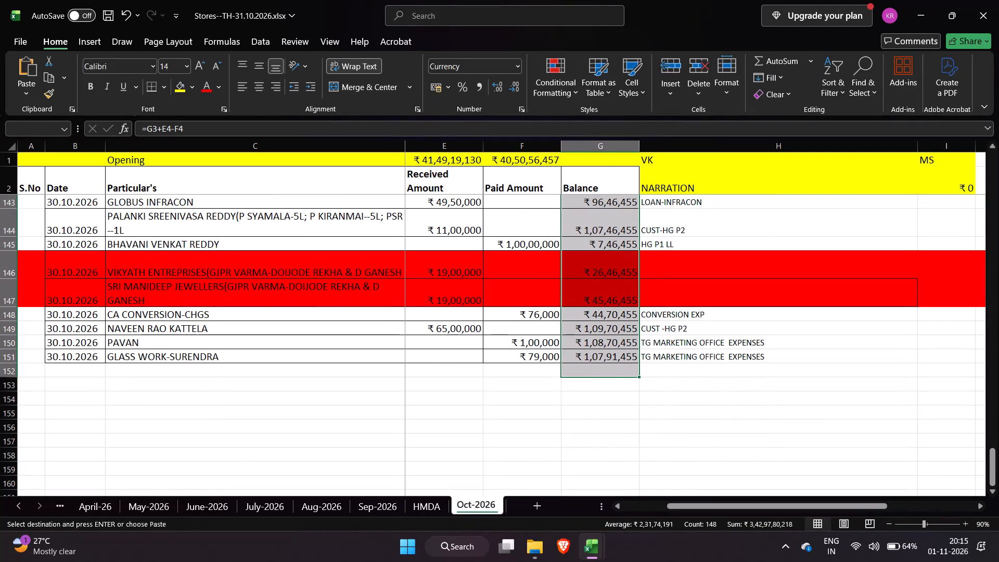
key("ctrl+v")
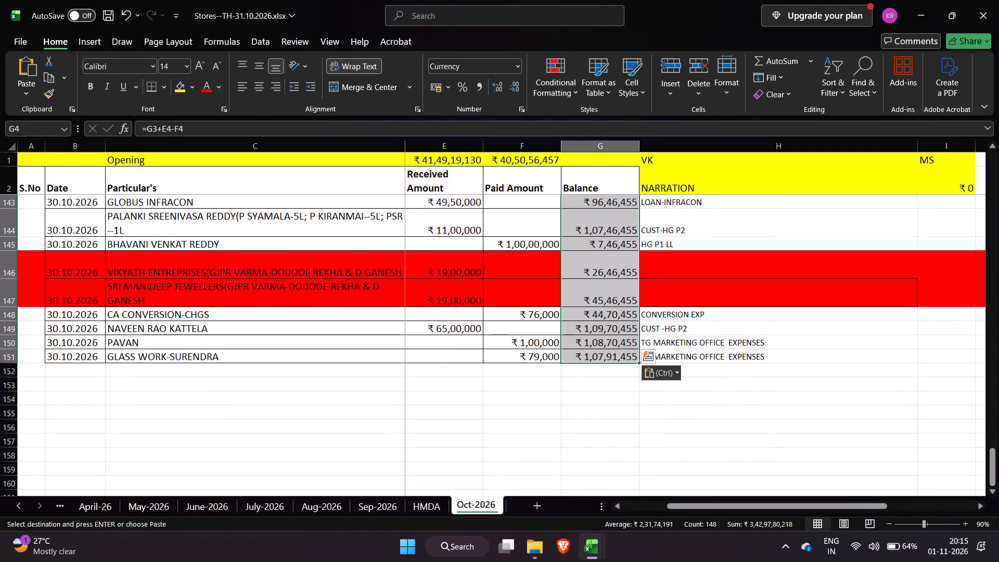
Review the Oct-2026 sheet's Balance column against its receipts and payments, including the 26.10.2026 balance formula in G120.
scroll(624, 259, "up", 7)
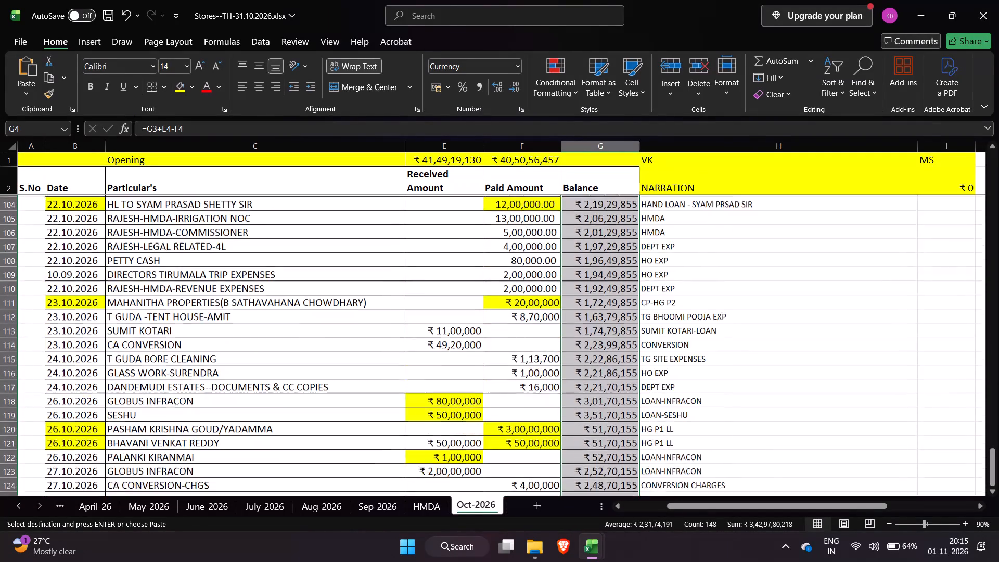
scroll(624, 259, "up", 2)
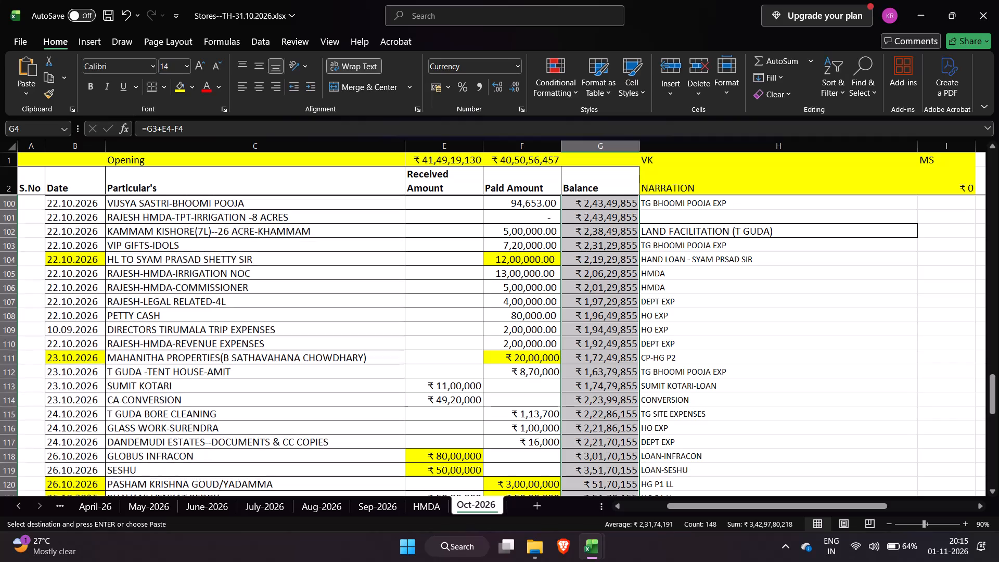
scroll(624, 259, "up", 1)
scroll(624, 259, "down", 1)
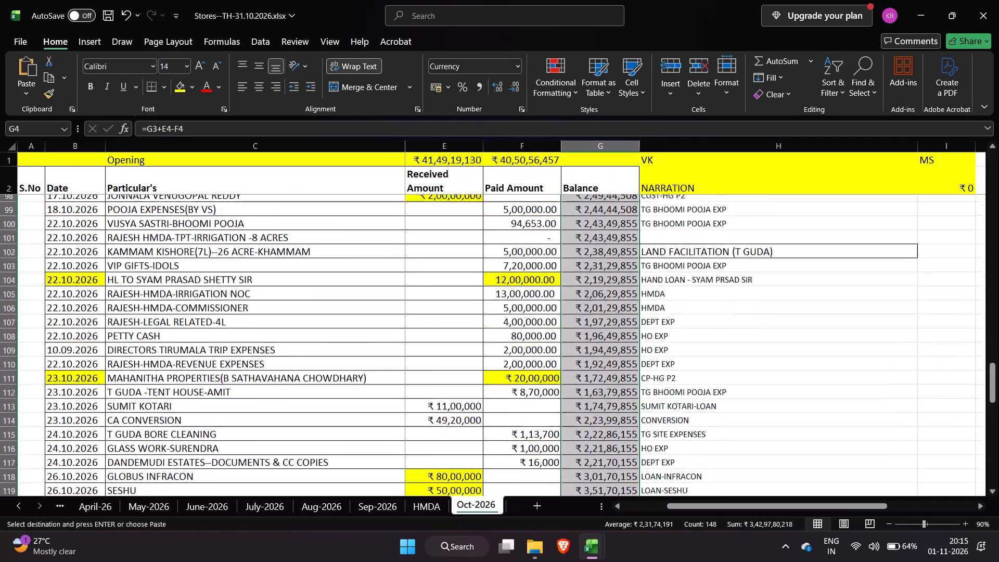
scroll(624, 259, "down", 1)
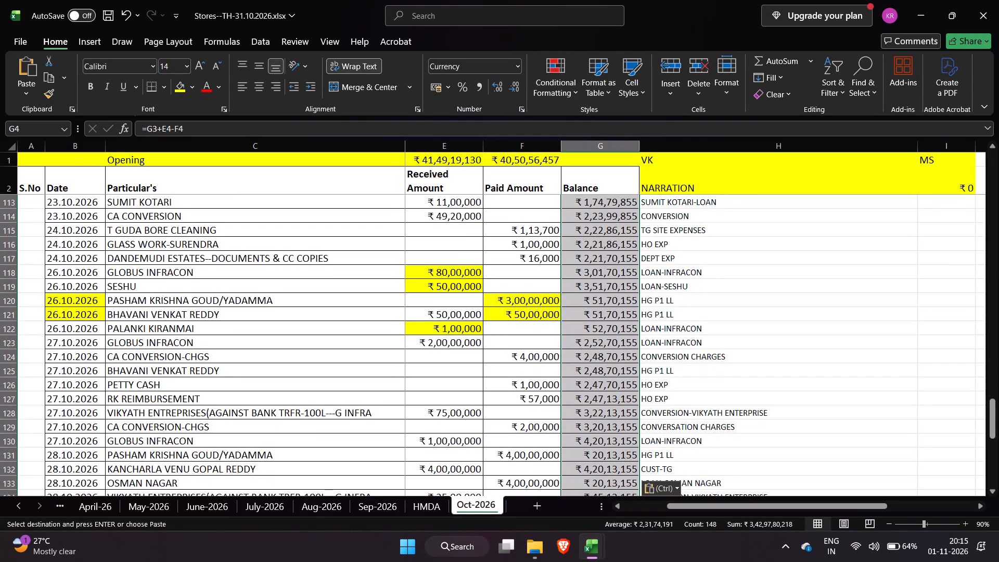
left_click(597, 300)
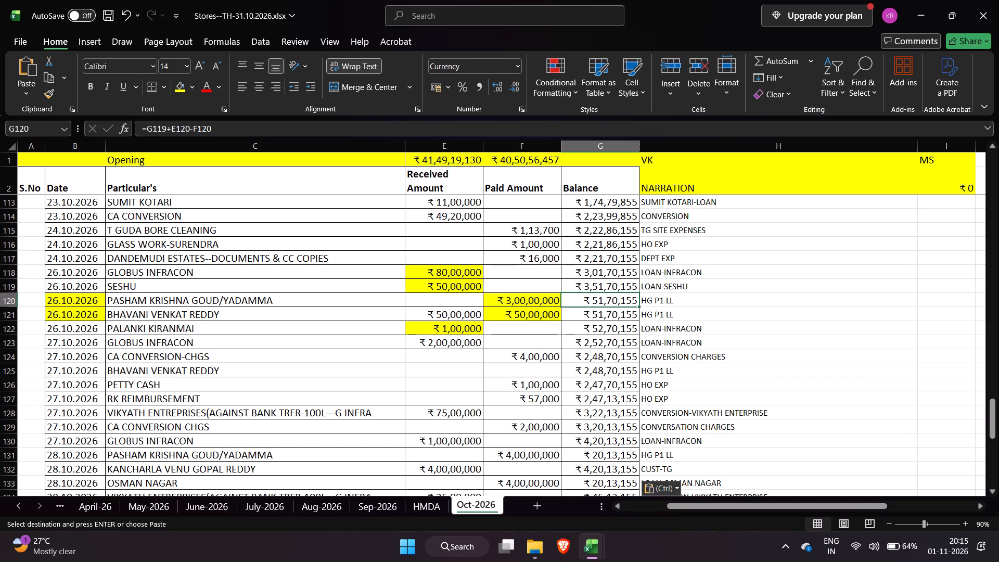
scroll(597, 300, "down", 2)
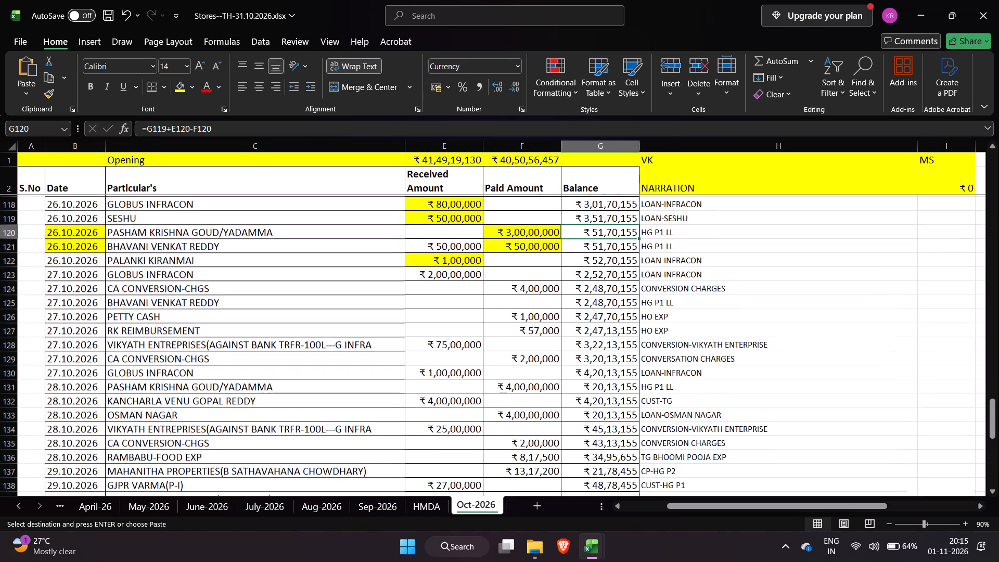
scroll(597, 300, "down", 1)
scroll(597, 300, "up", 4)
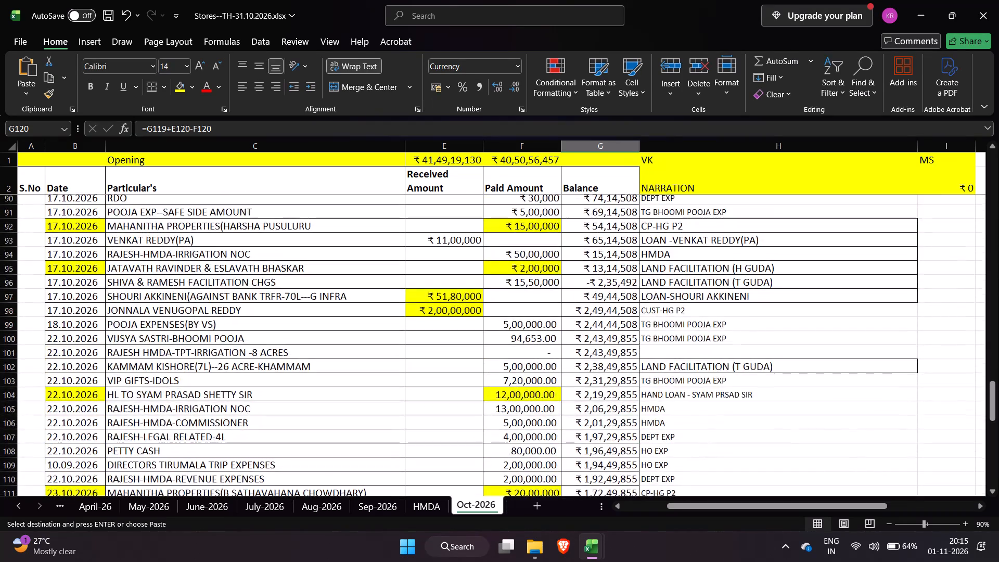
scroll(597, 300, "up", 6)
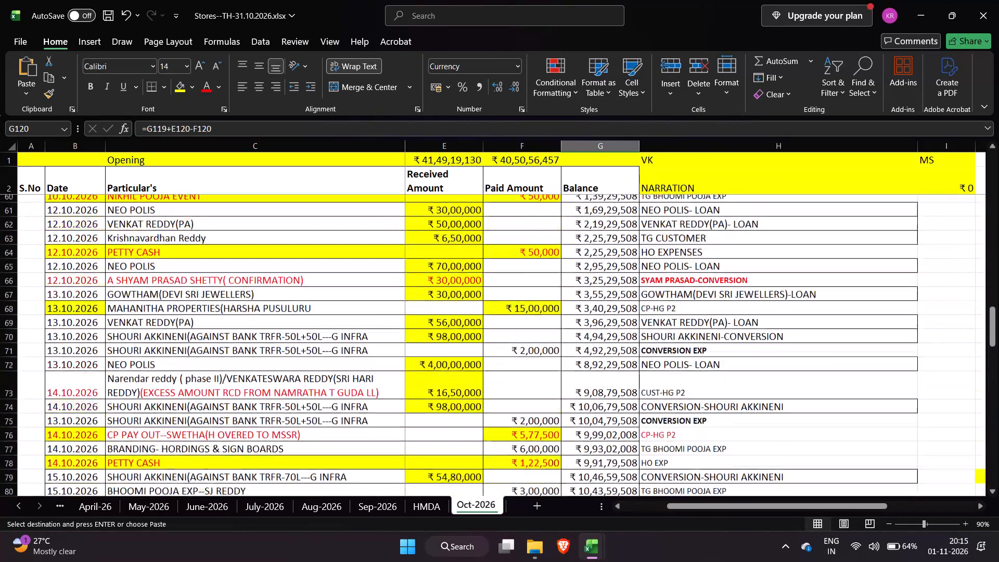
scroll(597, 300, "up", 5)
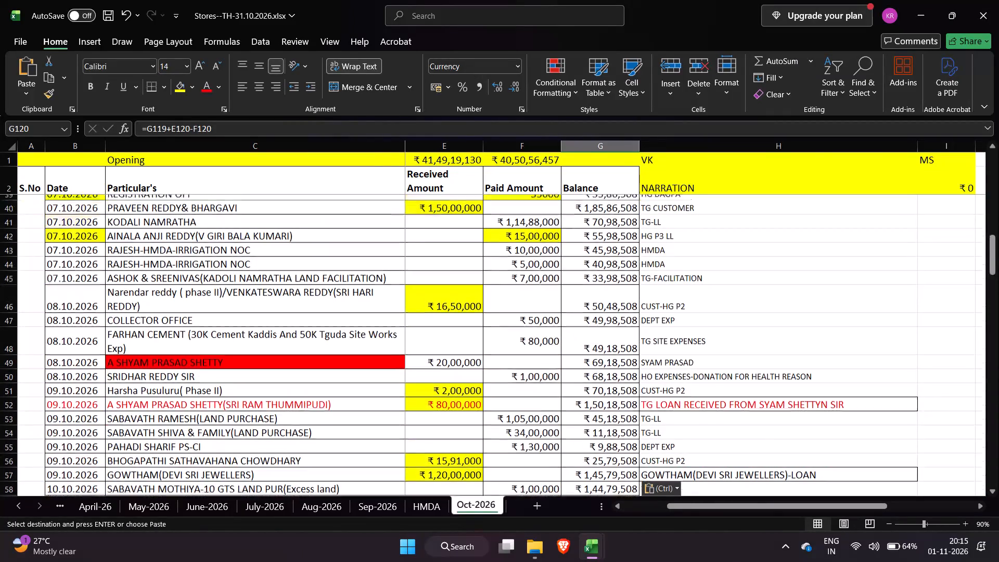
Review the Oct-2026 sheet's balances from the 07.10.2026 entries back to the 01.10.2026 opening balance, with their site details.
scroll(597, 300, "up", 4)
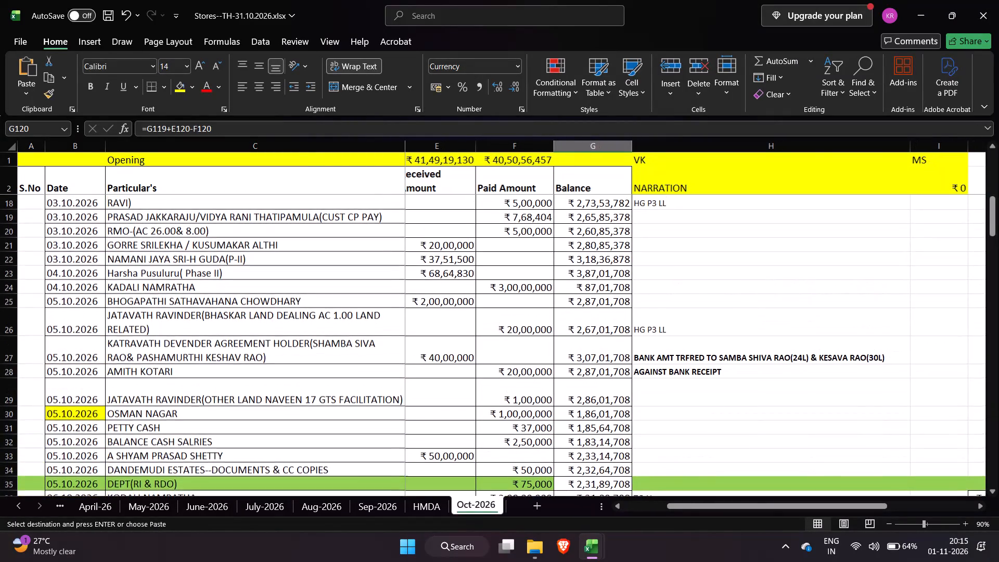
scroll(597, 300, "up", 5)
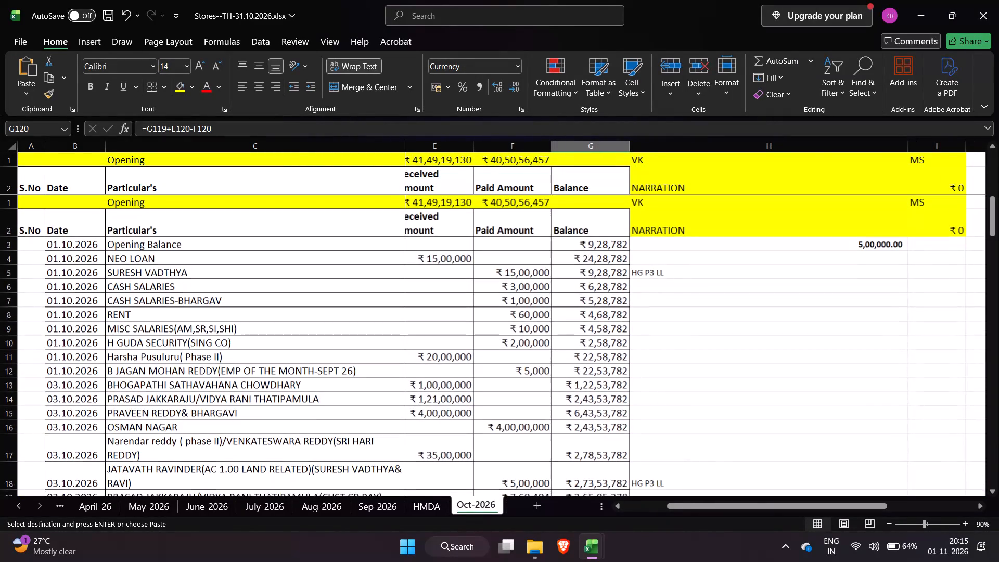
scroll(597, 300, "right", 7)
scroll(597, 300, "left", 1)
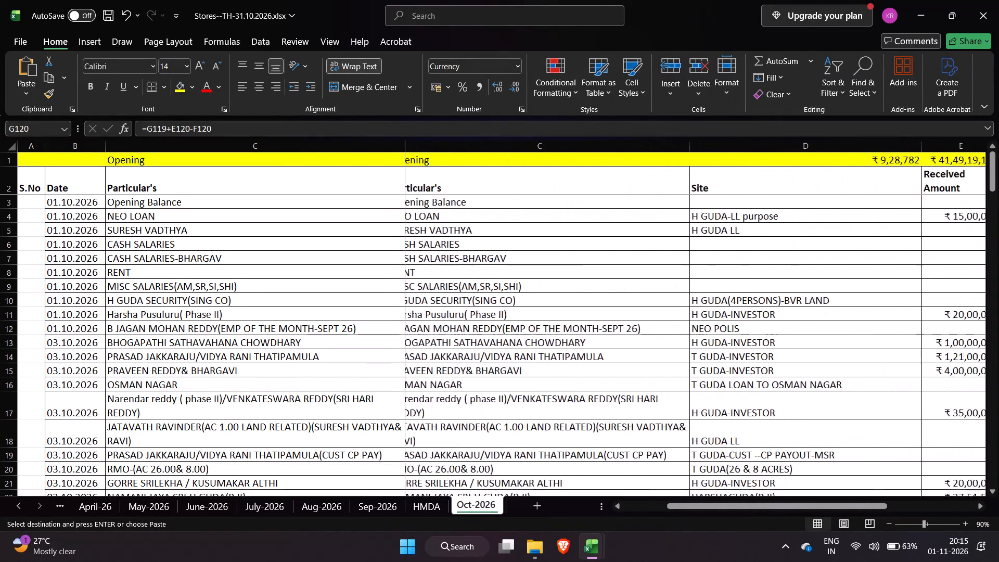
scroll(597, 300, "left", 3)
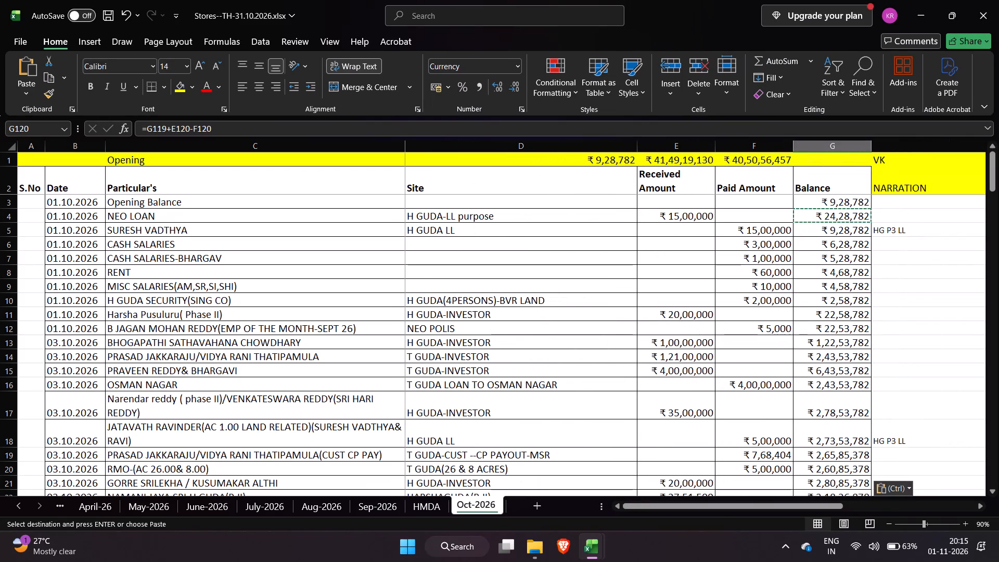
Review the Oct-2026 receipts, payments, running balances and narrations from the early October entries through those of 26.10.2026.
scroll(646, 283, "down", 3)
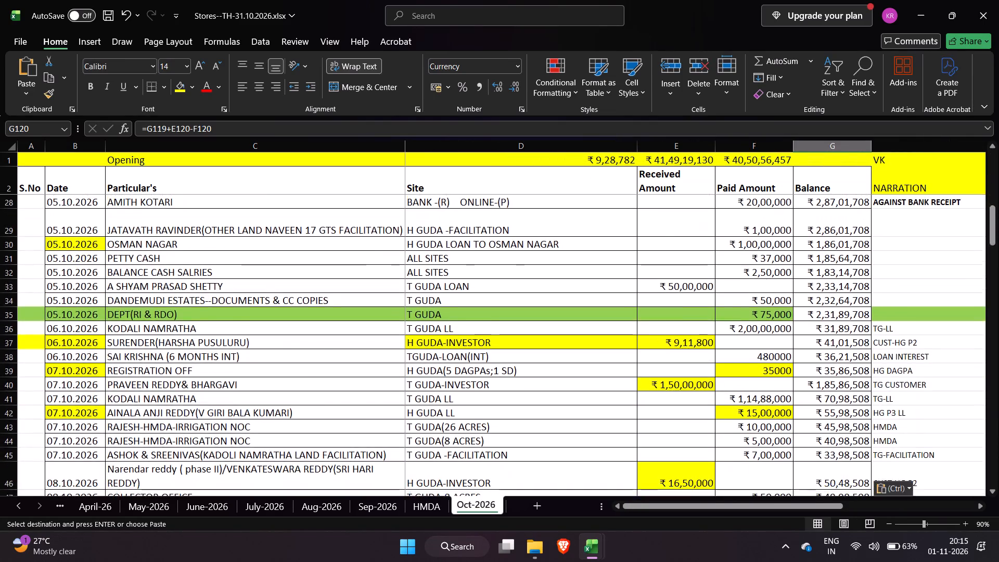
scroll(646, 283, "down", 3)
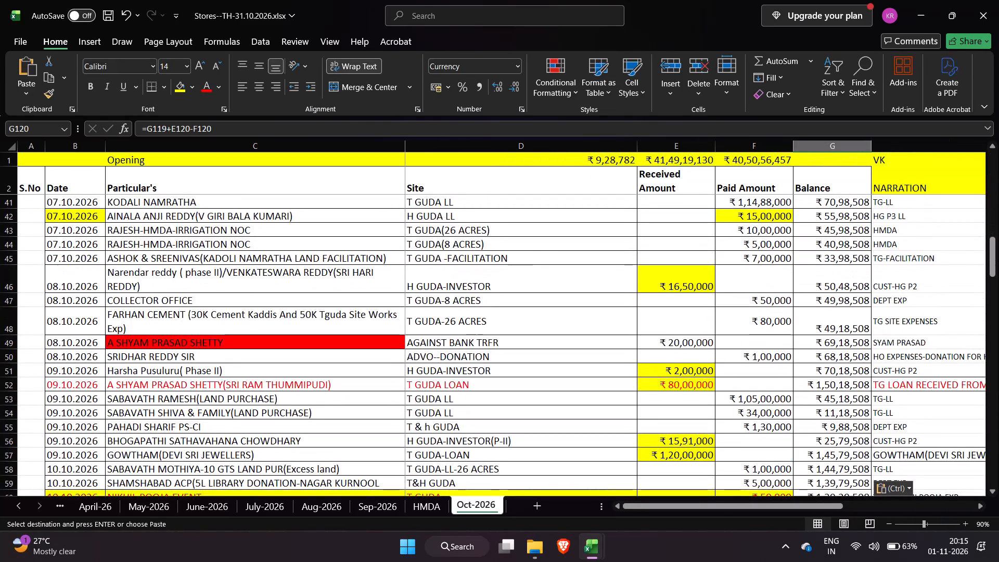
scroll(668, 394, "down", 1)
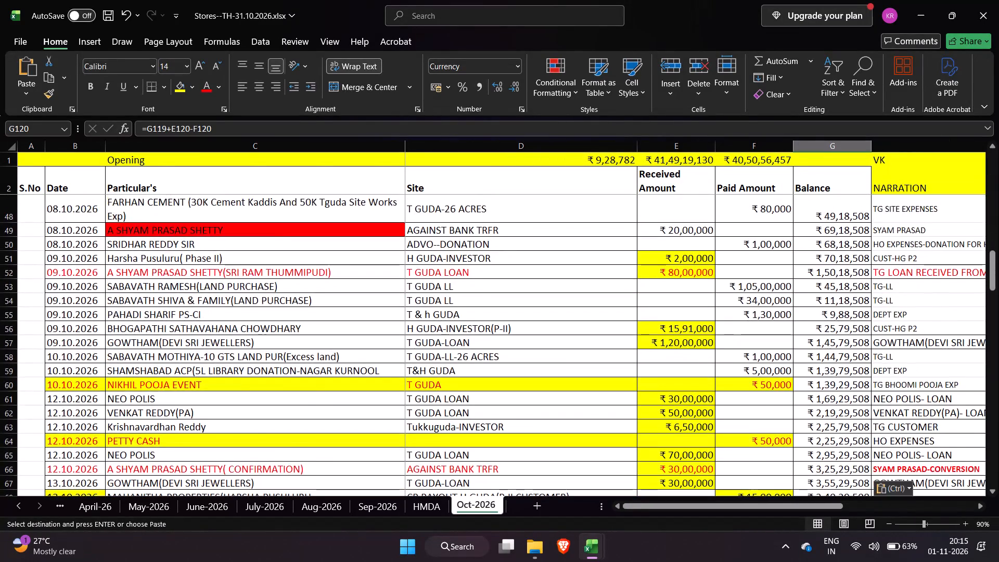
scroll(668, 394, "down", 3)
scroll(668, 394, "up", 1)
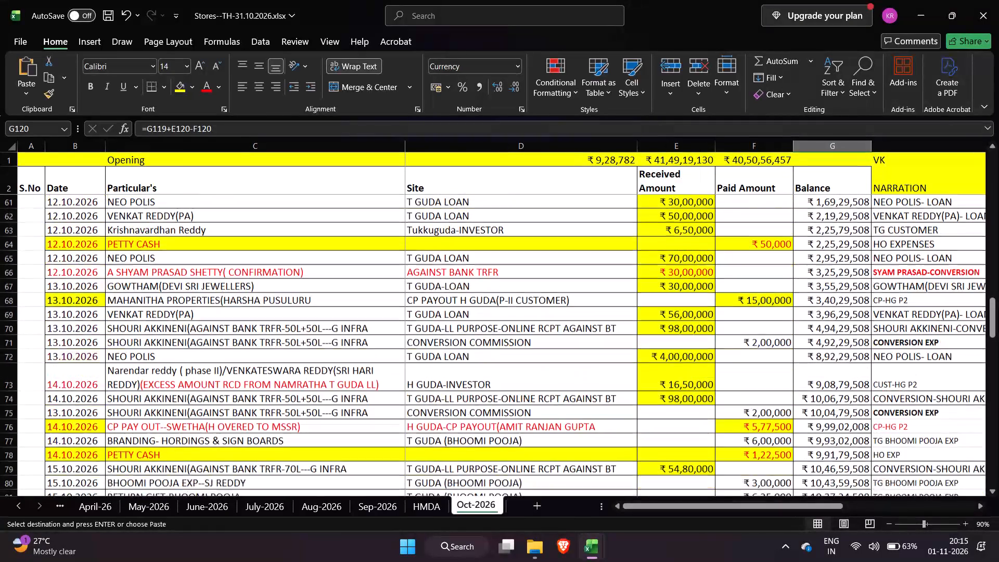
scroll(668, 394, "up", 1)
scroll(668, 394, "left", 3)
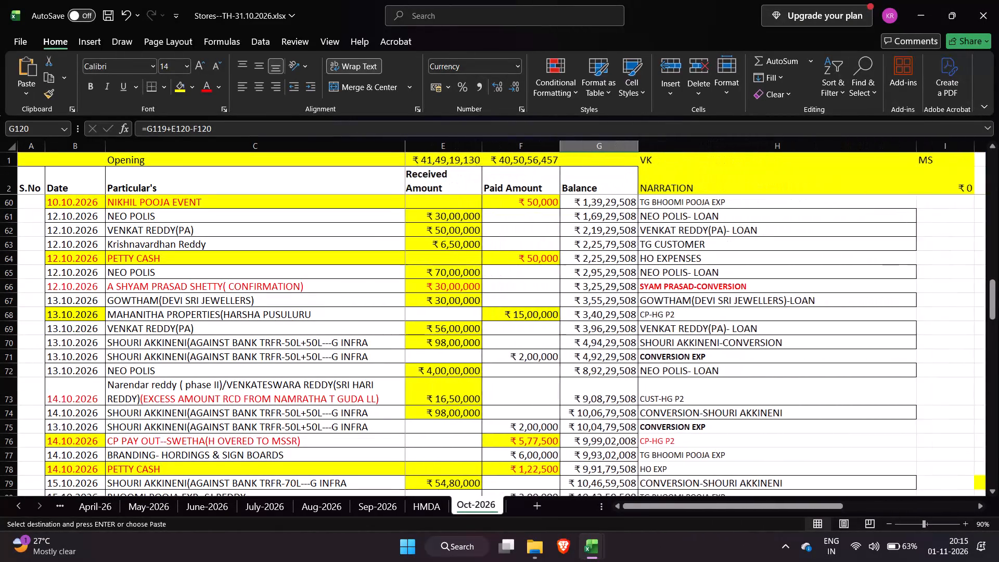
scroll(668, 394, "left", 1)
scroll(668, 394, "right", 3)
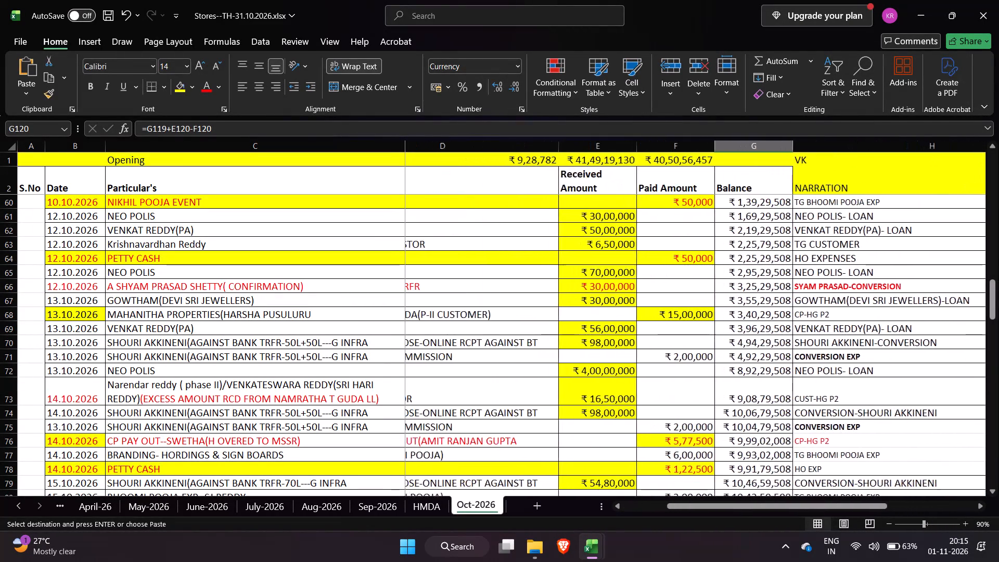
scroll(668, 394, "right", 1)
scroll(668, 394, "down", 3)
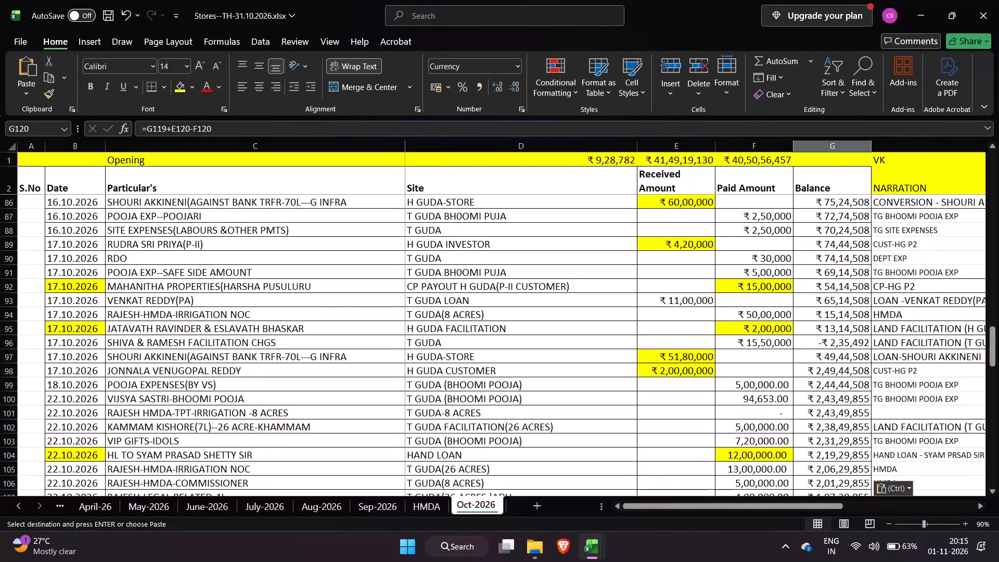
scroll(668, 394, "down", 3)
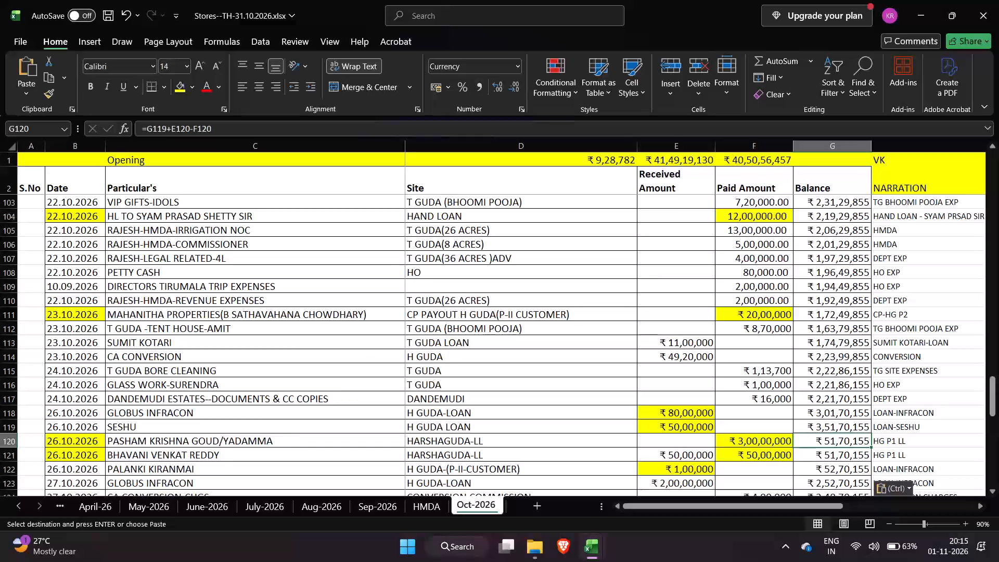
scroll(607, 395, "right", 3)
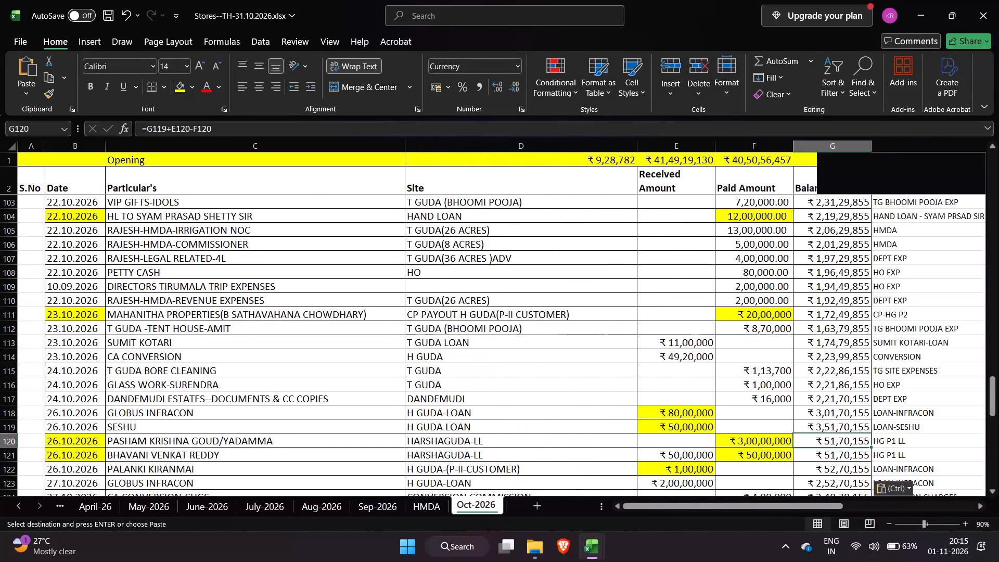
scroll(607, 395, "up", 7)
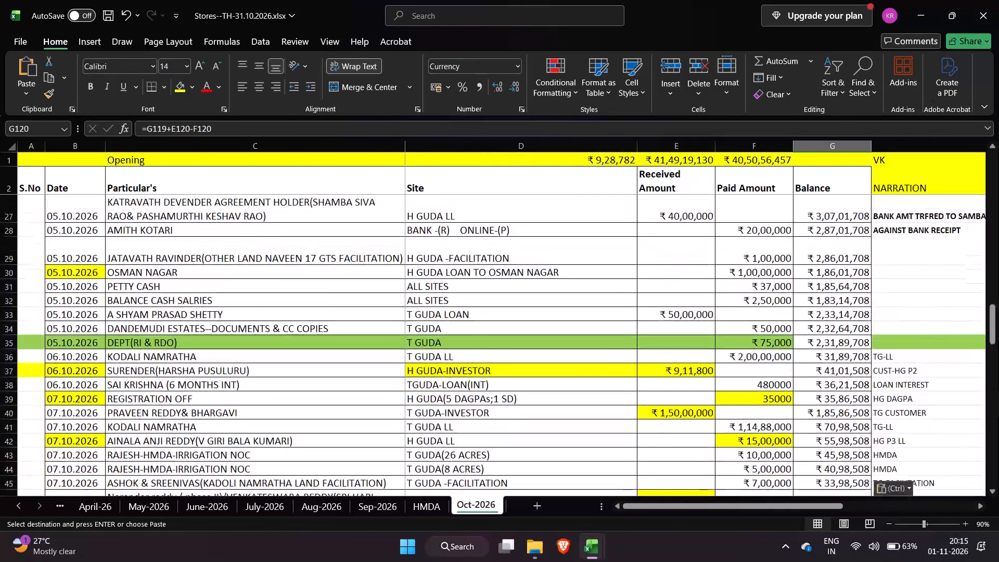
Check the 06.10.2026 entries in rows 36 and 38, including the balance formula in G38, and the earlier October entries.
left_click(70, 360)
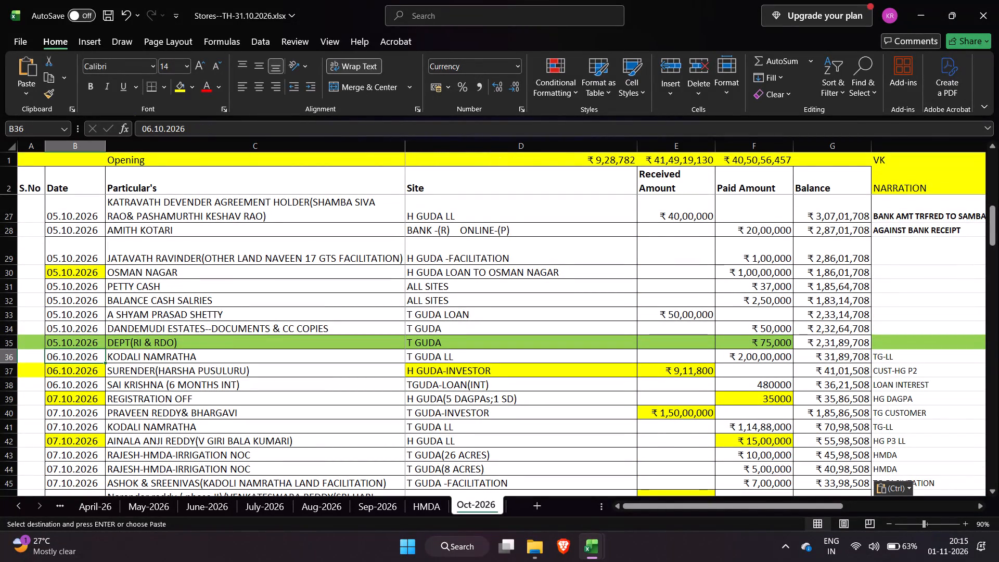
key("Tab")
key("Tab")
key("Tab")
key("Tab")
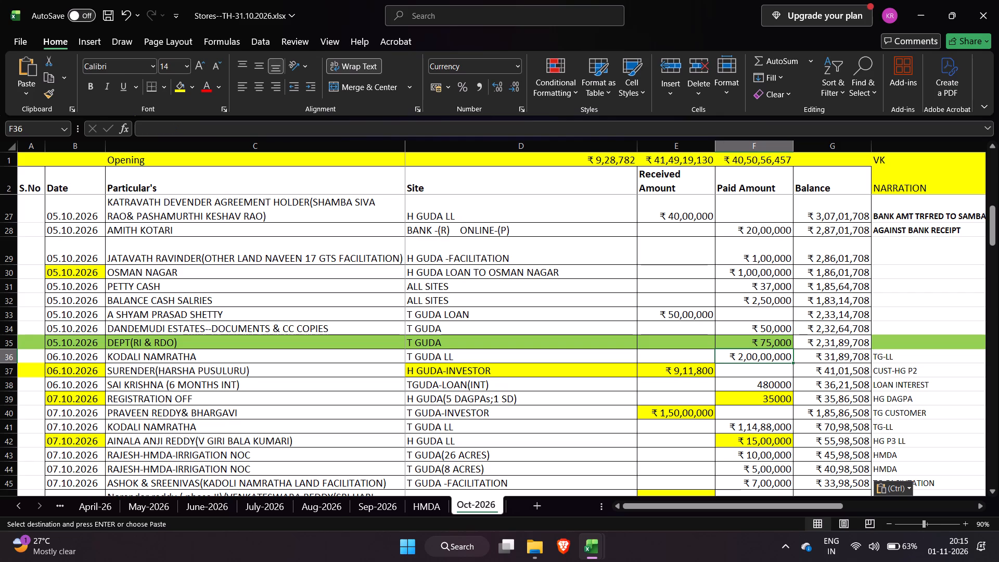
left_click(65, 389)
key("Tab")
key("Tab")
key("Tab")
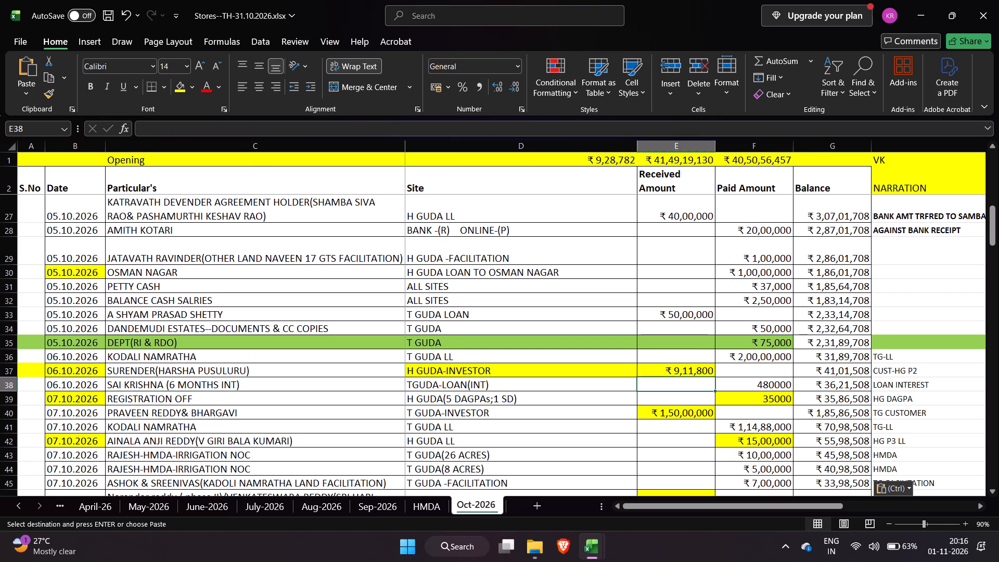
key("Tab")
key("Tab")
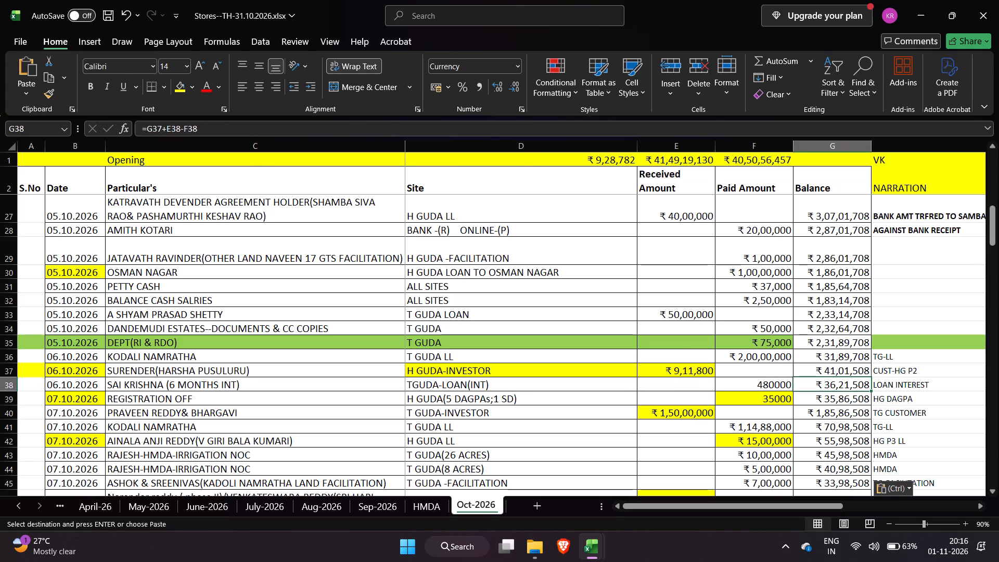
scroll(191, 467, "up", 5)
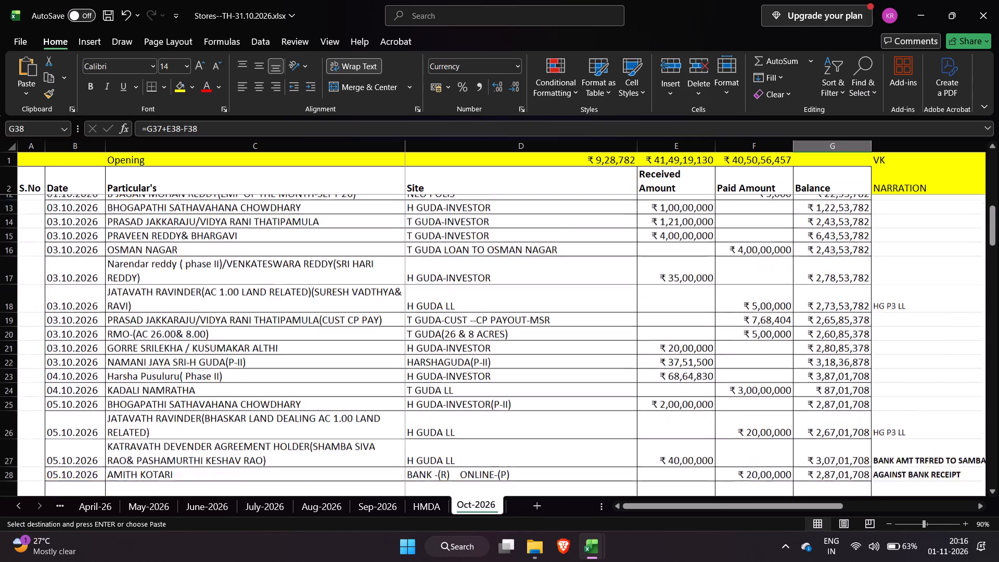
scroll(191, 467, "up", 3)
scroll(191, 467, "down", 1)
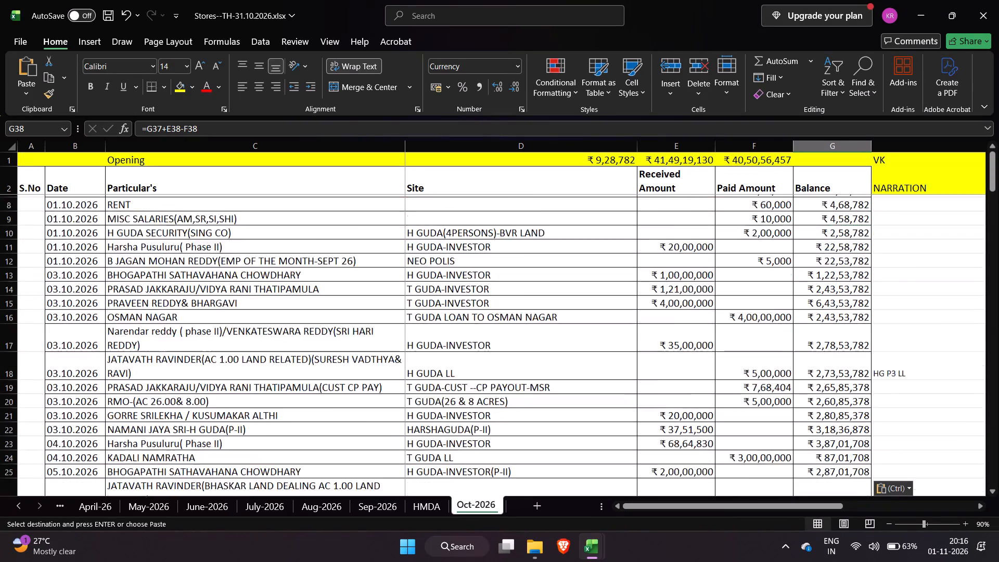
scroll(191, 467, "down", 1)
Switch to the Sales report - 30.10.2026 workbook and inspect the 06-10-2026 balance formula in C3 of the O-Period sheet.
key("alt+Tab")
key("alt+Tab")
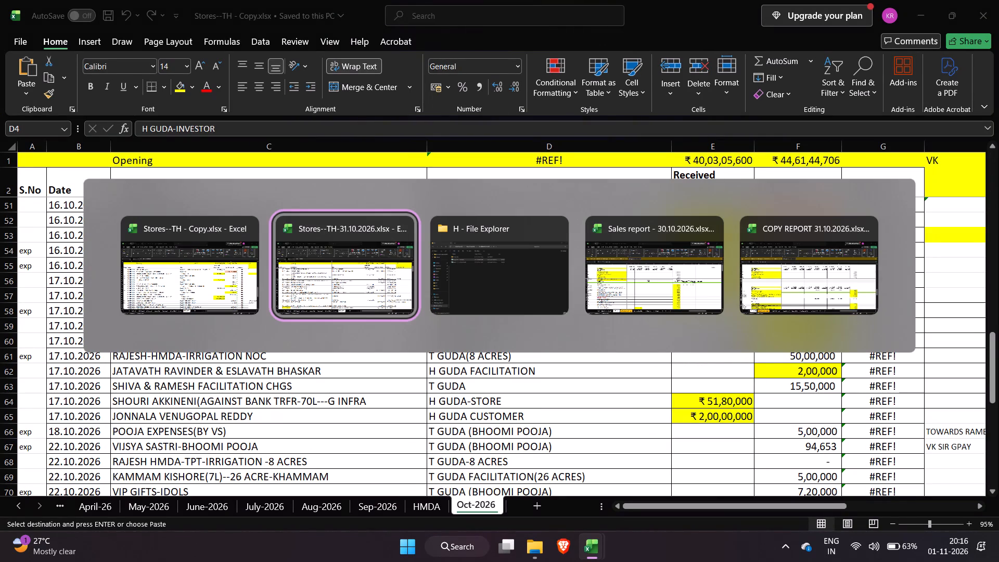
scroll(229, 421, "right", 5)
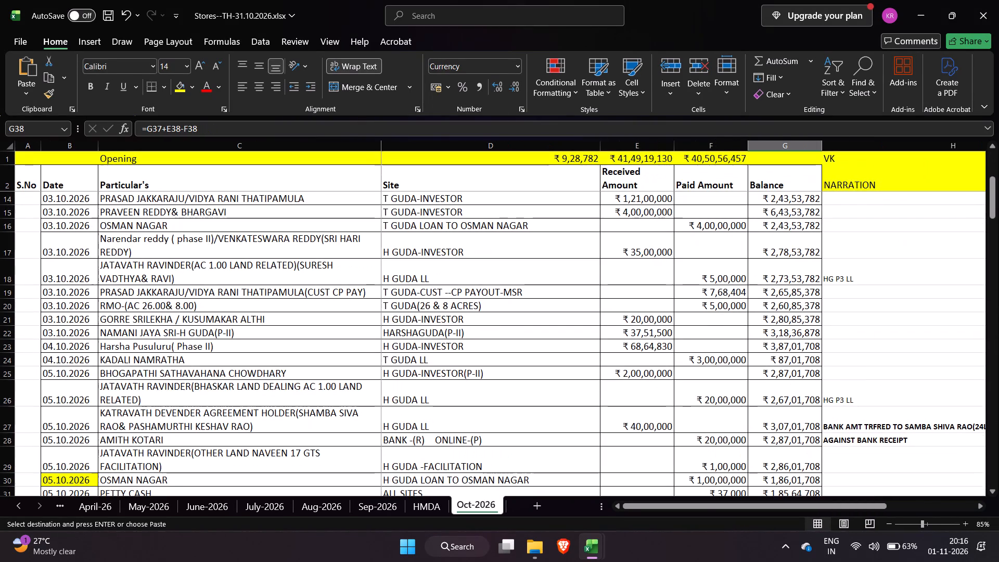
key("alt+Tab")
key("alt+Tab")
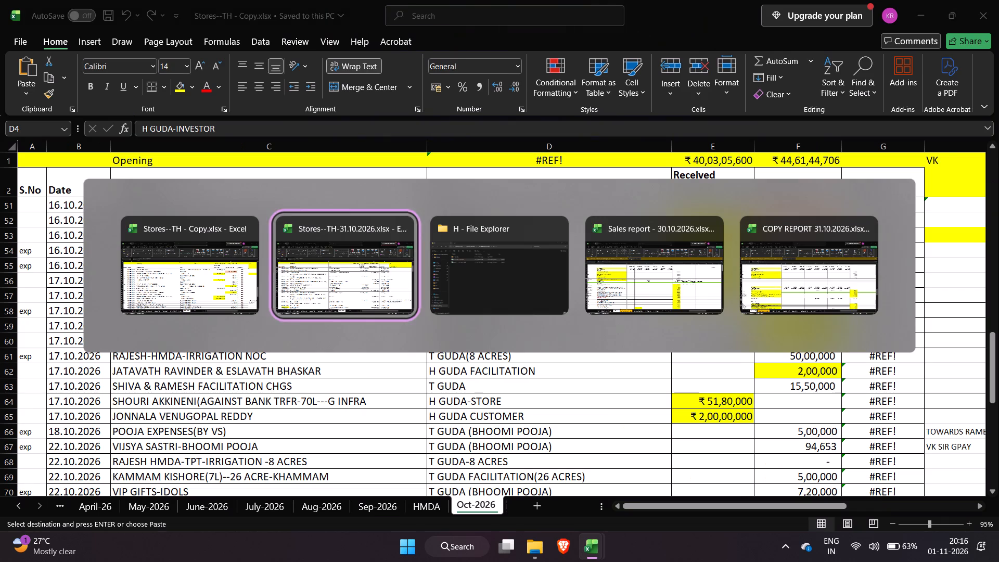
key("alt+Tab")
key("alt+Tab")
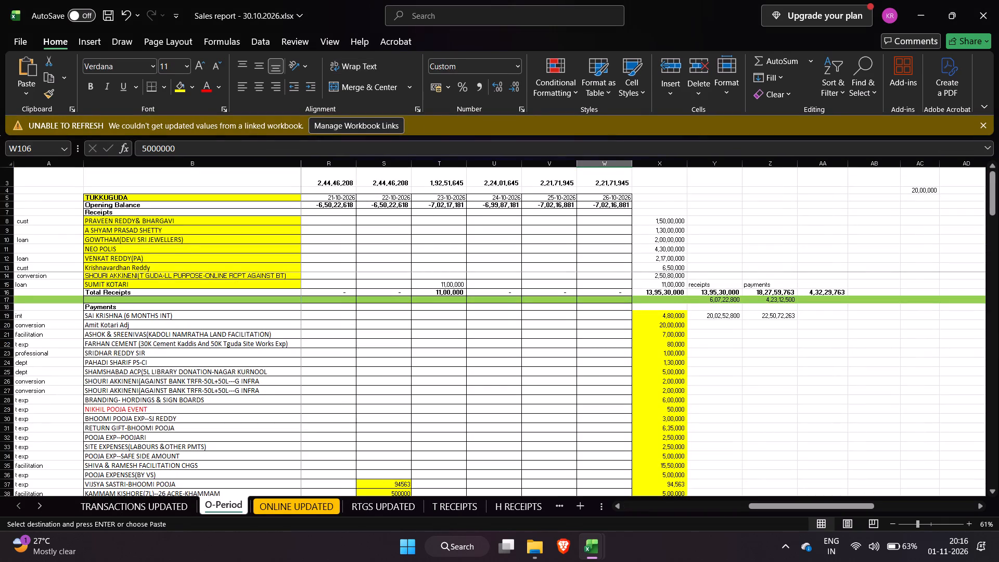
scroll(215, 354, "right", 14)
scroll(215, 354, "up", 4)
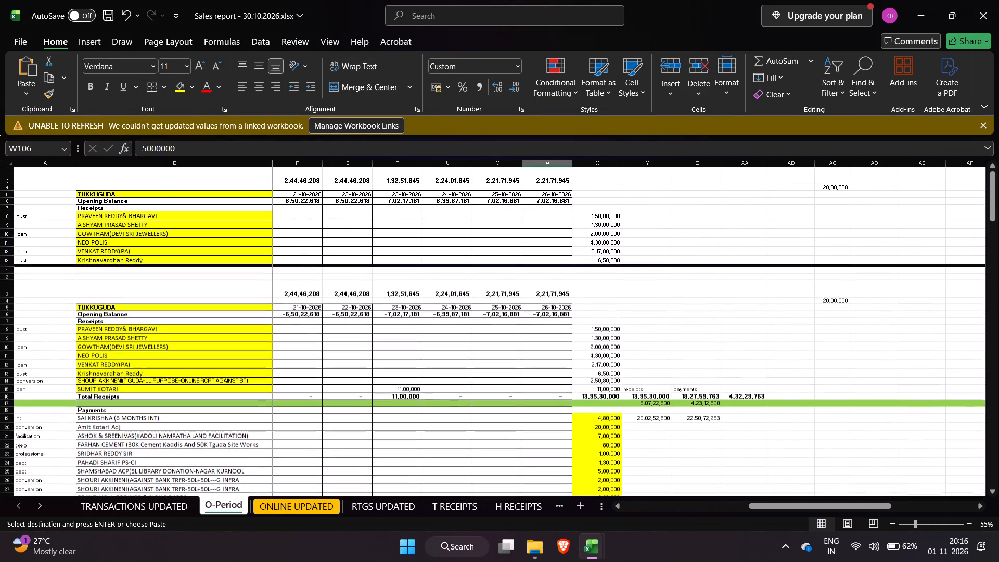
scroll(415, 259, "right", 12)
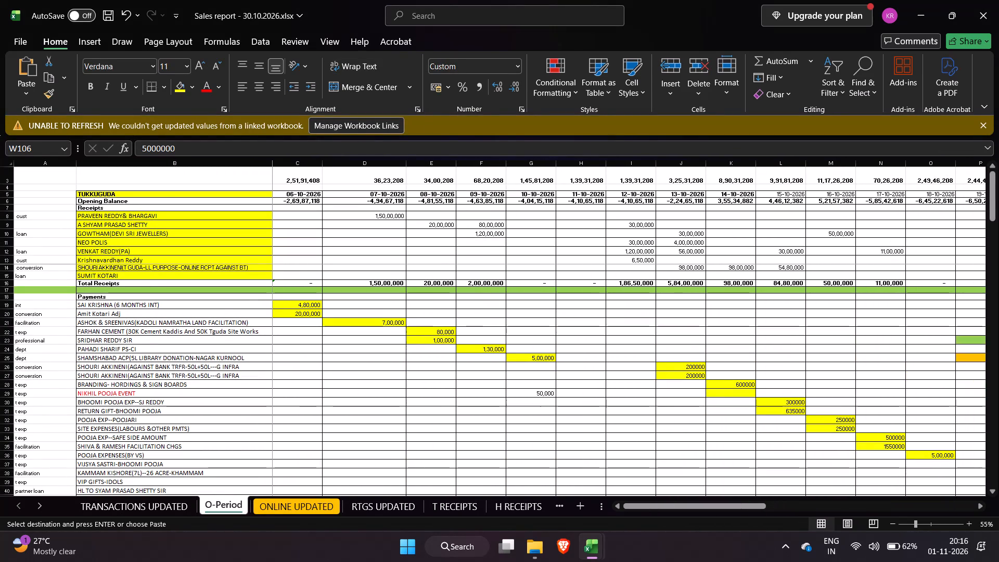
left_click(288, 181)
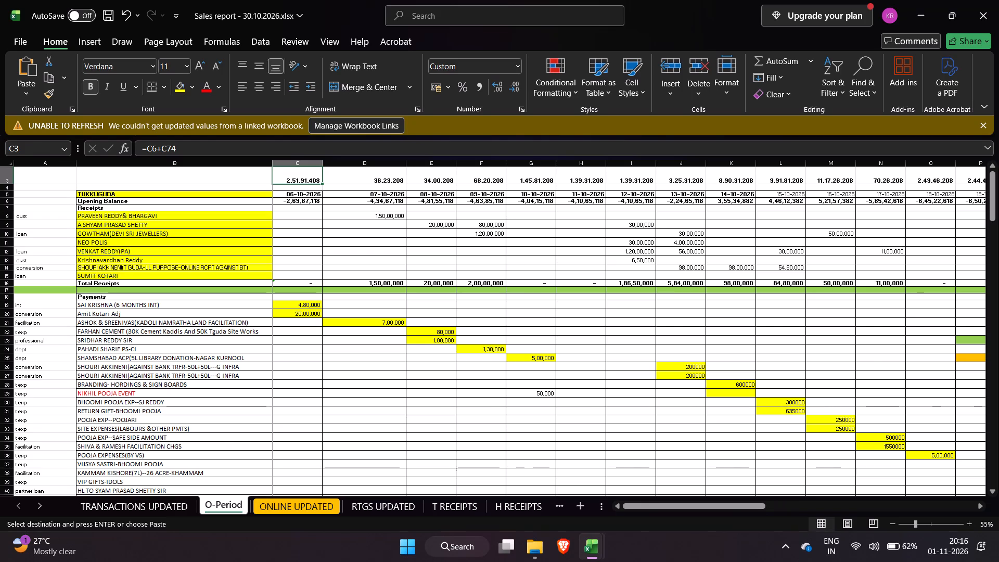
Return to the Stores--TH-31.10.2026 workbook and examine the 05.10.2026 DEPT(RI & RDO) entry's amounts and balance in row 35.
key("alt+Tab")
key("alt+Tab")
key("alt+Tab")
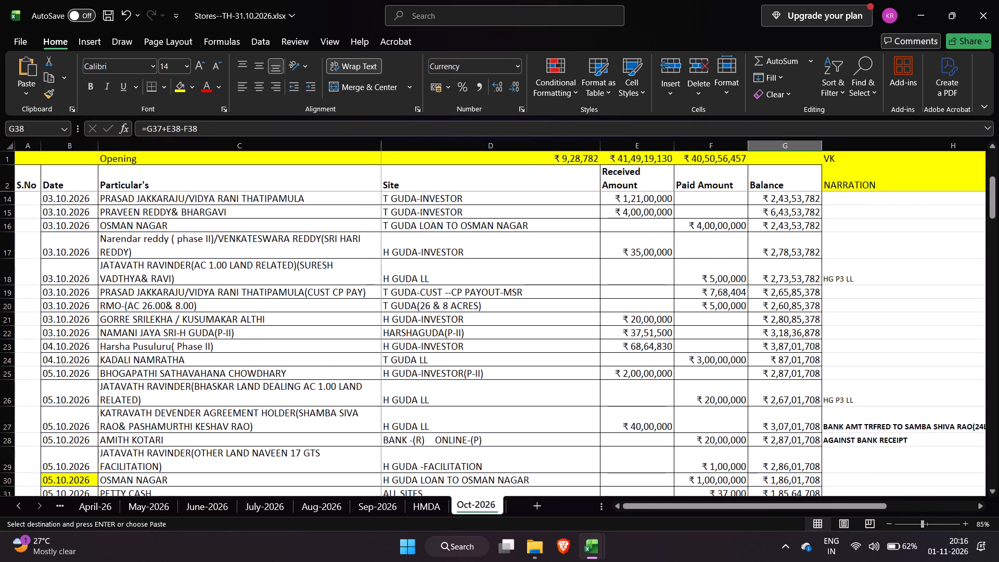
scroll(647, 359, "down", 1)
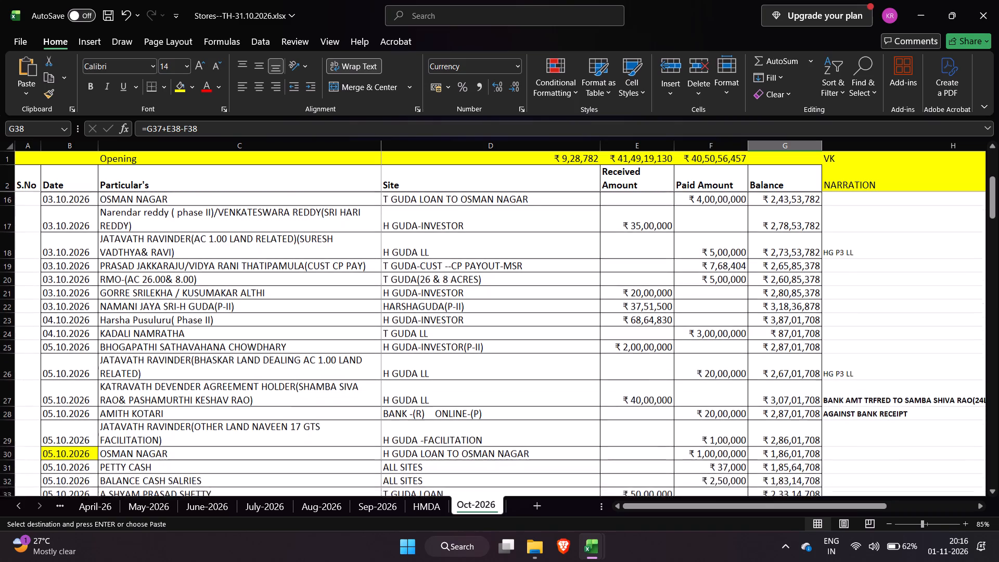
scroll(647, 359, "down", 1)
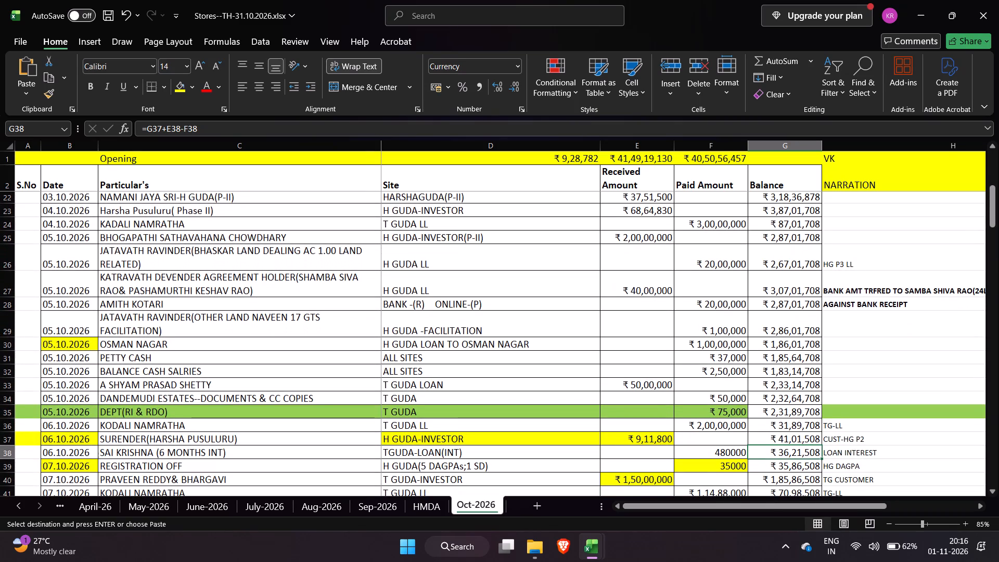
scroll(647, 359, "down", 1)
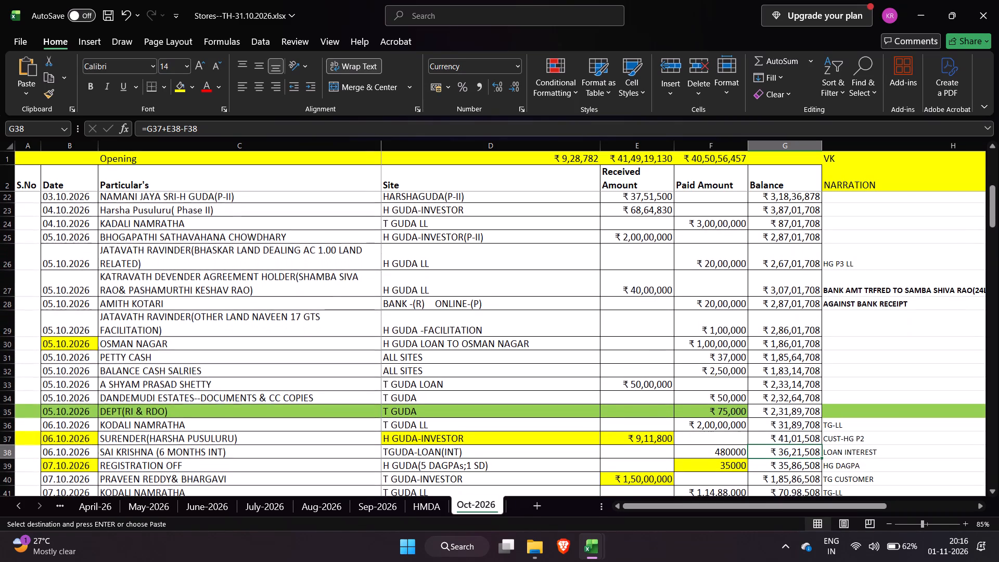
scroll(647, 359, "down", 1)
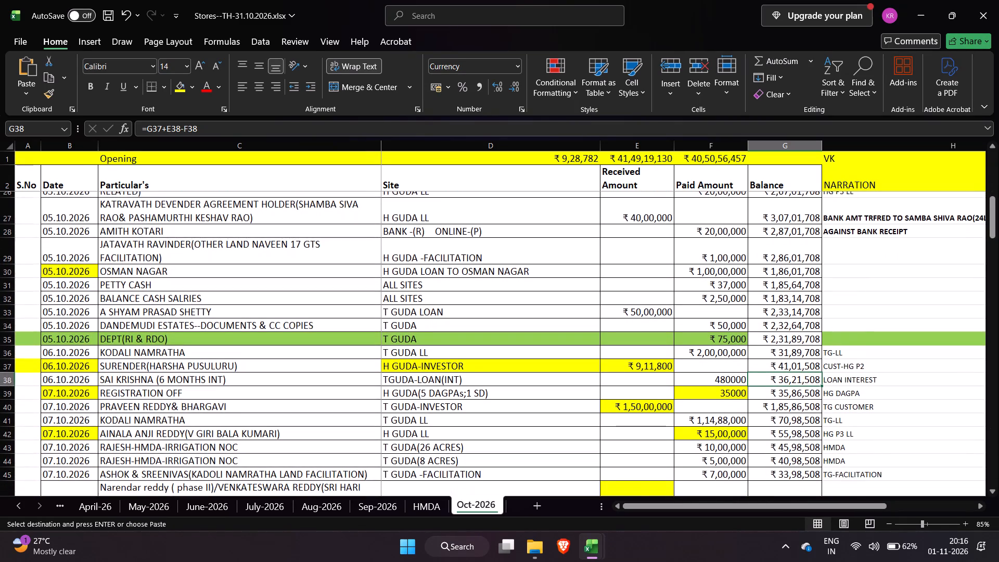
scroll(647, 359, "down", 1)
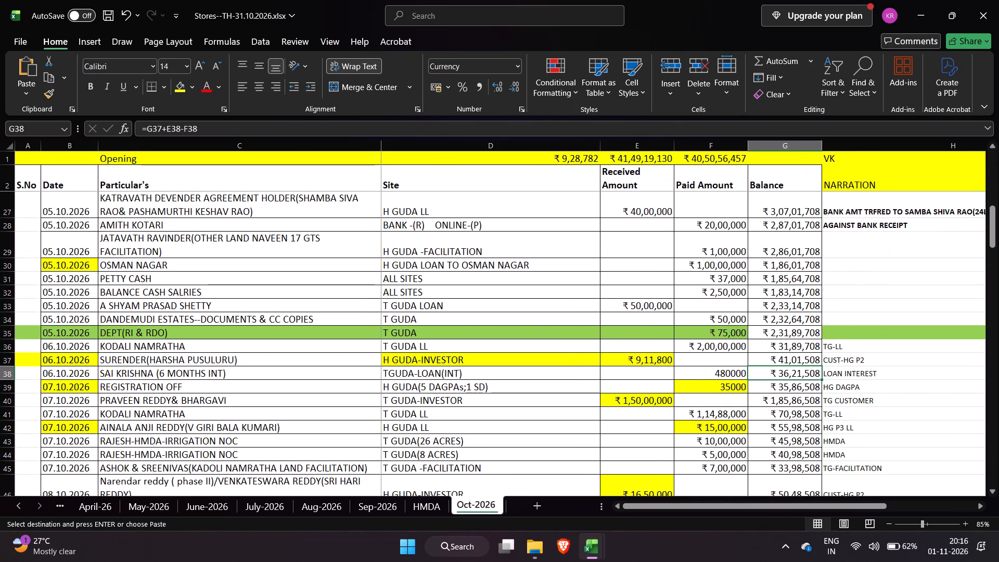
left_click(78, 331)
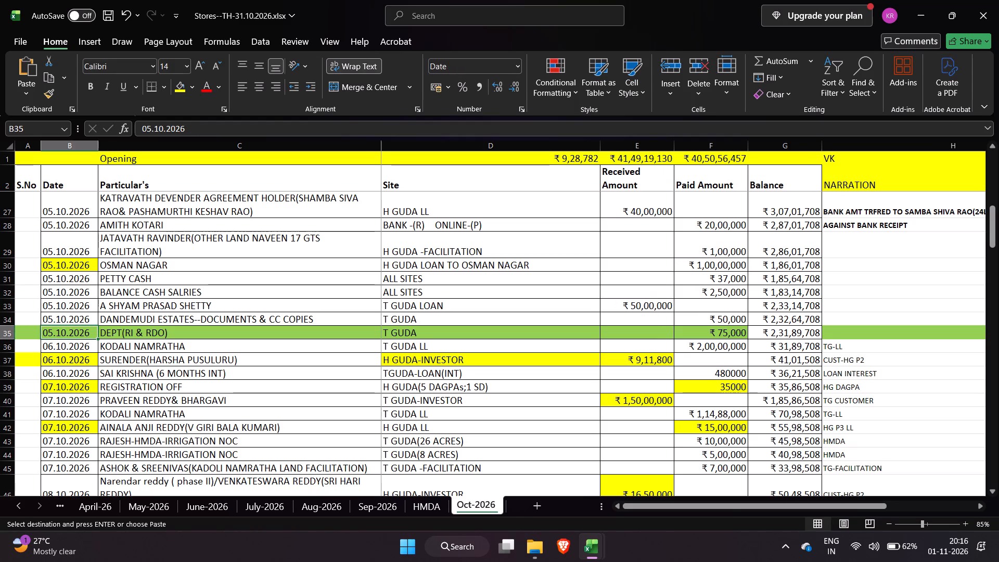
left_click(78, 331)
key("Tab")
key("Tab")
key("Tab")
key("Tab")
key("Tab")
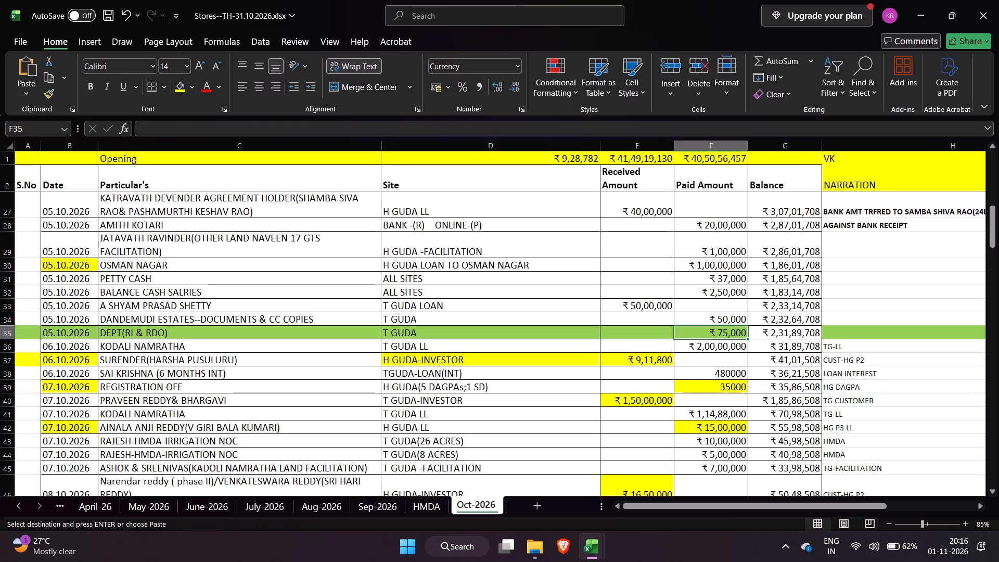
Compare the 05.10.2026 balance in G35 of the Oct-2026 sheet with C3 on the Sales report's O-Period sheet.
key("Tab")
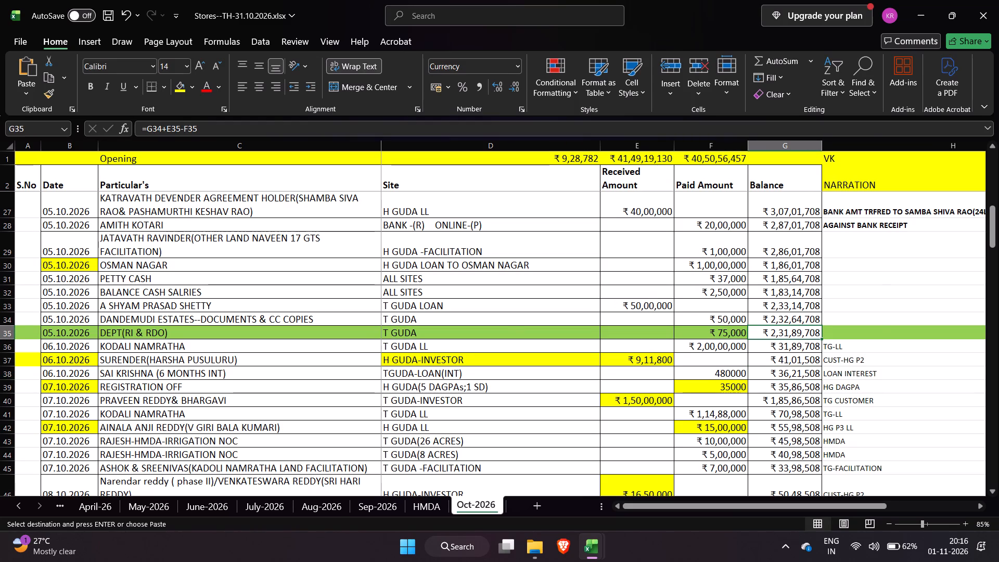
key("Tab")
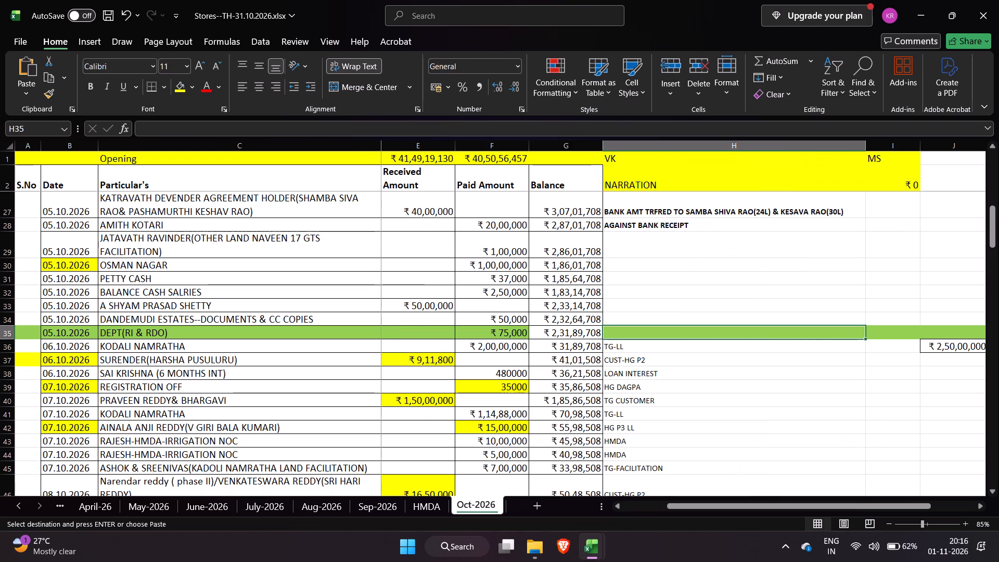
key("Left")
key("alt+Tab")
key("alt+Tab")
key("alt+Tab")
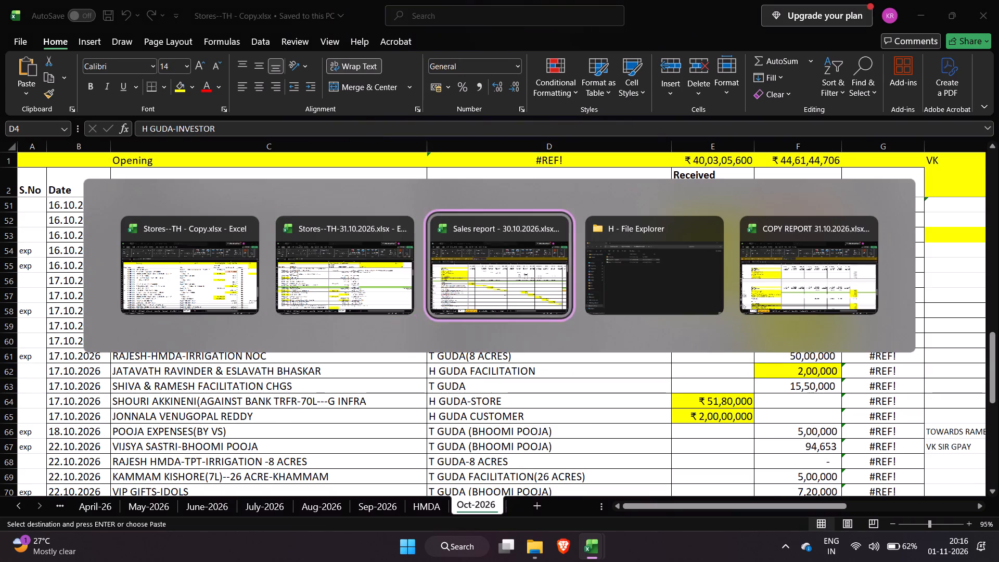
key("alt+Tab")
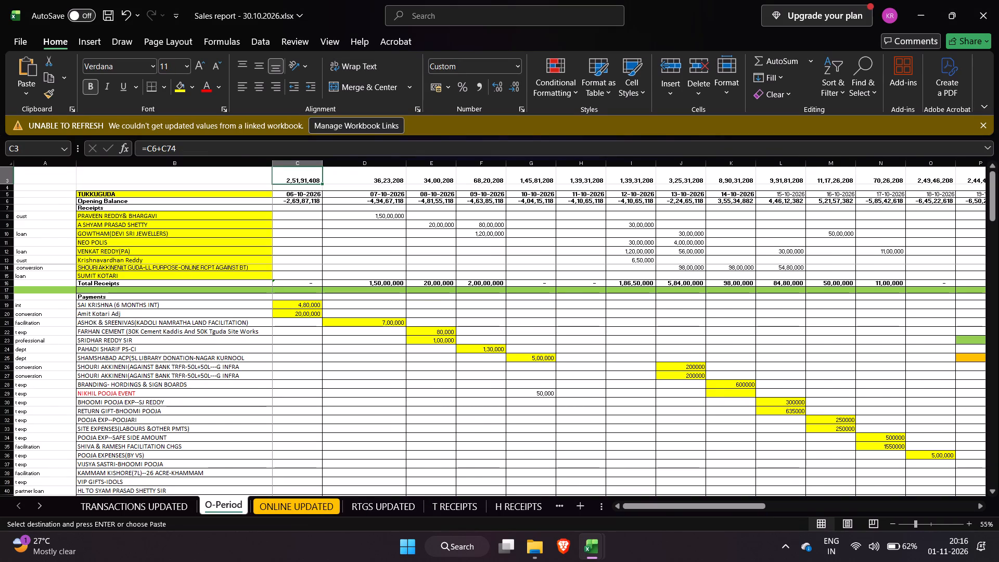
key("alt+Tab")
key("alt+Tab")
key("alt+Tab")
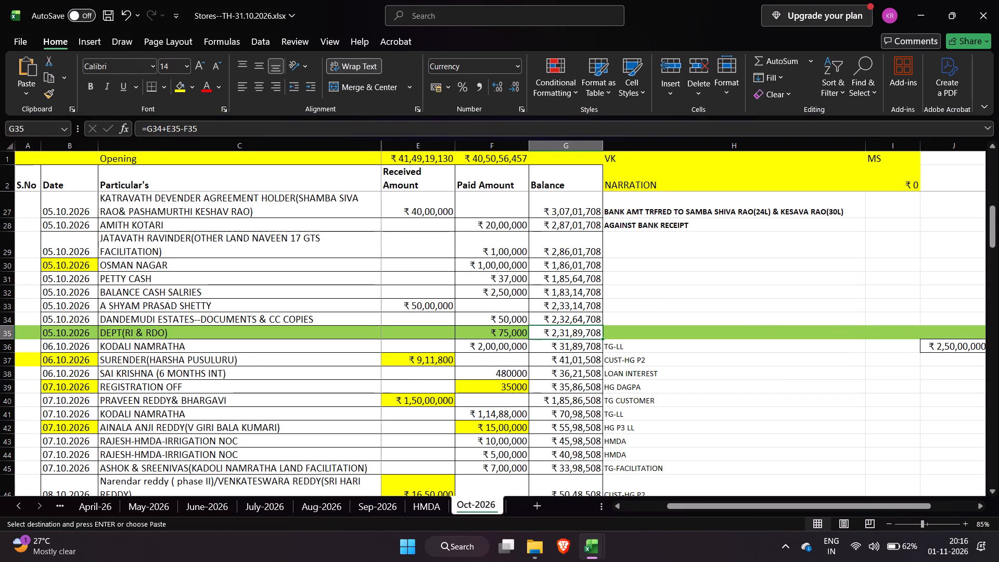
key("alt+Tab")
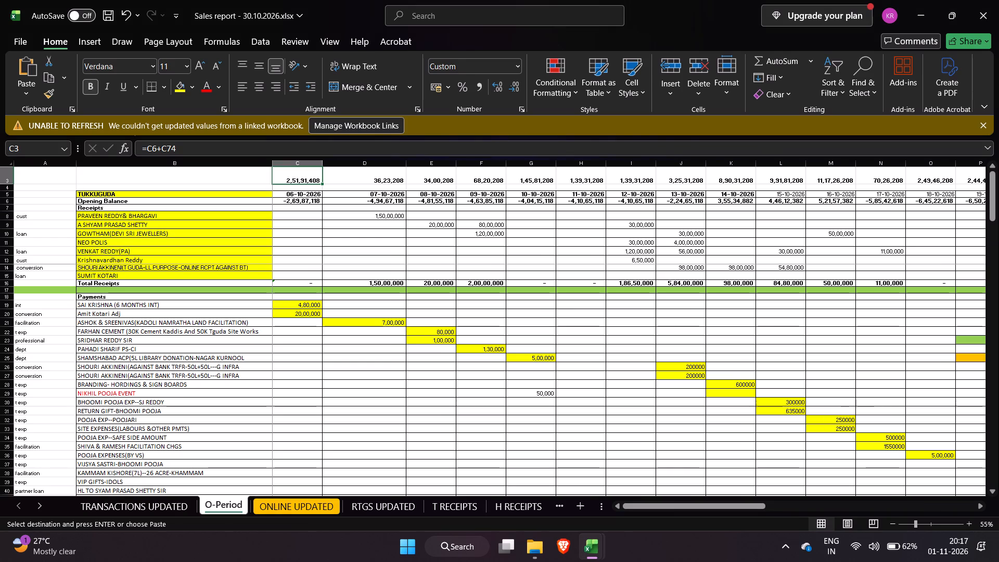
Examine the 06-10-2026 column of the O-Period sheet, including the landlord payment in C56, closing balance in C128 and opening balance in C6.
scroll(282, 377, "down", 2)
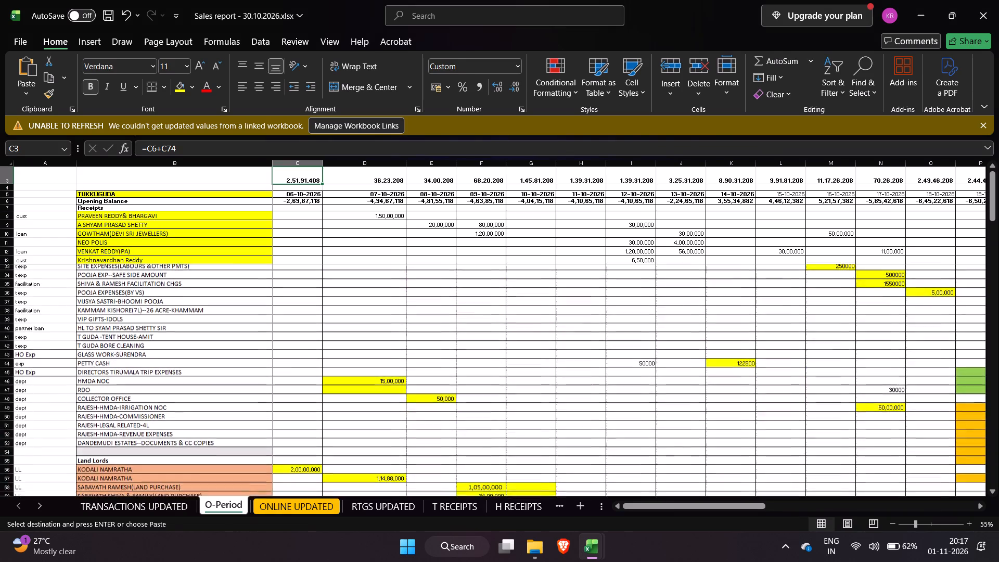
scroll(282, 377, "down", 2)
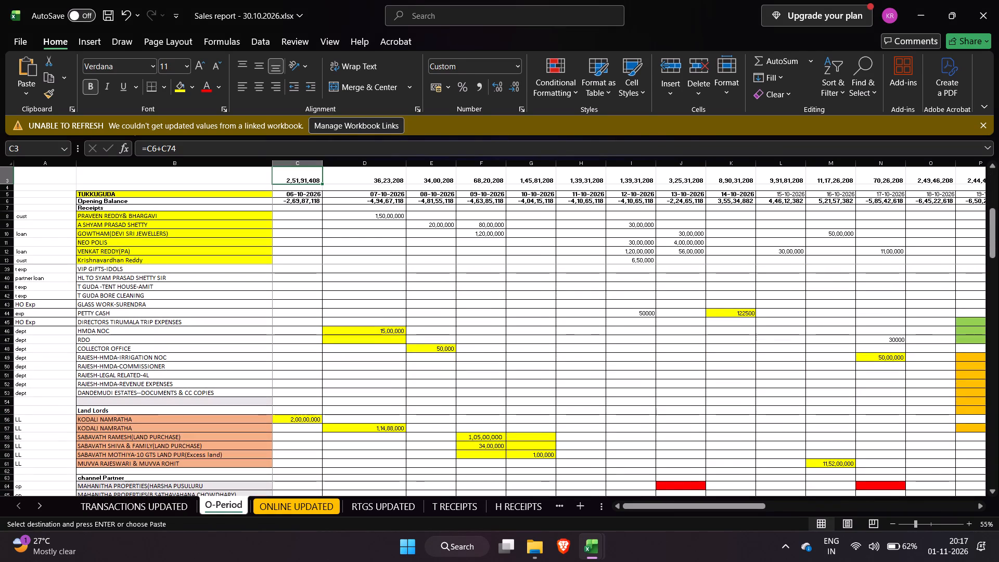
left_click(305, 421)
scroll(305, 421, "down", 2)
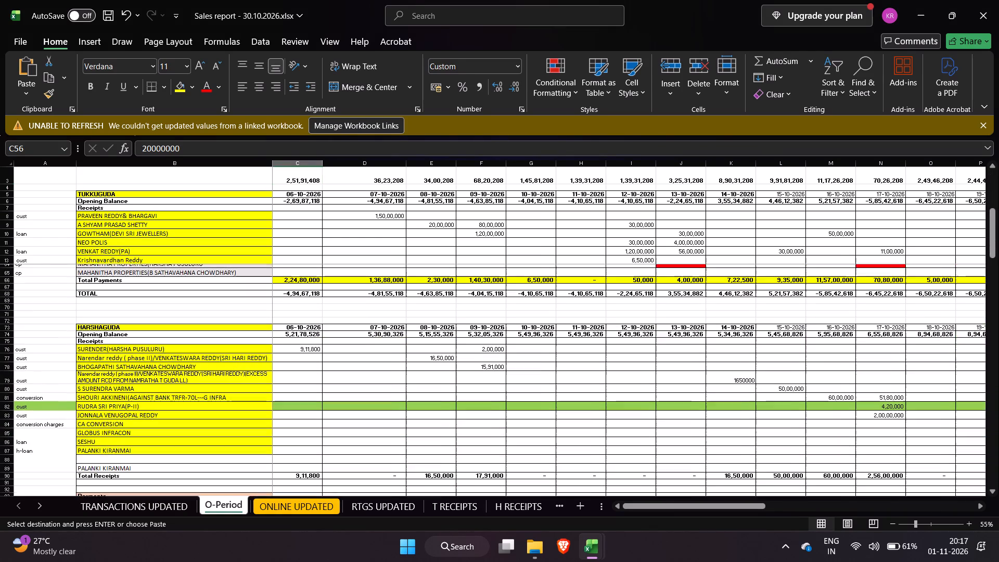
scroll(305, 421, "down", 2)
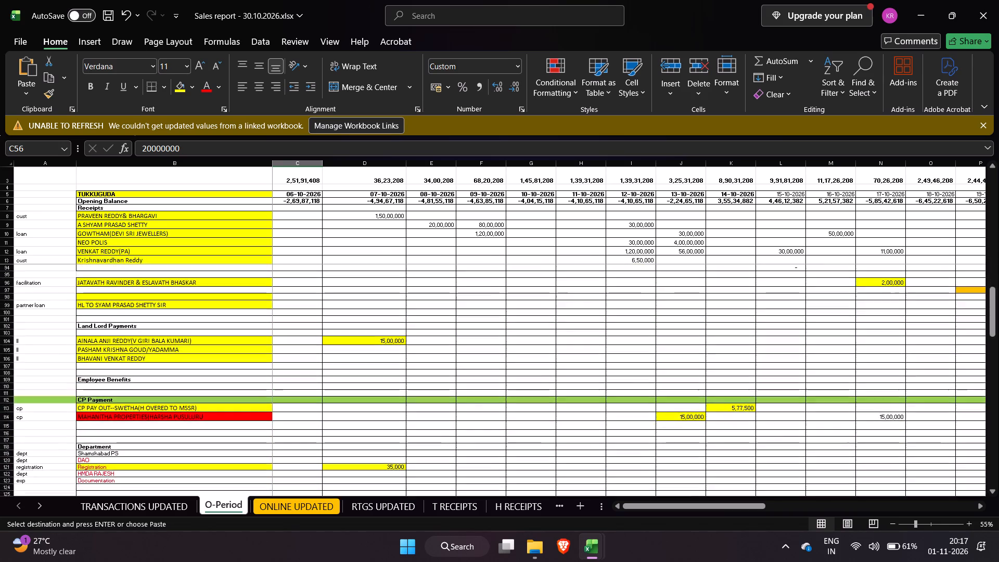
scroll(305, 421, "down", 2)
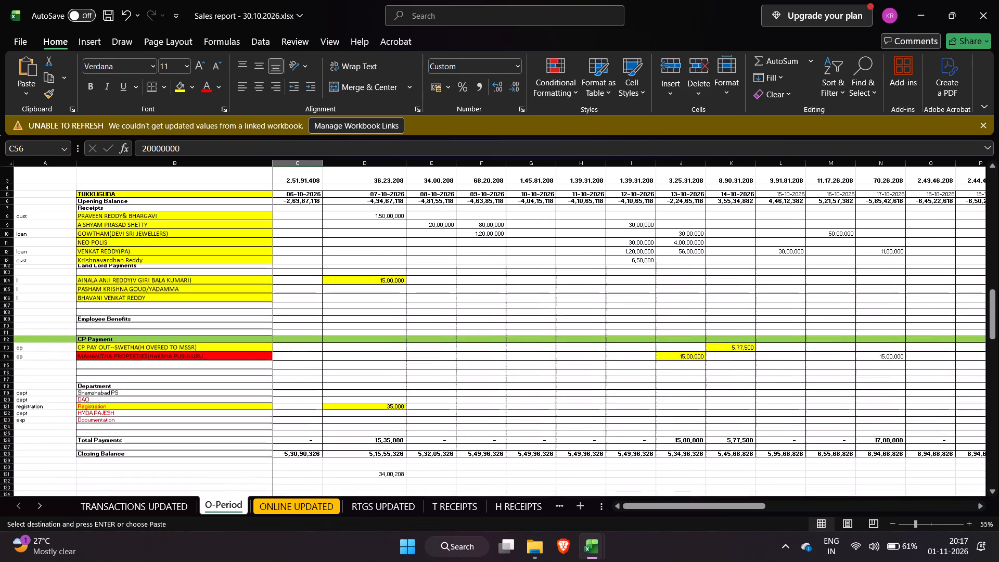
scroll(305, 421, "down", 1)
left_click(299, 457)
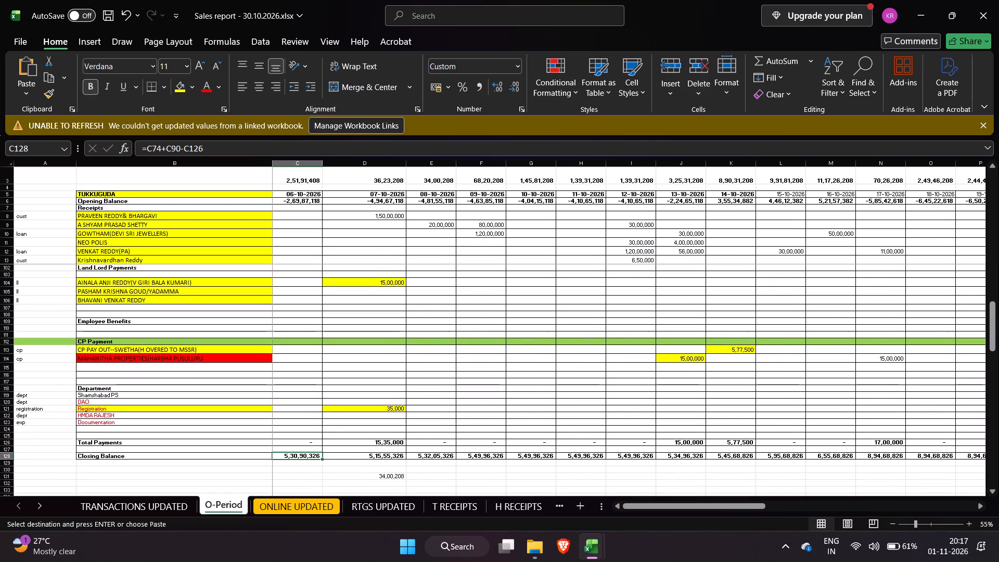
left_click(301, 201, "ctrl")
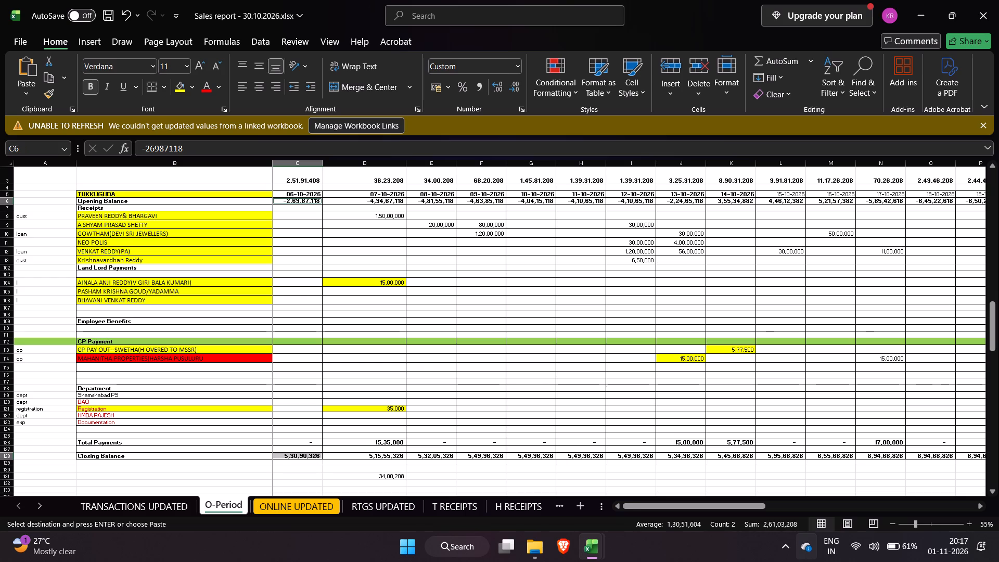
scroll(604, 472, "up", 5)
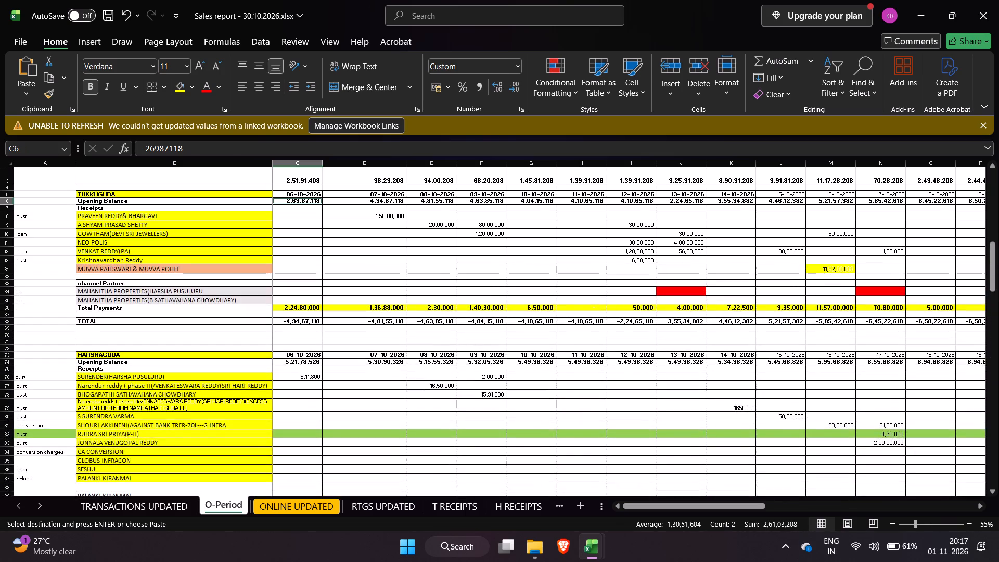
scroll(604, 472, "up", 3)
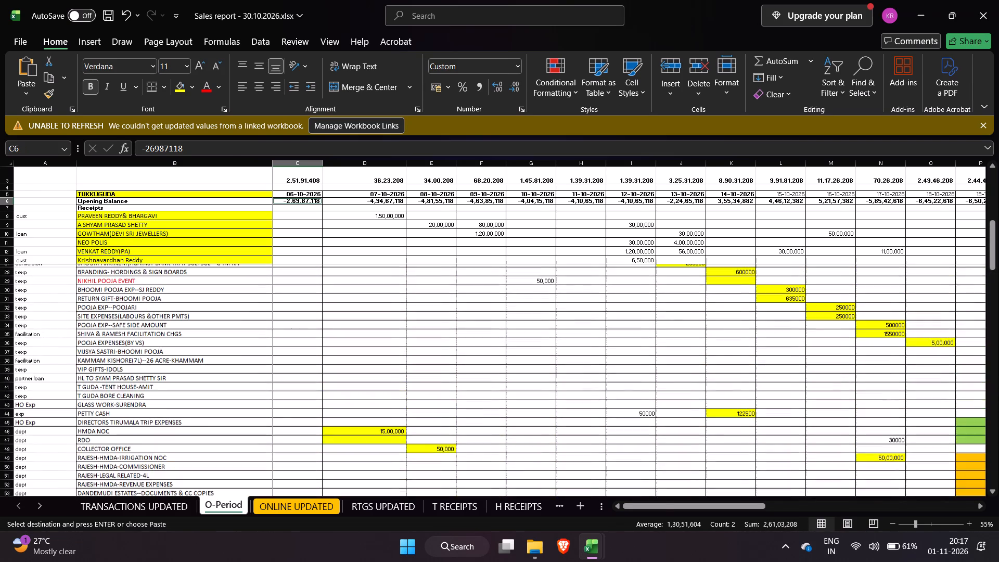
scroll(604, 472, "up", 1)
Create a new blank workbook from the Stores--TH-31.10.2026 workbook.
key("alt+Tab")
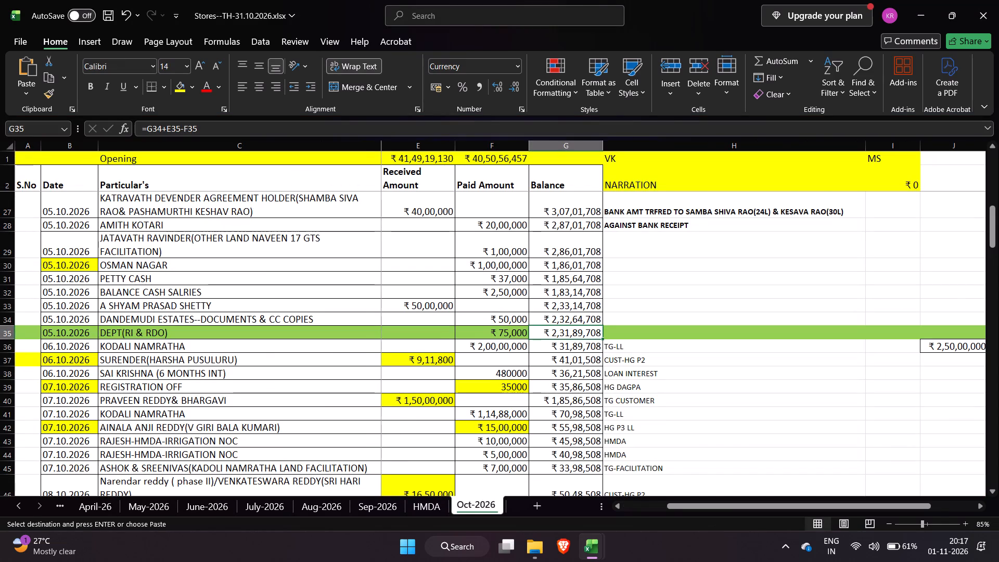
key("ctrl+n")
key("alt+Tab")
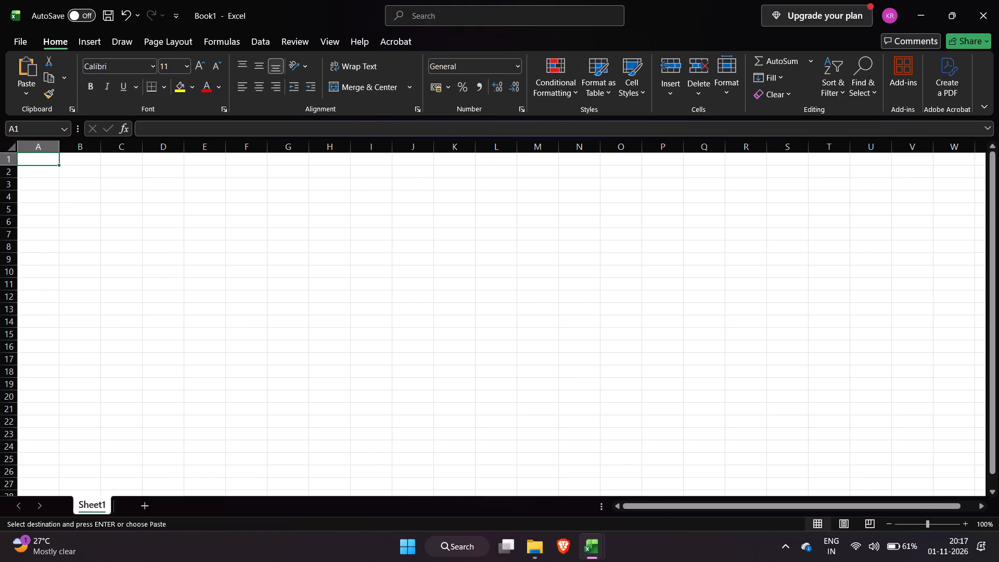
key("alt+Tab")
Enter the headers Particulars, Receipts, Particulars and Payments in cells A2 to D2.
left_click(73, 175)
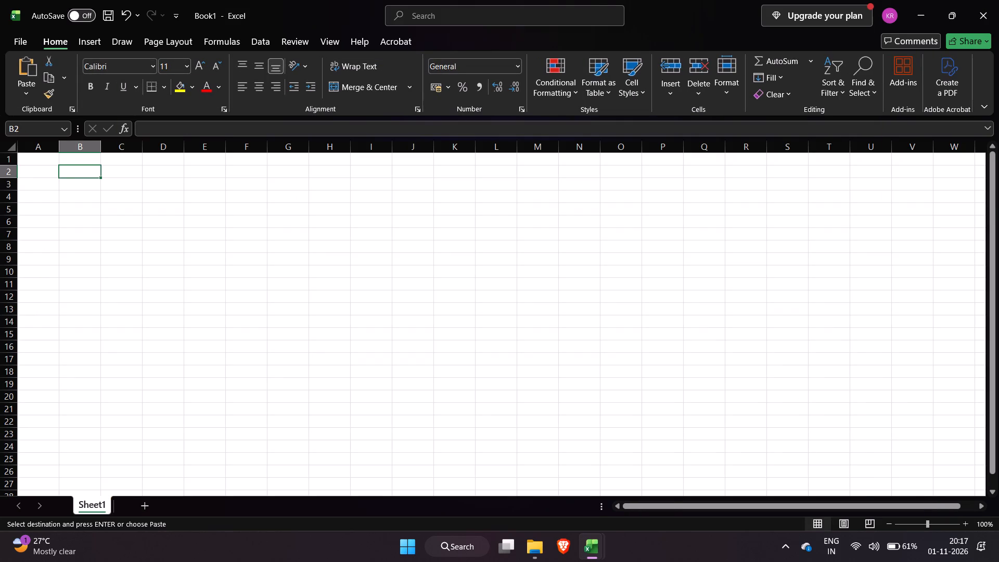
key("shift+r")
key("e")
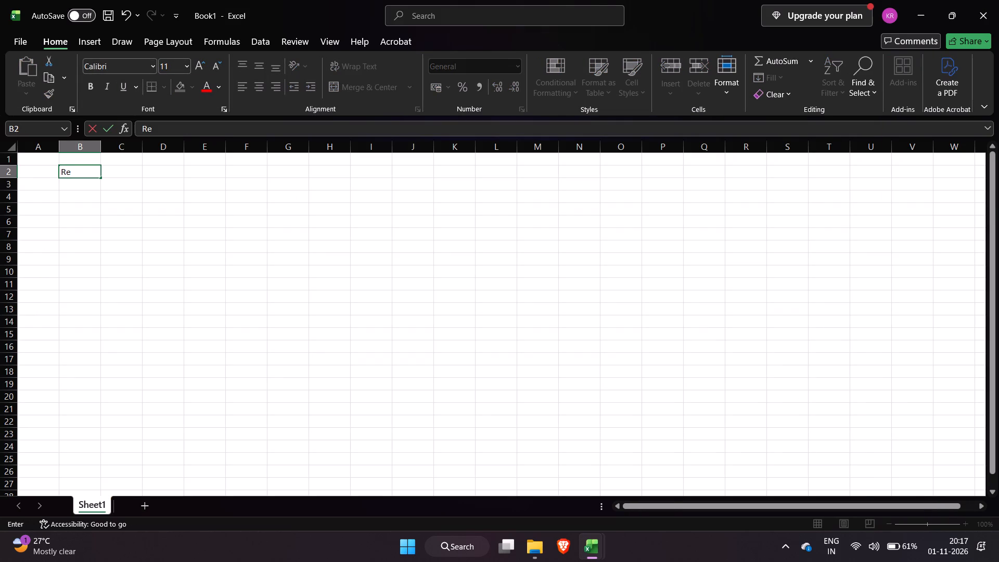
type("ceipts")
key("Return")
key("Up")
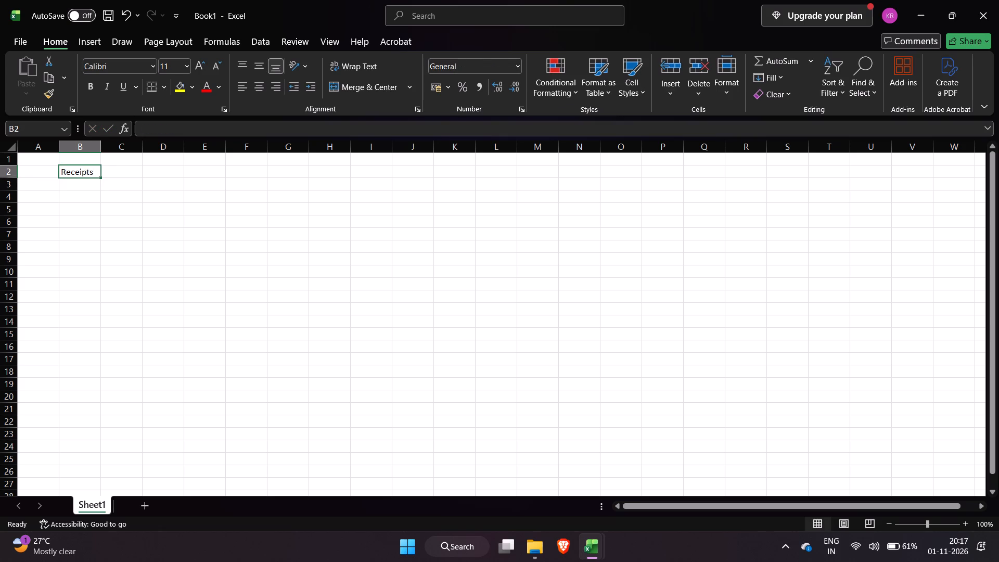
key("Right")
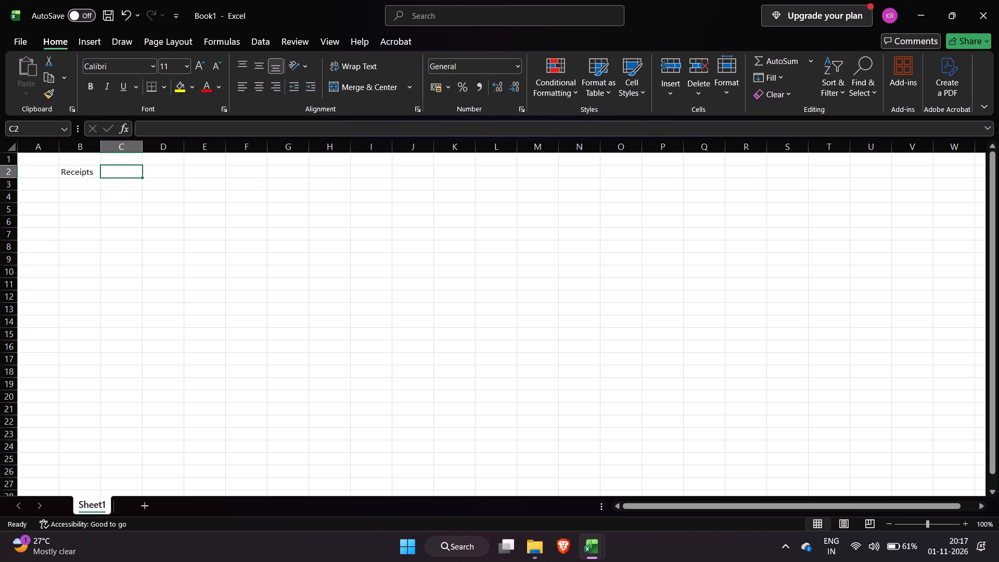
left_click(31, 171)
type("Particulars")
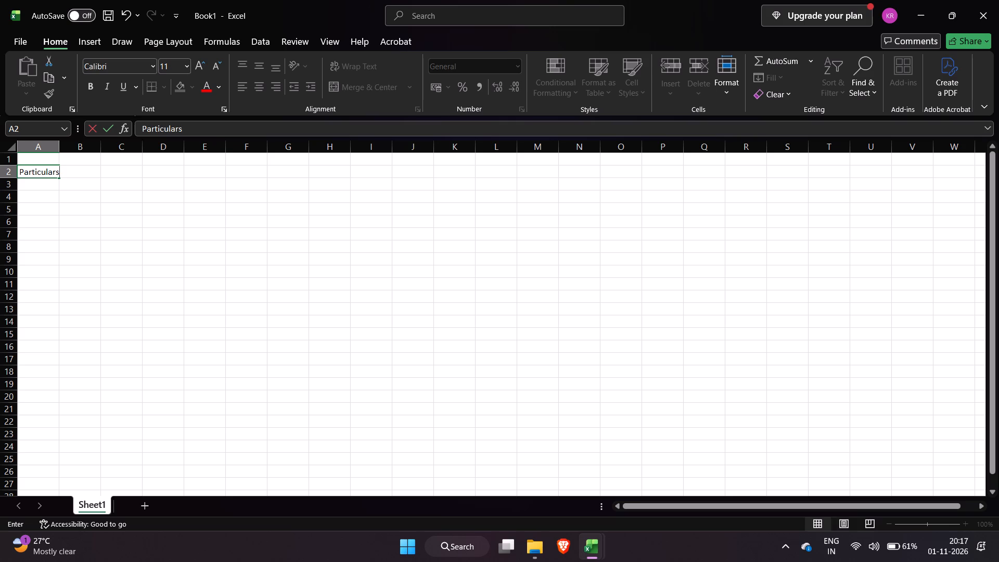
key("Tab")
key("Tab")
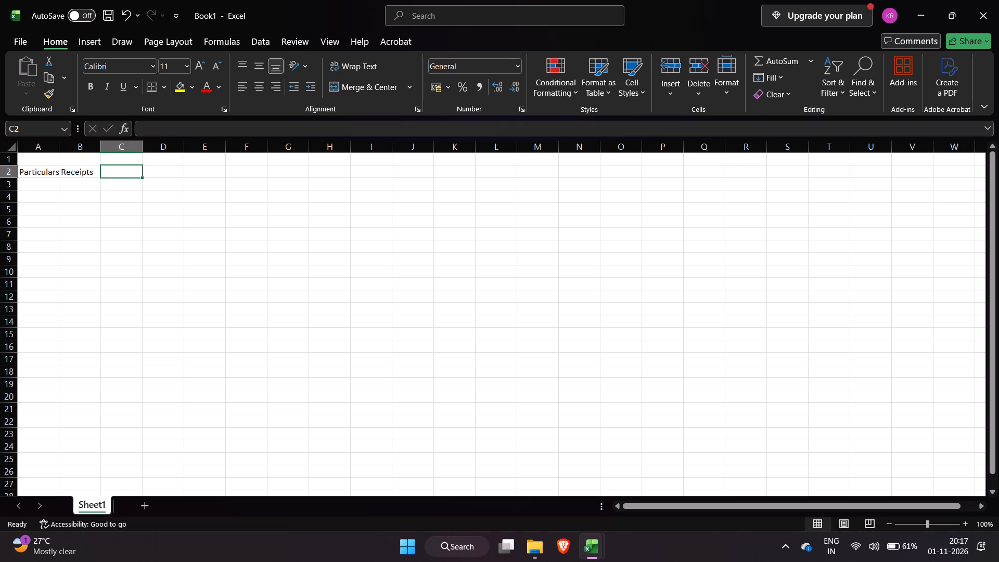
type("Particulars")
key("Tab")
type("Payments")
key("Return")
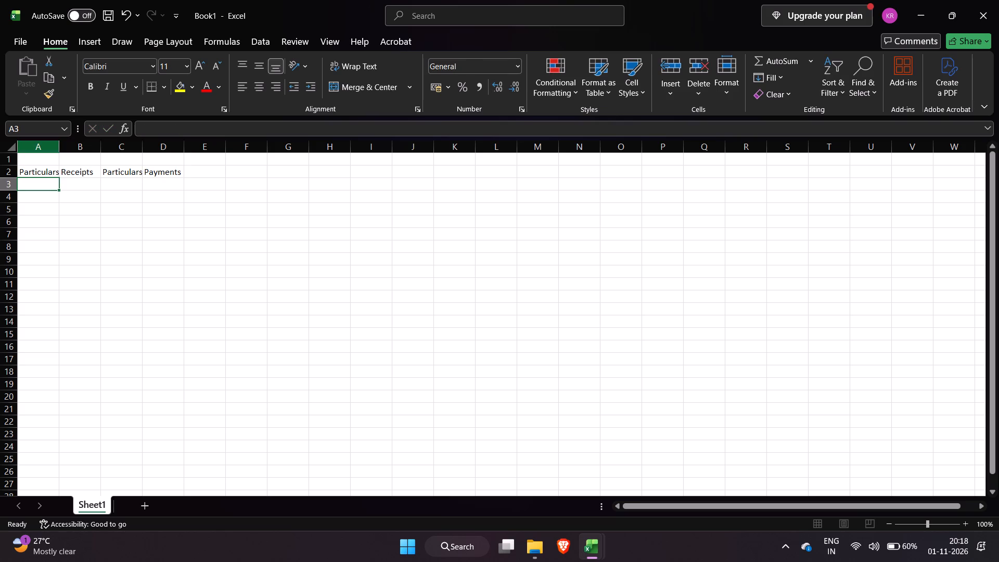
Autofit the width of all columns in the new sheet to their contents.
left_click(7, 148)
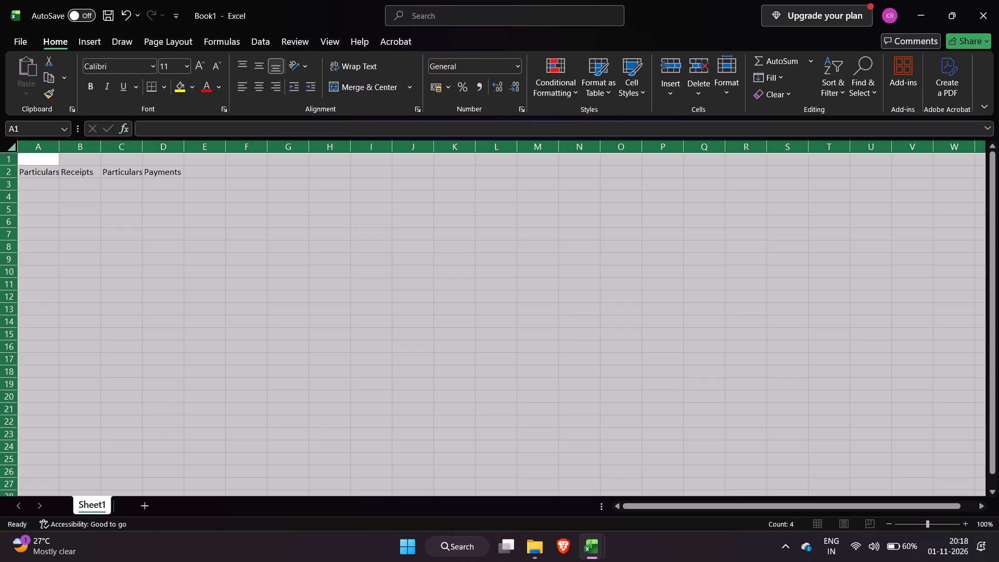
double_click(58, 148)
left_click(45, 176)
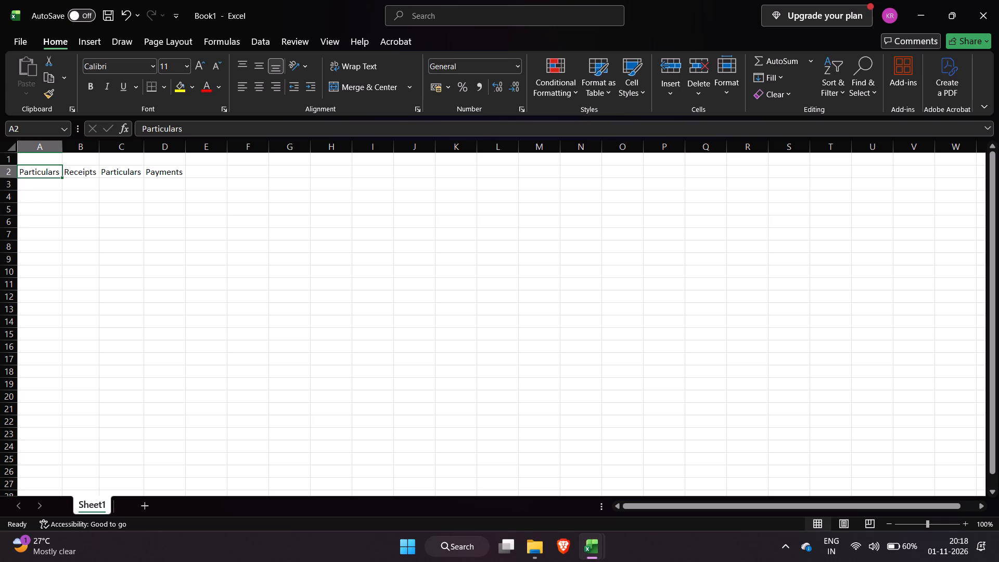
Switch to the Stores--TH-31.10.2026 workbook and fill the whole 05.10.2026 DEPT(RI & RDO) row 35 with standard red.
key("alt+Tab")
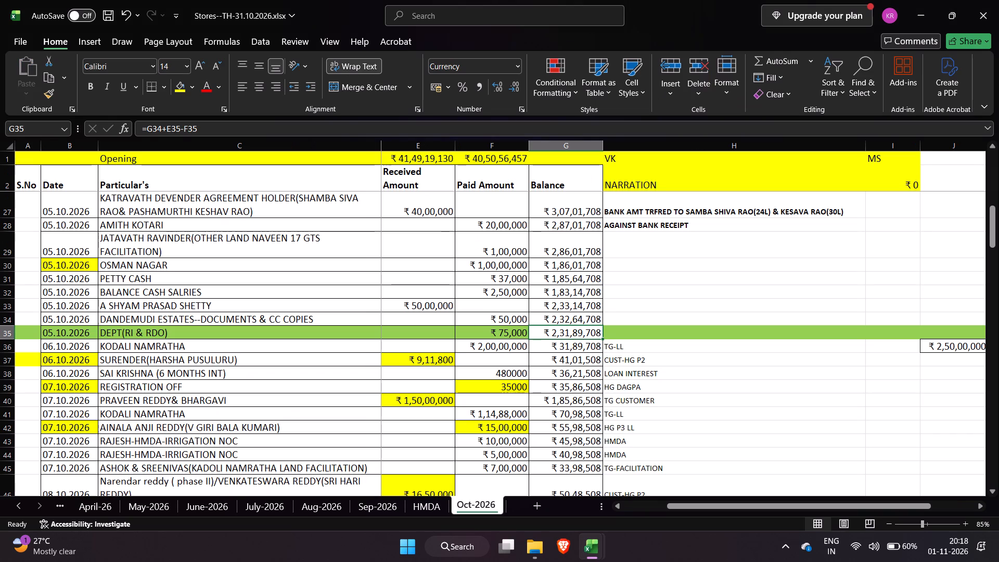
scroll(368, 337, "down", 1)
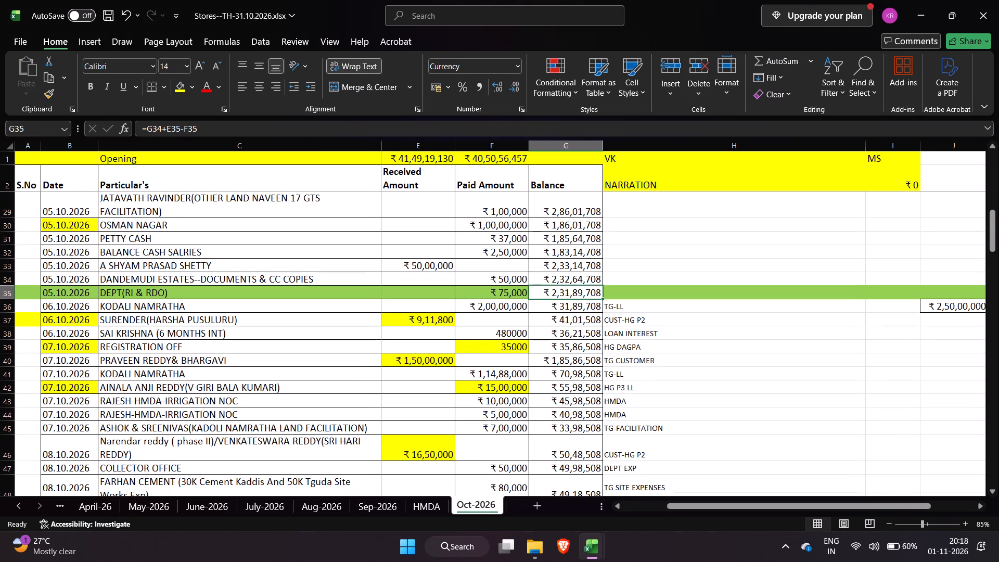
left_click(6, 293)
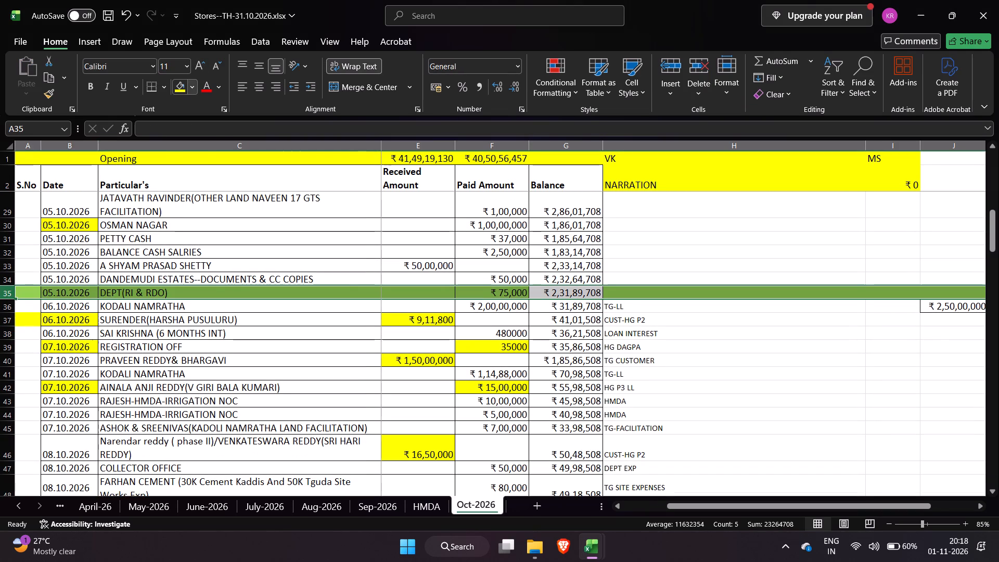
left_click(192, 87)
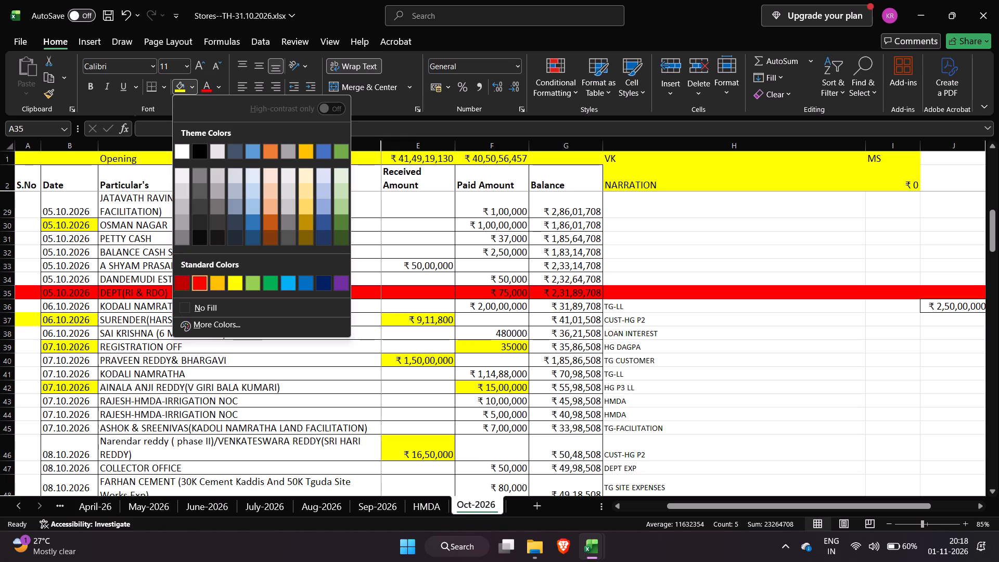
left_click(198, 283)
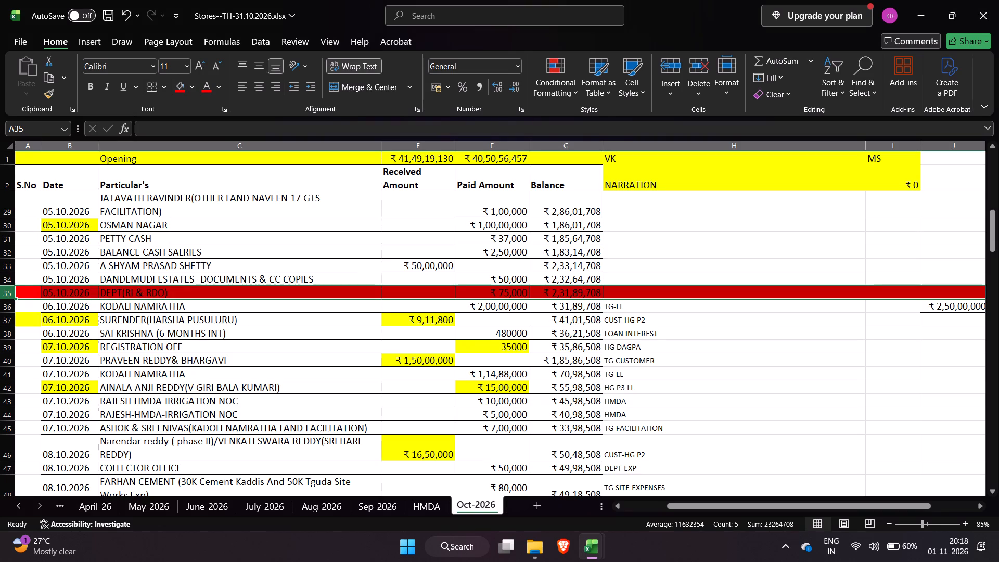
Examine the particulars, sites and narrations of the Oct-2026 entries from 06.10.2026 onward.
left_click_drag(130, 302, 269, 393)
scroll(269, 393, "right", 1)
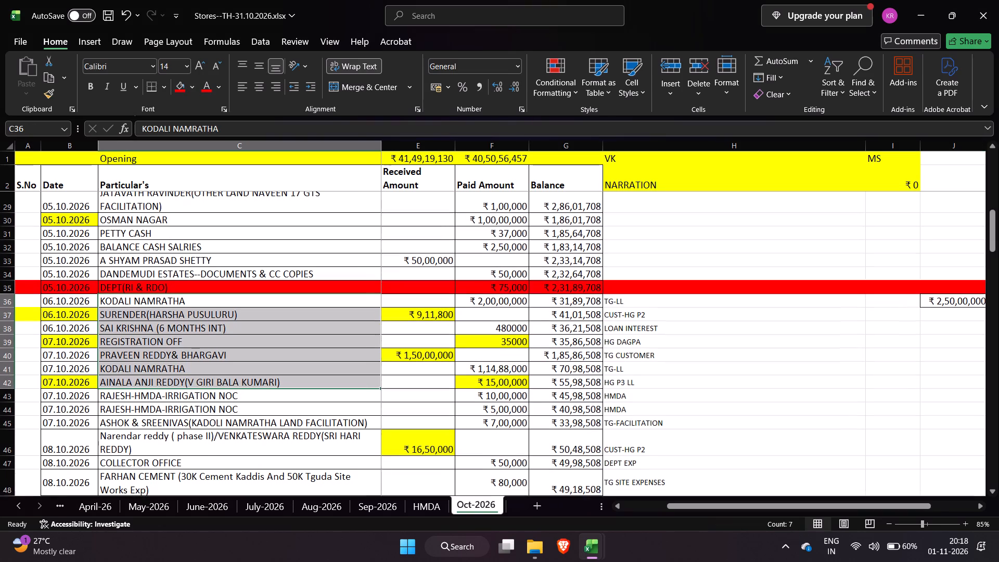
scroll(269, 393, "right", 1)
left_click(609, 308)
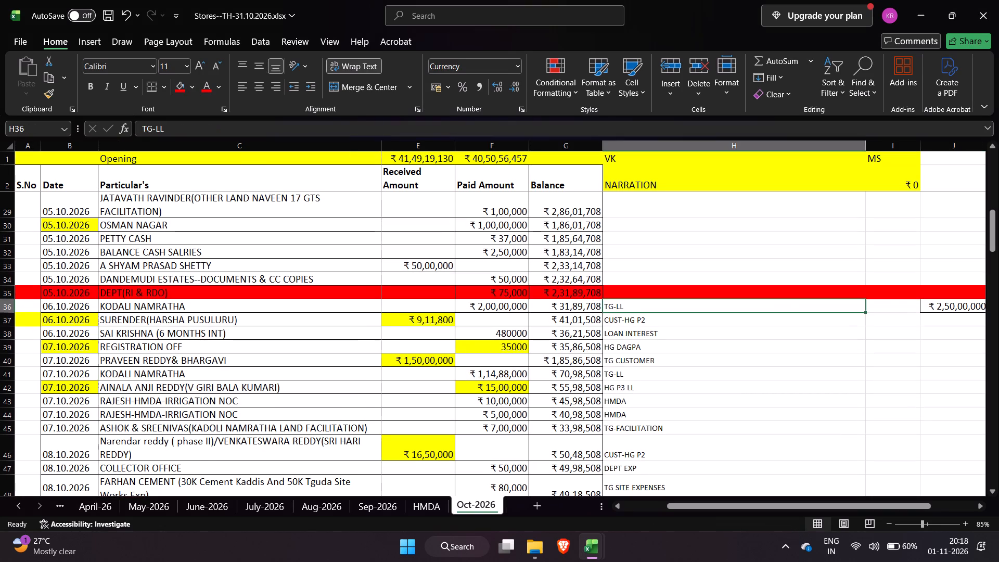
key("Left")
key("Left")
key("Left")
key("Left")
key("Left")
key("Left")
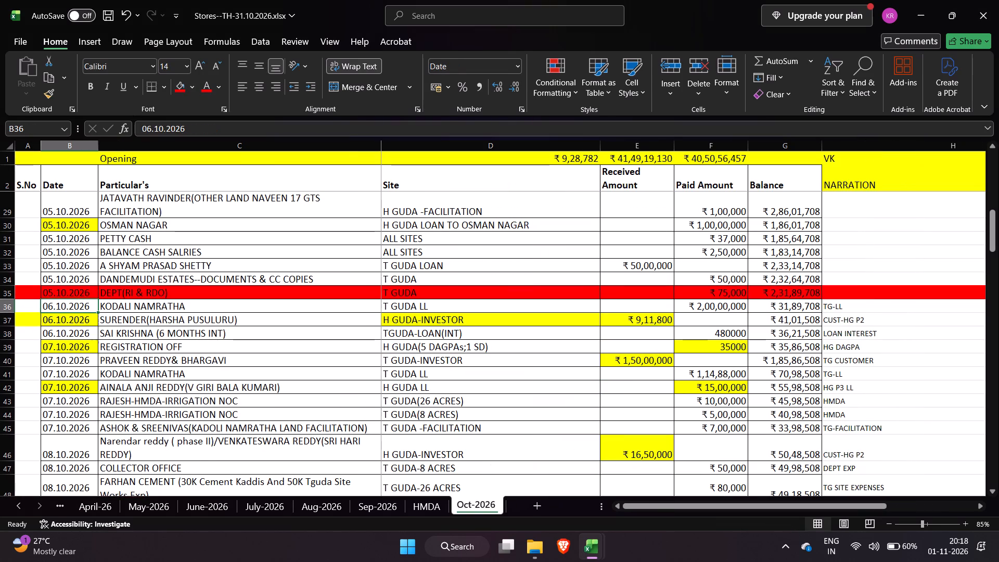
key("Right")
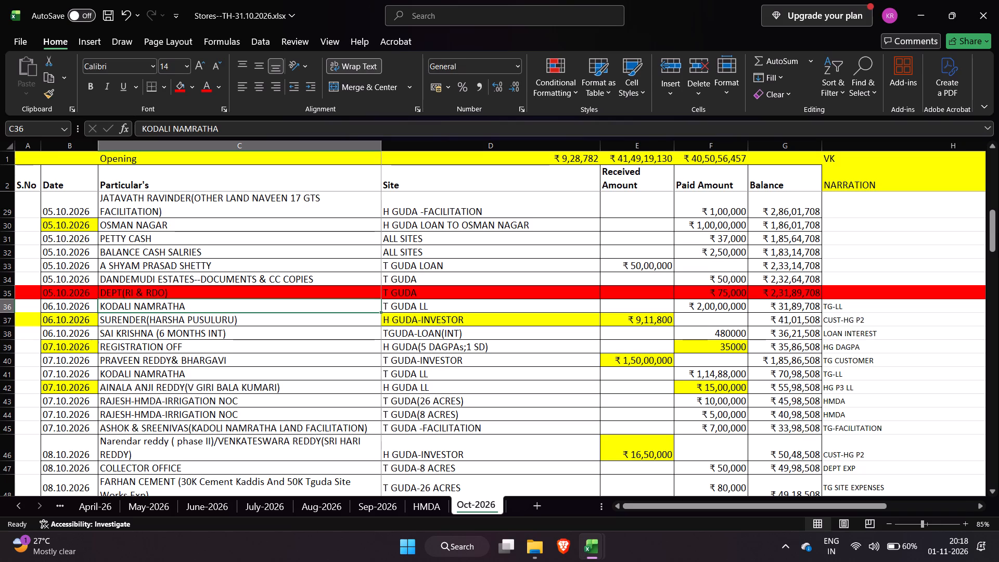
Switch to the new Book1 workbook and enter the title TG in cell A1 above the headers.
key("alt+Tab")
key("alt+Tab")
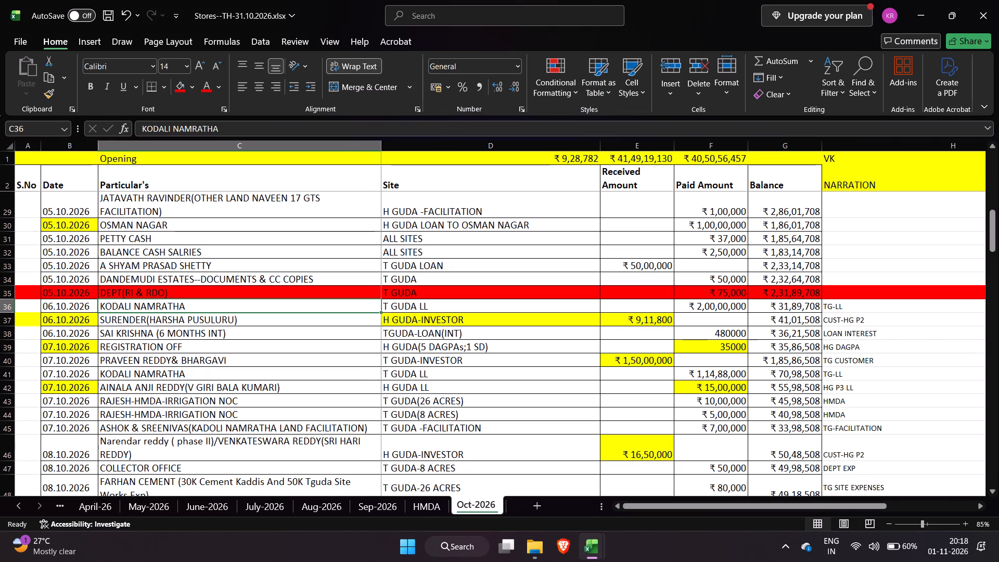
key("alt+Tab")
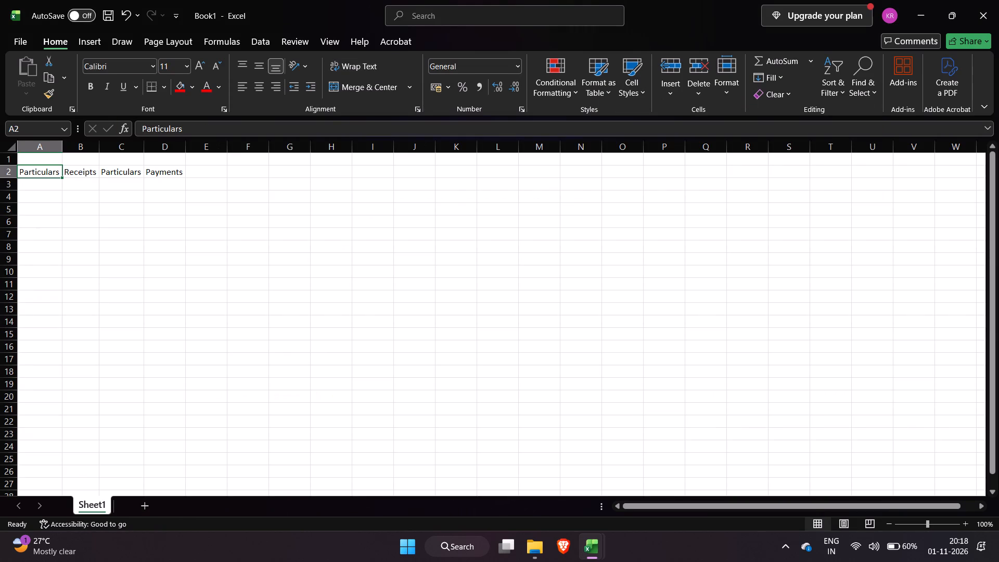
double_click(46, 158)
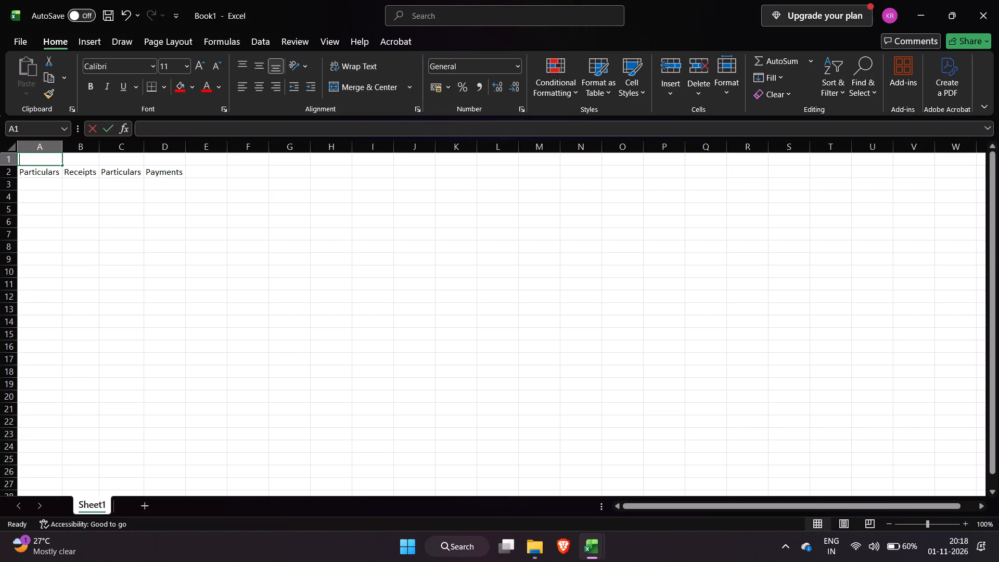
key("shift+t")
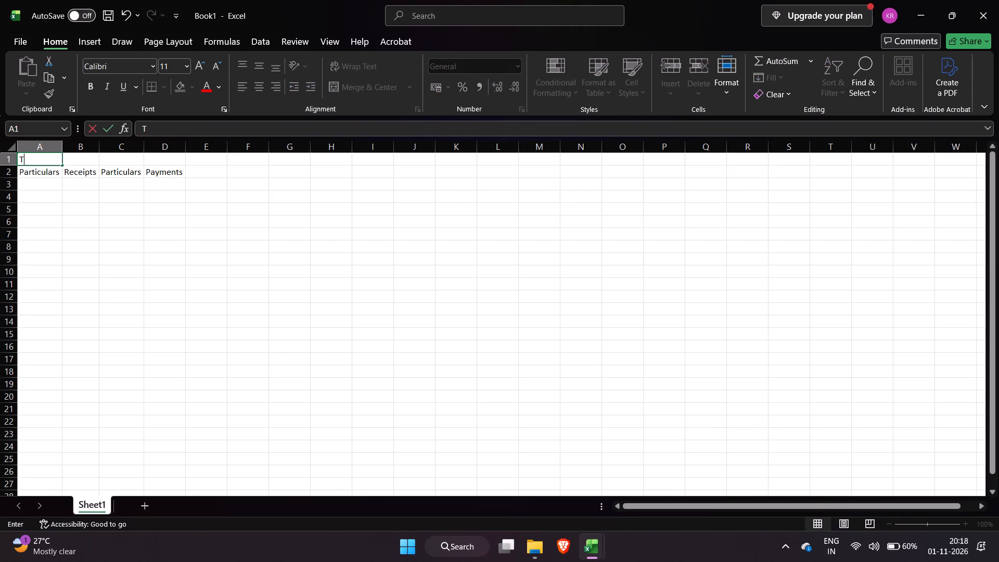
key("shift+g")
left_click(43, 224)
Copy the TG heading block A1:D2 and add a second sheet to the workbook.
left_click_drag(37, 160, 203, 170)
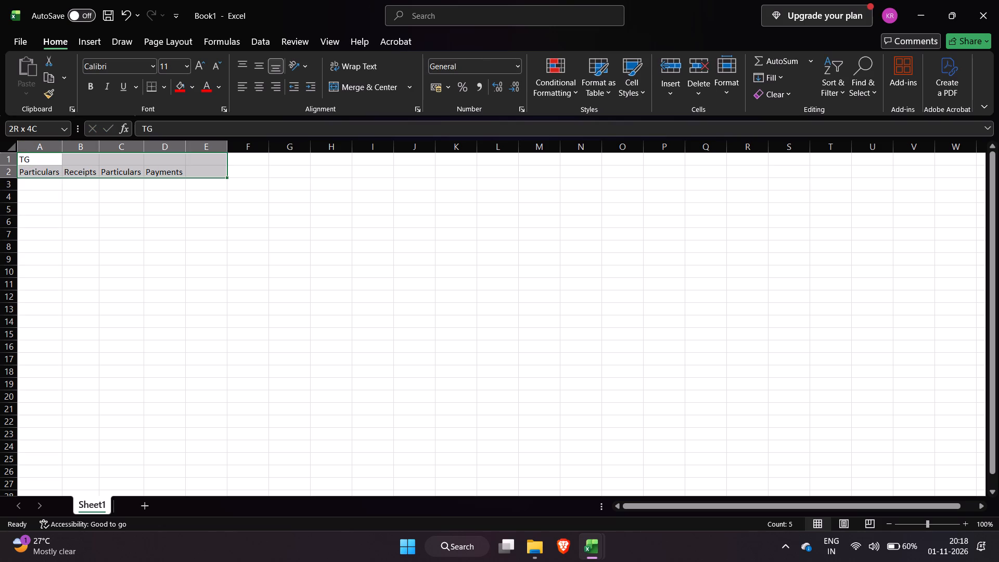
left_click_drag(203, 170, 175, 167)
key("ctrl+c")
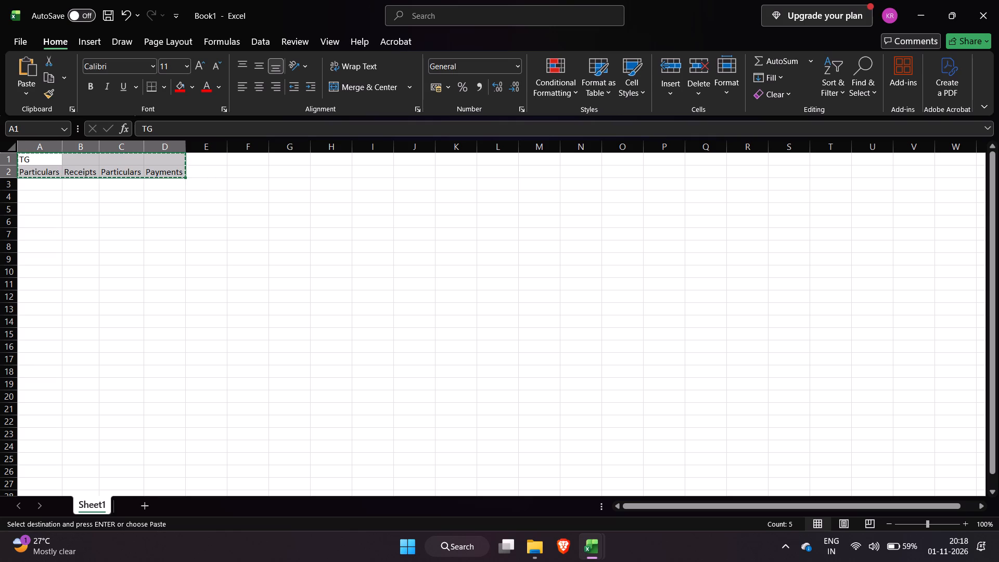
left_click(147, 512)
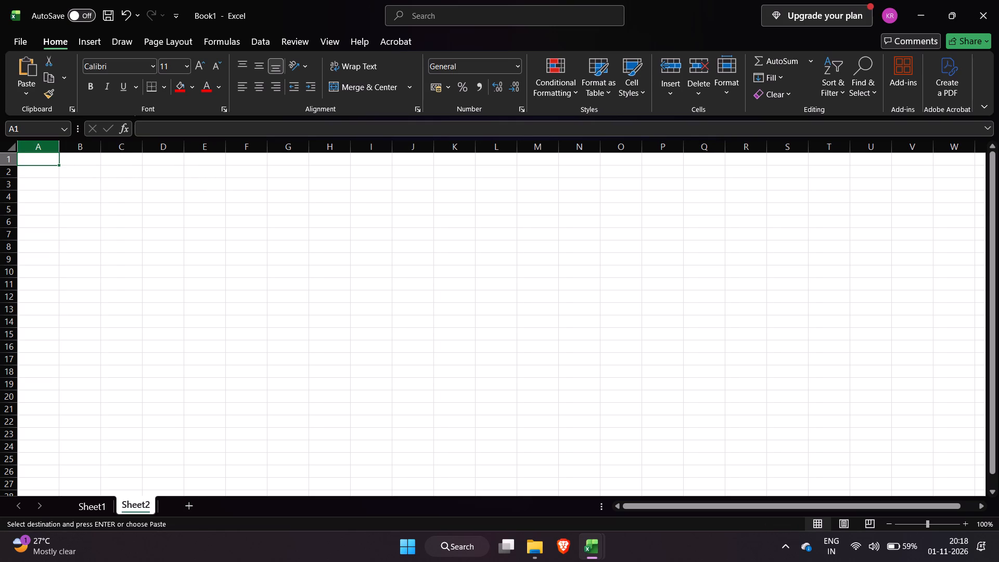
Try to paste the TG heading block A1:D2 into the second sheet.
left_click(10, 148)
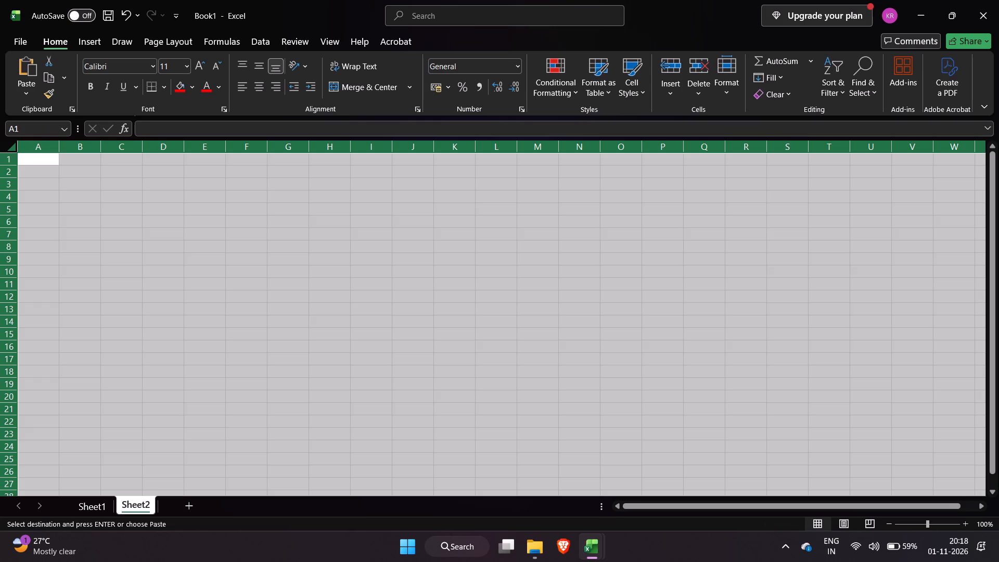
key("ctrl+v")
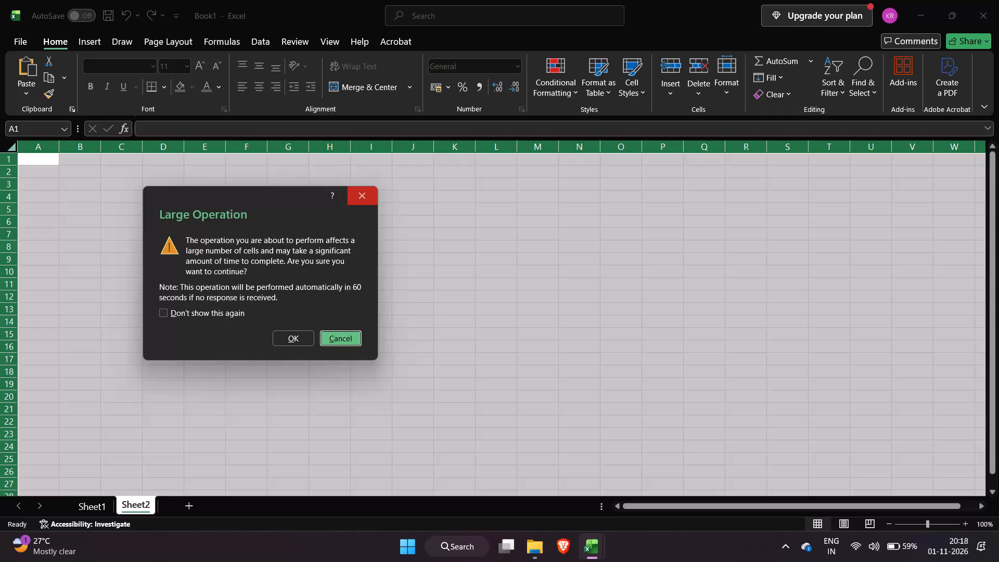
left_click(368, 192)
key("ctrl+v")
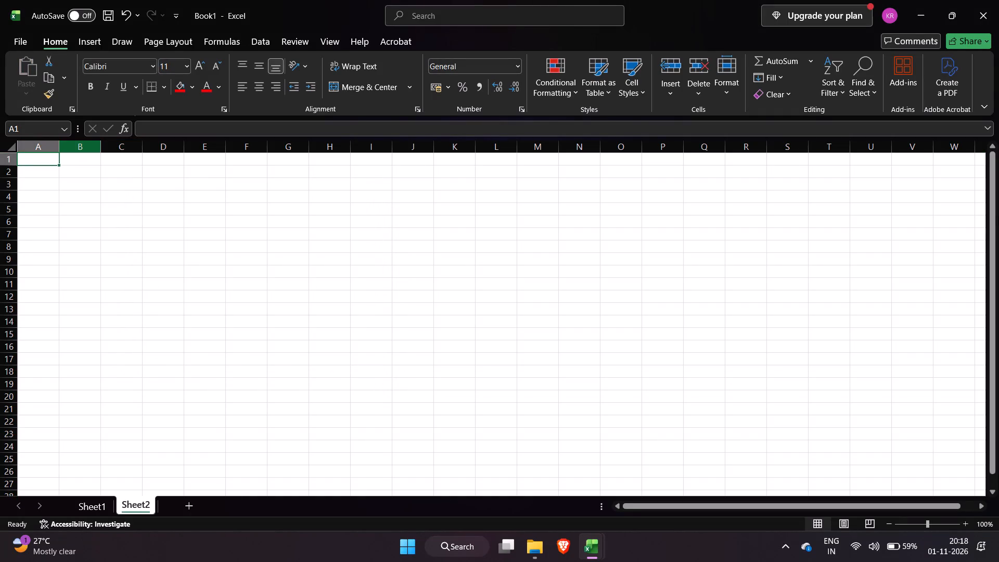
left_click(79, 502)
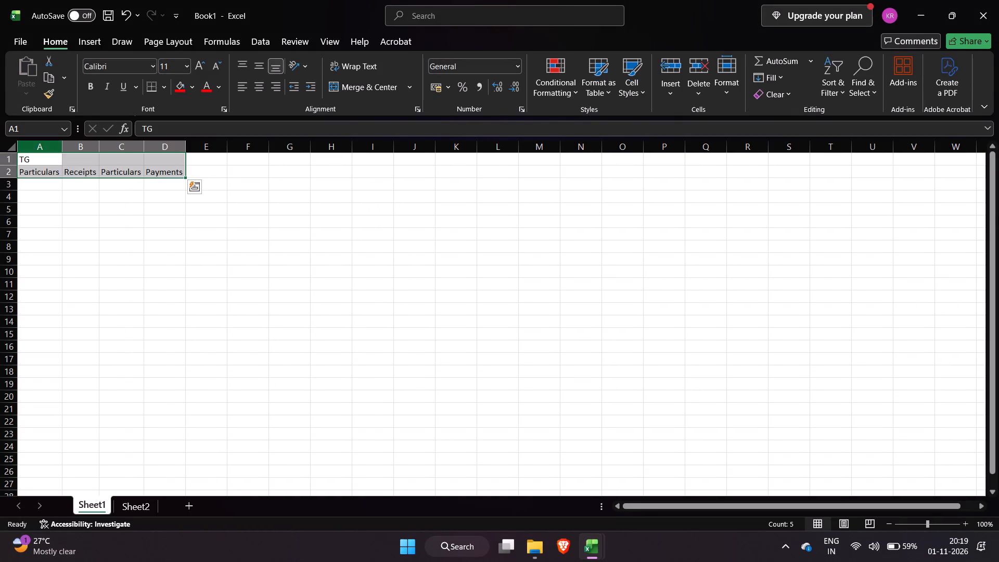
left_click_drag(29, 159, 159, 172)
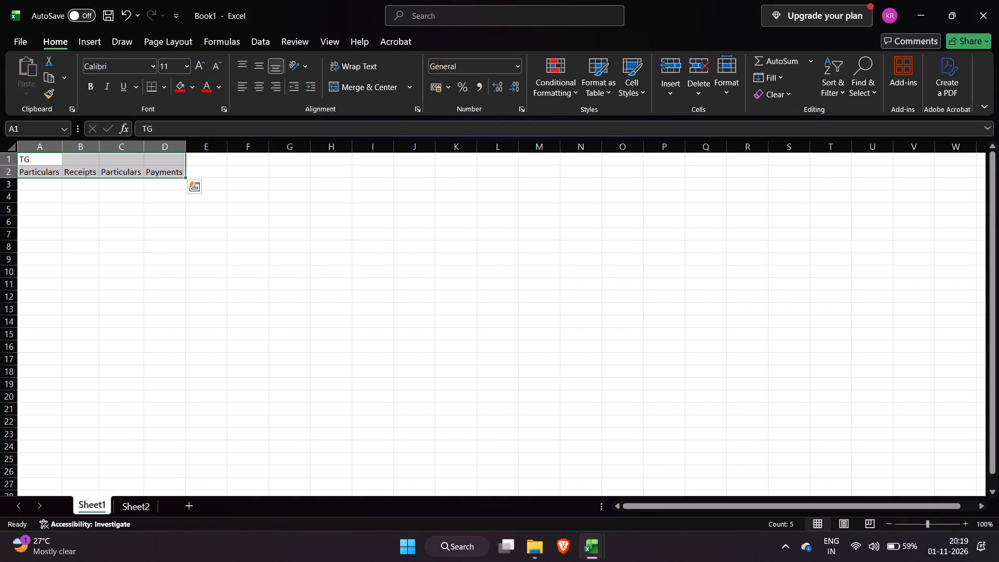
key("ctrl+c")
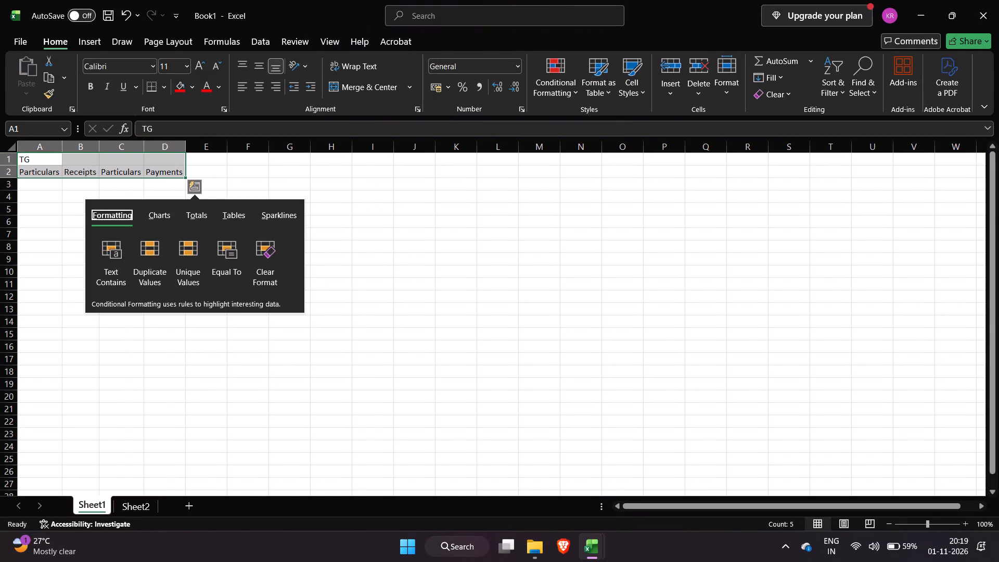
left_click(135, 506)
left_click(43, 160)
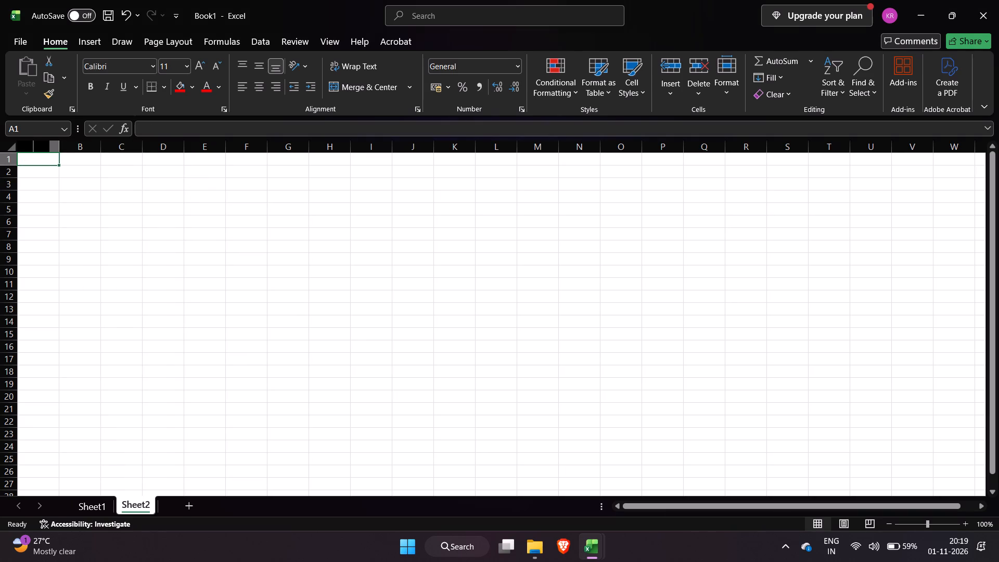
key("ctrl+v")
Copy the TG heading block A1:D2 from Sheet1 to cell A1 of Sheet2.
left_click(93, 511)
left_click(44, 157)
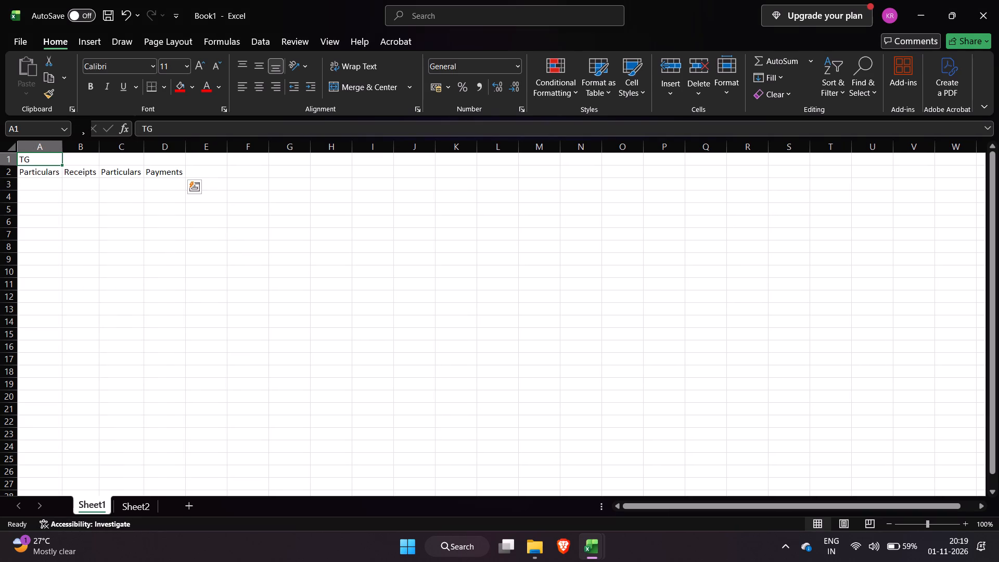
left_click_drag(44, 157, 104, 240)
left_click(104, 240)
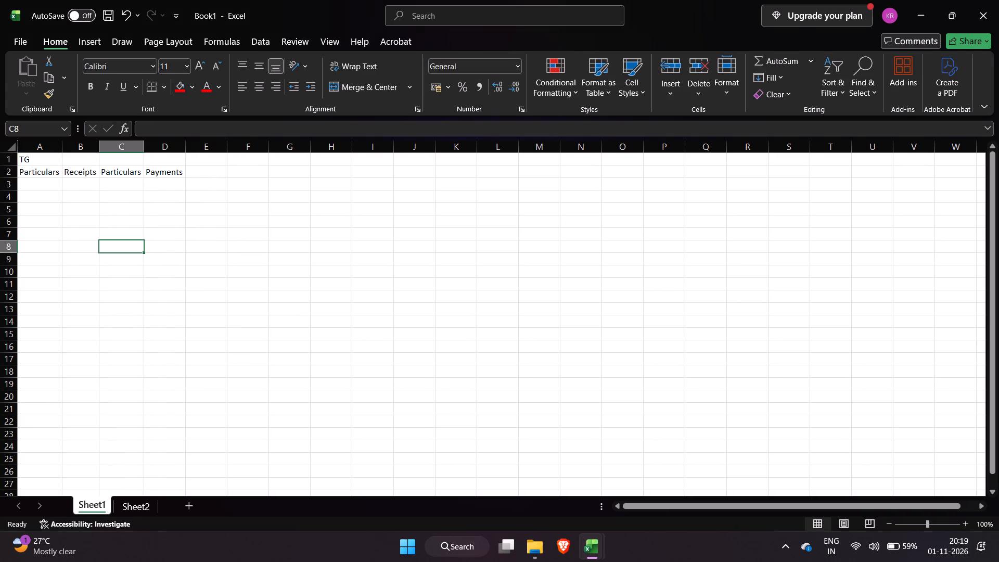
left_click_drag(41, 162, 168, 171)
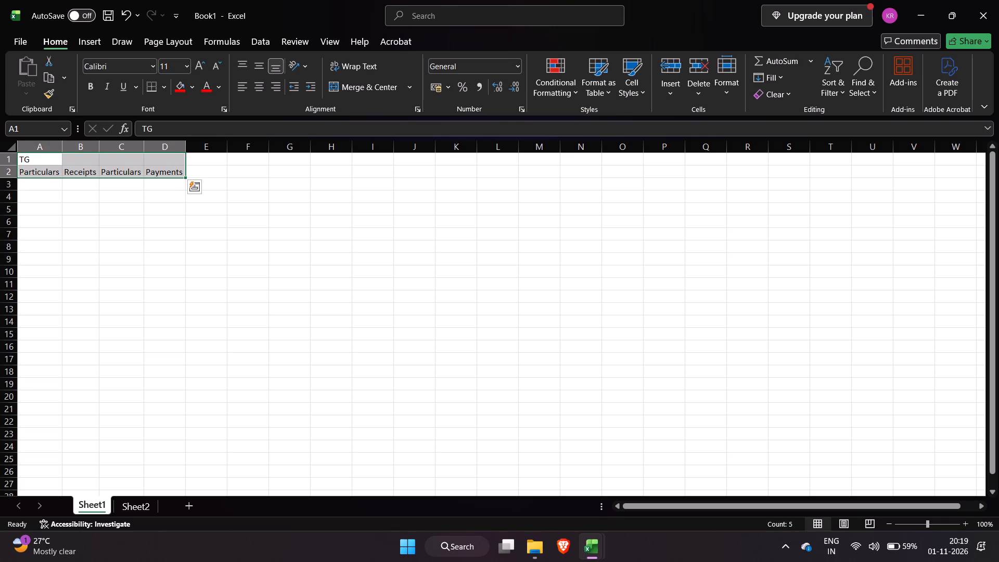
key("ctrl+c")
left_click(136, 509)
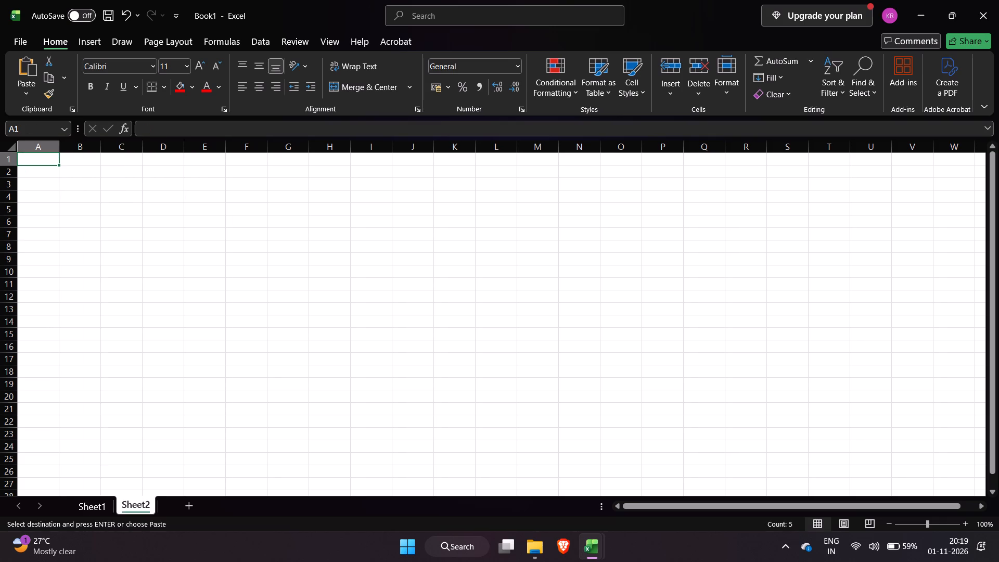
left_click(36, 162)
key("ctrl+v")
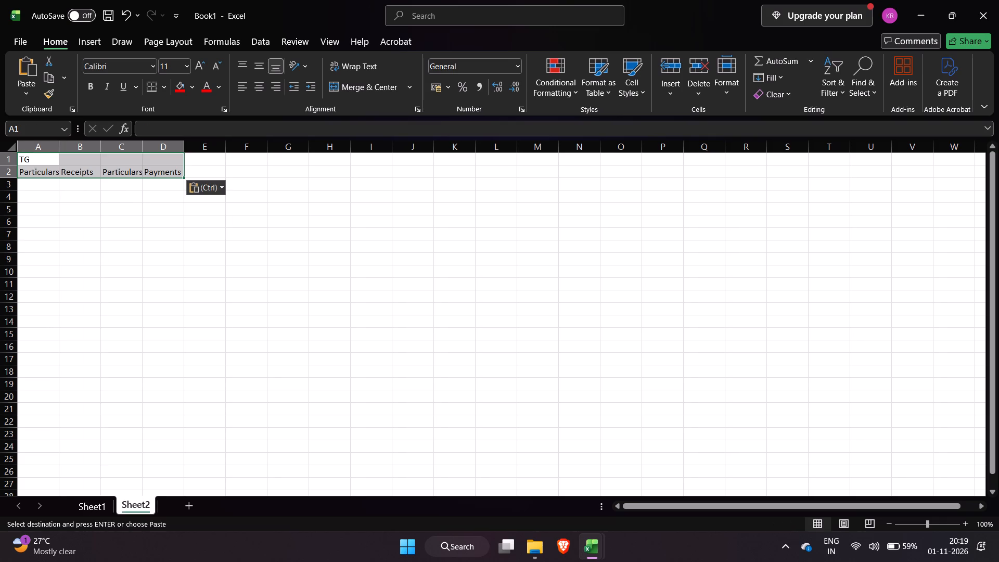
Change the title in cell A1 of Sheet2 to HG.
left_click(72, 247)
left_click(31, 160)
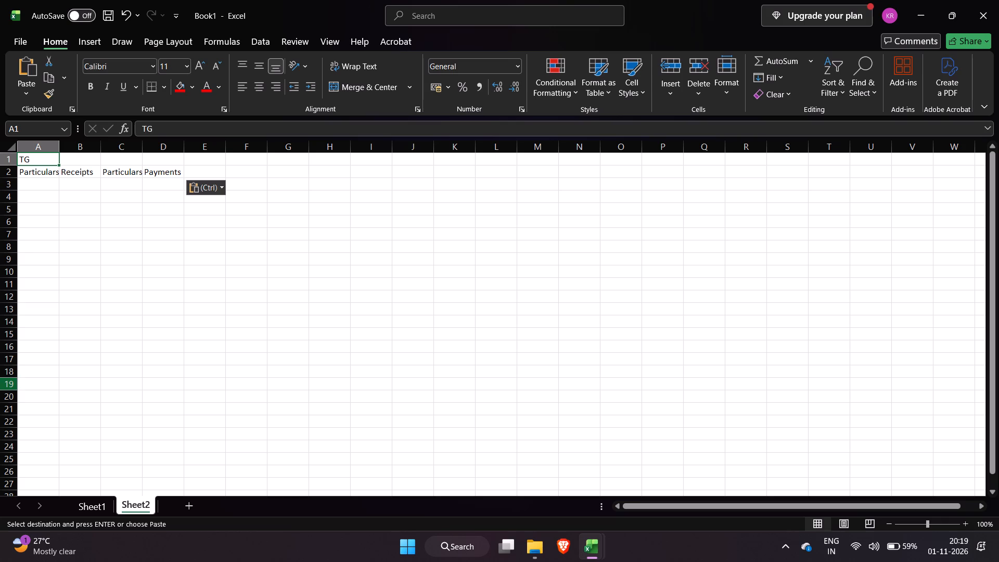
double_click(48, 157)
left_click_drag(48, 157, 0, 164)
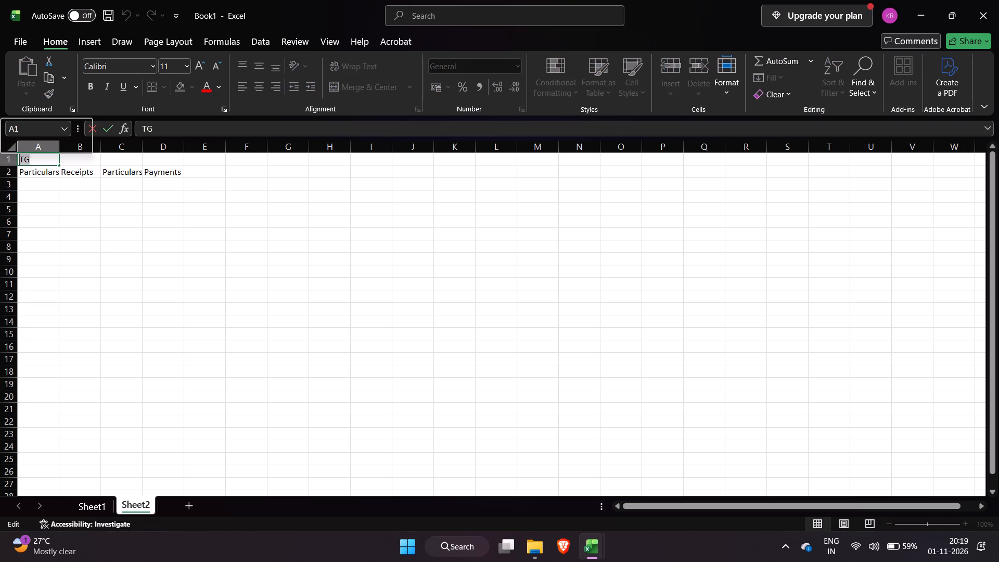
type("HG")
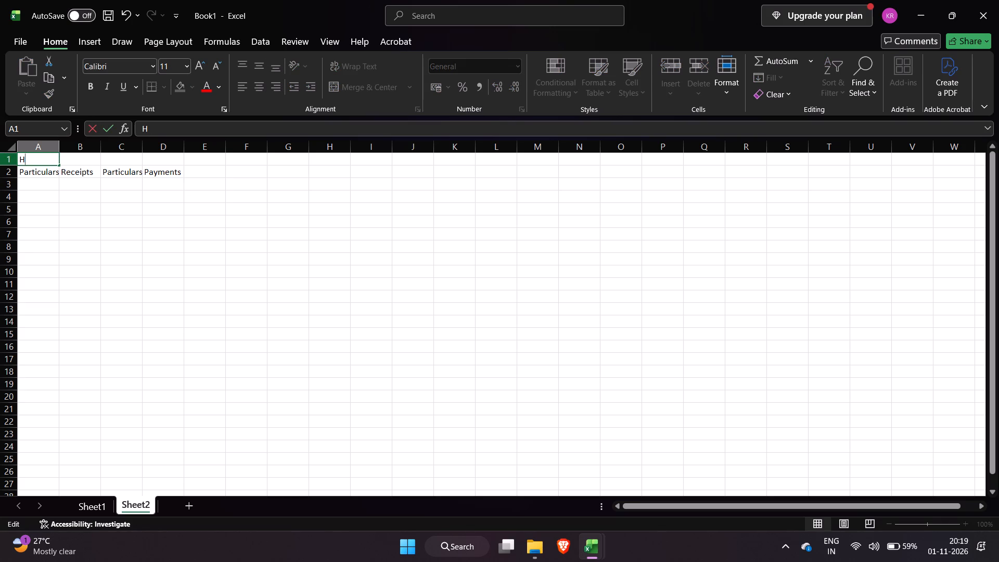
left_click(75, 268)
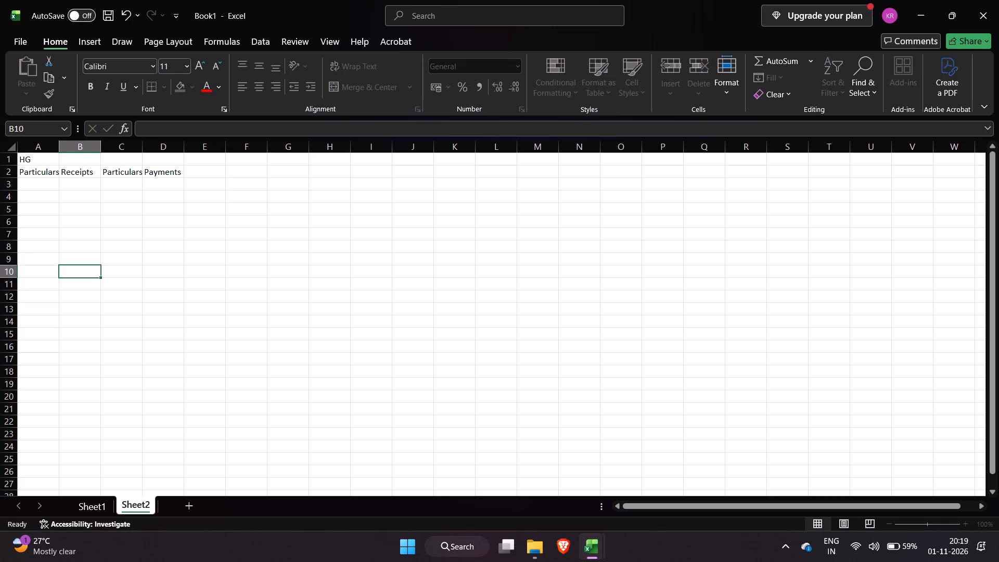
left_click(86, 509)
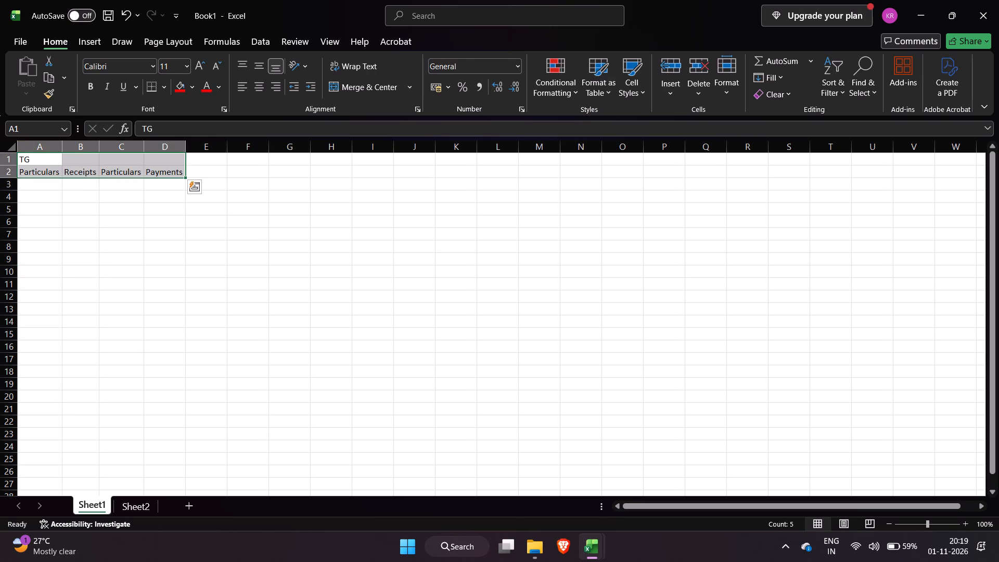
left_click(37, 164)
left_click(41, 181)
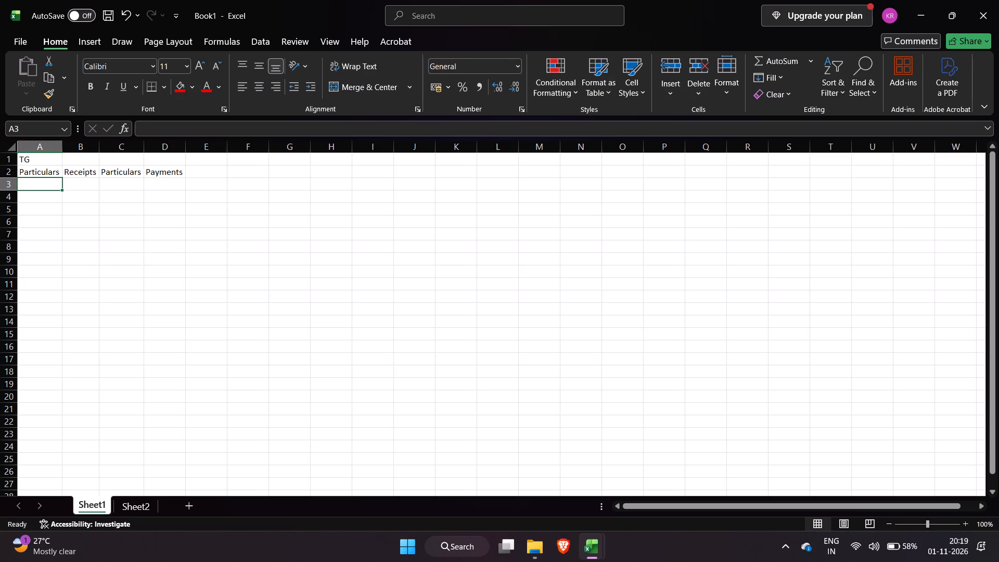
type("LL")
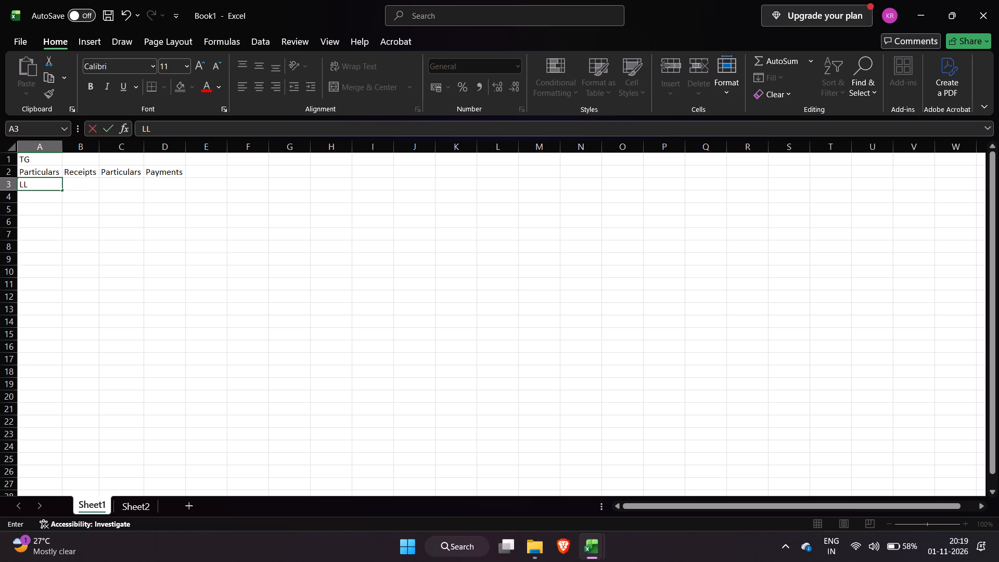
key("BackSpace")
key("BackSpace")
Switch to the Stores workbook and examine the narrations of the Oct-2026 entries from 06.10.2026 onward.
key("alt+Tab")
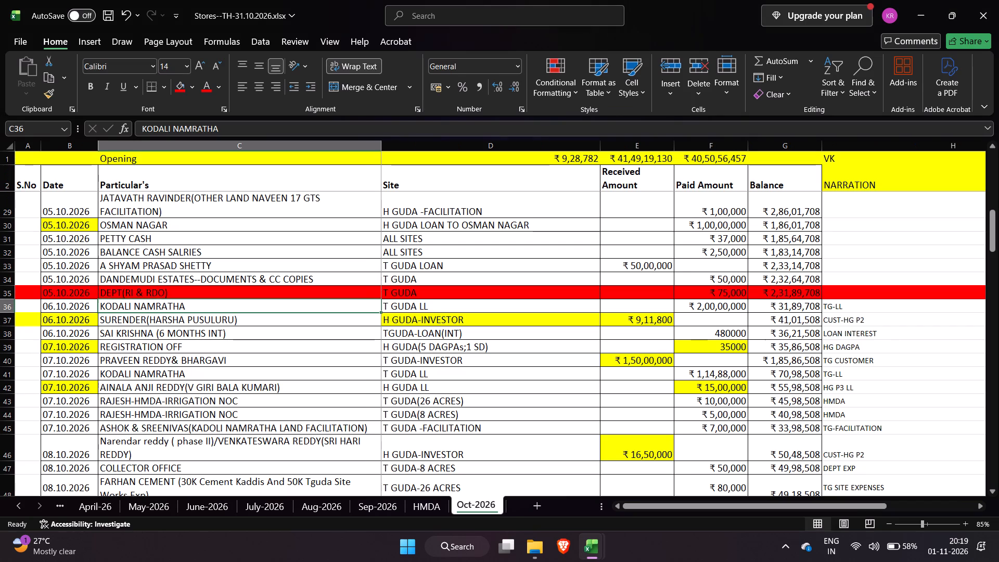
scroll(253, 326, "down", 12)
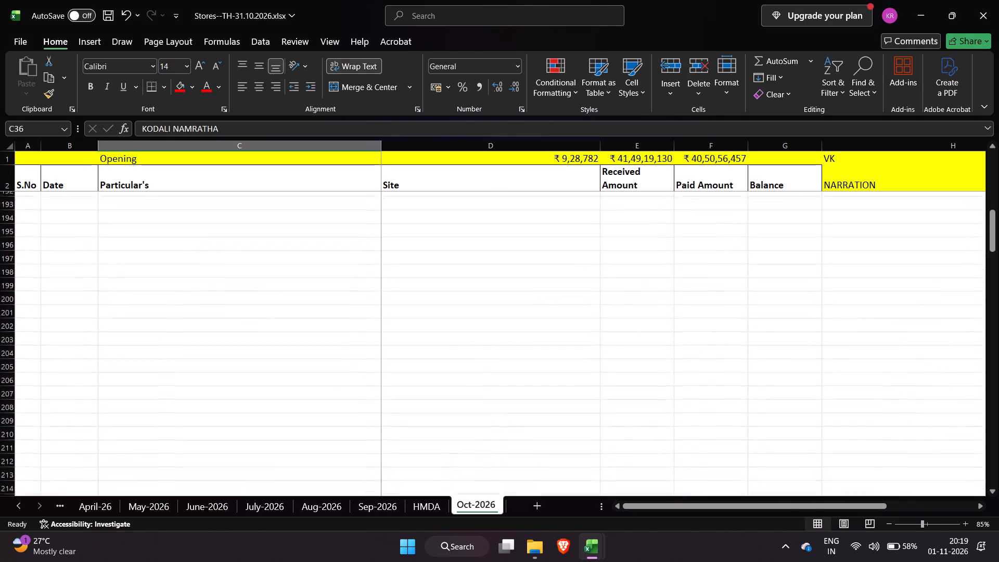
scroll(253, 326, "up", 10)
scroll(532, 358, "up", 1)
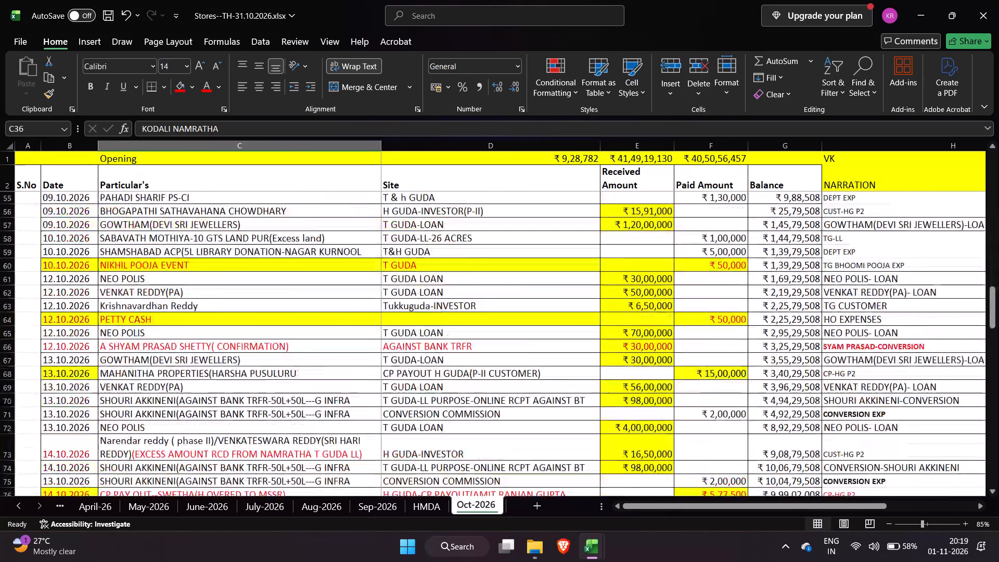
scroll(532, 358, "up", 4)
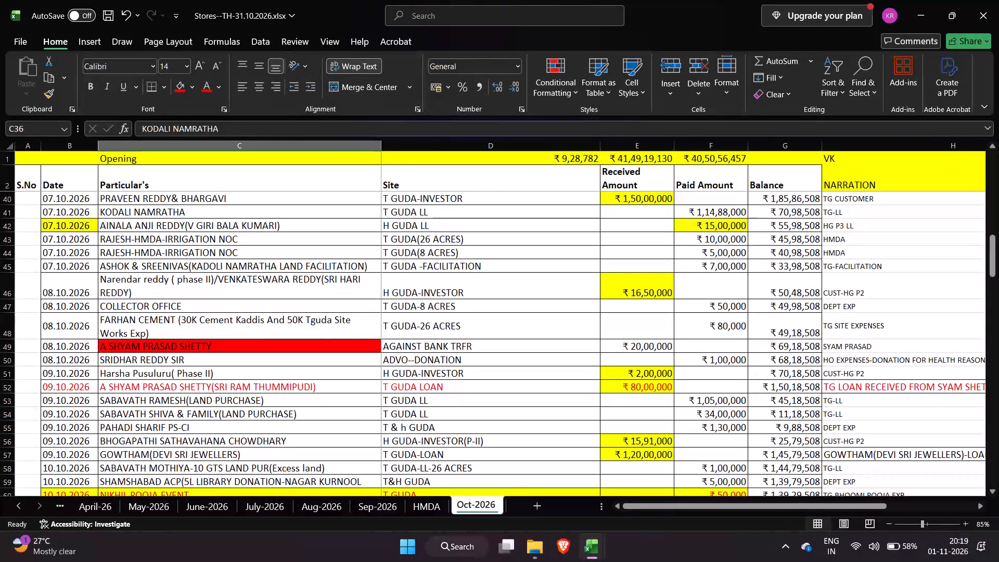
left_click(832, 292)
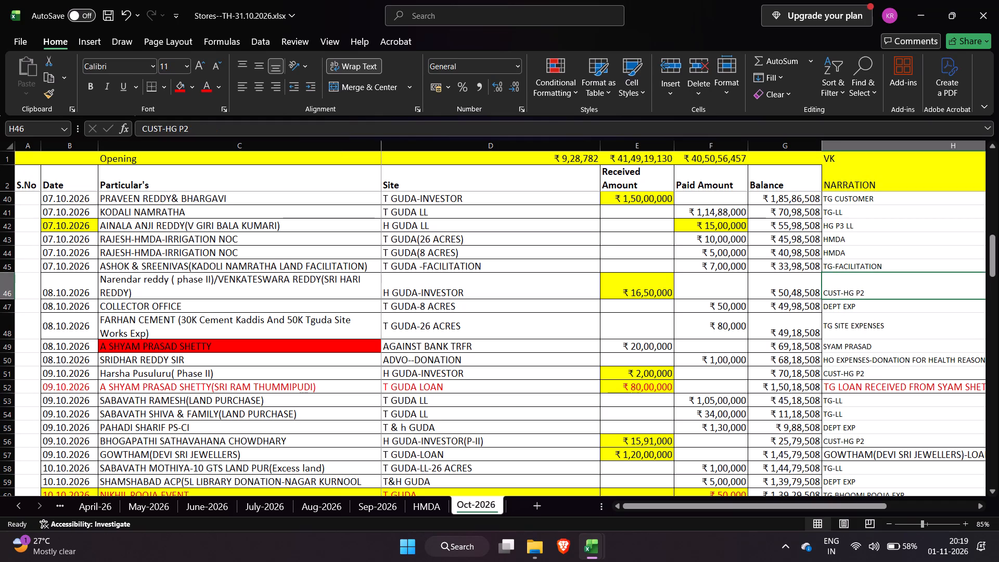
key("Down")
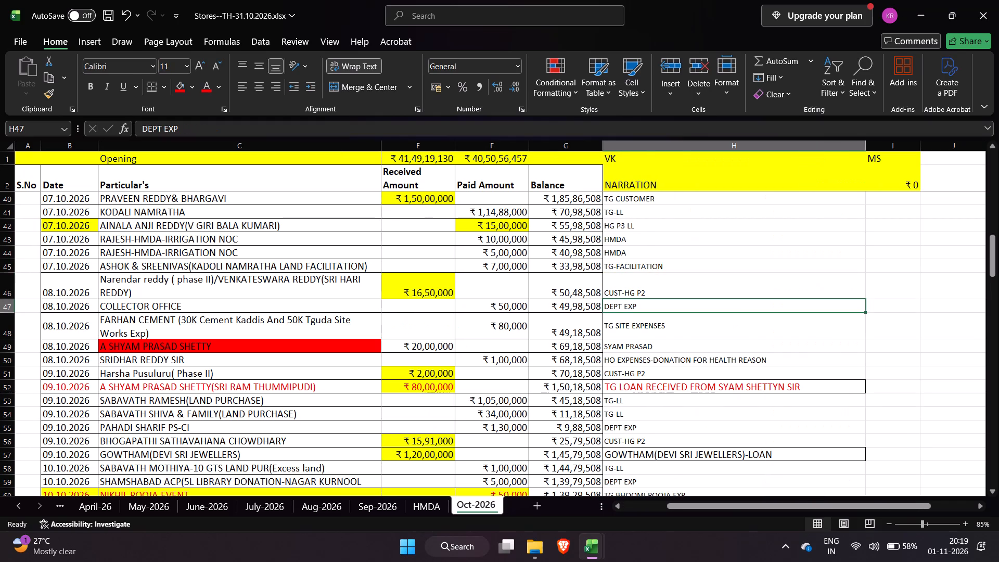
key("Up")
key("Down")
scroll(832, 292, "up", 1)
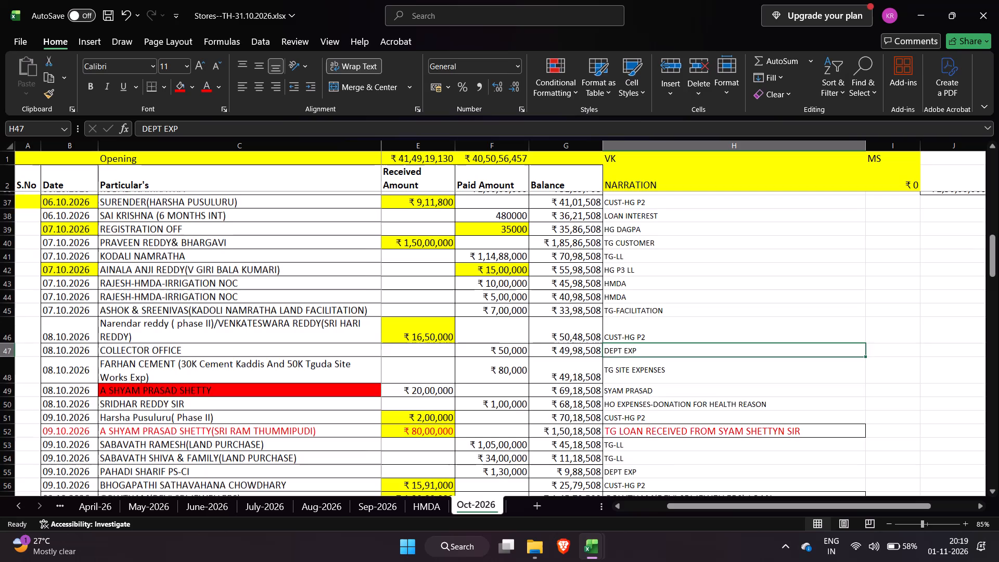
scroll(832, 292, "up", 1)
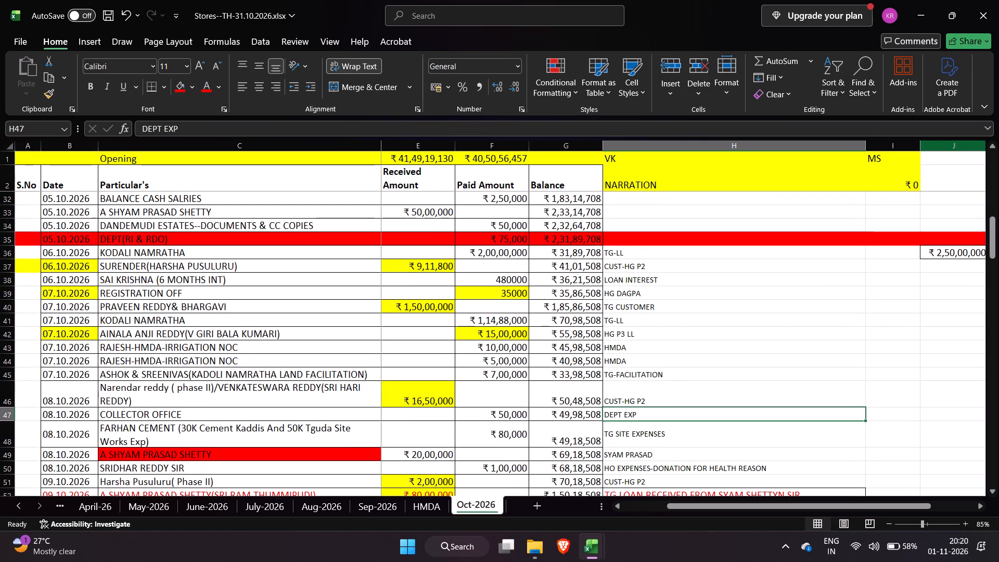
Remove the fill colour from all cells of the Oct-2026 sheet.
left_click(59, 249)
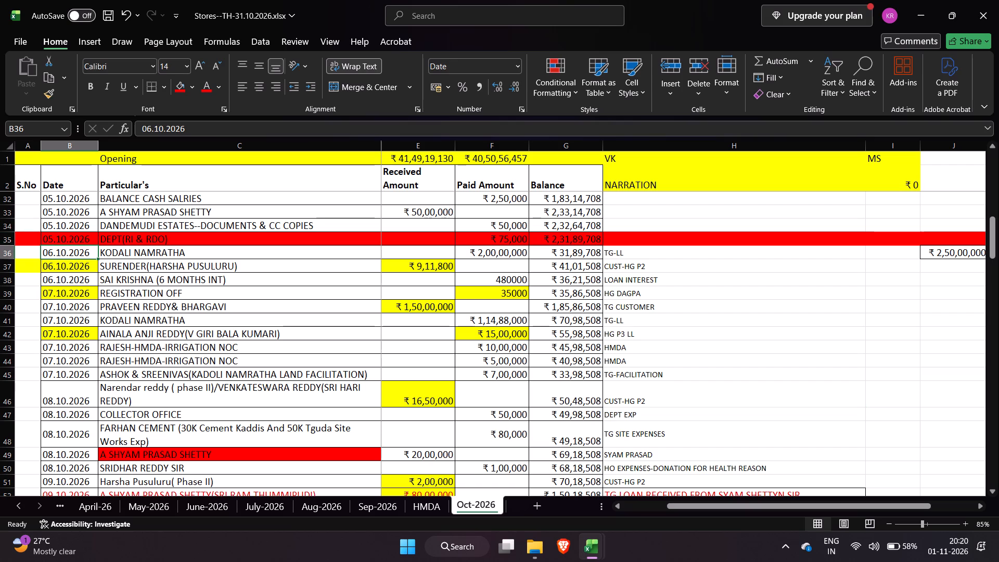
left_click(4, 143)
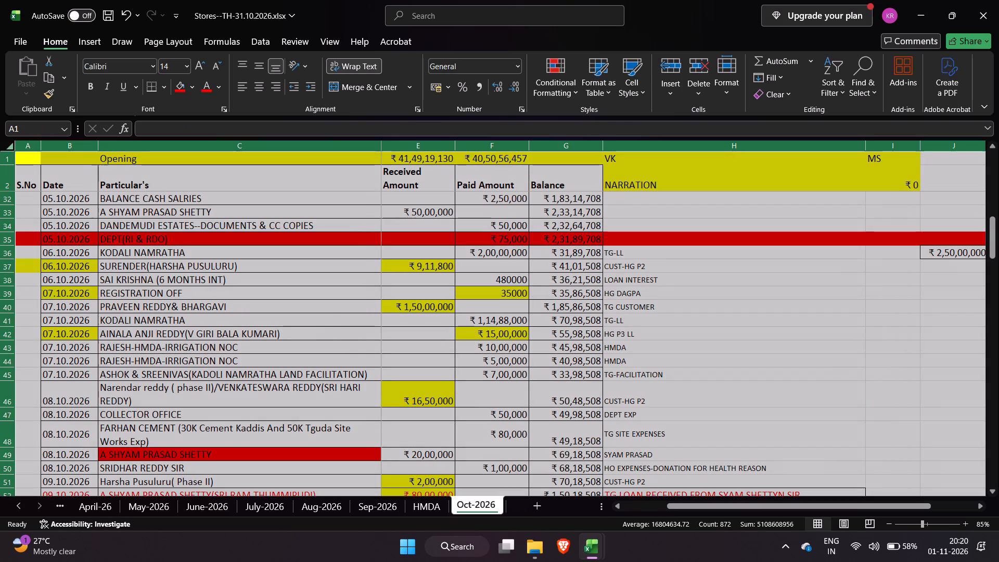
left_click(194, 84)
left_click(220, 309)
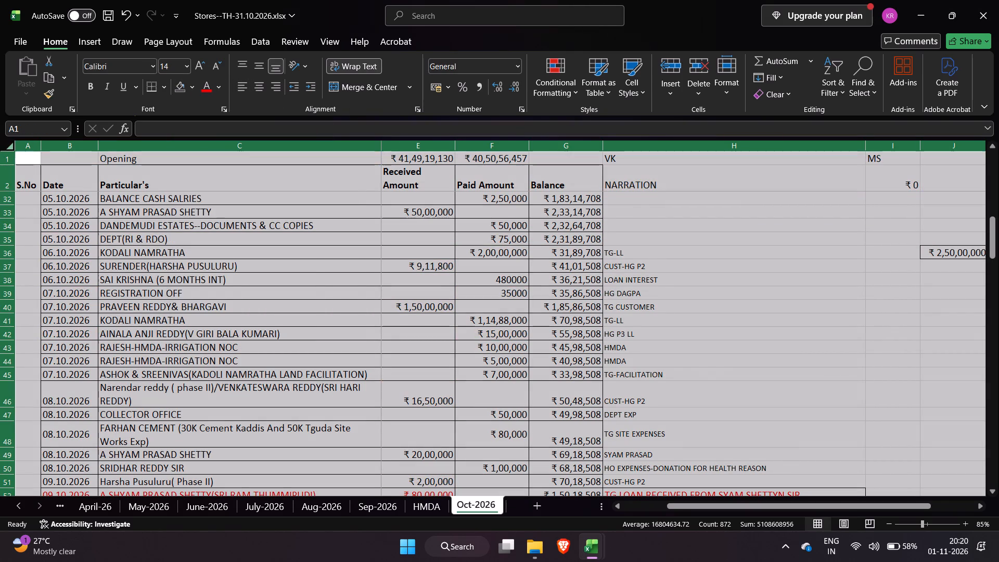
Fill row 35, the last 05.10.2026 entry, with red.
left_click(6, 238)
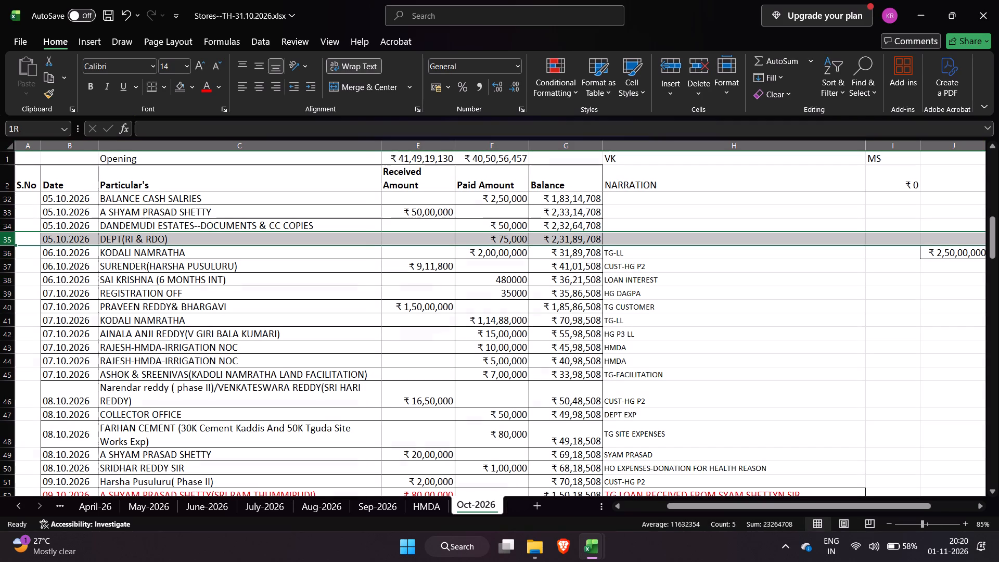
left_click(194, 85)
left_click(201, 285)
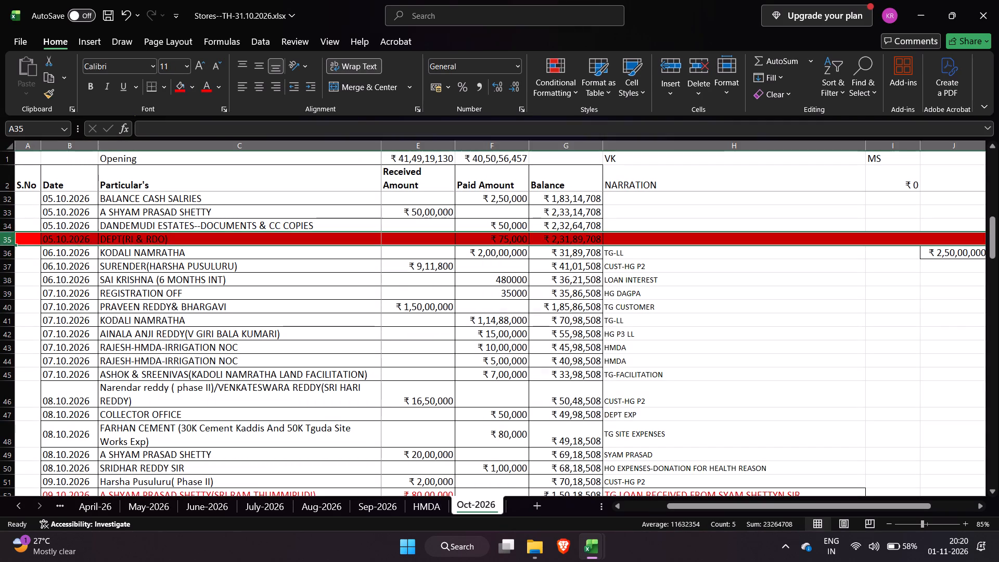
Review the narrations of the entries in rows 36 to 44, starting from 06.10.2026, to see which site each belongs to.
left_click(222, 364)
scroll(222, 364, "down", 5)
scroll(222, 364, "up", 2)
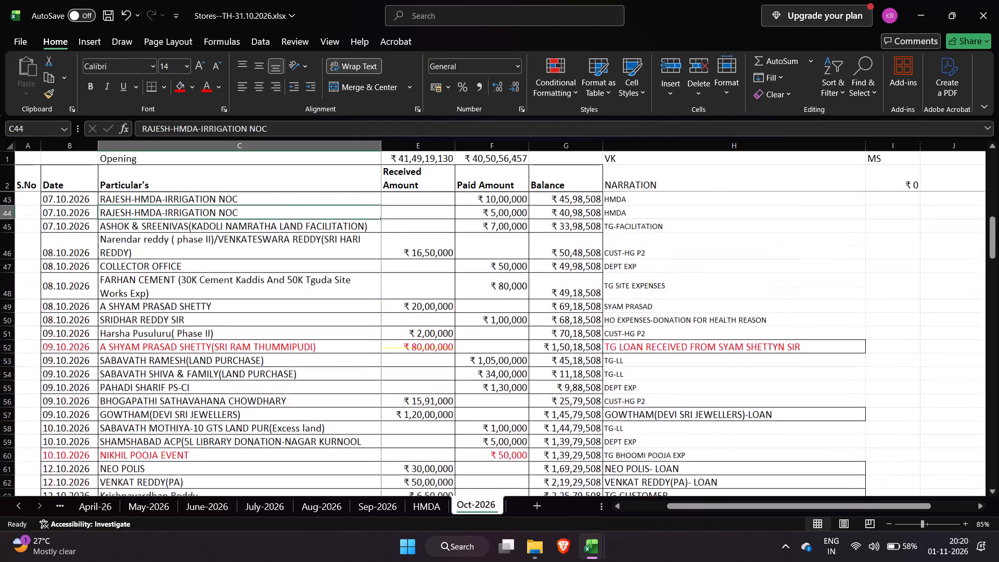
scroll(222, 364, "up", 1)
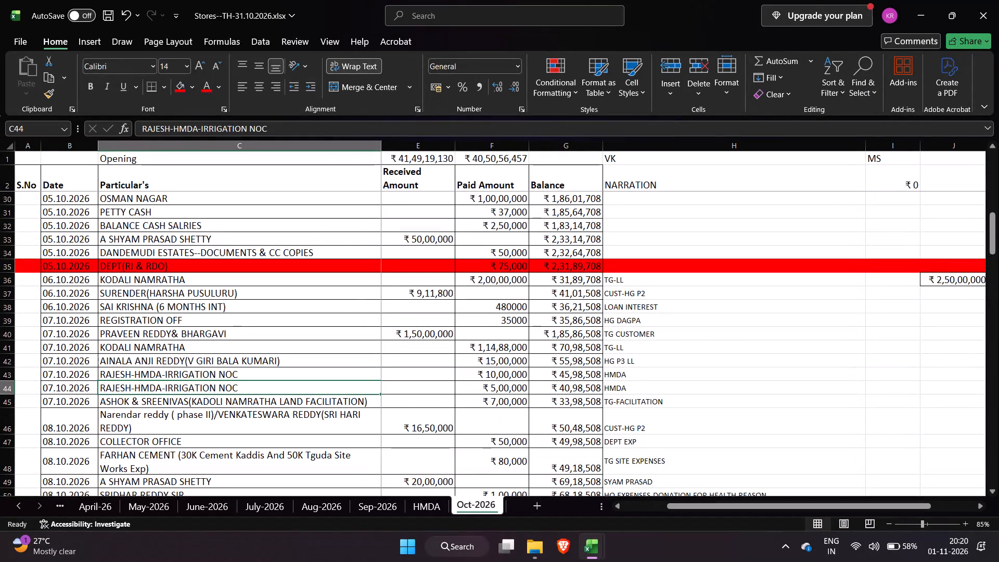
left_click(619, 282)
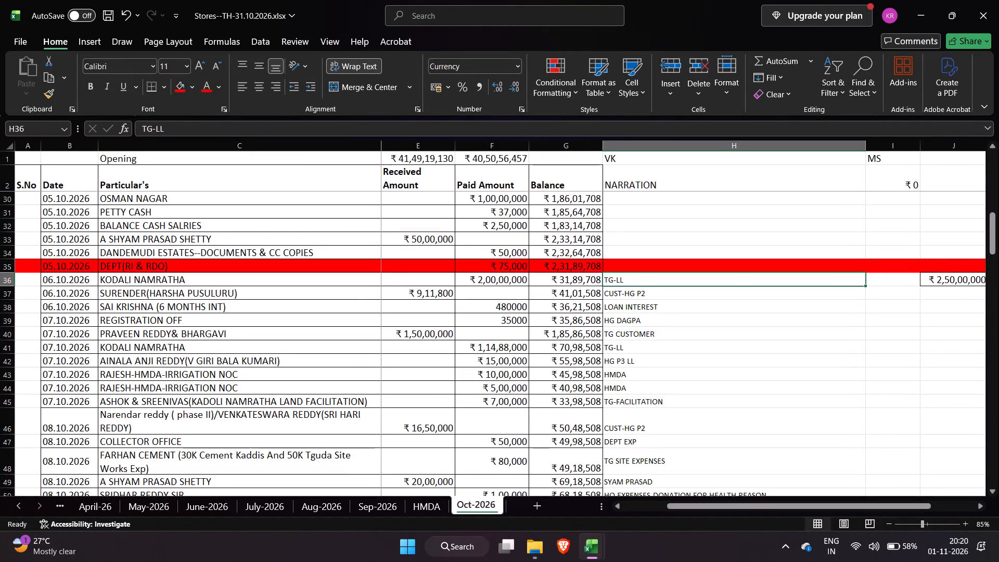
key("Down")
key("Down")
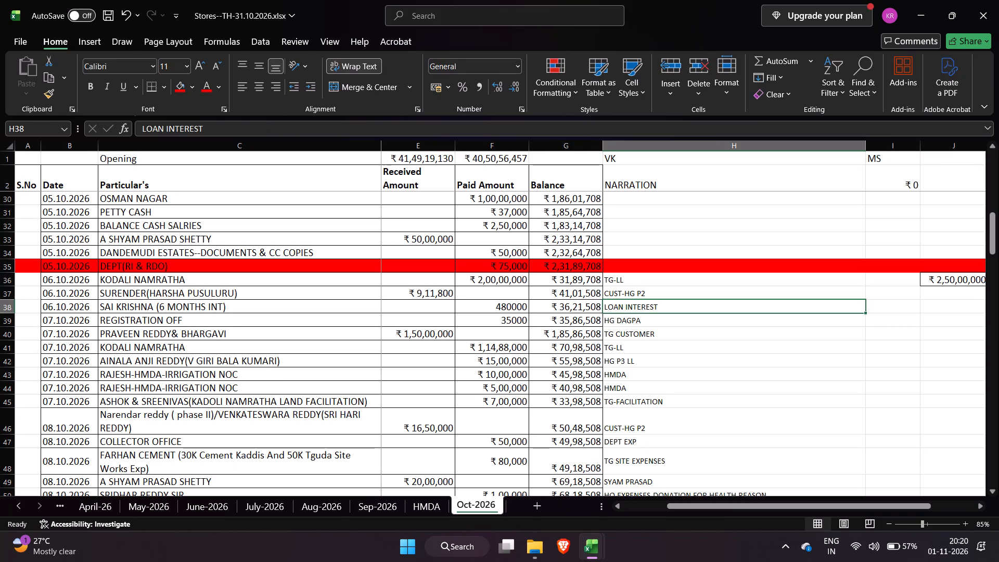
key("Down")
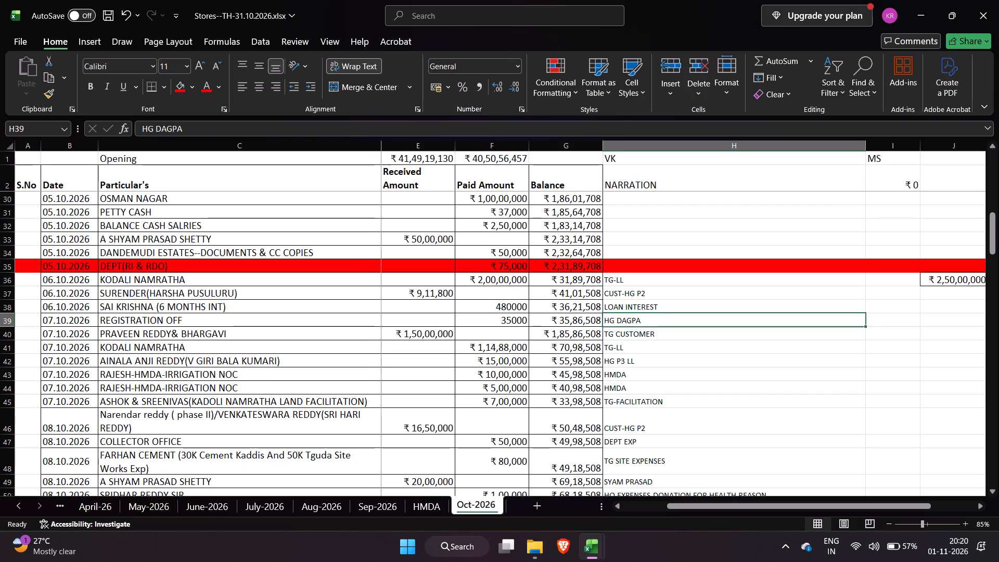
key("Down")
key("Down")
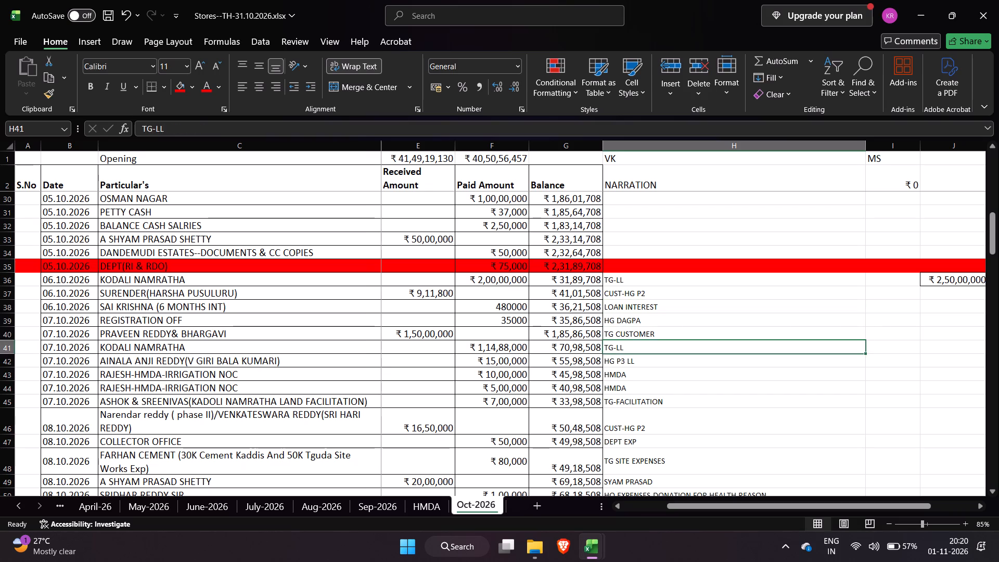
key("Down")
key("Down")
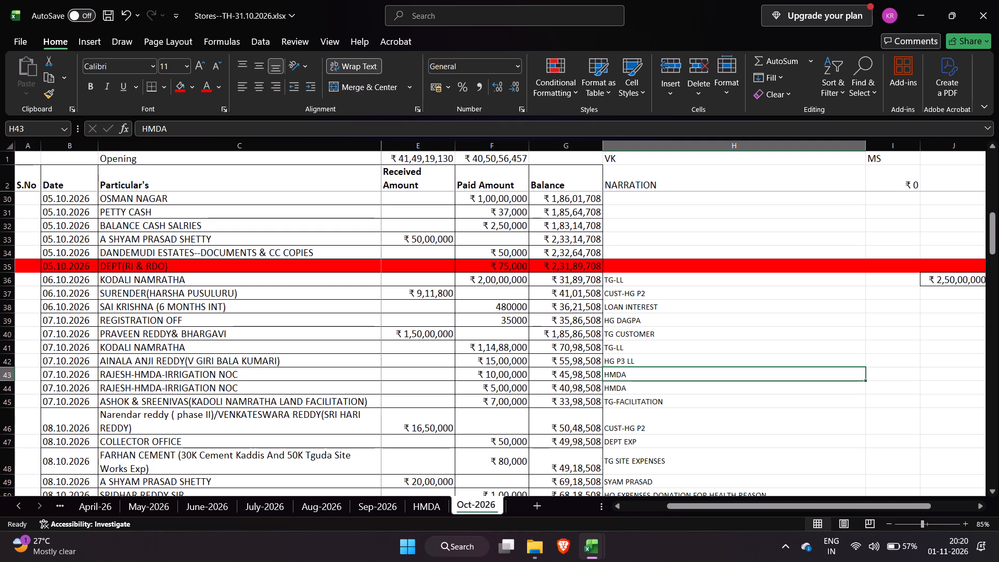
key("Down")
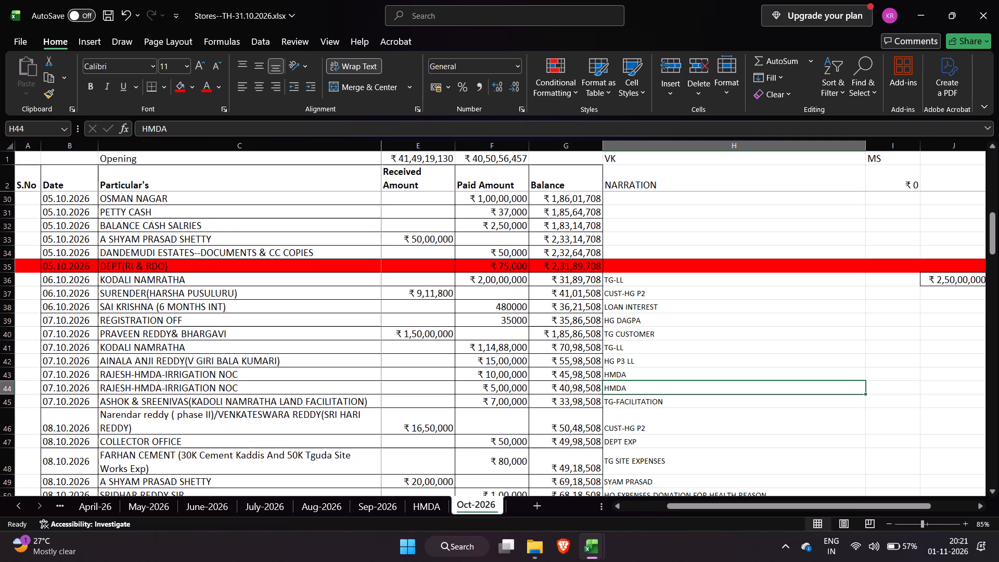
Select the Balance cells from G36 down to G151, the last October entry.
left_click_drag(577, 278, 538, 561)
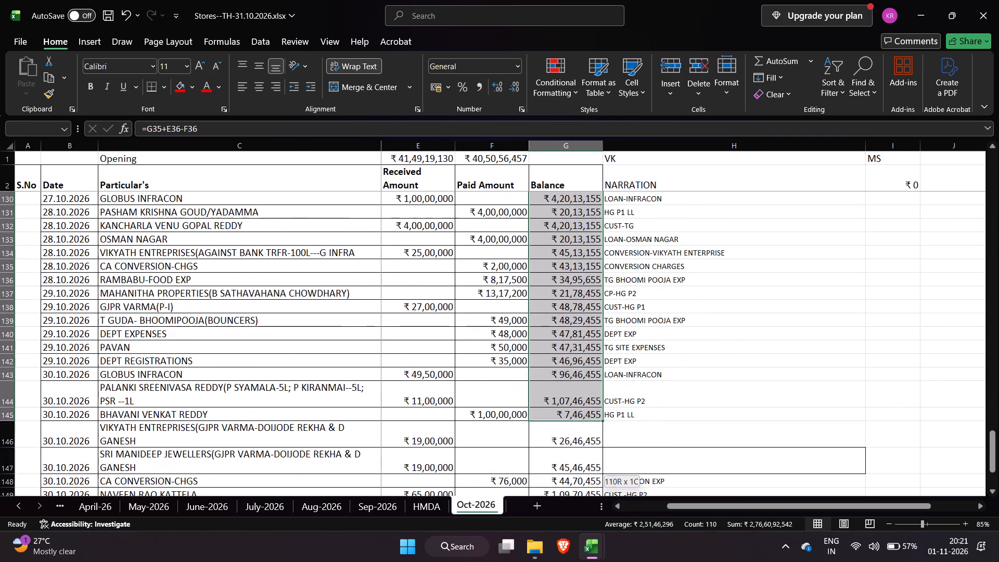
left_click_drag(538, 561, 555, 464)
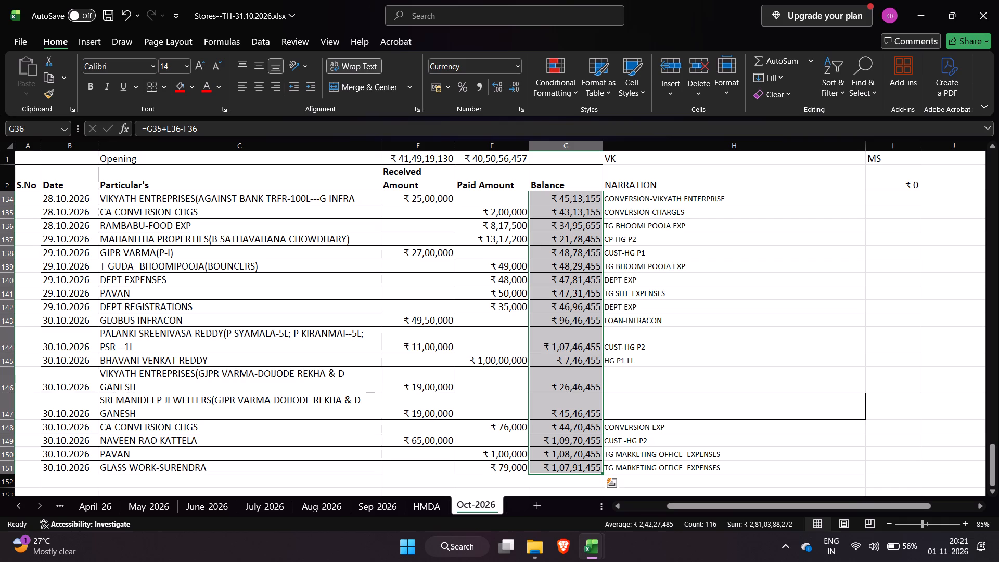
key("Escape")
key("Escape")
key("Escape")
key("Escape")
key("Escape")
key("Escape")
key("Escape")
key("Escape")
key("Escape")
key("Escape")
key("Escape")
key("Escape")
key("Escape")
Examine the particulars of the 30.10.2026 receipts in rows 146 and 147, whose narration cells are blank.
left_click(642, 370)
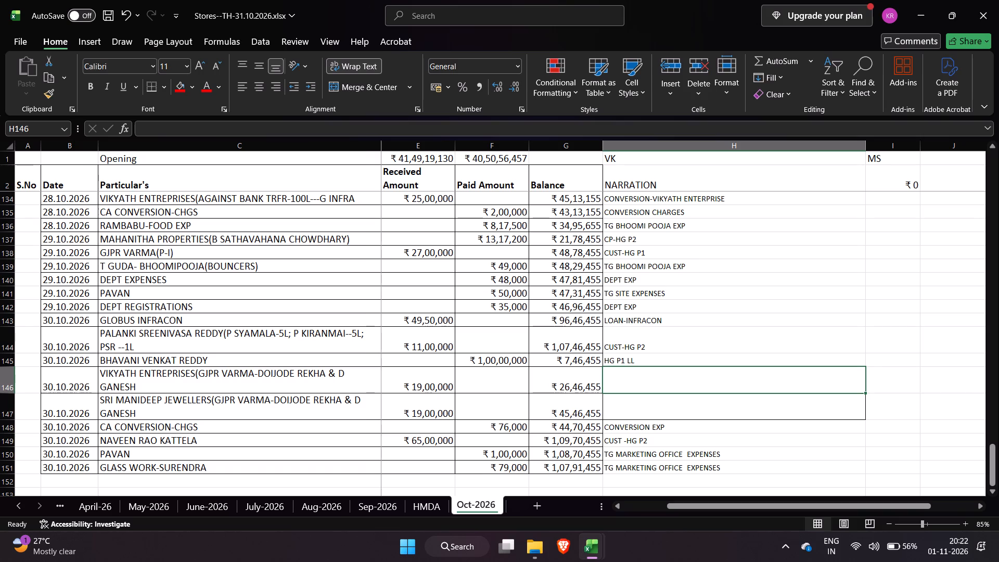
left_click(633, 408)
left_click(641, 387)
left_click(222, 378)
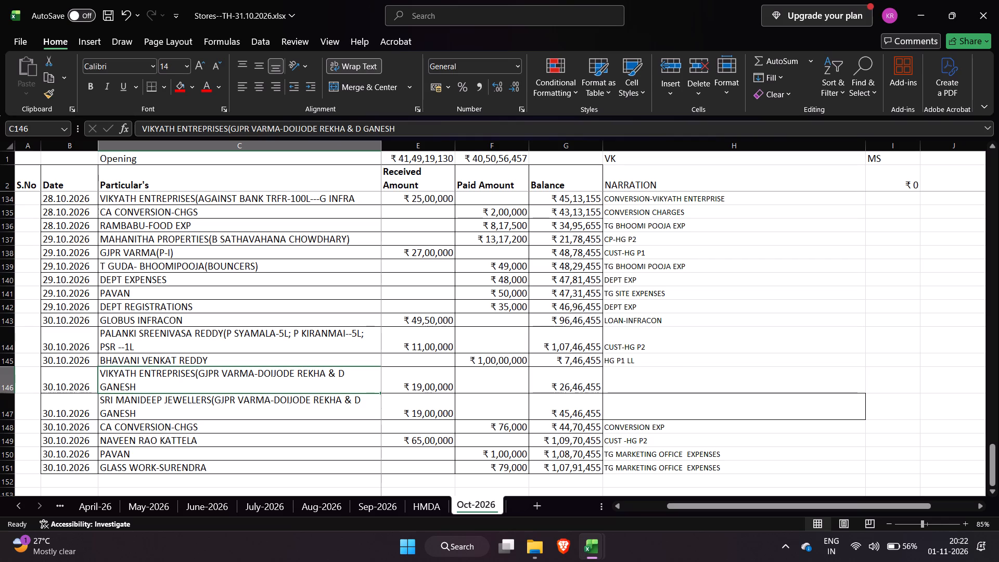
key("Down")
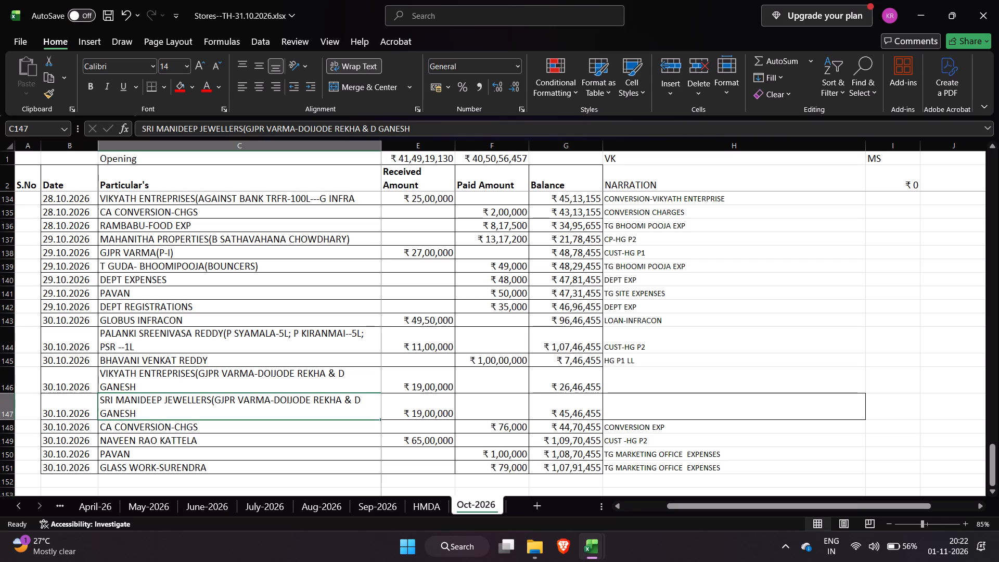
key("Down")
key("Up")
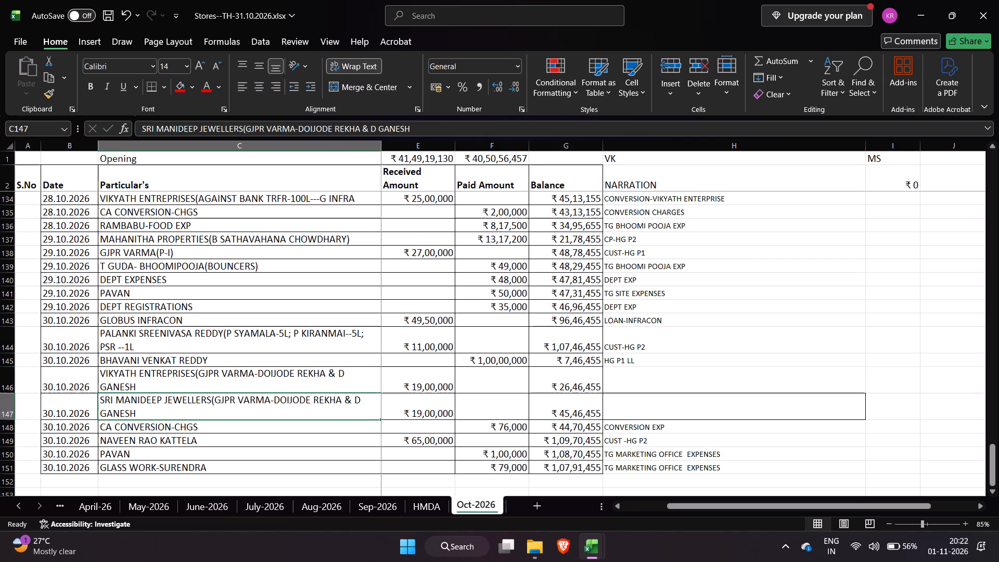
key("Down")
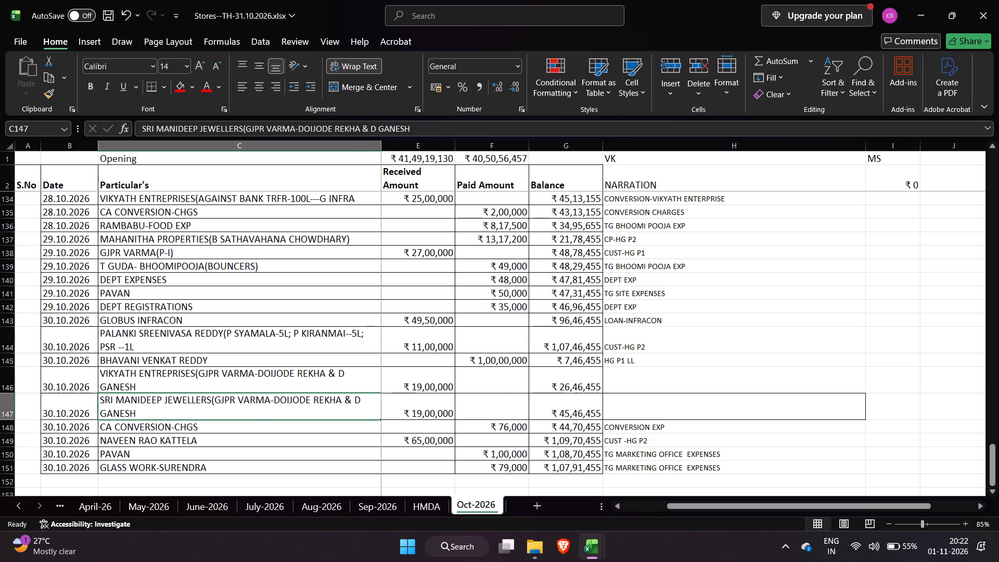
Return to the first 06.10.2026 entries just below the red row 35.
scroll(276, 302, "up", 4)
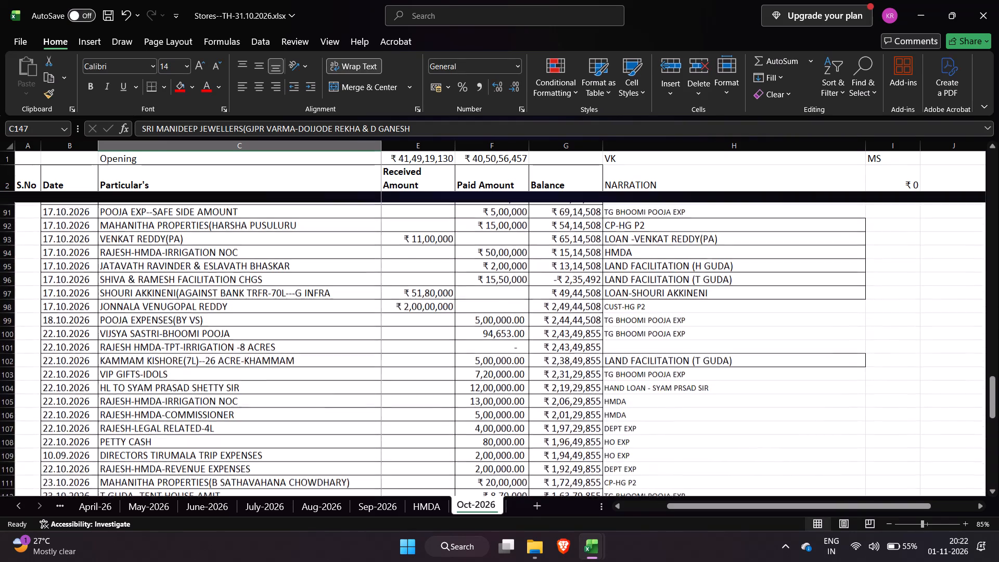
scroll(276, 302, "up", 6)
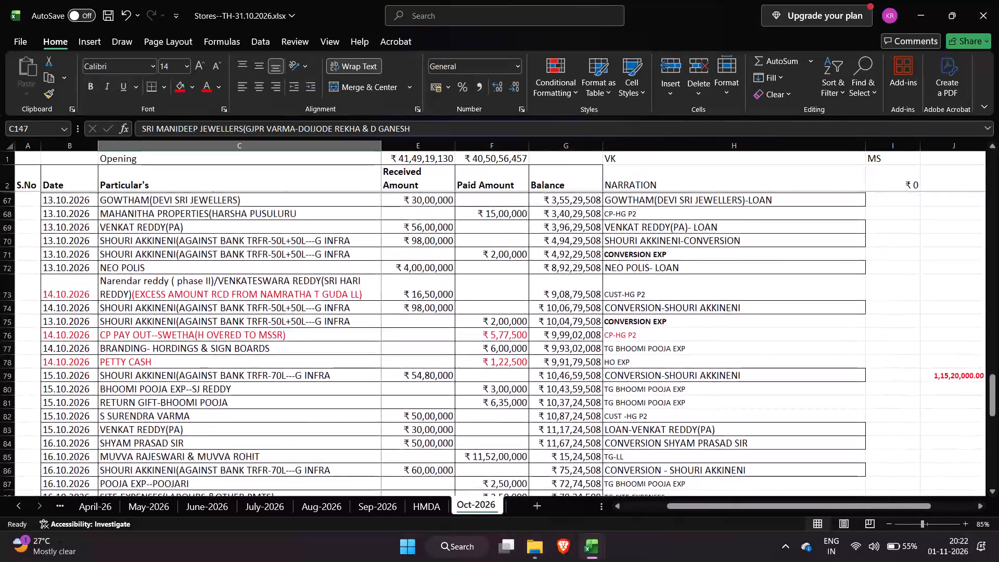
scroll(276, 302, "up", 6)
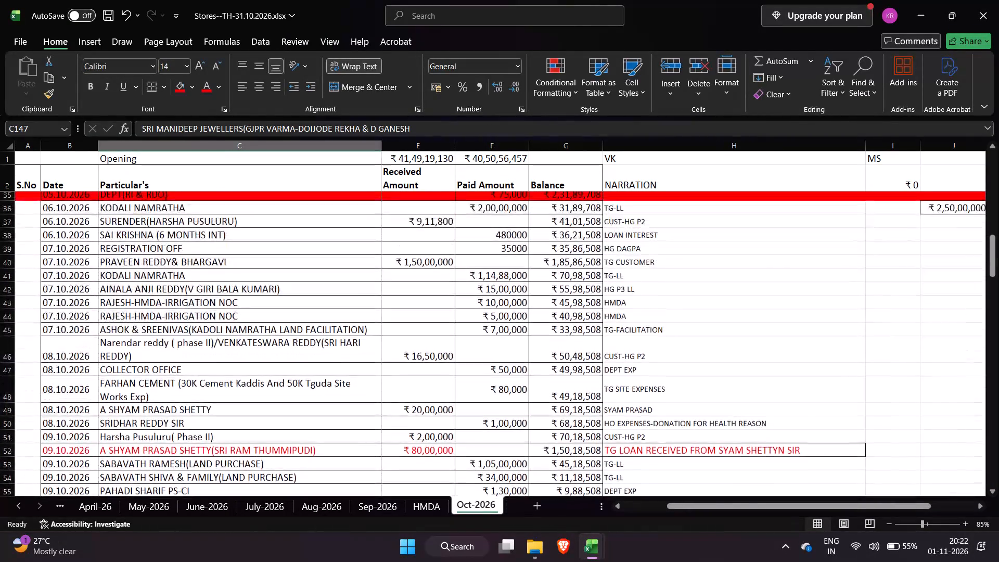
scroll(276, 302, "up", 1)
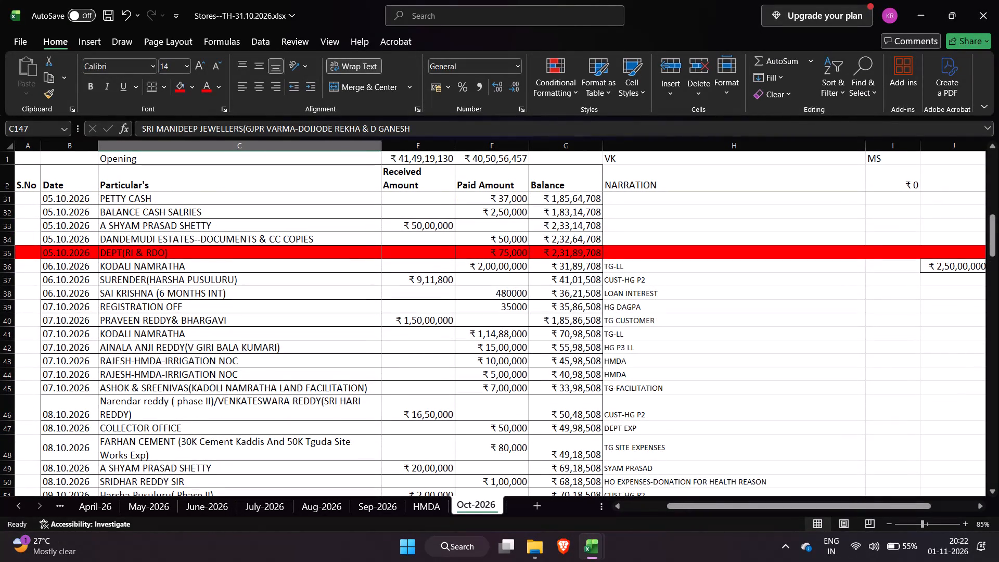
Check the first 06.10.2026 entry's date and site, then insert a blank column before column A on Book1's TG sheet.
scroll(453, 361, "left", 2)
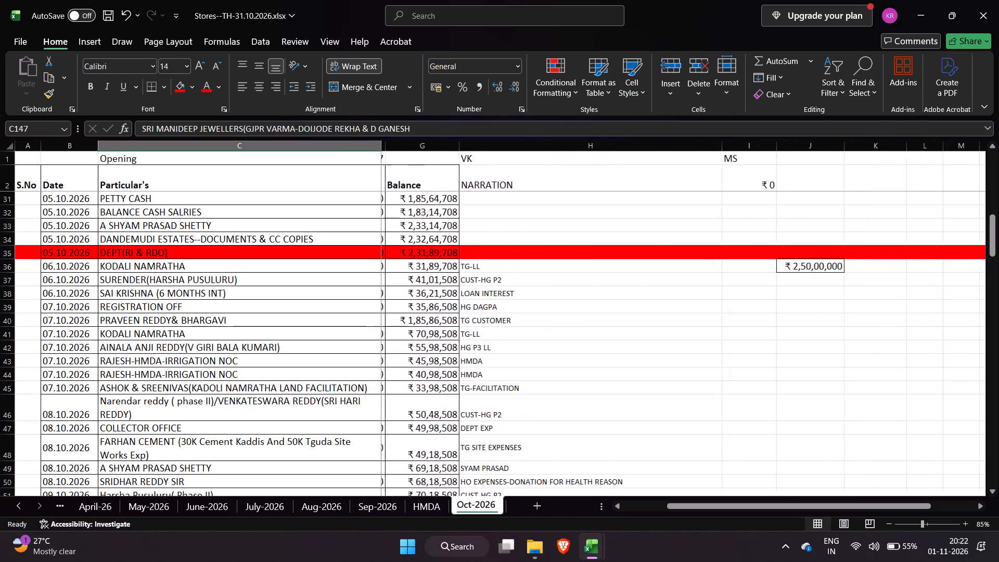
scroll(453, 361, "left", 2)
scroll(453, 361, "right", 4)
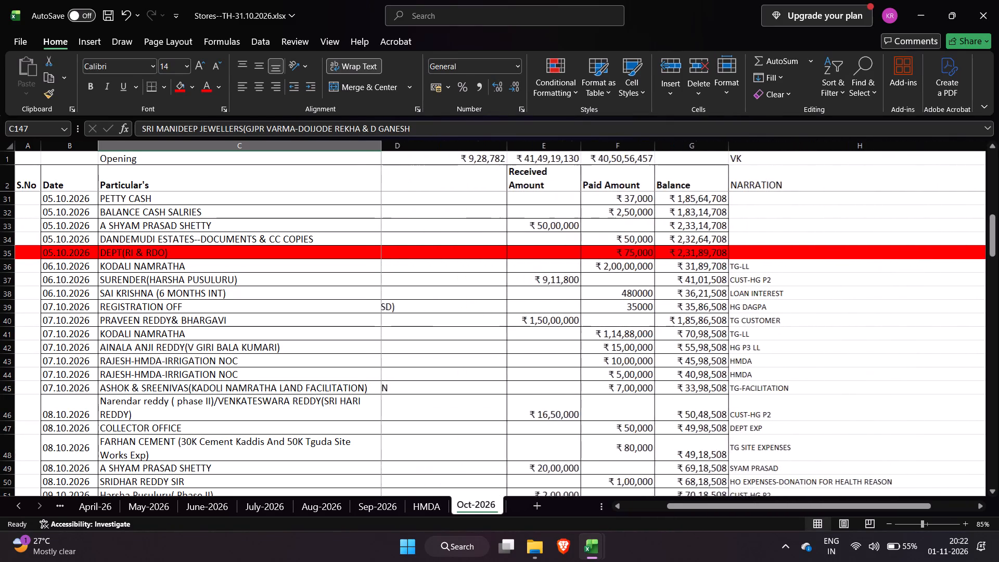
scroll(453, 361, "right", 5)
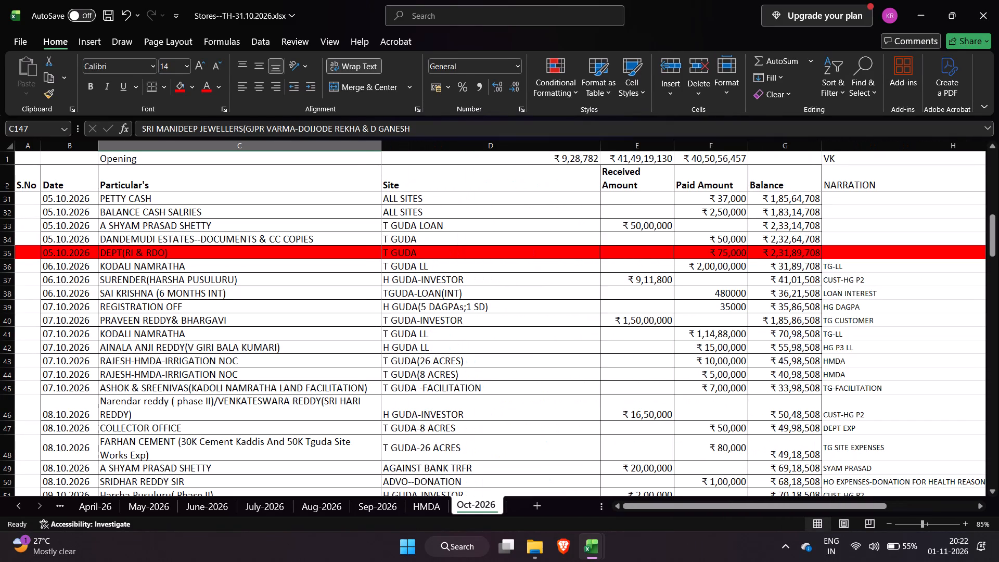
left_click(58, 266)
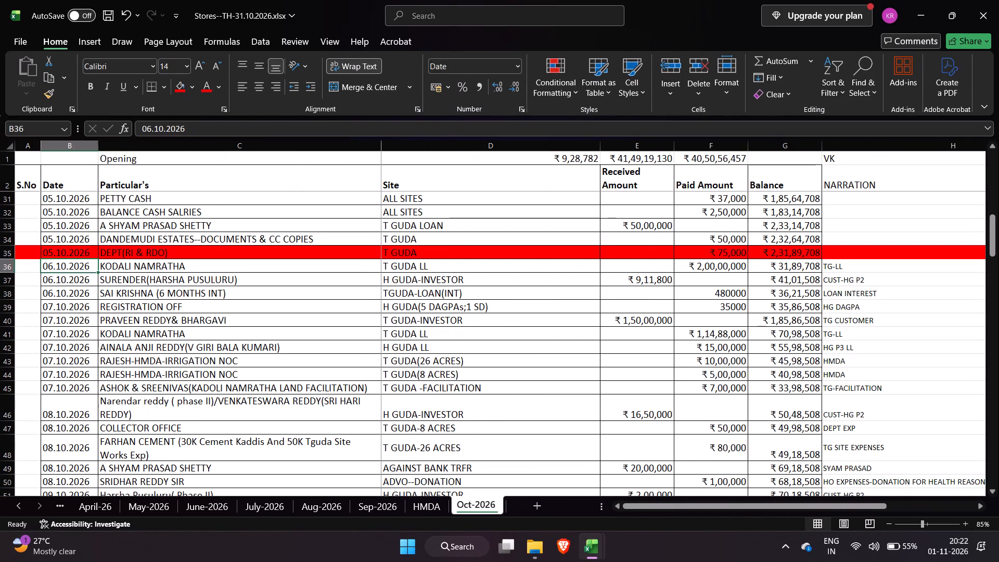
key("alt+Tab")
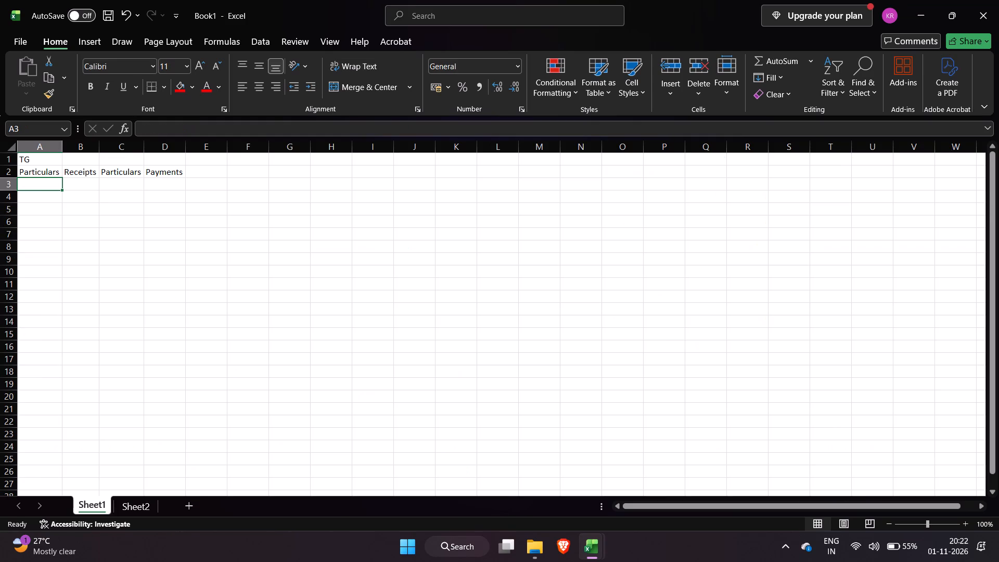
left_click(41, 149)
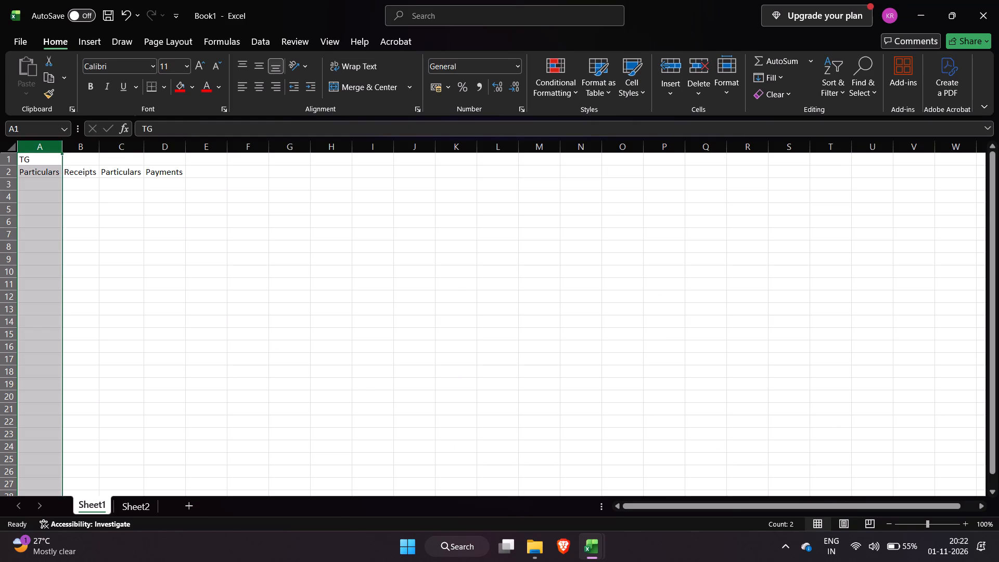
key("ctrl+plus")
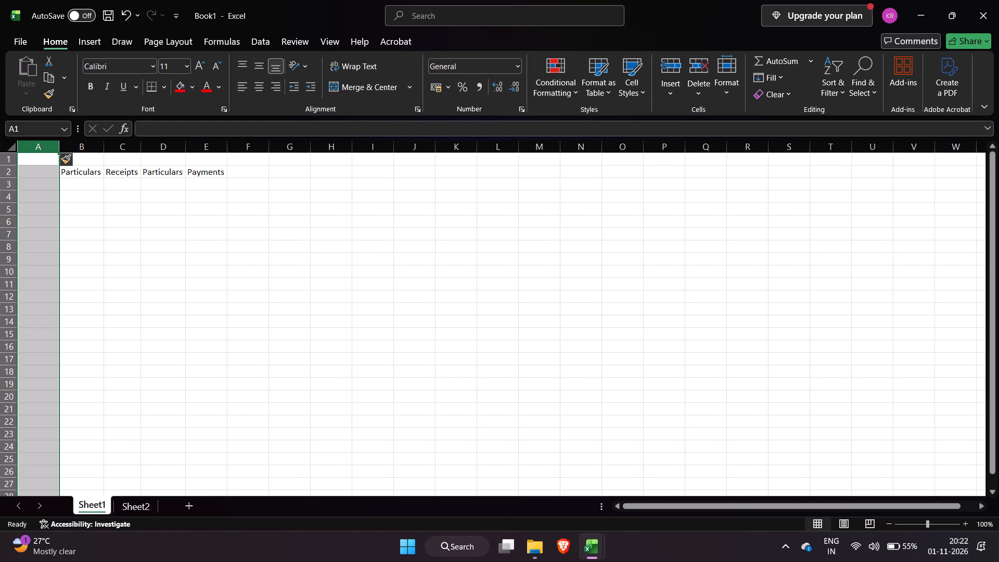
Insert a blank column before column A on the HG sheet, Sheet2.
left_click(138, 520)
left_click(133, 513)
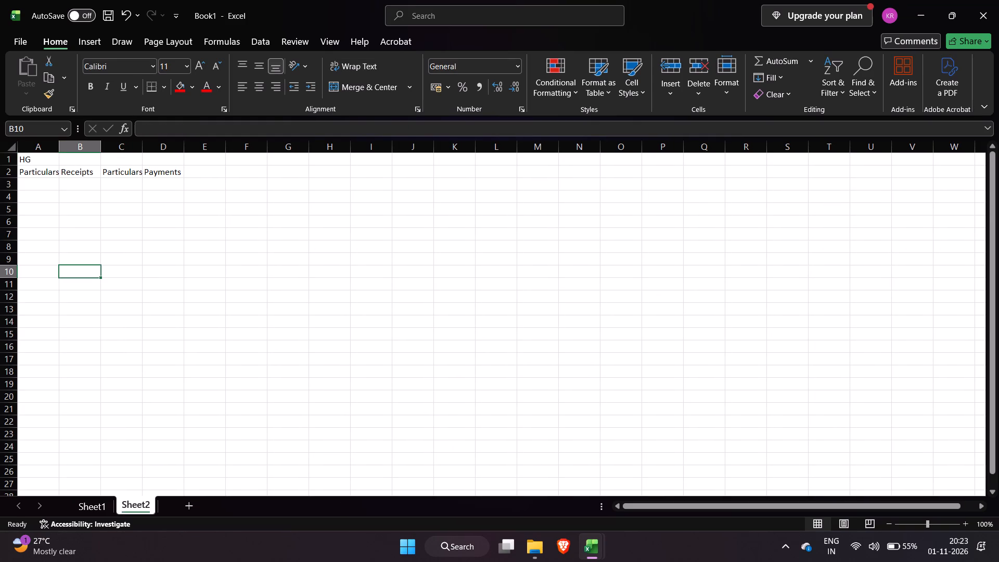
left_click(34, 154)
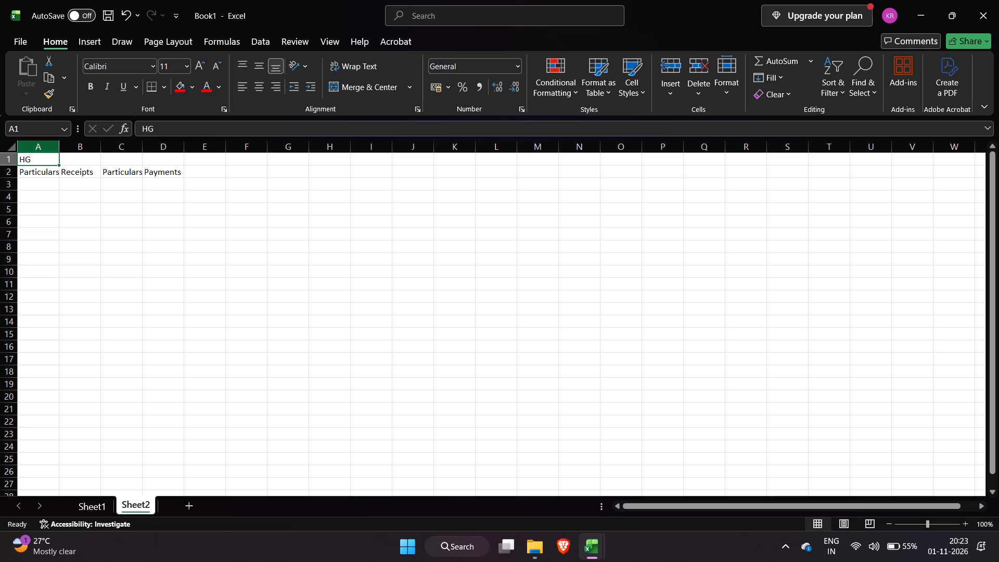
left_click(37, 147)
key("ctrl+plus")
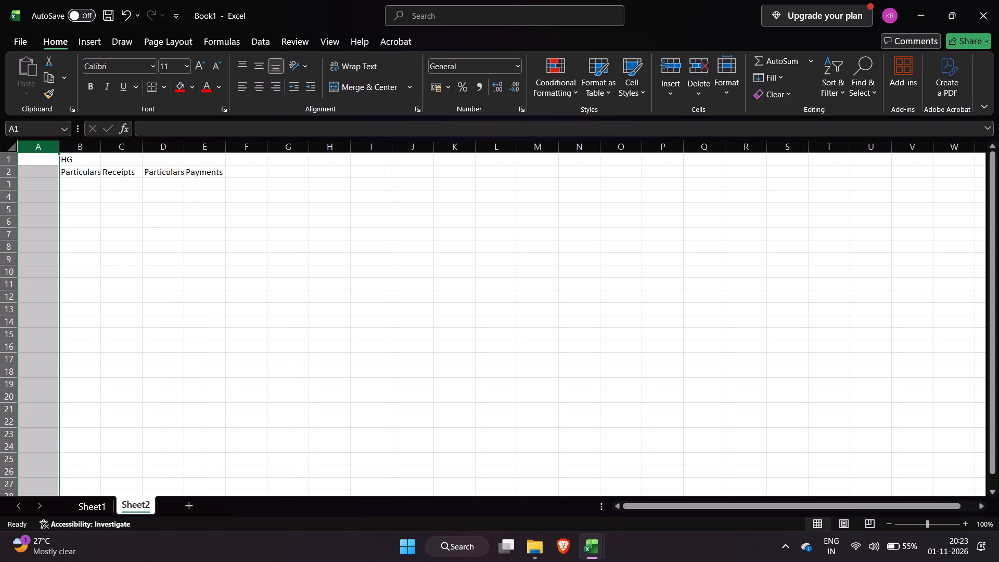
left_click(85, 214)
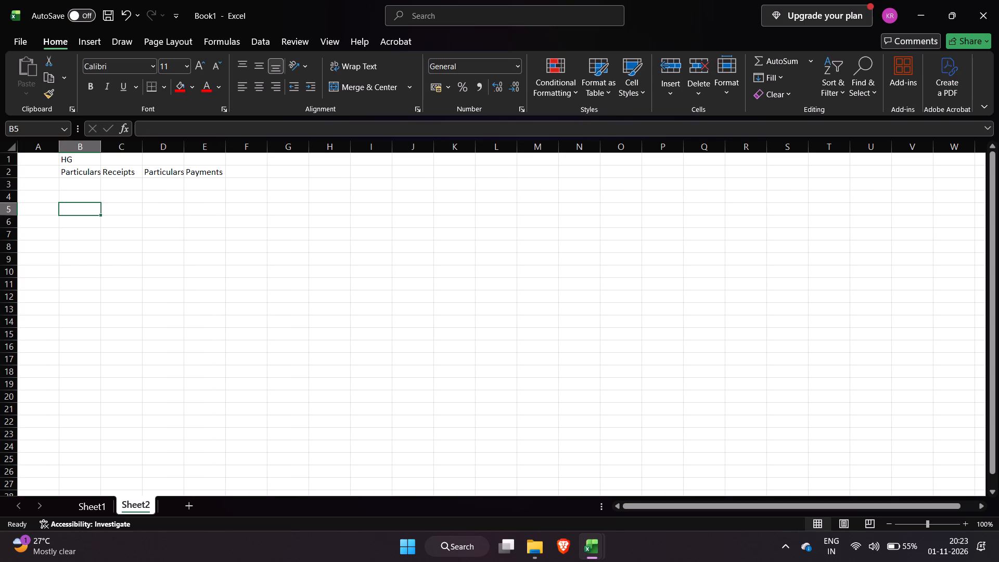
Merge and center the HG title across A1:E1 on Sheet2.
left_click(34, 161)
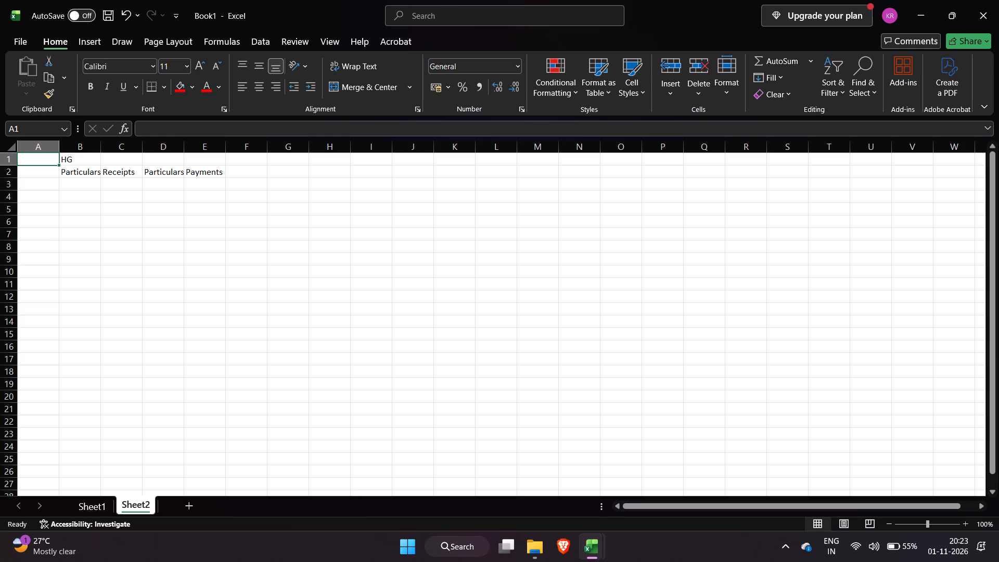
key("shift+Right")
key("shift+Right")
key("shift+Right")
key("shift+Right")
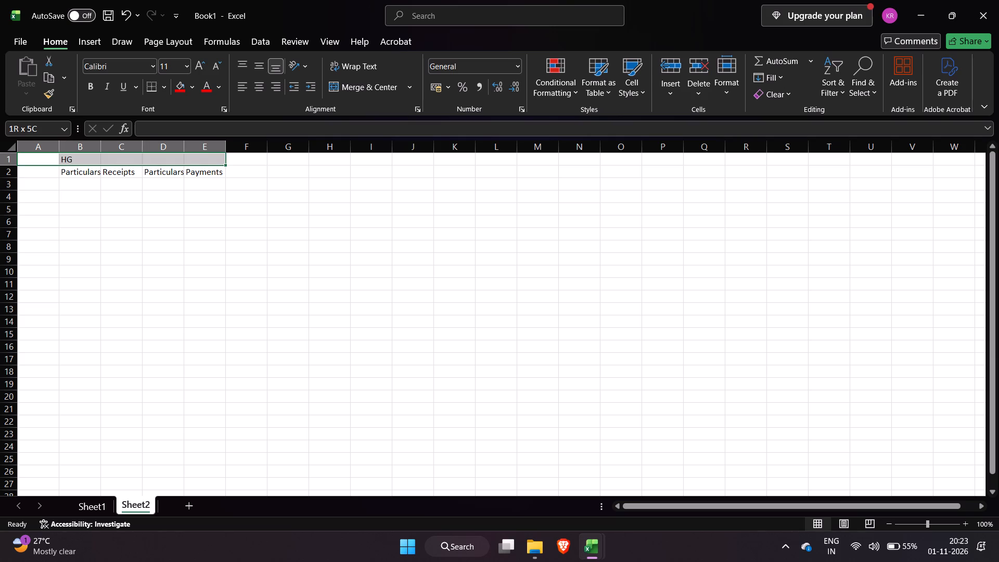
left_click(334, 84)
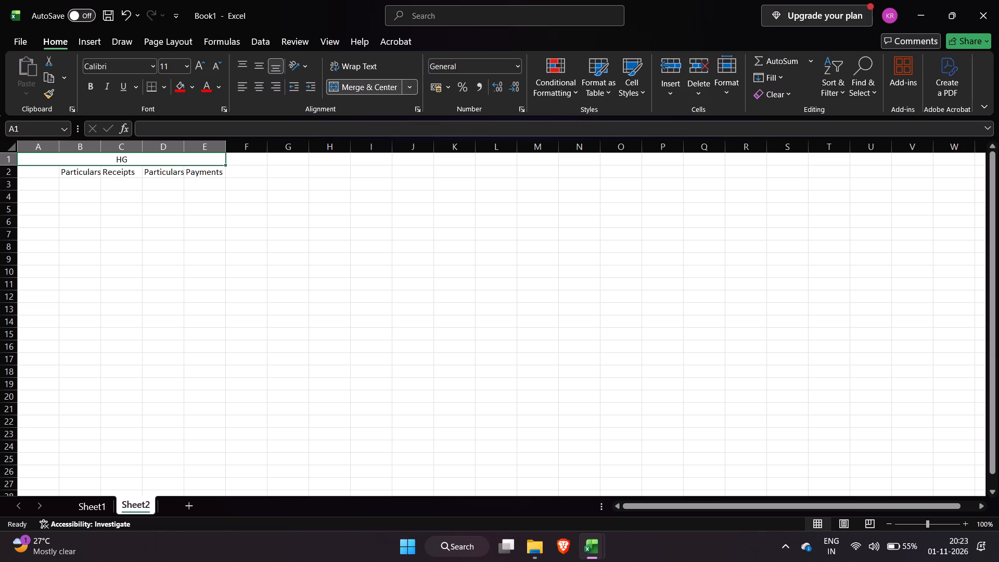
Enter the header Date in cell A2 of the HG sheet.
left_click(41, 165)
left_click(40, 170)
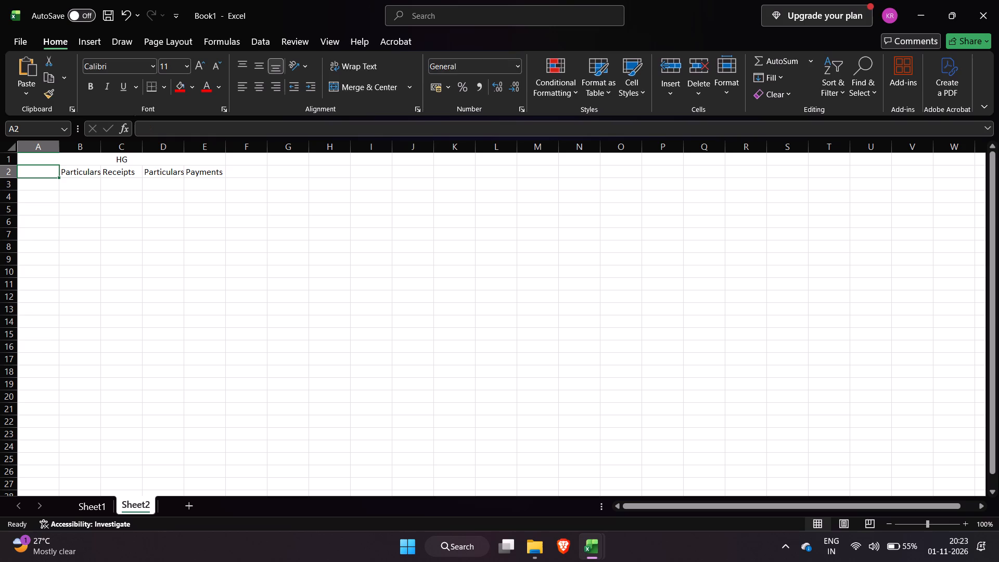
type("de")
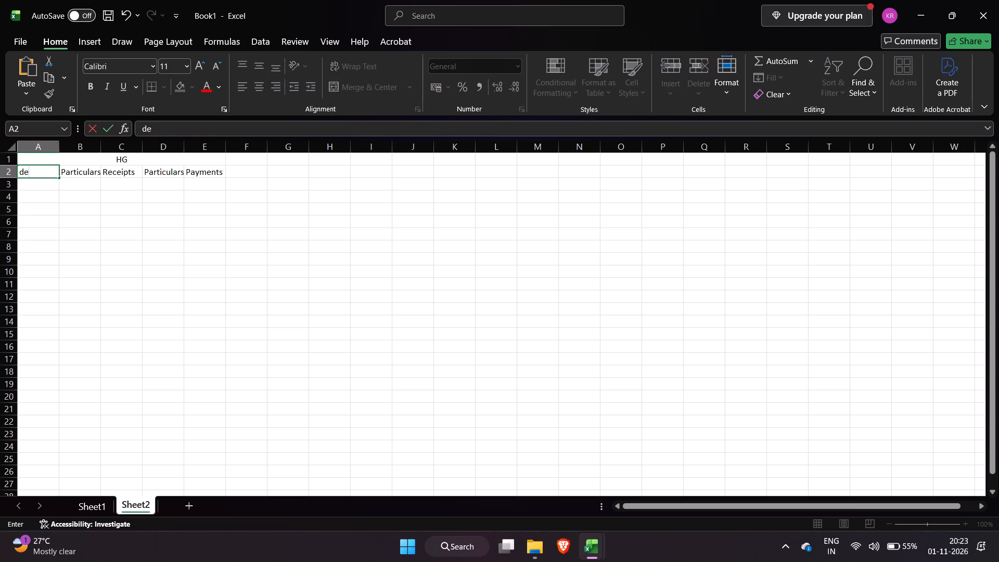
key("BackSpace")
key("BackSpace")
key("shift+d")
type("ate")
key("Return")
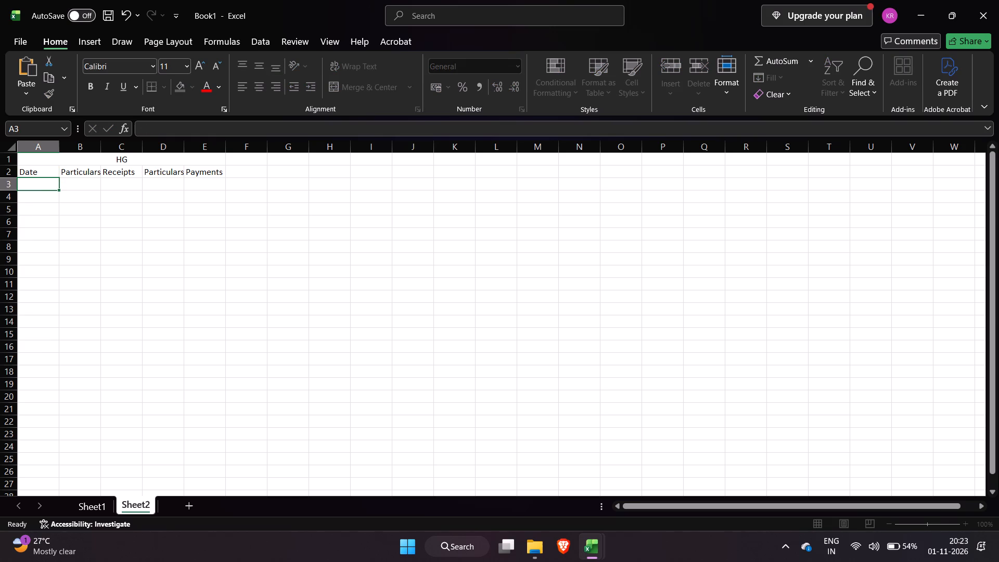
Merge and center the TG title across A1:E1 on Sheet1.
left_click(90, 504)
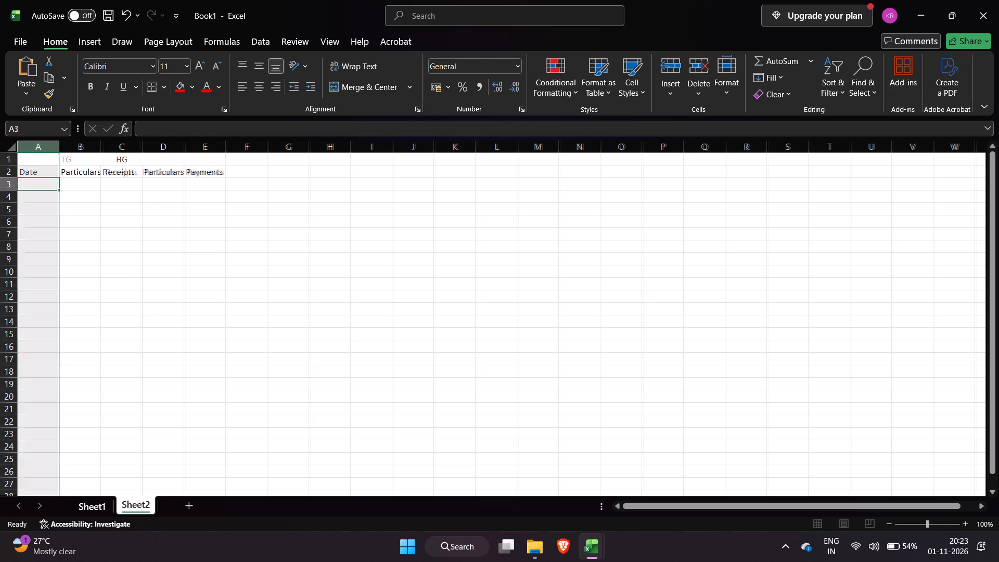
left_click(35, 174)
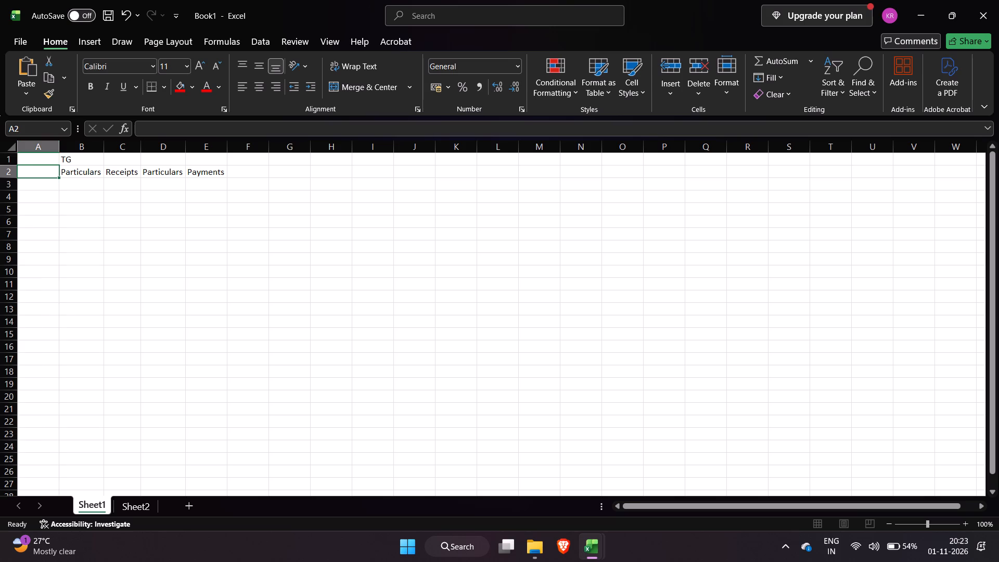
left_click(29, 158)
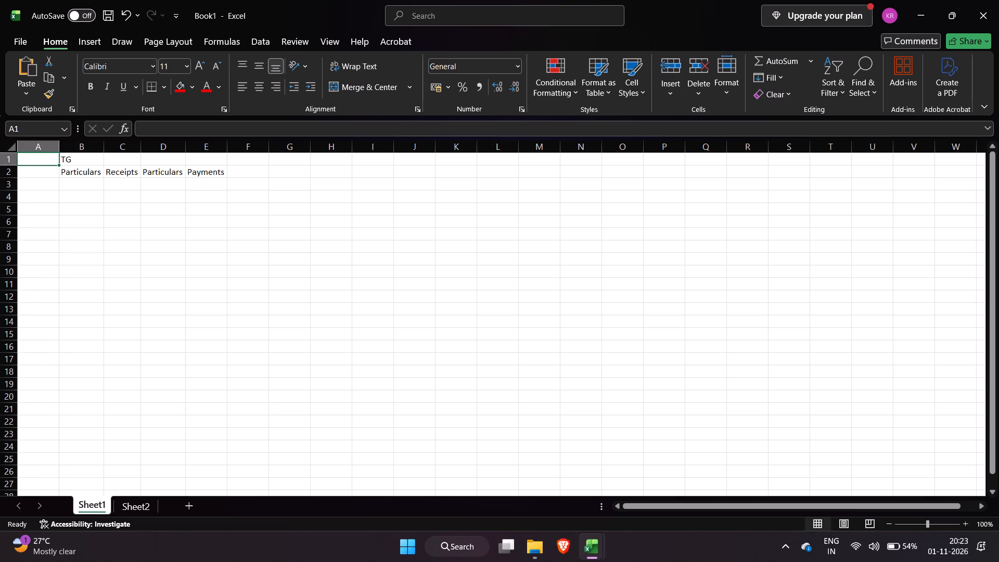
key("shift+Right")
key("shift+Right")
key("shift+Right")
key("shift+Right")
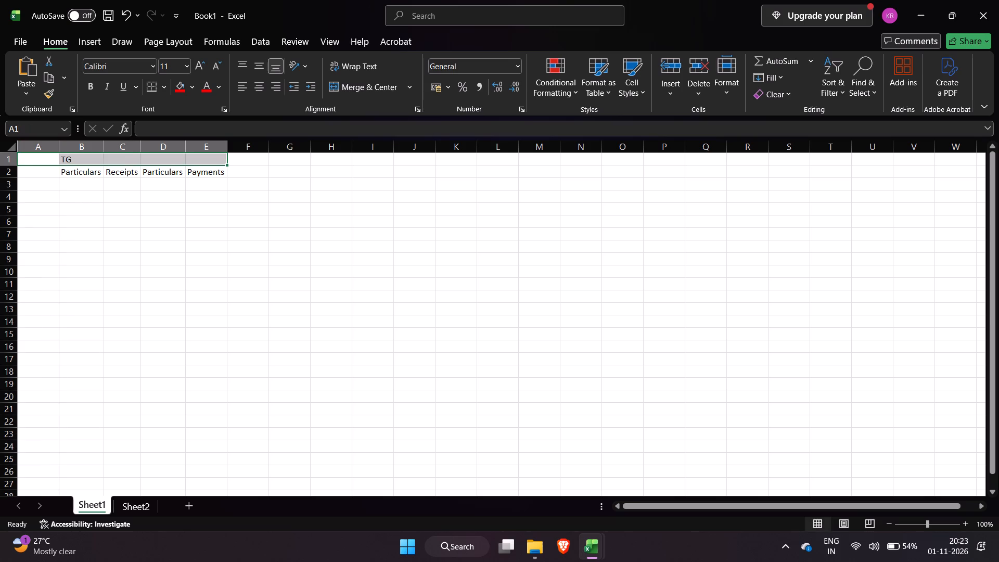
left_click(358, 88)
left_click(358, 88)
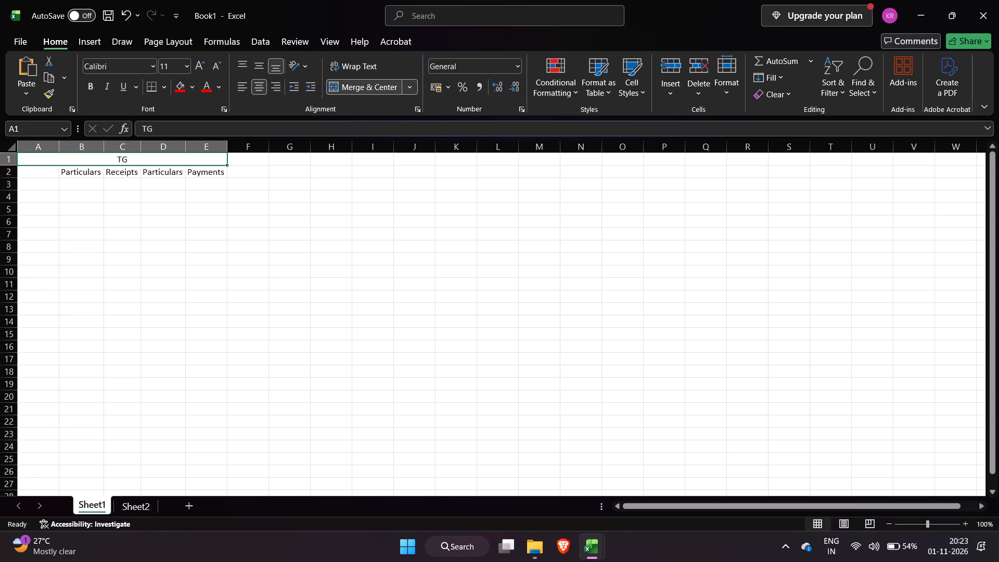
left_click(358, 88)
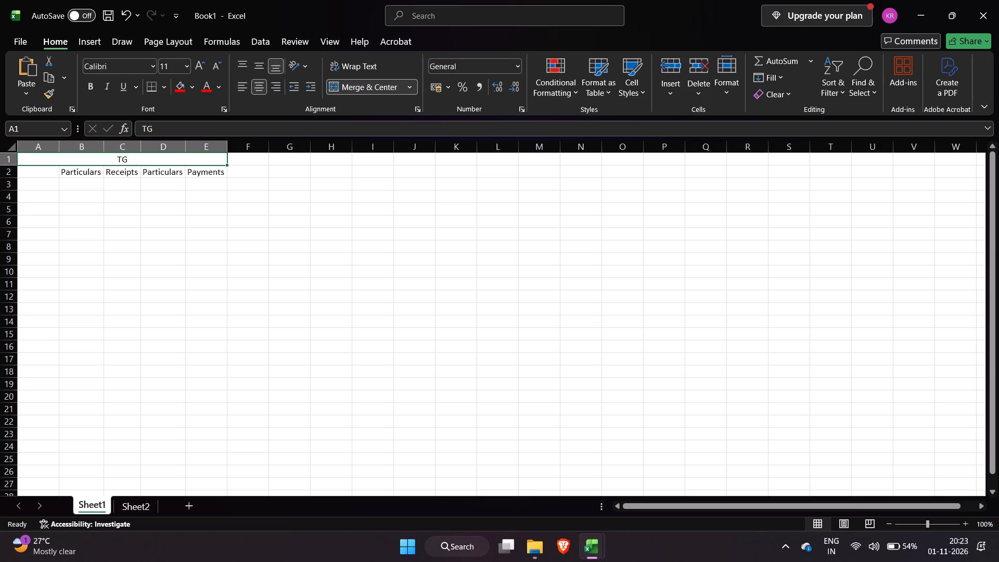
Enter the header Date in cell A2 of the TG sheet.
left_click(36, 174)
key("ctrl+d")
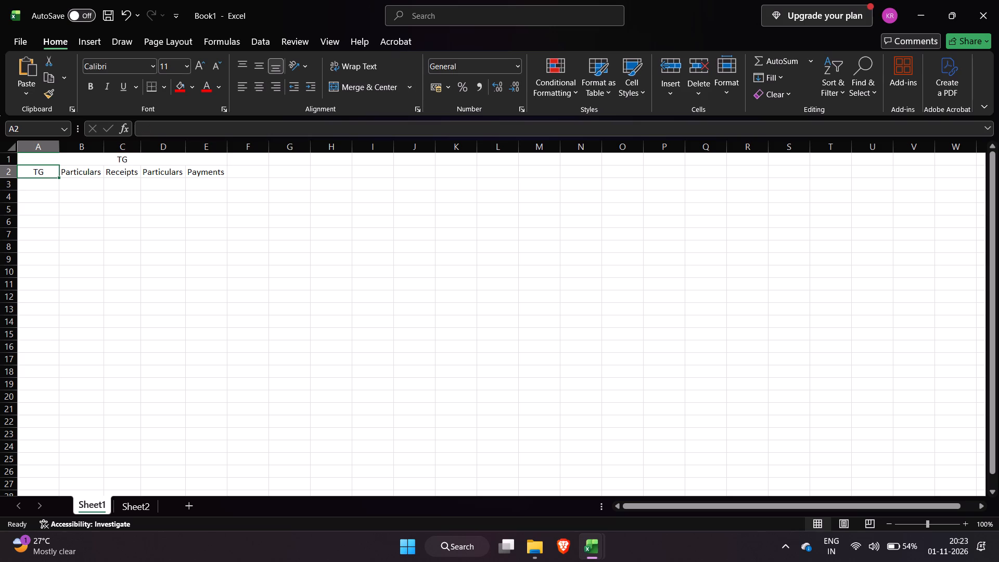
type("ate")
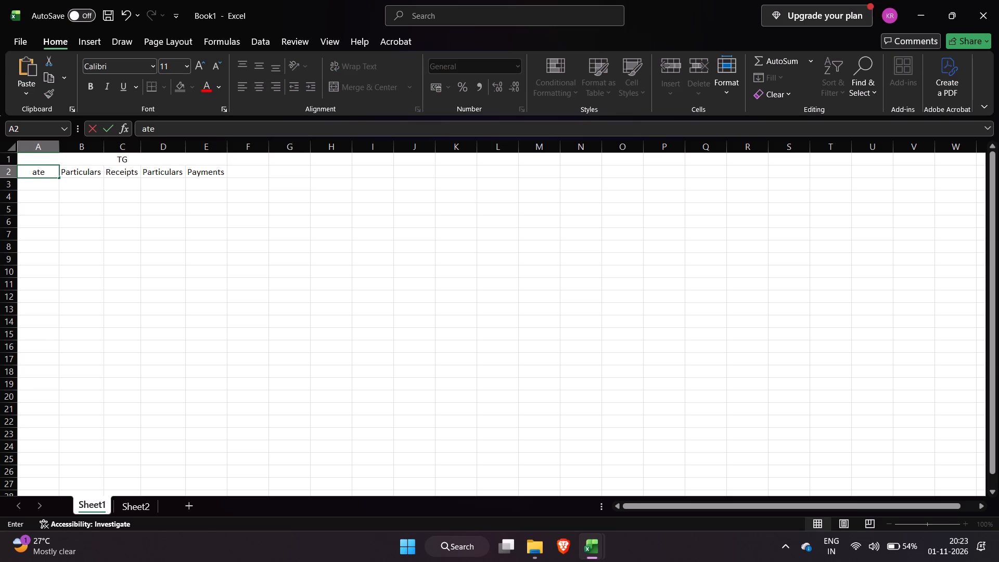
key("BackSpace")
key("BackSpace")
key("BackSpace")
key("ctrl+d")
key("shift+d")
type("ate")
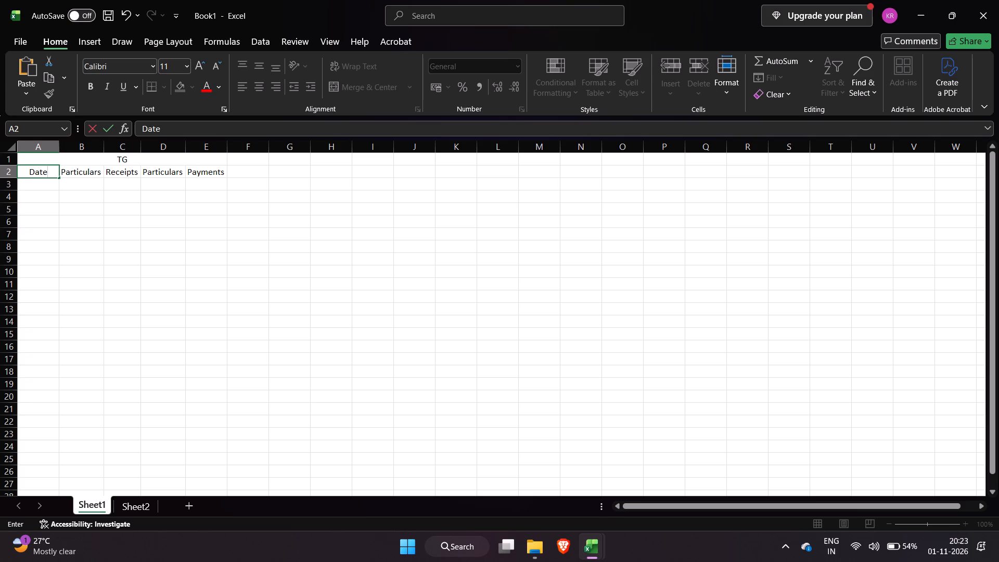
left_click(112, 225)
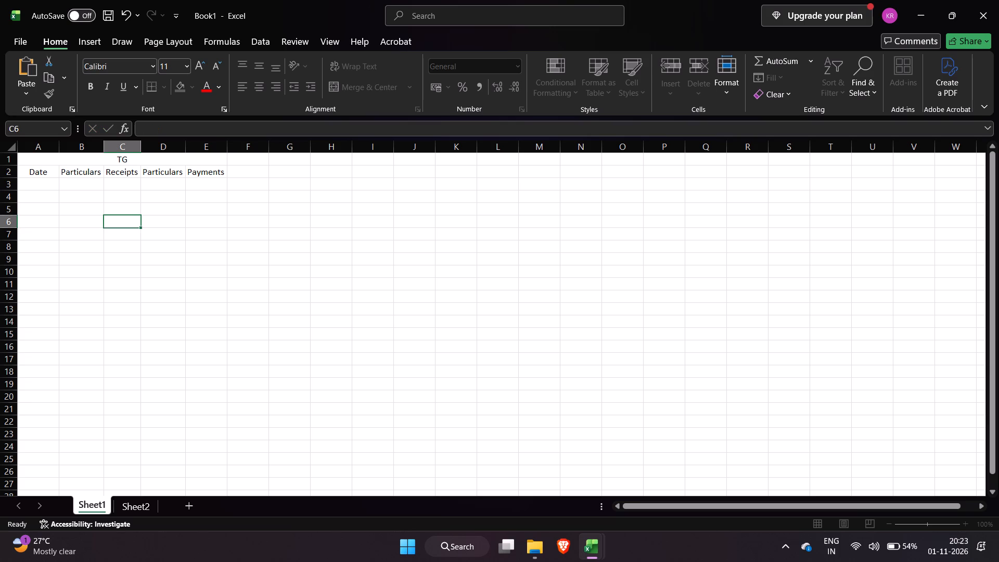
Autofit the widths of columns A to E to the TG sheet's title and headers in A1:E2.
left_click(36, 161)
key("shift+Down")
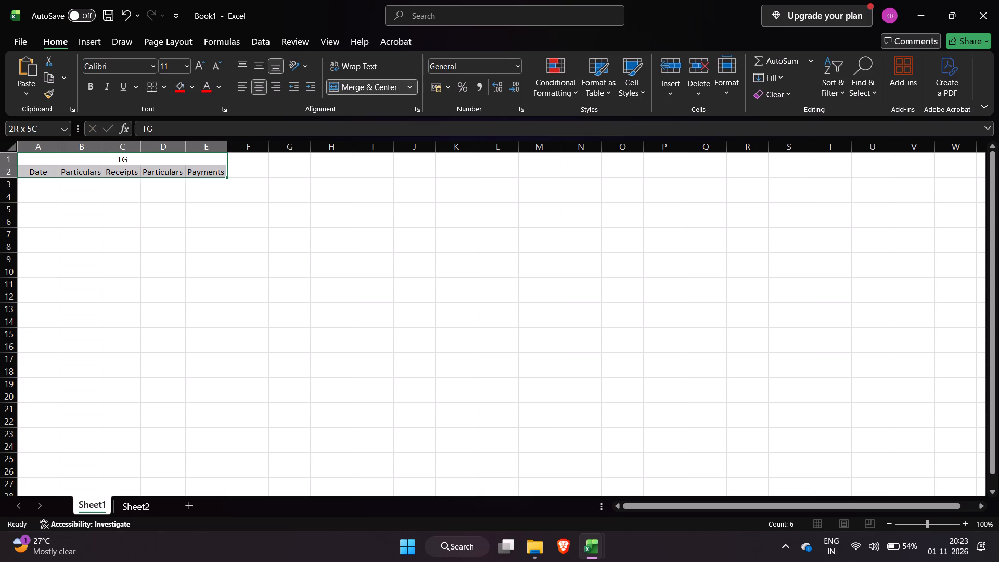
key("shift+Down")
key("shift+Up")
type("hoi")
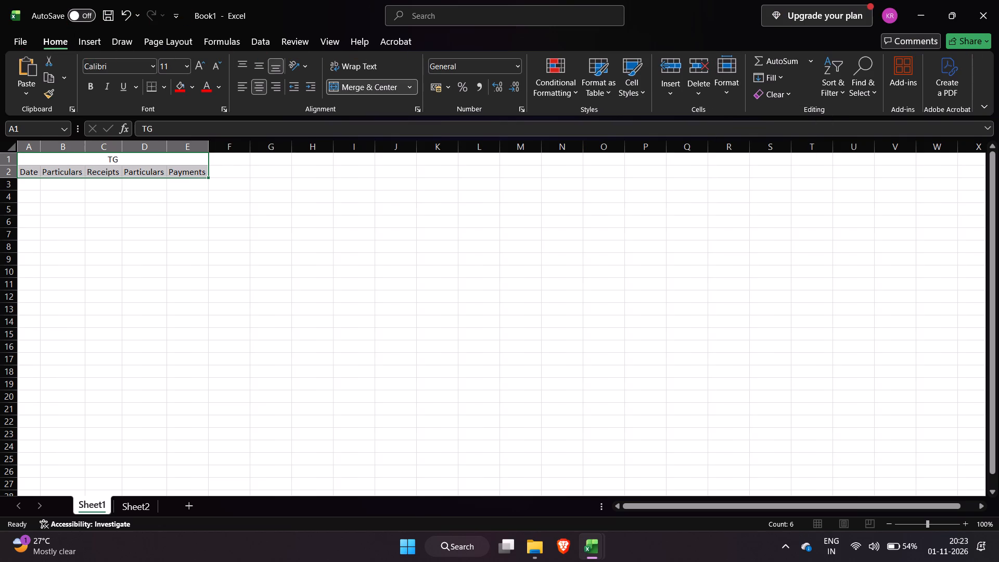
Make the TG title and the column headers in A1:E2 of the TG sheet bold.
left_click(163, 85)
left_click(82, 245)
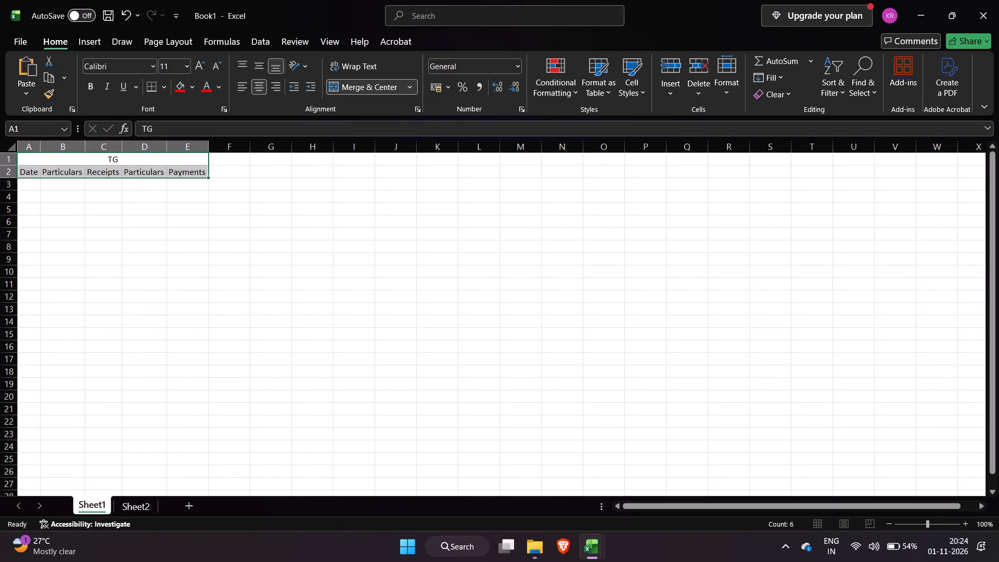
left_click(51, 162)
key("shift+Down")
key("ctrl+b")
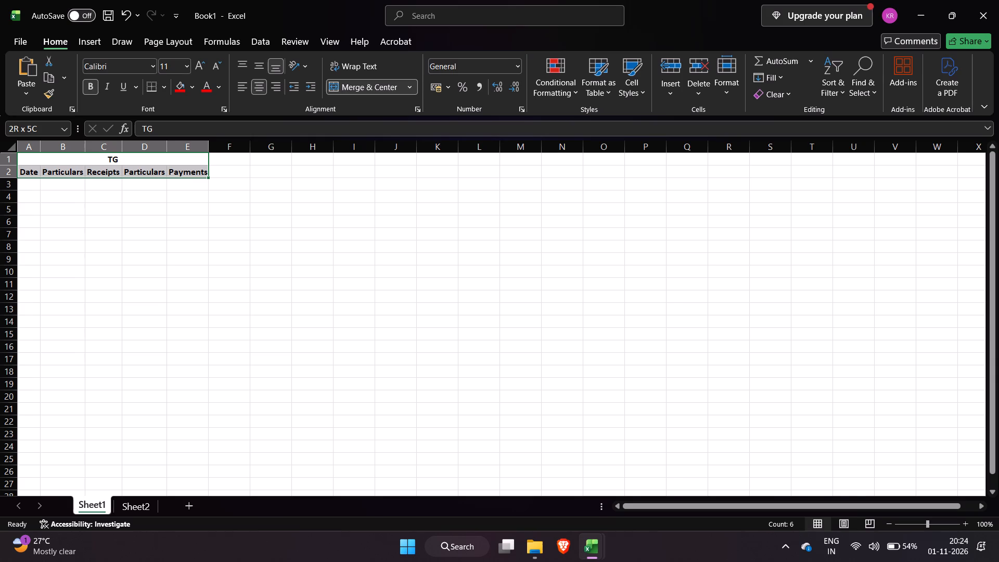
Examine the 06.10.2026 entry in row 36 of the Stores workbook's Oct-2026 sheet, from its date through its narration.
key("alt+Tab")
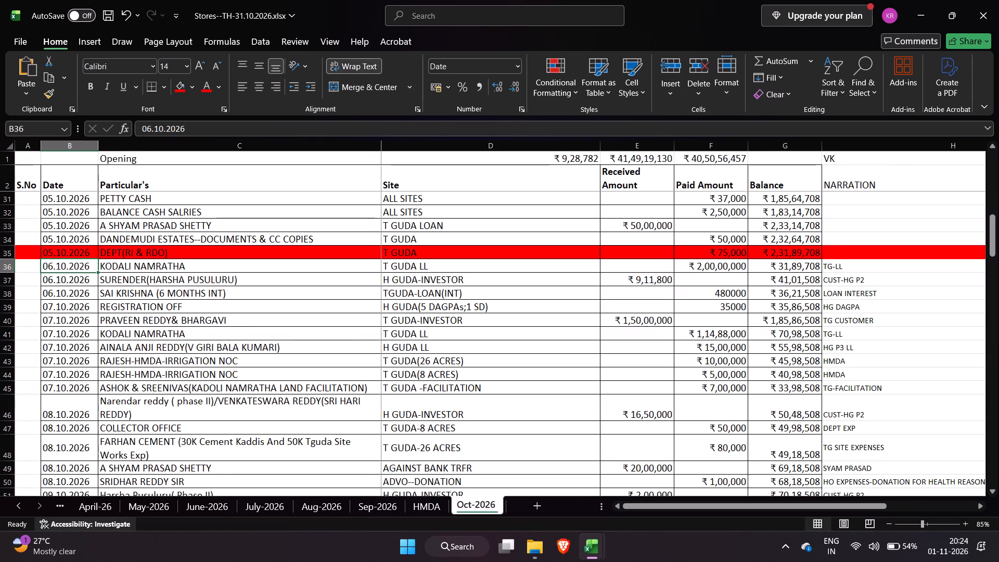
key("shift+Right")
key("shift+Right")
key("shift+Right")
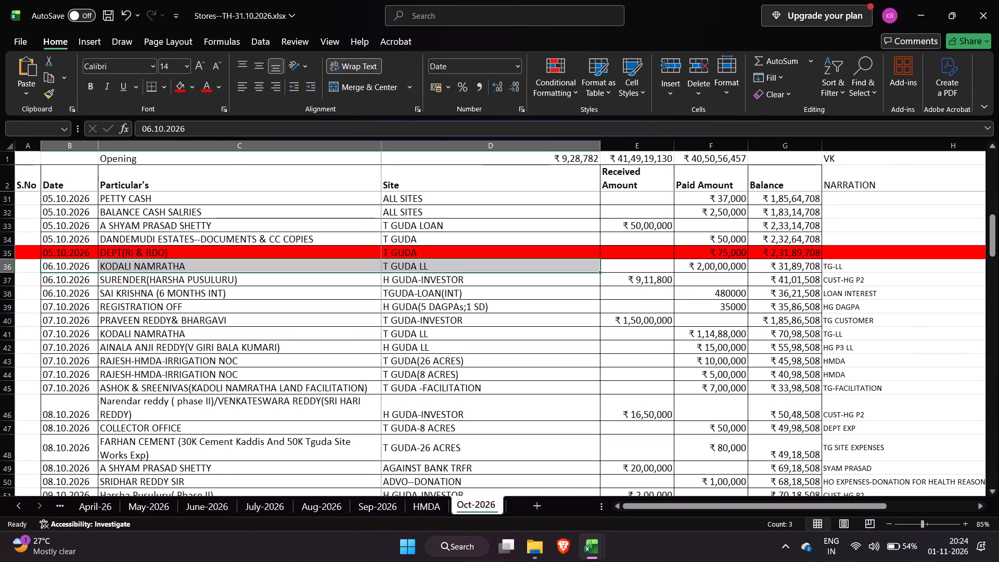
key("shift+Right")
key("shift+Right")
key("shift+Right")
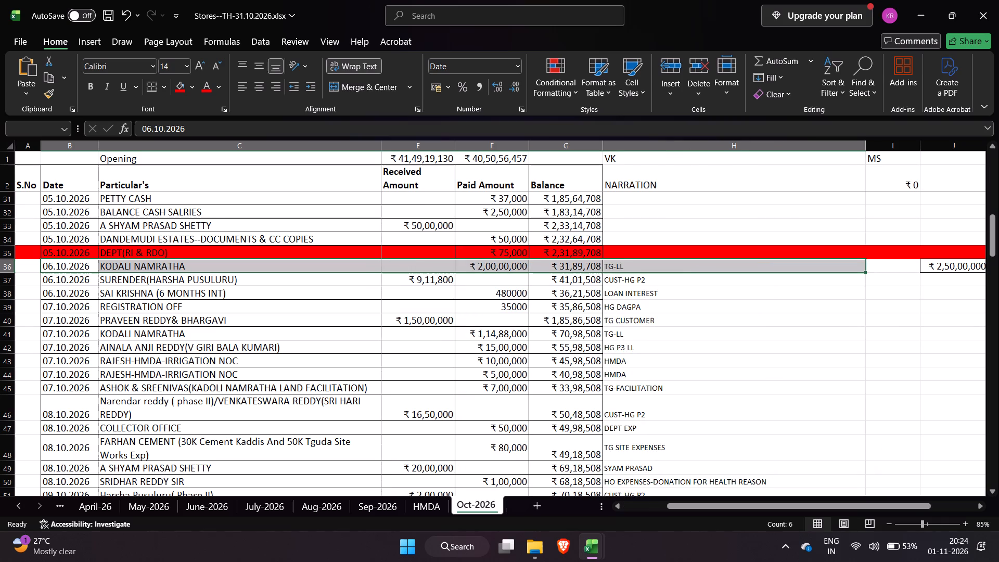
key("shift+Left")
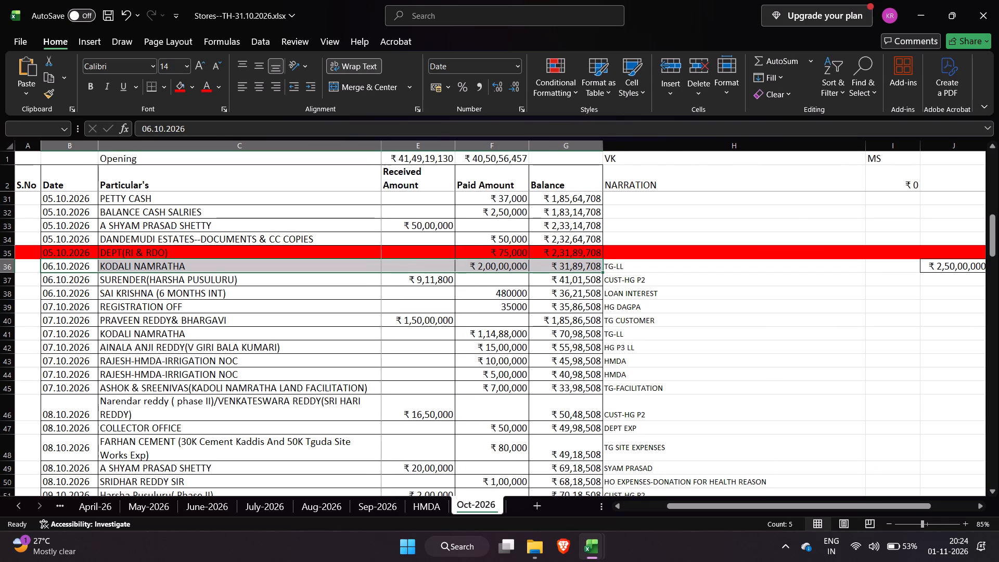
key("shift+Right")
key("shift+Left")
key("shift+Left")
key("shift+Left")
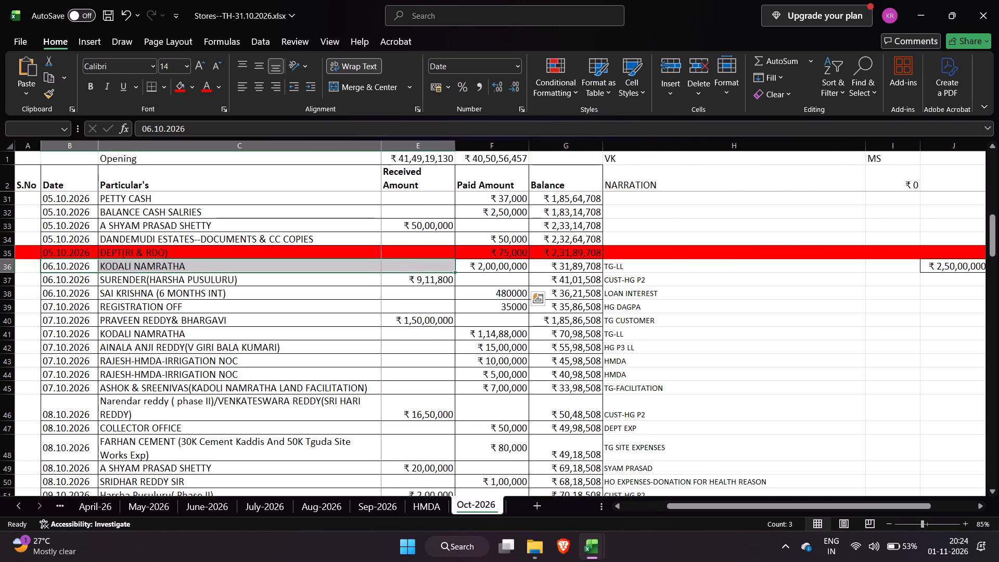
key("shift+Left")
key("shift+Left")
key("Left")
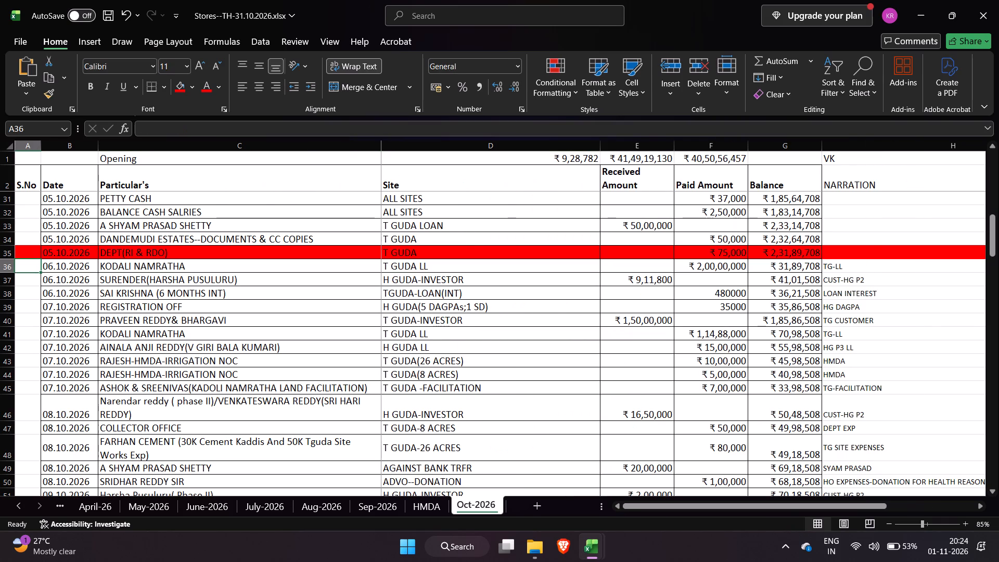
key("Right")
key("Right")
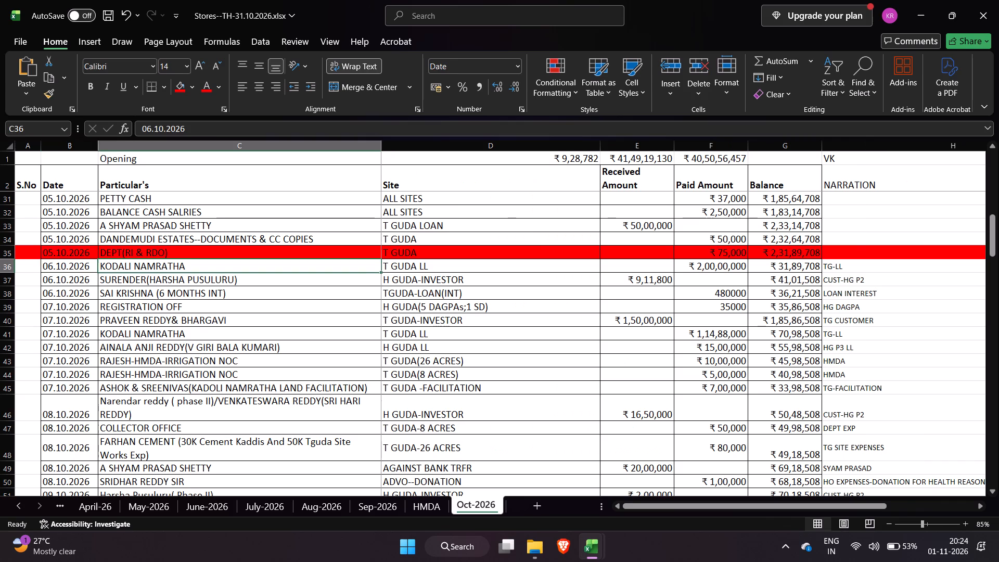
key("Right")
key("Right")
key("Right")
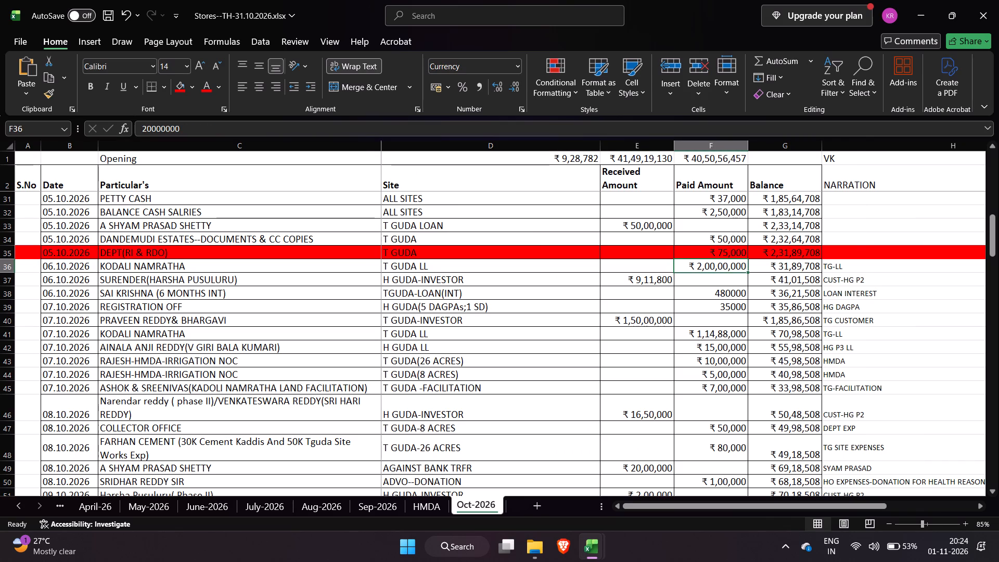
key("Right")
key("Right")
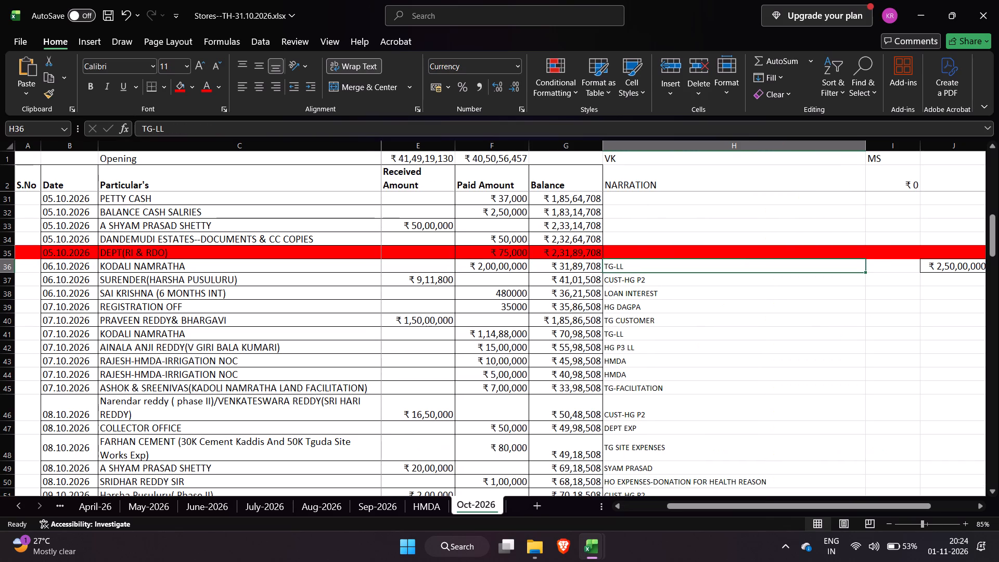
key("Left")
key("Left")
key("Left")
key("Left")
key("Left")
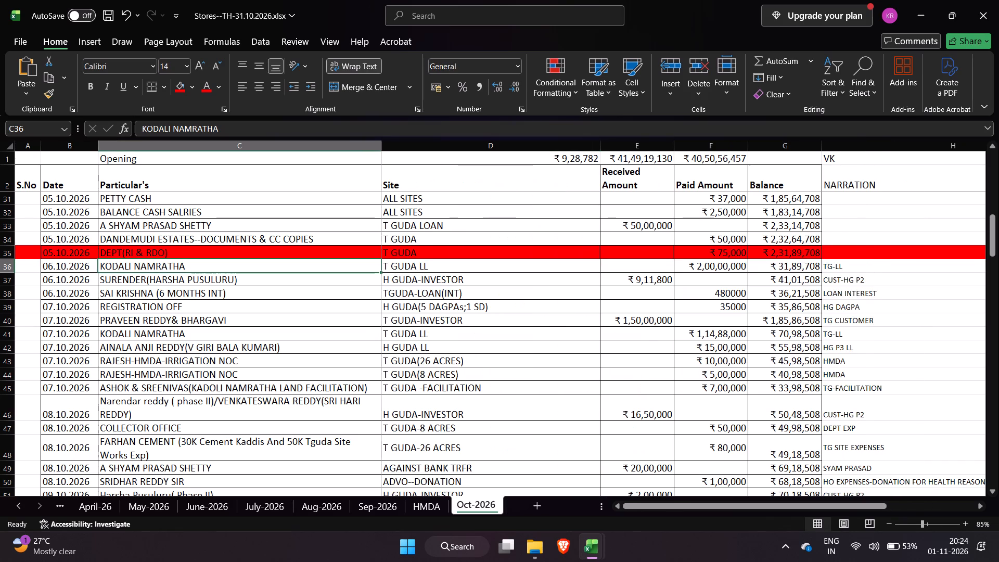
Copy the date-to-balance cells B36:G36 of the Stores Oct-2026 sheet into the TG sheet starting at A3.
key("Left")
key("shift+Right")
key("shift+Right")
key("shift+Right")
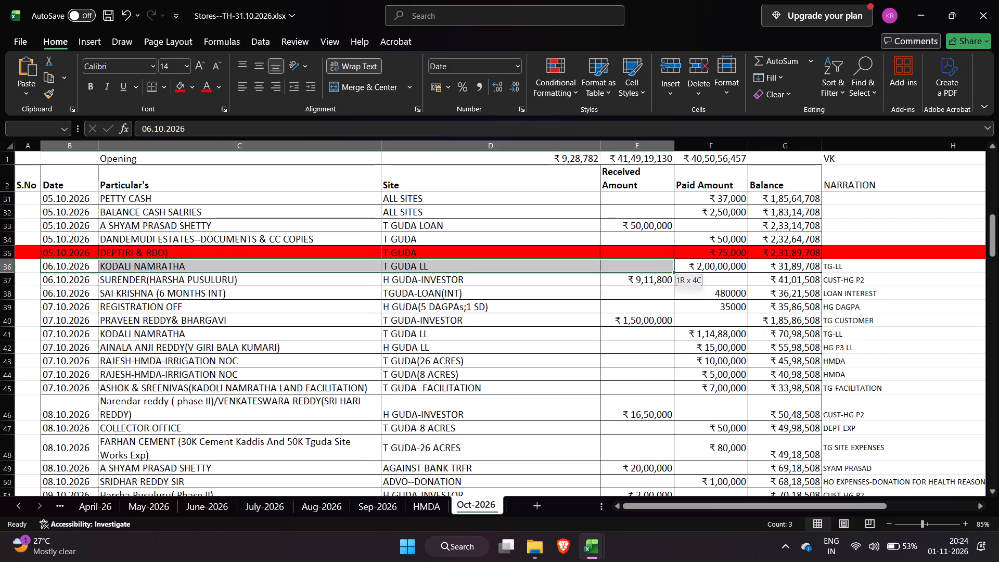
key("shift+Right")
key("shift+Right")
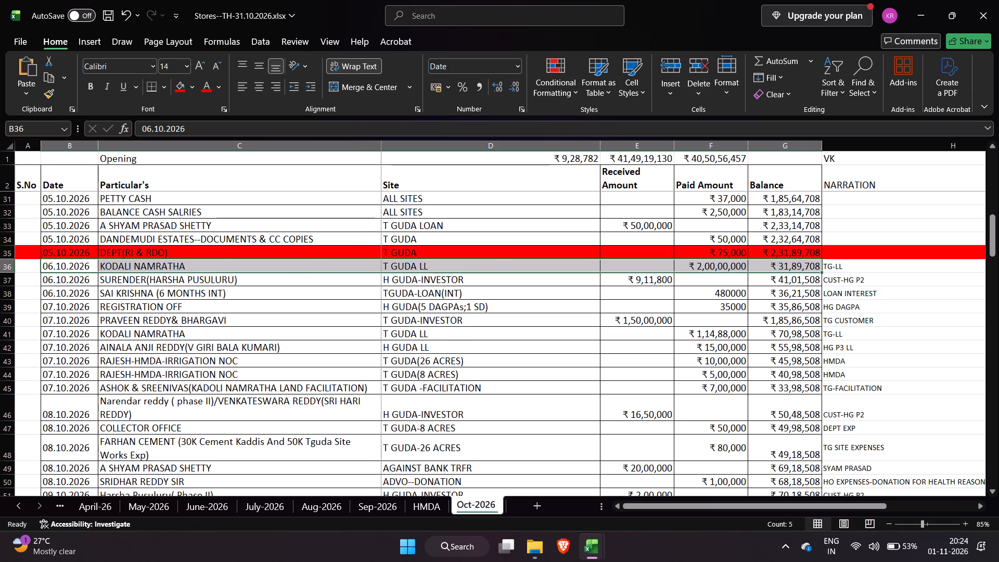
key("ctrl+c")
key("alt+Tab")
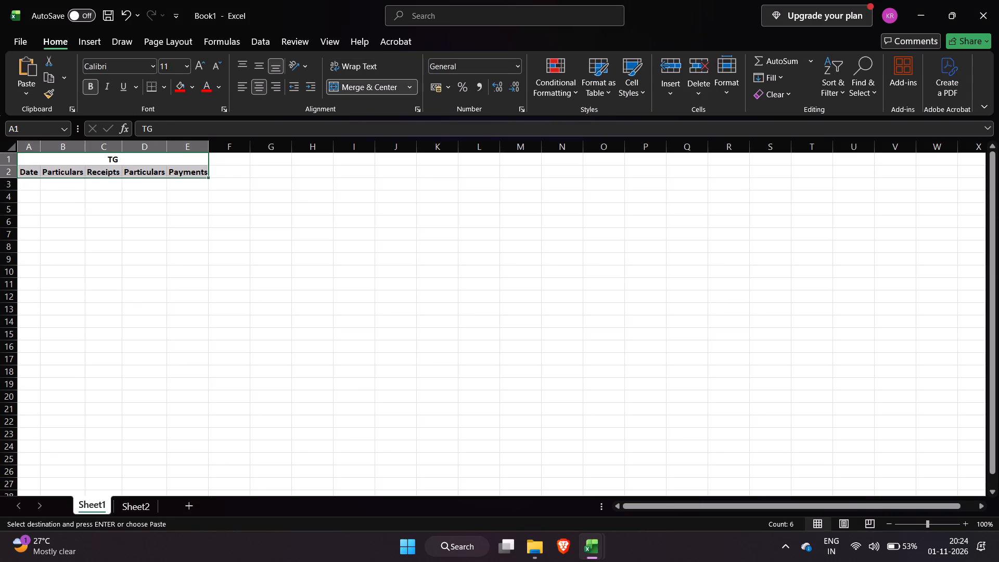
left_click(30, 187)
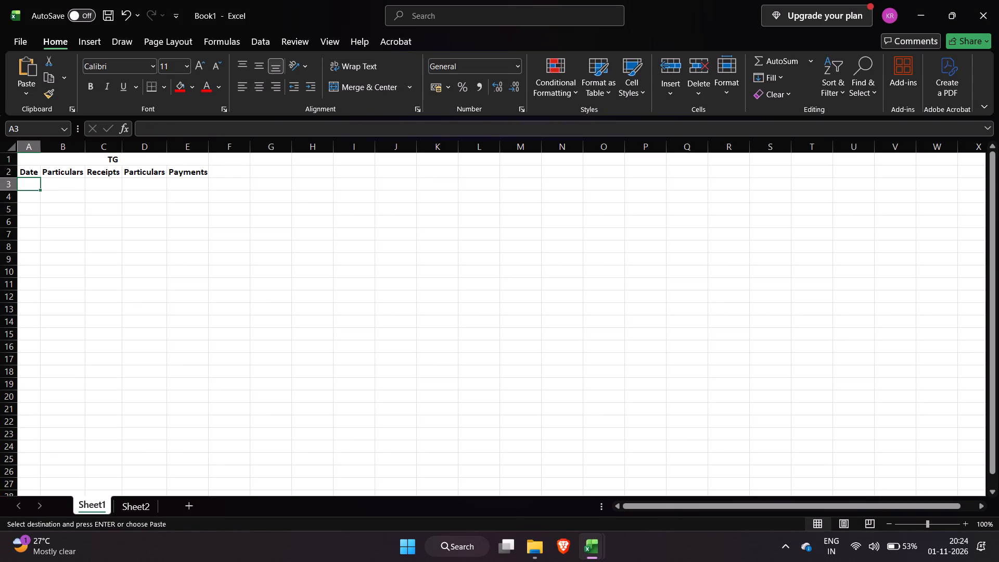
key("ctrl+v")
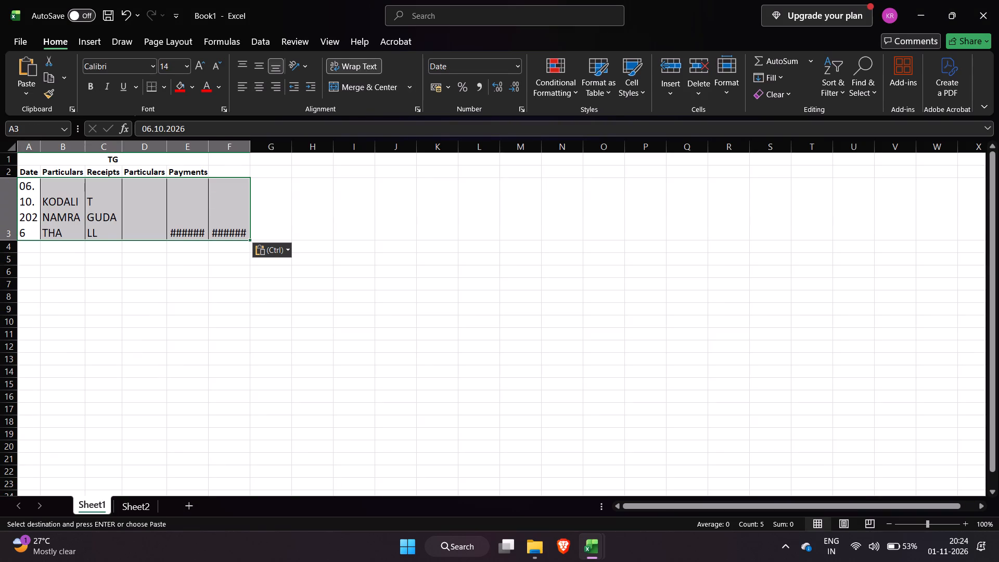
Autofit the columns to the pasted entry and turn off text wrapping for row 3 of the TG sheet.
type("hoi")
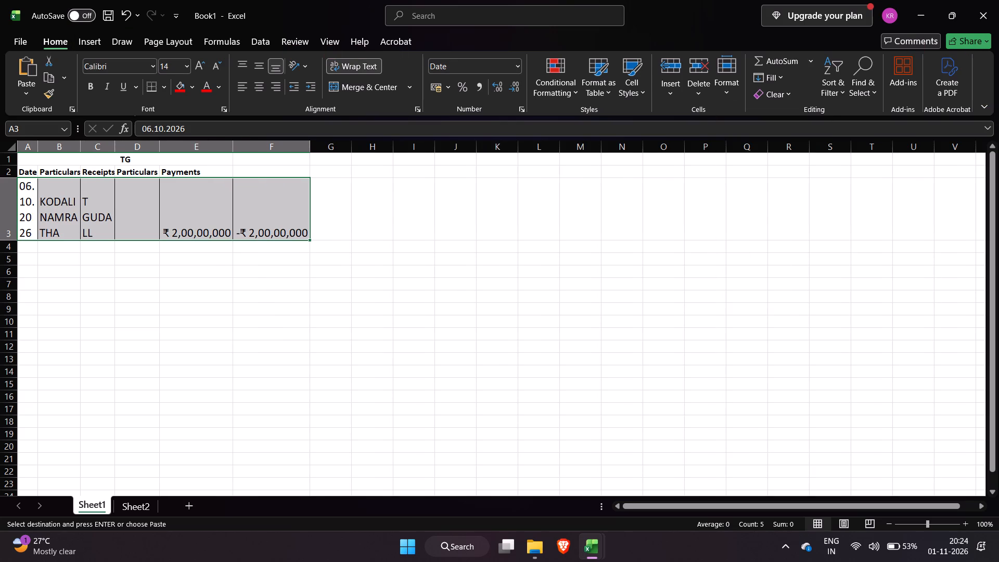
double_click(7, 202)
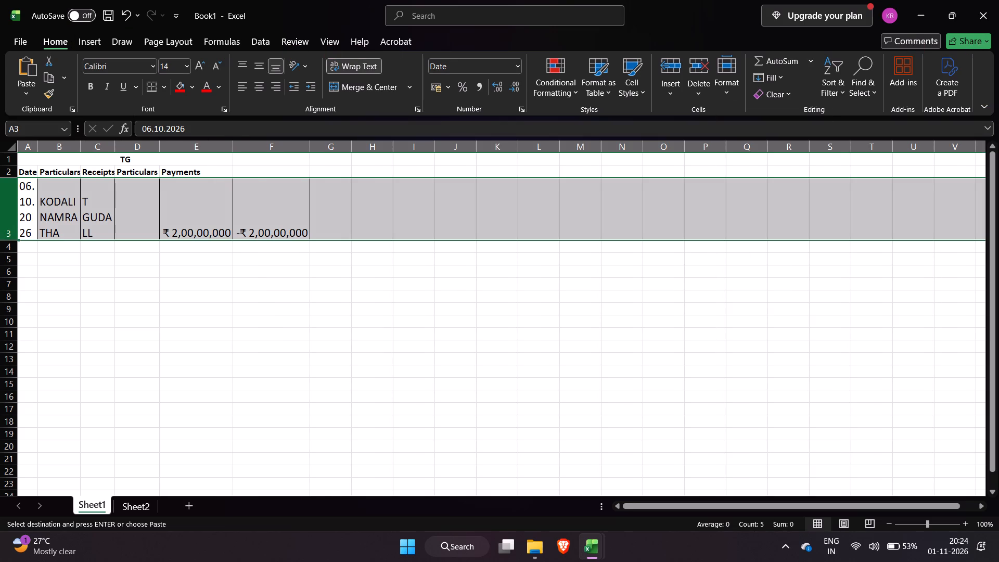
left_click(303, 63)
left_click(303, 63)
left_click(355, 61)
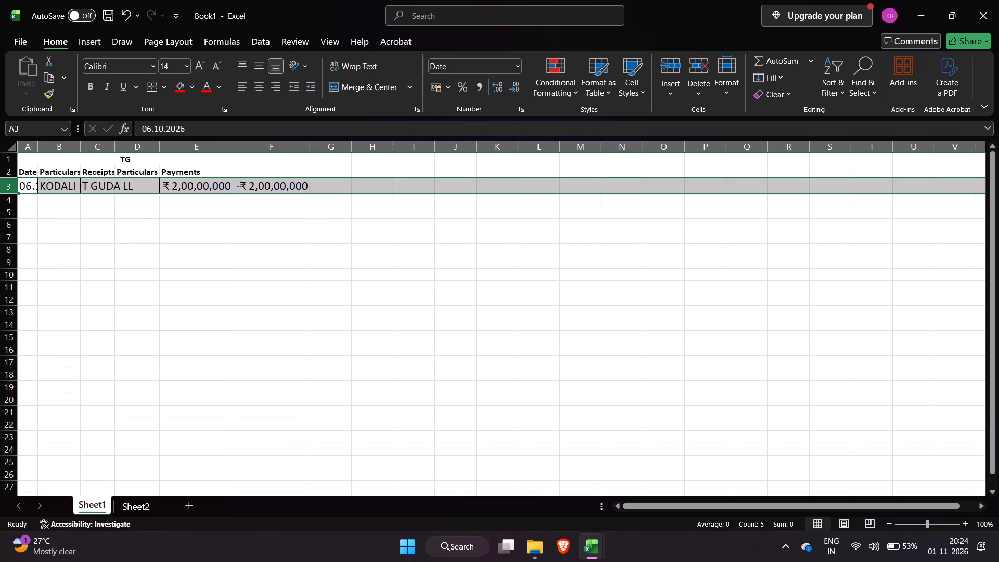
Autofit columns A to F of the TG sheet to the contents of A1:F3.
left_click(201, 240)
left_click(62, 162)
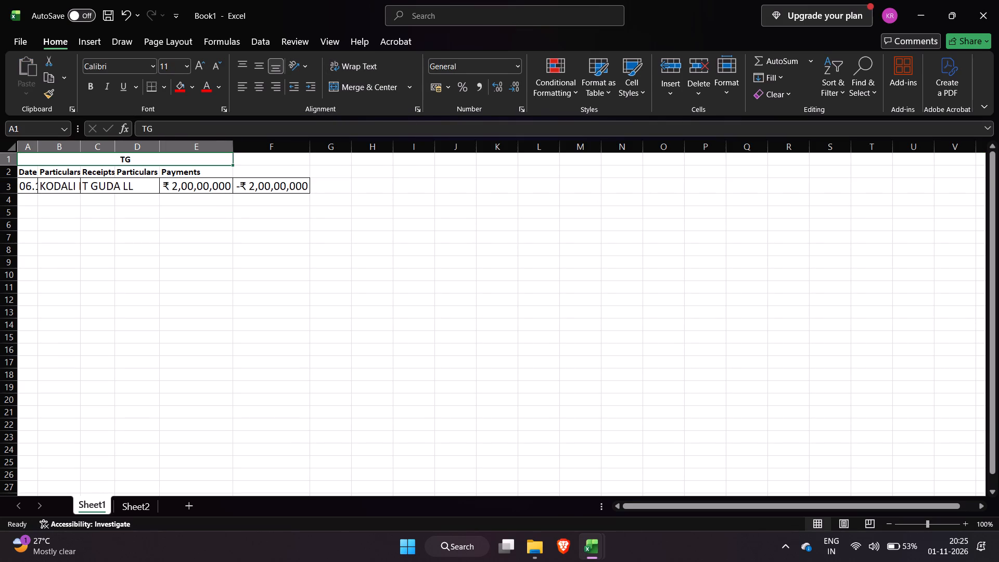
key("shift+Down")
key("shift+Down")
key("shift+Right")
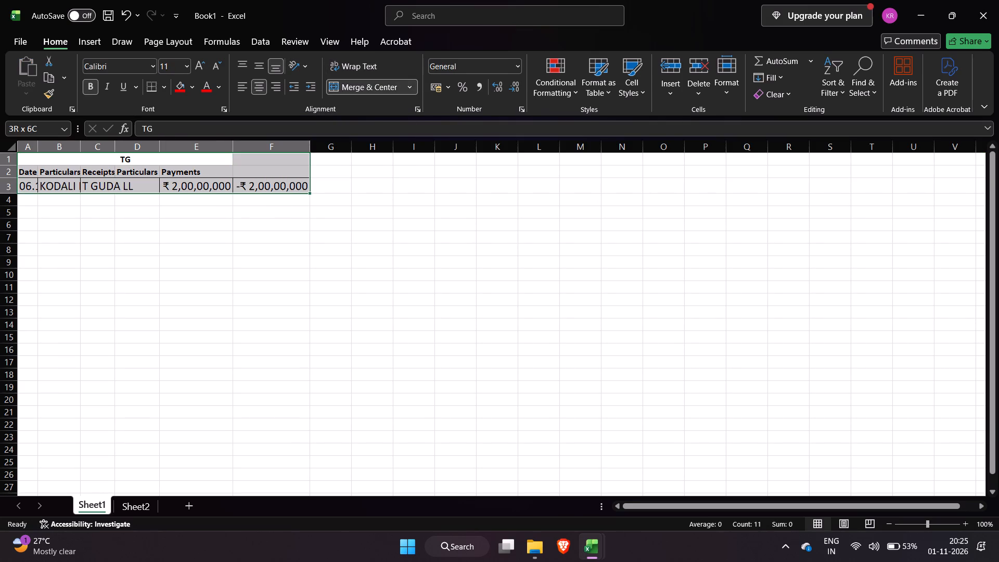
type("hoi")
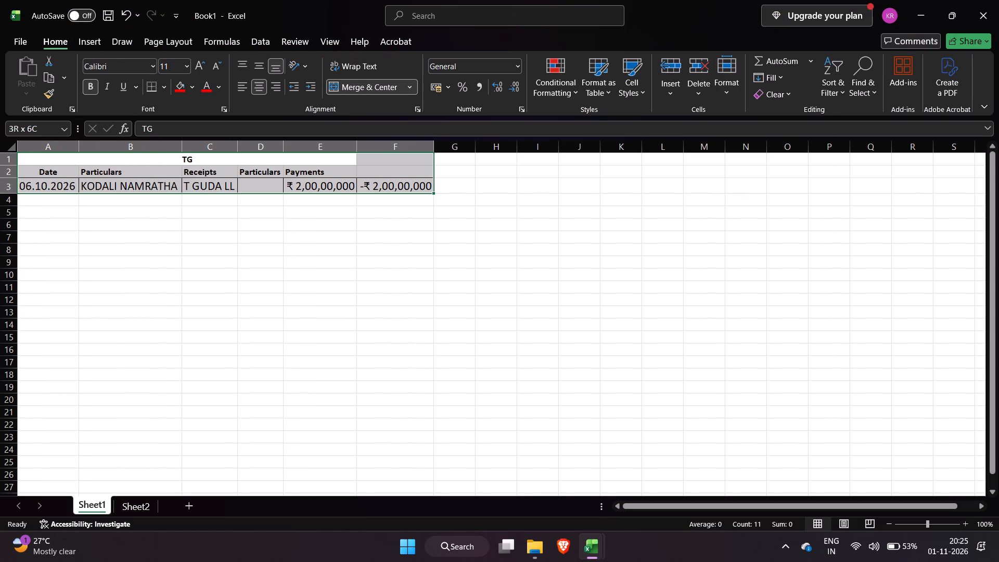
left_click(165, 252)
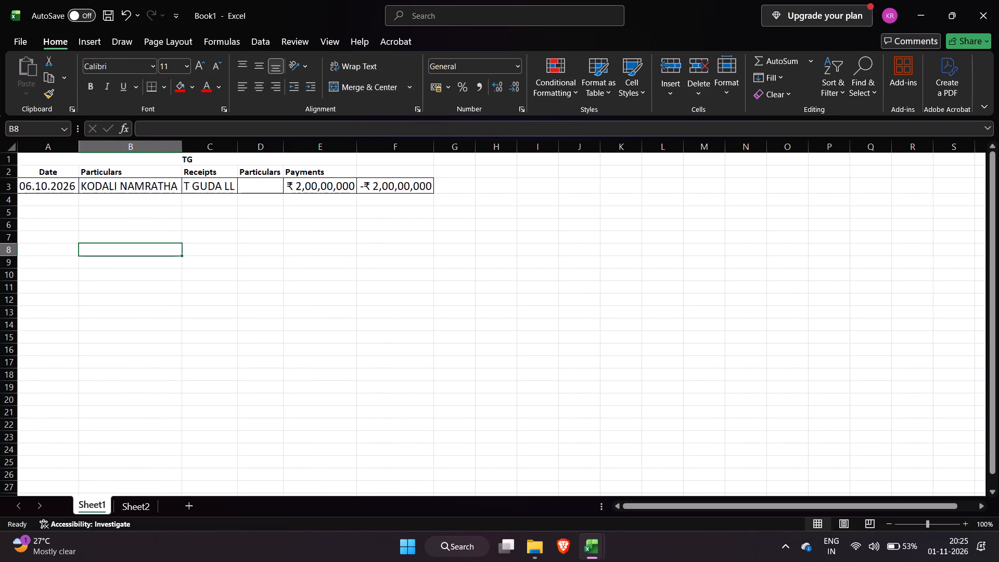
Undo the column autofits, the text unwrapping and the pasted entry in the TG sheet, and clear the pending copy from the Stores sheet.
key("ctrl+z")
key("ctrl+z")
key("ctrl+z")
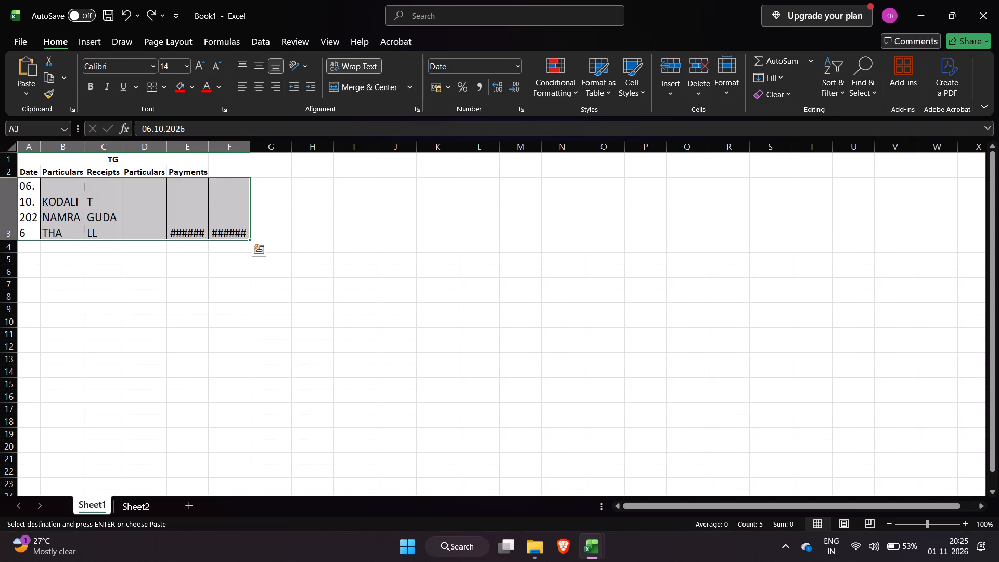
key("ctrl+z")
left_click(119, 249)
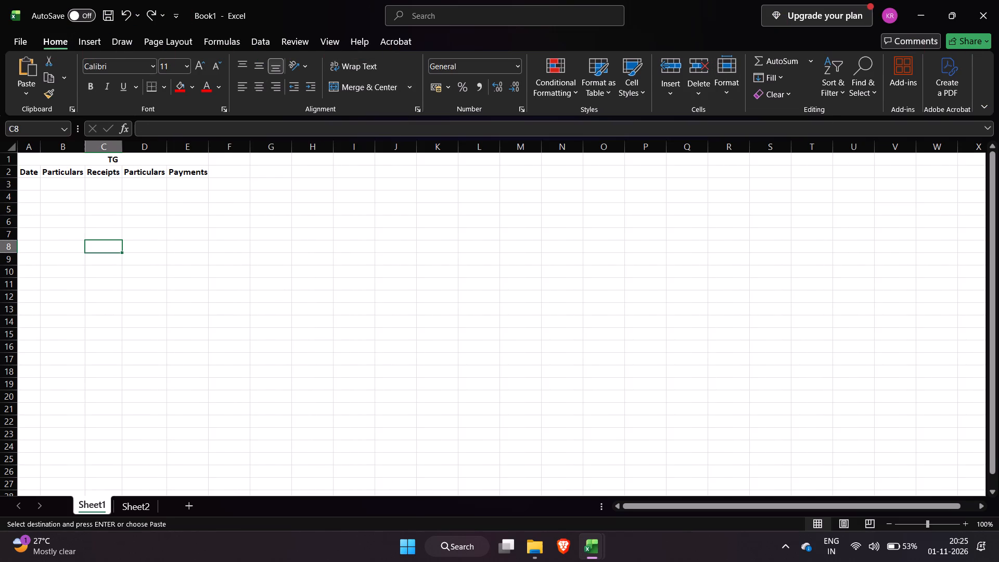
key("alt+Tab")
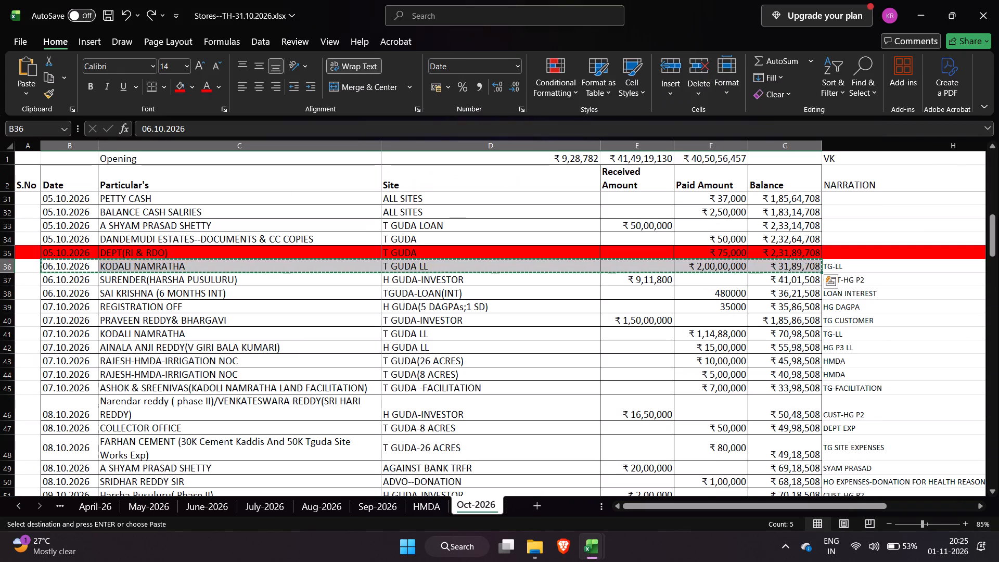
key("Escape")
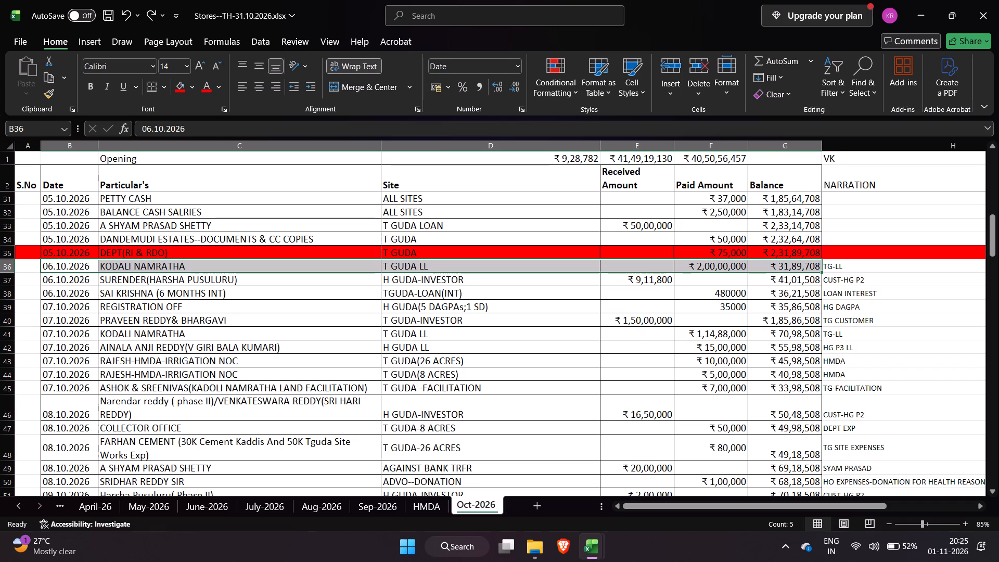
Enter the date 06-10-26 in cell A3 of the TG sheet in Book1.
key("alt+Tab")
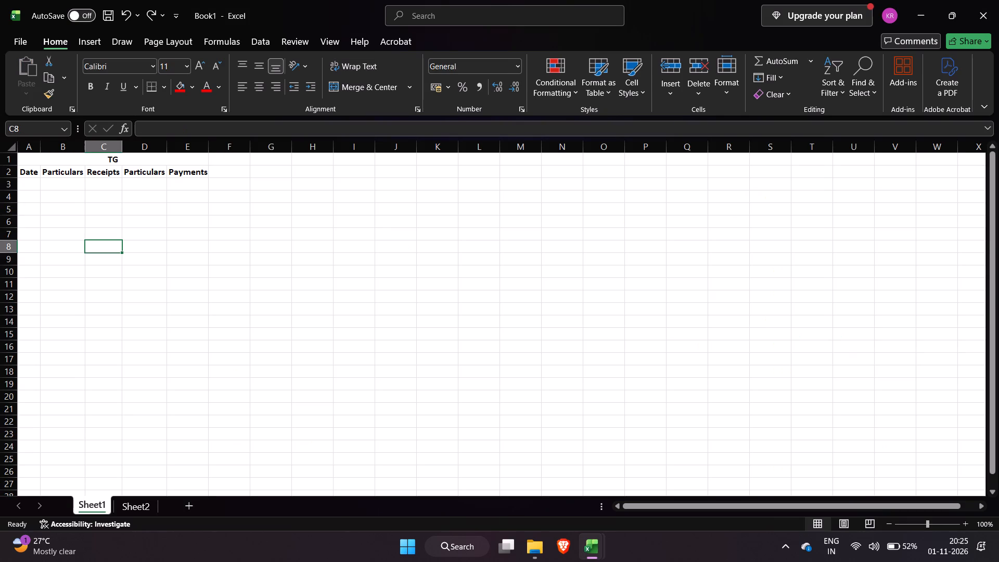
key("Left")
key("Up")
key("Up")
key("Left")
key("Up")
key("Up")
key("Up")
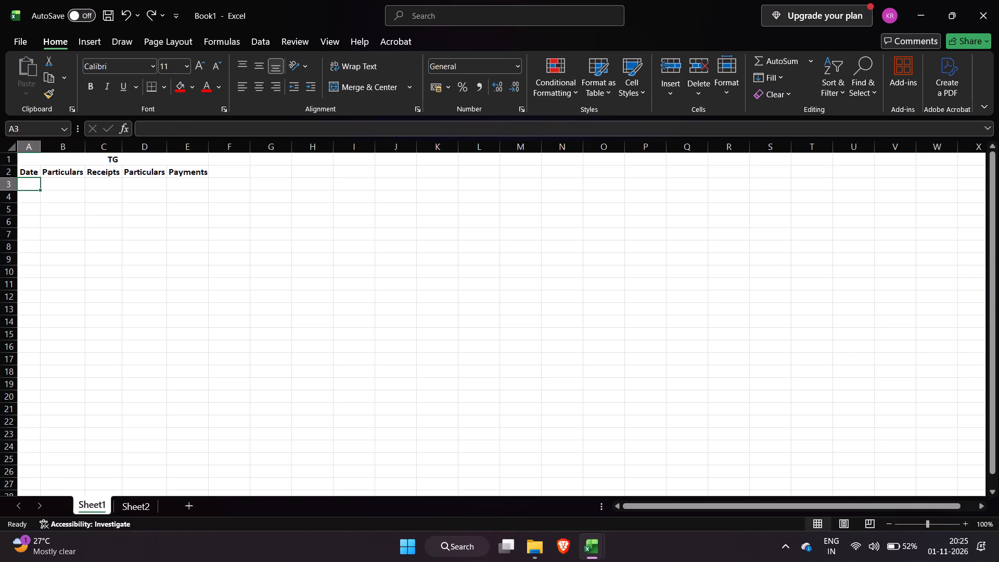
key("alt+Tab")
key("alt+Tab")
type("06-10-")
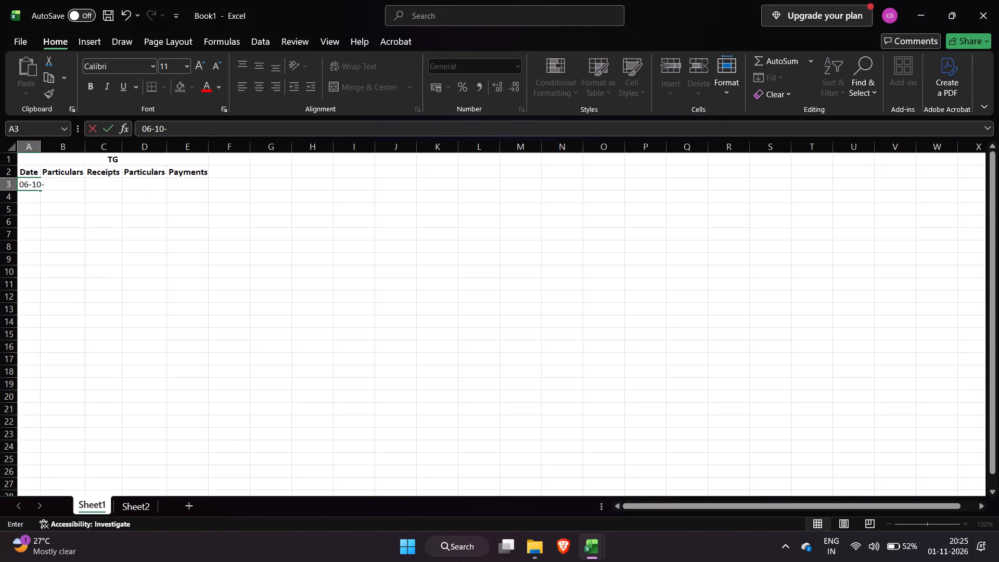
type("26")
key("Right")
Copy the Particular's entry C36 from the Stores Oct-2026 sheet into B3 of the TG sheet as values only.
key("alt+Tab")
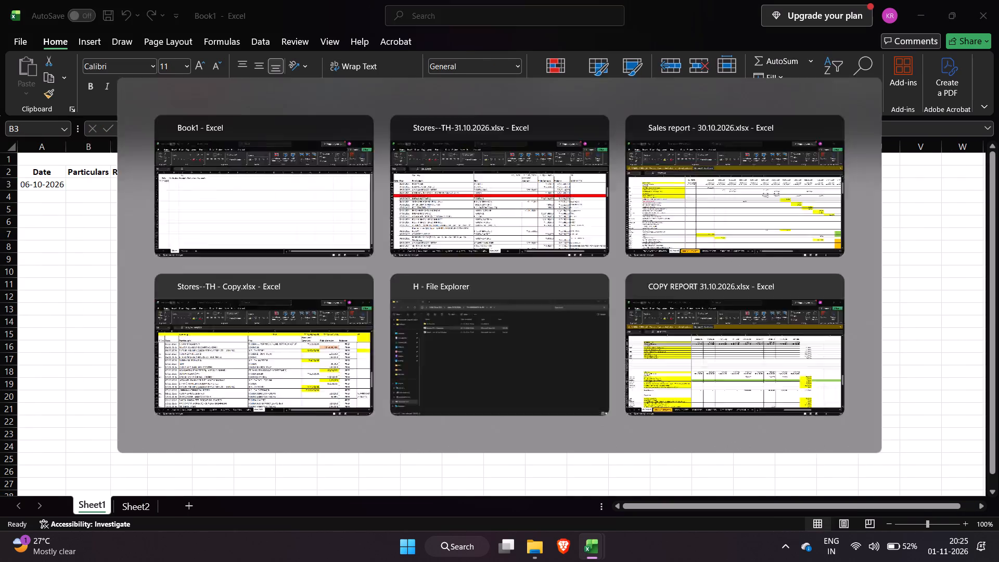
left_click(121, 269)
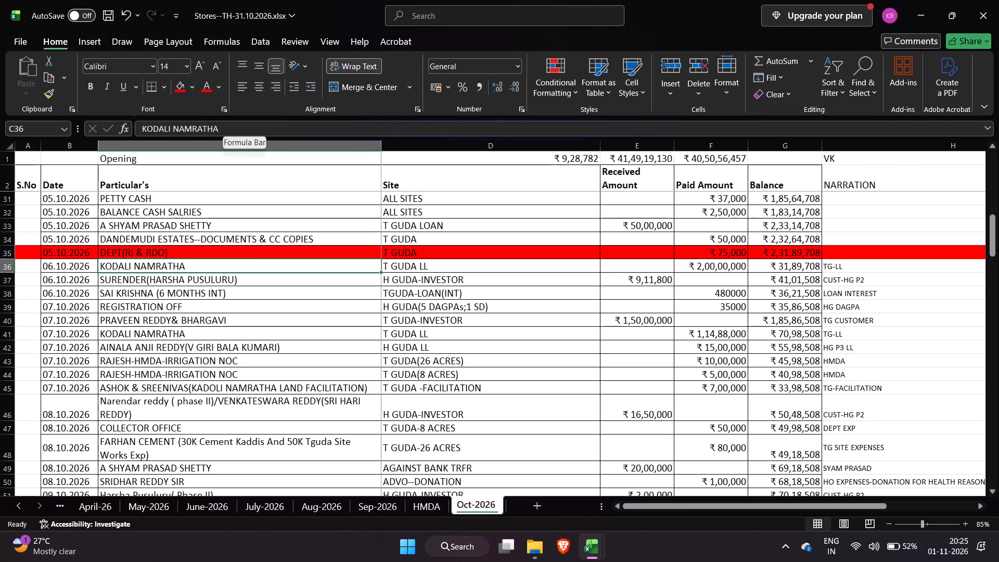
key("ctrl+c")
key("alt+Tab")
key("ctrl+v")
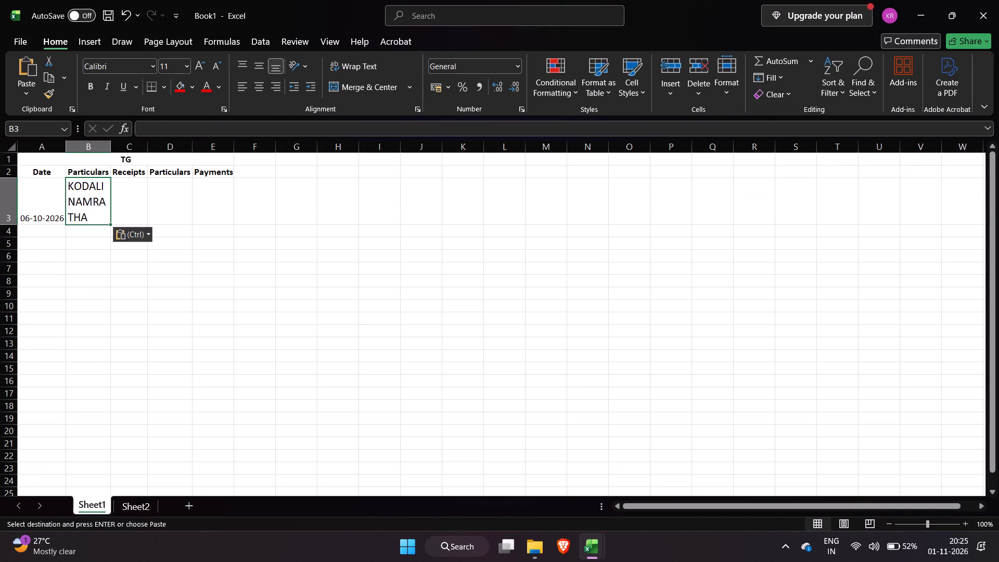
key("ctrl+z")
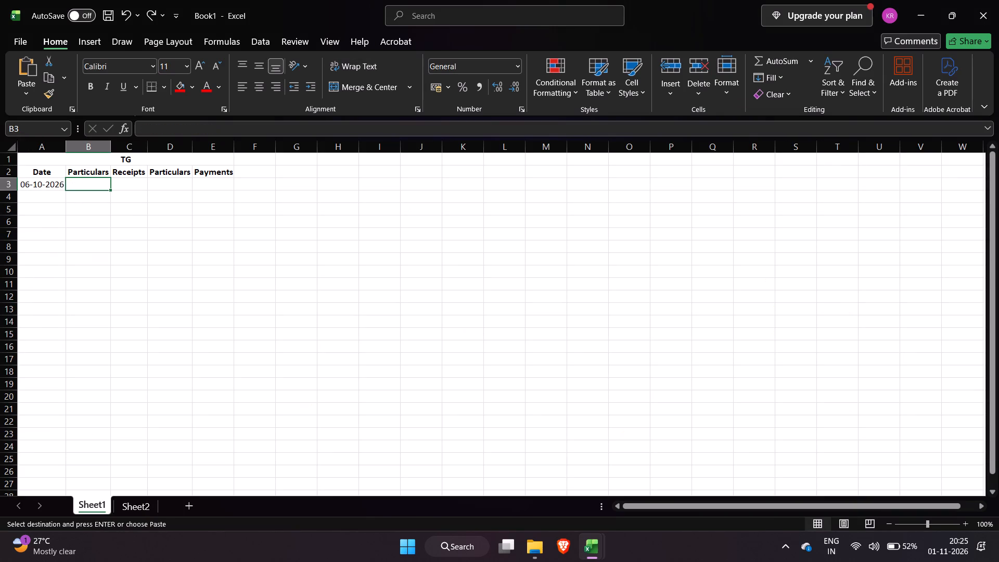
key("ctrl+alt+v")
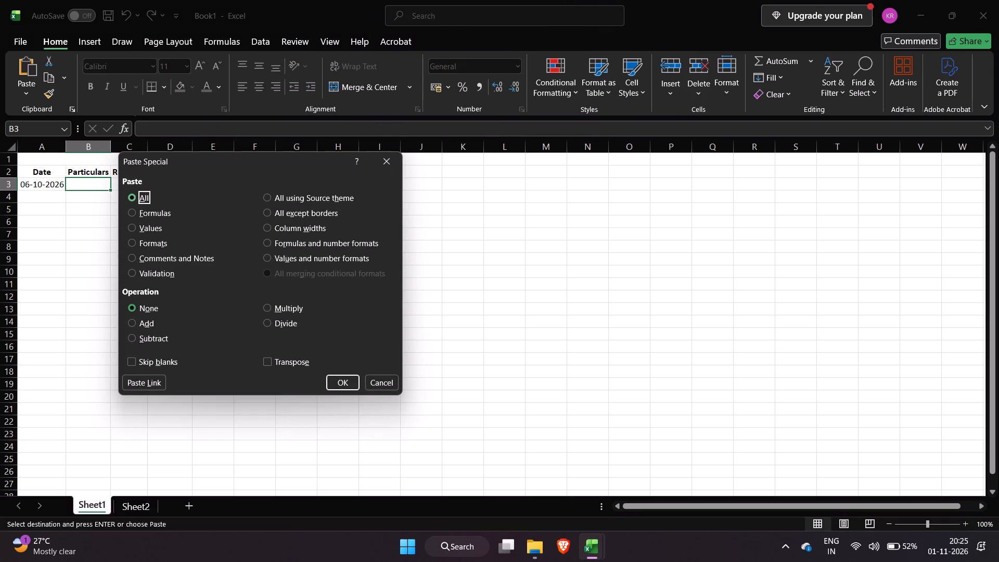
key("Down")
key("Down")
key("Return")
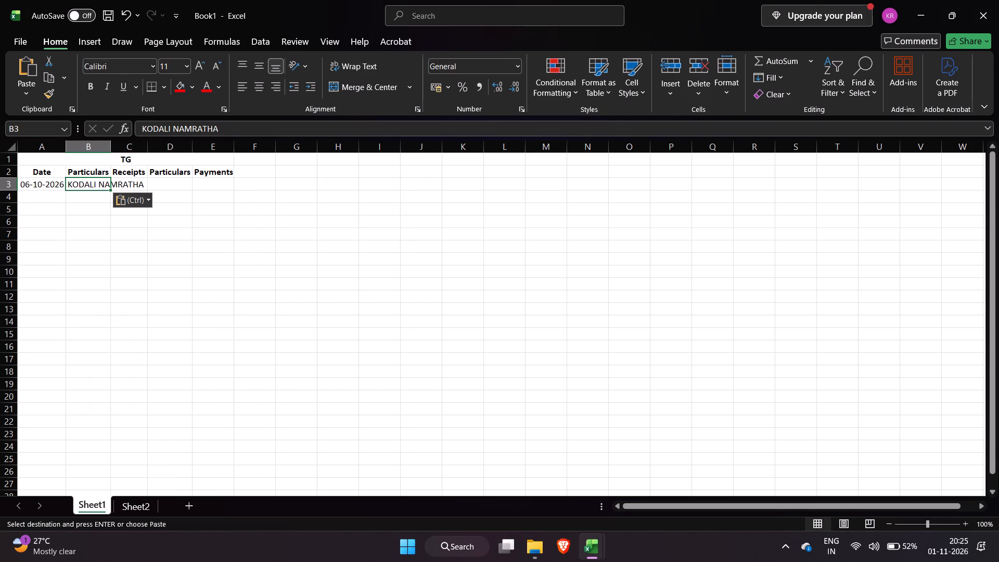
Copy the paid amount F36 from the Stores Oct-2026 sheet into C3 of the TG sheet as values only and autofit column C.
key("Right")
key("alt+Tab")
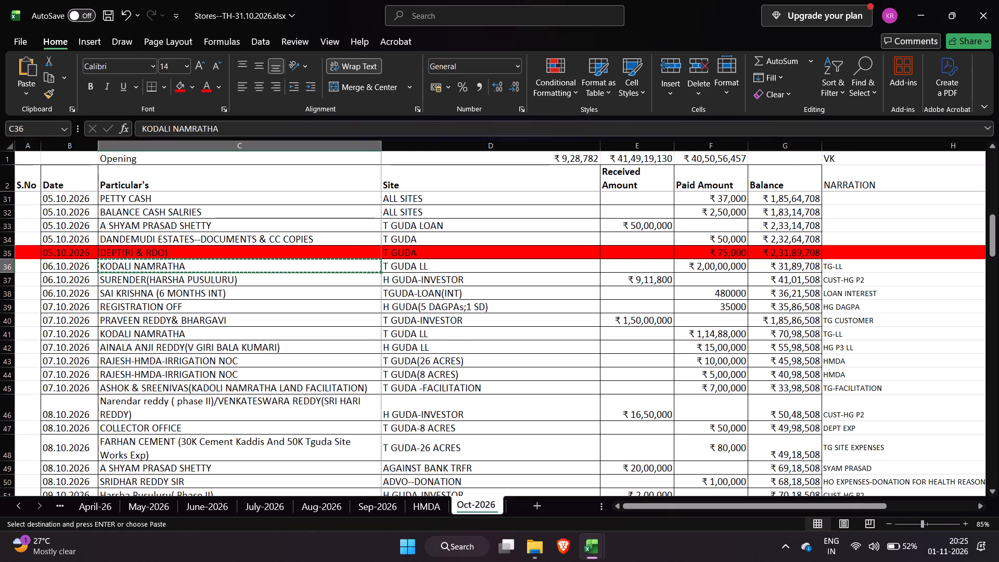
key("Right")
key("Right")
key("Right")
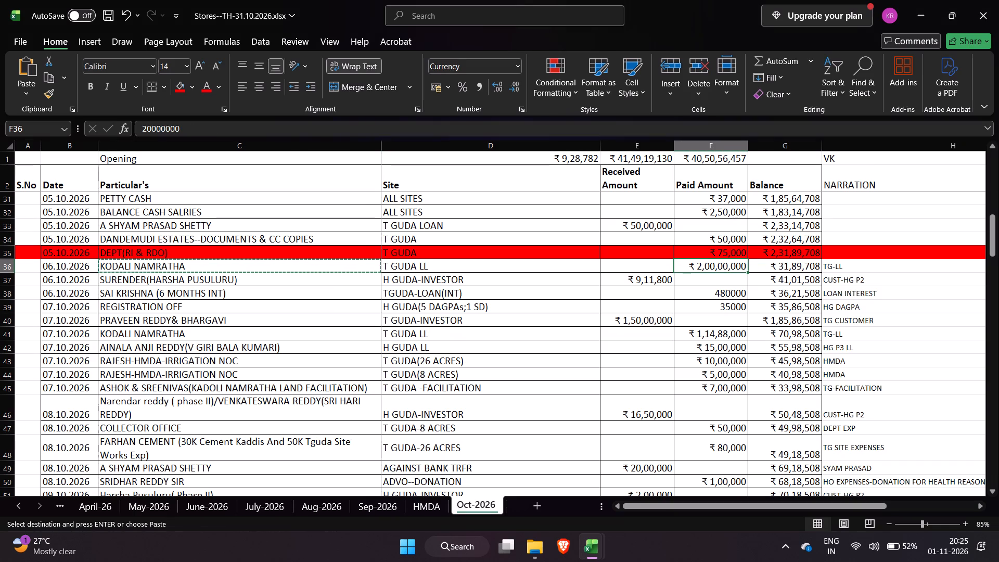
key("ctrl+c")
key("alt+Tab")
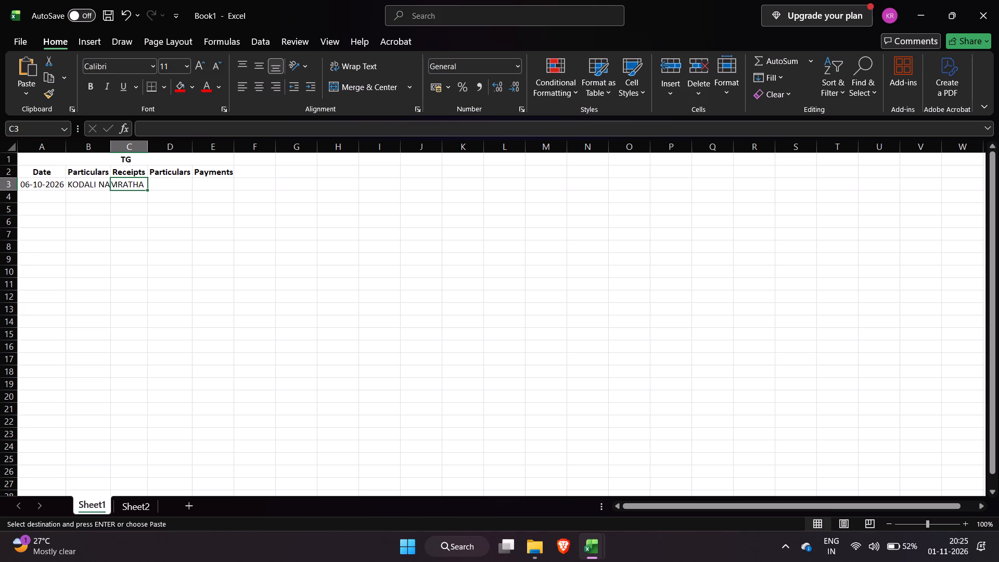
key("ctrl+alt+v")
key("Down")
key("Down")
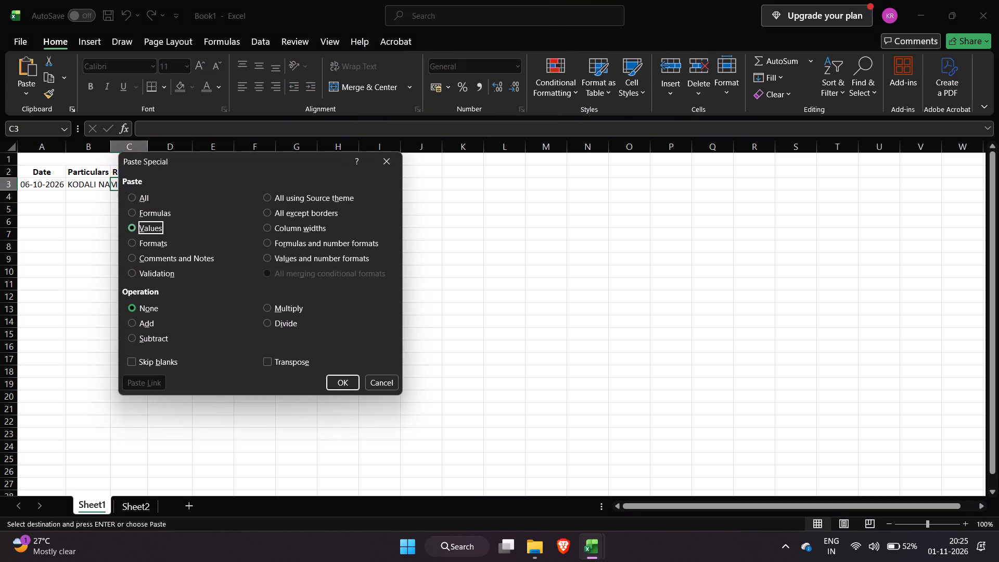
key("Return")
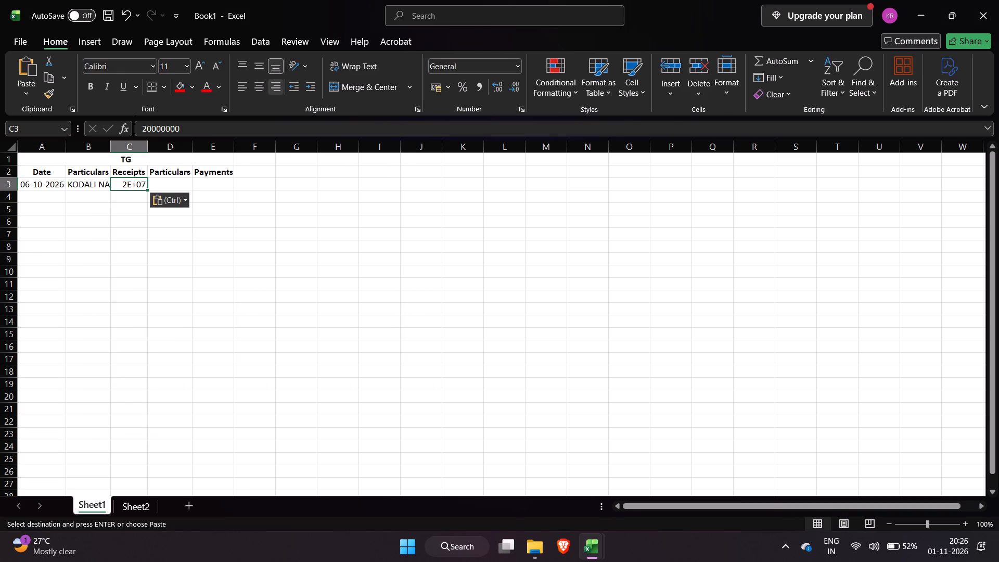
double_click(148, 146)
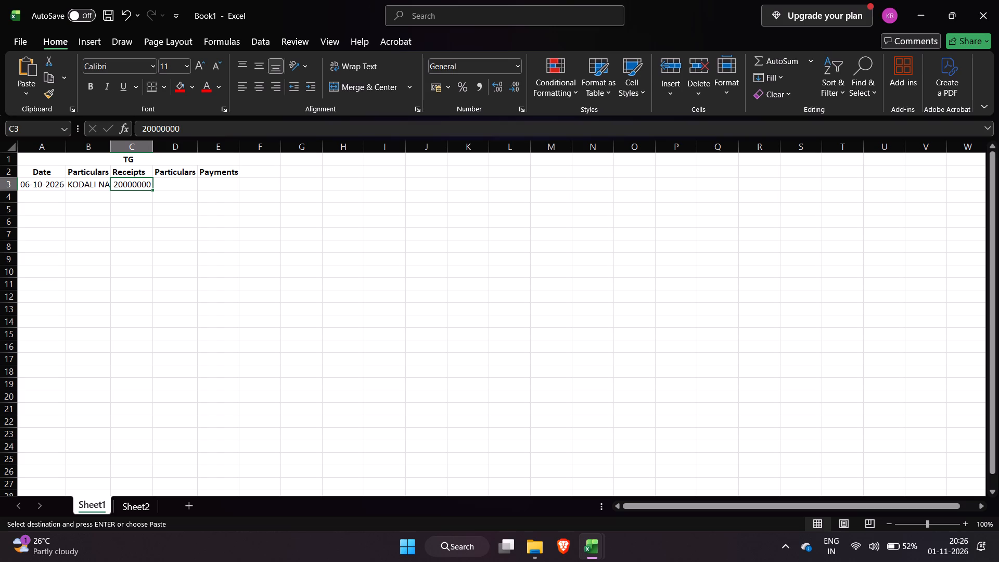
Apply the comma number style to the Receipts cells C3:C50 of the TG sheet.
left_click(125, 185)
key("Down")
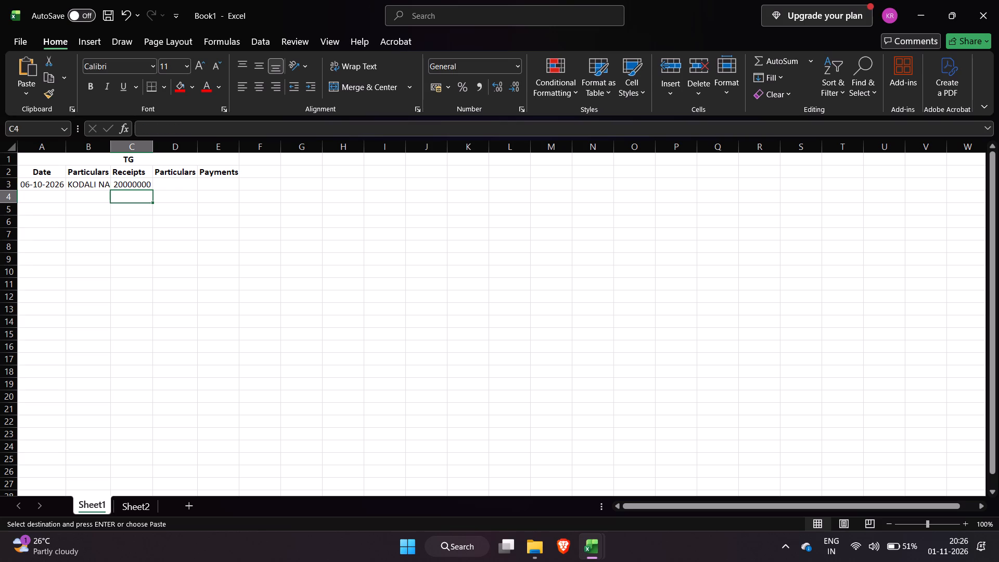
key("Up")
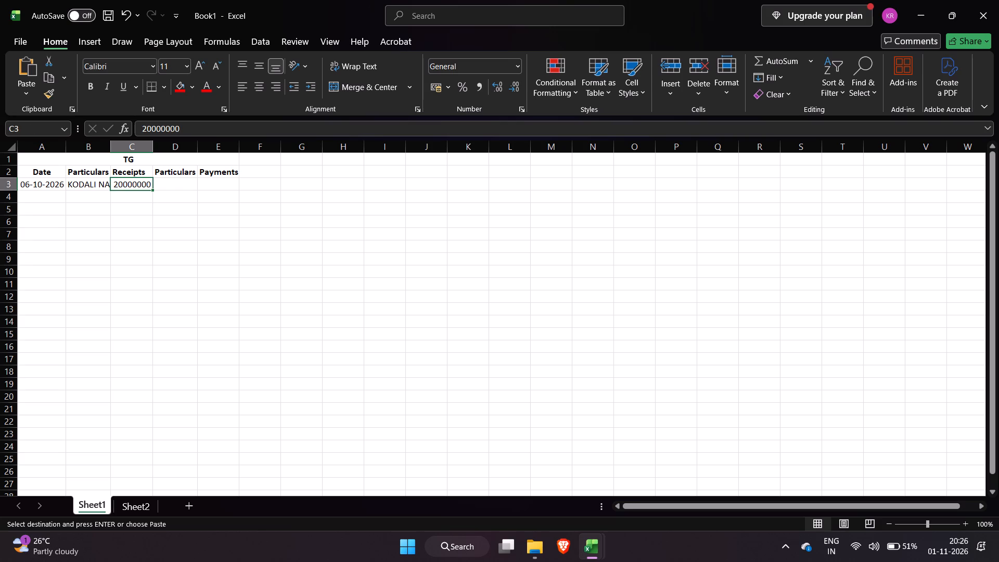
key("shift+Down")
key("shift+Down")
key("shift+Down")
key("shift+Down")
key("shift+Down")
key("shift+Down")
key("shift+Down")
key("shift+Down")
key("shift+Down")
key("shift+Down")
key("shift+Down")
key("shift+Down")
key("shift+Down")
key("shift+Down")
key("shift+Down")
key("shift+Down")
key("shift+Down")
key("shift+Down")
key("shift+Down")
key("shift+Down")
key("shift+Down")
key("shift+Down")
key("shift+Down")
key("shift+Down")
key("shift+Down")
key("shift+Down")
key("shift+Down")
key("shift+Down")
key("shift+Down")
key("shift+Down")
key("shift+Down")
key("shift+Down")
key("shift+Down")
key("shift+Down")
key("shift+Down")
key("shift+Down")
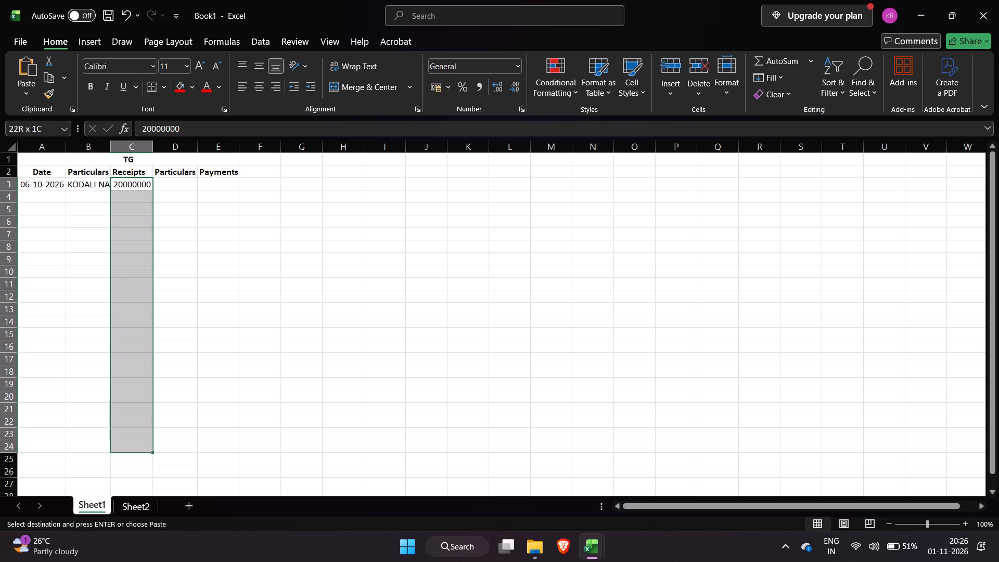
key("shift+Down")
key("shift+Down")
key("shift+Down")
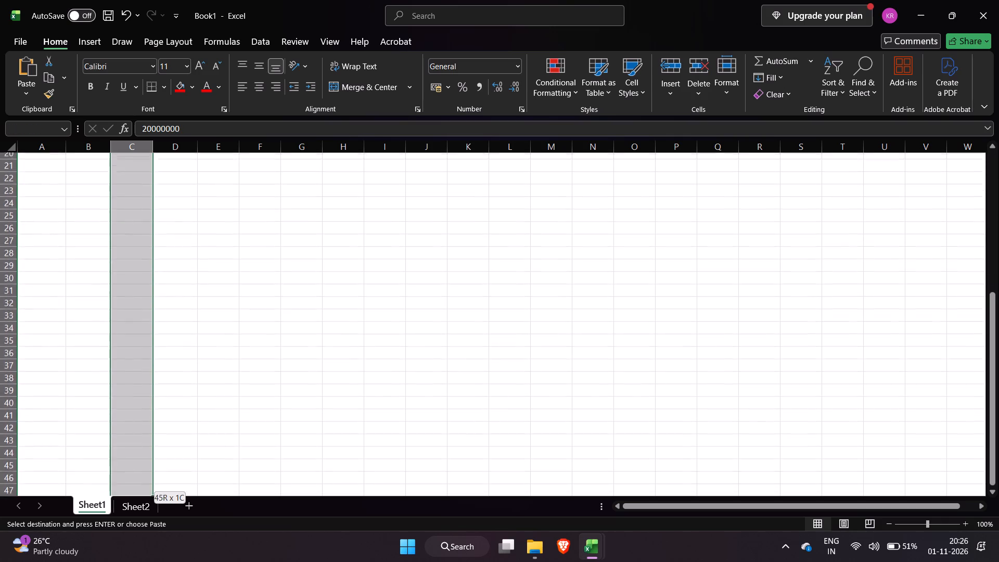
key("shift+Down")
key("shift+Down")
key("shift+Down")
key("shift+Down")
key("shift+Down")
key("shift+Down")
key("shift+Up")
key("shift+Up")
key("shift+Up")
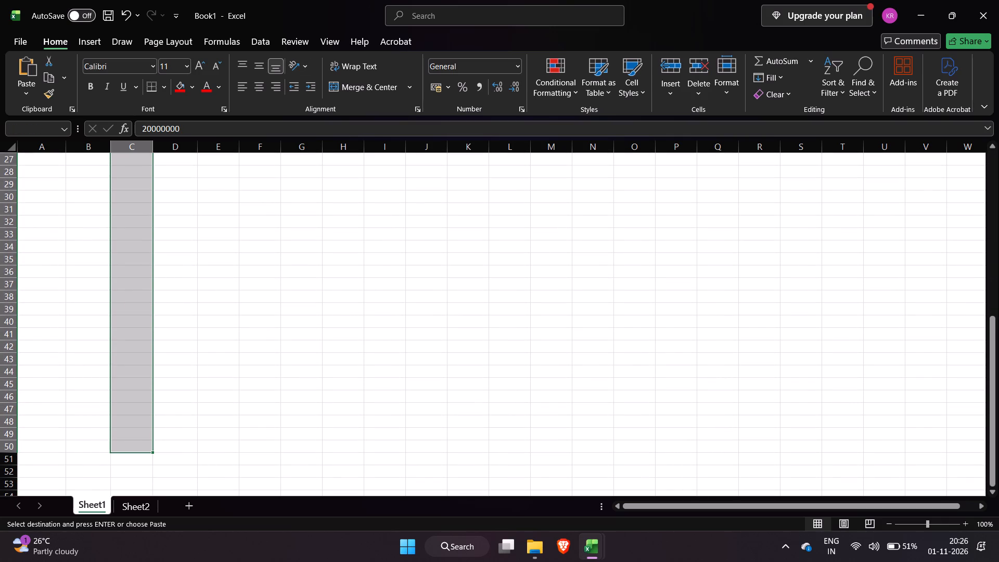
left_click(483, 83)
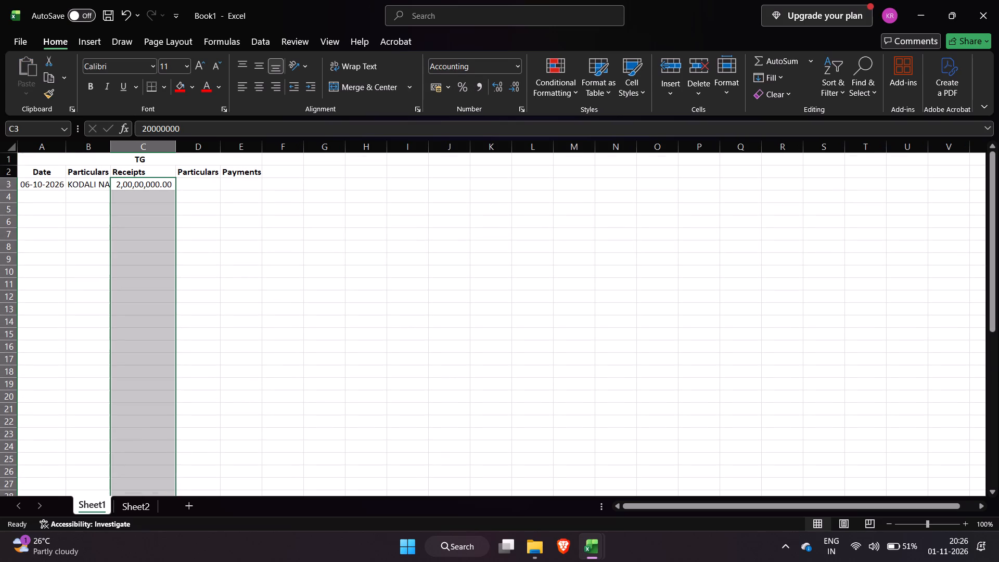
Apply the comma number style with no decimal places to the Payments cells E3:E50 of the TG sheet.
left_click(239, 181)
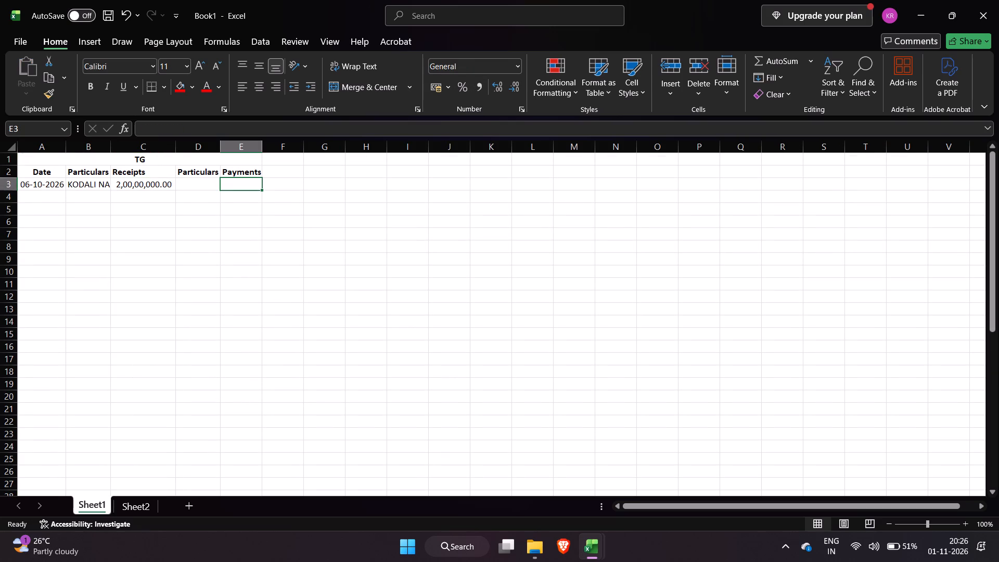
key("shift+Down")
key("shift+Down")
key("shift+Down")
key("shift+Down")
key("shift+Down")
key("shift+Down")
key("shift+Down")
key("shift+Down")
key("shift+Down")
key("shift+Down")
key("shift+Down")
key("shift+Down")
key("shift+Down")
key("shift+Down")
key("shift+Down")
key("shift+Down")
key("shift+Down")
key("shift+Down")
key("shift+Down")
key("shift+Down")
key("shift+Down")
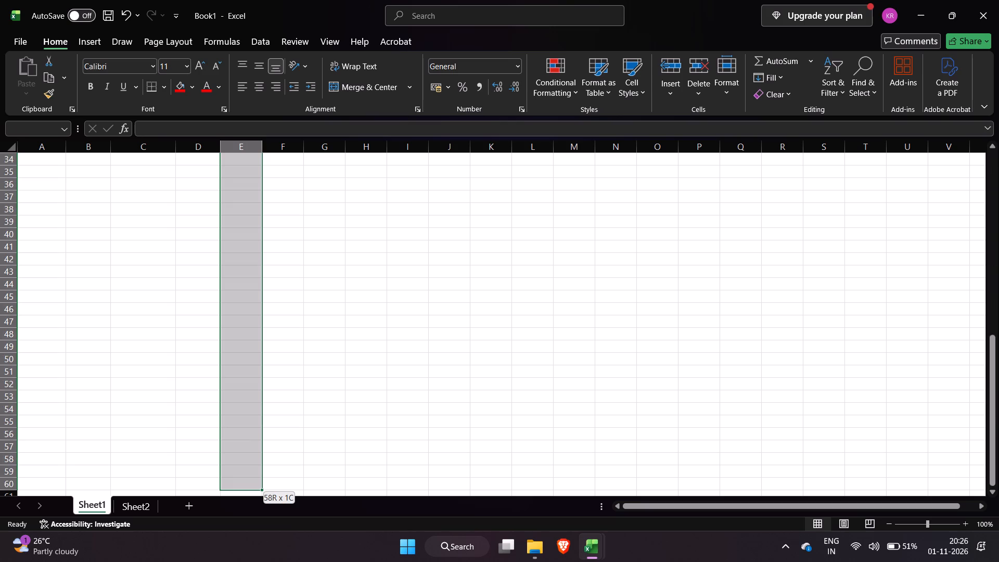
key("shift+Up")
key("shift+Up")
key("shift+Up")
key("shift+Up")
key("shift+Up")
key("shift+Up")
key("shift+Up")
key("shift+Up")
key("shift+Up")
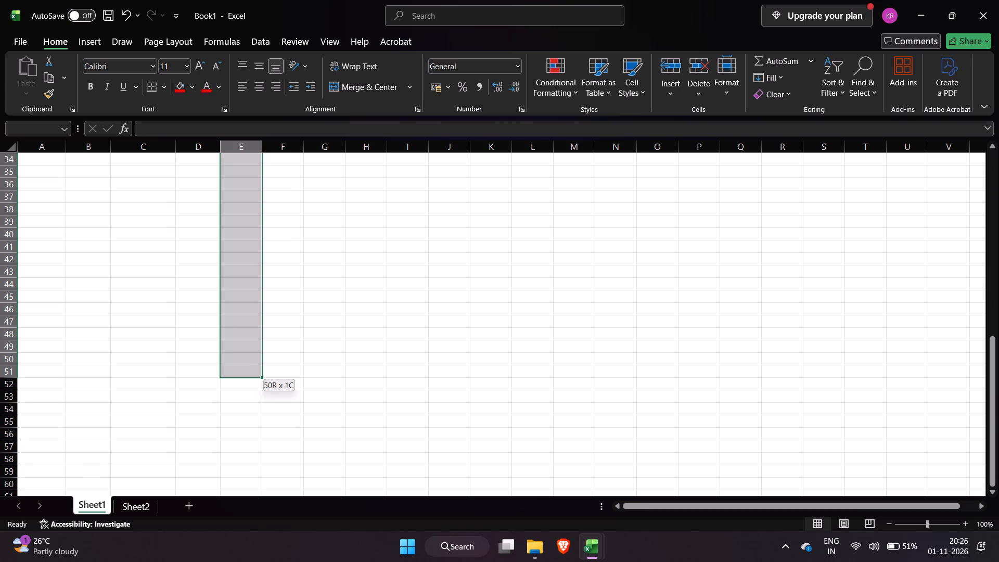
key("shift+Up")
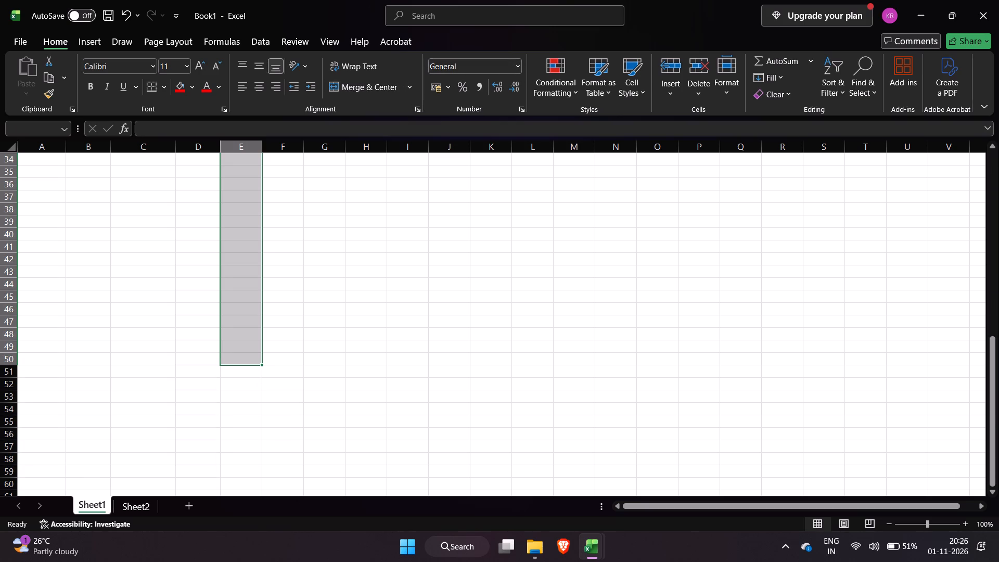
left_click(480, 84)
double_click(515, 86)
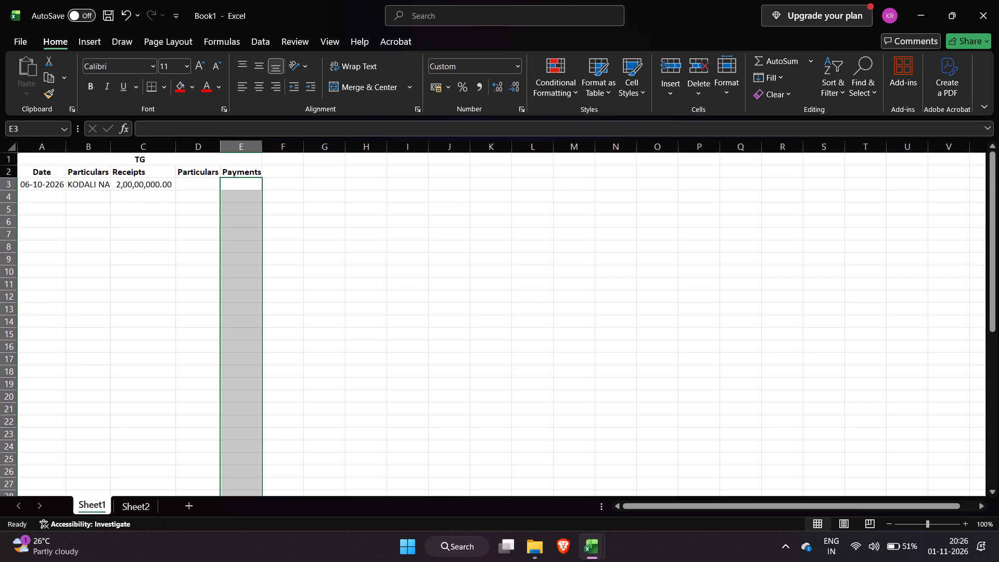
Enter 12 in cell D51 of the TG sheet, below the formatted rows.
left_click(133, 184)
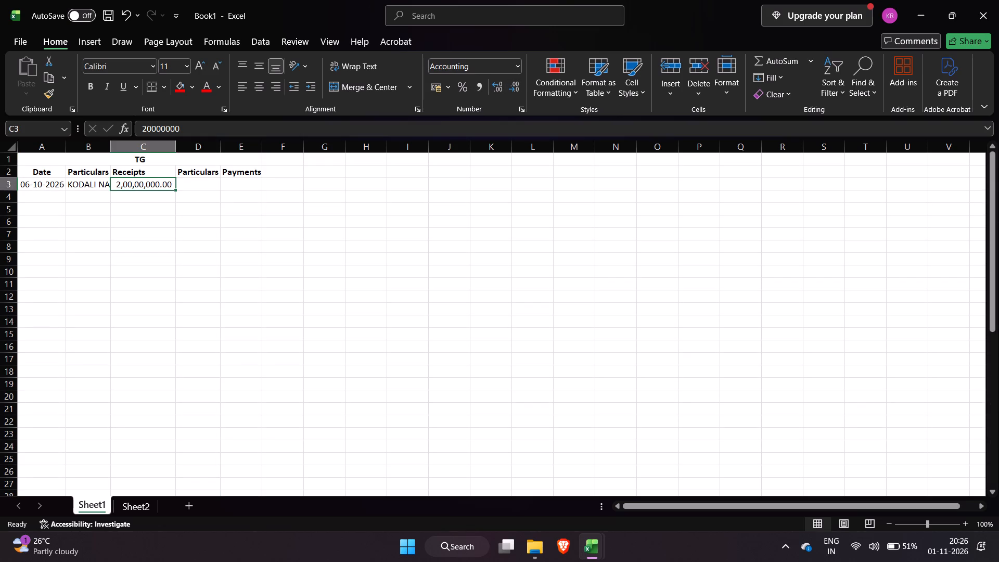
key("Down")
key("Left")
key("Down")
key("Down")
key("Down")
key("Down")
key("Down")
key("Down")
key("Down")
key("Down")
key("Down")
key("Down")
key("Down")
key("Down")
key("Down")
key("Down")
key("Down")
key("Down")
key("Down")
key("Down")
key("Down")
key("Down")
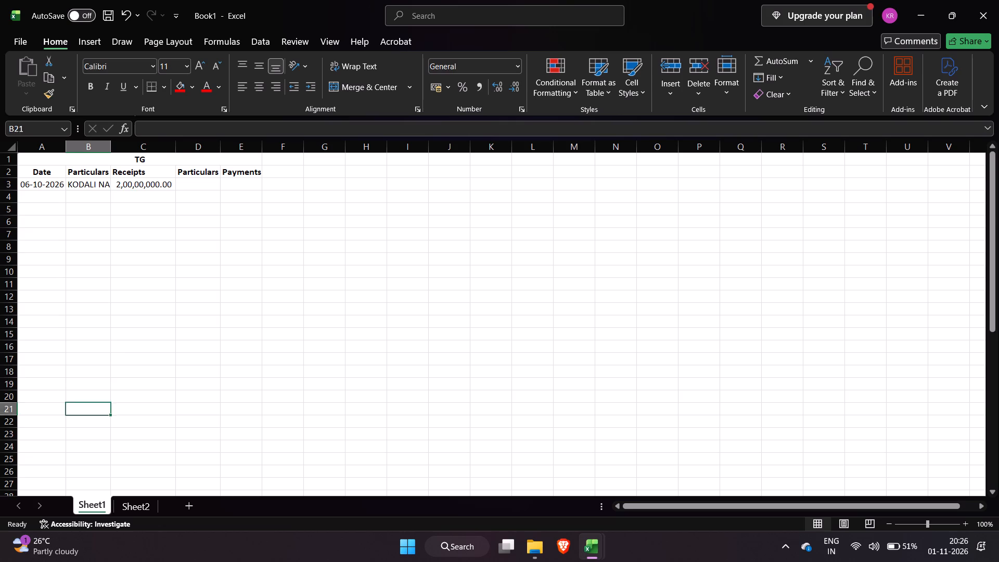
key("Right")
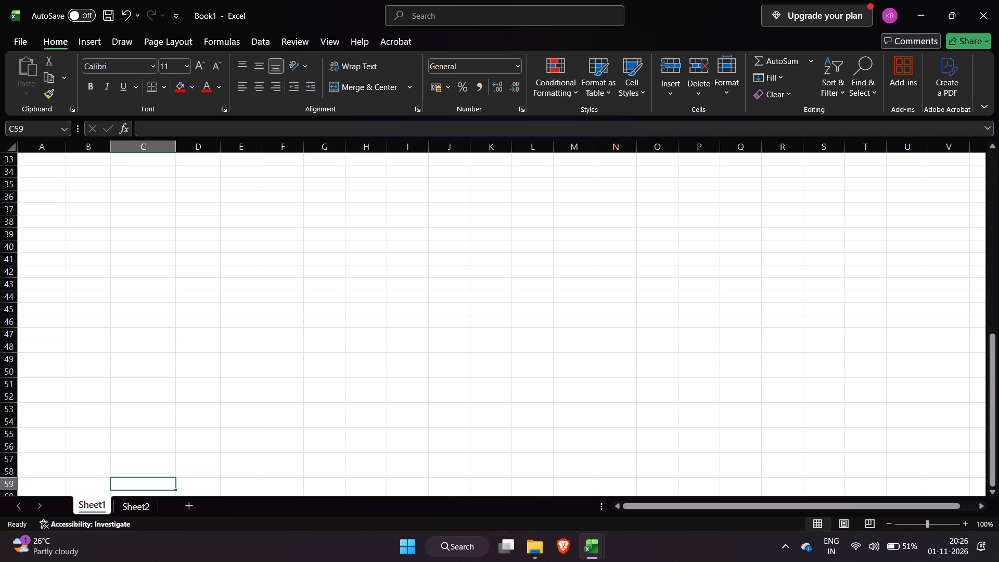
key("Up")
key("Up")
key("Up")
key("Up")
key("Up")
key("Up")
key("Up")
key("Up")
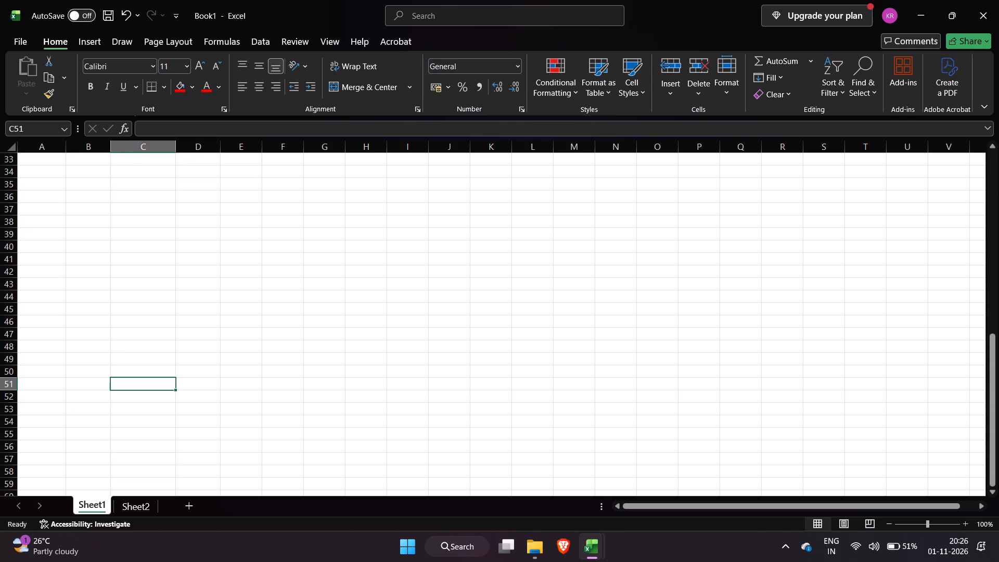
key("Right")
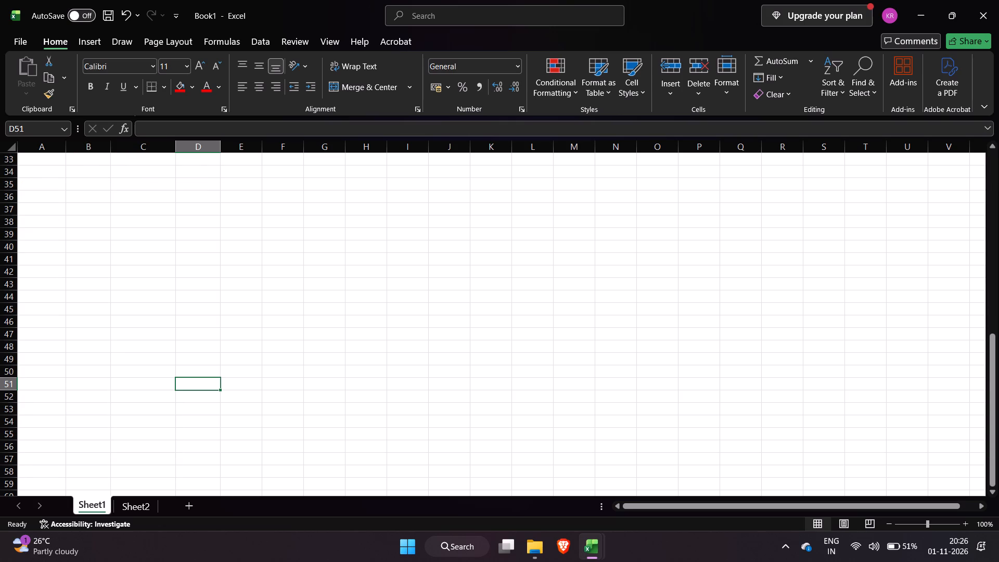
type("12")
key("Return")
key("Up")
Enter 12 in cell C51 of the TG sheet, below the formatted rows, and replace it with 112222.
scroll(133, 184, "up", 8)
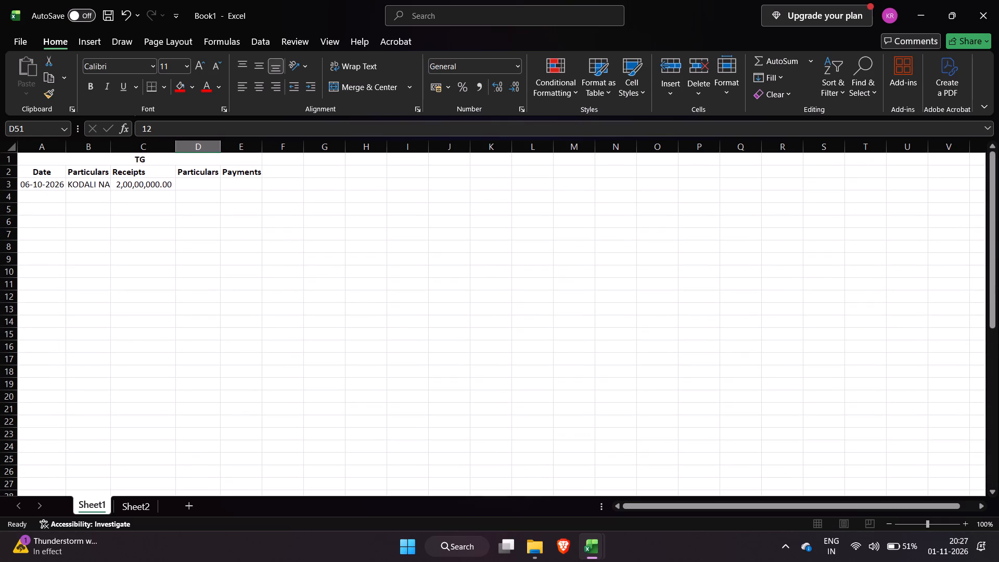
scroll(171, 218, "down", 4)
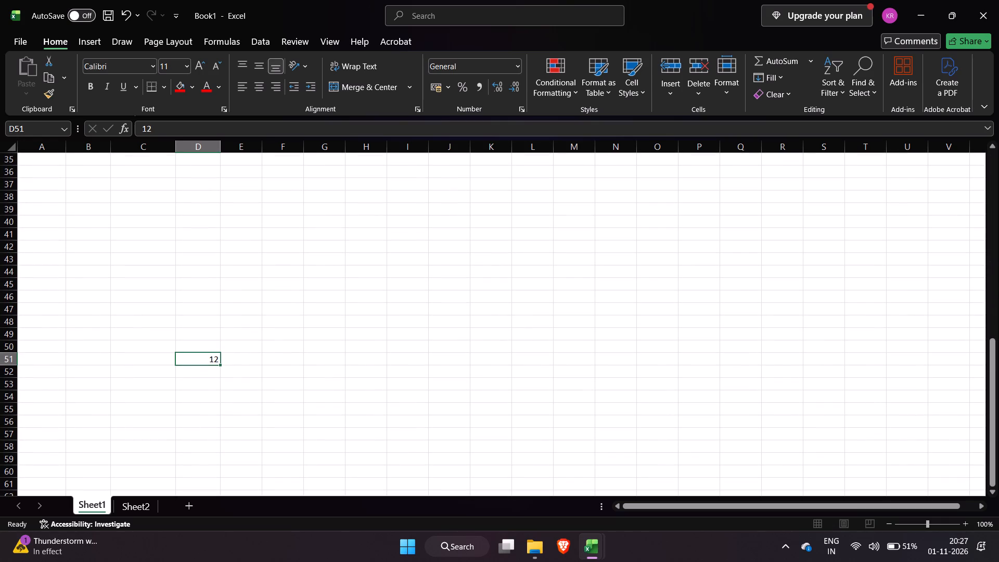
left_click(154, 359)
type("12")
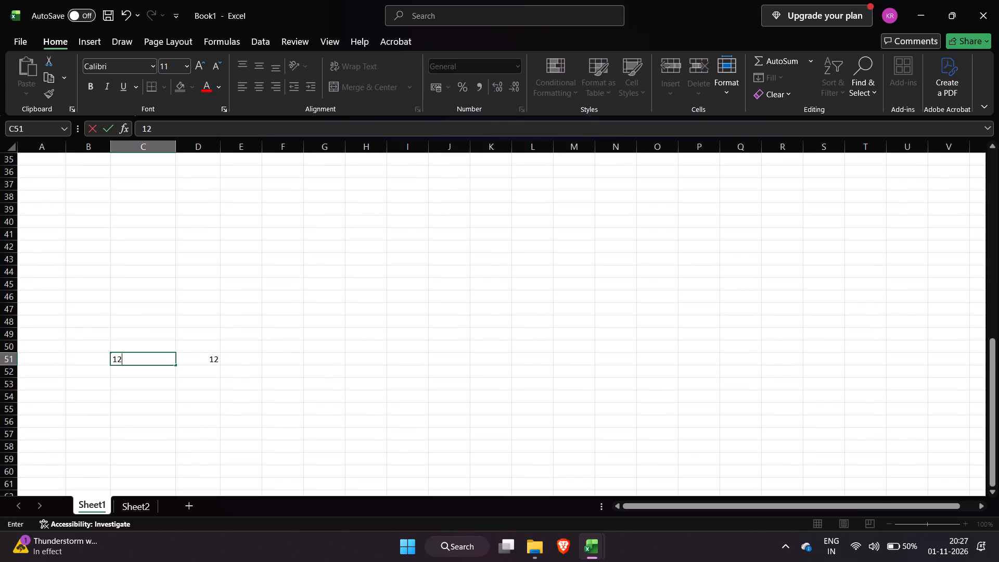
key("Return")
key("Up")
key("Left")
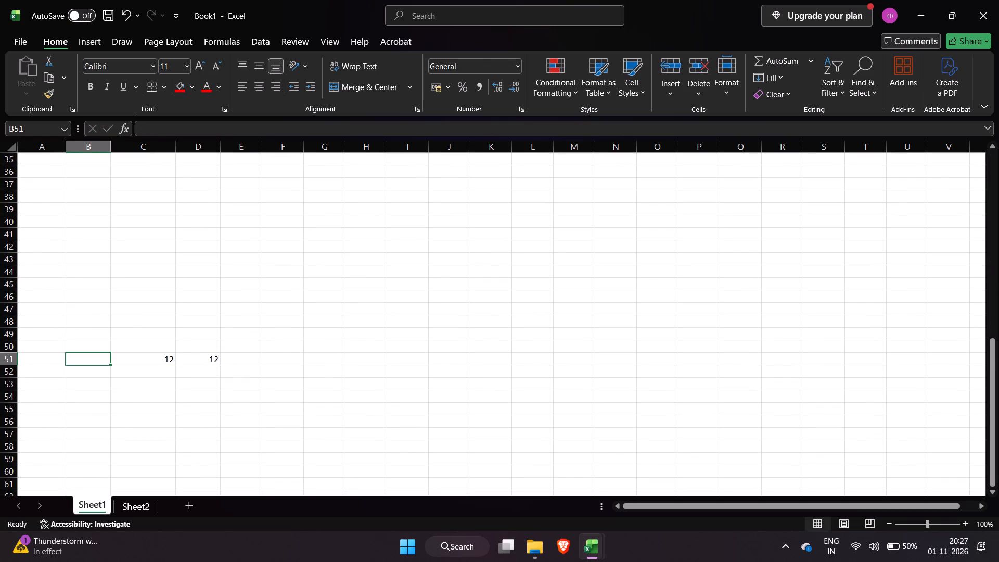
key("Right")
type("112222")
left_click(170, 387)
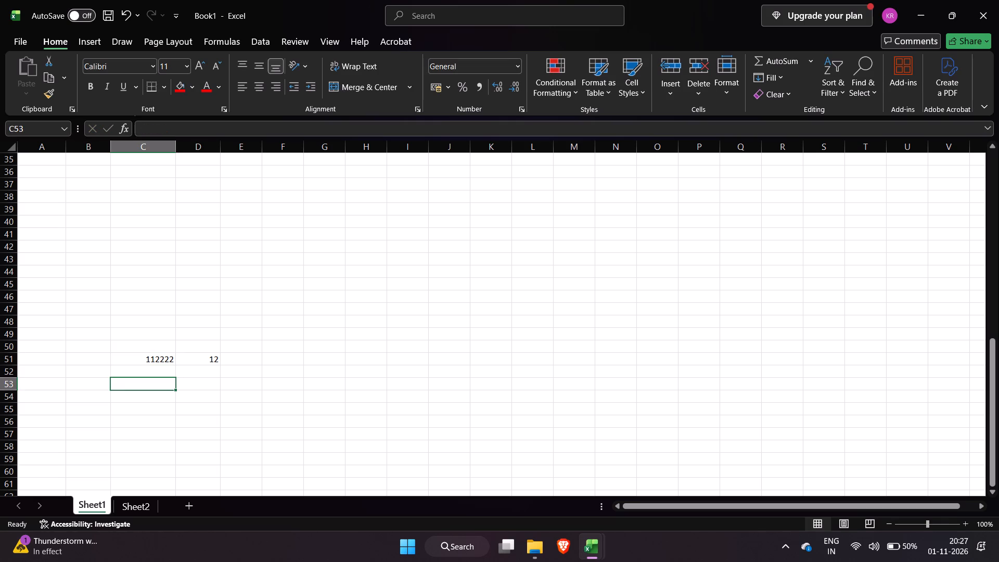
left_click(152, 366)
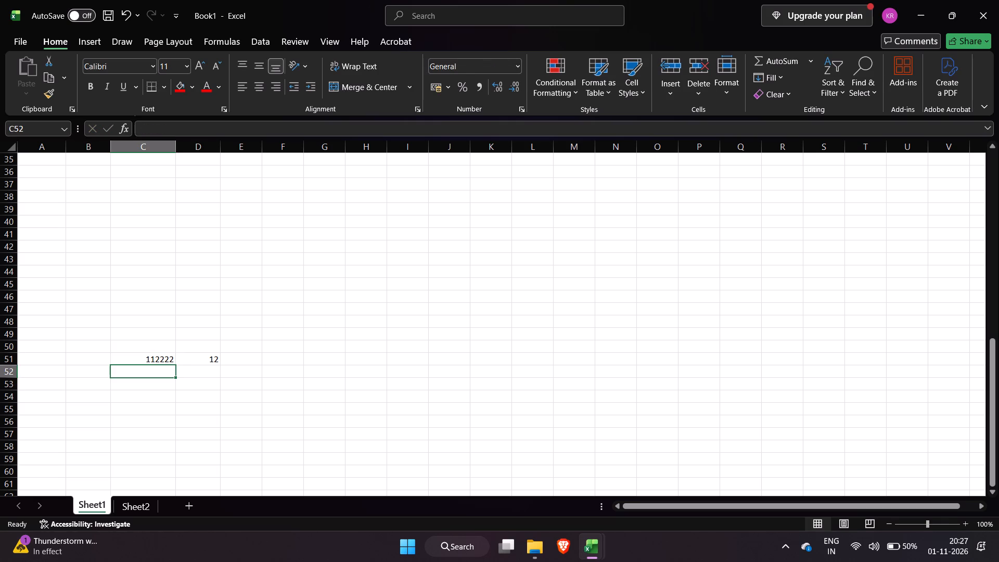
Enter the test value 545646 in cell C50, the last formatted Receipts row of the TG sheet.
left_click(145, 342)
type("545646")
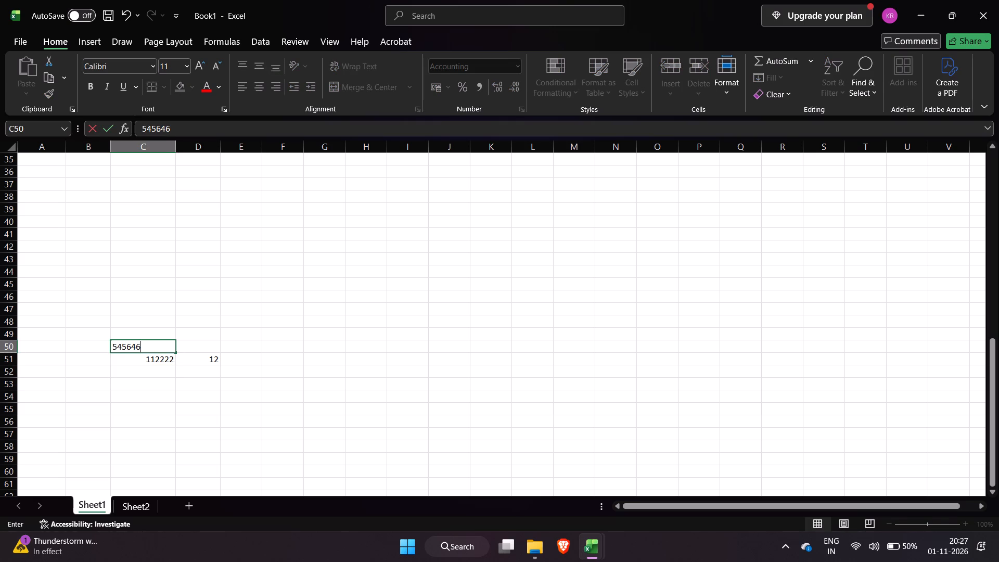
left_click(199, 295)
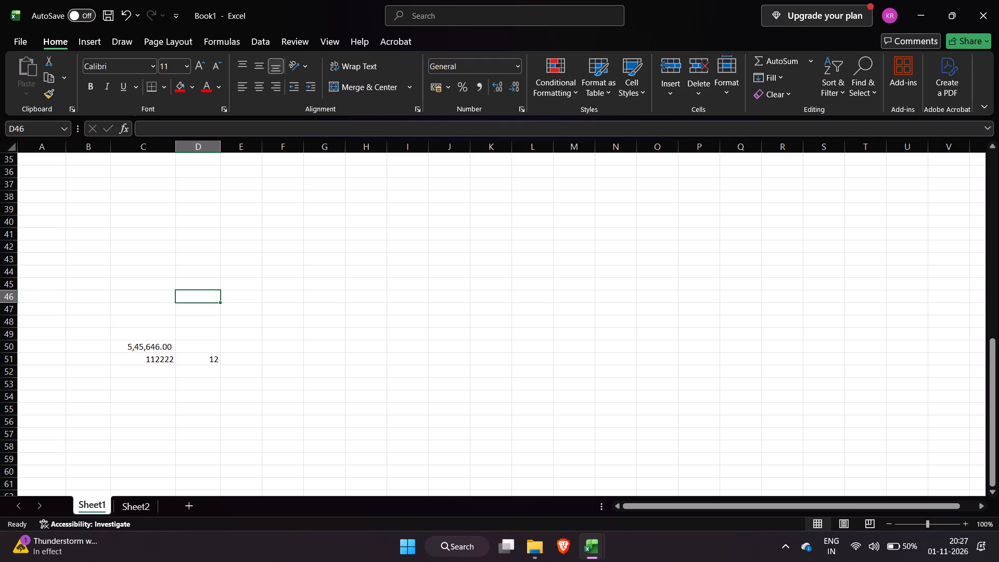
Clear the test entries from cells C51:E51 of the TG sheet.
left_click_drag(111, 362, 245, 353)
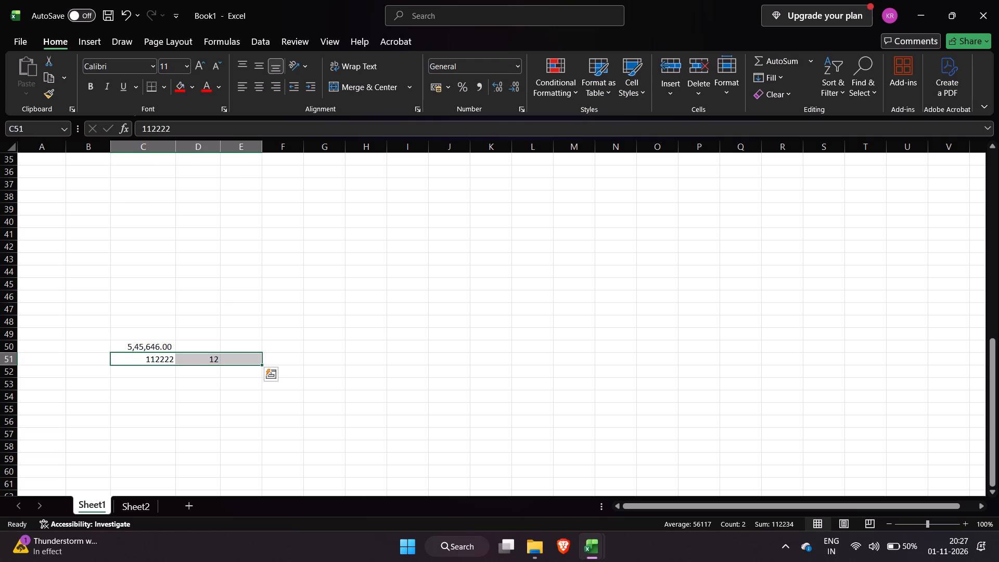
key("Delete")
Replace the test value in Receipts cell C50 of the TG sheet with 0, and that with 1212.
left_click(140, 349)
key("0")
key("Return")
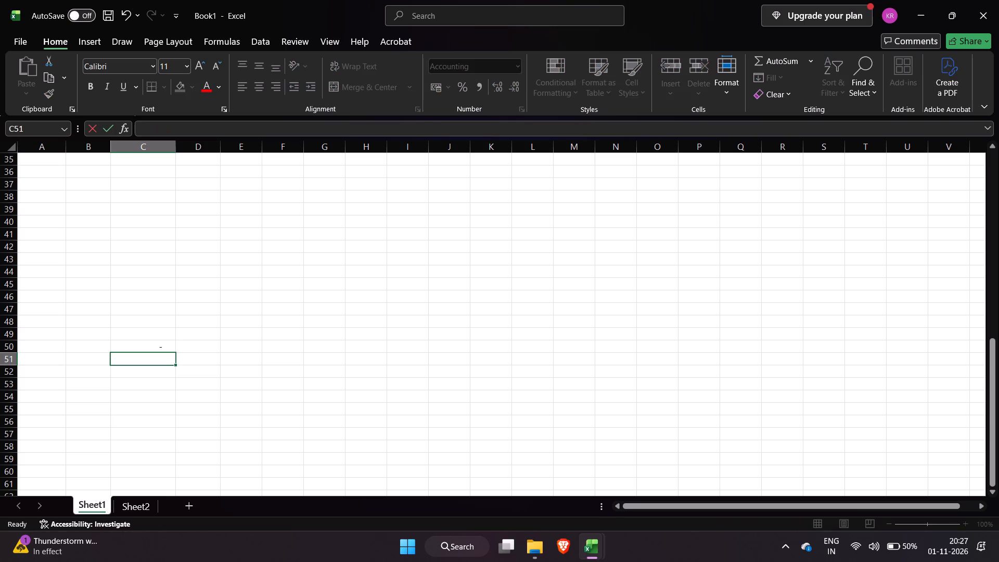
scroll(183, 307, "up", 1)
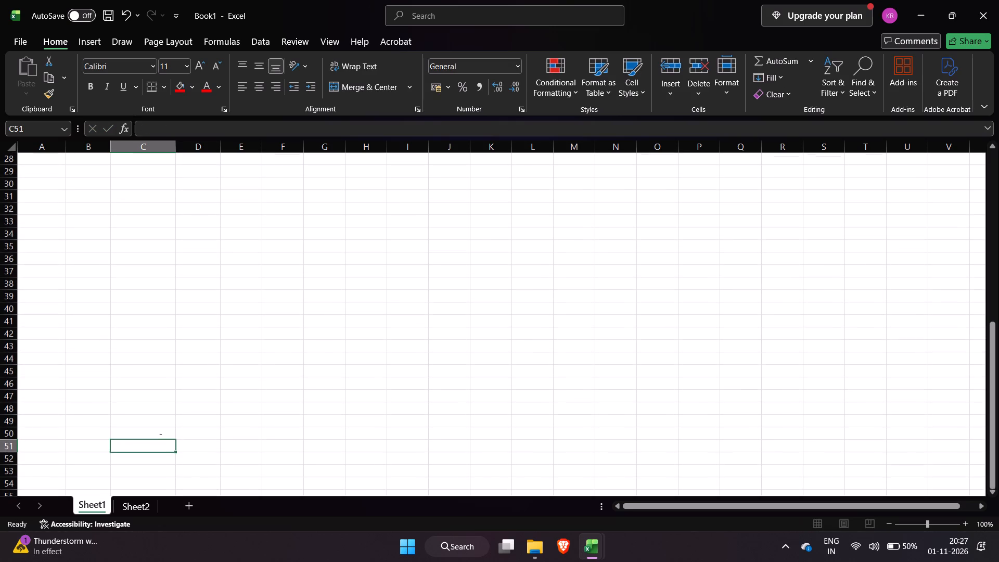
left_click(141, 436)
type("1212")
left_click(187, 375)
Apply the comma number style with no decimal places to the Receipts cells C3:C50 of the TG sheet.
scroll(126, 340, "up", 5)
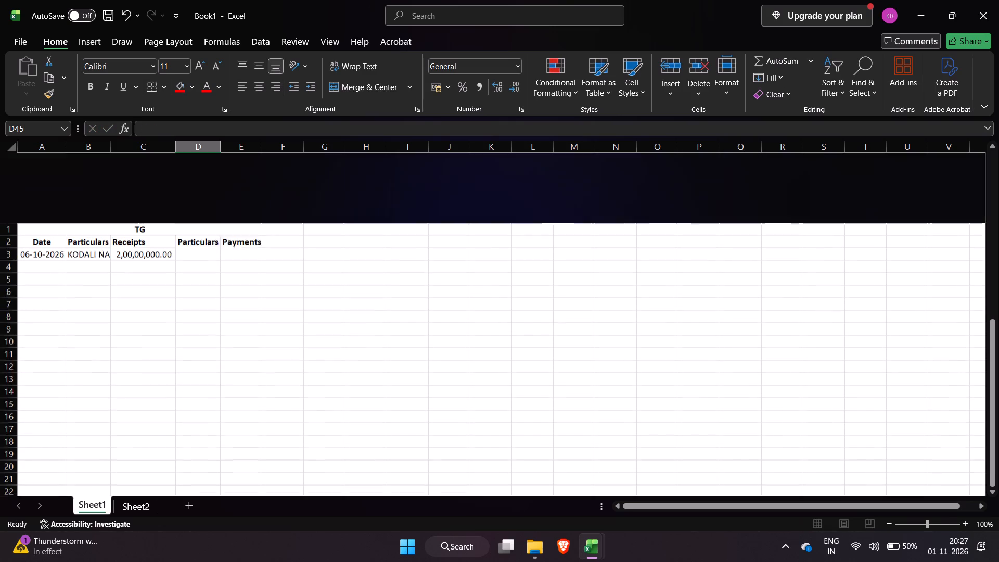
left_click(144, 186)
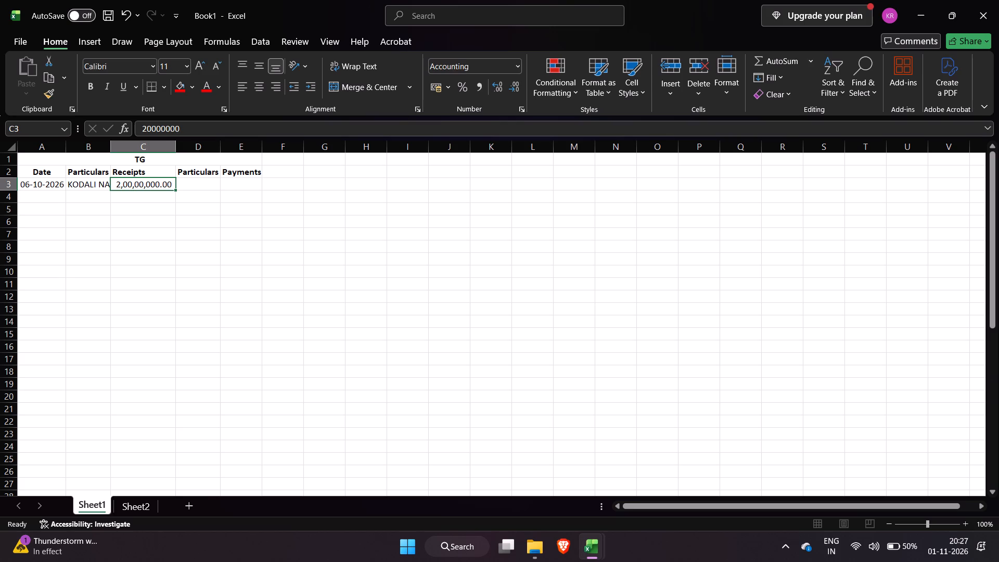
key("ctrl+shift+Down")
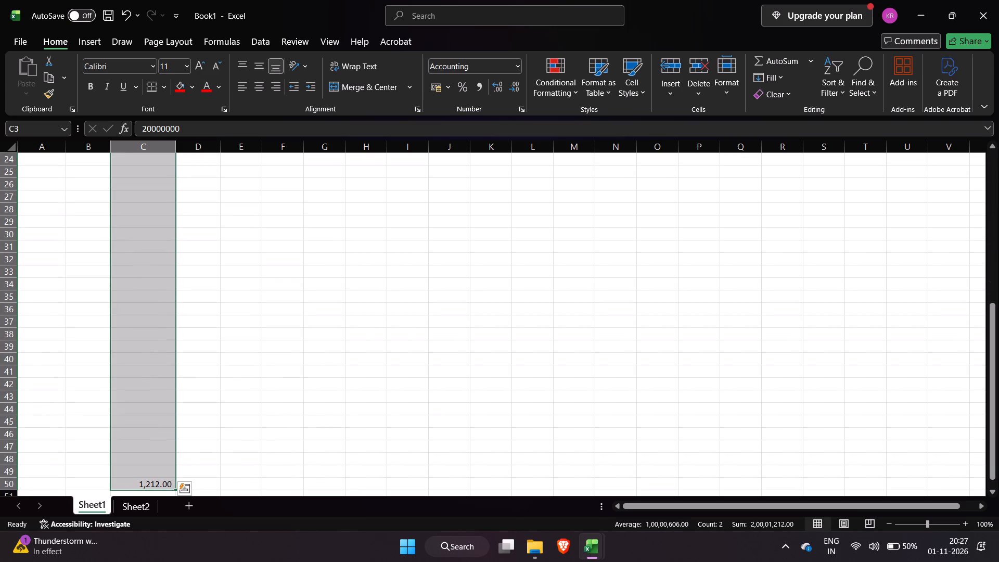
left_click(476, 84)
double_click(513, 85)
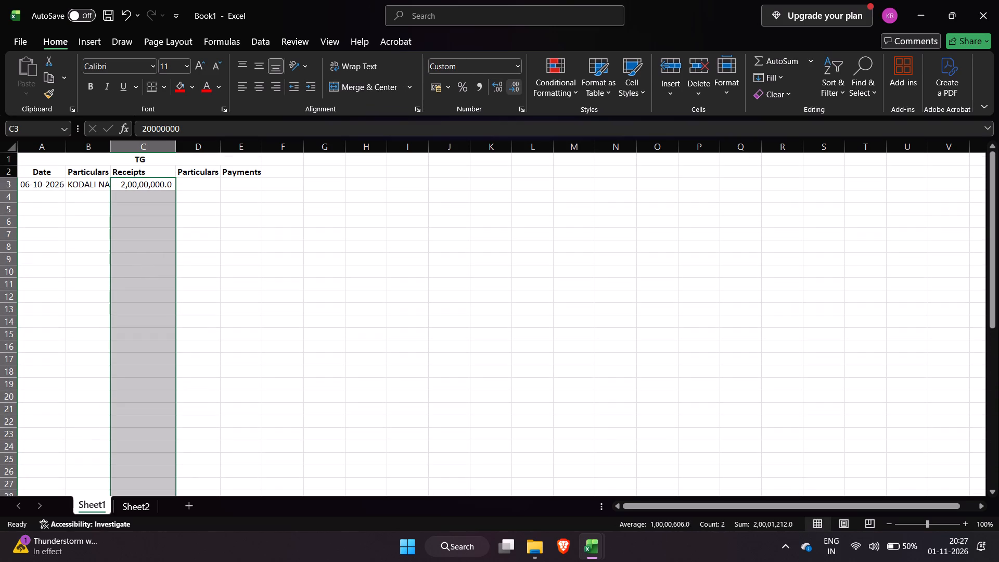
Enter the test value 12121 in cell E50, the last formatted Payments row of the TG sheet.
scroll(187, 280, "down", 5)
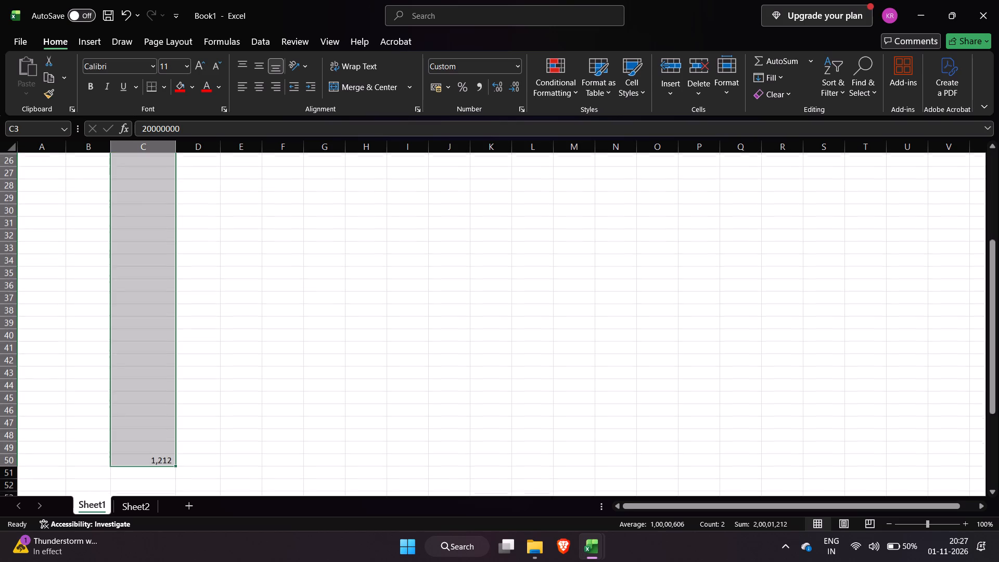
left_click(242, 461)
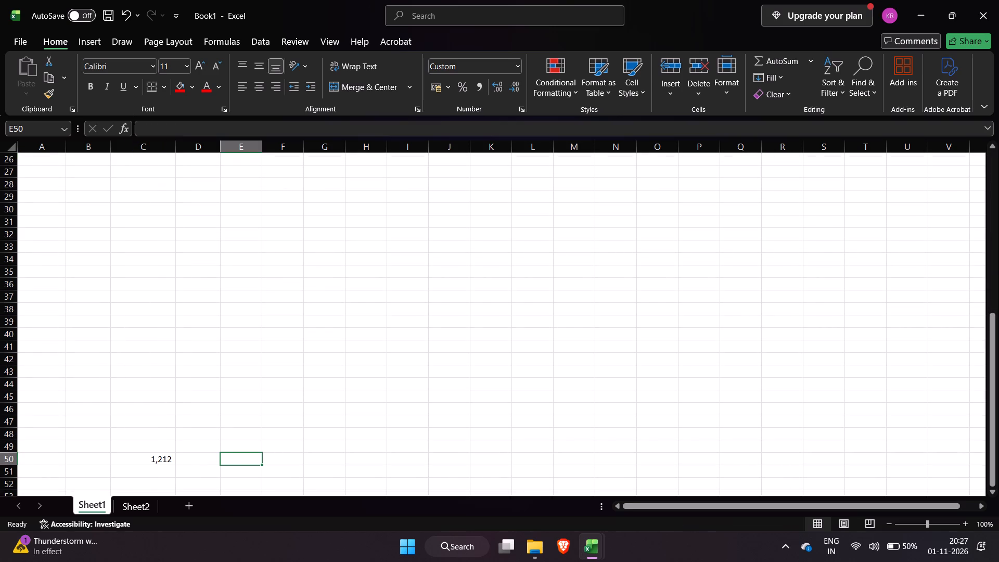
type("12121")
left_click(414, 282)
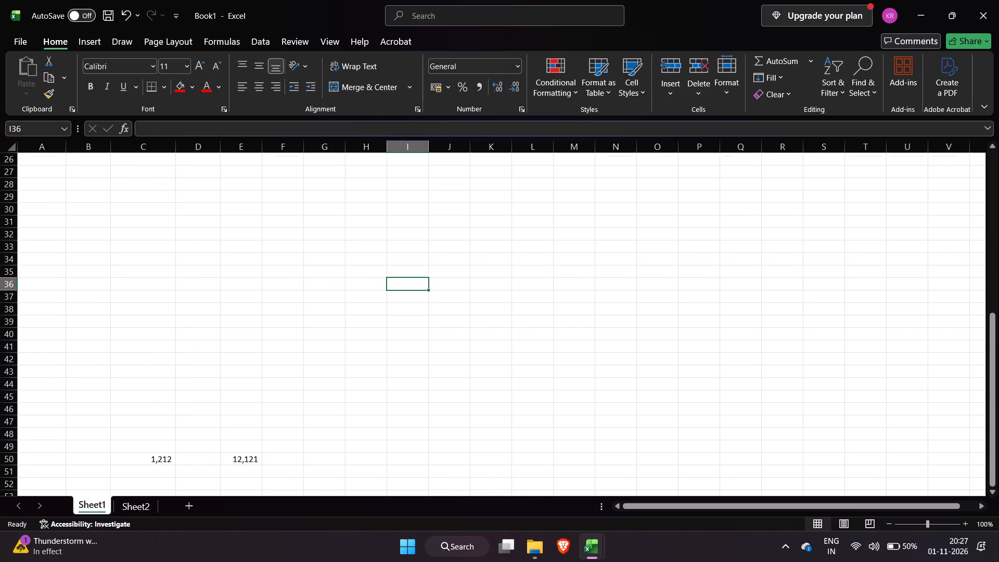
Reapply the comma number style with no decimal places to the Payments cells E3:E50 of the TG sheet.
scroll(248, 341, "up", 7)
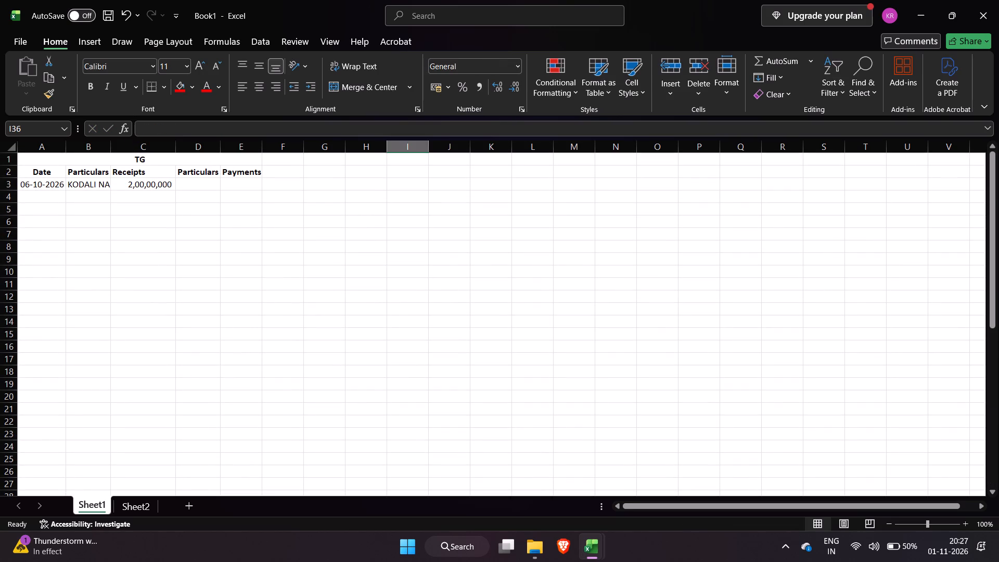
left_click(238, 184)
key("ctrl+shift+Down")
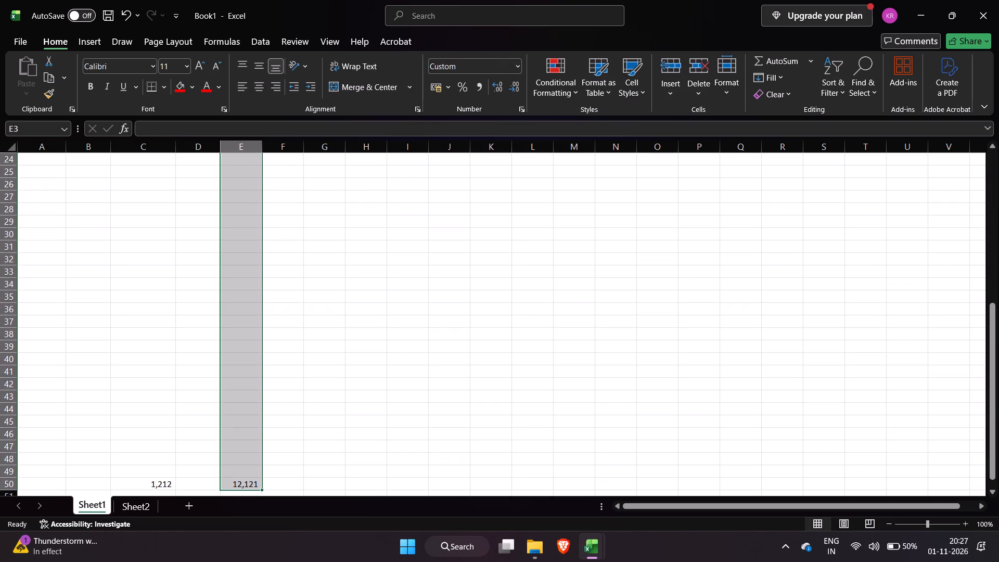
left_click(477, 88)
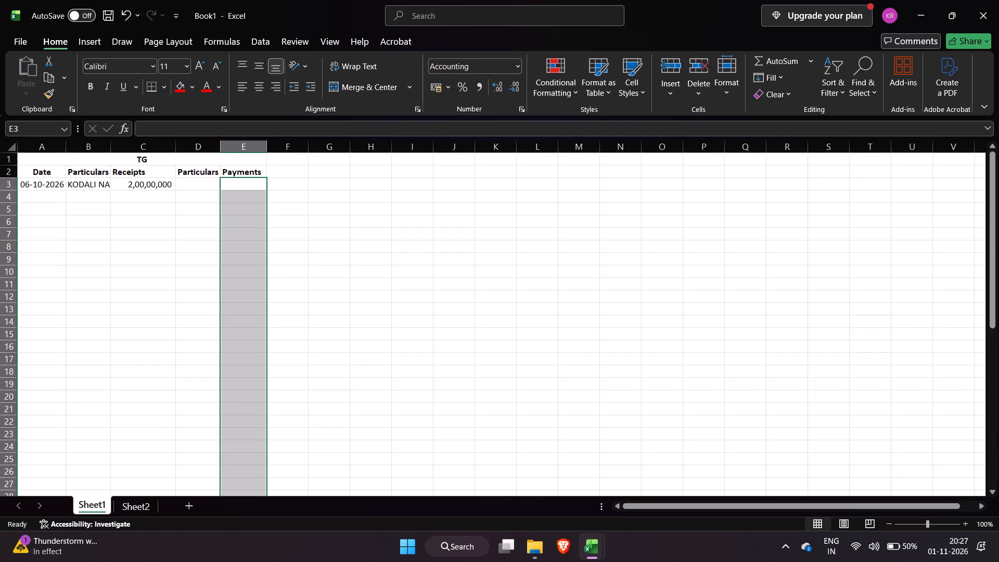
double_click(513, 82)
Check the date in B37 of the Stores Oct-2026 sheet and fill 06-10-2026 from A3 down into A4 of the TG sheet.
left_click(111, 222)
key("Up")
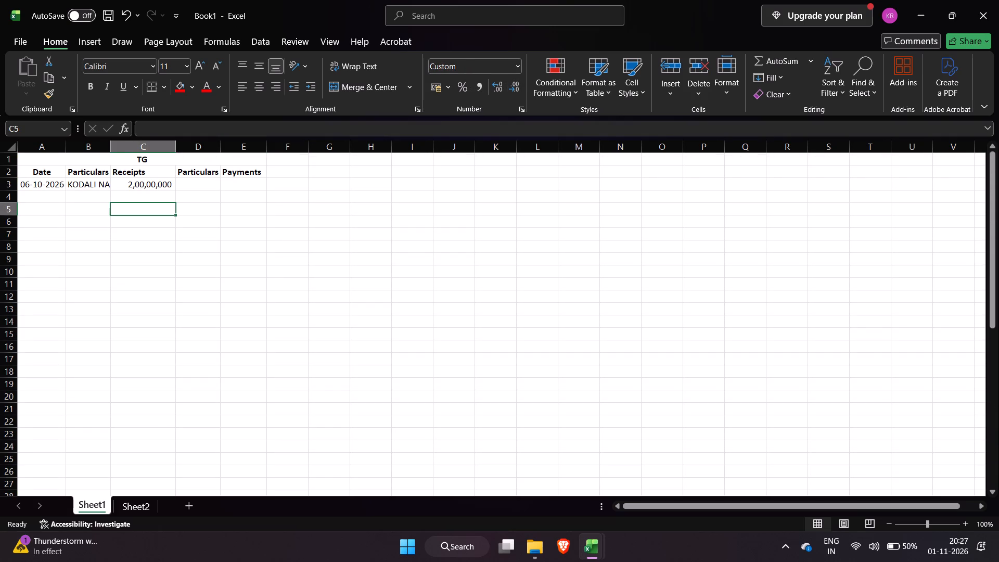
key("Left")
key("Up")
key("Left")
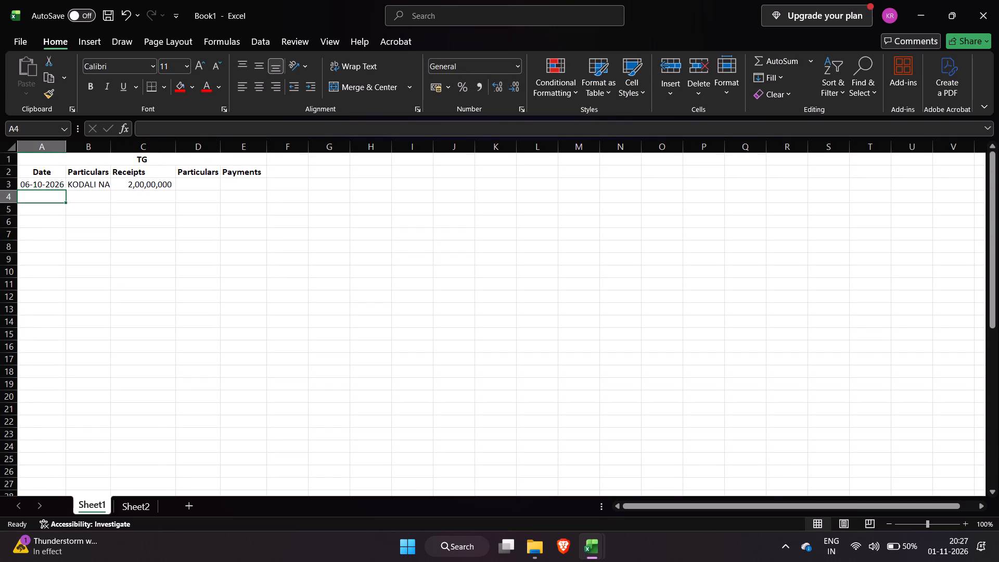
key("alt+Tab")
key("Down")
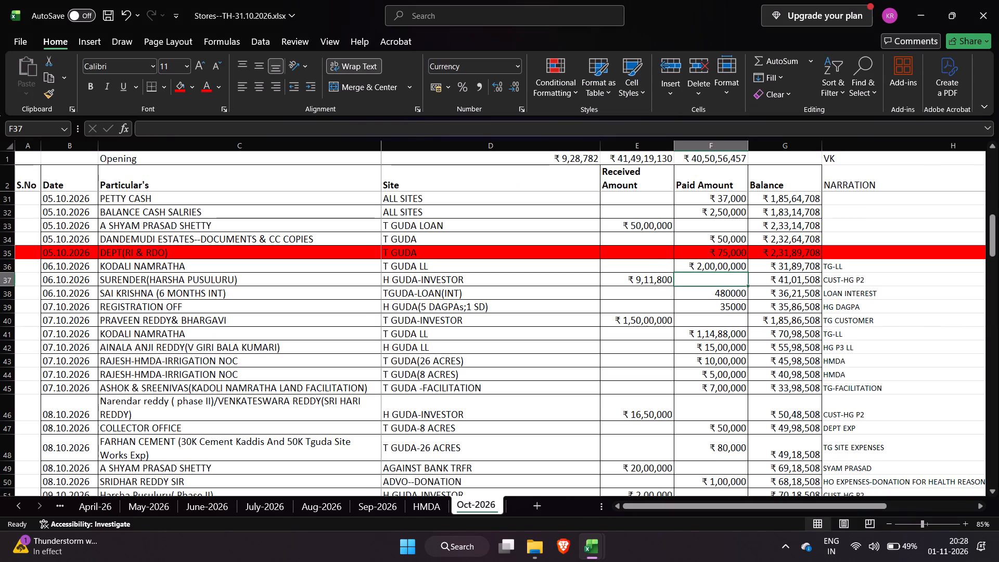
key("Left")
key("Left")
key("Left")
key("Left")
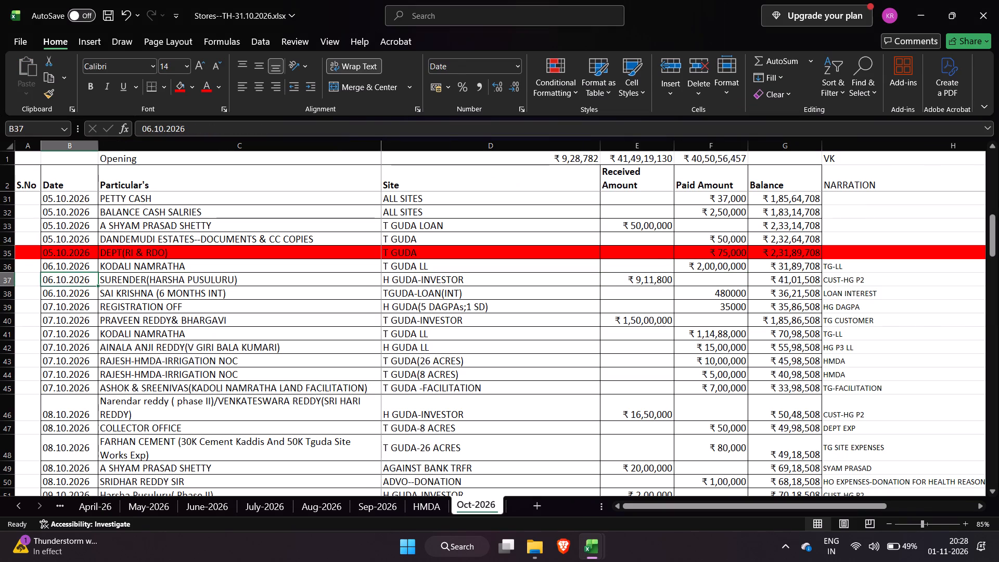
key("alt+Tab")
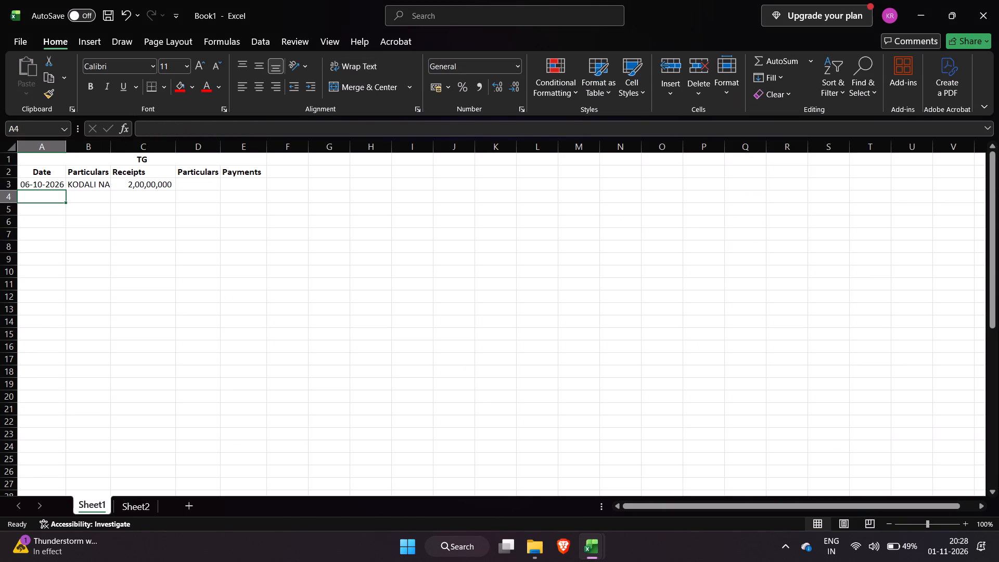
key("ctrl+d")
Move the 2,00,00,000 amount from Receipts cell C3 to Payments cell E3 of the TG sheet.
key("Right")
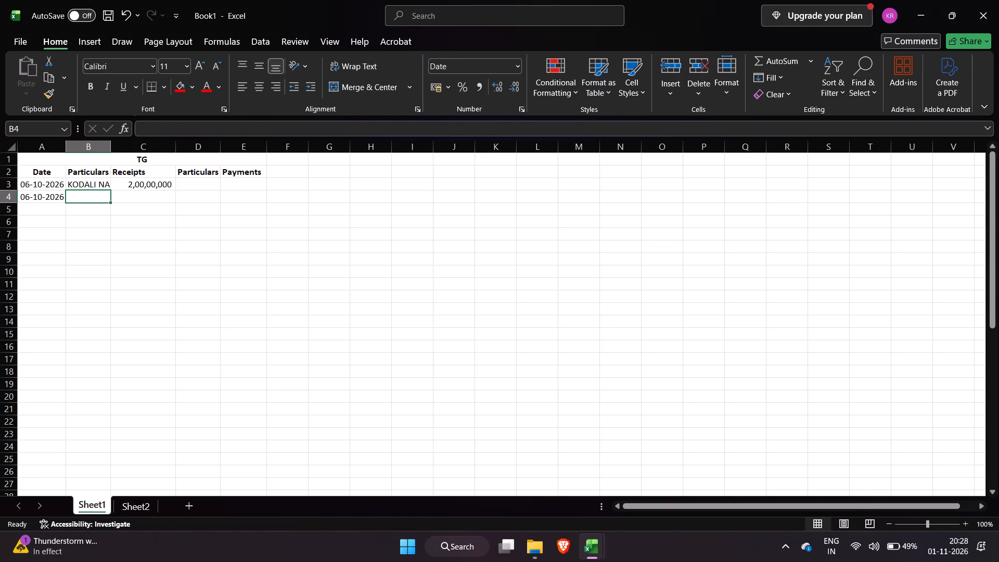
key("Right")
key("Right")
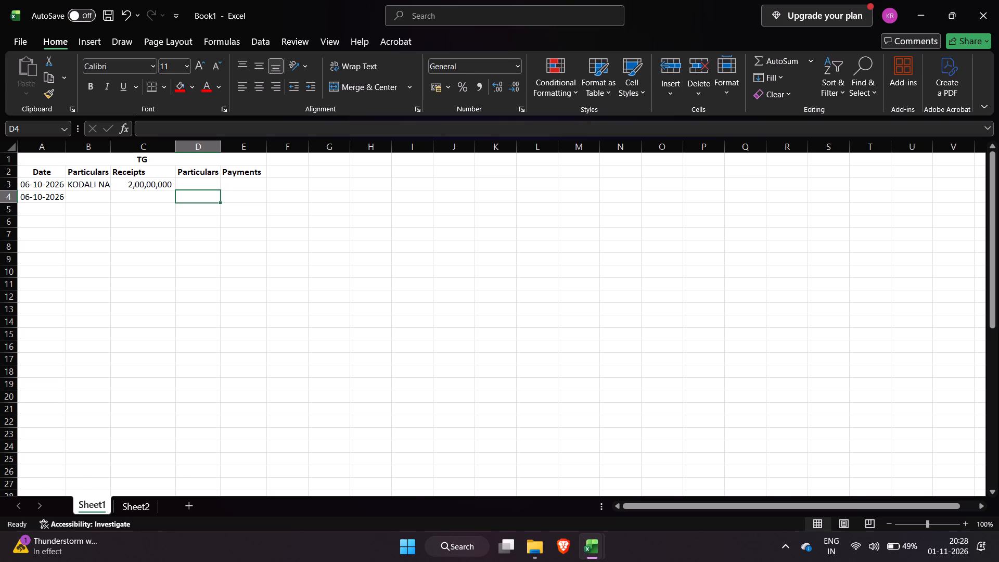
key("alt+Tab")
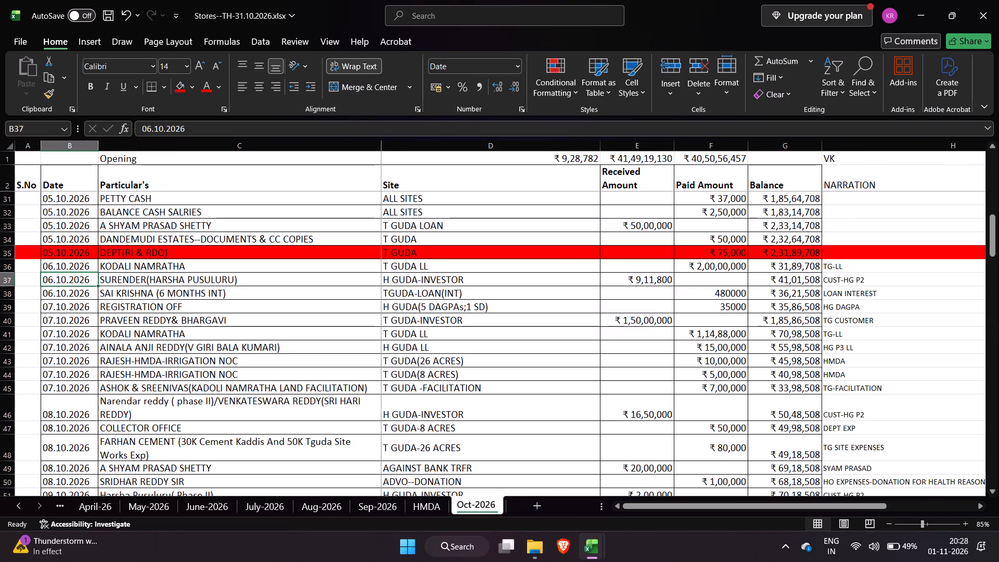
key("alt+Tab")
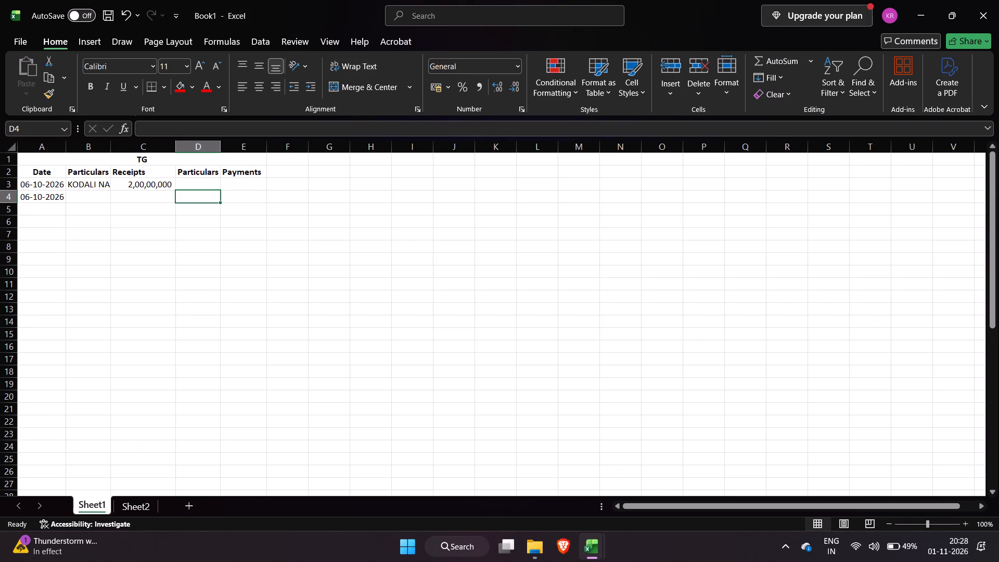
key("Up")
key("Left")
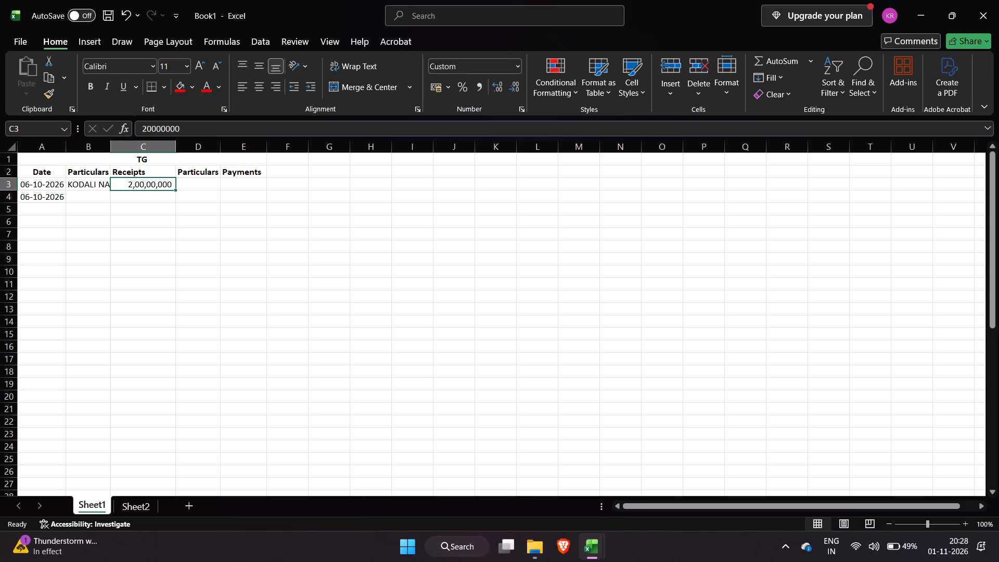
key("ctrl+x")
key("Right")
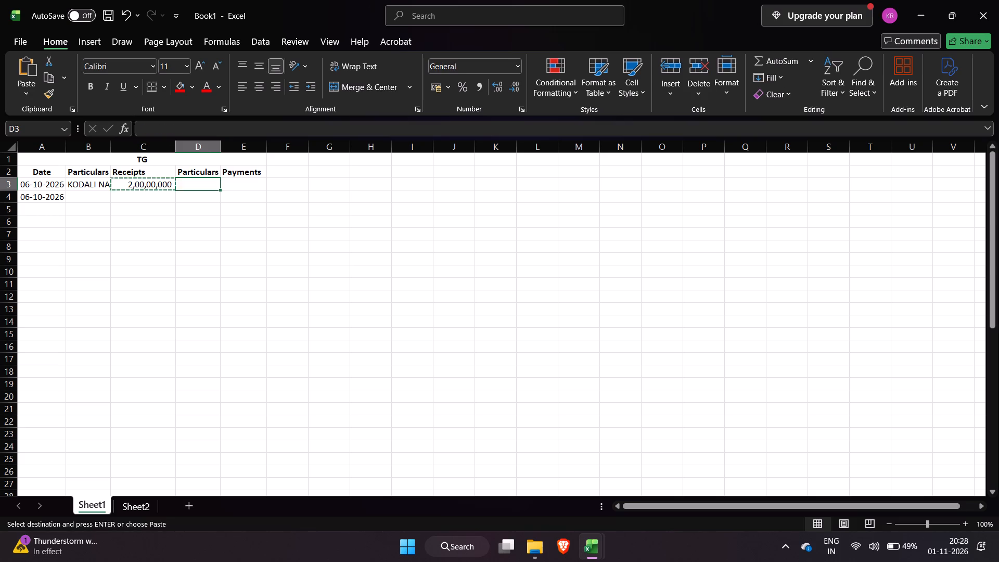
key("Right")
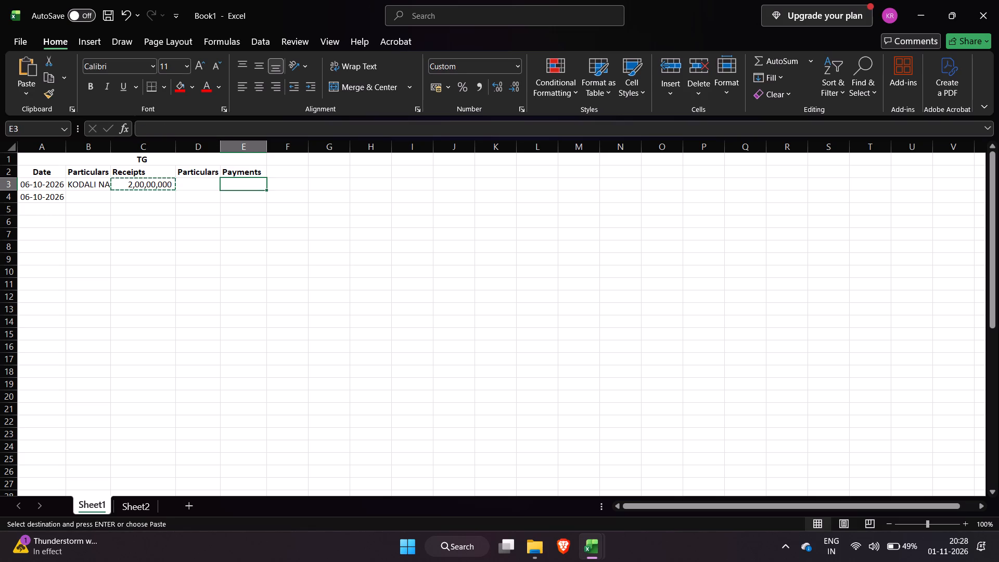
key("ctrl+v")
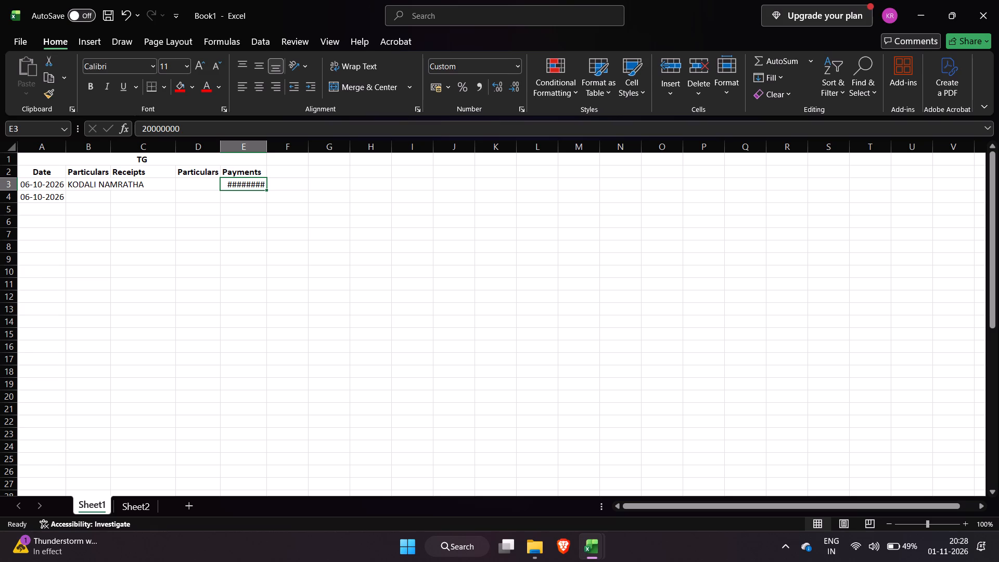
AutoFit the widths of the Payments column E and the Particulars column B in the TG sheet.
type("hoi")
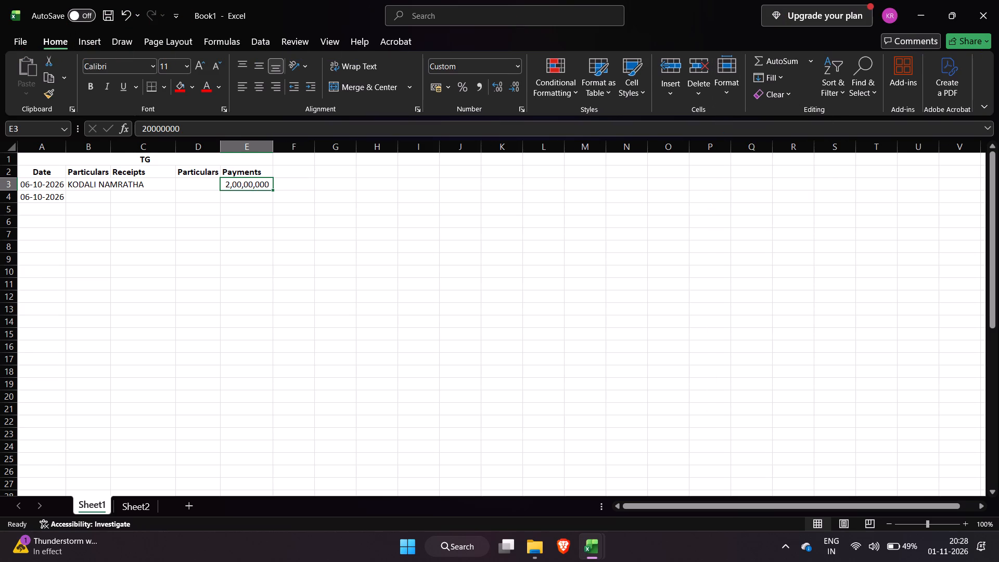
key("Left")
key("Down")
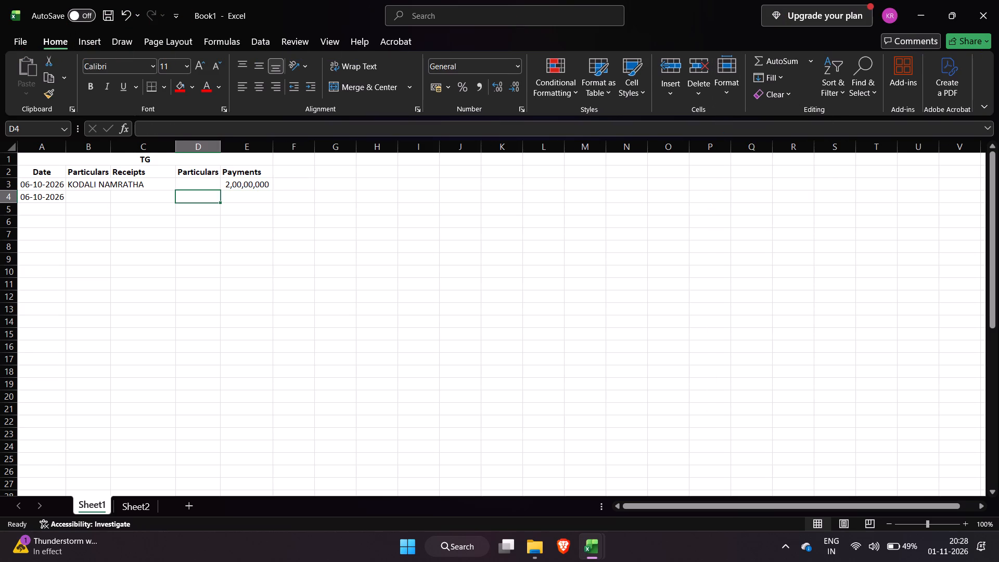
key("Left")
key("Left")
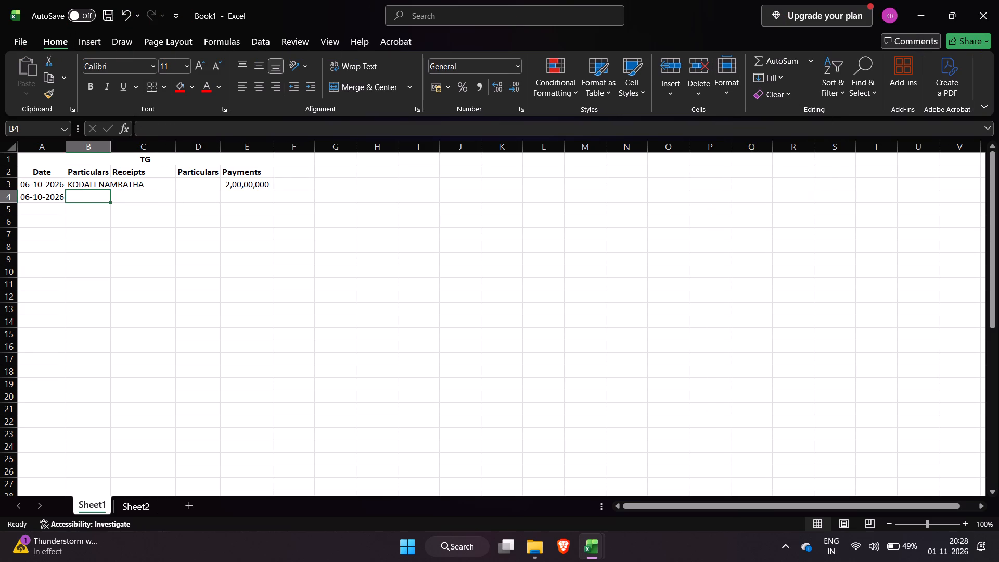
double_click(108, 146)
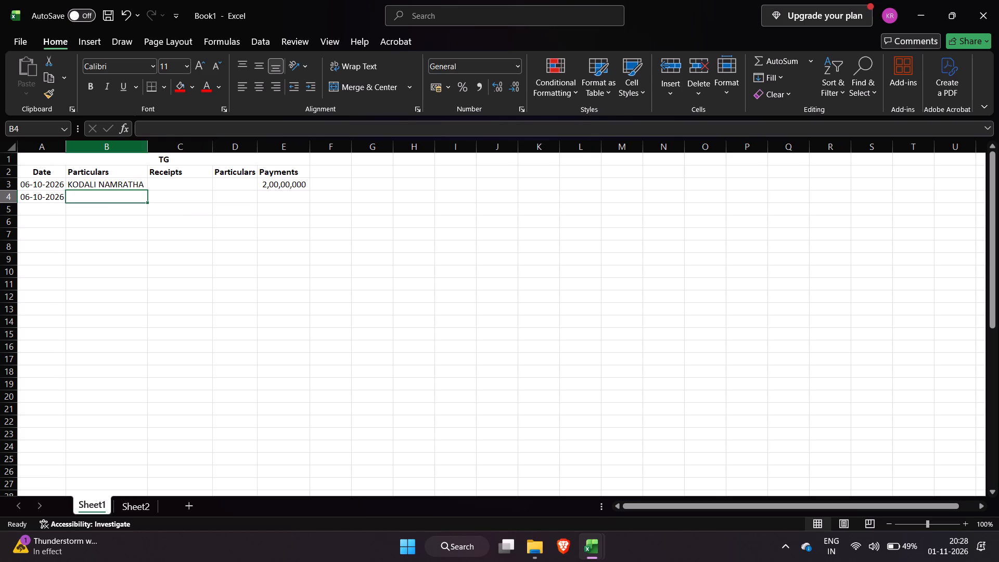
Copy the particulars in C37 of the Stores Oct-2026 sheet into B4 of the TG sheet as values.
key("Left")
key("alt+Tab")
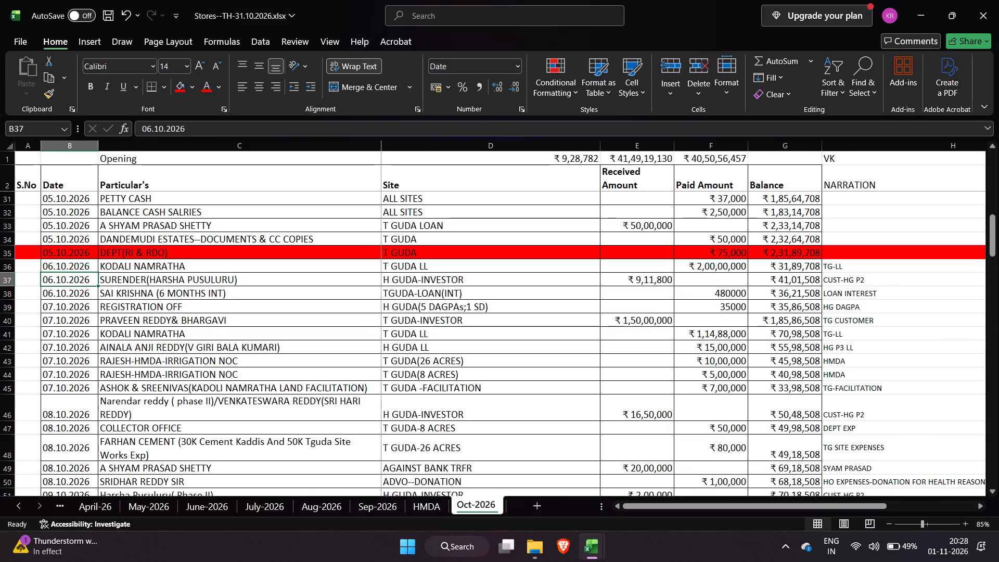
key("Right")
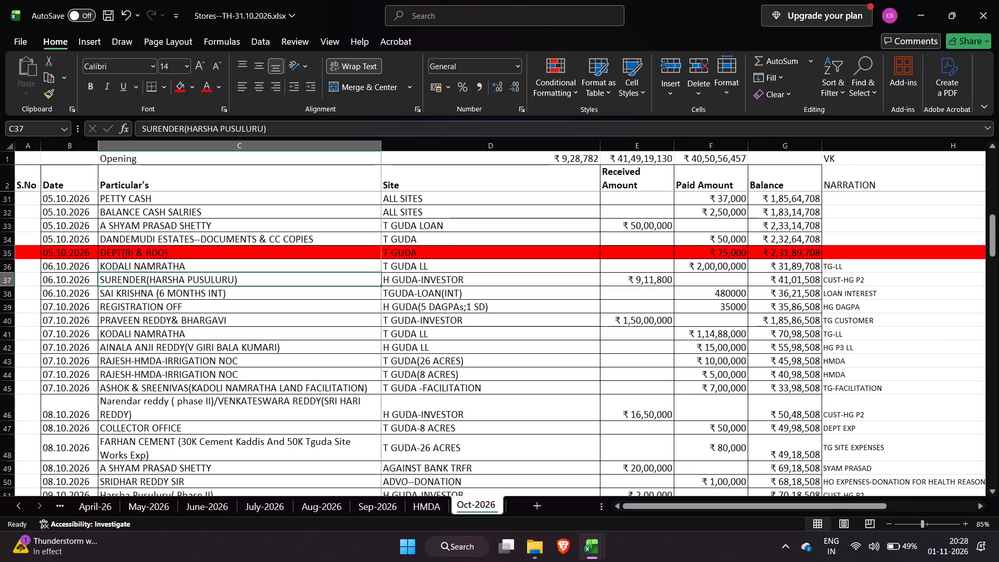
key("ctrl+c")
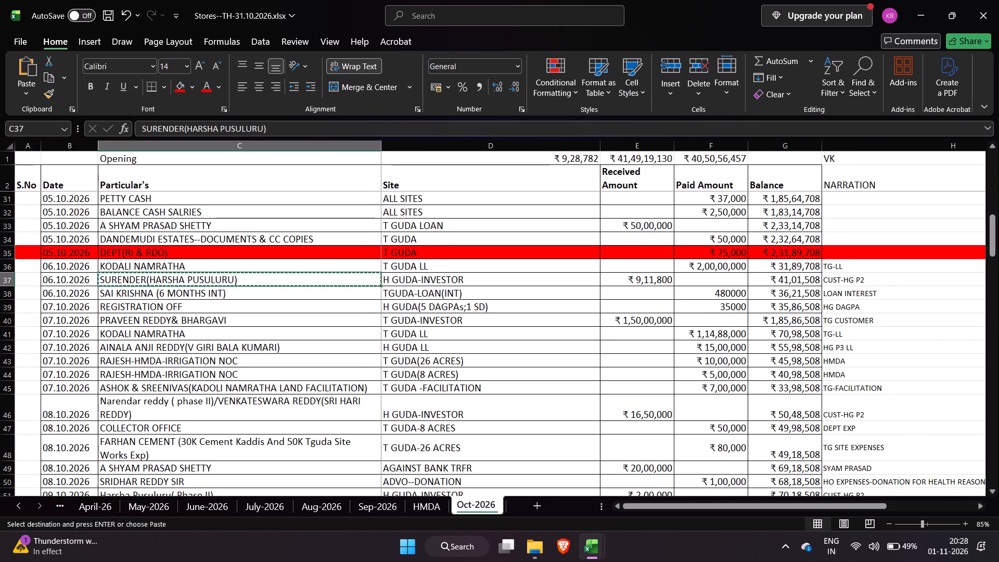
key("alt+Tab")
key("ctrl+alt+v")
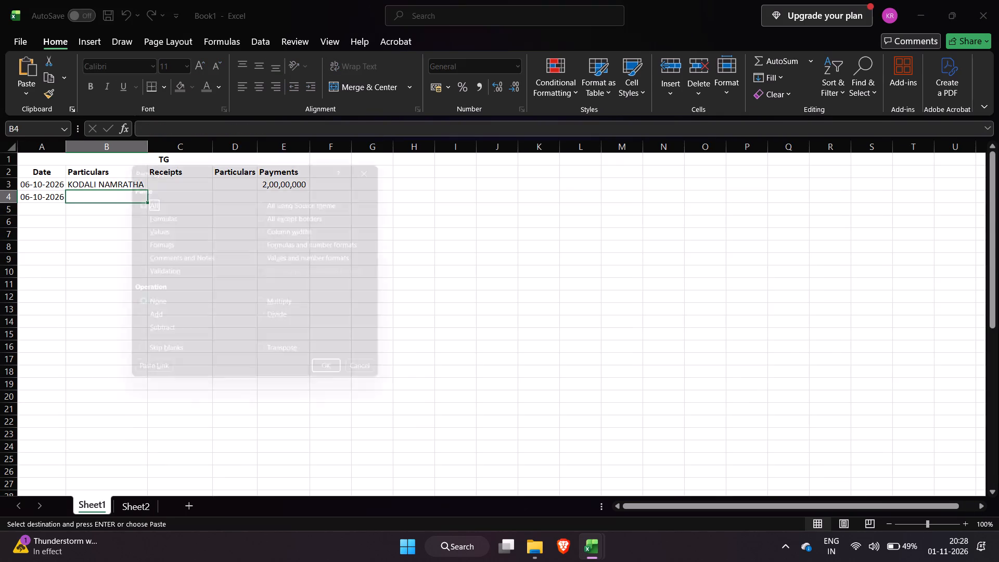
key("Down")
key("Down")
key("Return")
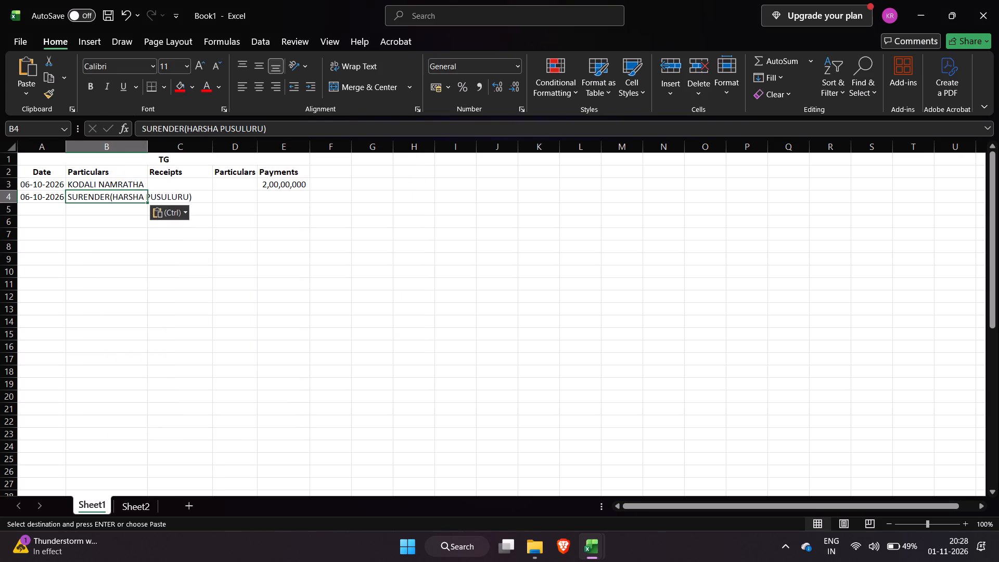
Copy the received amount 9,11,800 from E37 of the Stores Oct-2026 sheet into Receipts cell C4 of the TG sheet as a value.
key("Right")
key("alt+Tab")
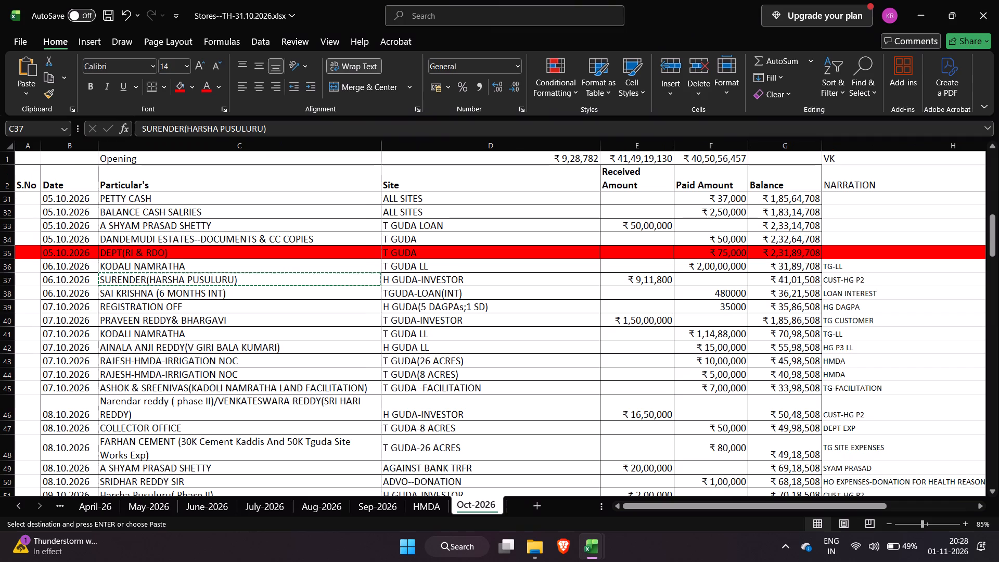
key("Right")
key("Right")
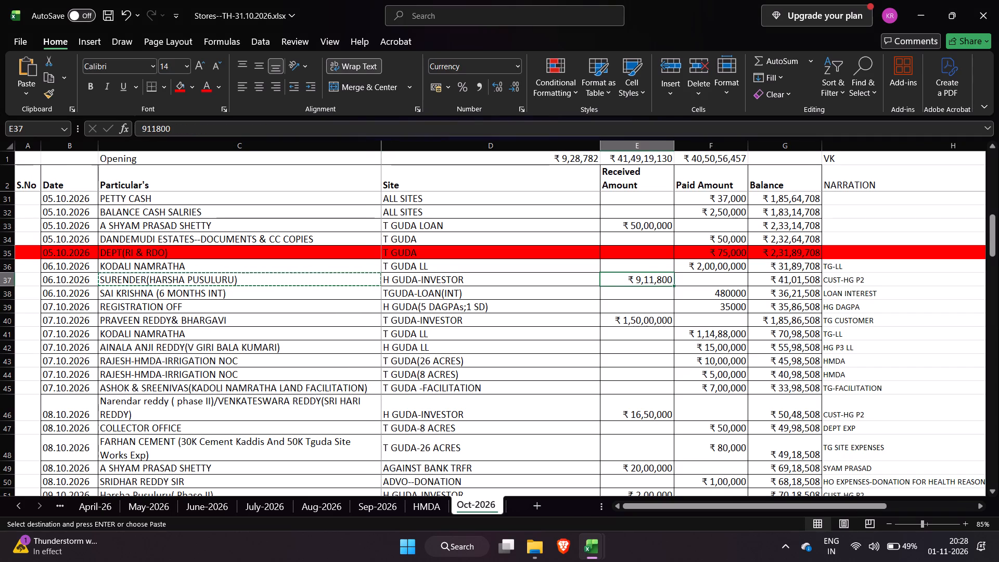
key("ctrl+c")
key("alt+Tab")
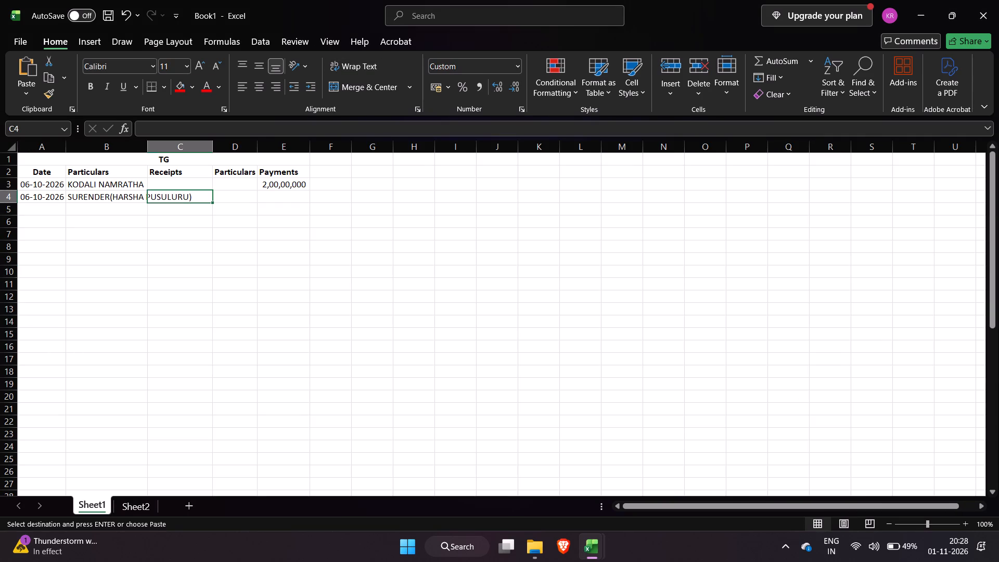
key("ctrl+alt+v")
key("Down")
key("Down")
key("Return")
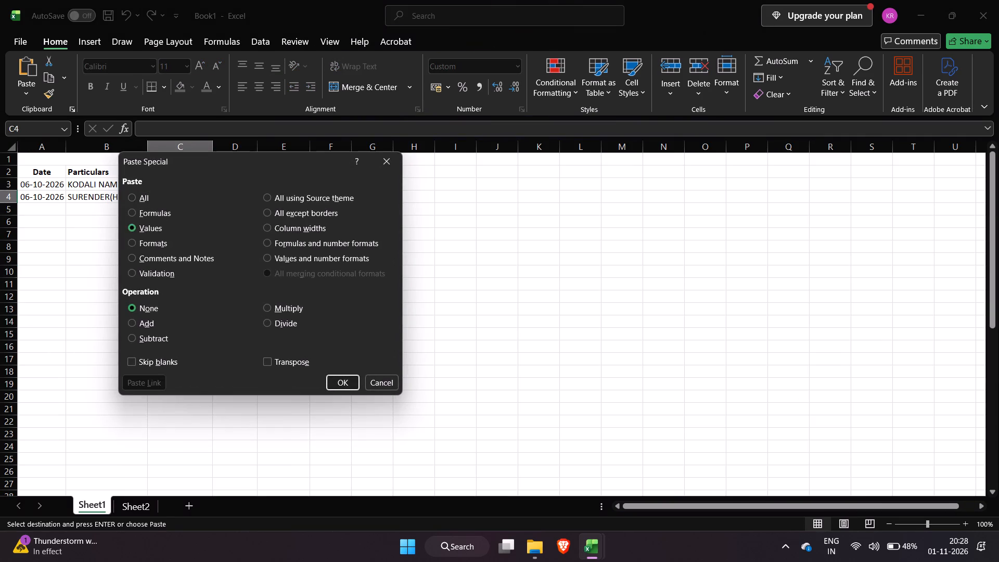
Copy the paid amounts 480000 and 35000 from F38:F39 of the Stores Oct-2026 sheet into Payments cells E5:E6 of the TG sheet as values.
key("Right")
key("Down")
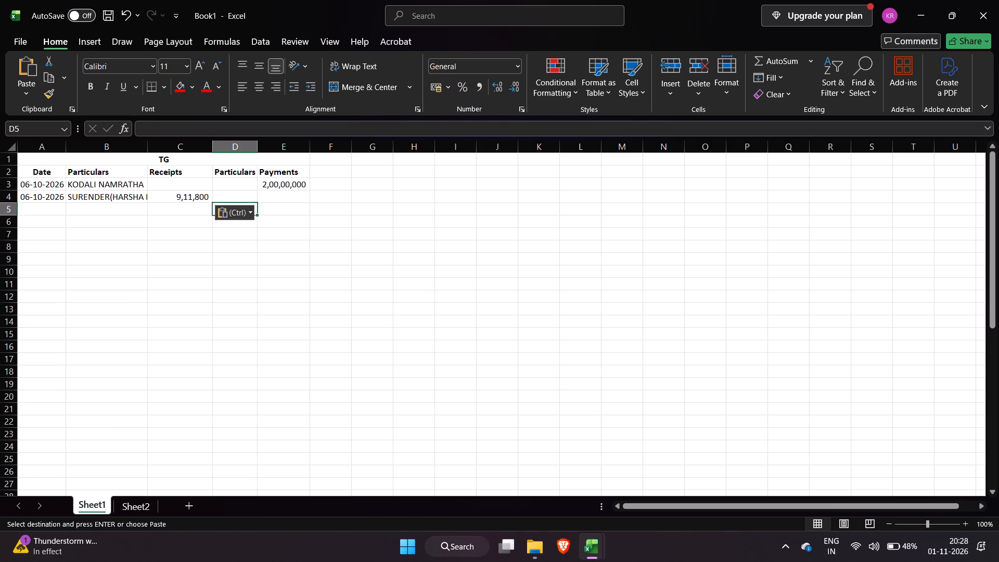
key("Left")
key("Left")
key("Left")
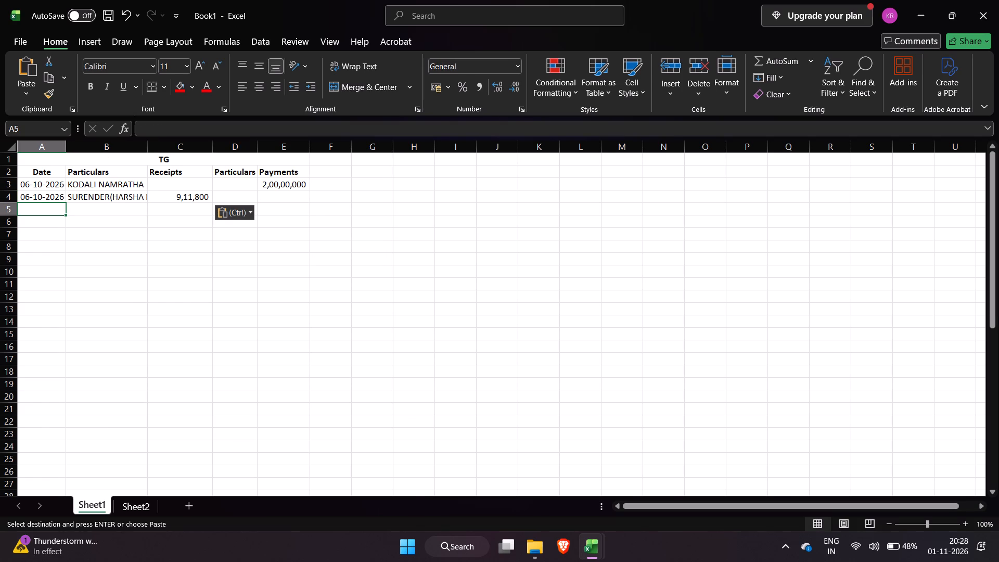
key("alt+Tab")
key("Escape")
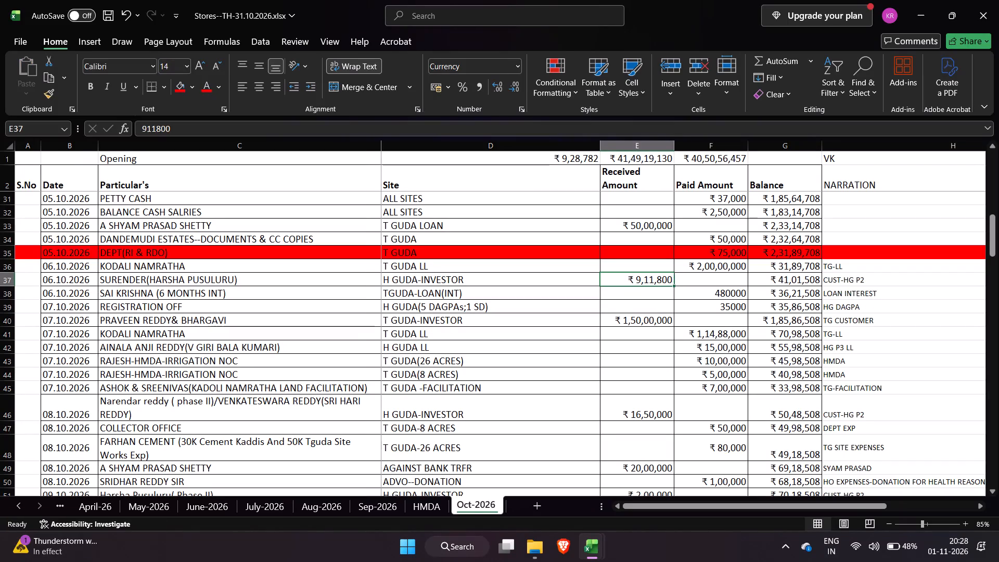
key("Down")
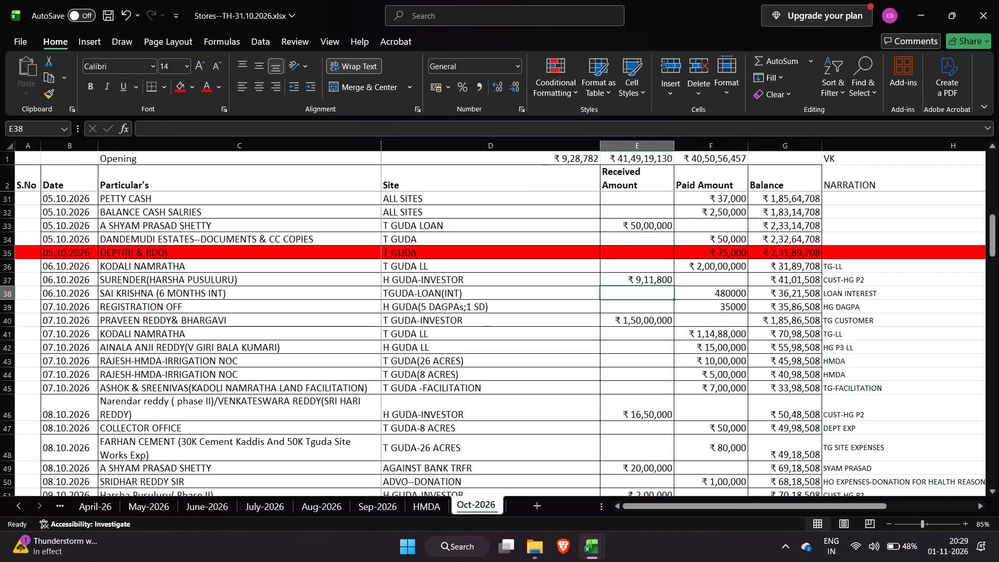
key("Right")
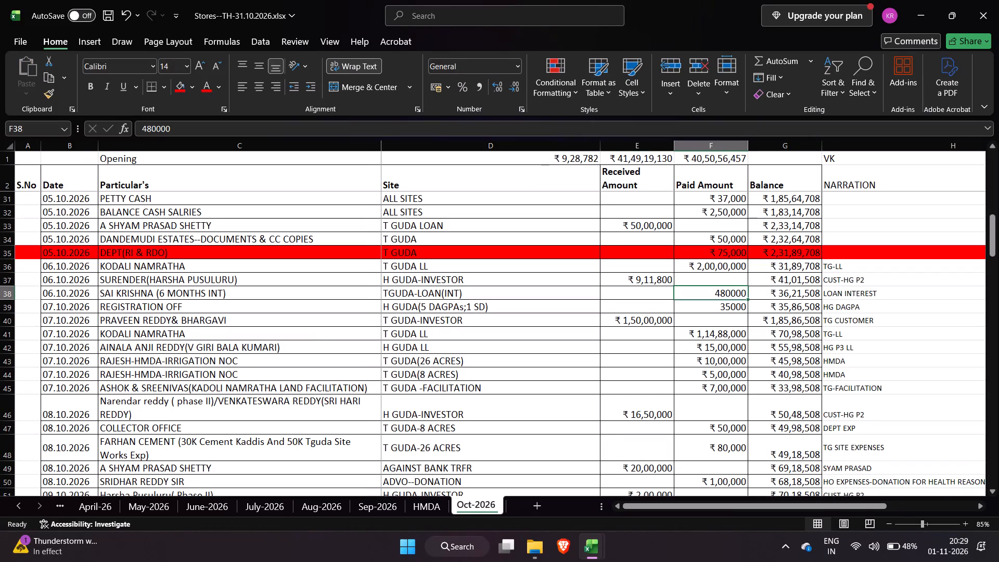
key("shift+Down")
key("ctrl+x")
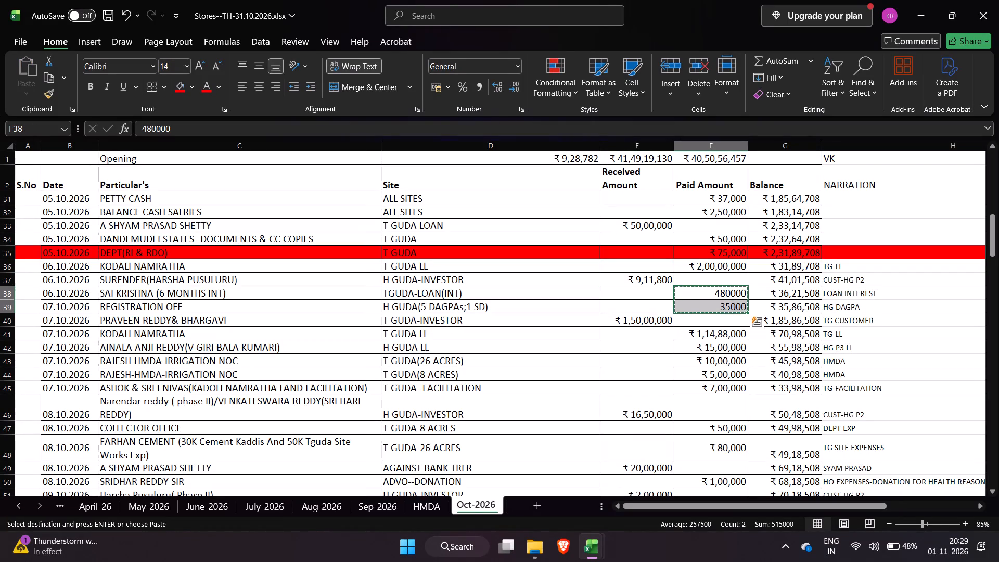
key("Escape")
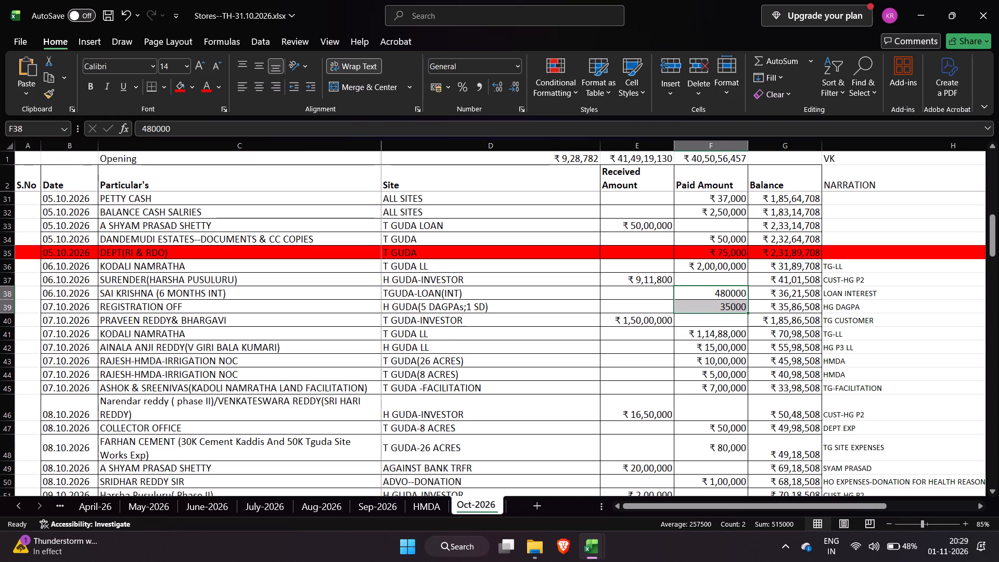
key("ctrl+c")
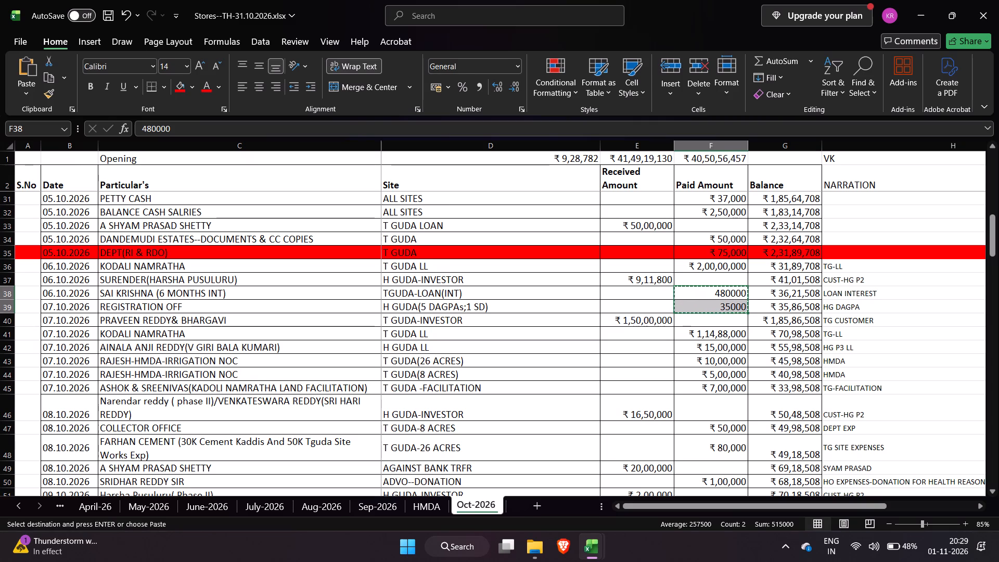
key("alt+Tab")
key("Right")
key("Right")
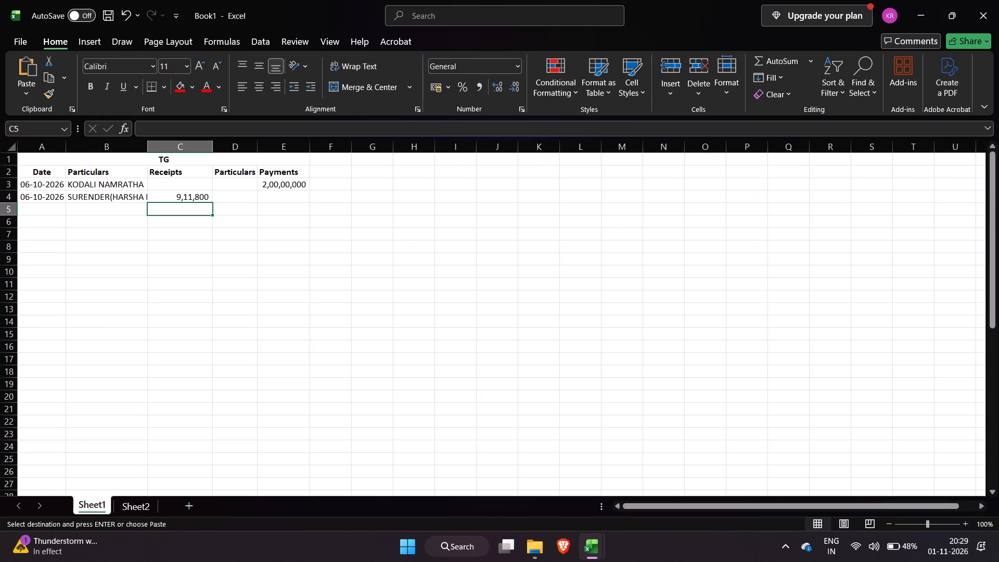
key("Right")
key("Right")
key("ctrl+alt+v")
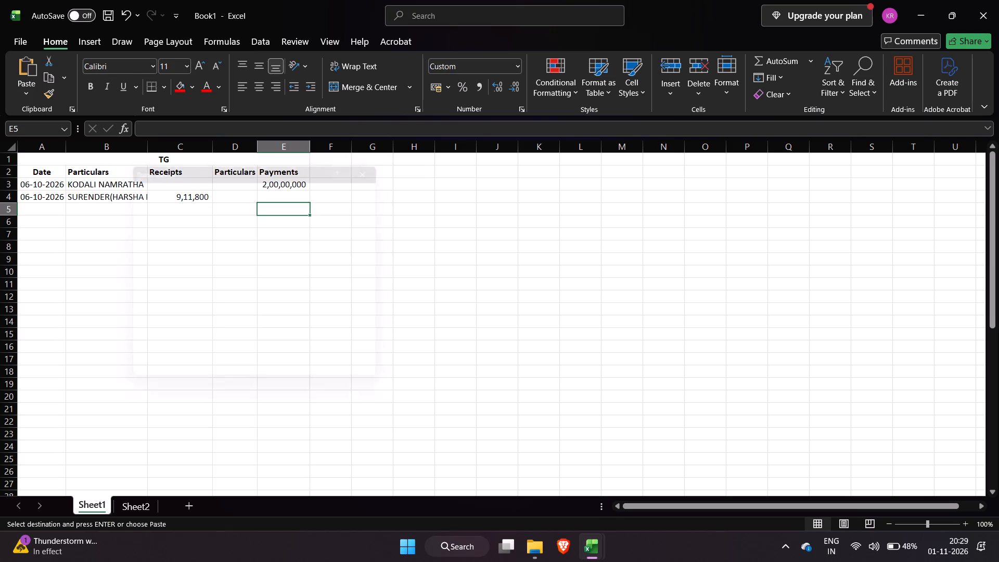
key("Down")
key("Down")
key("Return")
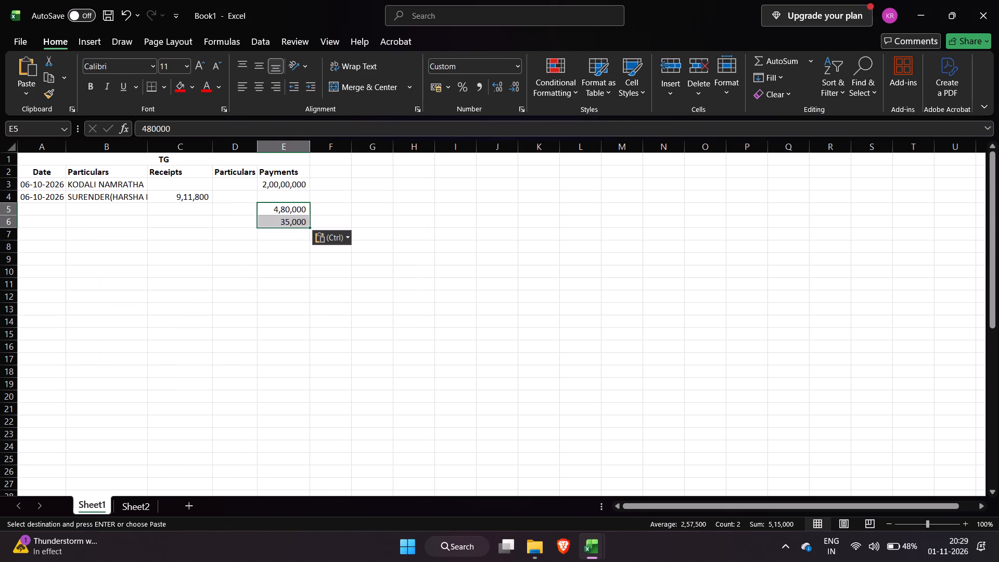
Check the date in B38 of the Stores Oct-2026 sheet and fill 06-10-2026 down into A5 of the TG sheet.
key("Left")
key("Left")
key("Left")
key("Left")
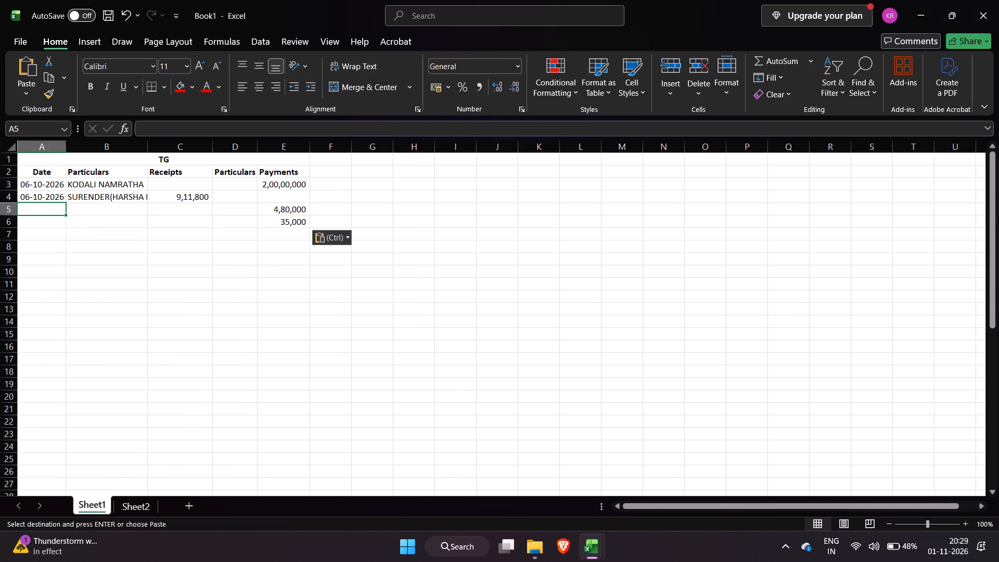
key("alt+Tab")
key("Left")
key("Left")
key("Left")
key("Left")
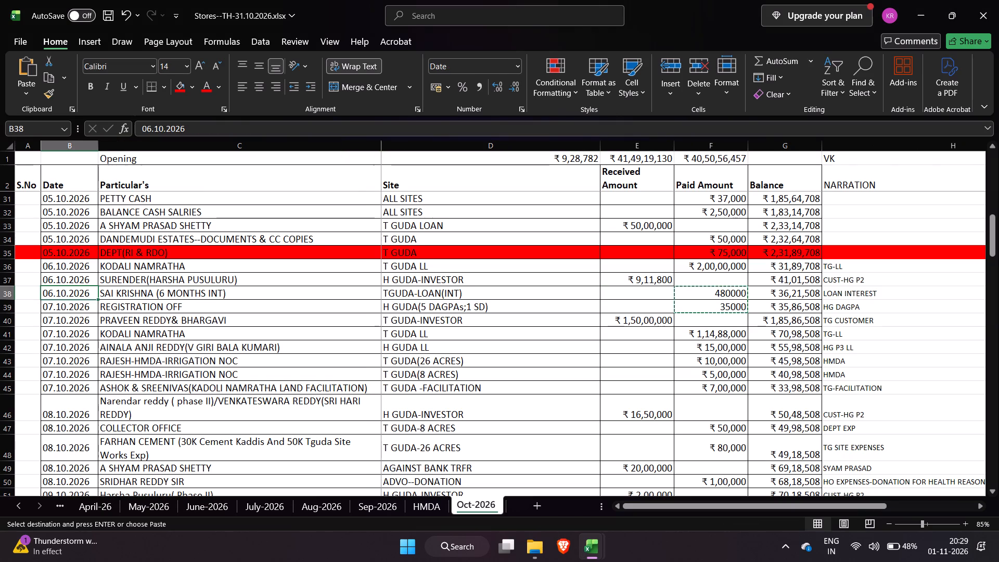
key("alt+Tab")
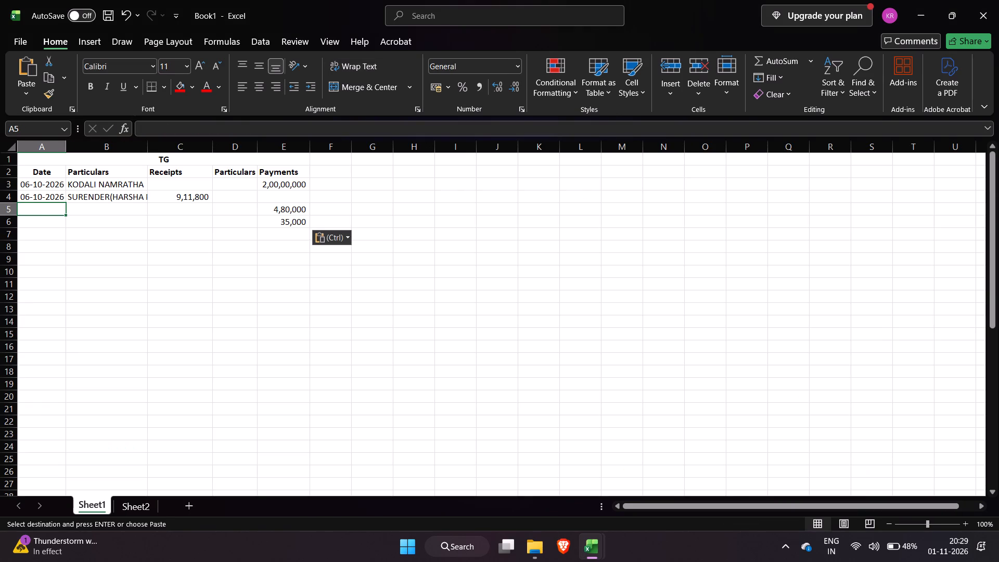
key("ctrl+d")
key("Right")
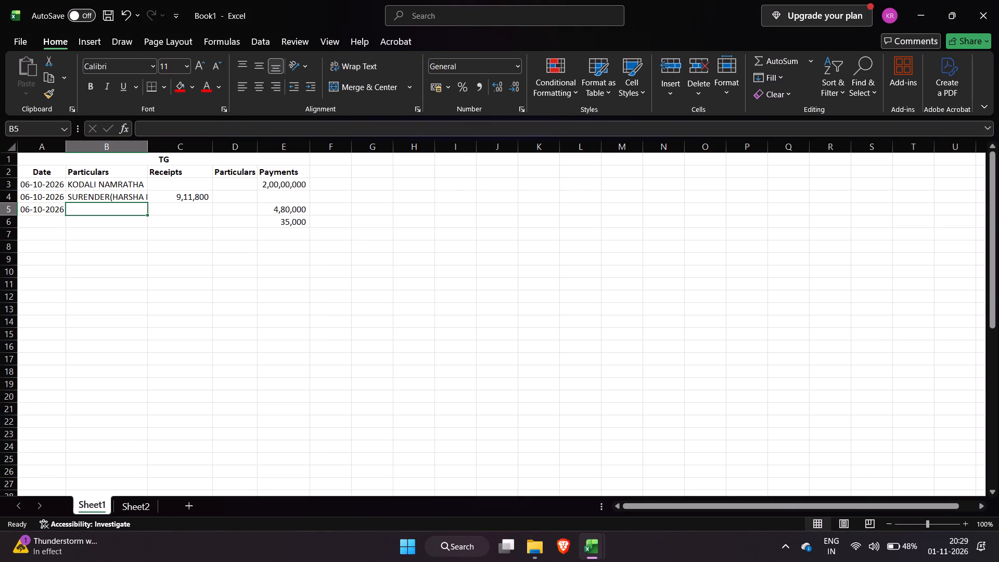
Enter the date 07-10-26 in A6 of the TG sheet.
key("Left")
key("Down")
type("07-10-26")
key("Return")
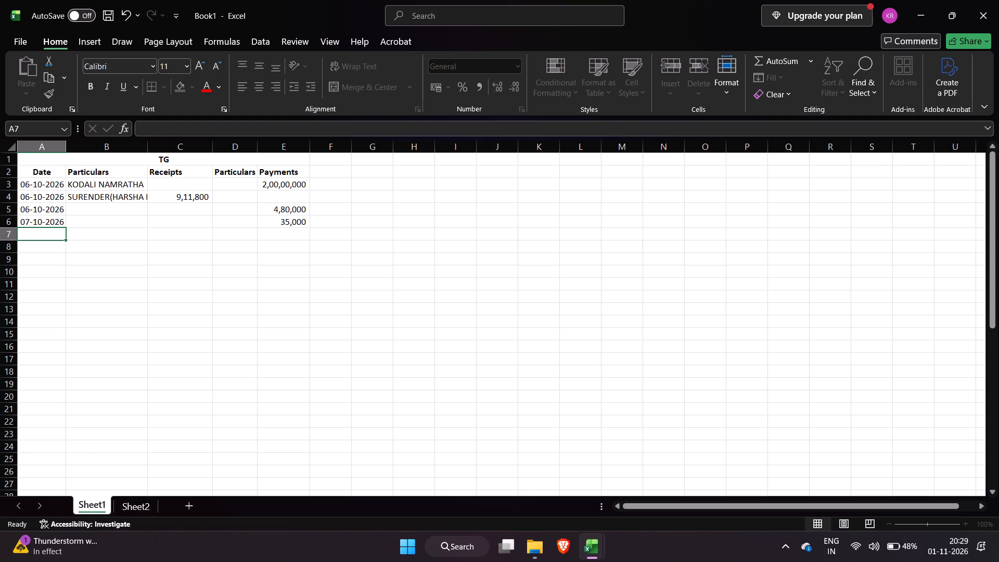
Copy the particulars in C38:C39 of the Stores Oct-2026 sheet into B5:B6 of the TG sheet as values.
key("Up")
key("Right")
key("Up")
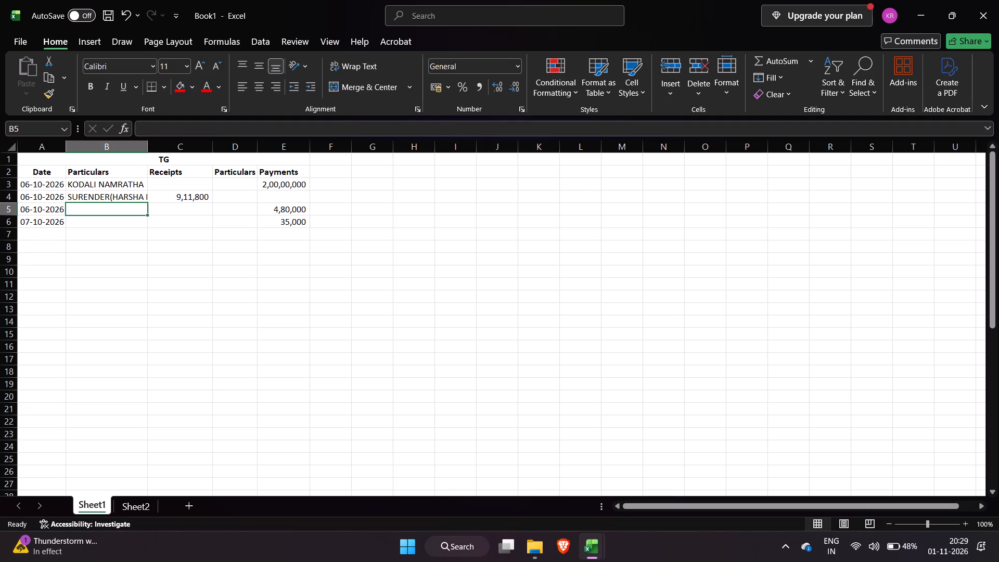
key("alt+Tab")
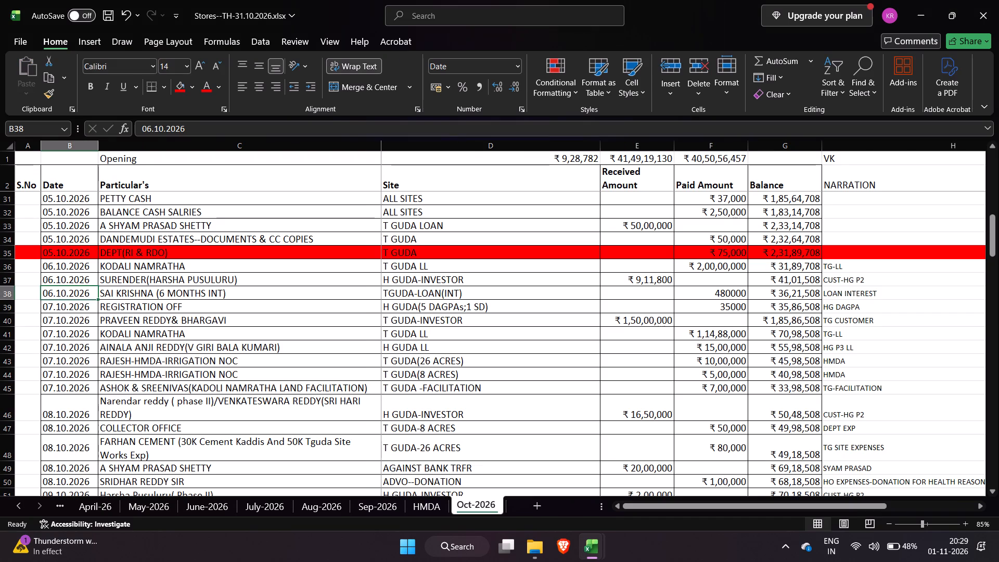
key("Right")
key("Right")
key("Right")
key("Left")
key("Left")
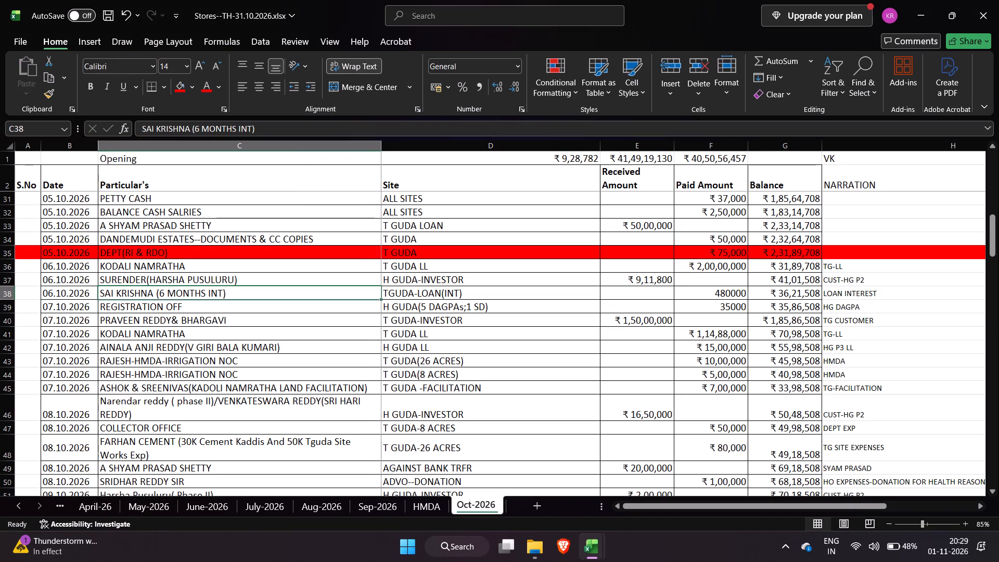
key("shift+Down")
key("ctrl+c")
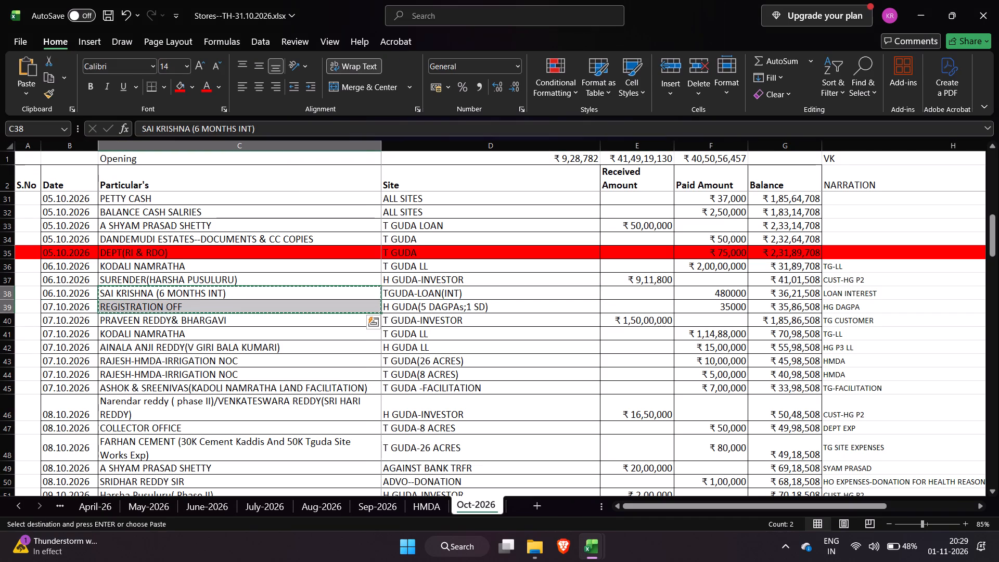
key("alt+Tab")
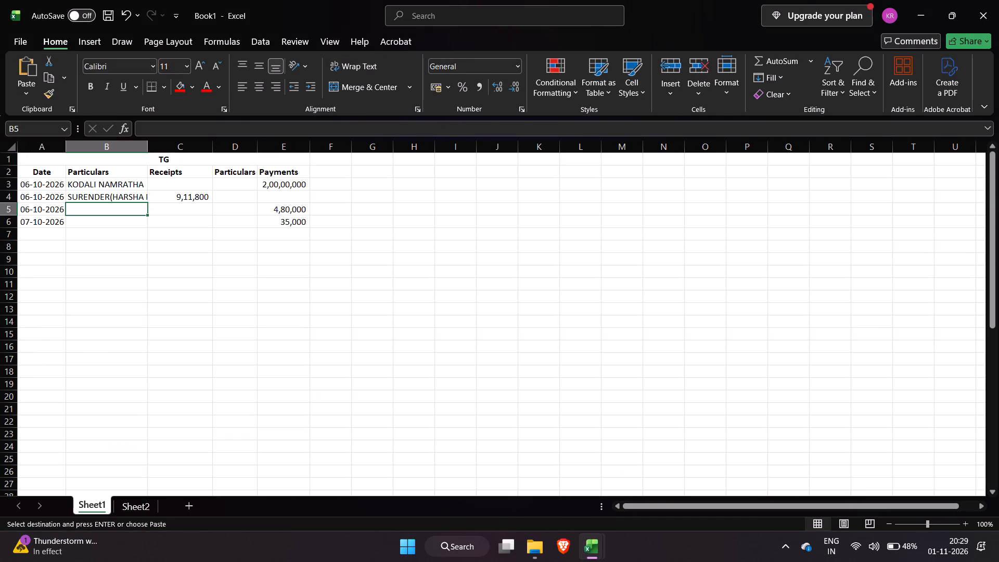
key("ctrl+alt+v")
key("Down")
key("Down")
key("Return")
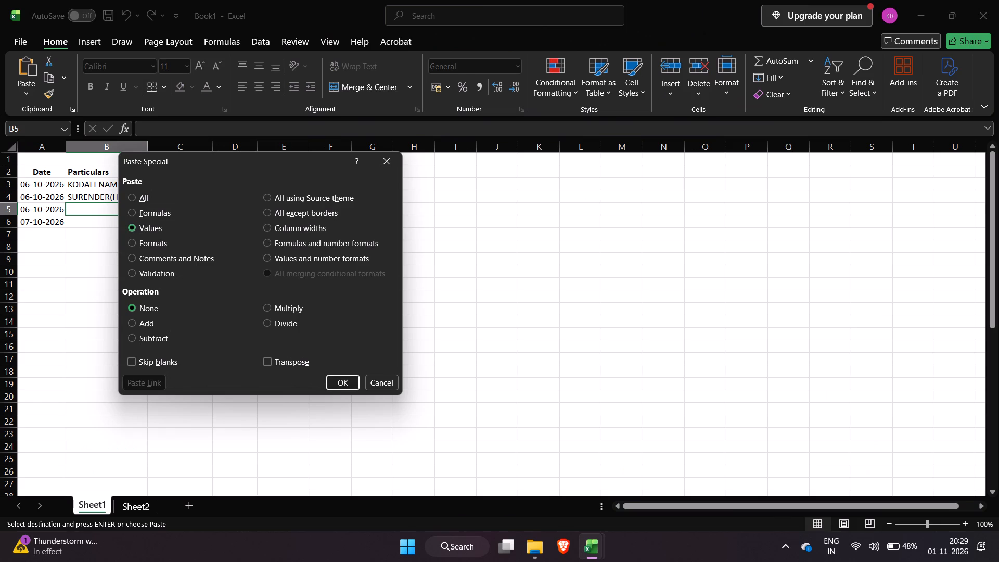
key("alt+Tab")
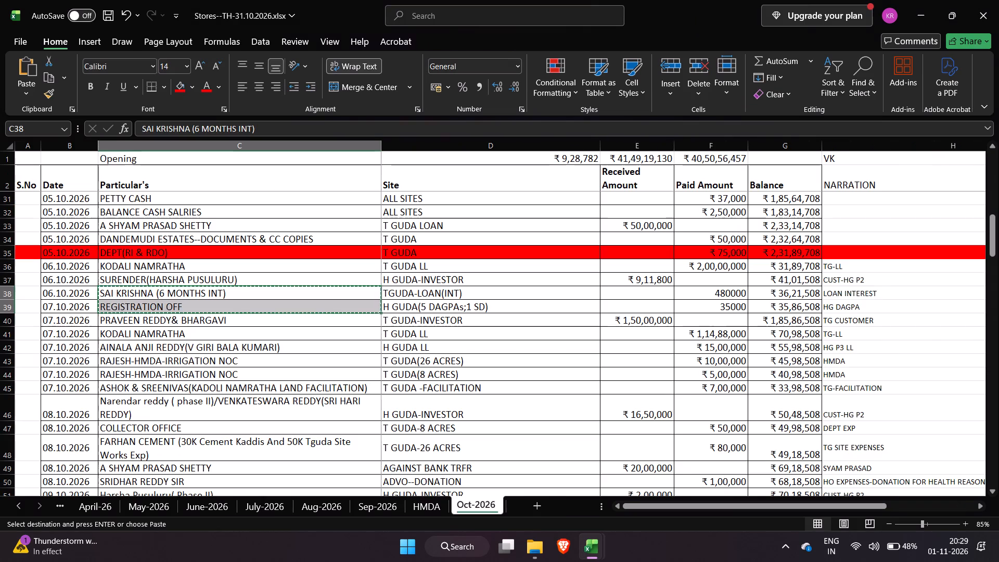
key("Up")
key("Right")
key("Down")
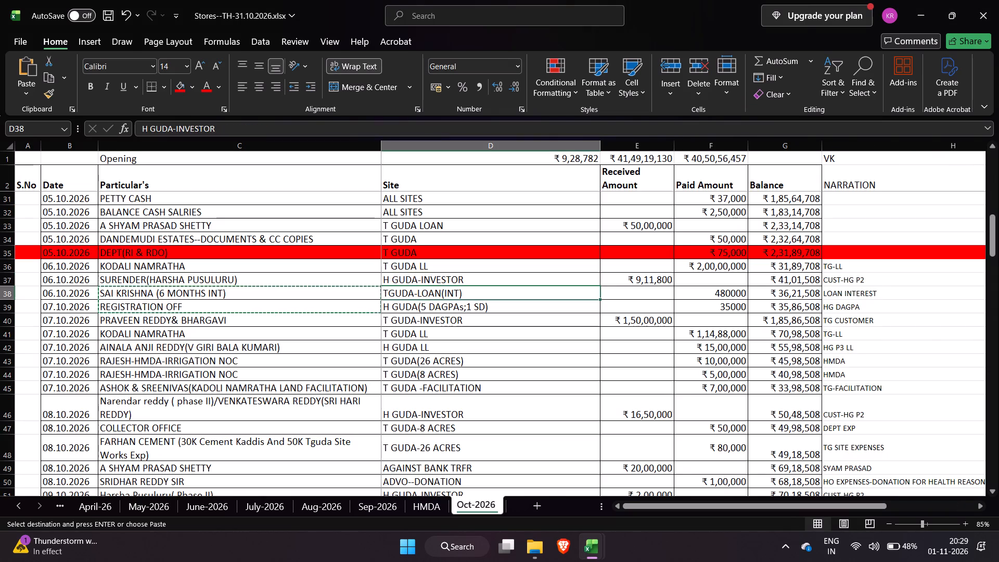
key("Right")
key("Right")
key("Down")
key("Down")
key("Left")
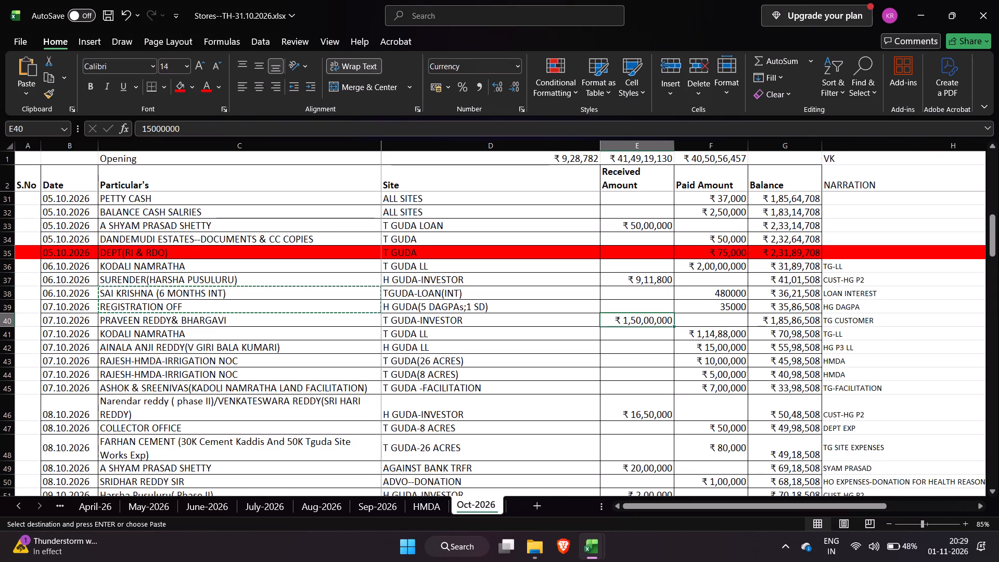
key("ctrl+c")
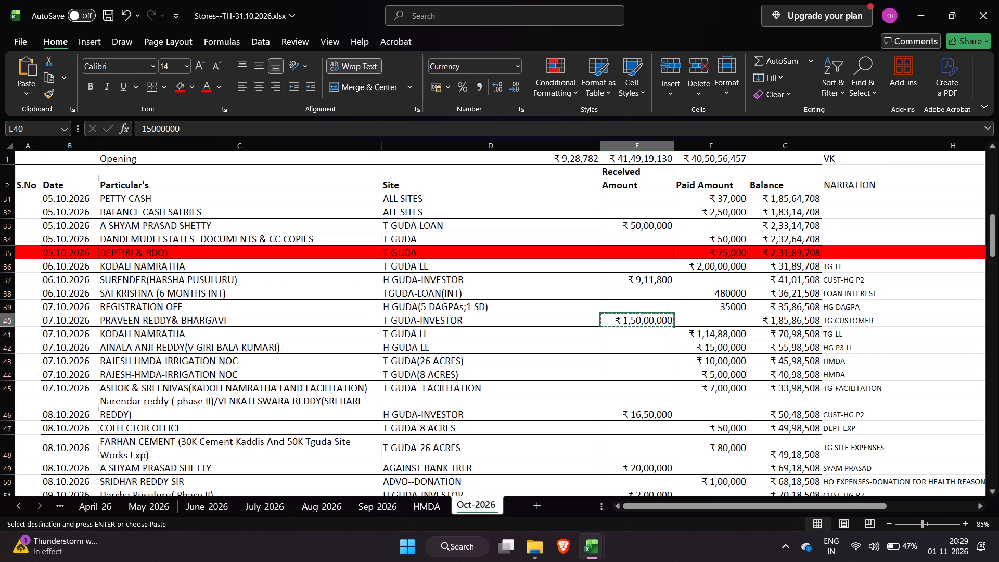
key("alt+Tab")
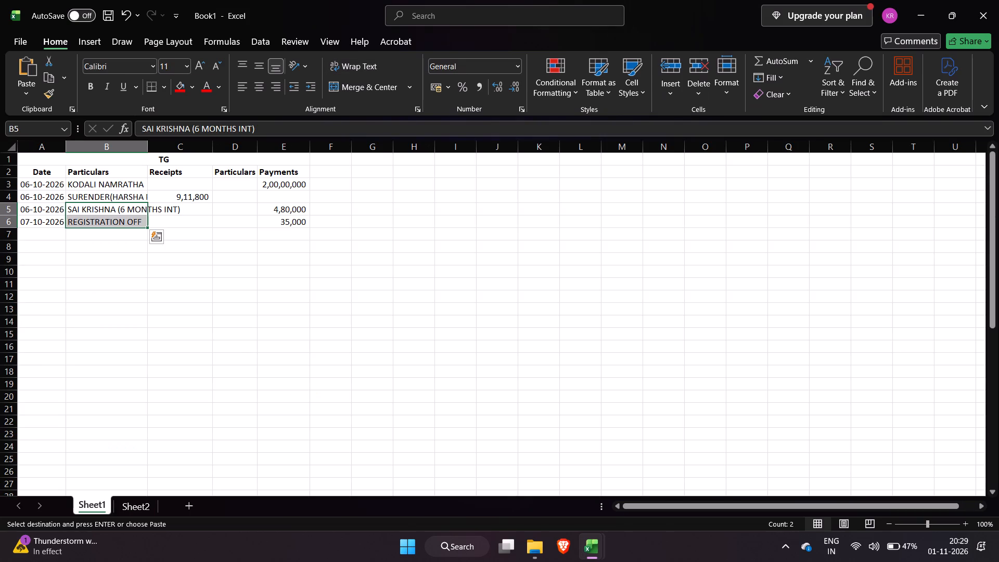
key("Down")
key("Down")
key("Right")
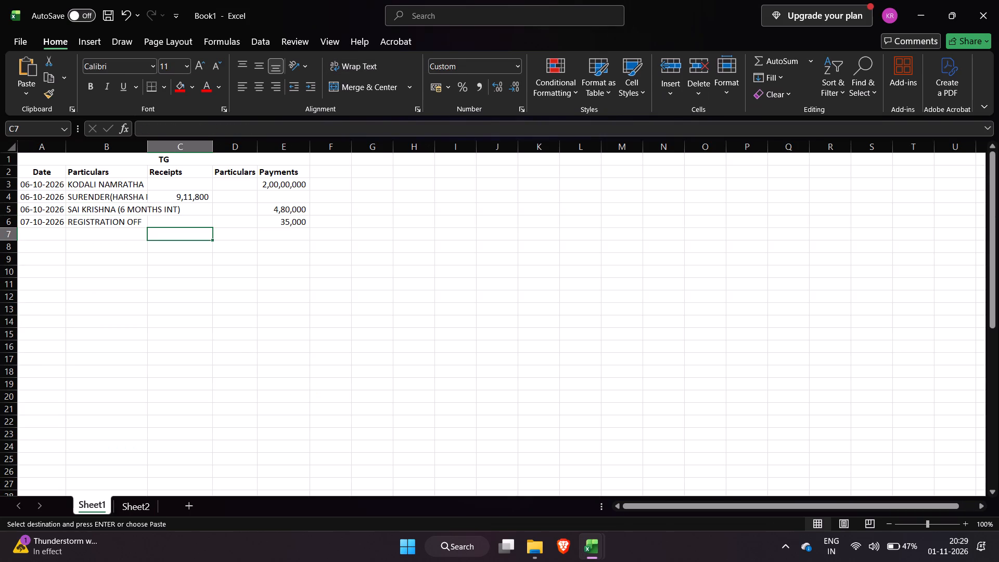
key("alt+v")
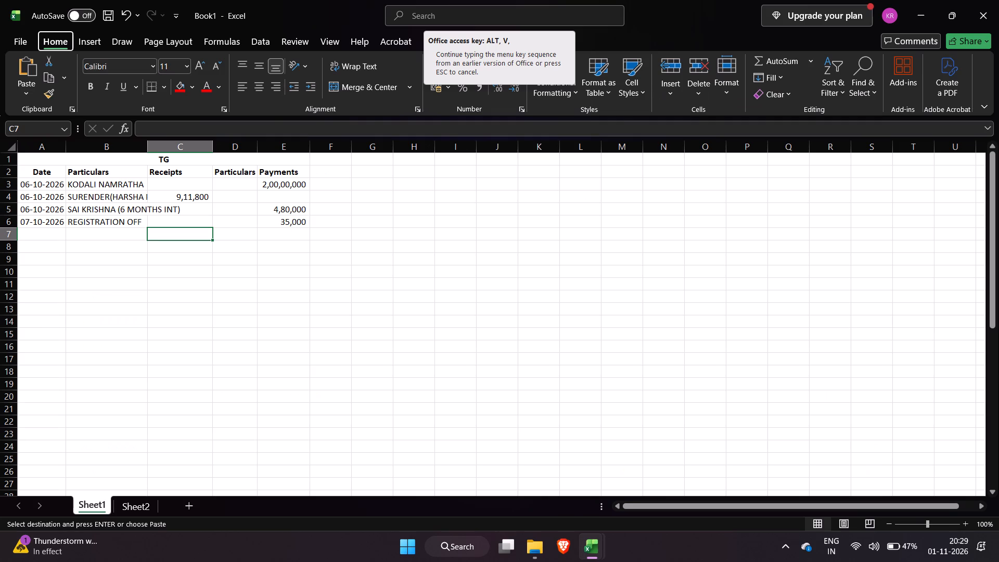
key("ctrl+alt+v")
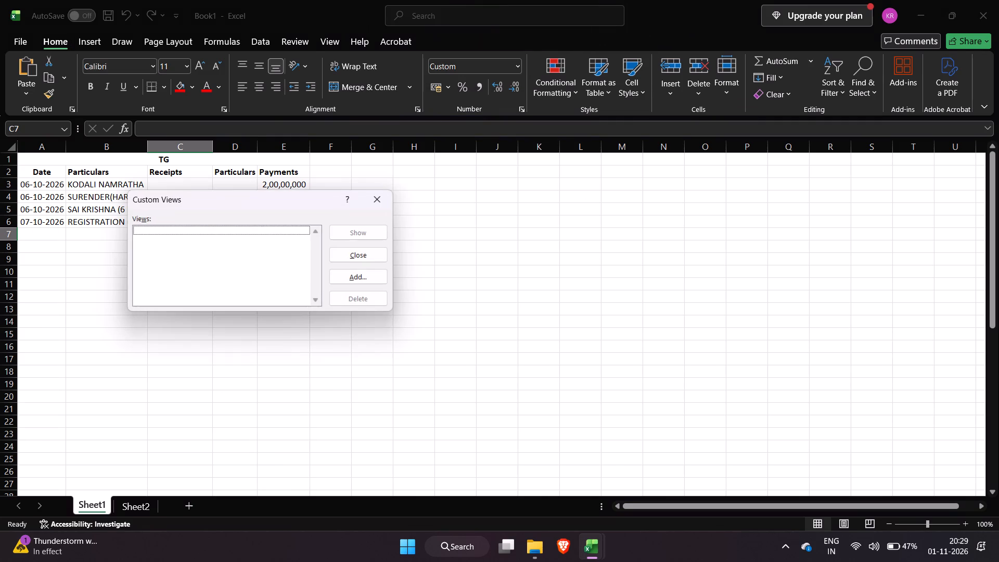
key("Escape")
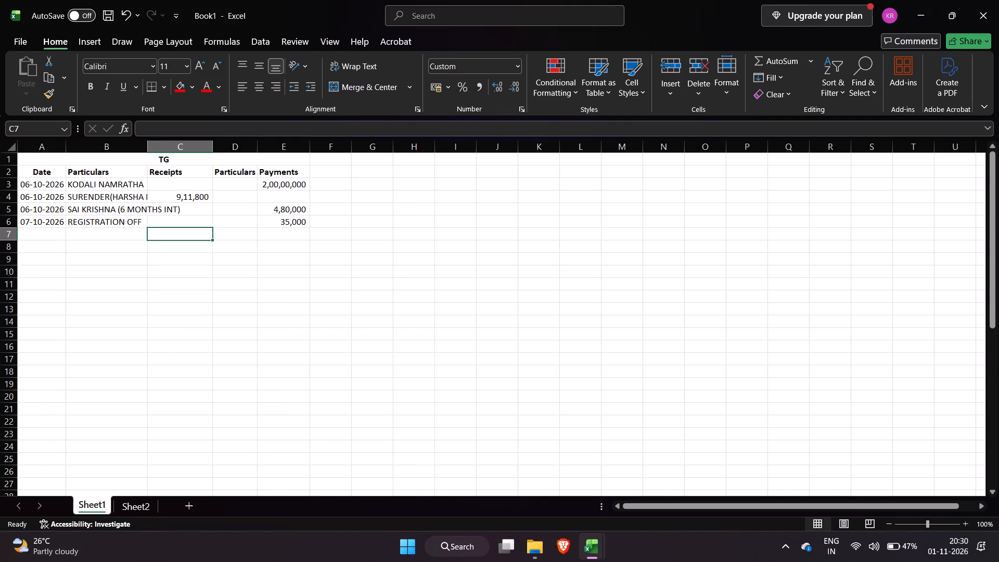
Check the date in B40 of the Stores Oct-2026 sheet and fill 07-10-2026 down into A7 of the TG sheet.
key("alt+Tab")
key("Left")
key("Left")
key("Left")
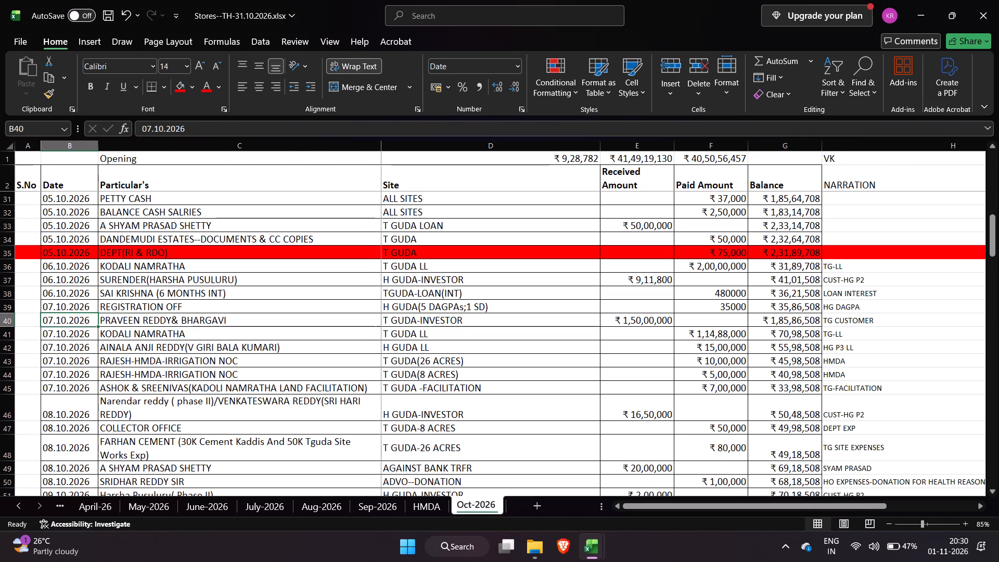
key("alt+Tab")
key("Left")
key("Left")
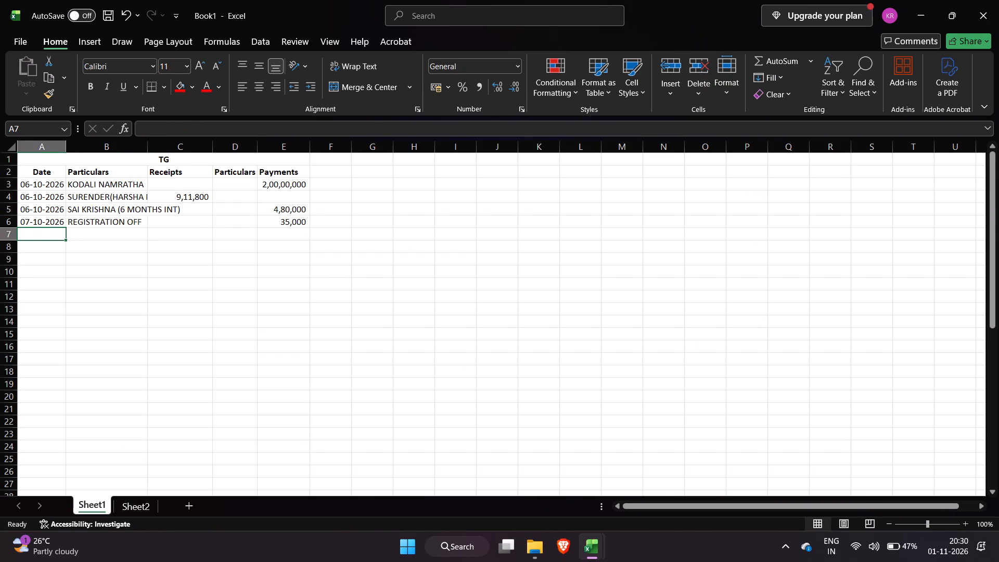
key("ctrl+d")
Copy the particulars in C40 of the Stores Oct-2026 sheet into B7 of the TG sheet as values.
key("Right")
key("alt+Tab")
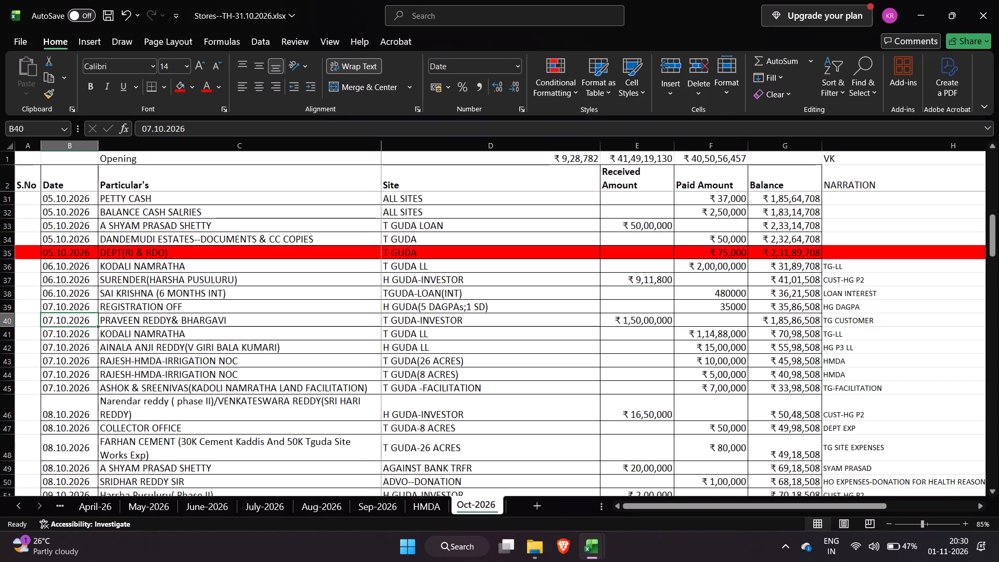
key("Right")
key("alt+Tab")
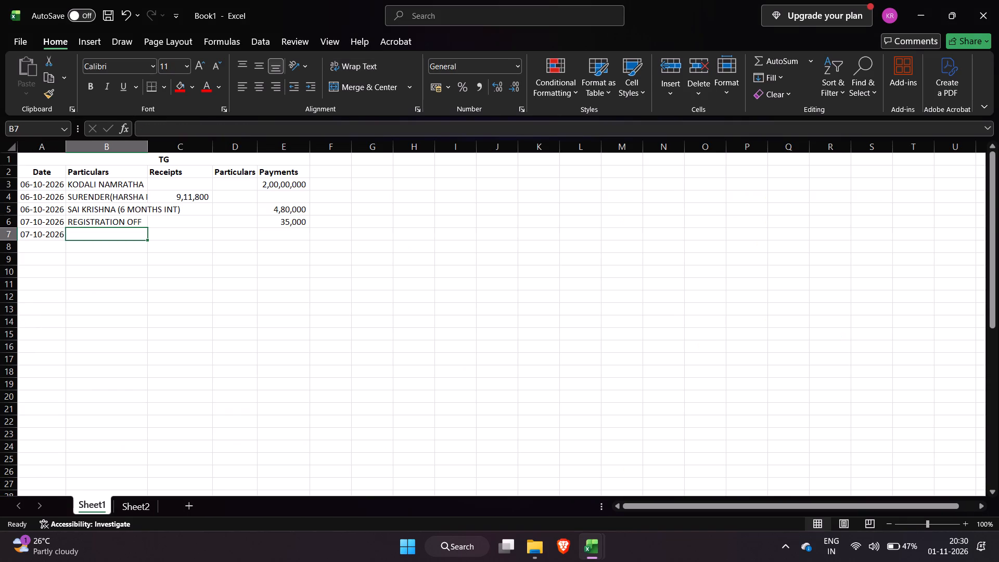
key("alt+Tab")
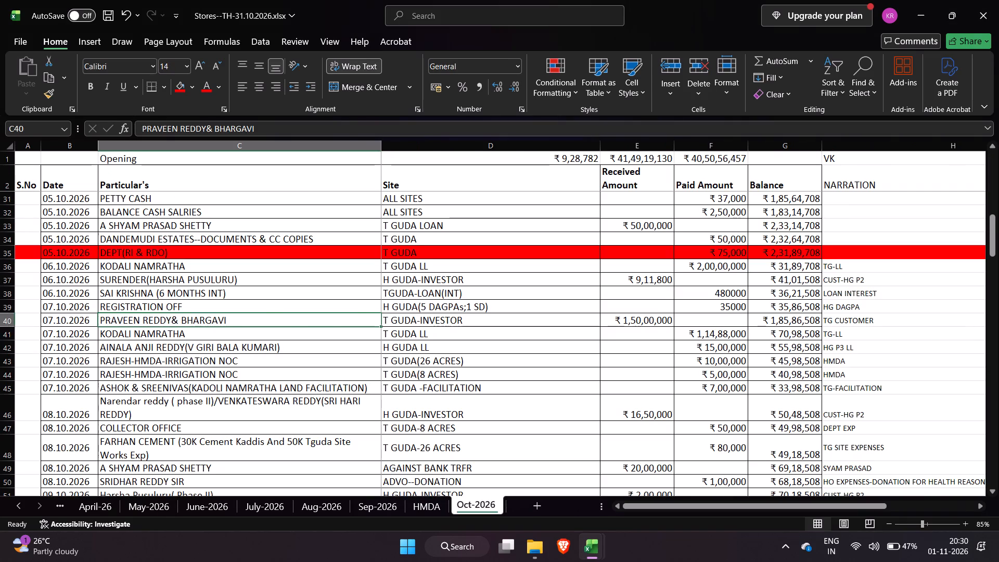
key("ctrl+c")
key("alt+Tab")
key("ctrl+alt+v")
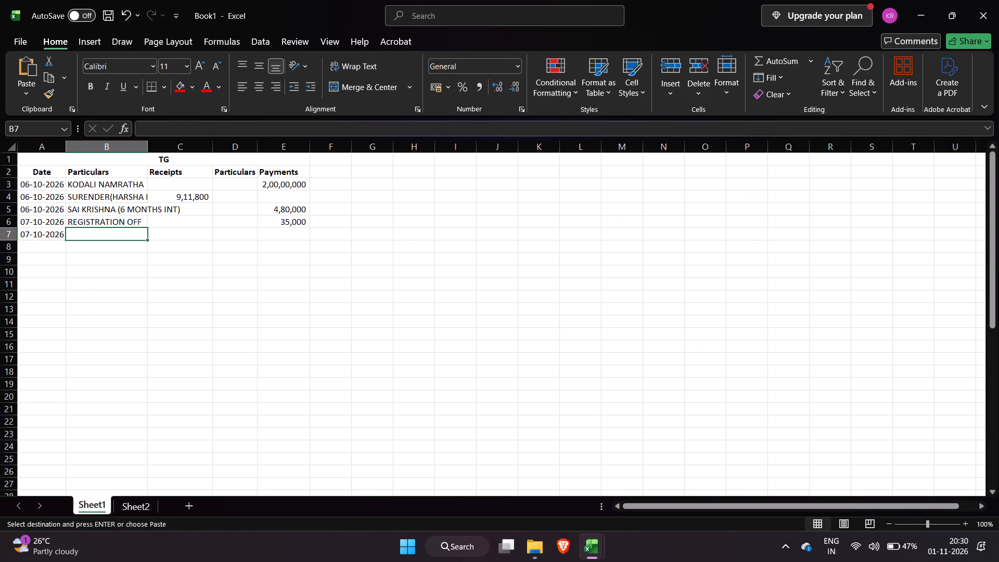
key("Down")
key("Down")
key("Return")
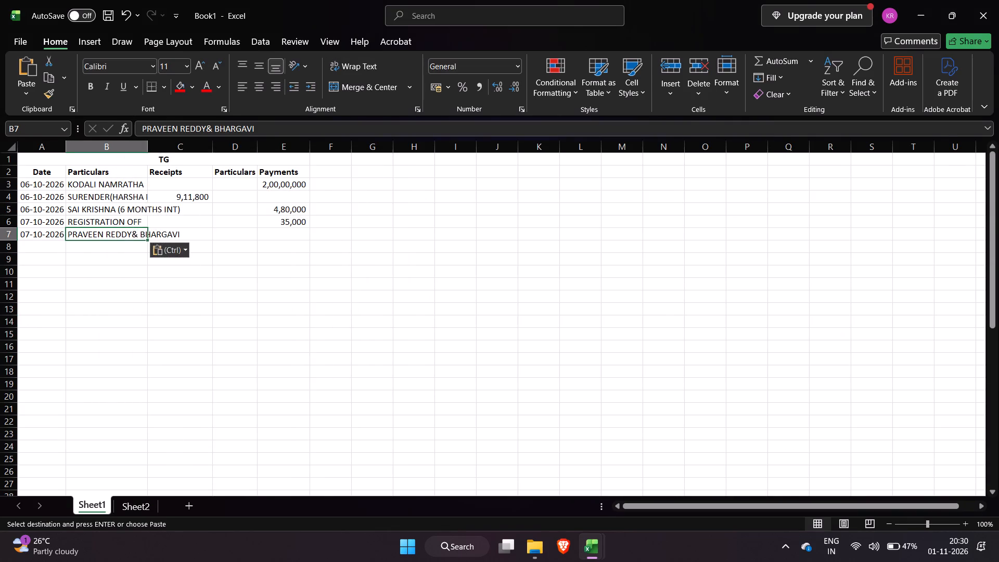
Copy the received amount 1,50,00,000 from E40 of the Stores Oct-2026 sheet into Receipts cell C7 of the TG sheet as a value.
key("Right")
key("alt+Tab")
key("Right")
key("Right")
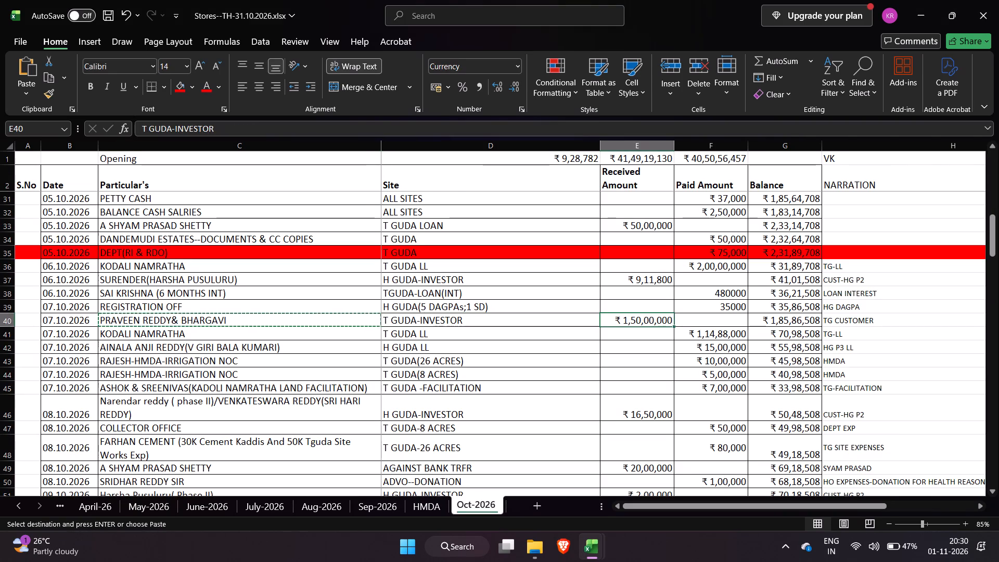
key("ctrl+c")
key("alt+Tab")
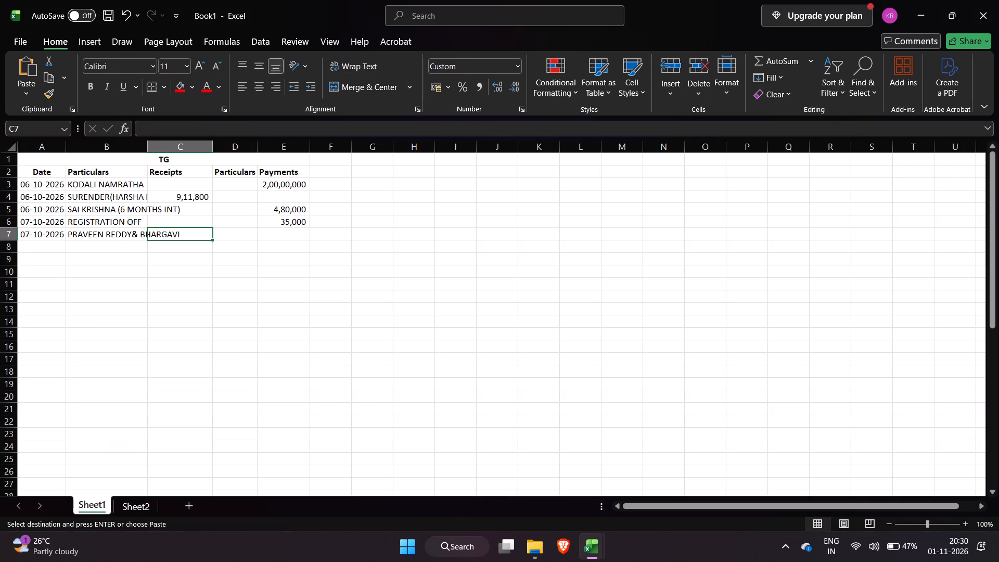
key("ctrl+alt+v")
key("Down")
key("Down")
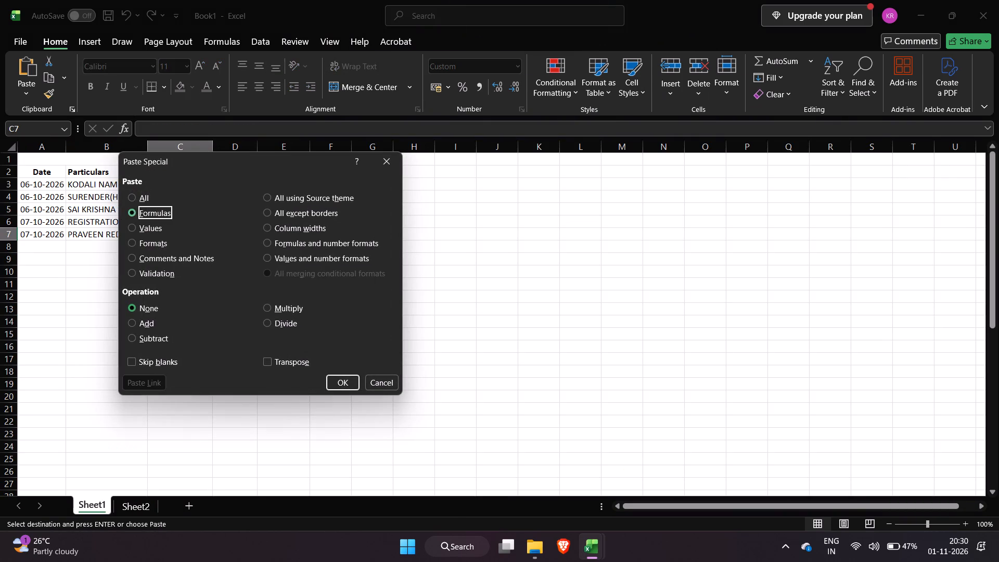
key("Return")
key("Down")
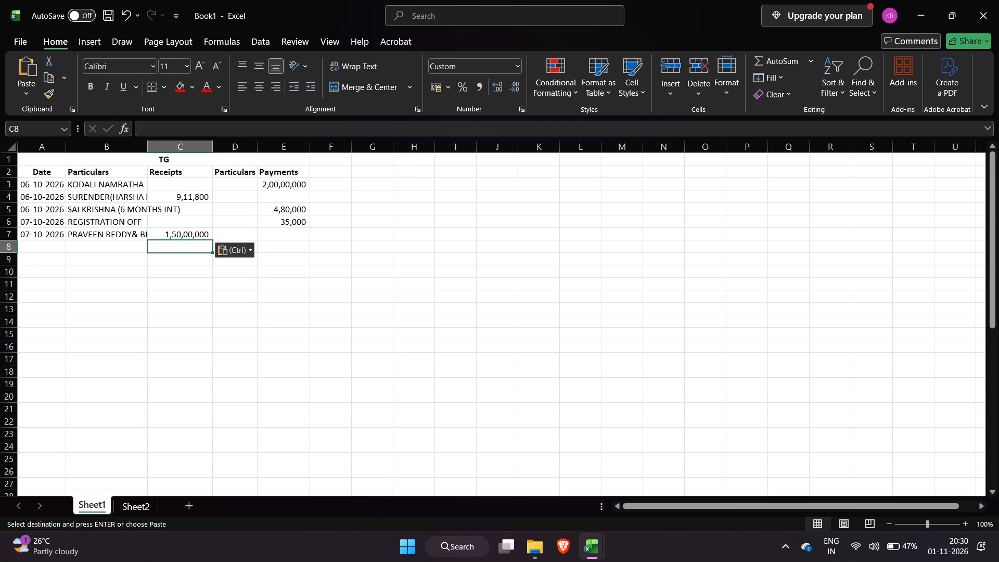
AutoFit the width of the Particulars column B in the TG sheet.
double_click(149, 146)
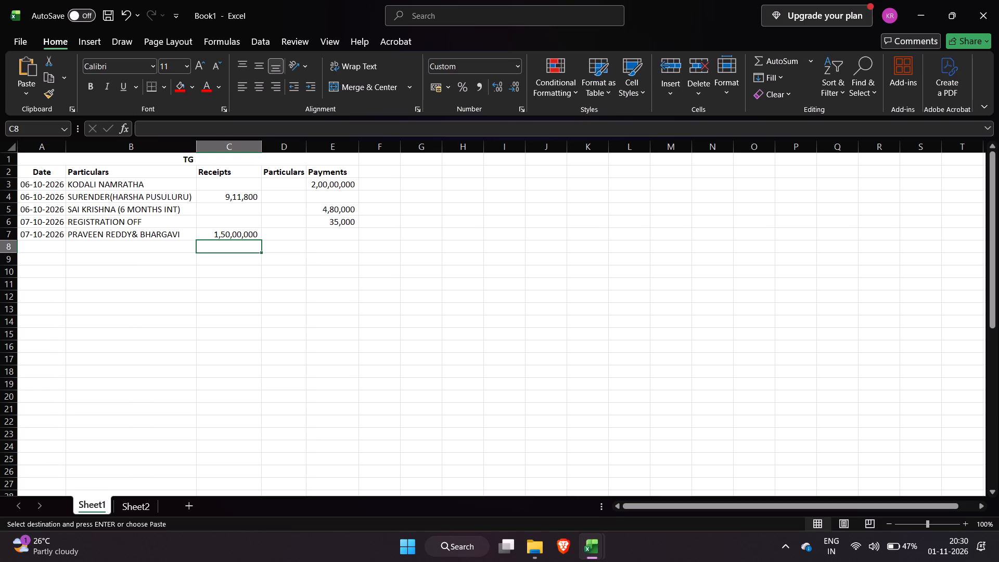
Copy the paid amounts in F41:F45 of the Stores Oct-2026 sheet into Payments cells E8:E12 of the TG sheet as values.
key("alt+Tab")
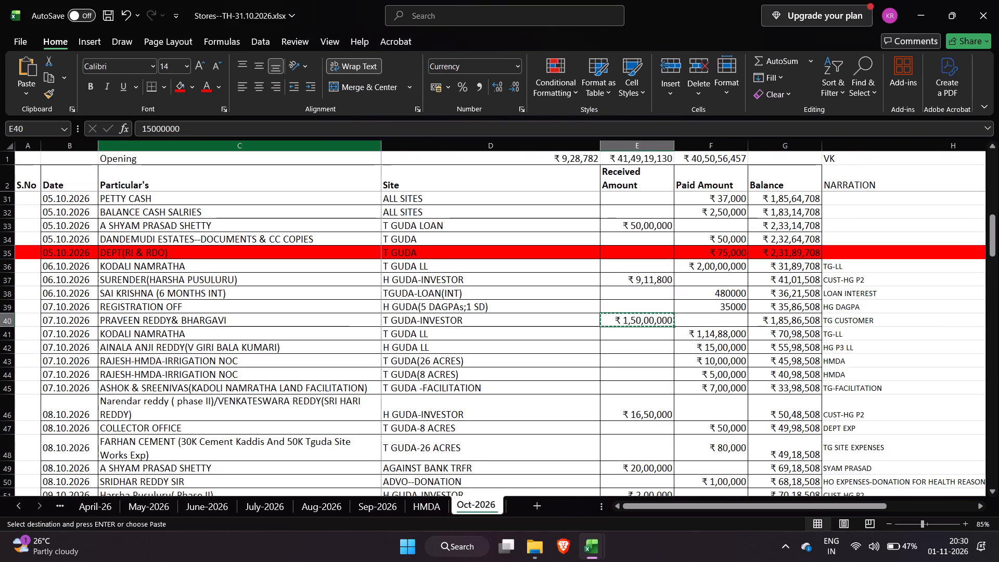
key("Down")
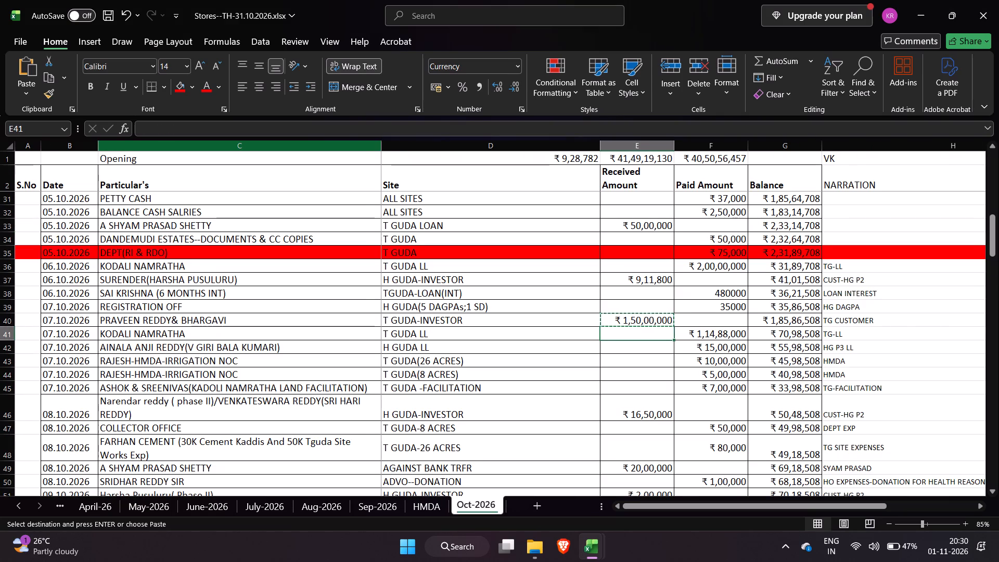
key("Right")
key("Escape")
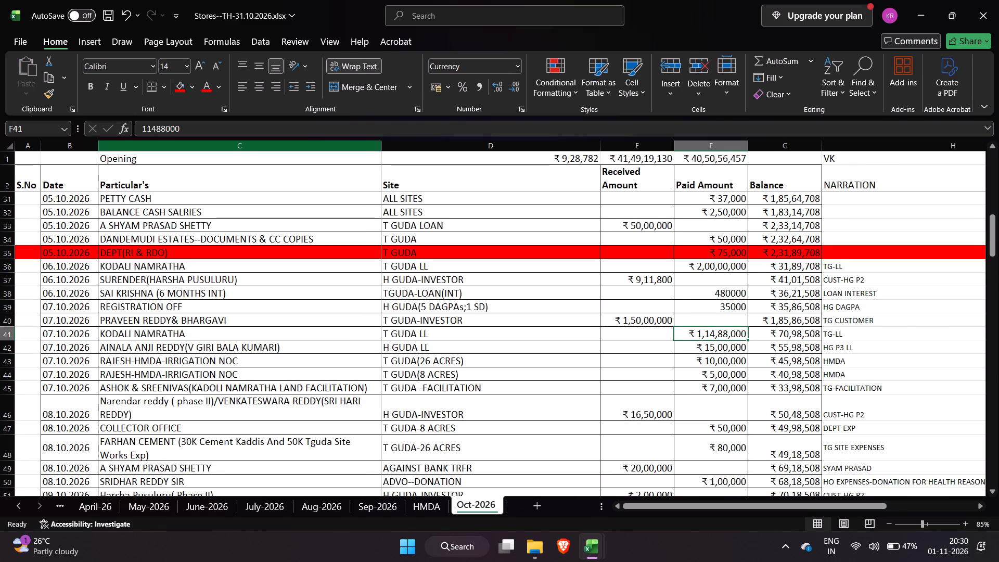
key("shift+Down")
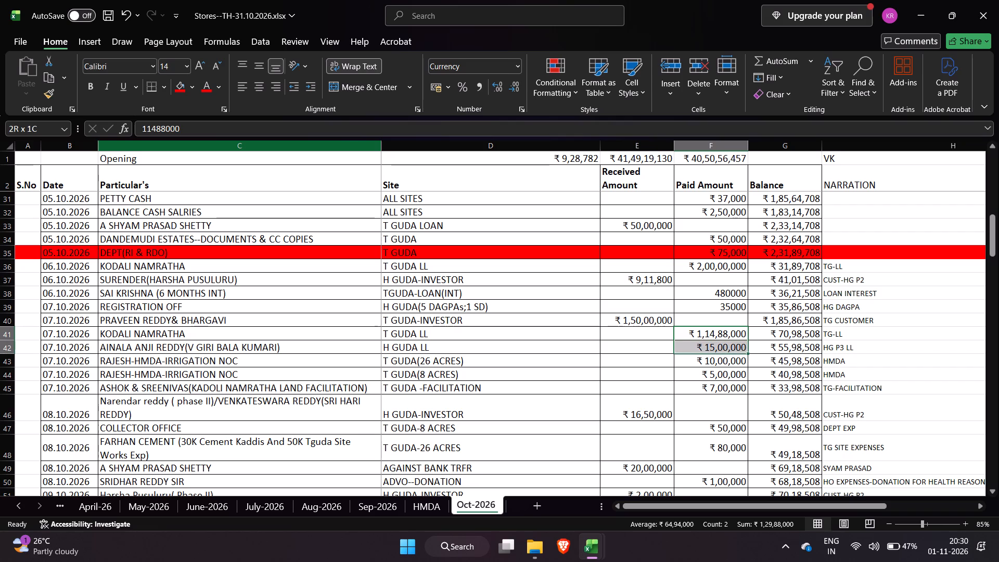
key("shift+Down")
key("shift+Down")
key("shift+Down")
key("ctrl+c")
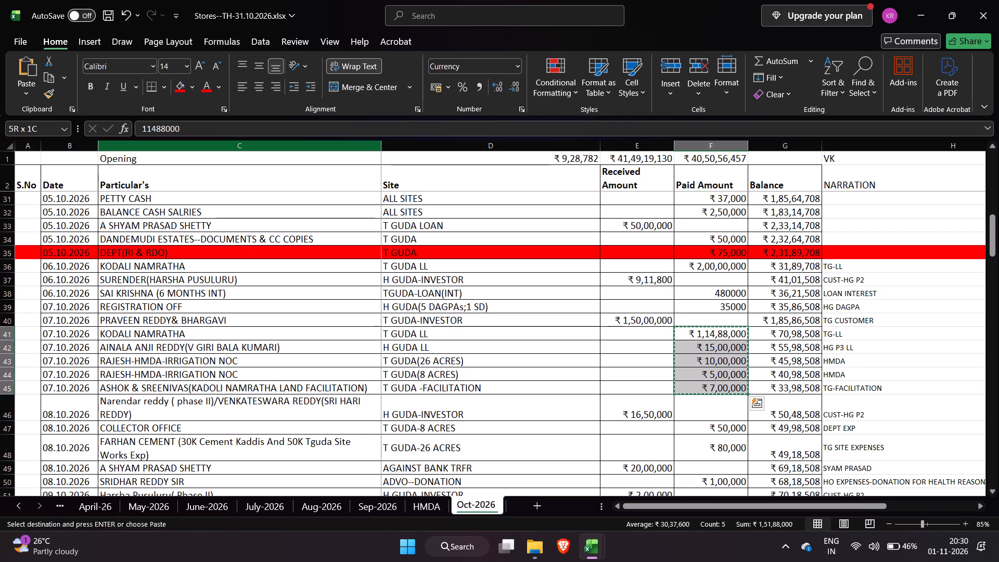
key("alt+Tab")
key("Right")
key("Right")
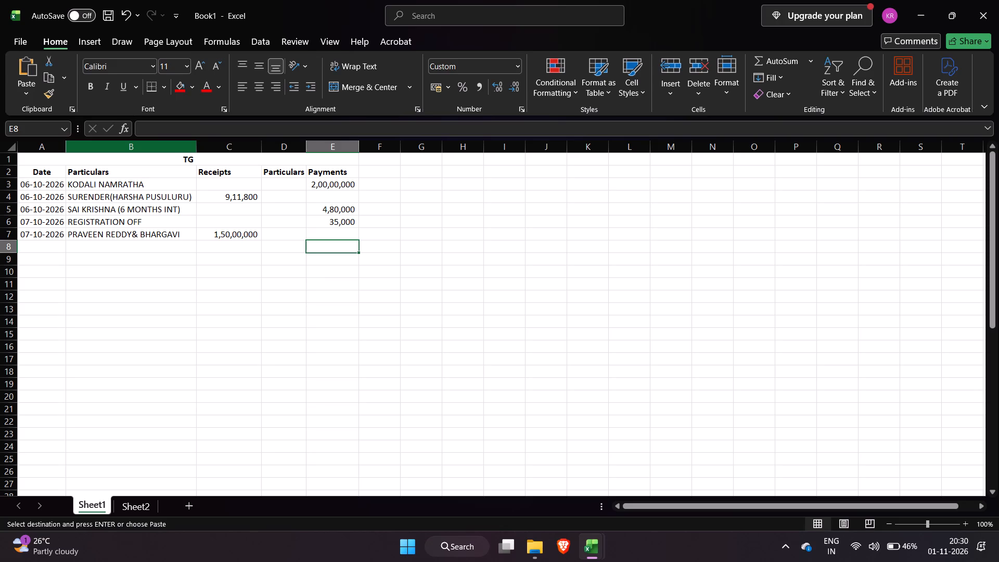
key("ctrl+alt+v")
key("Down")
key("Down")
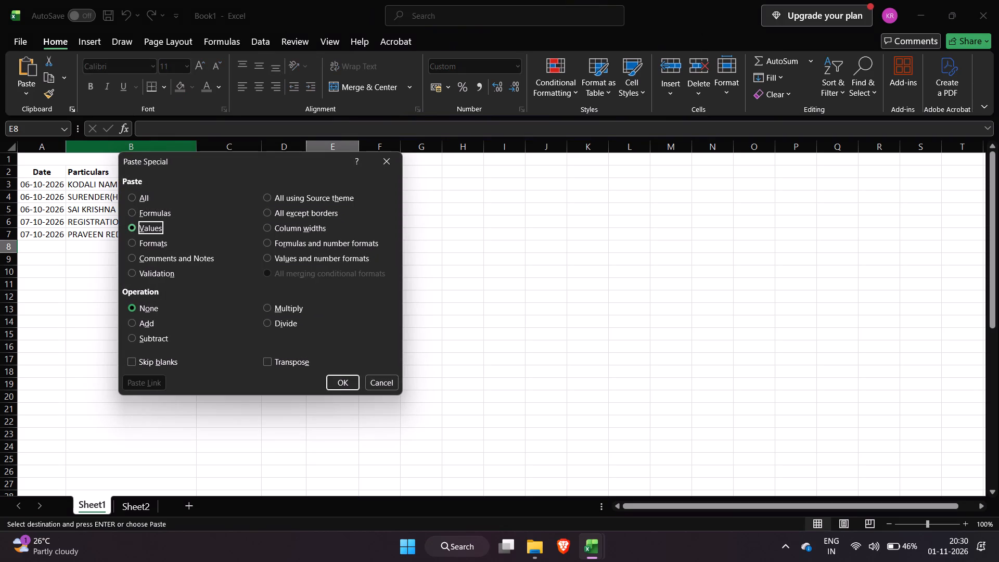
key("Return")
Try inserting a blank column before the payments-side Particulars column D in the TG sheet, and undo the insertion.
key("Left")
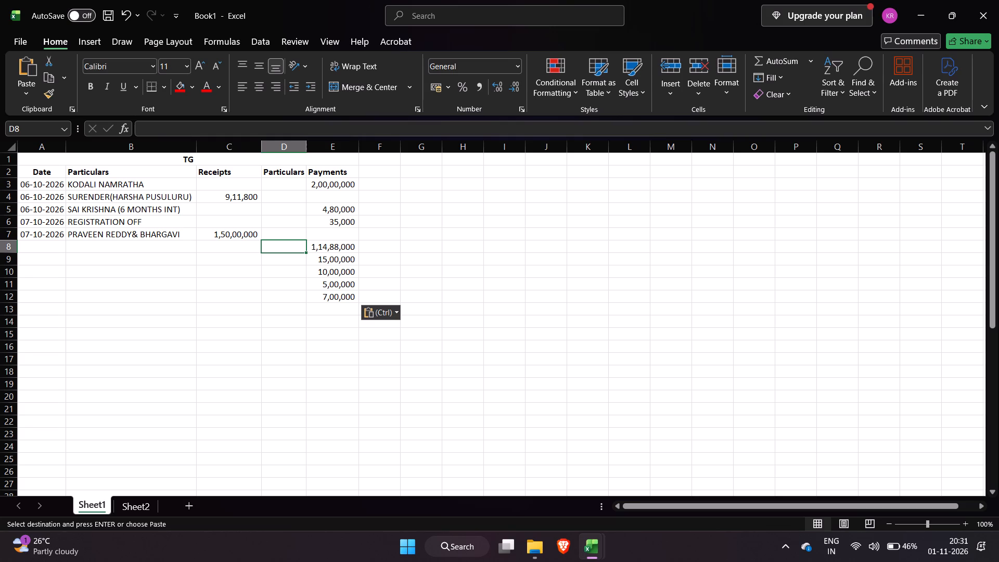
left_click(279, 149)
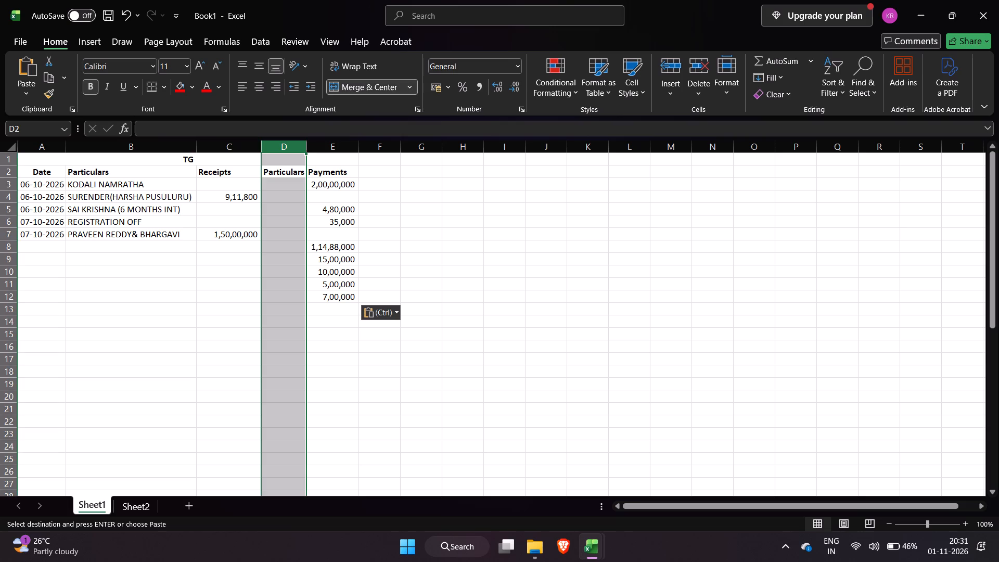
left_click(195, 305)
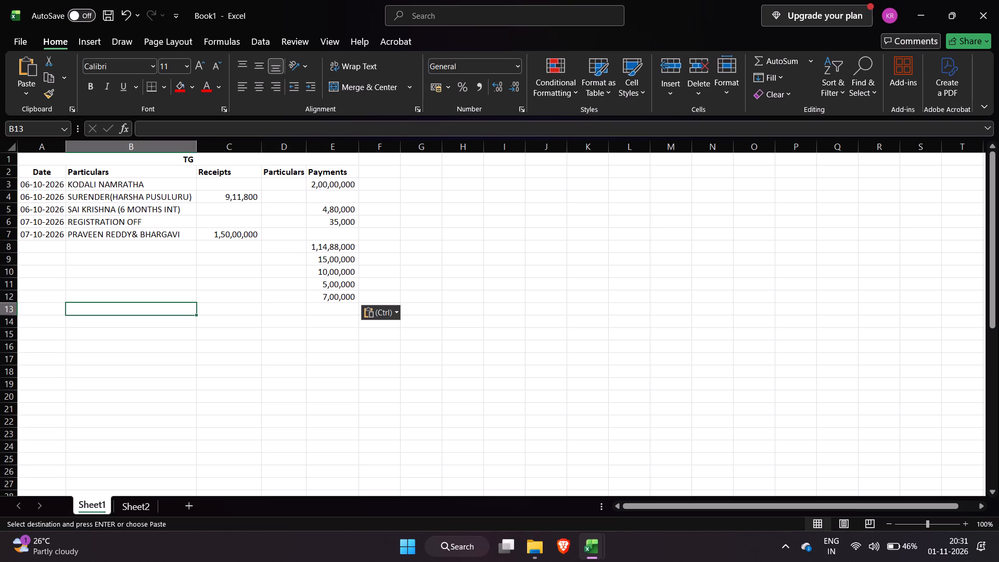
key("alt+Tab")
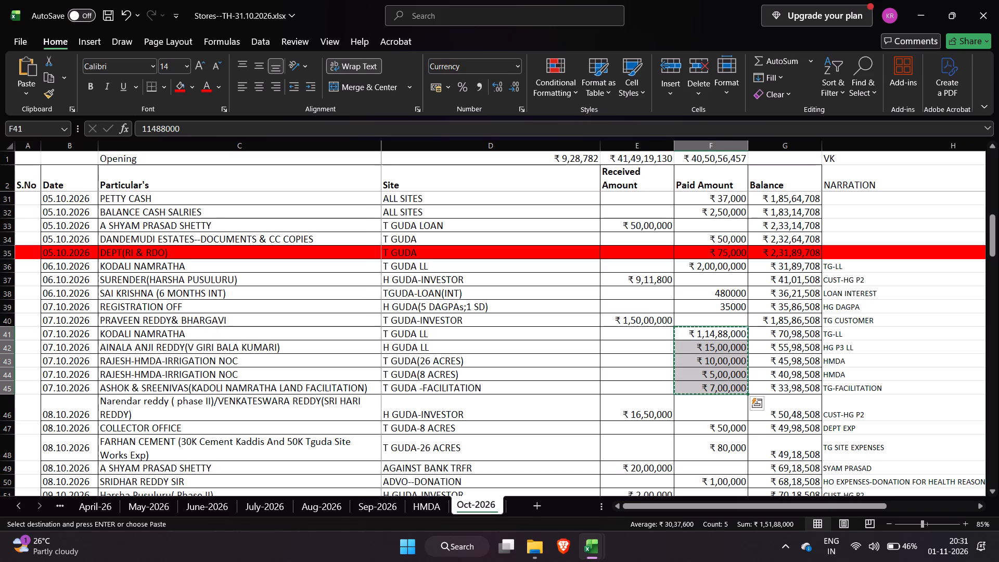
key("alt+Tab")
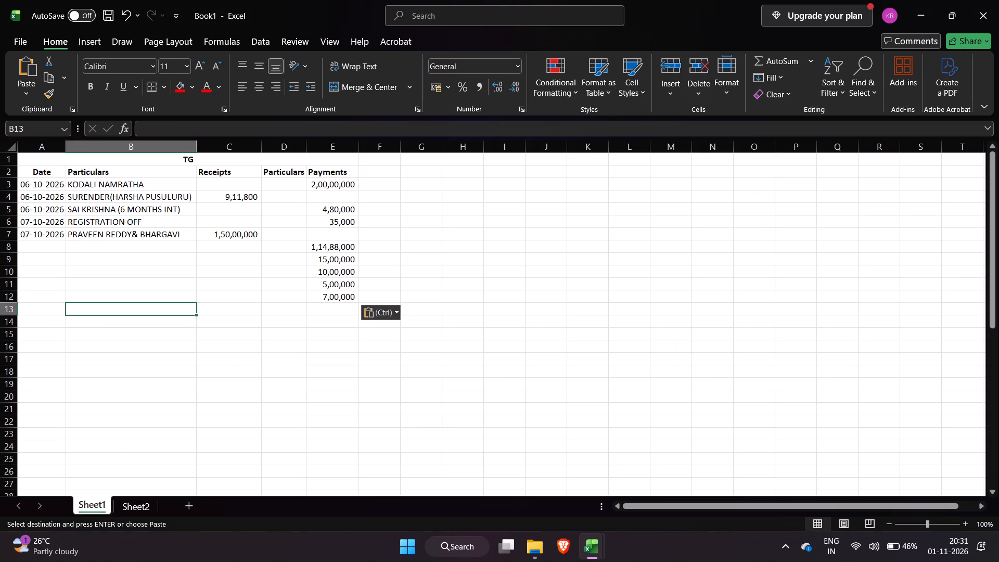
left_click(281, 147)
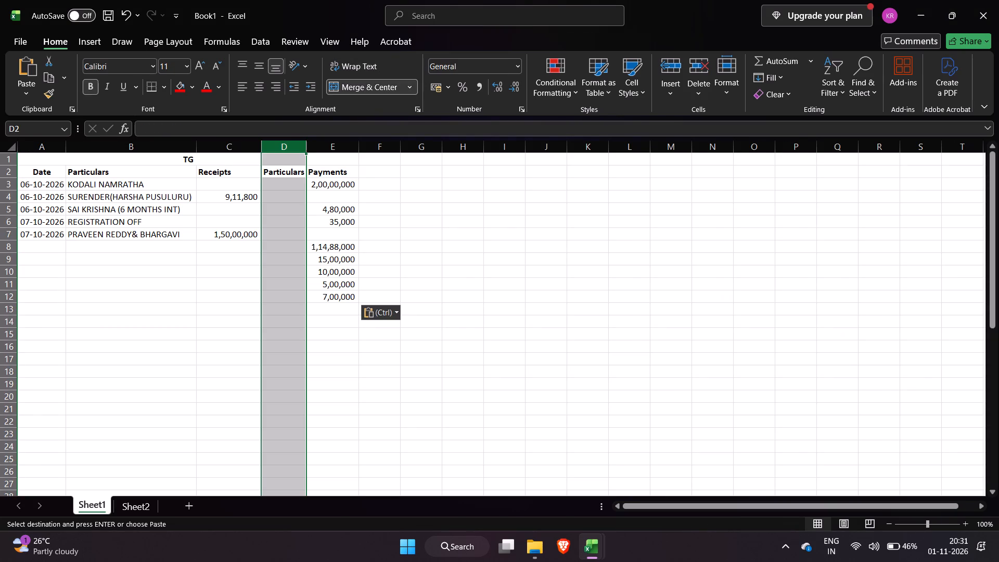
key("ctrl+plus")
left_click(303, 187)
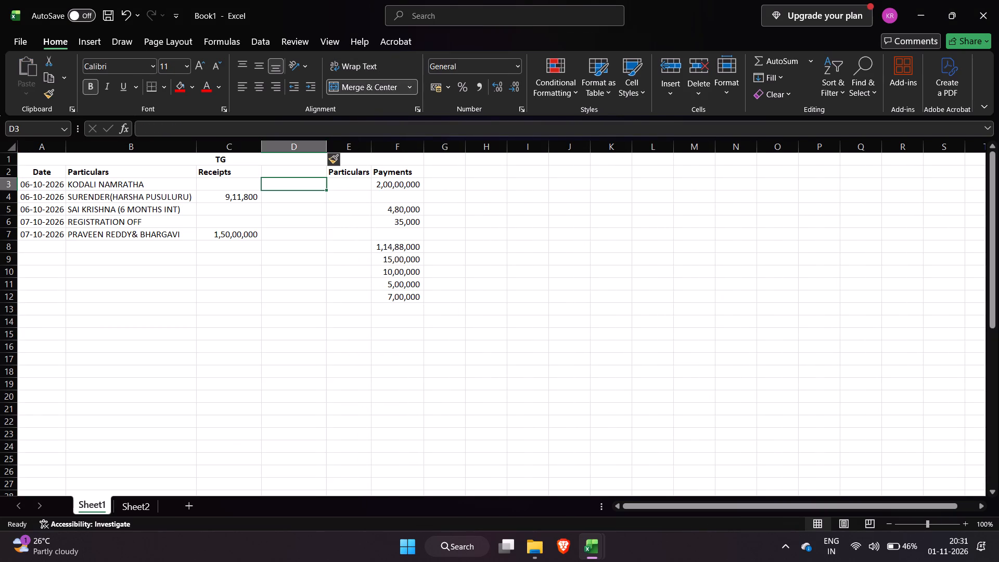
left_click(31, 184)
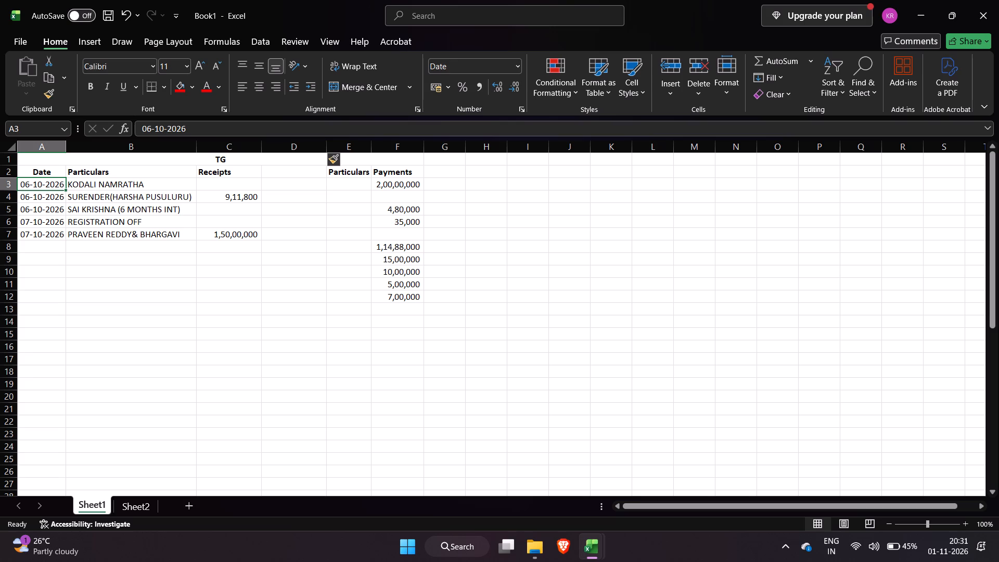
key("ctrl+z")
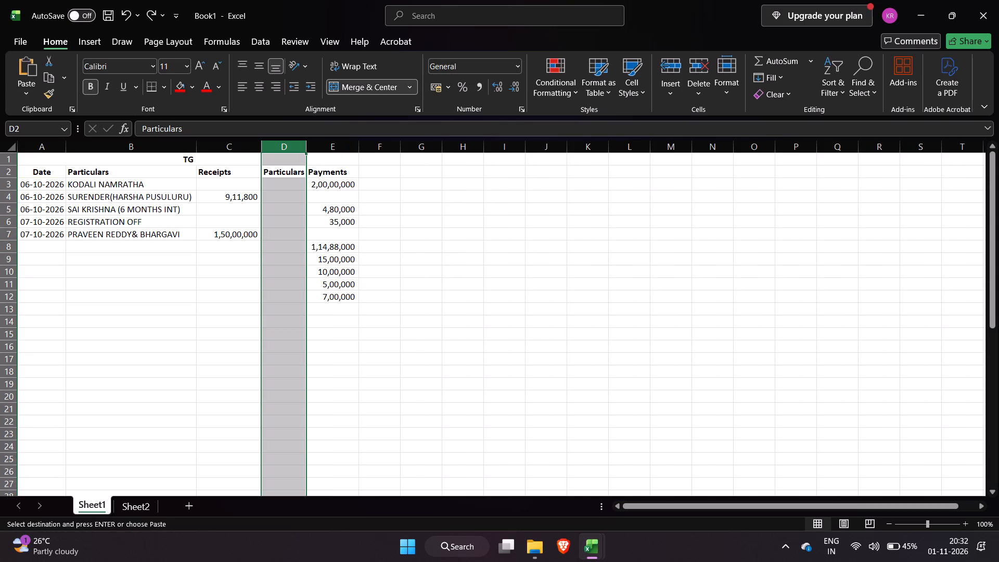
Delete the Date column A from the TG sheet.
left_click(98, 289)
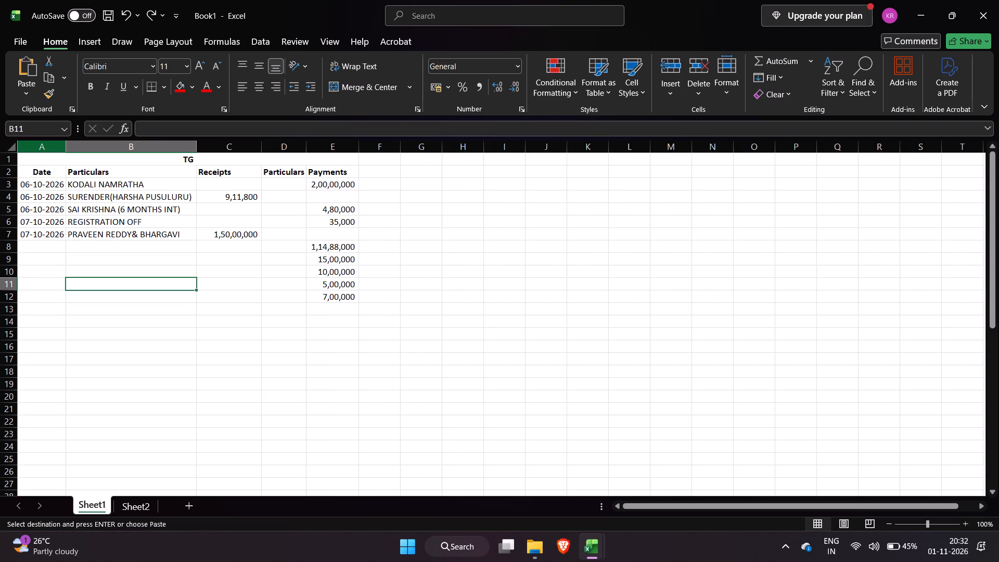
left_click(41, 146)
key("ctrl+minus")
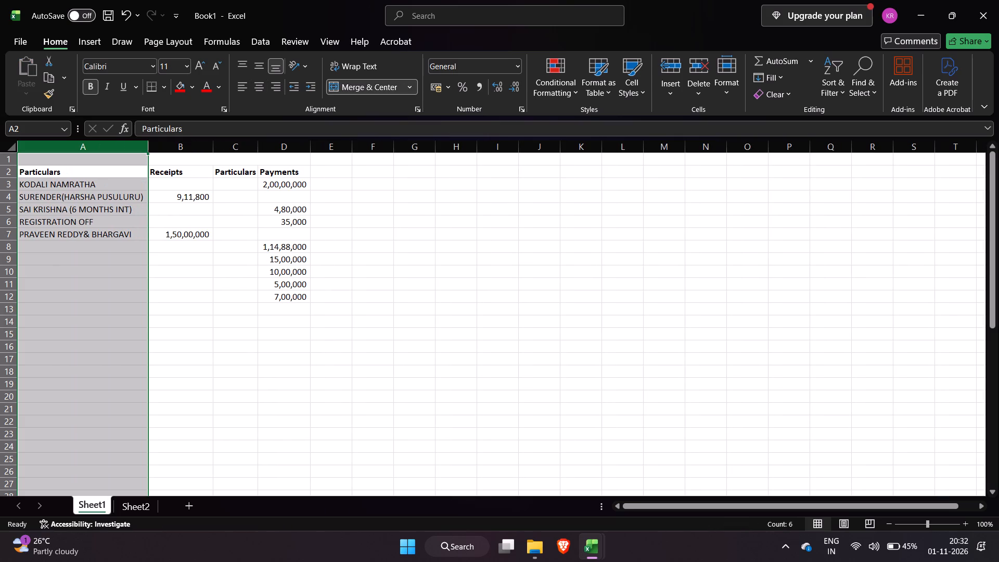
left_click(91, 341)
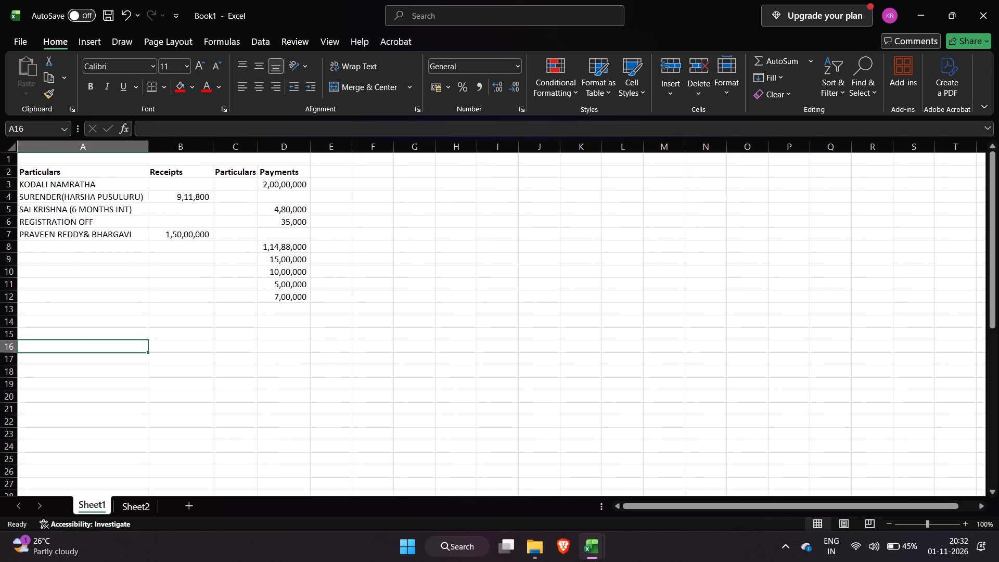
Move the payment descriptions in A3 and A5:A6 to the payments-side Particulars cells C3 and C5:C6, keeping their rows.
left_click(49, 184)
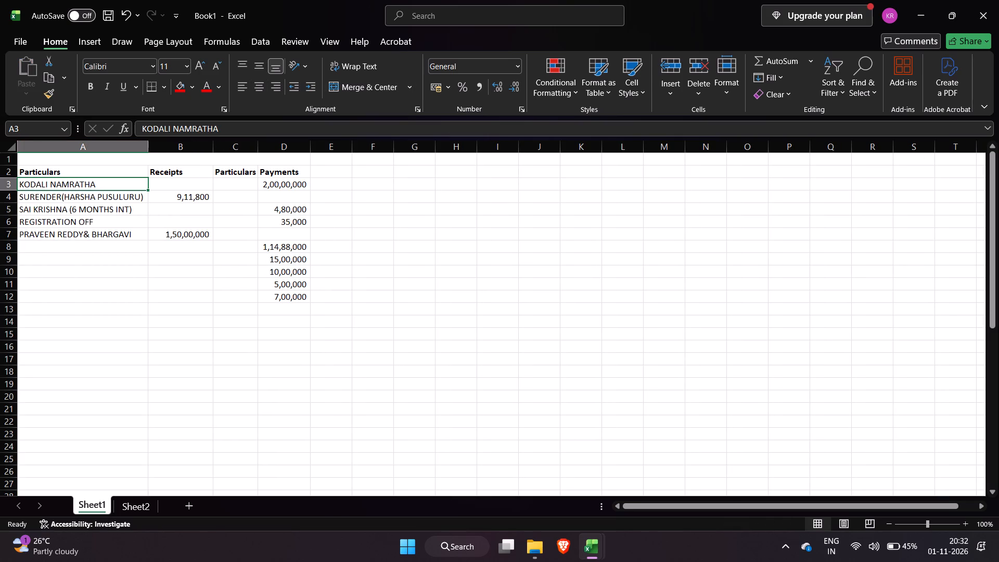
key("ctrl+x")
key("Right")
key("Right")
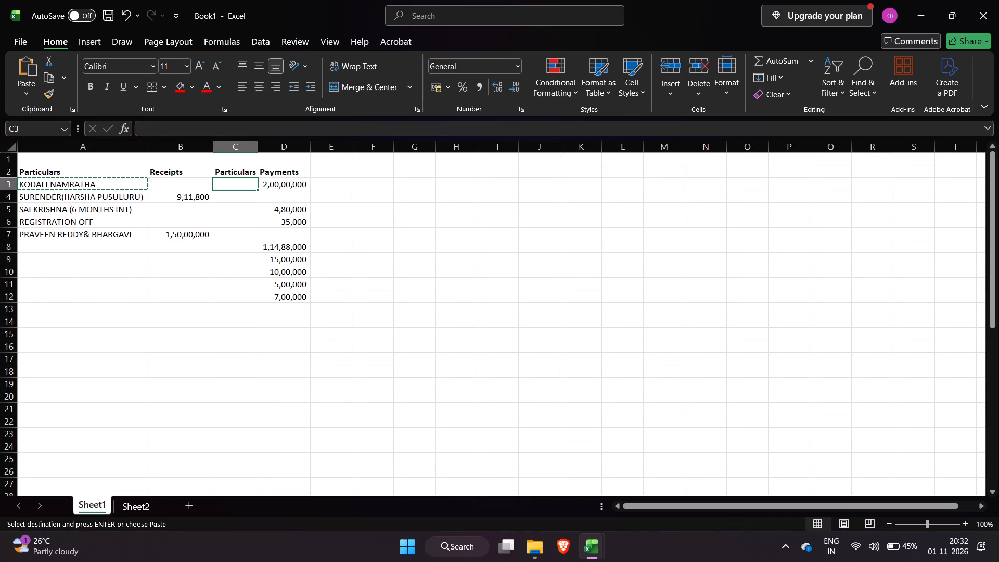
key("ctrl+v")
key("Down")
key("Down")
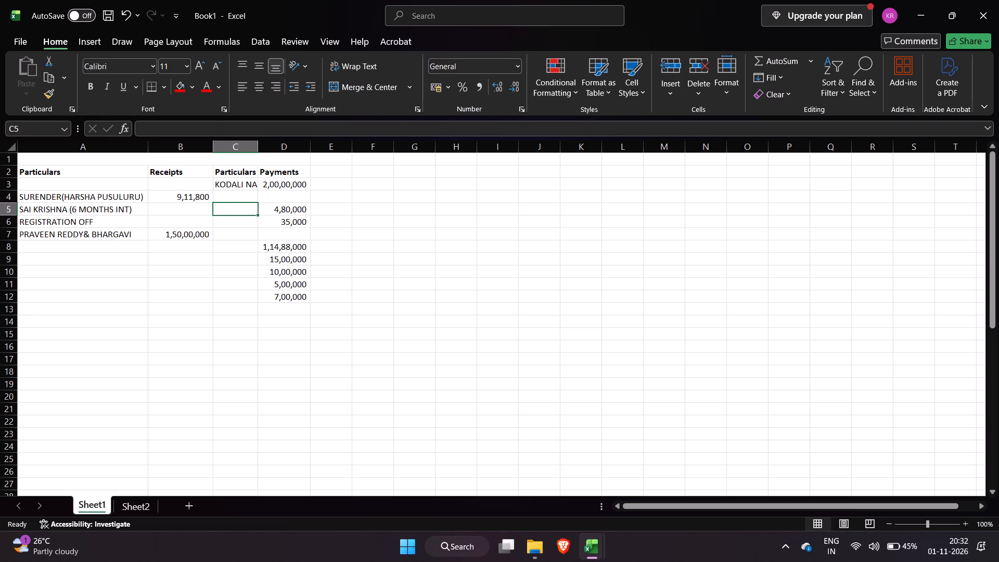
key("Left")
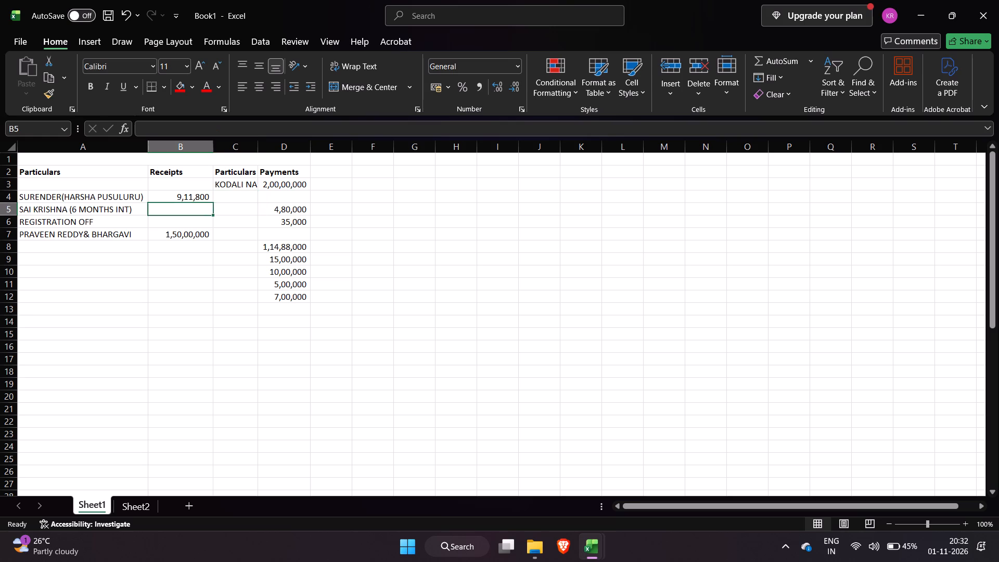
key("Left")
key("shift+Down")
key("ctrl+x")
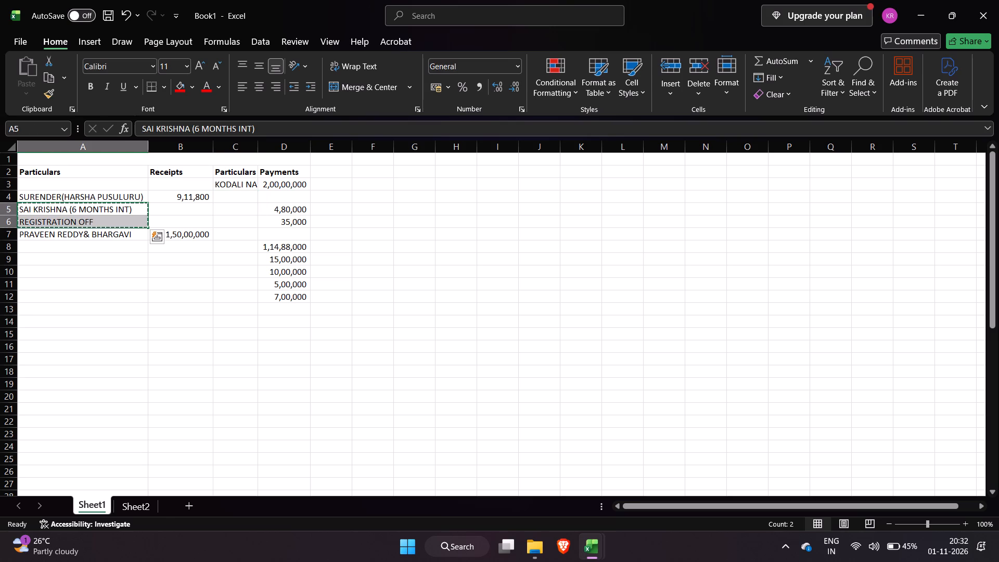
key("Right")
key("Right")
key("ctrl+v")
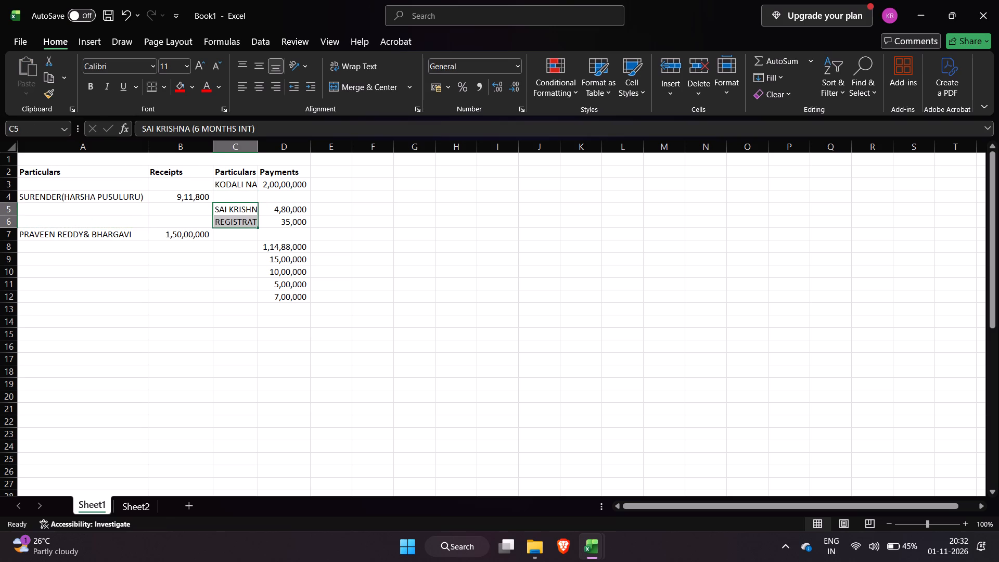
Enter the heading TG in the merged title cell A1 above the table.
key("Up")
key("Up")
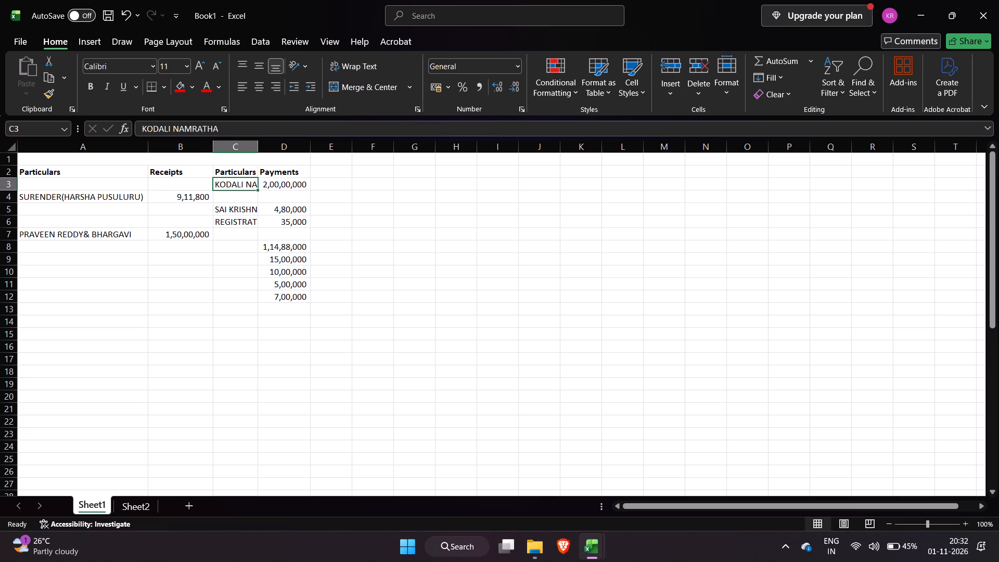
key("Left")
key("Up")
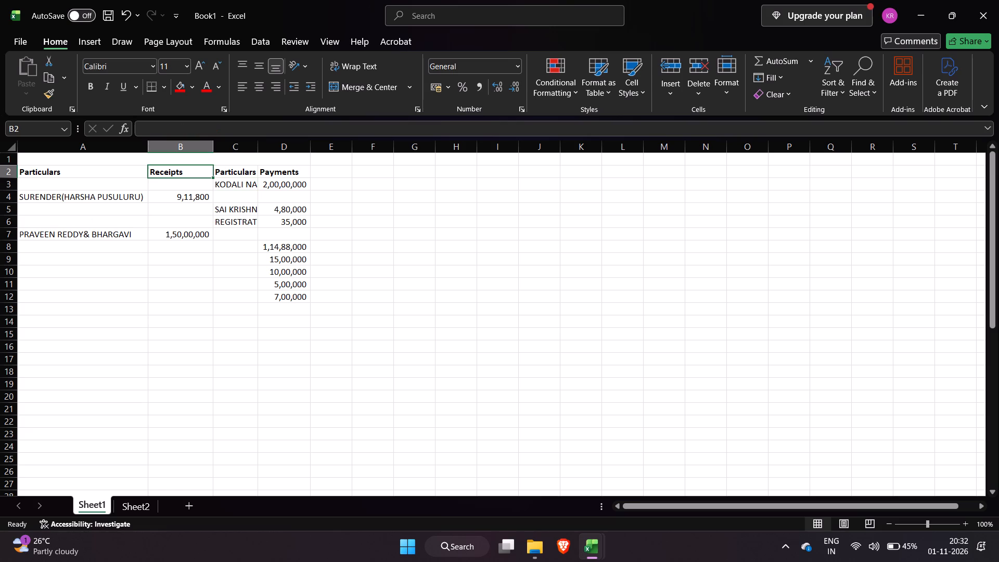
key("Left")
key("Up")
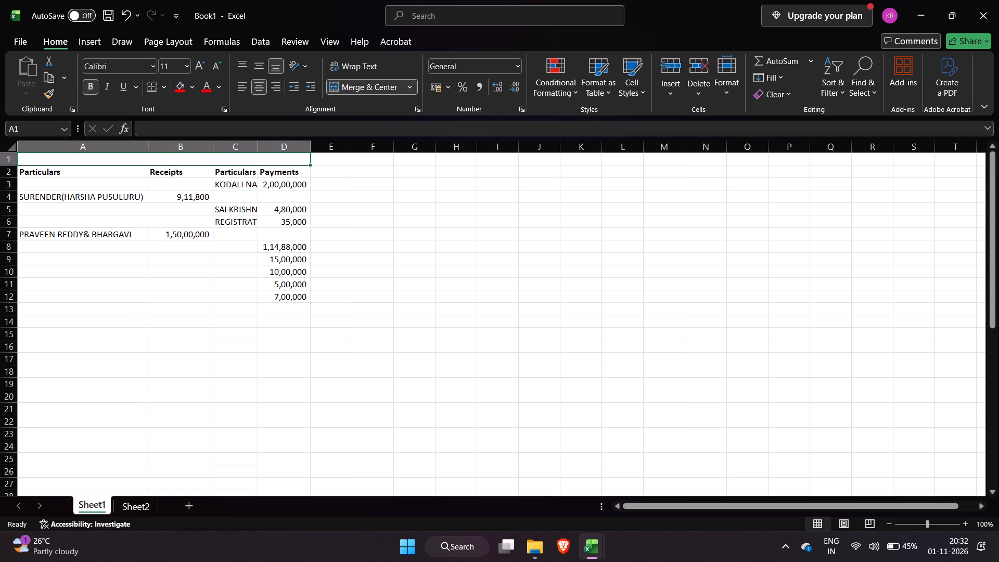
type("tg")
key("BackSpace")
key("BackSpace")
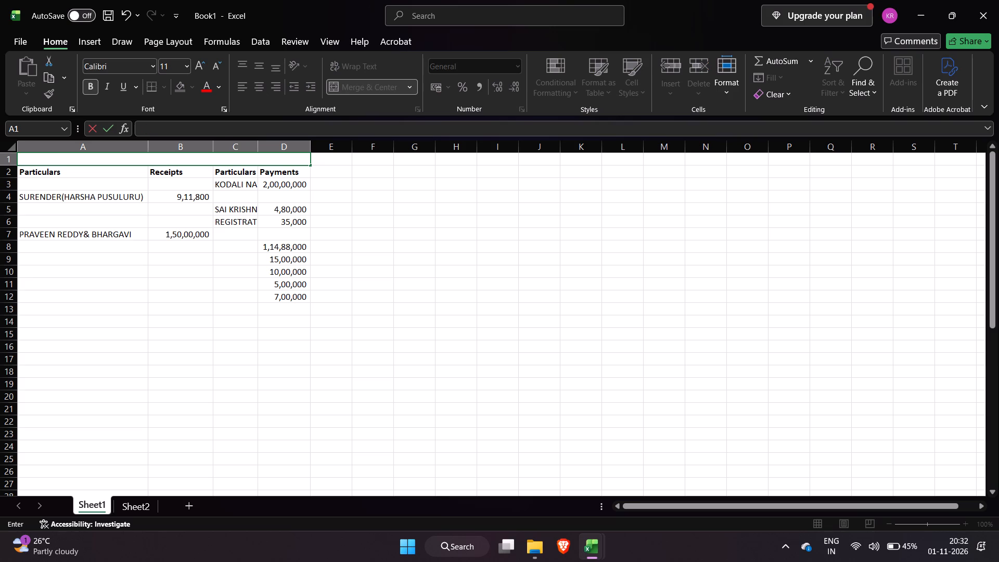
key("shift+t")
key("shift+s")
key("BackSpace")
key("shift+g")
left_click(131, 317)
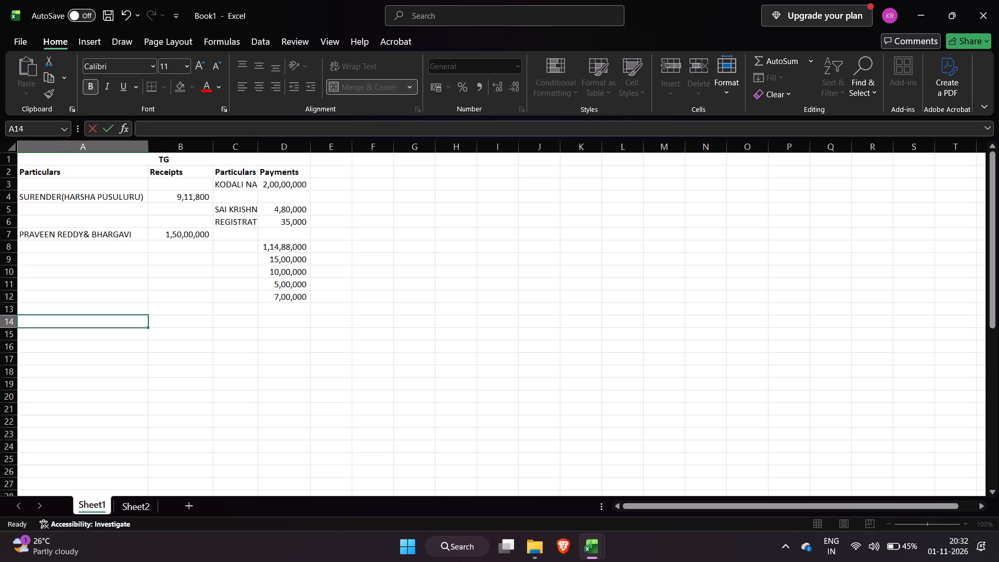
AutoFit the column widths of the TG table to the contents of A1:D7.
left_click(97, 158)
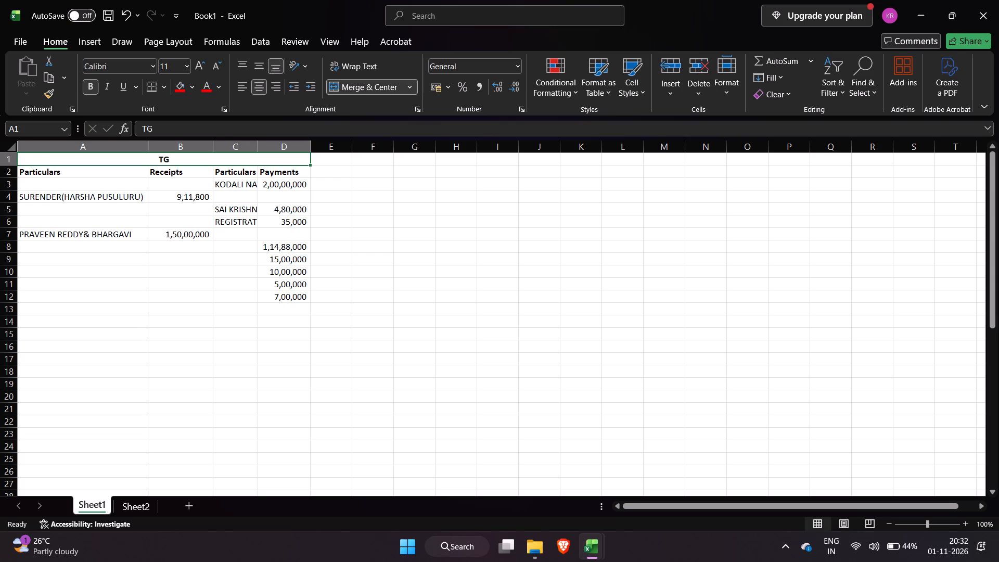
key("shift+Down")
key("shift+Down")
key("shift+Down")
key("shift+Down")
key("shift+Down")
key("shift+Down")
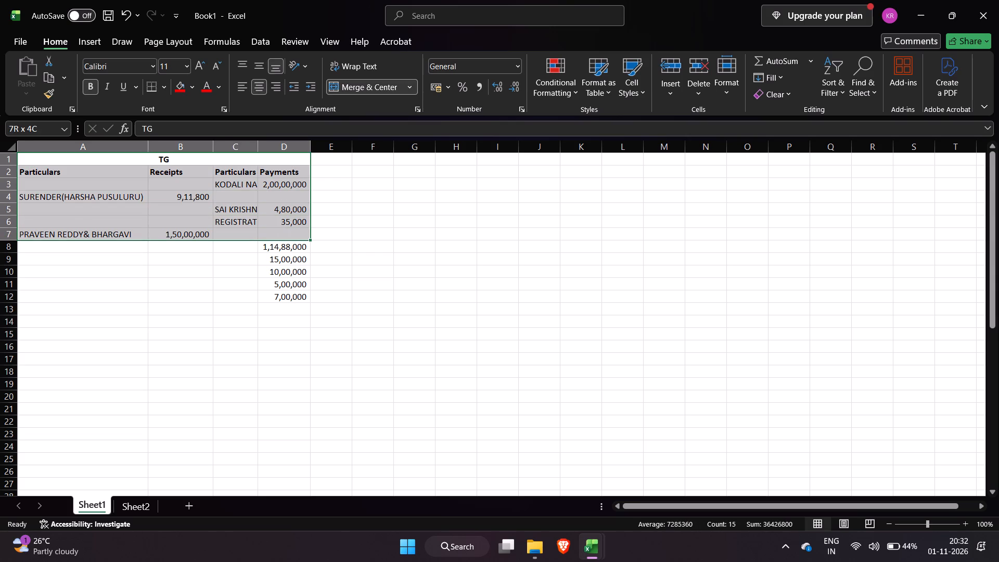
type("hoi")
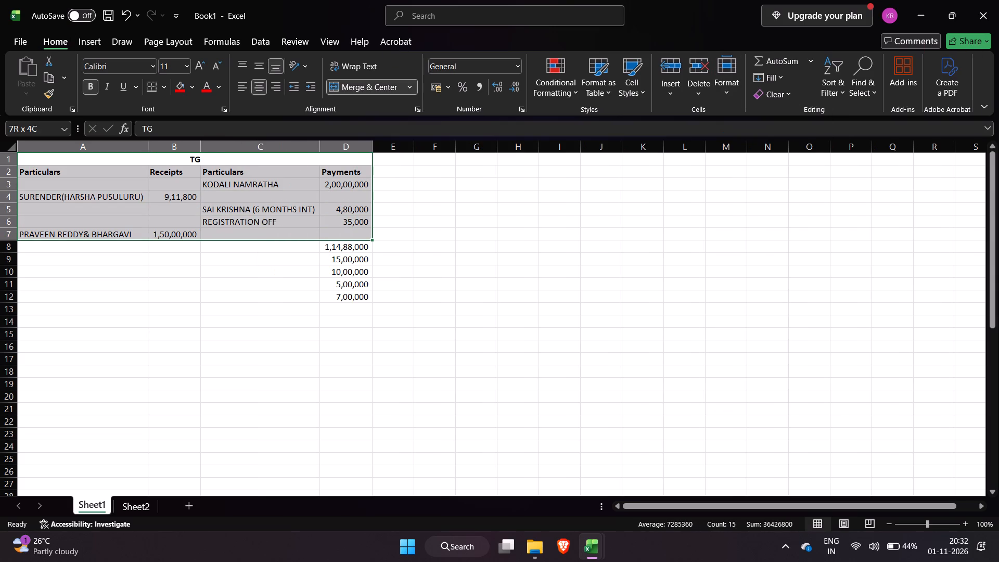
Copy the particulars from C41:C45 of the Stores Oct-2026 sheet into C8:C12 of the TG sheet as values only.
left_click(237, 271)
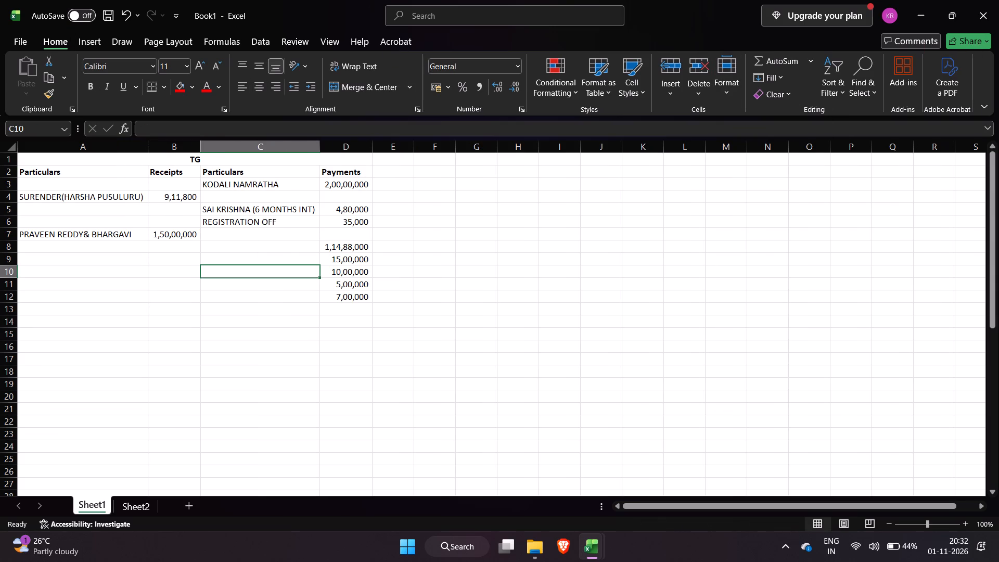
left_click(268, 247)
key("alt+Tab")
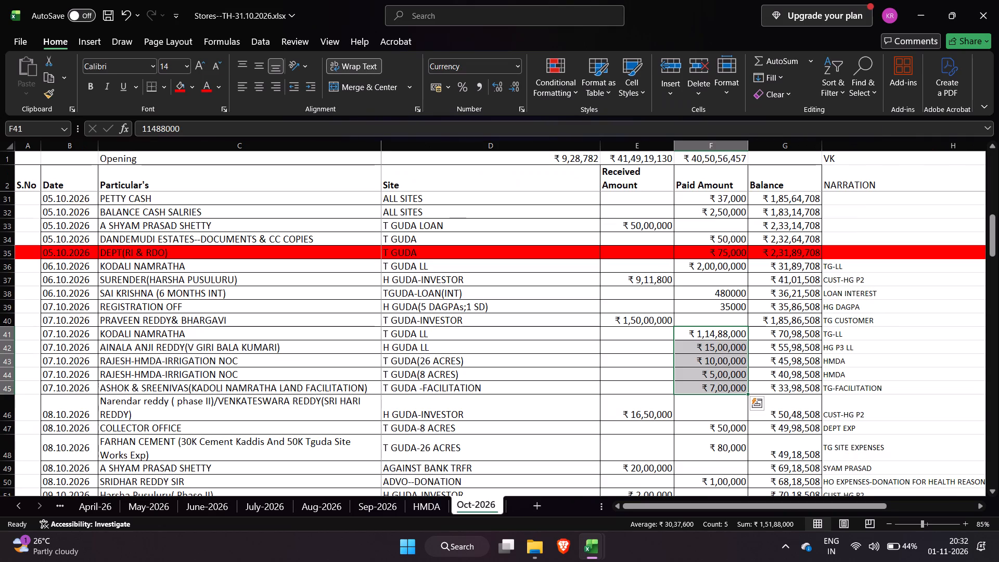
key("Left")
key("Left")
key("Left")
key("Left")
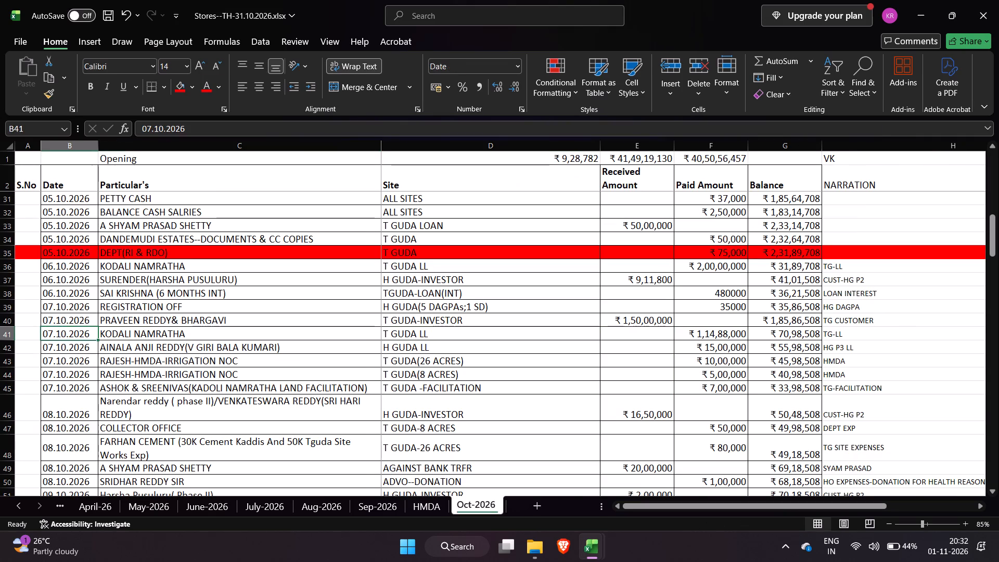
key("Right")
key("shift+Down")
key("shift+Down")
key("shift+Down")
key("shift+Right")
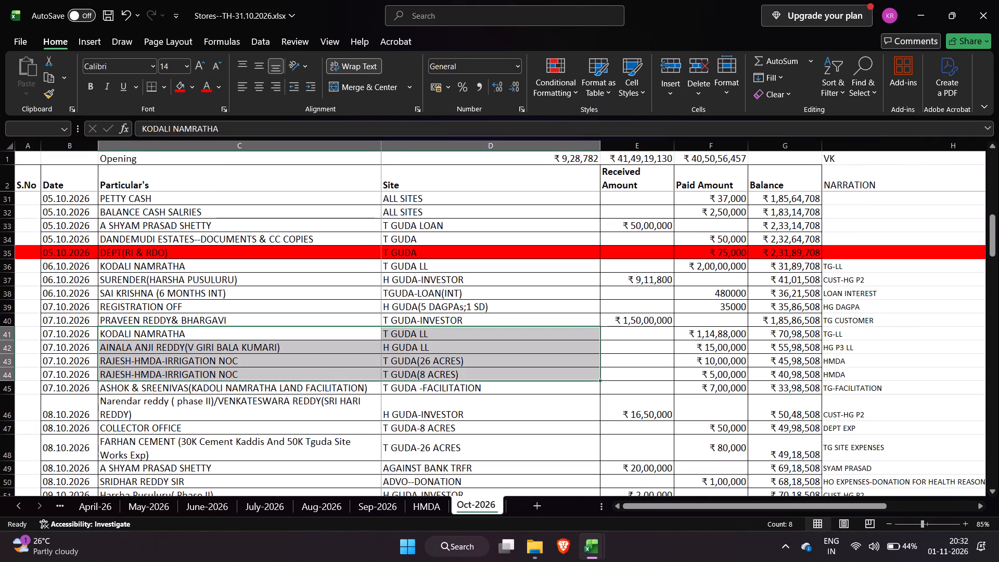
key("shift+Right")
key("shift+Down")
key("shift+Right")
key("shift+Left")
key("shift+Left")
key("shift+Left")
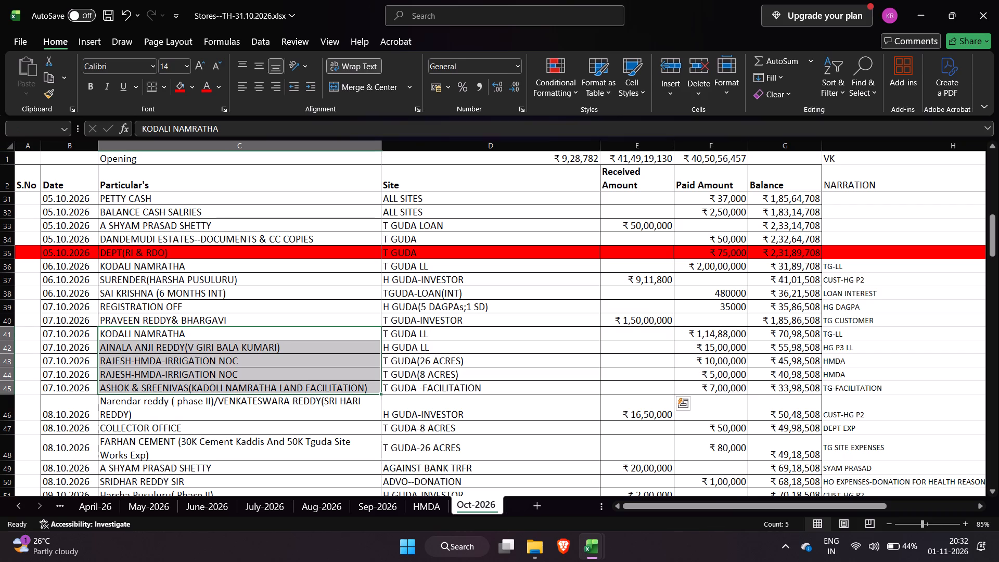
key("ctrl+c")
key("alt+Tab")
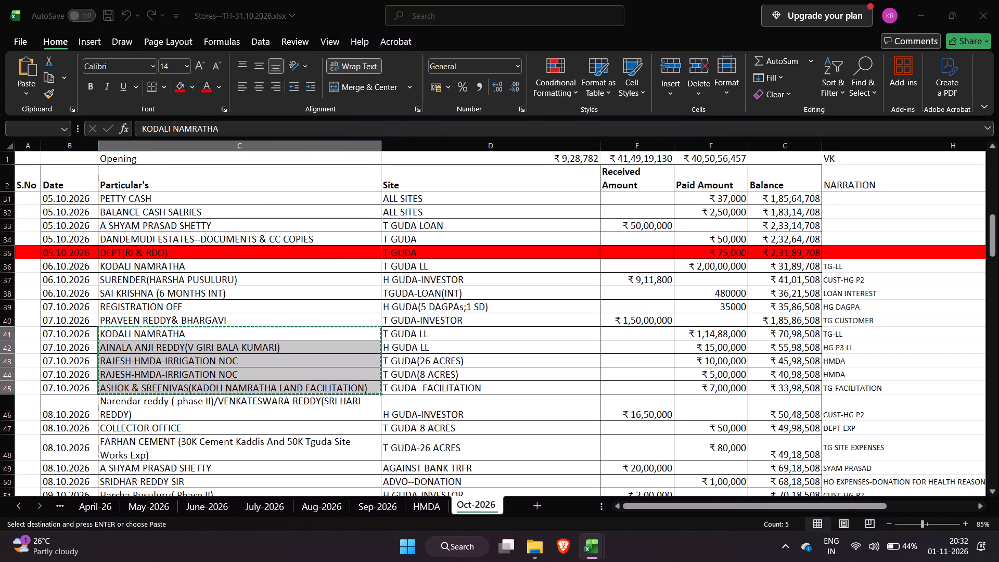
key("ctrl+alt+v")
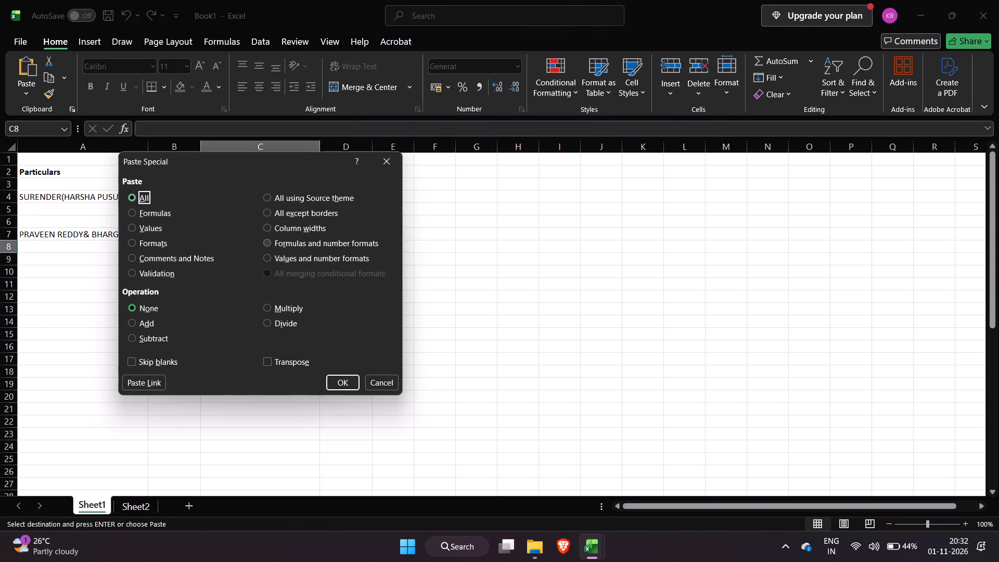
key("Down")
key("Down")
key("Return")
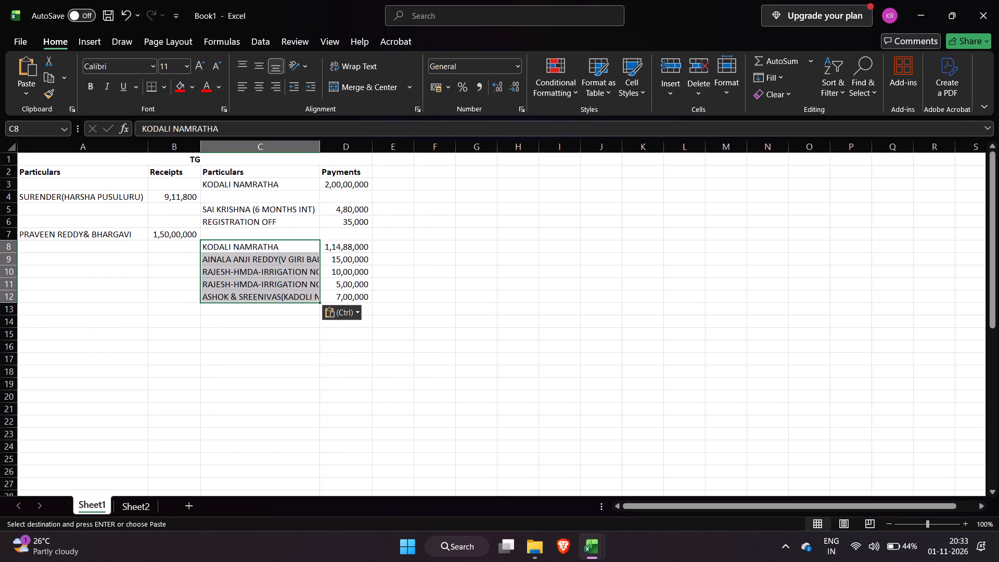
AutoFit column C to the payment descriptions in C8:C12.
type("hoi")
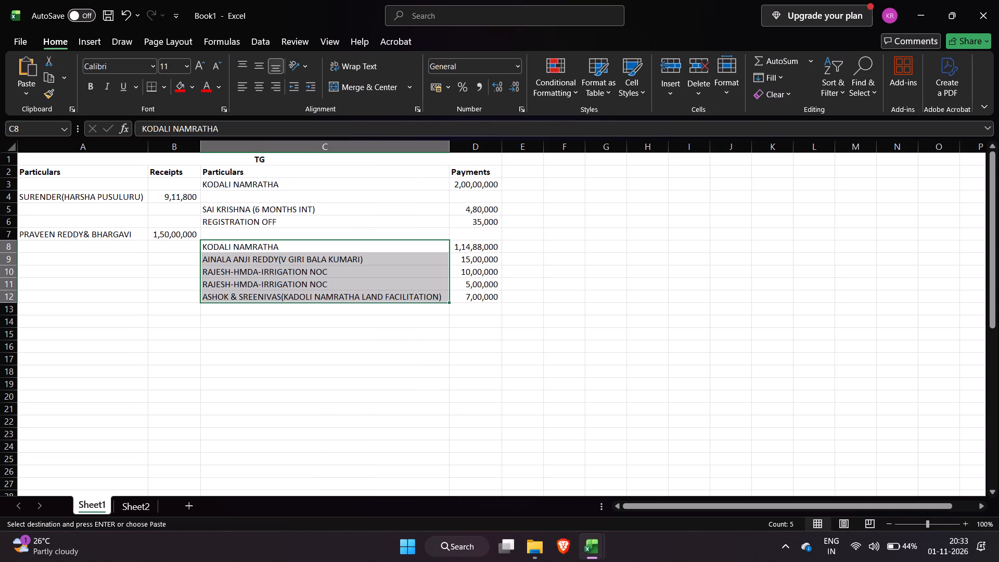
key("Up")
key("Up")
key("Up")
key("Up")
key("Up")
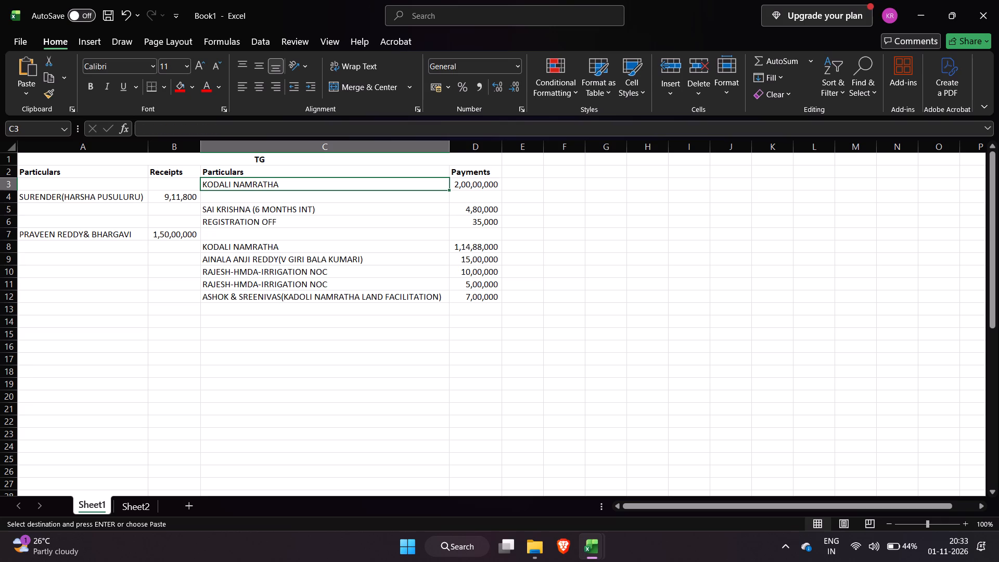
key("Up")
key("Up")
Copy the 08.10.2026 H GUDA-INVESTOR particulars from C46 of the Stores Oct-2026 sheet into A13 of the TG sheet as values only.
key("Down")
key("Down")
key("Down")
key("Down")
key("Down")
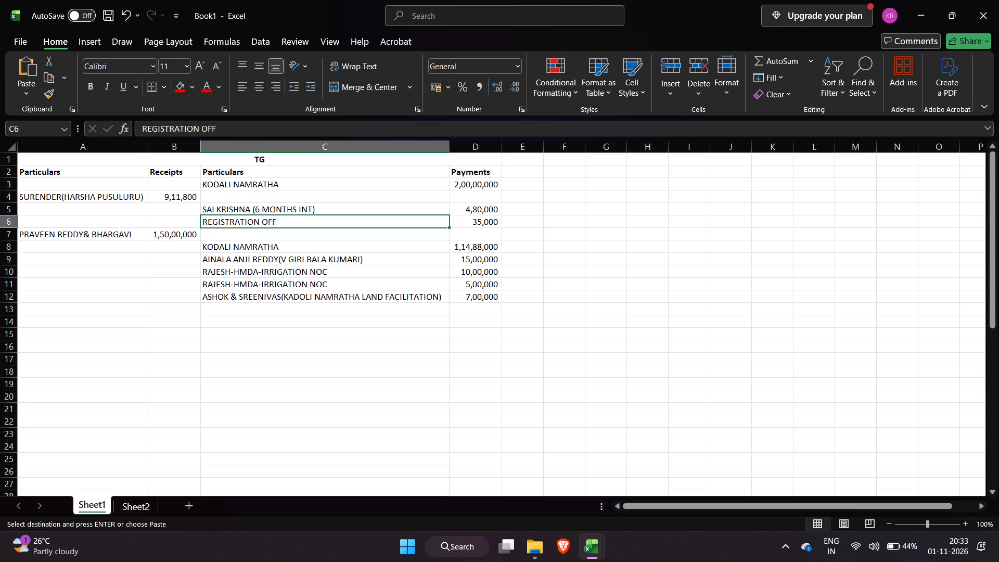
key("Down")
key("Down")
key("Down")
key("Down")
key("Down")
key("Down")
key("Down")
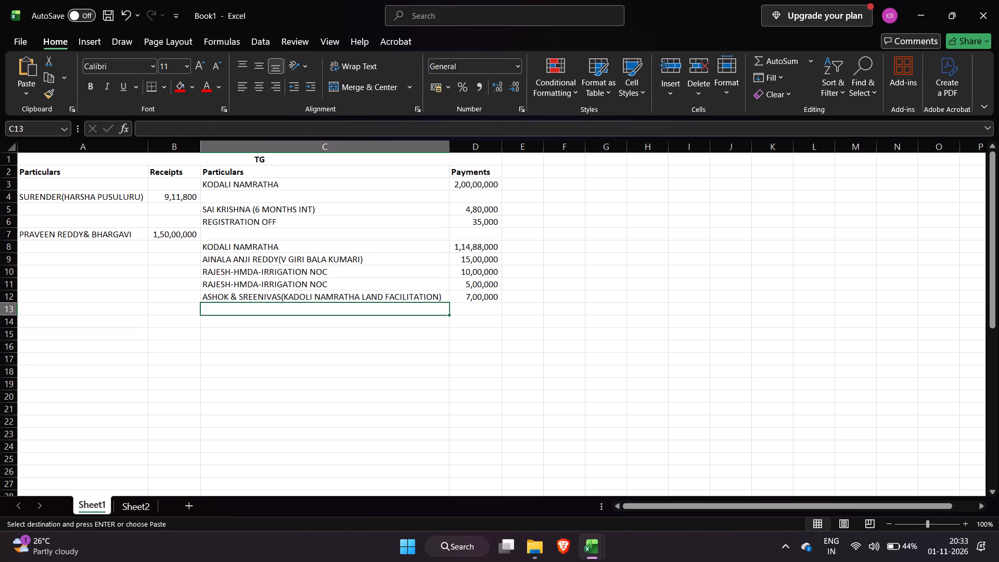
key("alt+Tab")
key("Right")
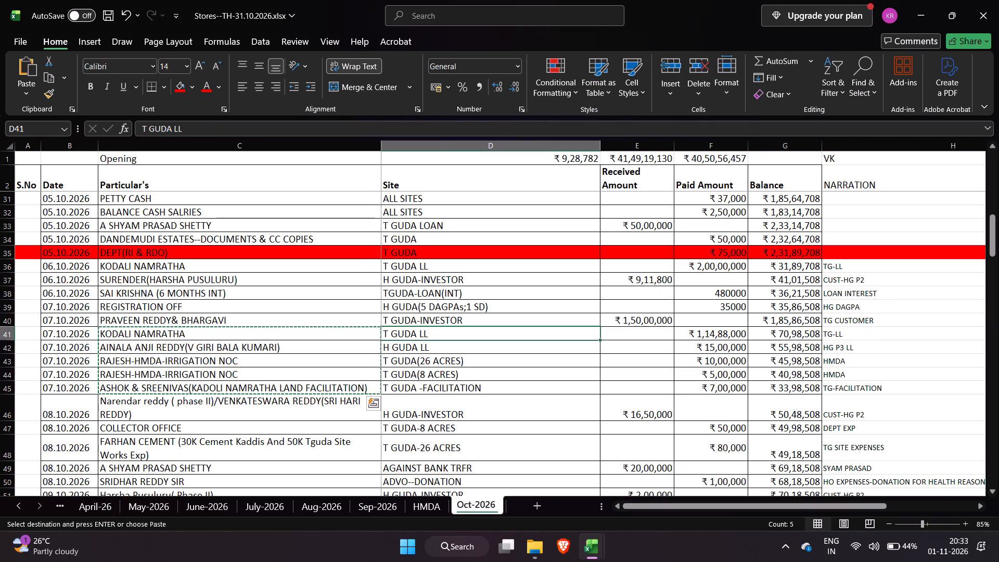
key("Down")
key("Down")
key("Down")
key("Down")
key("Down")
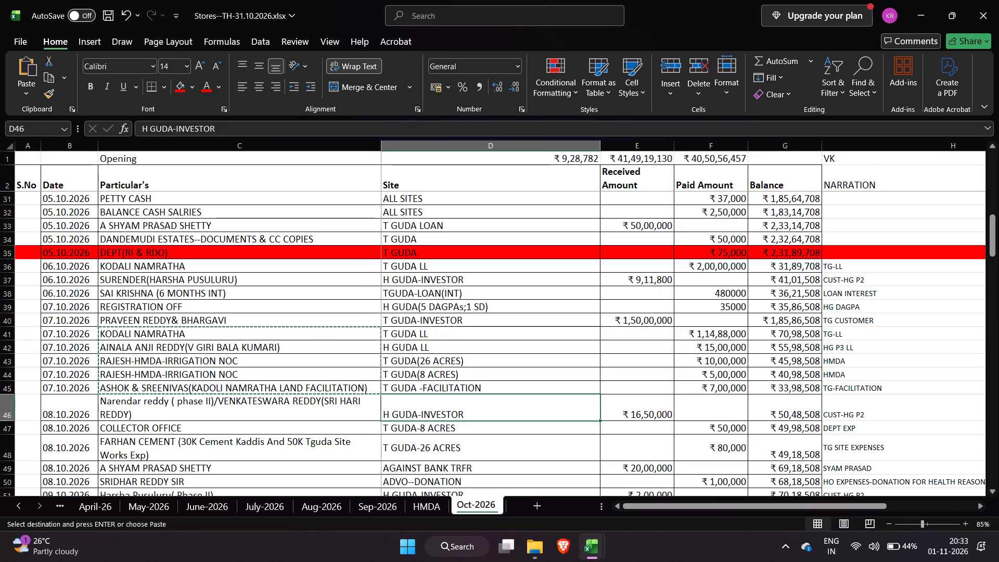
key("Right")
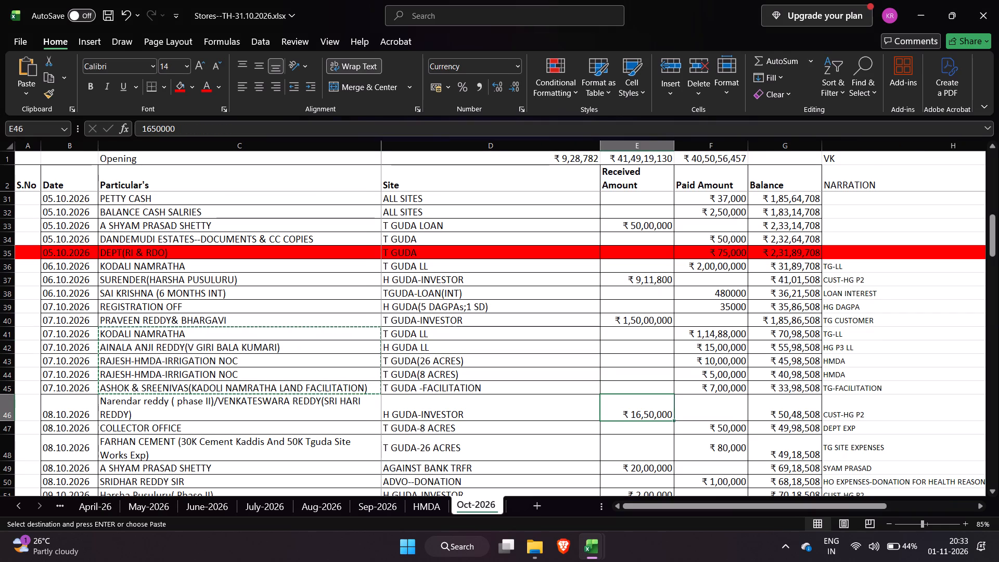
key("Left")
key("Left")
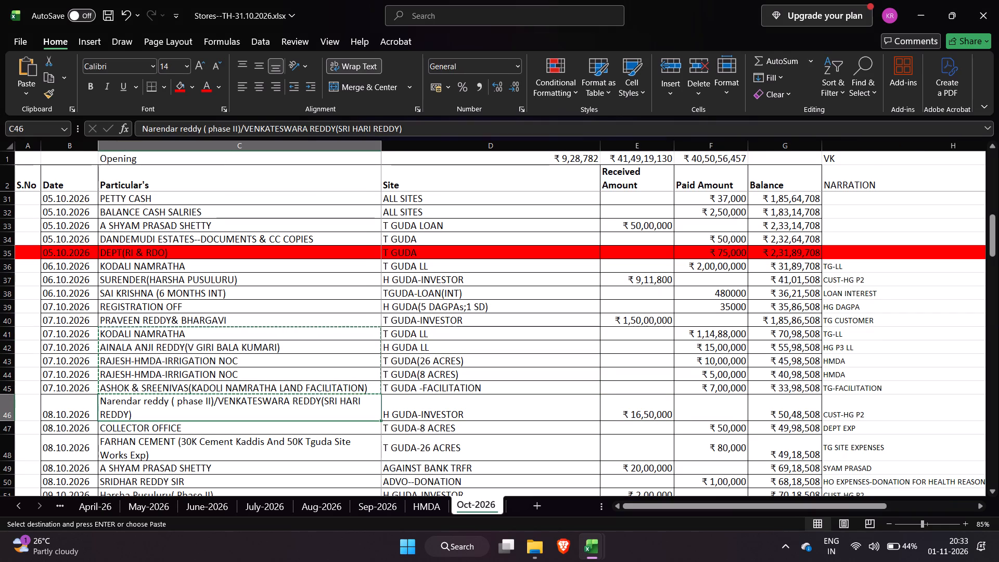
key("ctrl+c")
key("alt+Tab")
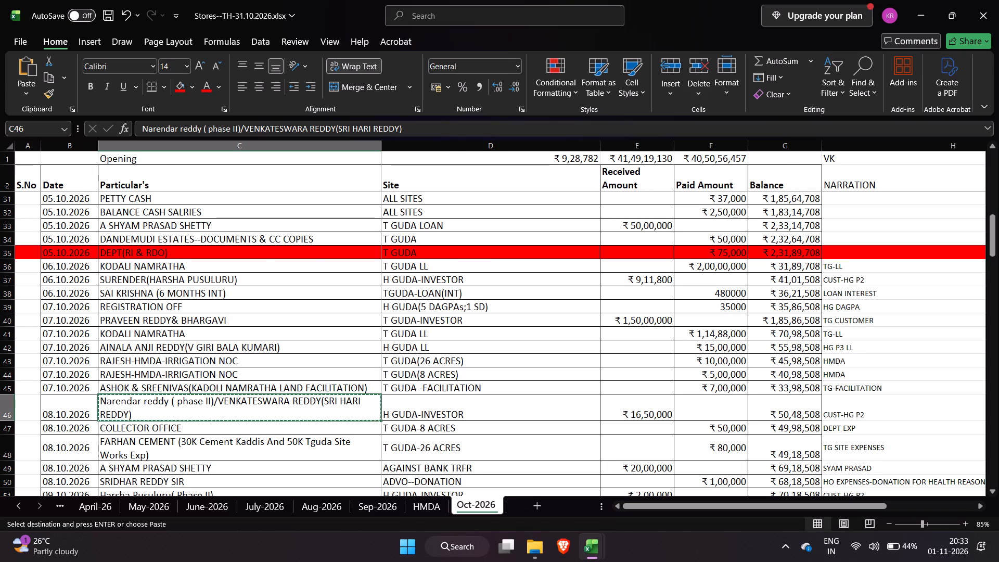
key("Left")
key("Left")
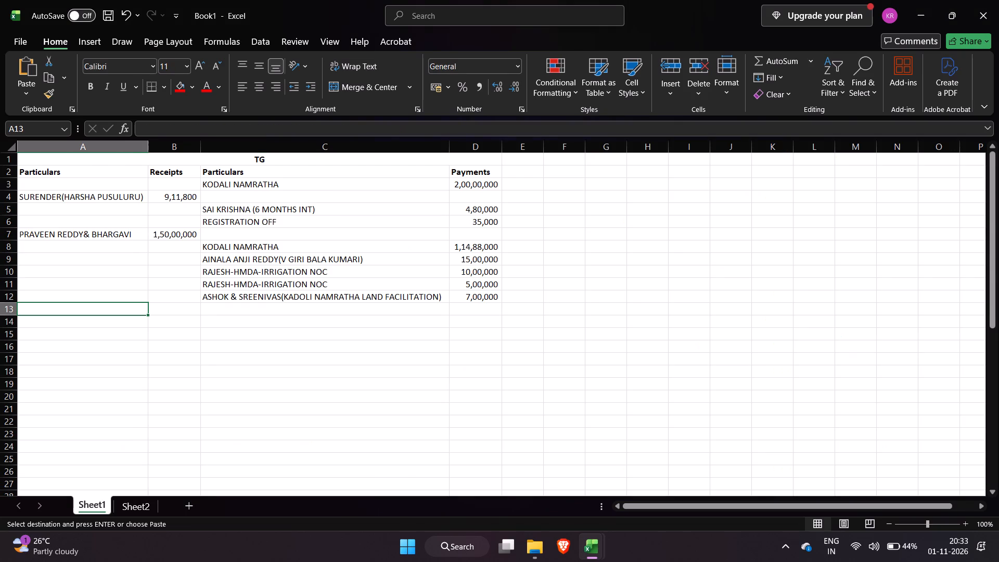
key("ctrl+alt+v")
key("Down")
key("Down")
key("Return")
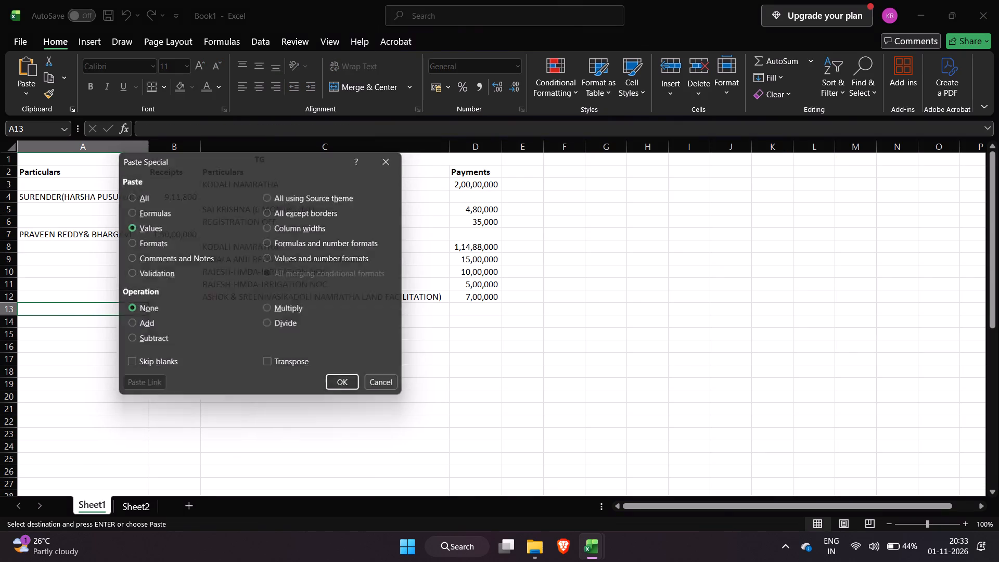
Copy the matching received amount of 16,50,000 from E46 of the Oct-2026 sheet into Receipts cell B13 as a value.
key("Right")
key("alt+Tab")
key("Right")
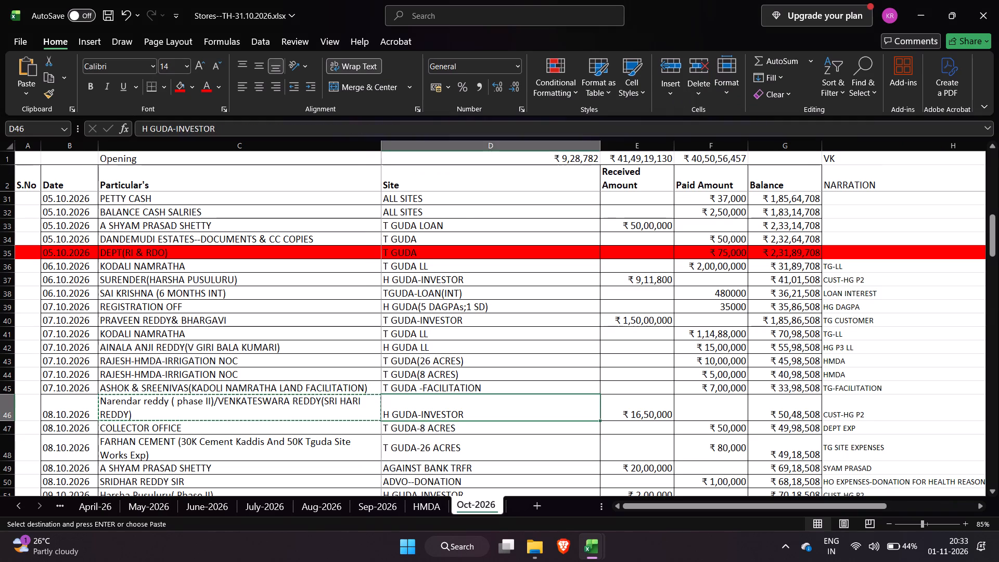
key("Right")
key("Right")
key("Left")
key("ctrl+c")
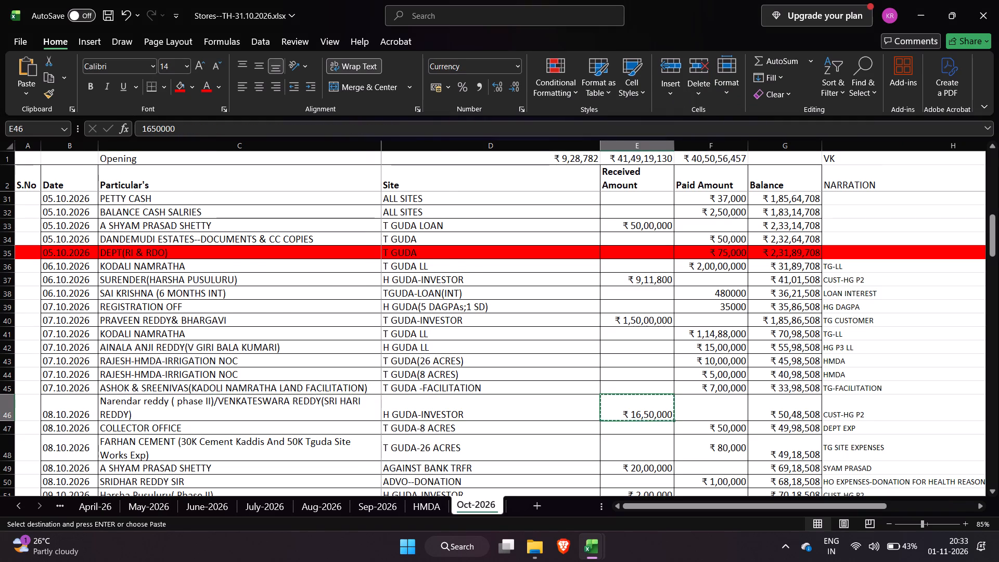
key("alt+Tab")
key("ctrl+alt+v")
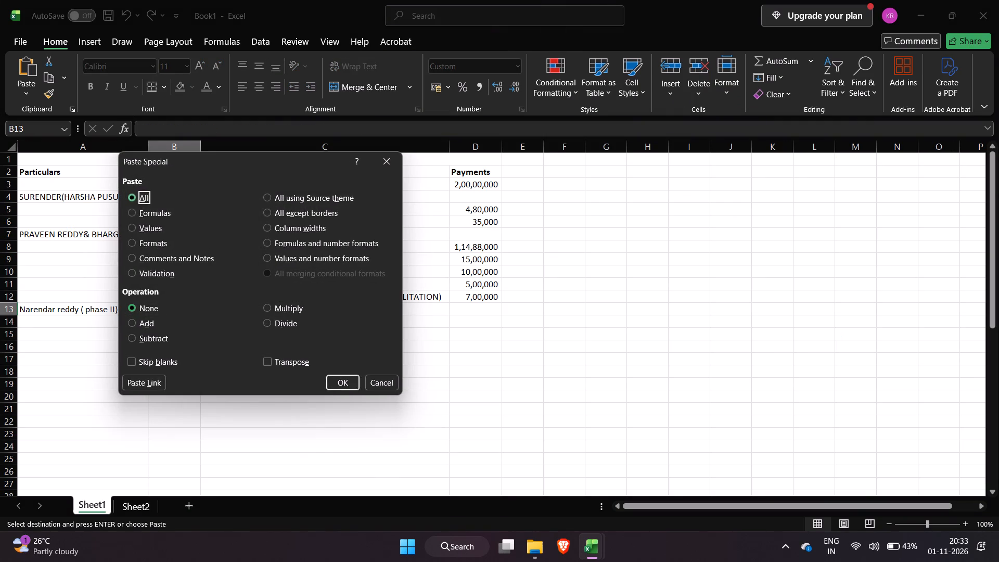
key("Down")
key("Down")
key("Return")
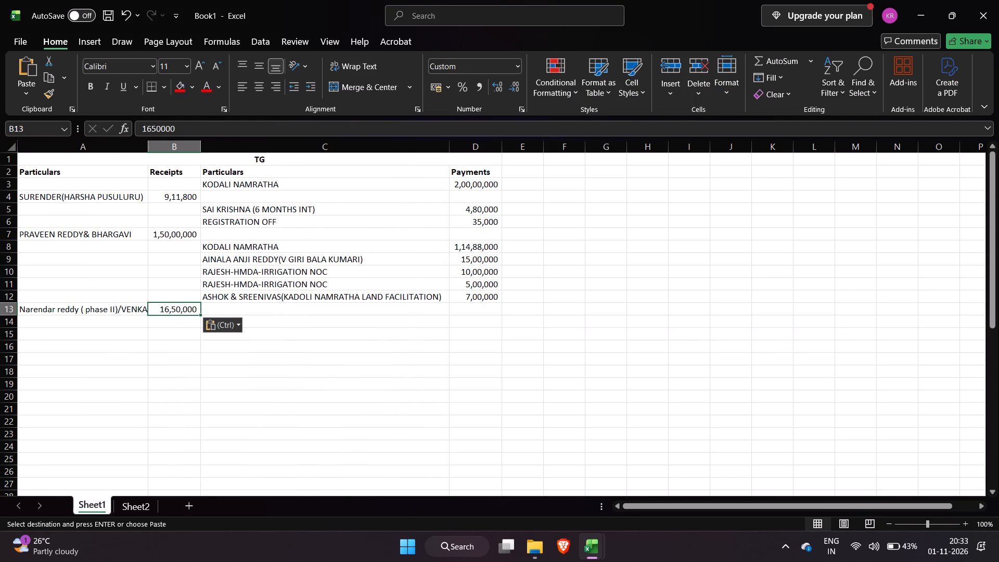
Copy the paid amounts 50,000 and 80,000 from F47:F48 of the Oct-2026 sheet into Payments cells D14:D15 as values.
key("Down")
key("alt+Tab")
key("Down")
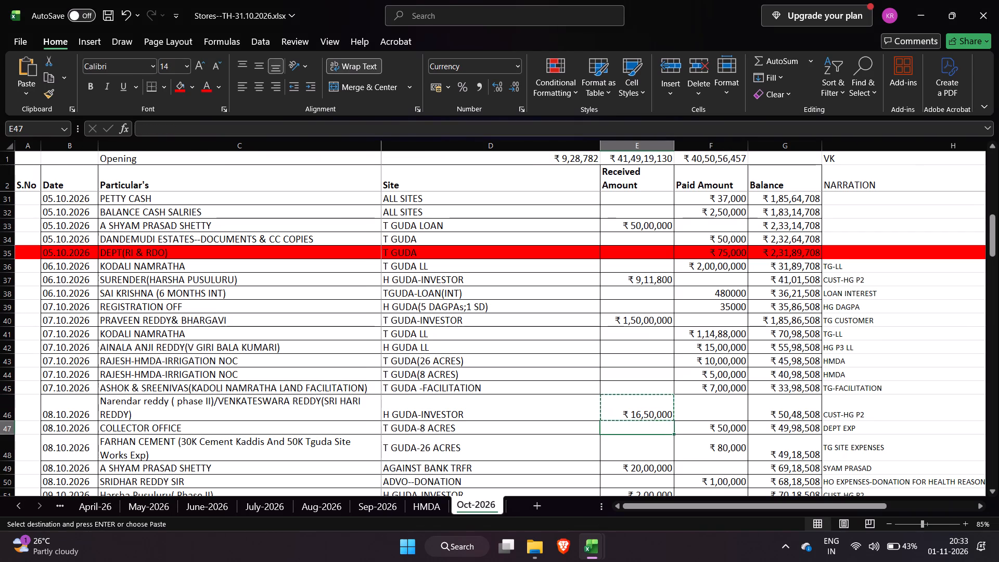
key("Right")
key("shift+Down")
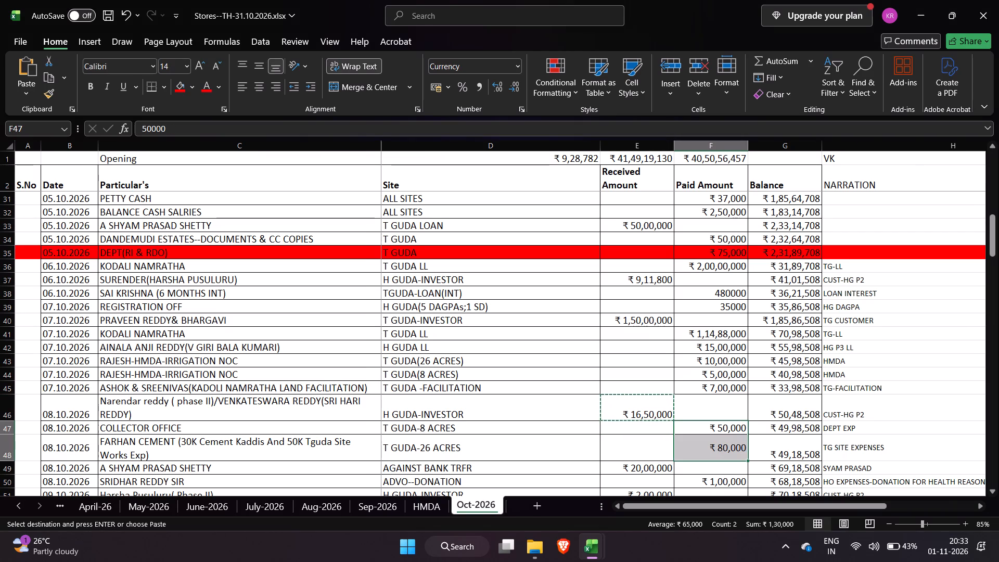
key("ctrl+c")
key("alt+Tab")
key("Right")
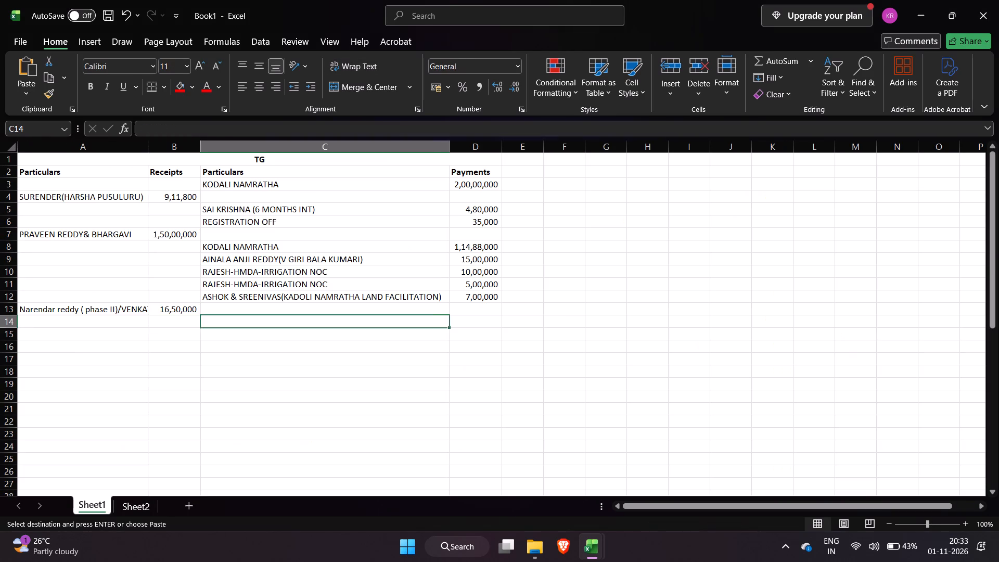
key("Right")
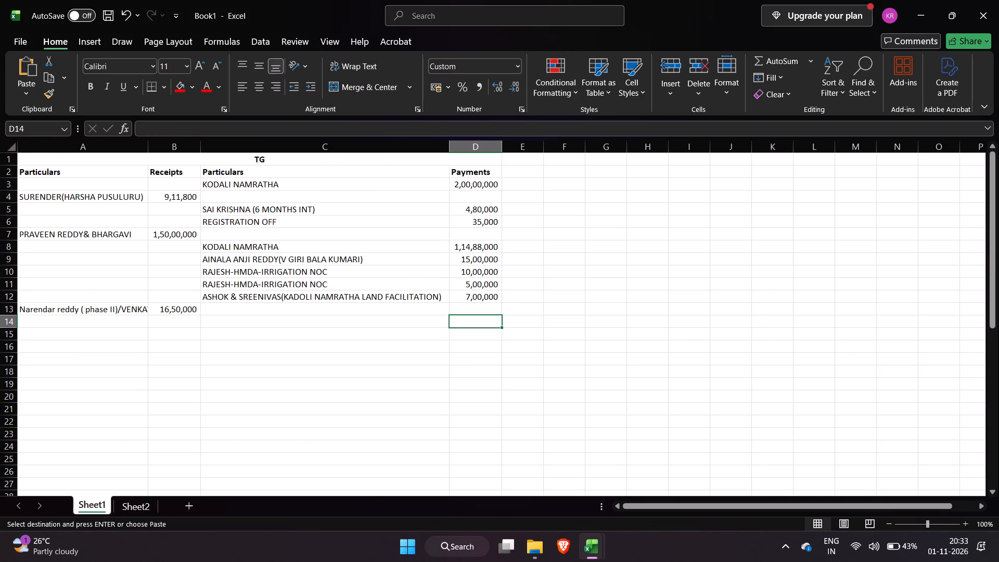
key("ctrl+alt+v")
key("Down")
key("Down")
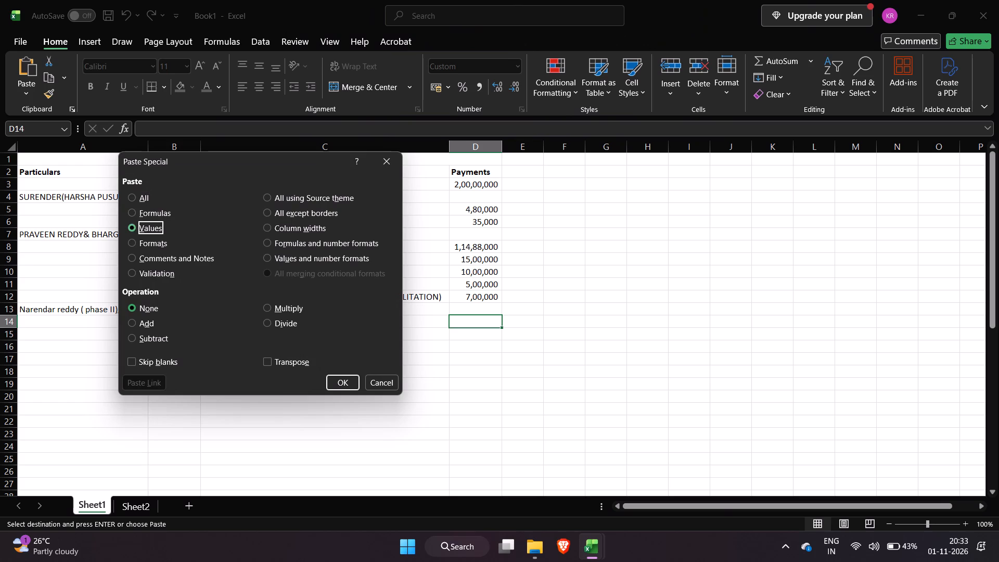
key("Return")
Copy the COLLECTOR OFFICE and FARHAN CEMENT particulars from C47:C48 of the Oct-2026 sheet into C14:C15 of the TG sheet as values.
key("Left")
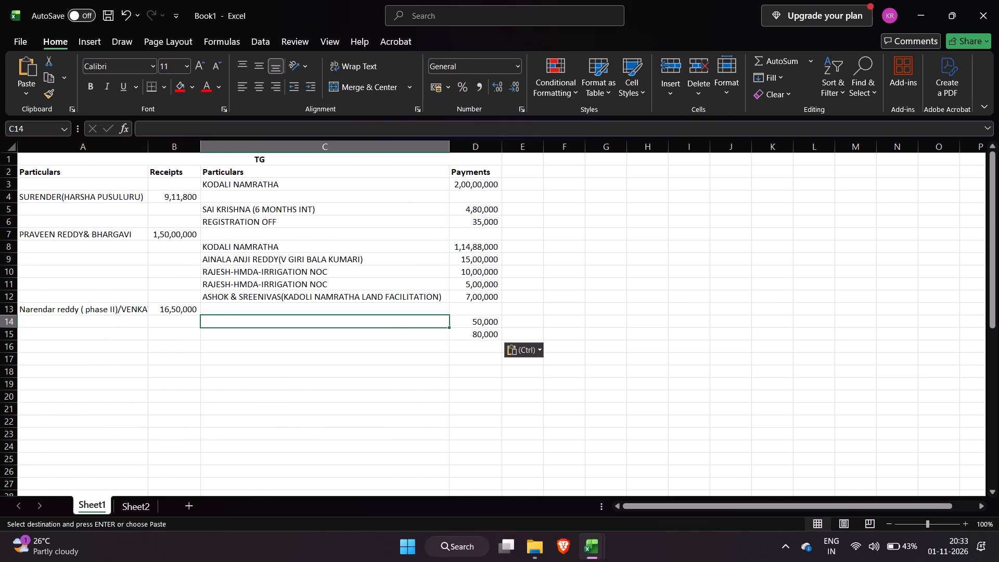
key("alt+Tab")
key("Left")
key("Left")
key("Left")
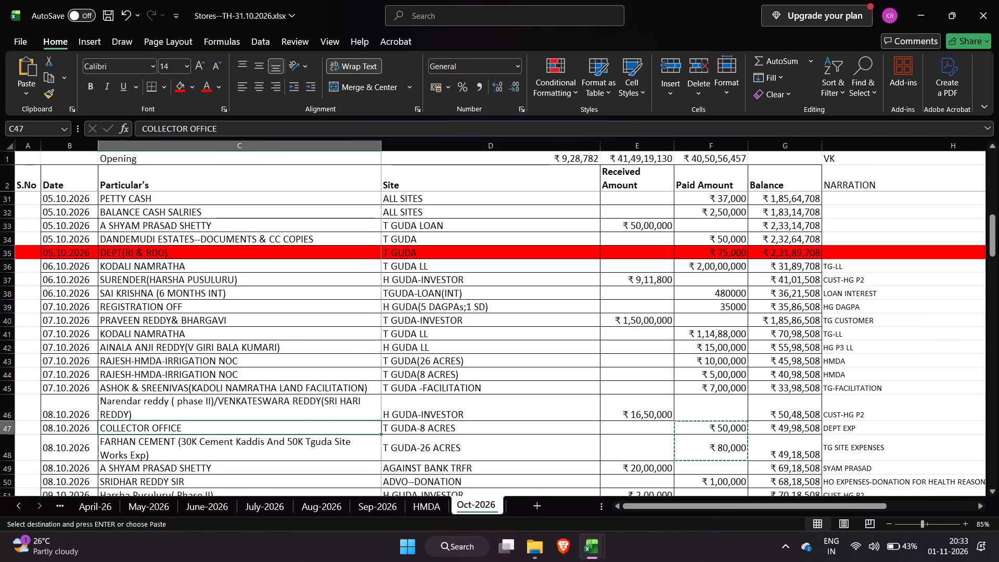
key("shift+Down")
key("ctrl+c")
key("alt+Tab")
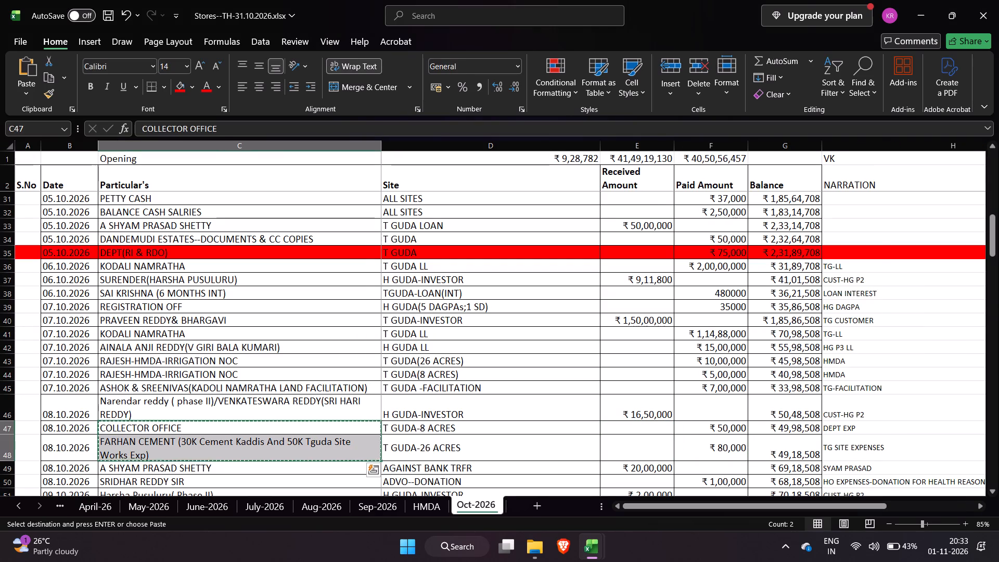
key("ctrl+alt+v")
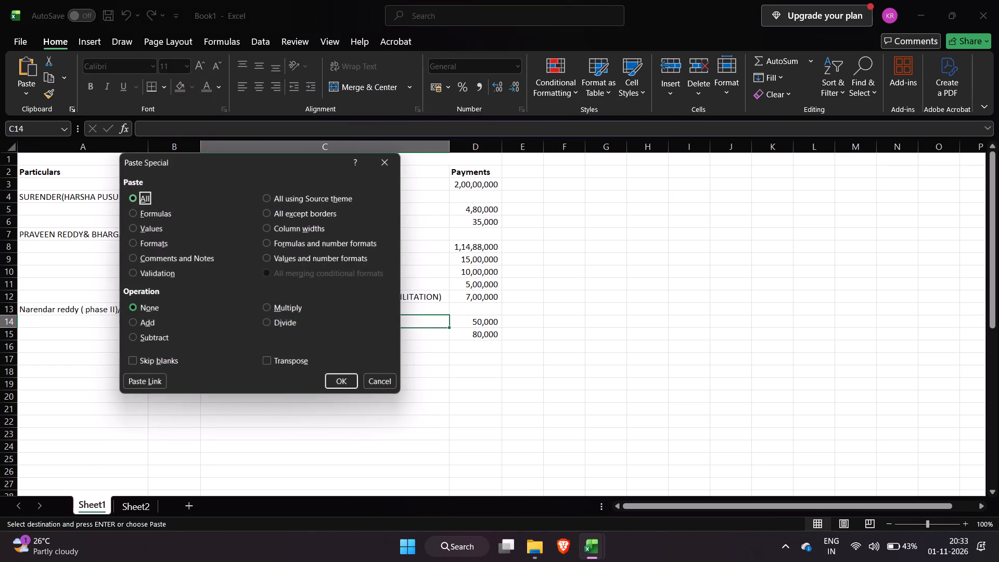
key("Down")
key("Down")
key("Return")
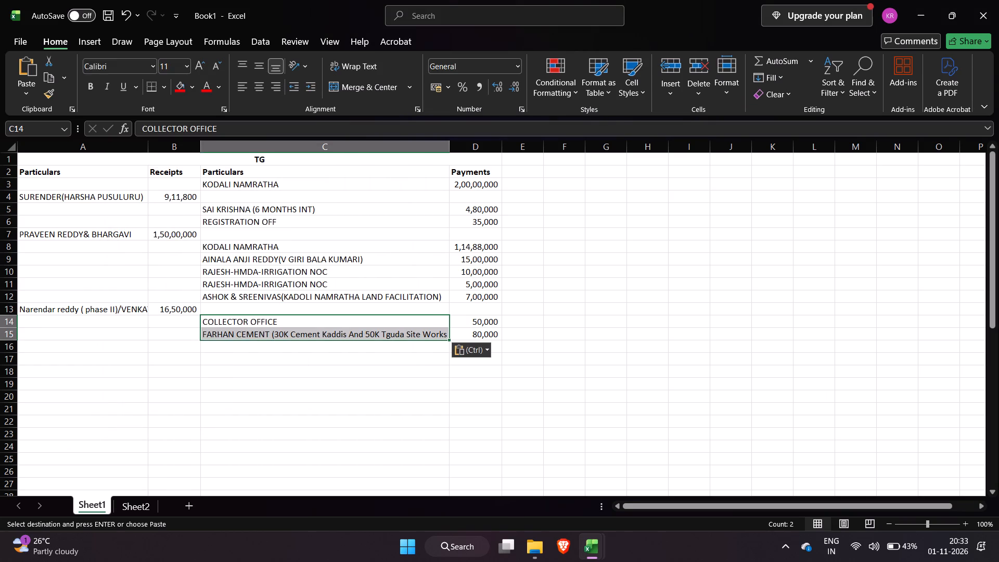
Autofit the column widths of A1:D15 in the TG sheet to their contents.
scroll(100, 308, "right", 3)
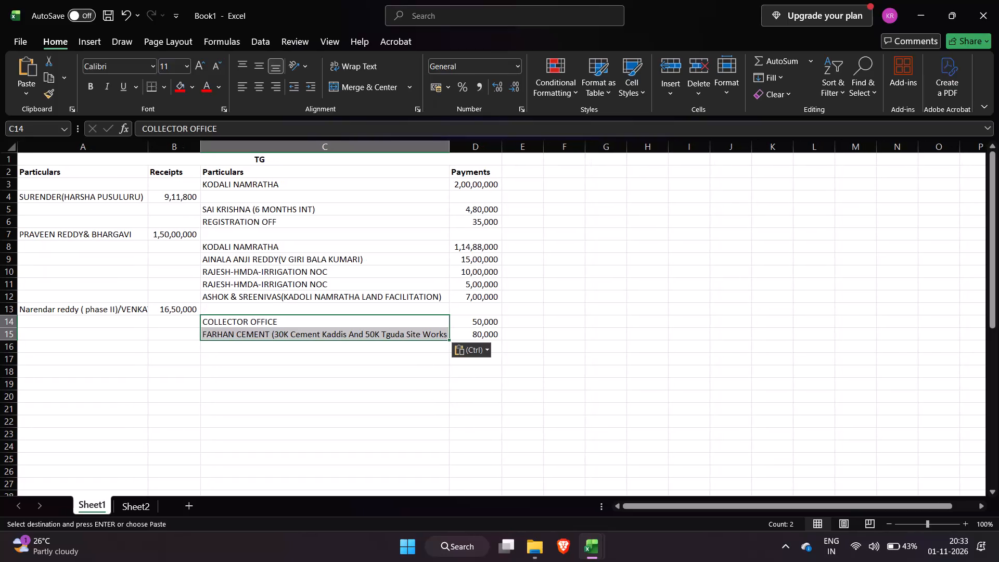
left_click(85, 159)
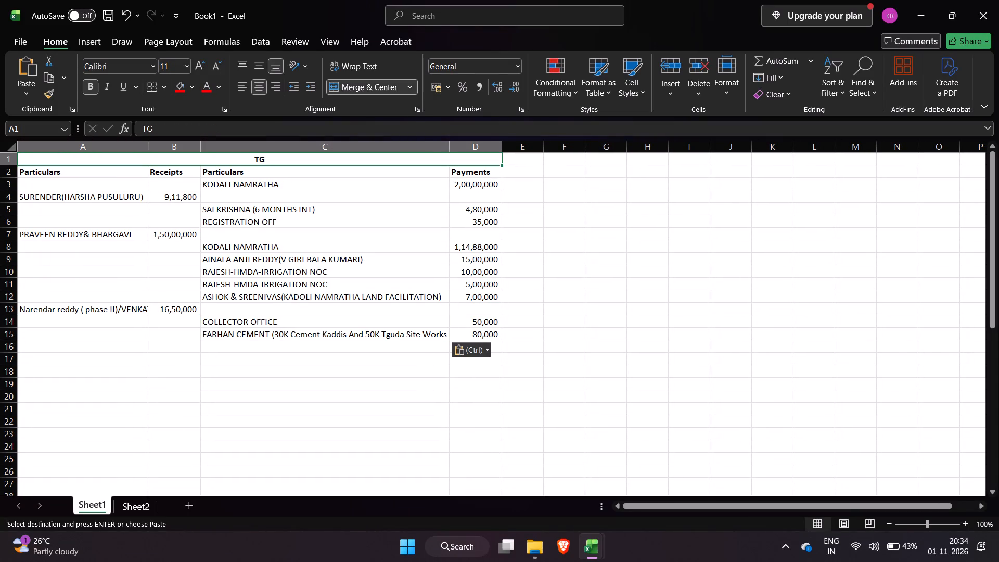
key("shift+Down")
key("shift+Down")
key("shift+Down")
key("shift+Down")
key("shift+Down")
key("shift+Down")
key("shift+Down")
key("shift+Down")
key("shift+Down")
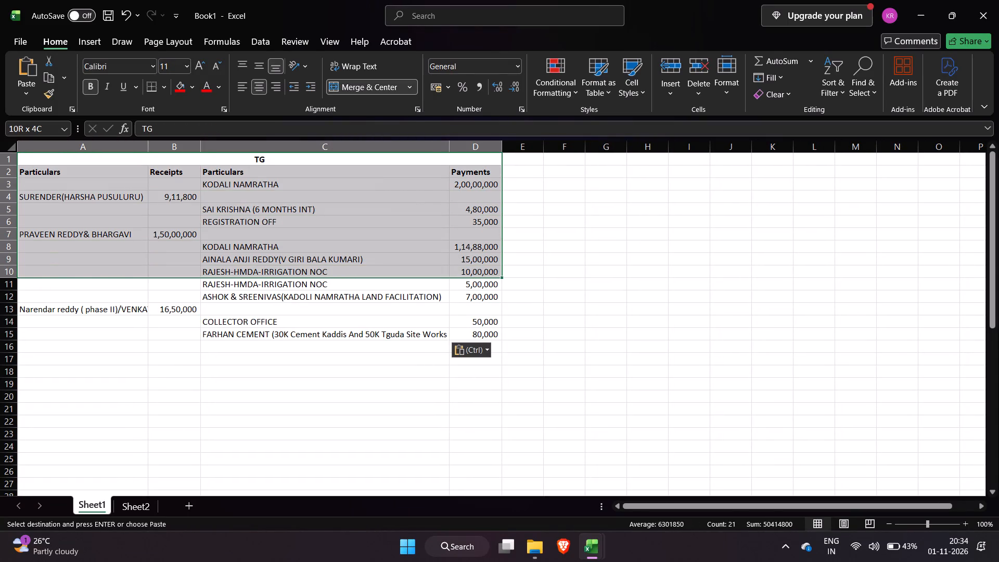
key("shift+Down")
key("shift+Down")
key("shift+Down")
key("shift+Down")
key("shift+Down")
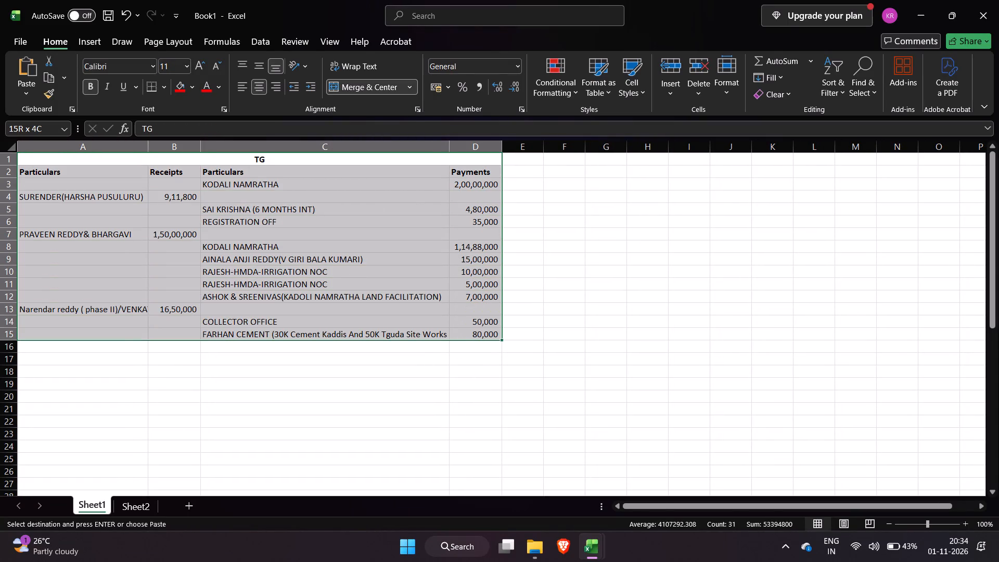
type("hoi")
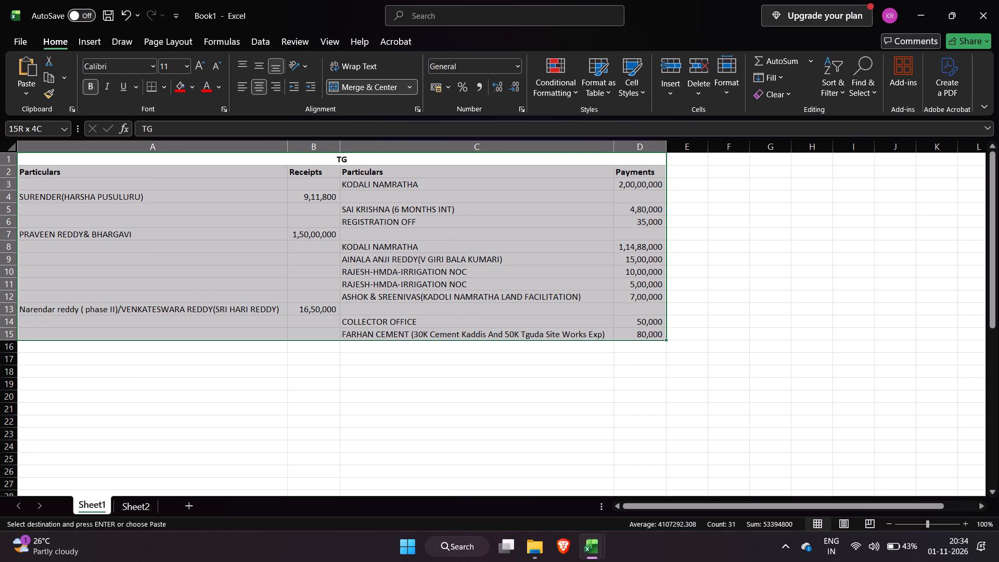
Review the site, amount and narration columns for the 08.10.2026 COLLECTOR OFFICE row and its neighbours in the Stores Oct-2026 sheet.
left_click(229, 373)
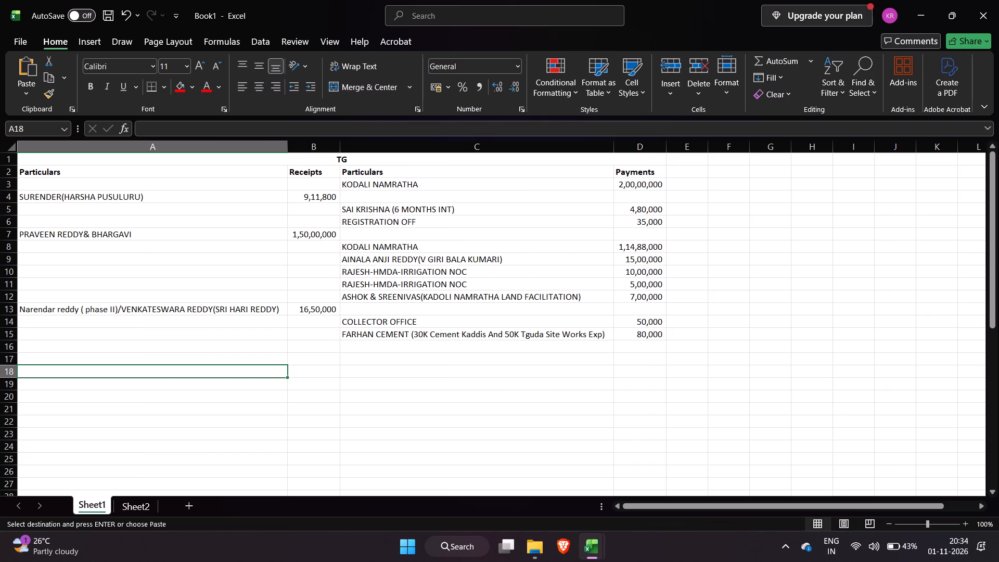
key("Up")
key("Up")
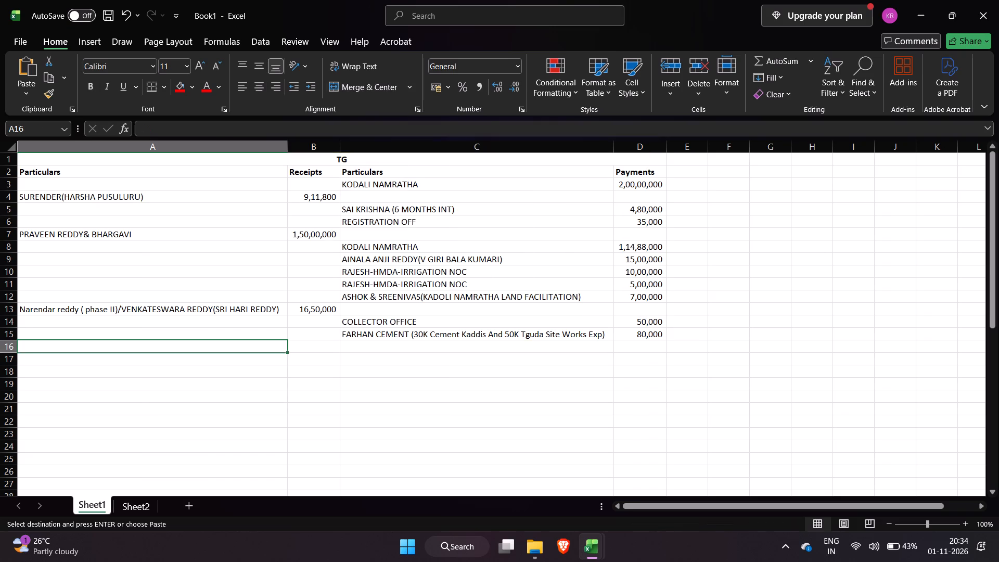
key("Right")
key("Right")
key("alt+Tab")
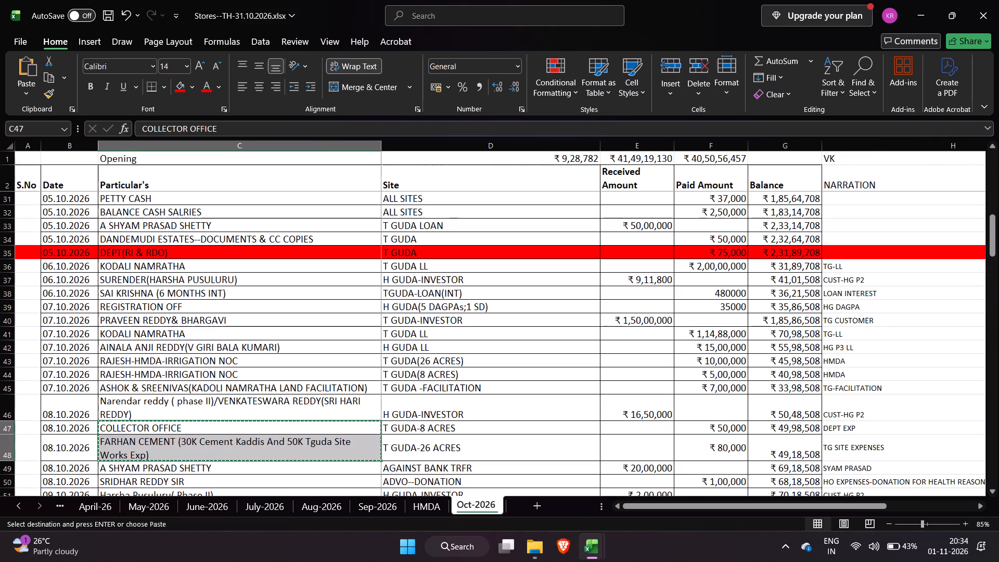
key("Right")
key("Right")
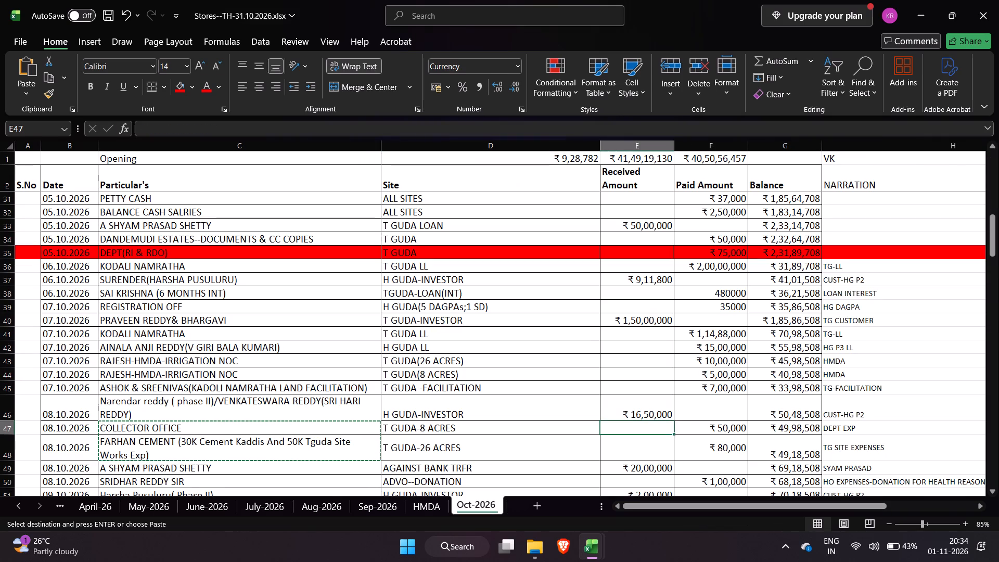
key("Right")
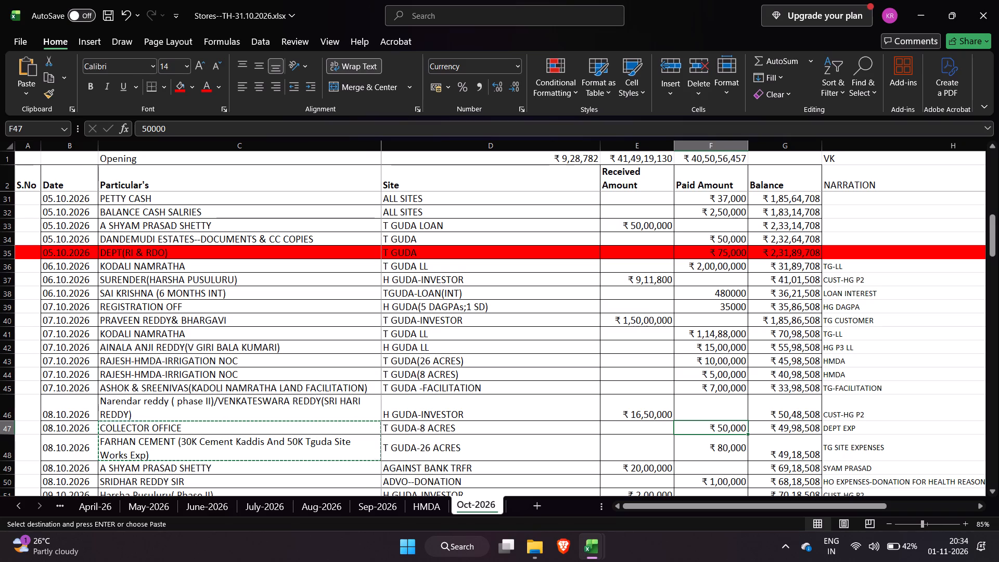
key("Right")
key("Right")
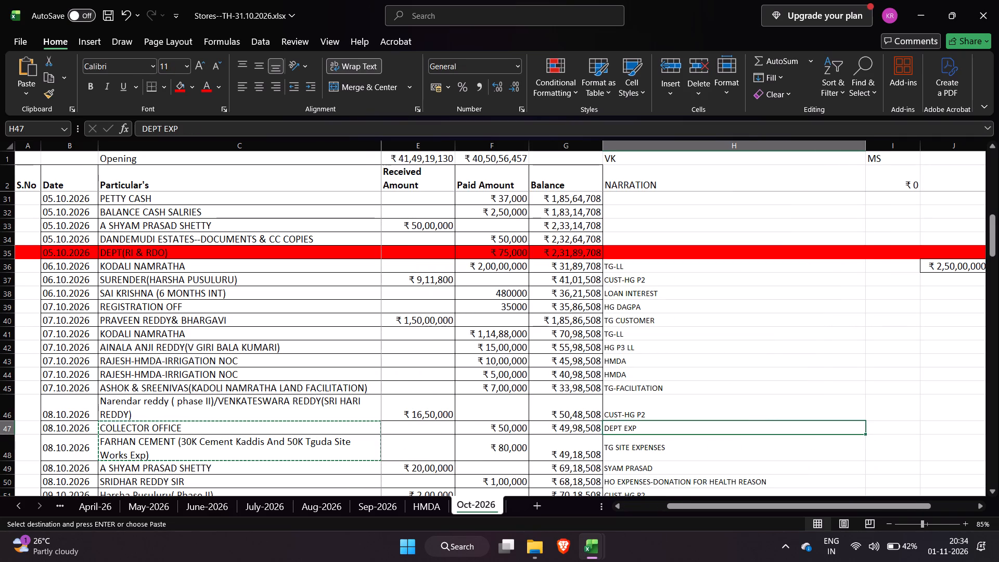
key("Right")
key("Right")
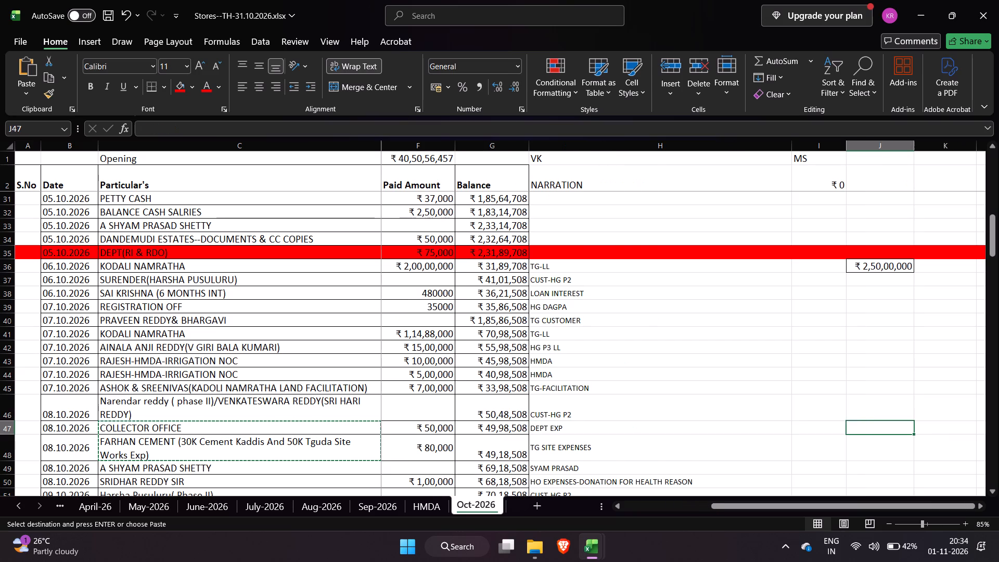
key("Right")
key("Right")
key("Right")
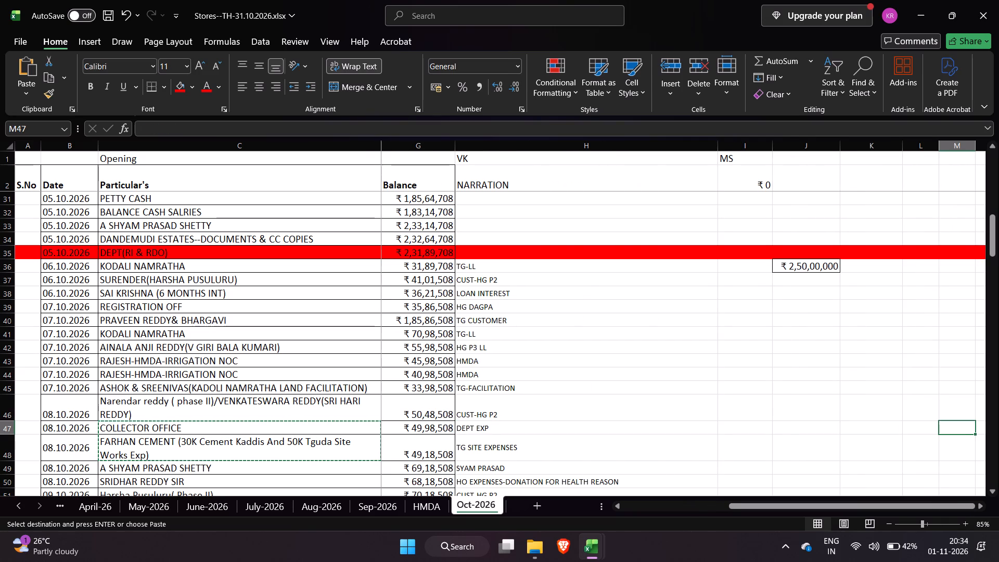
key("Left")
key("Left")
key("Left")
key("Left")
key("Left")
key("Left")
key("Left")
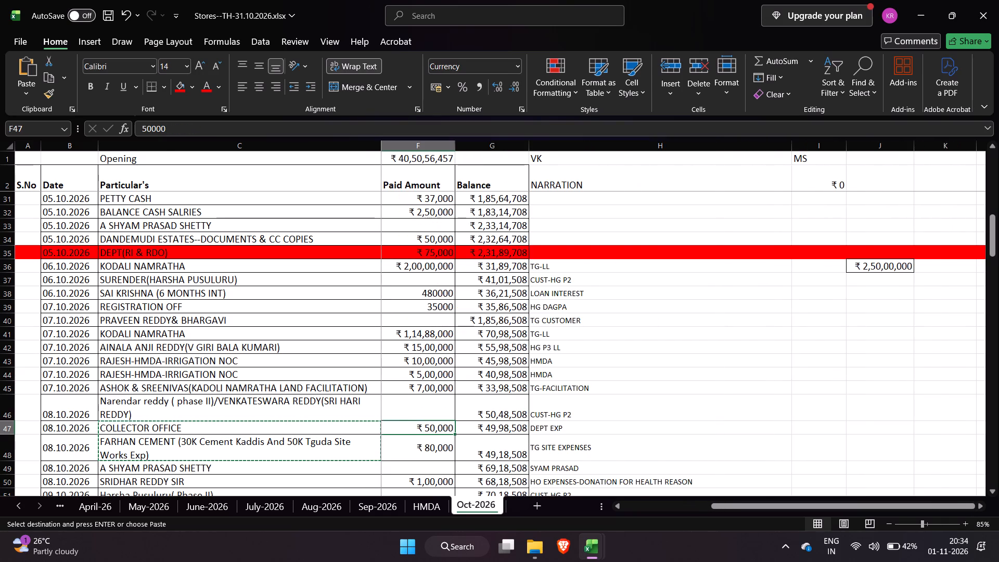
key("Left")
key("Left")
key("Left")
key("Left")
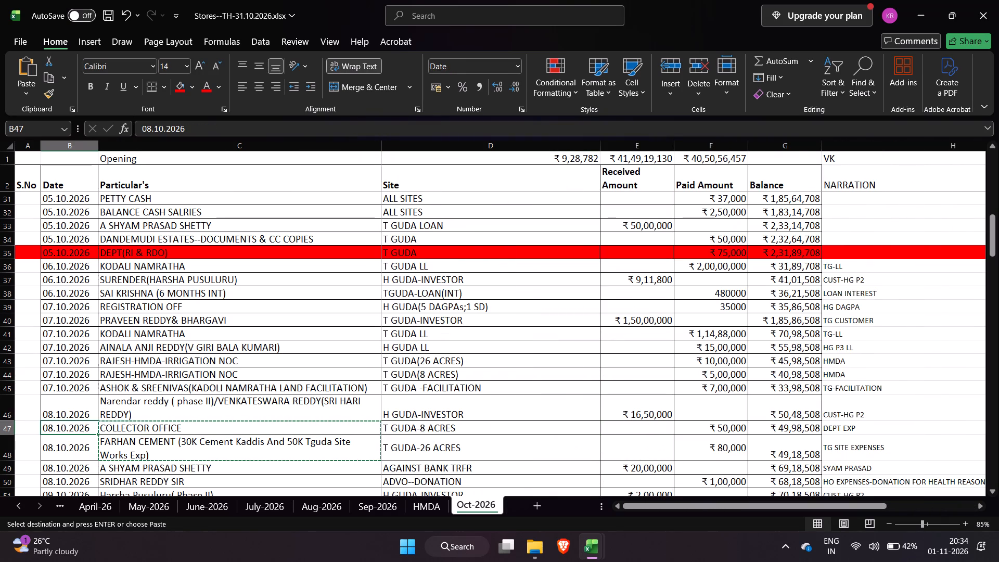
key("Left")
key("Right")
key("Right")
key("Right")
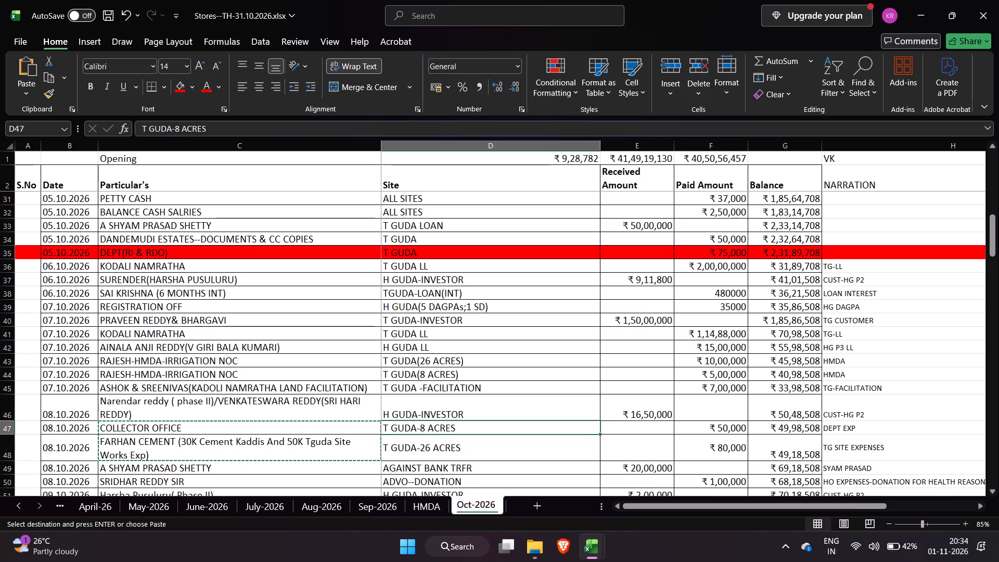
scroll(650, 377, "right", 2)
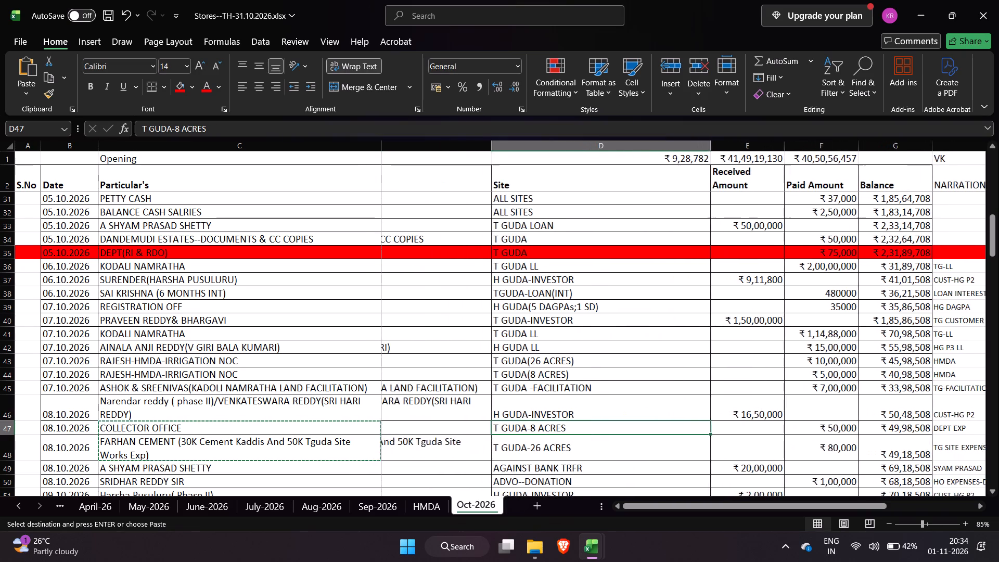
scroll(650, 377, "right", 2)
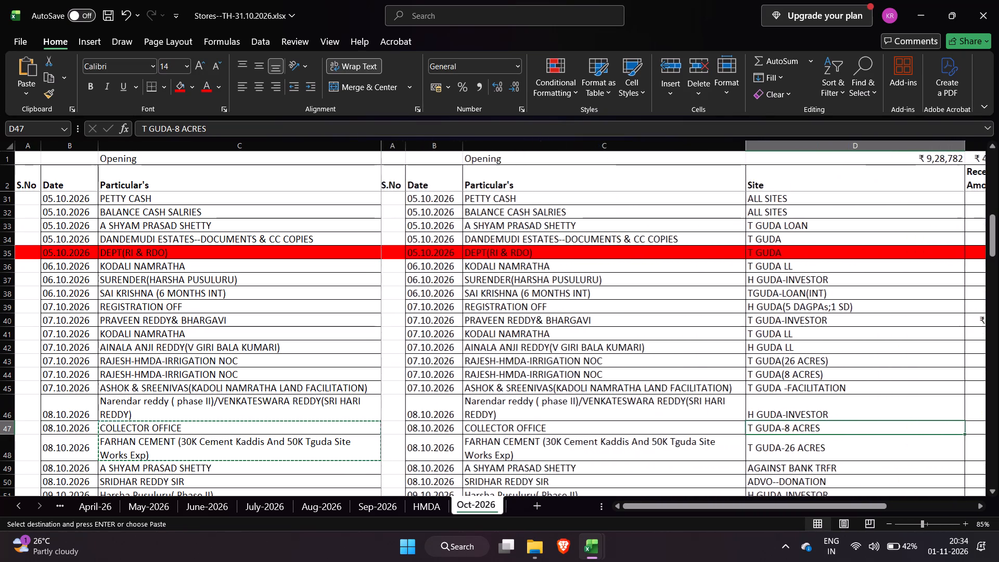
scroll(650, 377, "left", 5)
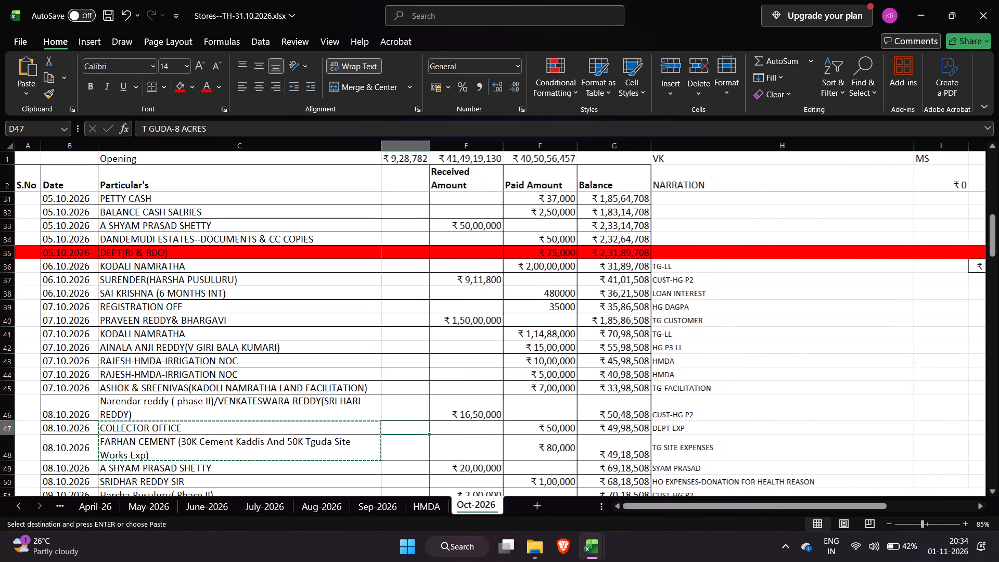
scroll(650, 377, "left", 2)
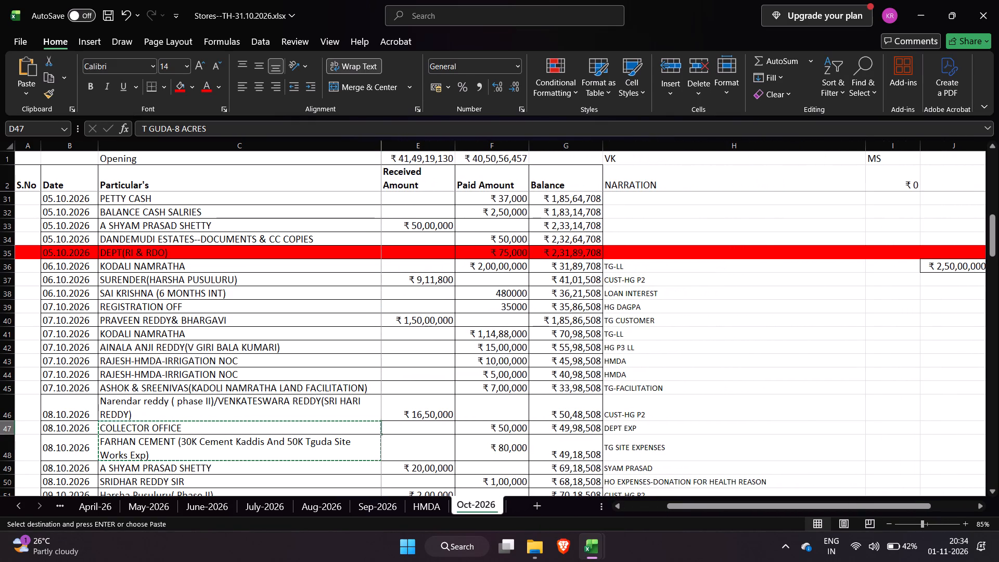
scroll(650, 377, "right", 3)
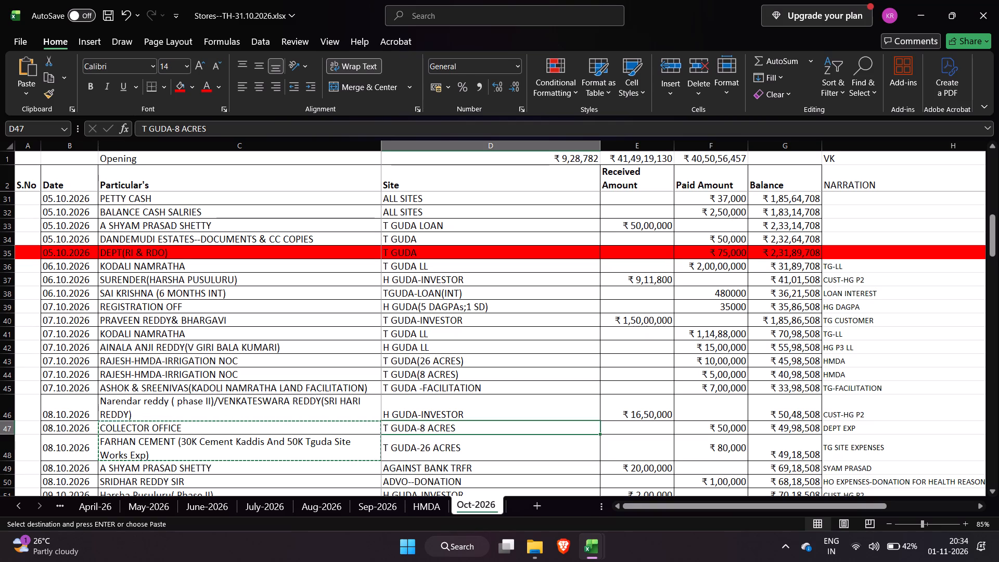
scroll(650, 377, "left", 6)
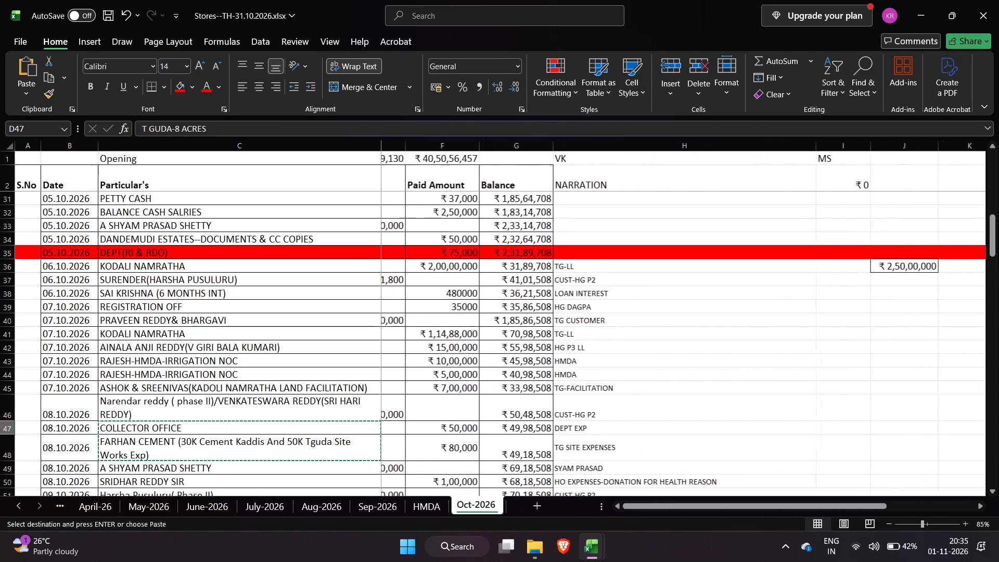
scroll(650, 377, "left", 1)
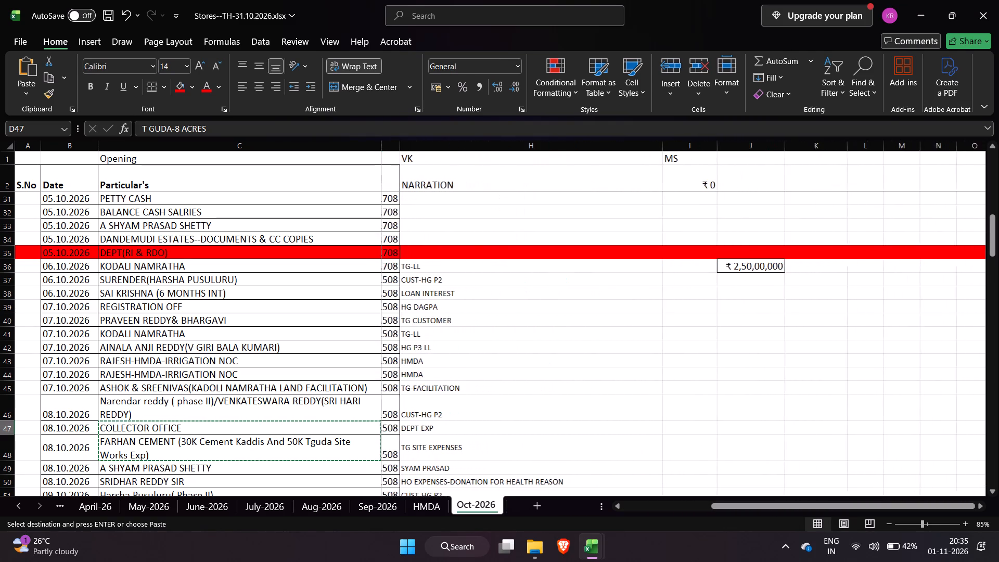
scroll(650, 377, "right", 4)
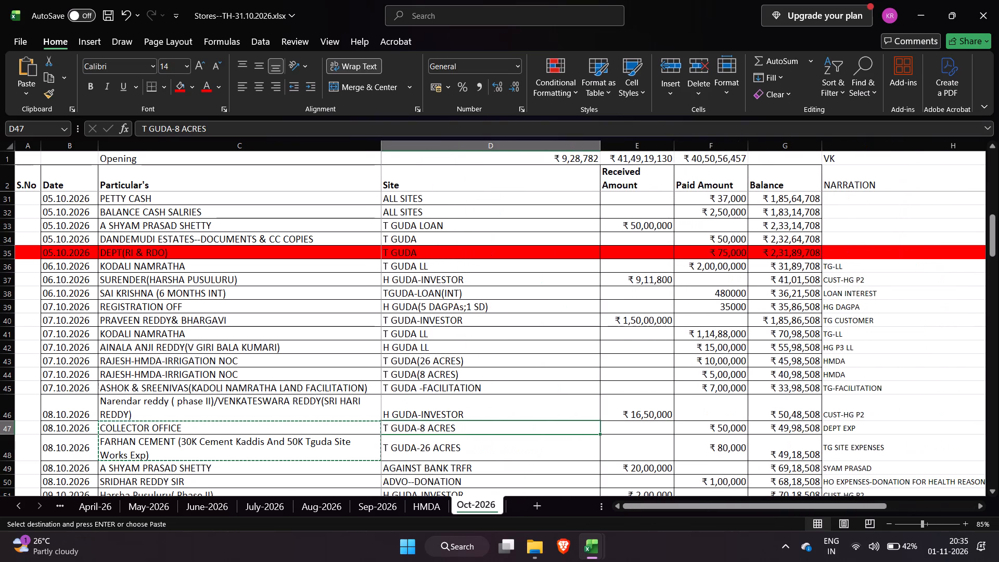
key("Escape")
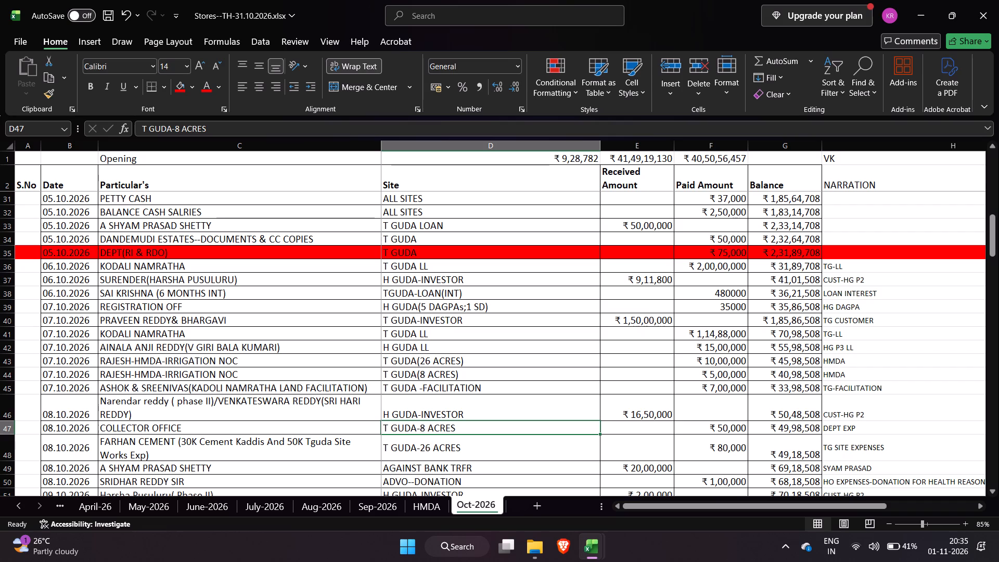
Check the site and narration of the first 06.10.2026 entries, rows 36 and 37, in the Stores Oct-2026 sheet.
key("Up")
key("Up")
key("Up")
key("Up")
key("Up")
key("Up")
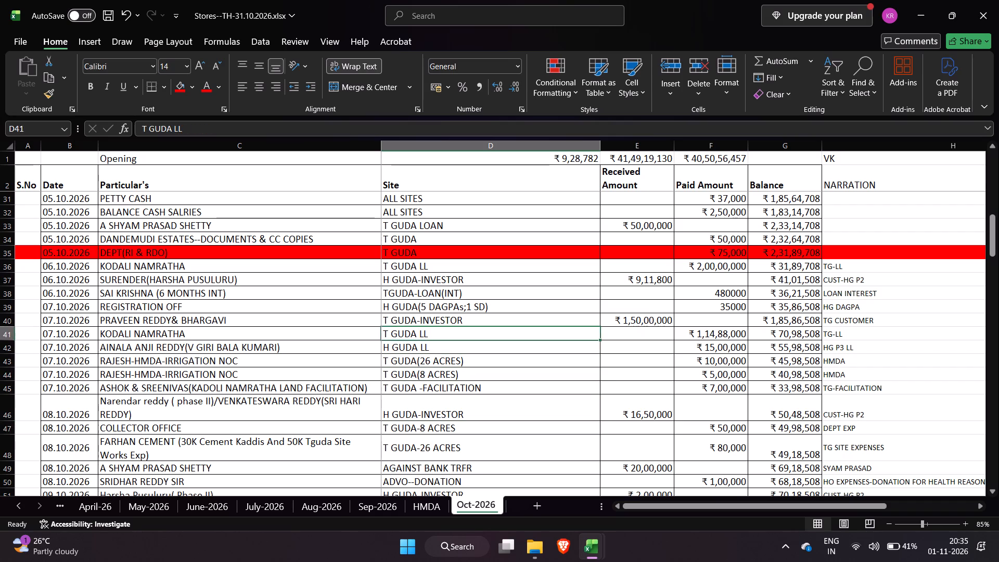
key("Up")
key("Up")
key("Up")
key("Up")
key("Up")
key("Right")
key("Right")
key("Right")
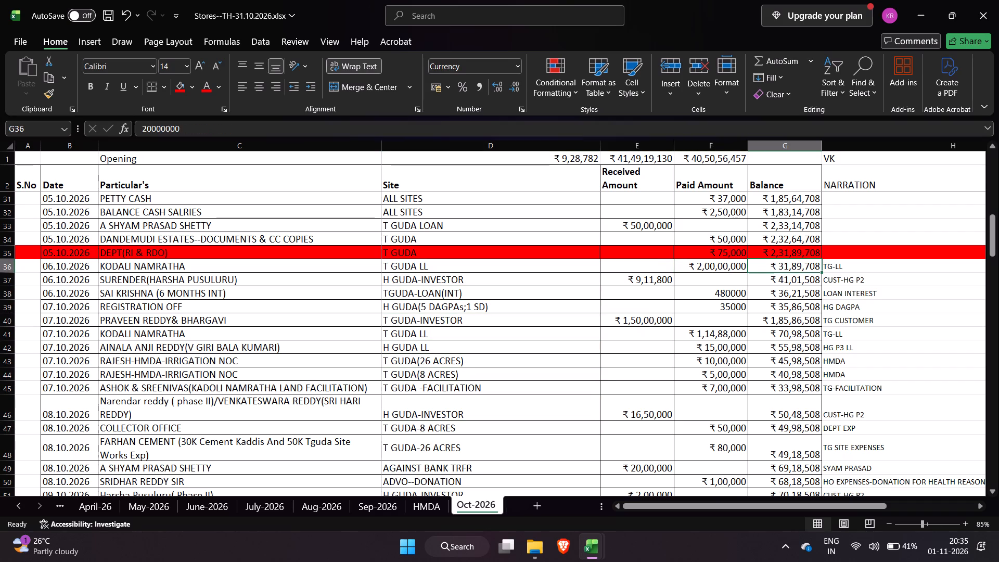
key("Right")
key("Down")
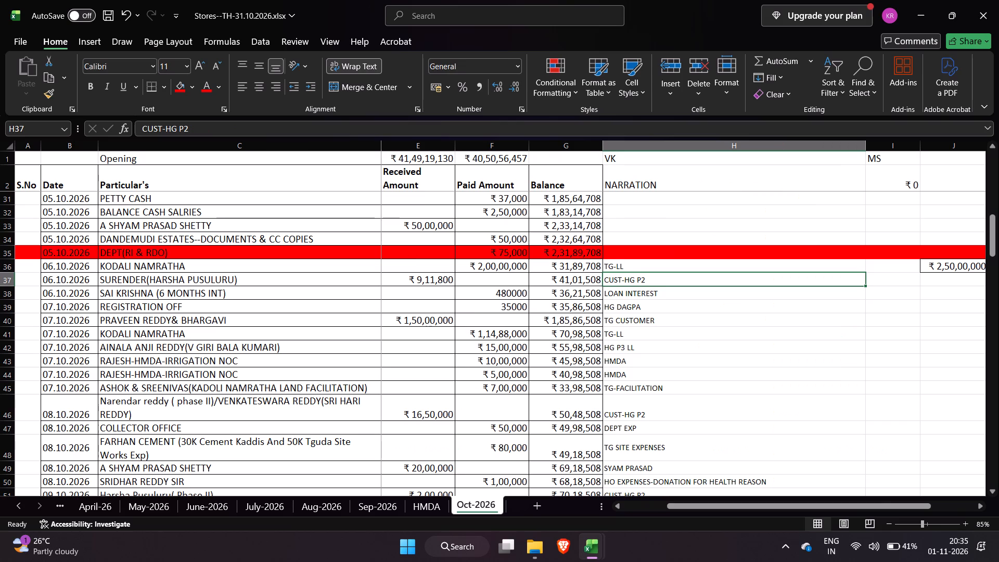
key("Left")
key("Left")
key("Left")
Move the 9,11,800 receipt entry from A4:B4 of the TG sheet in Book1 to B3:C3 of the HG sheet.
key("alt+Tab")
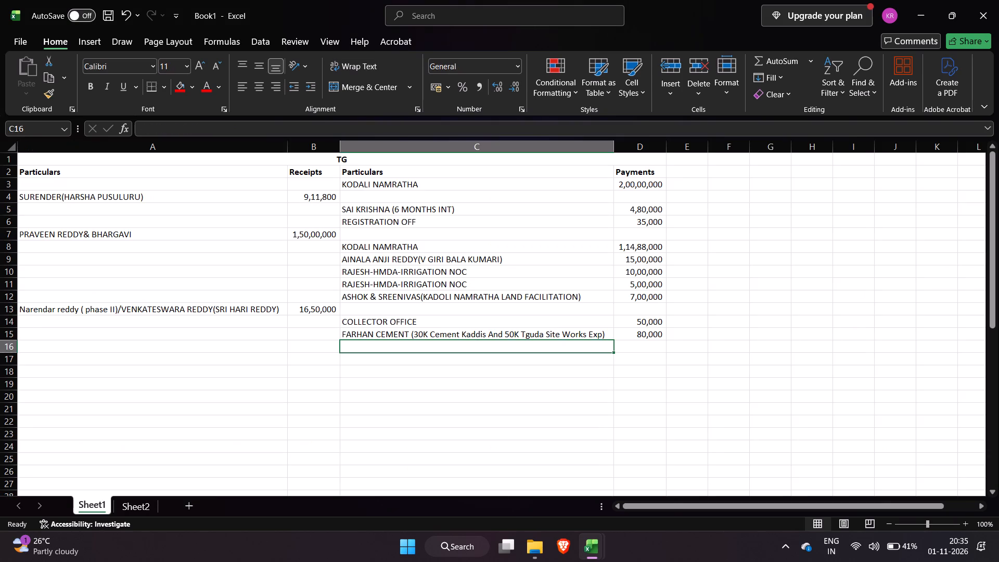
key("Up")
key("Up")
key("Up")
key("Up")
key("Up")
key("Up")
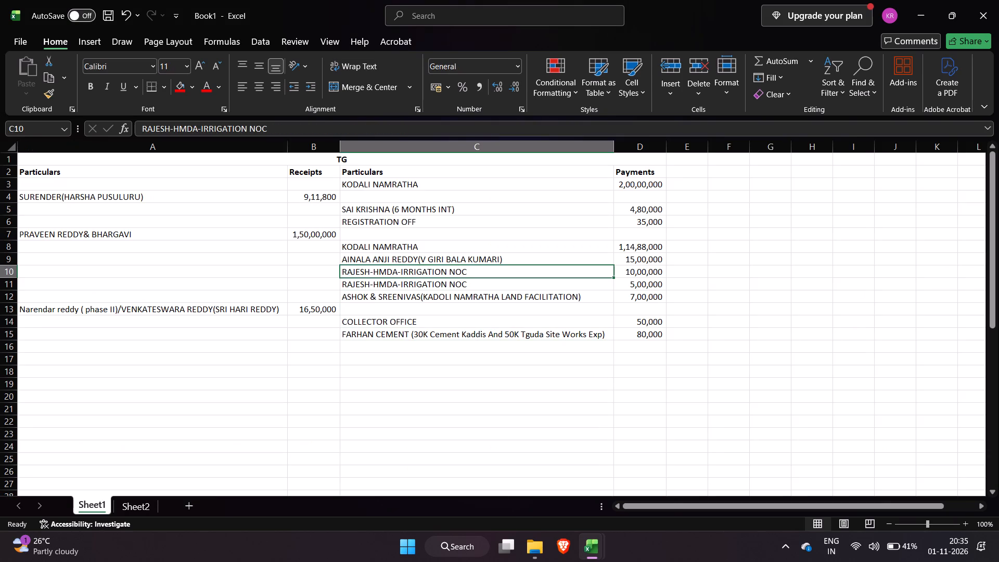
key("Up")
key("Up")
key("Up")
key("Up")
key("Up")
key("Up")
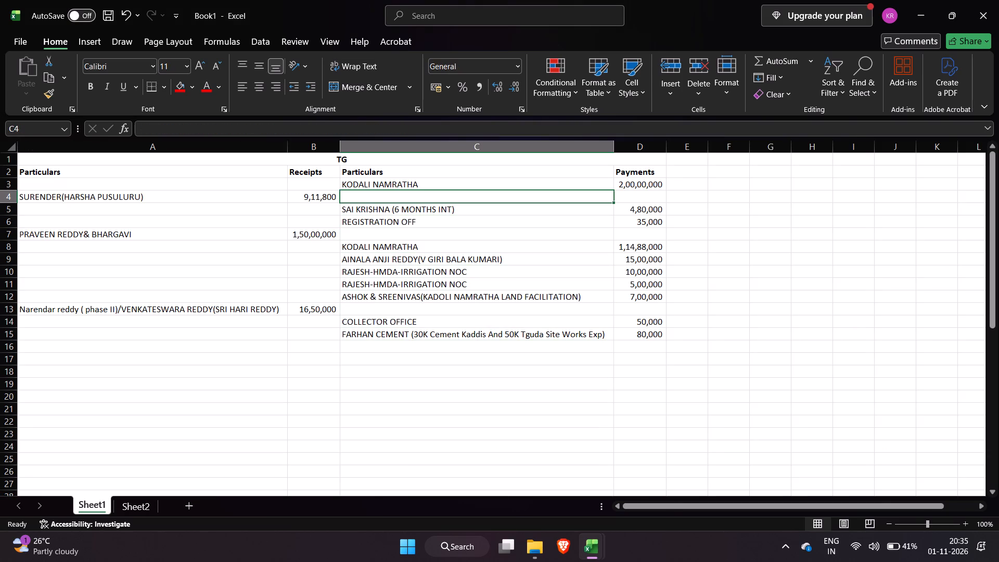
key("Left")
key("Left")
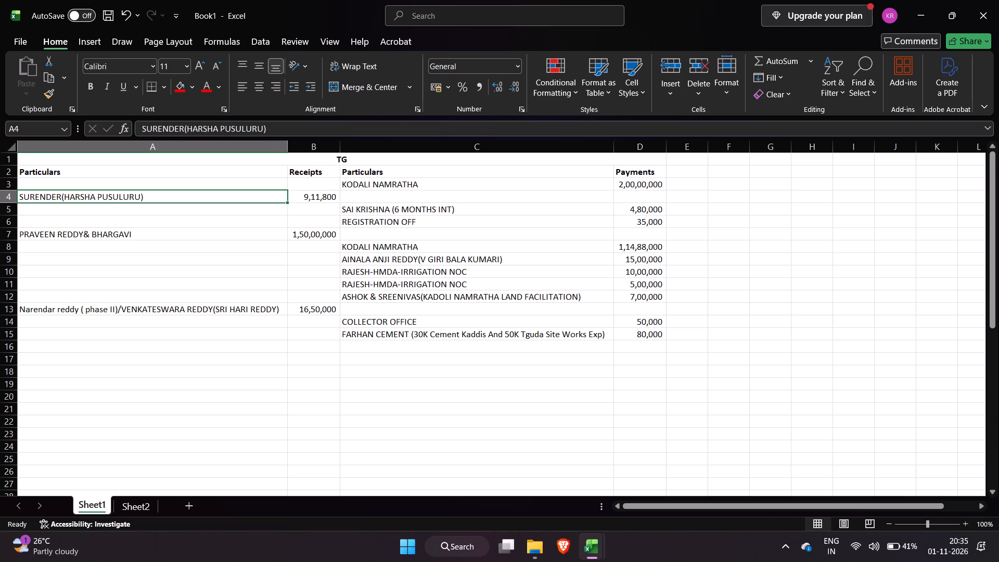
key("shift+Right")
key("ctrl+x")
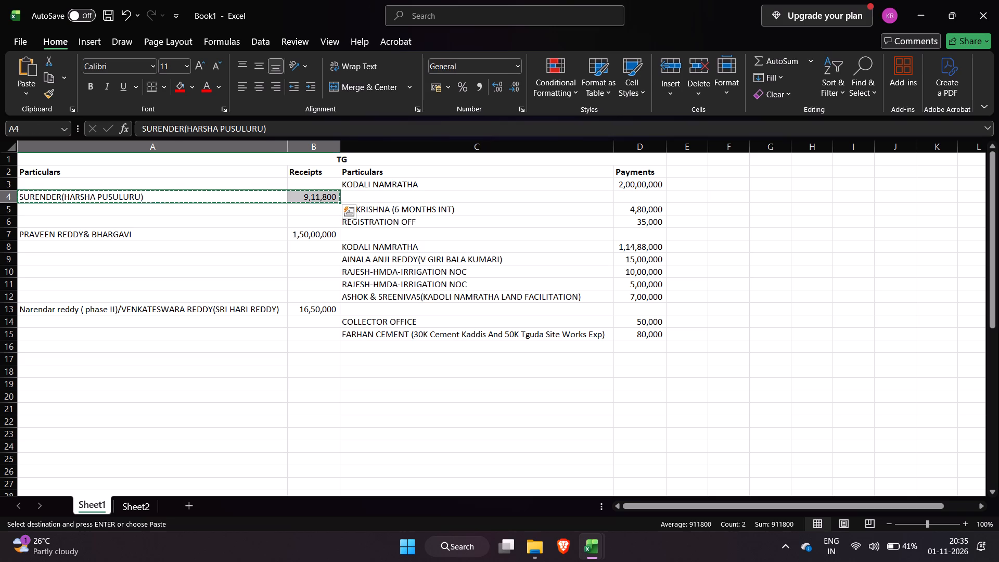
left_click(130, 505)
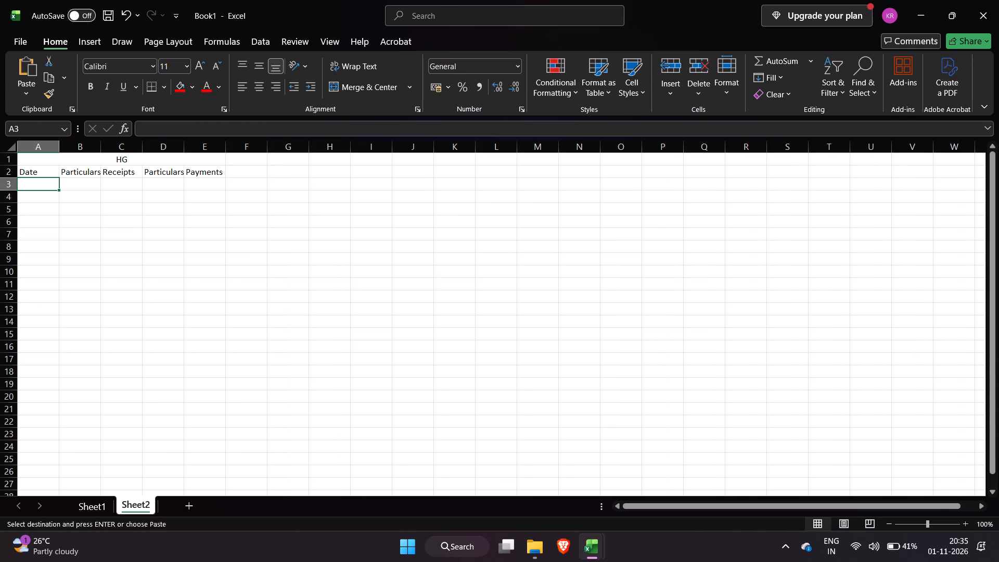
key("alt+Tab")
key("alt+Tab")
left_click(72, 183)
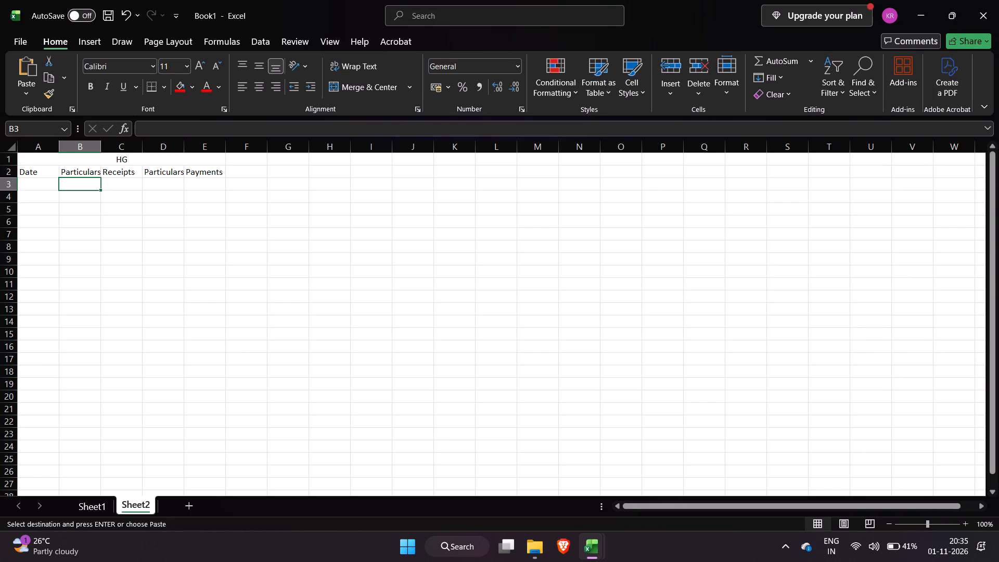
key("ctrl+alt+v")
key("ctrl+alt+v")
key("ctrl+v")
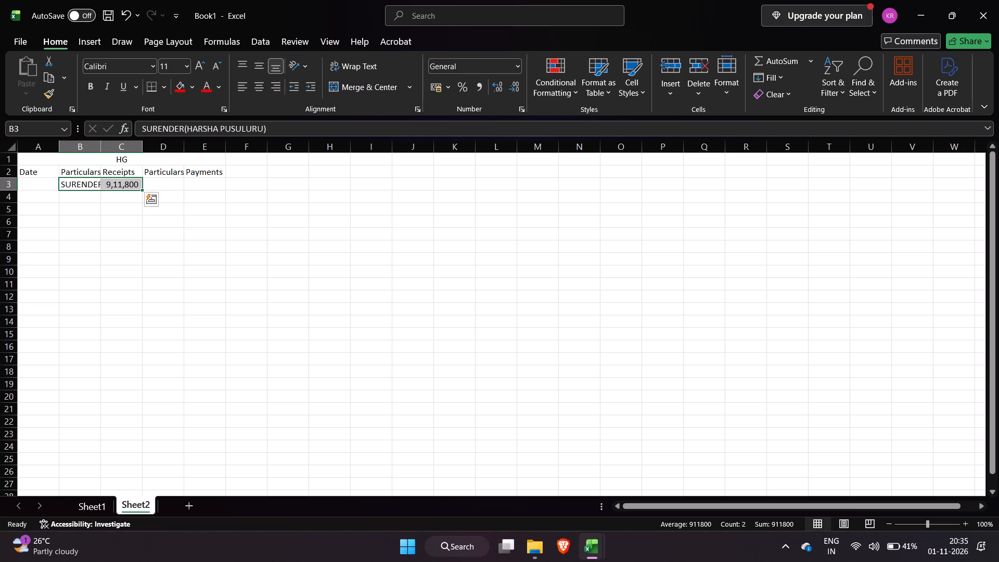
Autofit the widths of columns B and C in the HG sheet to the moved receipt entry.
type("hoi")
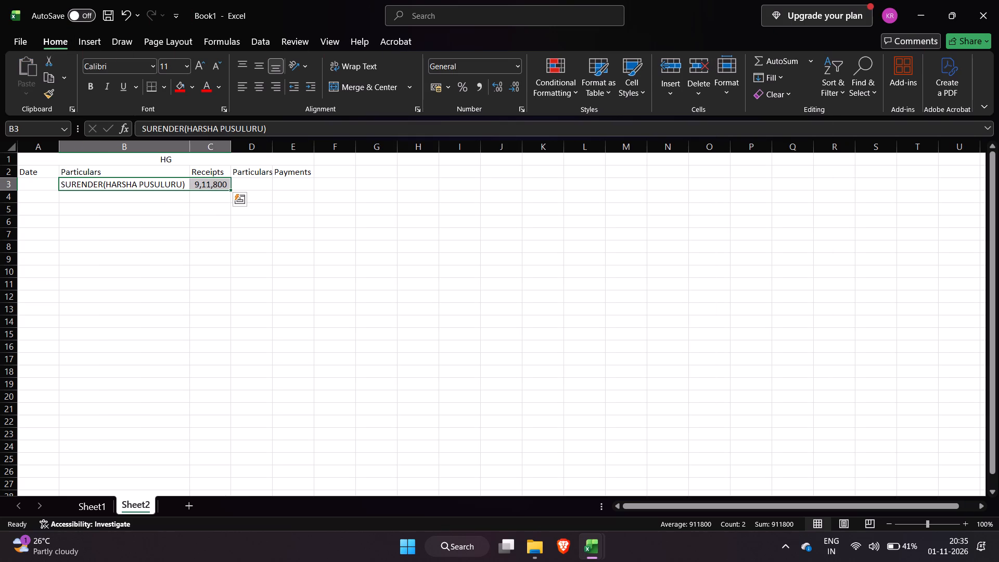
left_click(116, 258)
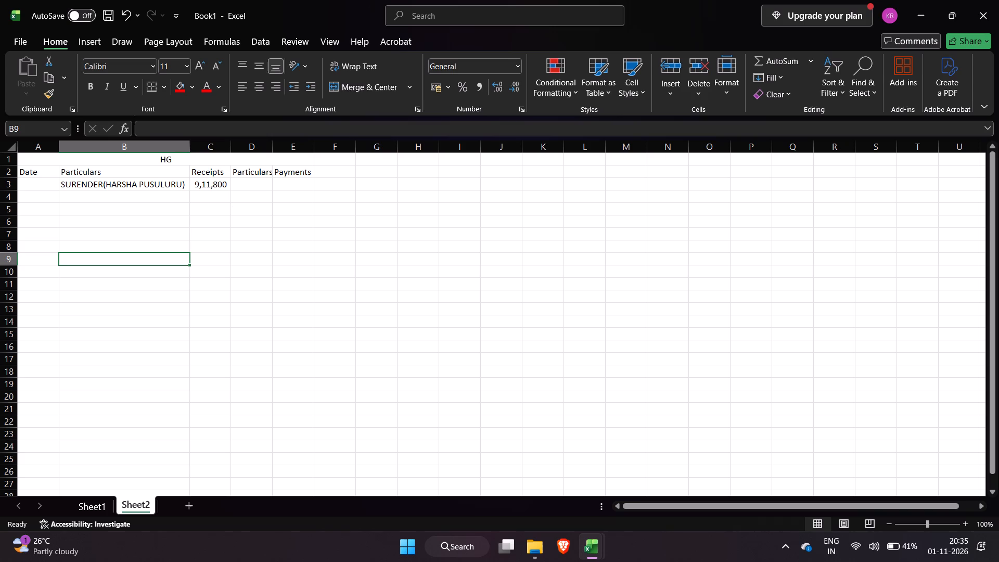
Delete the Date column A from the HG sheet.
left_click(36, 147)
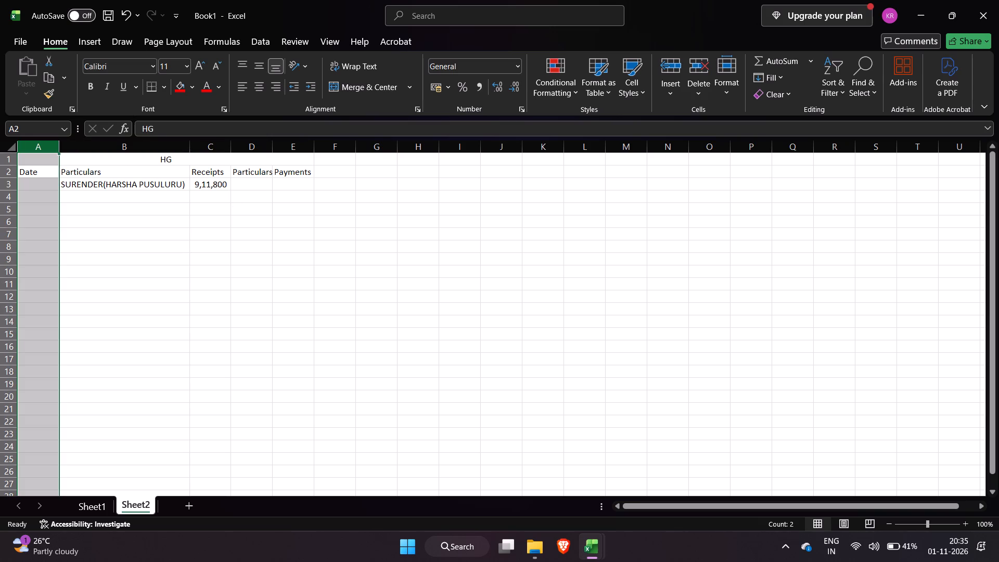
key("ctrl+minus")
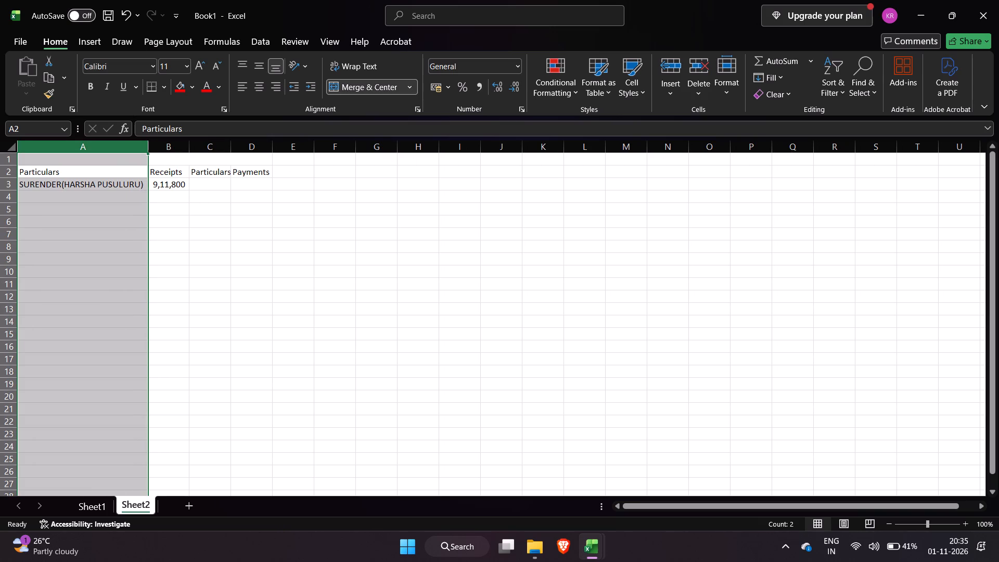
Enter HG as the title in the merged cell A1:D1 of the HG sheet.
left_click(84, 158)
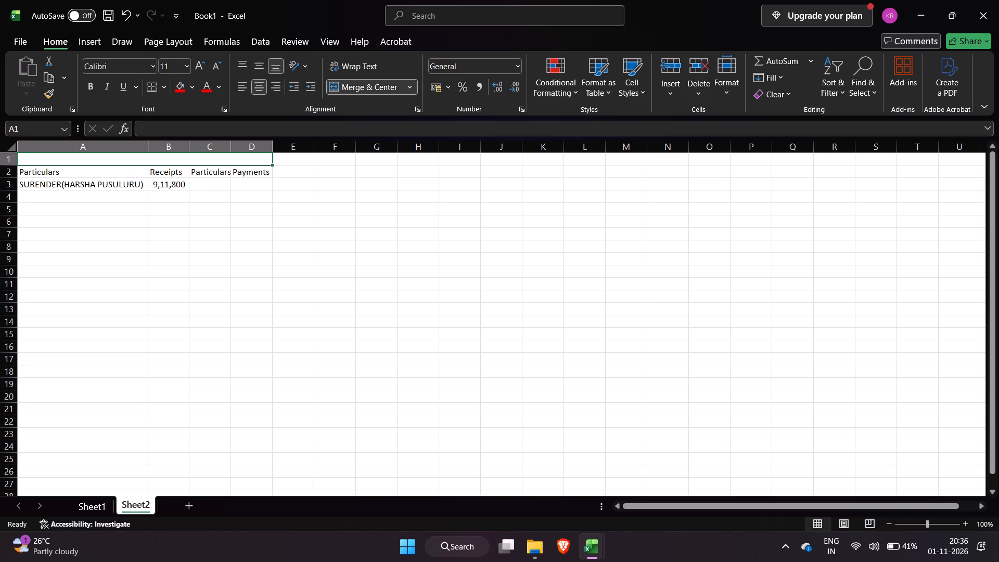
type("HG")
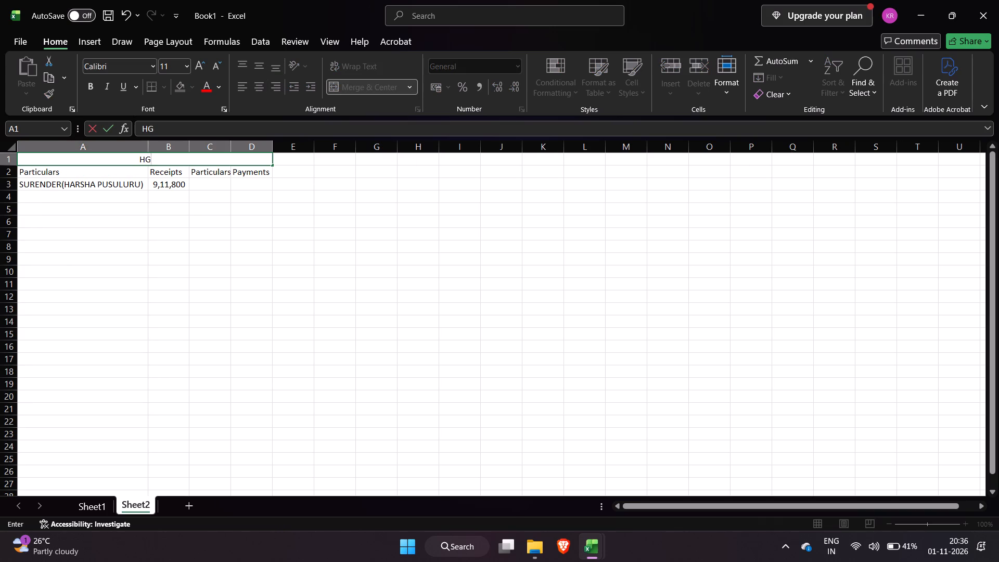
left_click(120, 237)
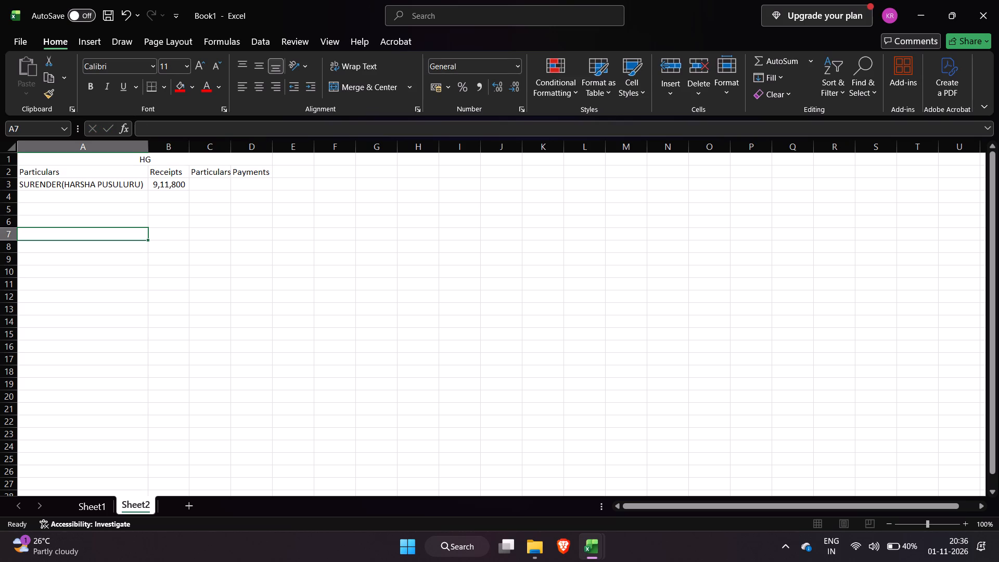
Make the HG title and the column headings in A1:D2 bold.
key("Down")
key("Up")
key("Up")
key("Up")
key("Up")
key("Up")
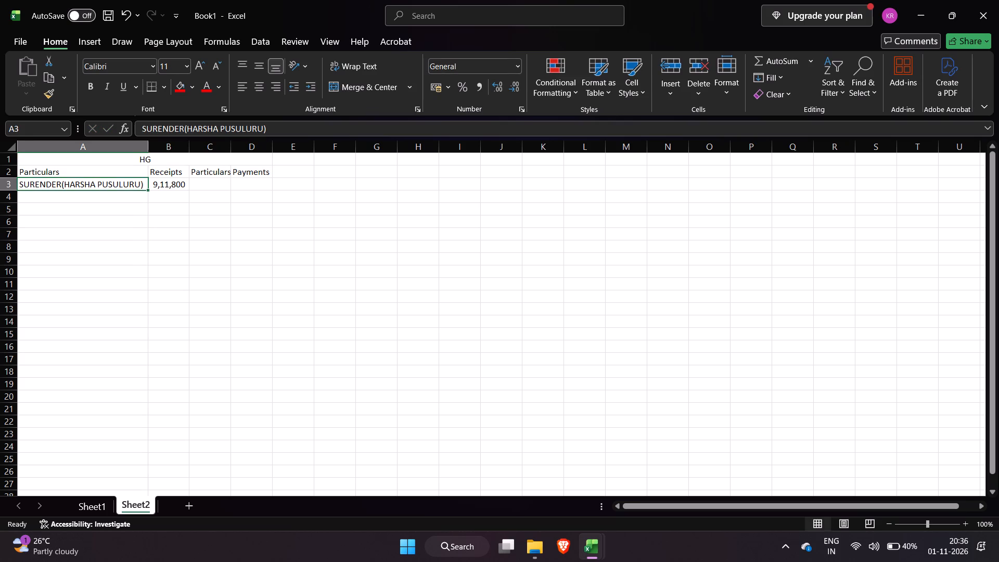
key("Up")
key("Up")
key("shift+Down")
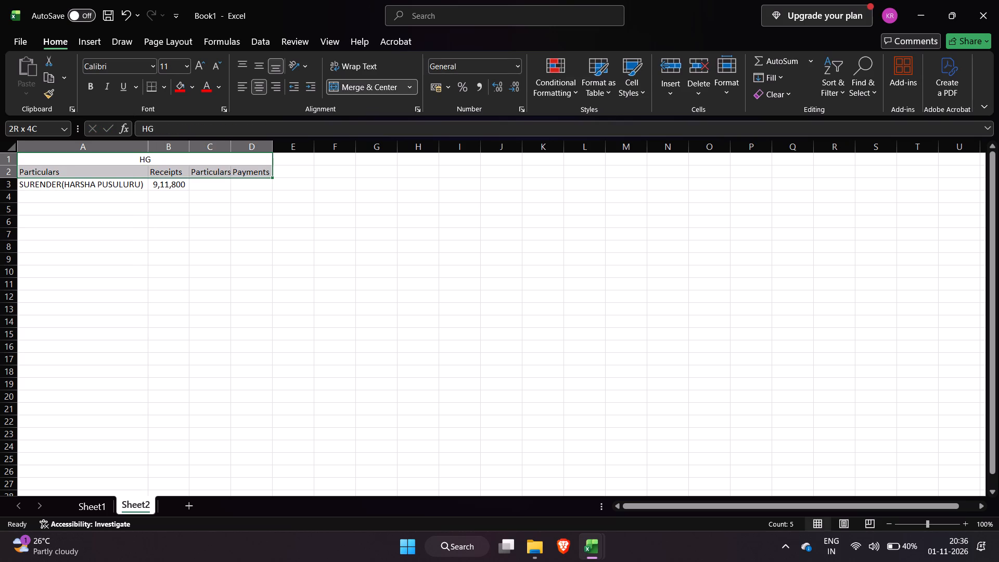
key("ctrl+b")
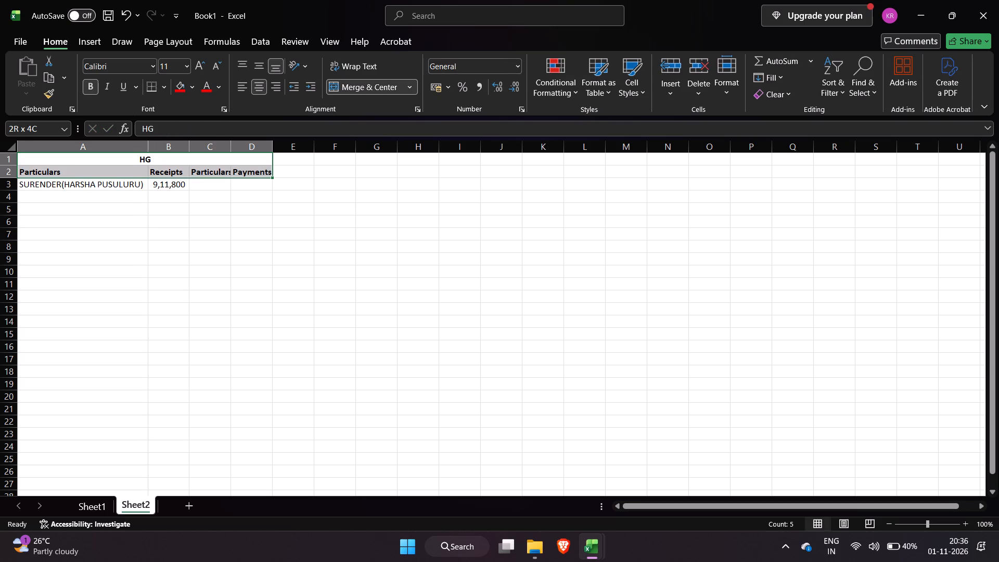
left_click(174, 216)
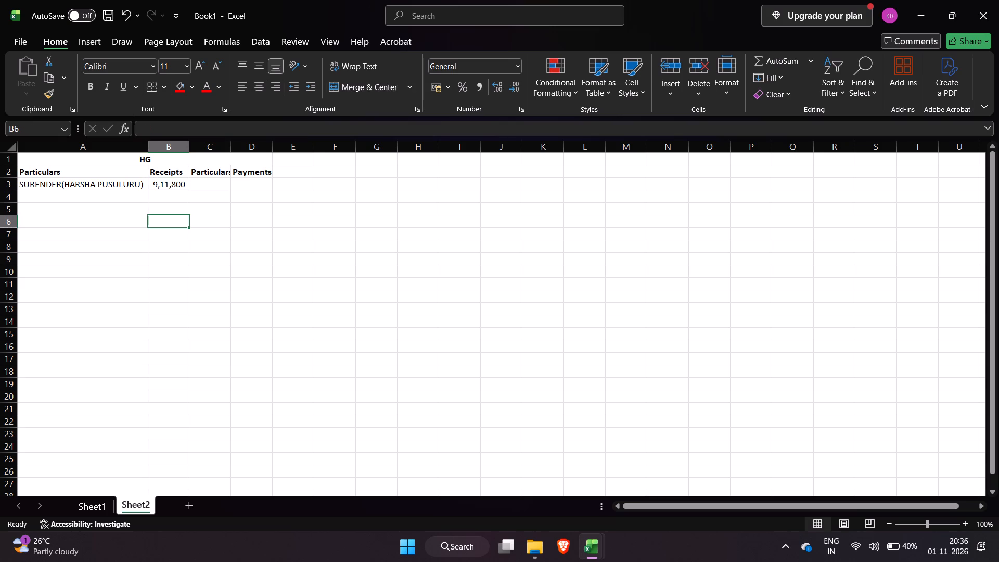
Switch to the Stores Oct-2026 sheet and check the narration and amounts of rows 37 to 39.
key("alt+Tab")
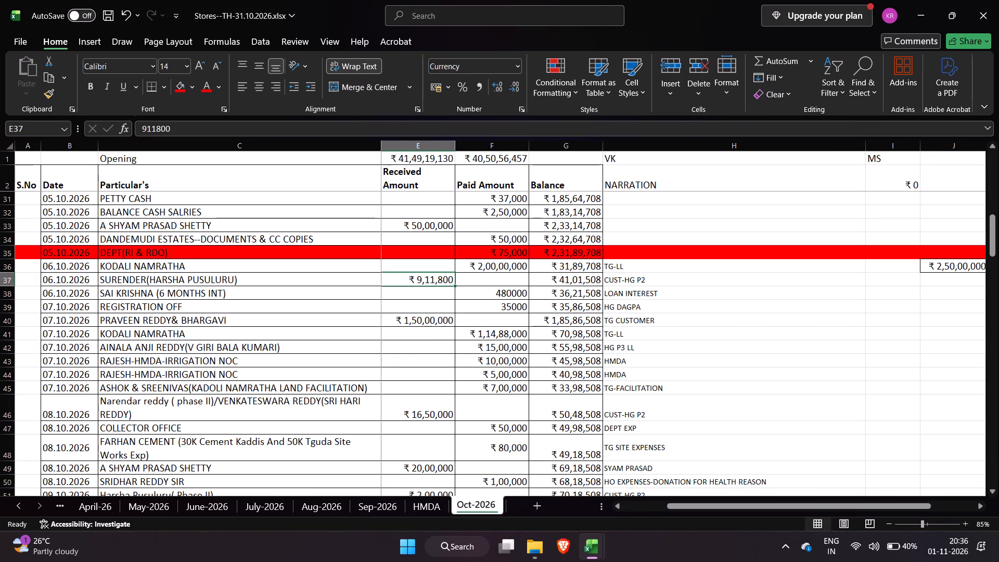
key("Right")
key("Right")
key("Right")
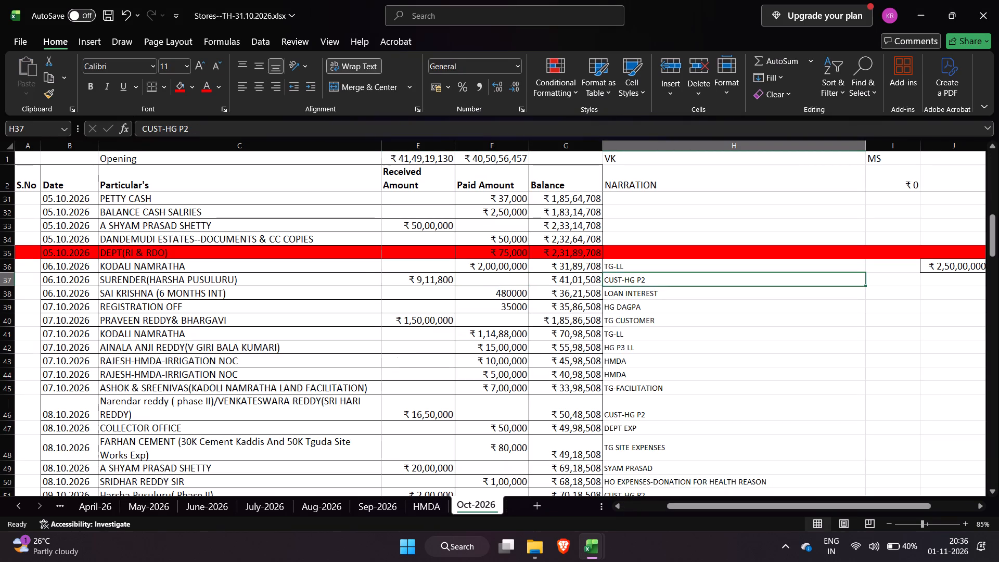
key("Down")
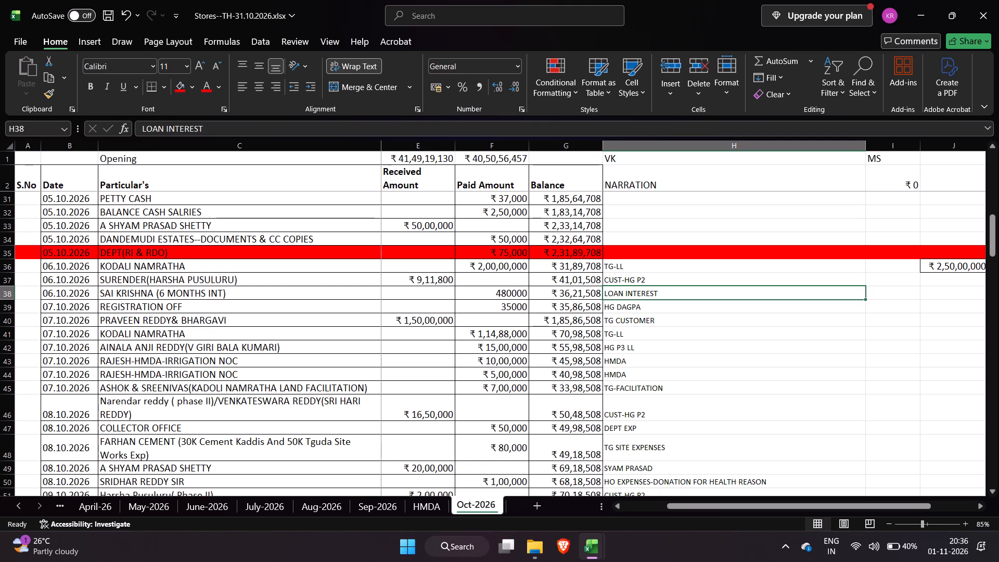
key("Down")
key("Left")
key("Left")
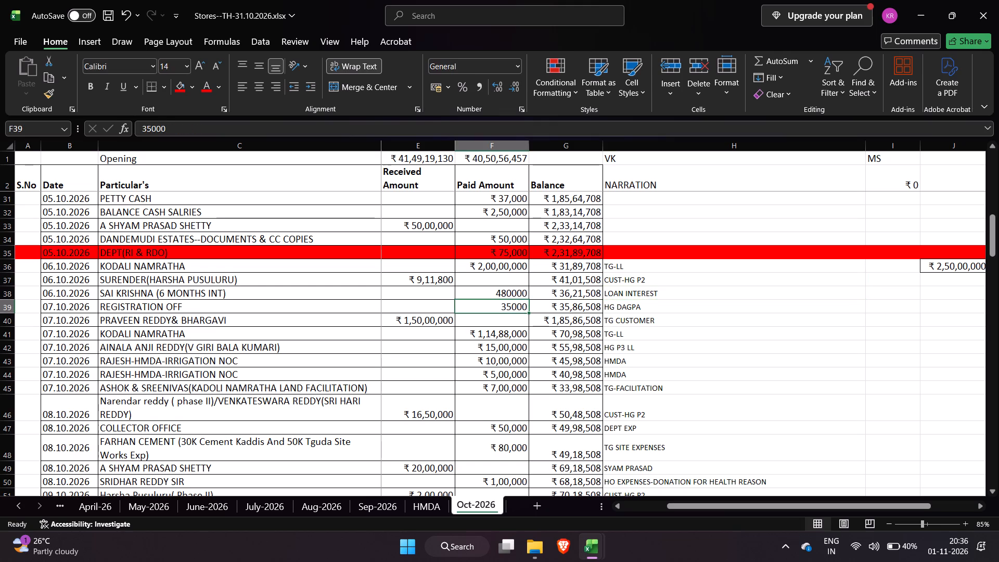
key("Left")
key("Right")
Move the REGISTRATION OFF payment of 35,000 from C6:D6 of the TG sheet to C4:D4 of the HG sheet.
key("alt+Tab")
key("alt+Tab")
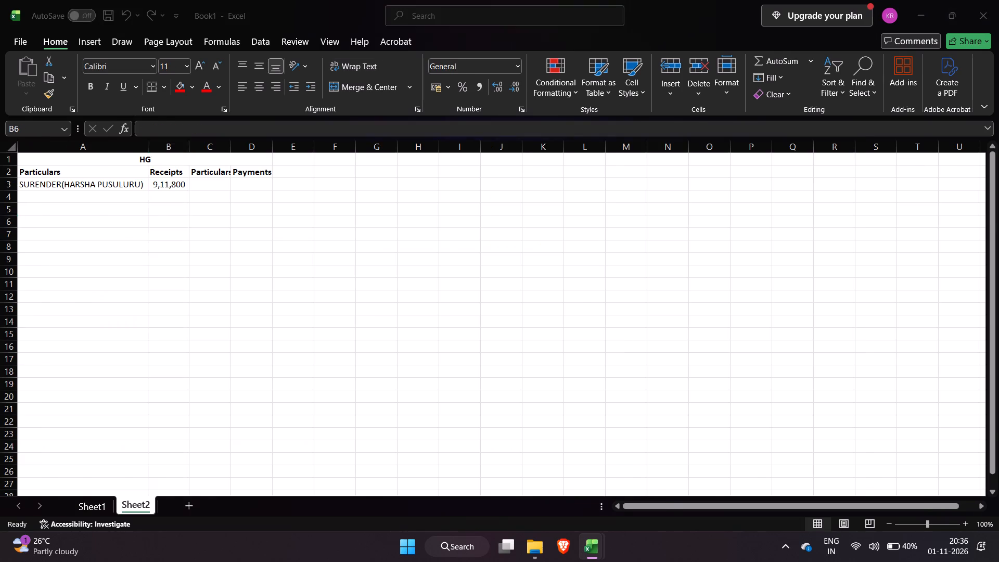
key("alt+Tab")
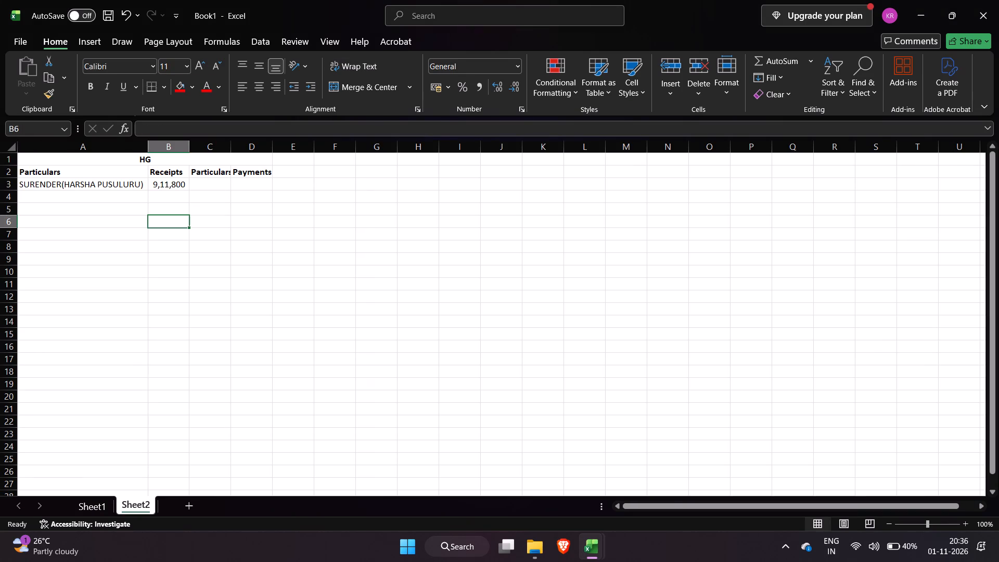
left_click(89, 510)
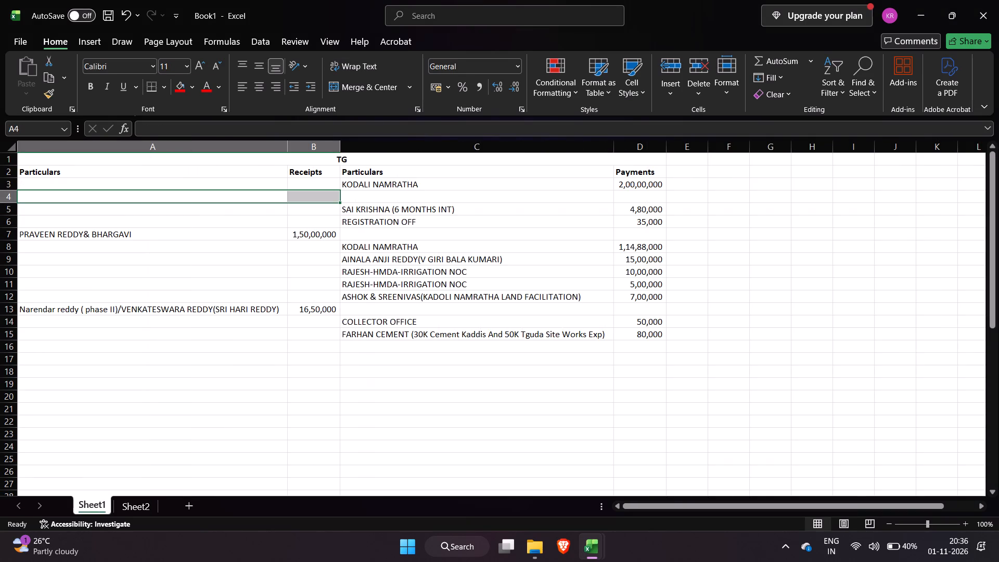
left_click(371, 220)
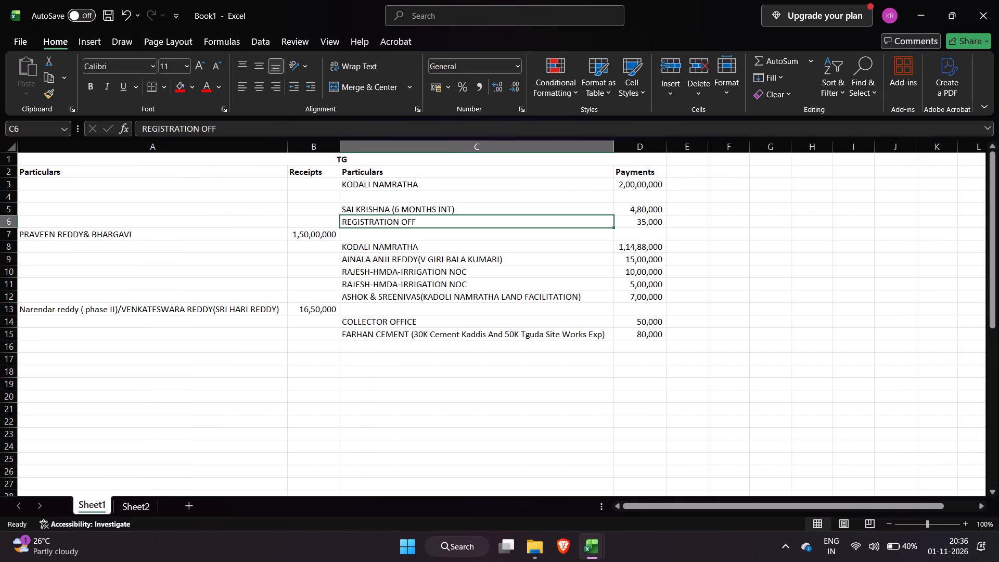
key("shift+Right")
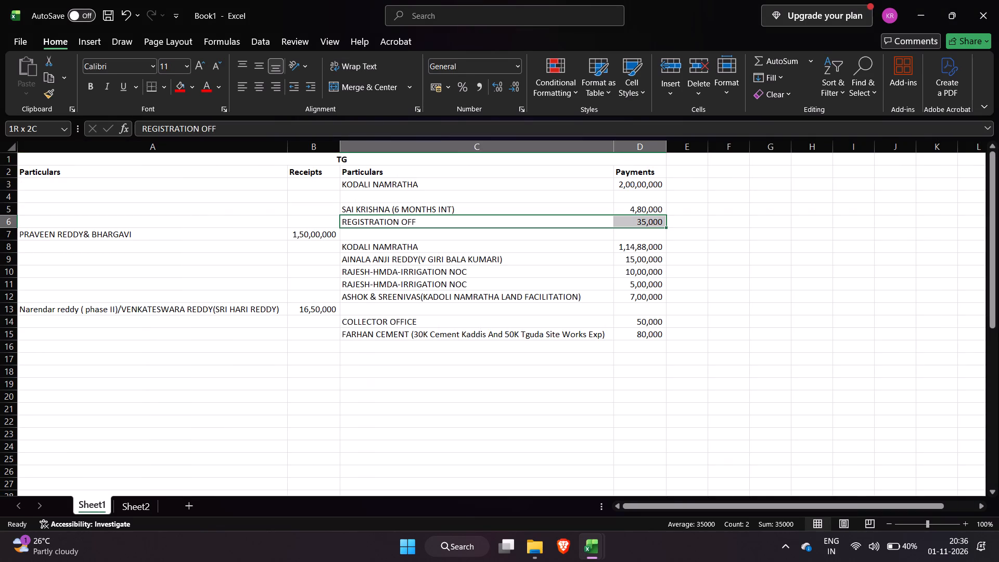
key("ctrl+x")
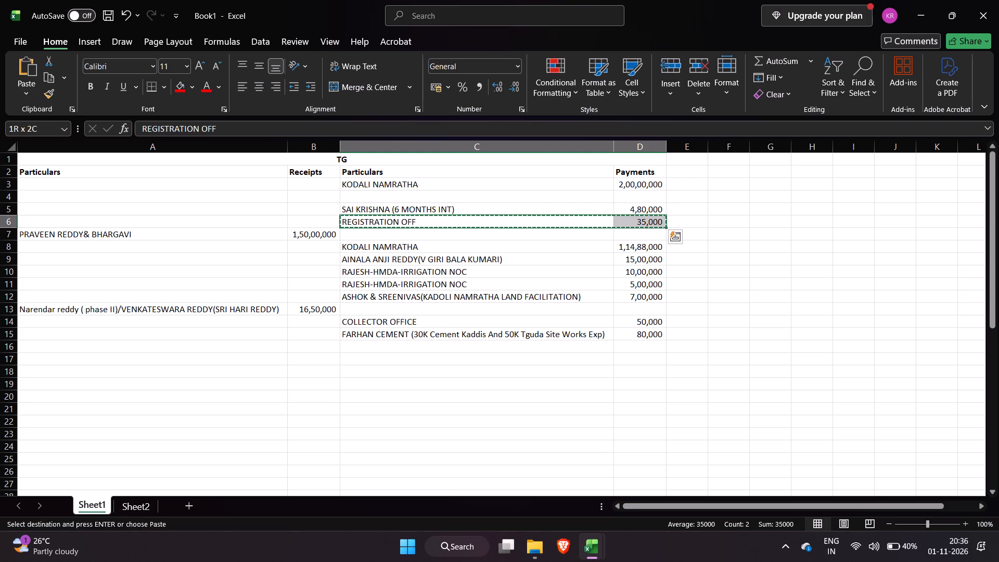
left_click(134, 506)
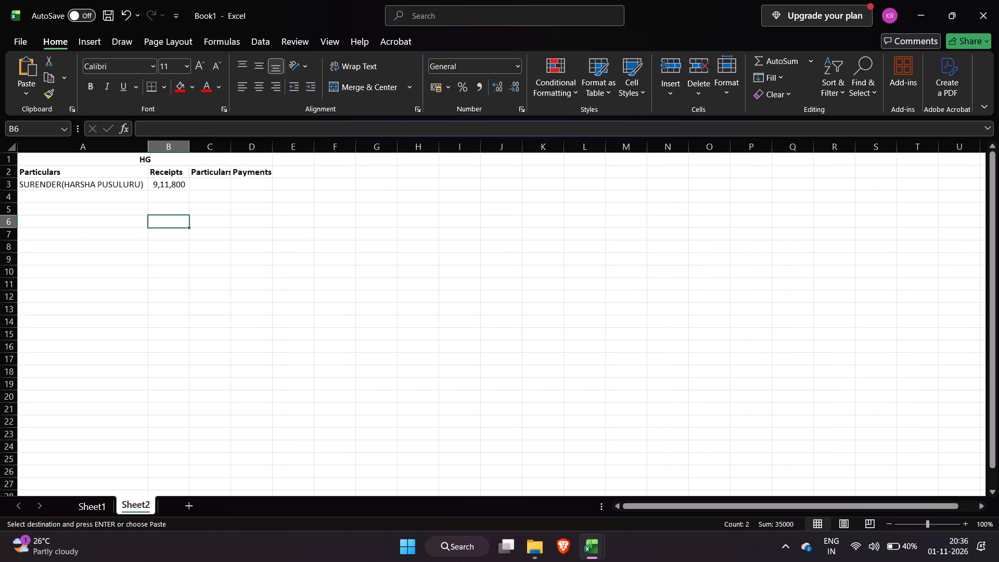
left_click(202, 197)
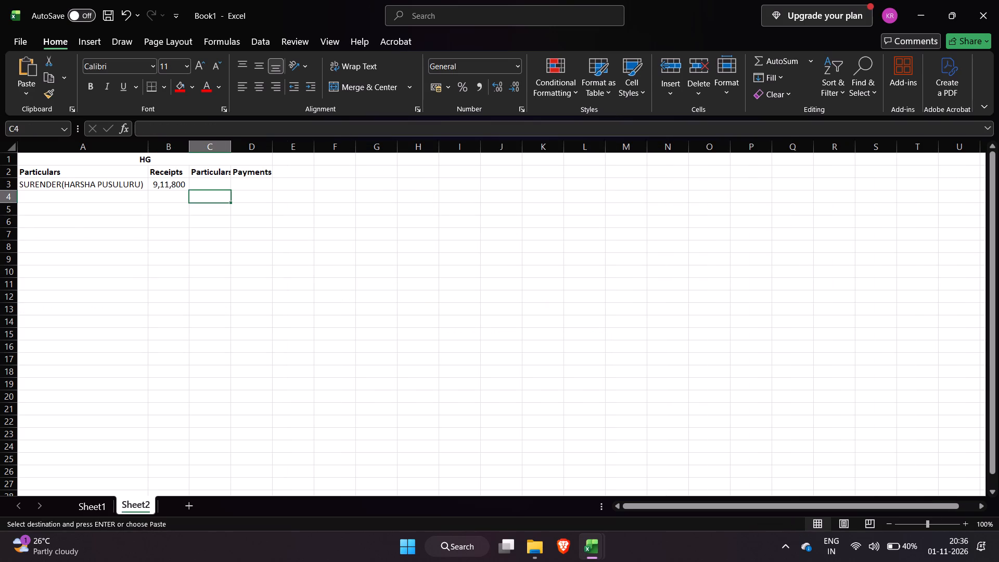
key("ctrl+alt+v")
key("ctrl+v")
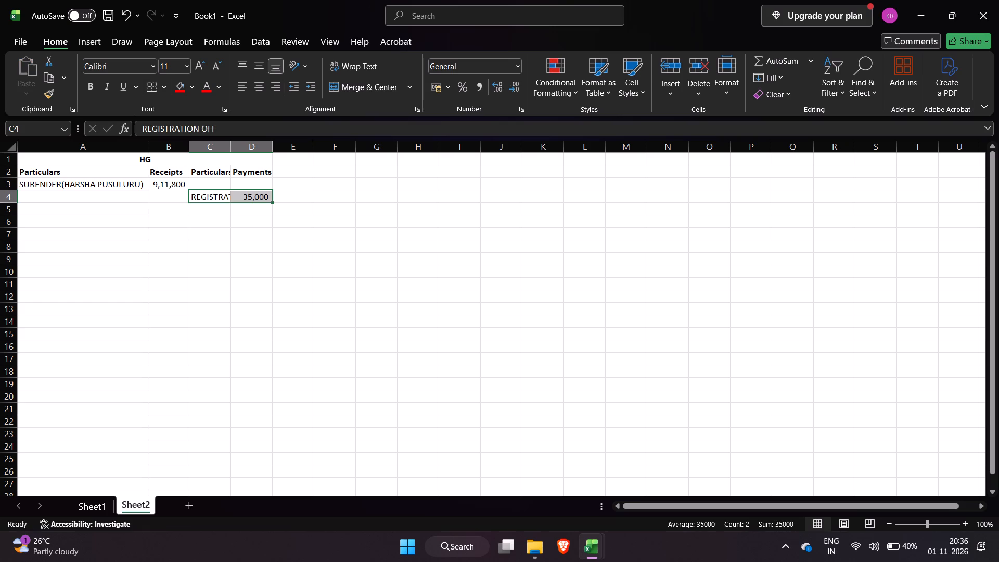
AutoFit the widths of columns C and D in the HG sheet.
type("hoi")
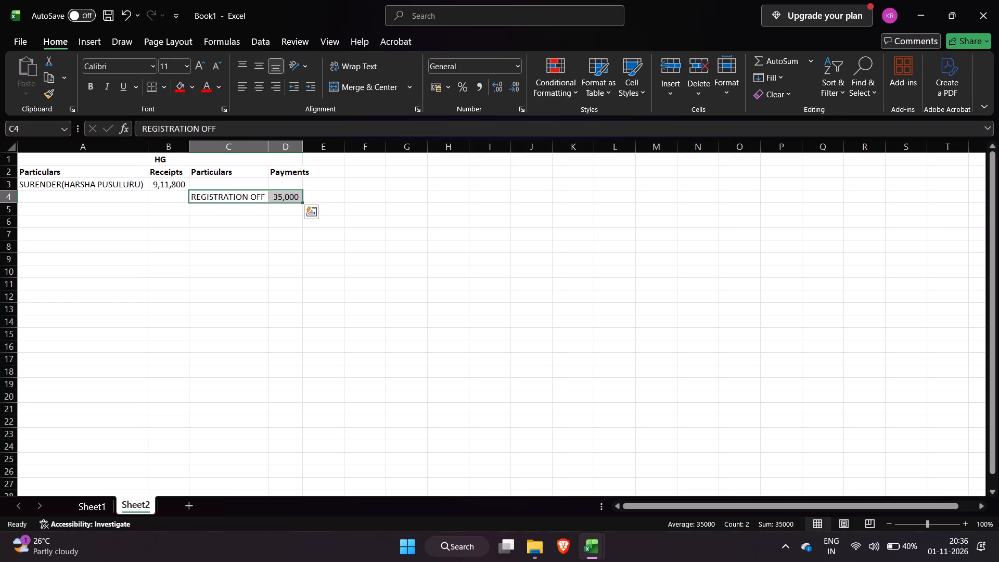
left_click(156, 224)
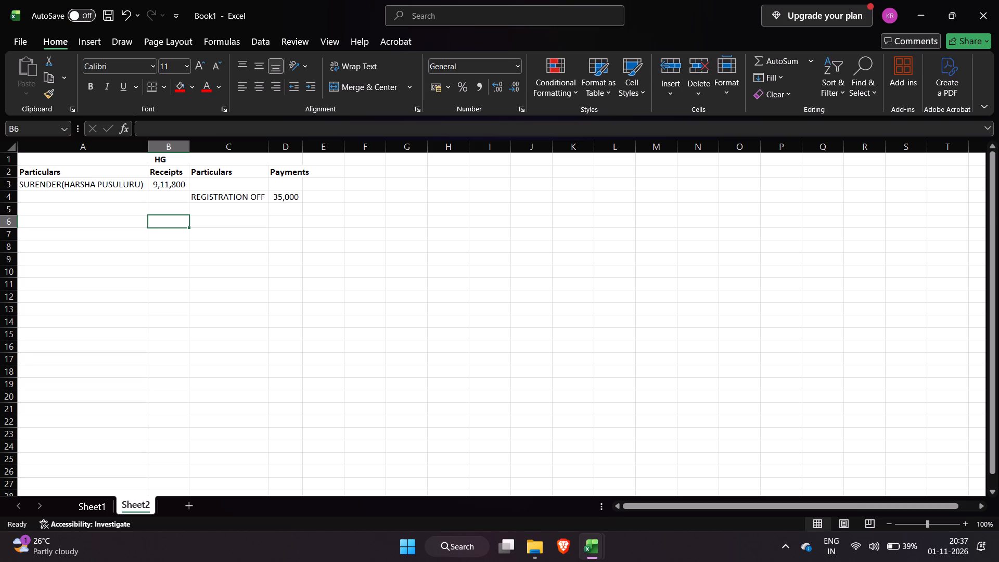
Compare the TG sheet's row 7 receipt with row 40 of Stores Oct-2026, and check the narrations of rows 38 to 40.
left_click(90, 507)
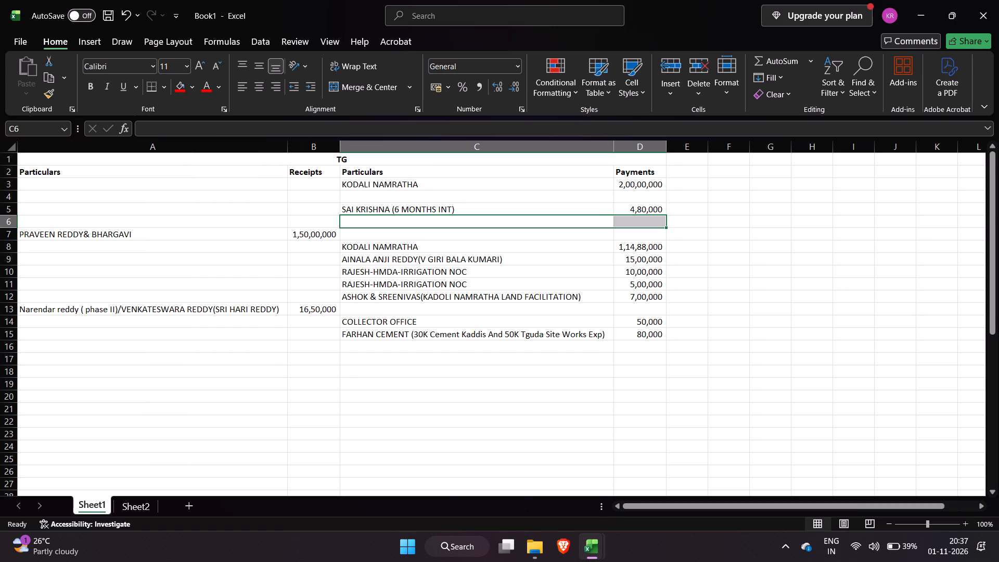
key("Down")
key("Left")
key("alt+Tab")
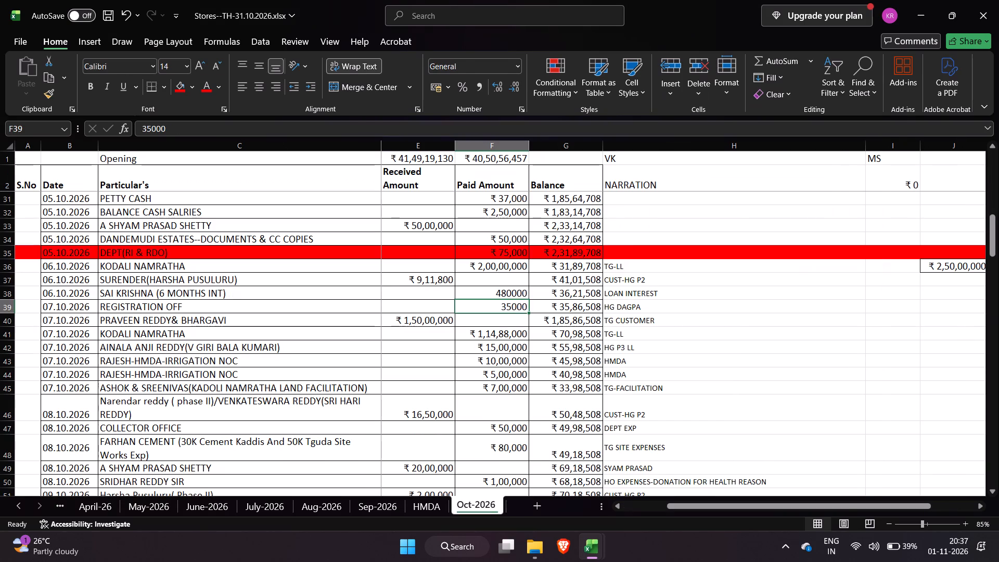
key("Down")
key("Left")
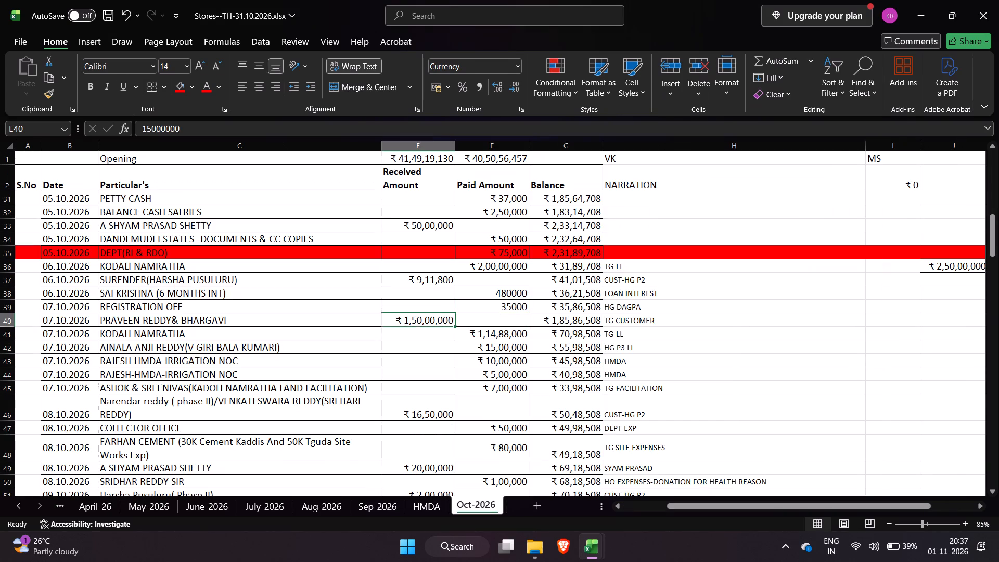
key("alt+Tab")
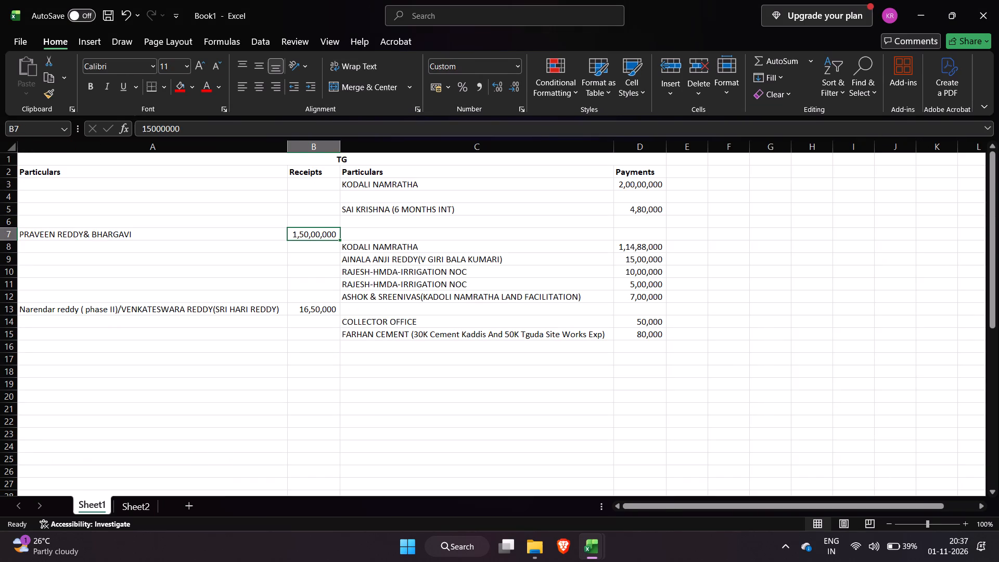
key("alt+Tab")
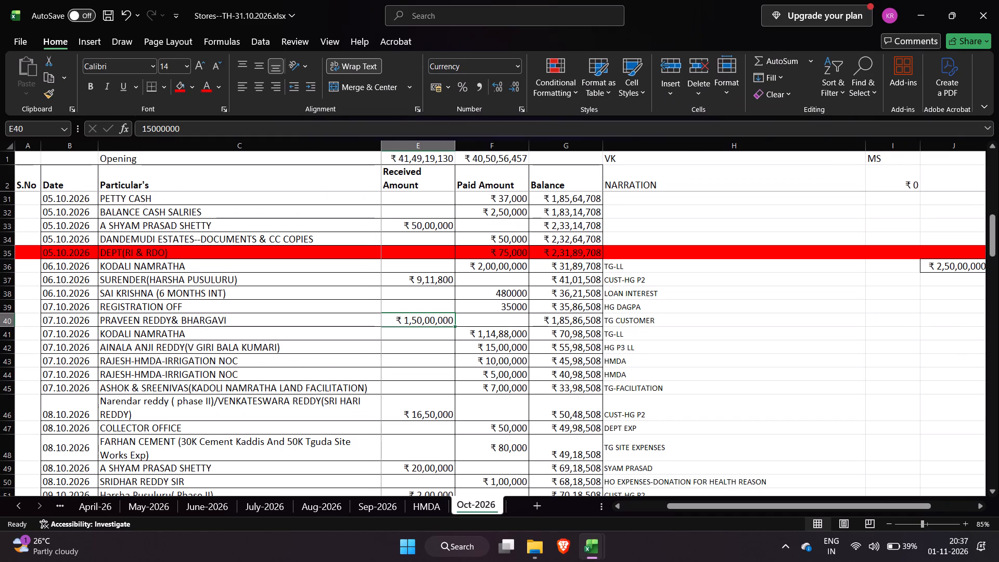
key("Right")
key("Right")
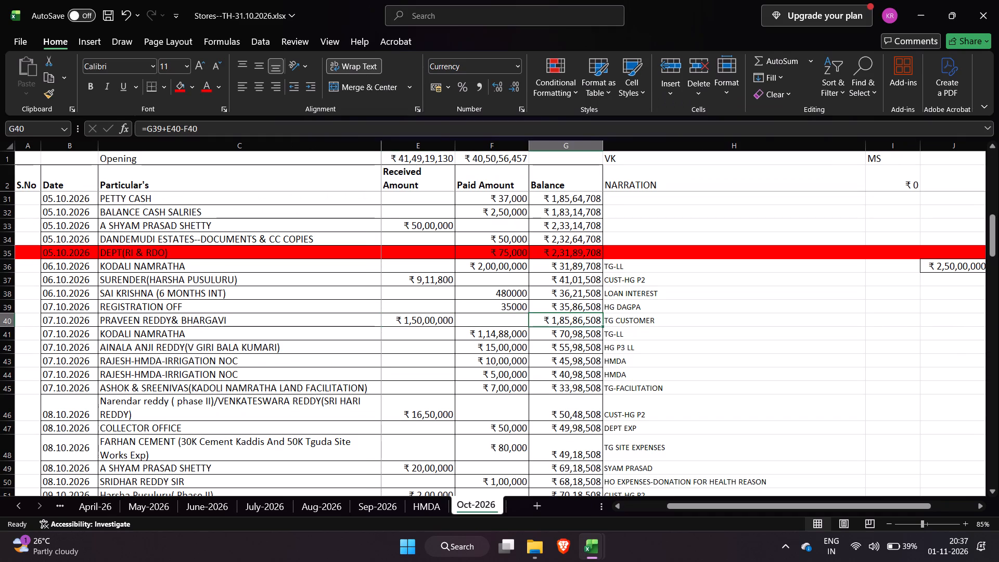
key("Right")
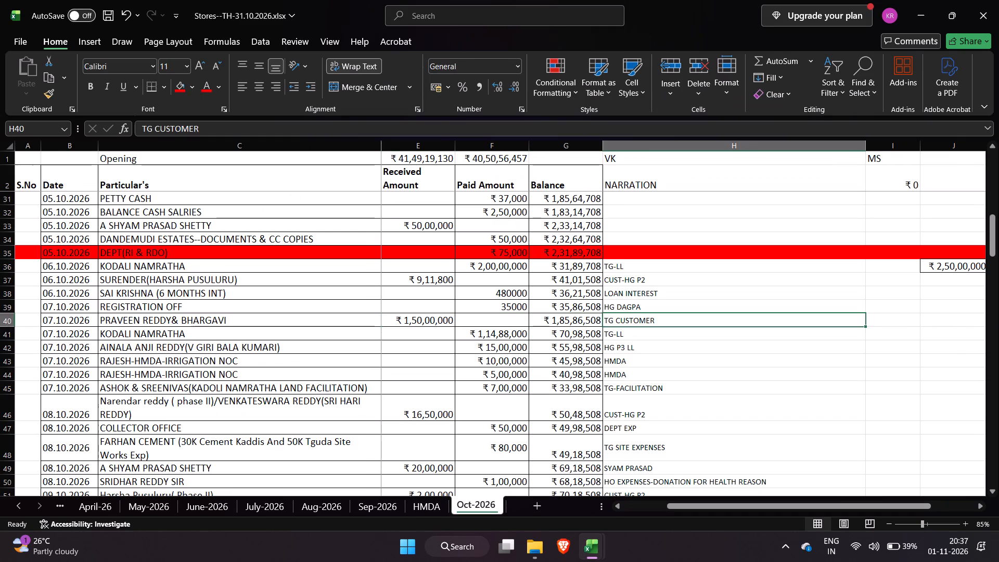
key("Up")
key("Up")
key("Left")
key("Left")
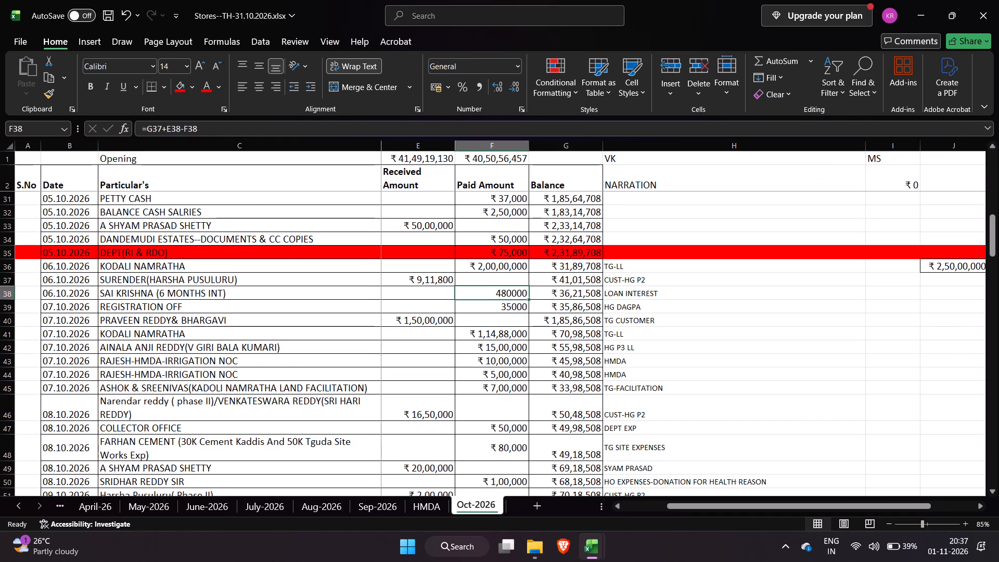
Fill the 6 MONTHS INT payment in C5:D5 of the TG sheet with standard red.
key("alt+Tab")
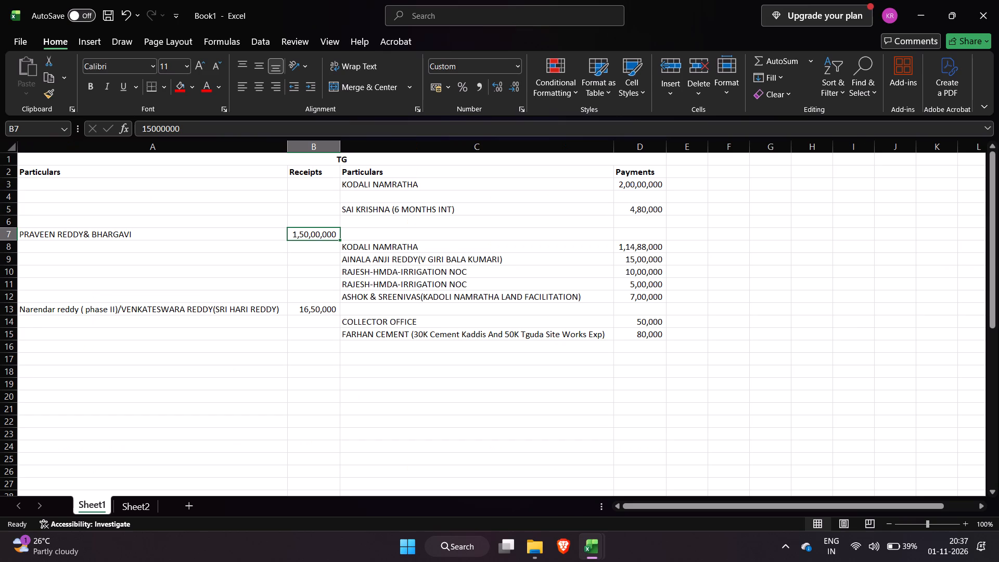
left_click(371, 207)
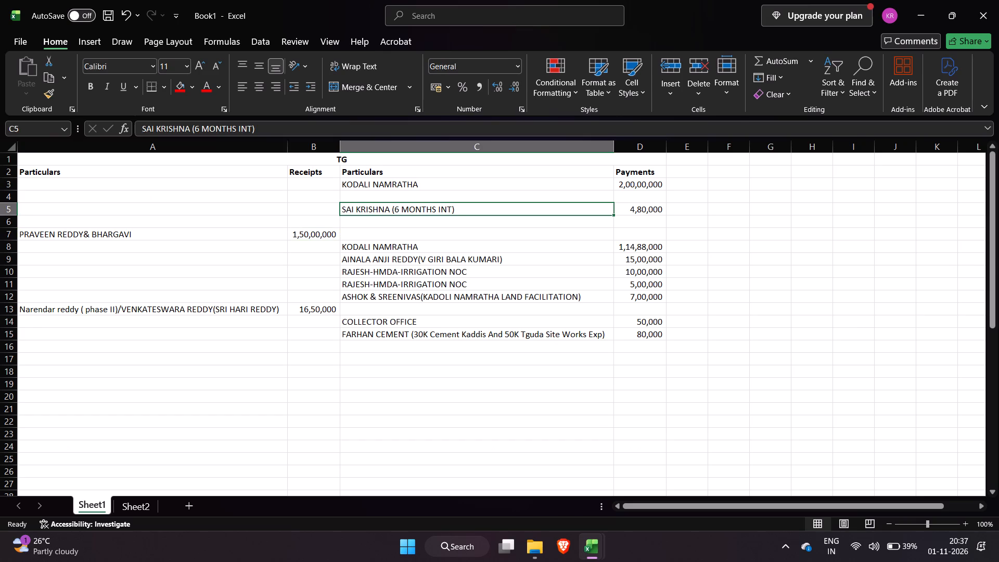
key("shift+Right")
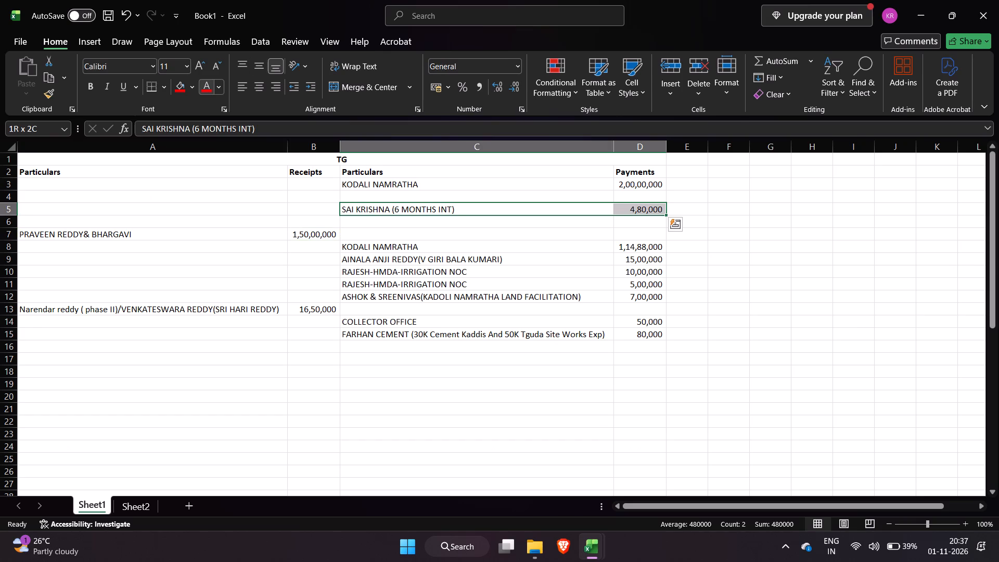
left_click(190, 87)
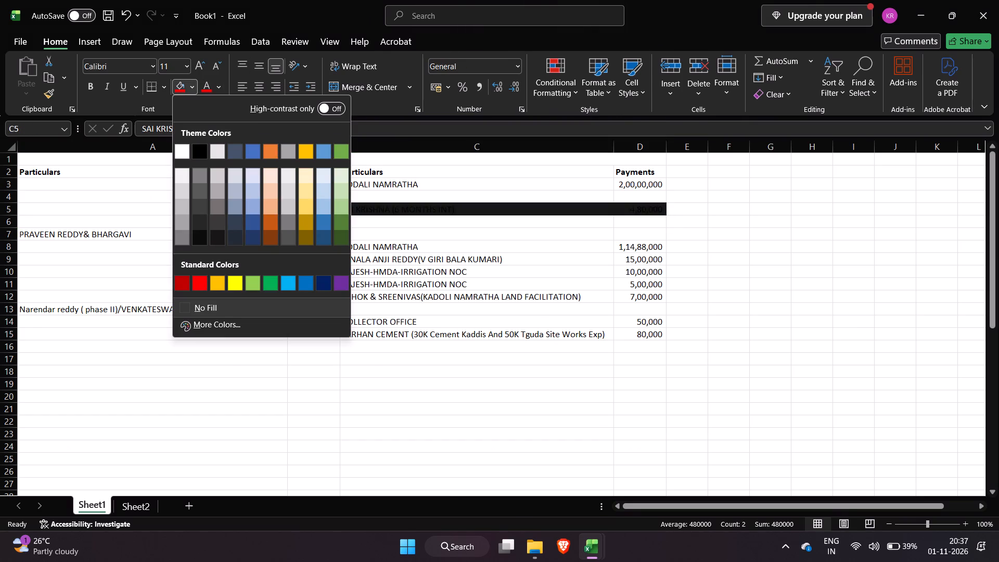
left_click(197, 283)
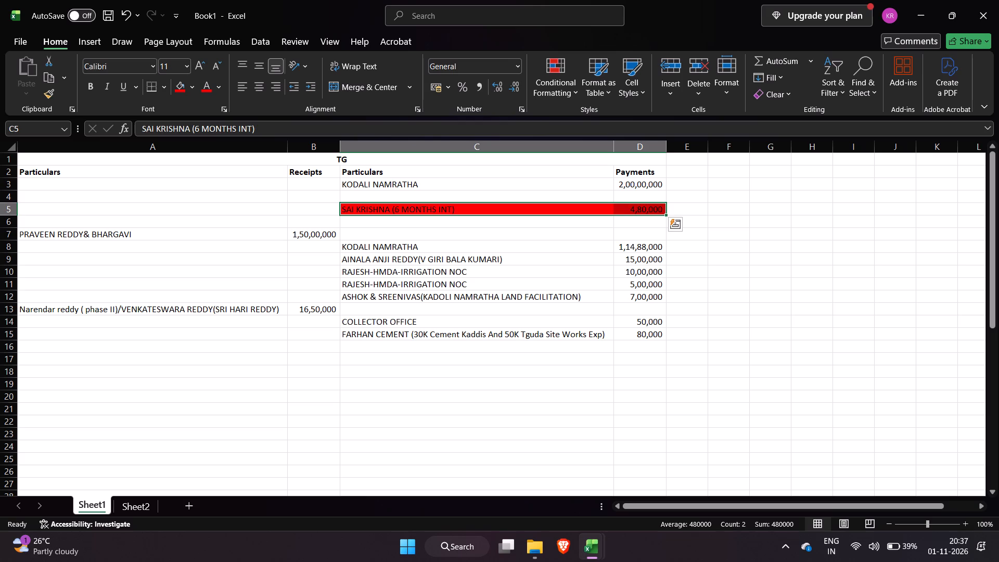
left_click(406, 237)
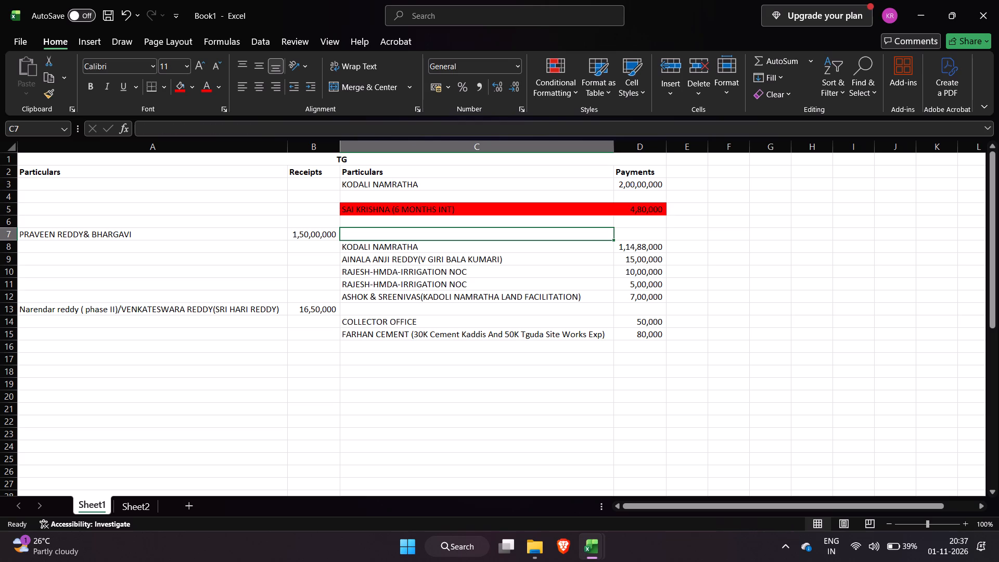
Delete the empty rows directly above and below the red-filled interest payment in the TG sheet.
left_click(373, 196)
key("shift+space")
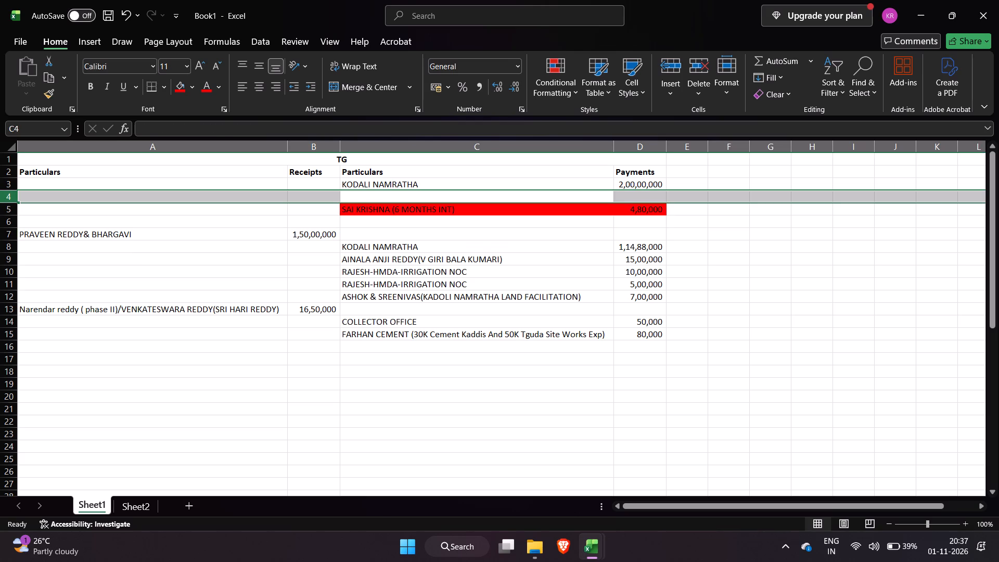
key("ctrl+minus")
left_click(372, 207)
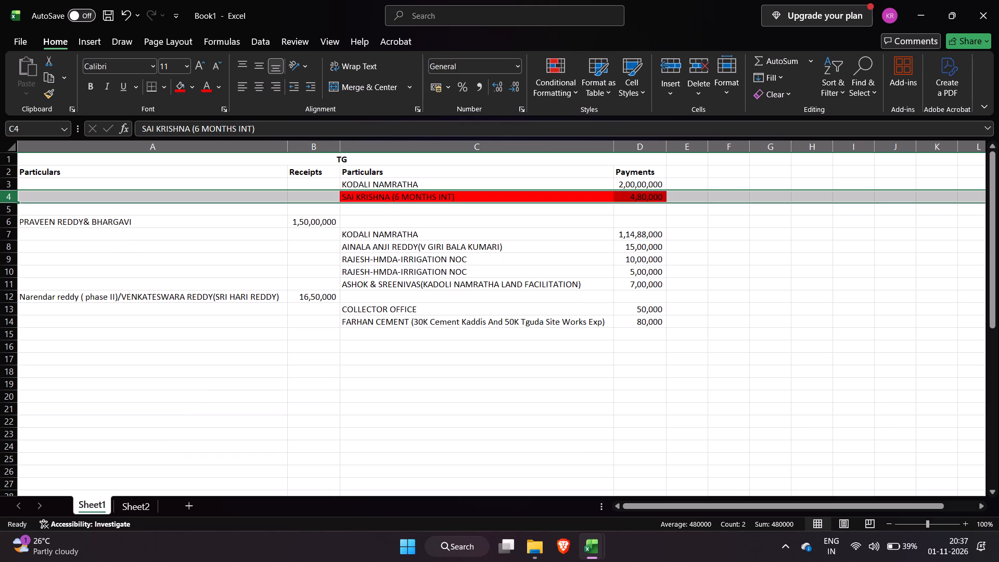
key("shift+space")
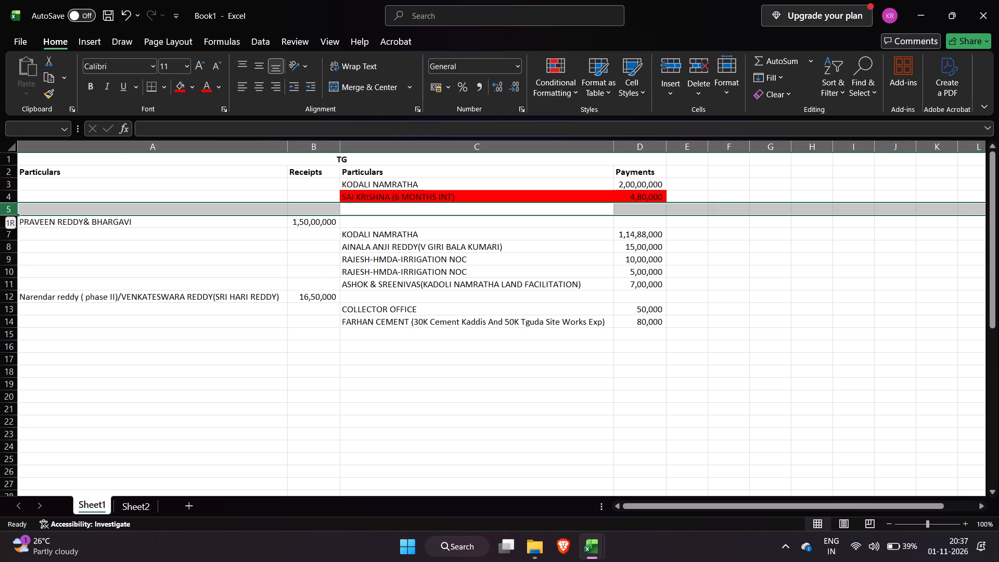
key("ctrl+minus")
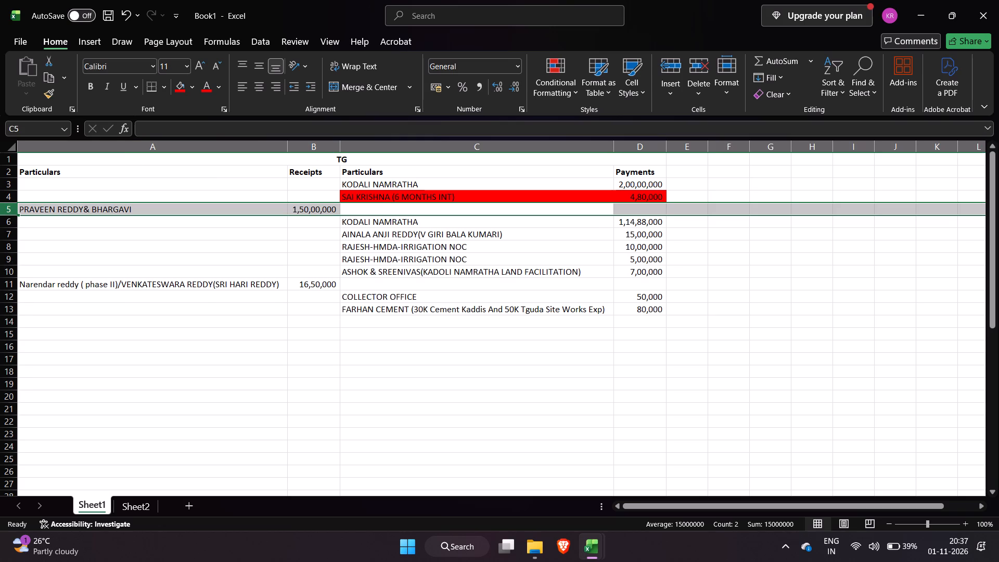
left_click(316, 239)
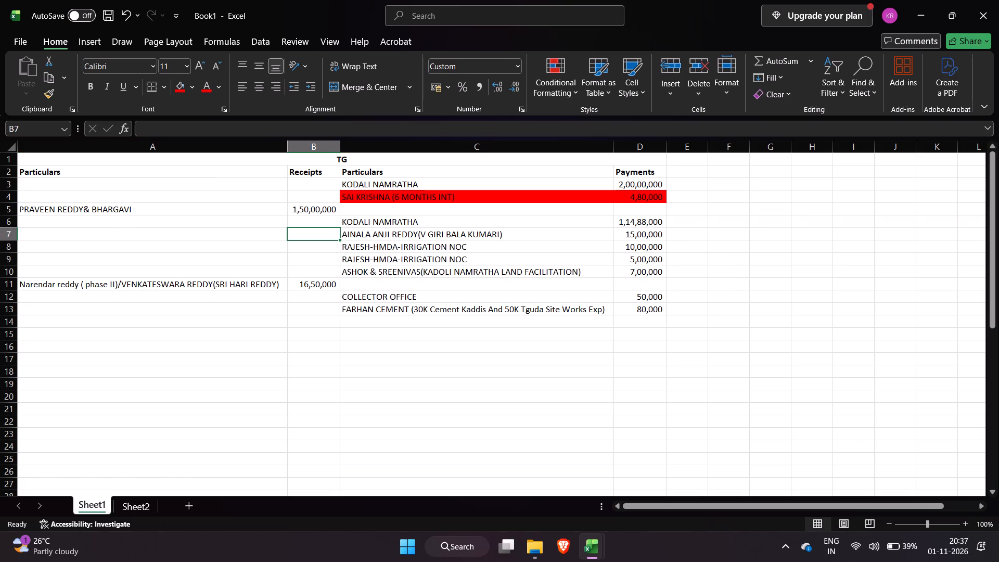
Check the narrations of rows 39 and 40 in Stores Oct-2026 against the entries in Book1's first sheet.
key("alt+Tab")
key("Down")
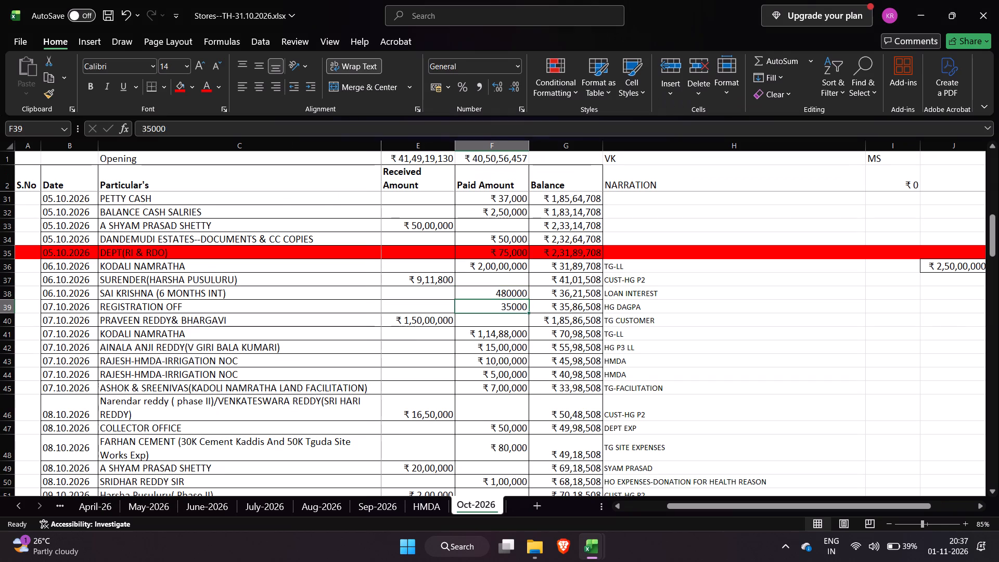
key("Down")
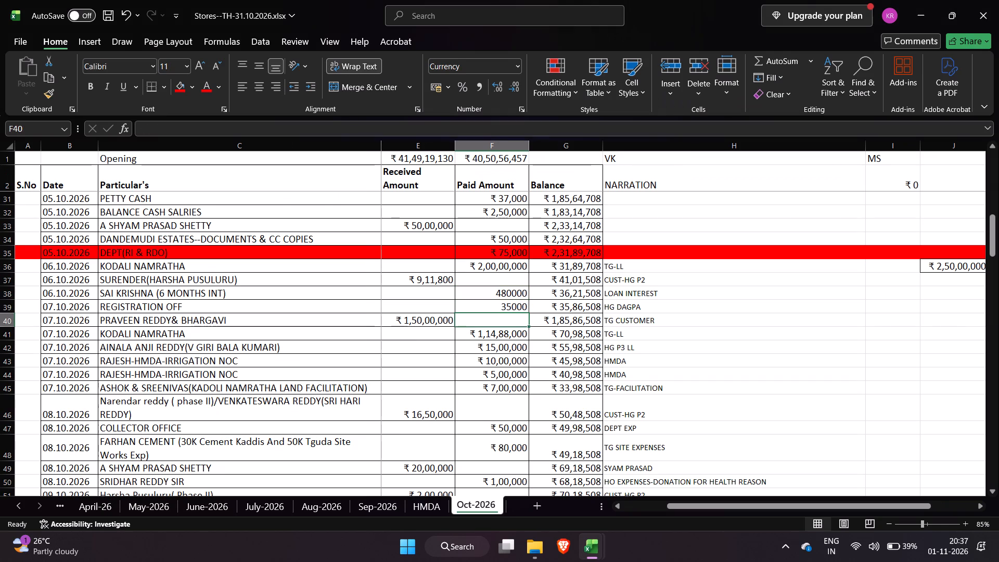
key("alt+Tab")
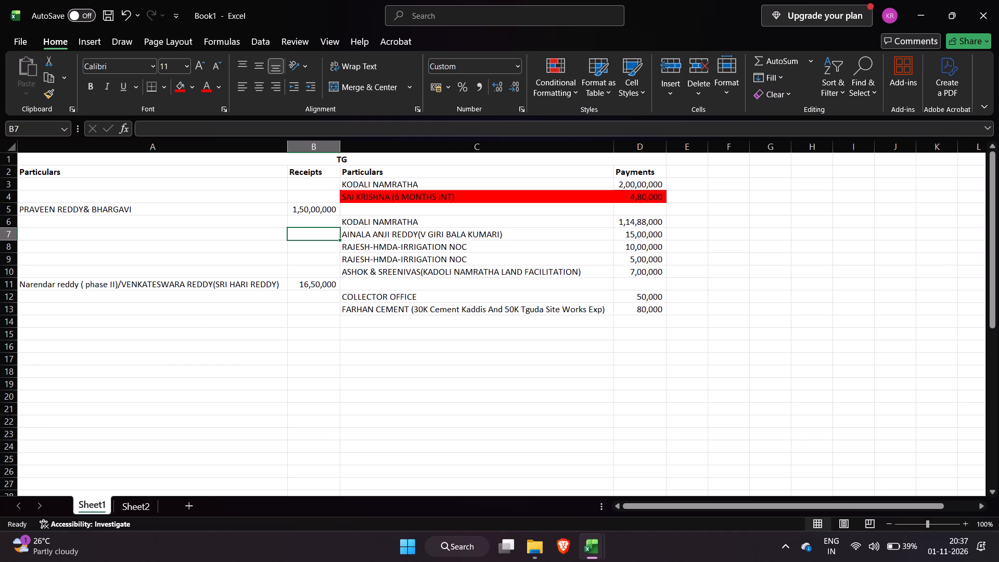
scroll(316, 239, "up", 2)
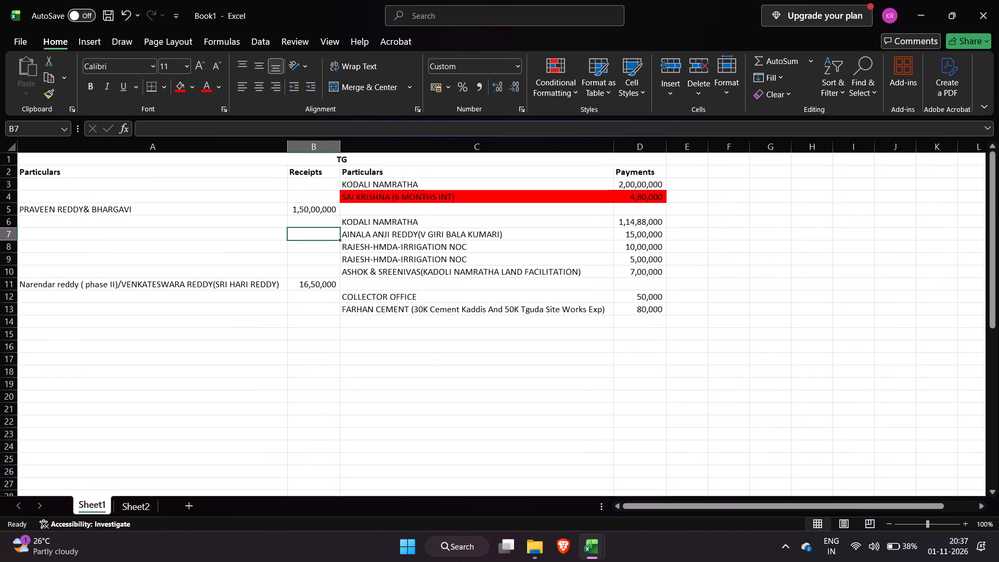
Rename Sheet1 of Book1 as TG in capital letters.
double_click(83, 505)
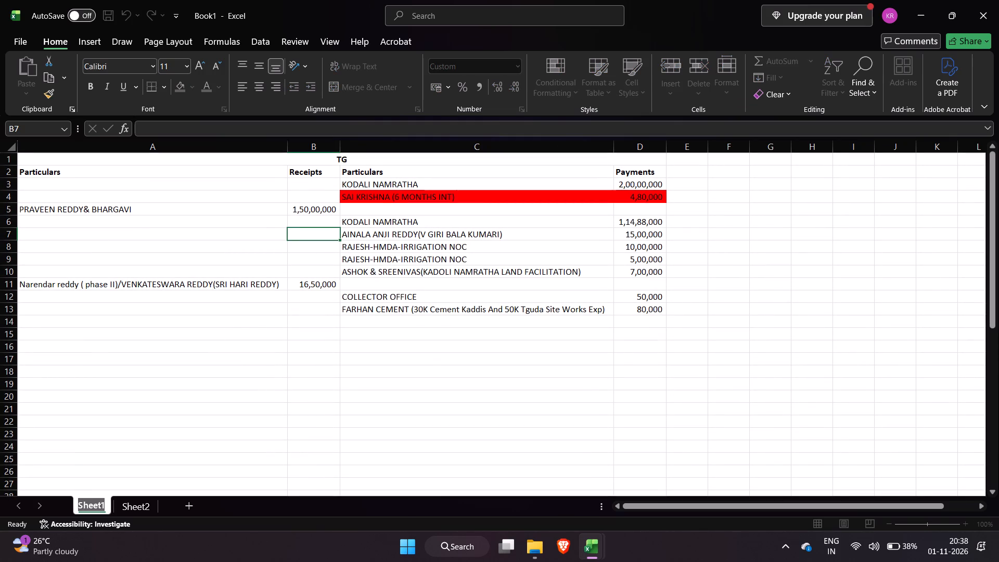
type("tg")
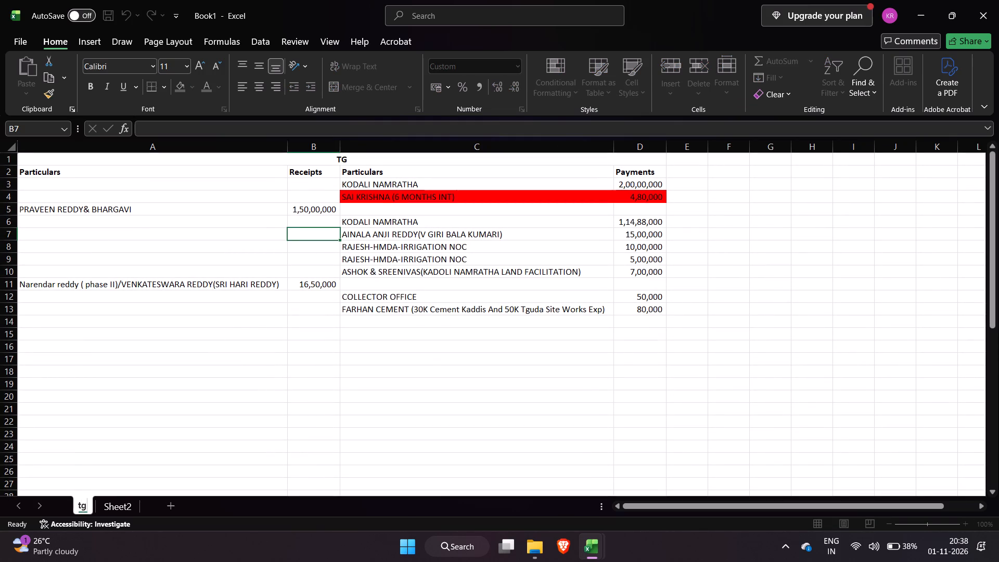
key("BackSpace")
key("BackSpace")
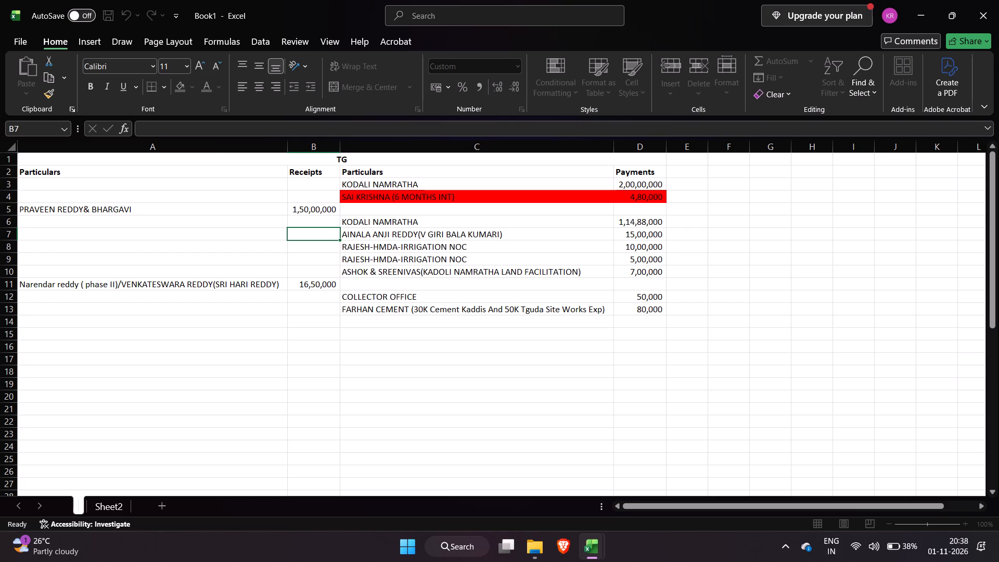
type("TG")
Rename Sheet2 as HG.
double_click(125, 506)
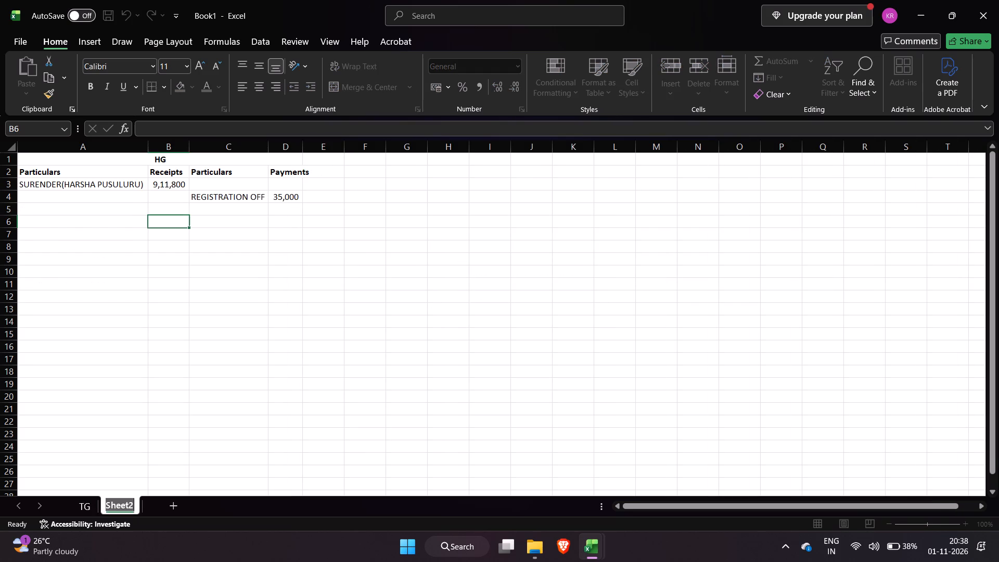
type("HG")
left_click(92, 450)
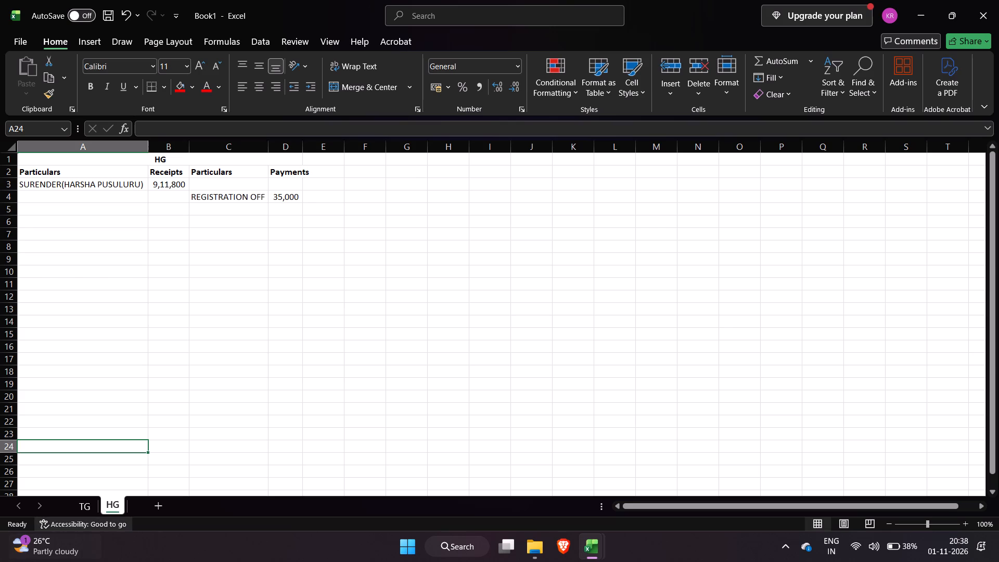
Review the TG sheet's payments through row 7 and compare rows 6 and 7 with the narrations of Stores Oct-2026 rows 41 and 42.
left_click(82, 508)
left_click(174, 400)
key("Up")
key("Up")
key("Up")
key("Up")
key("Up")
key("Up")
key("Up")
key("Up")
key("Up")
key("Up")
key("Up")
key("Up")
key("Up")
key("Up")
key("Up")
key("Up")
key("Up")
key("Up")
key("Up")
key("Up")
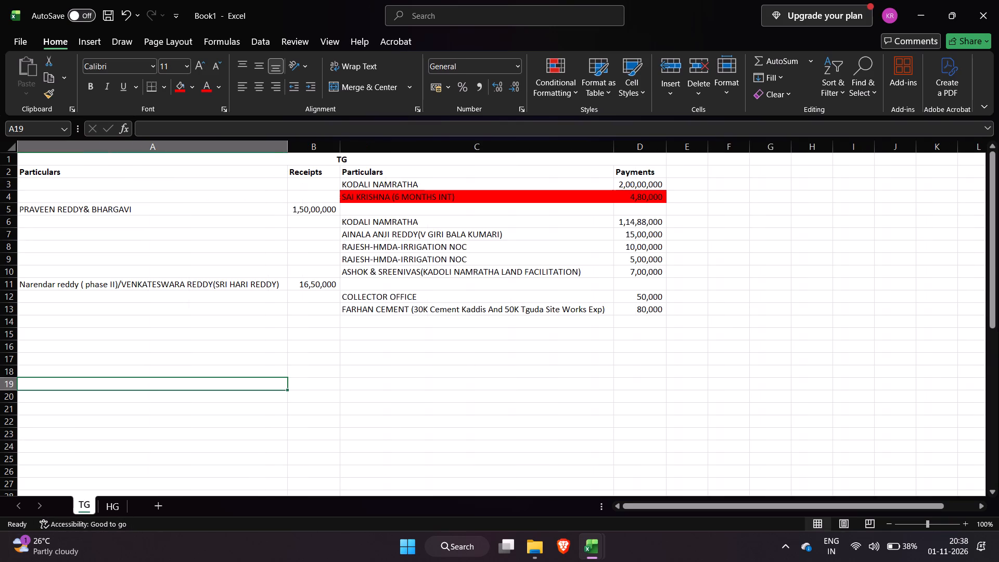
key("Right")
key("Down")
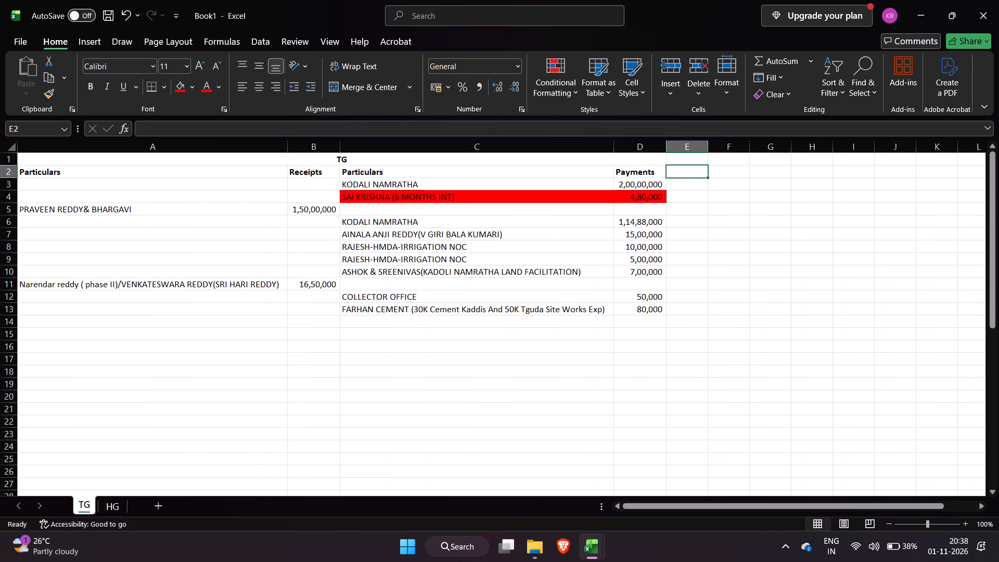
key("Up")
key("Left")
key("Left")
key("Down")
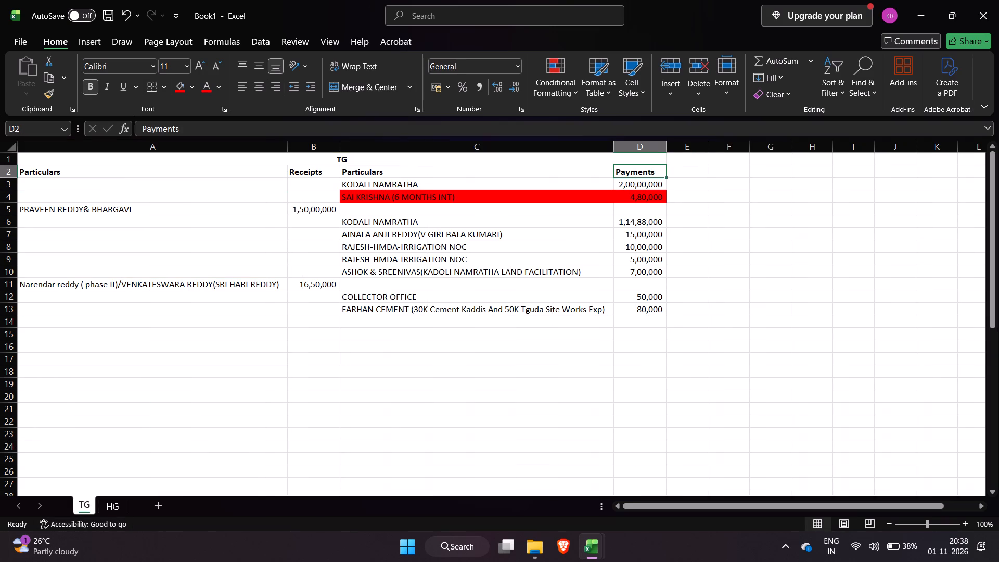
key("Down")
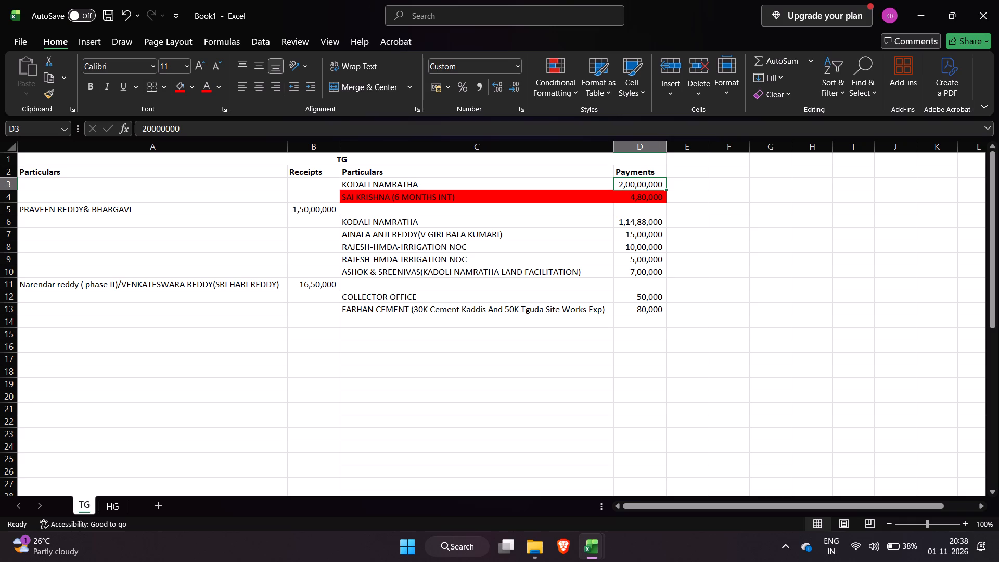
key("Down")
key("Down")
key("Down")
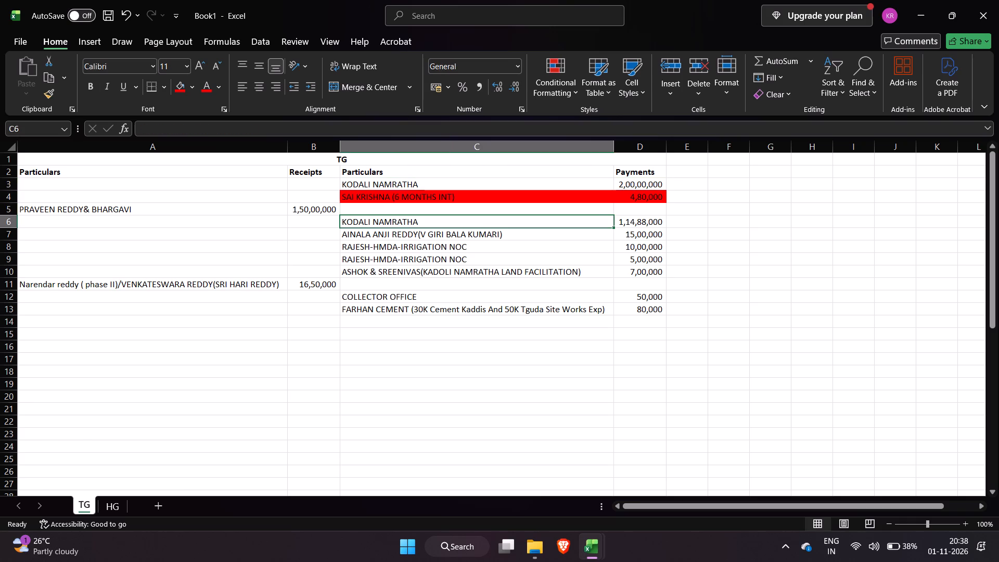
key("alt+Tab")
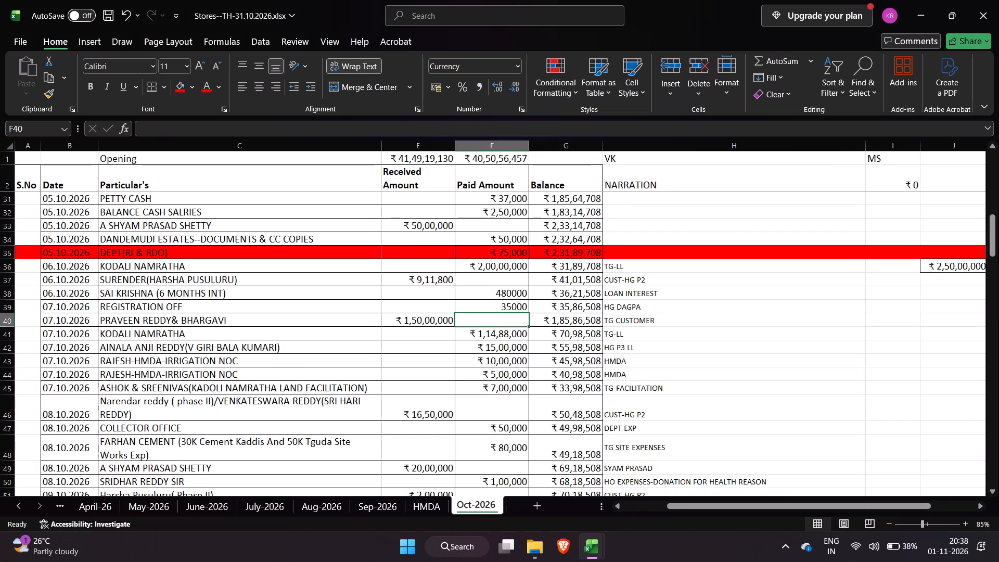
key("Down")
key("Down")
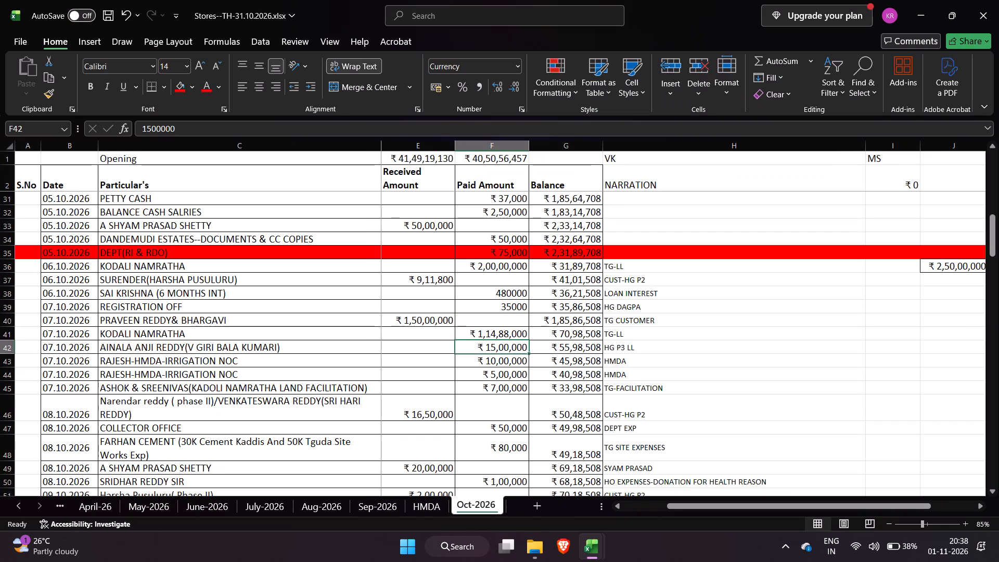
key("alt+Tab")
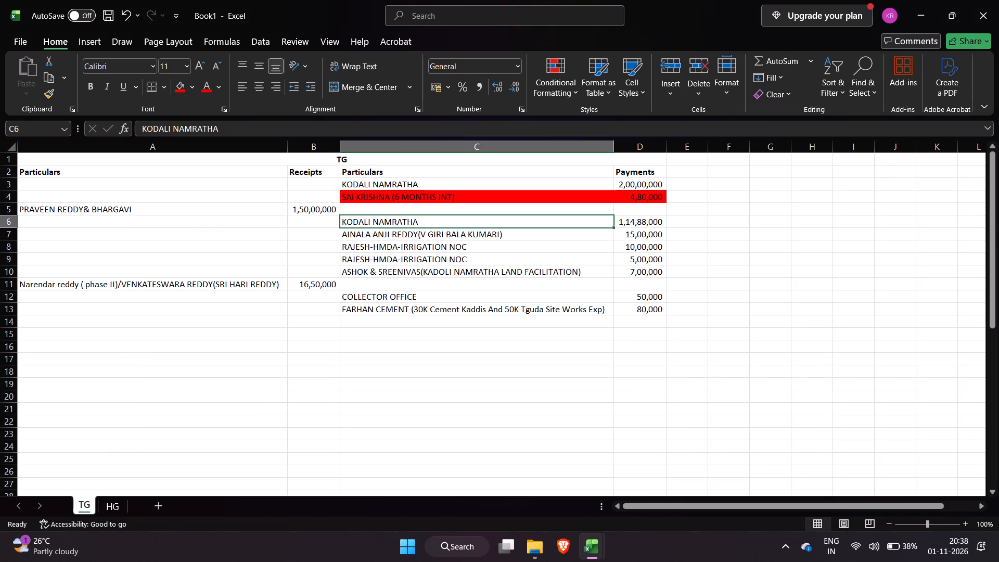
key("Down")
key("alt+Tab")
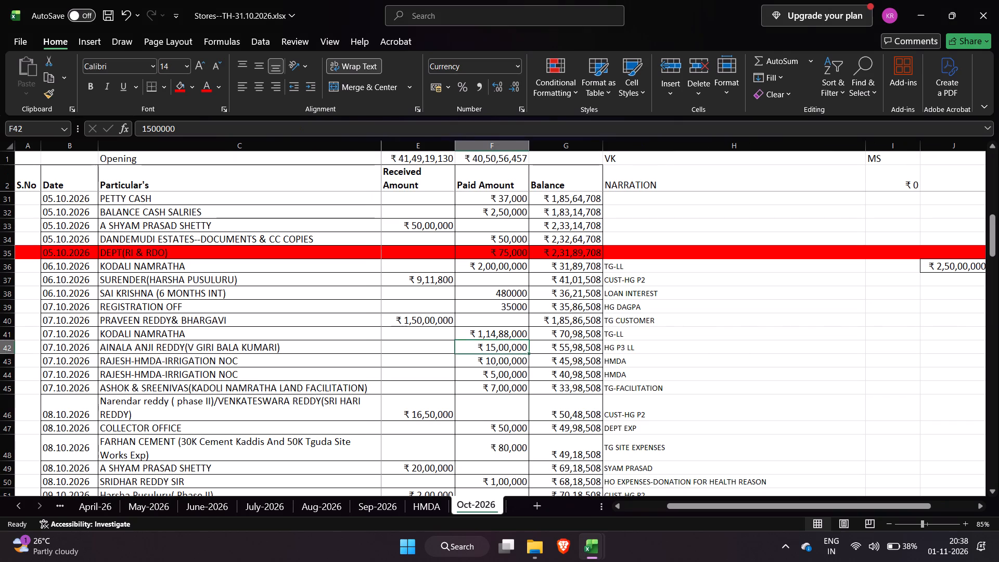
key("alt+Tab")
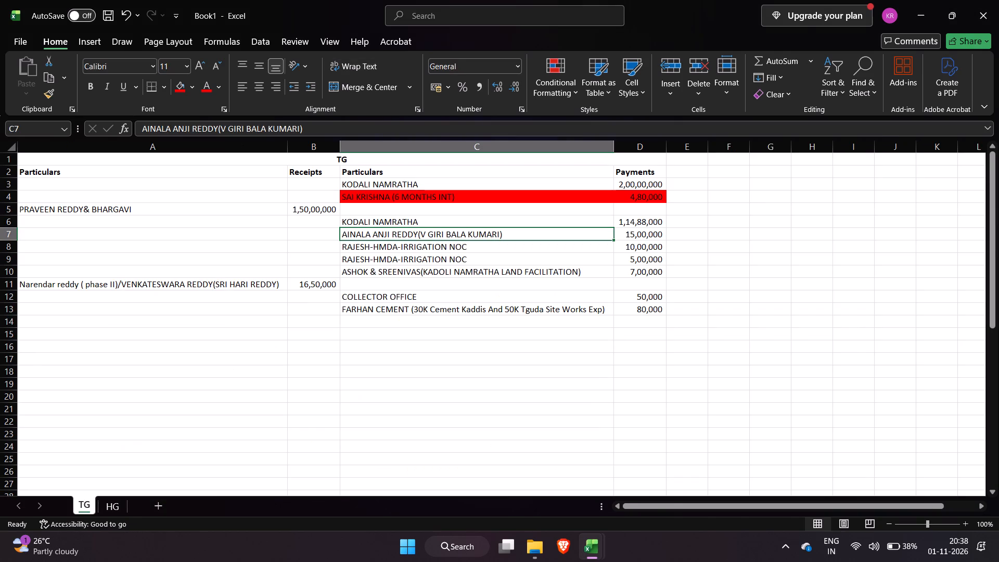
Move the HG P3 LL payment from C7:D7 of the TG sheet to C5:D5 of the HG sheet.
key("shift+Right")
key("ctrl+x")
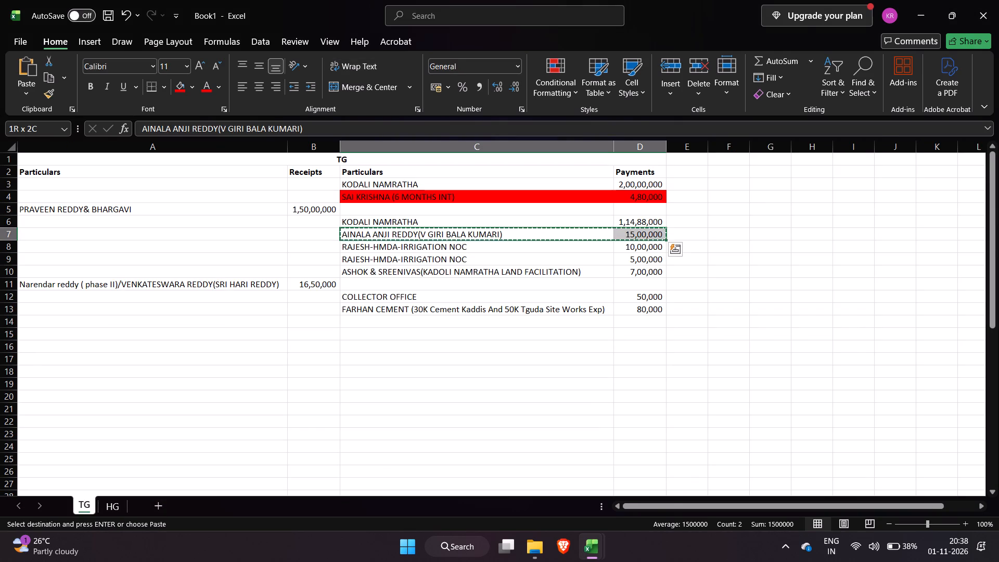
left_click(112, 506)
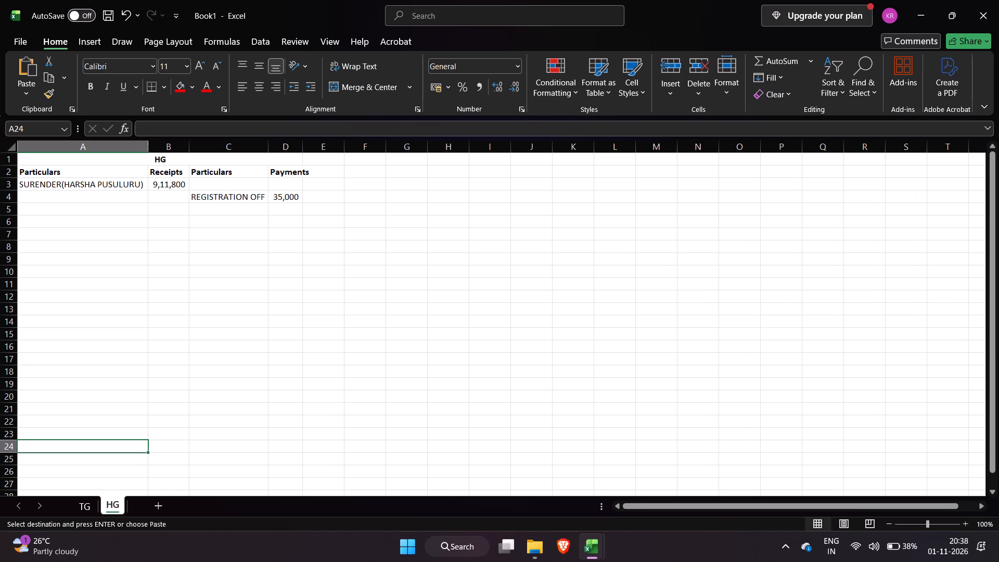
left_click(200, 208)
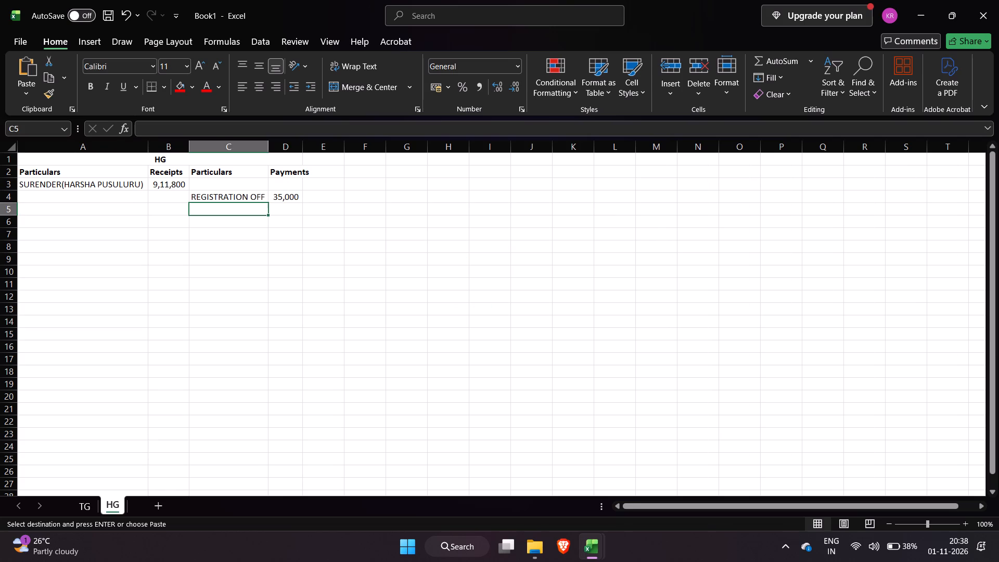
key("ctrl+alt+v")
key("ctrl+v")
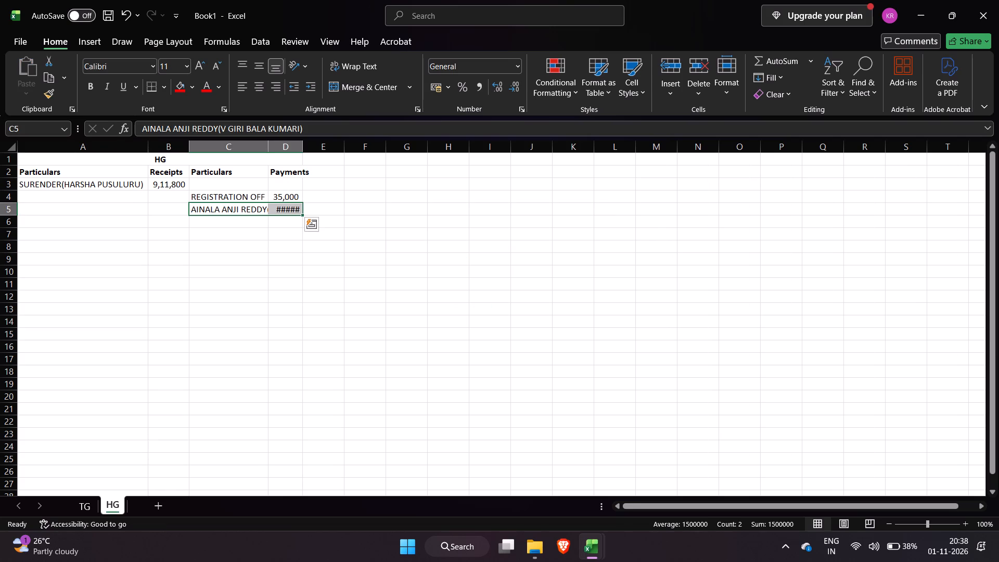
AutoFit columns C and D of the HG sheet to the moved payment in row 5.
type("hoi")
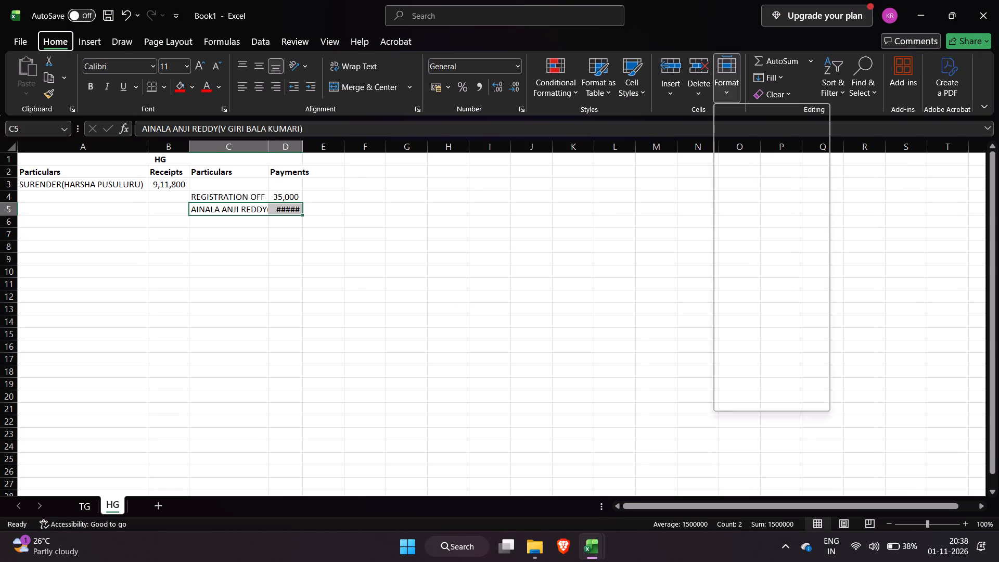
left_click(208, 218)
key("alt+Tab")
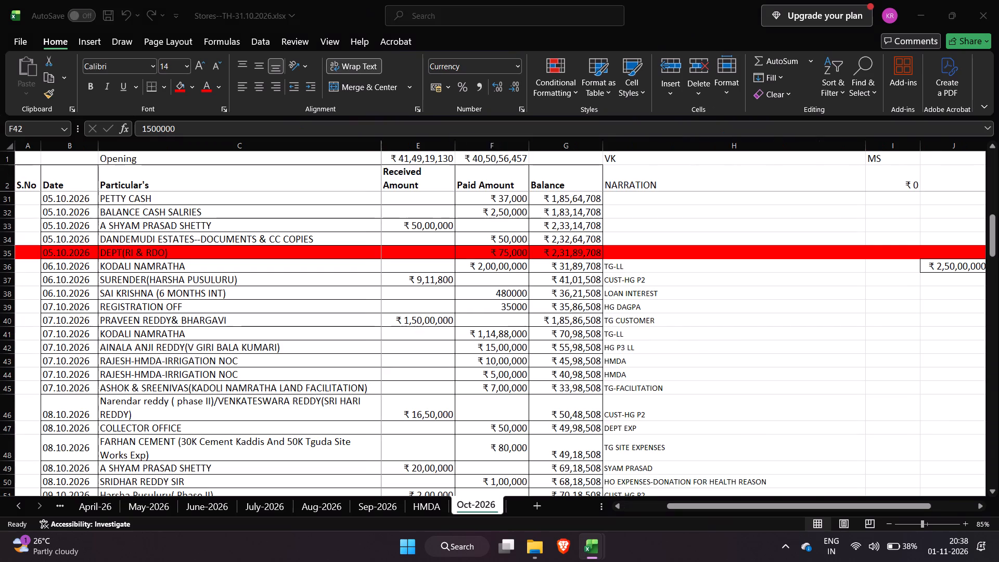
key("alt+Tab")
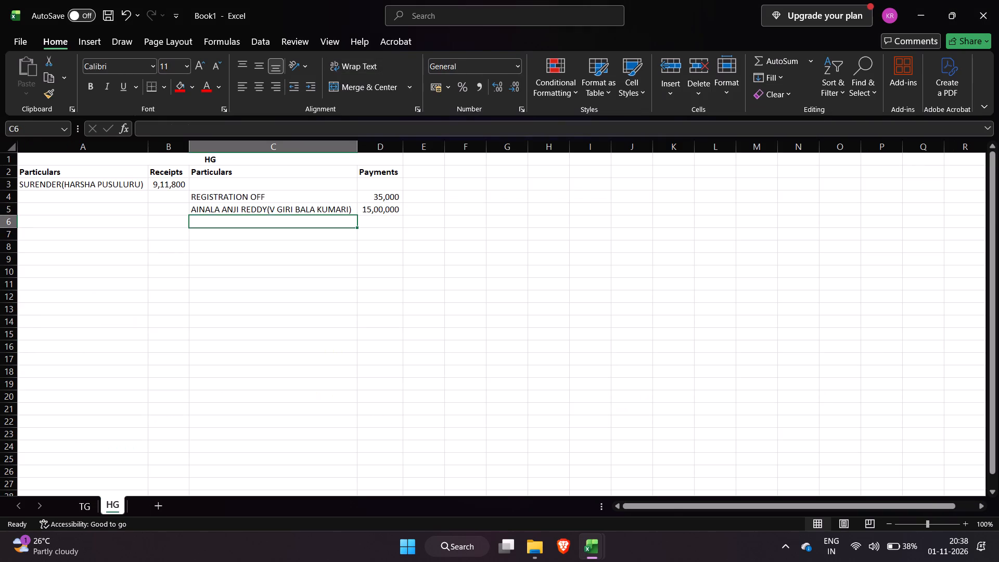
Delete the emptied row 7 from the TG sheet.
left_click(79, 503)
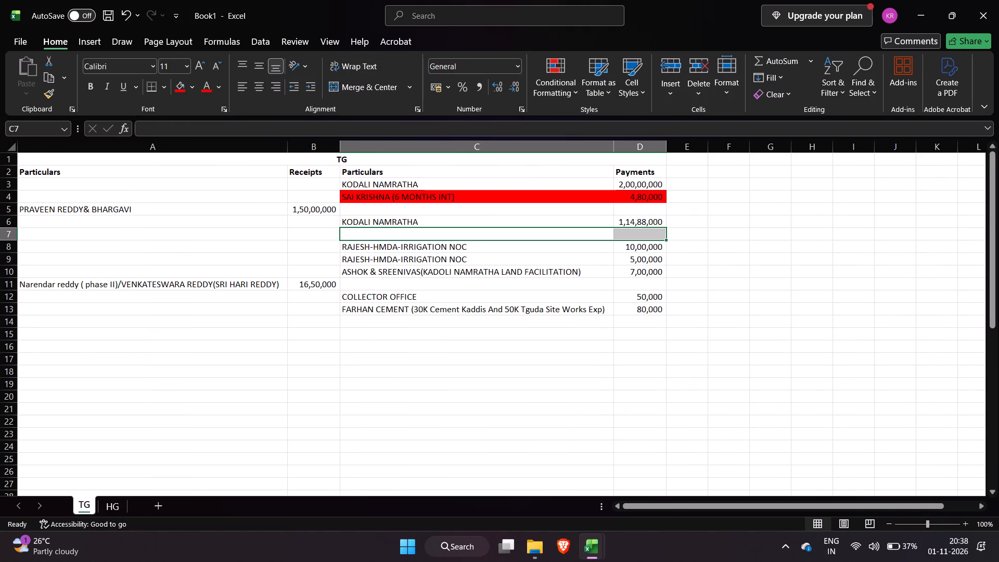
key("shift+space")
key("ctrl+minus")
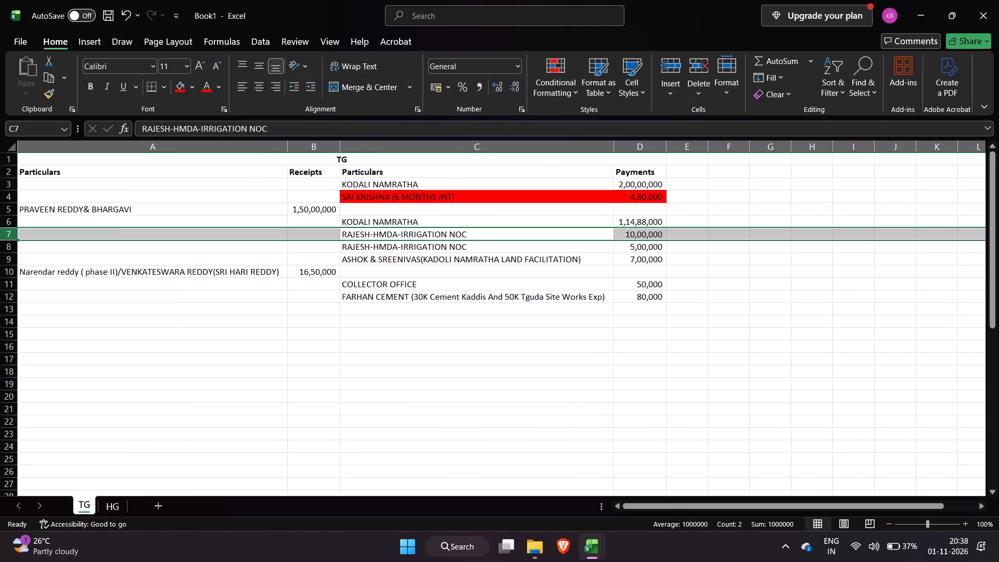
Compare TG sheet rows 7 to 10 with the narrations of Stores Oct-2026 rows 43 to 46.
key("alt+Tab")
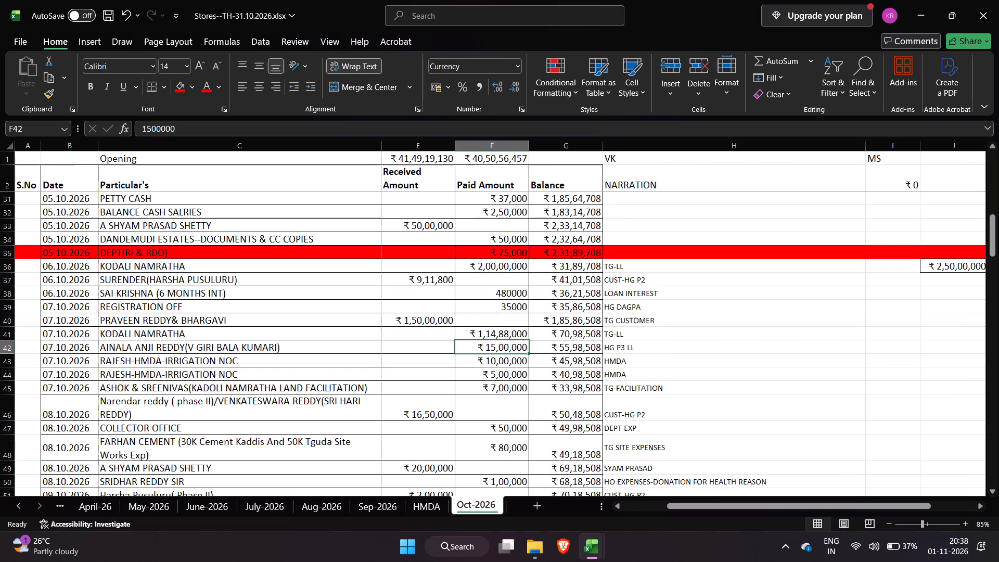
key("Down")
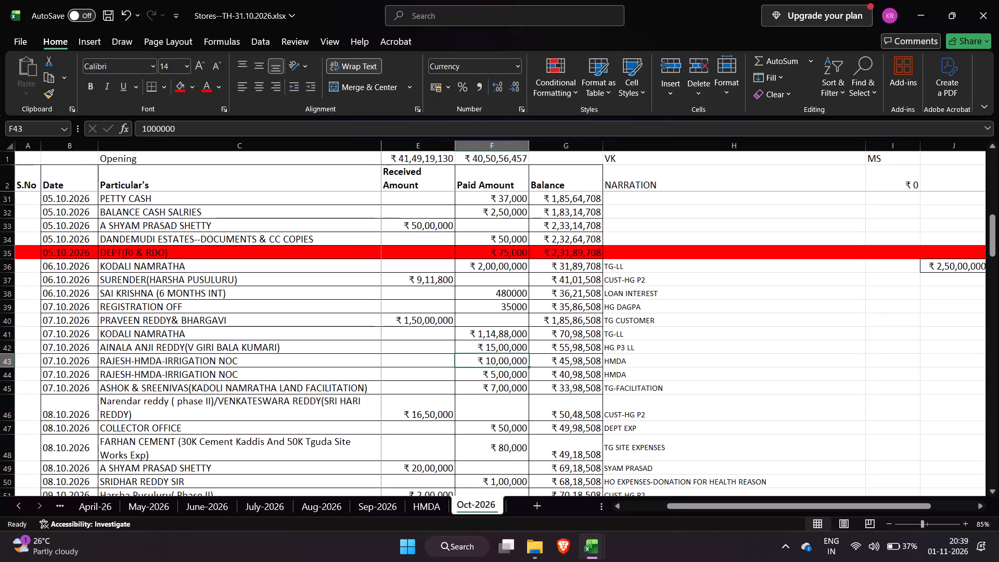
key("alt+Tab")
key("alt+Tab")
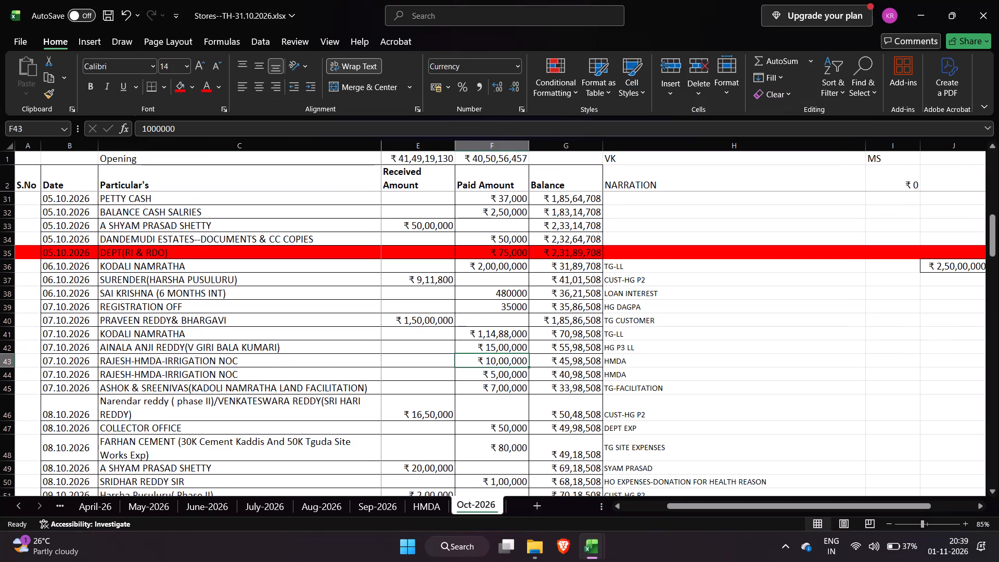
key("Down")
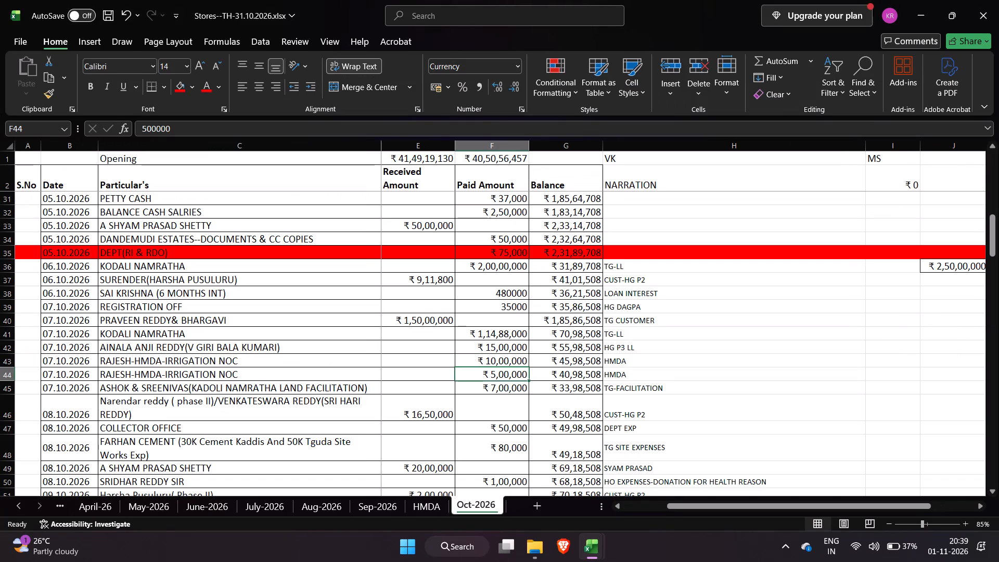
key("Down")
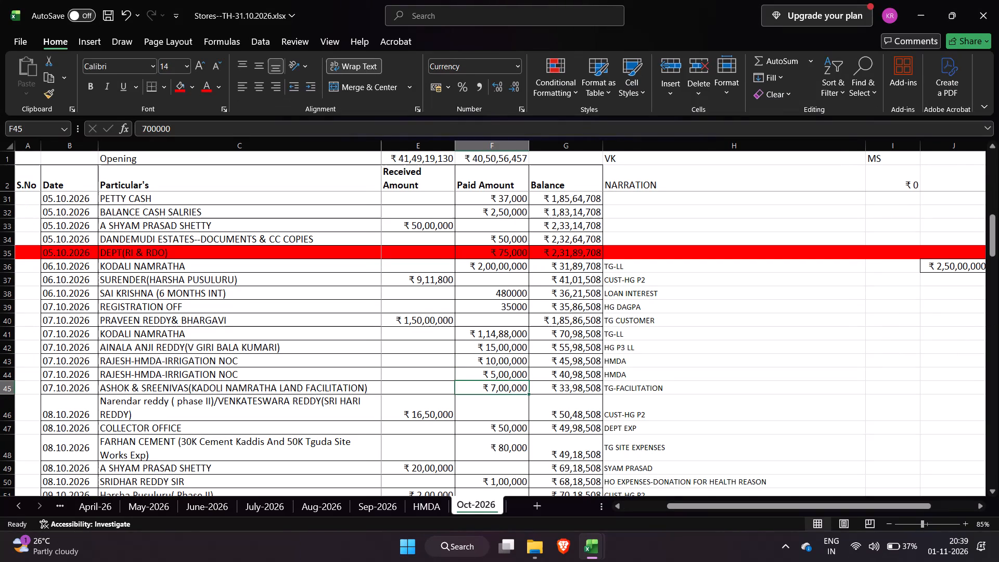
key("alt+Tab")
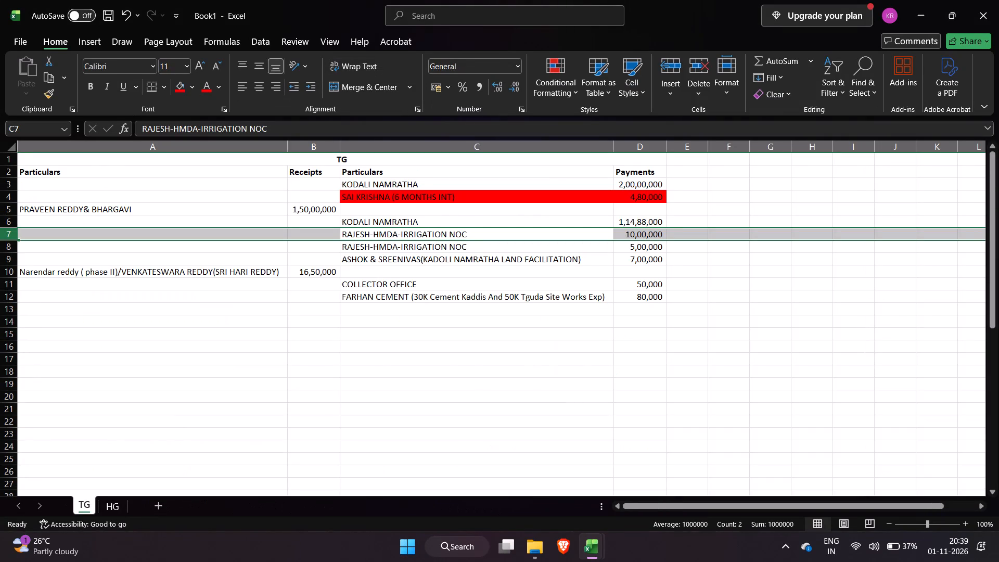
key("Down")
key("Down")
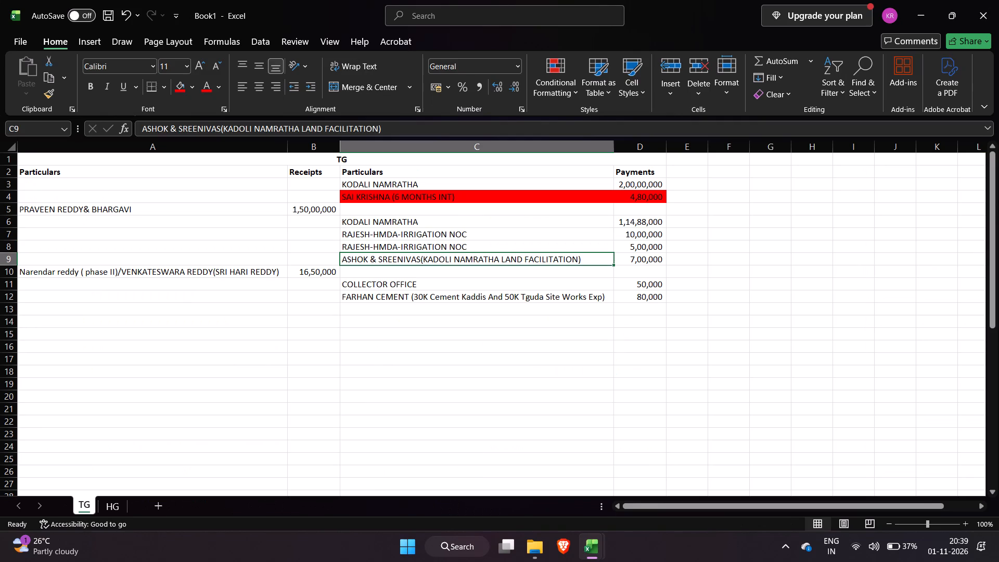
key("Up")
key("Up")
key("Up")
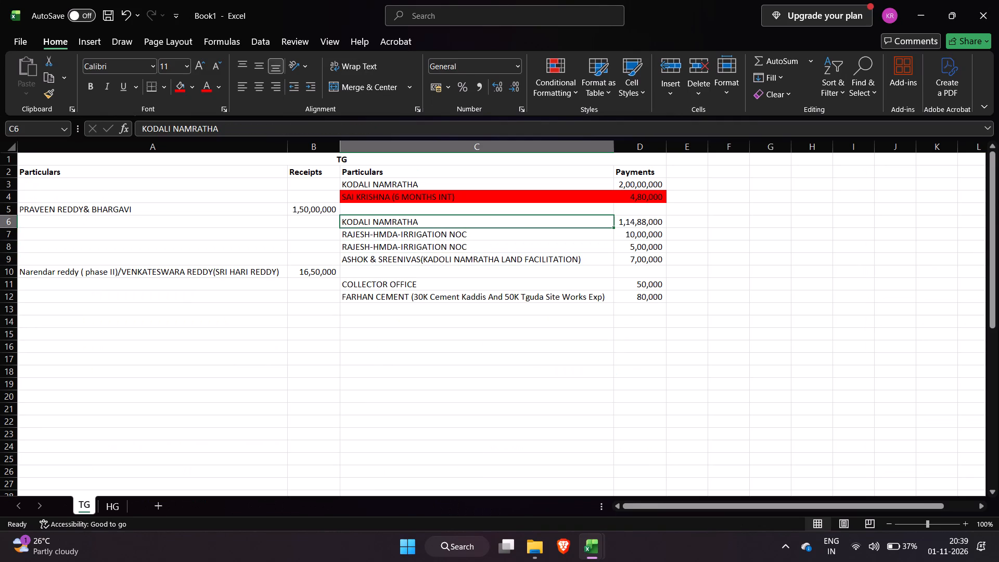
key("Down")
key("Down")
key("Down")
key("Down")
key("Left")
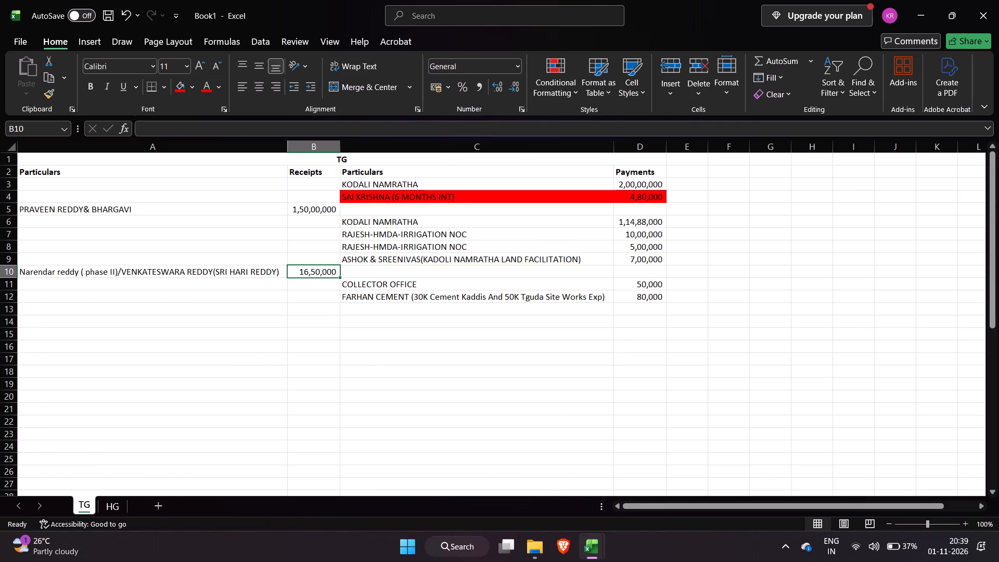
key("alt+Tab")
key("Down")
key("Left")
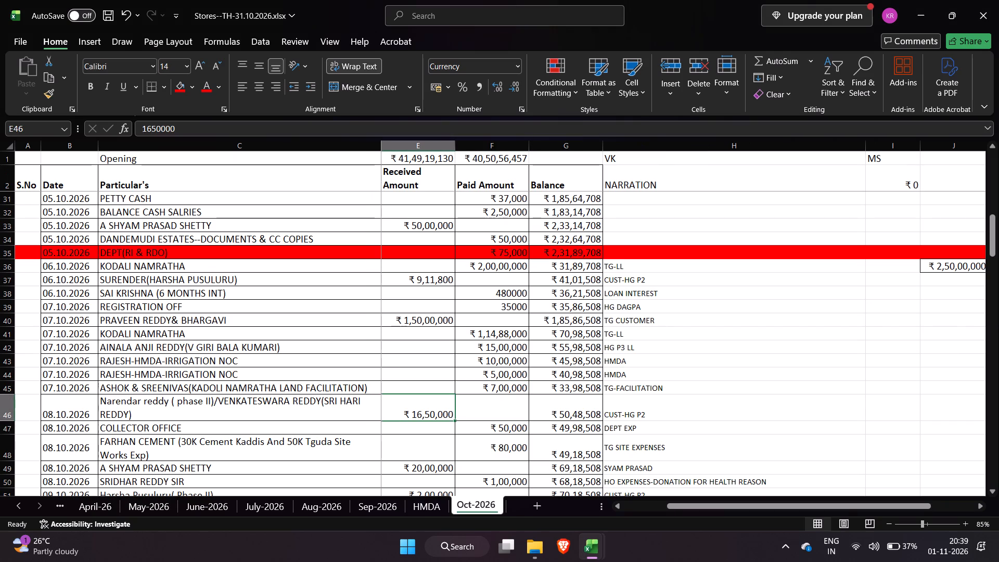
key("Up")
key("Up")
key("Up")
key("Right")
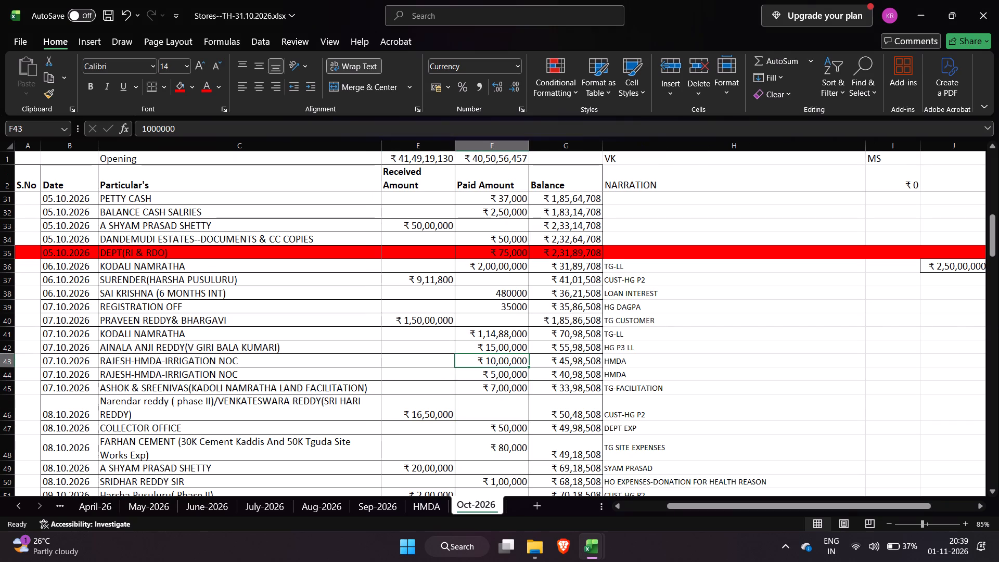
key("alt+Tab")
key("Up")
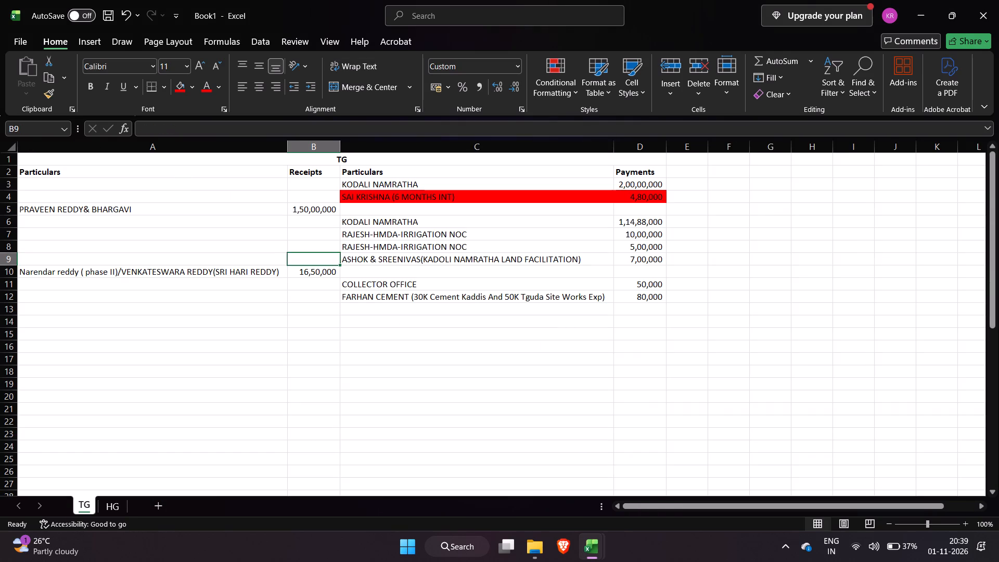
key("Right")
key("alt+Tab")
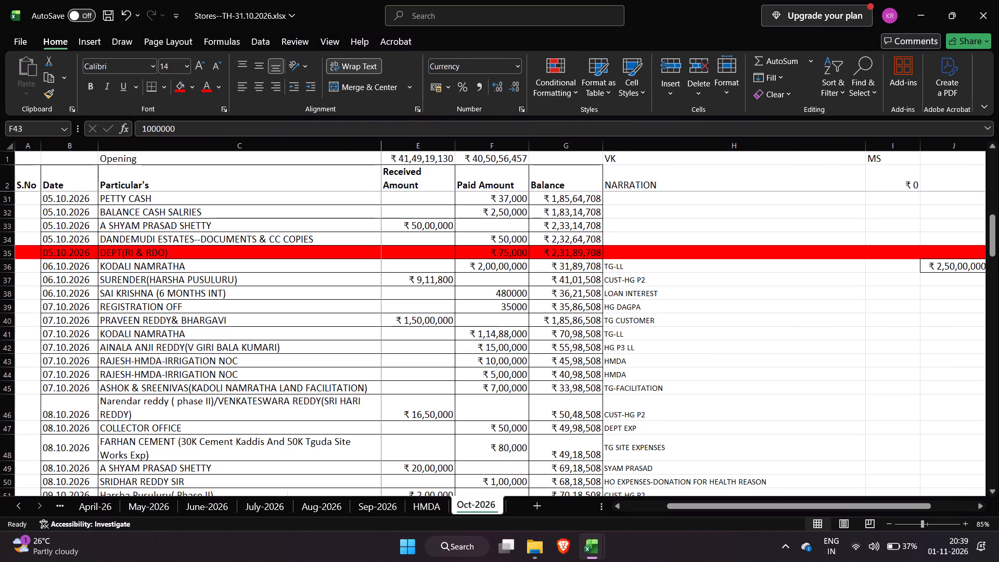
Fill the two HMDA irrigation NOC payments in C7:D8 of the TG sheet with red.
key("alt+Tab")
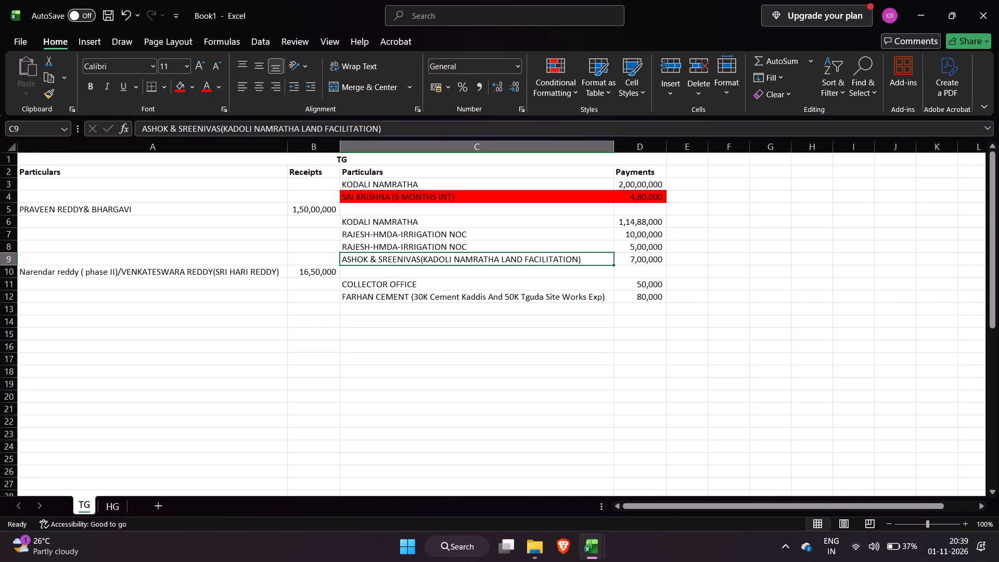
key("Up")
key("Up")
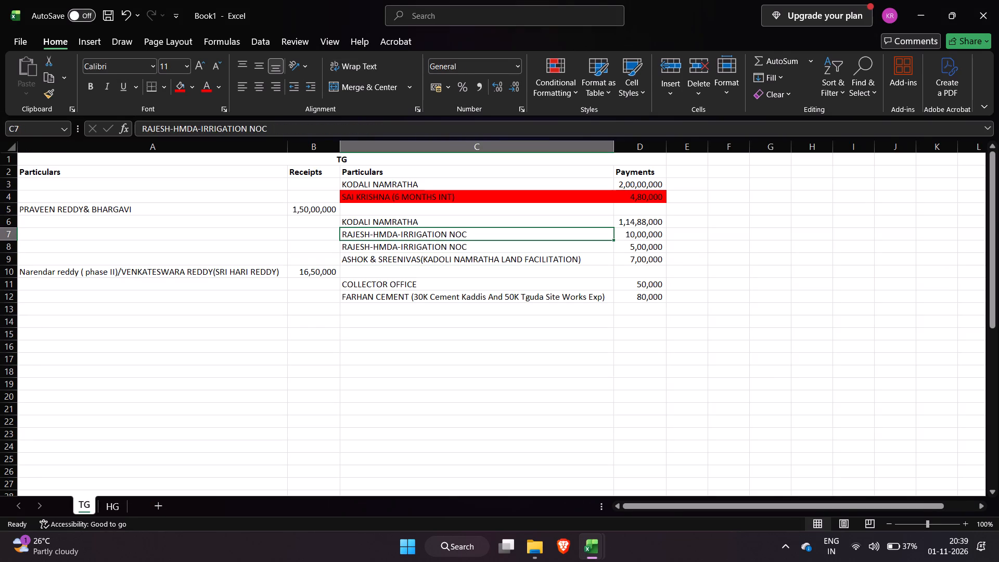
key("shift+Down")
key("shift+Right")
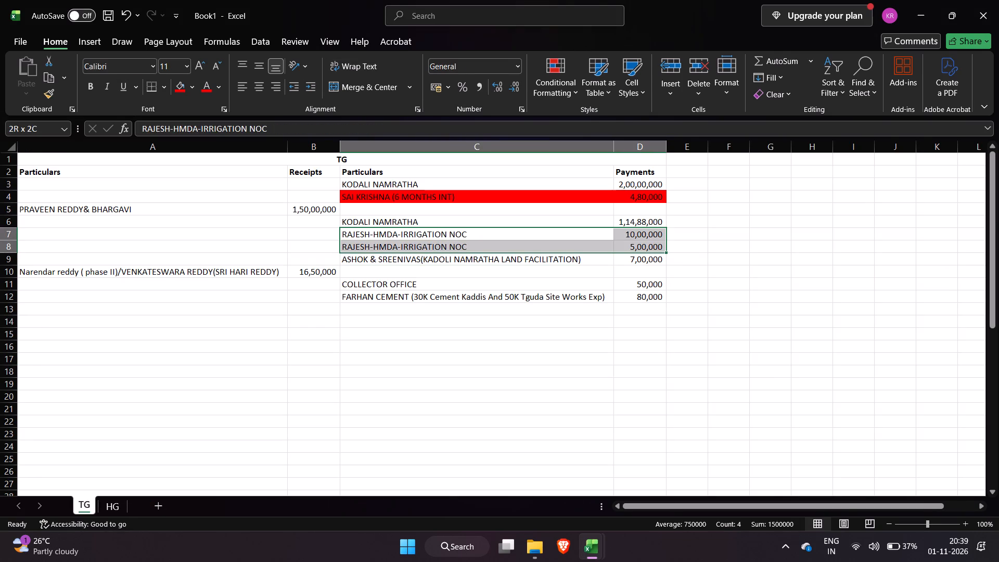
left_click(180, 88)
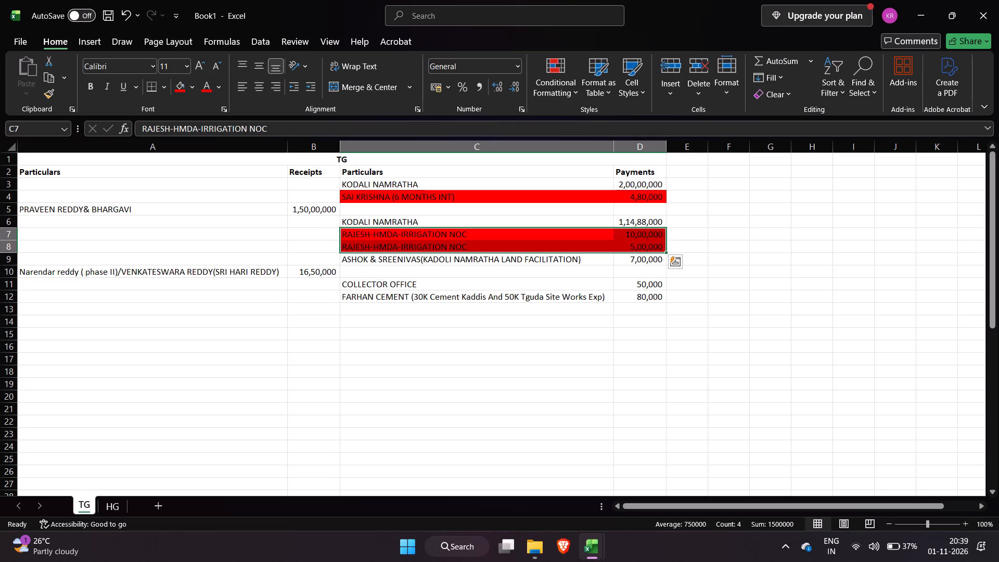
left_click(296, 296)
Check the narration of Stores row 46 and move its CUST-HG P2 receipt from A10:B10 of the TG sheet to A6:B6 of the HG sheet.
key("alt+Tab")
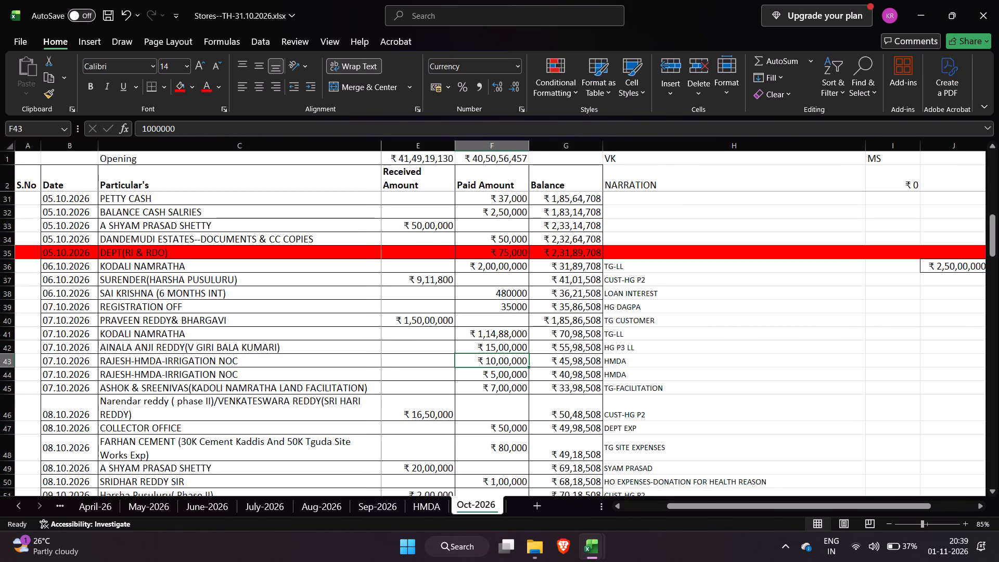
key("Down")
key("Down")
key("Down")
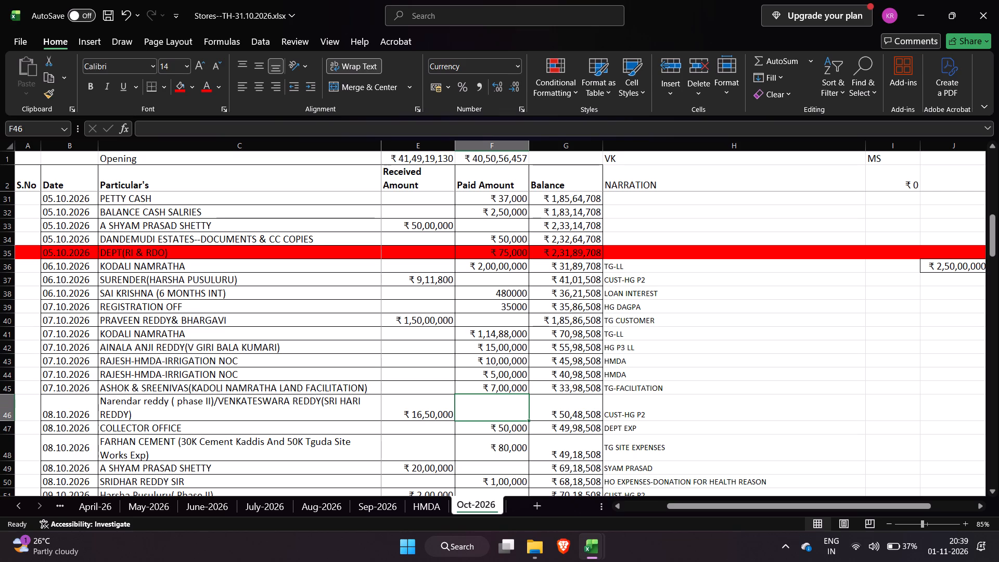
key("alt+Tab")
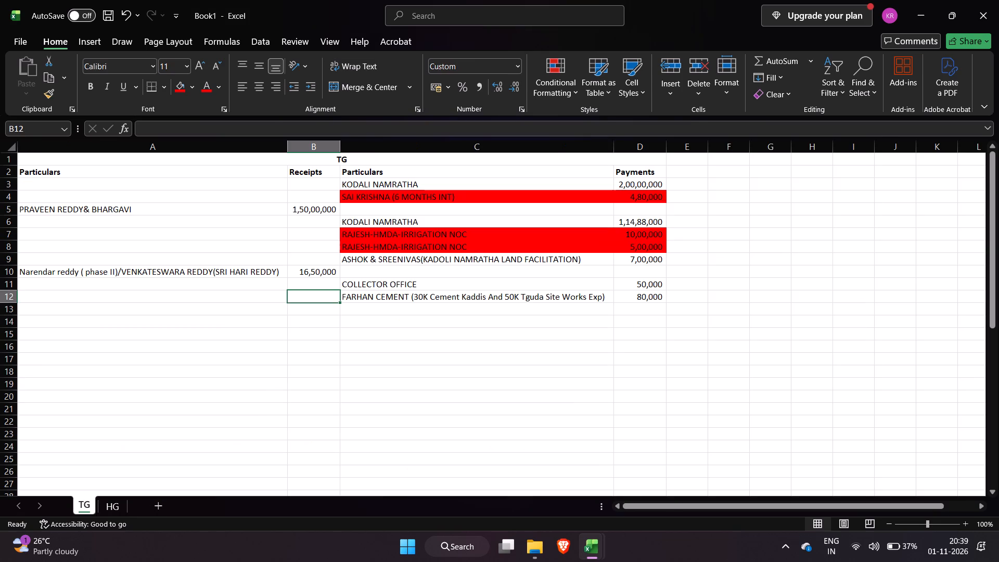
key("alt+Tab")
key("alt+Tab")
key("Up")
key("Up")
key("Left")
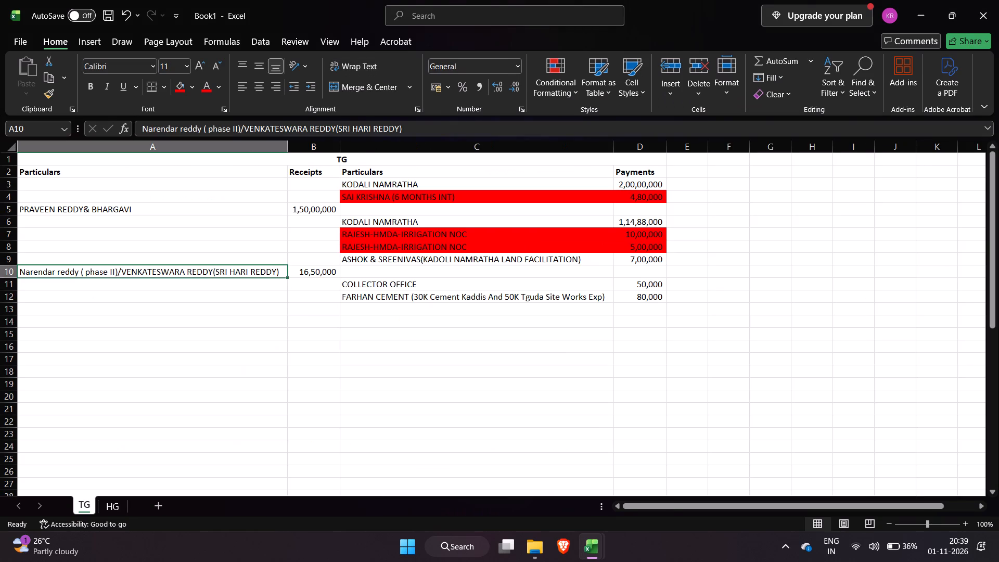
key("shift+Right")
key("ctrl+x")
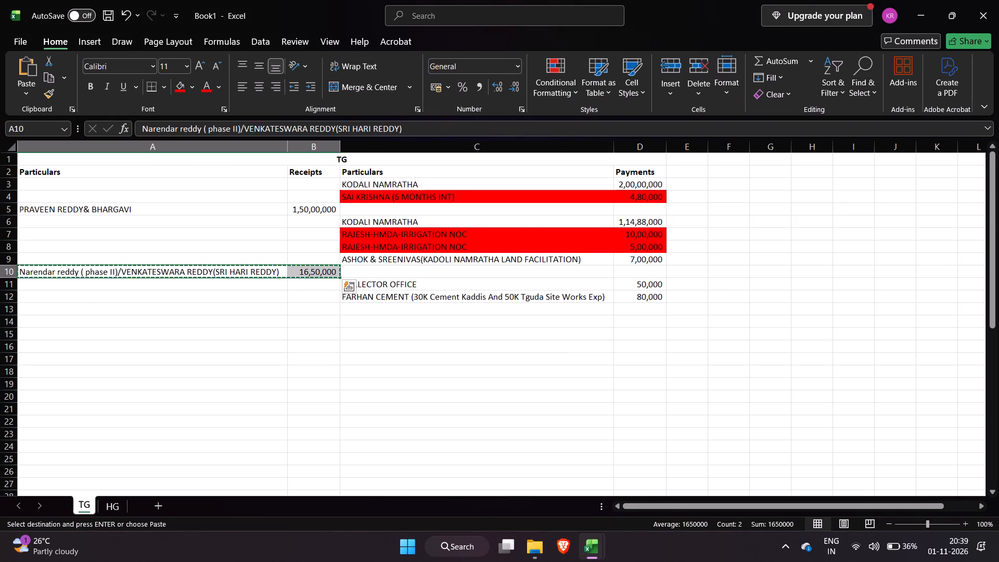
left_click(109, 508)
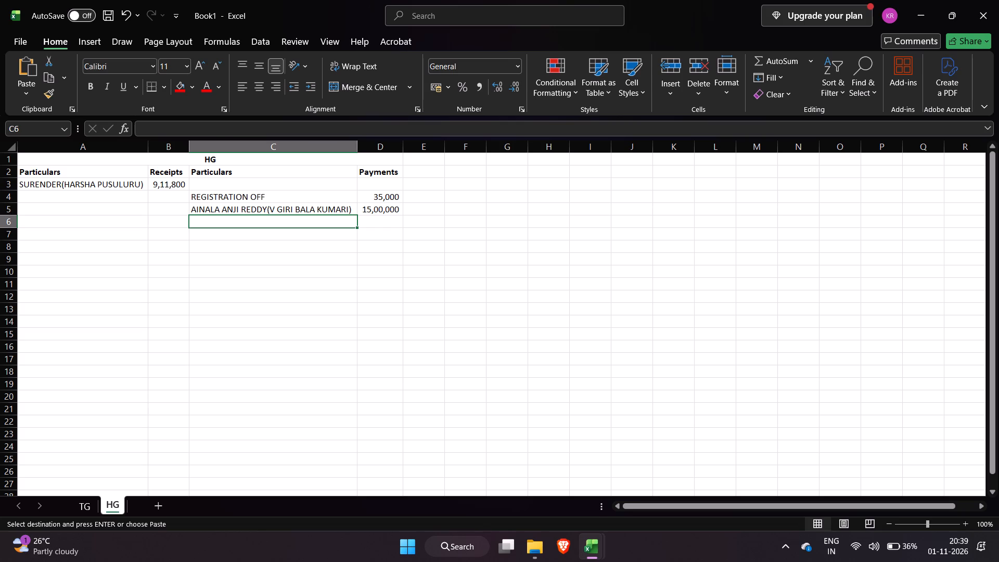
left_click(80, 219)
key("ctrl+v")
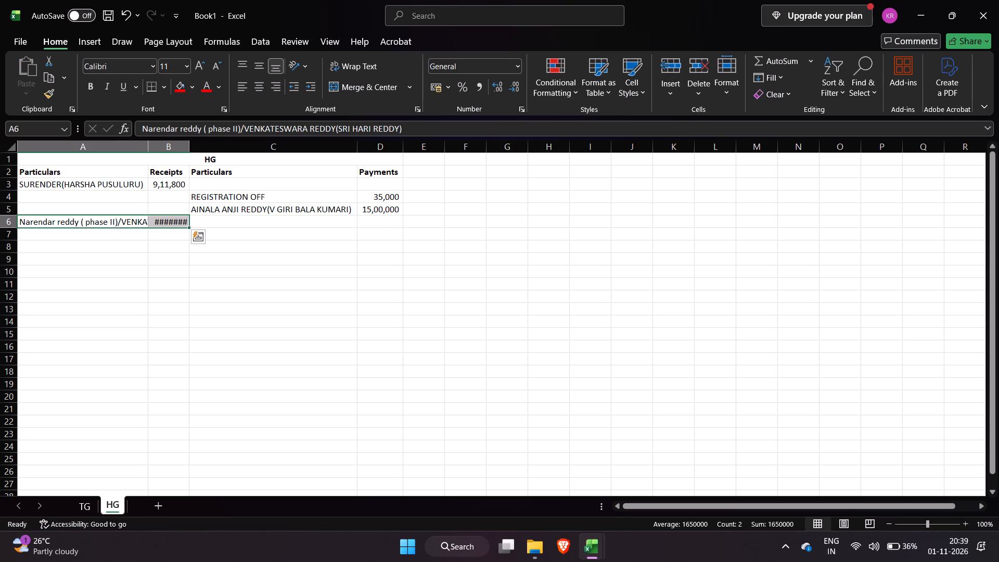
AutoFit columns A and B of the HG sheet to the moved receipt and widen column B slightly further.
type("hoi")
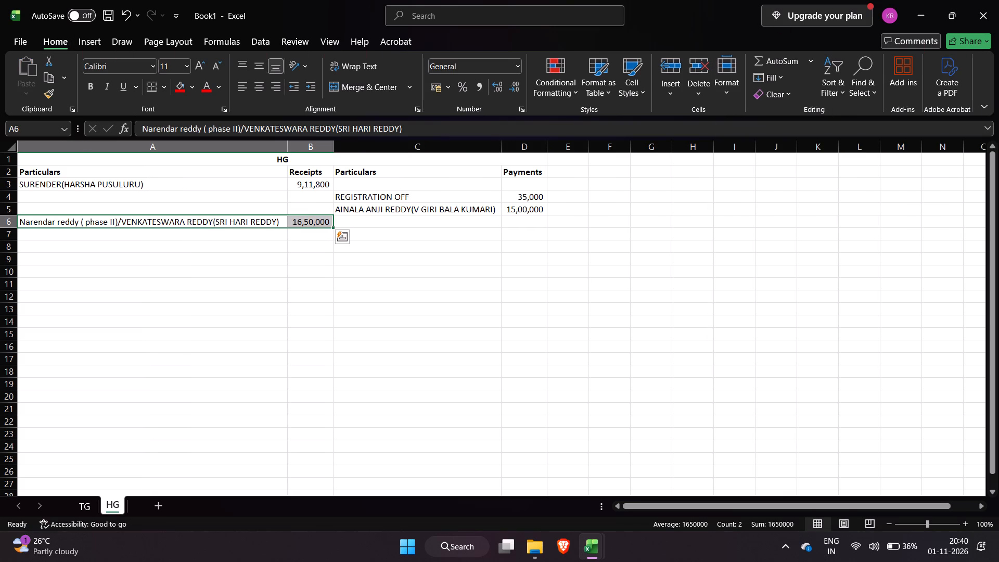
scroll(161, 271, "right", 2)
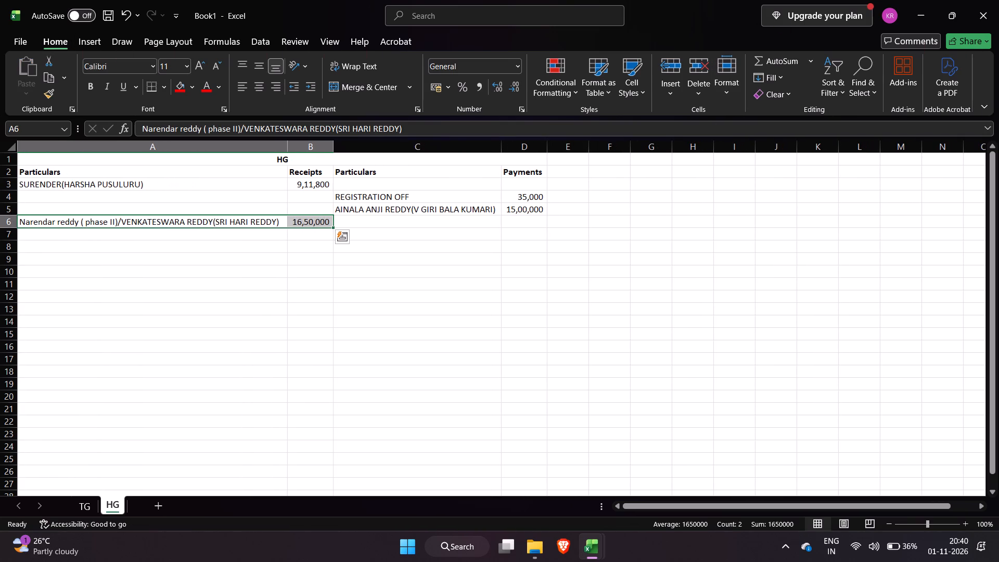
double_click(333, 143)
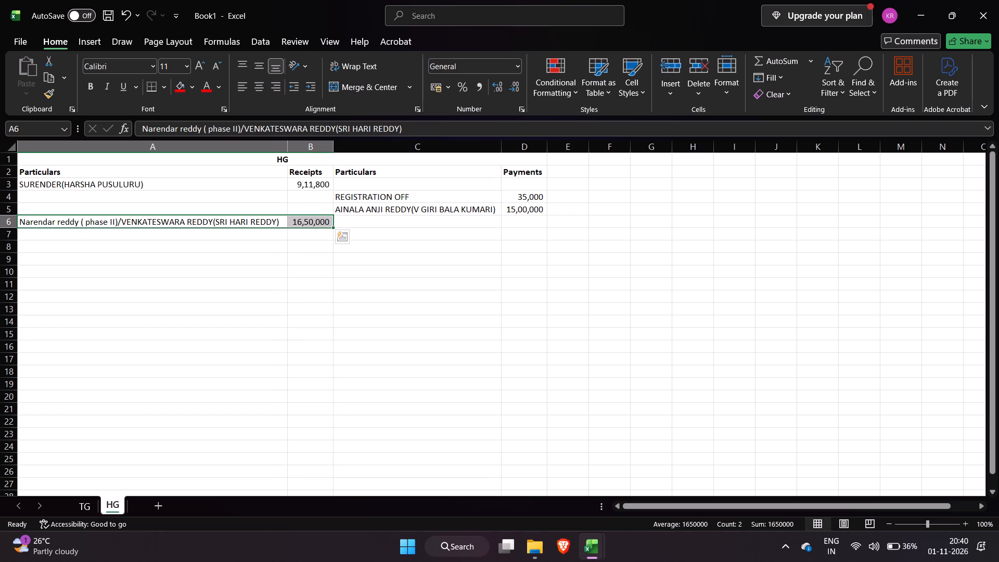
left_click_drag(333, 143, 349, 143)
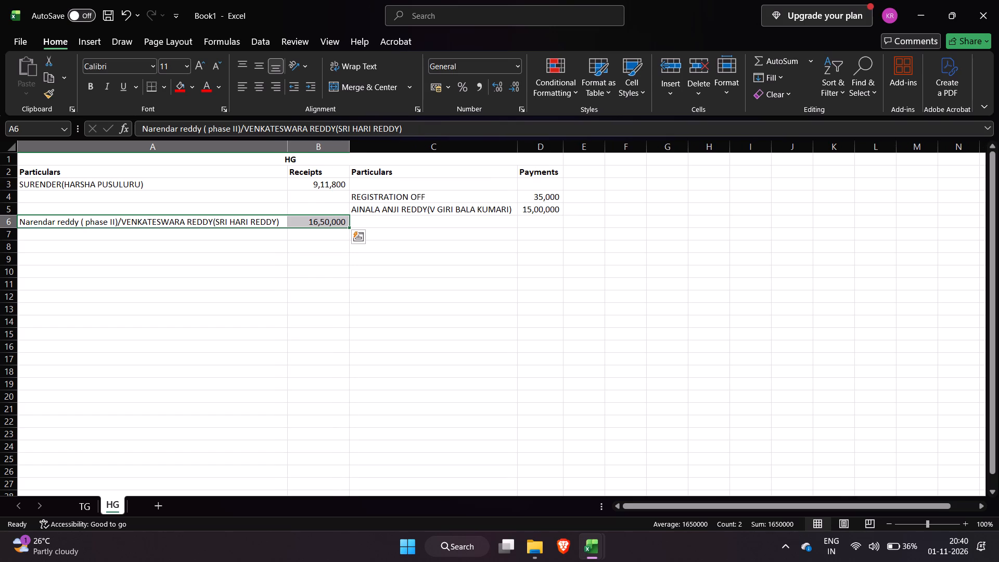
left_click(343, 275)
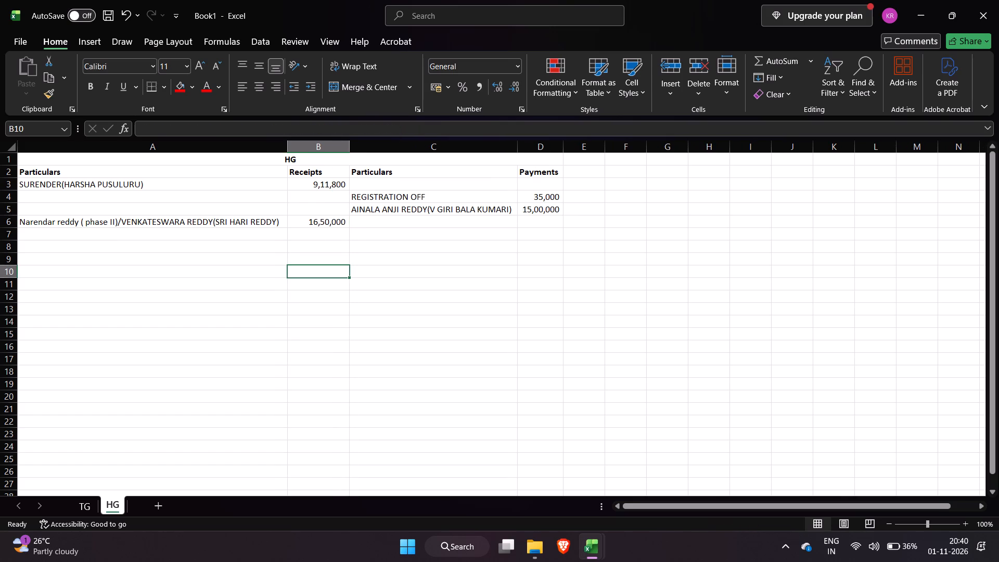
Delete the emptied row 10 from the TG sheet.
left_click(79, 504)
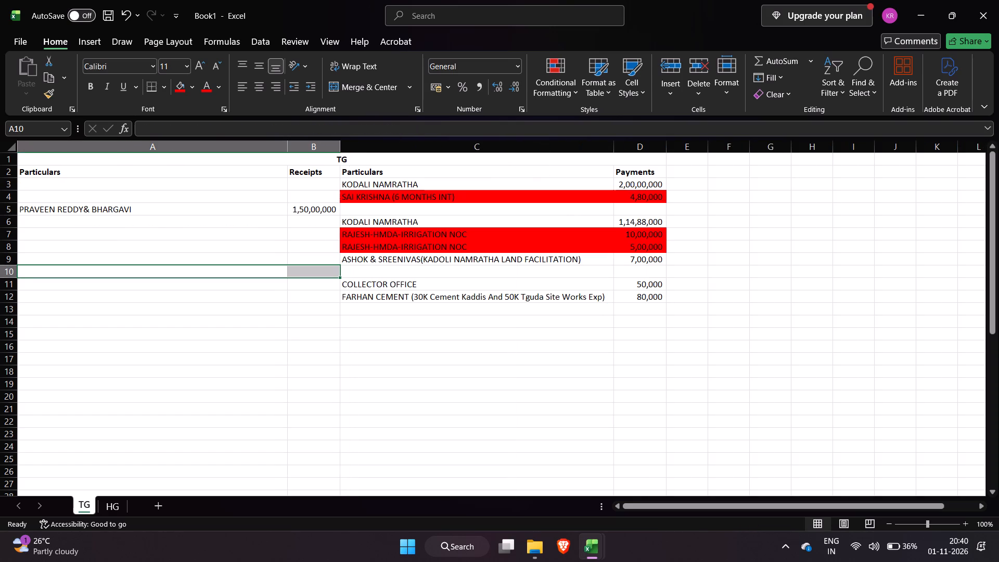
left_click(310, 362)
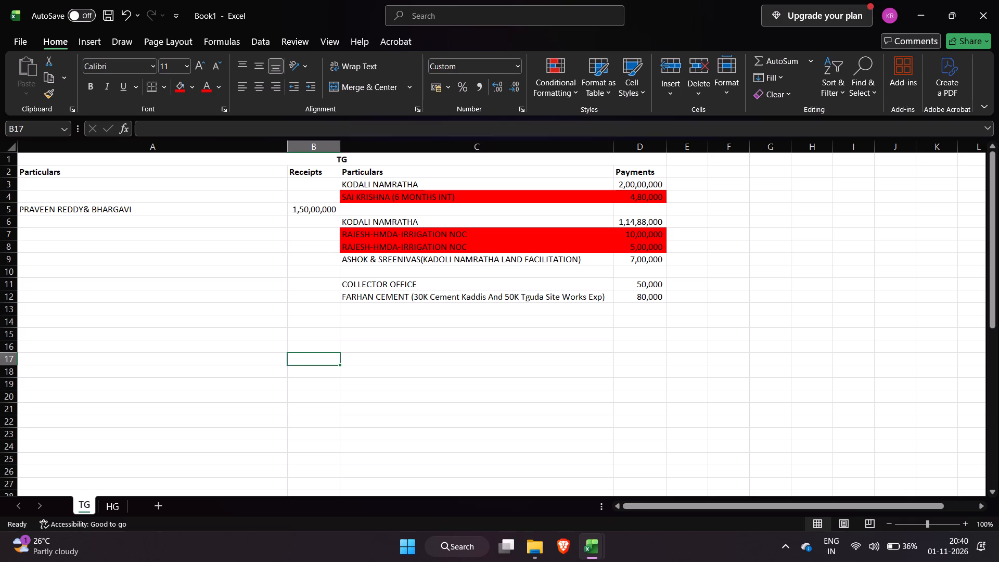
left_click(354, 272)
key("shift+space")
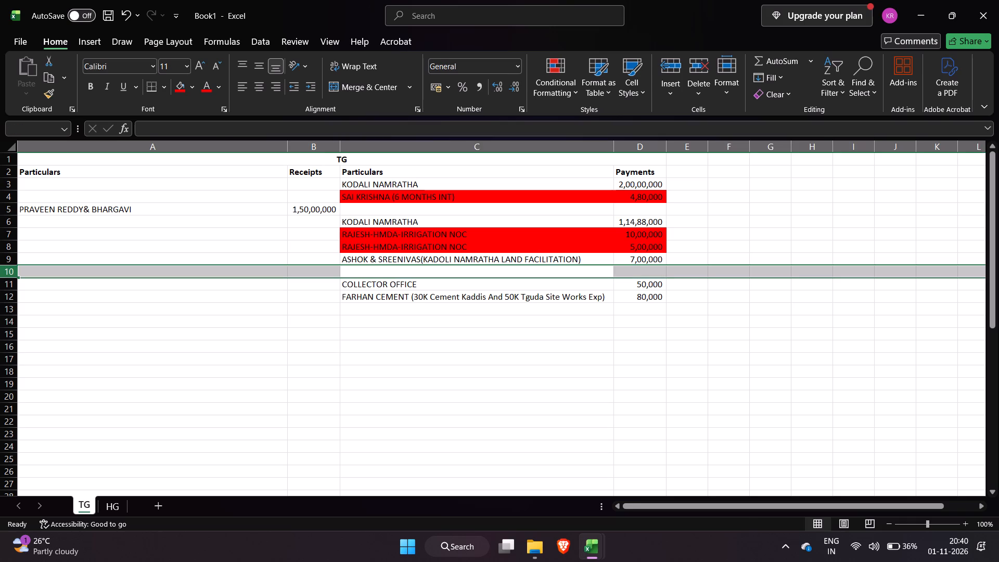
key("ctrl+minus")
left_click(445, 309)
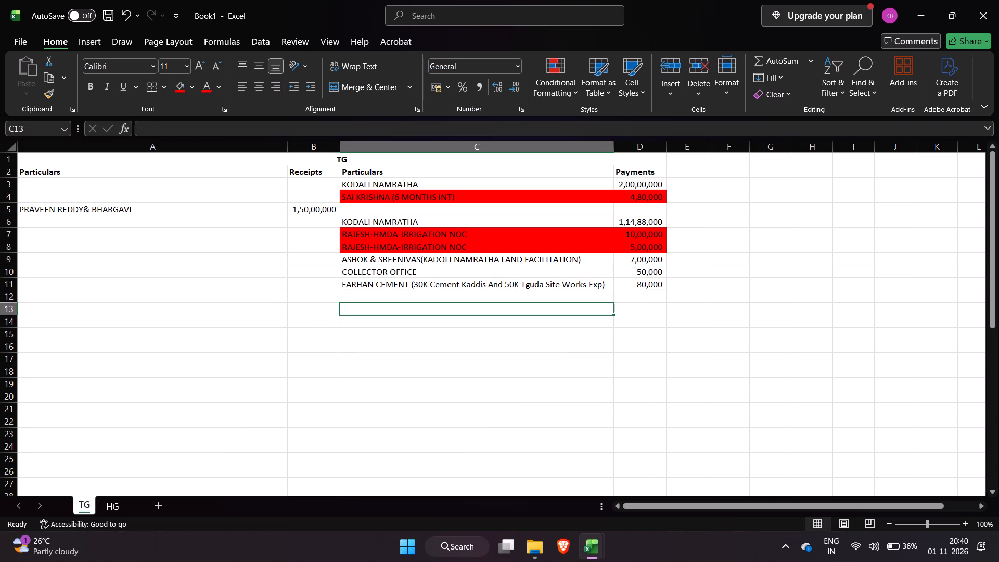
Check the narration of Stores row 47 and fill its COLLECTOR OFFICE payment in C10:D10 of the TG sheet with red.
key("Up")
key("Up")
key("alt+Tab")
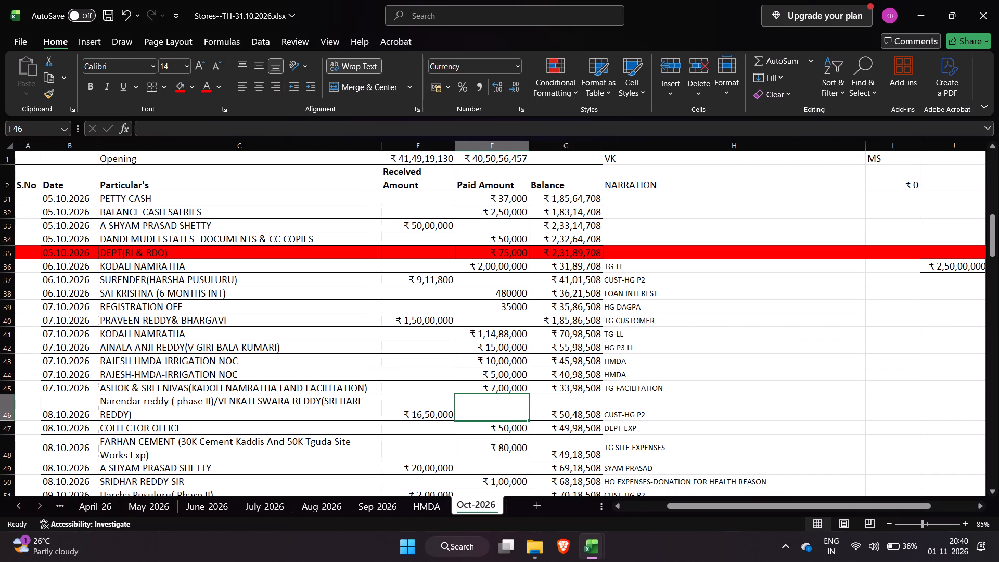
key("Down")
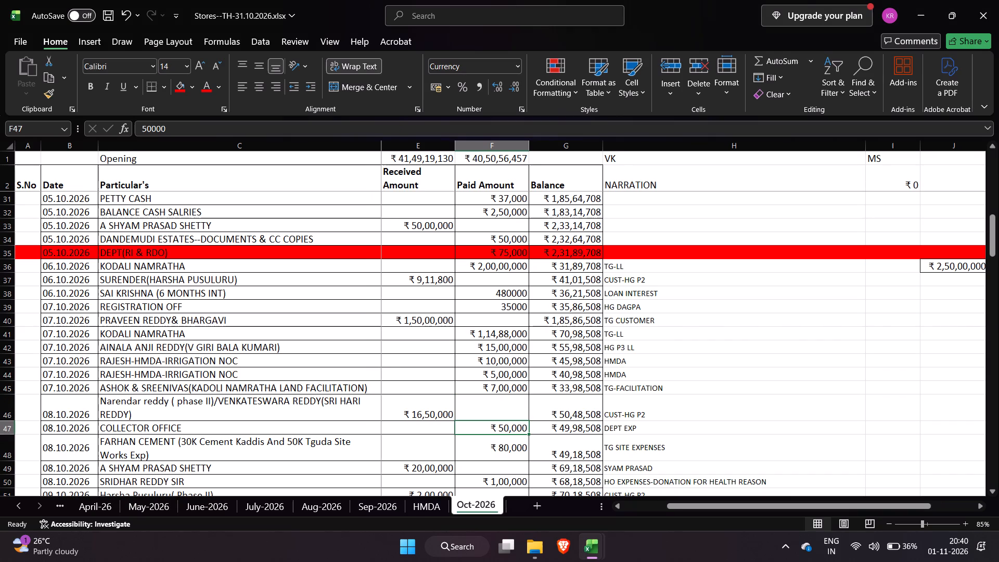
key("Down")
key("alt+Tab")
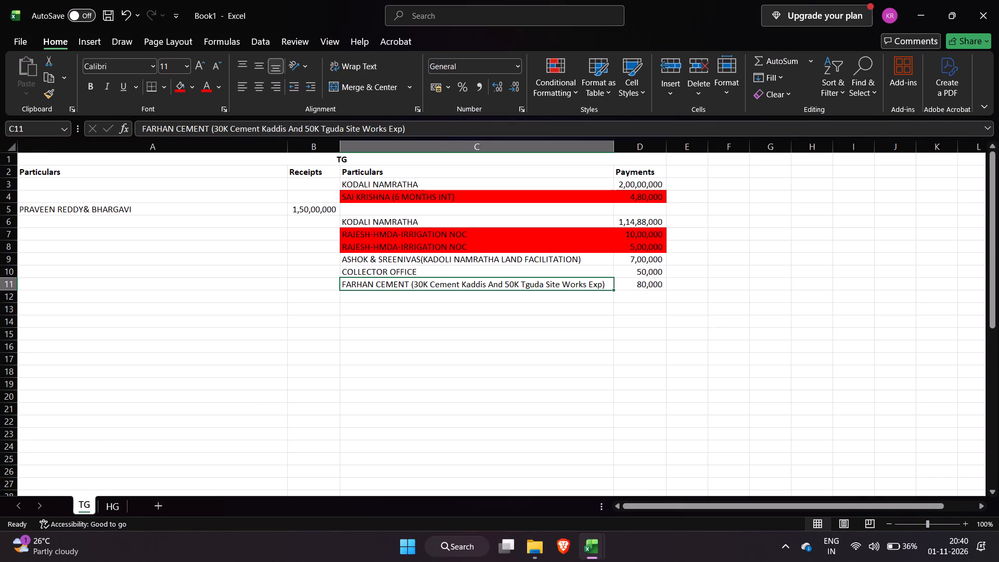
key("Up")
key("shift+Right")
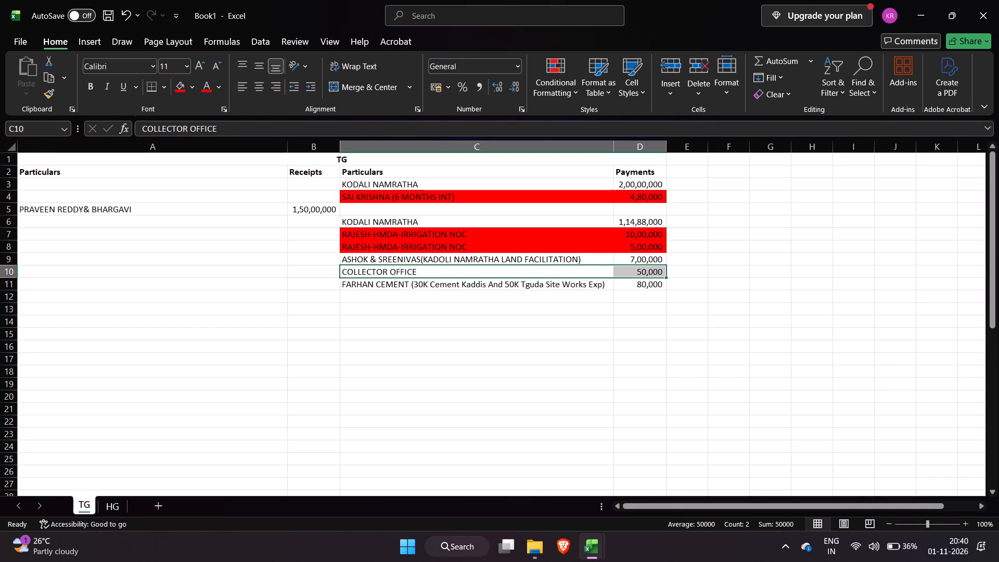
left_click(183, 89)
left_click(408, 326)
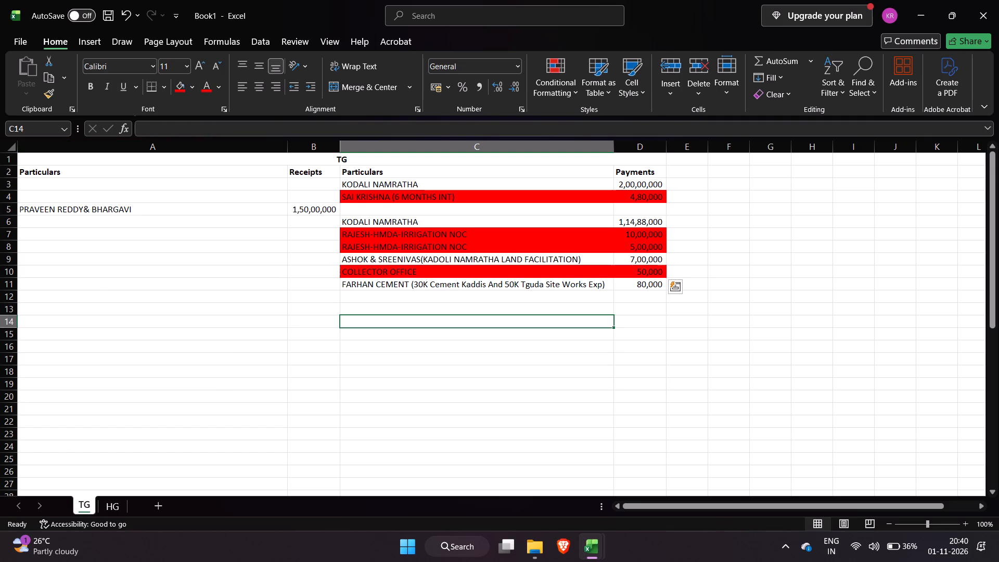
Check the FARHAN CEMENT payment in Stores row 48 against the last payment listed on the TG sheet.
key("Up")
key("Up")
key("alt+Tab")
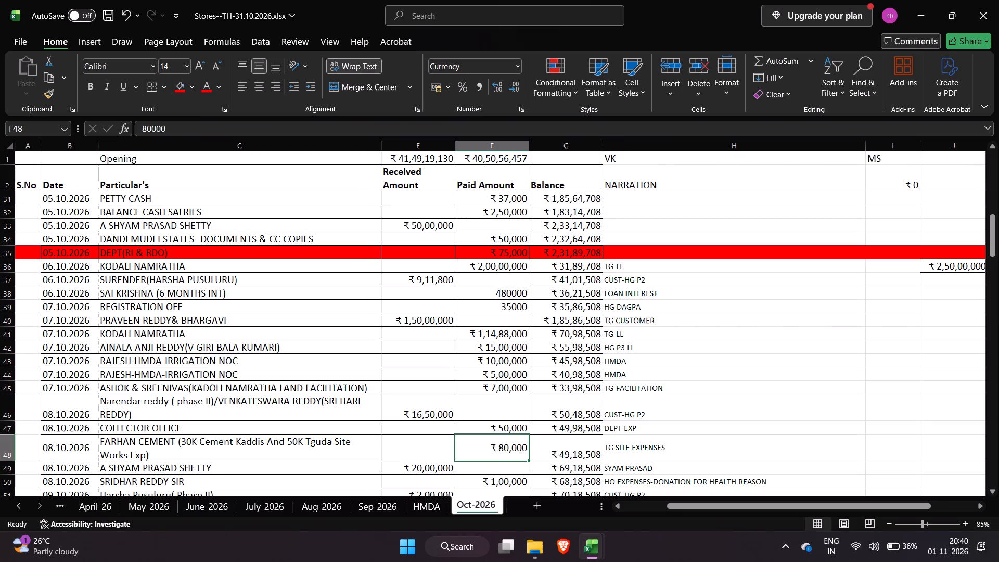
key("Down")
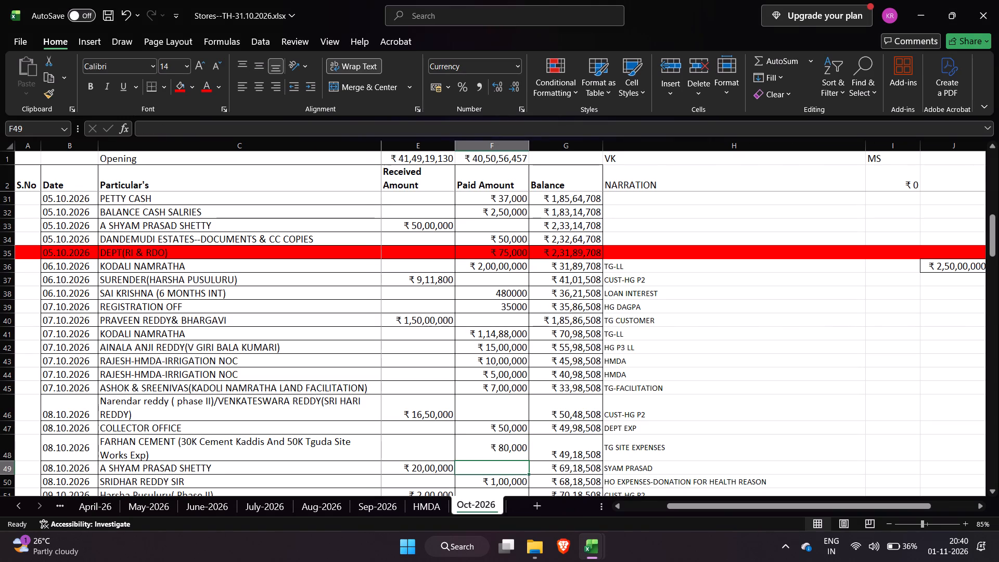
key("Up")
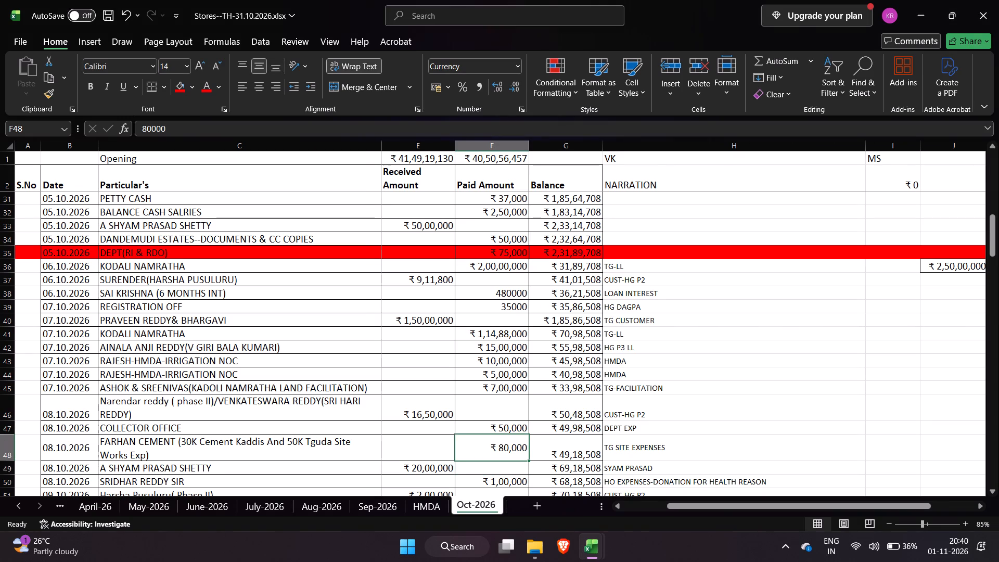
key("alt+Tab")
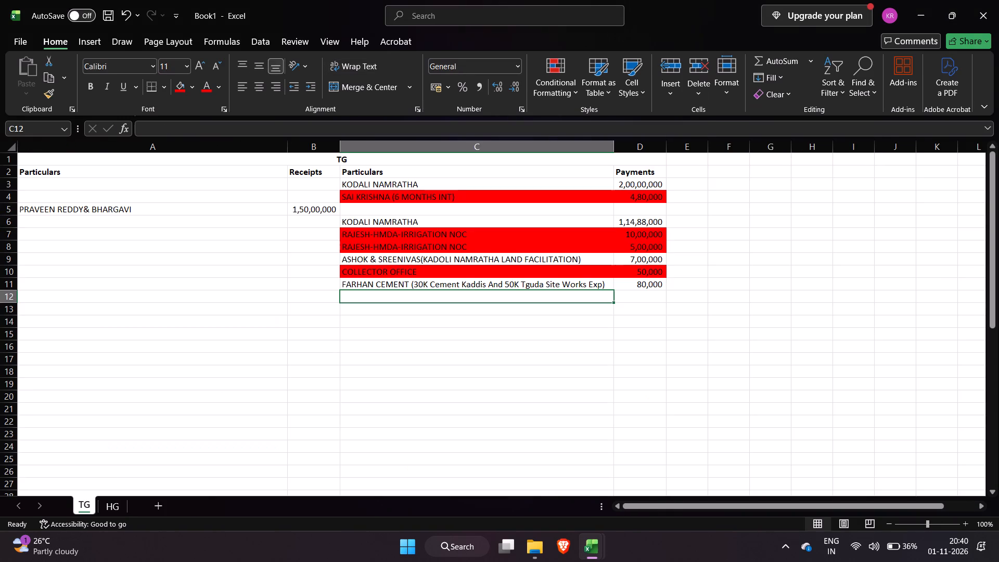
key("alt+Tab")
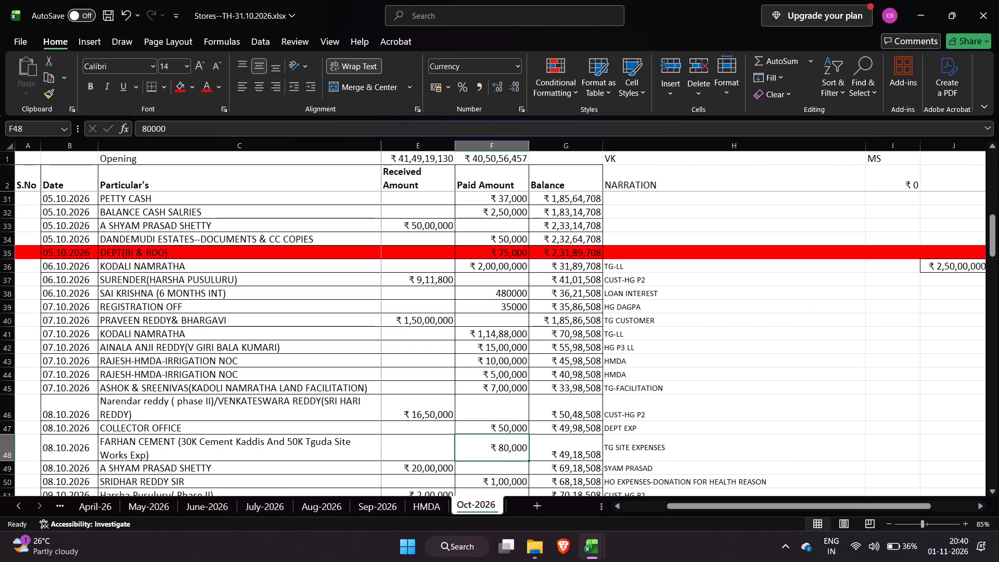
key("Up")
key("Down")
key("Down")
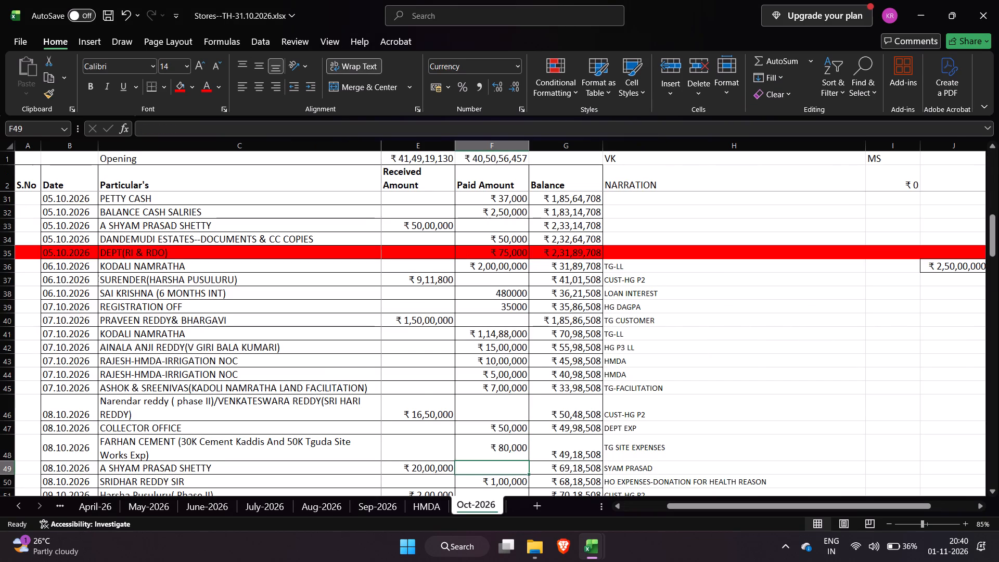
Examine the Stores entries below row 48, then the narration, Site and particulars of row 49.
key("Down")
key("Down")
key("Down")
key("Down")
key("Down")
key("Up")
key("Up")
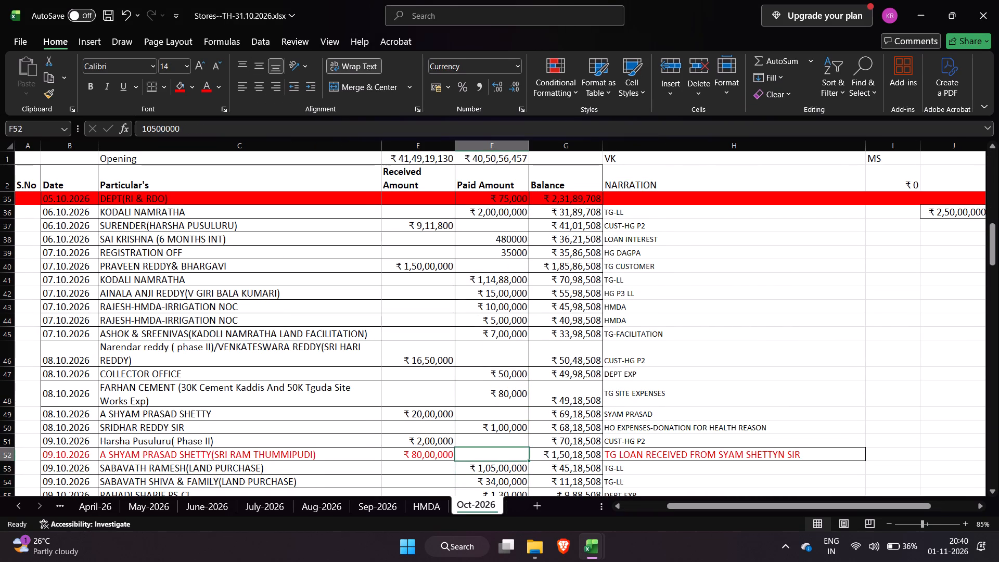
key("Up")
key("Up")
key("Up")
key("Right")
key("Right")
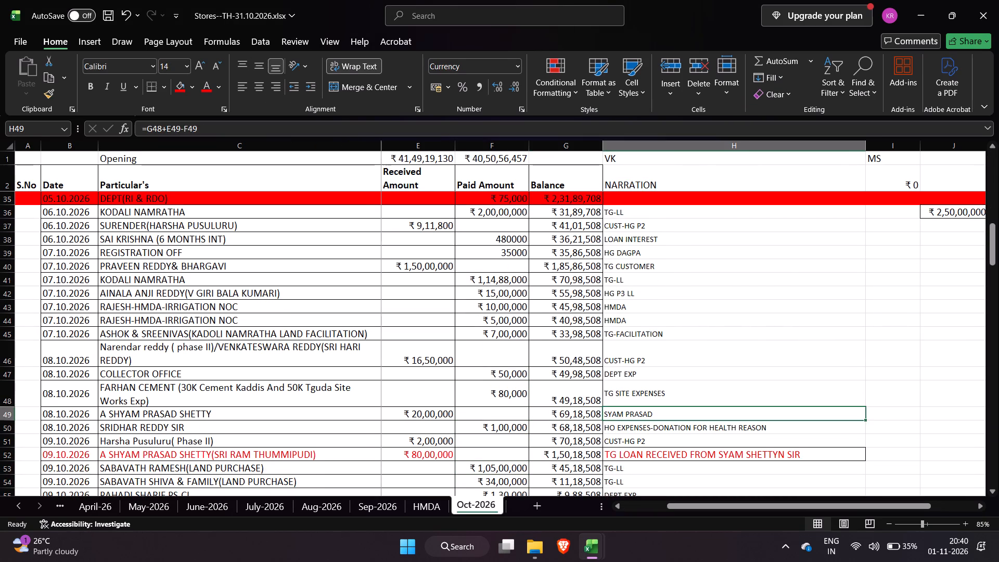
key("Left")
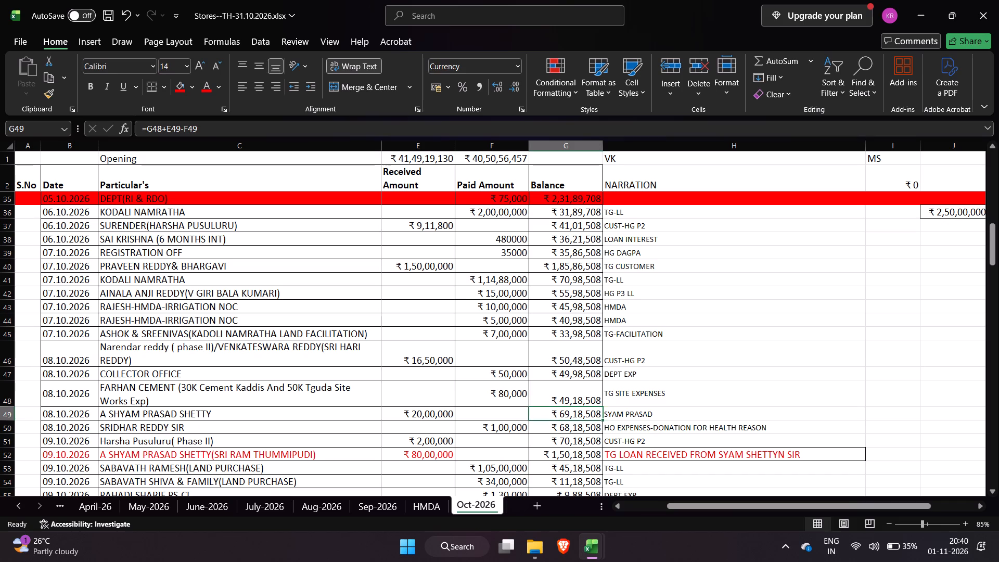
key("Left")
key("Left")
key("Left")
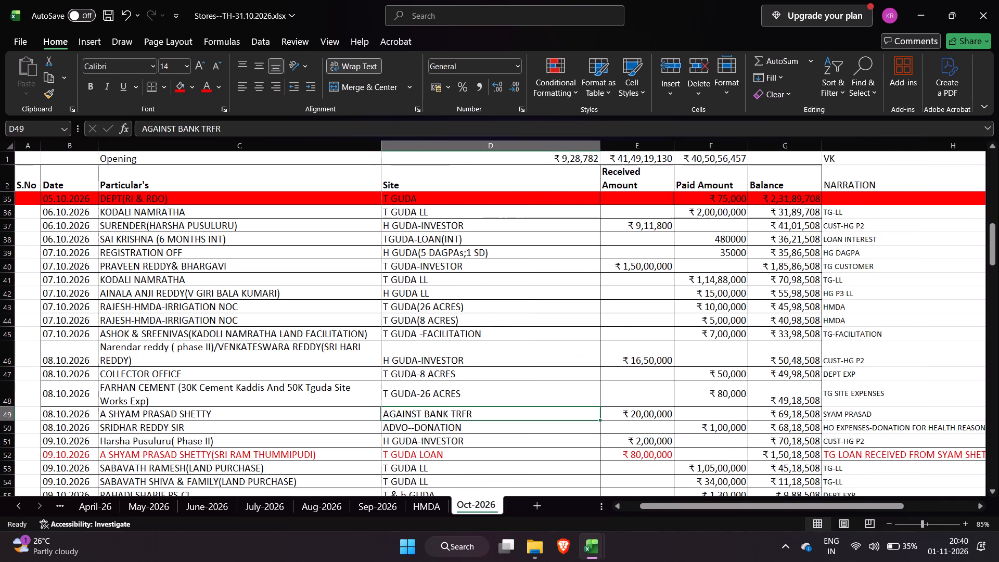
key("Left")
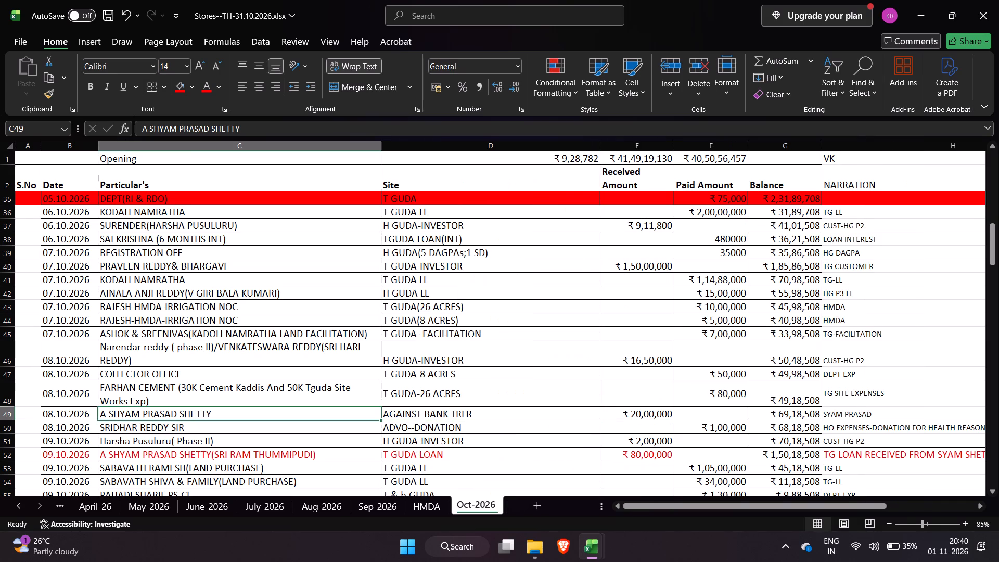
scroll(408, 326, "left", 1)
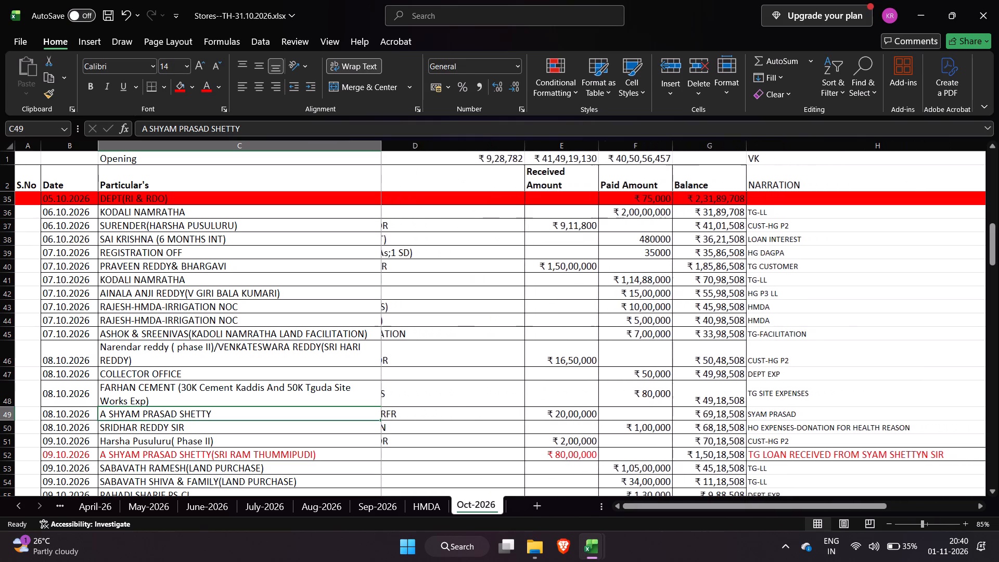
scroll(408, 326, "left", 2)
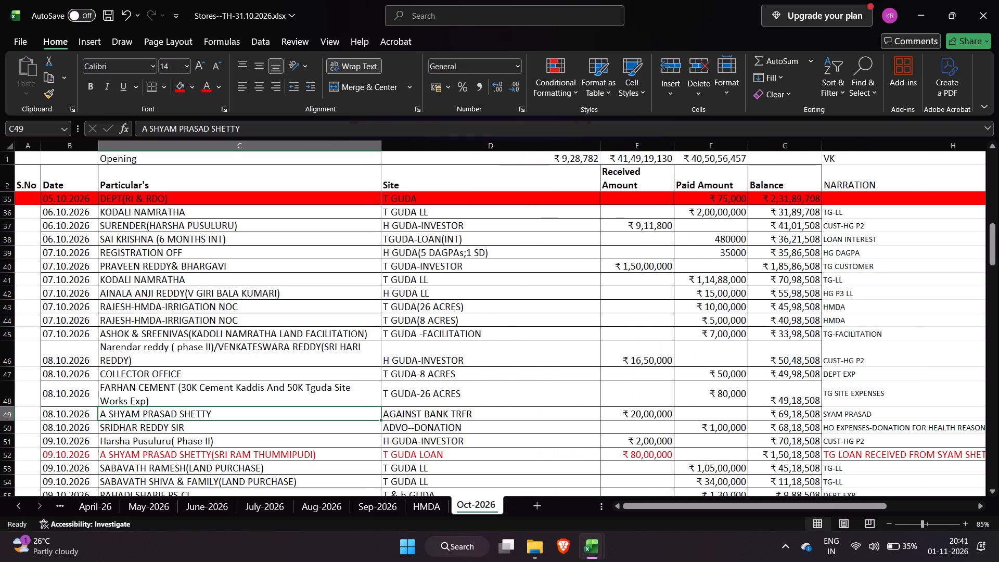
Copy the particulars in C49 of the Stores Oct-2026 sheet and select A12 on the TG sheet.
key("ctrl+c")
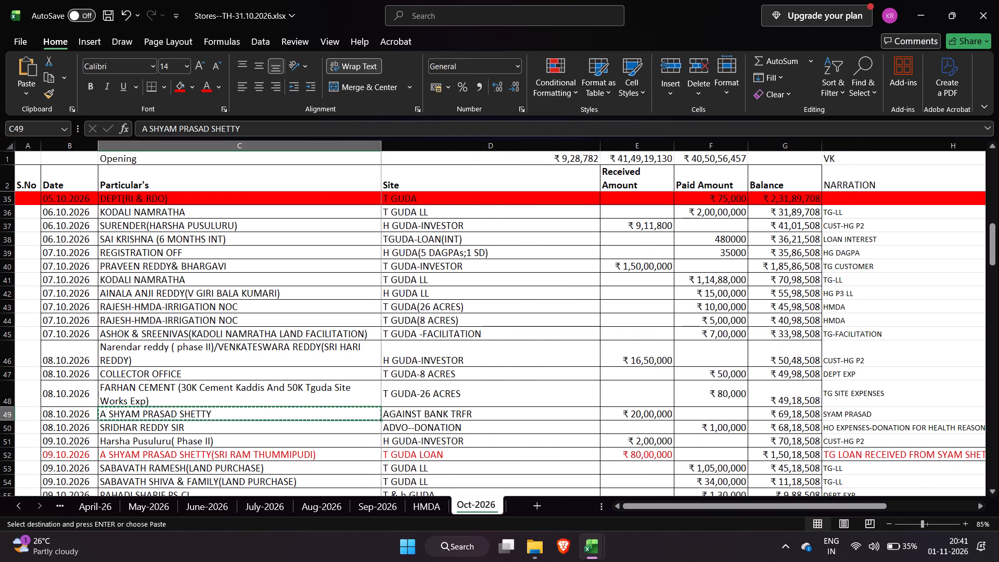
key("alt+Tab")
key("alt+Tab")
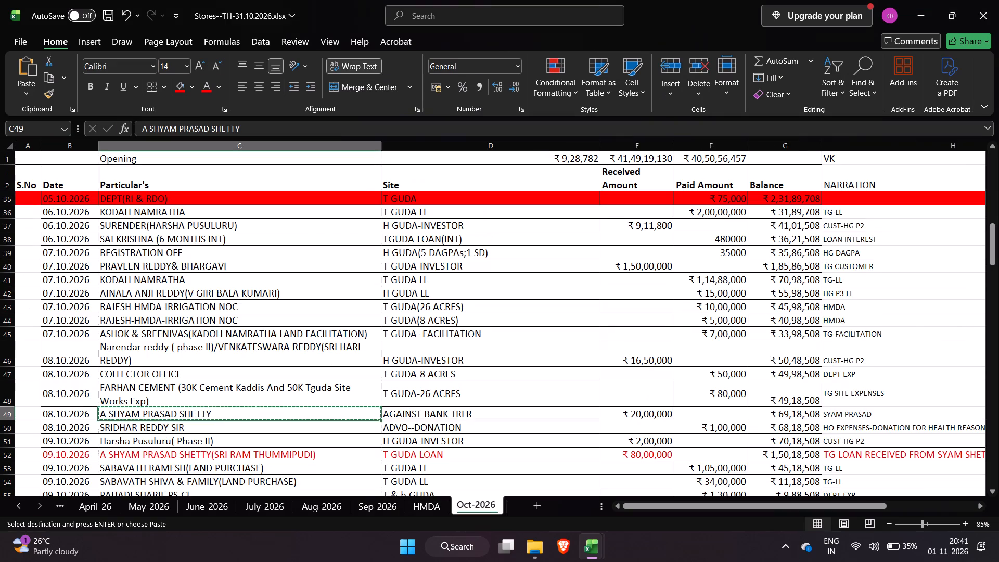
key("Right")
key("Right")
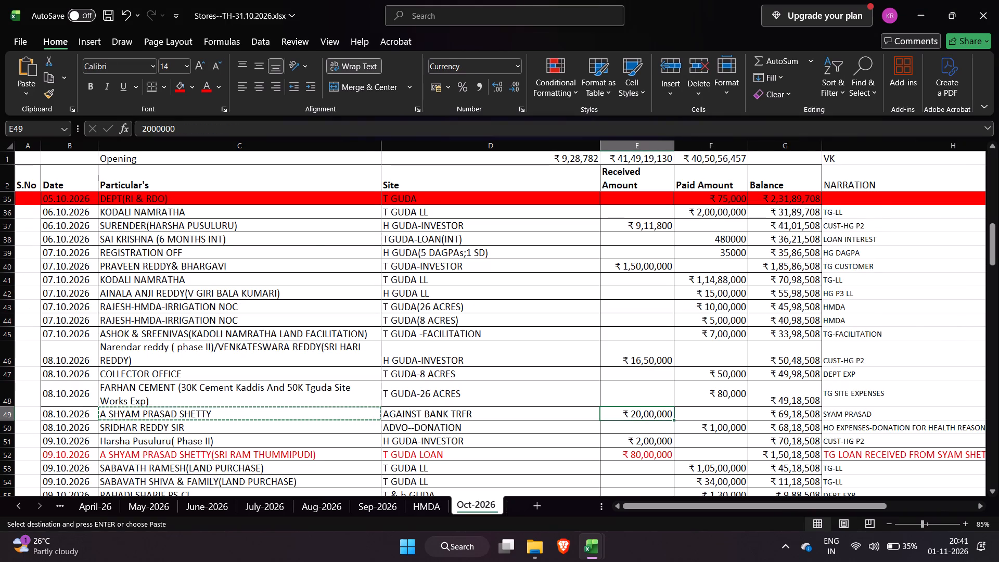
key("alt+Tab")
key("Left")
key("Left")
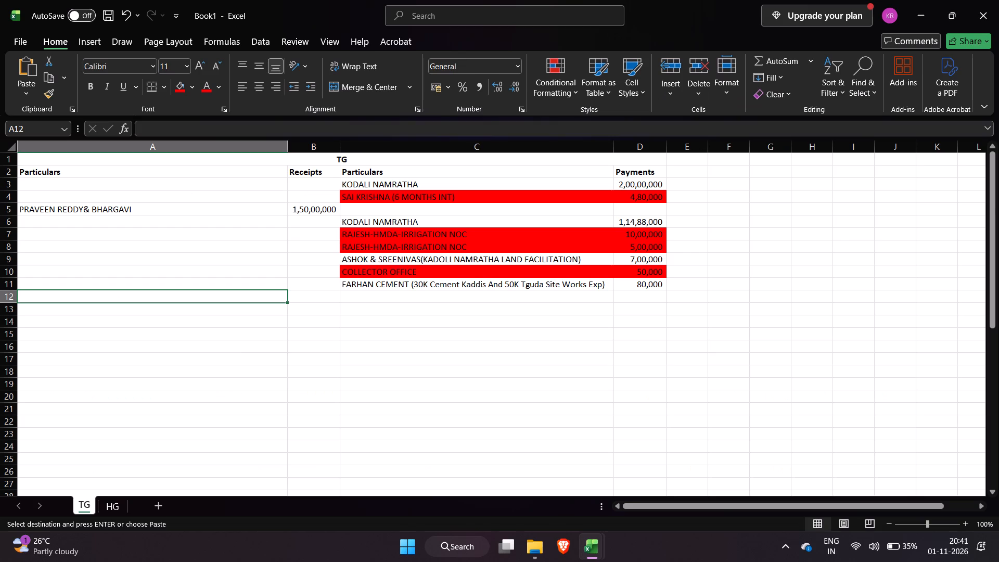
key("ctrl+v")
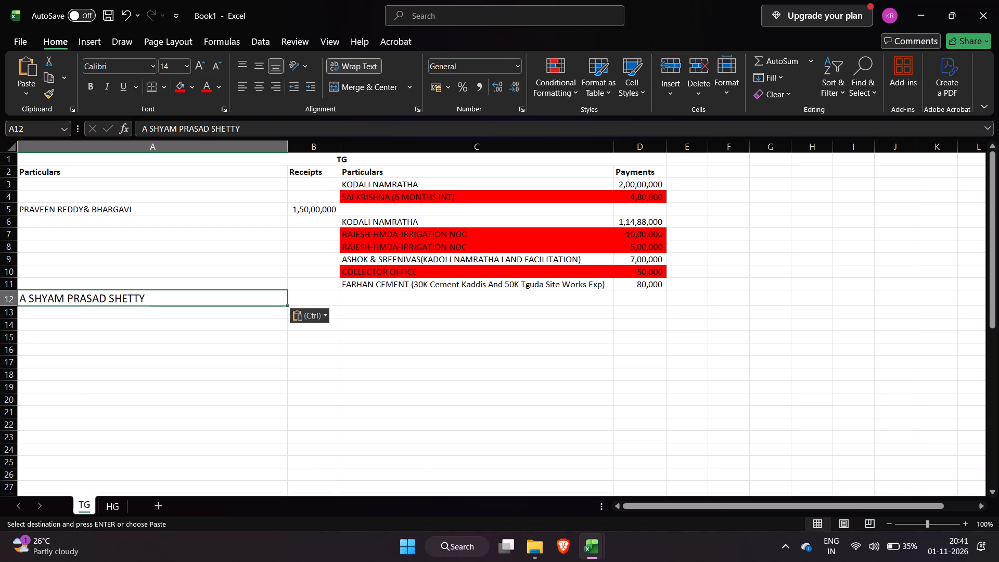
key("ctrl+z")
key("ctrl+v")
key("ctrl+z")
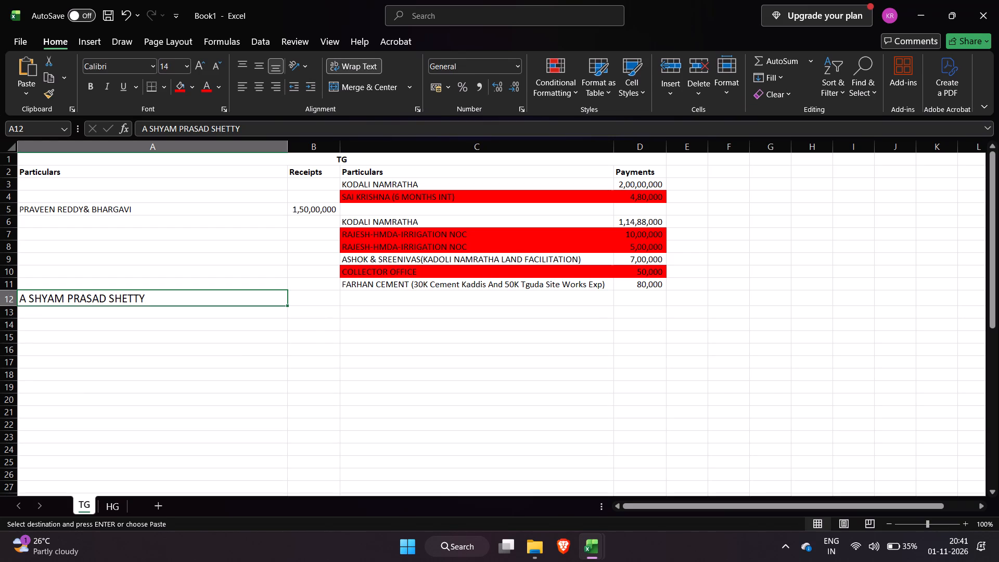
Paste the copied row 49 particulars into A12 of the TG sheet as values only.
key("ctrl+alt+v")
key("Down")
key("Down")
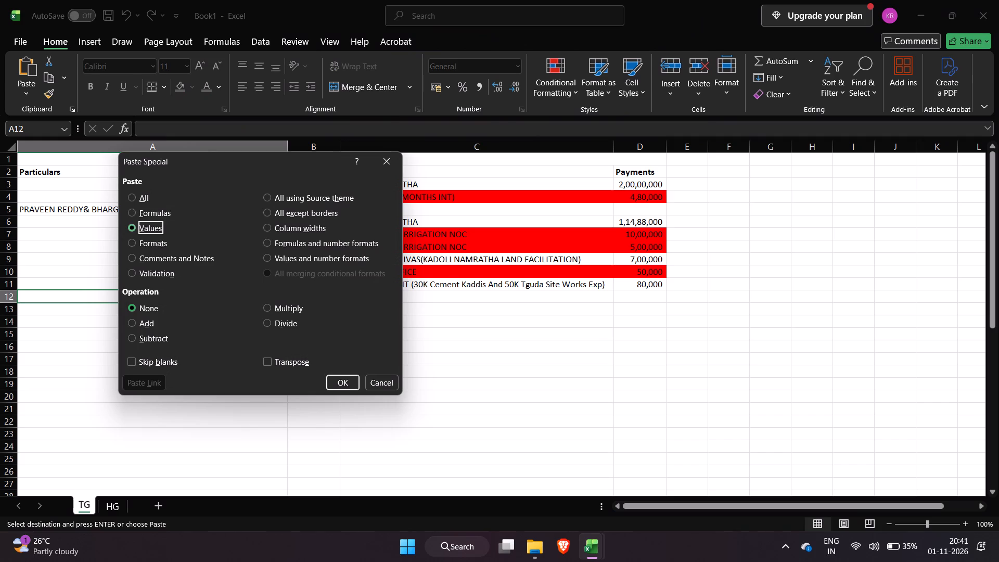
key("Return")
Copy the 20,00,000 received amount from E49 of the Stores sheet into B12 of the TG sheet as values only.
key("Right")
key("alt+Tab")
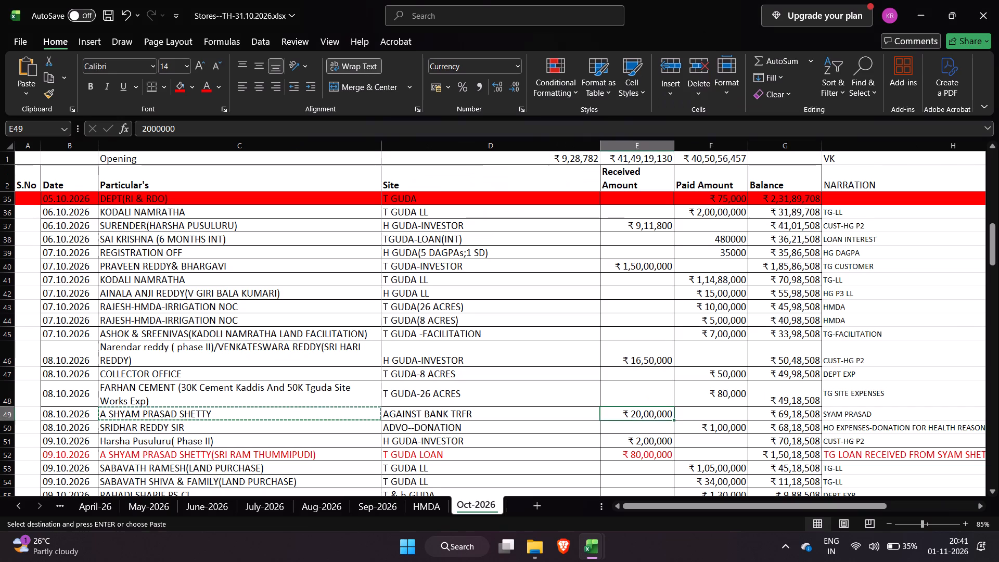
key("Right")
key("Right")
key("Left")
key("Left")
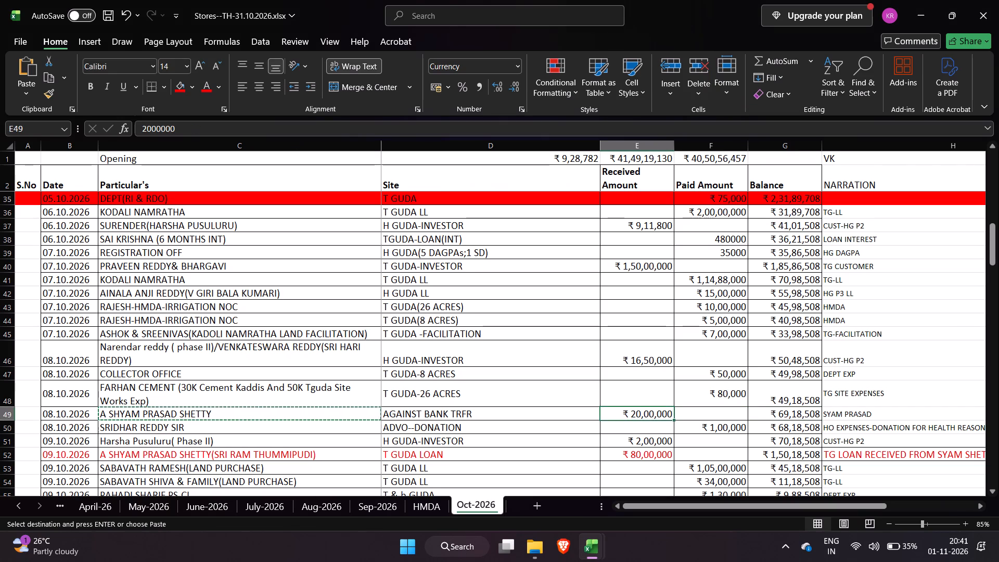
key("ctrl+c")
key("alt+Tab")
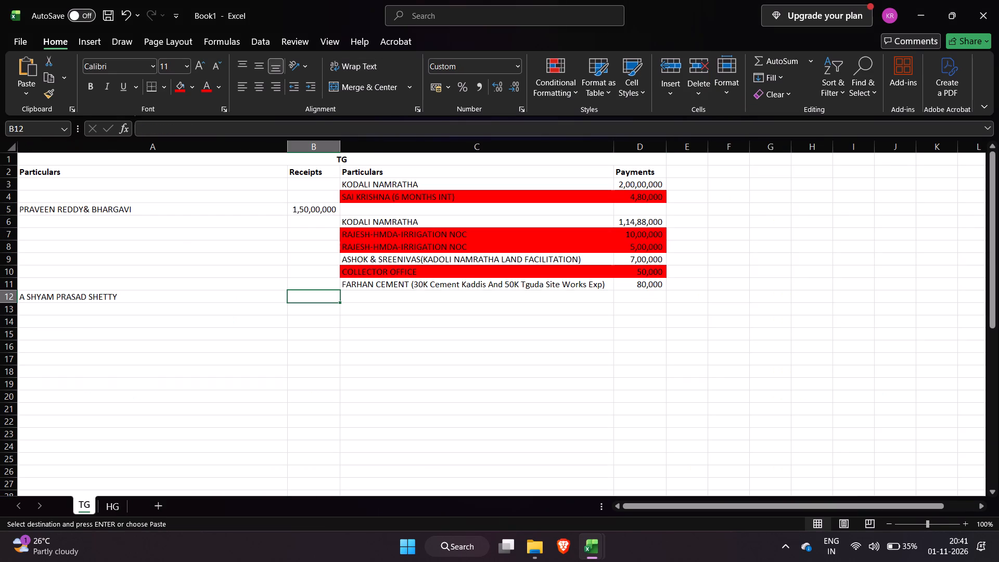
key("ctrl+alt+v")
key("Down")
key("Down")
key("Return")
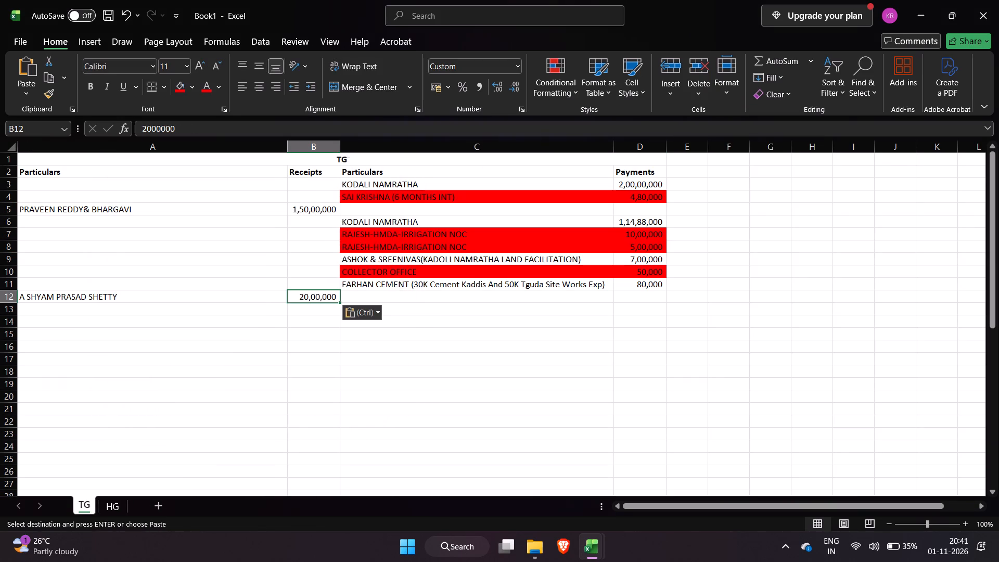
Fill the newly added receipt in A12:B12 of the TG sheet with red.
key("shift+Left")
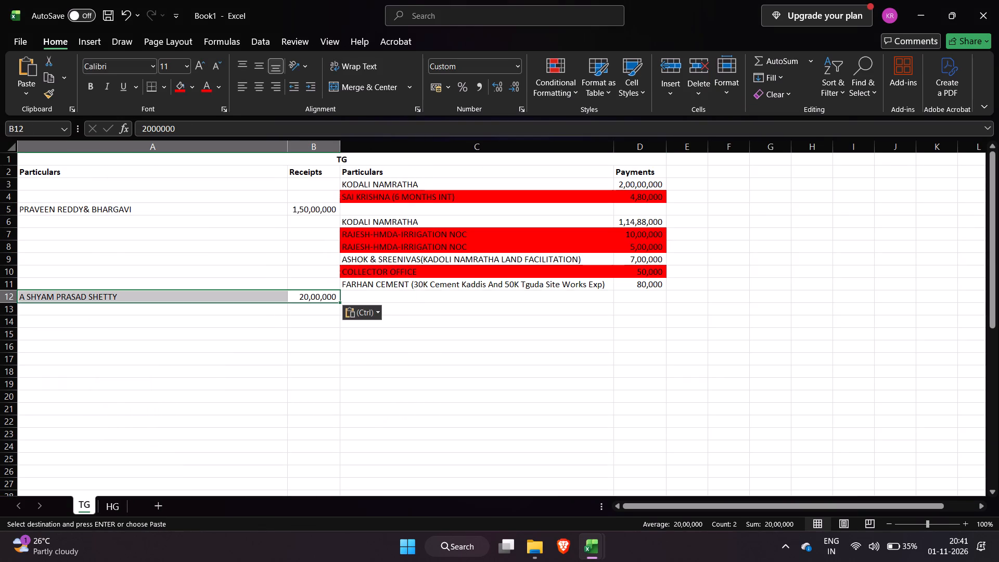
left_click(180, 93)
left_click(310, 337)
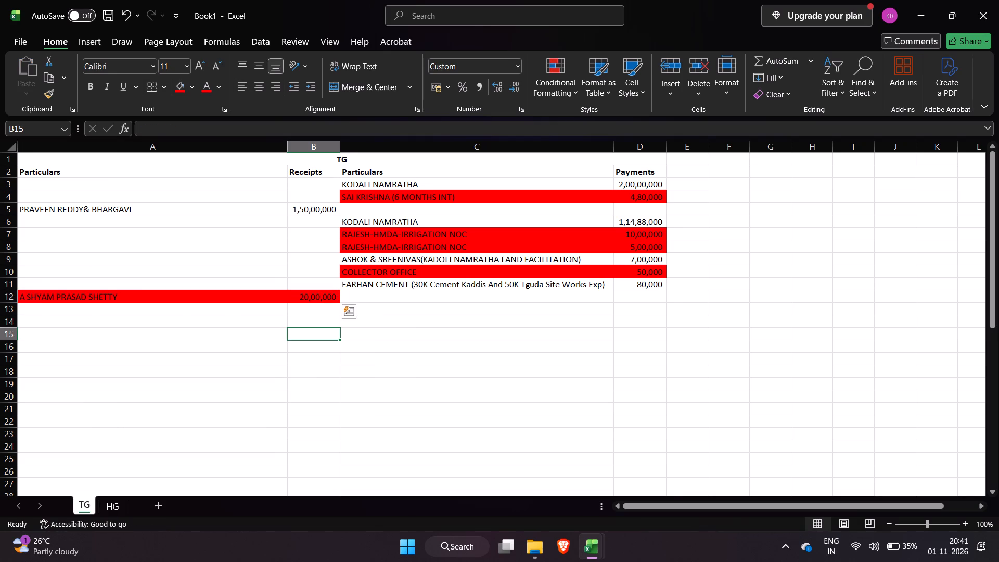
Copy the 1,00,000 paid amount from F50 of the Stores Oct-2026 sheet into D13 of the TG sheet as values only.
key("alt+Tab")
key("Right")
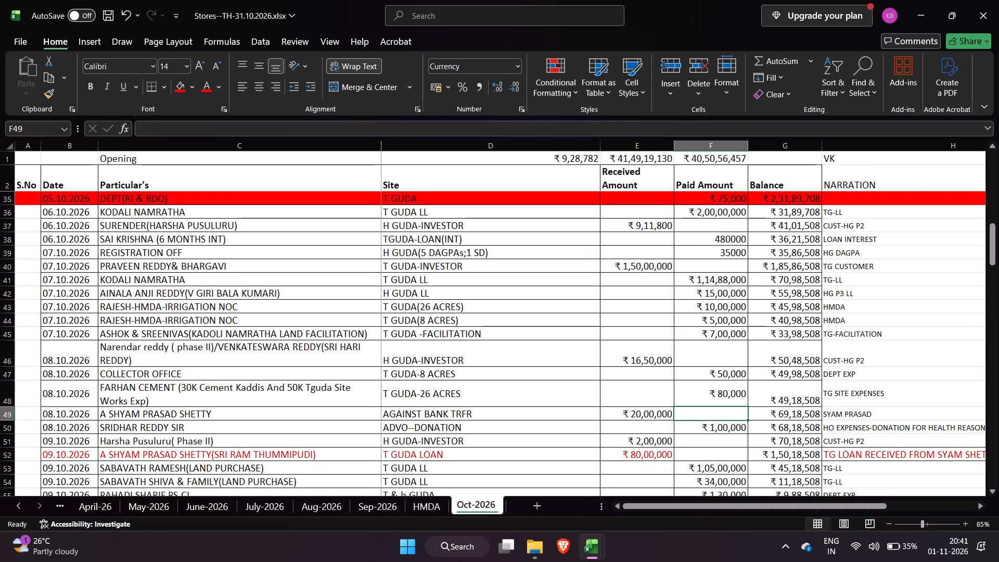
key("Right")
key("Down")
key("Right")
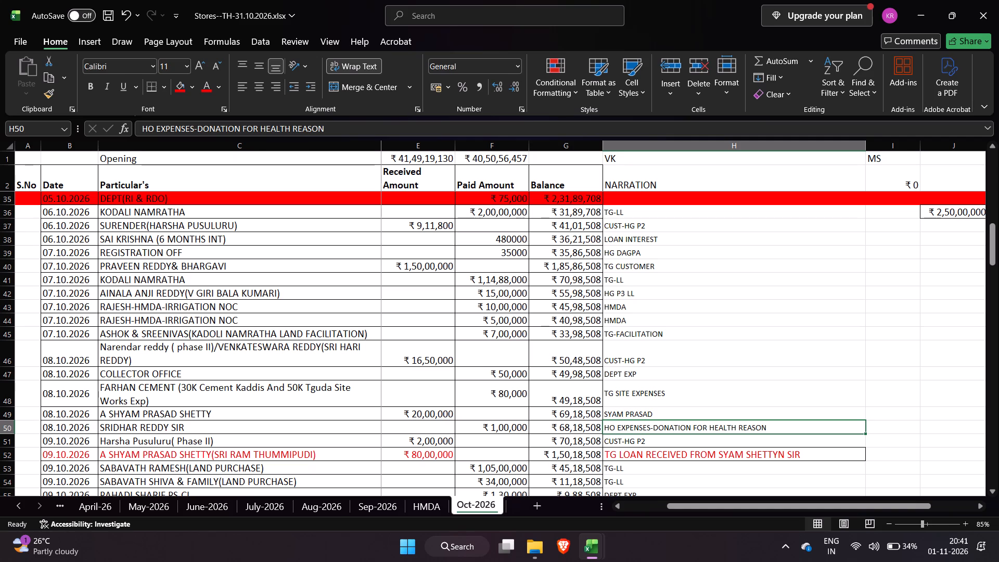
key("Left")
key("Left")
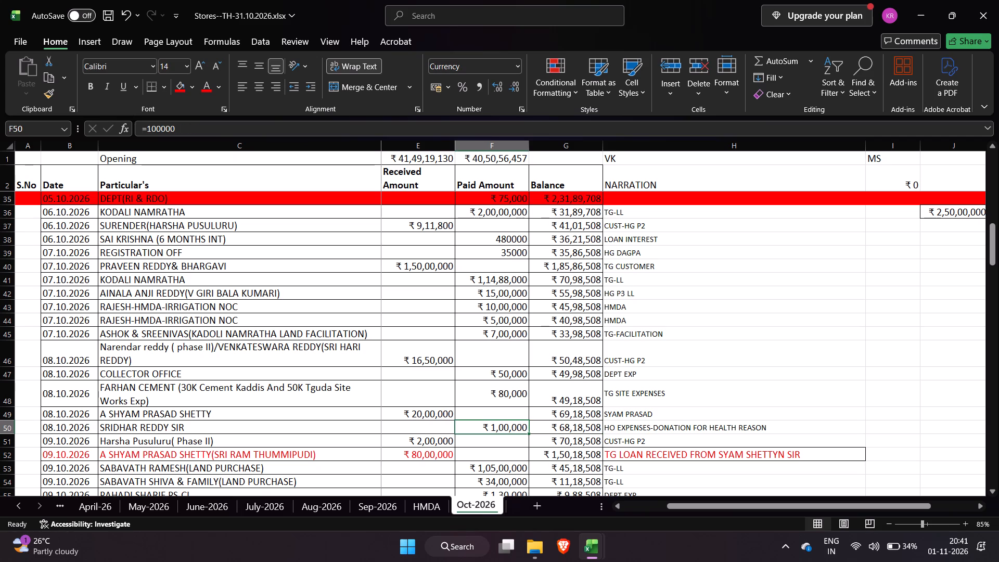
key("ctrl+c")
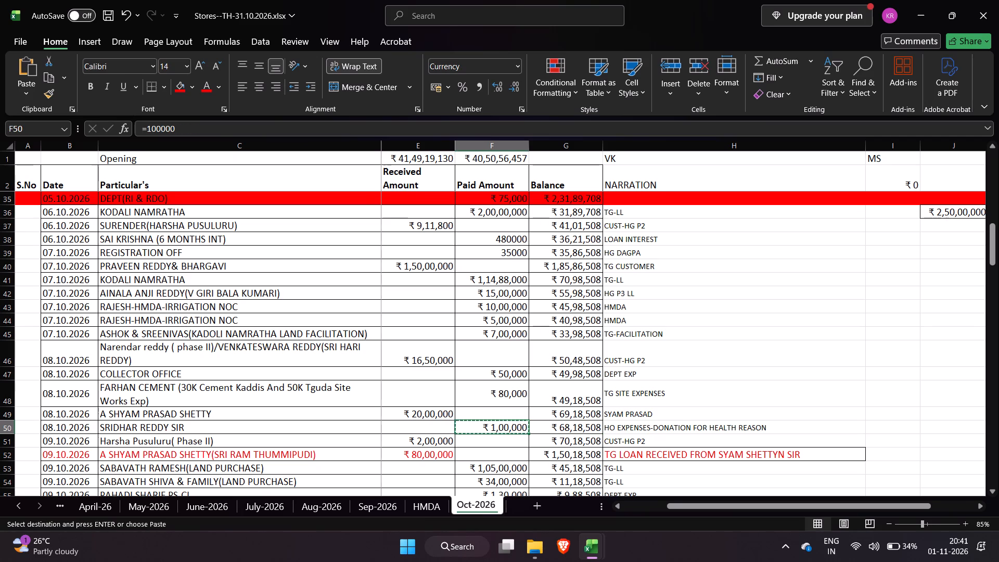
key("alt+Tab")
key("alt+Tab")
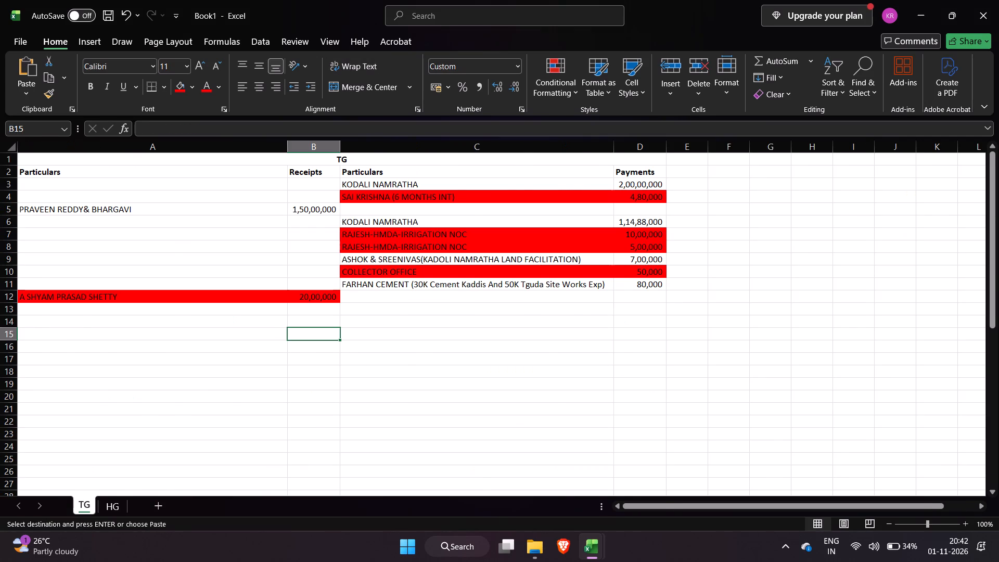
key("alt+Tab")
key("Right")
key("Up")
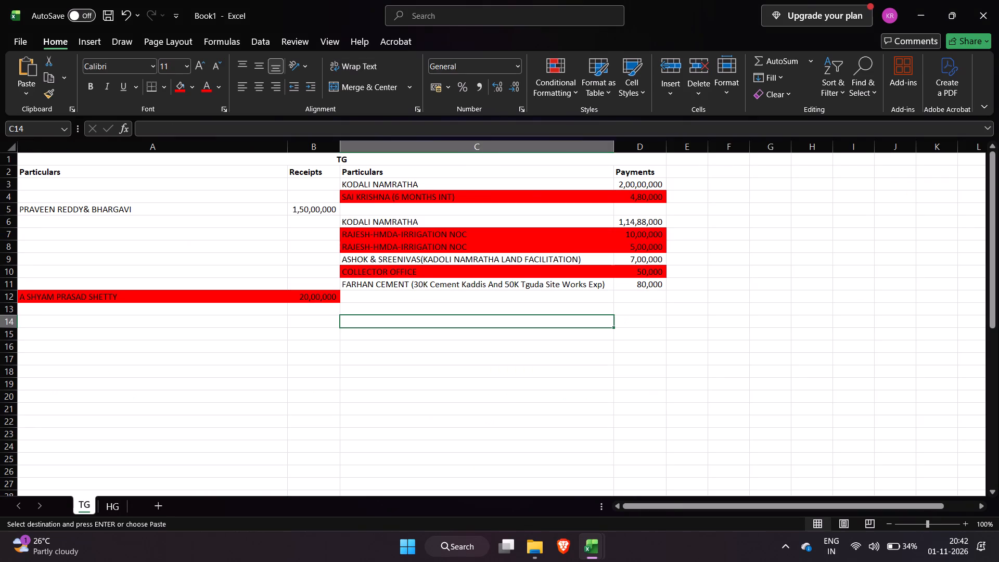
key("Right")
key("Up")
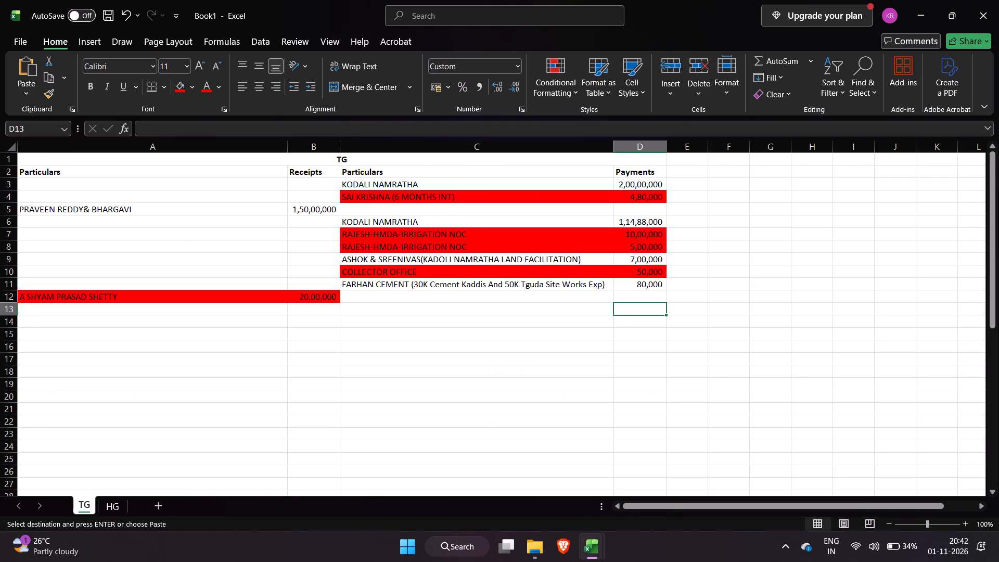
key("ctrl+alt+v")
key("Down")
key("Down")
key("Return")
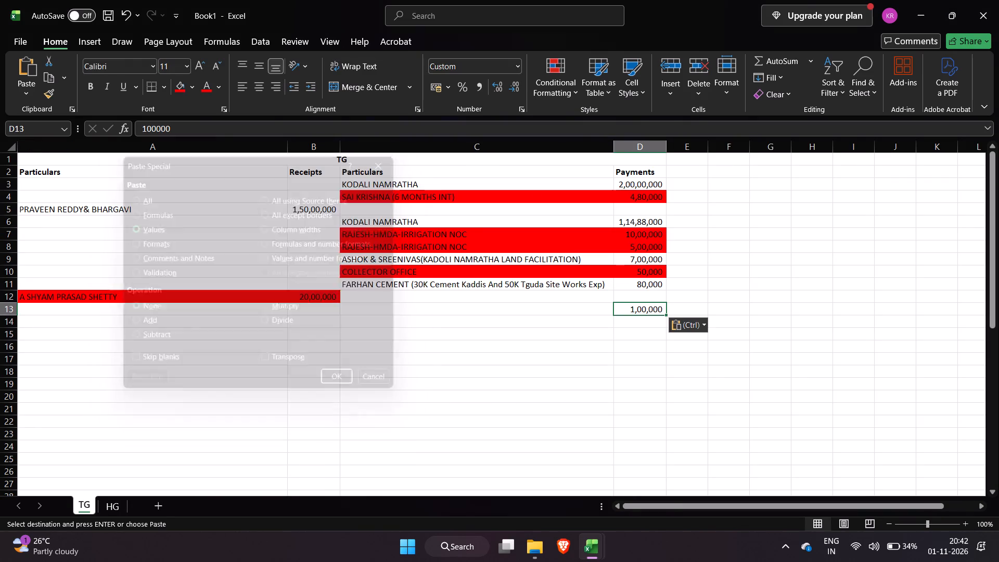
Copy the particulars from C50 of the Stores sheet into C13 of the TG sheet as values only.
key("alt+Tab")
key("Left")
key("Left")
key("Left")
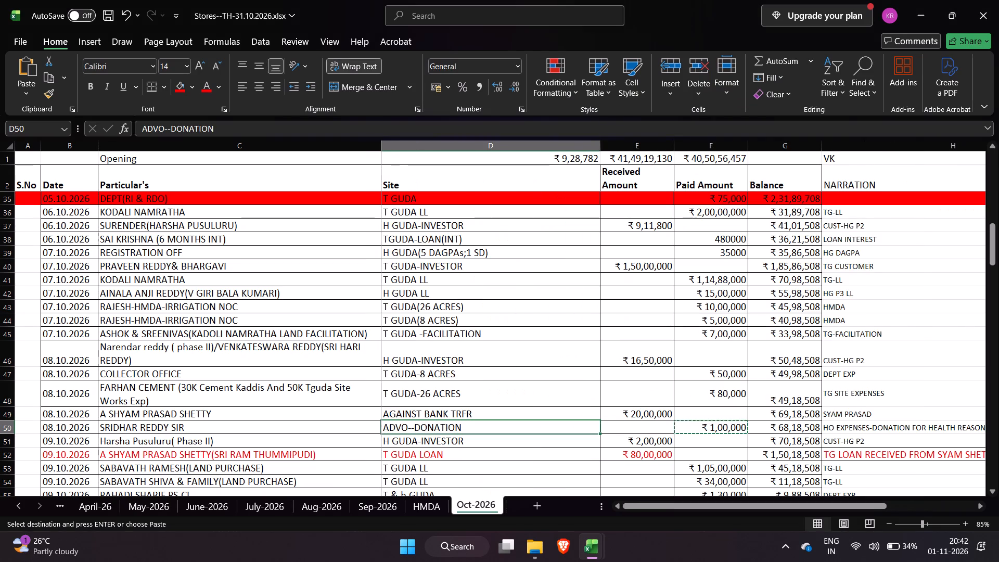
key("ctrl+c")
key("alt+Tab")
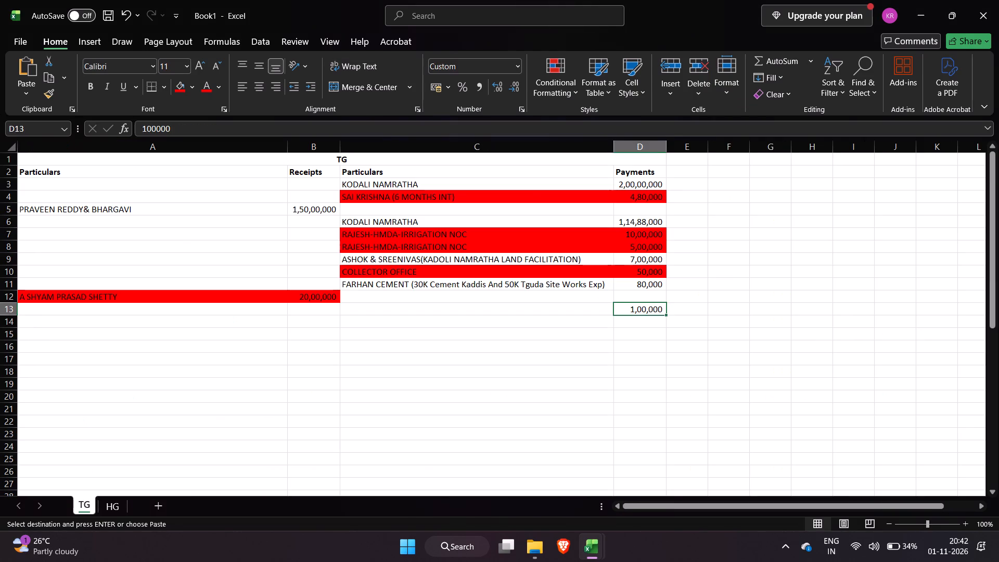
key("Left")
key("ctrl+alt+v")
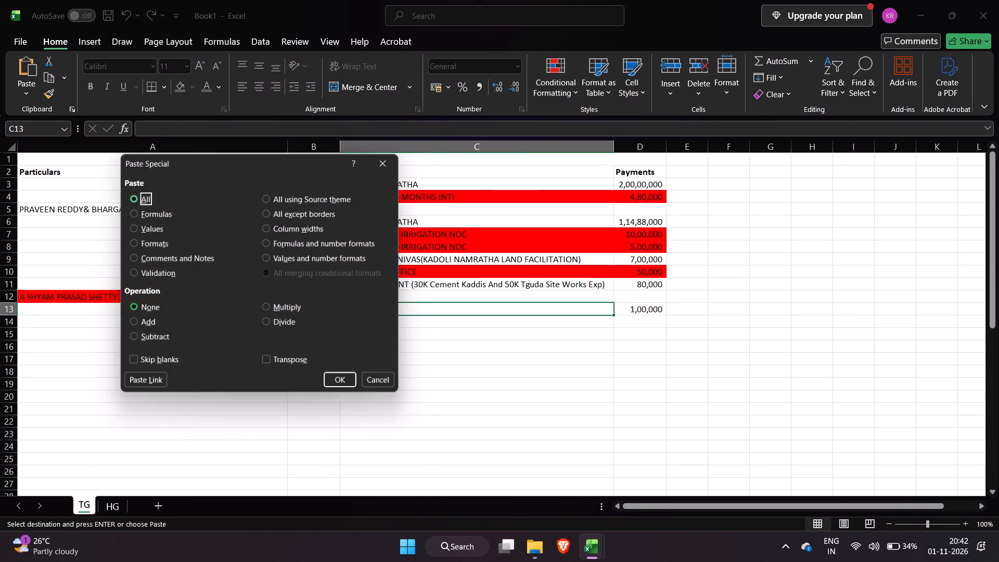
key("Down")
key("Down")
key("Return")
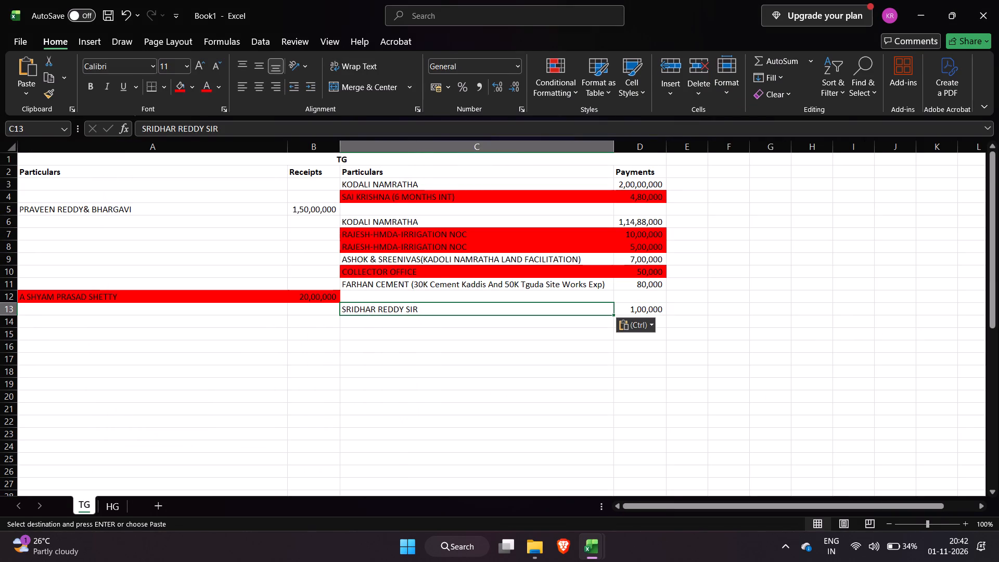
Fill the newly added donation payment in C13:D13 of the TG sheet with red.
key("Right")
key("Left")
key("shift+Right")
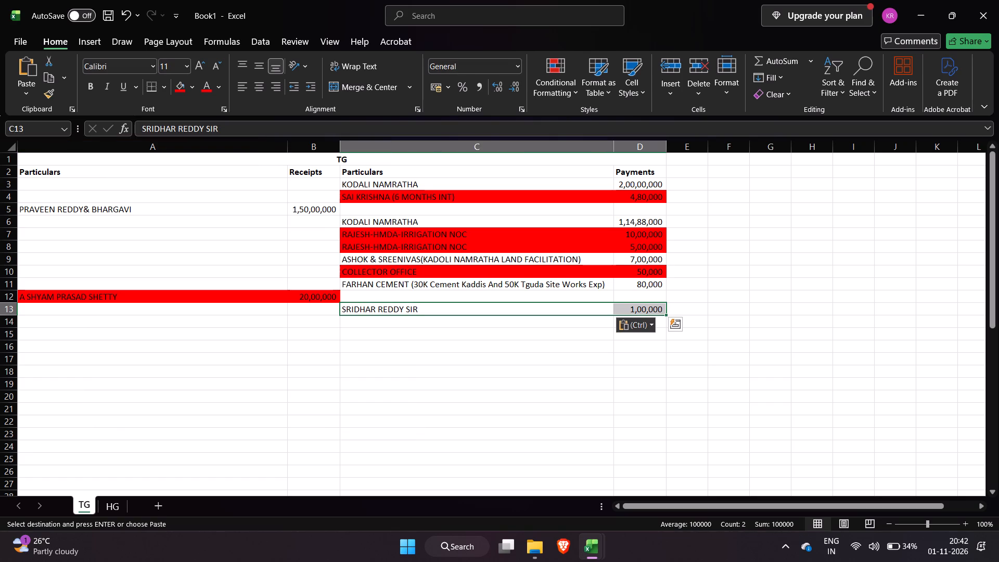
left_click(178, 86)
key("Down")
key("Down")
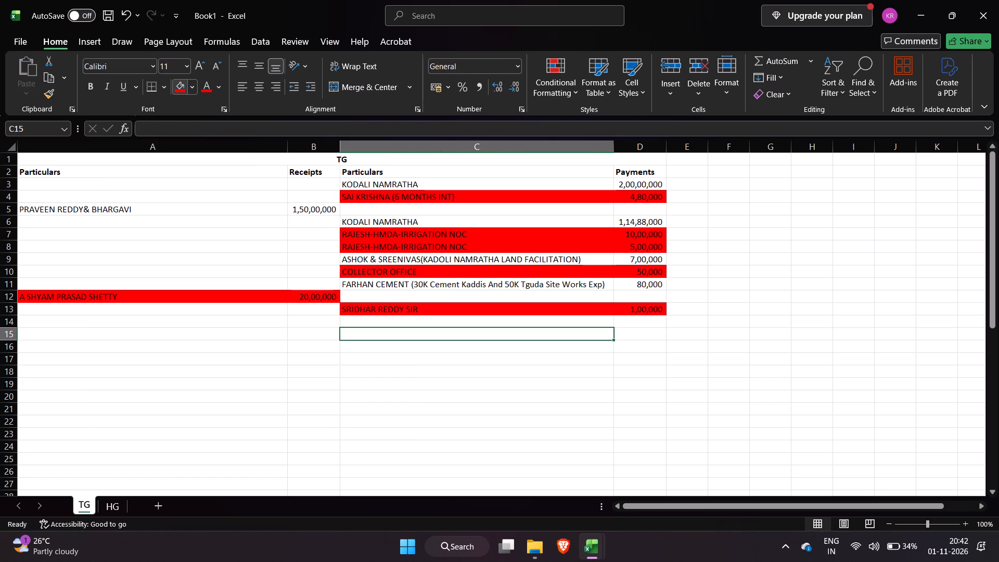
Copy the 2,00,000 received amount from E51 of the Stores sheet and select B7 on the HG sheet.
key("alt+Tab")
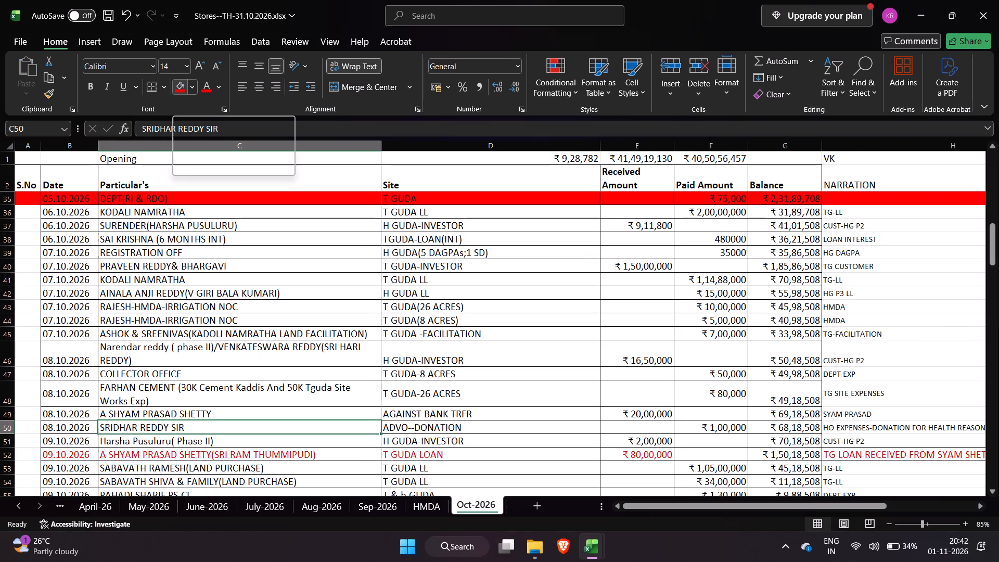
key("Down")
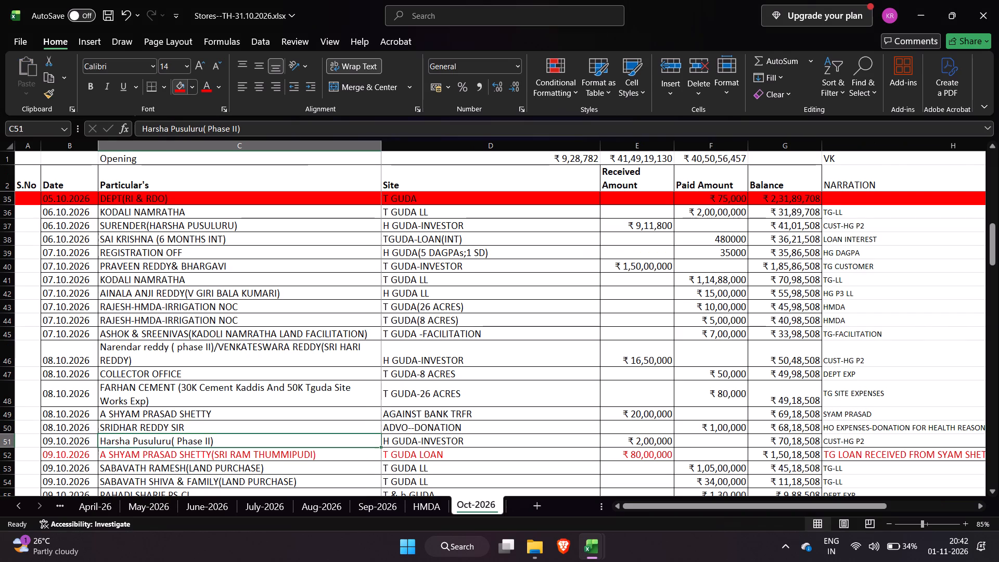
key("Right")
key("Right")
key("Right")
key("Right")
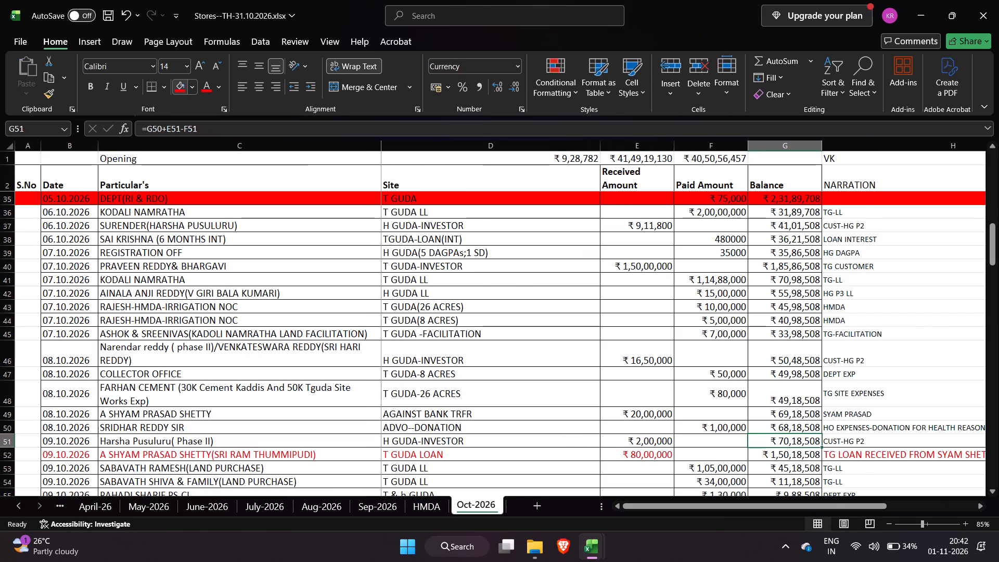
key("Right")
key("Left")
key("Left")
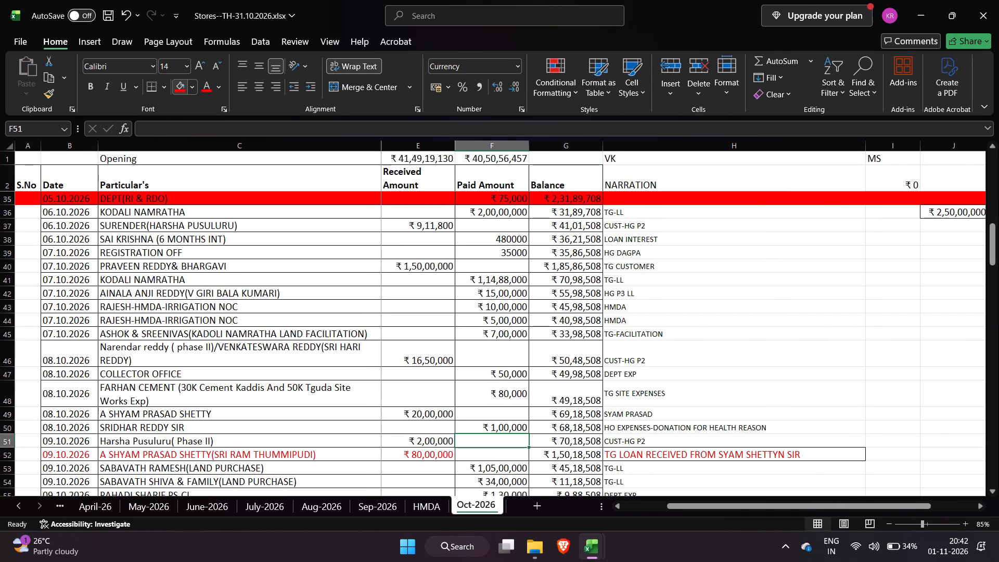
key("Left")
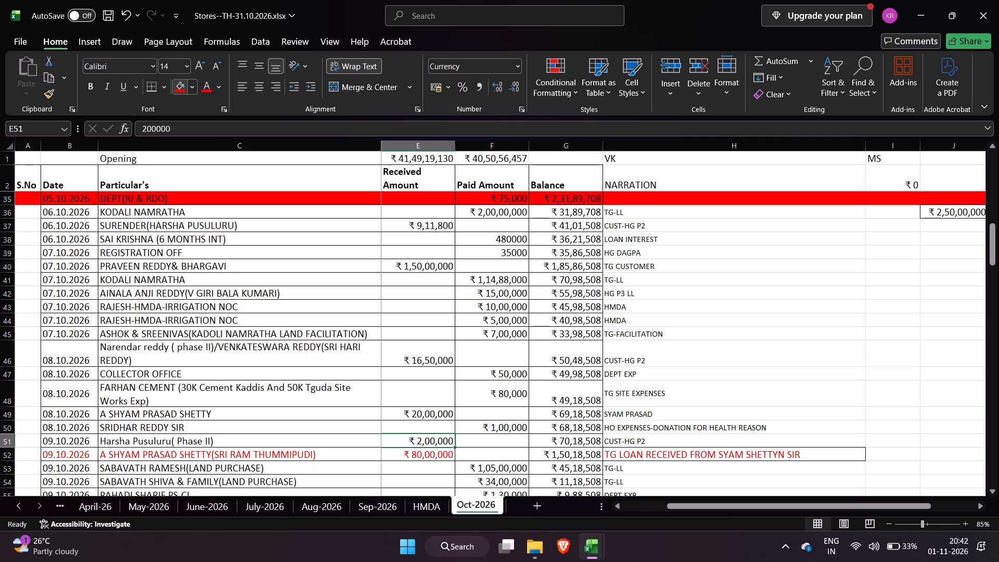
key("ctrl+c")
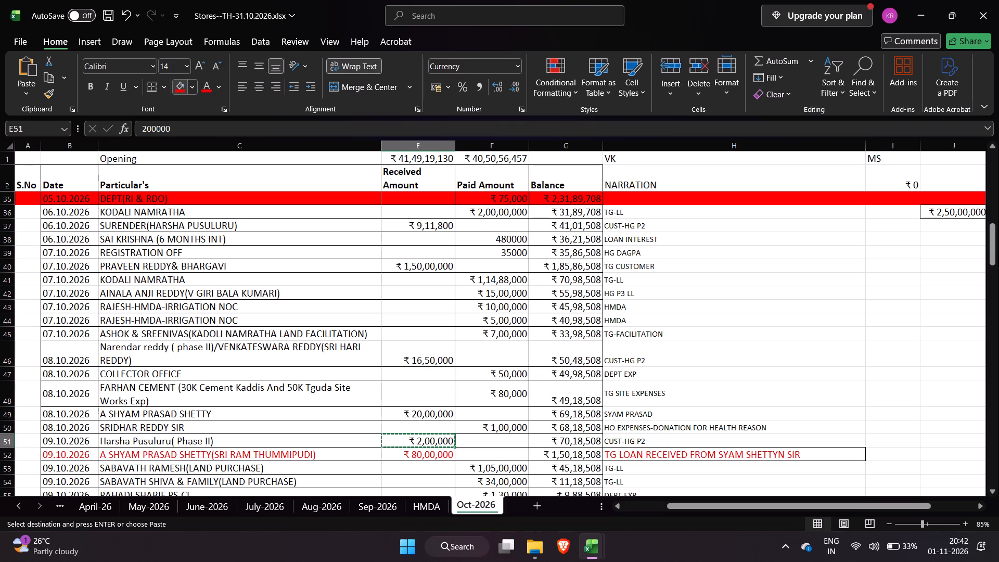
key("alt+Tab")
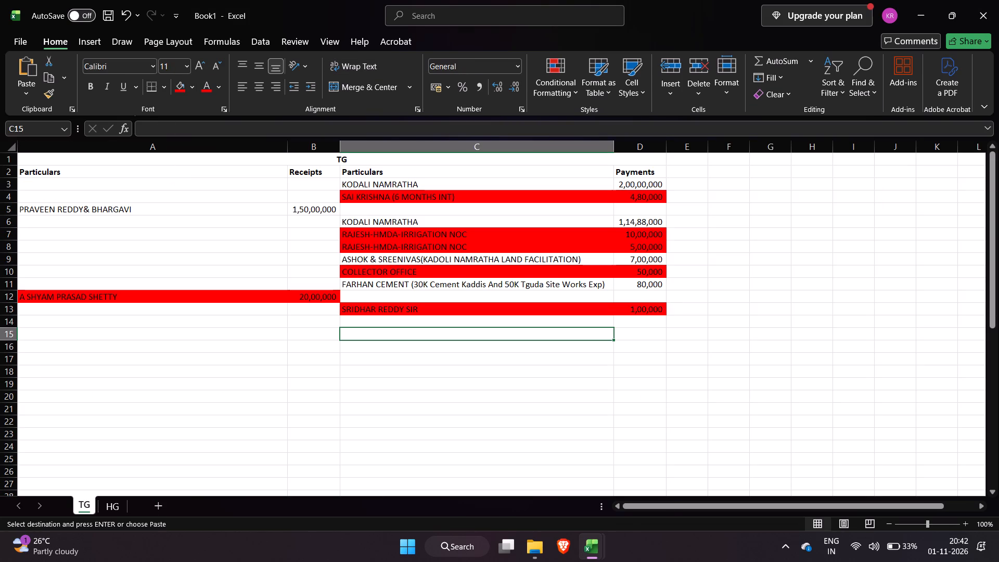
left_click(111, 511)
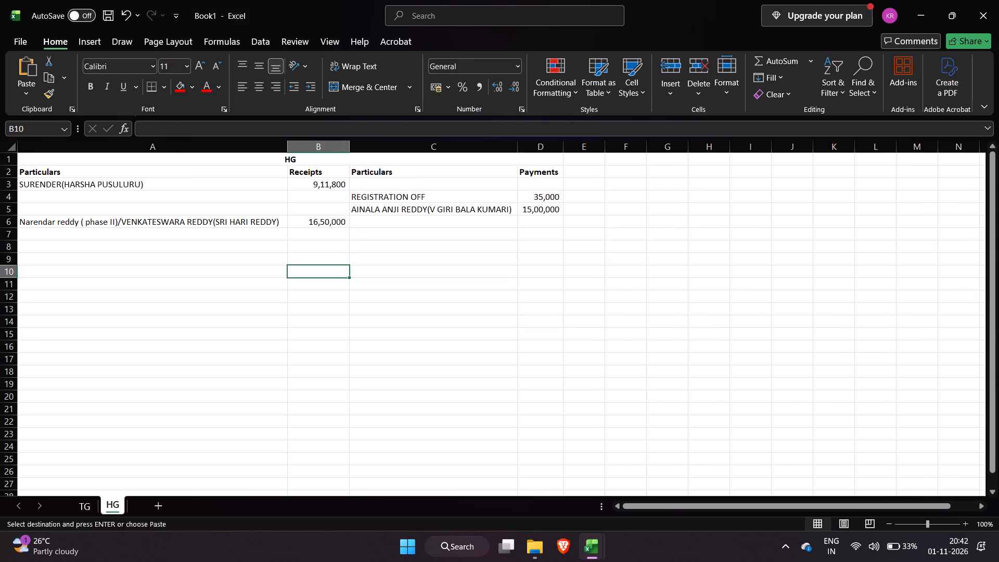
left_click(321, 235)
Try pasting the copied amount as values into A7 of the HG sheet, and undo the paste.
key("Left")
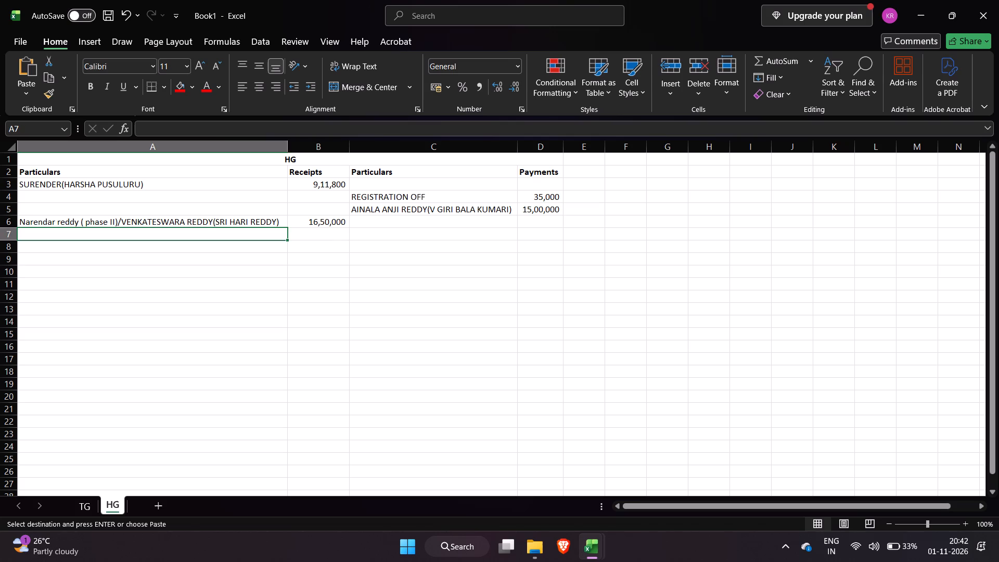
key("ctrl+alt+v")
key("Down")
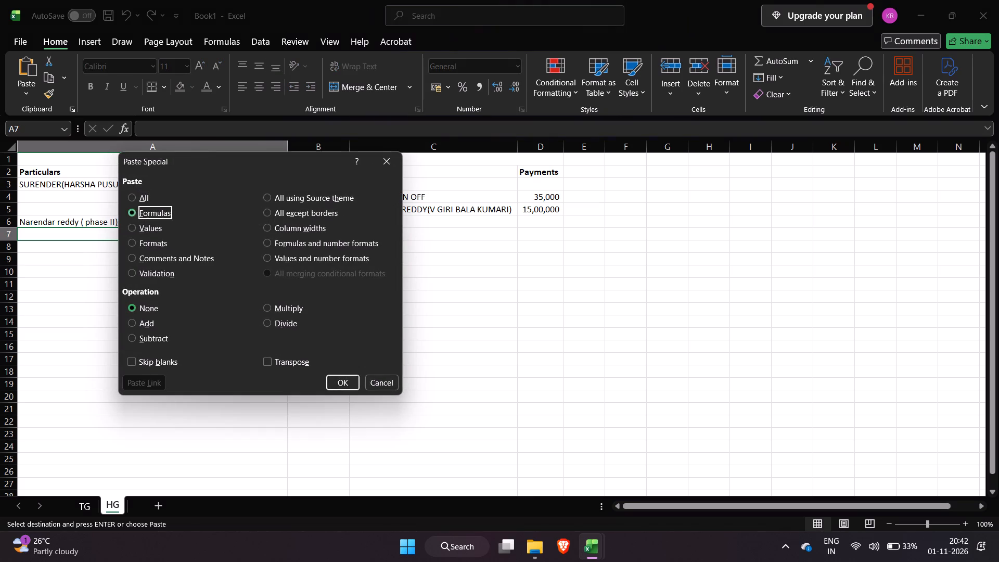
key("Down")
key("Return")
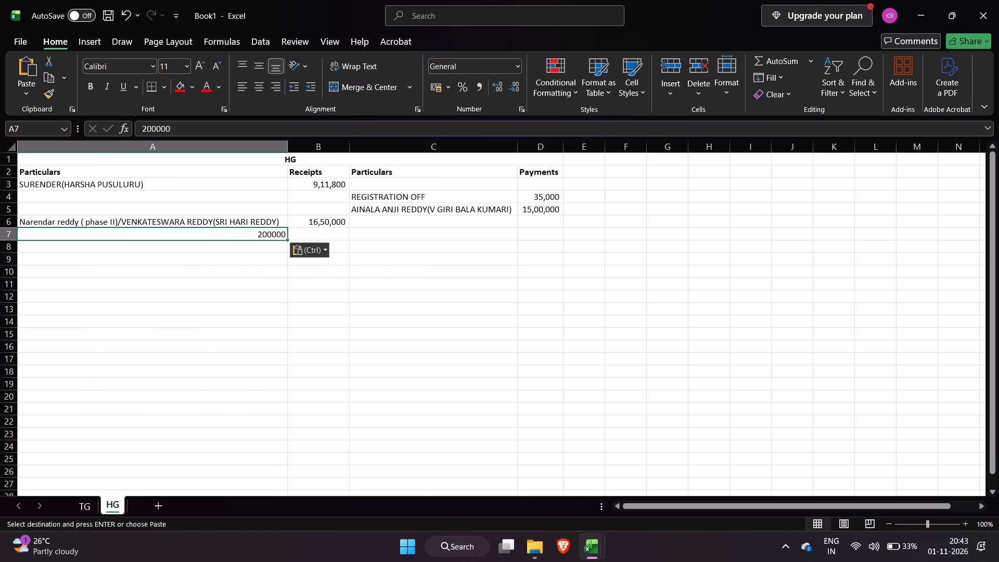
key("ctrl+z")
Paste the copied 2,00,000 received amount into B7 of the HG sheet as values only.
key("Right")
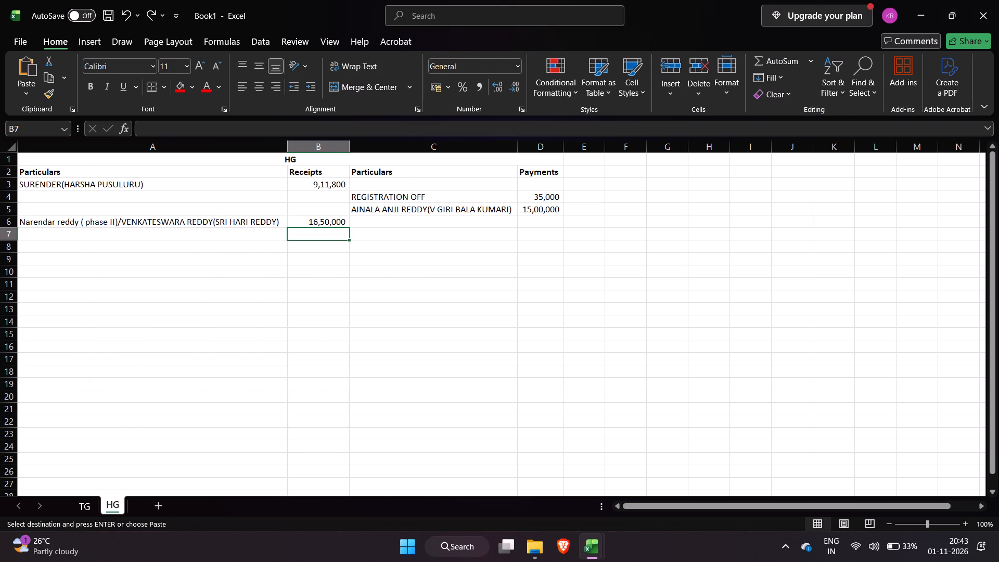
key("ctrl+alt+v")
key("Down")
key("Down")
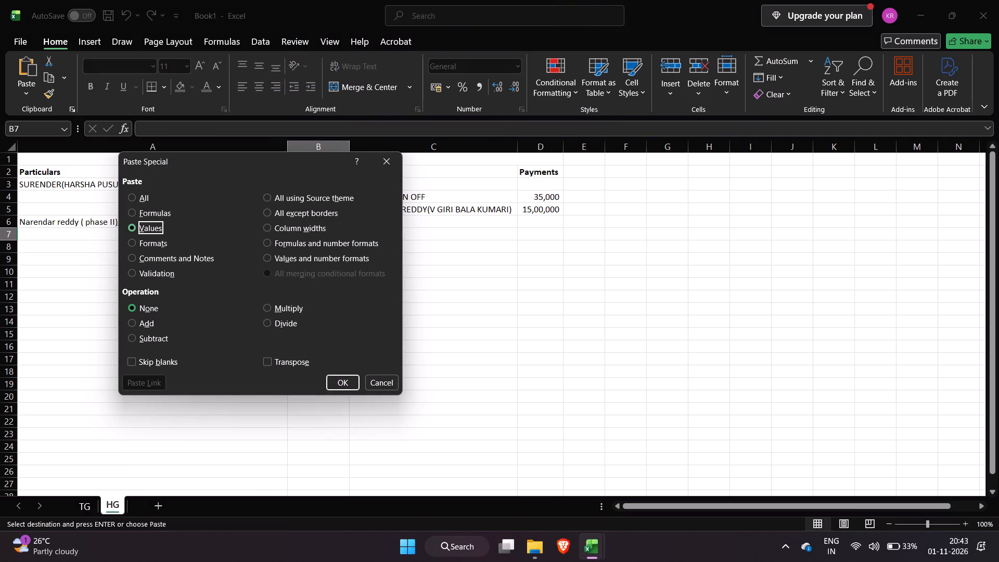
key("Return")
key("Up")
key("Left")
key("Down")
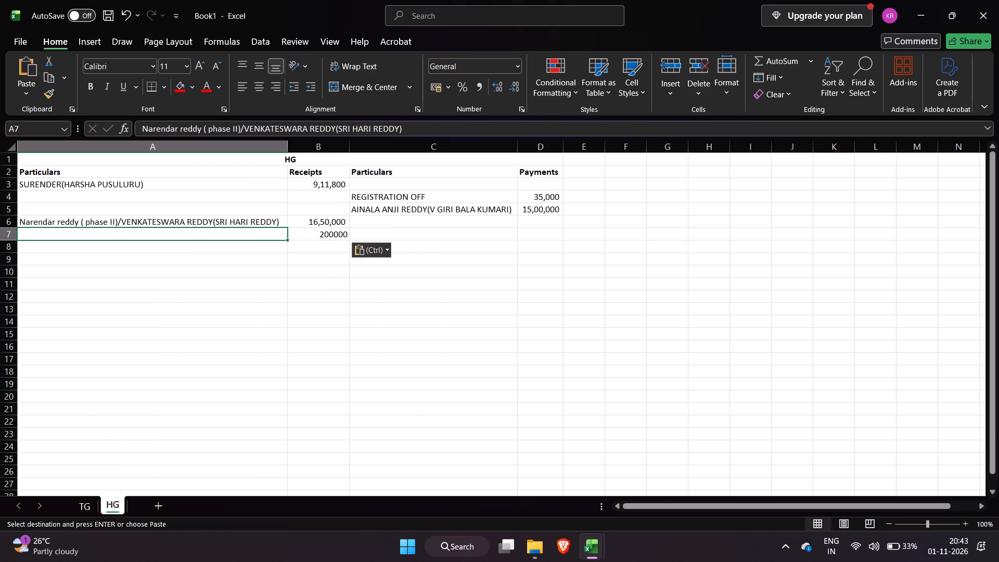
Copy the particulars from C51 of the Stores sheet into A7 of the HG sheet as values only.
key("alt+Tab")
key("Left")
key("Left")
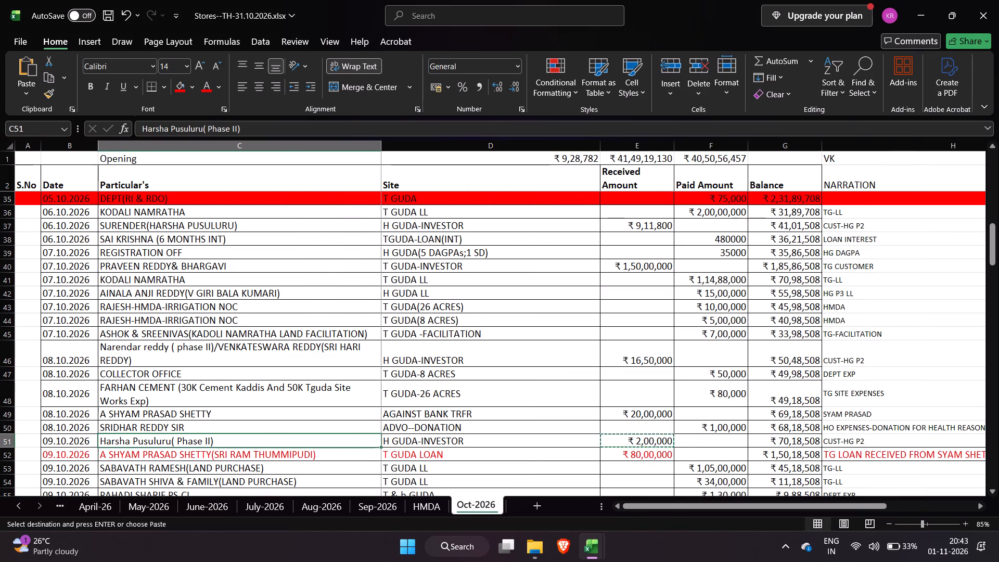
key("ctrl+c")
key("alt+Tab")
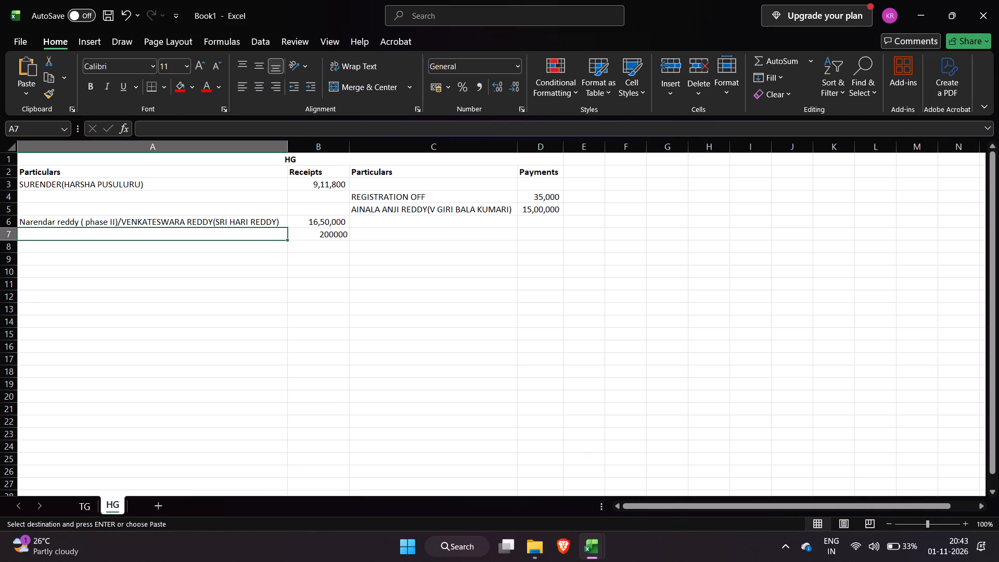
key("ctrl+alt+v")
key("Down")
key("Down")
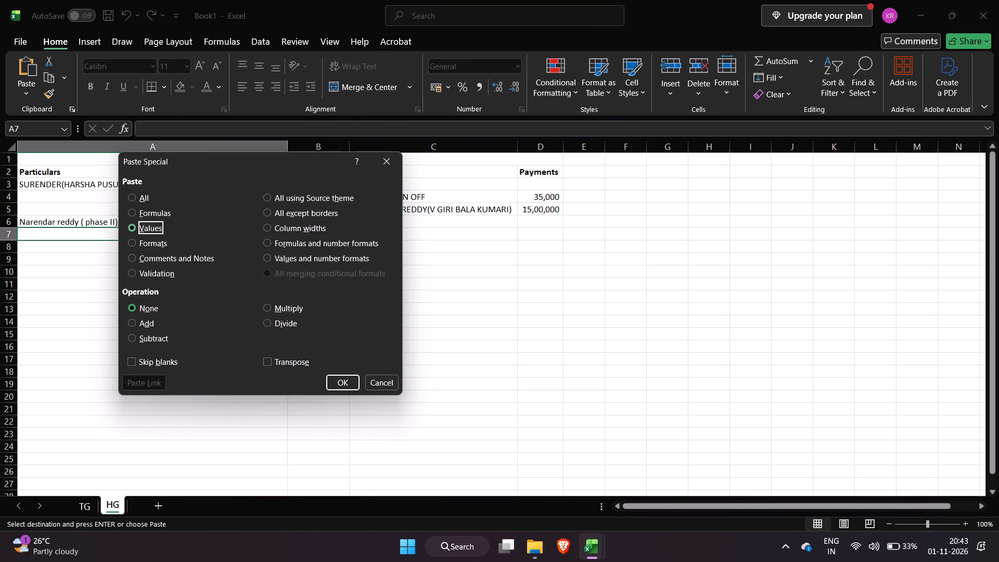
key("Return")
Format the Receipts cells B3:B30 on the HG sheet in comma style without decimals.
key("Right")
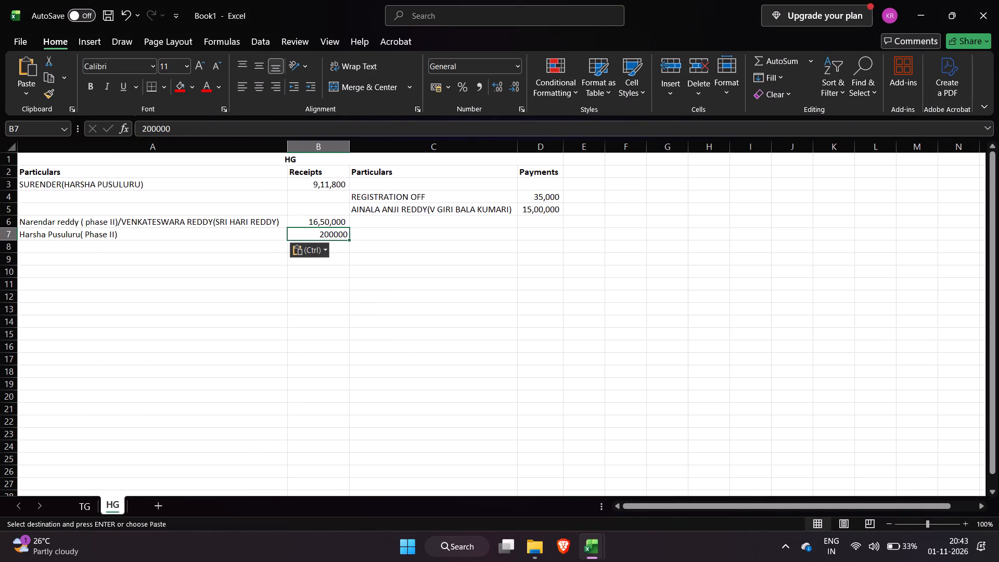
key("Up")
key("Up")
key("Up")
key("Up")
key("shift+Down")
key("shift+Down")
key("shift+Down")
key("shift+Down")
key("shift+Down")
key("shift+Down")
key("shift+Down")
key("shift+Down")
key("shift+Down")
key("shift+Down")
key("shift+Down")
key("shift+Down")
key("shift+Down")
key("shift+Down")
key("shift+Down")
key("shift+Down")
key("shift+Down")
key("shift+Down")
key("shift+Down")
key("shift+Down")
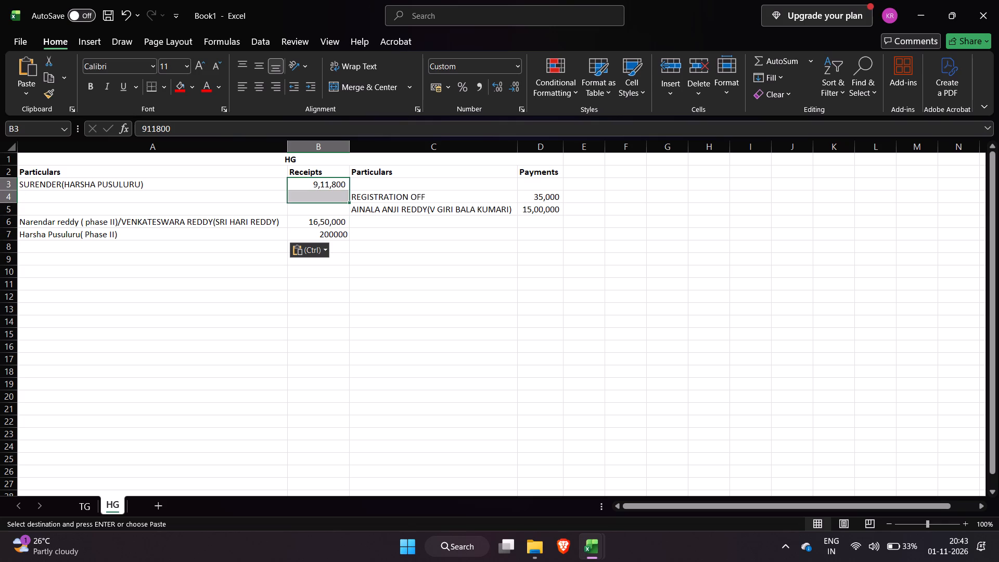
key("shift+Down")
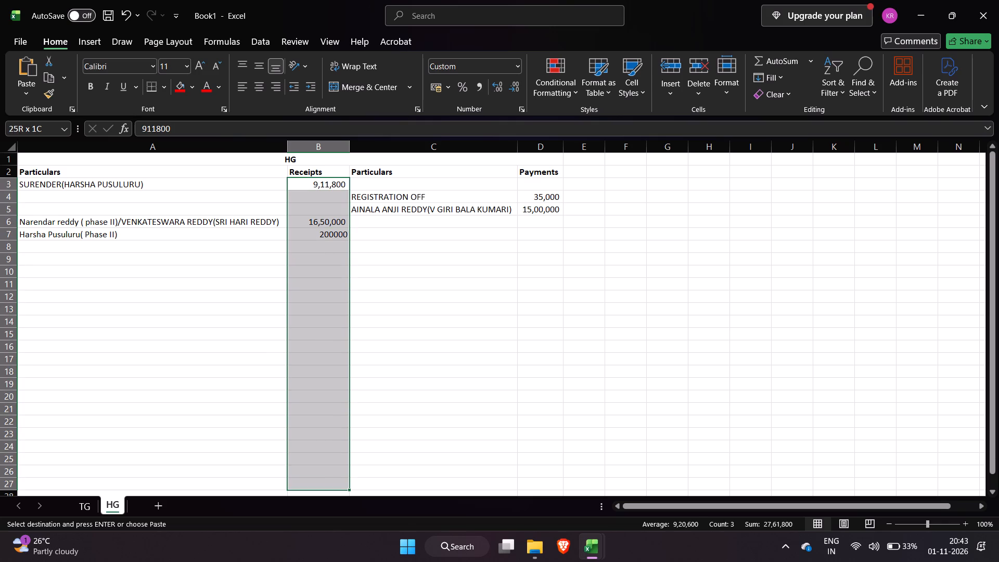
key("shift+Down")
key("shift+Down")
key("shift+Down")
key("shift+Up")
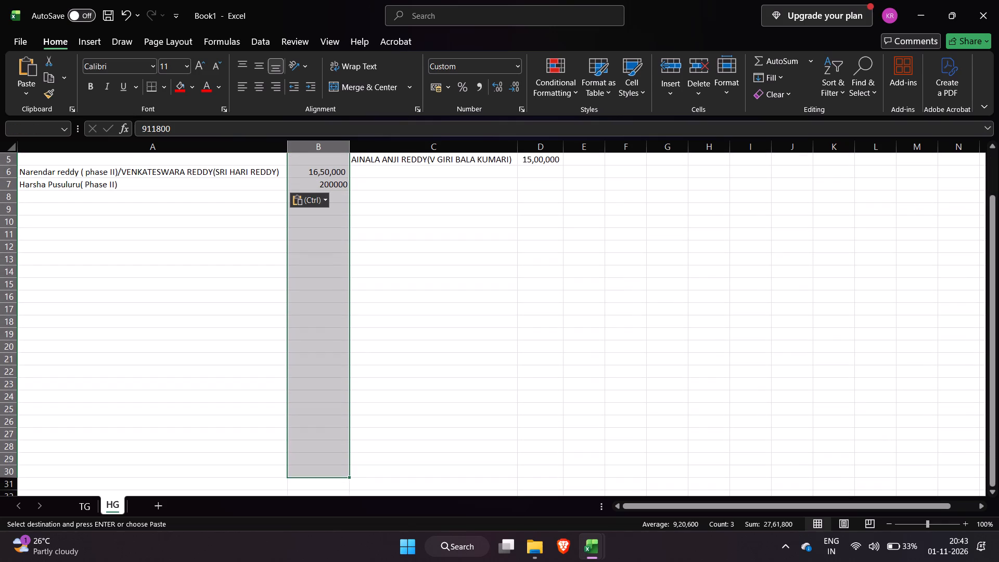
left_click(478, 86)
double_click(514, 81)
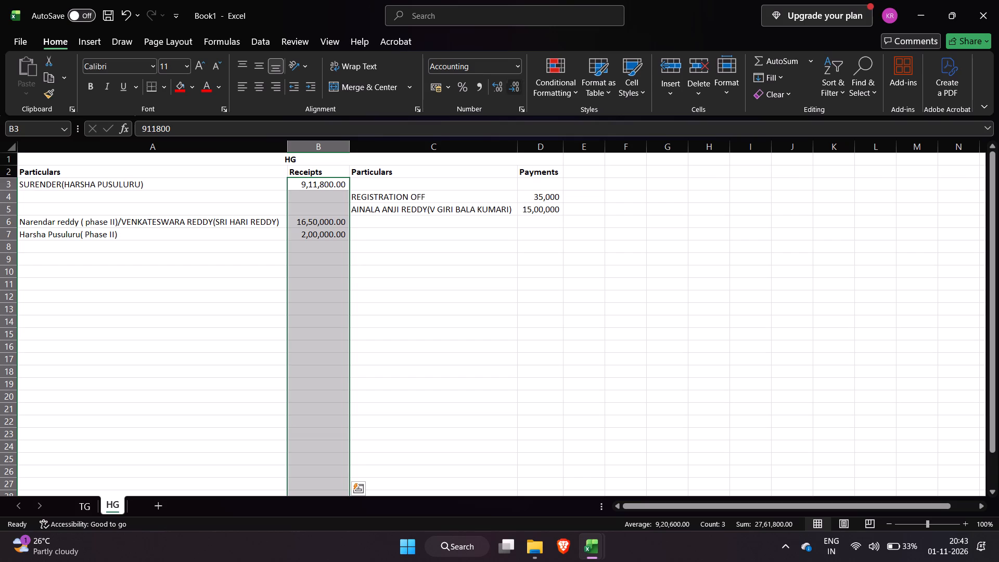
Format the Payments cells D3:D30 on the HG sheet in comma style without decimals.
left_click(534, 185)
key("shift+Down")
key("shift+Down")
key("shift+Down")
key("shift+Down")
key("shift+Down")
key("shift+Down")
key("shift+Down")
key("shift+Down")
key("shift+Down")
key("shift+Down")
key("shift+Down")
key("shift+Down")
key("shift+Down")
key("shift+Down")
key("shift+Down")
key("shift+Down")
key("shift+Down")
key("shift+Down")
key("shift+Down")
key("shift+Down")
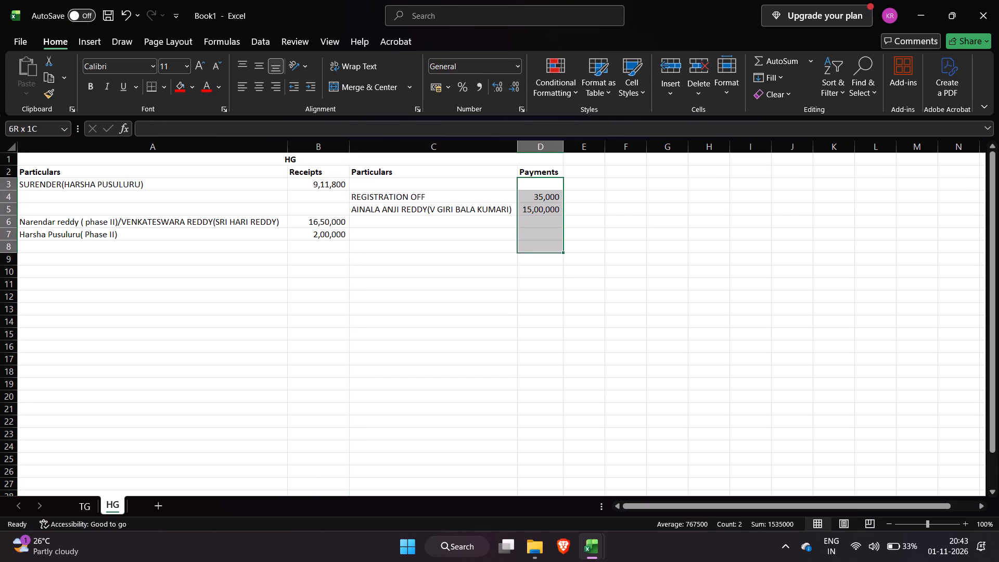
key("shift+Down")
key("shift+Down")
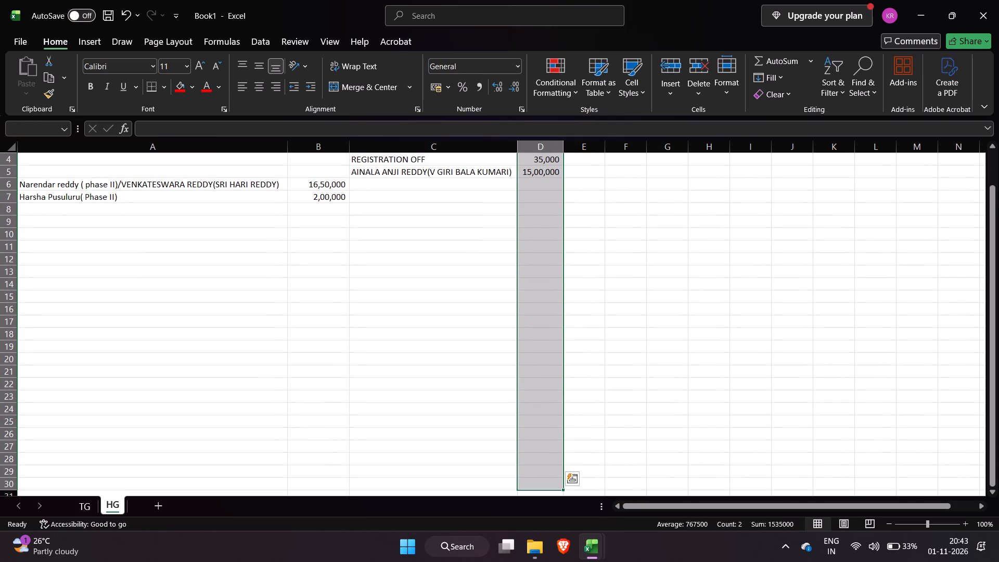
left_click(478, 87)
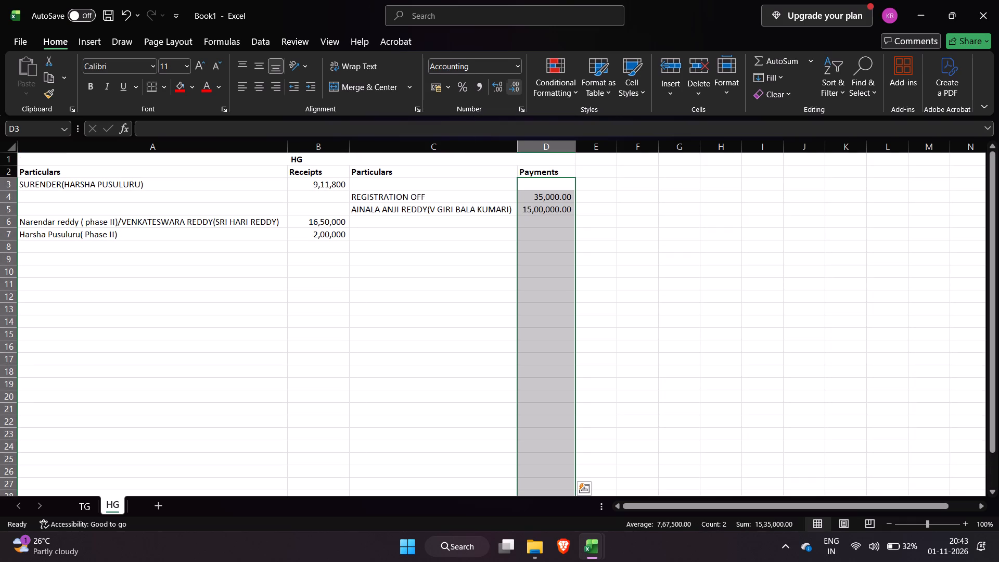
double_click(516, 86)
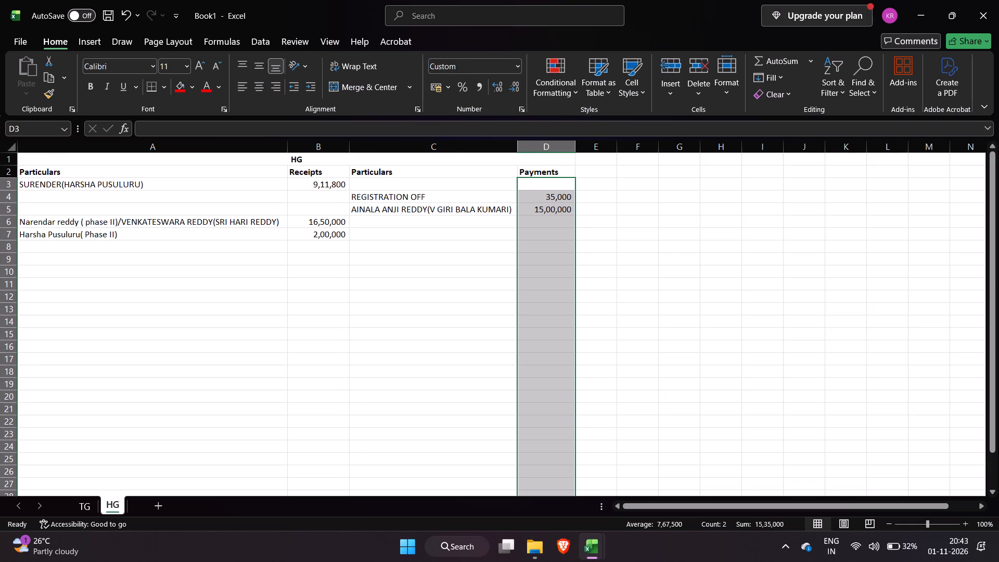
Check the entries on the TG and HG sheets against rows 50 and 51 of the Stores Oct-2026 sheet.
left_click(319, 242)
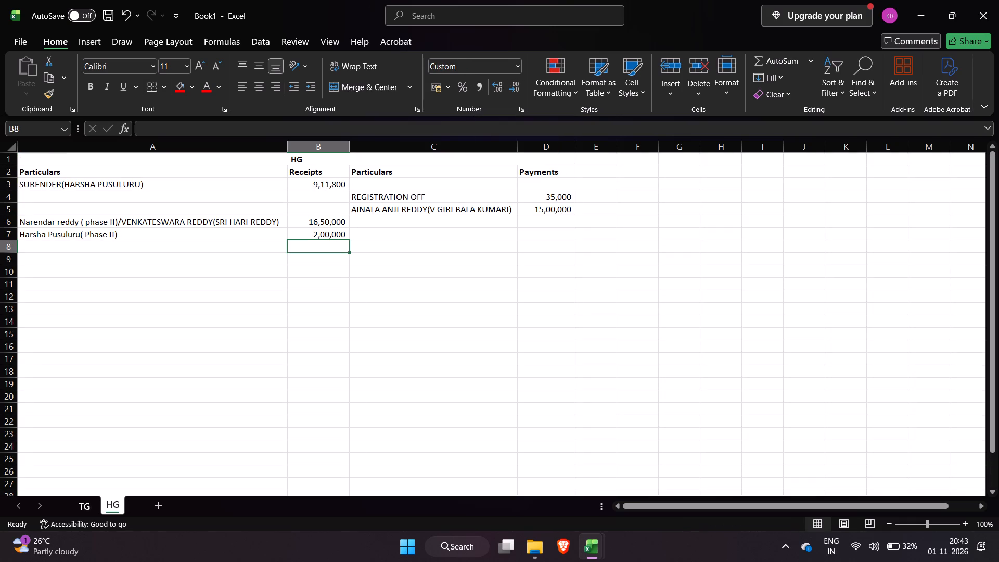
left_click(85, 506)
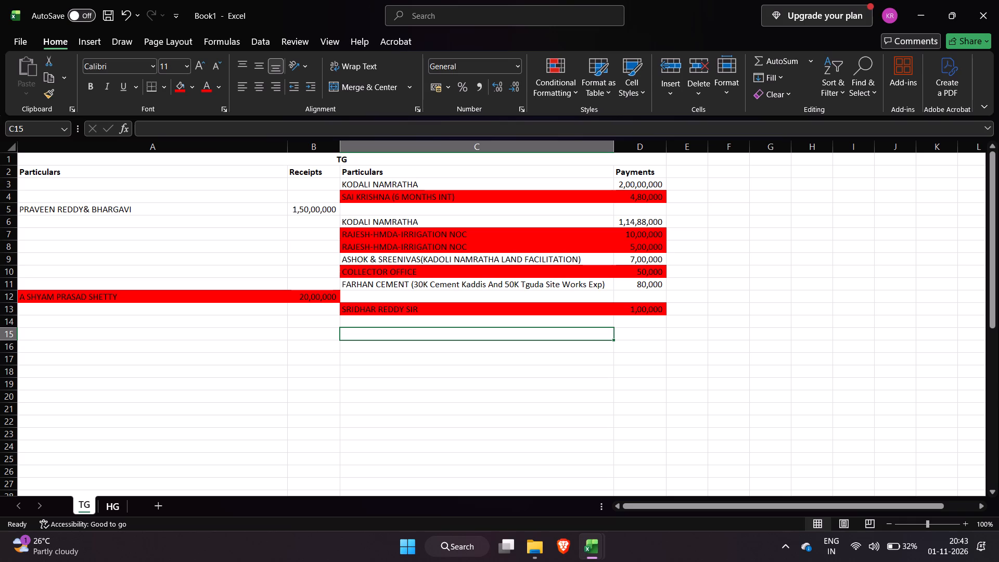
left_click(111, 506)
left_click(305, 268)
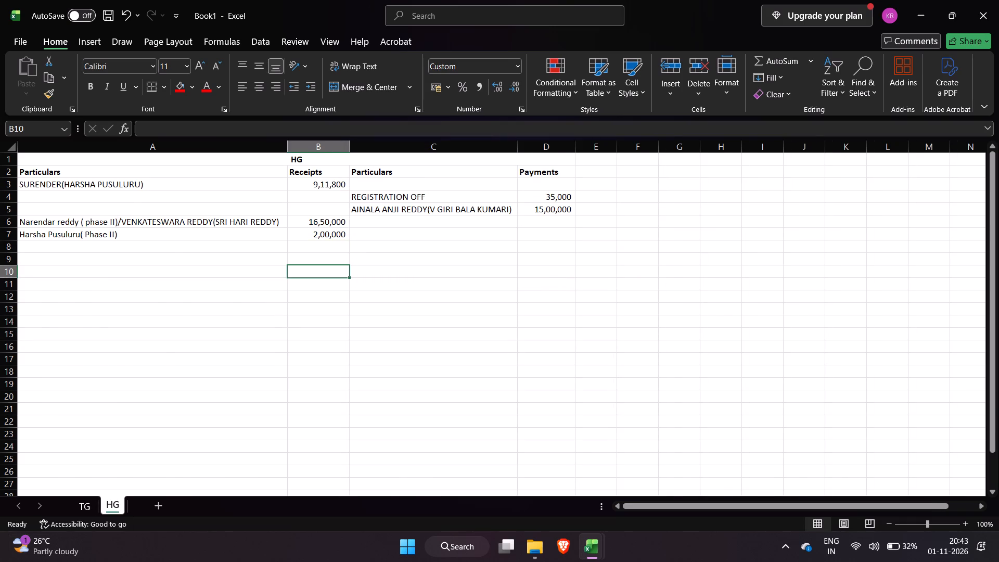
key("alt+Tab")
key("Right")
key("Right")
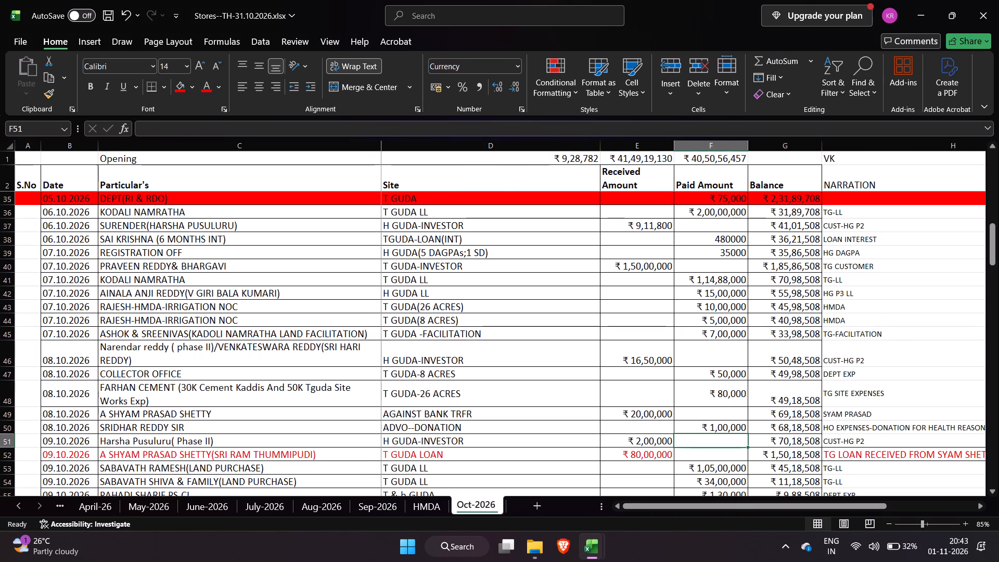
key("Right")
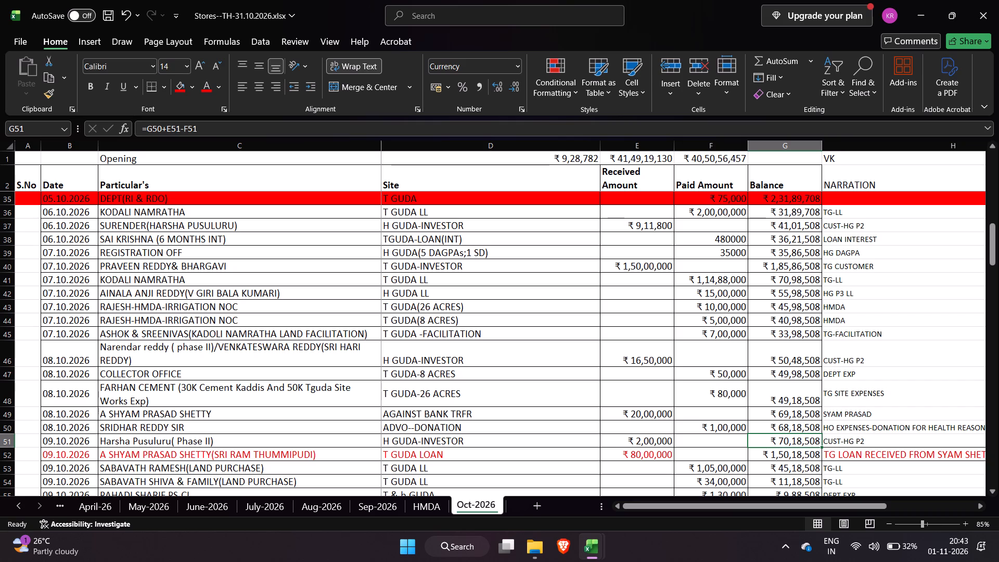
key("Up")
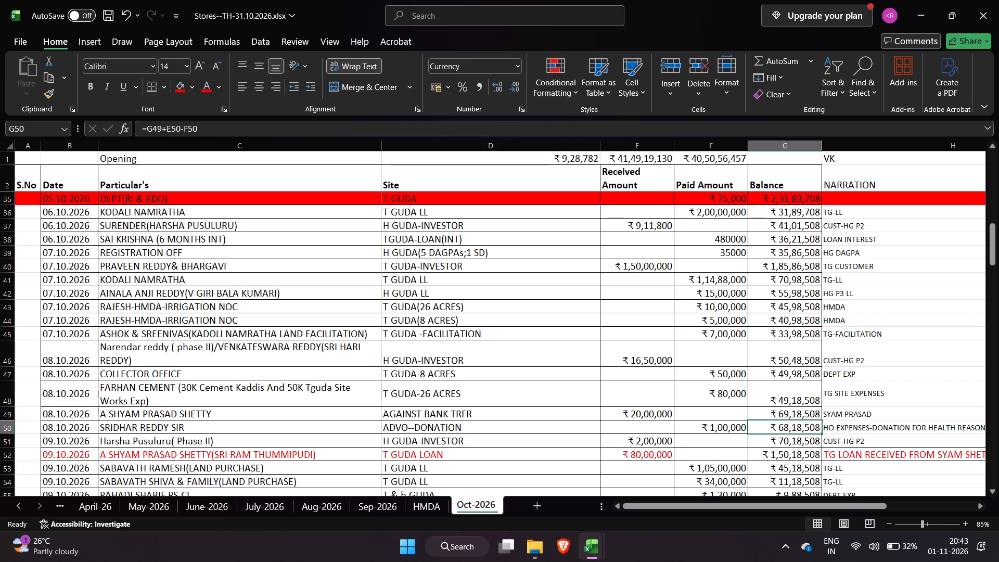
key("Left")
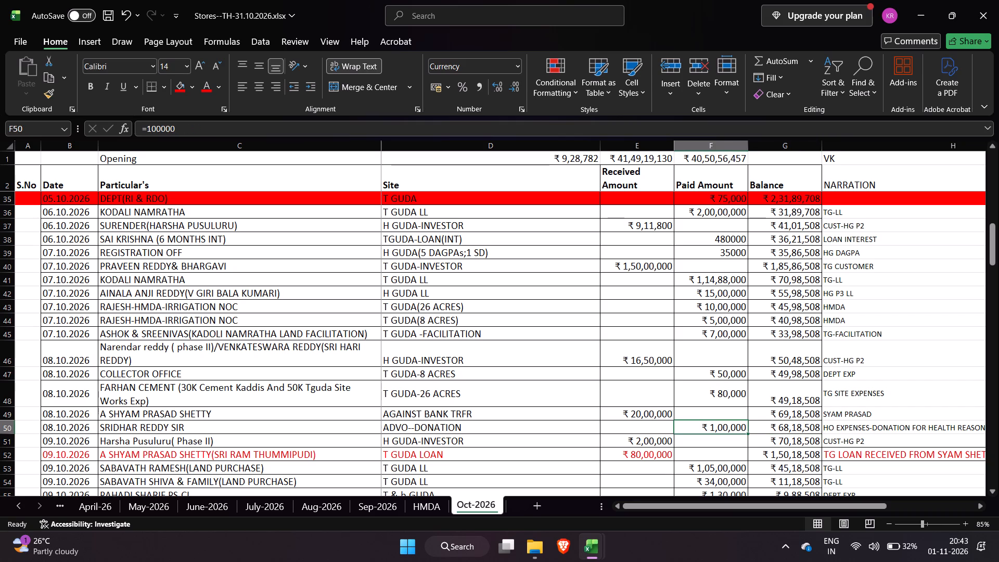
key("alt+Tab")
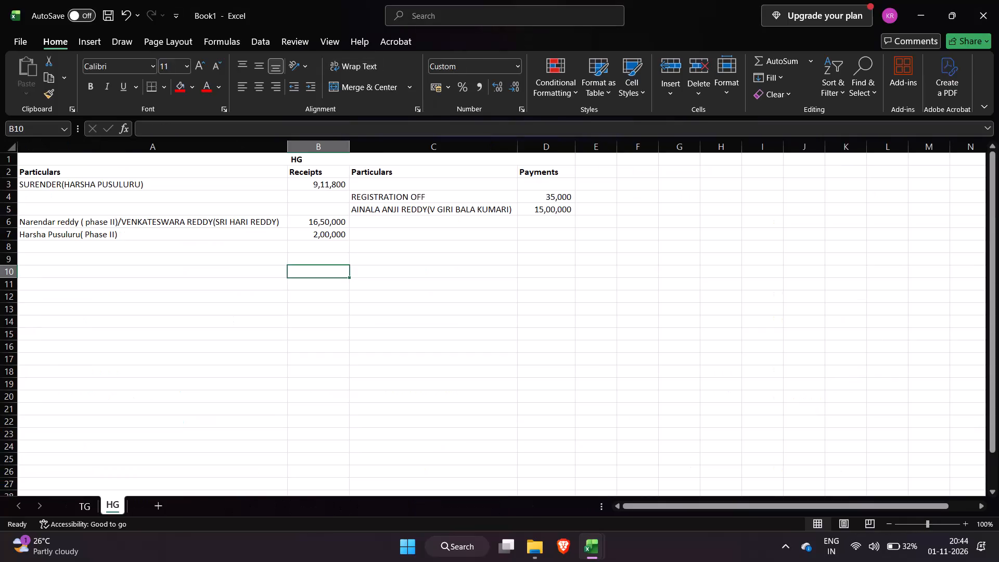
key("alt+Tab")
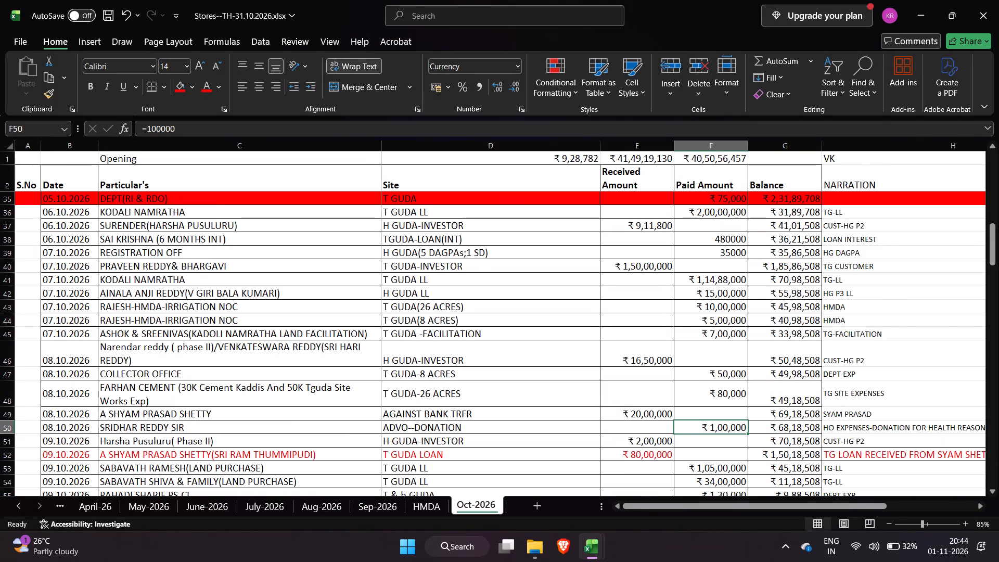
key("Down")
key("Left")
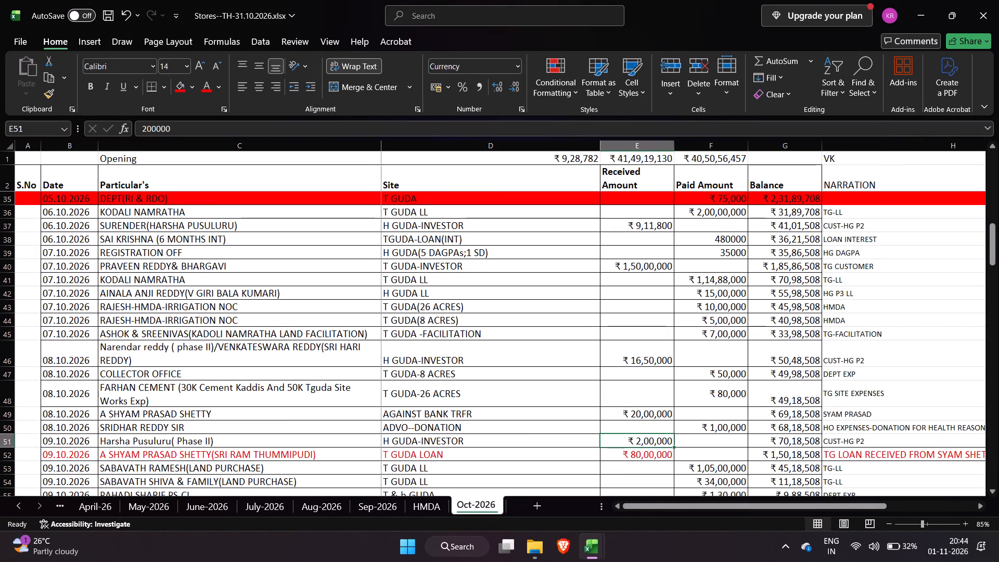
Copy the 80,00,000 received amount from E52 of the Stores sheet and select B14 on the TG sheet.
key("Down")
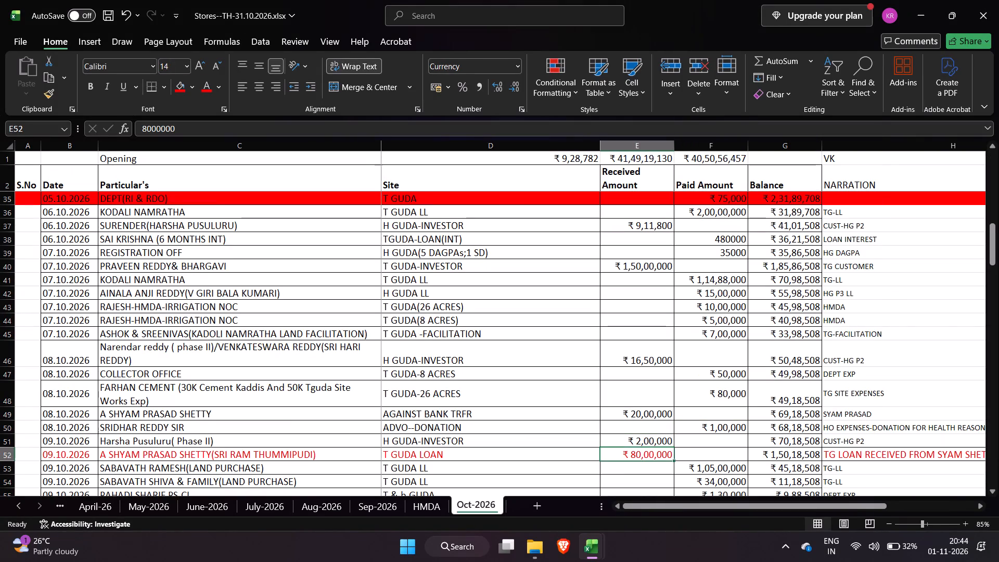
key("Right")
key("Right")
key("Left")
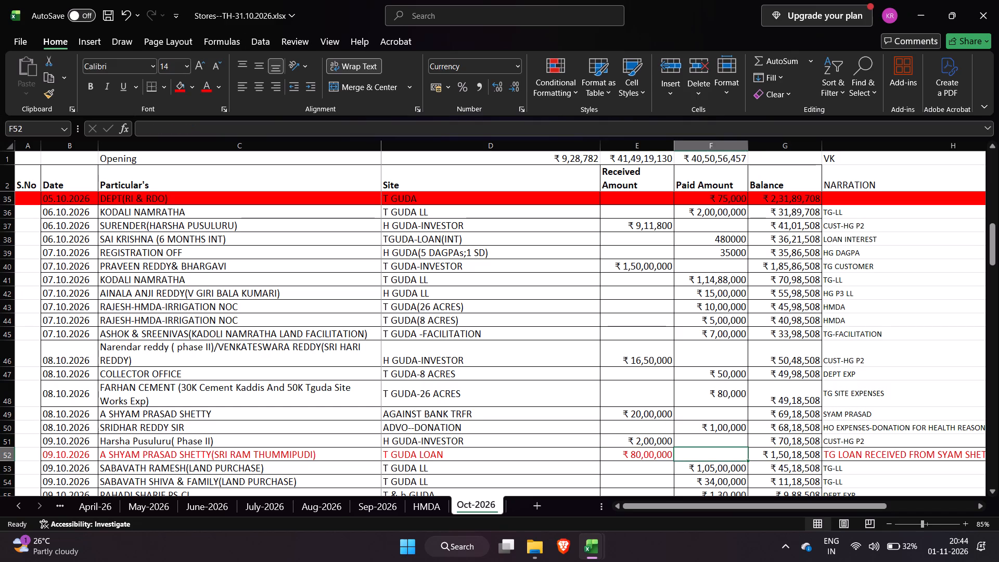
key("Left")
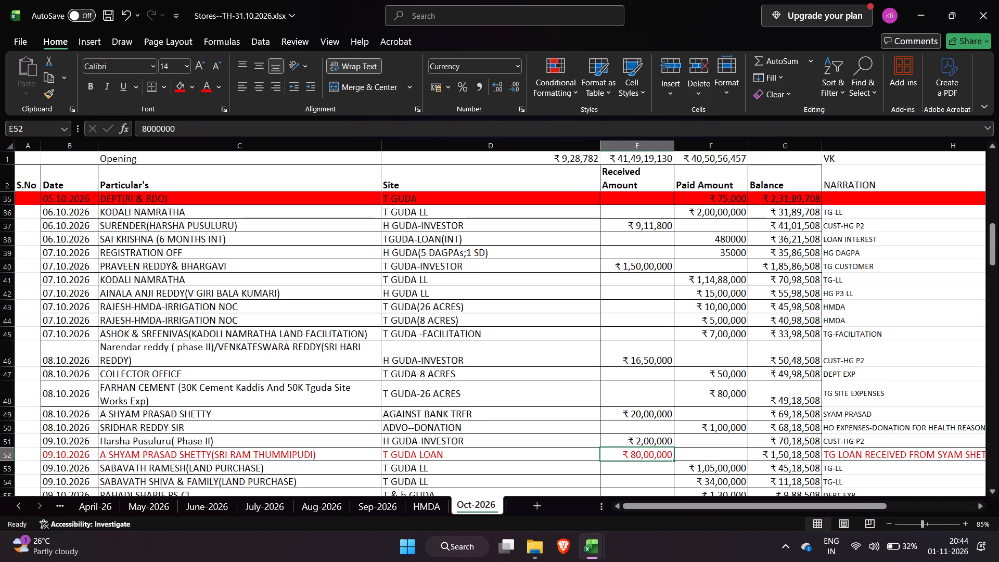
key("ctrl+c")
key("alt+Tab")
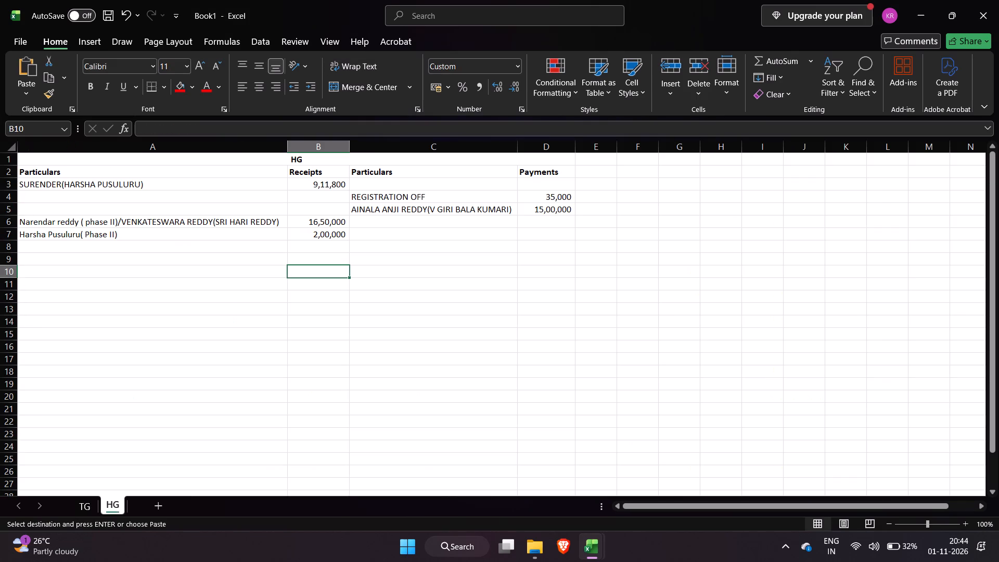
left_click(87, 505)
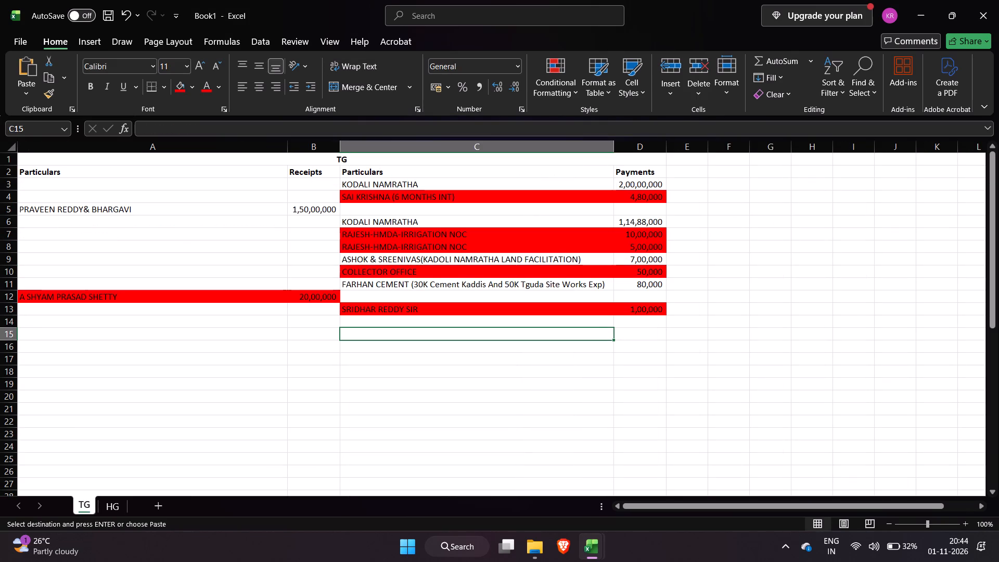
left_click(307, 323)
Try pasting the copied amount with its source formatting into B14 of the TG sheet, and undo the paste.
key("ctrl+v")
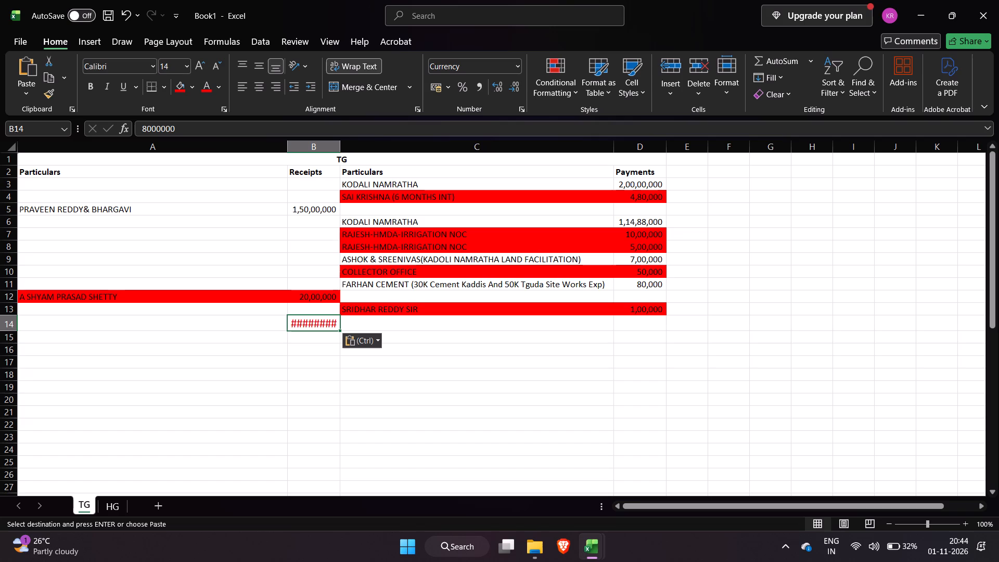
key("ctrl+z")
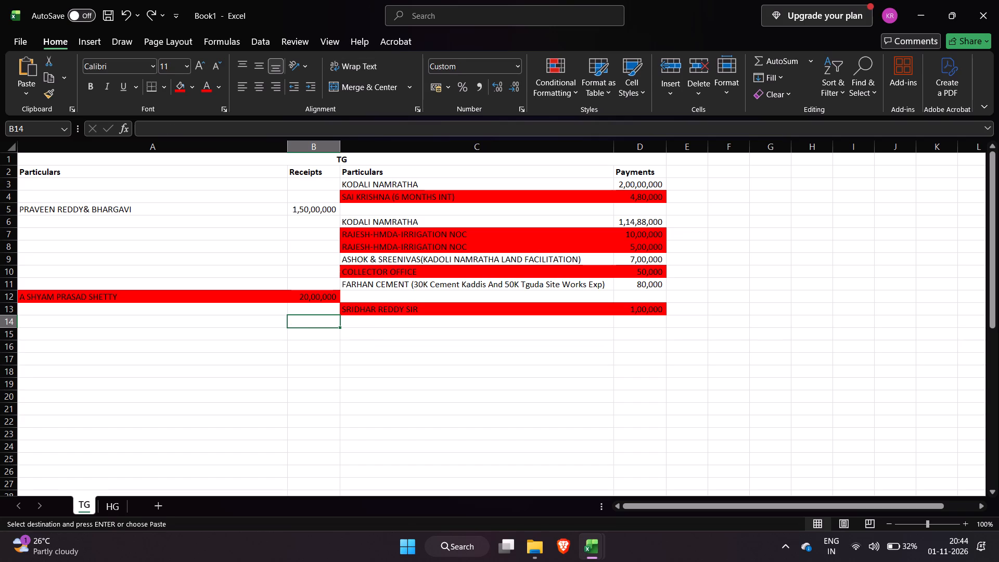
Paste the copied 80,00,000 received amount into B14 of the TG sheet as values only.
key("ctrl+alt+v")
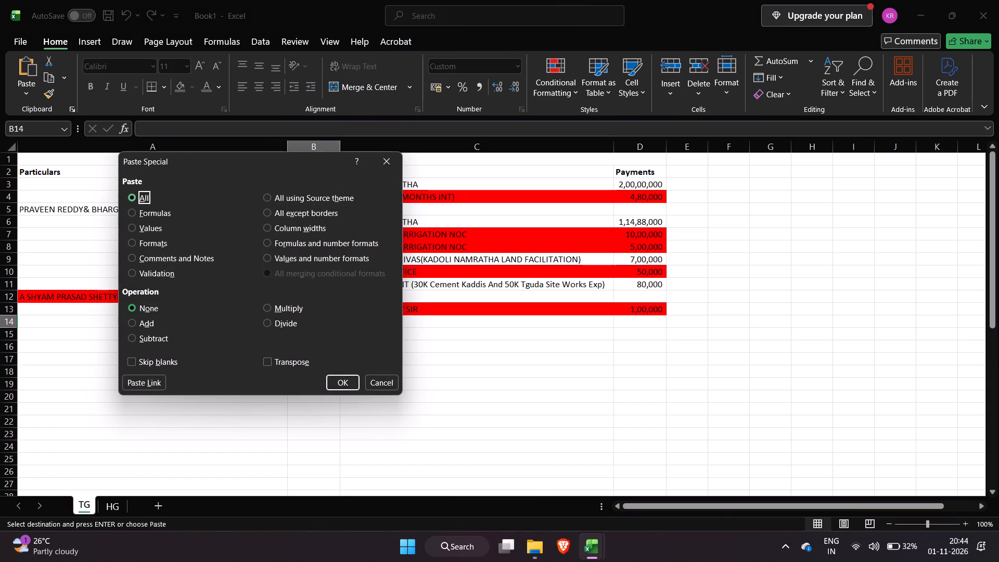
key("Down")
key("Down")
key("Return")
Copy the particulars from C52 of the Stores sheet into A14 of the TG sheet as values only.
key("Left")
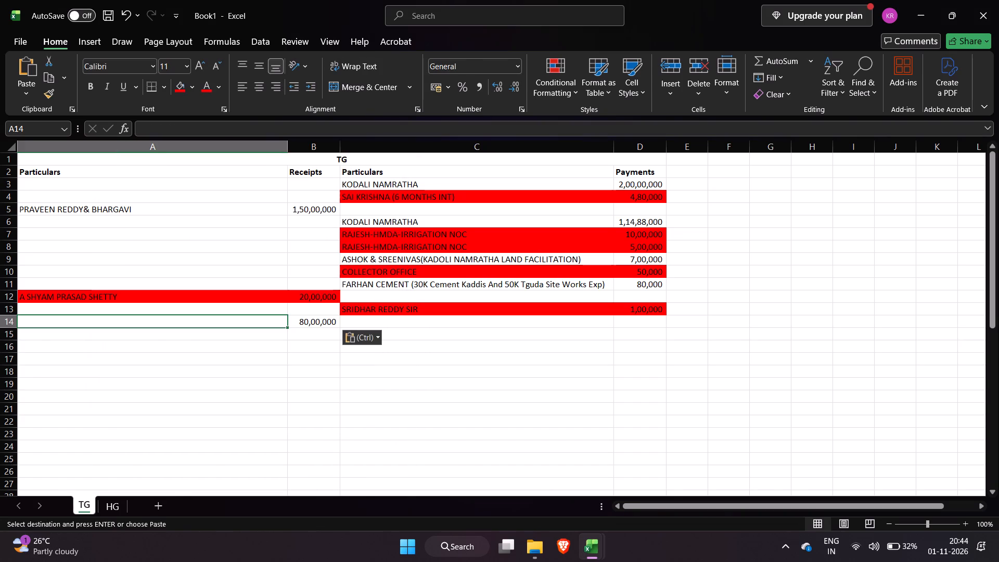
key("alt+Tab")
key("Left")
key("Left")
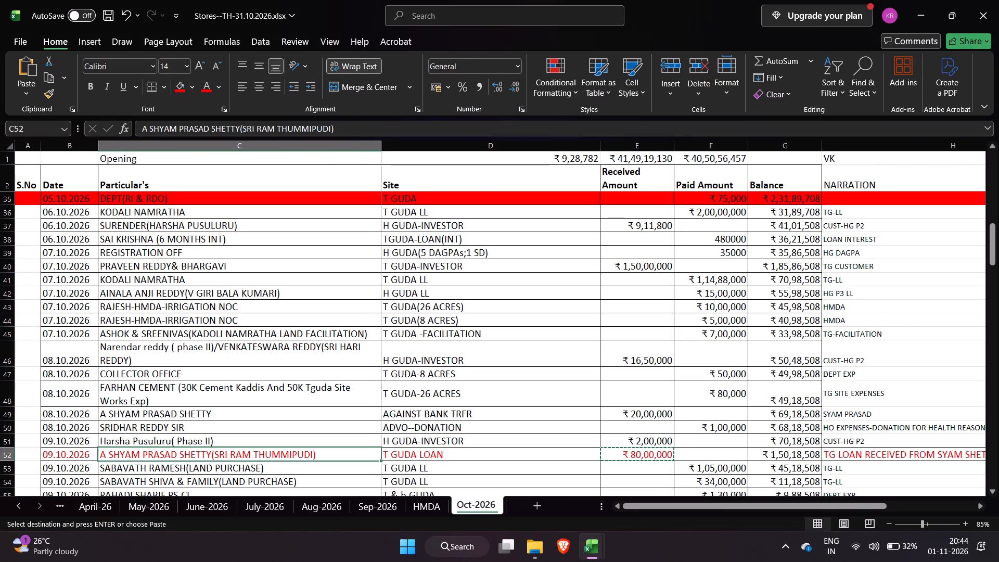
key("ctrl+c")
key("alt+Tab")
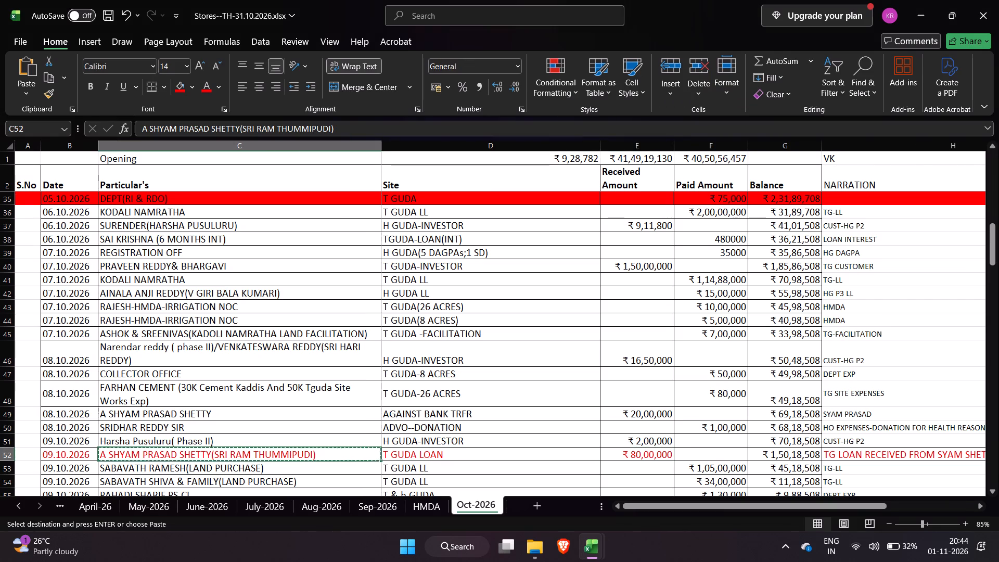
key("ctrl+alt+v")
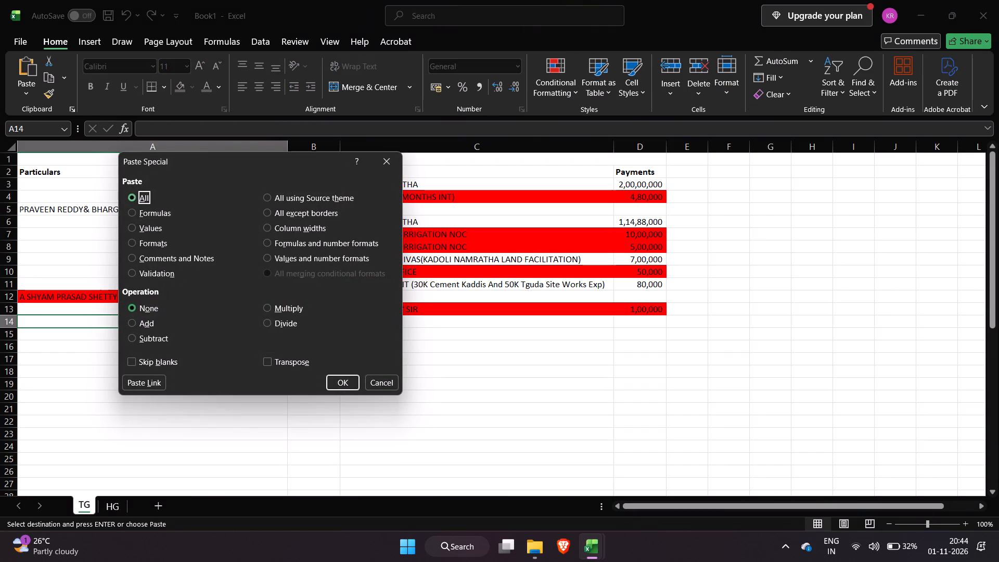
key("Down")
key("Down")
key("Return")
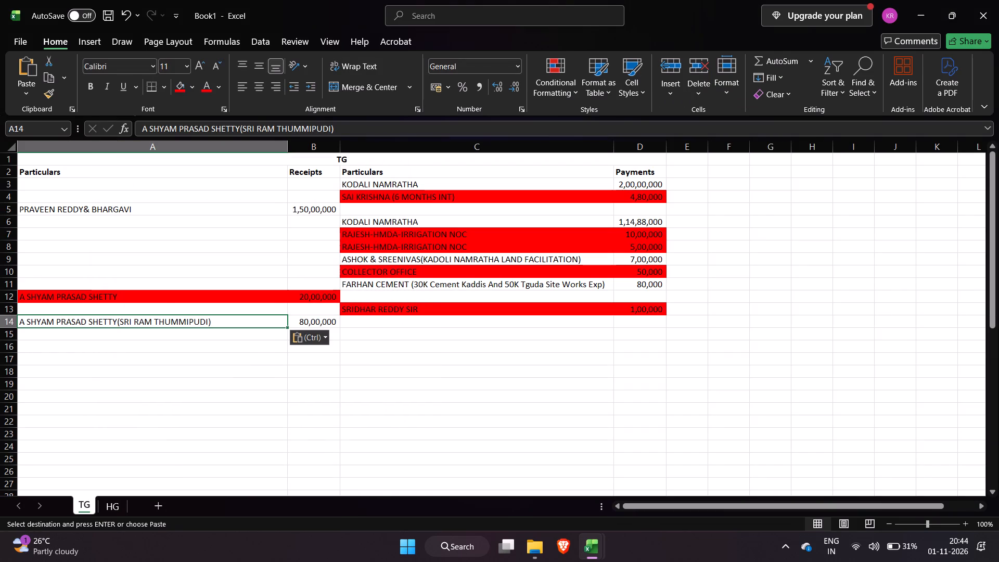
Switch to the Stores Oct-2026 sheet, check the entries below row 52, and copy the paid amounts from F53:F55.
key("Right")
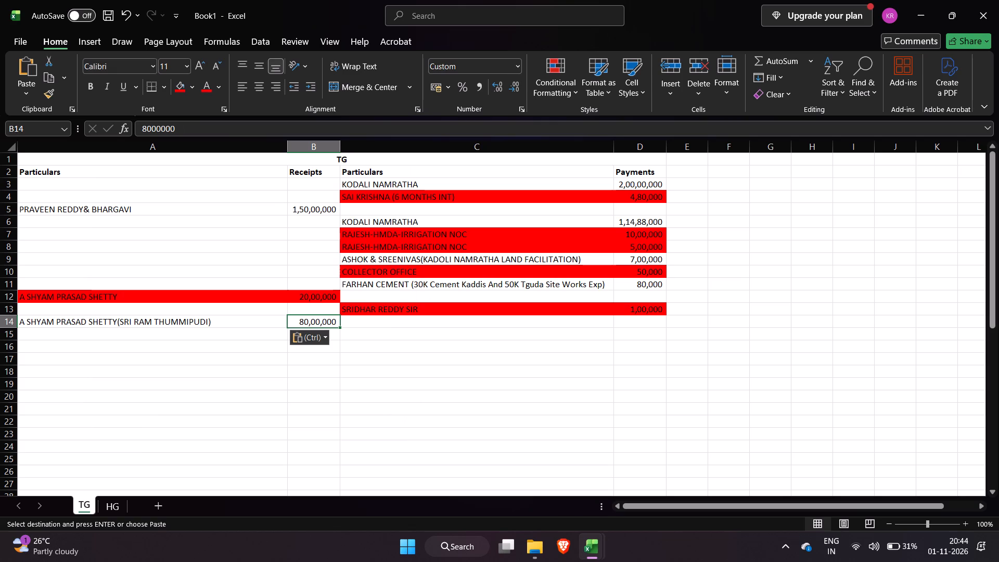
key("alt+Tab")
key("Right")
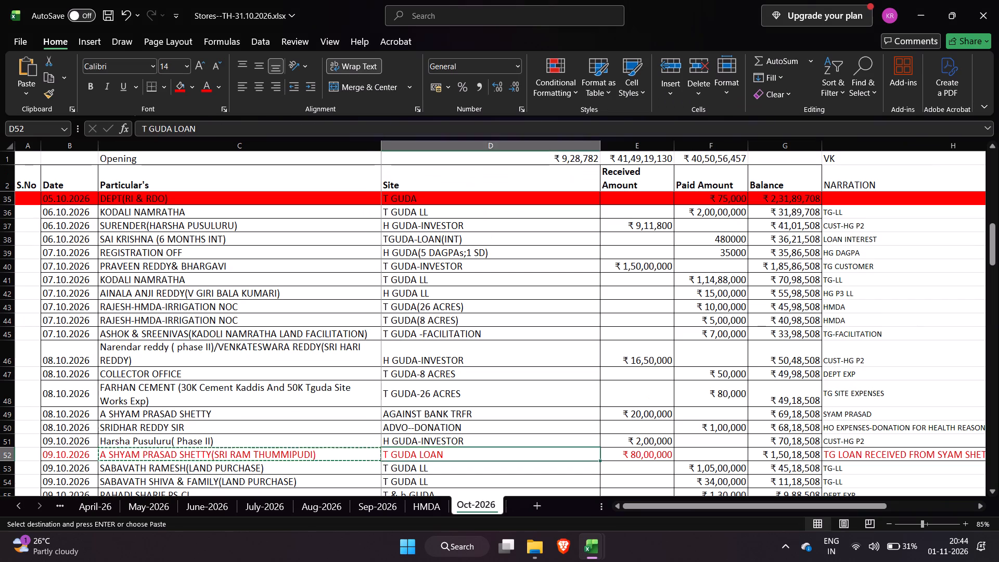
key("Right")
key("Right")
key("Right")
key("Down")
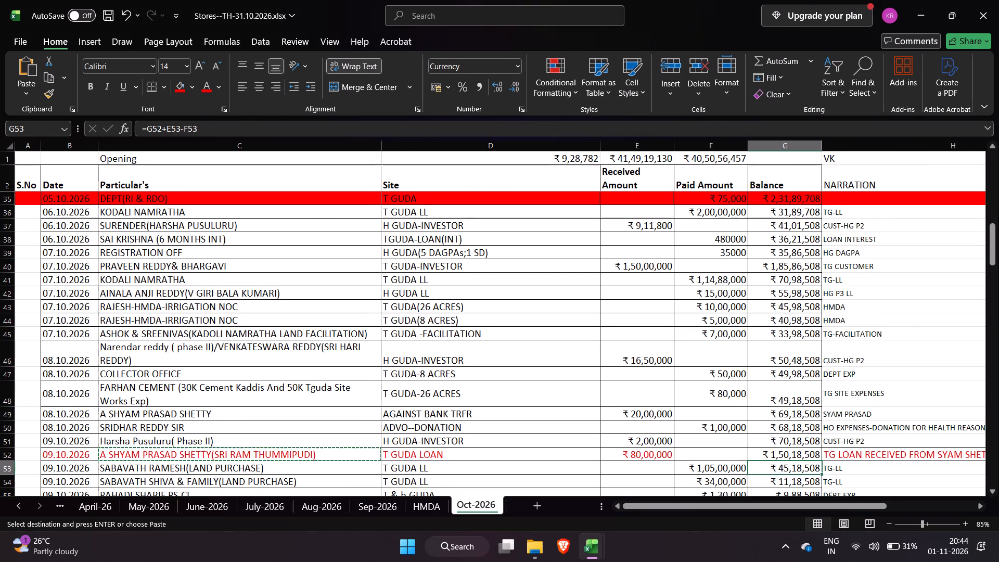
key("Down")
key("Down")
key("Down")
key("Up")
key("Up")
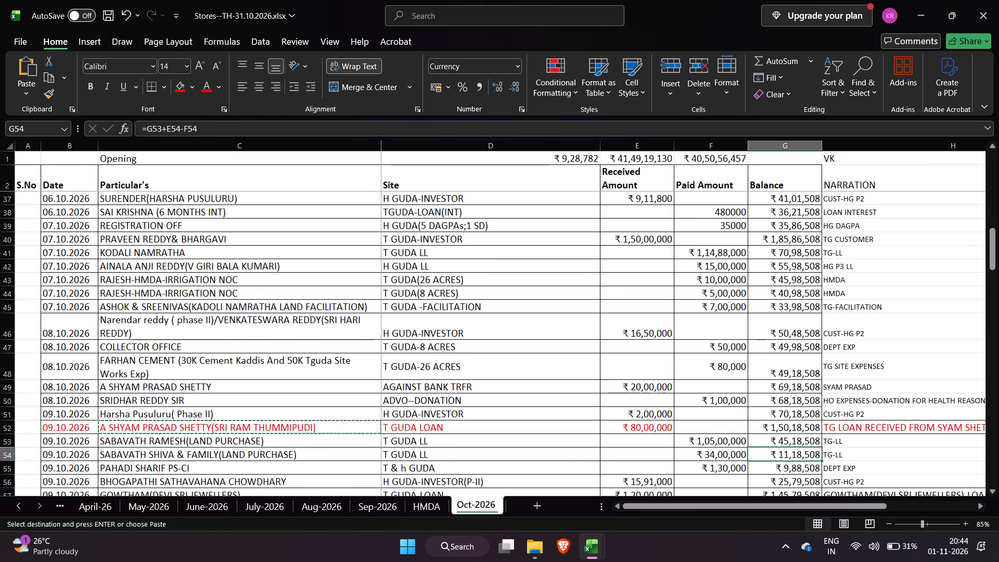
key("Up")
key("Down")
key("Down")
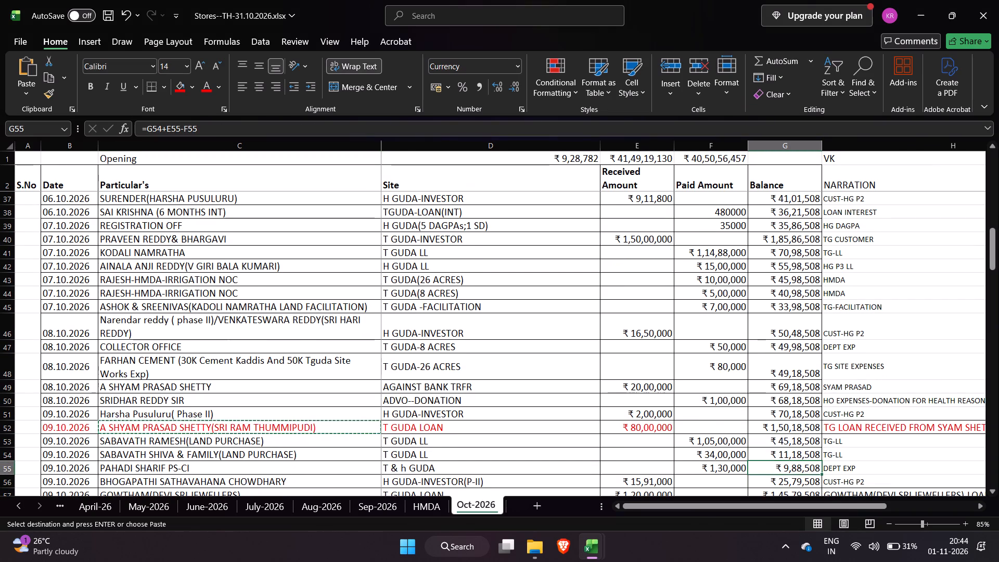
key("Left")
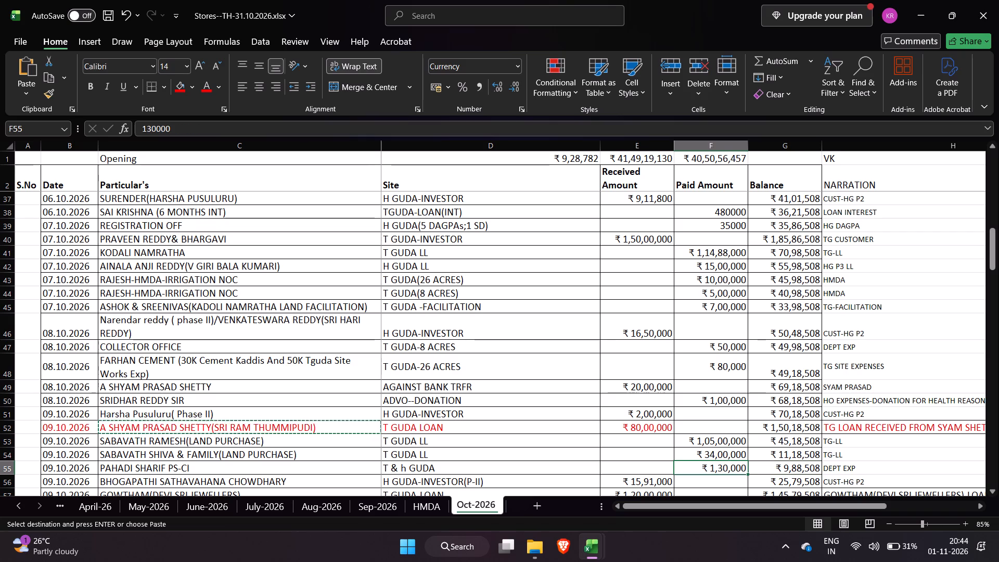
key("shift+Up")
key("shift+Up")
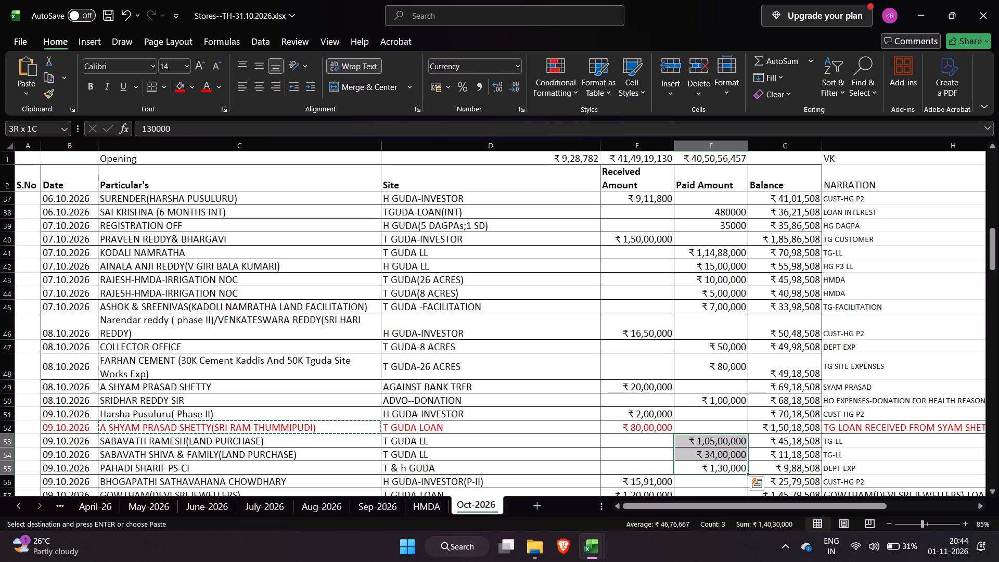
key("ctrl+c")
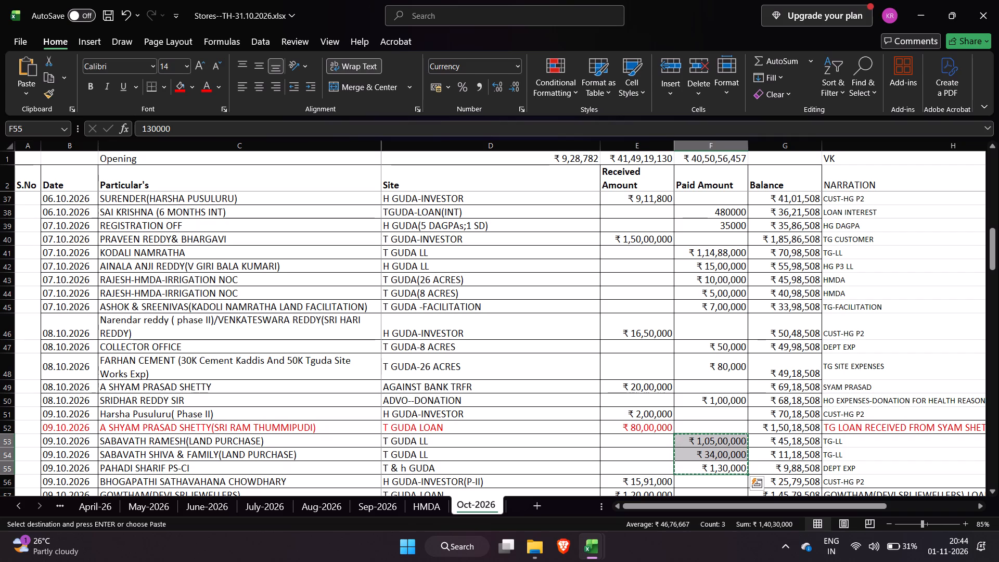
Paste the copied amounts 1,05,00,000, 34,00,000 and 1,30,000 into the TG sheet's Payments column starting at D15, as values only.
key("alt+Tab")
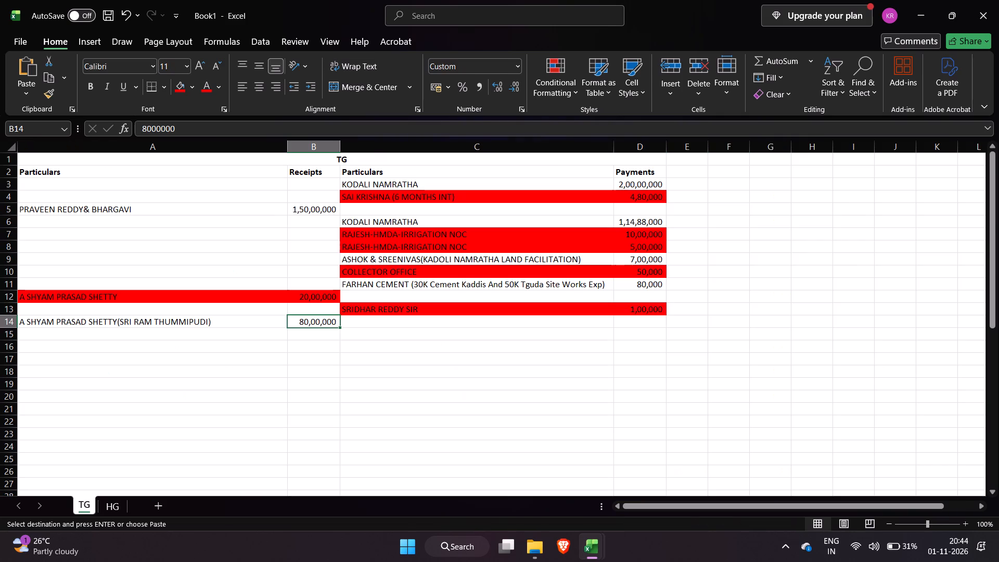
key("alt+Tab")
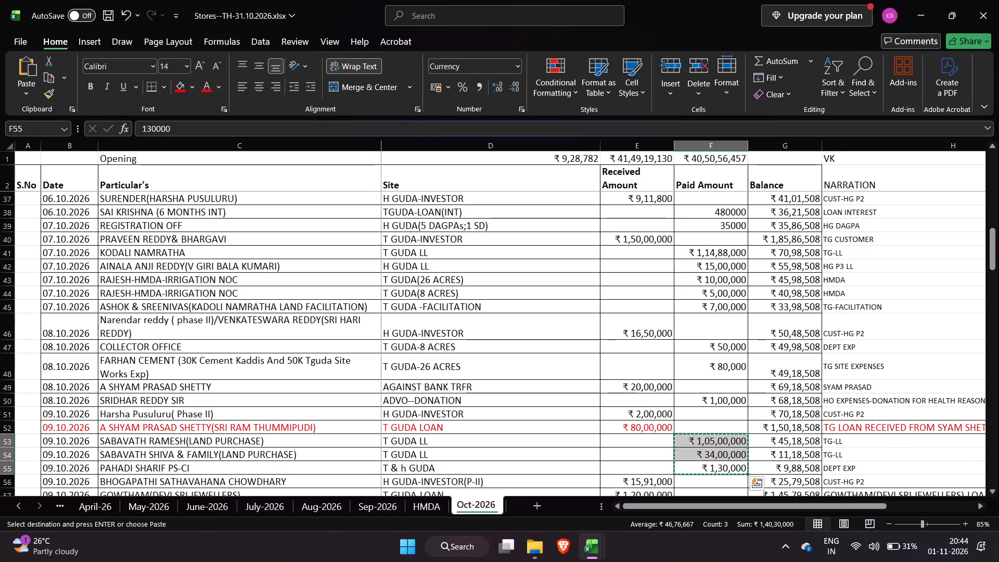
key("alt+Tab")
key("Right")
key("Down")
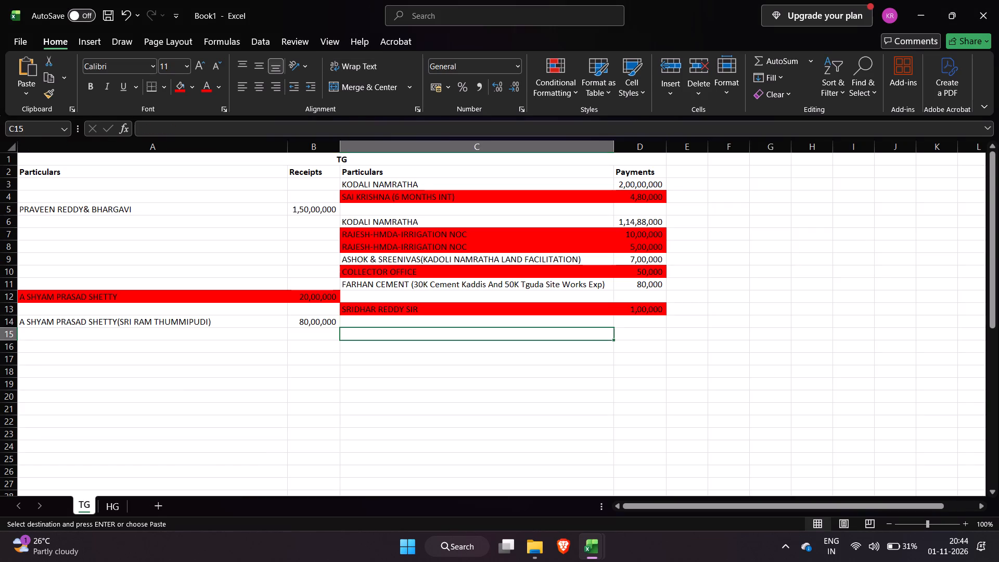
key("Right")
key("ctrl+alt+v")
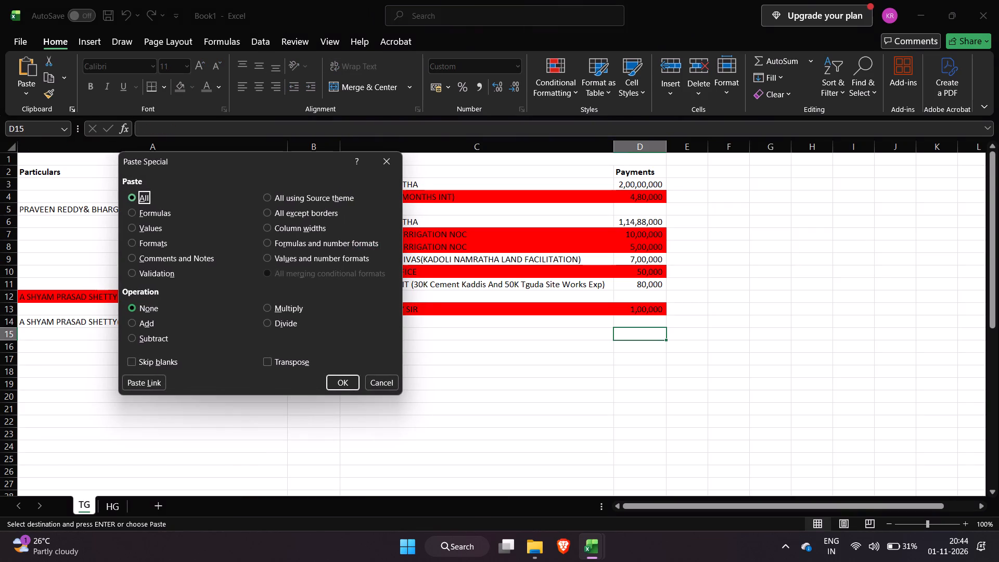
key("Down")
key("Down")
key("Return")
Copy the particulars from C53:C55 of the Stores Oct-2026 sheet, the two land purchases and PAHADI SHARIF PS-CI.
key("Left")
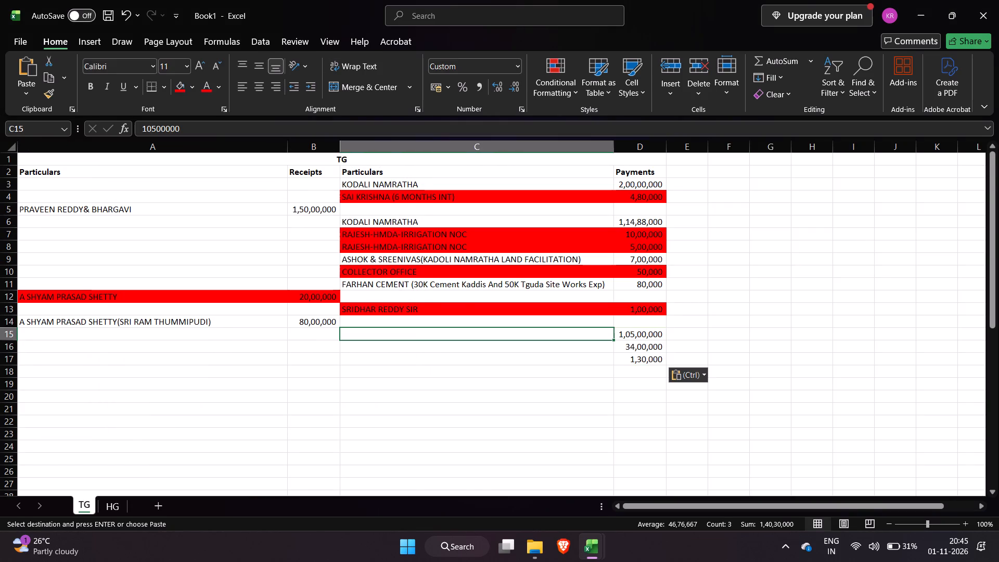
key("alt+Tab")
key("Left")
key("Left")
key("Left")
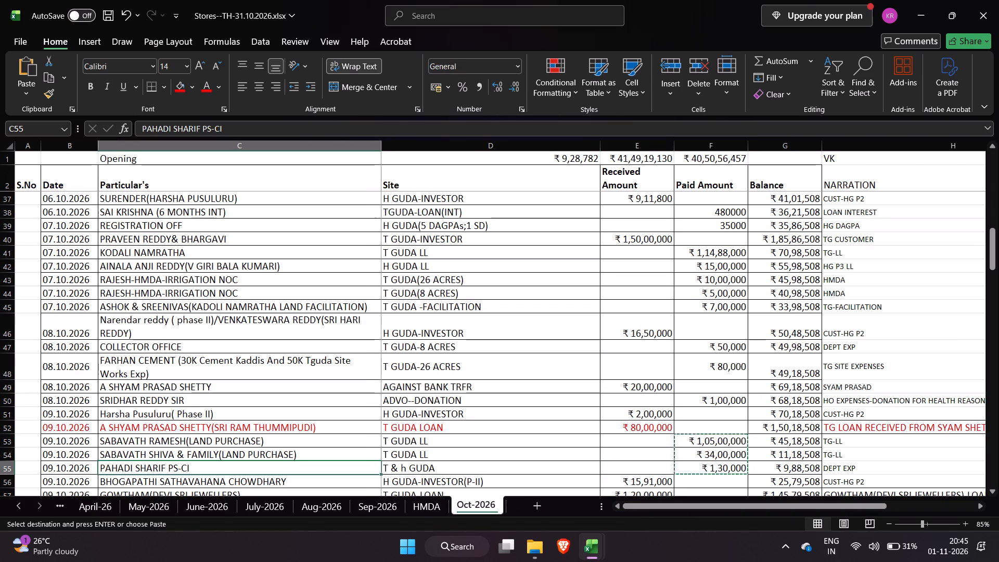
key("Left")
key("Right")
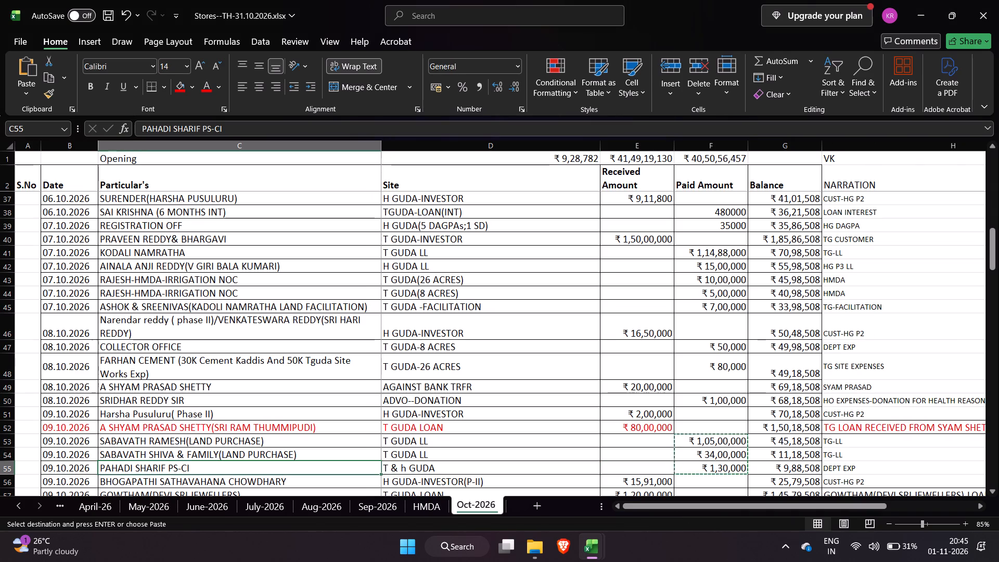
key("shift+Up")
key("shift+Up")
key("shift+Right")
key("shift+Right")
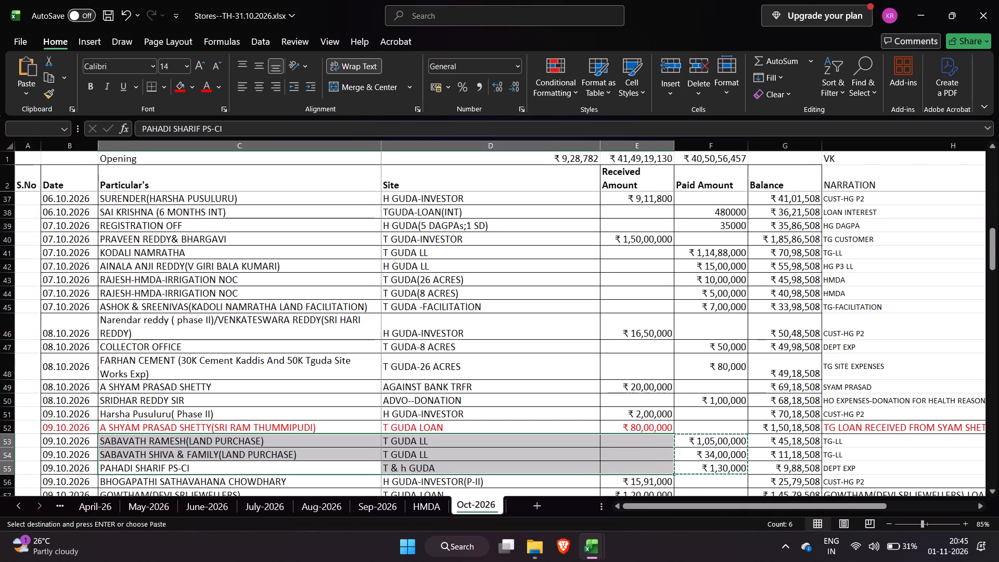
key("shift+Right")
key("shift+Left")
key("shift+Left")
key("shift+Left")
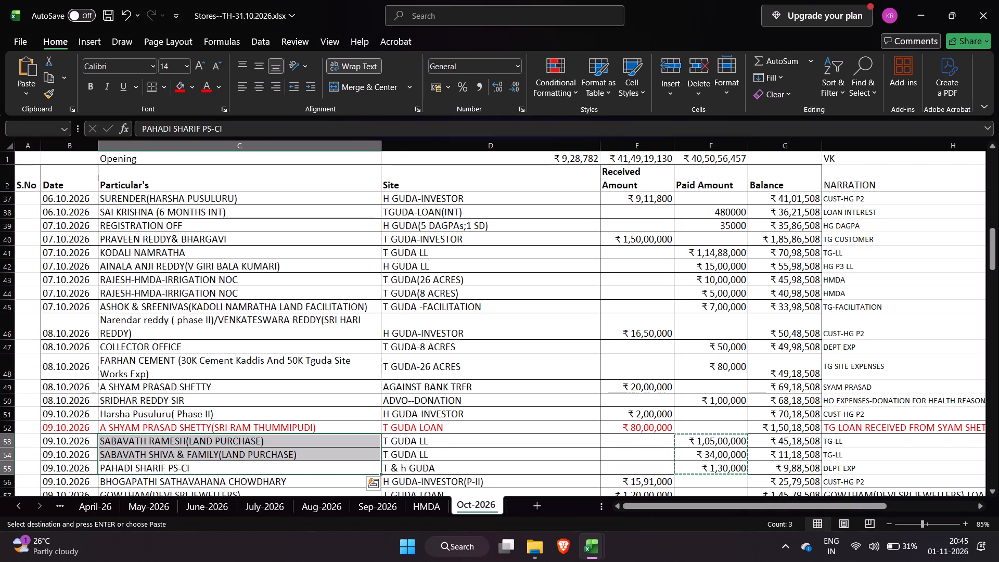
key("ctrl+c")
Paste the copied particulars into C15:C17 of the TG sheet as values only.
key("alt+Tab")
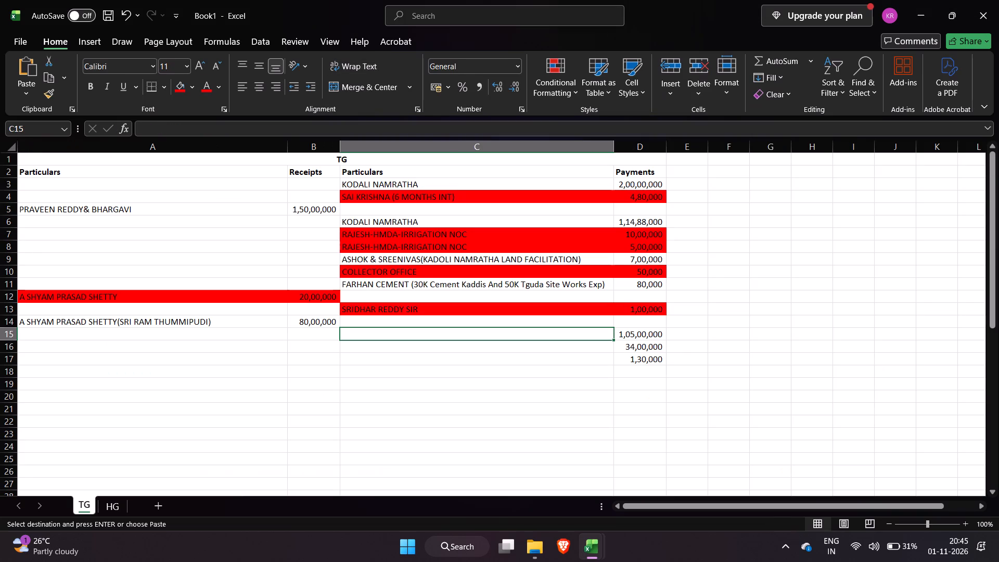
key("ctrl+alt+v")
key("Down")
key("Down")
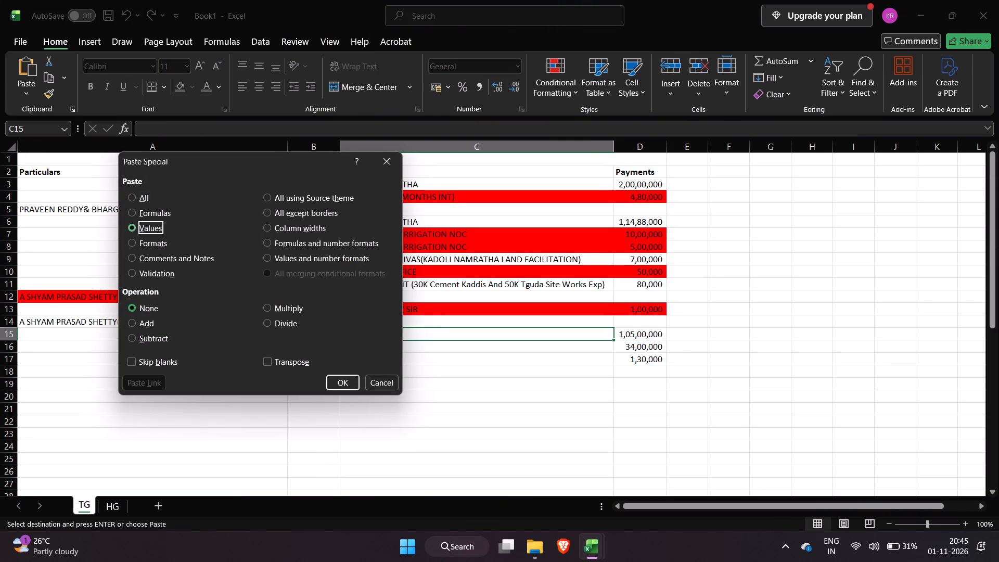
key("Return")
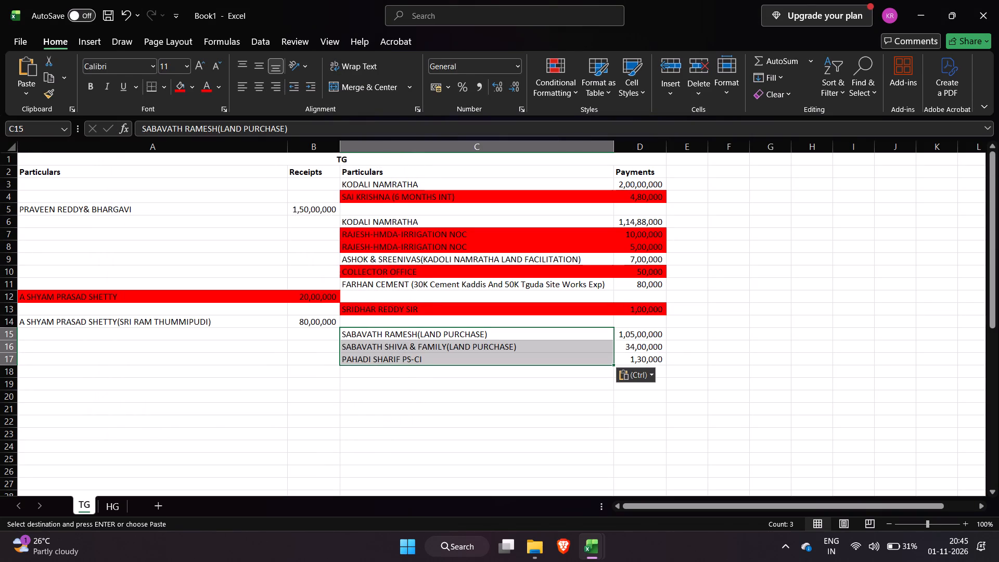
Check the narration of Stores row 55, and fill the PAHADI SHARIF PS-CI entry in C17:D17 of the TG sheet red.
key("Down")
key("Down")
key("alt+Tab")
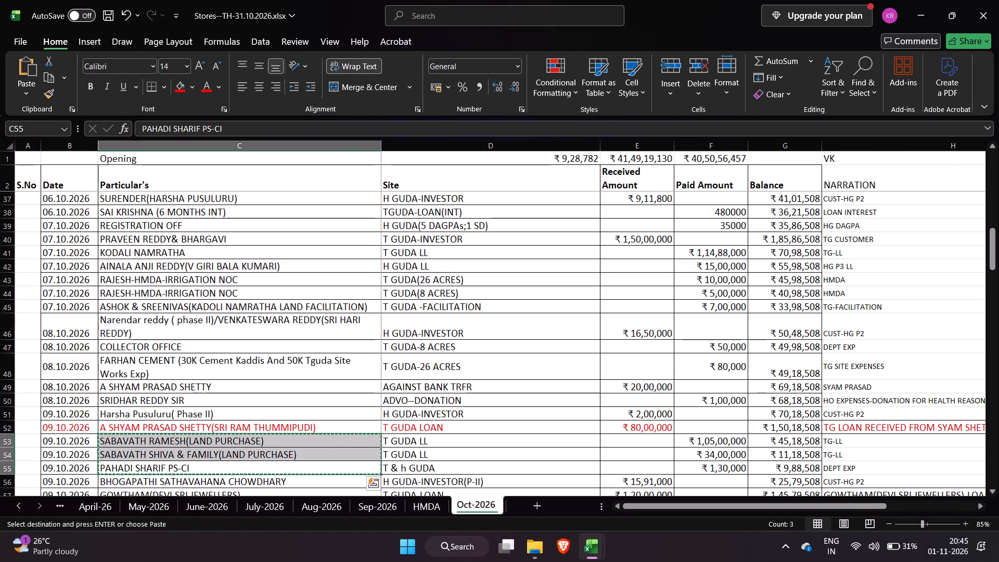
key("Right")
key("Right")
key("Right")
key("Right")
key("alt+Tab")
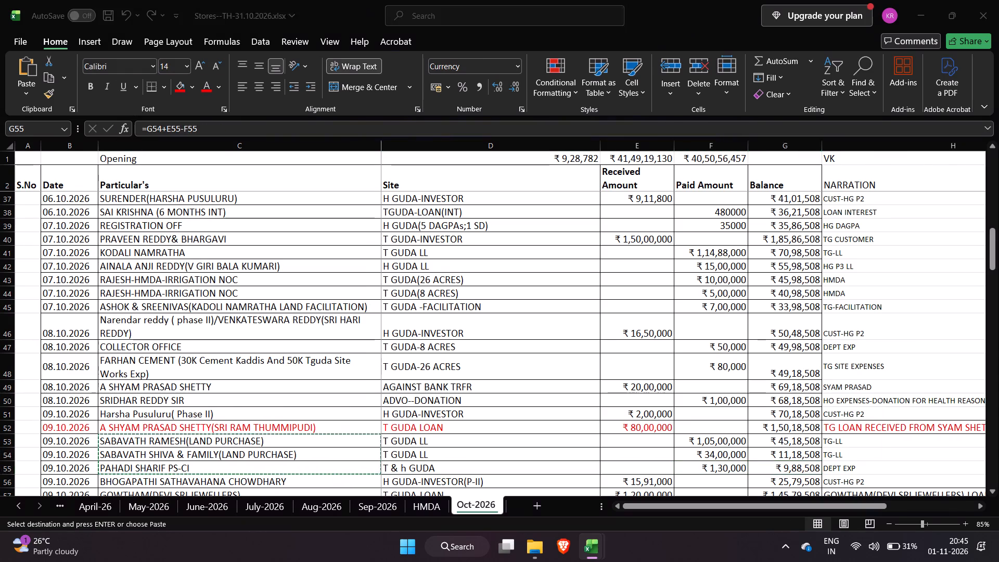
key("shift+Right")
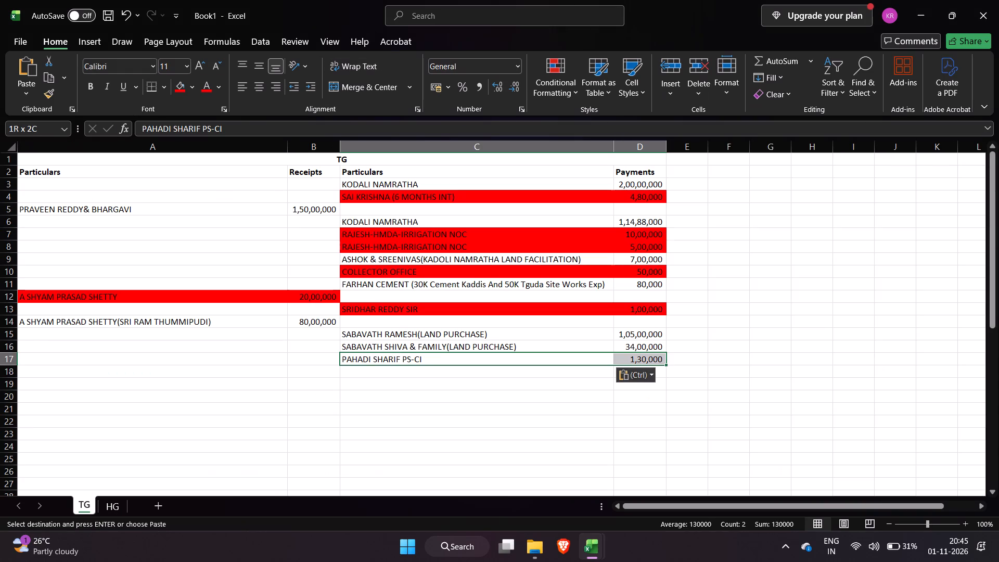
left_click(180, 90)
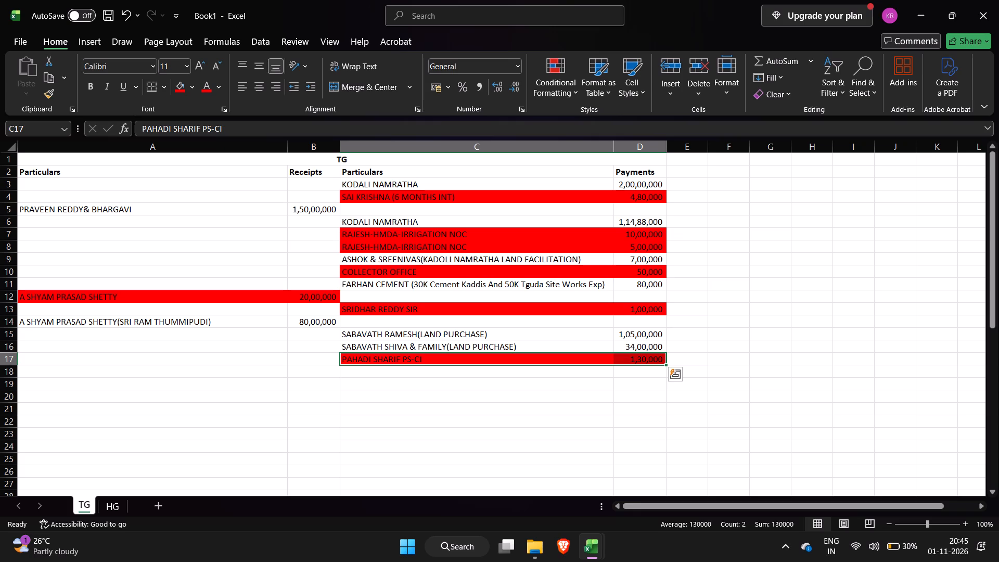
left_click(462, 434)
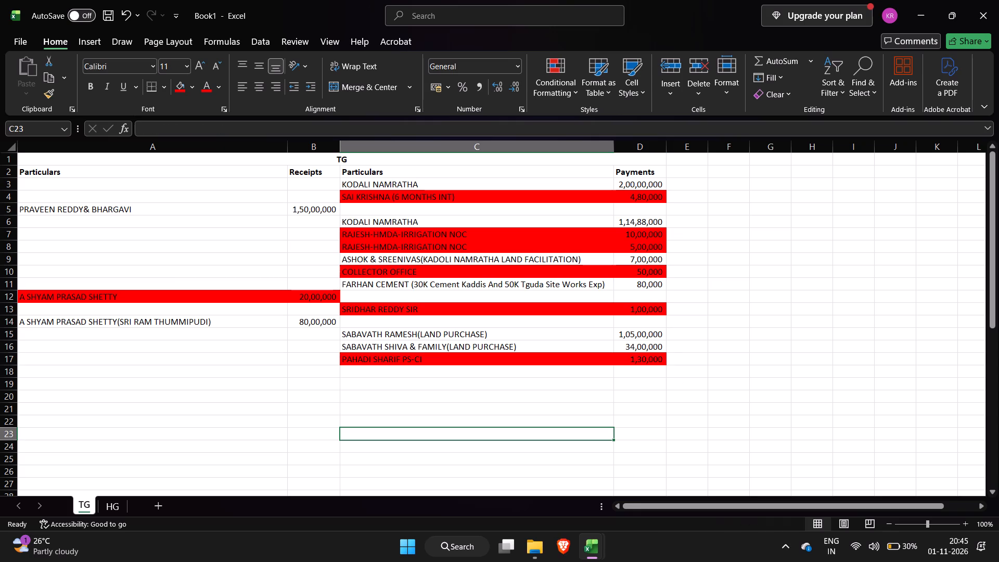
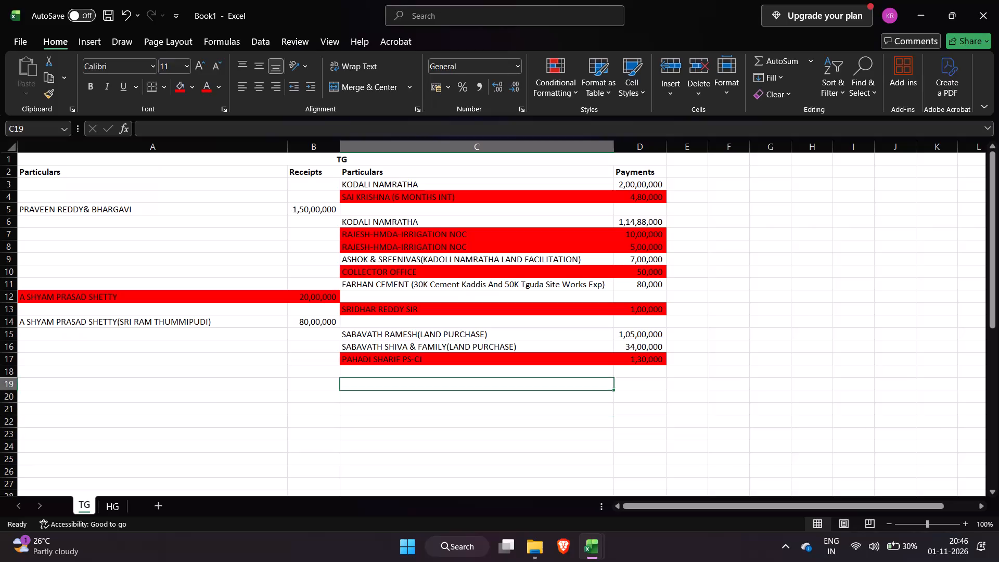
Switch to the Stores workbook and examine the site, amount and narration entries of Oct-2026 rows 55 to 57.
key("Up")
key("Up")
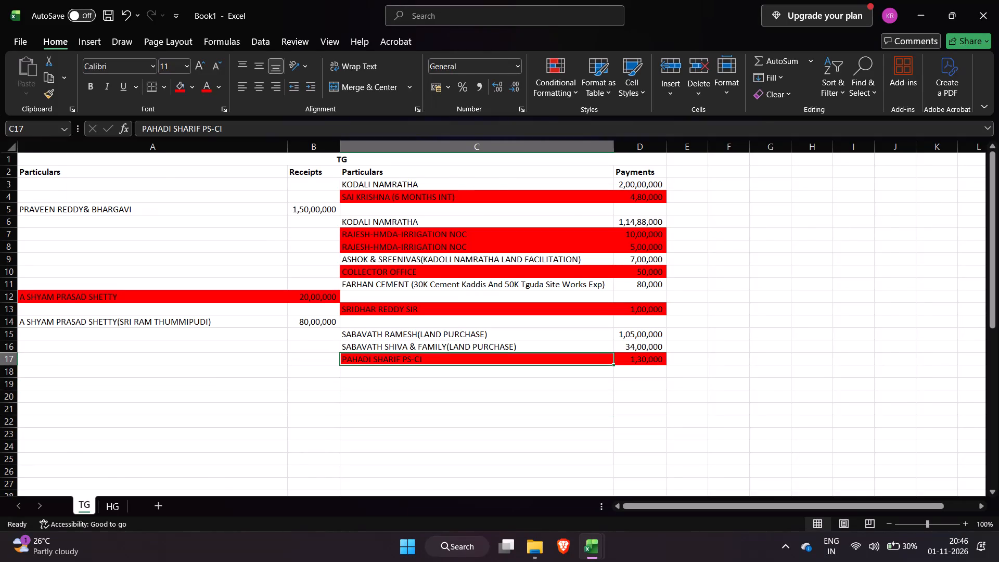
key("alt+Tab")
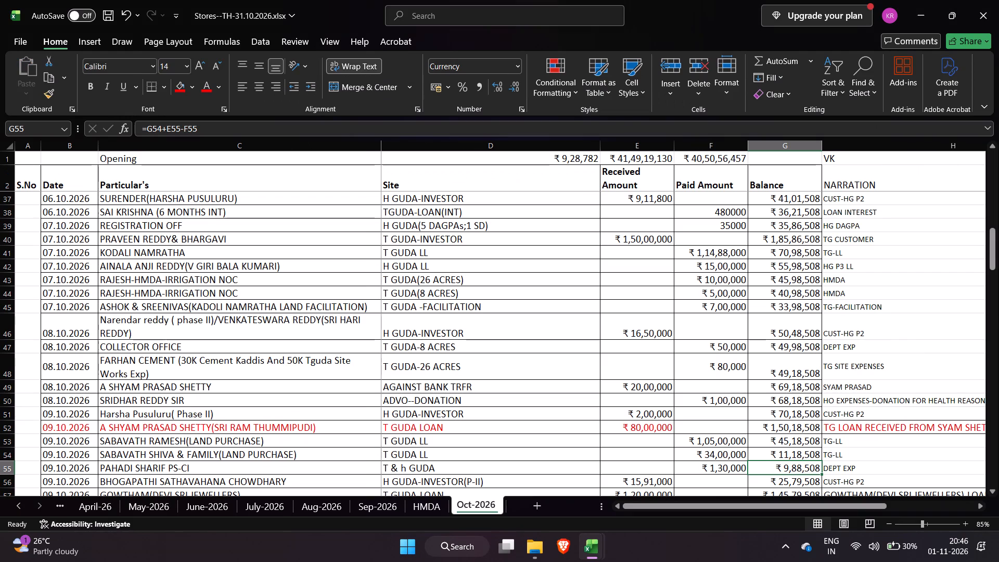
key("Left")
key("Left")
key("Left")
key("Left")
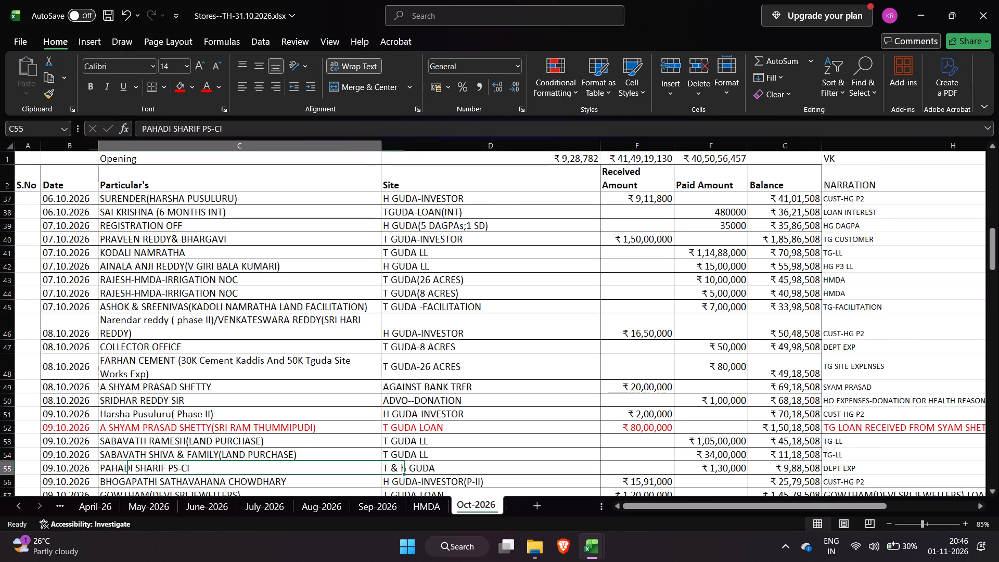
key("Left")
key("Right")
key("Right")
key("Right")
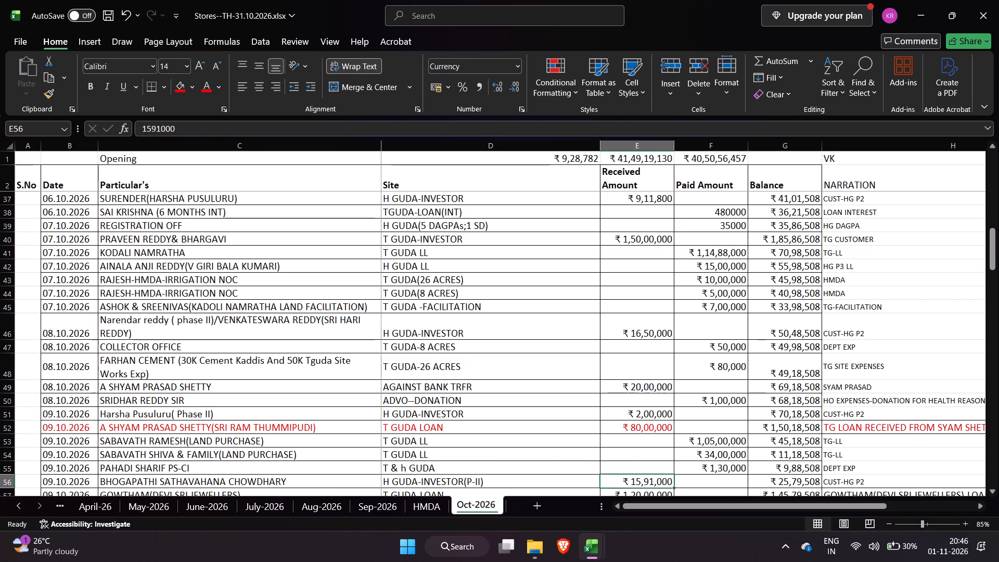
key("Down")
key("Right")
key("Right")
key("Right")
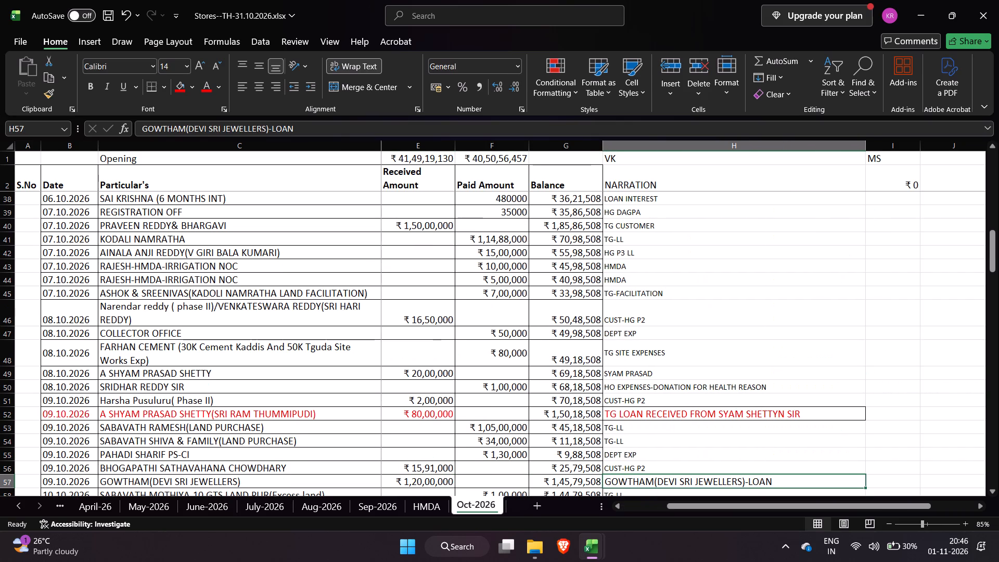
key("Left")
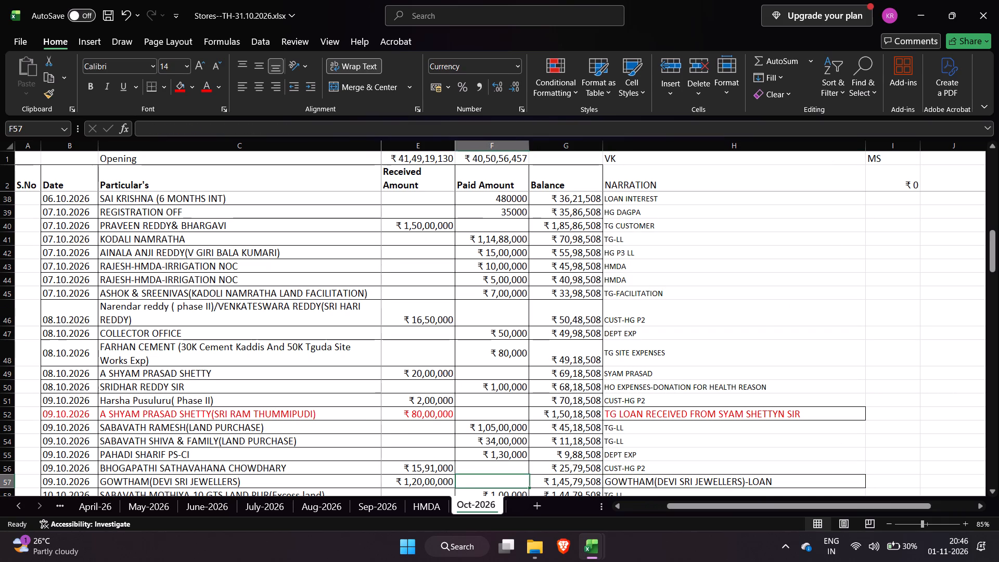
key("Left")
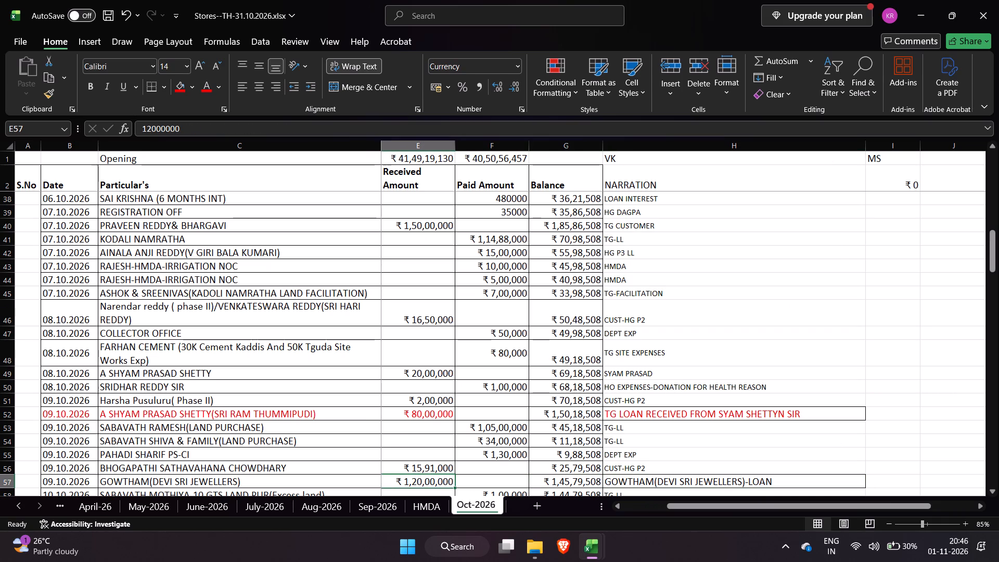
Copy the received amount 15,91,000 from Oct-2026 row 56 into Receipts cell B8 of Book1's HG sheet, as values only.
key("Up")
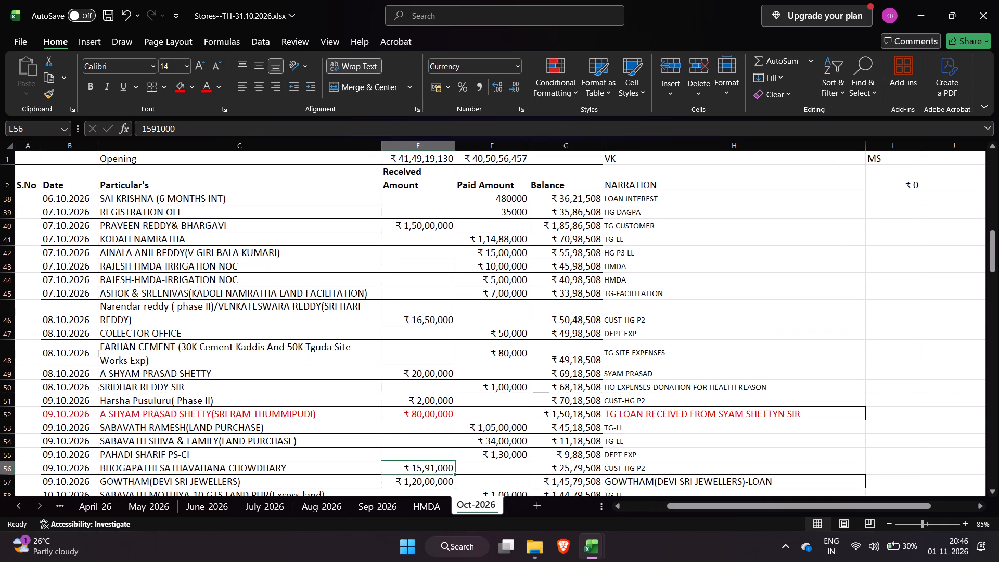
key("ctrl+c")
key("alt+Tab")
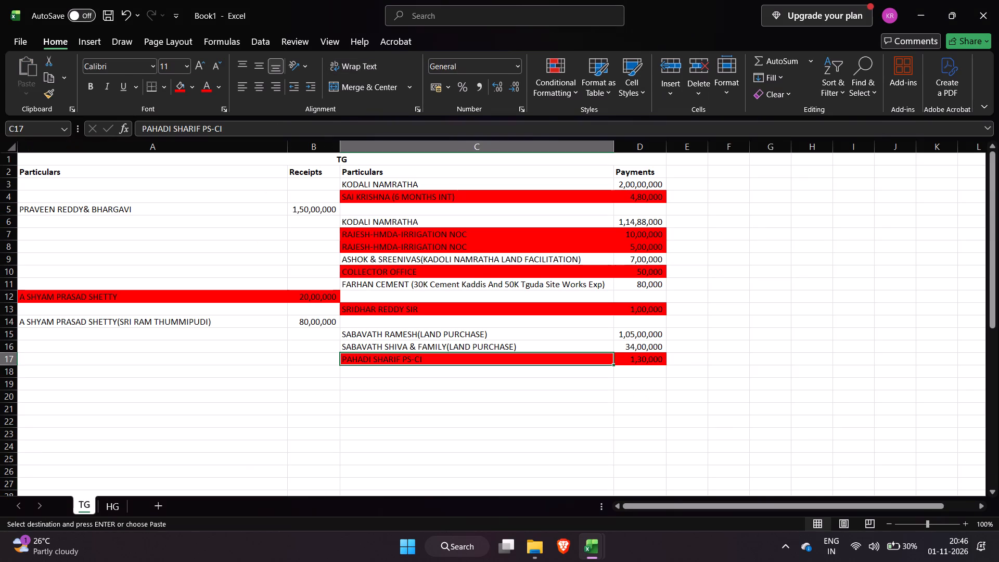
left_click(112, 505)
left_click(319, 246)
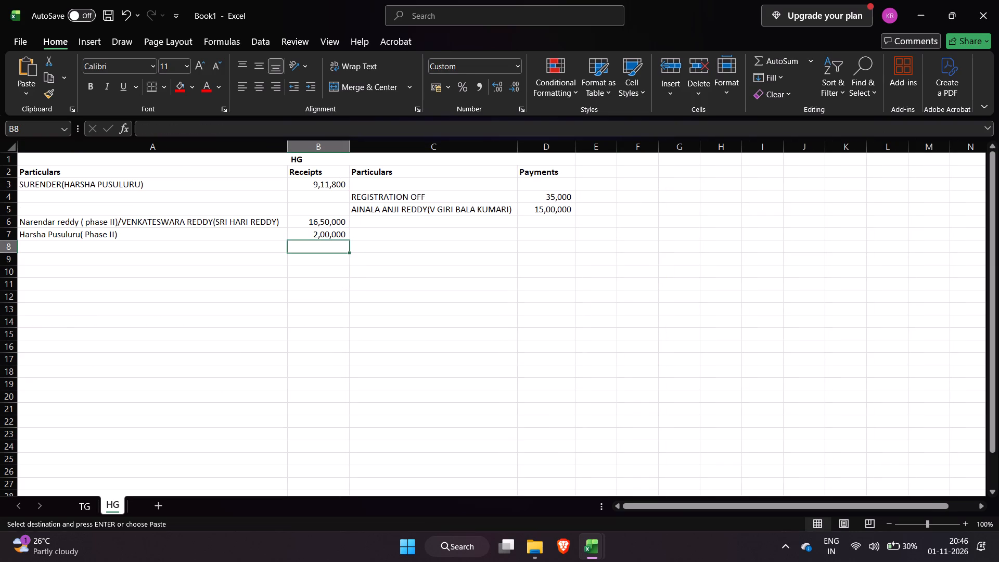
key("ctrl+alt+v")
key("Down")
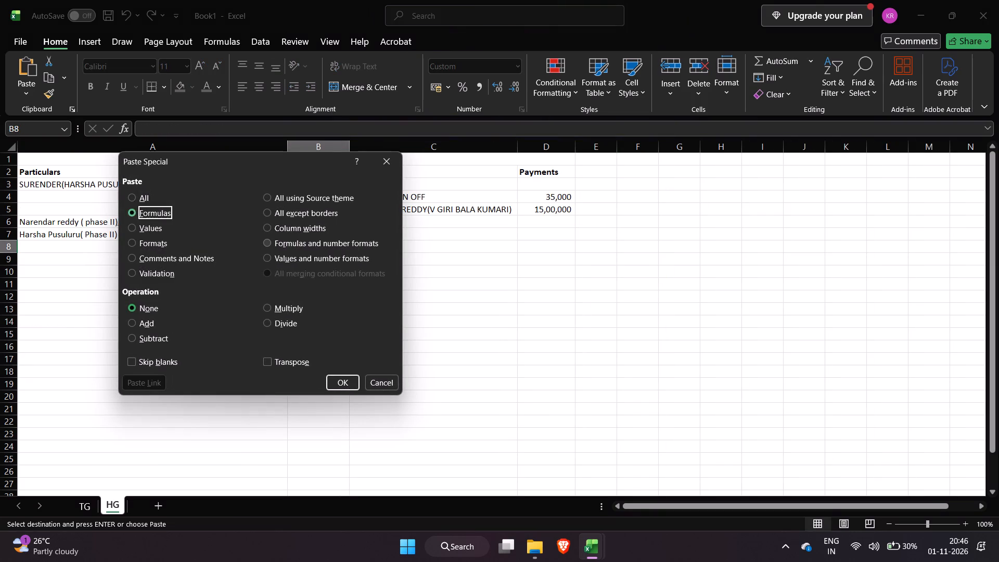
key("Down")
key("Return")
Copy the particulars name from Oct-2026 row 56 into cell A8 of the HG sheet, as values only.
key("Left")
key("alt+Tab")
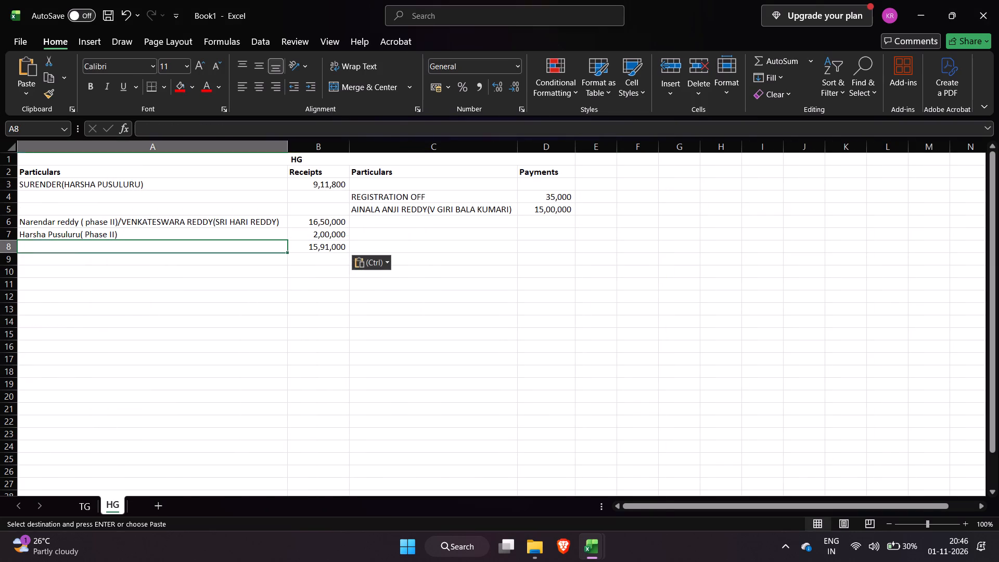
key("Left")
key("Left")
key("ctrl+c")
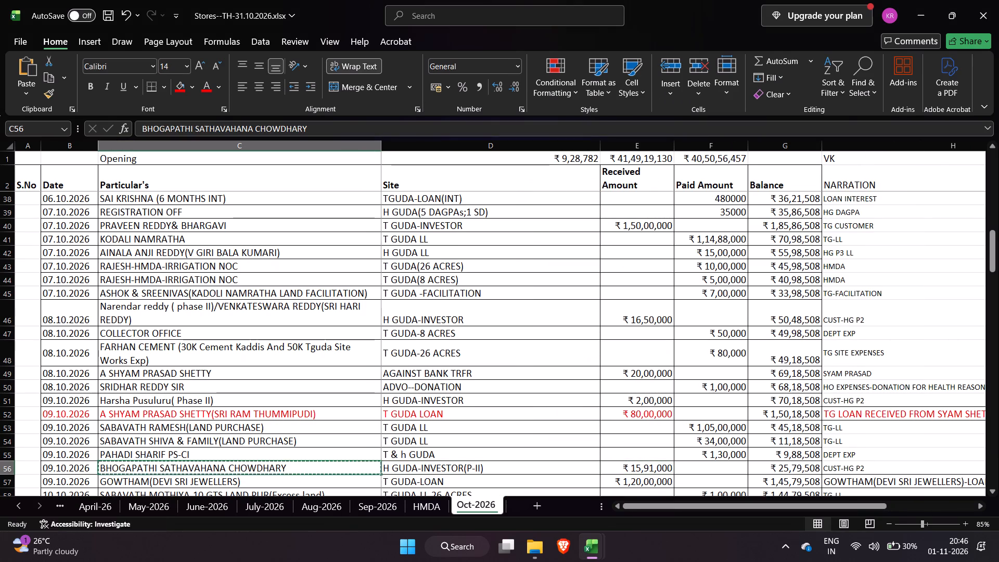
key("alt+Tab")
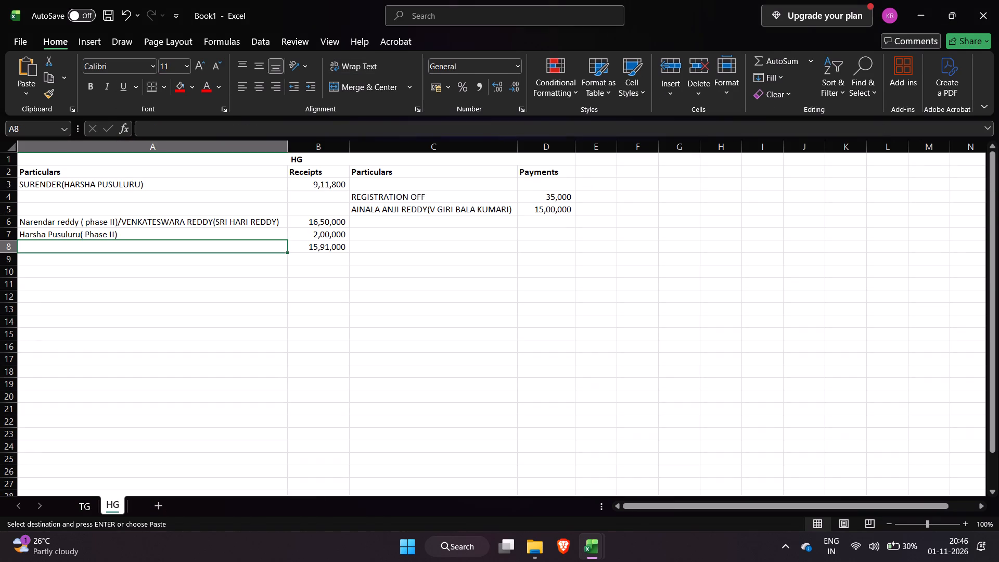
key("ctrl+alt+v")
key("Down")
key("Down")
key("Return")
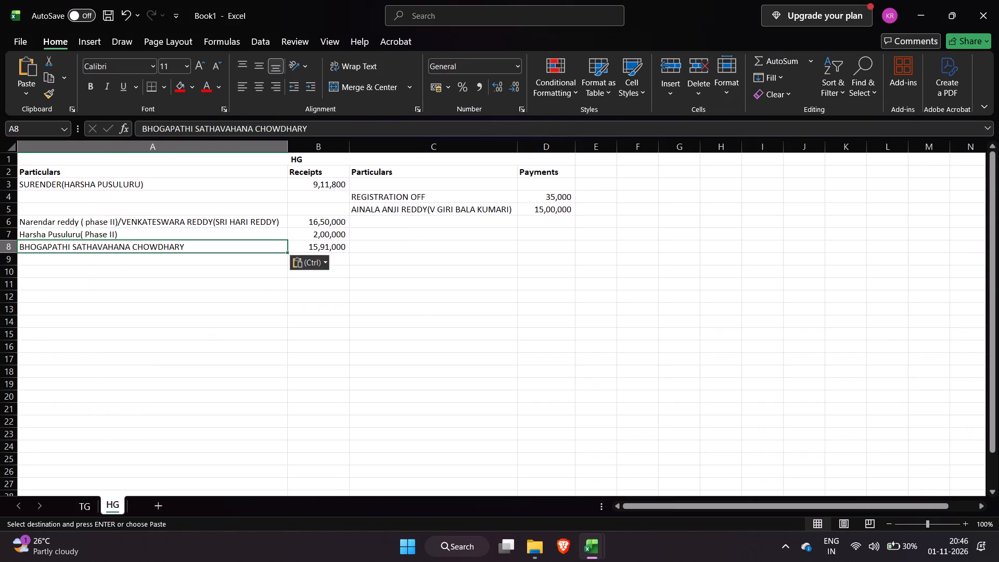
Copy the received amount 1,20,00,000 from Oct-2026 row 57 into Receipts cell B18 of the TG sheet, as values only.
key("Right")
key("alt+Tab")
key("Right")
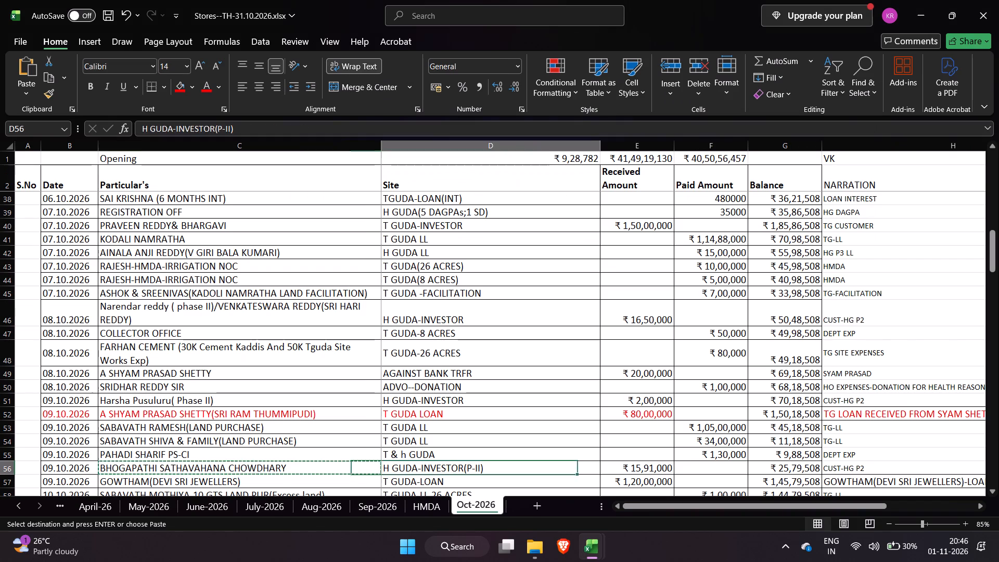
key("Right")
key("Down")
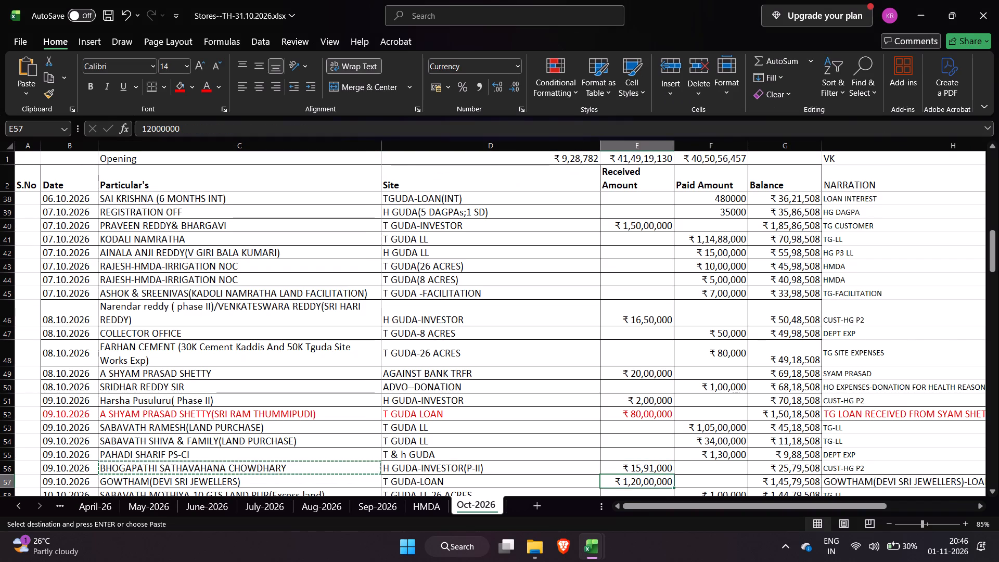
key("ctrl+c")
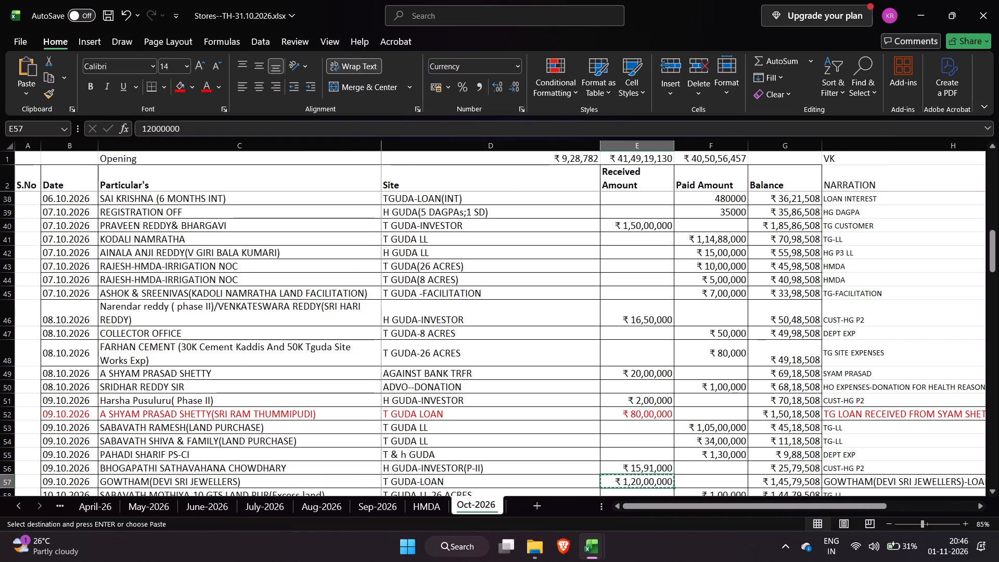
key("alt+Tab")
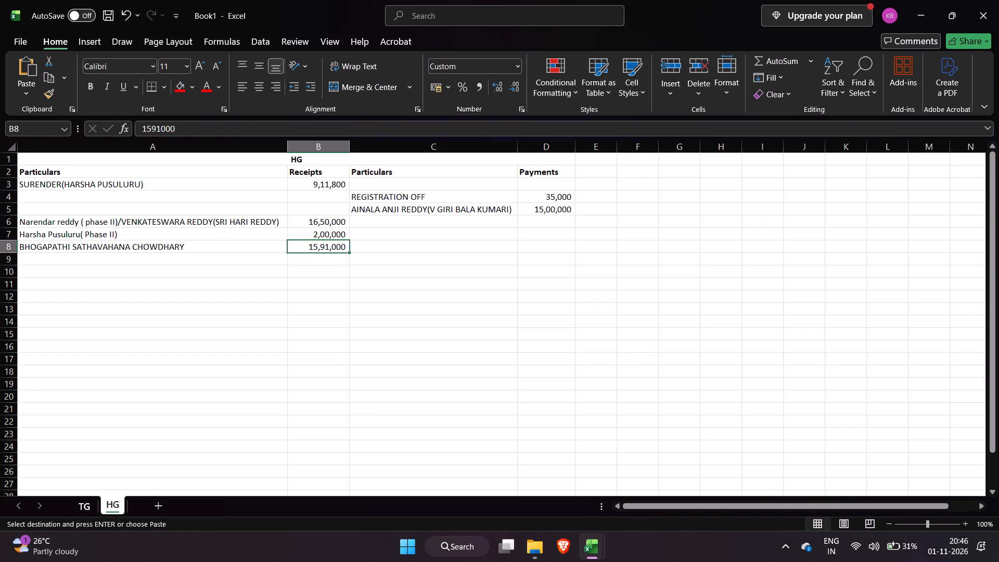
left_click(80, 506)
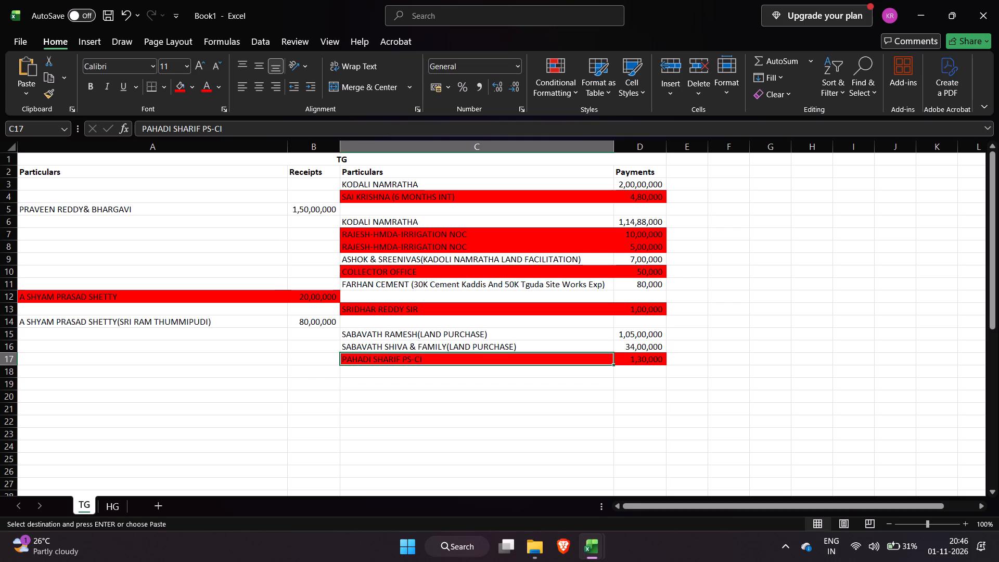
left_click(323, 372)
key("ctrl+alt+v")
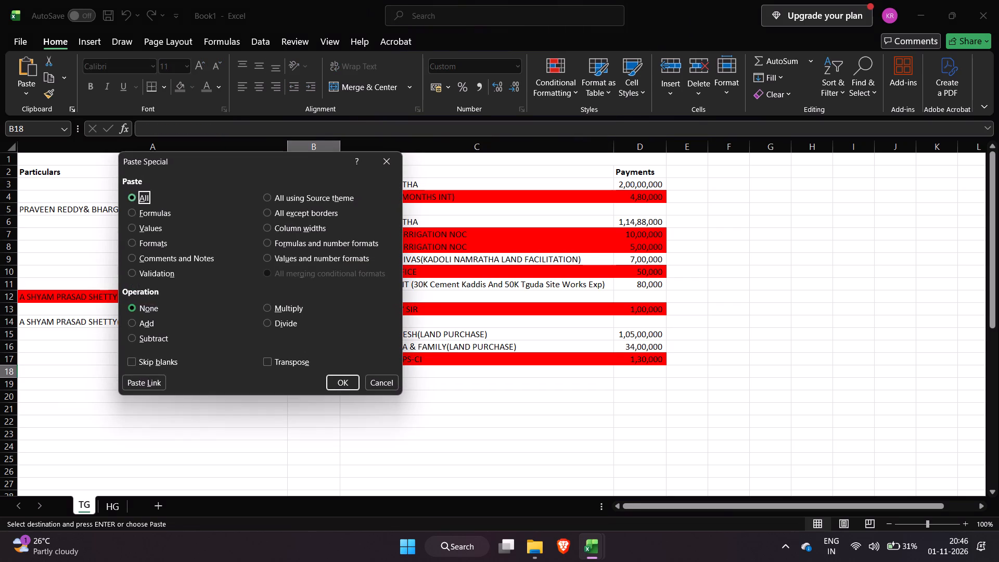
key("Down")
key("Down")
key("Return")
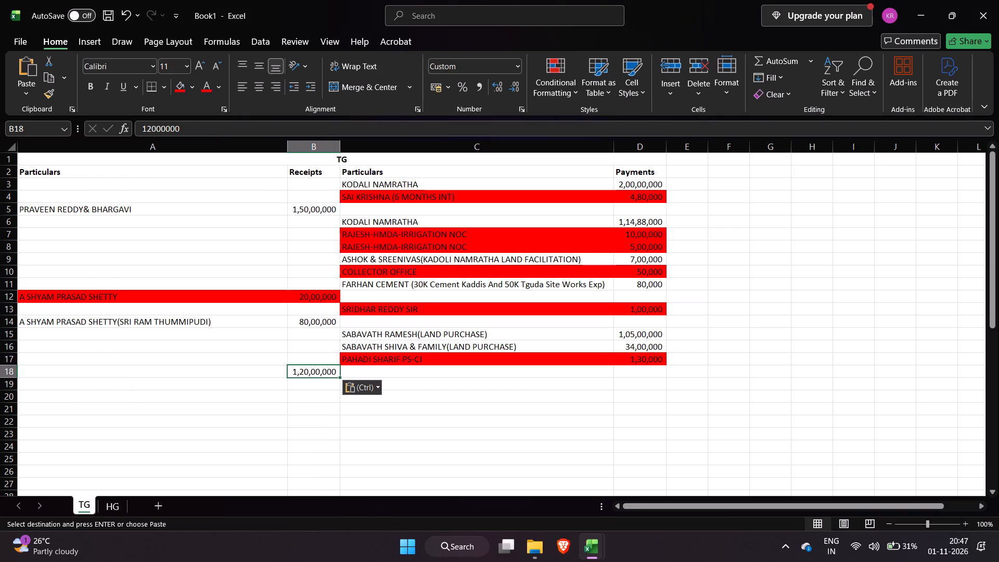
Copy the Devi Sri Jewellers particulars from Oct-2026 row 57 into cell A18 of the TG sheet, as values only.
key("Left")
key("alt+Tab")
key("Left")
key("Left")
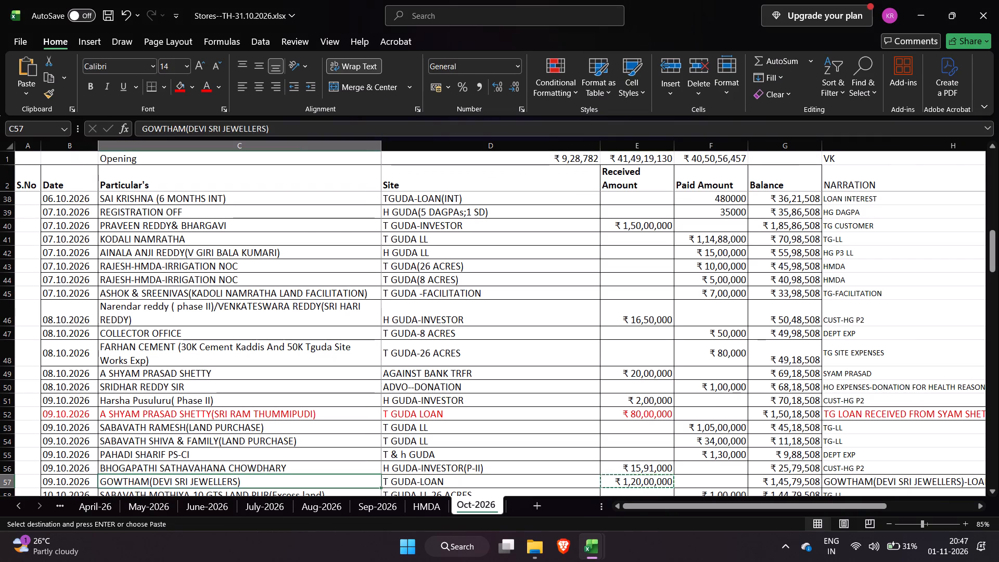
key("Left")
key("Right")
key("ctrl+c")
key("alt+Tab")
key("ctrl+alt+v")
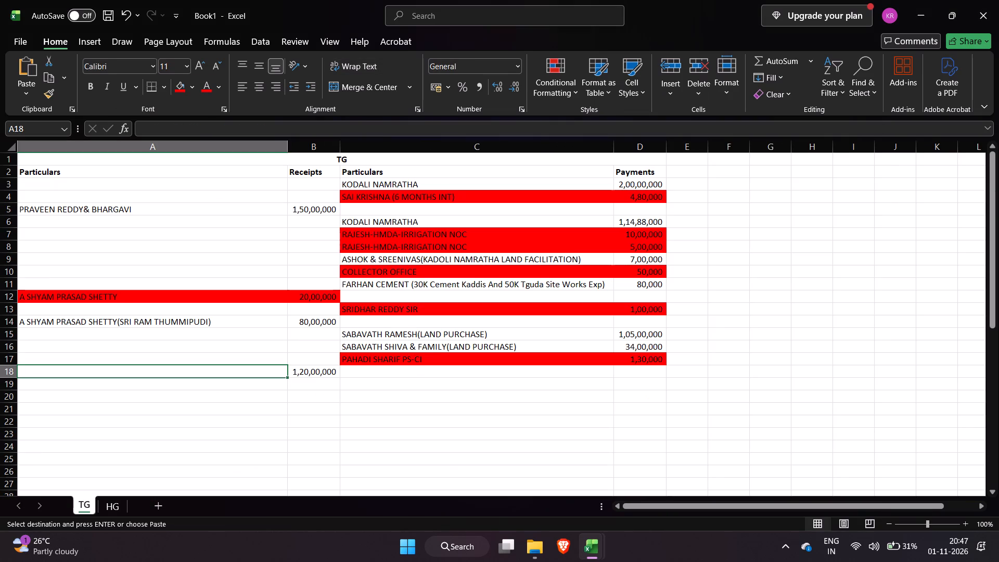
key("Down")
key("Down")
key("Return")
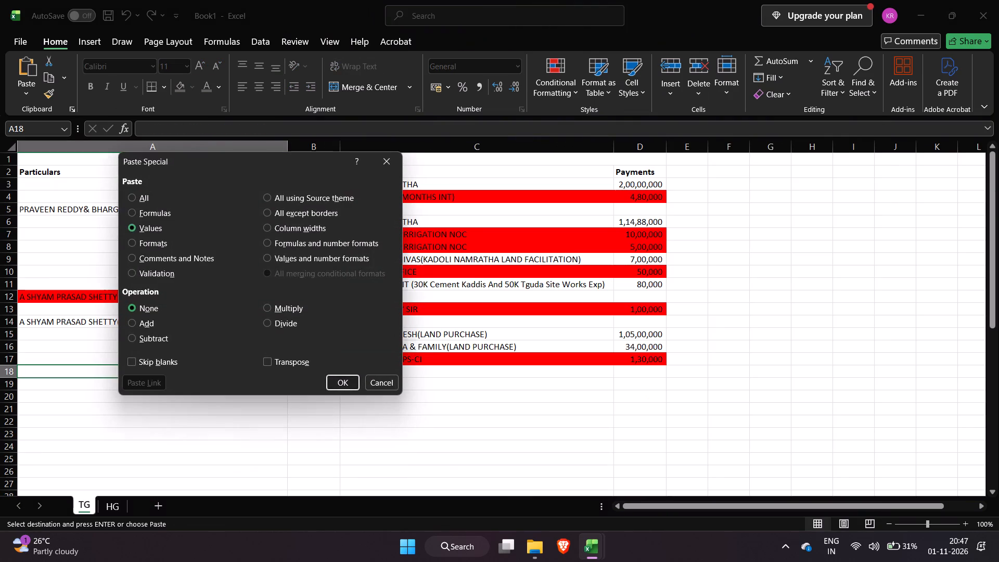
Return to the Oct-2026 ledger and examine the sites and amounts of the entries following row 57.
key("Right")
key("alt+Tab")
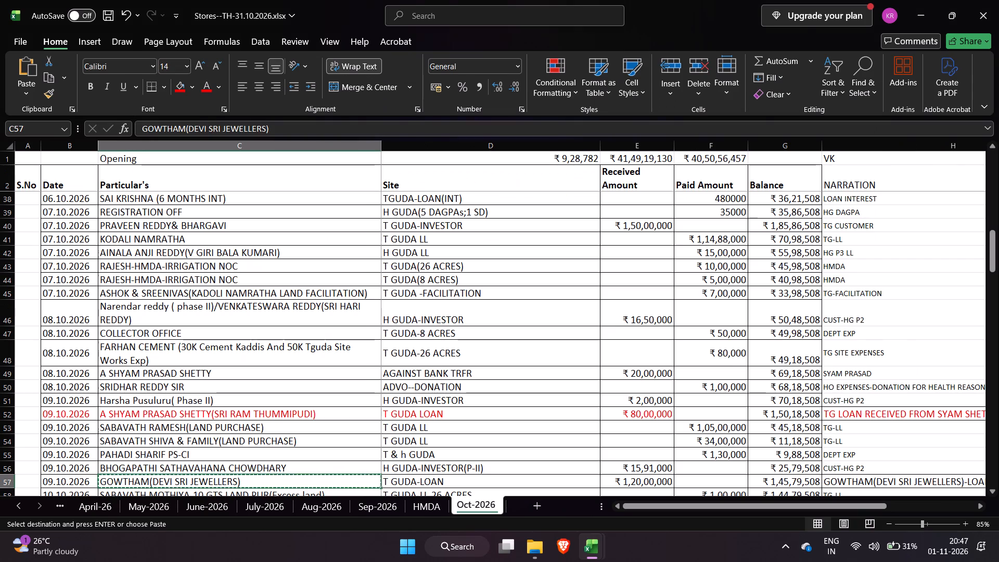
key("Right")
key("Right")
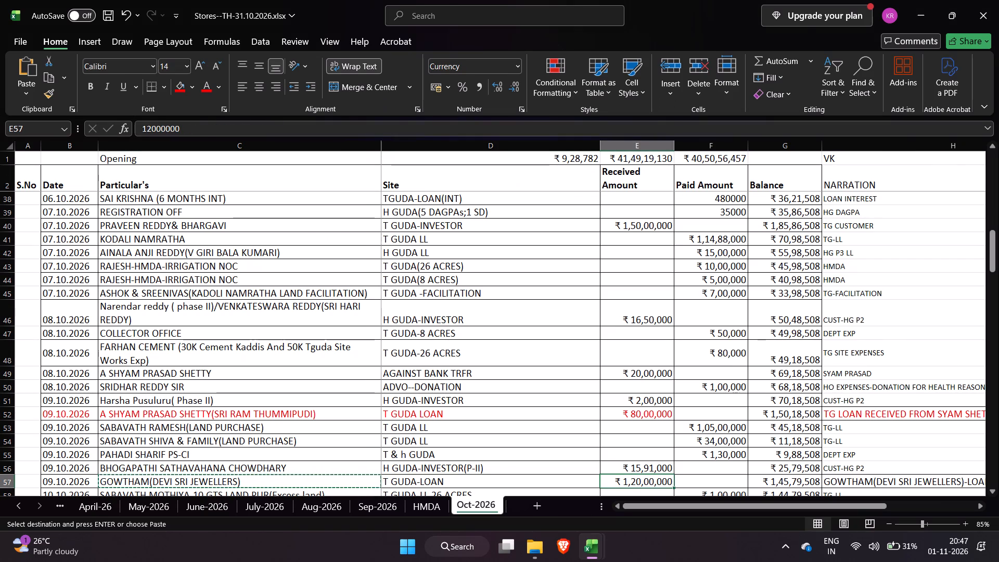
key("Right")
key("Down")
key("Down")
key("Down")
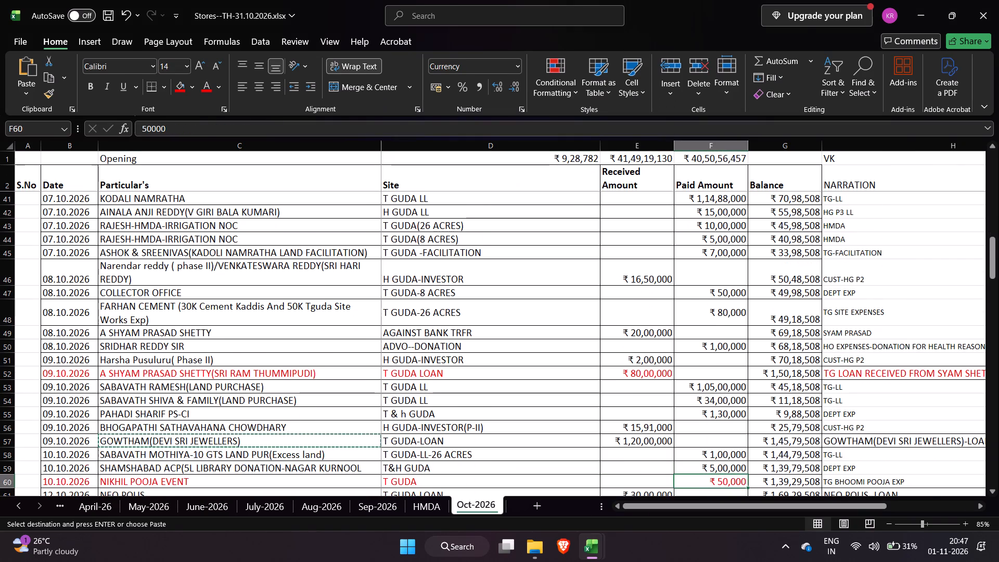
key("Down")
key("Down")
Copy the paid amounts 1,00,000, 5,00,000 and 50,000 from Oct-2026 rows 58–60 into TG Payments cells D19:D21, as values only.
key("Up")
key("Up")
key("Up")
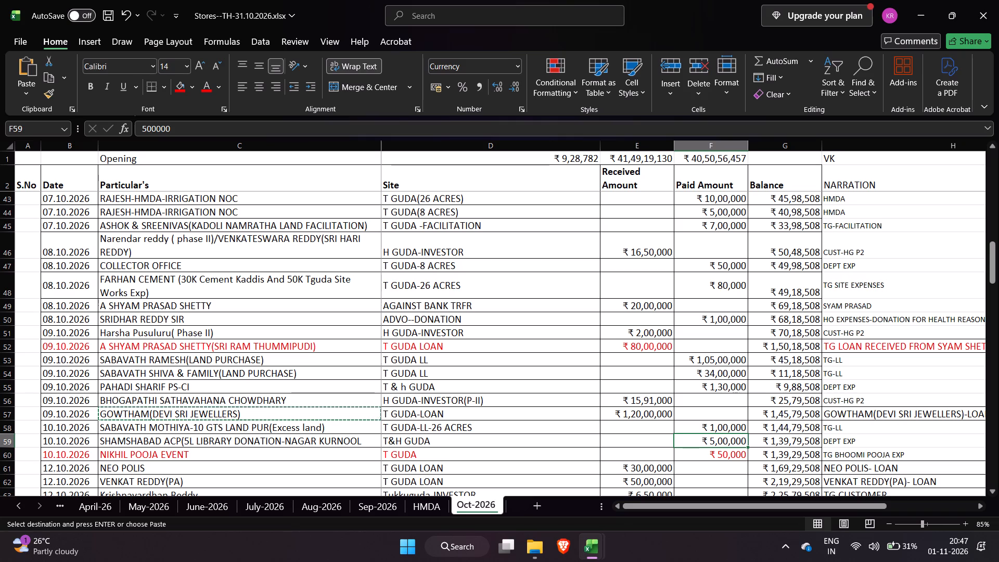
key("Up")
key("shift+Down")
key("shift+Down")
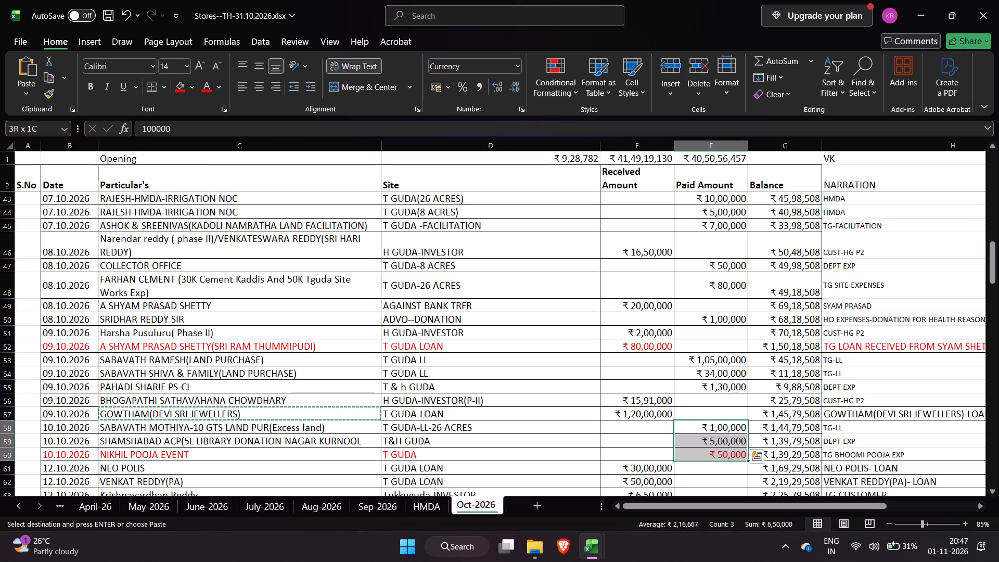
key("ctrl+c")
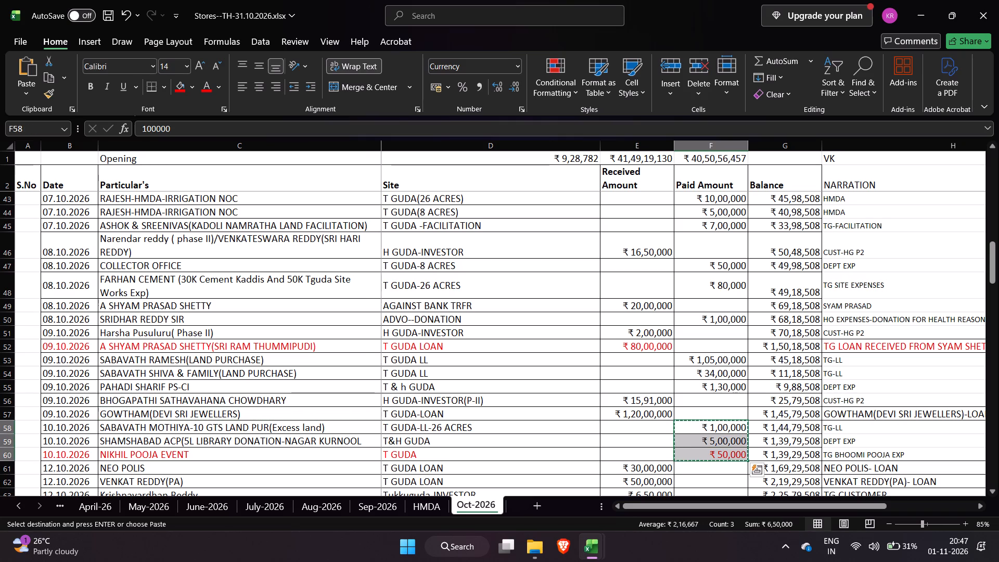
key("alt+Tab")
key("Right")
key("Down")
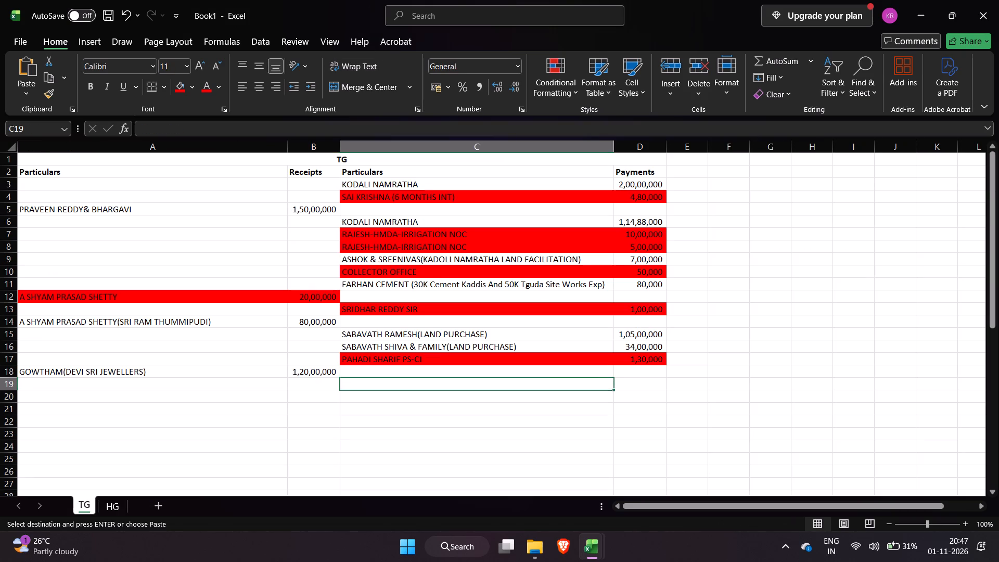
key("Right")
key("ctrl+alt+v")
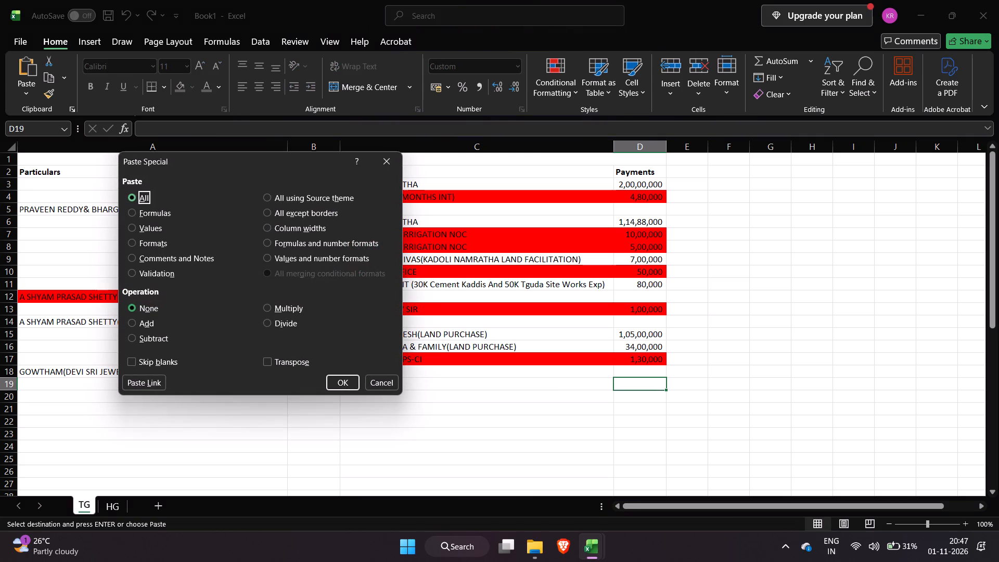
key("Down")
key("Down")
key("Return")
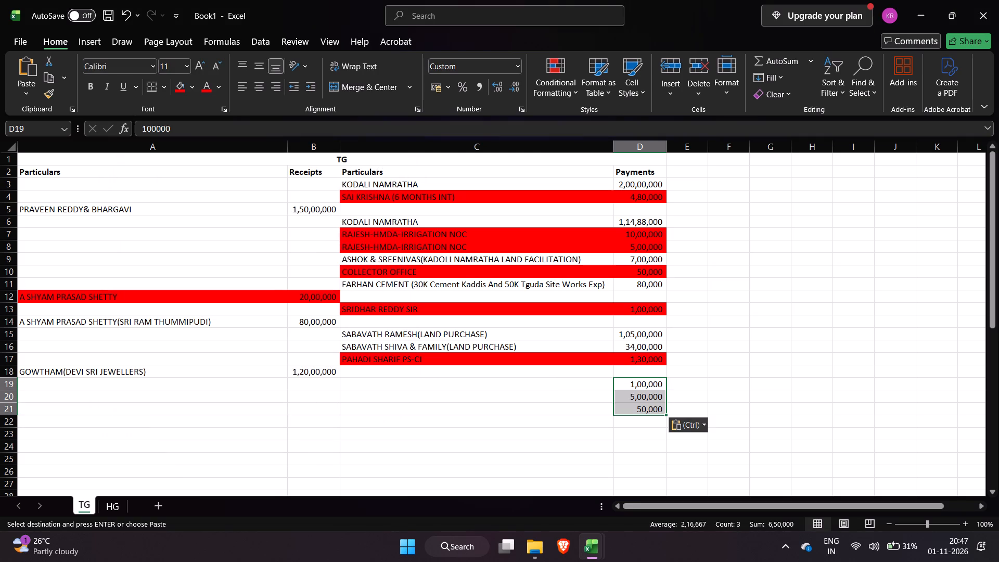
Copy the particulars of the three payments in Oct-2026 rows 58–60 into TG cells C19:C21, as values only.
key("Left")
key("alt+Tab")
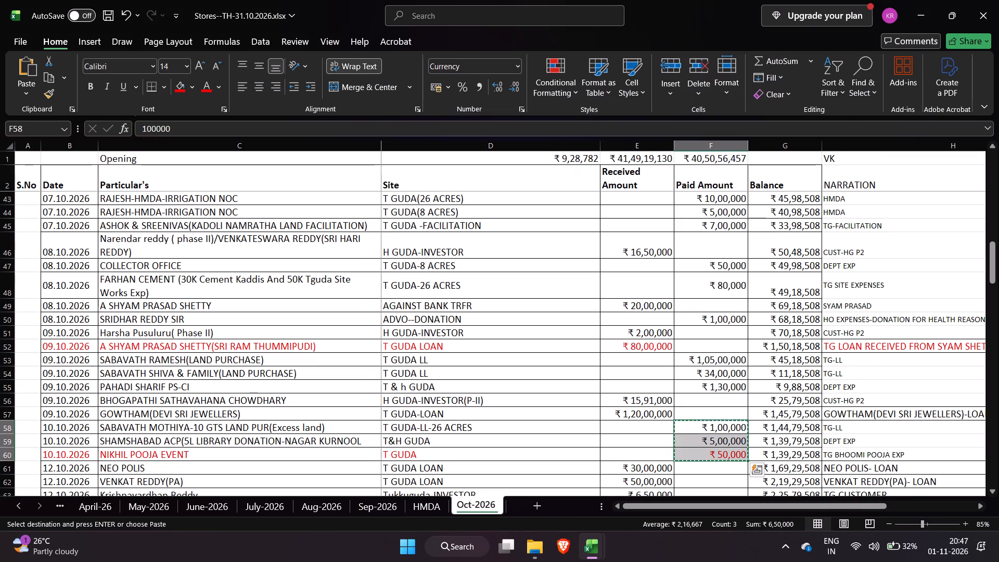
key("shift+Left")
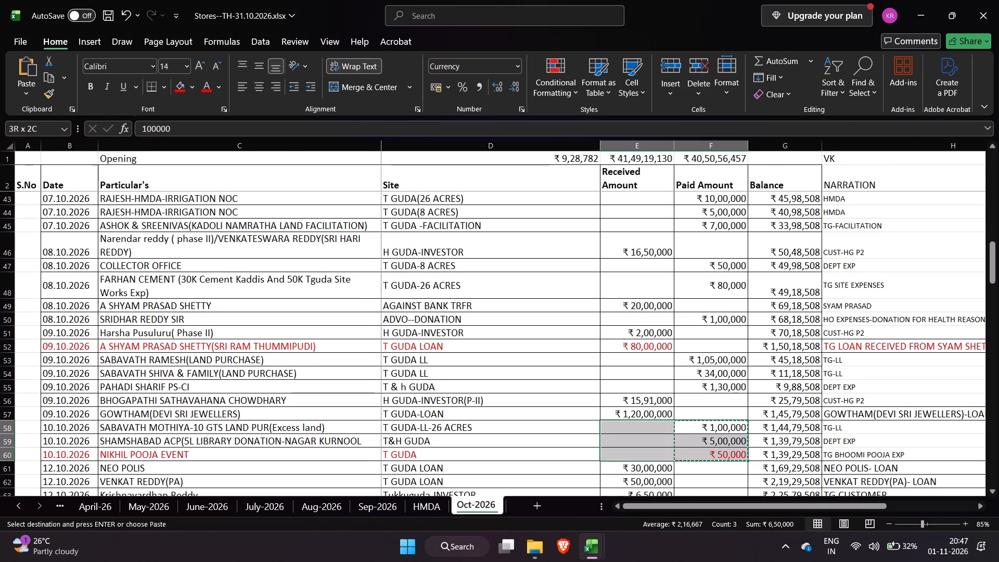
key("shift+Left")
key("shift+Left")
key("shift+Left")
key("shift+Right")
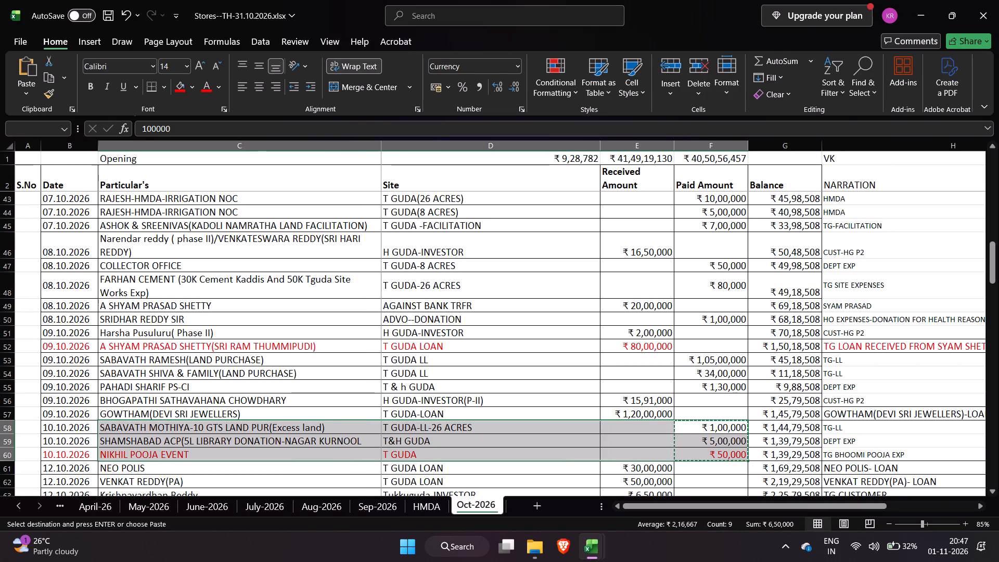
key("Up")
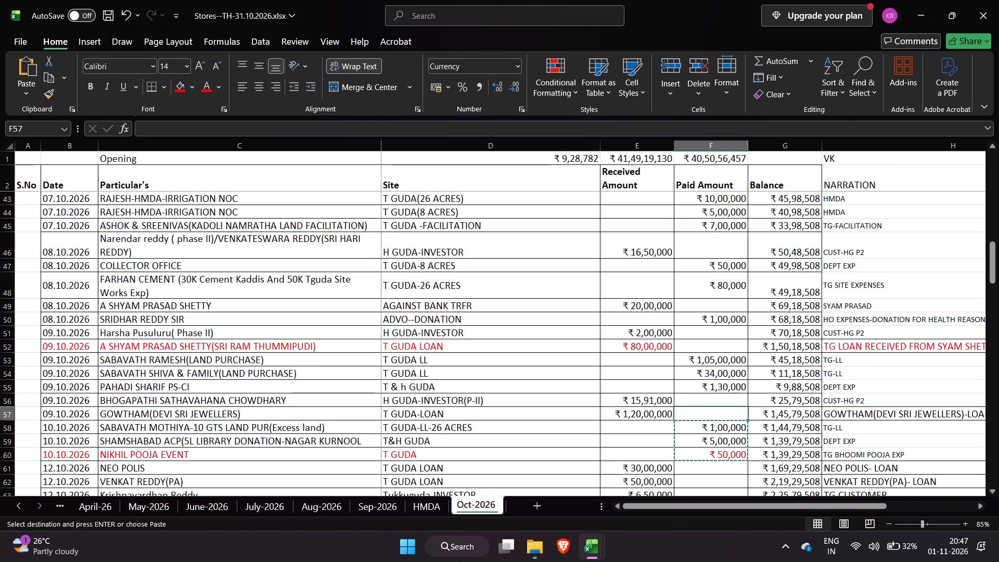
key("Left")
key("Down")
key("Left")
key("Left")
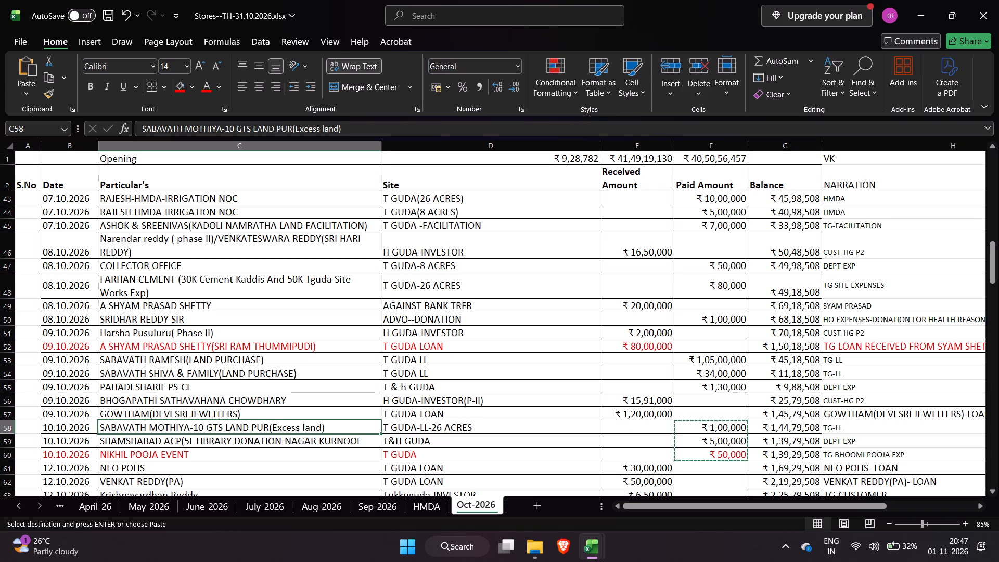
key("shift+Down")
key("shift+Down")
key("shift+Right")
key("shift+Right")
key("shift+Right")
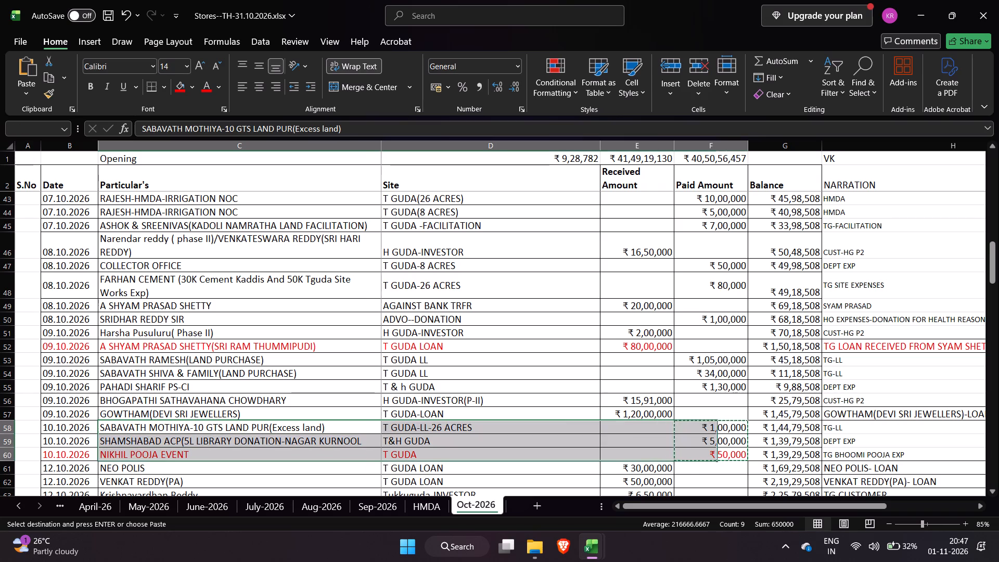
key("shift+Left")
key("shift+Left")
key("shift+Left")
key("shift+Left")
key("shift+Right")
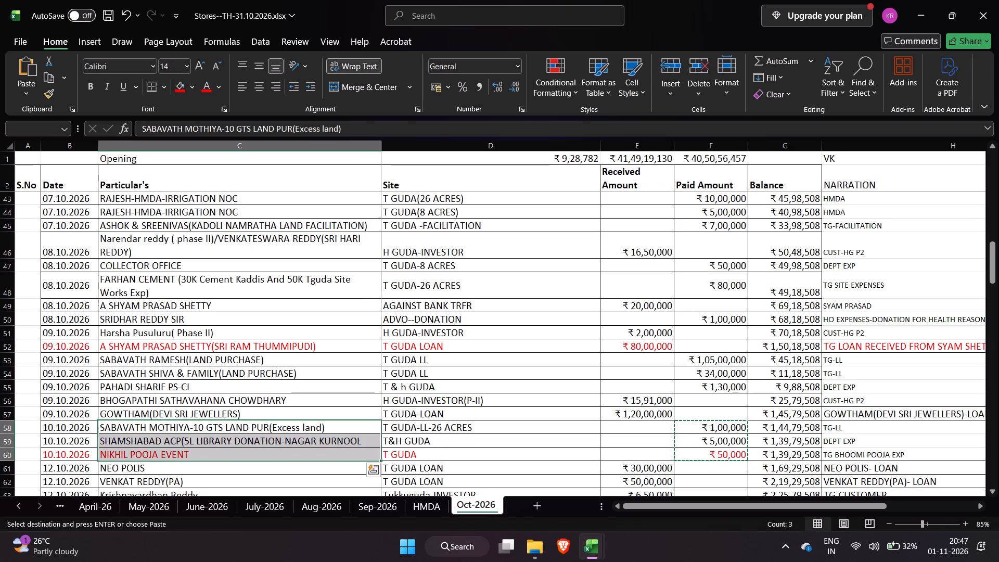
key("ctrl+c")
key("alt+Tab")
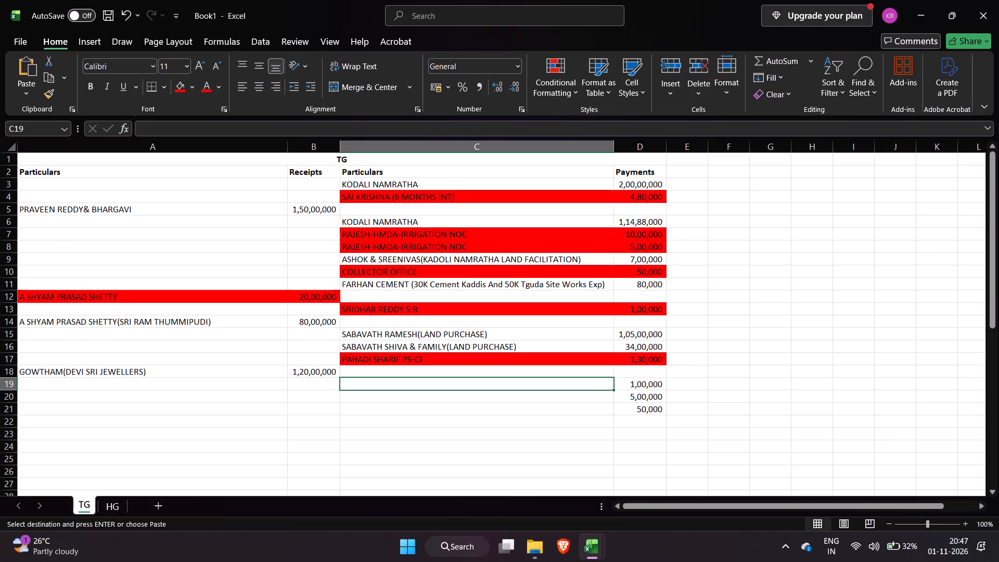
key("ctrl+alt+v")
key("Down")
key("Down")
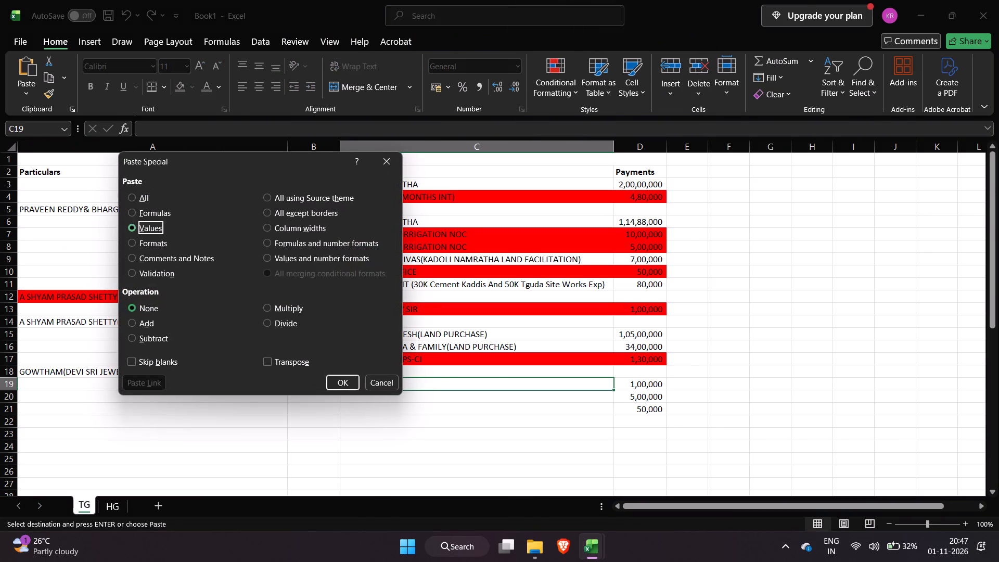
key("Return")
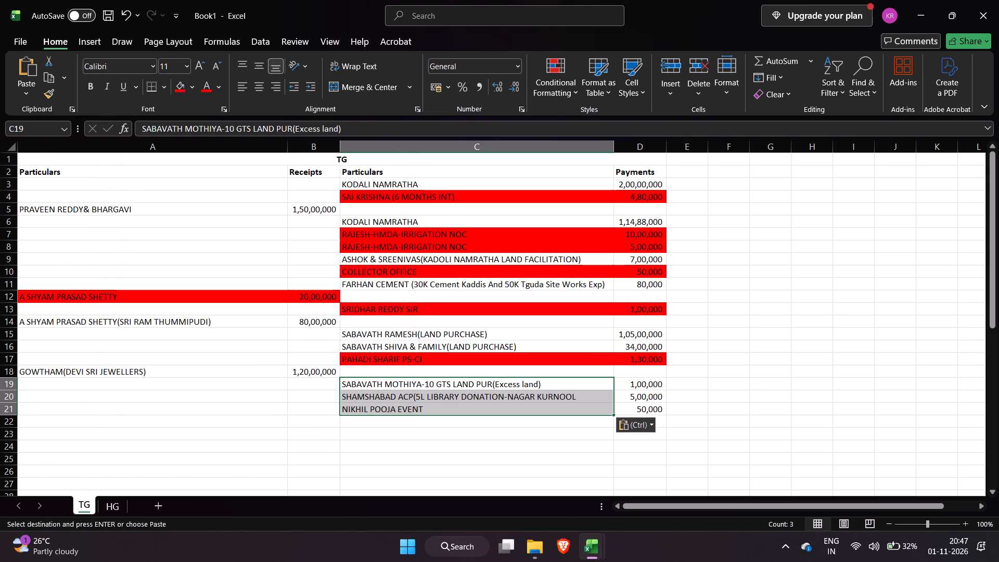
Return to the Oct-2026 ledger and examine the amounts and narrations of the entries in rows 61–64.
key("alt+Tab")
key("Right")
key("Right")
key("Right")
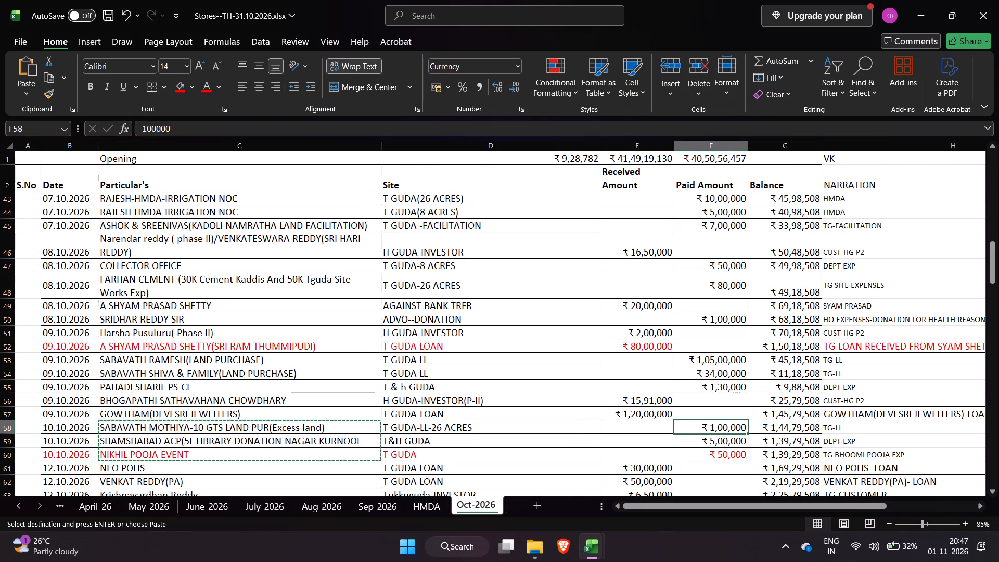
key("Right")
key("Down")
key("Down")
key("Down")
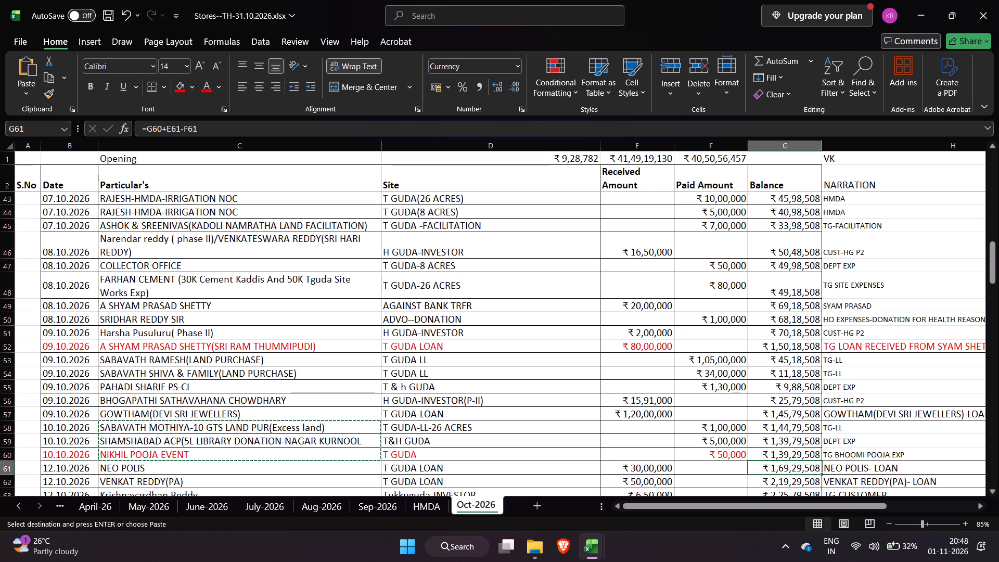
key("Down")
key("Down")
key("Down")
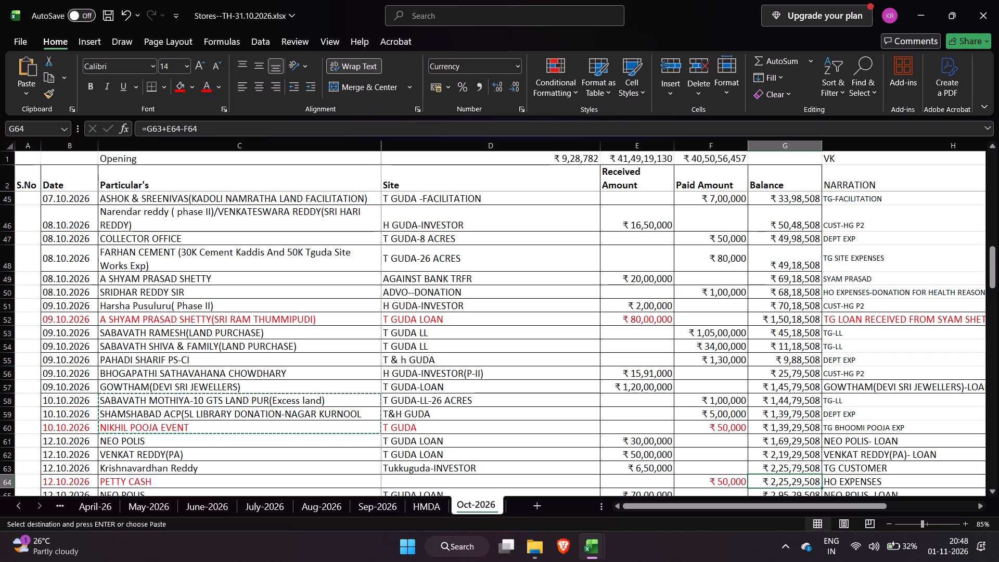
key("Up")
key("Right")
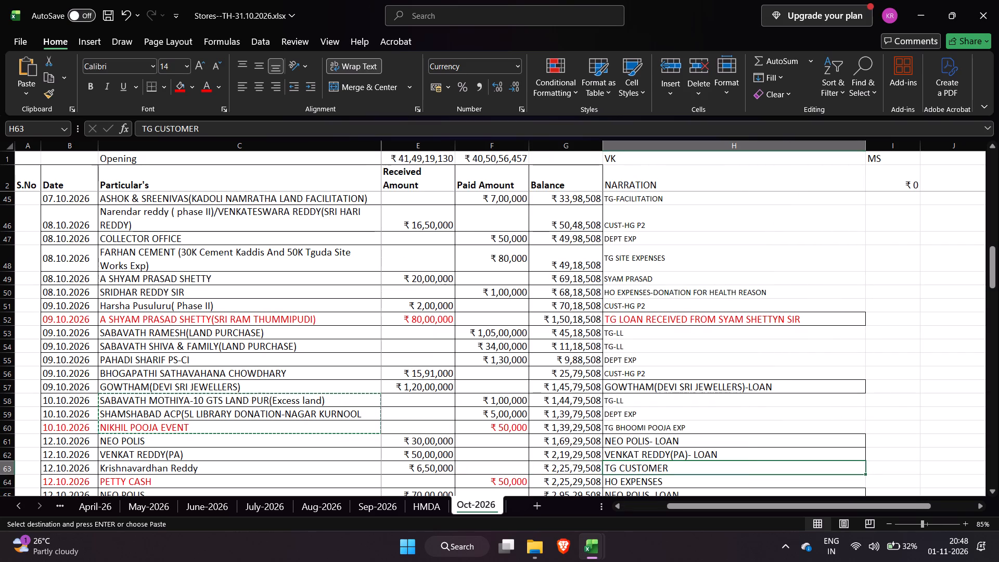
key("Left")
key("Left")
key("Left")
key("Right")
key("Right")
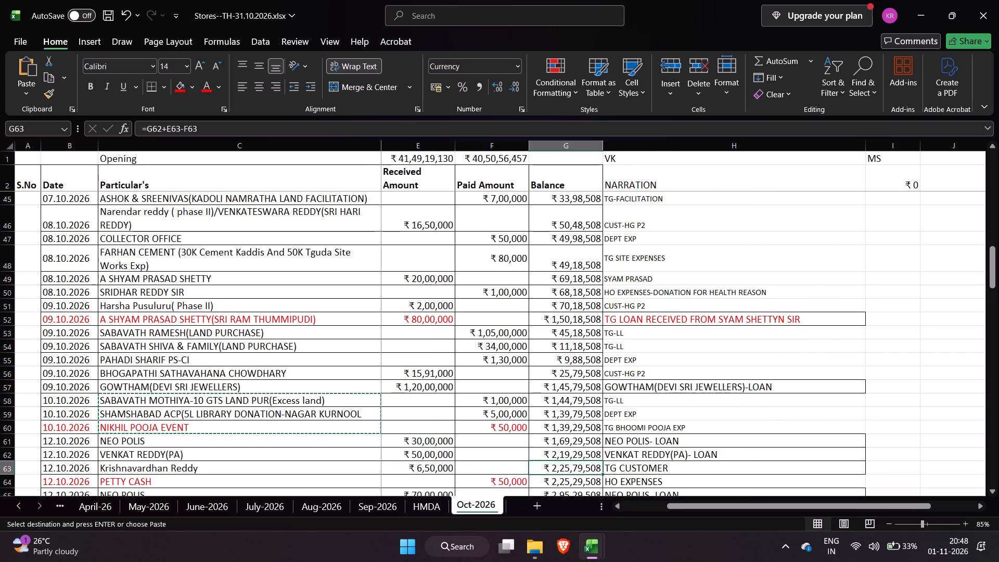
key("Right")
key("Up")
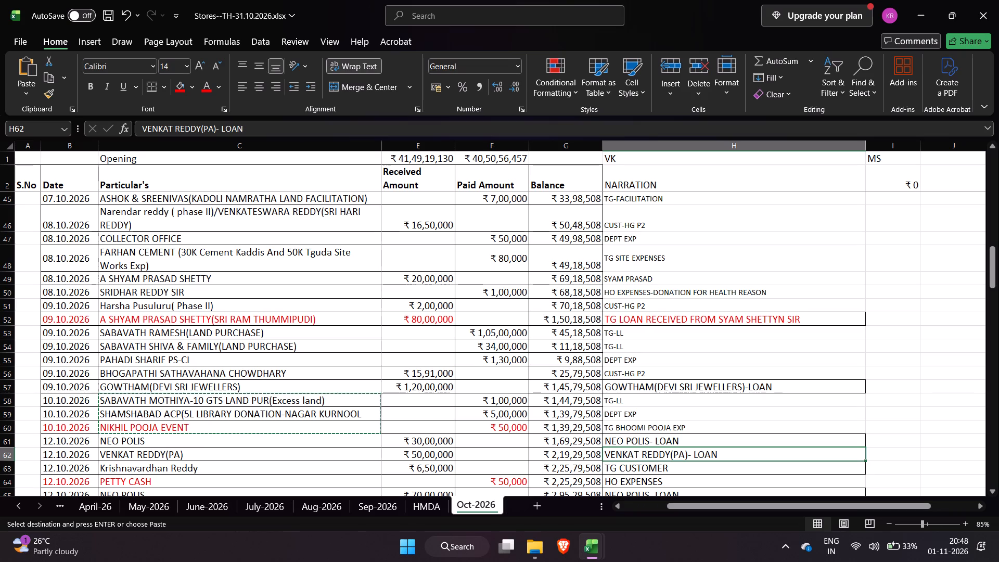
key("Up")
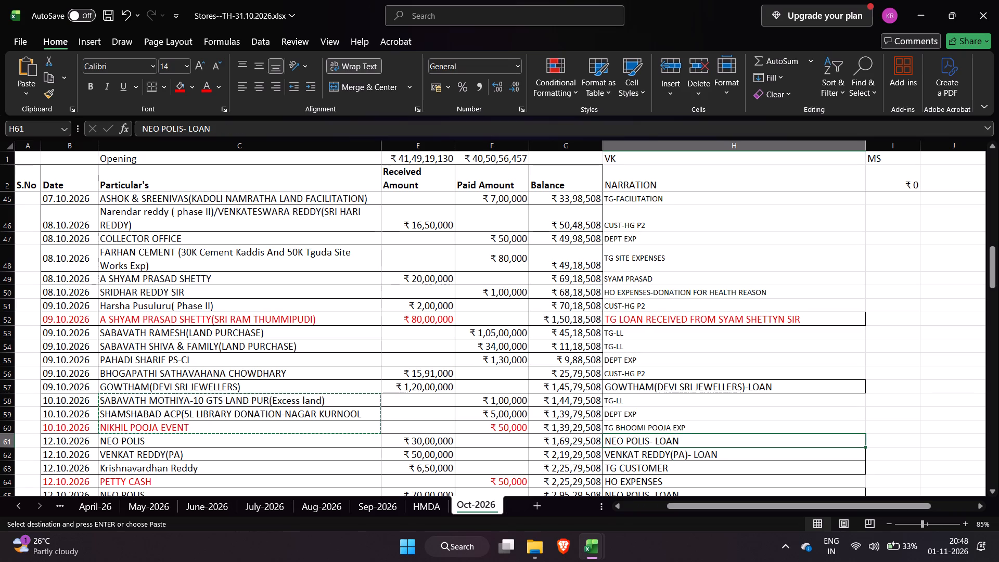
key("Down")
key("Down")
Copy the received amounts 30,00,000, 50,00,000 and 6,50,000 from Oct-2026 rows 61–63 into TG Receipts cells B22:B24, as values only.
key("Left")
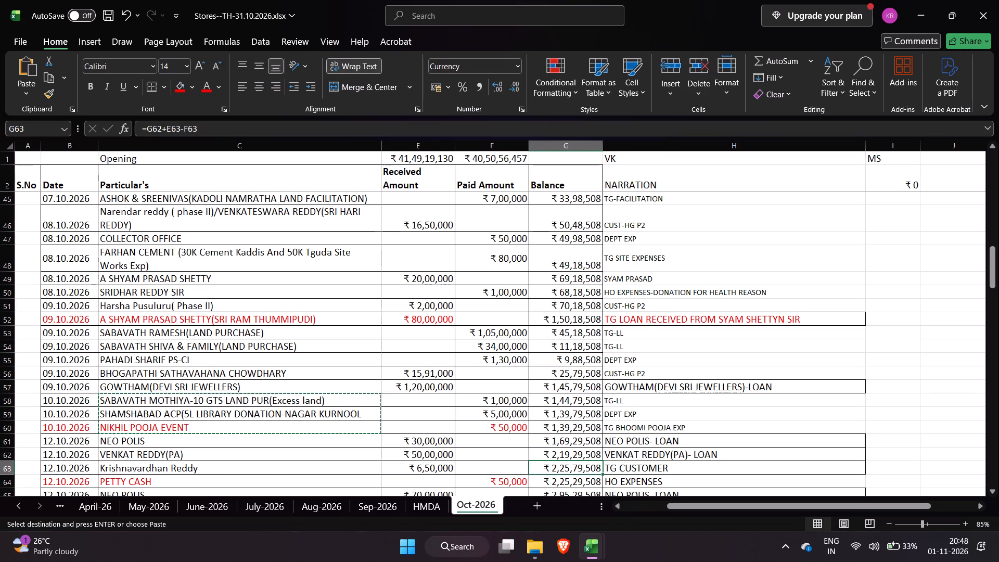
key("Left")
key("Left")
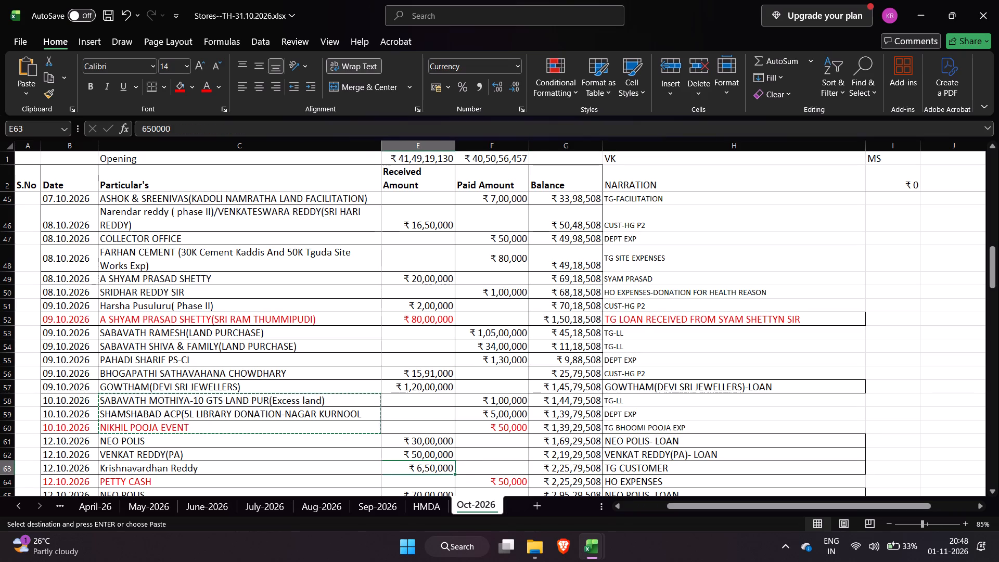
key("shift+Up")
key("shift+Up")
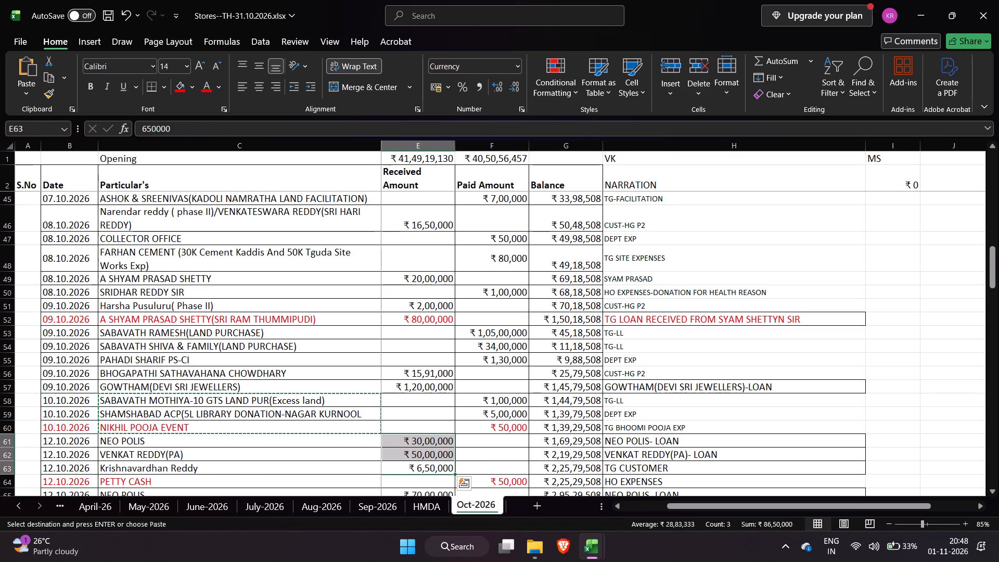
key("ctrl+c")
key("alt+Tab")
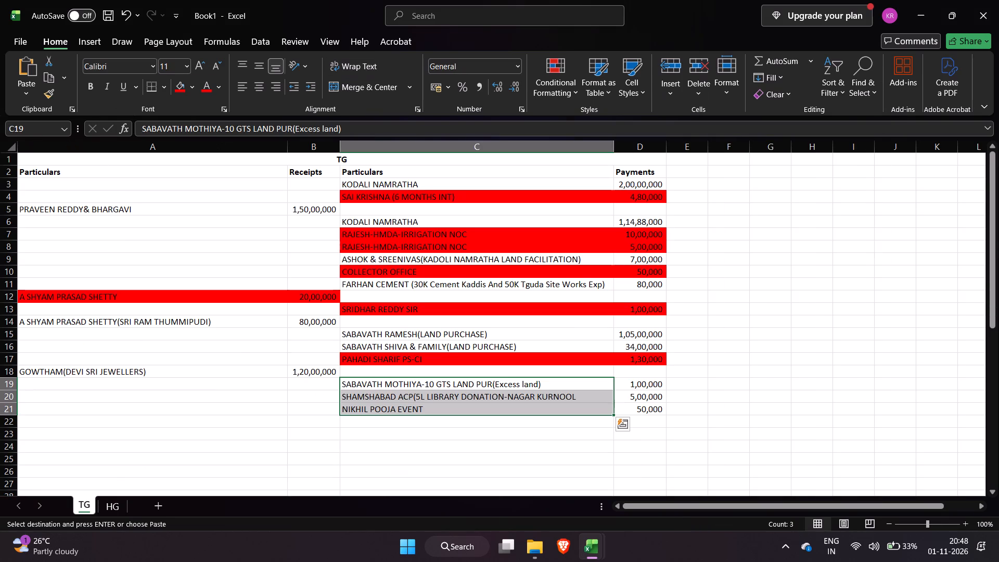
left_click(317, 421)
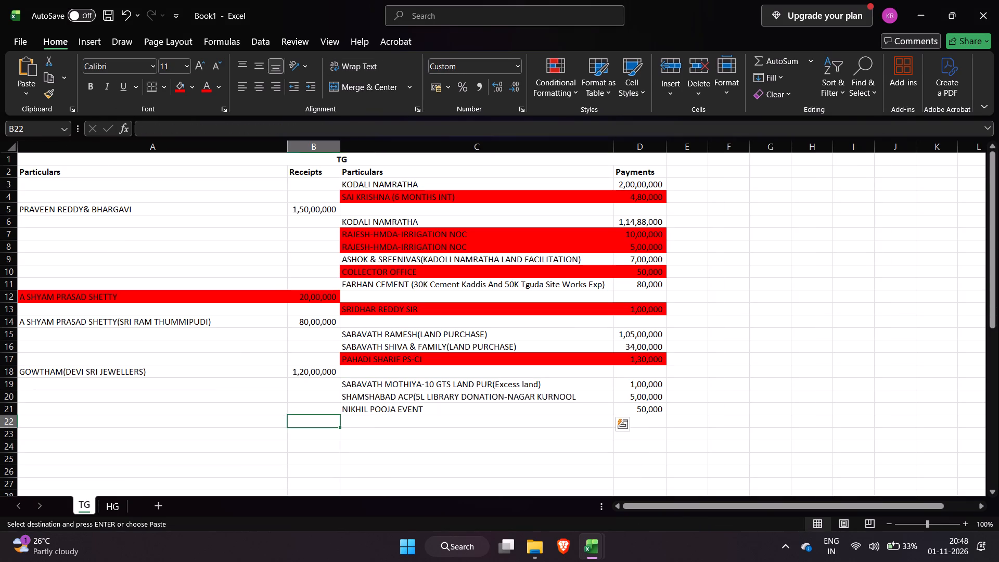
key("ctrl+alt+v")
key("Down")
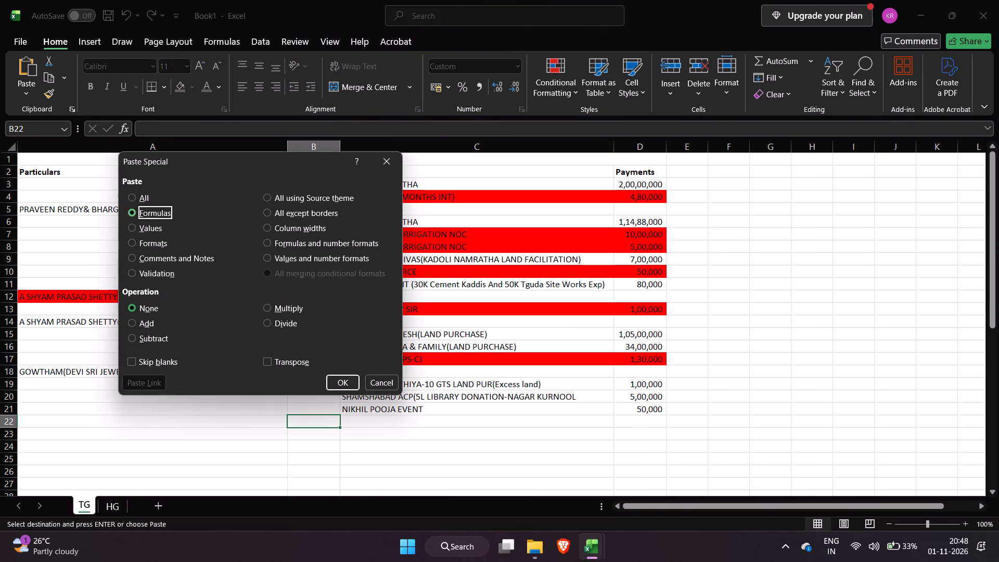
key("Down")
key("Return")
Copy the particulars of the three receipts in Oct-2026 rows 61–63 into TG cells A22:A24, as values only.
key("alt+Tab")
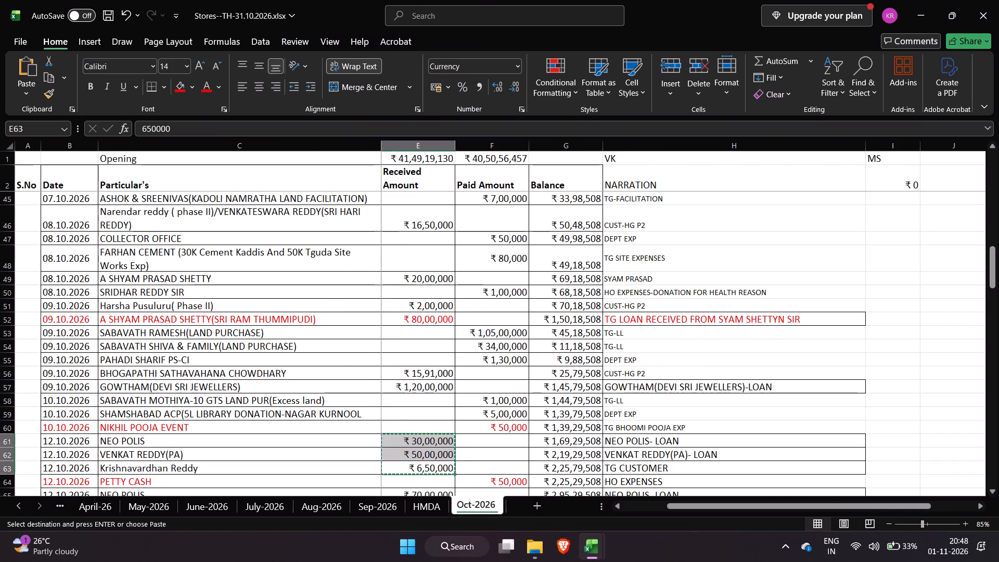
key("Left")
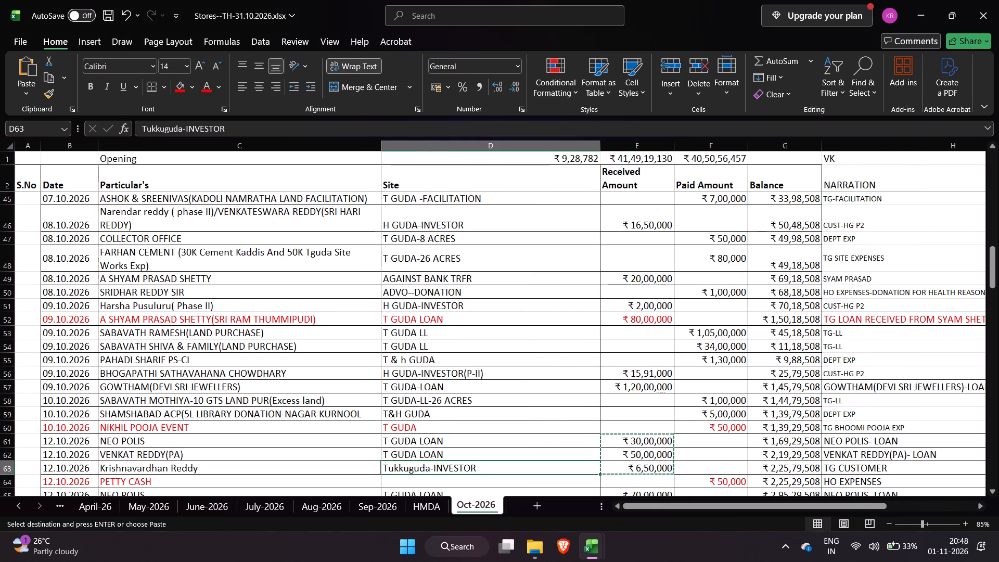
key("Right")
key("Up")
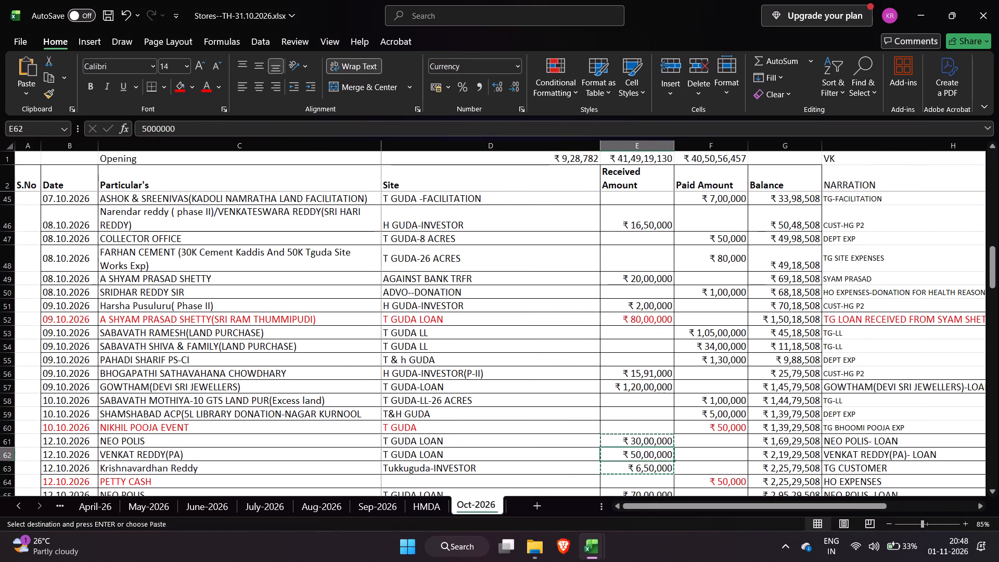
key("Up")
key("Left")
key("Left")
key("Left")
key("Right")
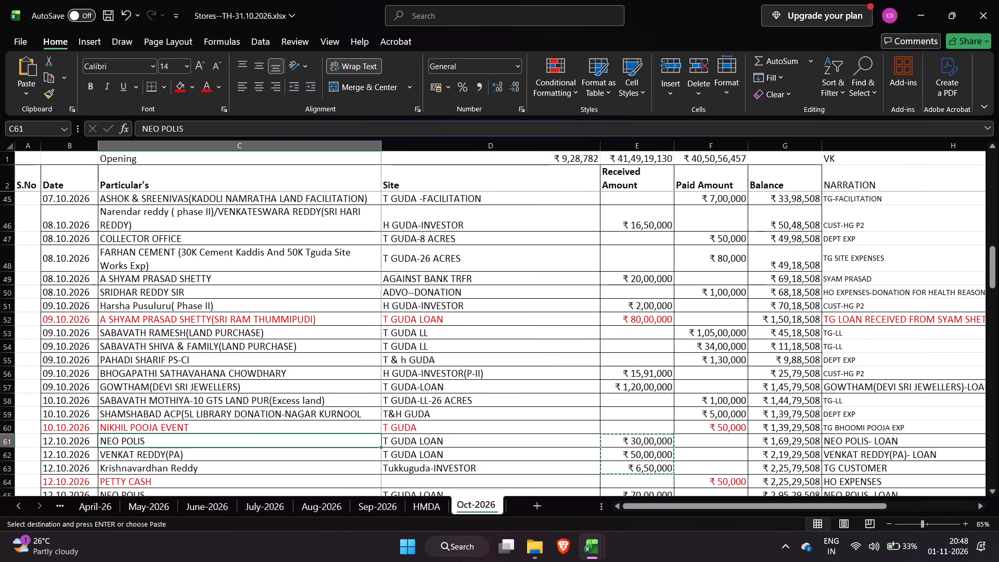
key("shift+Down")
key("shift+Down")
key("ctrl+c")
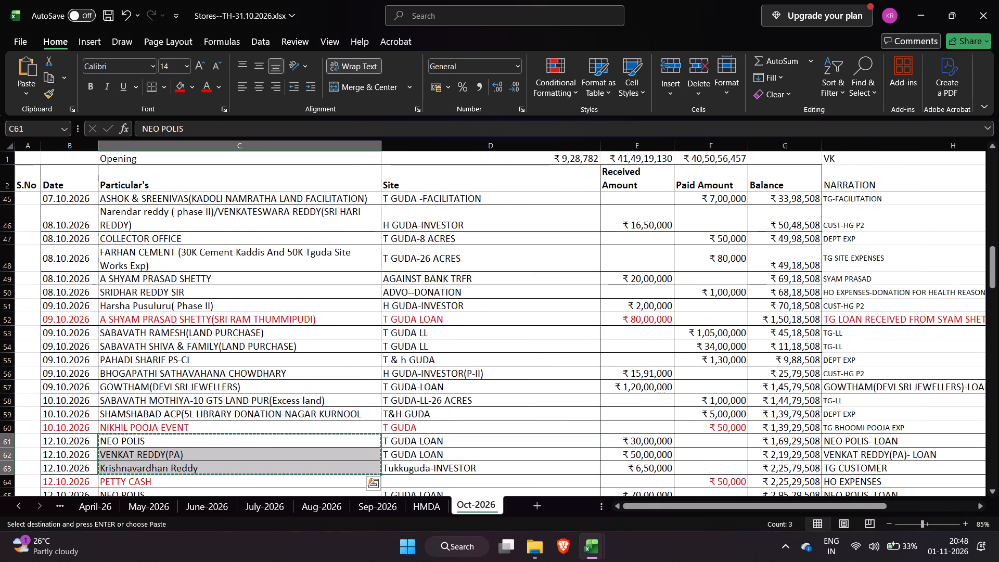
key("alt+Tab")
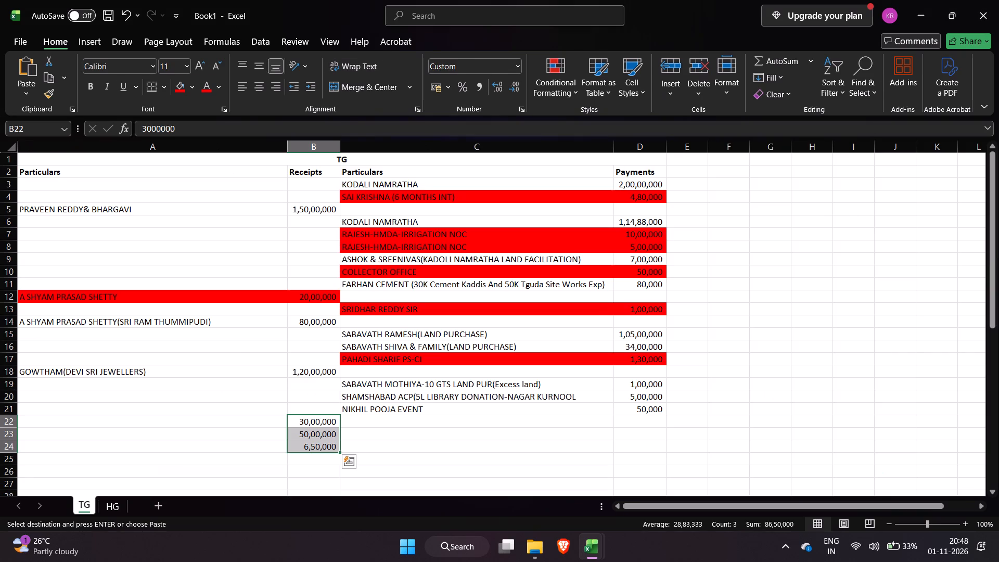
key("Left")
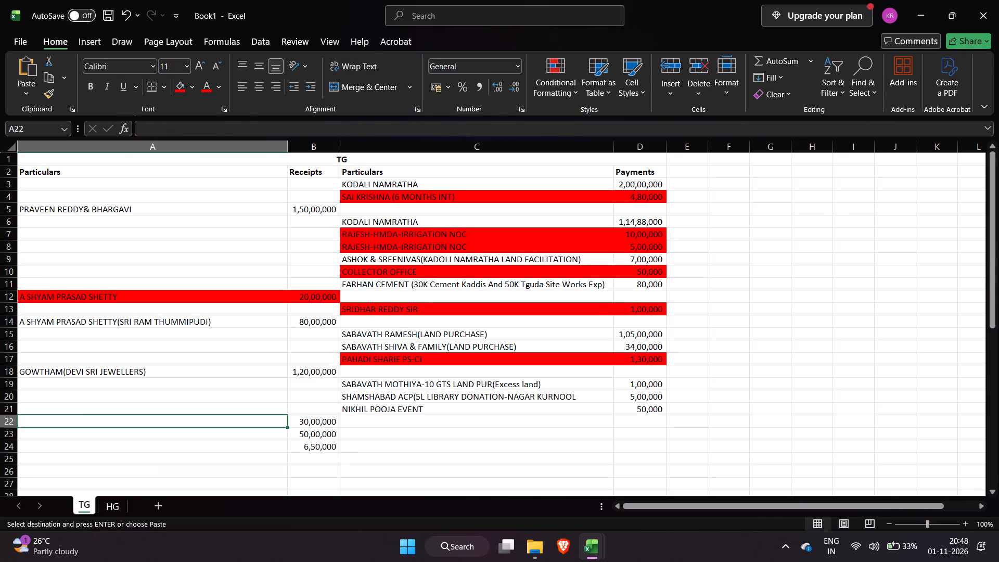
key("ctrl+alt+v")
key("Down")
key("Down")
key("Return")
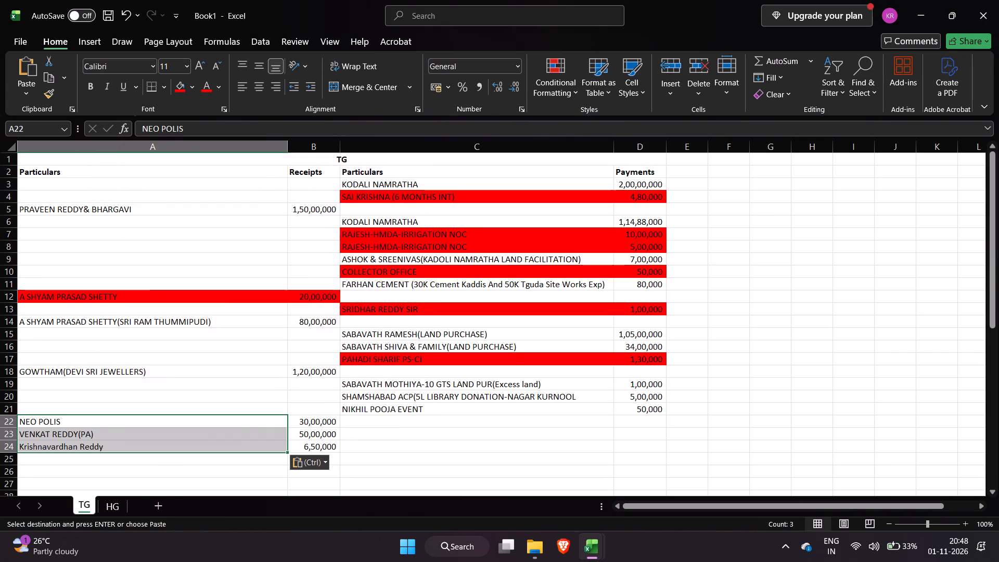
Highlight the TG customer receipt of 6,50,000 in cells A24:B24 with red fill.
key("Down")
key("Down")
key("shift+Right")
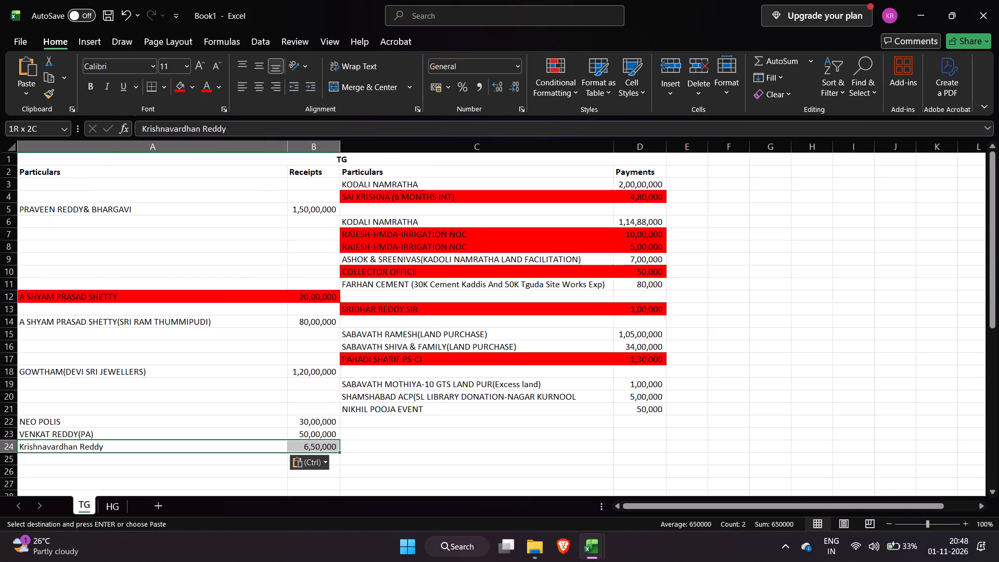
left_click(178, 85)
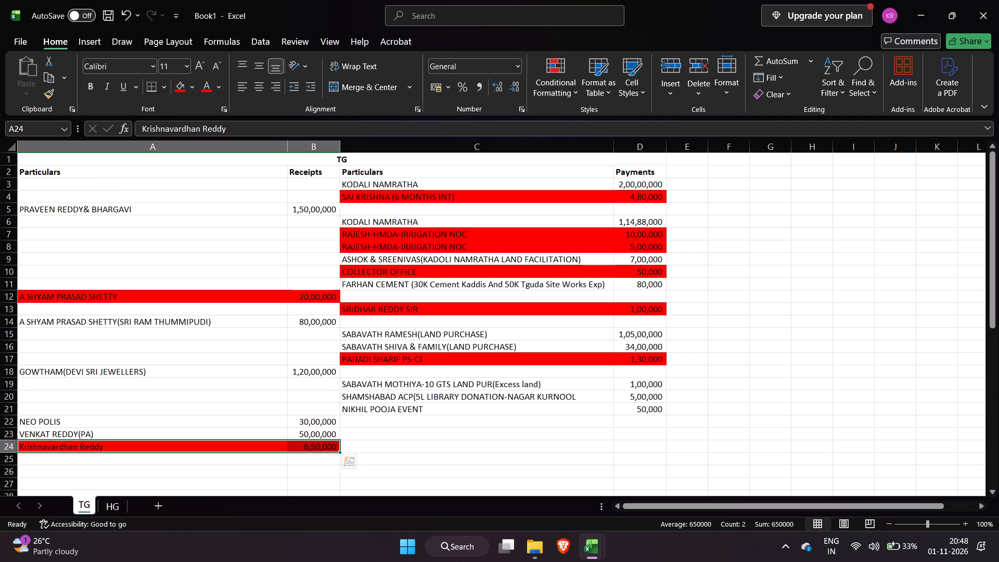
left_click(452, 439)
scroll(452, 439, "right", 1)
scroll(452, 439, "up", 1)
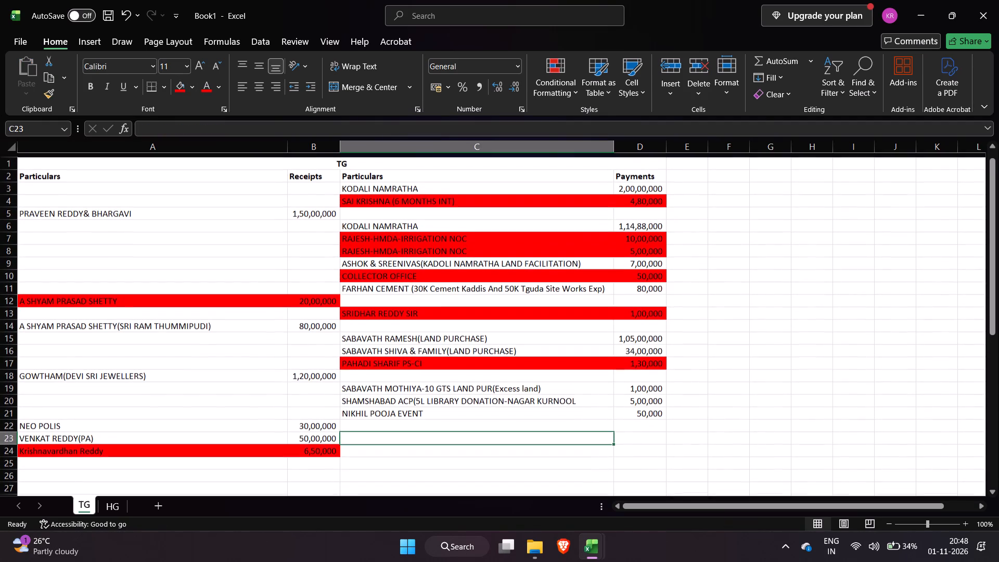
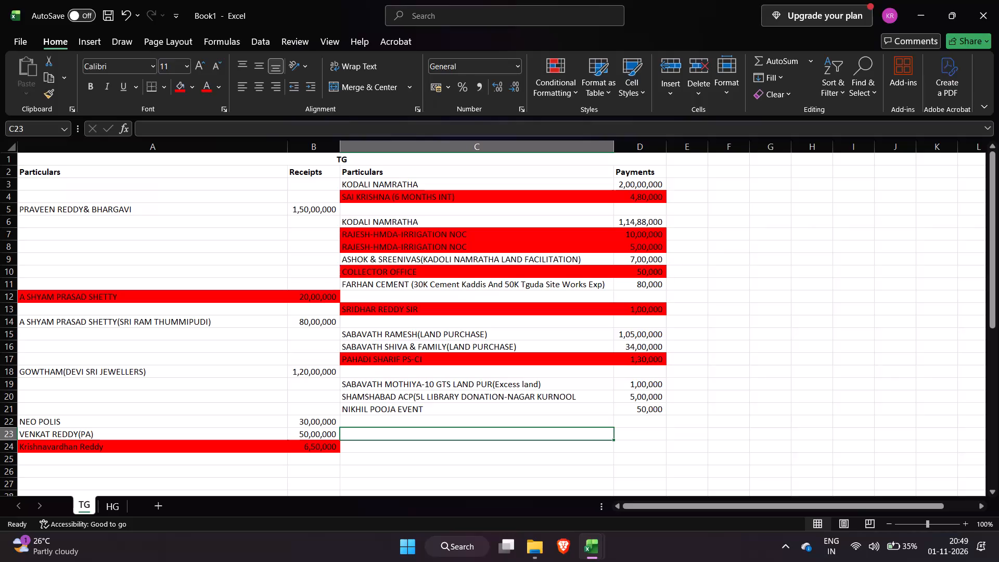
Copy the petty cash paid amount of 50,000 from Oct-2026 row 64 into TG Payments cell D25, as values only.
key("Down")
key("Down")
key("Left")
key("Up")
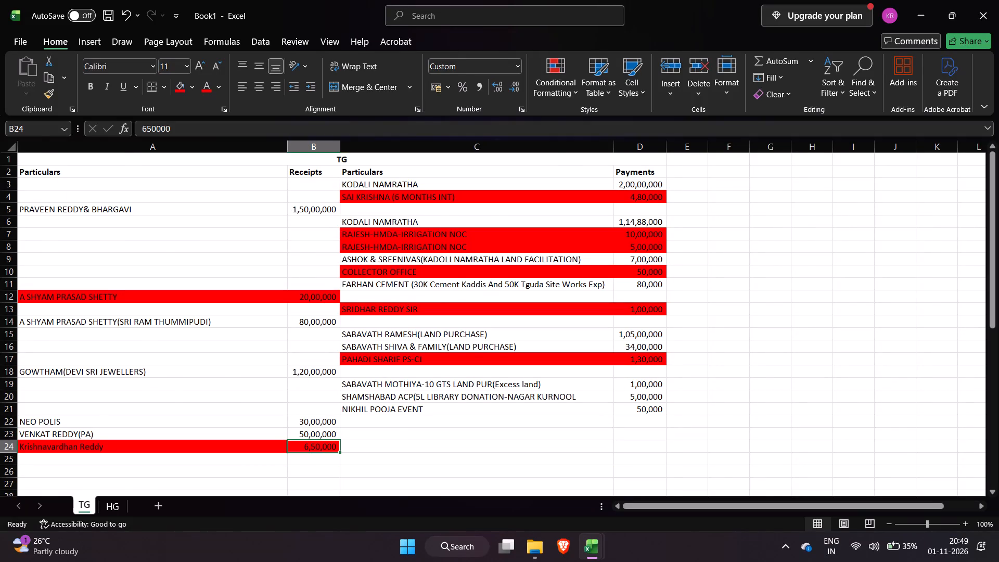
key("alt+Tab")
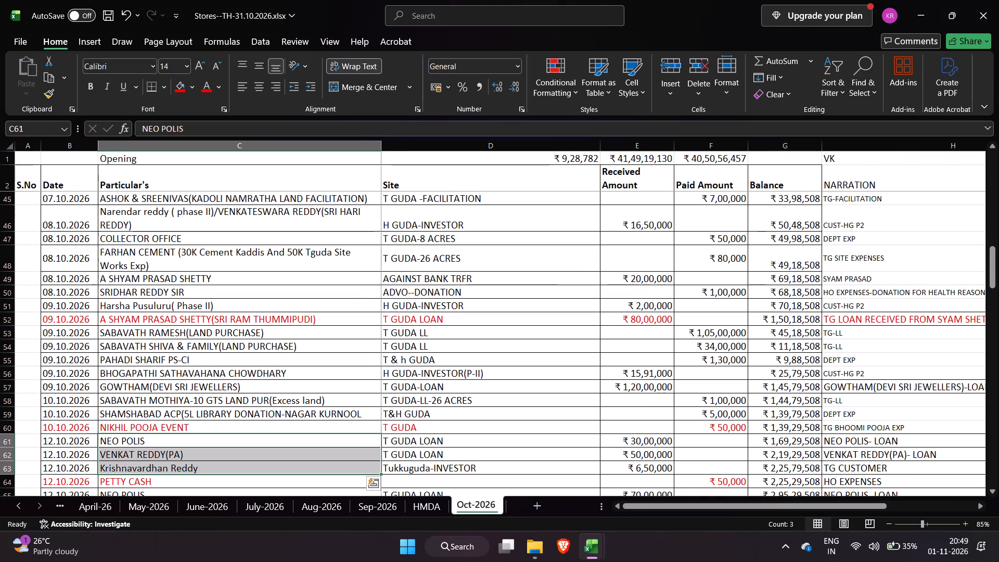
key("Down")
key("Down")
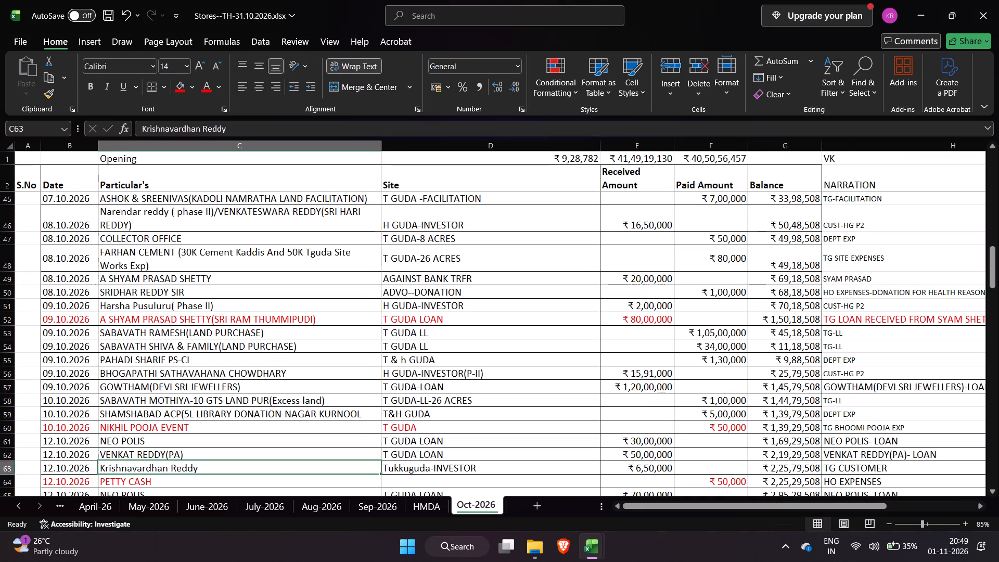
key("Right")
key("Right")
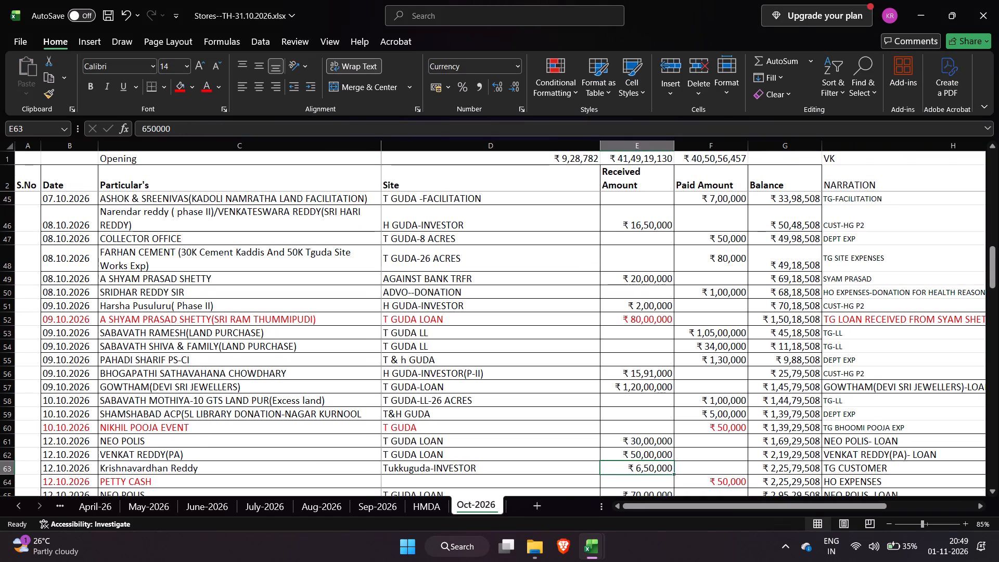
key("Down")
key("Down")
key("Down")
key("Up")
key("Up")
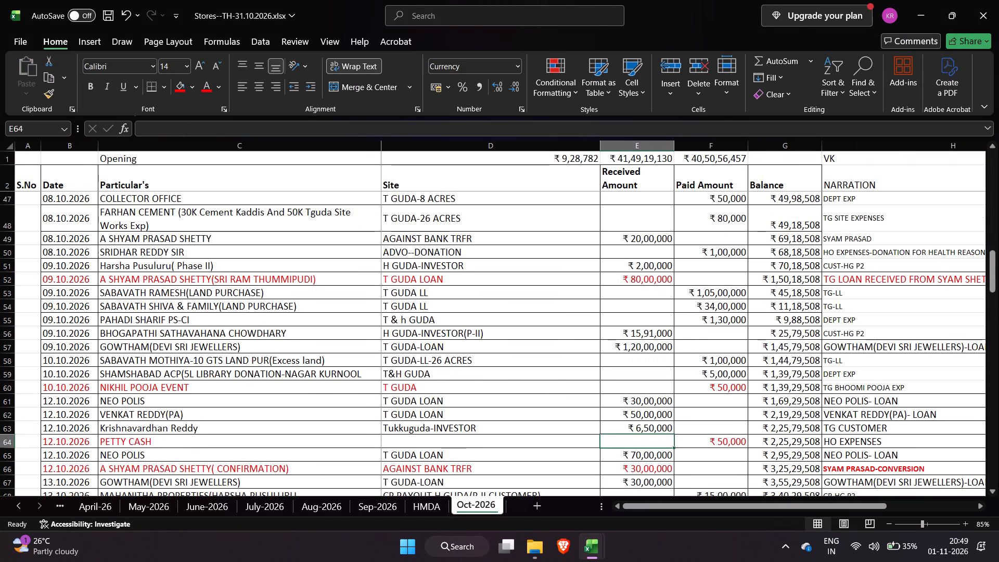
key("Right")
key("ctrl+c")
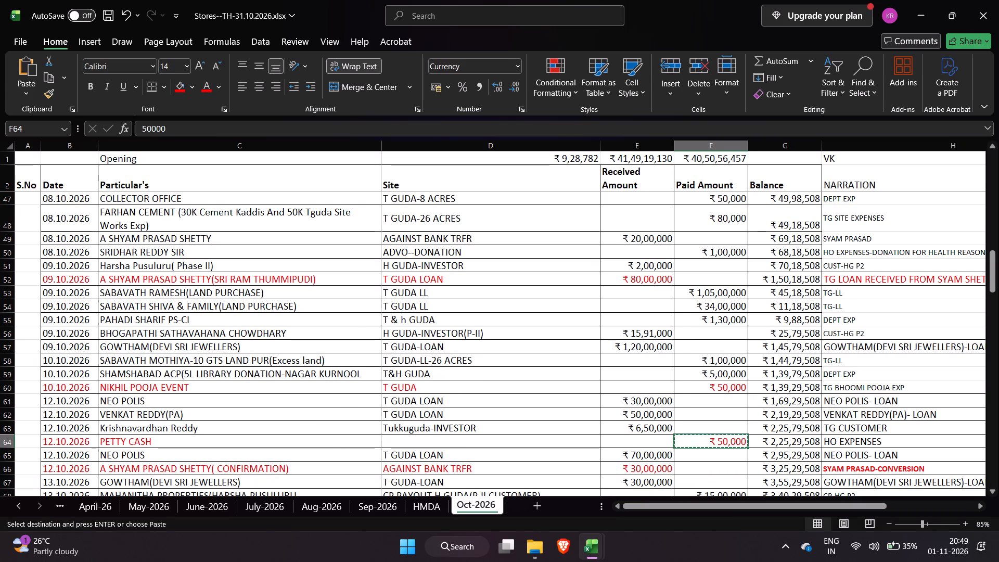
key("alt+Tab")
key("Down")
key("Right")
key("Right")
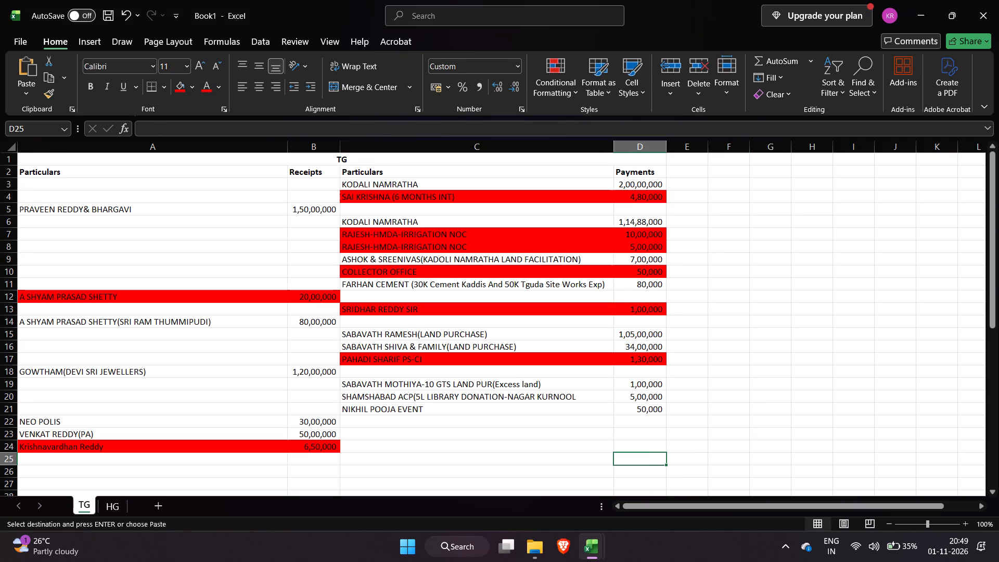
key("ctrl+alt+v")
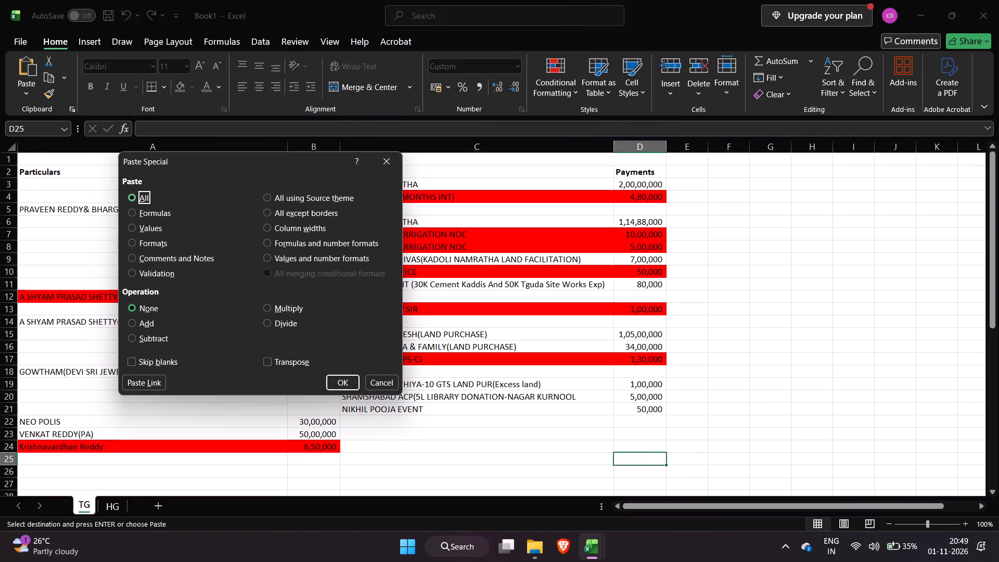
key("Down")
key("Down")
key("Return")
Copy the PETTY CASH particulars from Oct-2026 row 64 into TG cell C25, as values only.
key("Left")
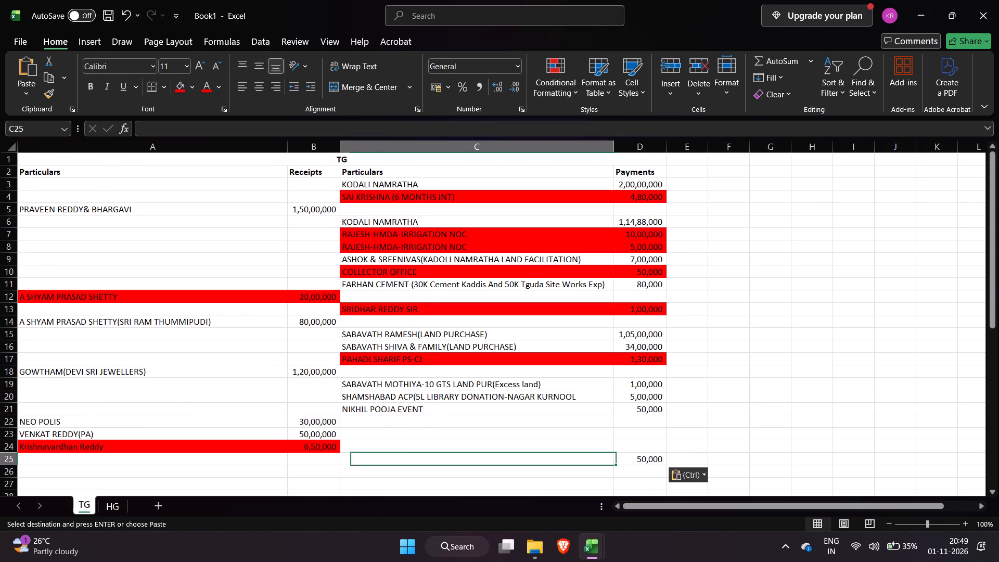
key("alt+Tab")
key("Left")
key("Left")
key("Left")
key("Left")
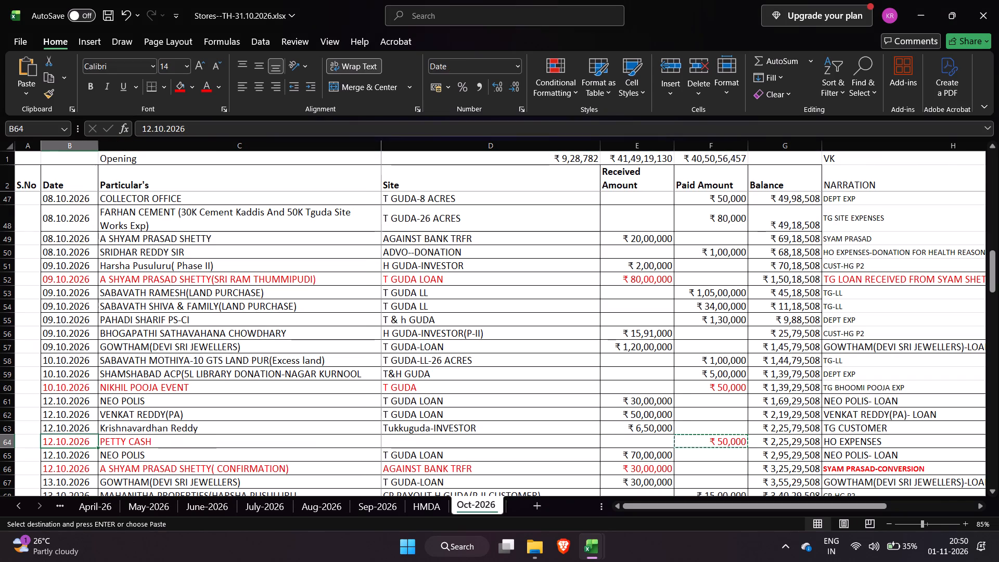
key("Right")
key("ctrl+c")
key("alt+Tab")
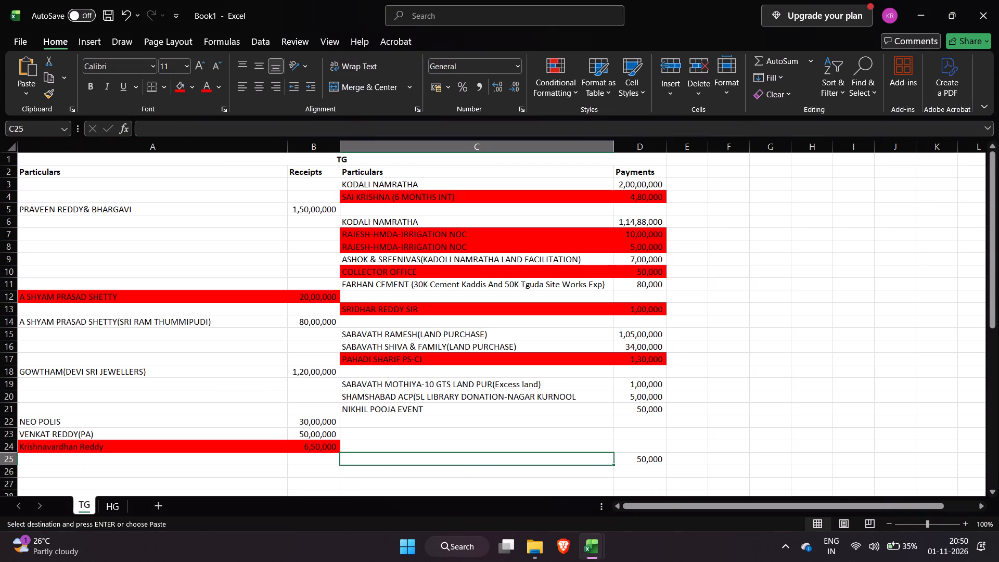
key("ctrl+alt+v")
key("Down")
key("Down")
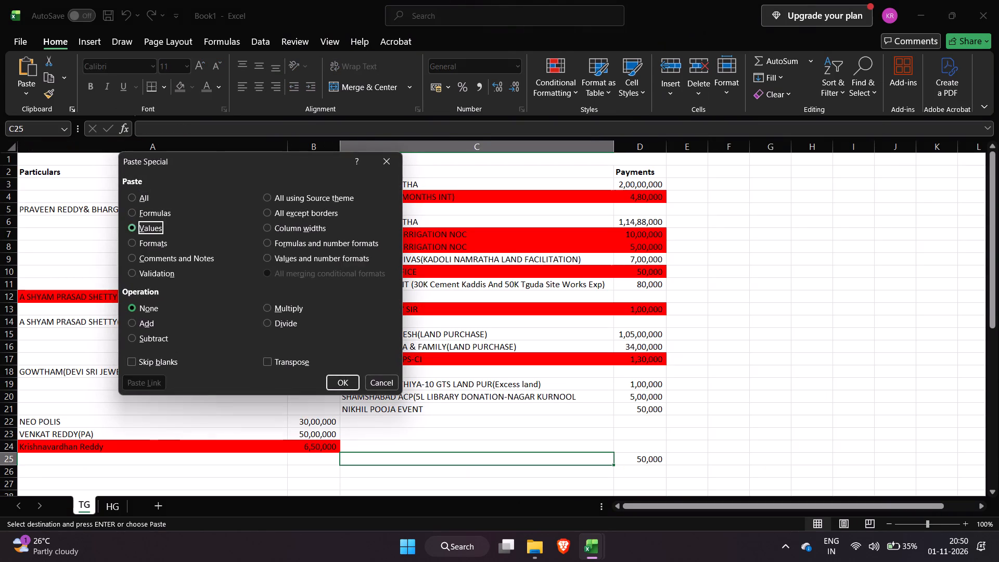
key("Return")
Highlight the petty cash payment in TG cells C25:D25 with red fill.
key("shift+Right")
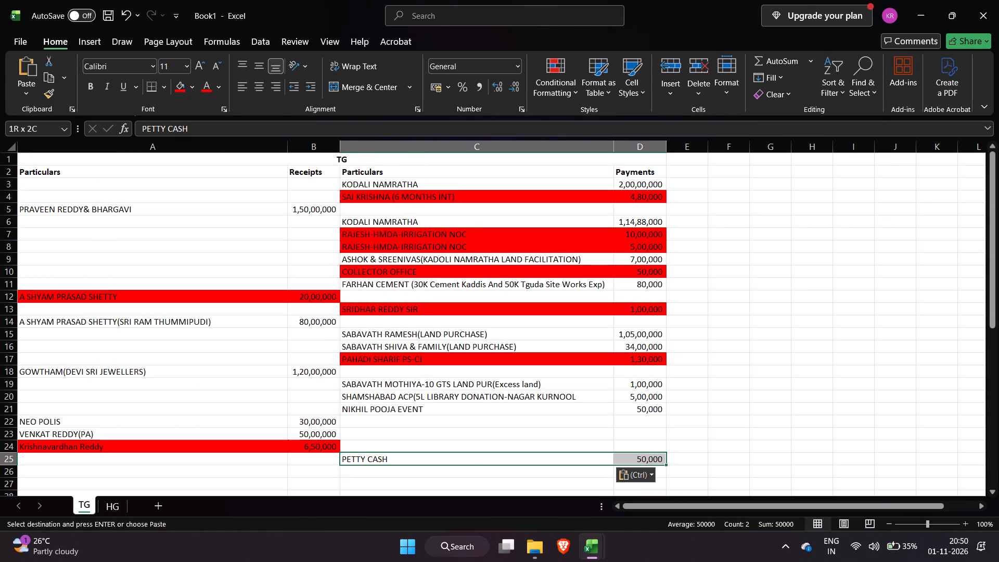
left_click(177, 88)
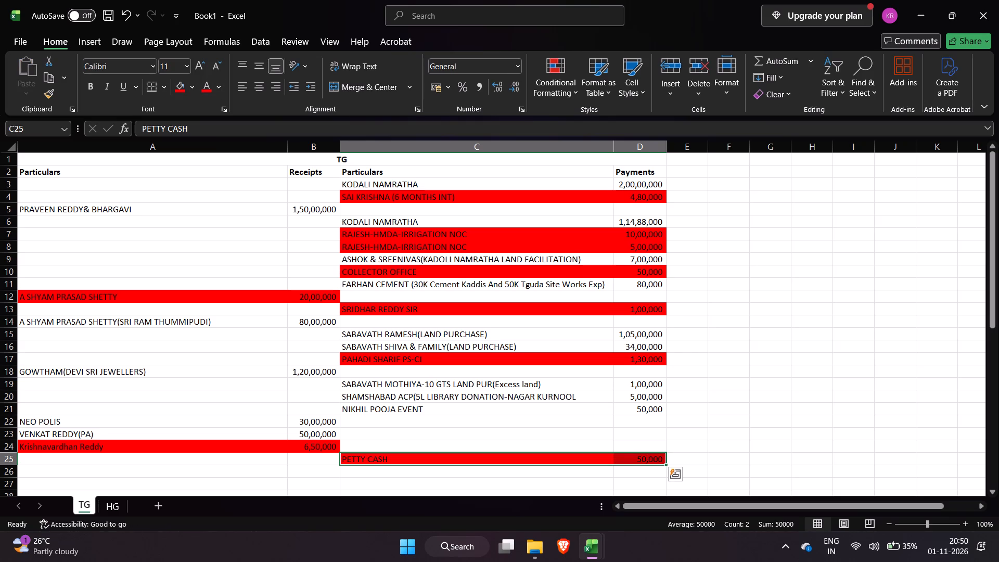
key("Down")
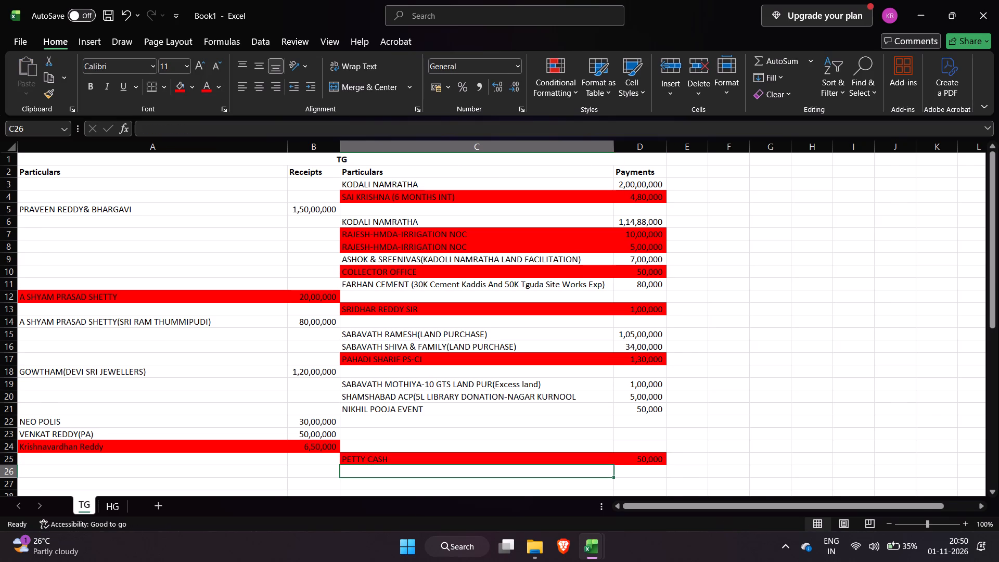
Return to the Oct-2026 ledger and examine the amounts and narrations of the entries in rows 65–67.
key("alt+Tab")
key("Down")
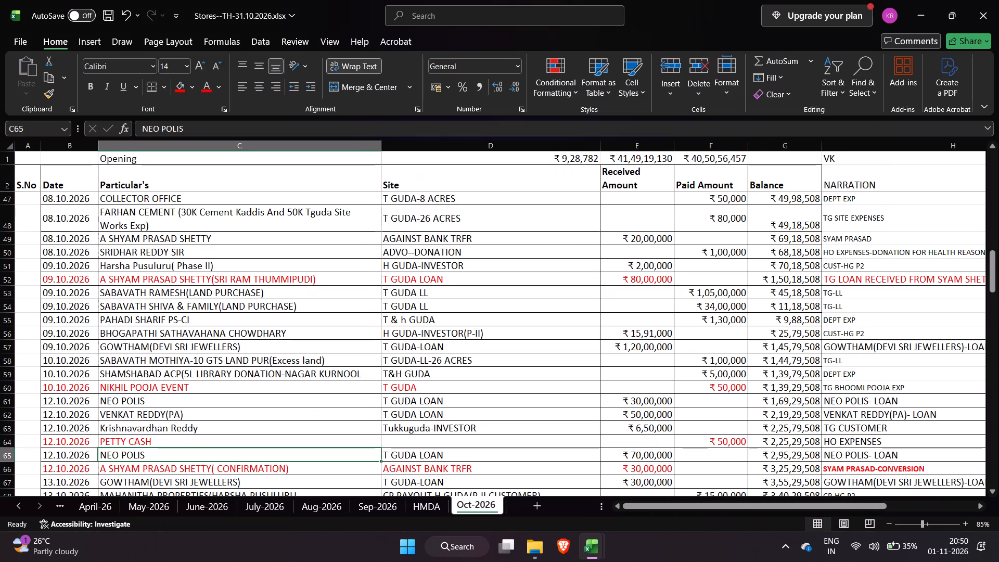
key("Right")
key("Right")
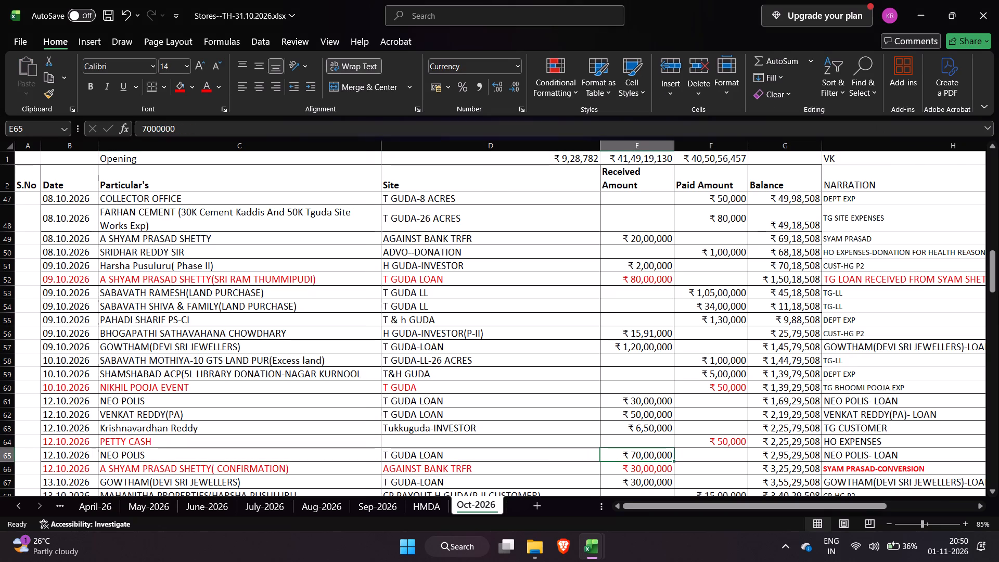
key("Down")
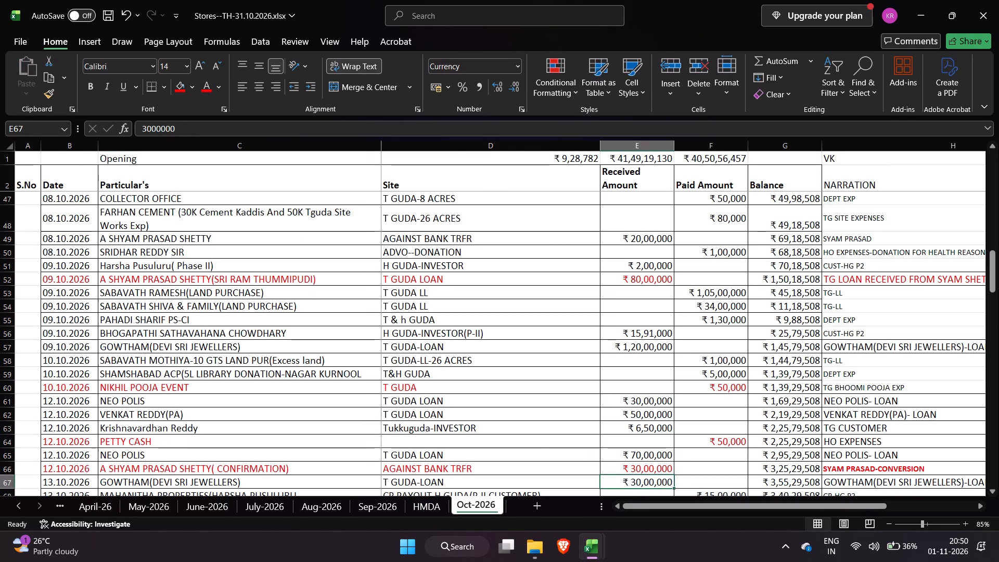
key("Right")
key("Right")
key("Right")
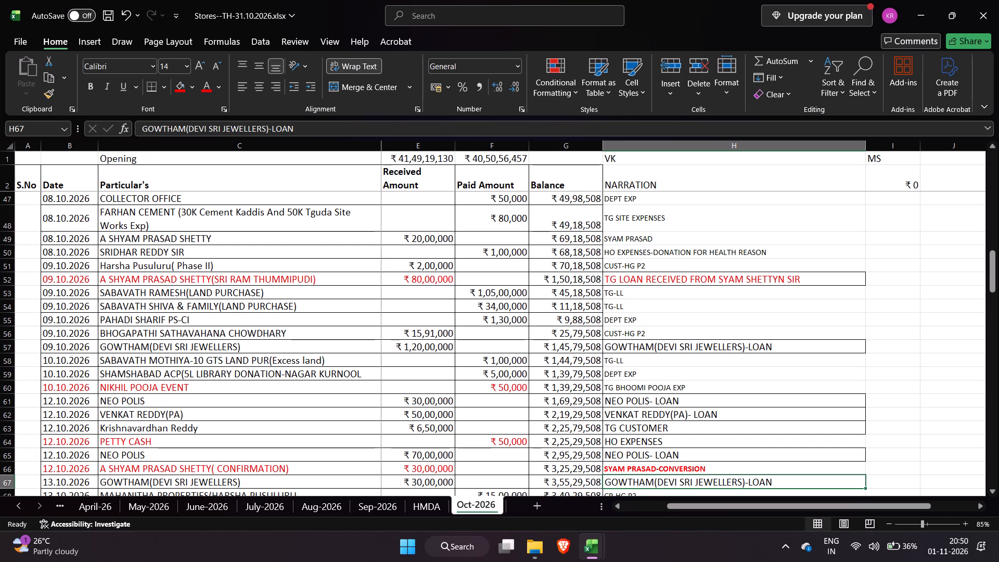
Copy the received amounts 70,00,000, 30,00,000 and 30,00,000 from Oct-2026 rows 65–67 into TG Receipts cells B26:B28, as values only.
key("Left")
key("Left")
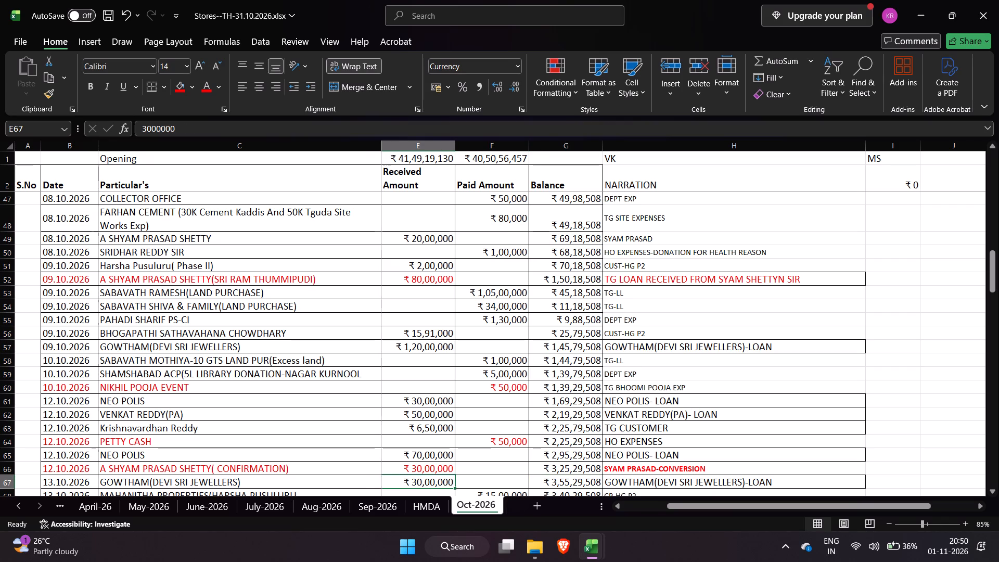
key("shift+Up")
key("shift+Up")
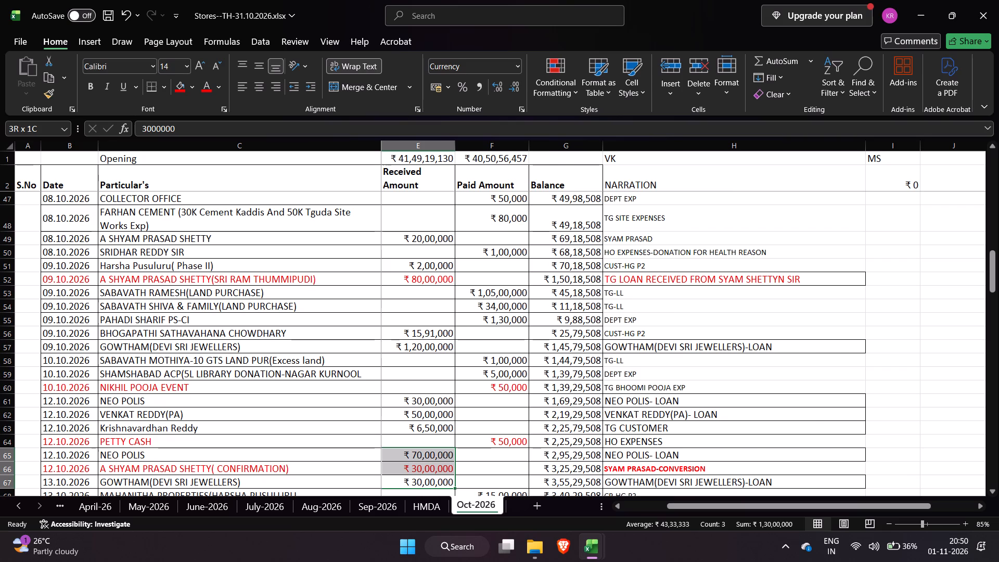
key("shift+Left")
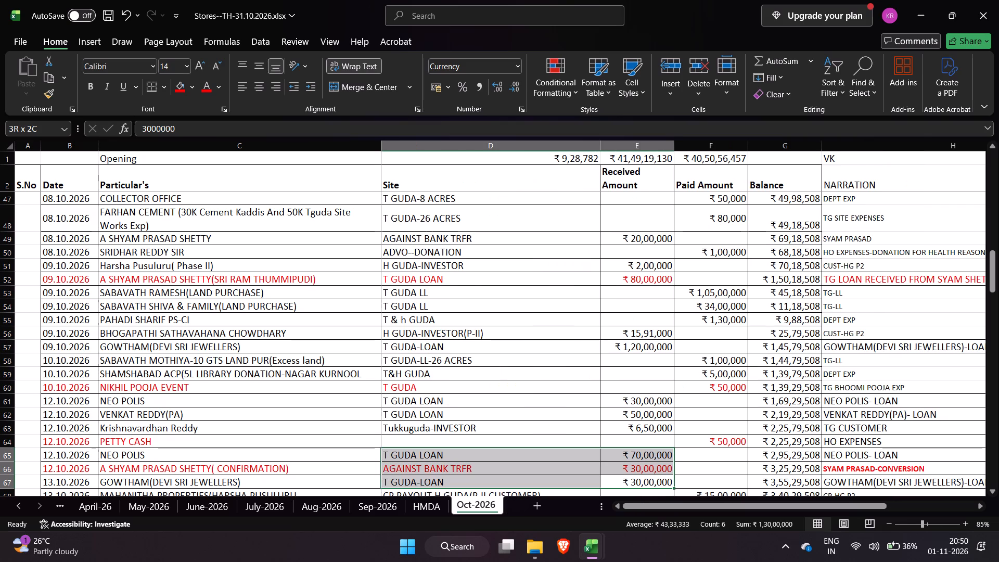
key("shift+Right")
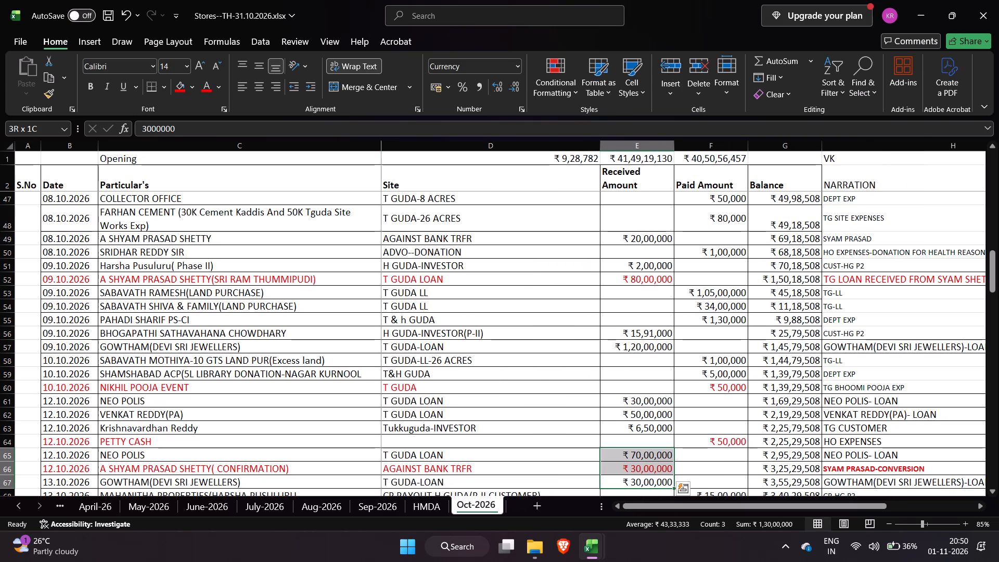
key("ctrl+c")
key("alt+Tab")
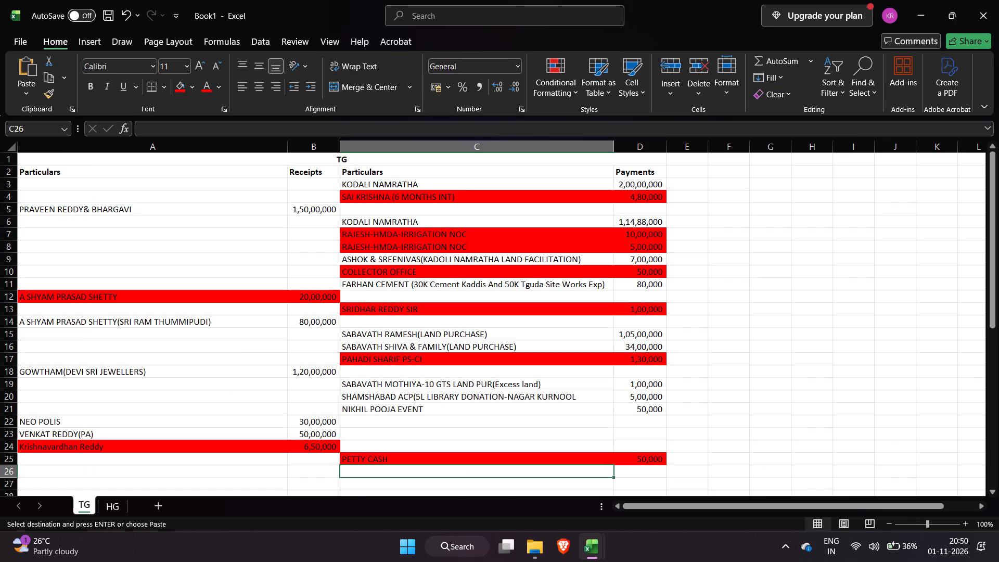
key("Left")
key("alt+Tab")
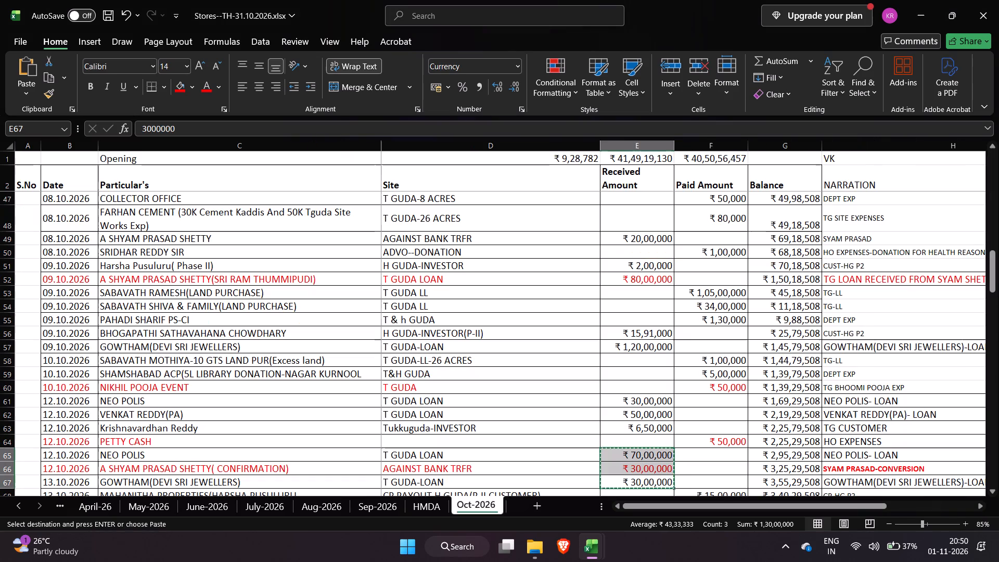
key("alt+Tab")
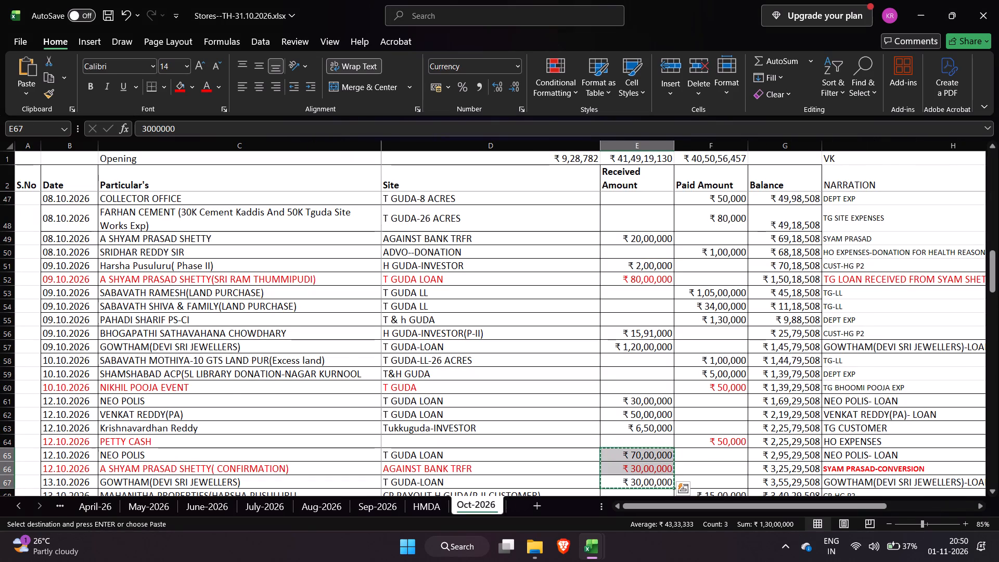
key("ctrl+alt+v")
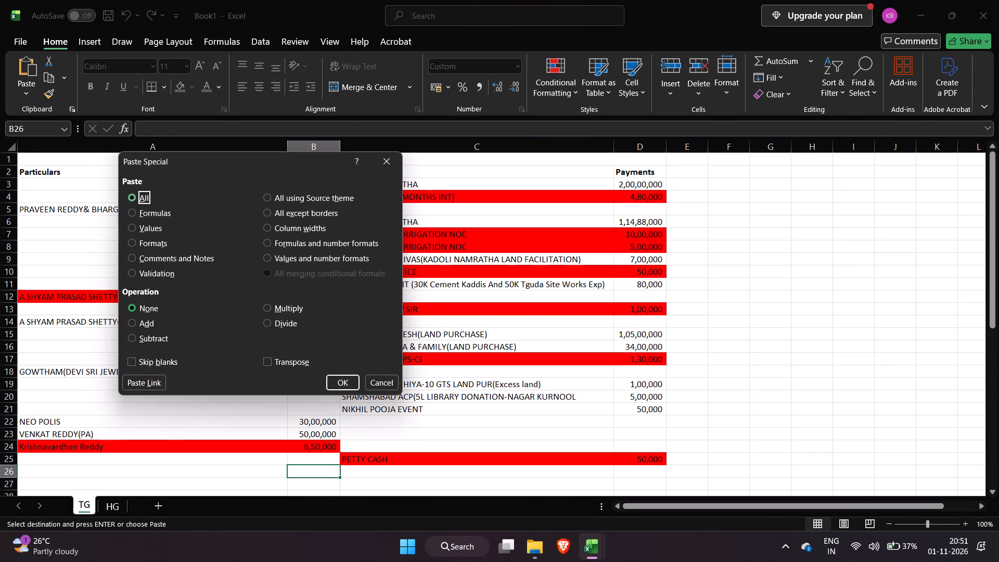
key("Down")
key("Down")
key("Return")
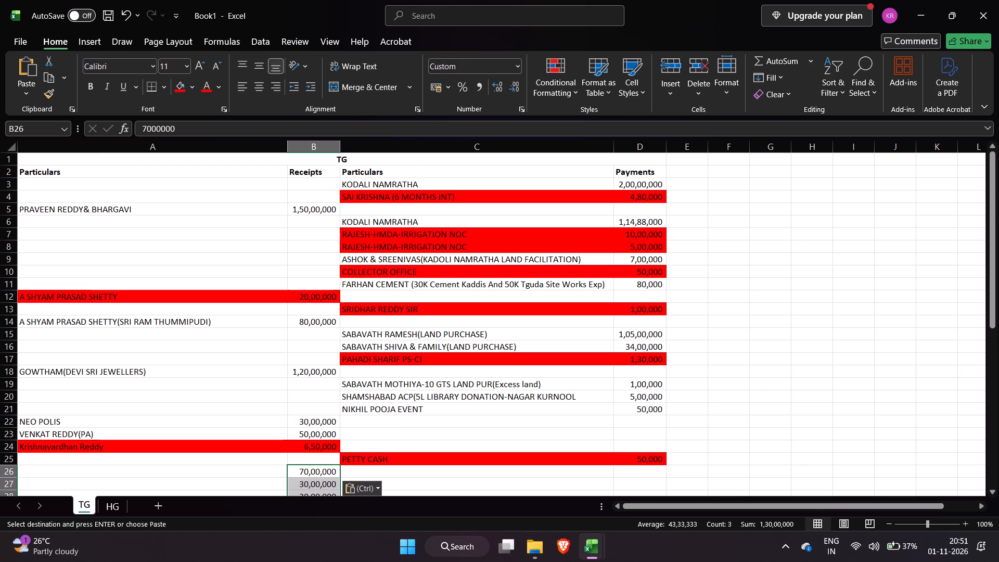
Copy the particulars of the three receipts in Oct-2026 rows 65–67 into TG cells A26:A28, as values only.
key("Left")
key("alt+Tab")
key("Left")
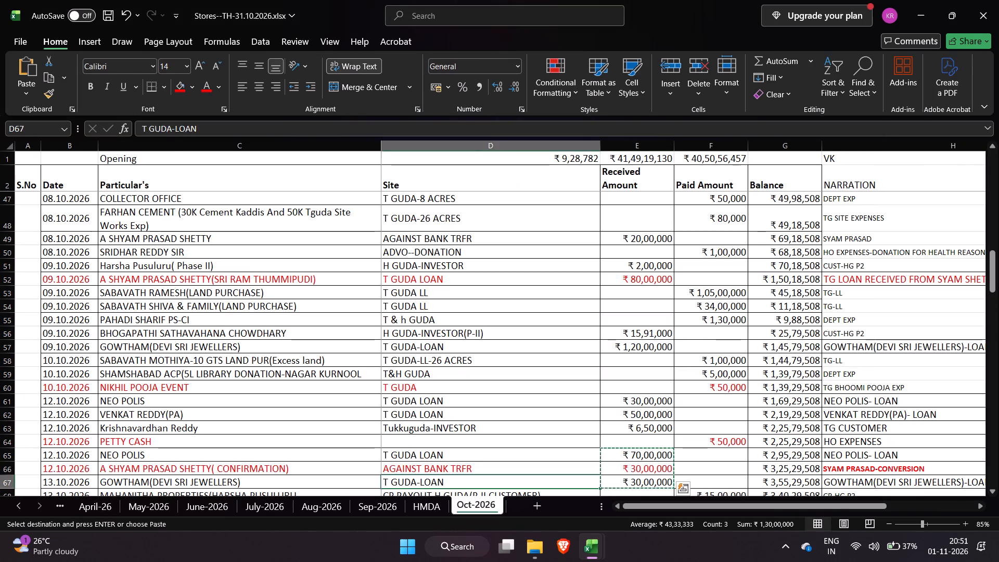
key("Left")
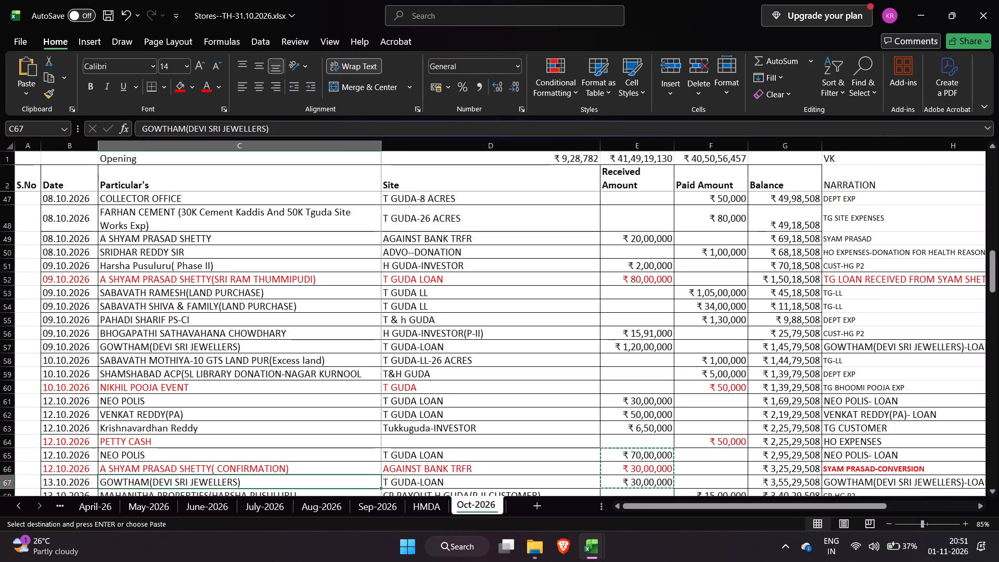
key("shift+Up")
key("shift+Up")
key("shift+Right")
key("shift+Right")
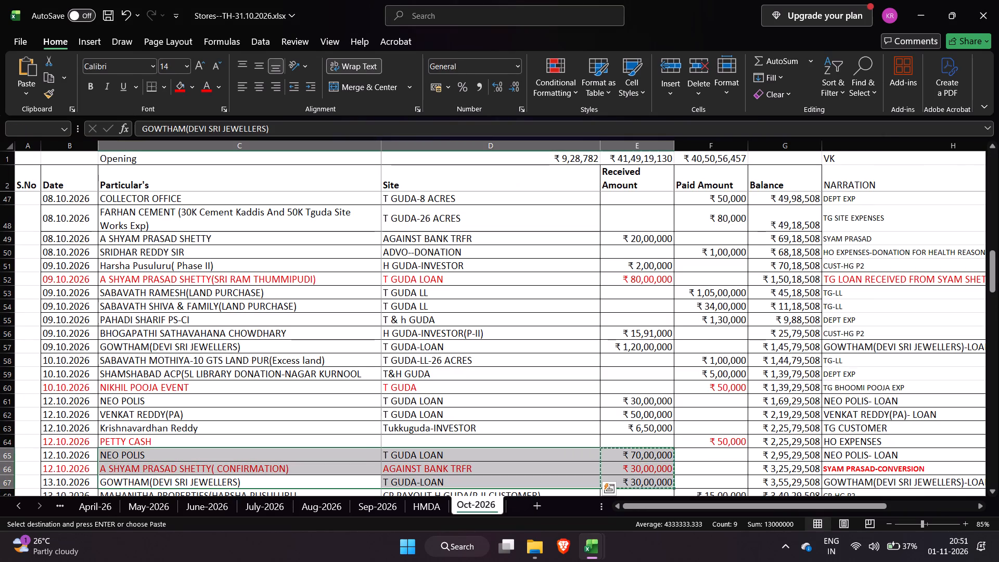
key("shift+Left")
key("shift+Left")
key("ctrl+c")
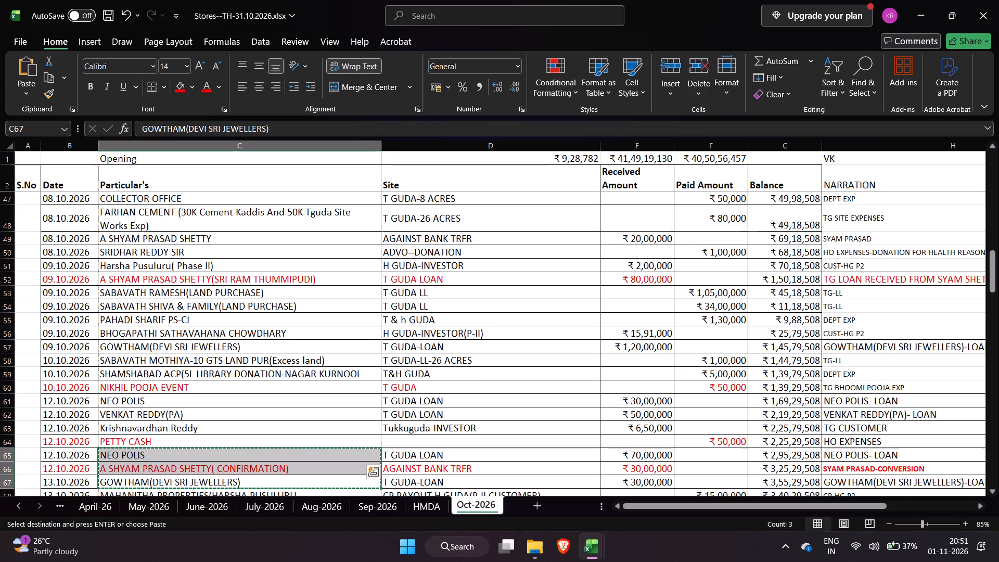
key("alt+Tab")
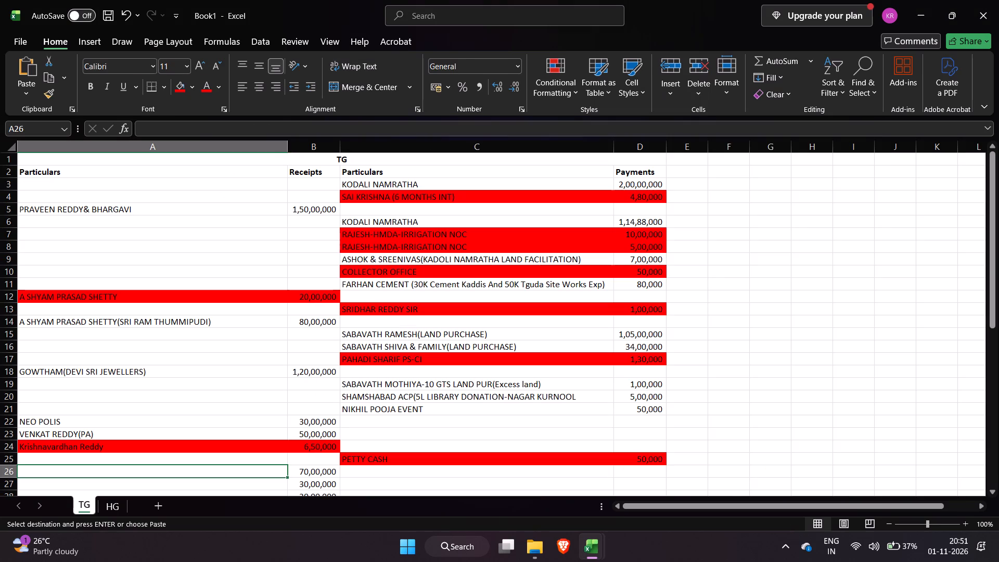
key("ctrl+alt+v")
key("Down")
key("Down")
key("Return")
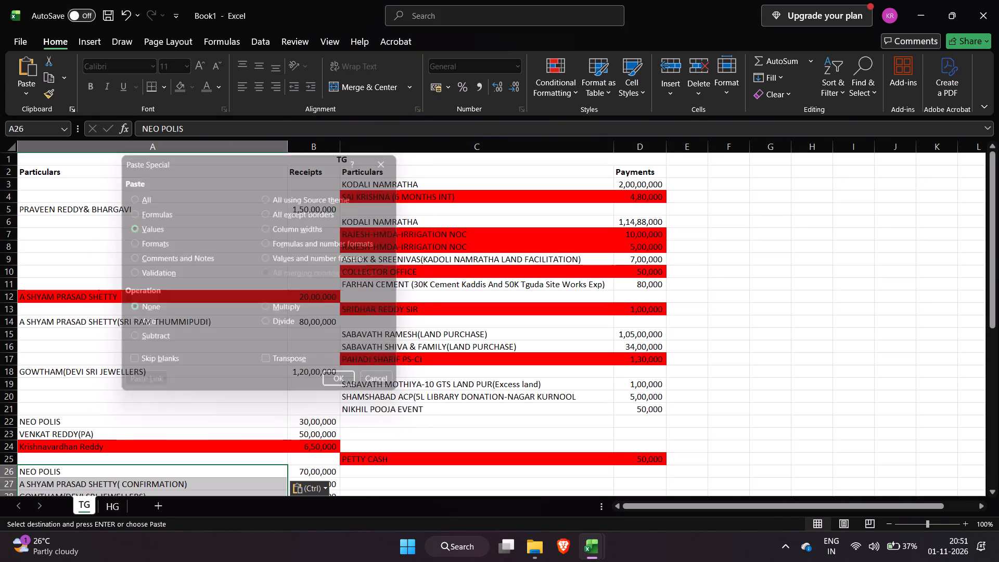
scroll(174, 103, "down", 3)
scroll(174, 103, "up", 2)
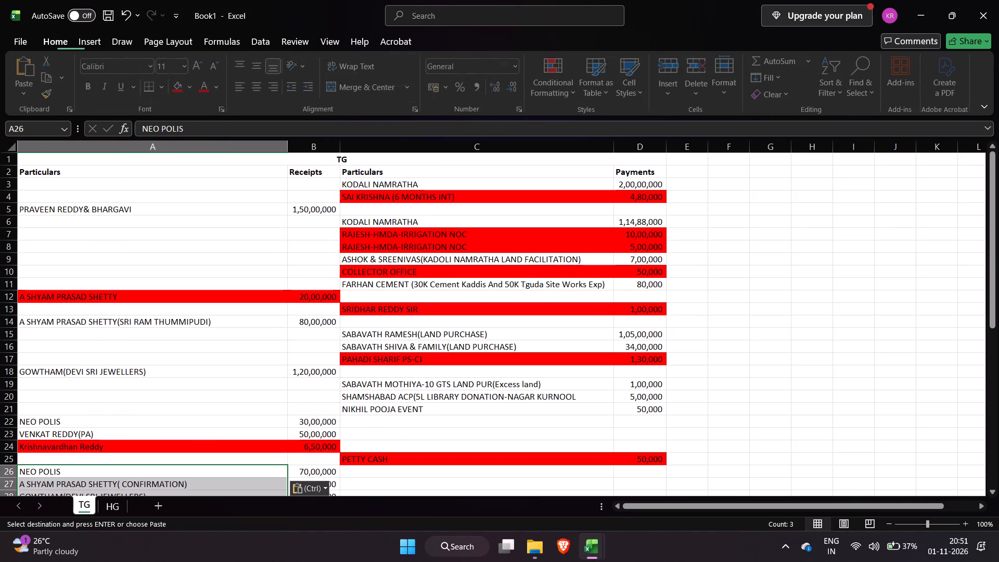
Highlight the three receipts in TG cells A26:B28 with red fill.
scroll(174, 103, "up", 1)
scroll(232, 327, "down", 1)
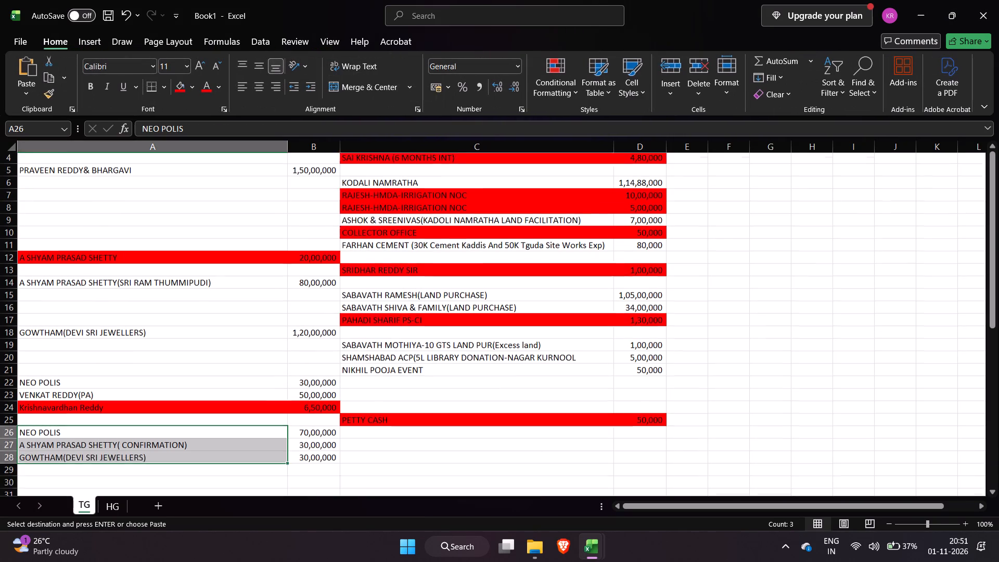
scroll(232, 327, "down", 1)
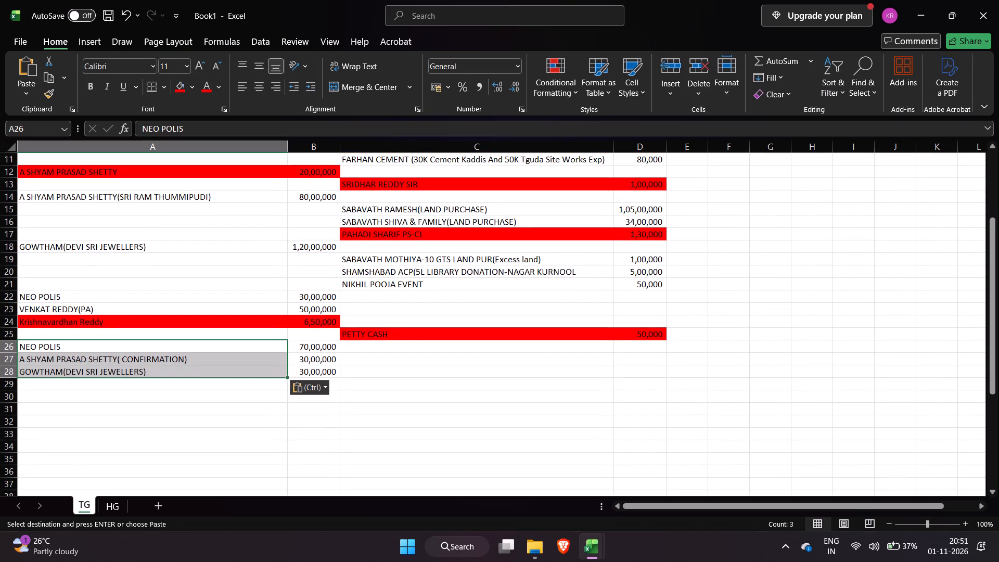
key("shift+Right")
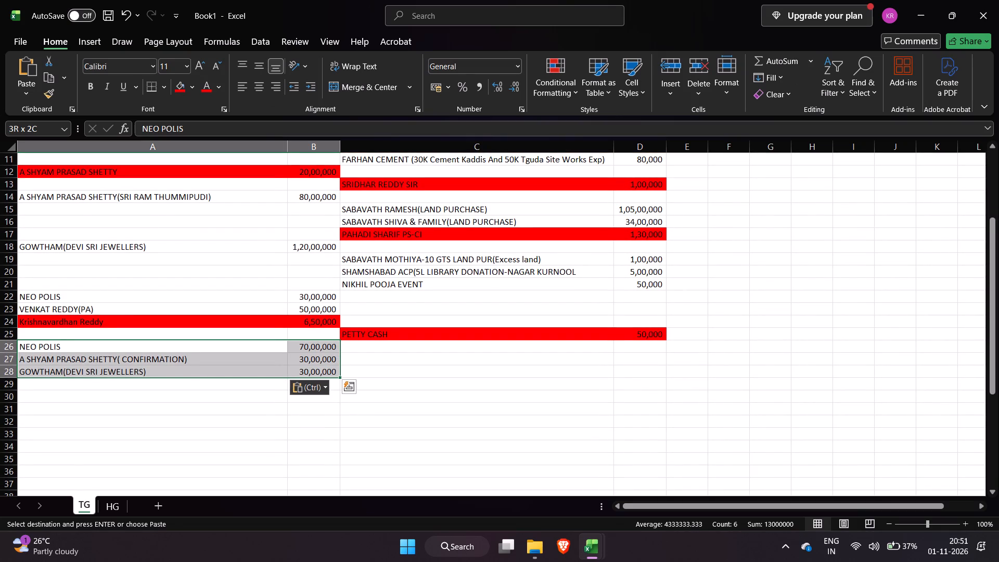
left_click(182, 88)
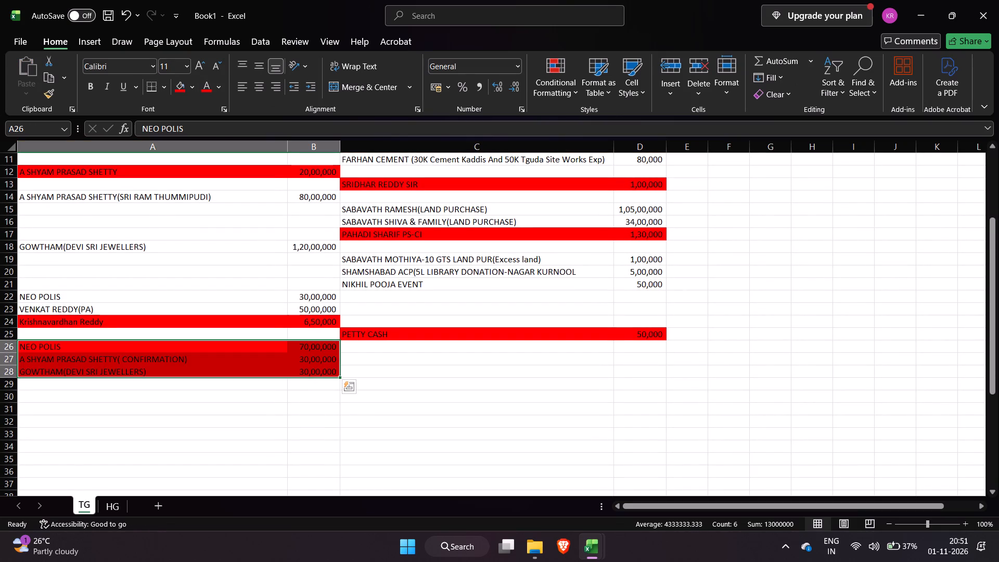
left_click(444, 278)
scroll(444, 278, "up", 3)
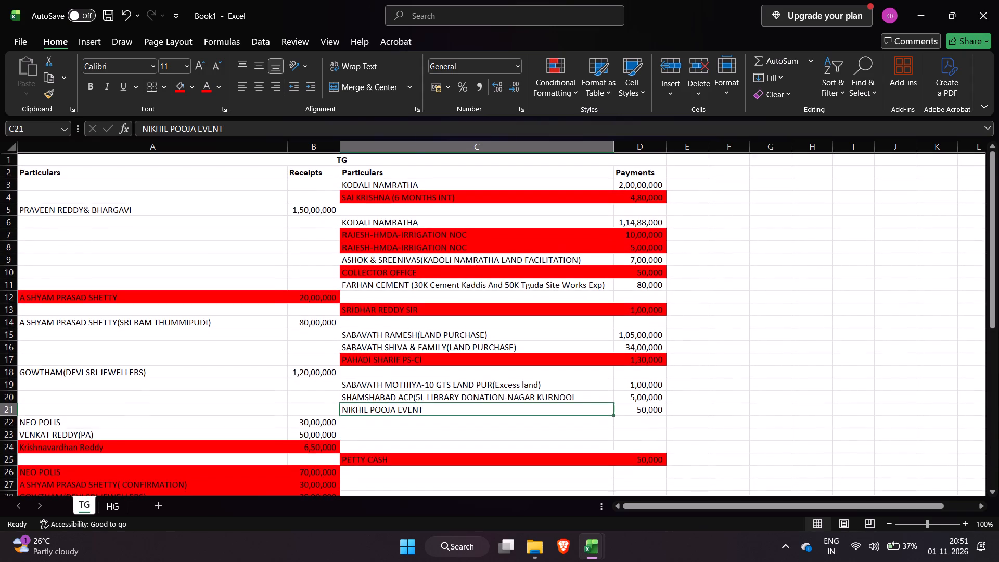
scroll(444, 278, "down", 2)
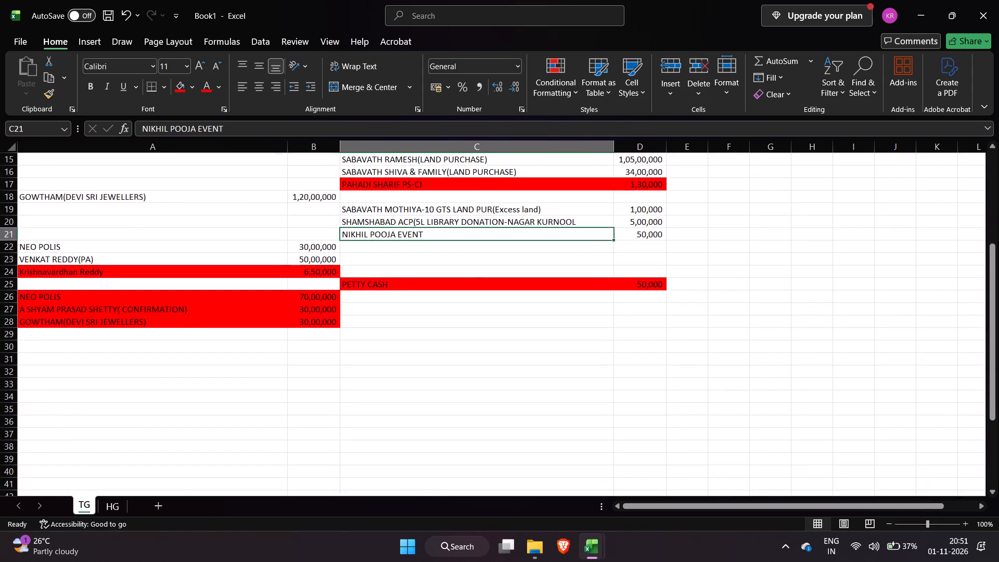
Return to the Oct-2026 ledger and examine the site and amounts of the entries in rows 67–68.
key("alt+Tab")
key("Down")
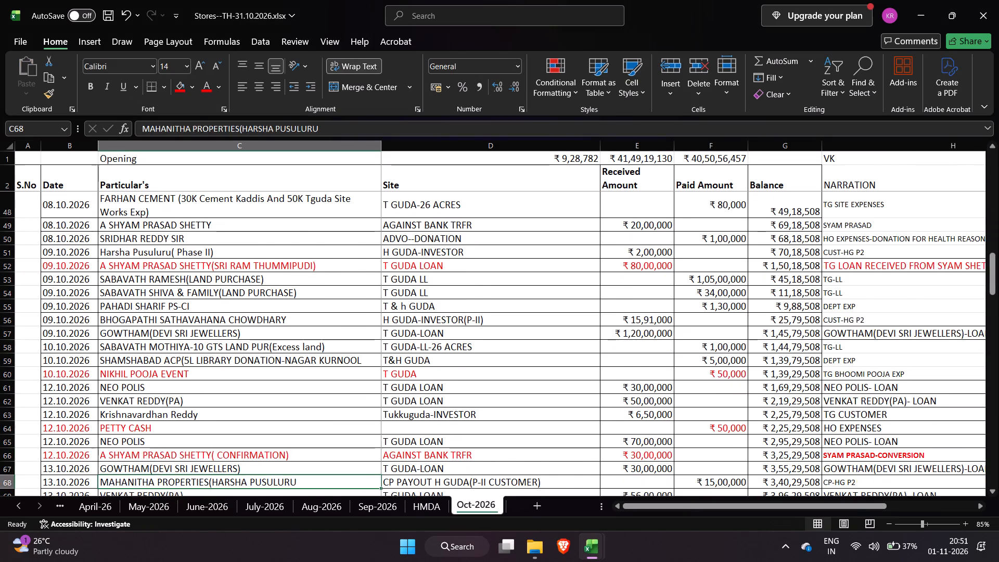
key("Down")
key("Up")
key("Right")
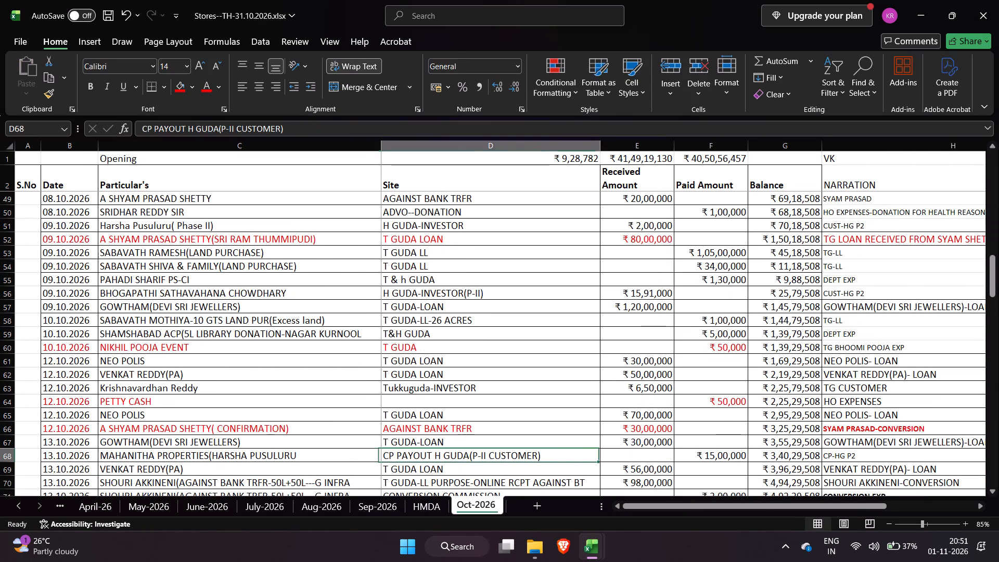
key("Right")
key("Right")
key("Up")
key("Left")
key("Right")
key("Right")
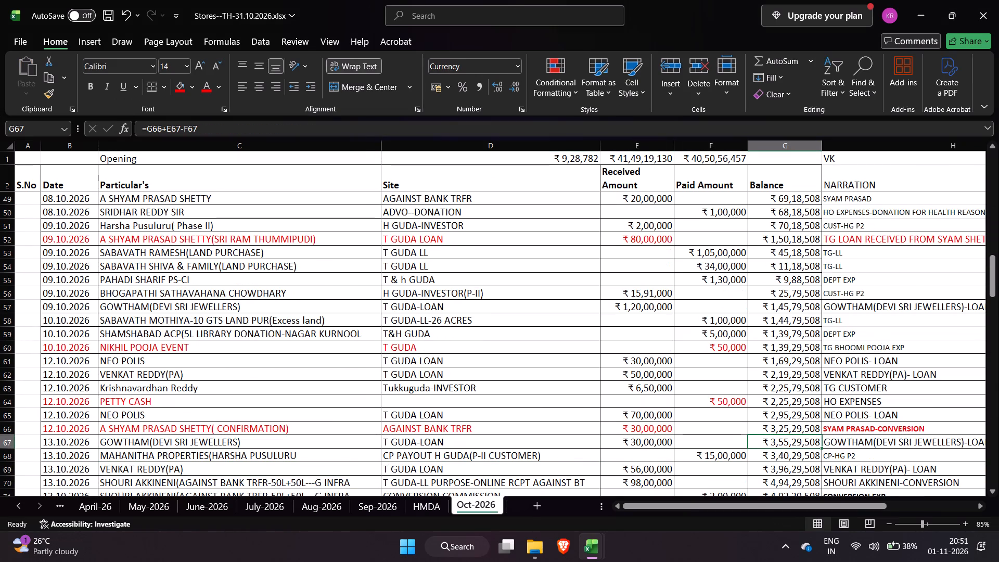
Copy the paid amount 15,00,000 from Oct-2026 row 68 into Payments cell D9 of the HG sheet, as values only.
key("Down")
key("Left")
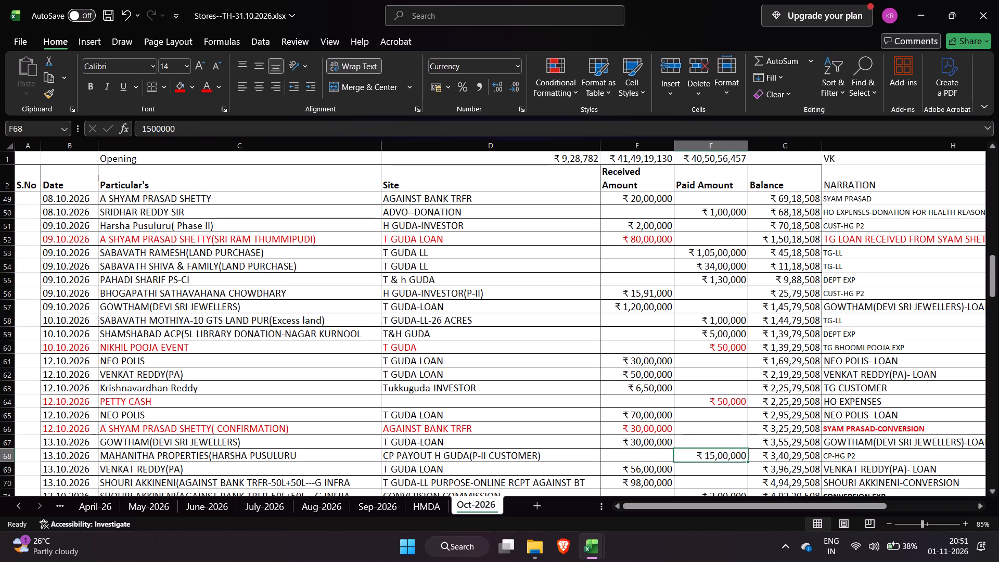
key("ctrl+c")
key("alt+Tab")
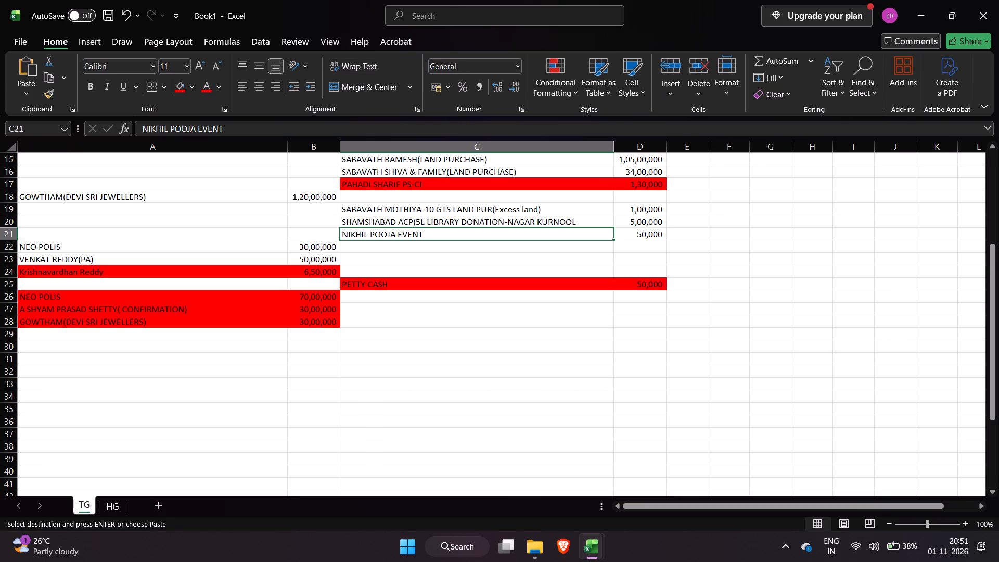
left_click(108, 507)
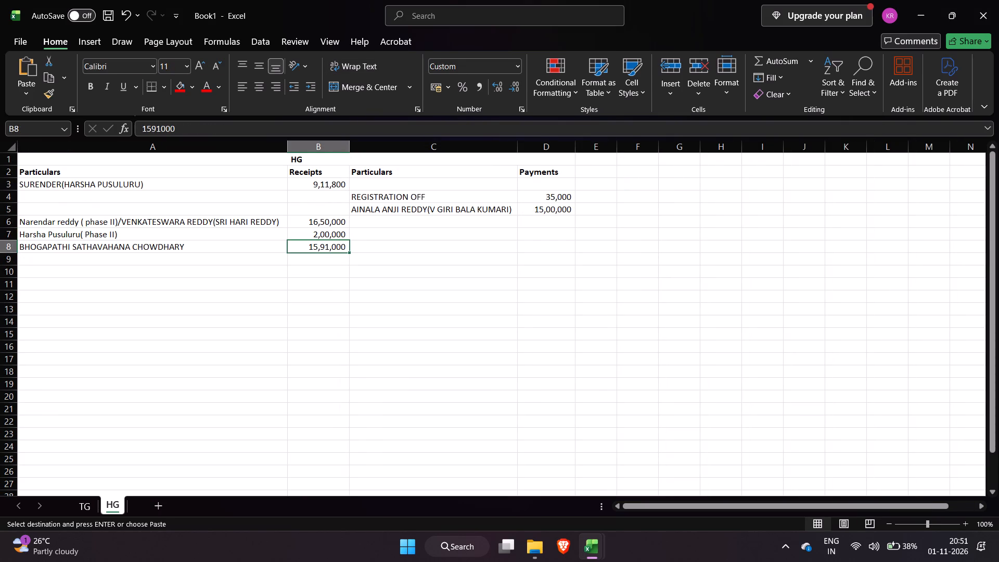
key("Down")
key("Right")
key("Right")
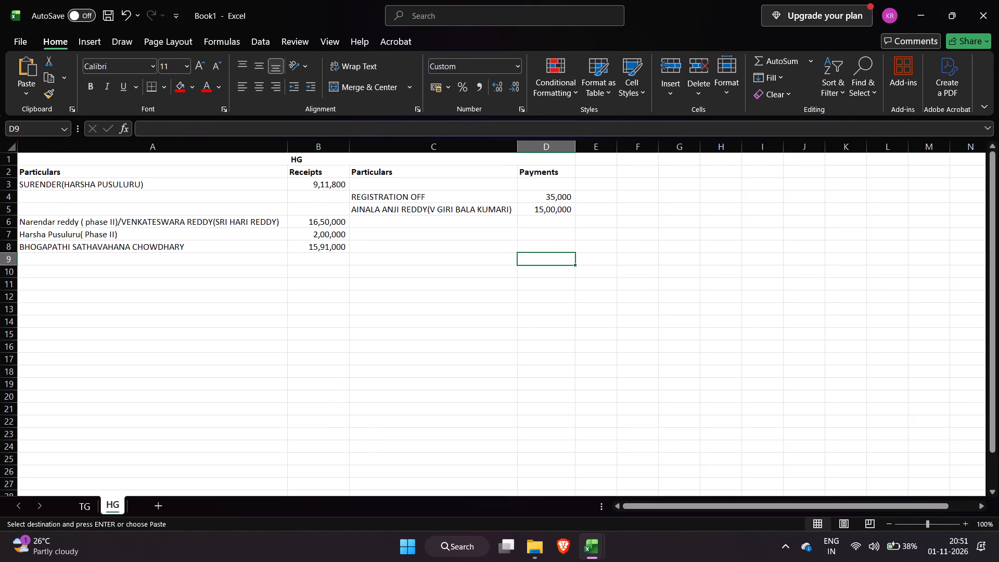
key("alt+v")
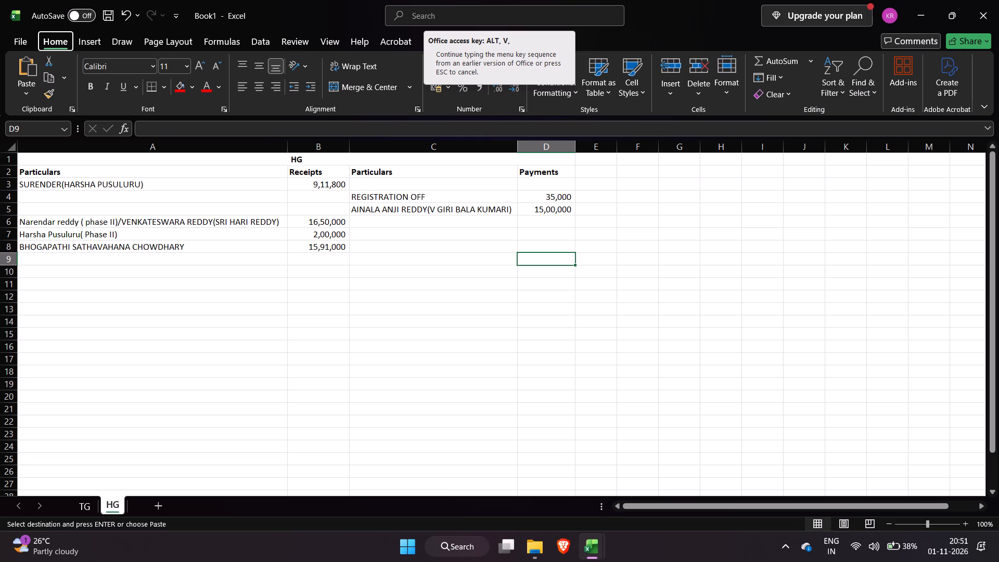
left_click(379, 261)
key("Right")
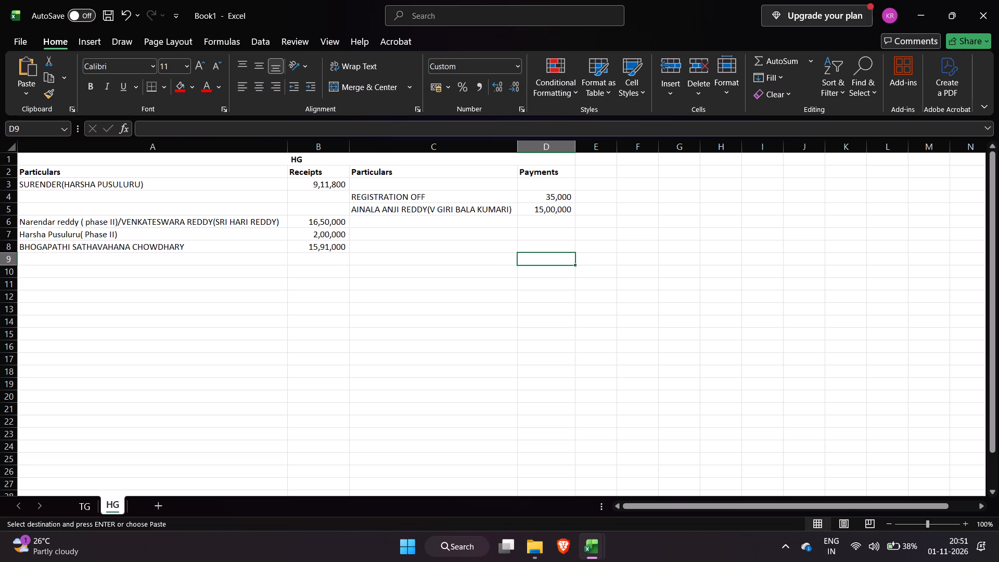
key("ctrl+alt+v")
key("Down")
key("Down")
key("Return")
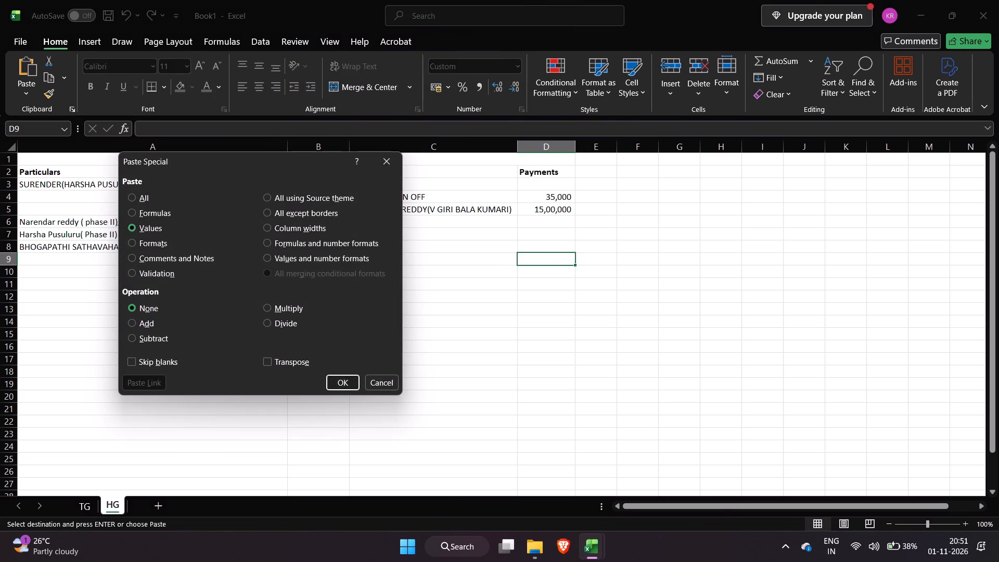
Copy the Mahanitha Properties particulars from Oct-2026 cell C68 into HG cell C9, as values only.
key("Left")
key("alt+Tab")
key("Left")
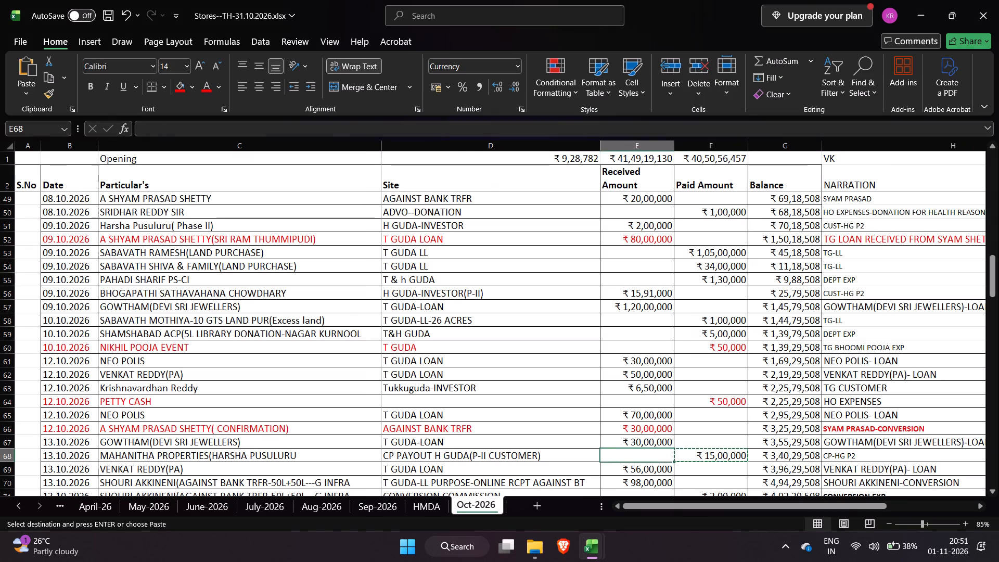
key("Left")
key("Left")
key("ctrl+c")
key("alt+Tab")
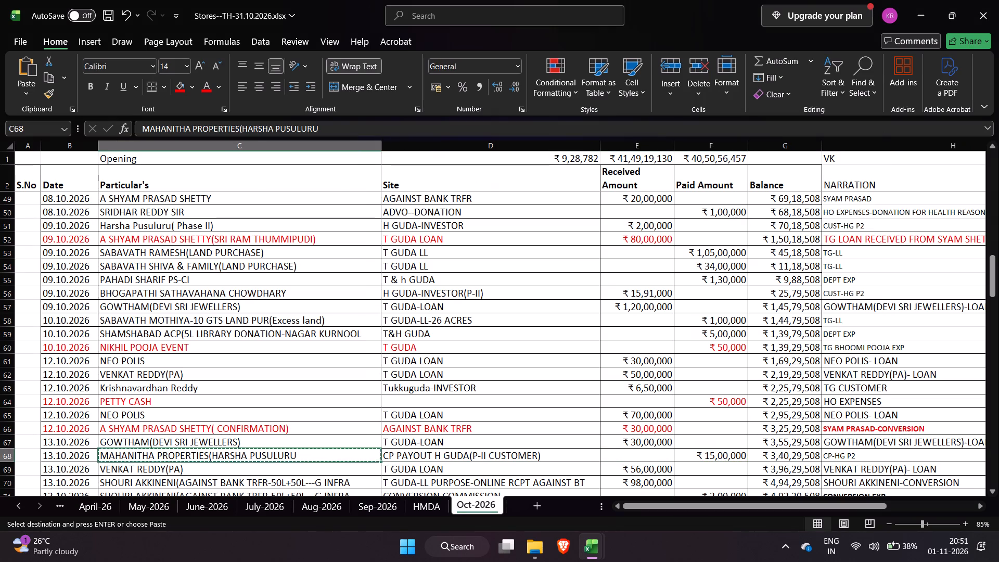
key("ctrl+alt+v")
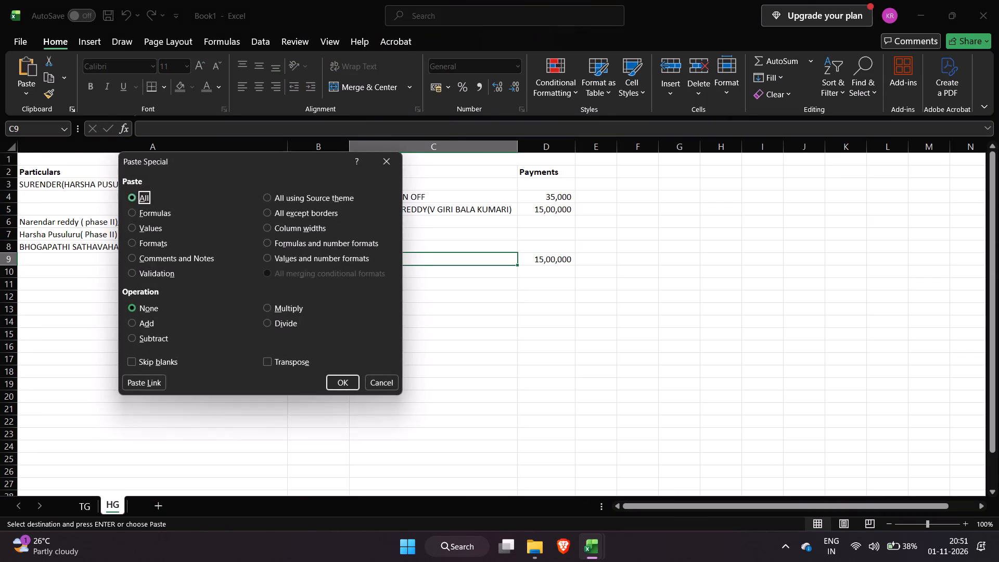
key("Down")
key("Down")
key("Return")
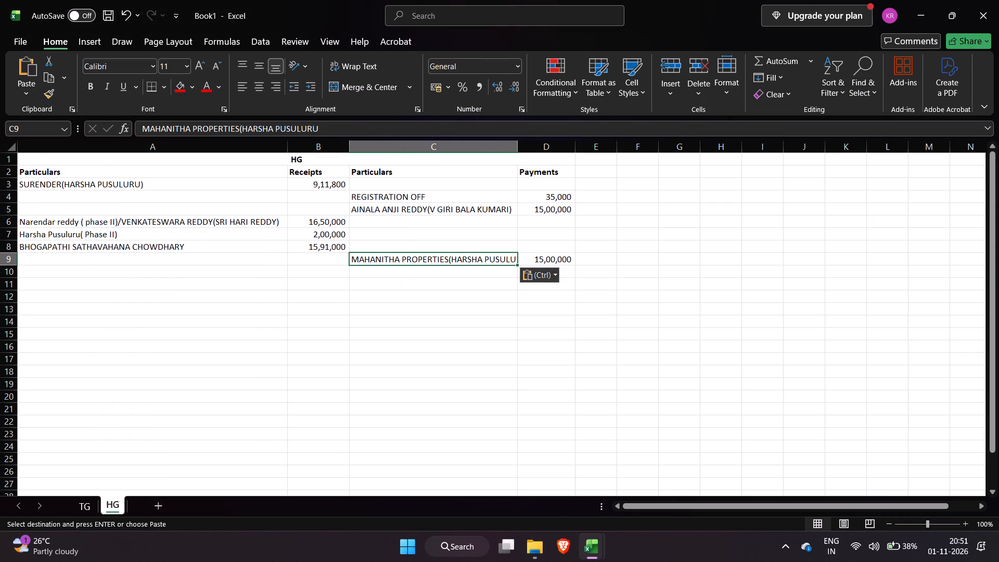
AutoFit the width of the HG sheet's payments Particulars column C to the text in C9.
type("hoi")
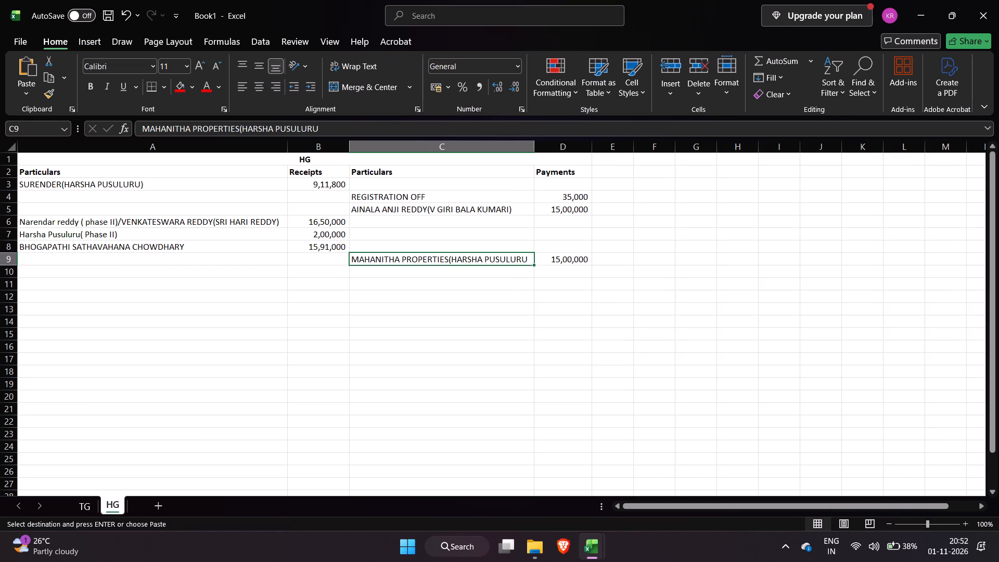
key("Down")
Return to the Oct-2026 ledger and examine the narration of row 68 and the entries that follow it.
key("alt+Tab")
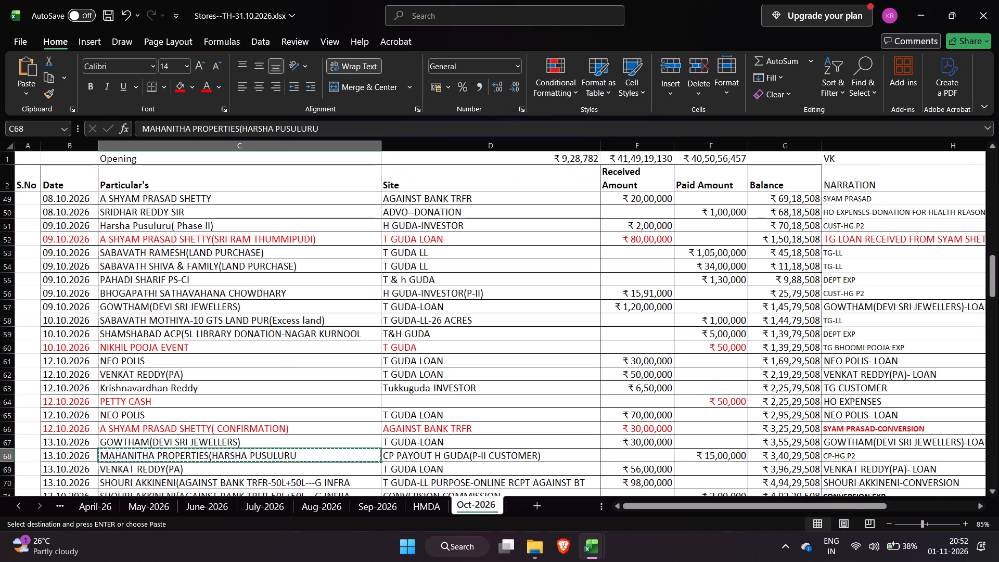
key("Right")
key("Right")
key("Right")
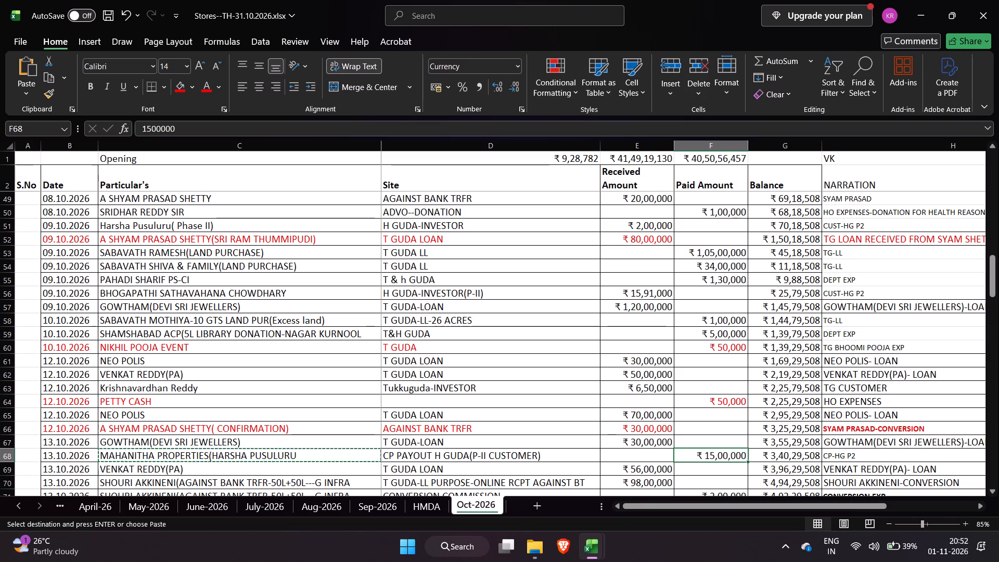
key("Right")
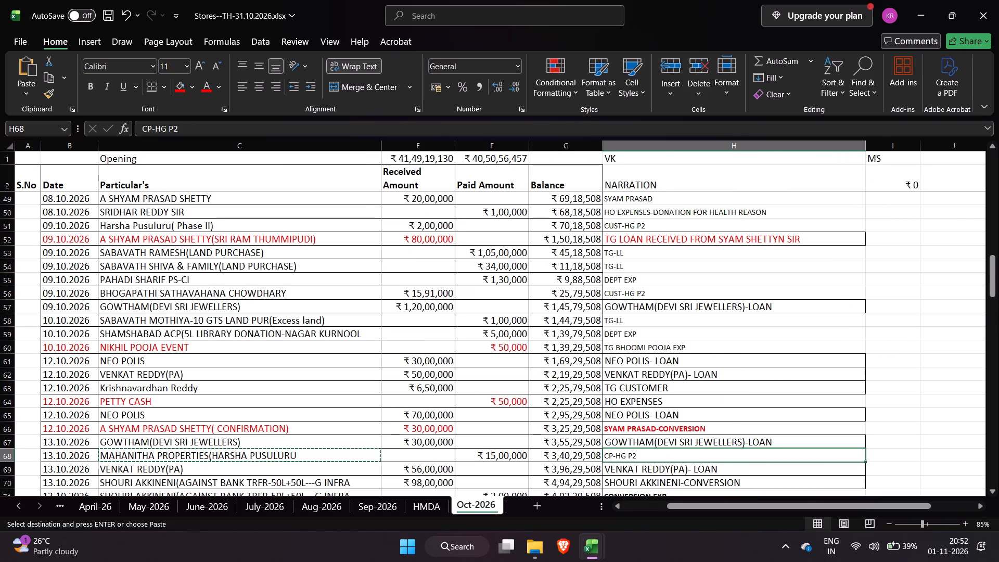
key("alt+Tab")
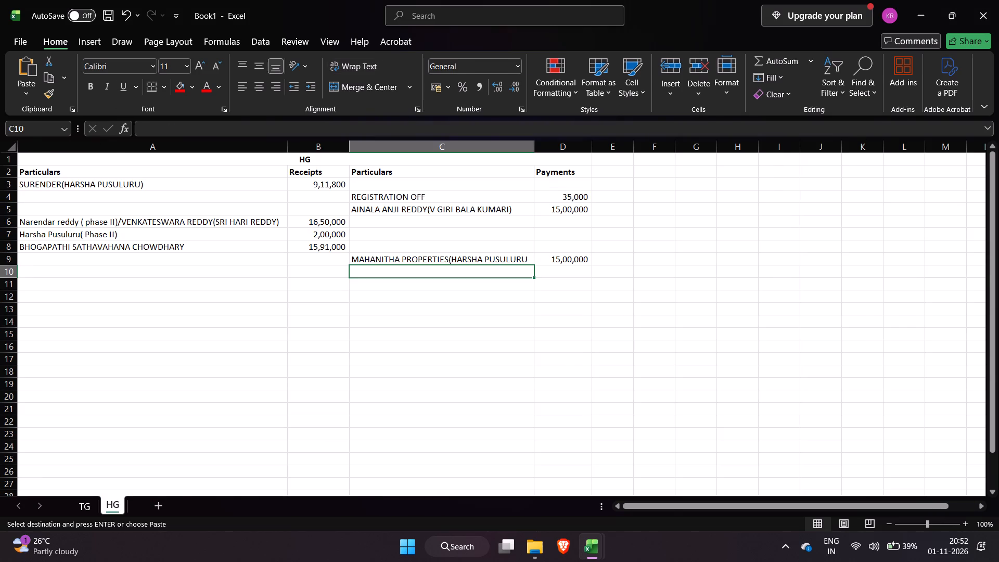
key("alt+Tab")
key("Left")
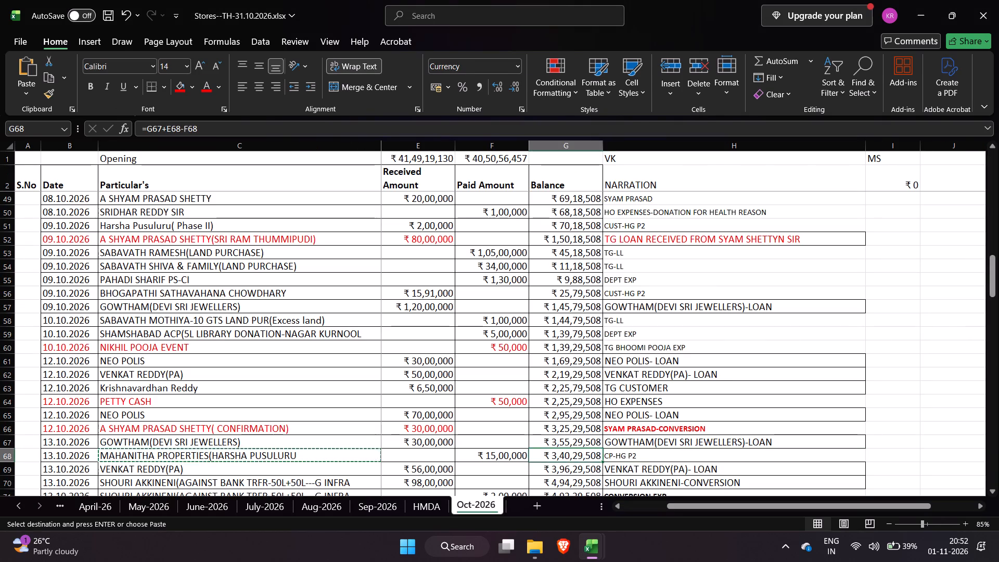
key("Left")
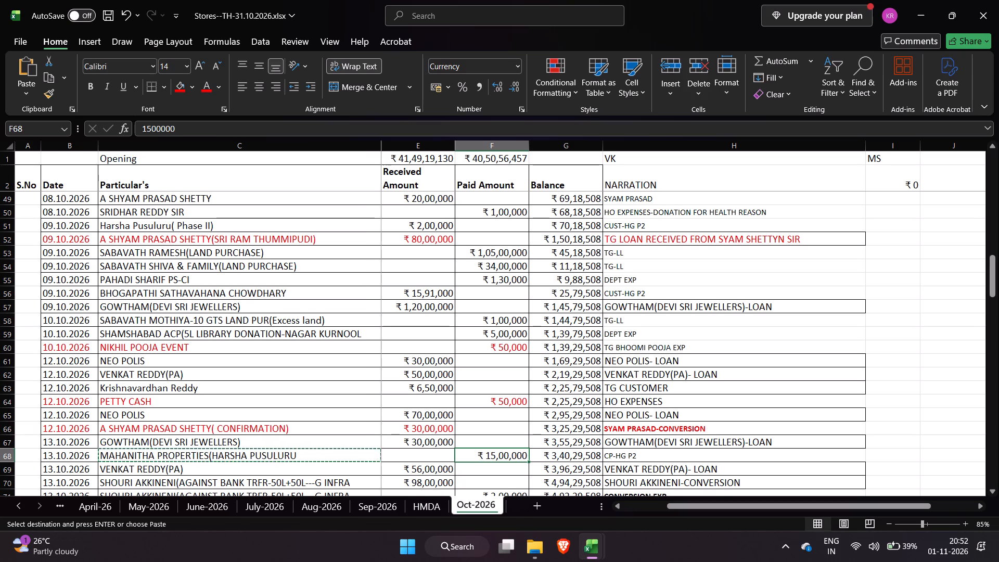
scroll(379, 261, "down", 4)
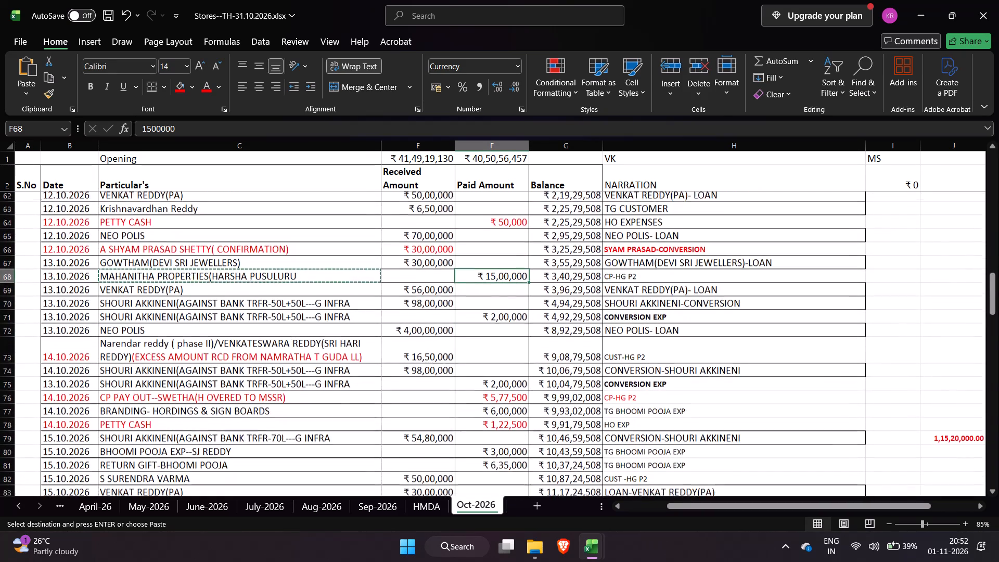
scroll(379, 261, "down", 2)
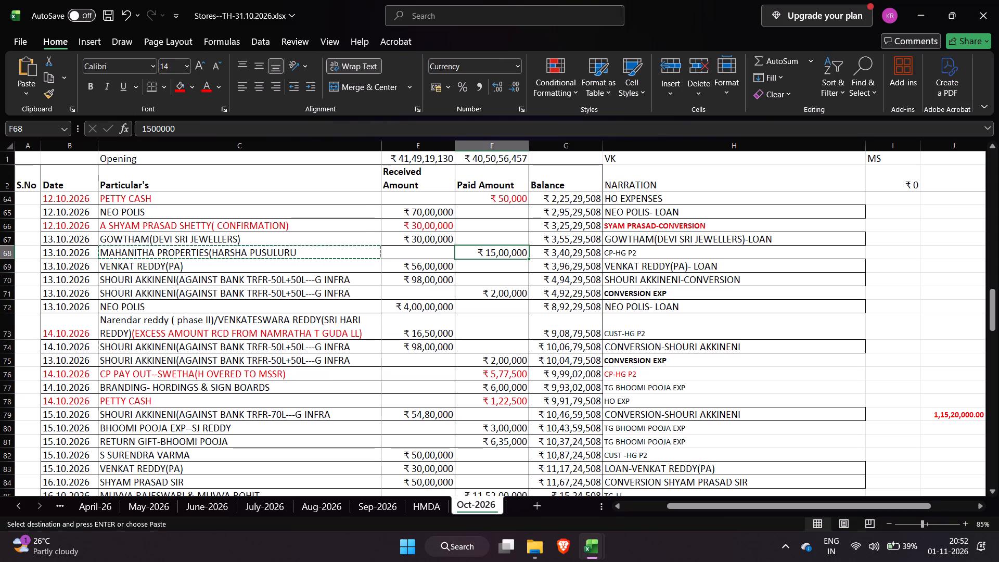
Copy the received amounts 56,00,000 and 98,00,000 from Oct-2026 rows 69–70 into TG Receipts from cell B29, as values only.
left_click(419, 264)
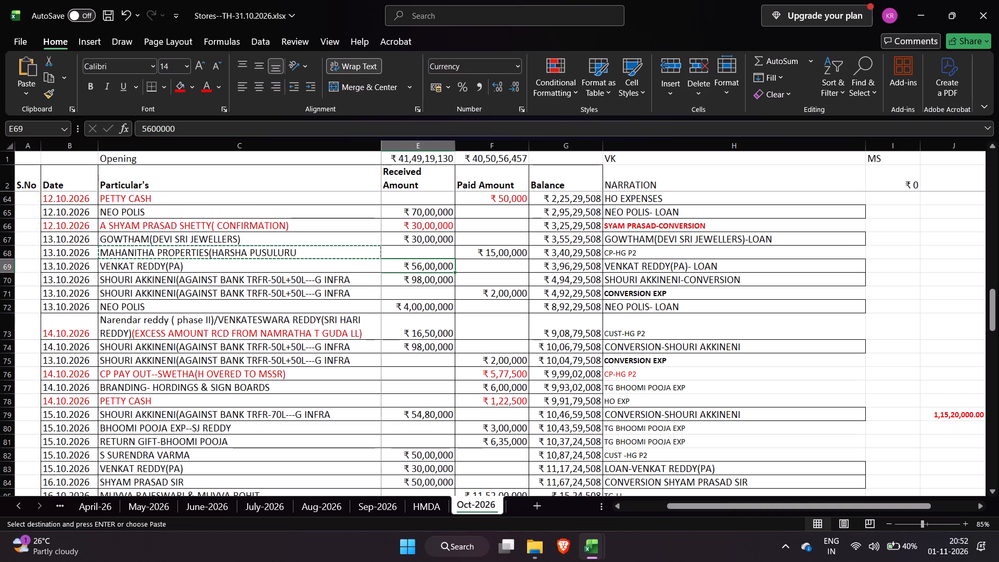
key("shift+Down")
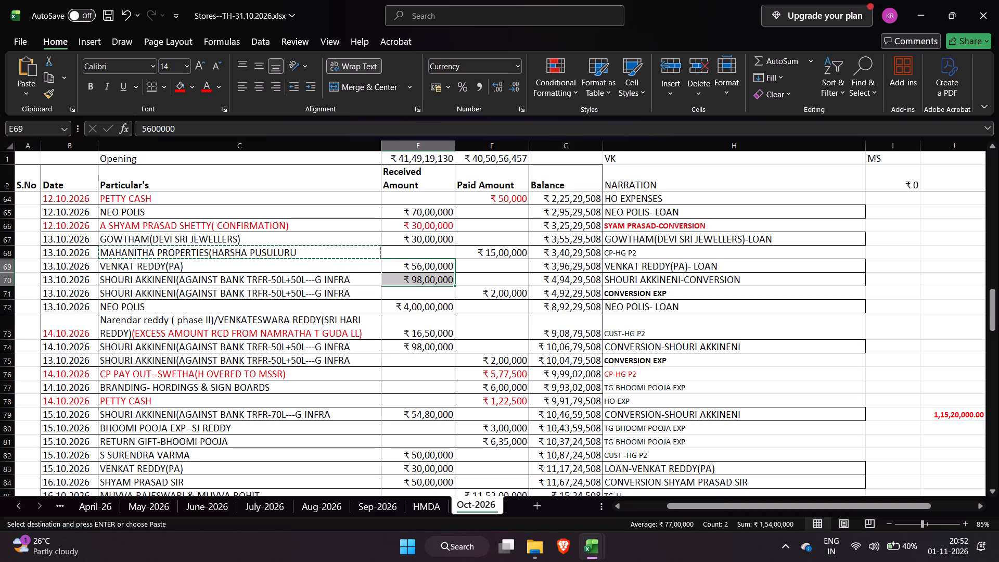
key("ctrl+c")
key("alt+Tab")
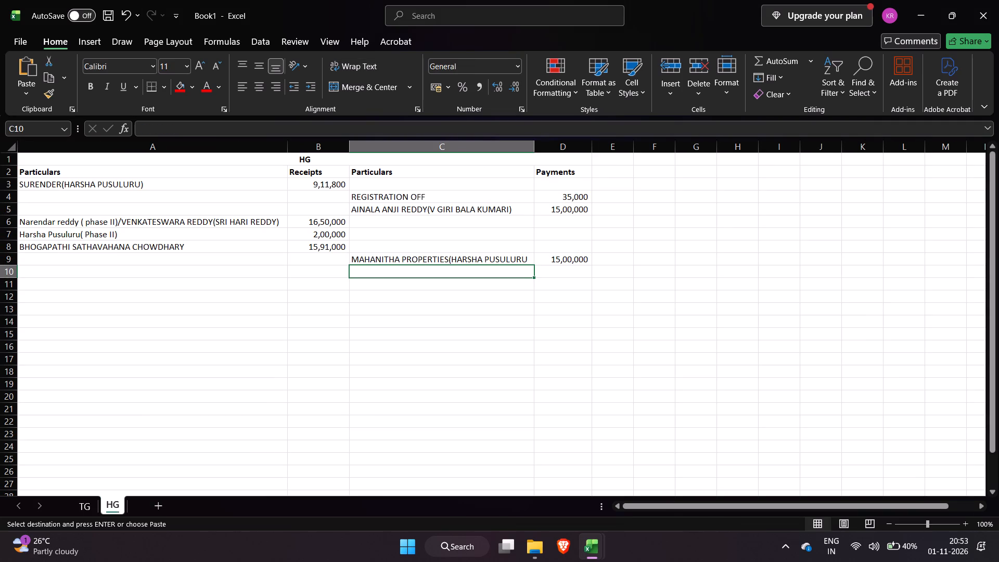
left_click(79, 507)
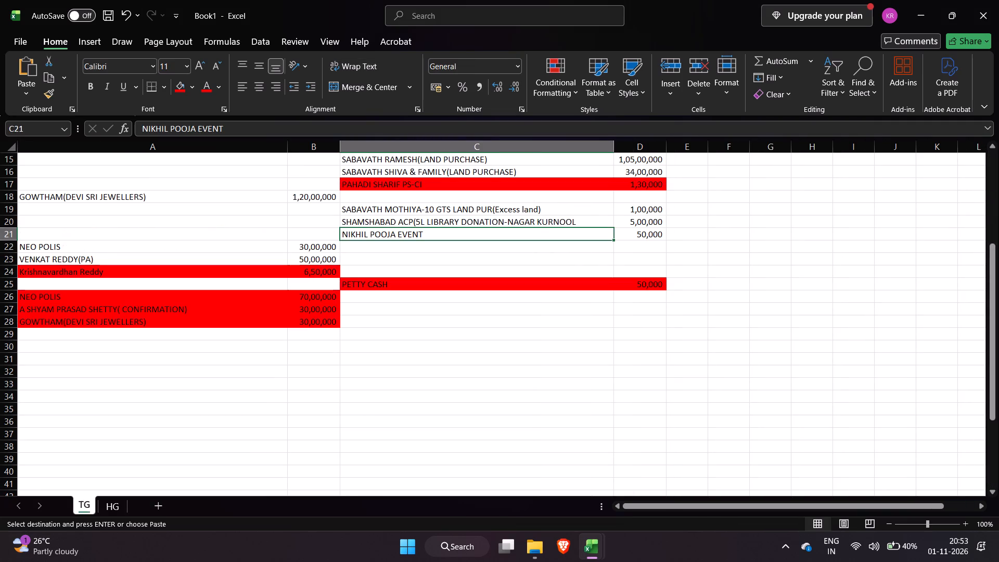
left_click(305, 332)
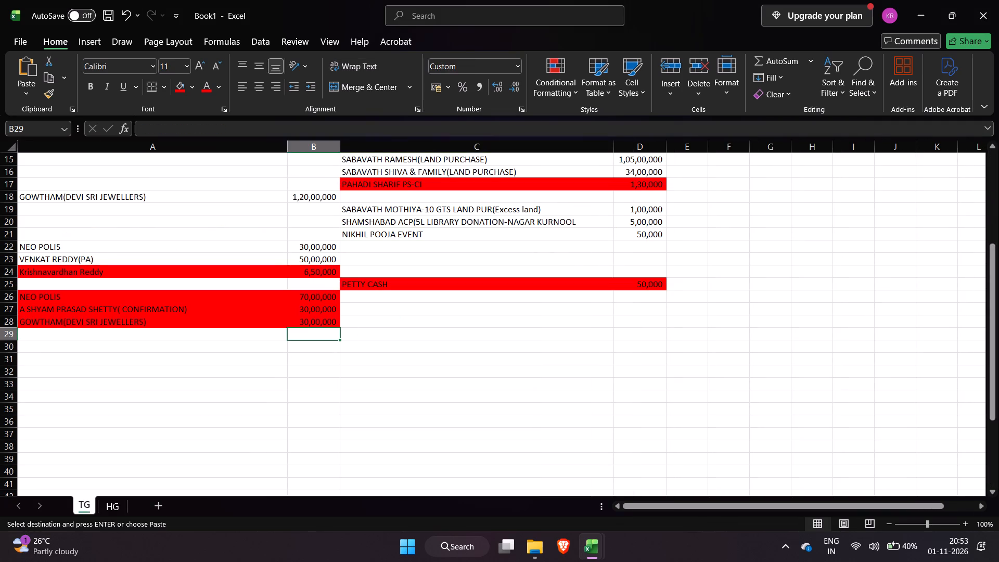
key("ctrl+alt+v")
key("Down")
key("Down")
key("Return")
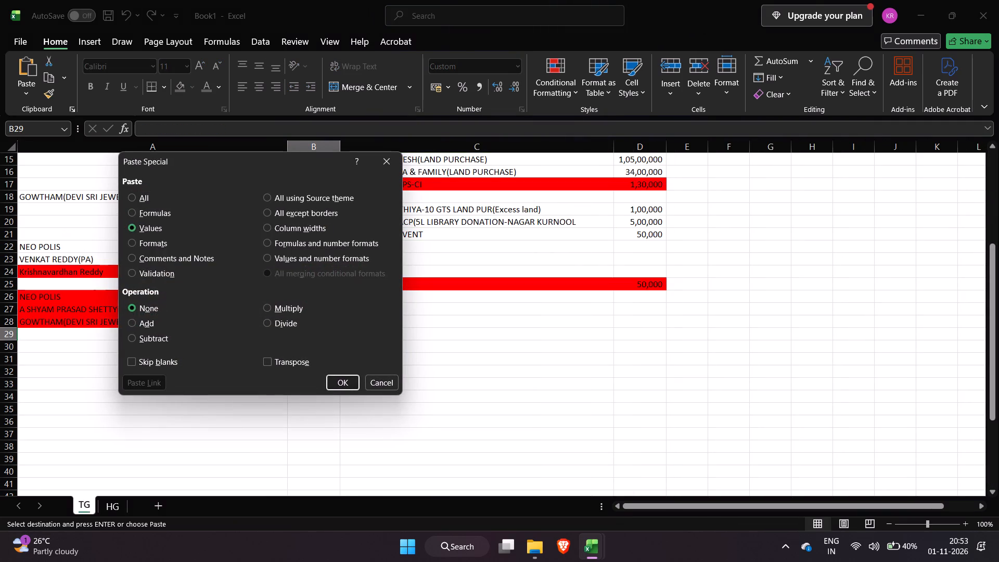
Copy the particulars from Oct-2026 cells C69:C70 into TG Receipts from cell A29, as values only.
key("alt+Tab")
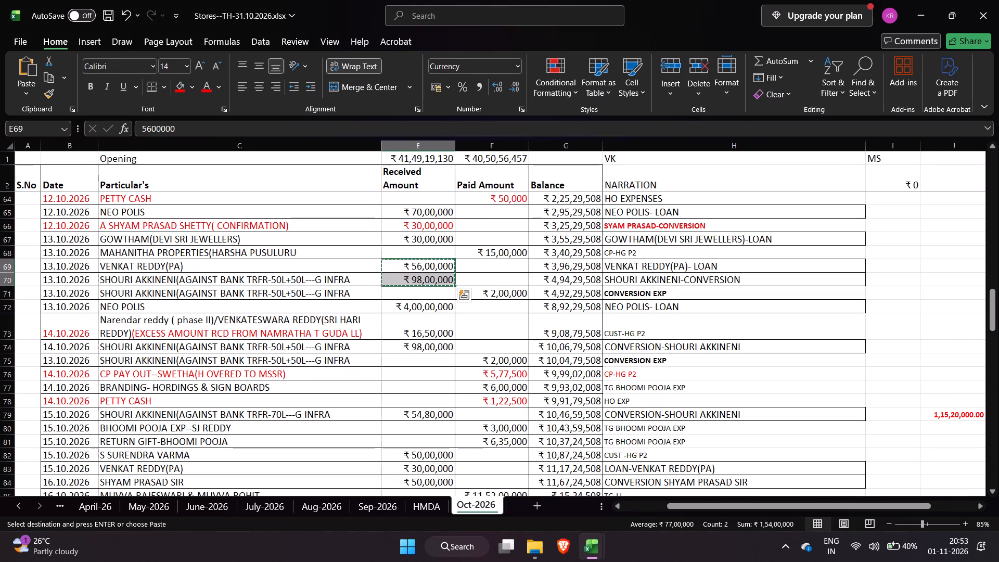
key("Left")
key("Left")
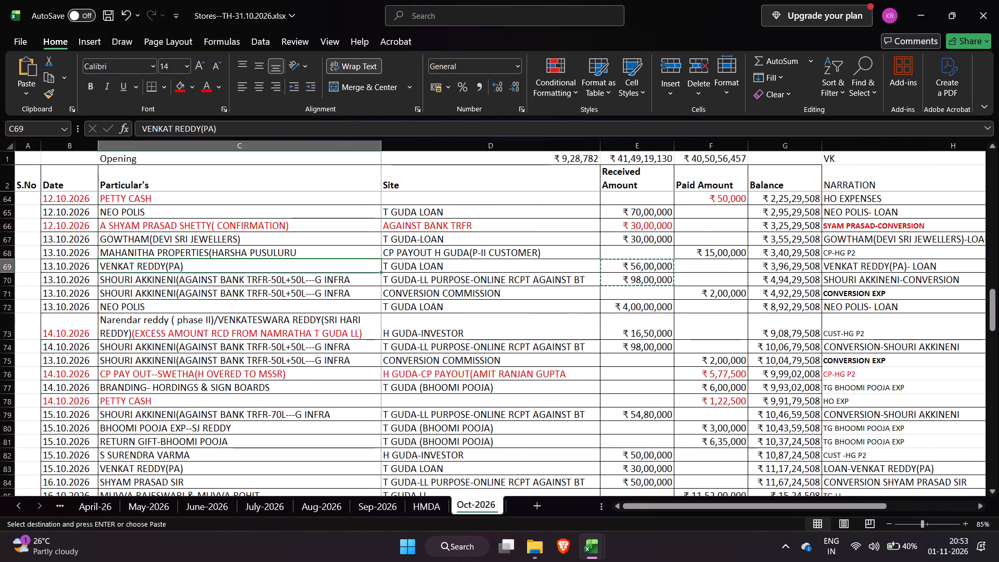
key("shift+Down")
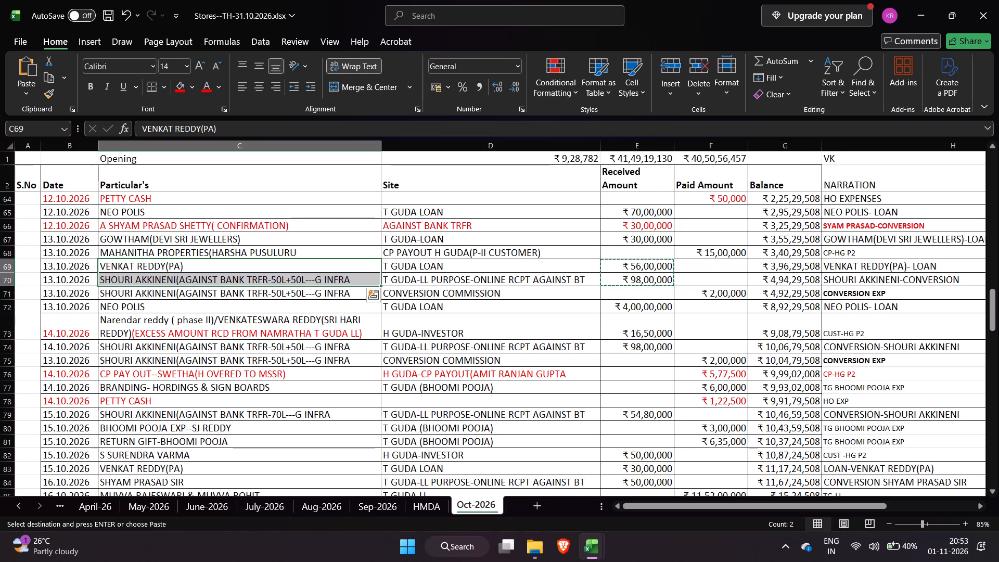
key("ctrl+c")
key("alt+Tab")
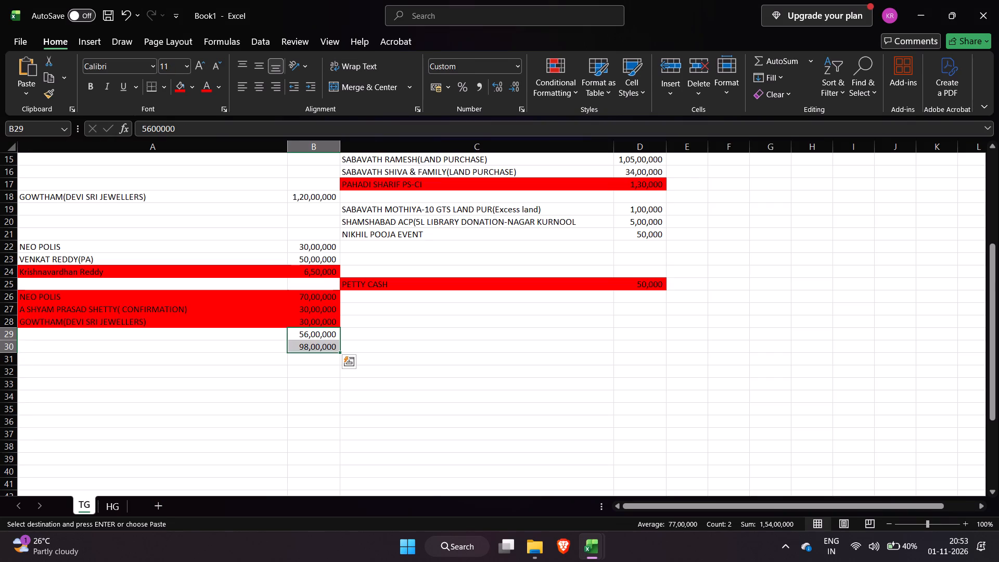
key("Left")
key("ctrl+alt+v")
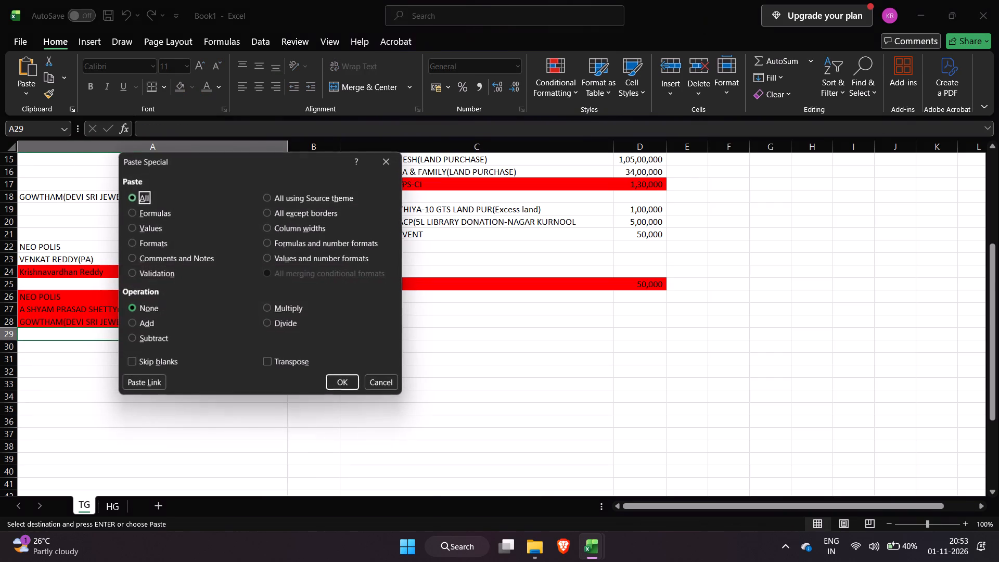
key("Down")
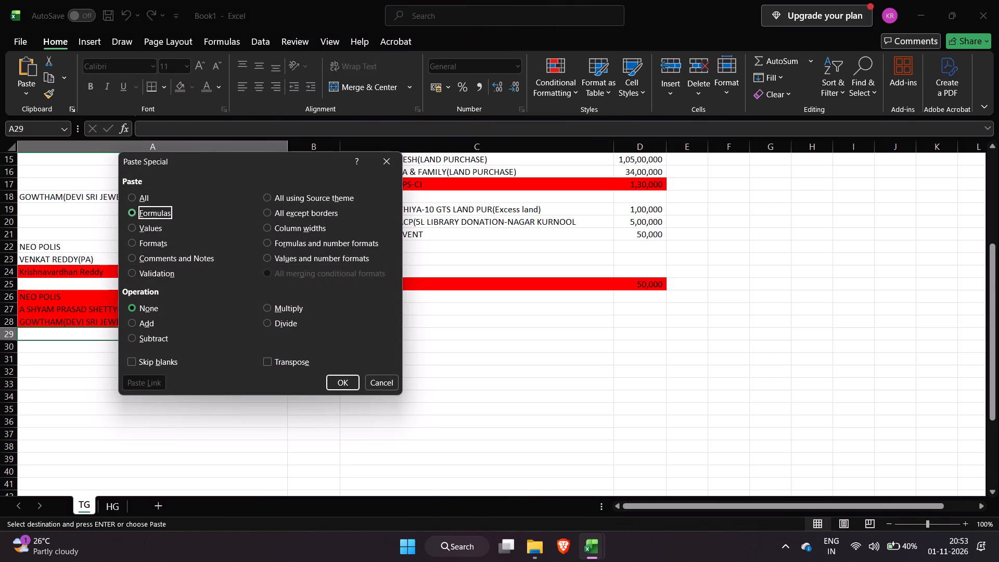
key("Down")
key("Return")
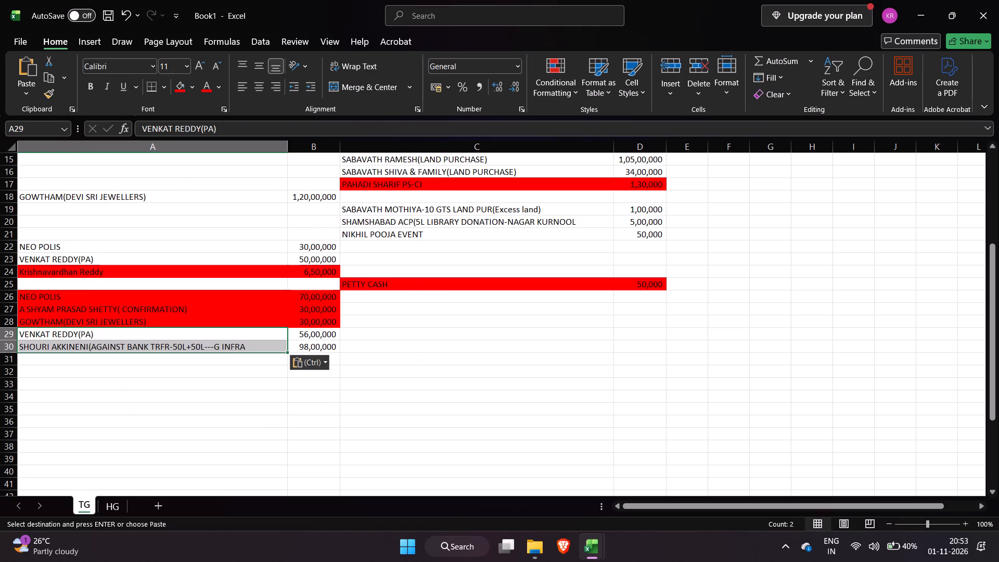
Fill the two new TG receipt entries in A29:B30 with red.
key("shift+Right")
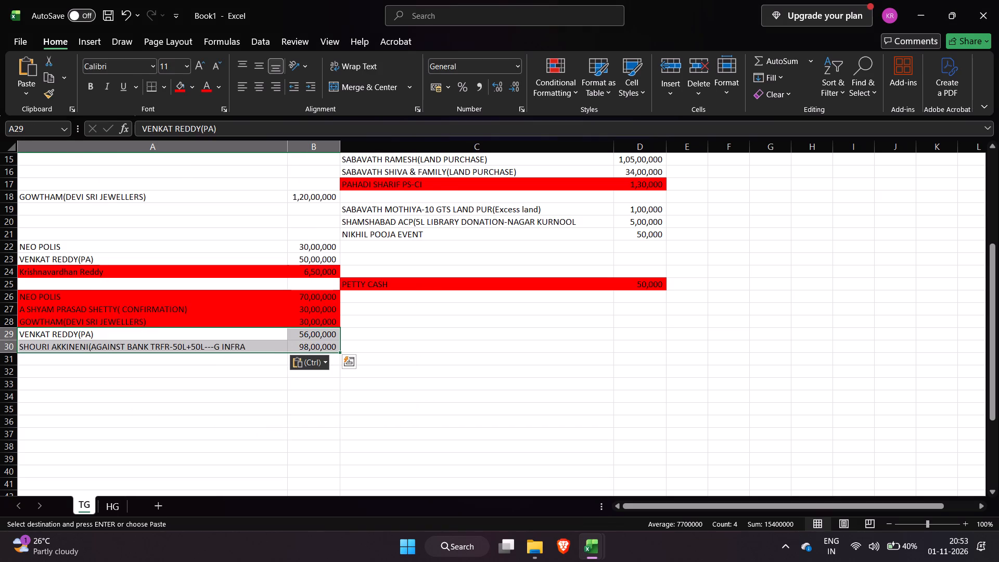
left_click(179, 87)
Copy the 2,00,000 conversion commission paid amount from Oct-2026 cell F71 into TG payments cell D31, as values only.
key("alt+Tab")
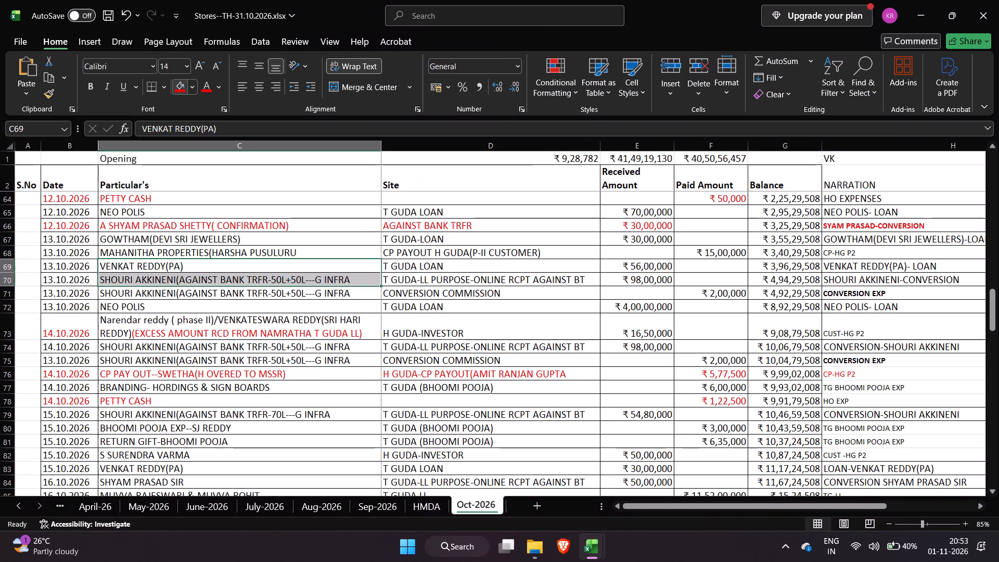
key("Down")
key("Down")
key("Right")
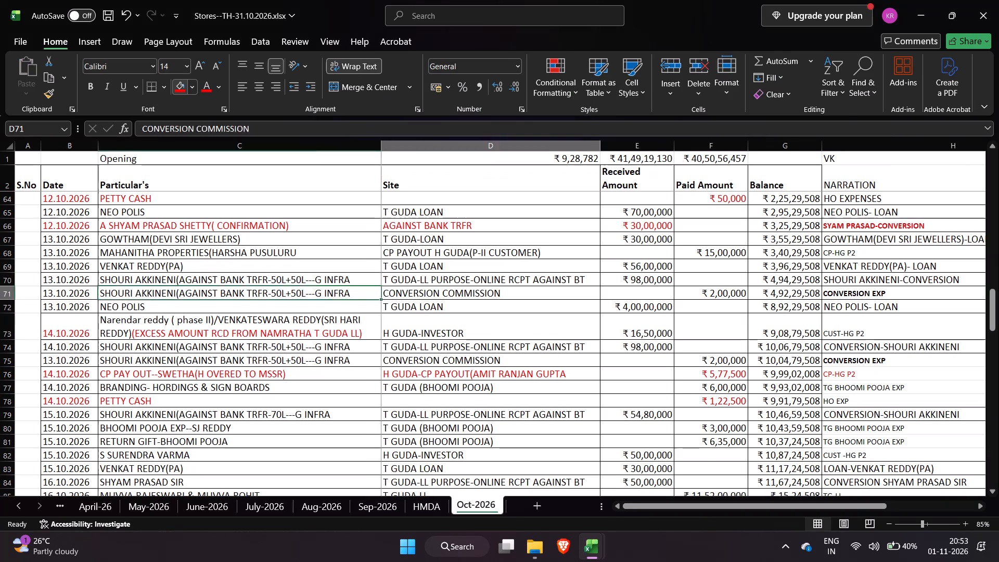
key("Right")
key("Right")
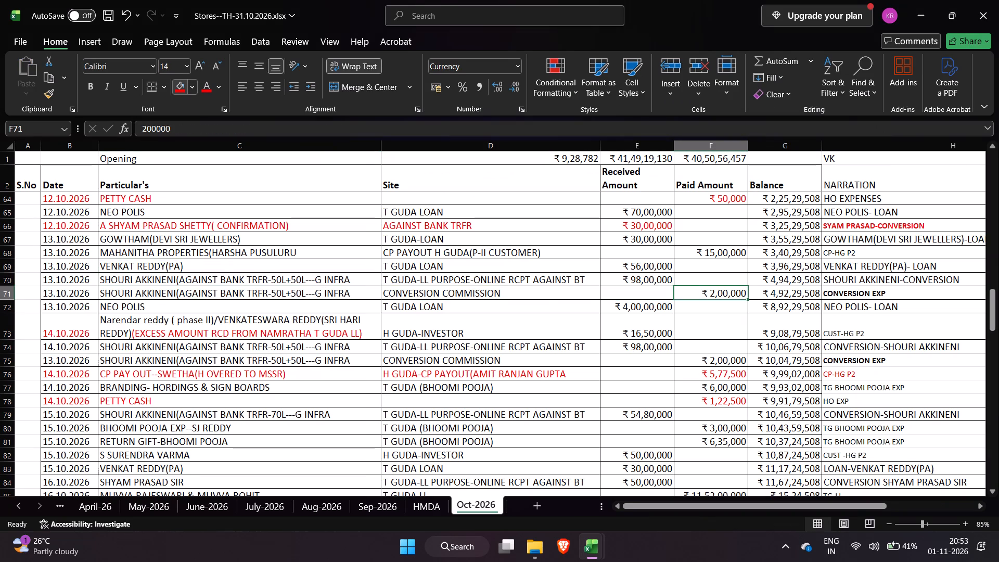
key("ctrl+c")
key("alt+Tab")
key("Down")
key("Down")
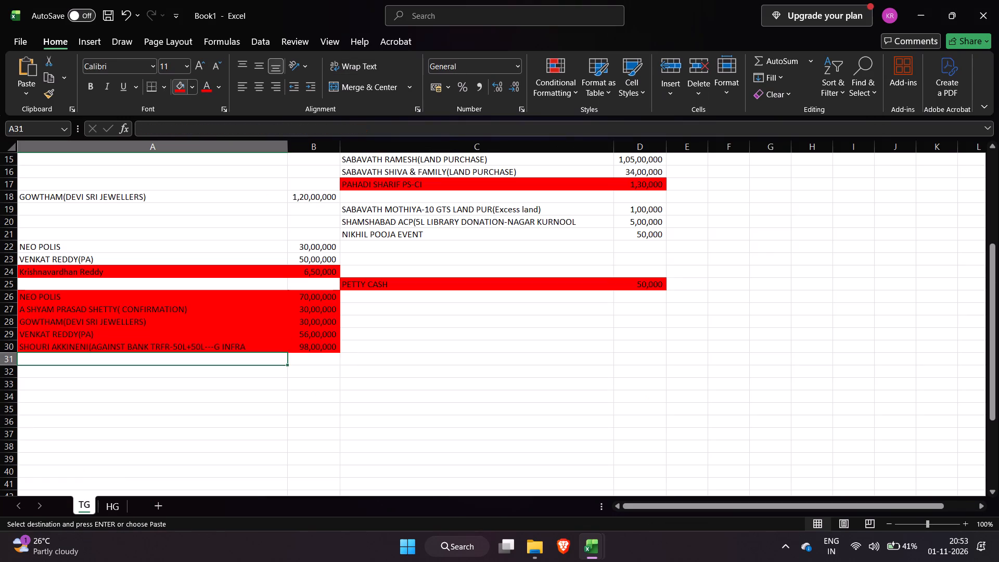
key("Right")
key("Right")
key("Right")
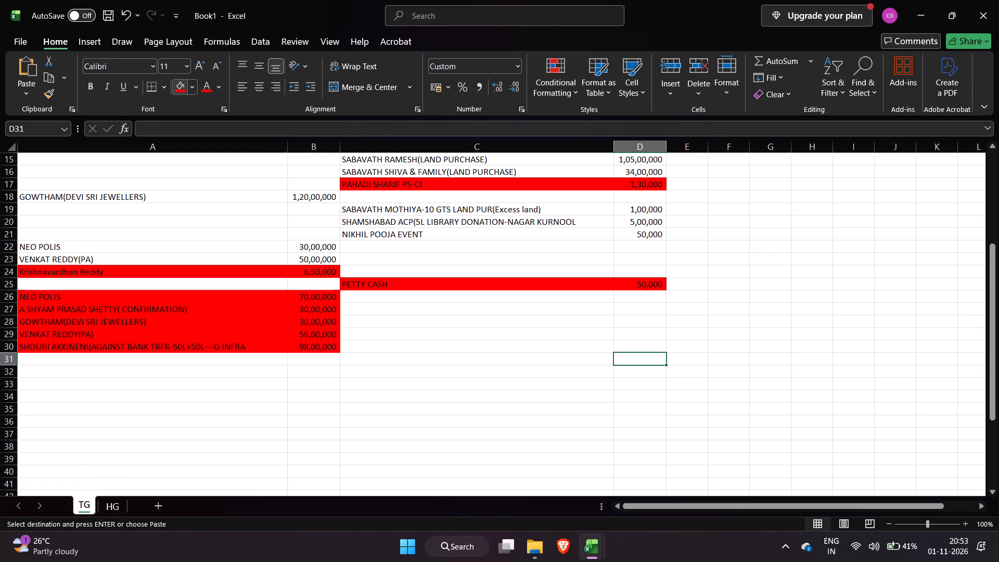
key("ctrl+alt+v")
key("Down")
key("Down")
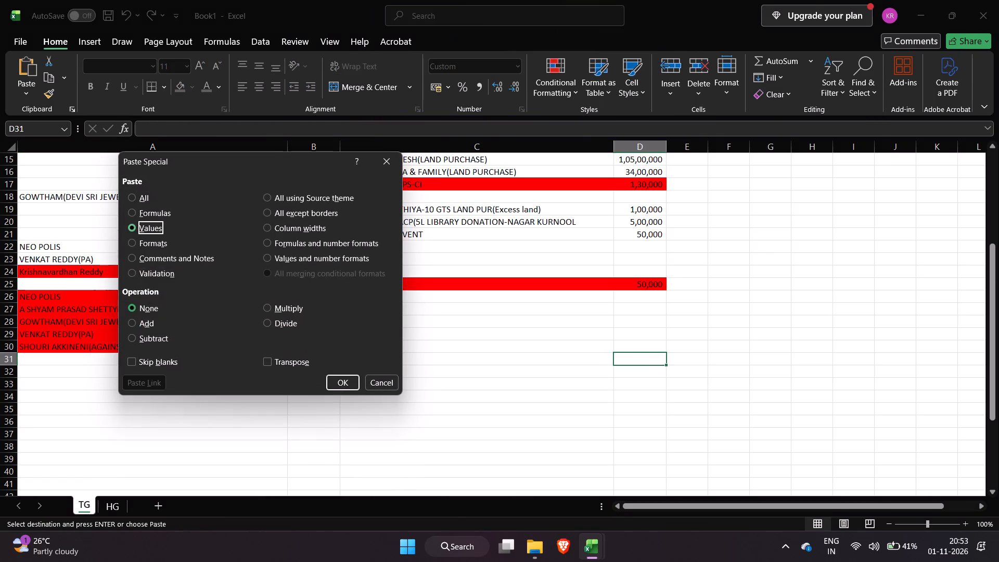
key("Return")
Copy the conversion commission entry's particulars from Oct-2026 cell C71 into TG payments cell C31, as values only.
key("Left")
key("alt+Tab")
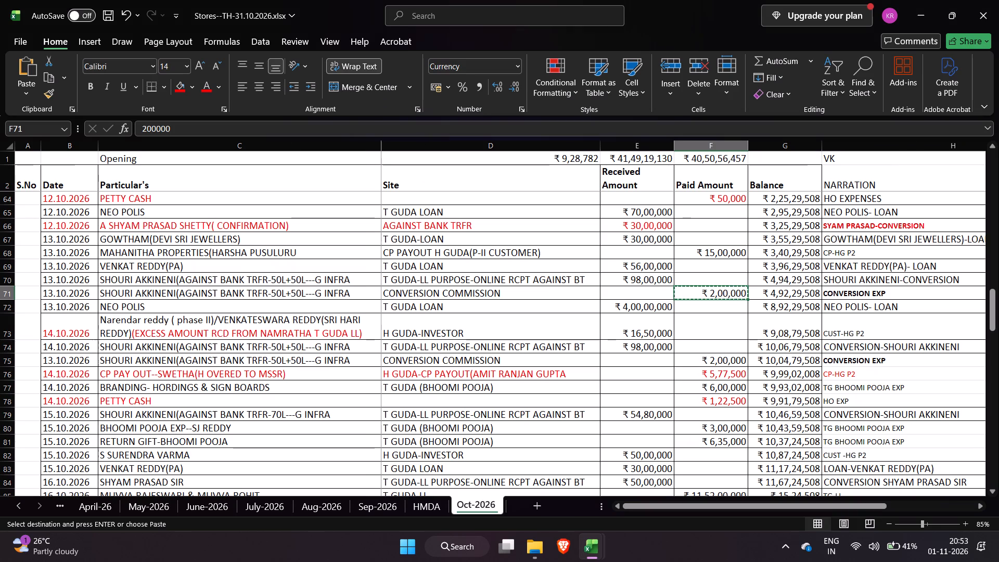
key("Left")
key("Left")
key("Left")
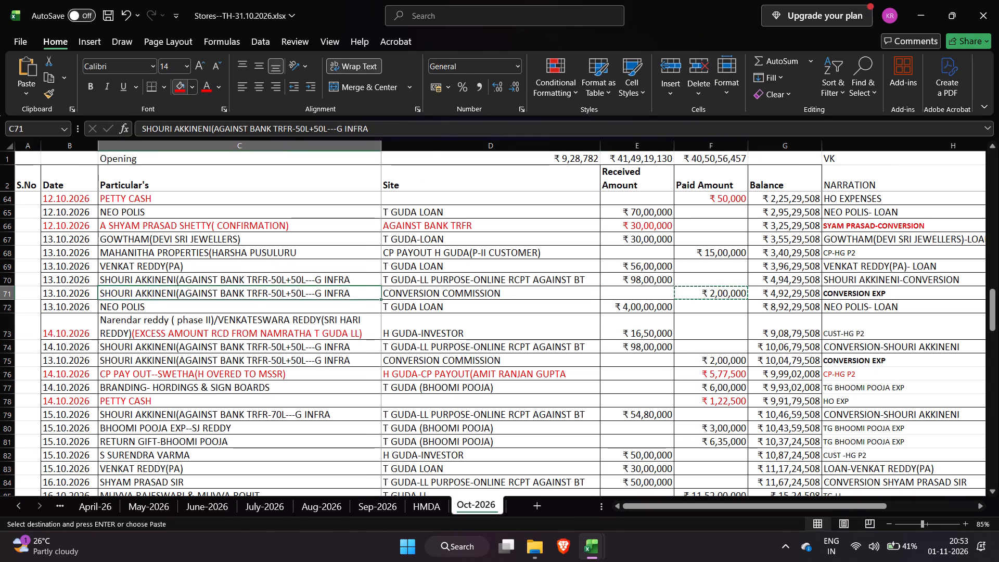
key("ctrl+c")
key("alt+Tab")
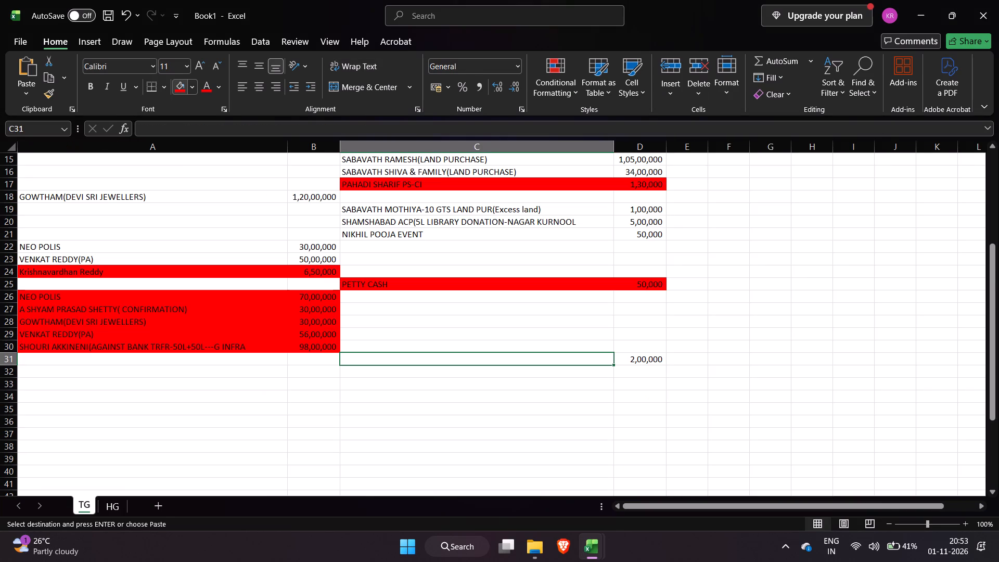
key("ctrl+alt+v")
key("Down")
key("Down")
key("Return")
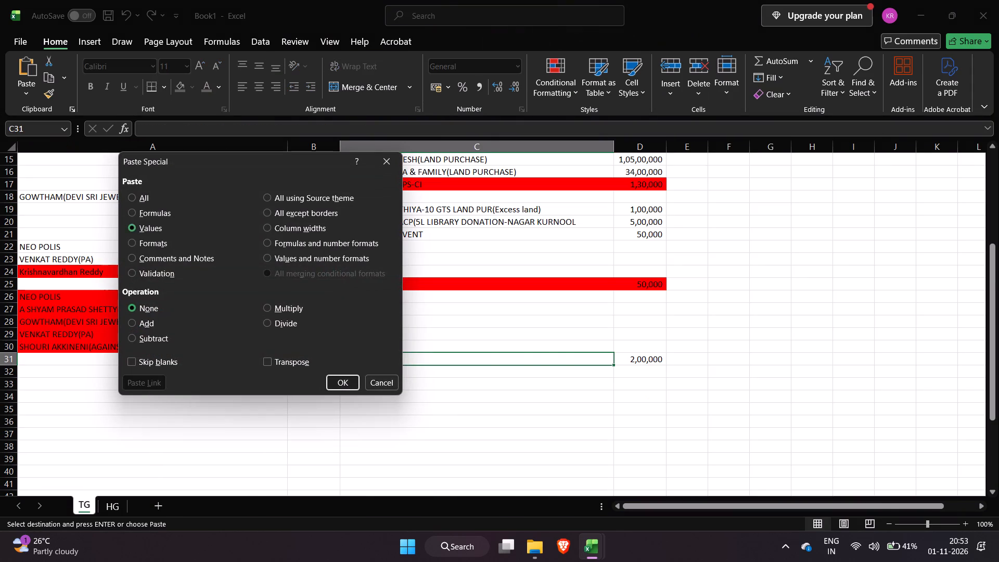
Fill the new TG payment entry in C31:D31 with red.
key("shift+Right")
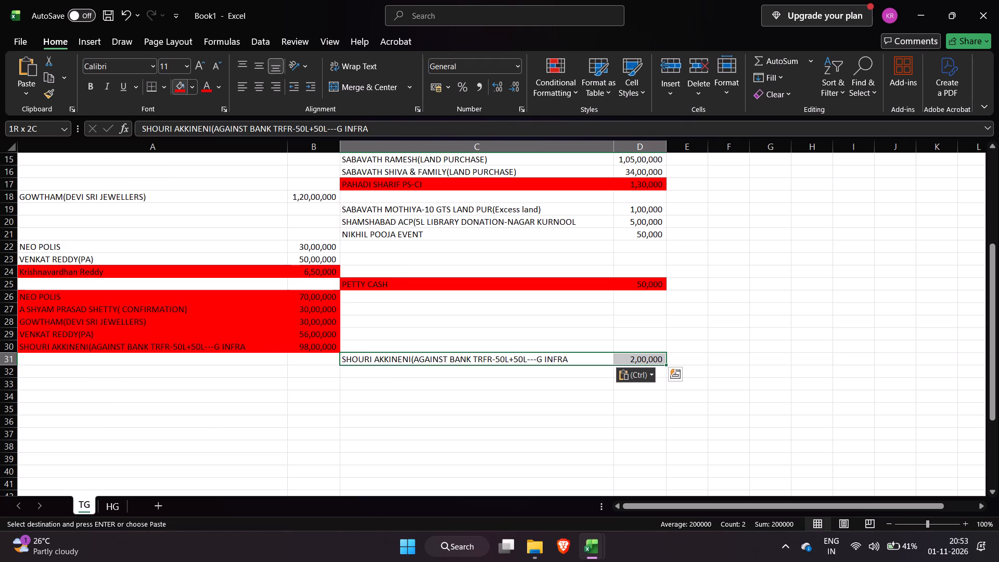
left_click(179, 90)
Check the narration of Oct-2026 row 72 and copy its received amount 4,00,00,000 into TG Receipts cell B32, as values only.
key("alt+Tab")
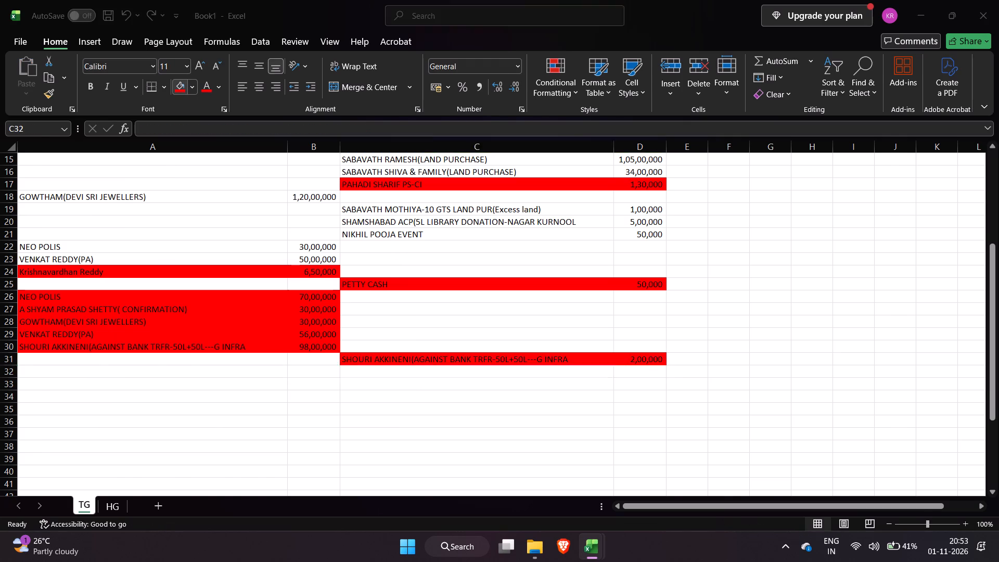
key("Down")
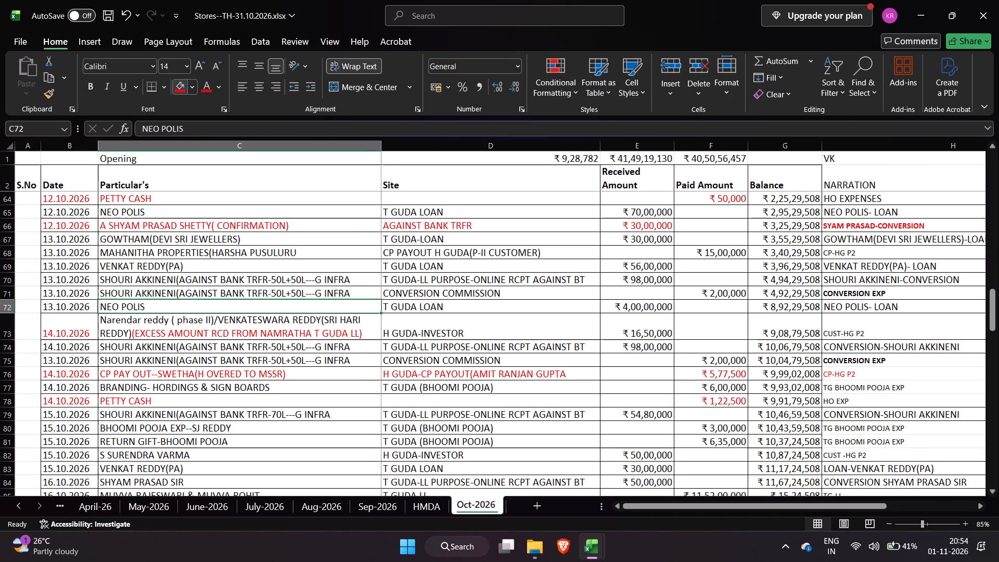
key("Right")
key("Right")
key("Right")
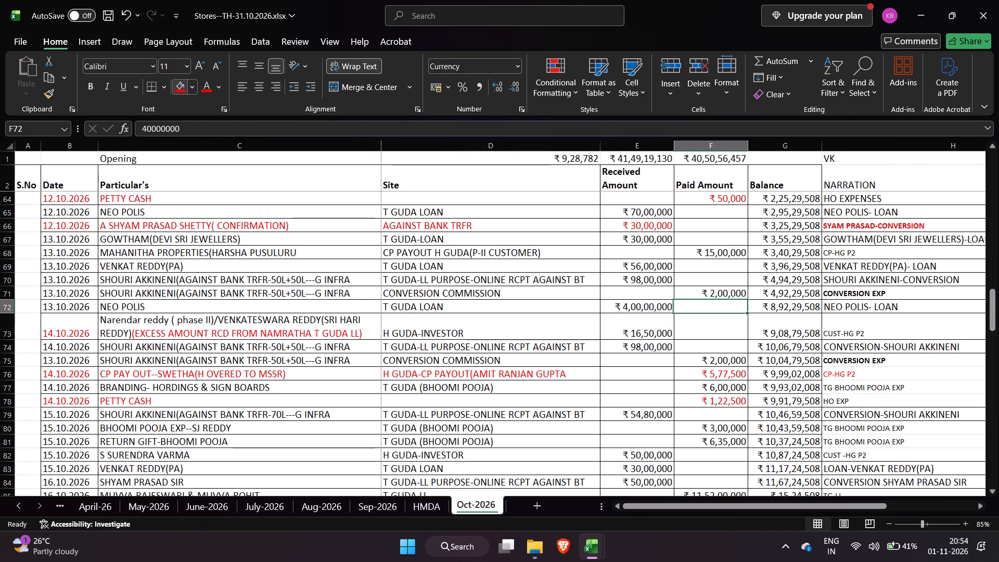
key("Right")
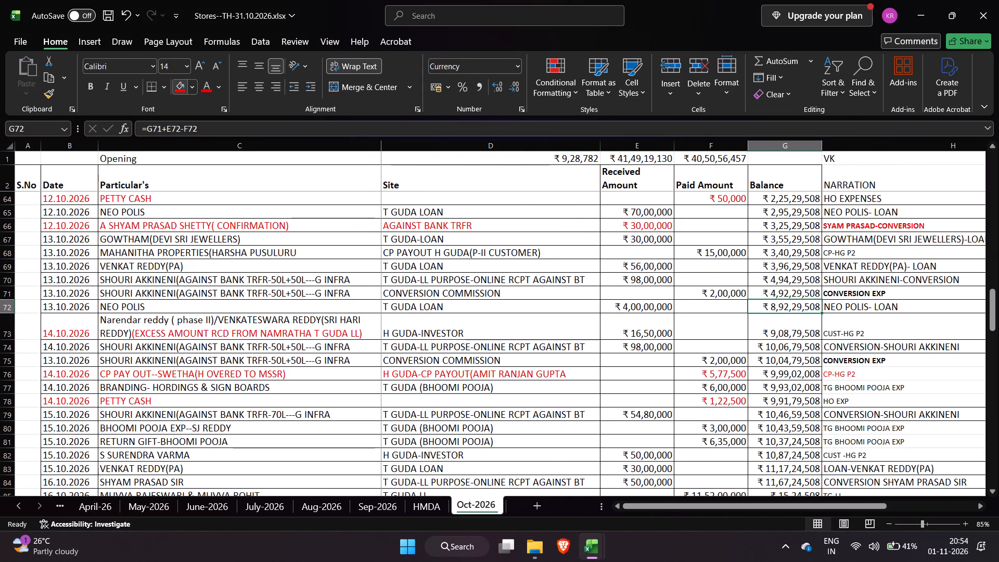
key("Right")
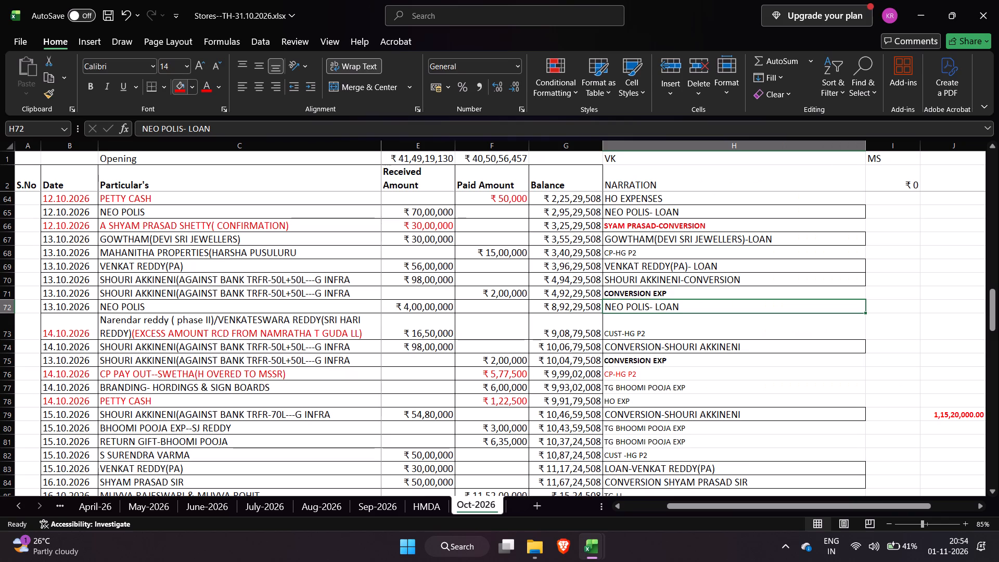
key("Left")
key("Left")
key("Left")
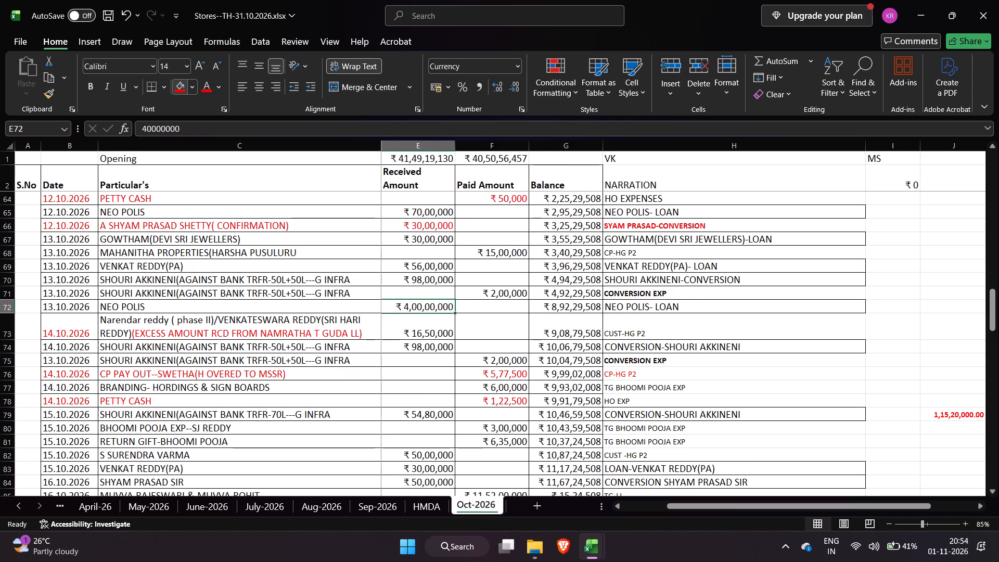
key("ctrl+c")
key("alt+Tab")
key("Left")
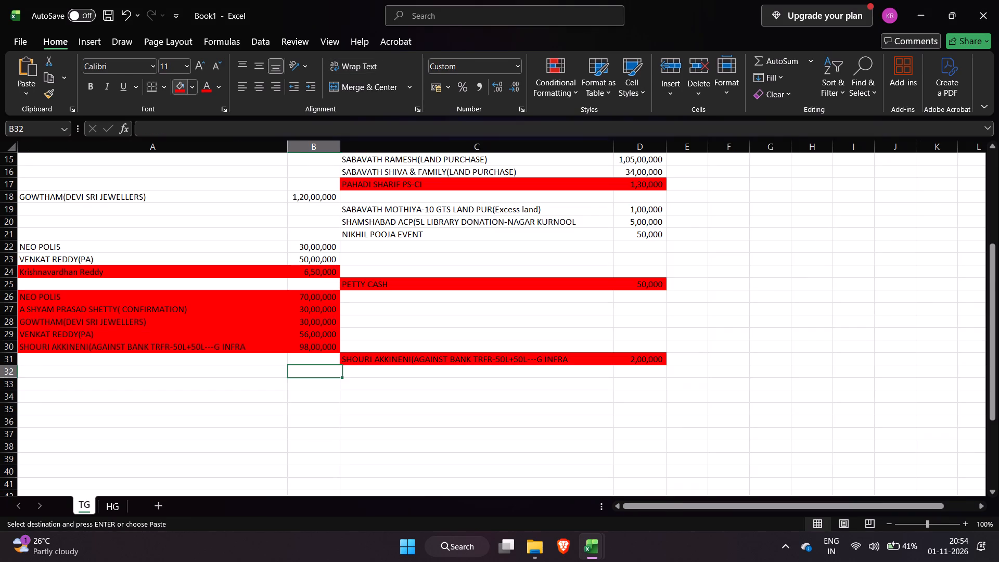
key("ctrl+alt+v")
key("Down")
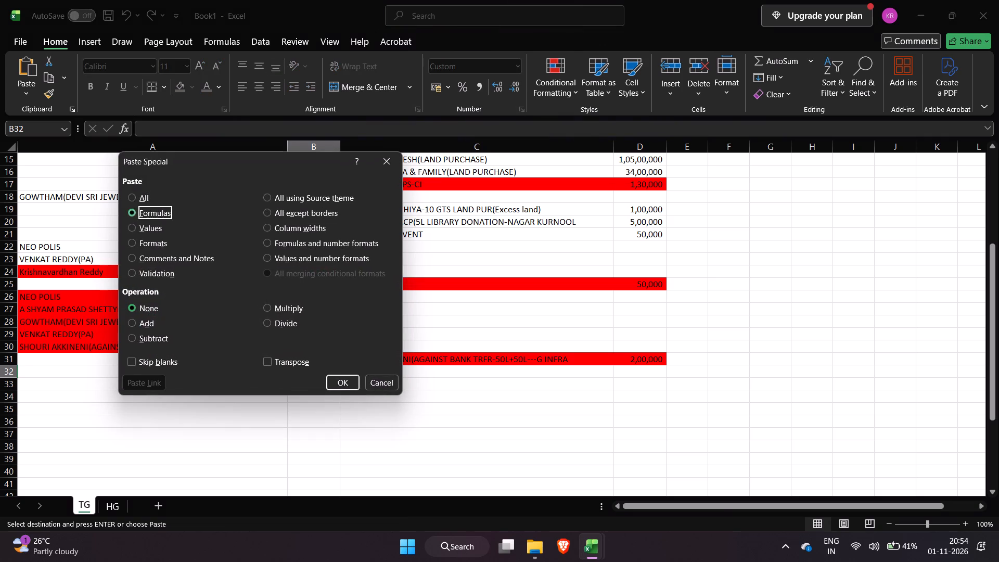
key("Down")
key("Return")
Copy the NEO POLIS particulars from Oct-2026 cell C72 into TG Receipts cell A32, as values only.
key("Left")
key("alt+Tab")
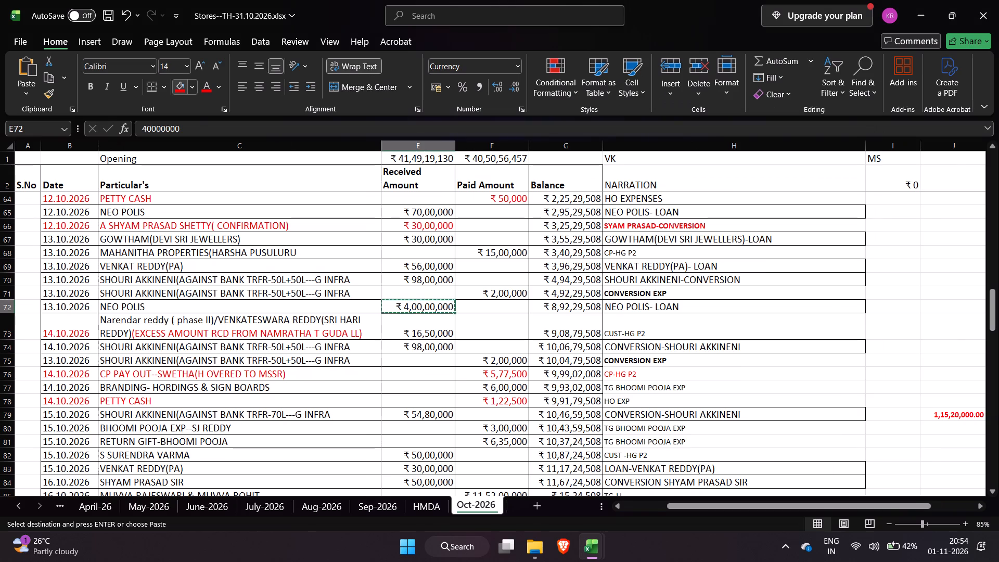
key("Left")
key("Left")
key("ctrl+c")
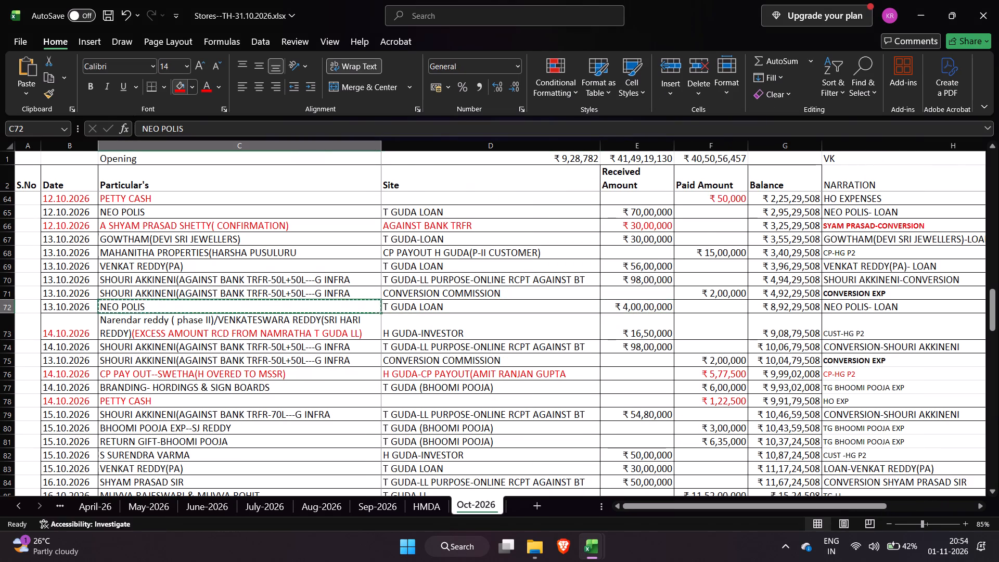
key("alt+Tab")
key("ctrl+alt+v")
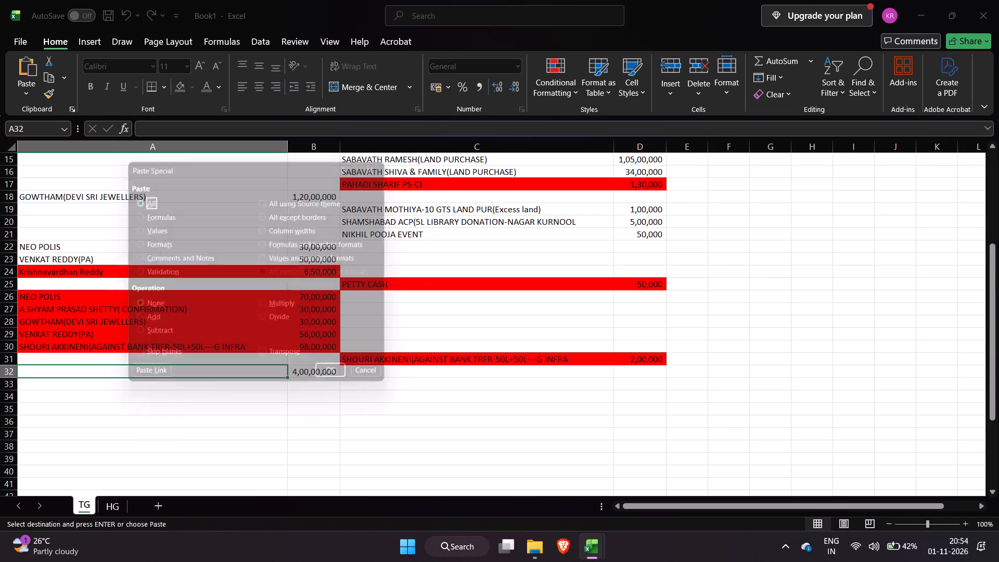
key("Down")
key("Down")
key("Return")
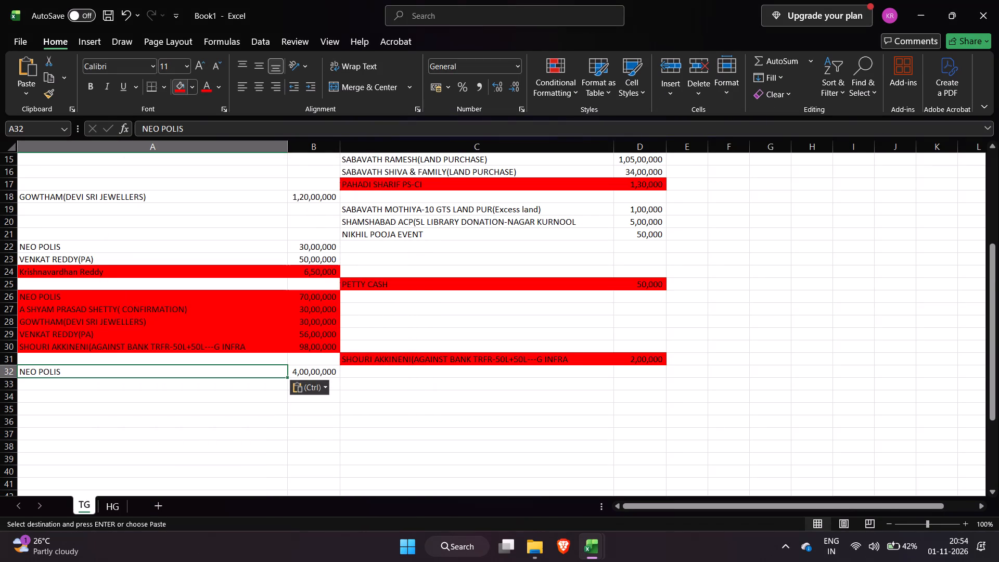
Fill the NEO POLIS receipt entry in TG cells A32:B32 with red.
key("shift+Right")
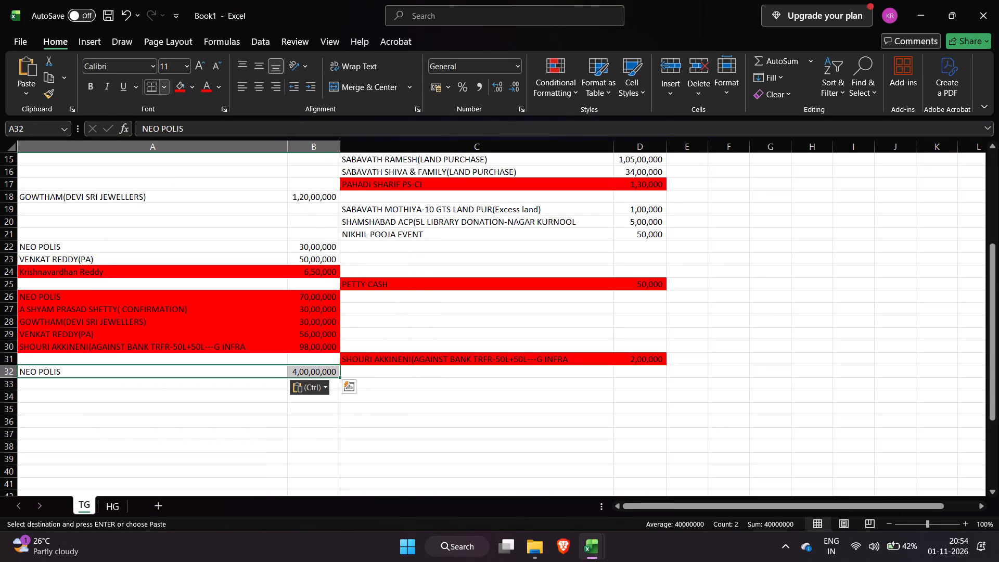
left_click(178, 92)
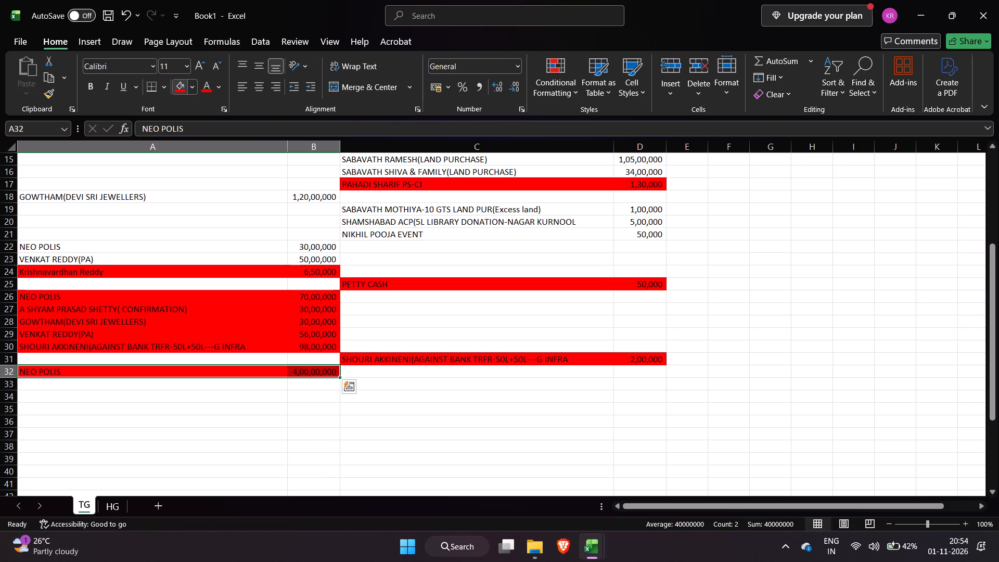
key("Down")
Return to the Oct-2026 ledger and examine the narration of the 14.10.2026 receipt in row 73.
key("alt+Tab")
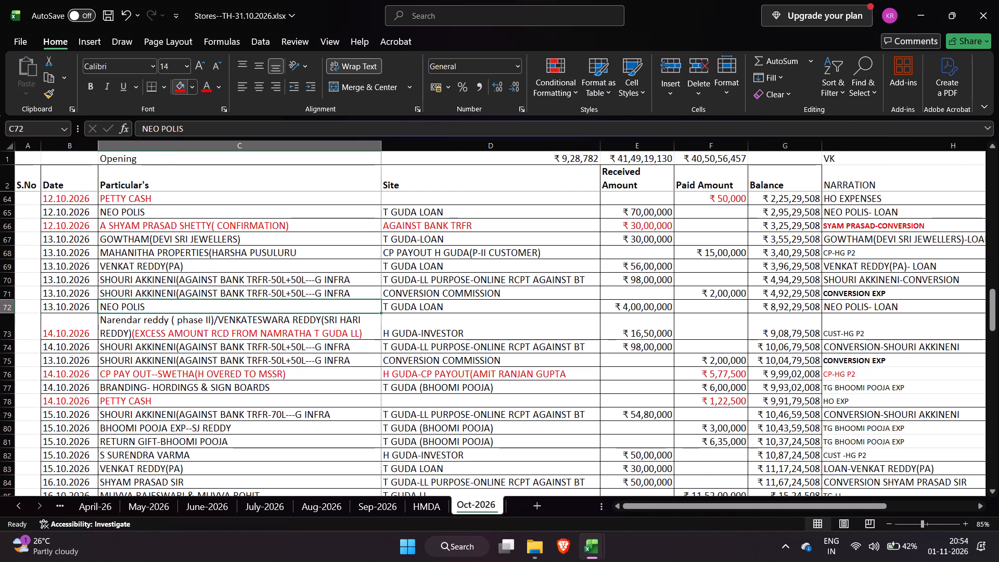
key("Down")
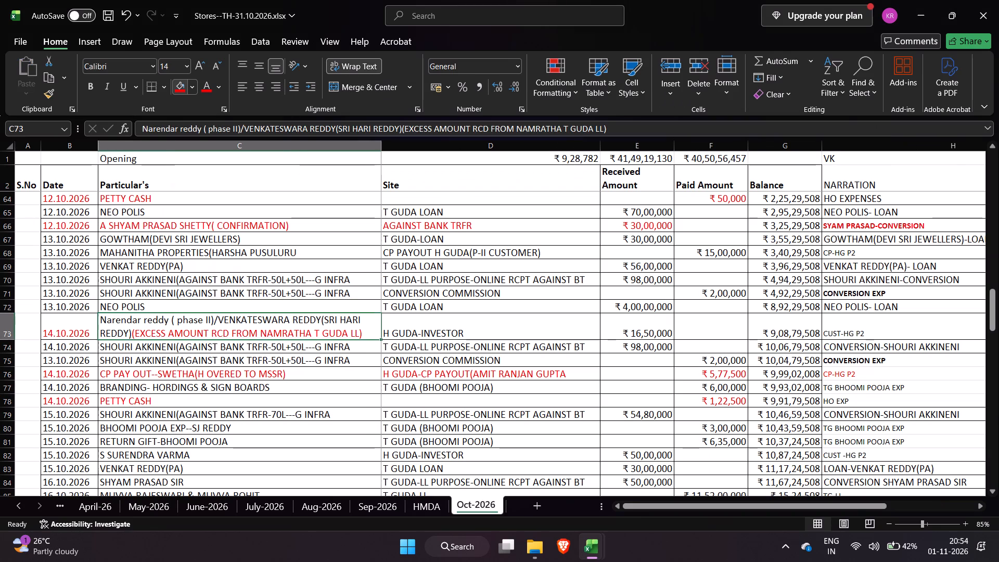
key("Right")
key("Right")
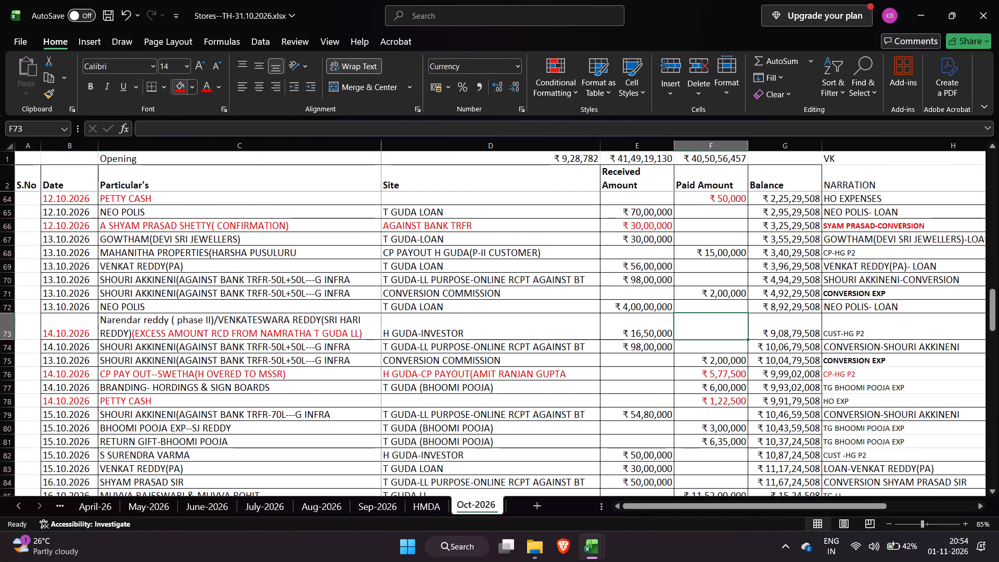
key("Right")
key("Right")
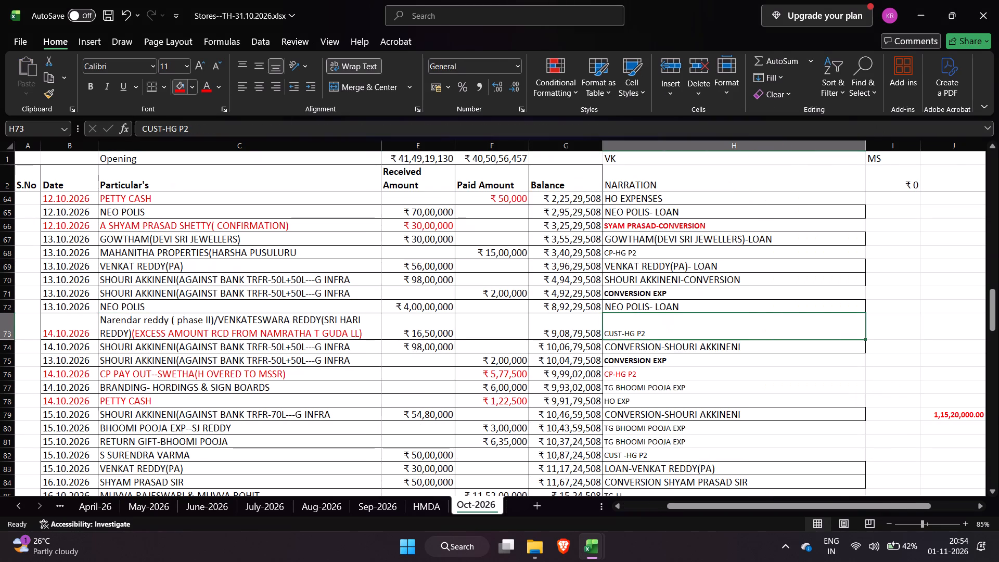
key("Left")
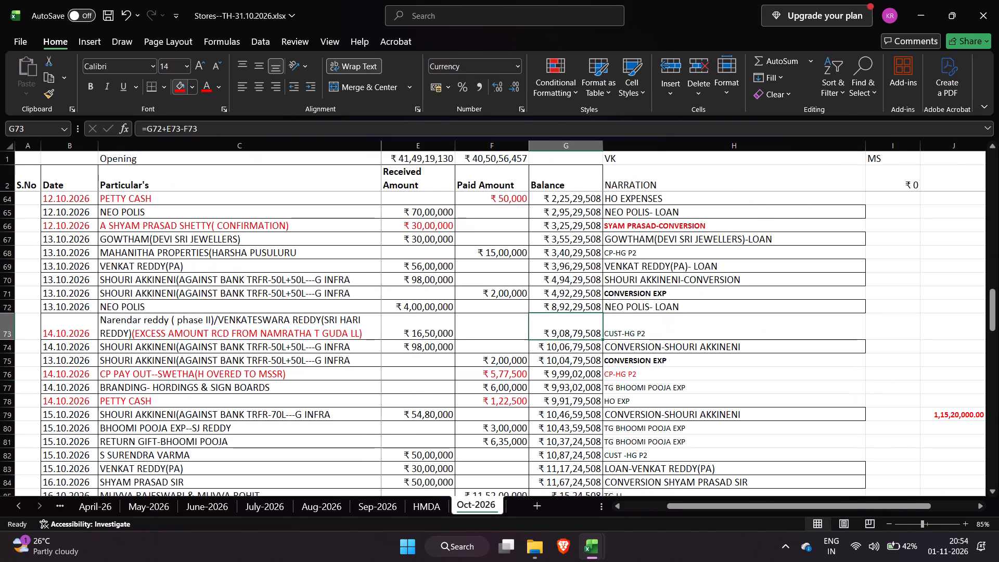
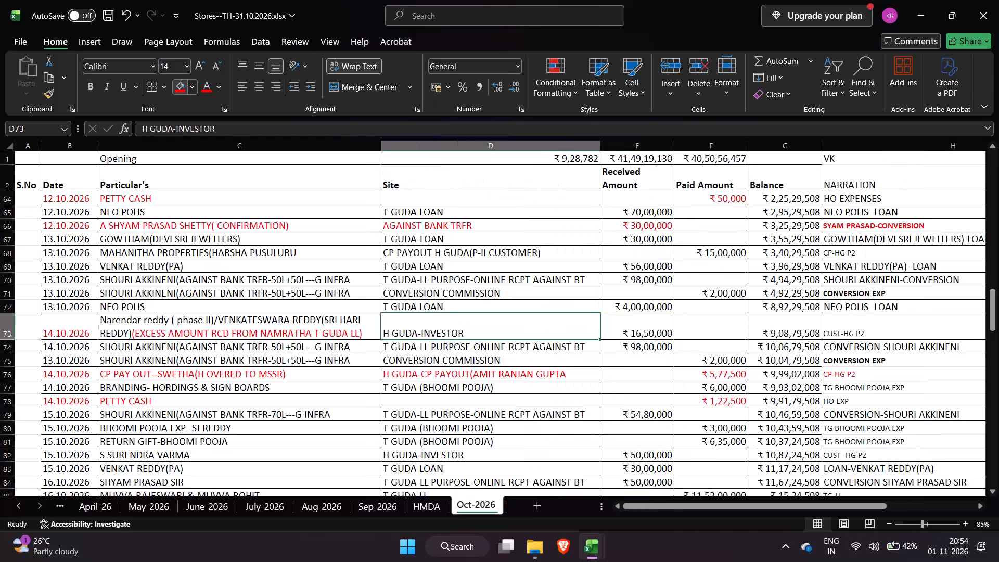
Copy the 14.10.2026 H GUDA-INVESTOR particulars from Oct-2026 cell C73 into HG Receipts cell A10 of Book1, as values only.
key("Left")
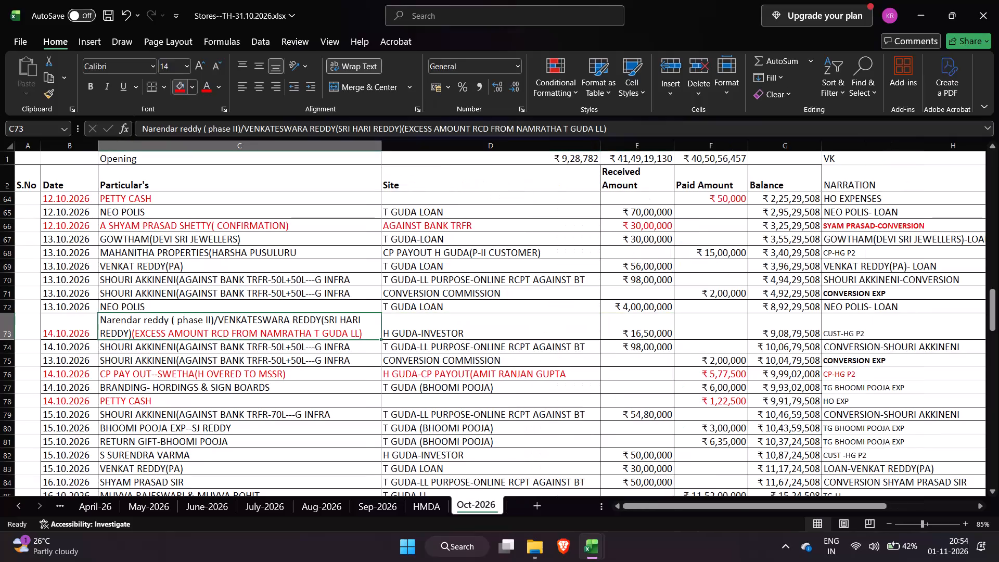
key("ctrl+c")
key("alt+Tab")
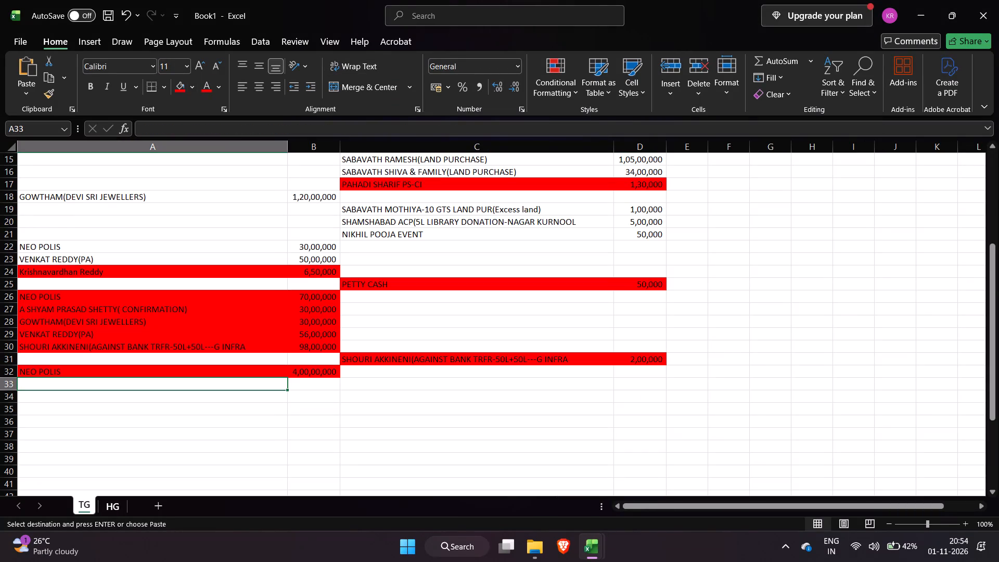
left_click(114, 506)
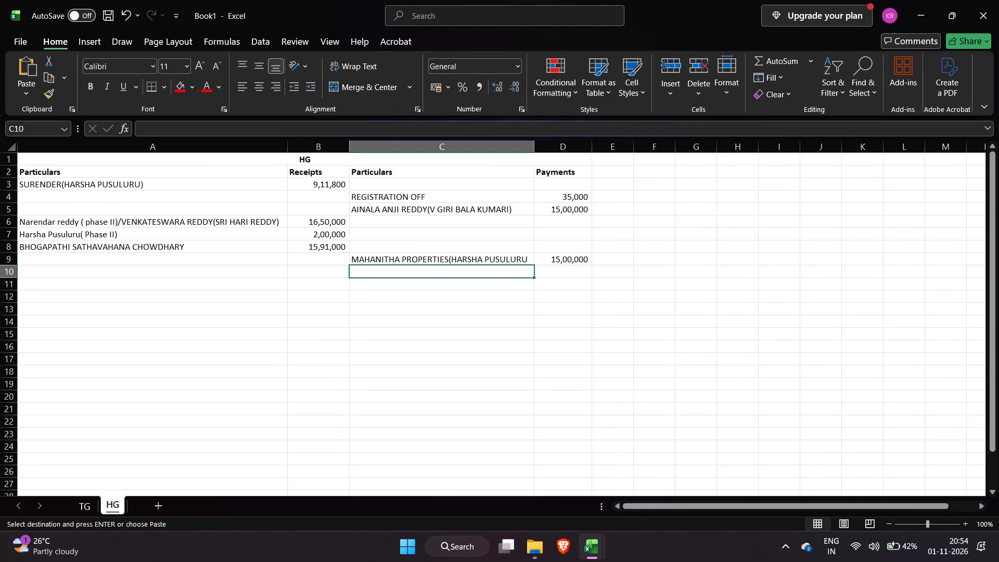
key("Left")
key("Left")
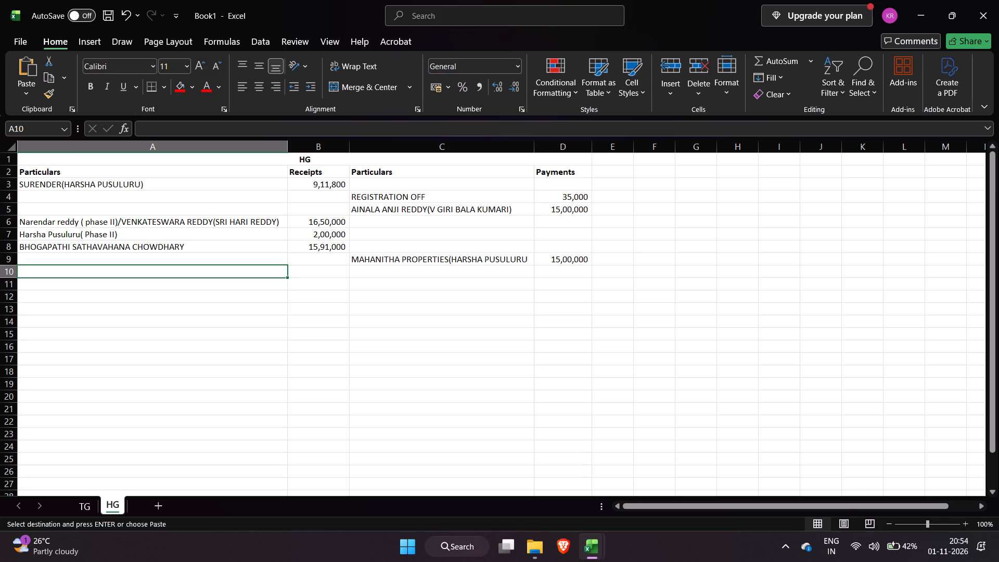
key("ctrl+alt+v")
key("Down")
key("Down")
key("Return")
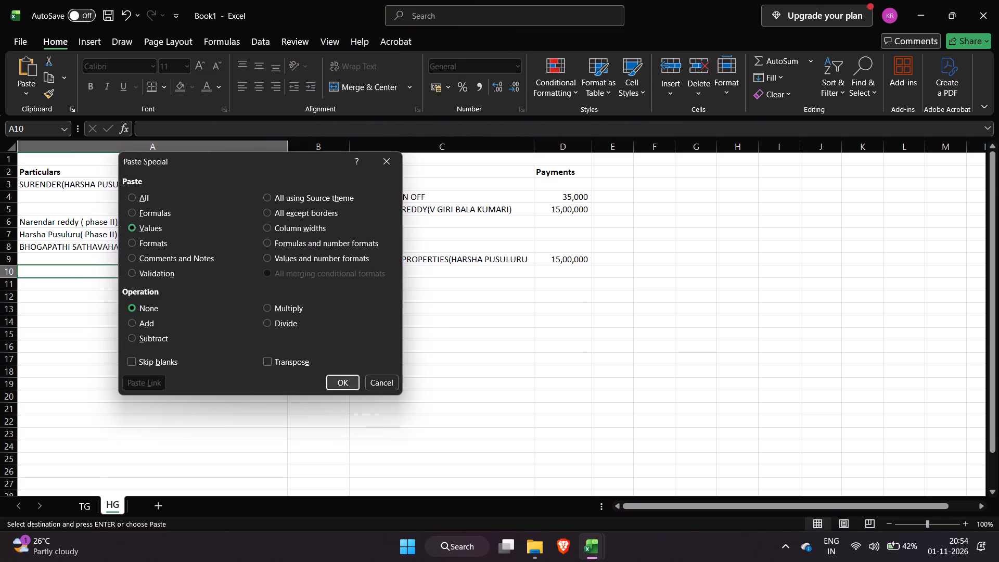
Copy the received amount 16,50,000 from Oct-2026 cell E73 into HG Receipts cell B10, as values only.
key("Right")
key("alt+Tab")
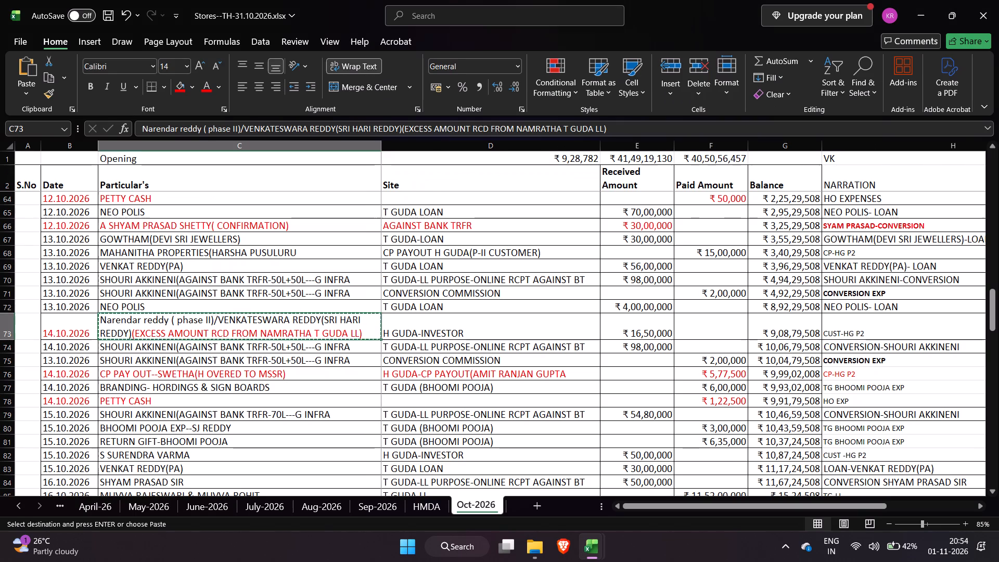
key("Right")
key("Right")
key("Right")
key("Left")
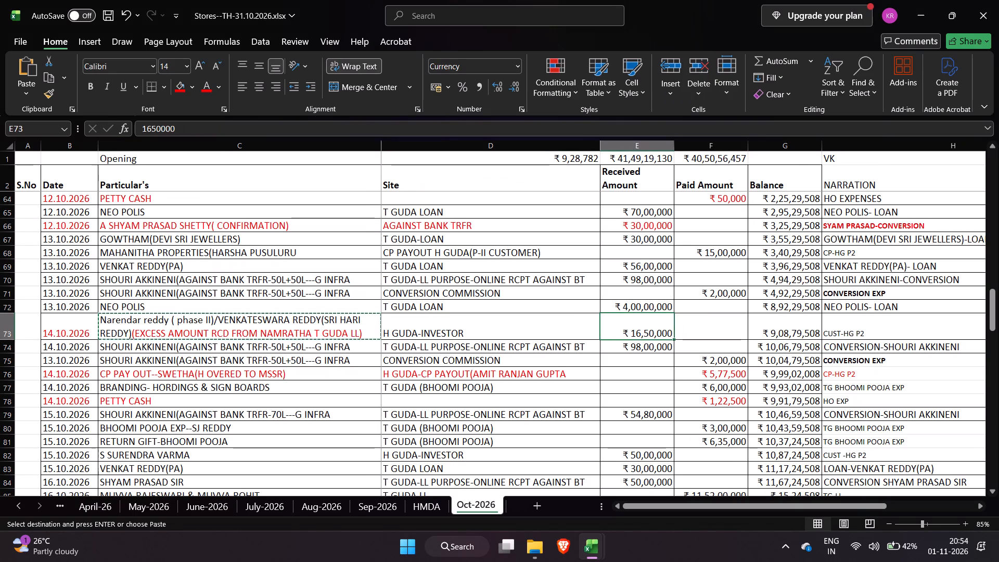
key("ctrl+c")
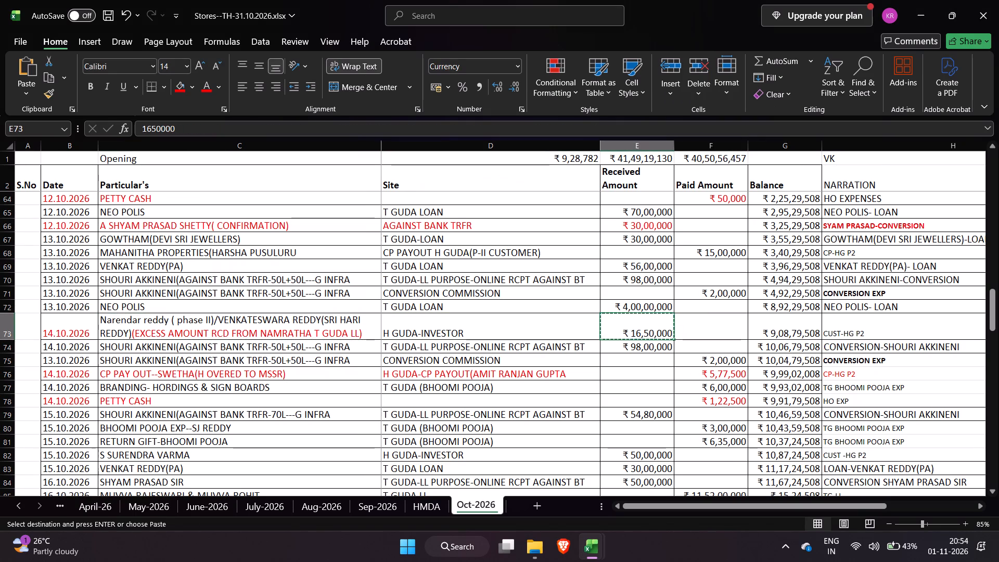
key("alt+Tab")
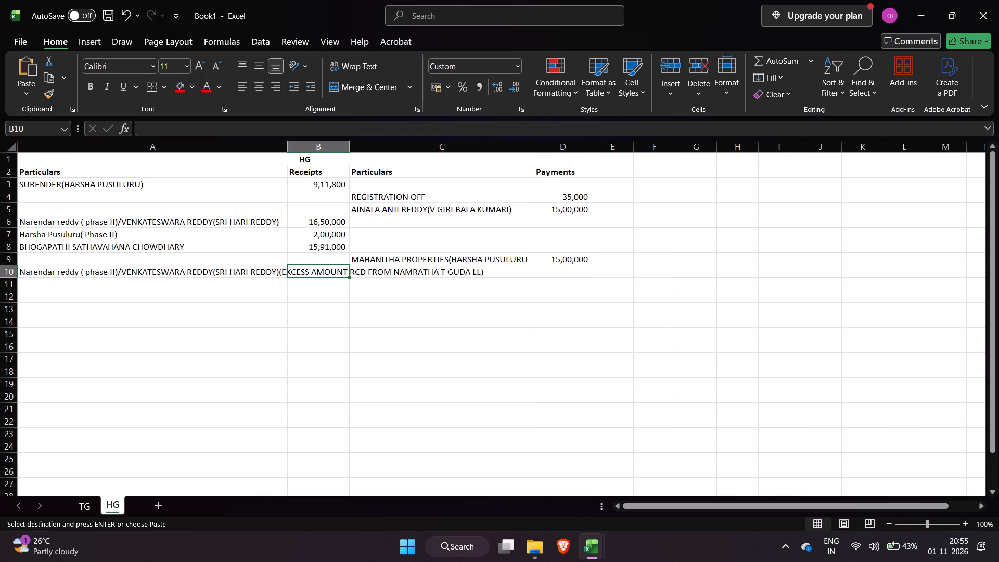
key("ctrl+alt+v")
key("Down")
key("Down")
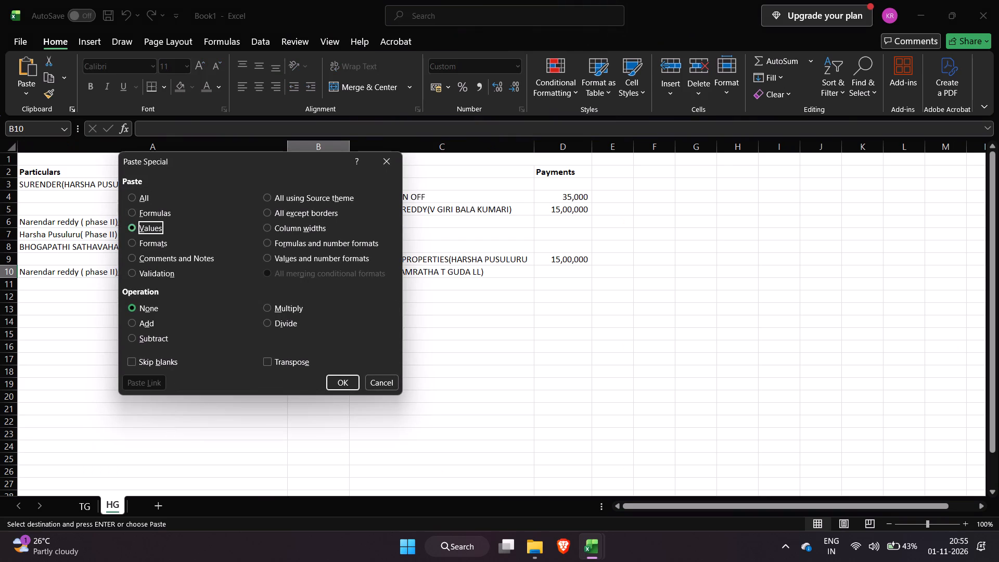
key("Return")
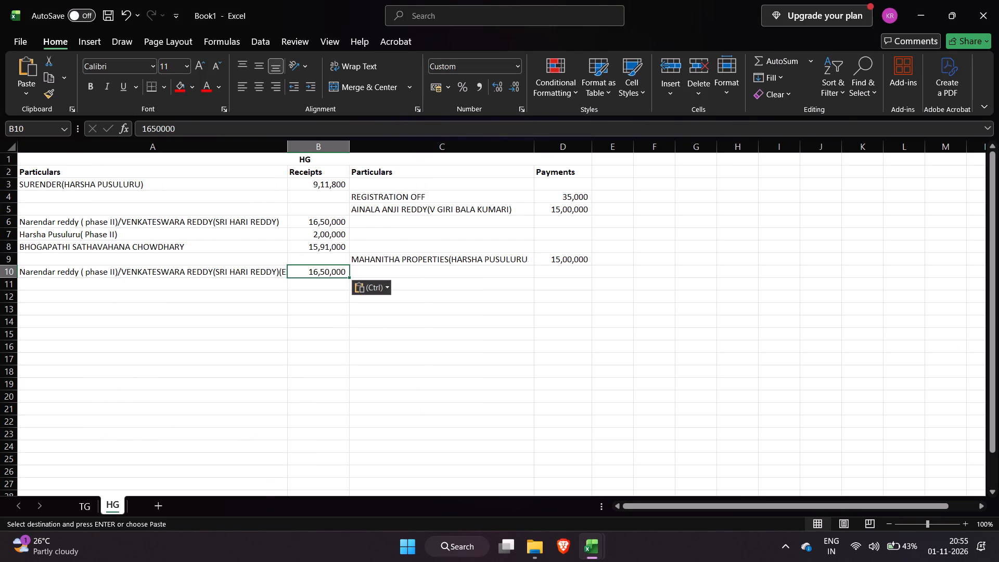
AutoFit the width of HG column A to the long particulars text in cell A10.
key("Left")
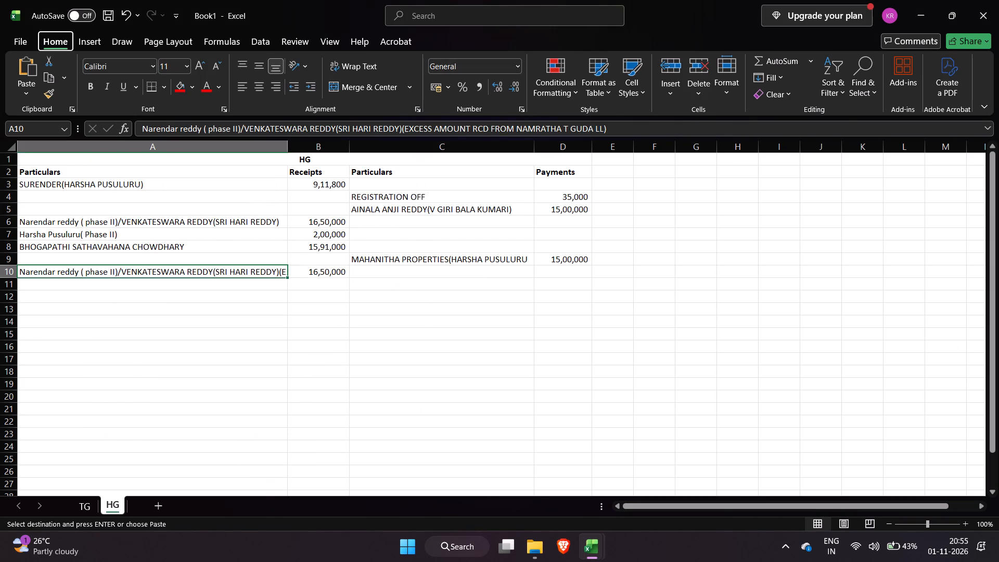
type("hoi")
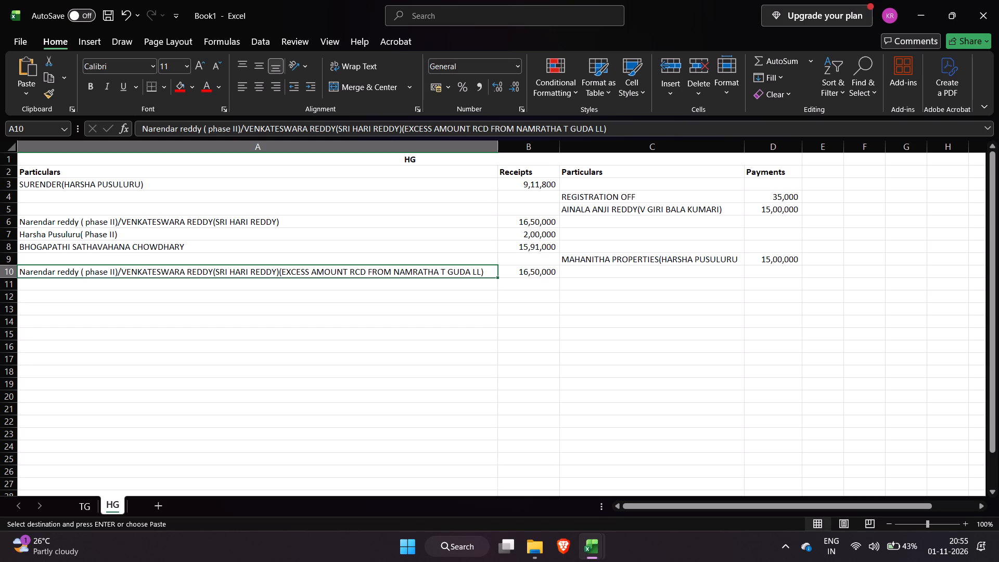
key("Down")
key("Up")
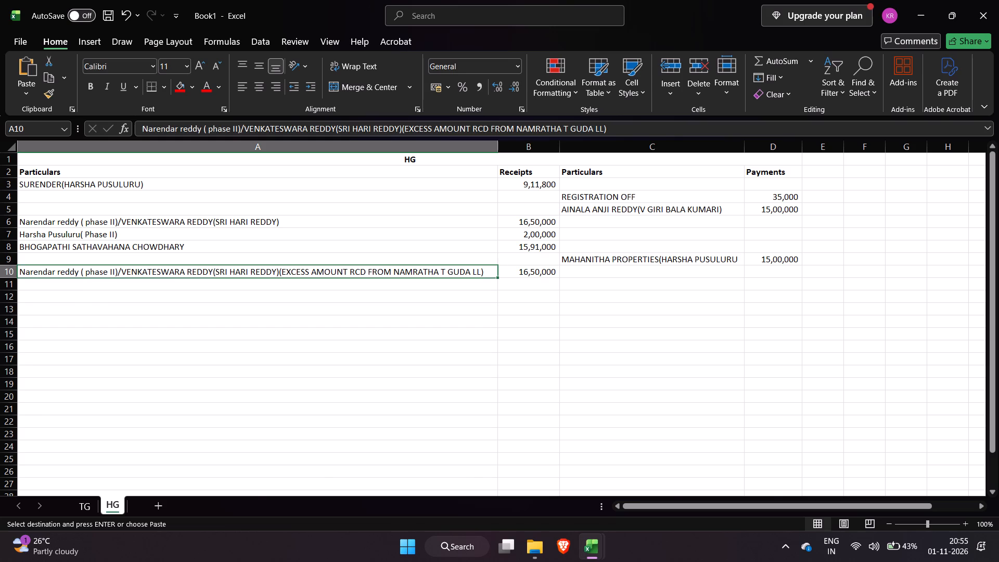
Return to the Oct-2026 ledger and examine the amount and narration of the 14.10.2026 entry in row 74.
key("alt+Tab")
key("Down")
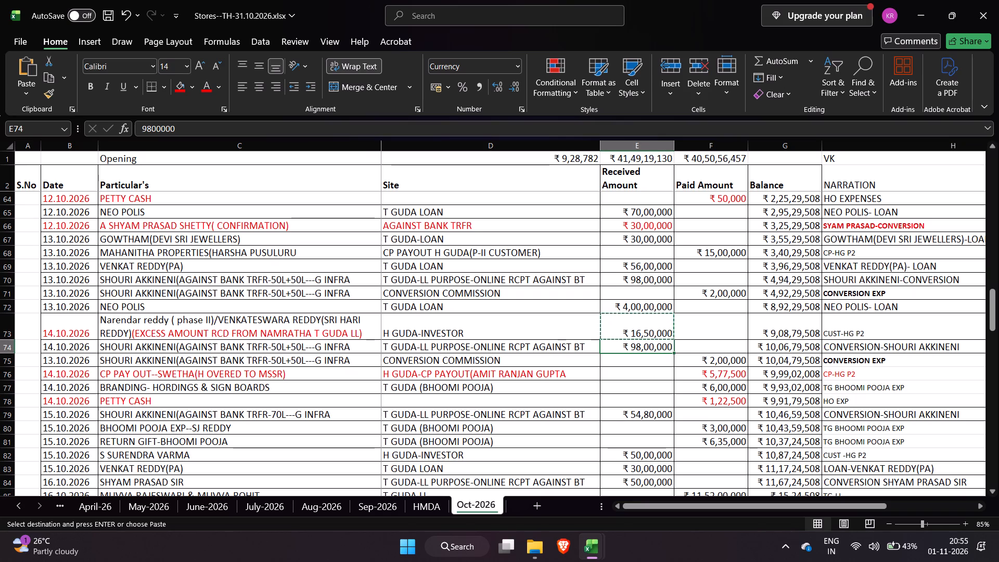
scroll(506, 267, "left", 3)
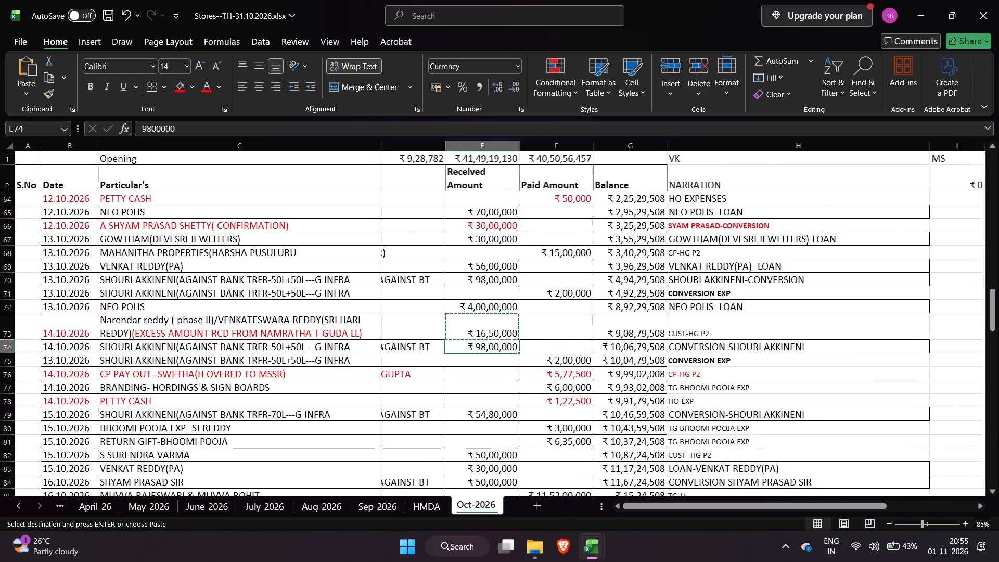
scroll(506, 267, "left", 2)
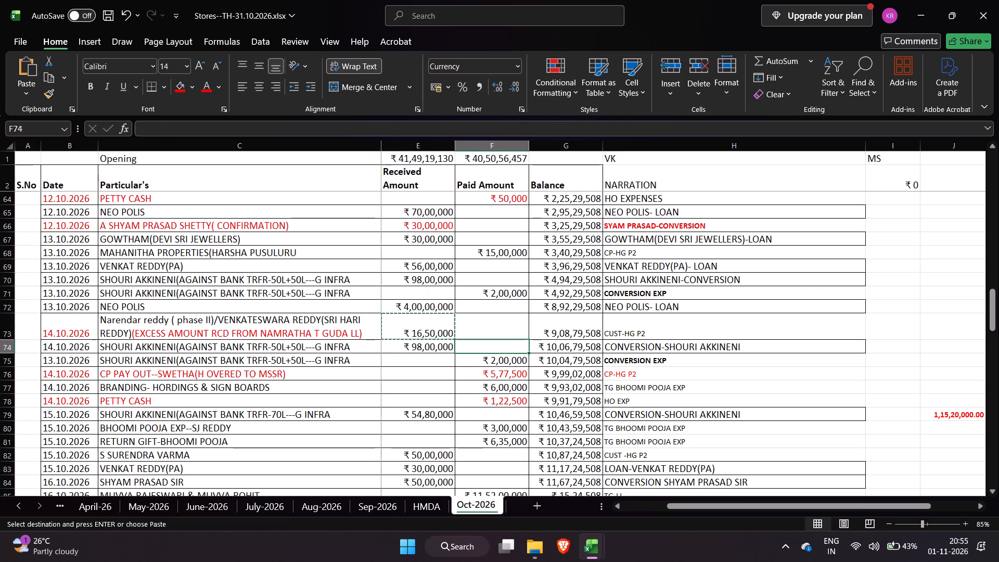
key("Left")
key("Right")
key("Right")
Copy the received amount 98,00,000 from Oct-2026 cell E74 into HG Receipts cell B11, as values only.
key("Left")
key("Left")
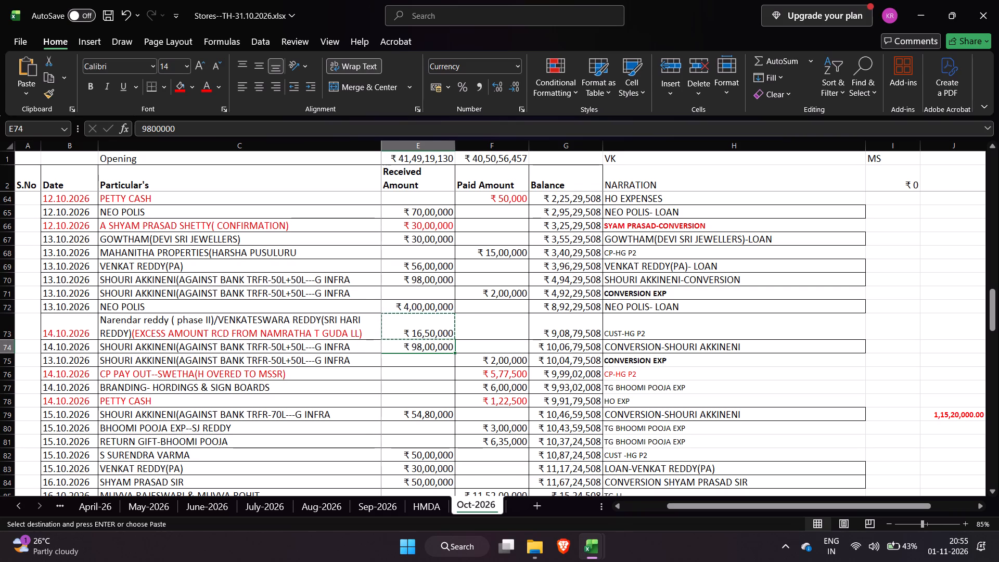
key("ctrl+c")
key("alt+Tab")
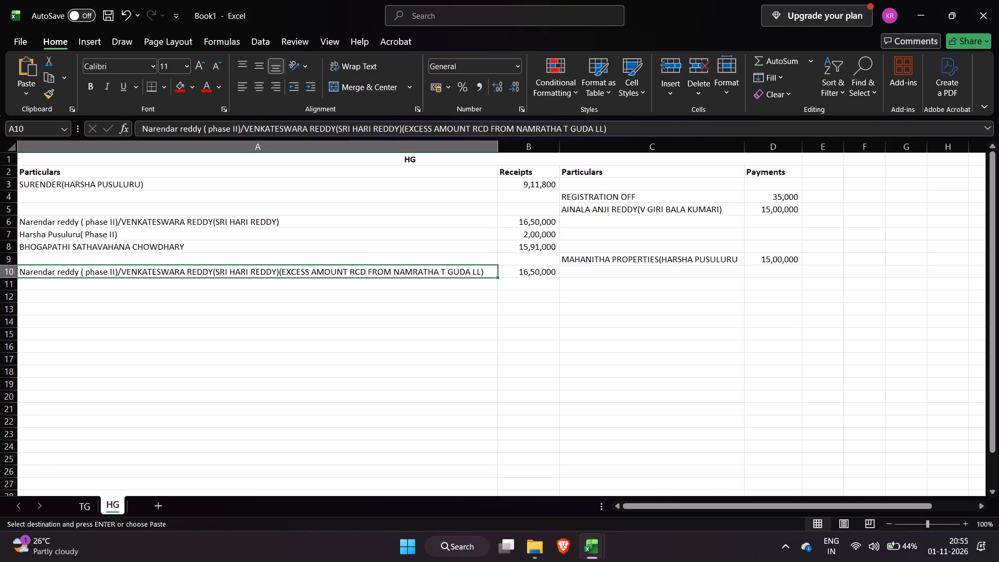
key("alt+Tab")
key("alt+Tab")
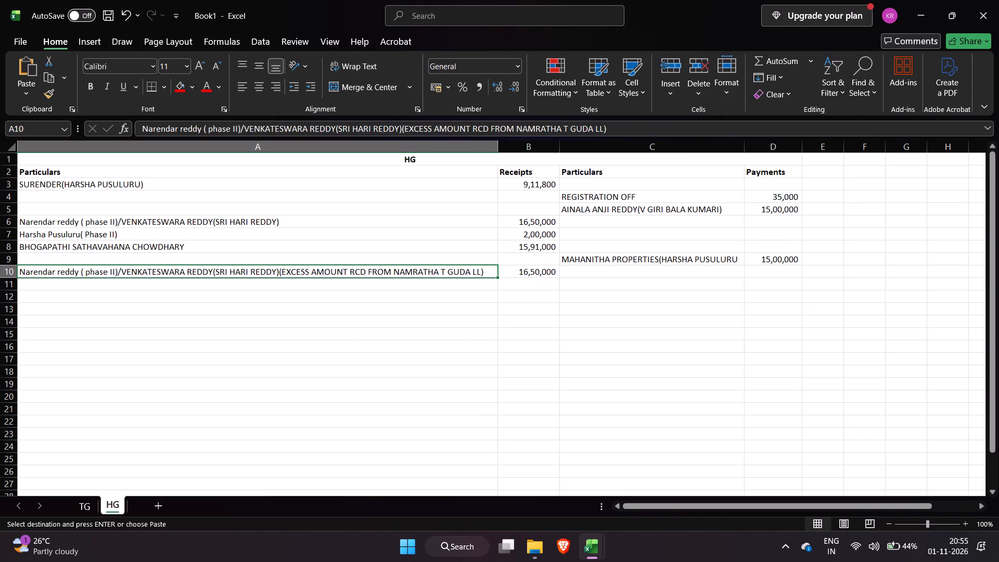
key("Down")
key("Right")
key("v")
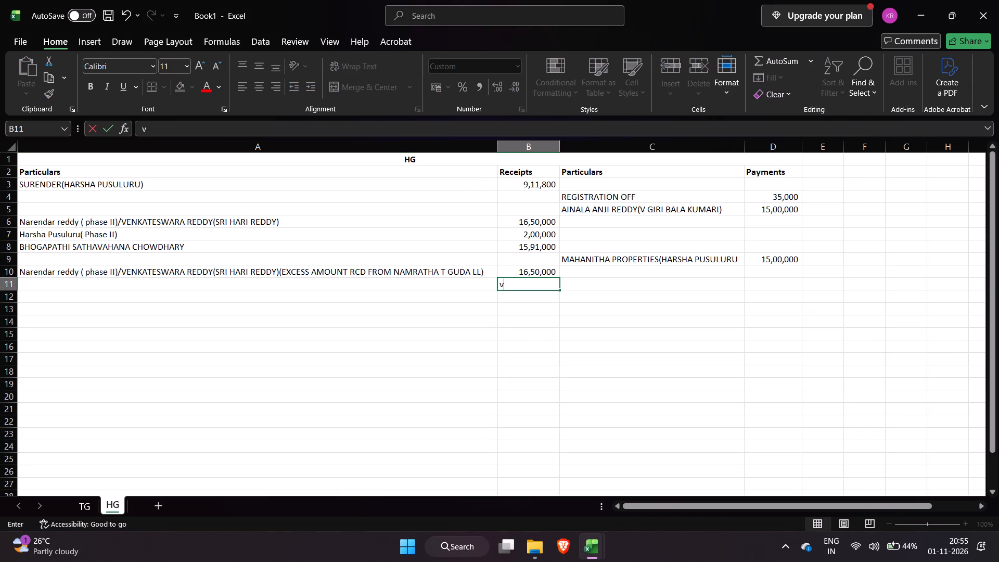
key("BackSpace")
key("ctrl+alt+v")
key("ctrl+v")
key("alt+Tab")
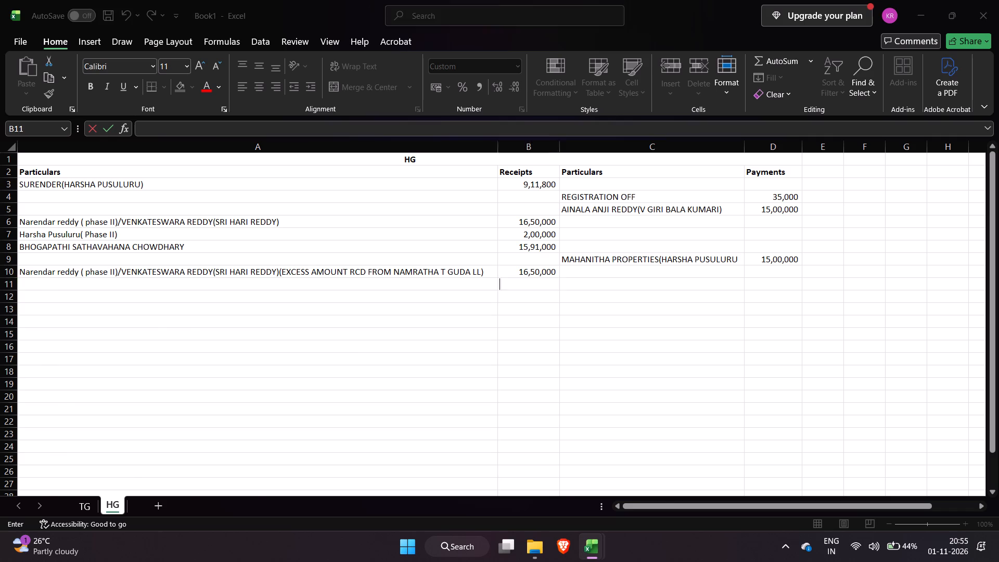
key("ctrl+c")
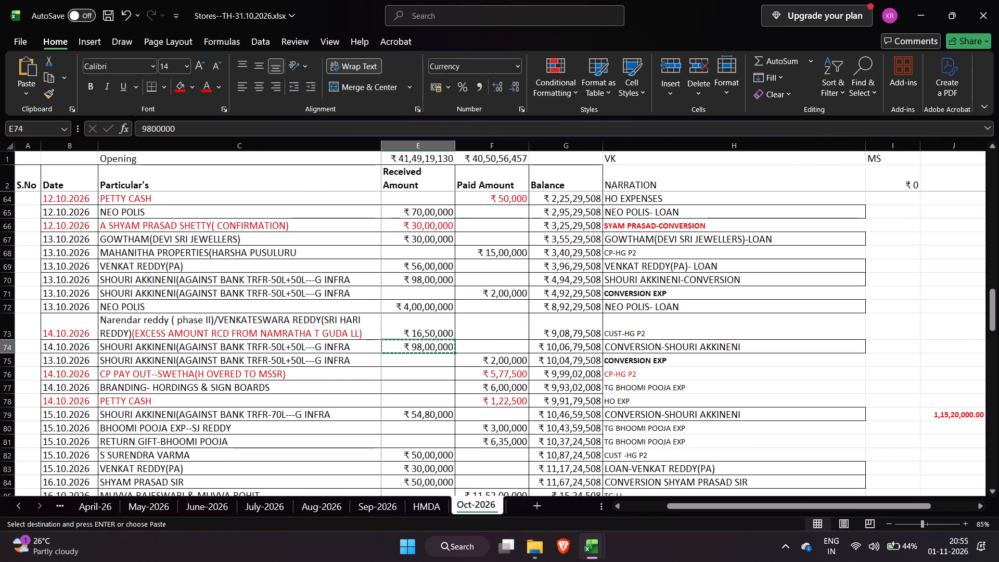
key("alt+Tab")
key("ctrl+alt+v")
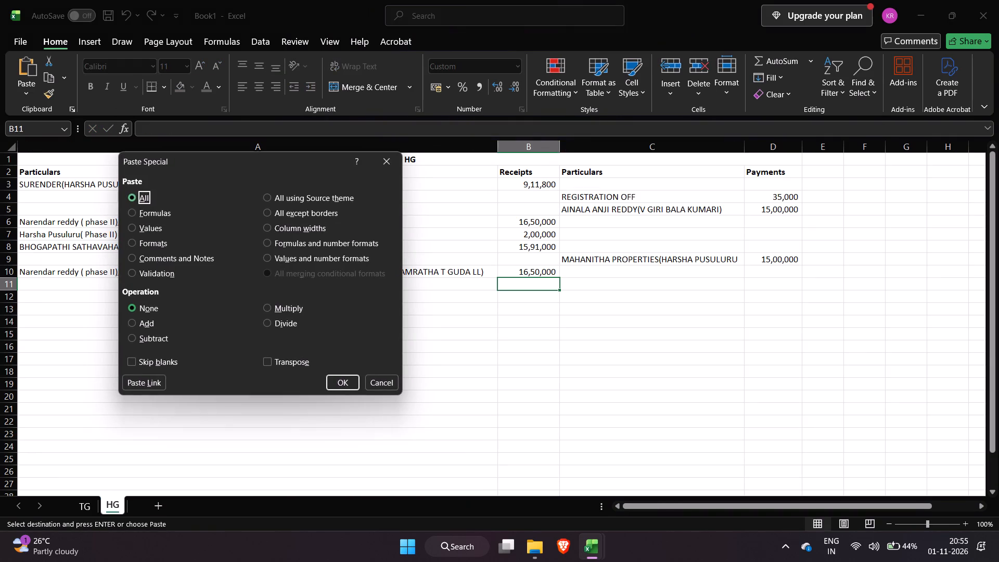
key("Down")
key("Down")
key("Return")
Copy the AGAINST BANK TRFR-50L+50L---G INFRA particulars from Oct-2026 cell C74 into HG Receipts cell A11, as values only.
key("Left")
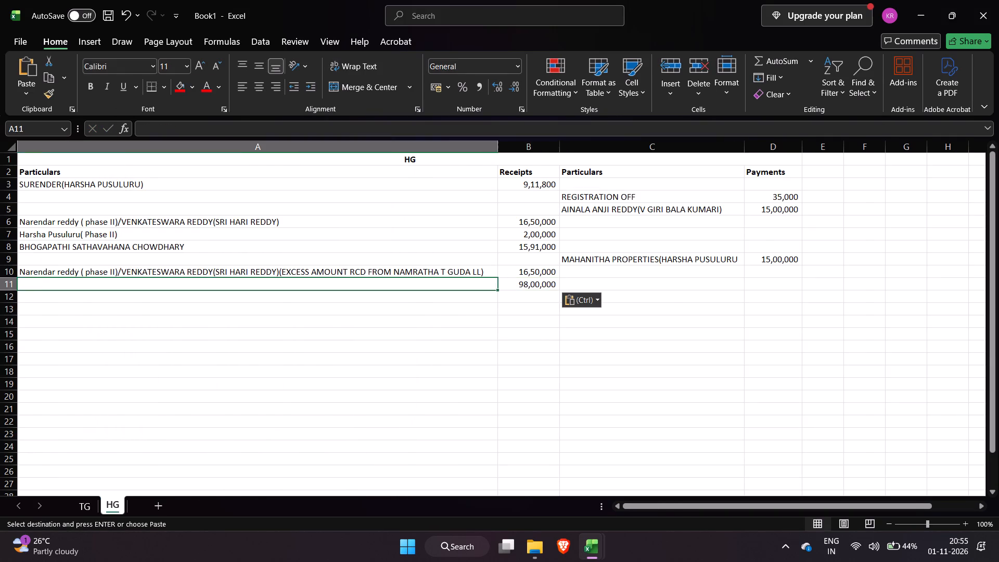
key("alt+Tab")
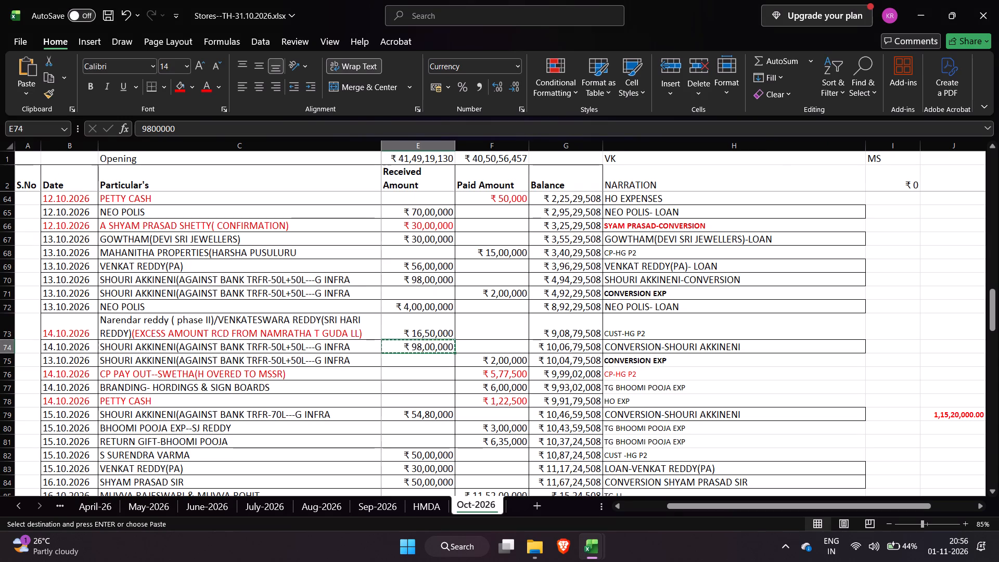
left_click(310, 347)
key("ctrl+c")
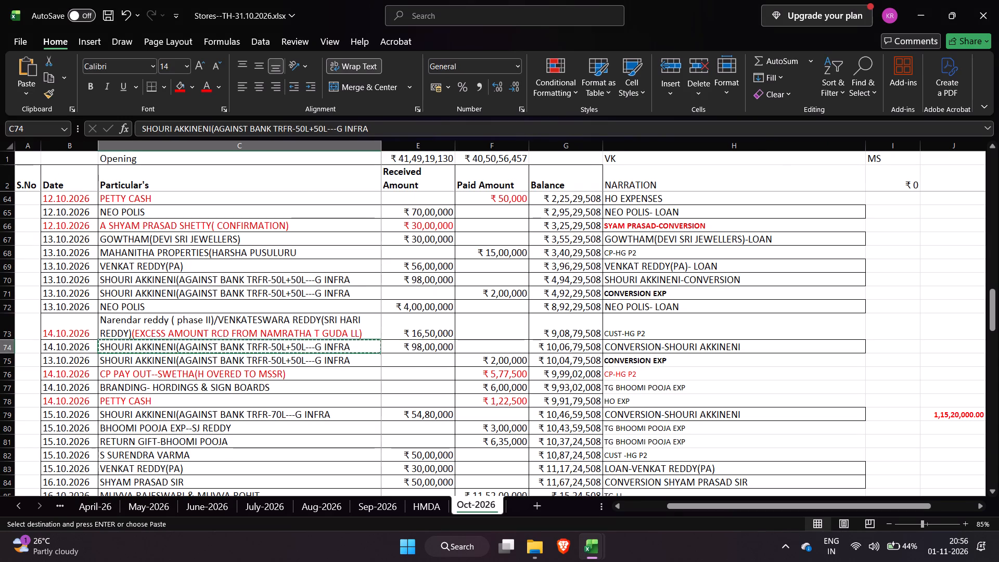
key("alt+Tab")
key("ctrl+alt+v")
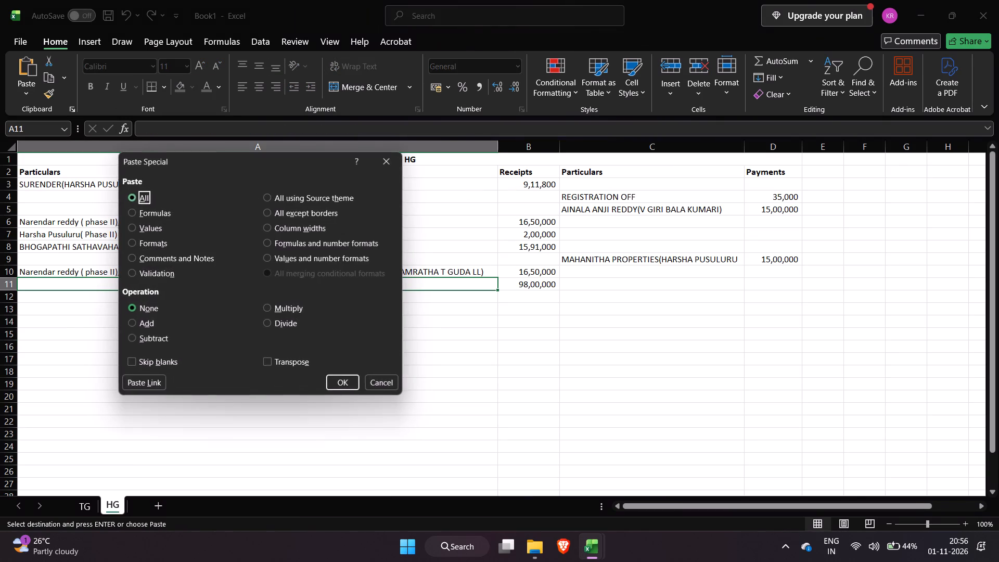
key("Down")
key("Down")
key("Return")
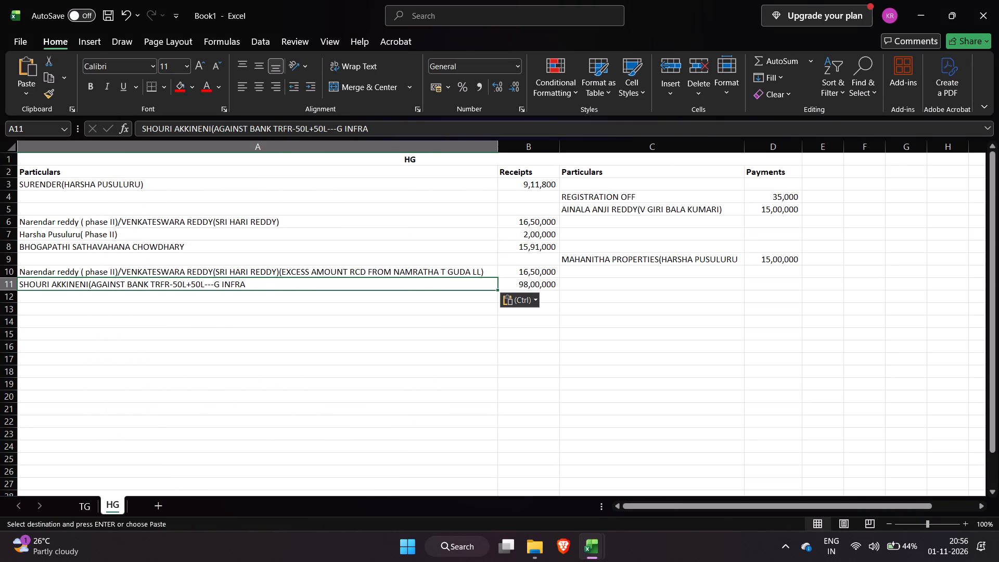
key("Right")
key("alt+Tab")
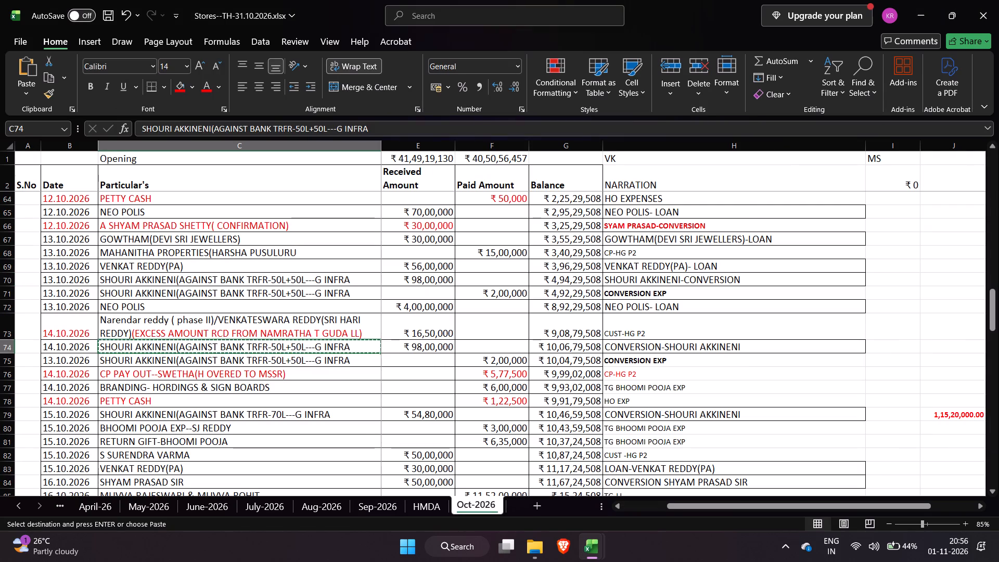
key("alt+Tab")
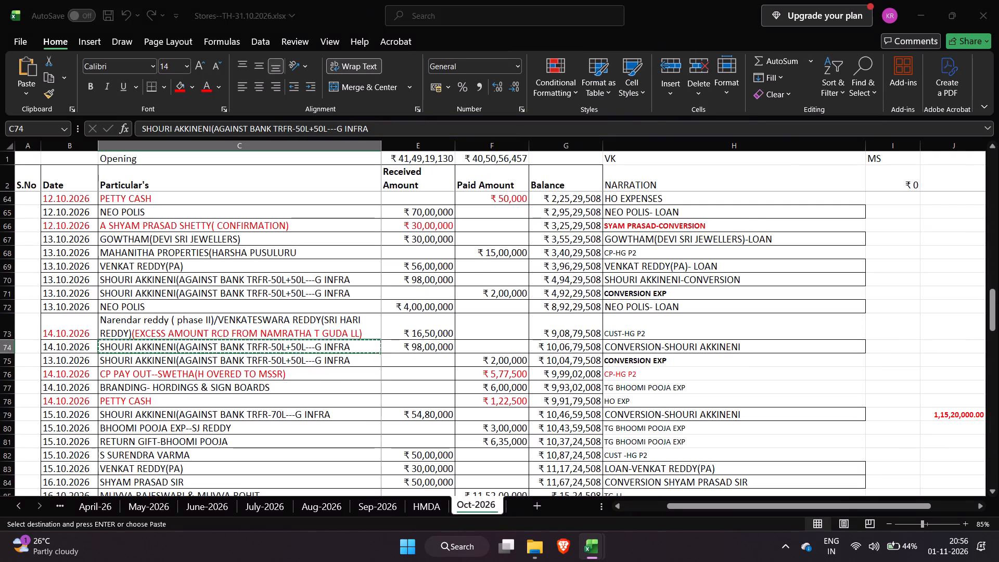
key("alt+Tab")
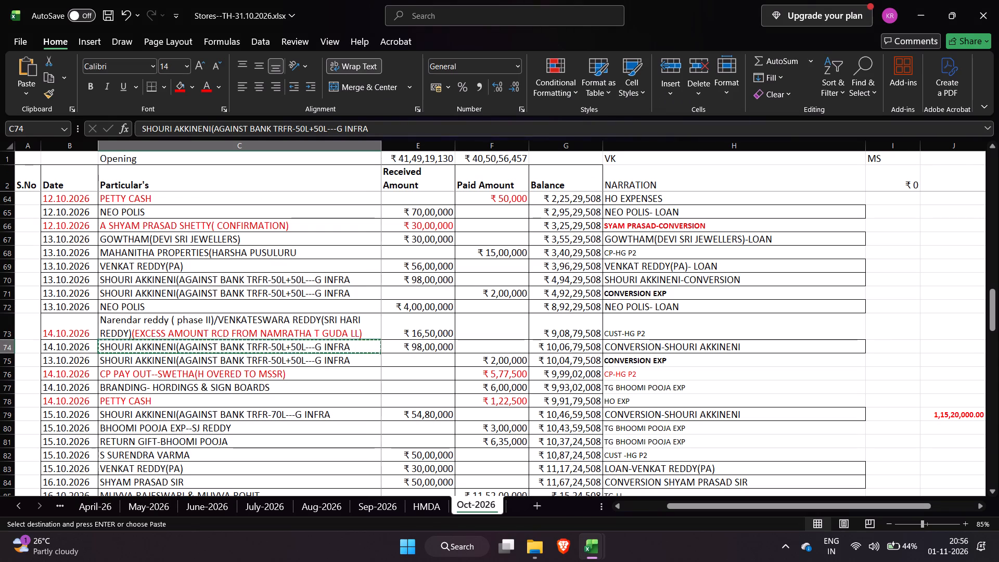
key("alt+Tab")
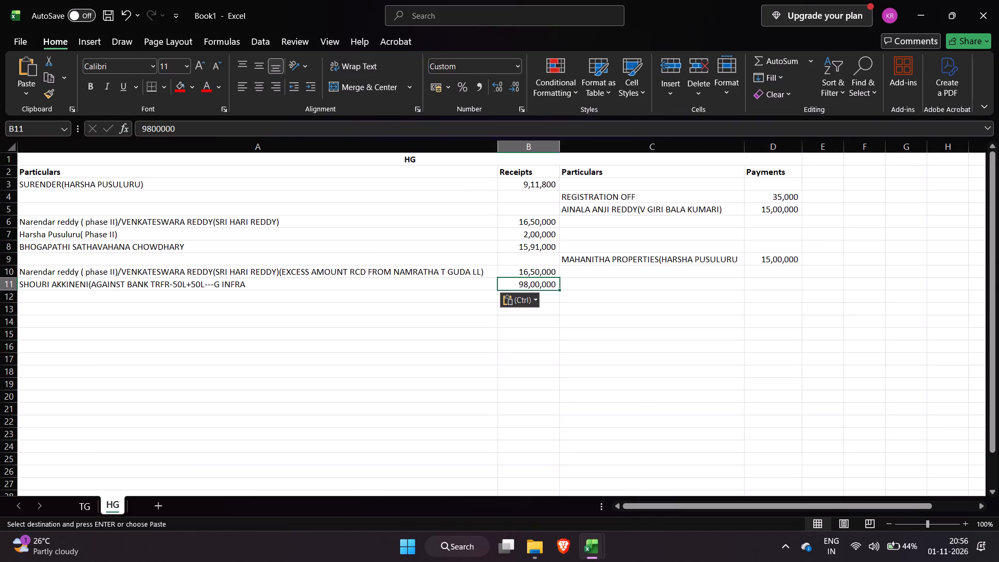
Move the AGAINST BANK TRFR-50L+50L---G INFRA receipt of 98,00,000 from HG cells A11:B11 to TG cells A33:B33.
key("Left")
key("shift+Right")
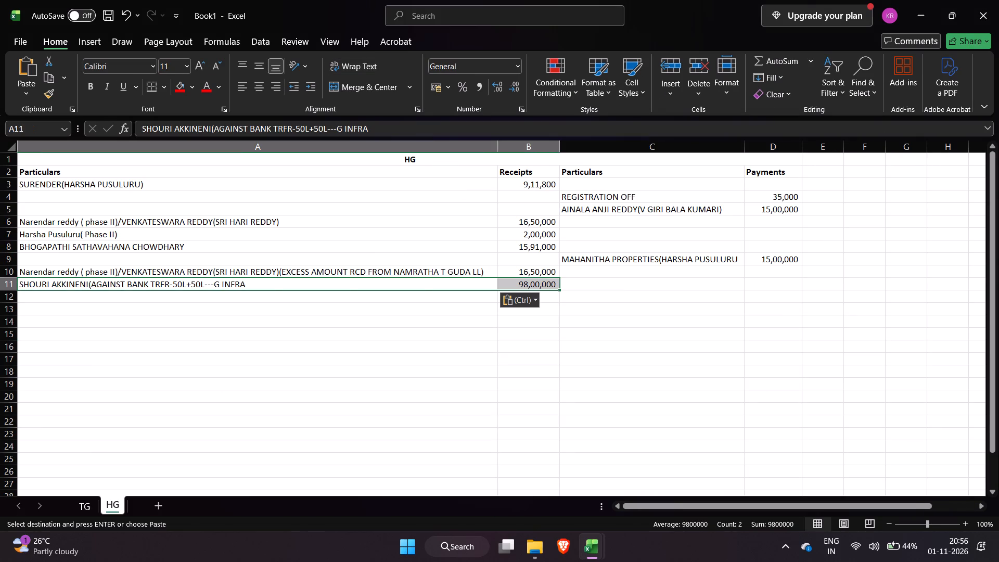
key("ctrl+x")
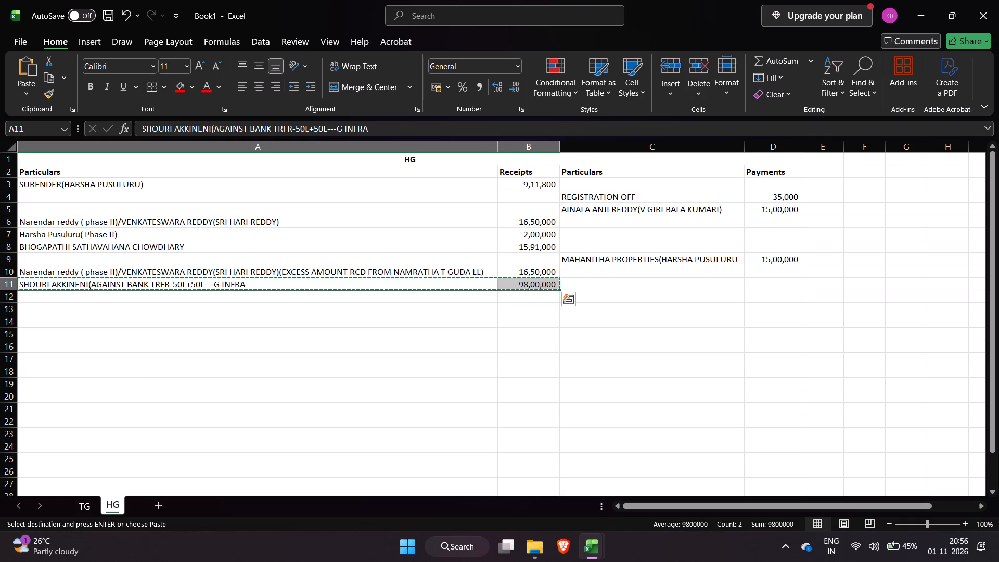
left_click(81, 504)
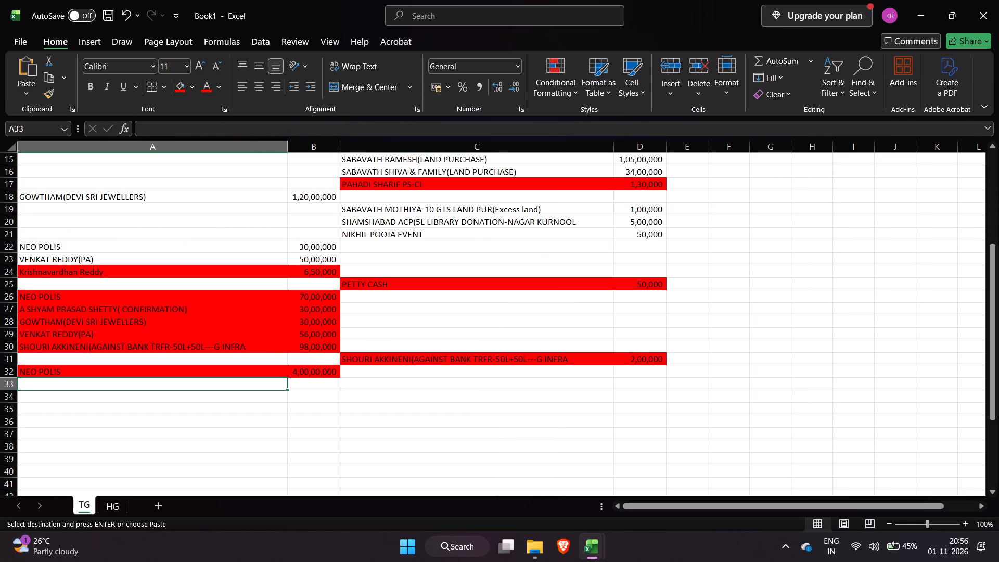
left_click(49, 386)
key("ctrl+alt+v")
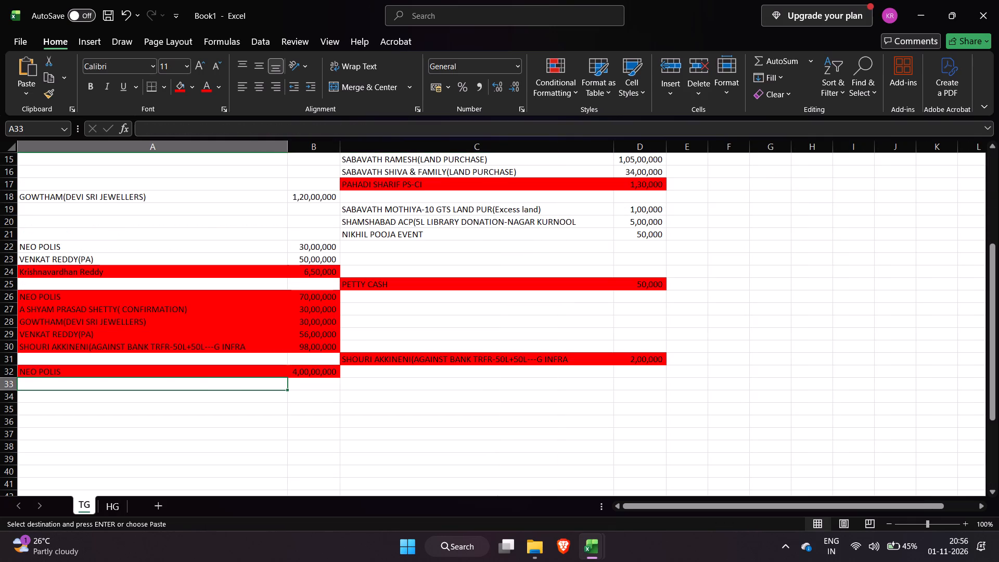
key("ctrl+v")
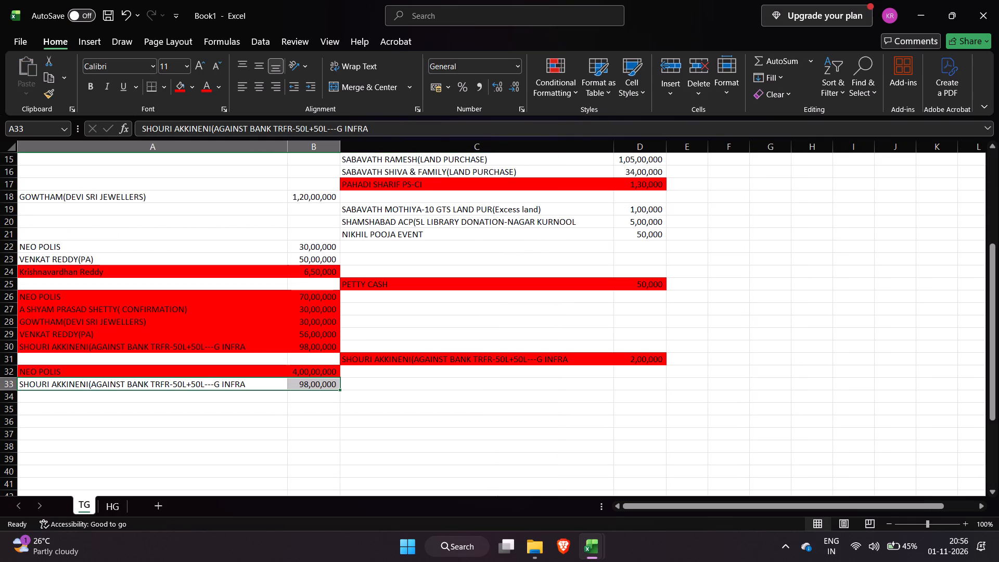
Highlight the moved receipt in TG cells A33:B33 with a red fill.
left_click(176, 91)
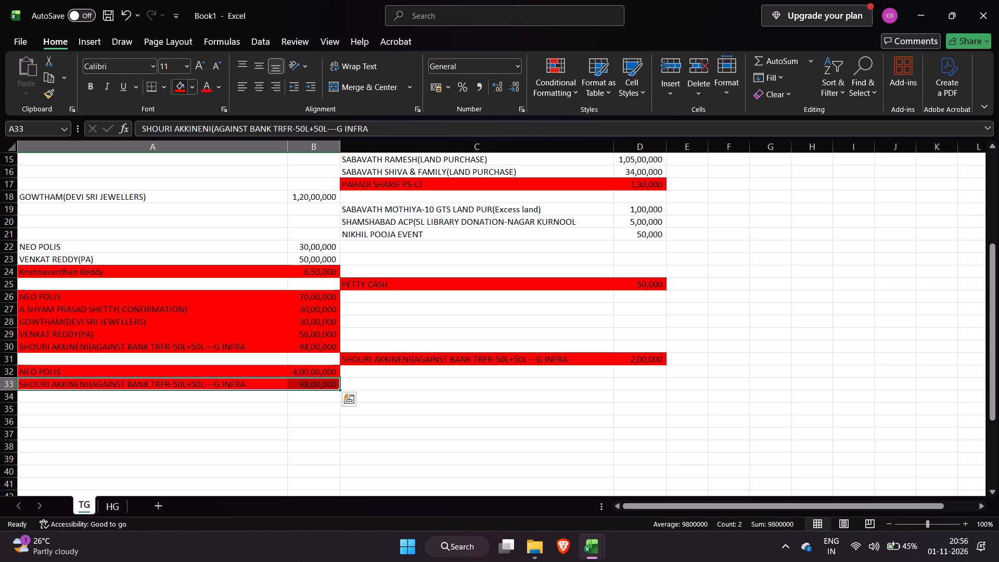
left_click(244, 415)
scroll(244, 415, "up", 1)
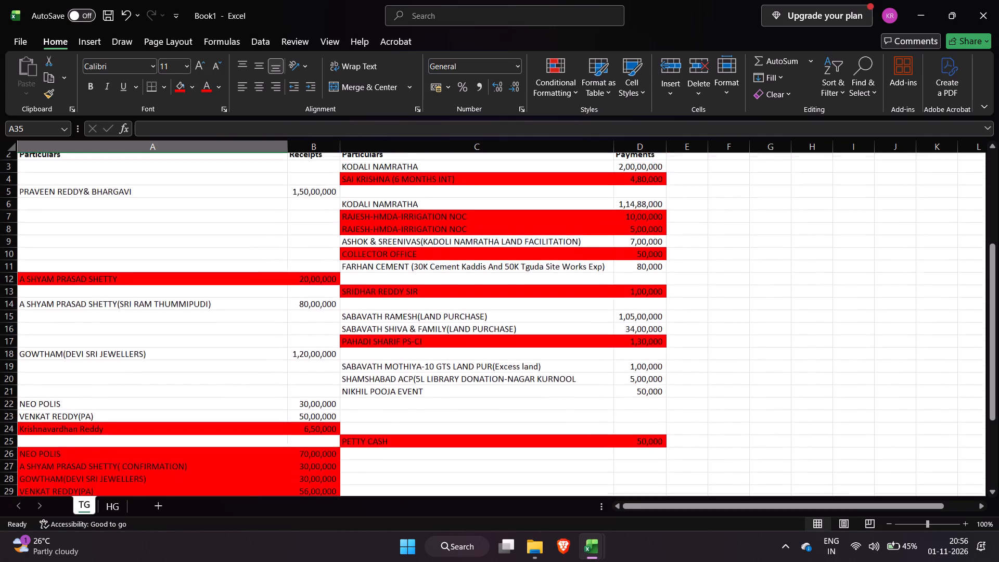
scroll(244, 415, "up", 1)
scroll(244, 415, "down", 3)
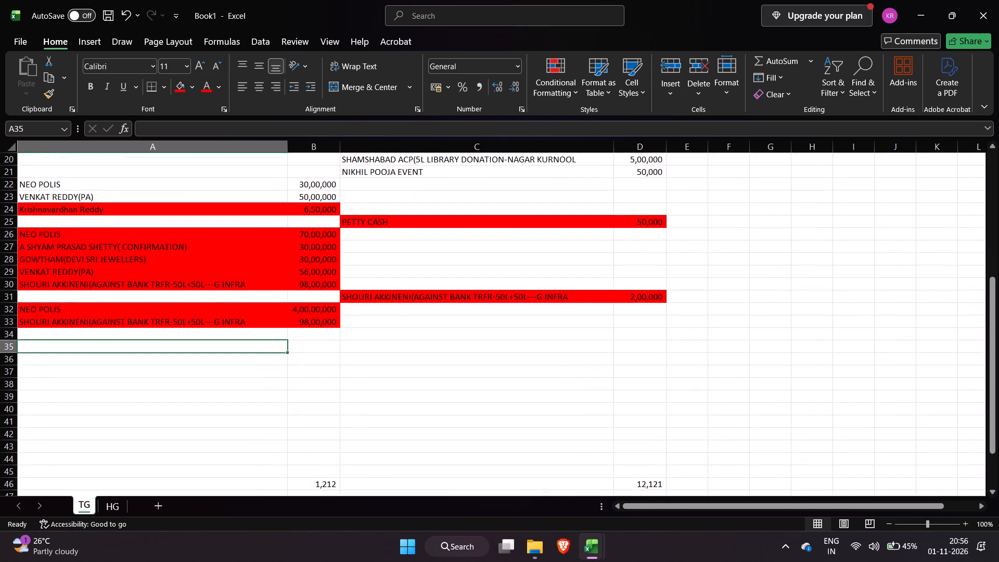
Return to the Oct-2026 ledger and examine the site, amount and narration of the entries in rows 74 and 75.
key("alt+Tab")
key("Left")
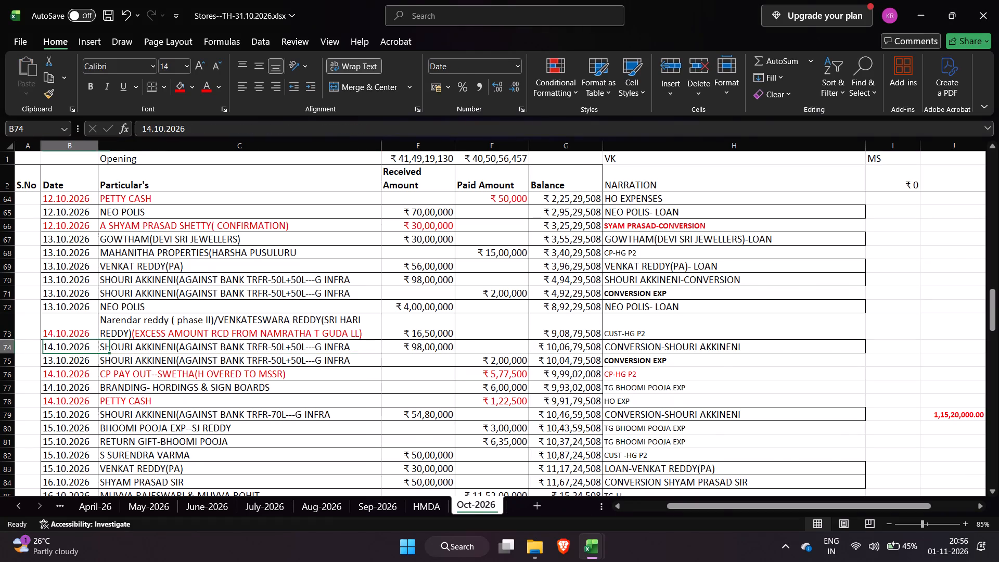
key("Right")
key("Right")
key("Right")
key("Right")
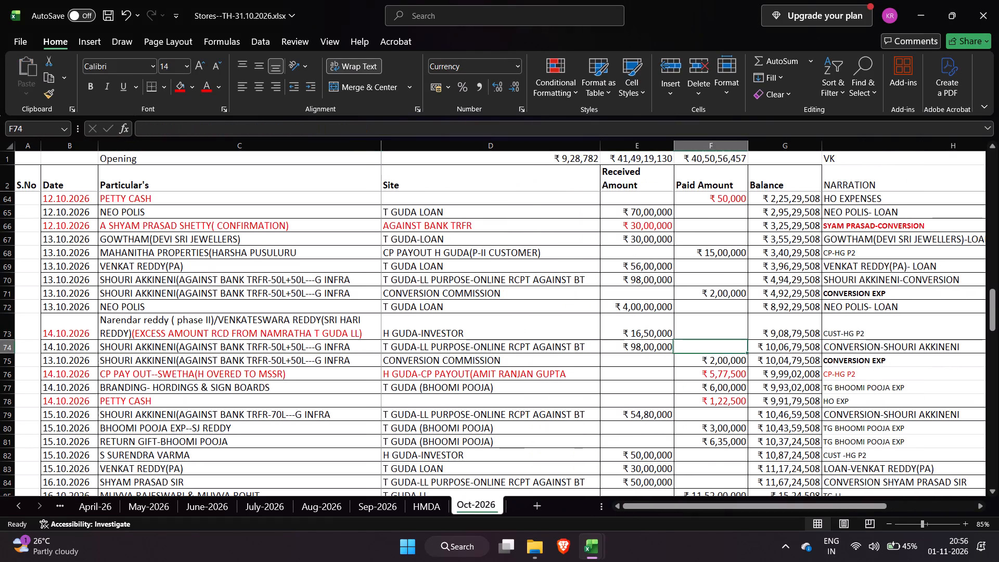
key("Right")
key("Down")
key("Left")
key("Left")
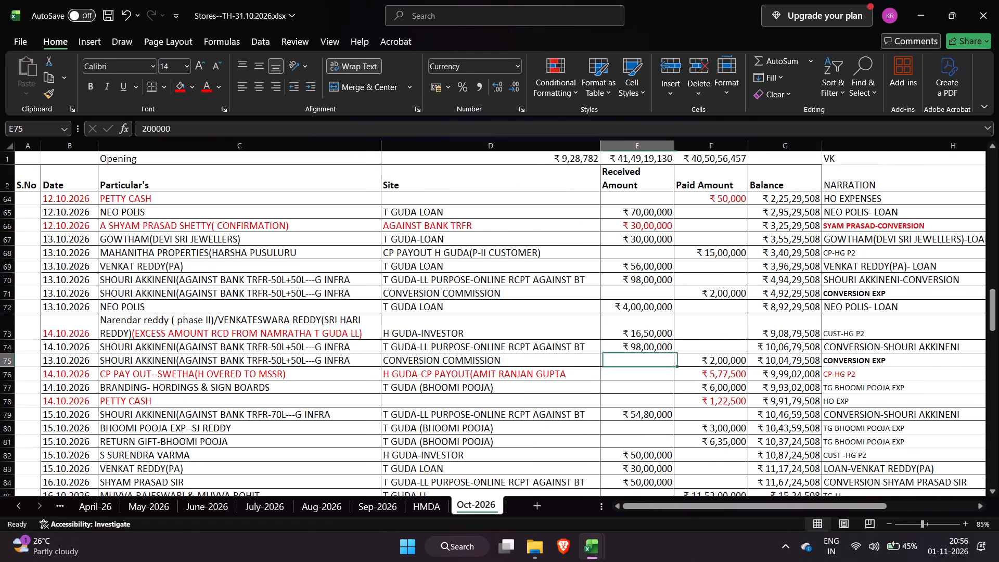
Copy the AGAINST BANK TRFR-50L+50L---G INFRA particulars from Oct-2026 cell C75 into TG payments particulars cell C34, as values only.
key("Left")
key("Left")
key("Left")
key("Right")
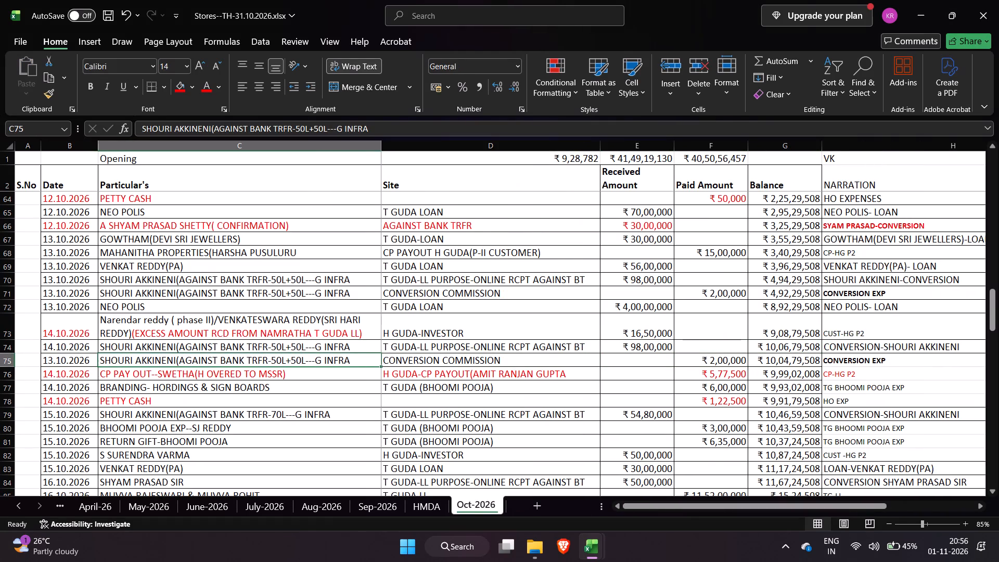
key("ctrl+c")
key("alt+Tab")
key("Down")
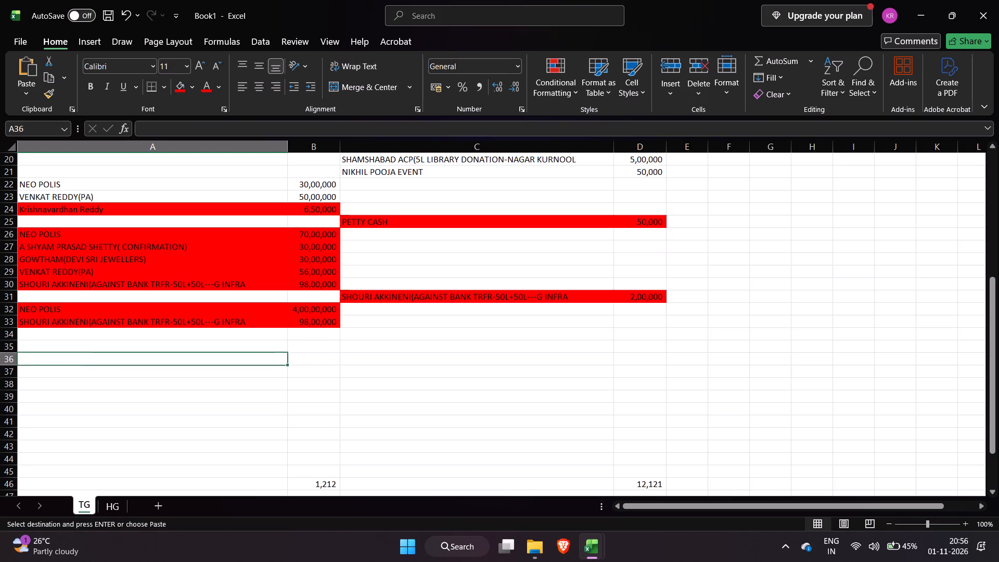
key("Up")
key("Up")
key("Right")
key("Right")
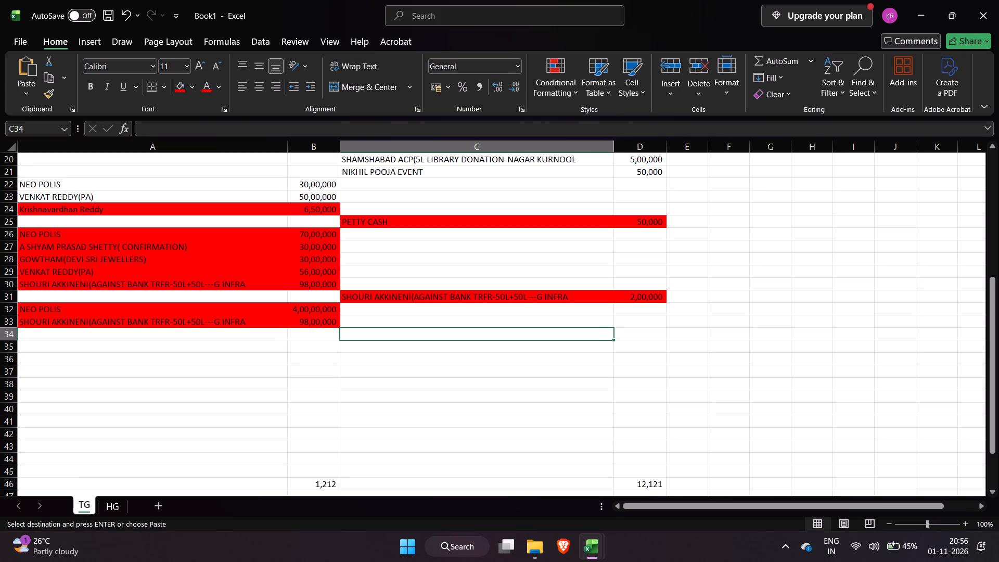
key("ctrl+v")
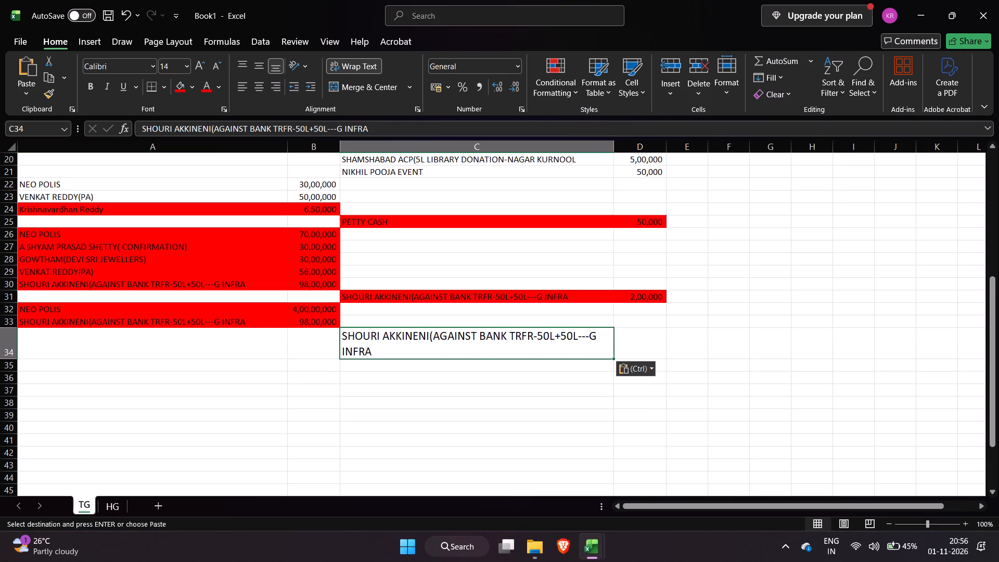
key("ctrl+z")
key("ctrl+alt+v")
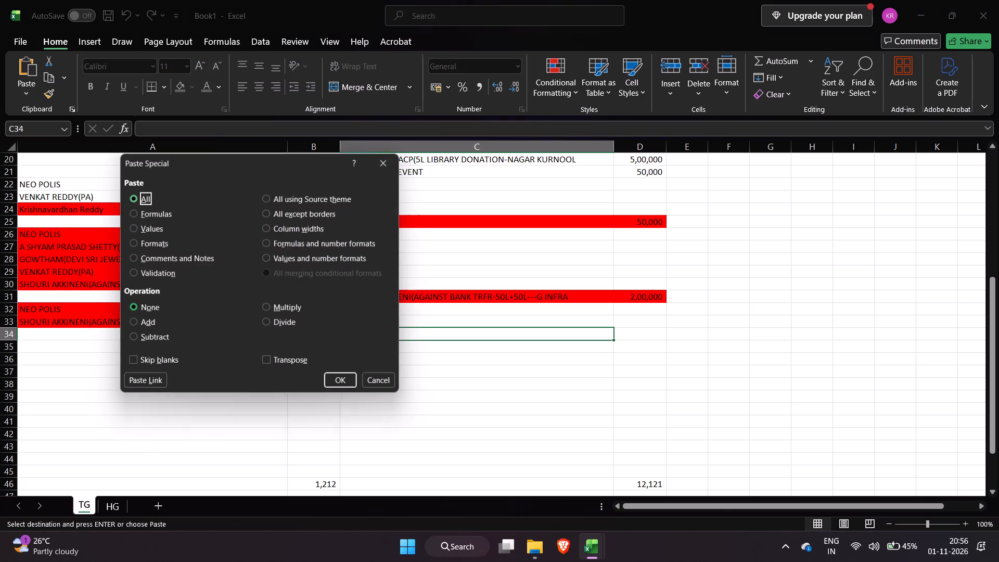
key("Down")
key("Down")
key("Return")
Copy the paid amount 2,00,000 from Oct-2026 cell F75 into TG Payments cell D34, as values only.
key("Right")
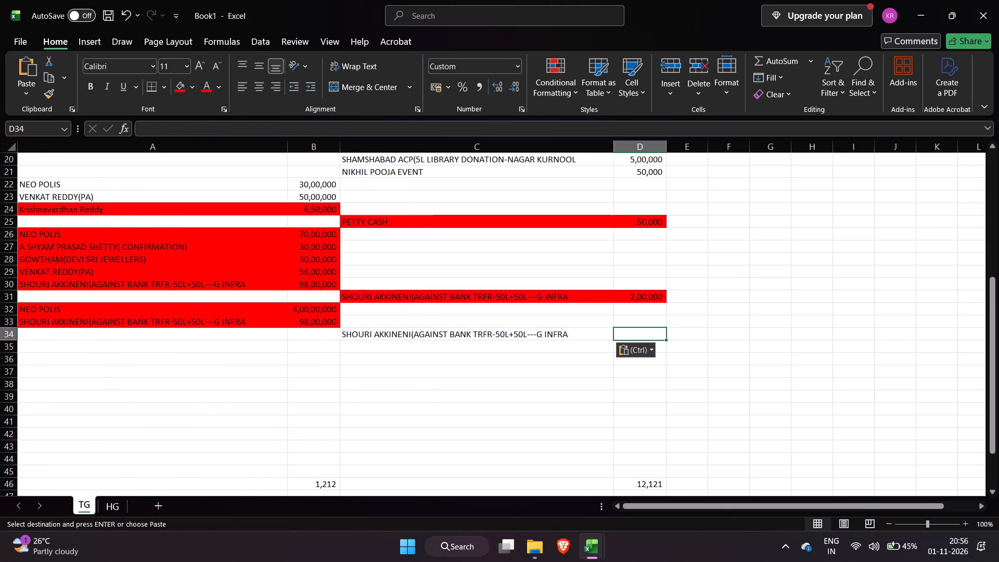
key("alt+Tab")
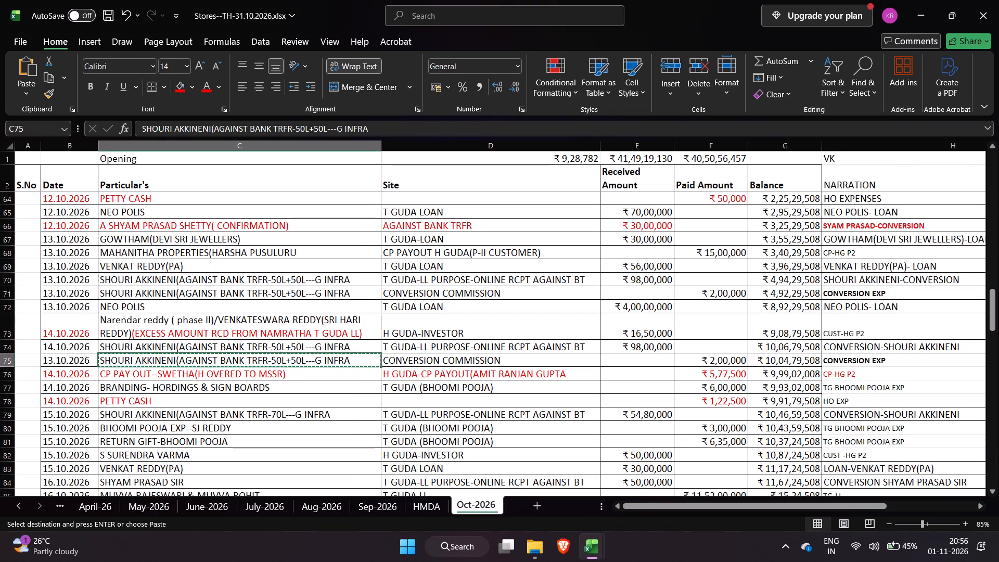
key("Right")
key("Right")
key("Right")
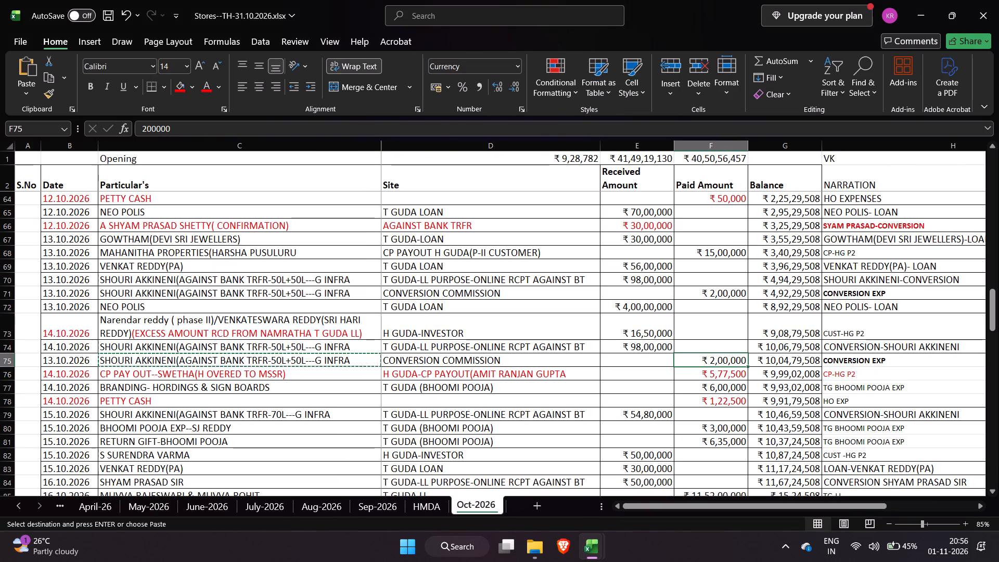
key("ctrl+c")
key("alt+Tab")
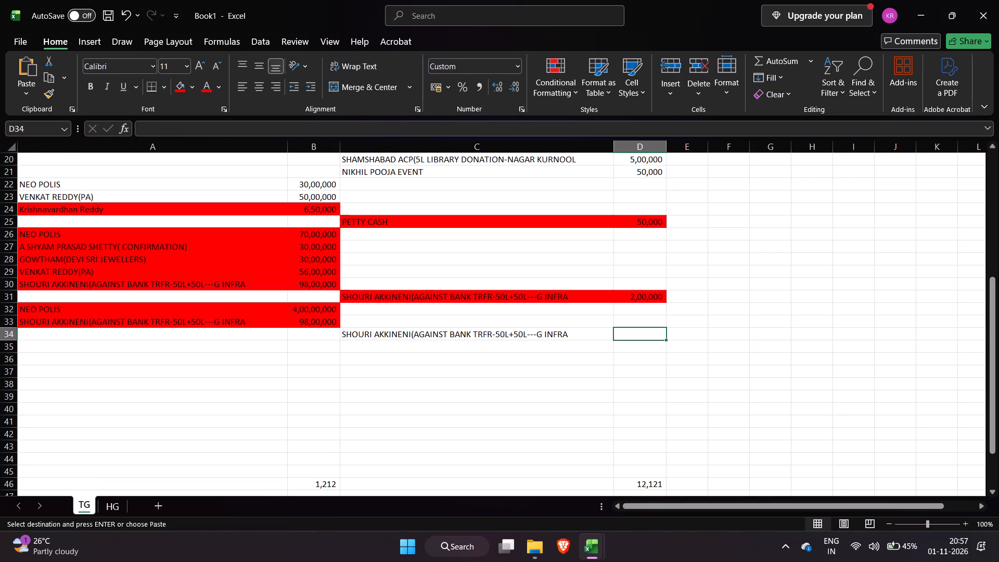
key("ctrl+alt+v")
key("Down")
key("Down")
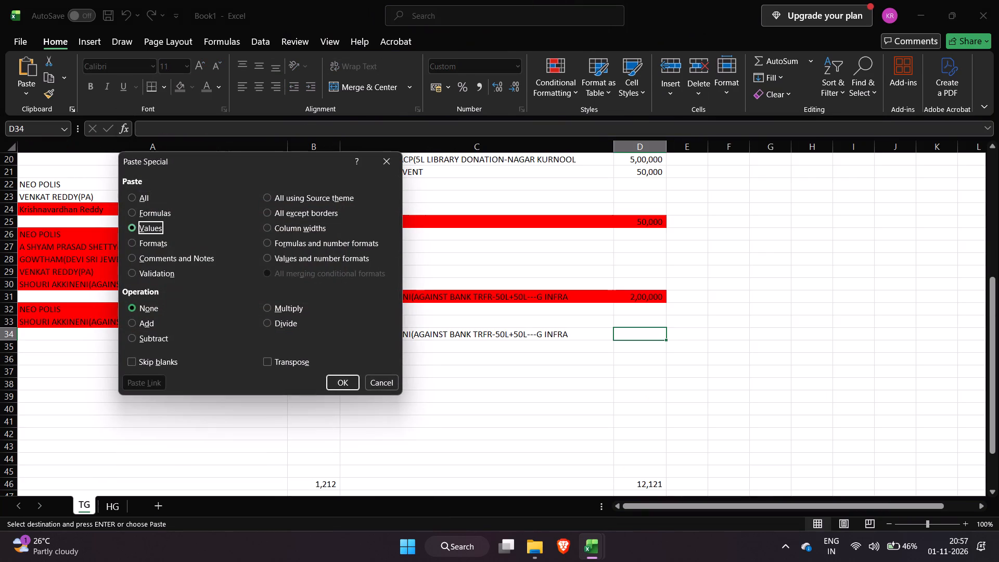
key("Return")
Highlight the 2,00,000 payment entry in TG cells C34:D34 with a red fill.
key("Left")
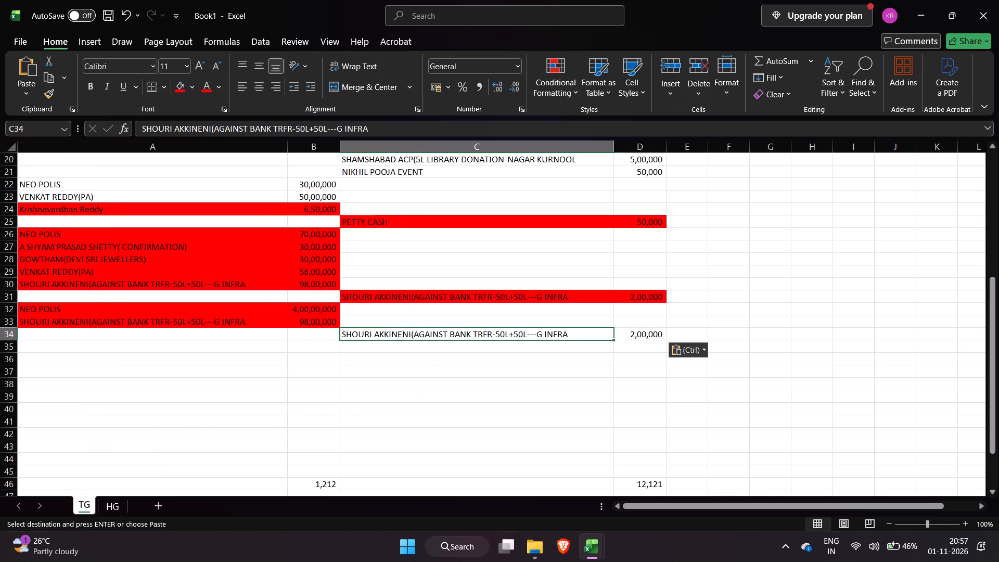
key("shift+Right")
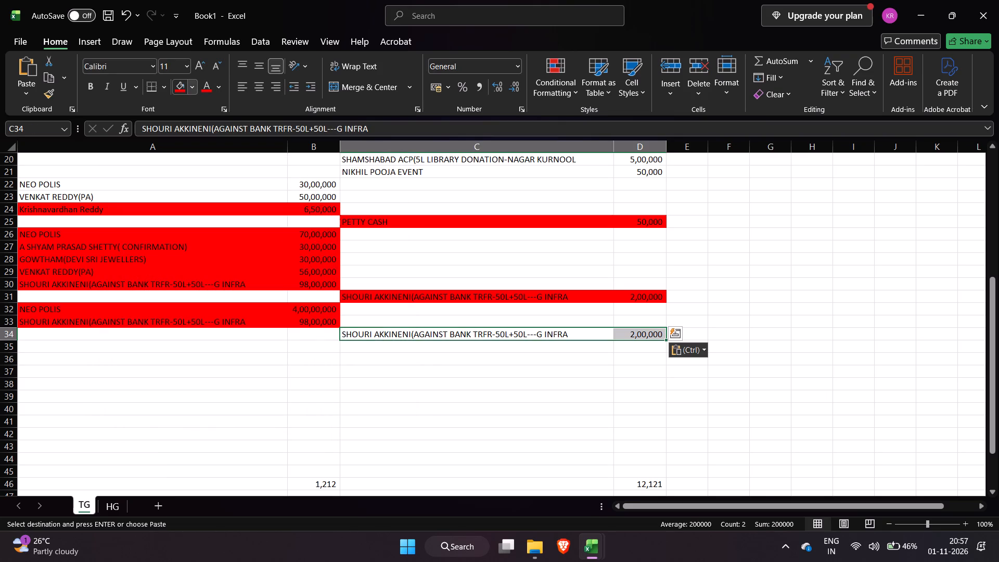
left_click(182, 89)
left_click(377, 317)
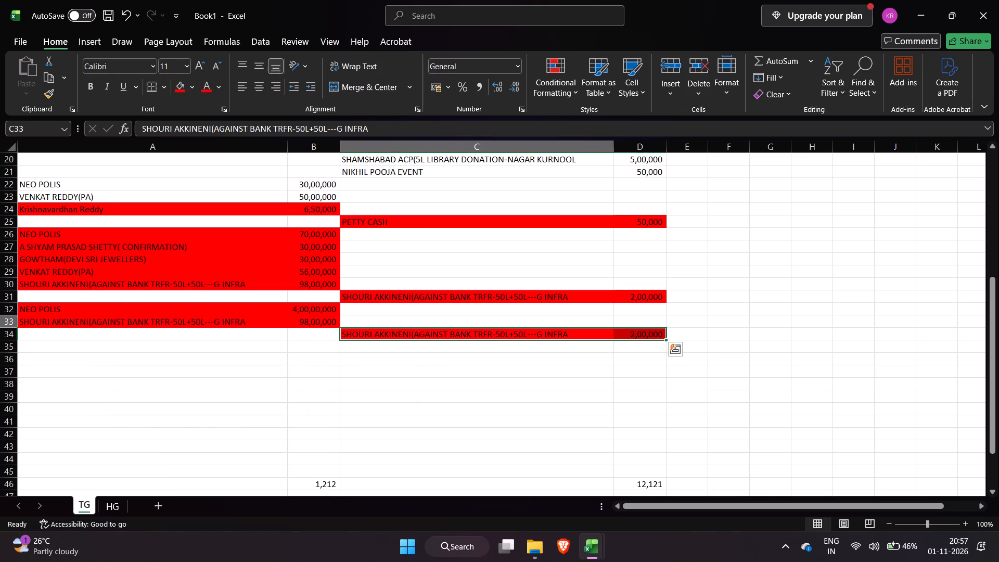
key("Down")
key("Down")
Check the narration of Oct-2026 row 76 and copy its paid amount 5,77,500 into HG Payments cell D11, as values only.
key("alt+Tab")
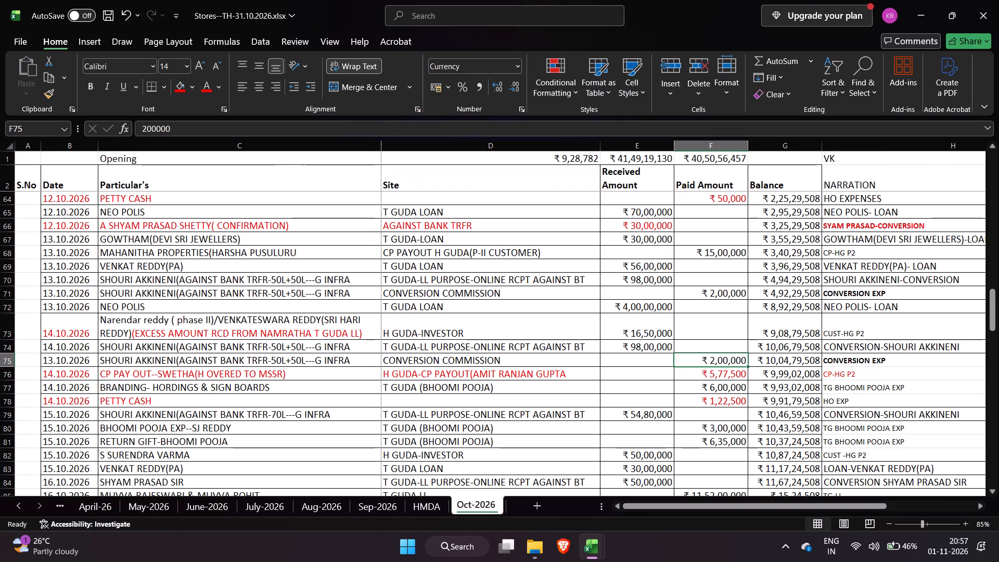
key("Right")
key("Right")
key("Down")
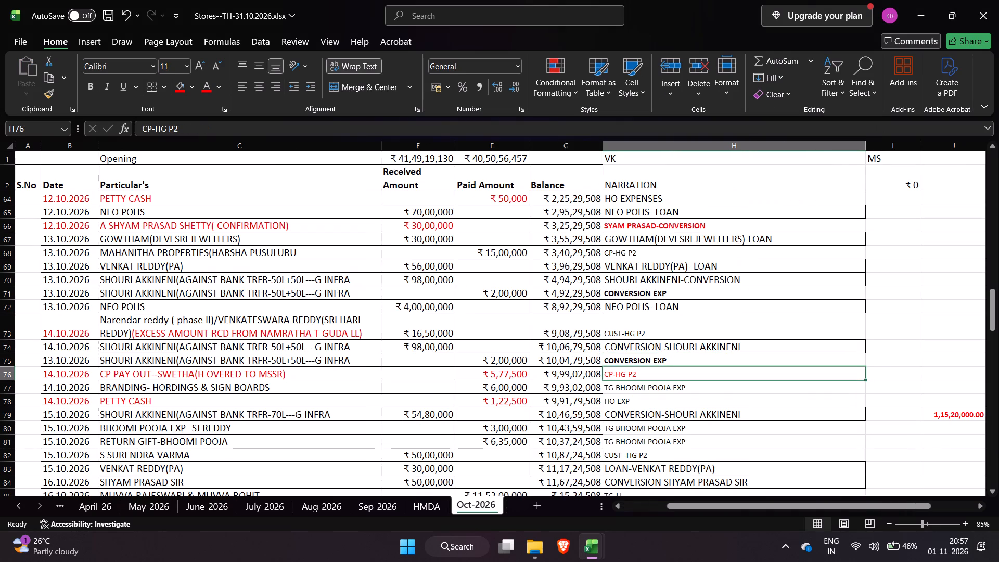
key("Left")
key("Left")
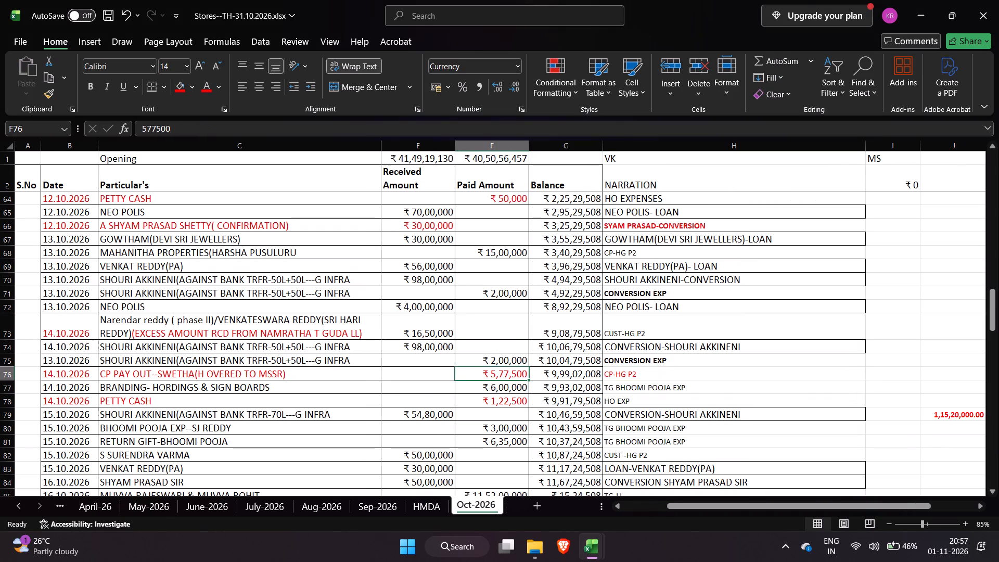
key("ctrl+c")
key("alt+Tab")
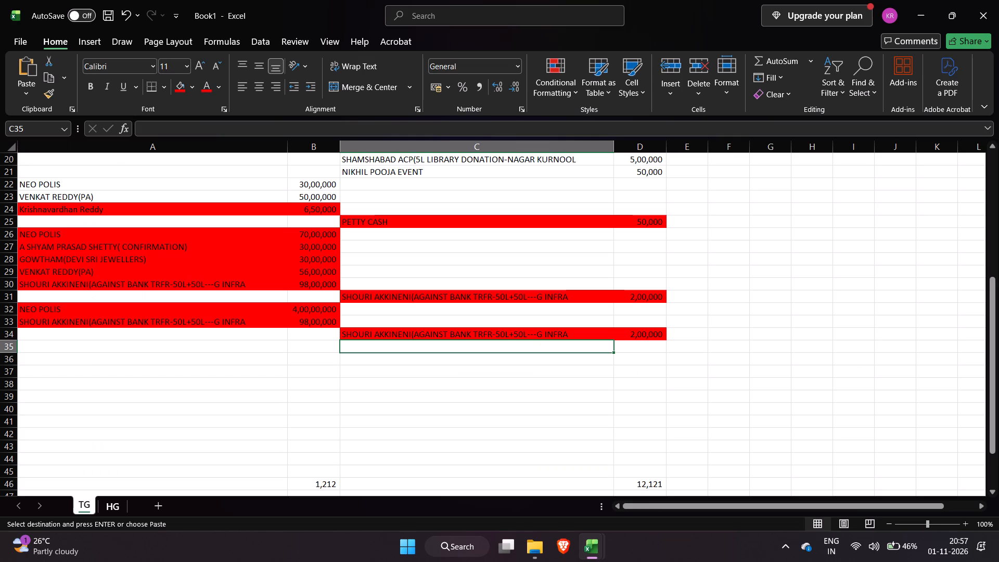
left_click(110, 509)
key("Right")
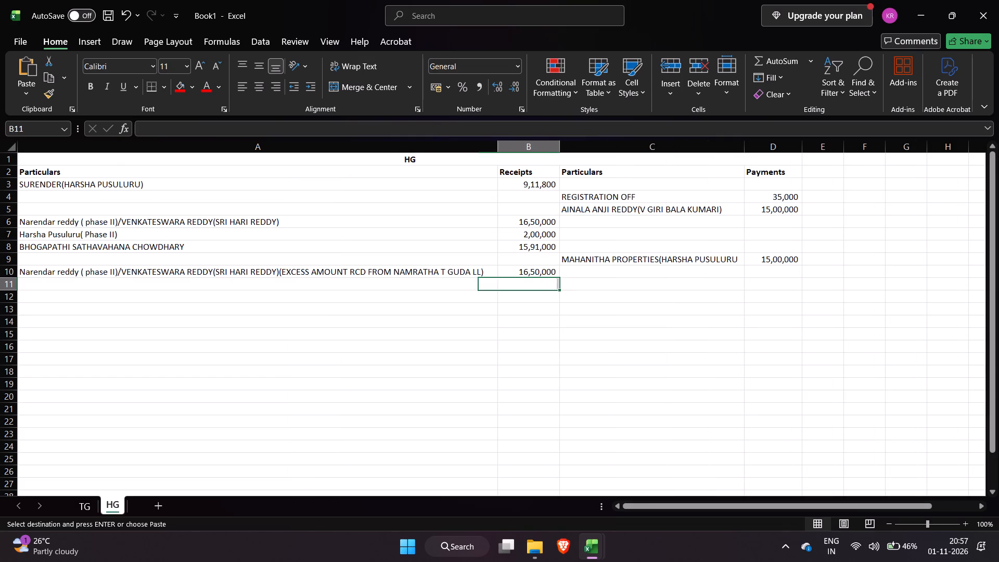
key("Right")
key("Right")
key("ctrl+alt+v")
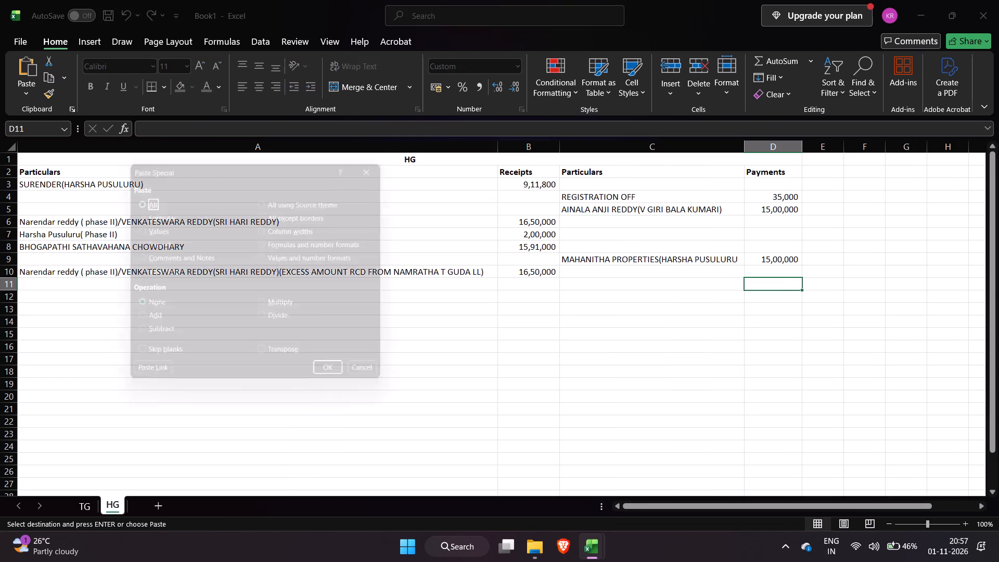
key("Down")
key("Down")
key("Return")
Copy the CP PAY OUT particulars from Oct-2026 cell C76 into HG payments particulars cell C11, as values only.
key("Left")
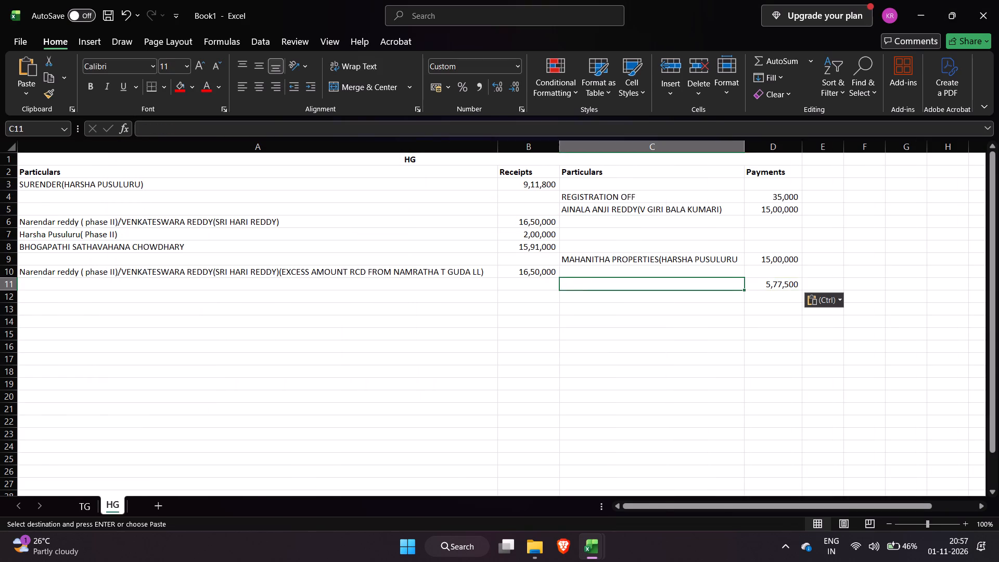
key("alt+Tab")
key("Left")
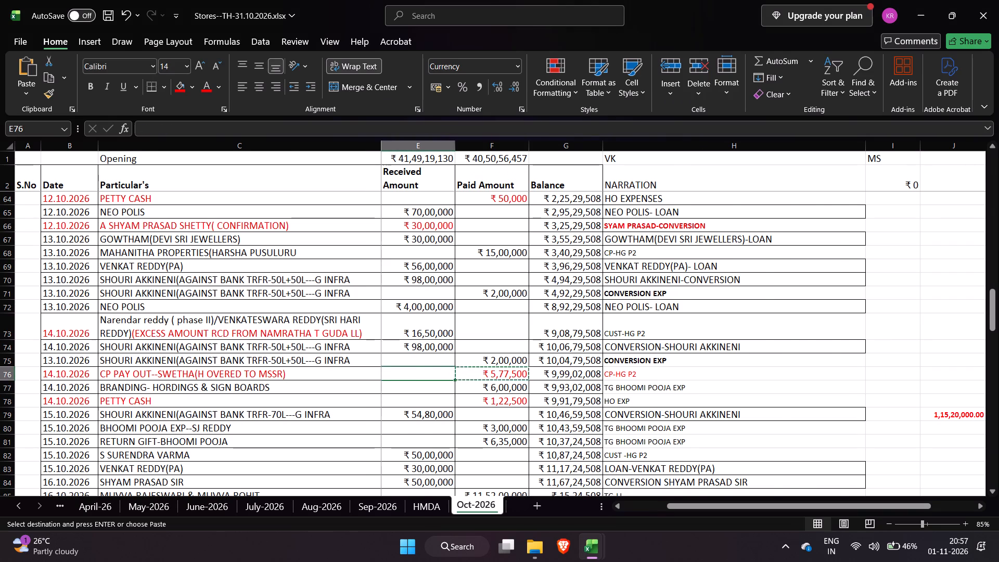
key("Left")
key("Left")
key("ctrl+c")
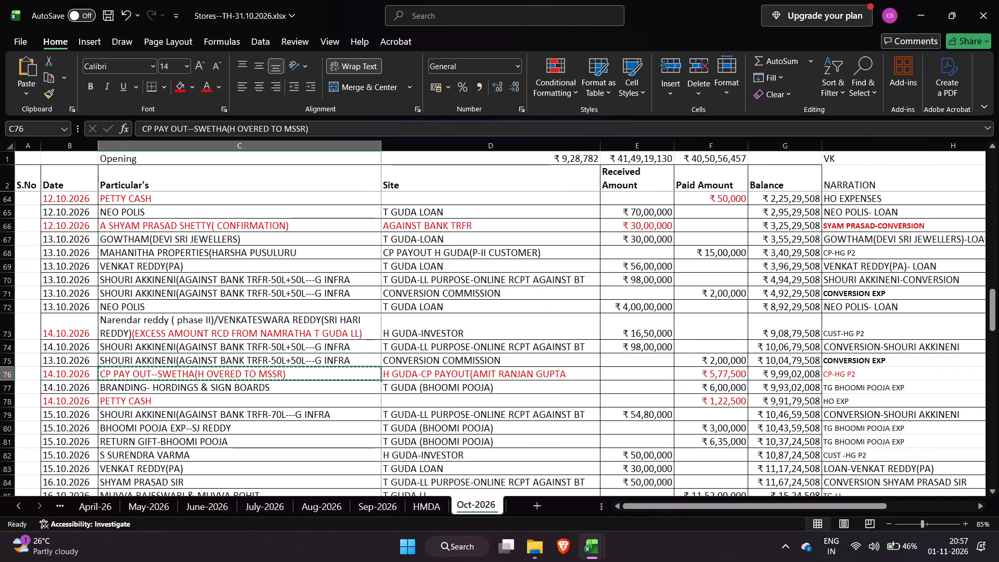
key("alt+Tab")
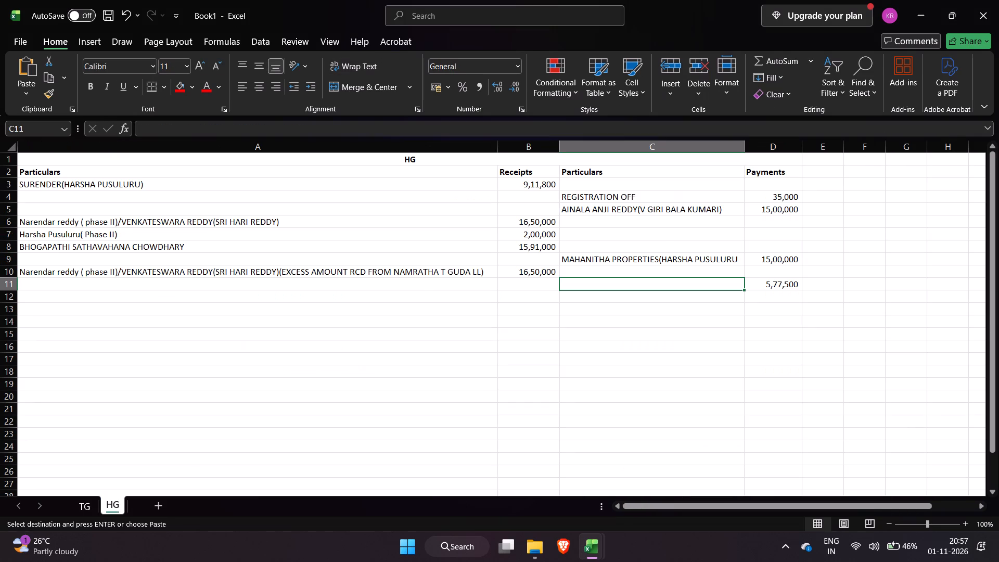
key("ctrl+alt+v")
key("Down")
key("Down")
key("Return")
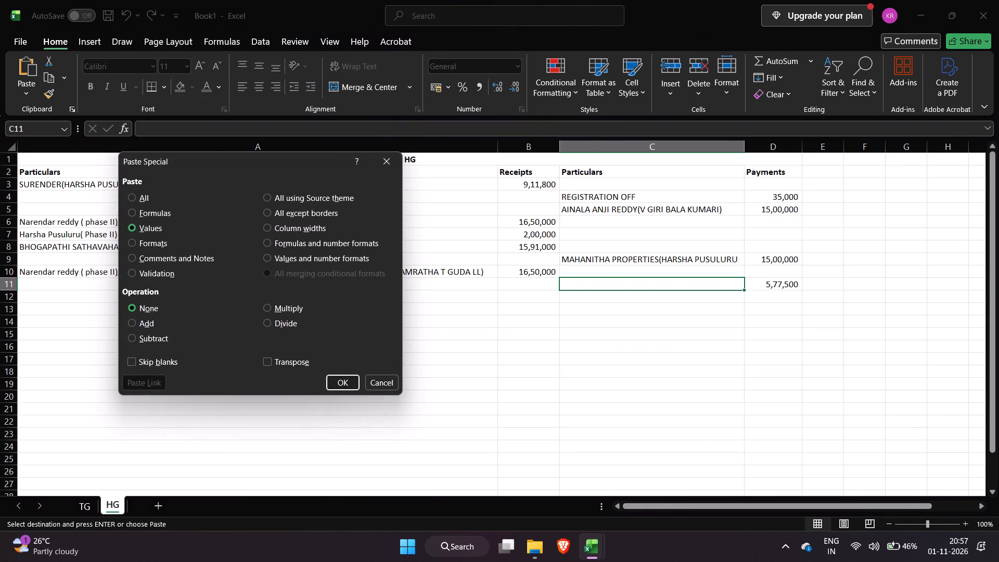
Copy the BRANDING- HORDINGS & SIGN BOARDS particulars from Oct-2026 cell C77 into TG payments particulars cell C35, as values only.
key("alt+Tab")
key("Down")
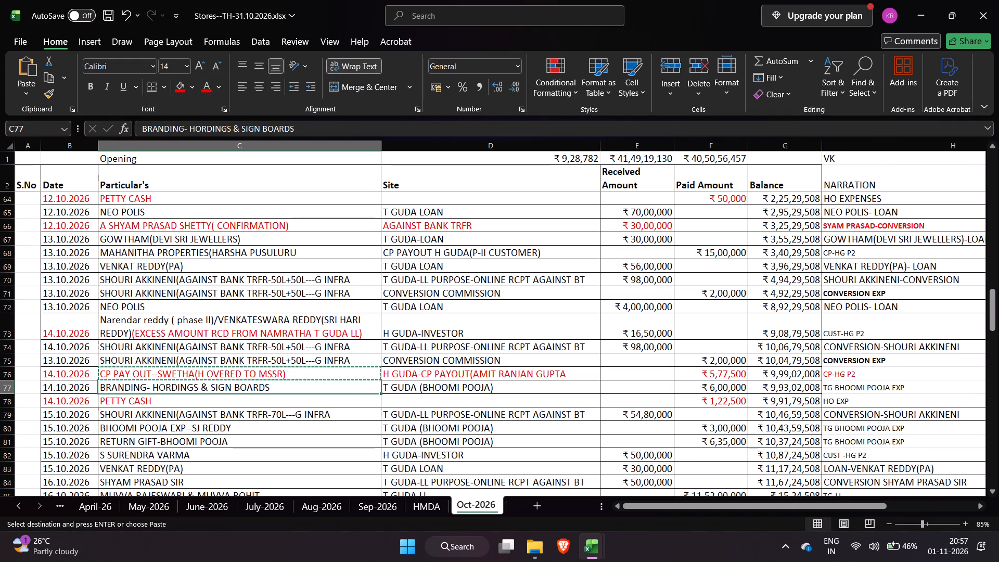
key("ctrl+c")
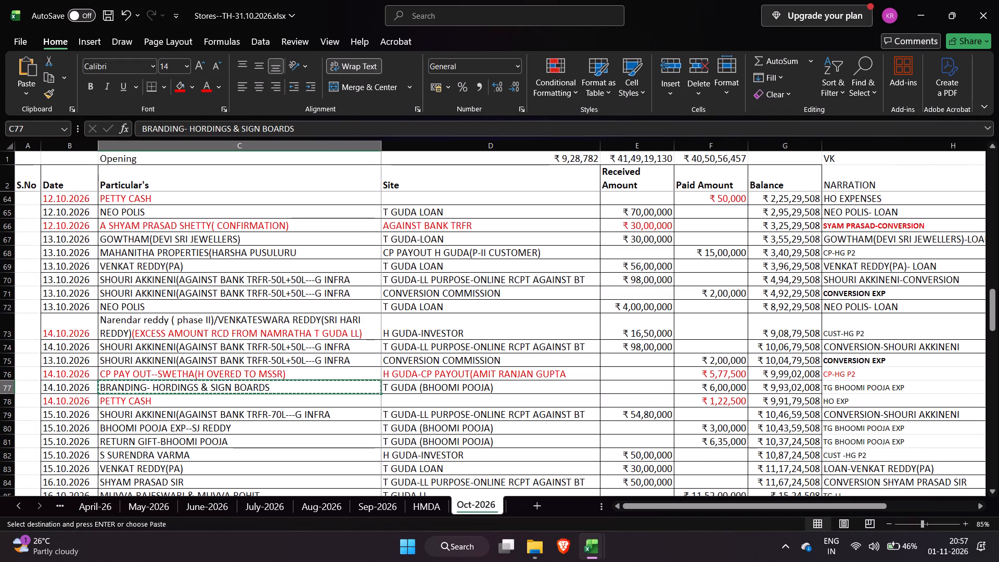
key("alt+Tab")
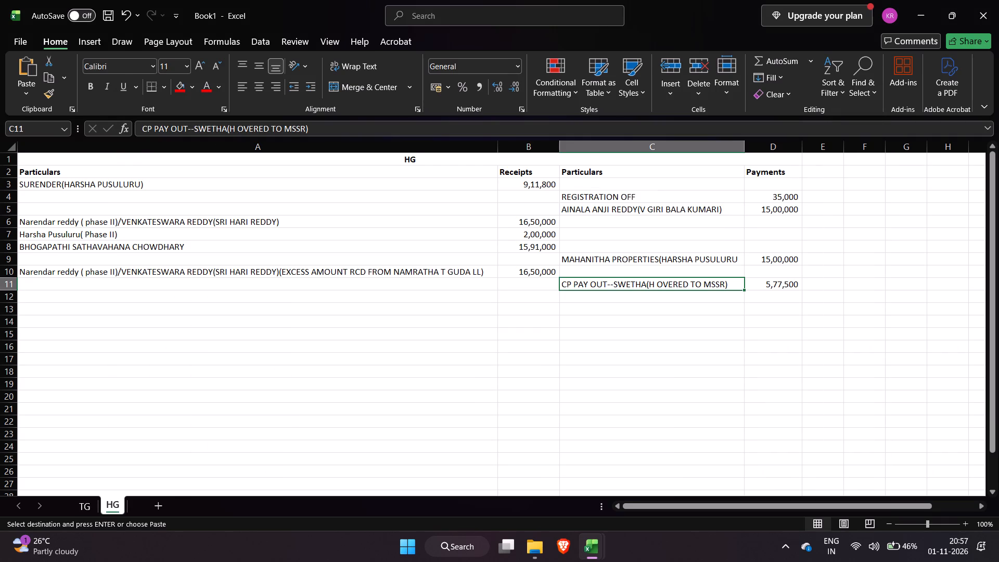
left_click(82, 504)
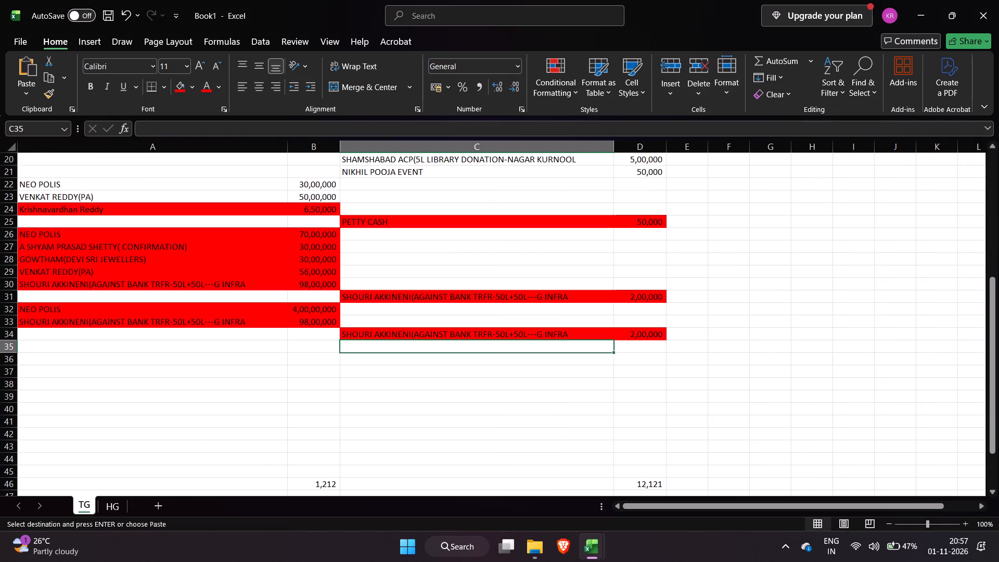
key("ctrl+alt+v")
key("Down")
key("Down")
key("Return")
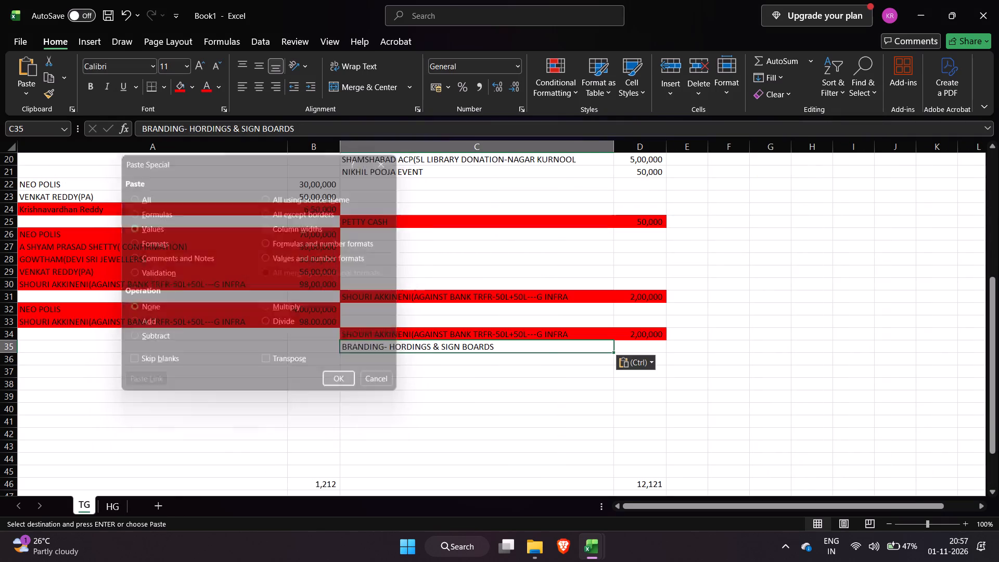
Copy the paid amount 6,00,000 from Oct-2026 cell F77 into TG Payments cell D35, as values only.
key("Right")
key("alt+Tab")
key("Right")
key("Right")
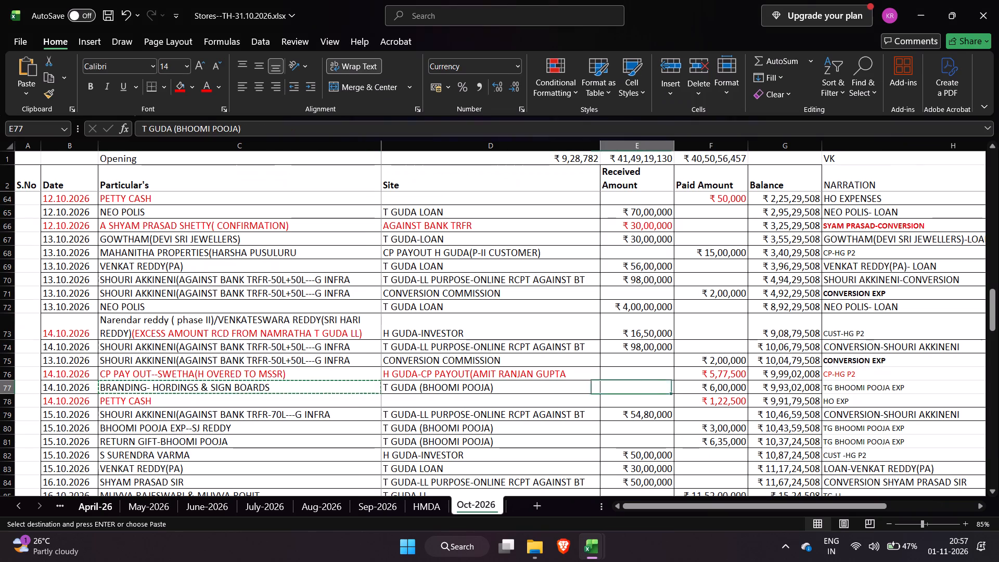
key("Right")
key("ctrl+c")
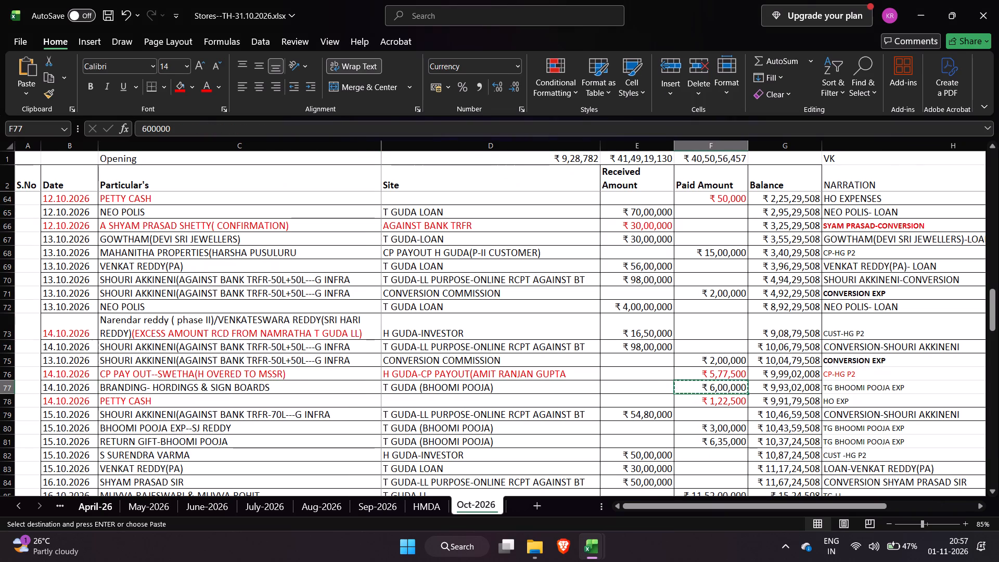
key("alt+Tab")
key("ctrl+alt+v")
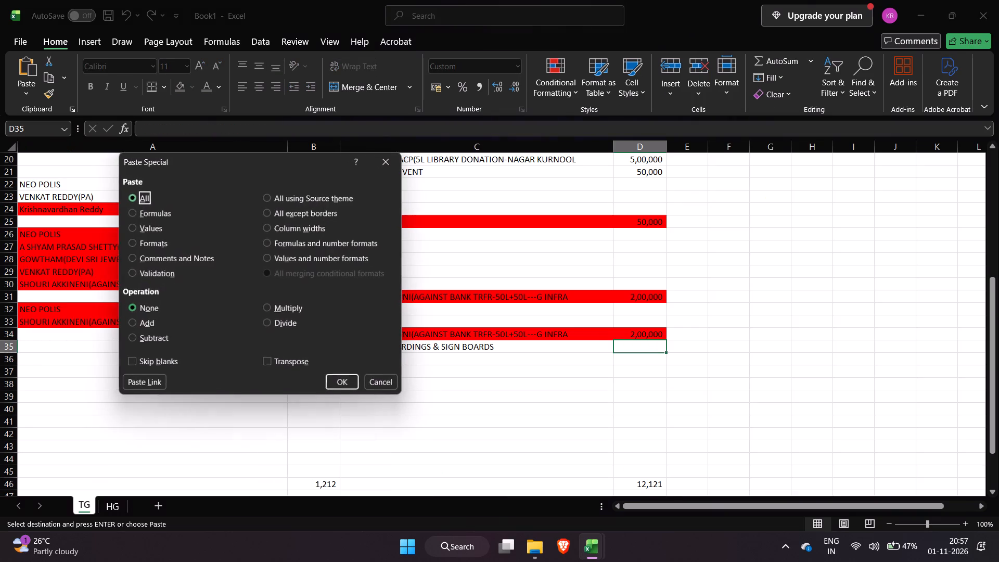
key("Down")
key("Down")
key("Return")
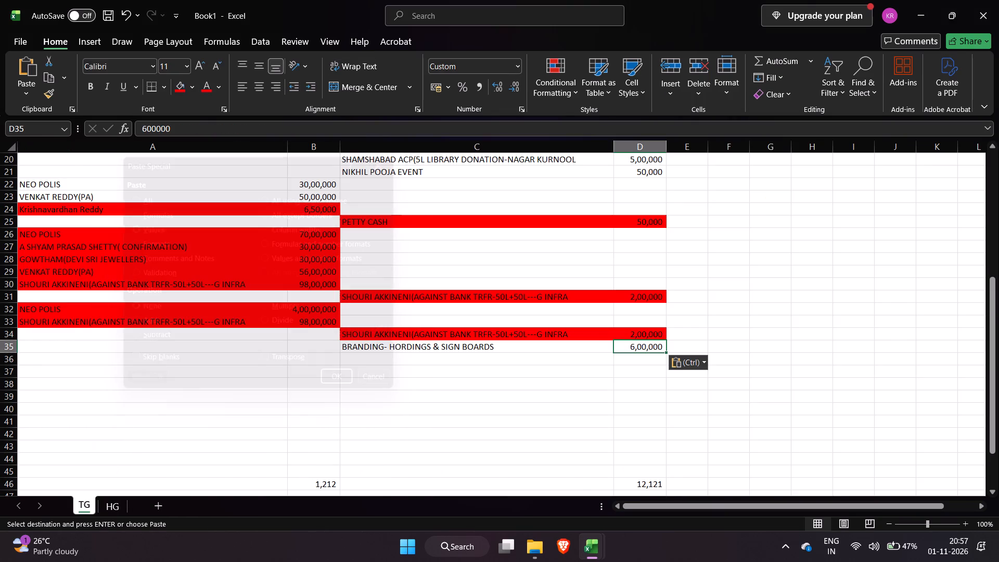
Copy the paid amount 1,22,500 from Oct-2026 cell F78 into TG Payments cell D36, as values only.
key("alt+Tab")
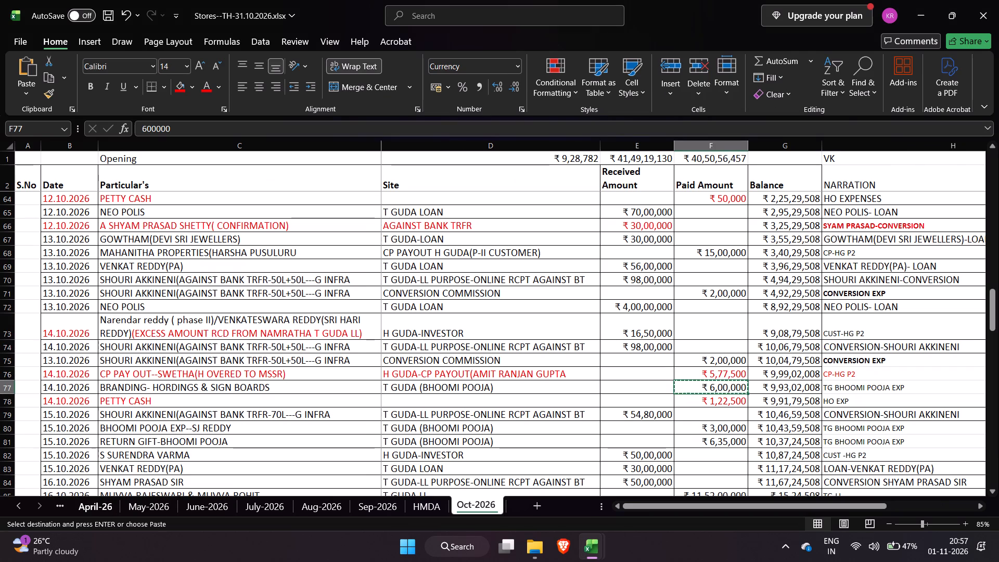
key("Down")
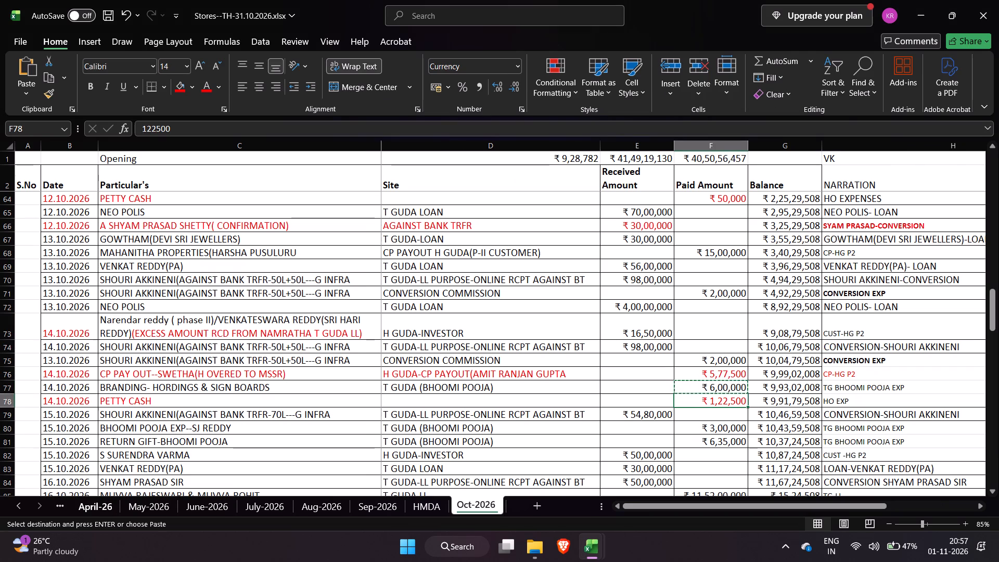
key("ctrl+c")
key("alt+Tab")
key("Down")
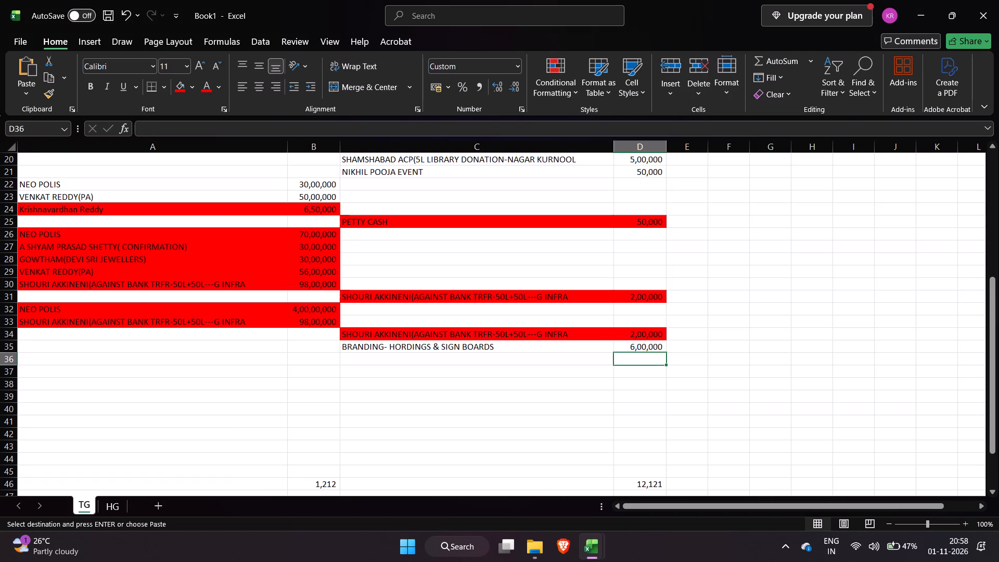
key("ctrl+alt+v")
key("Down")
key("Down")
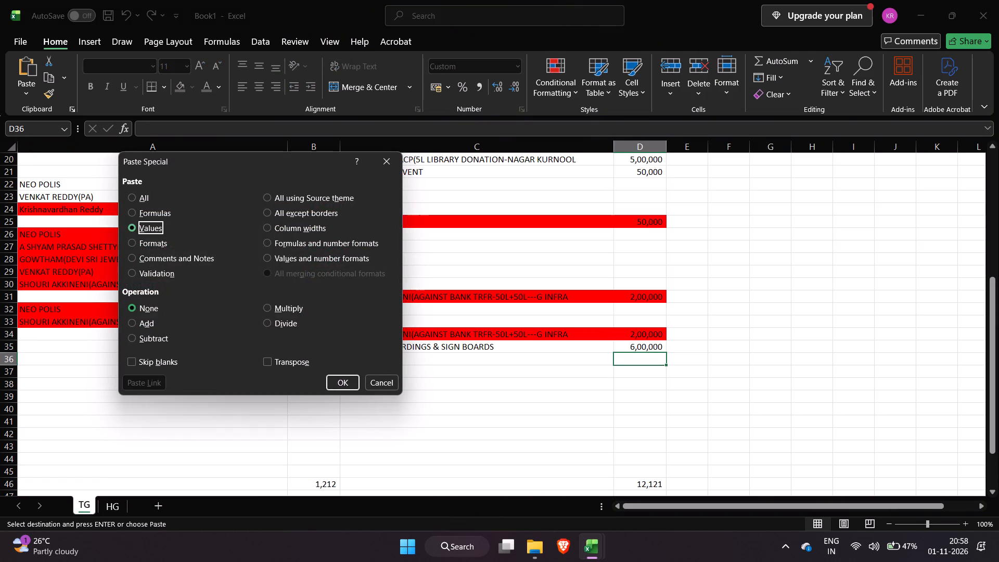
key("Return")
Copy the PETTY CASH particulars from Oct-2026 cell C78 into TG payments particulars cell C36, as values only.
key("Left")
key("alt+Tab")
key("Left")
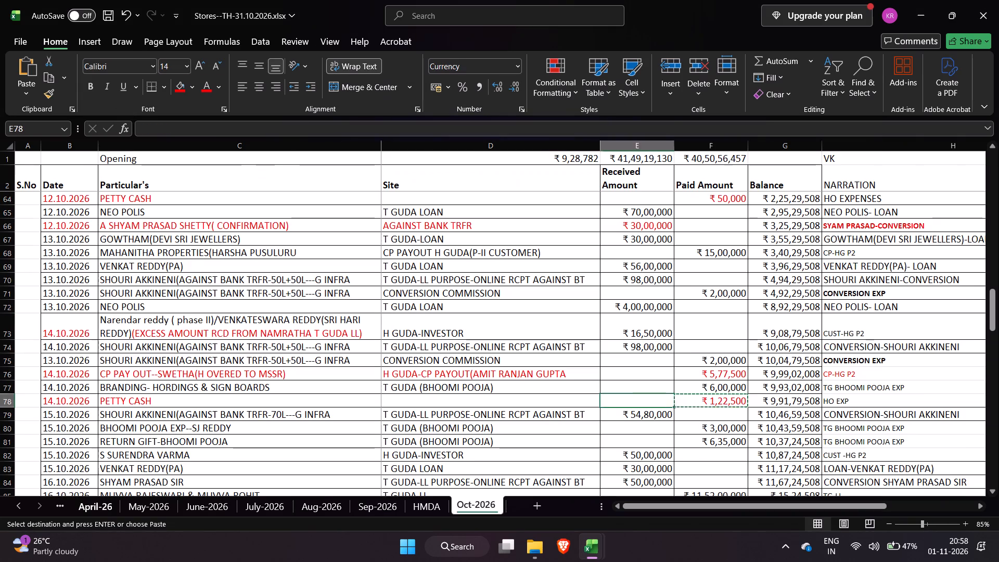
key("Left")
key("Left")
key("ctrl+c")
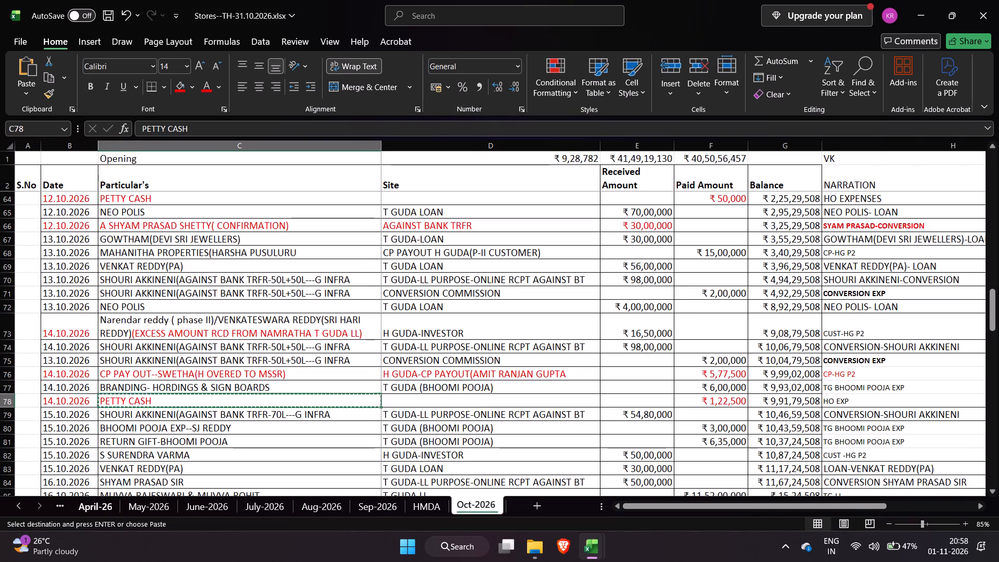
key("alt+Tab")
key("ctrl+alt+v")
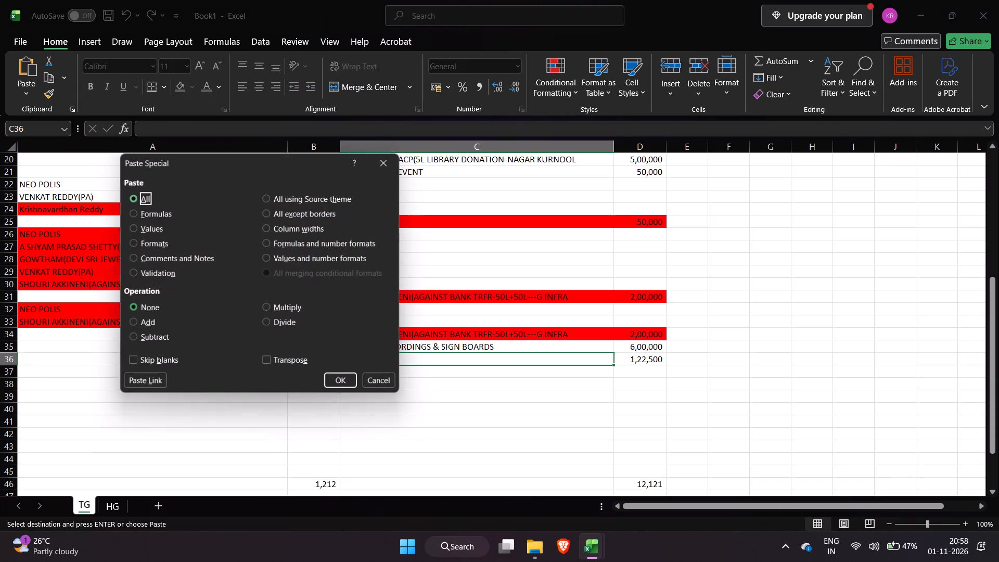
key("Down")
key("Down")
key("Return")
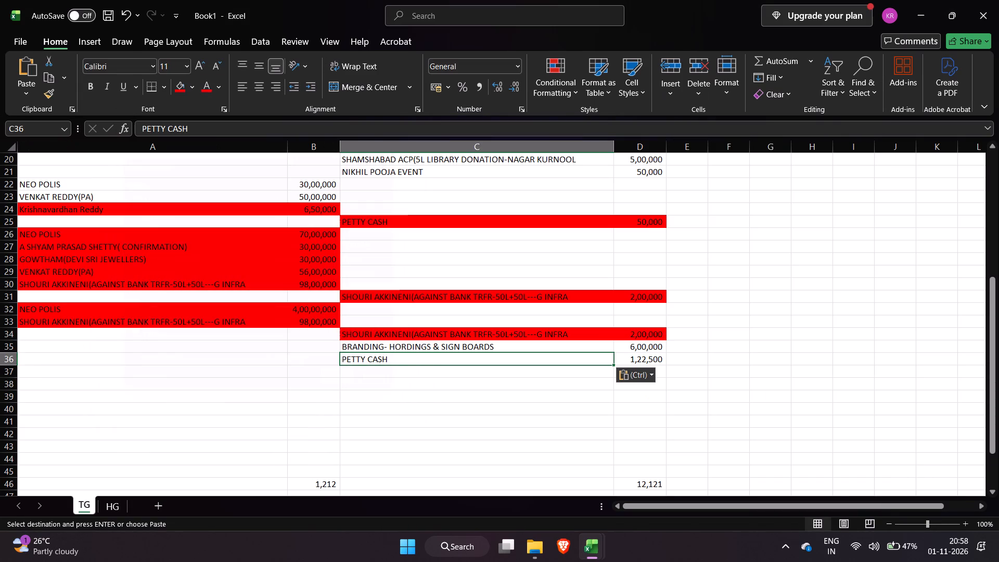
Highlight the PETTY CASH payment entry in TG cells C36:D36 with a red fill.
key("Down")
key("Up")
key("shift+Right")
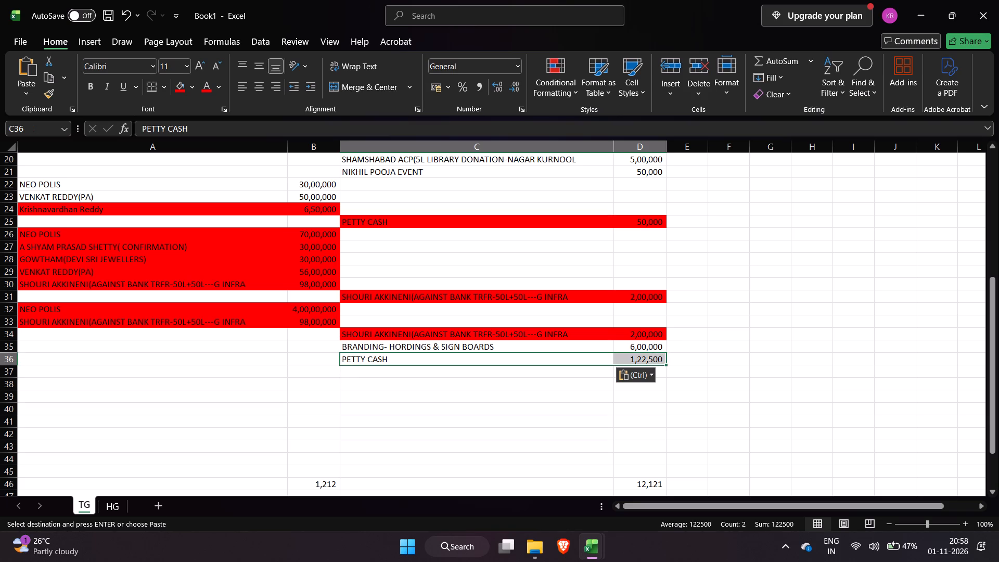
left_click(178, 90)
key("Down")
Copy the AGAINST BANK TRFR-70L particulars from Oct-2026 cell C79 into TG receipts particulars cell A37, as values only.
key("alt+Tab")
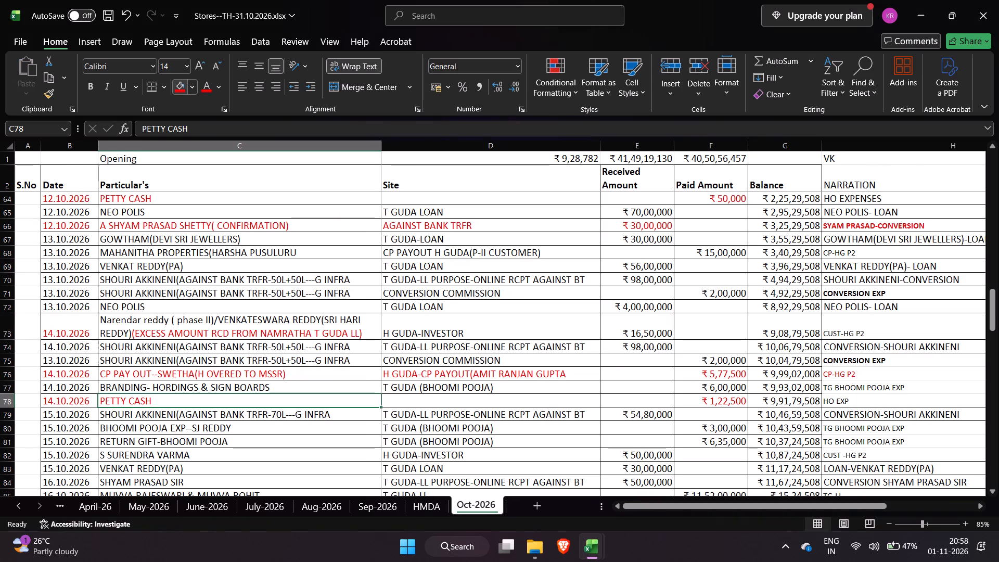
key("Down")
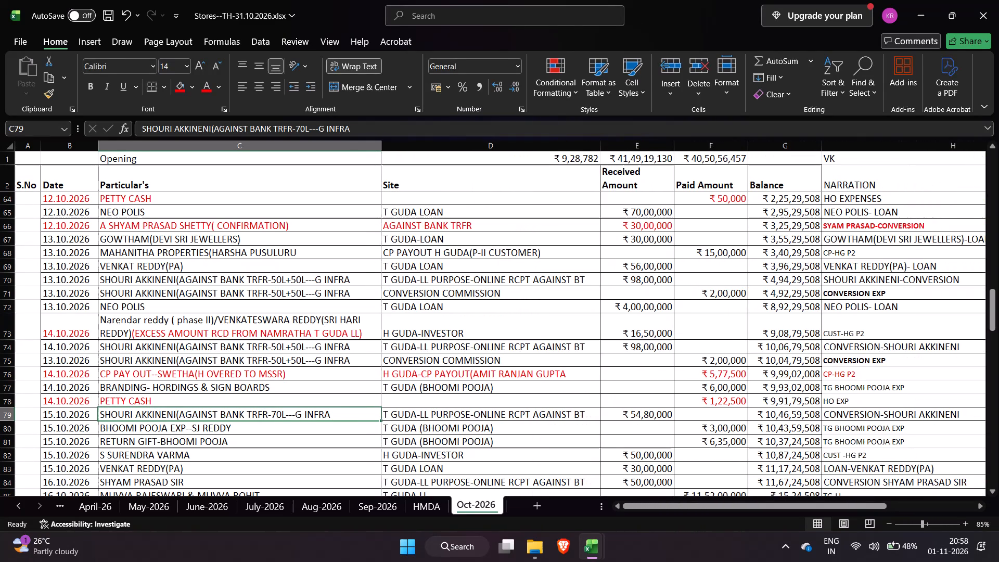
key("ctrl+c")
key("alt+Tab")
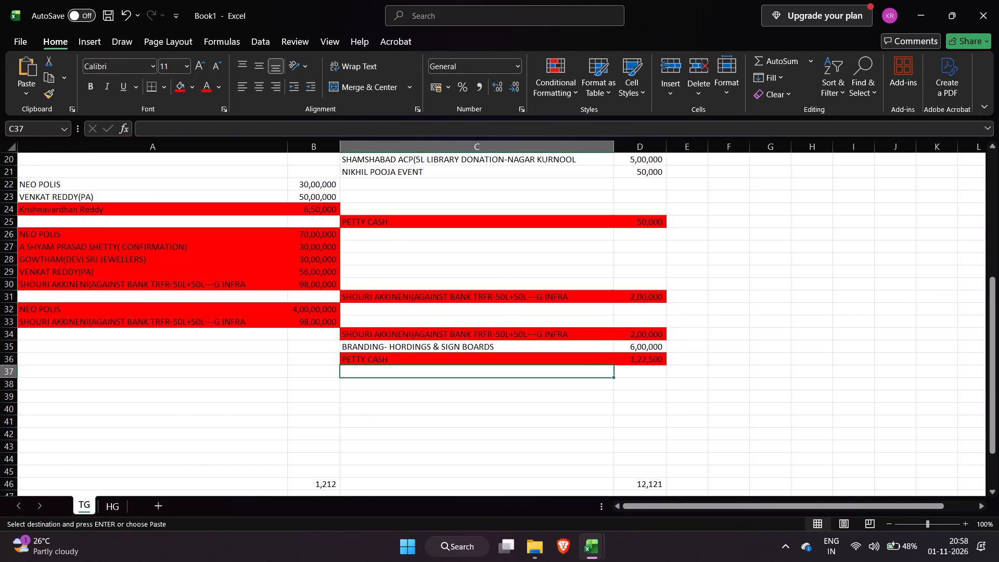
key("alt+Tab")
key("alt+Tab")
key("Left")
key("Left")
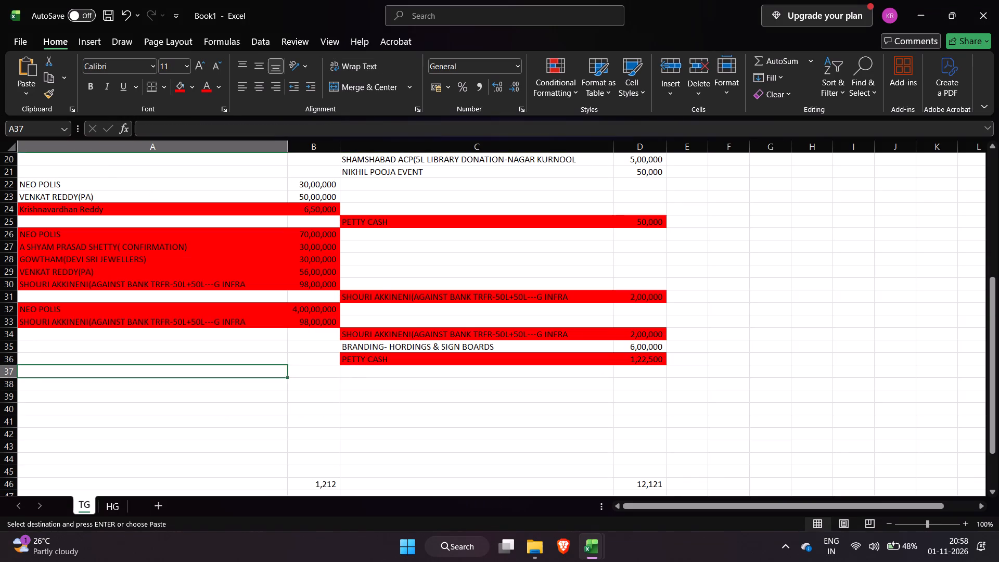
key("ctrl+alt+v")
key("Down")
key("Down")
key("Return")
Copy the received amount 54,80,000 from Oct-2026 cell E79 into TG Receipts cell B37, as values only.
key("Right")
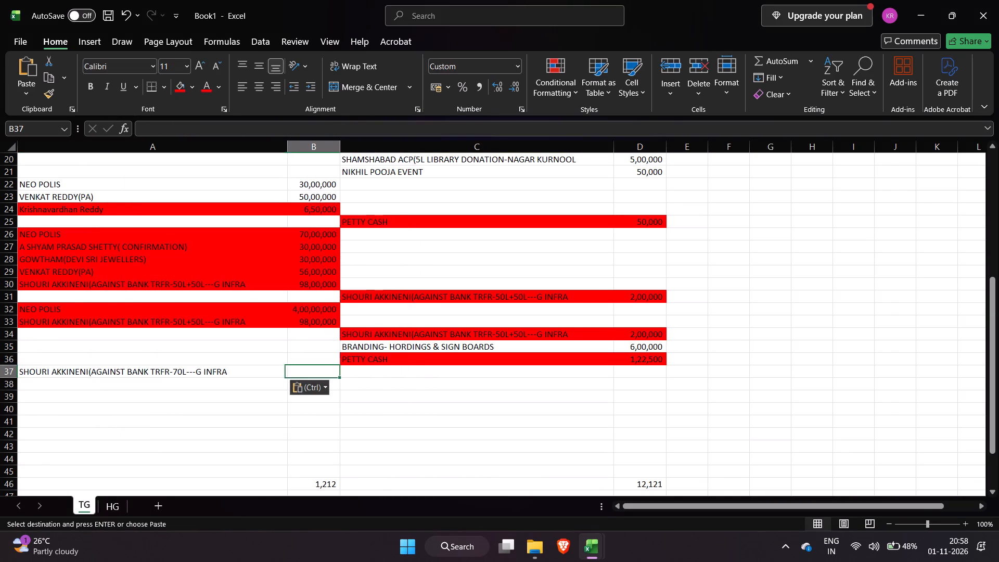
key("alt+Tab")
key("Right")
key("Right")
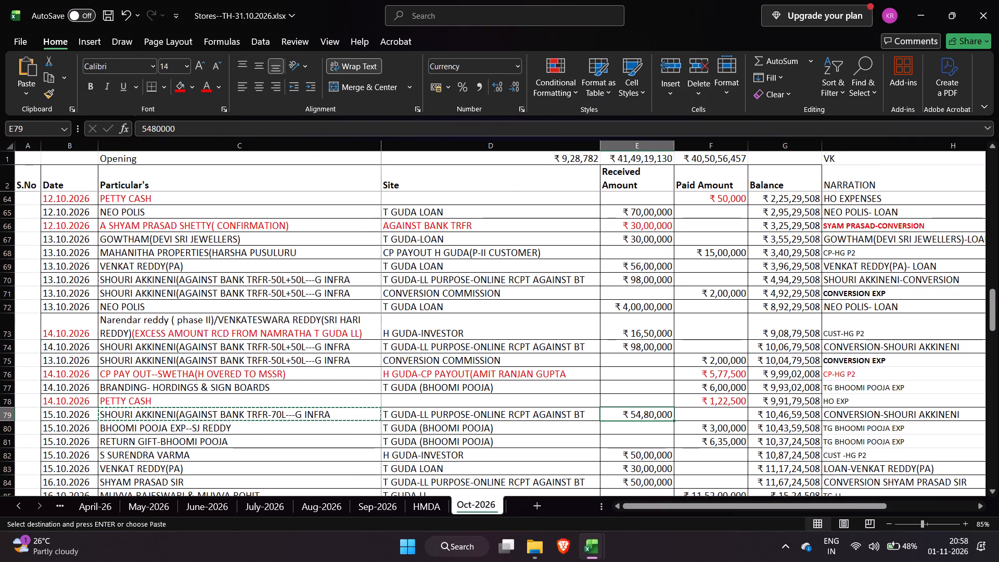
key("ctrl+c")
key("alt+Tab")
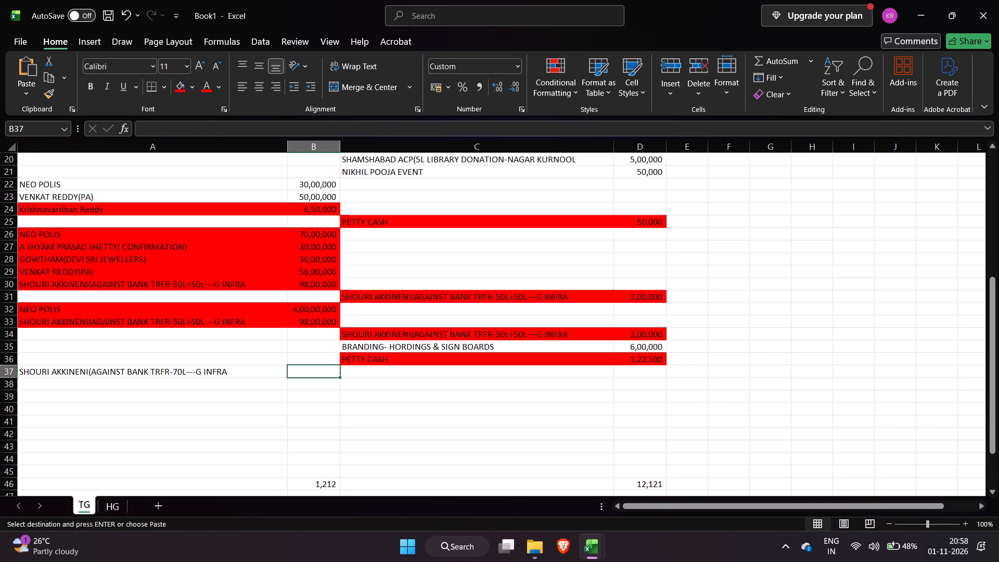
key("ctrl+alt+v")
key("Down")
key("Down")
key("Return")
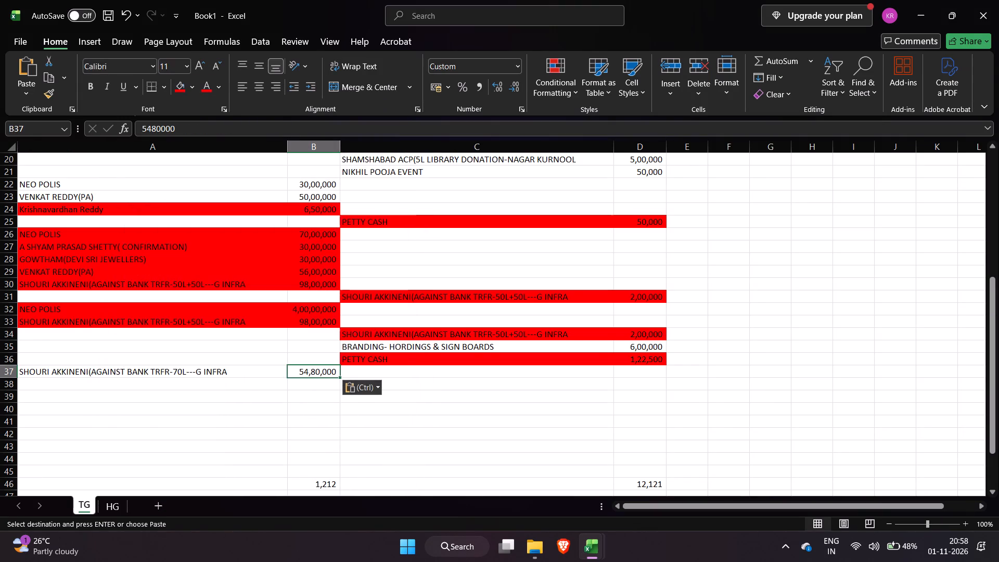
Highlight the 54,80,000 receipt entry in TG cells A37:B37 with a red fill.
key("shift+Left")
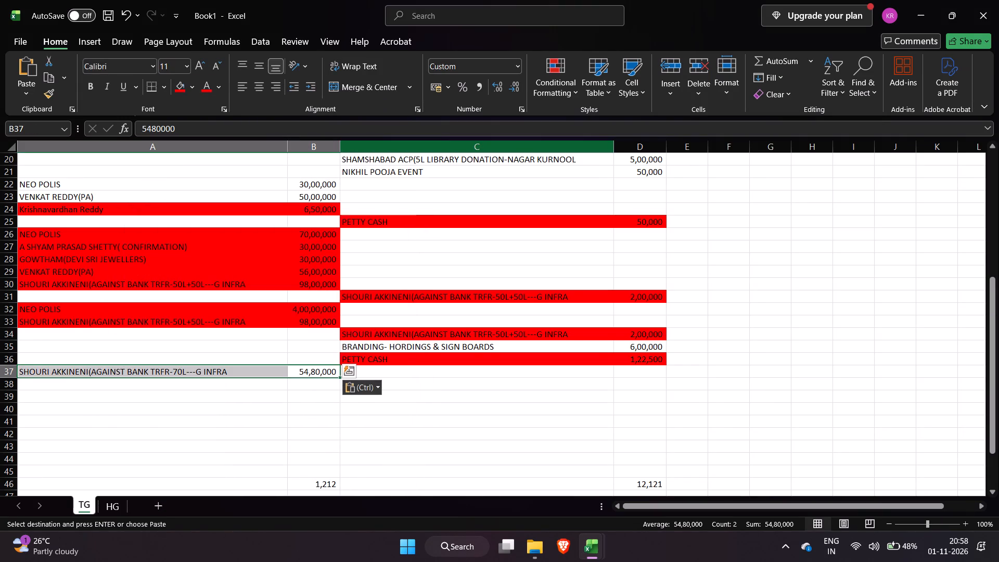
left_click(177, 88)
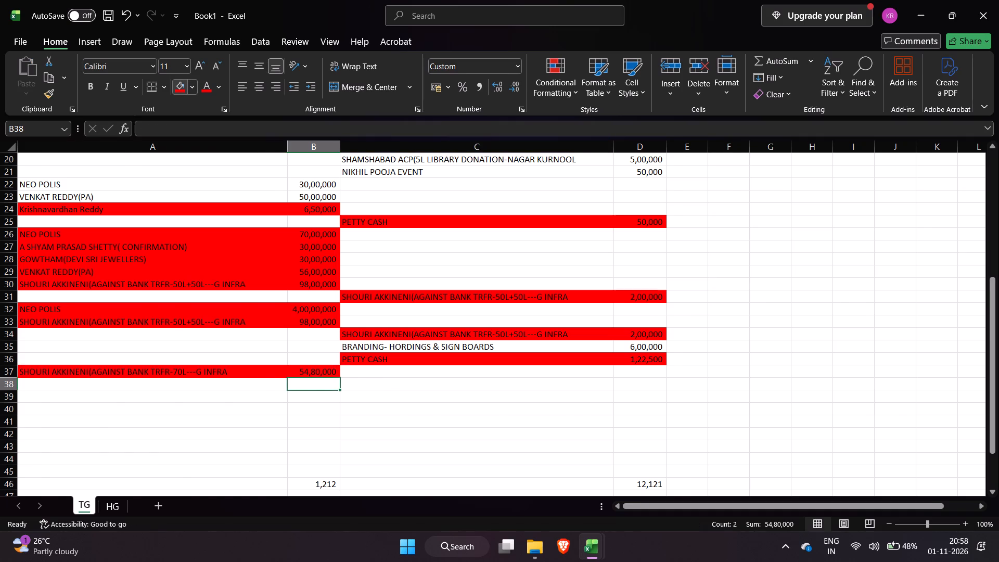
Copy the paid amounts 3,00,000 and 6,35,000 from Oct-2026 cells F80:F81 into TG Payments cells D38:D39, as values only.
key("alt+Tab")
key("Right")
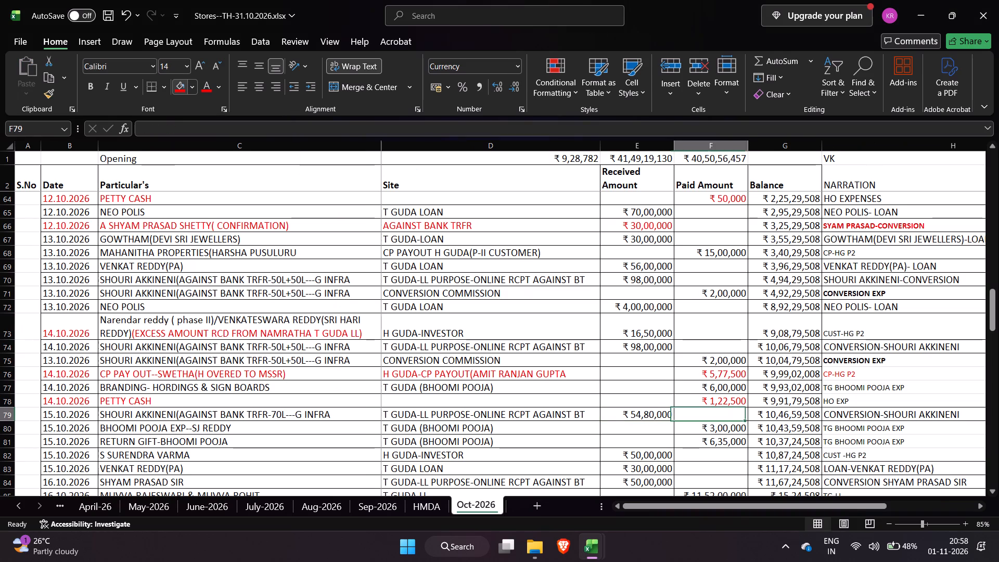
key("Down")
key("shift+Down")
key("ctrl+c")
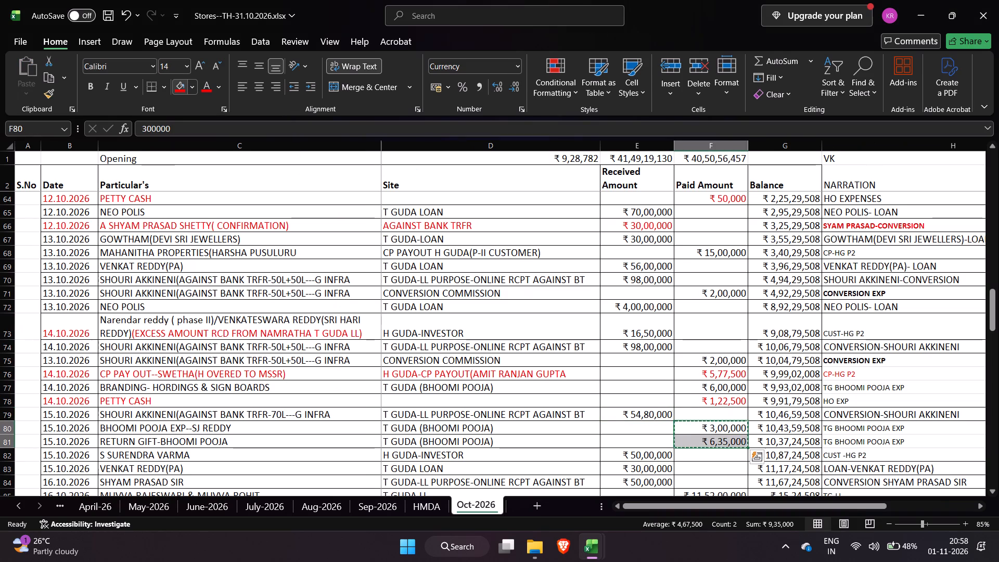
key("alt+Tab")
key("Right")
key("Right")
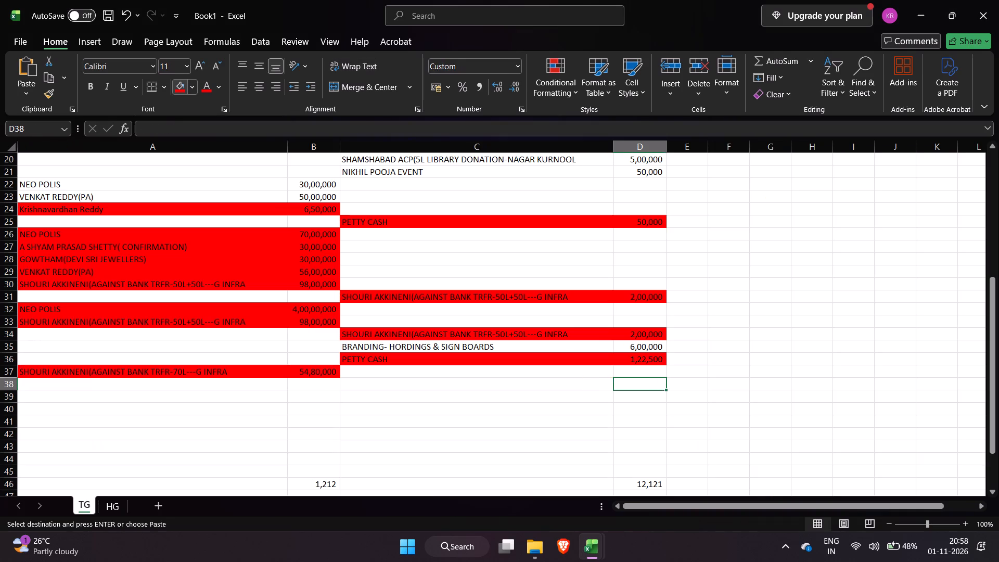
key("ctrl+alt+v")
key("Down")
key("Down")
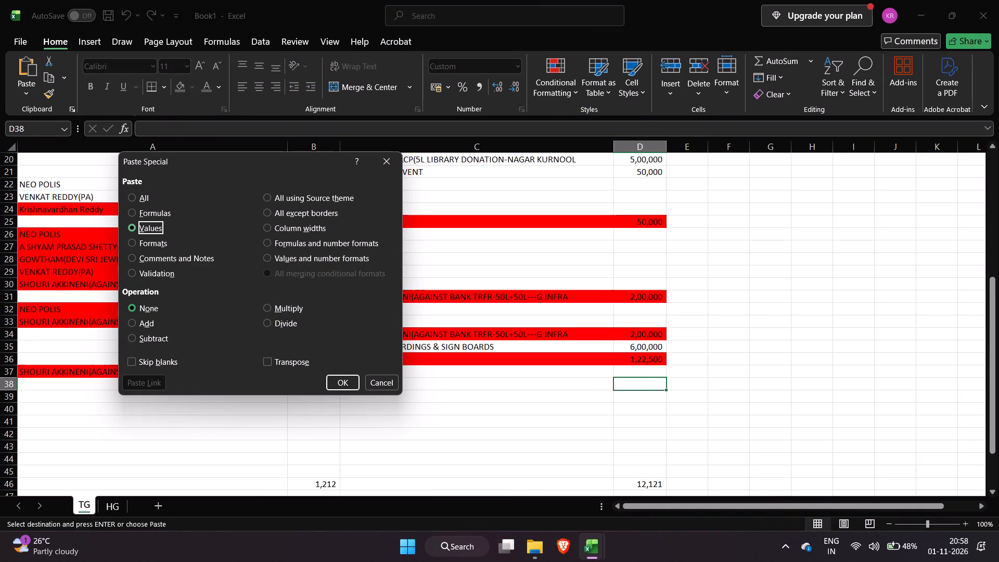
key("Return")
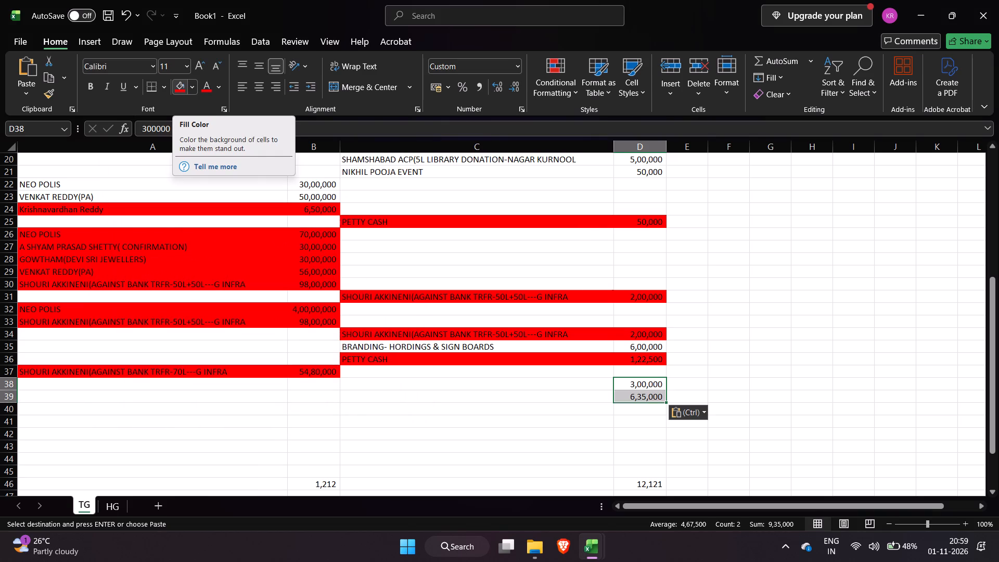
Copy the BHOOMI POOJA EXP and RETURN GIFT-BHOOMI POOJA particulars from Oct-2026 cells C80:C81 into TG payments particulars cells C38:C39, as values only.
key("Left")
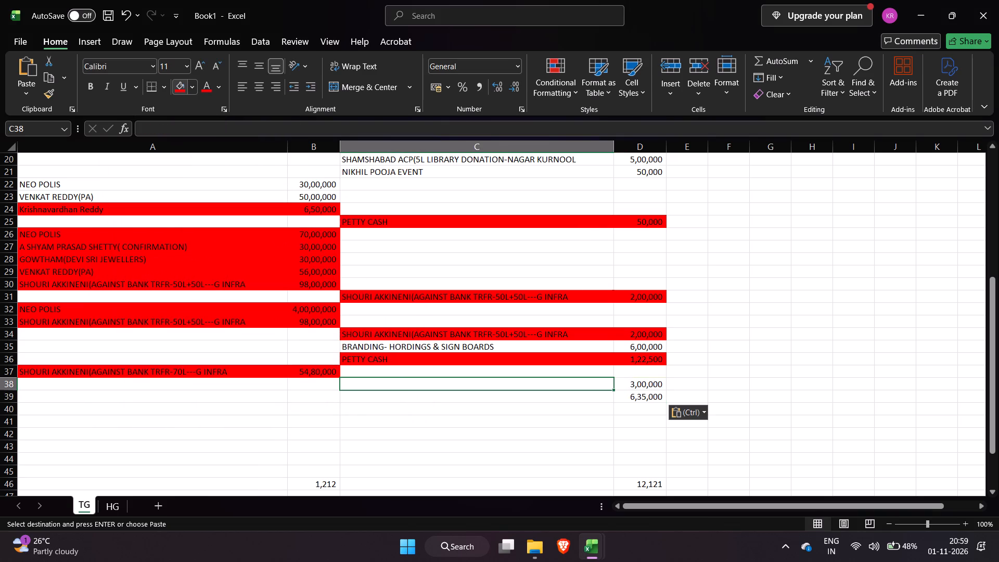
key("alt+Tab")
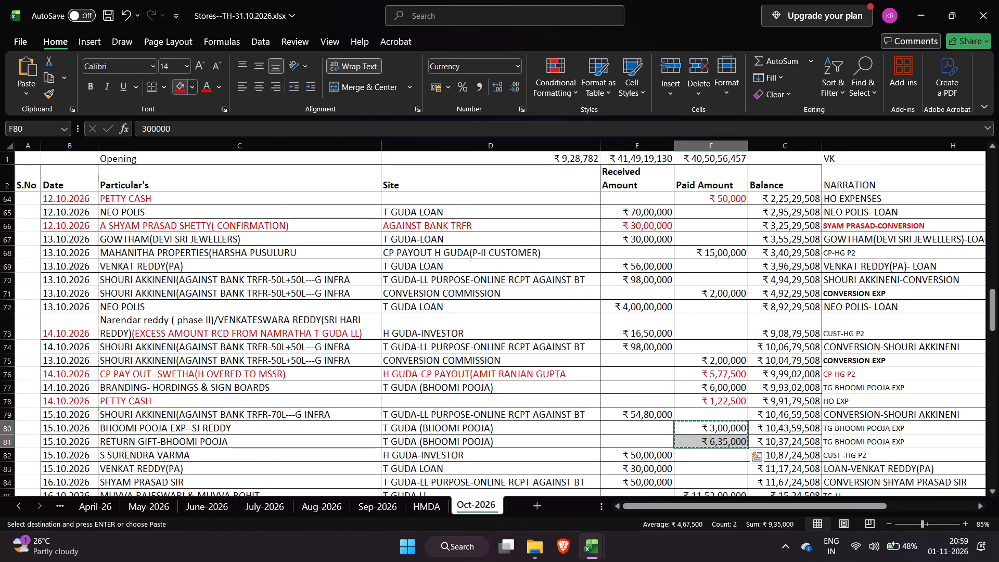
key("Left")
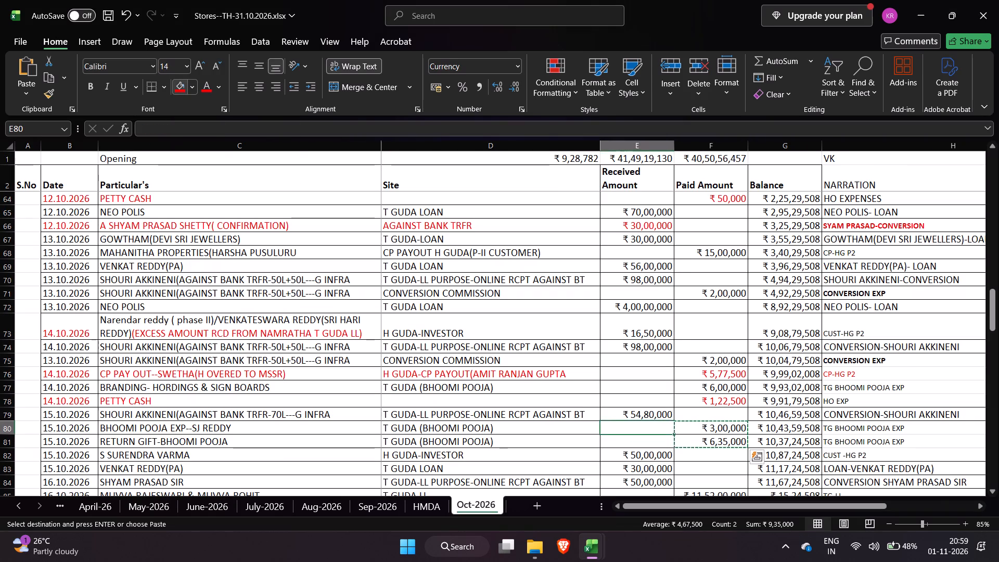
key("Left")
key("Left")
key("Left")
key("Right")
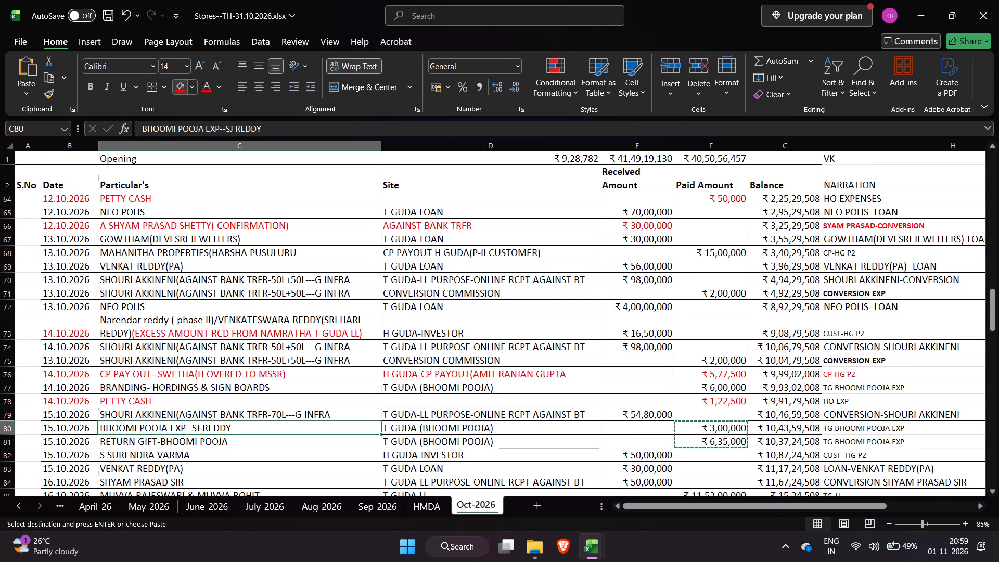
key("shift+Down")
key("Up")
key("Down")
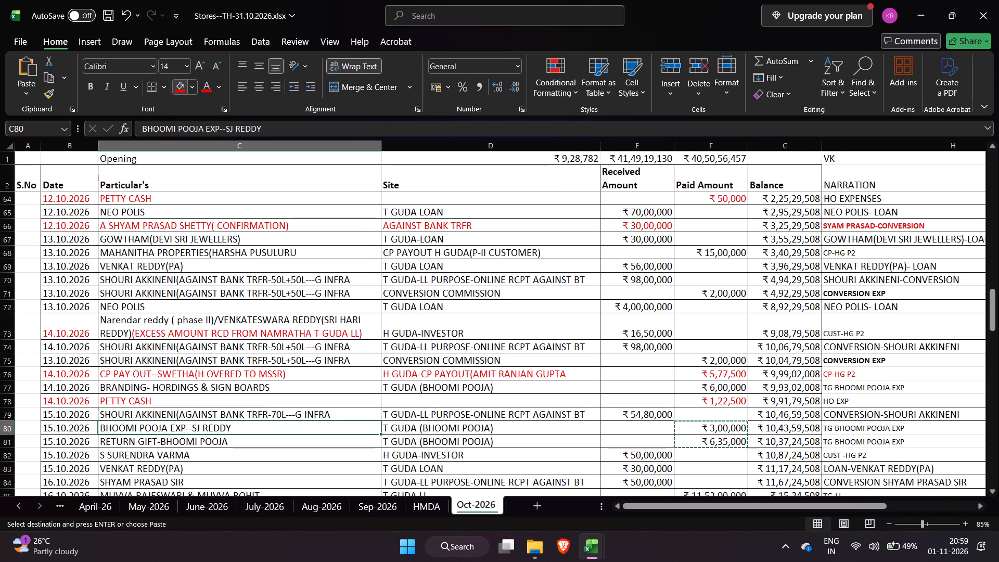
key("shift+Right")
key("shift+Right")
key("shift+Right")
key("shift+Down")
key("shift+Left")
key("shift+Left")
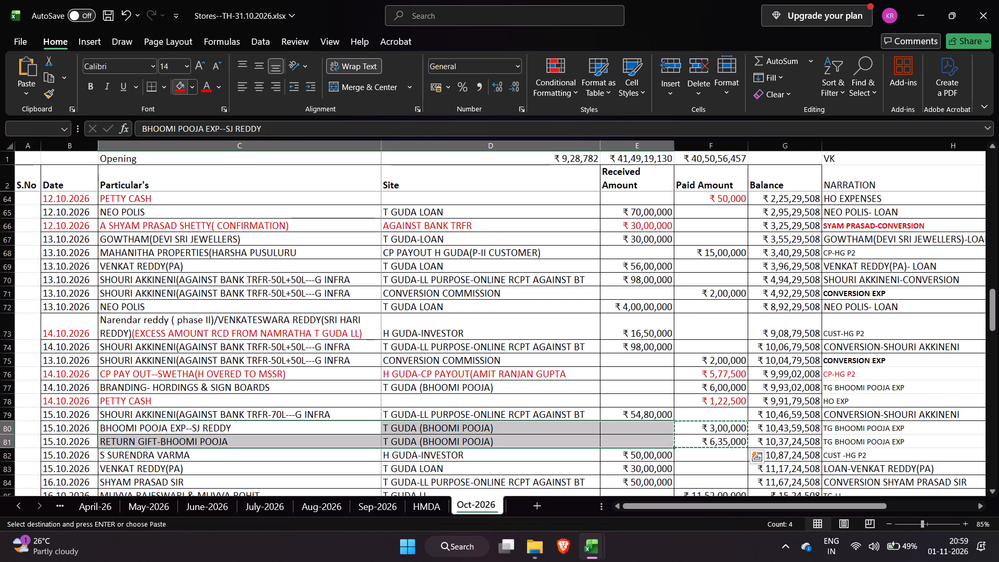
key("shift+Left")
key("shift+Left")
key("shift+Right")
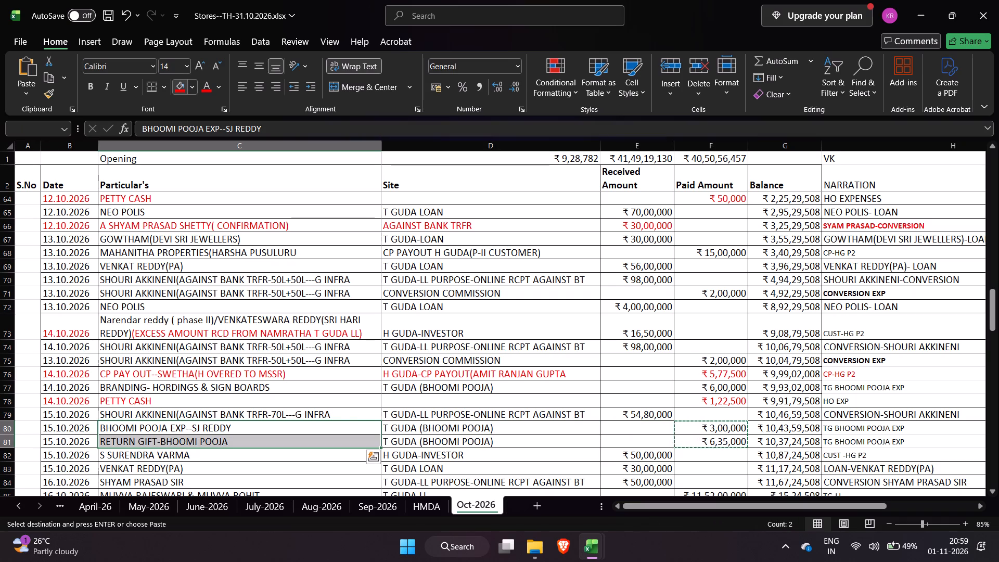
key("ctrl+c")
key("alt+Tab")
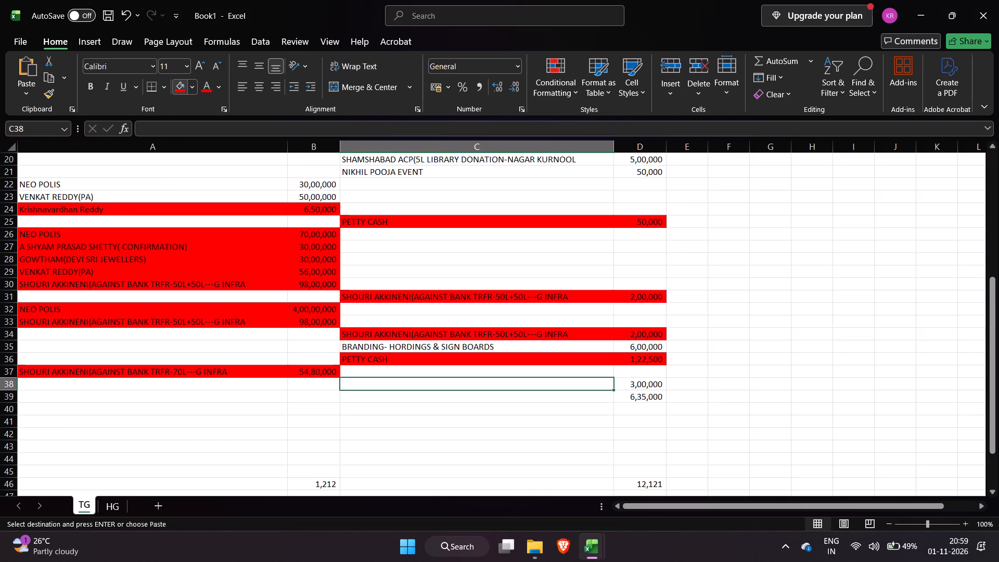
key("ctrl+alt+v")
key("Down")
key("Down")
key("Return")
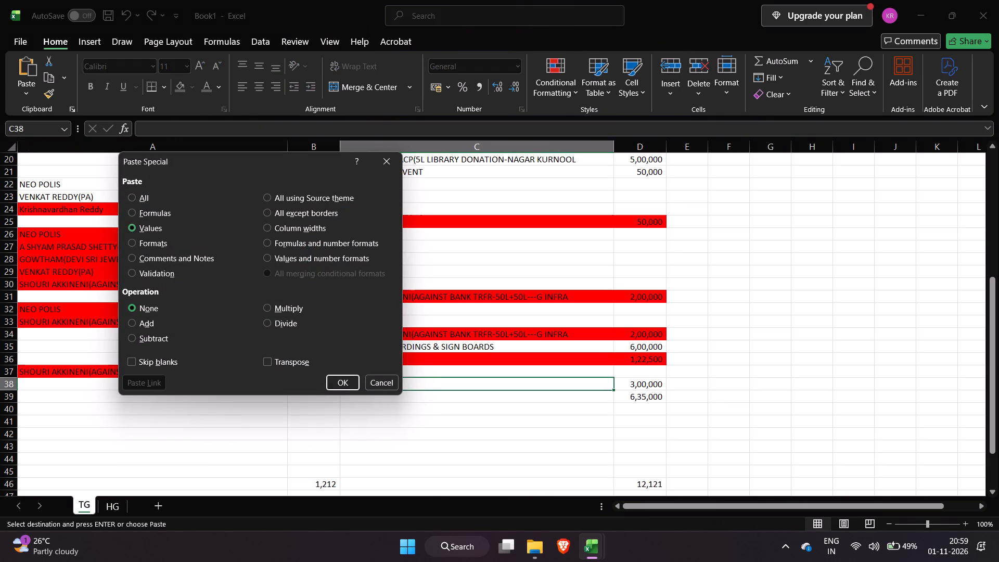
key("Down")
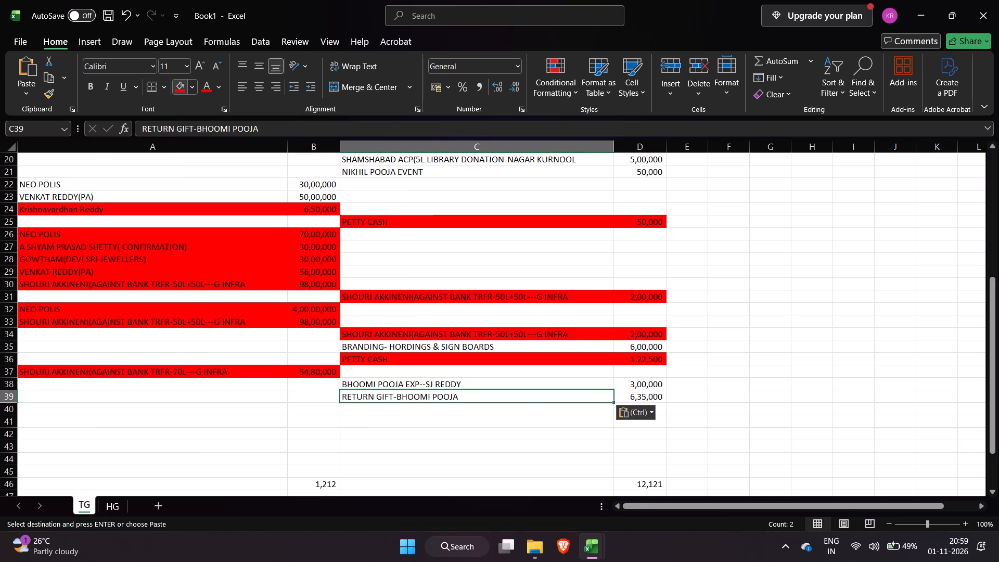
key("Down")
key("alt+Tab")
key("Down")
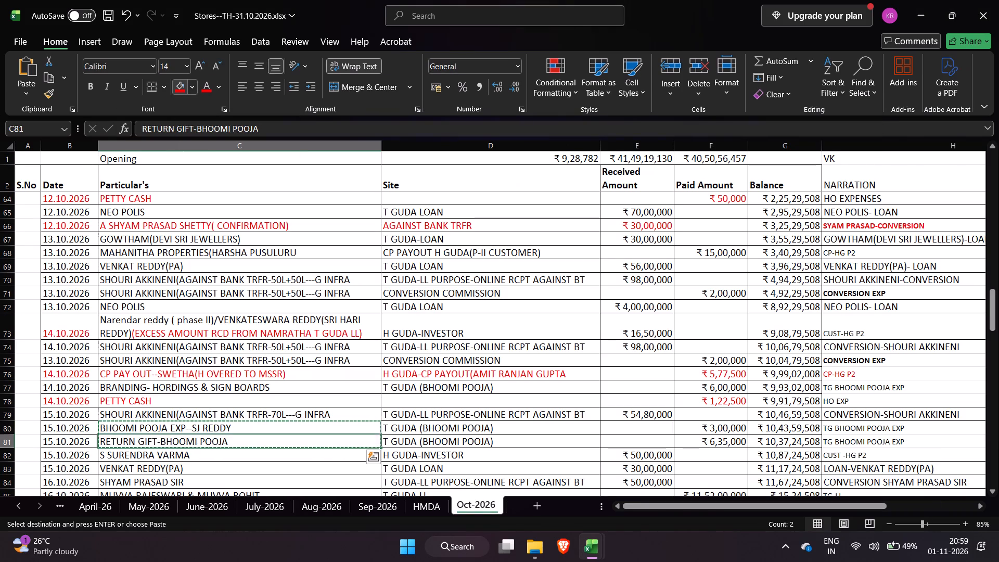
key("Down")
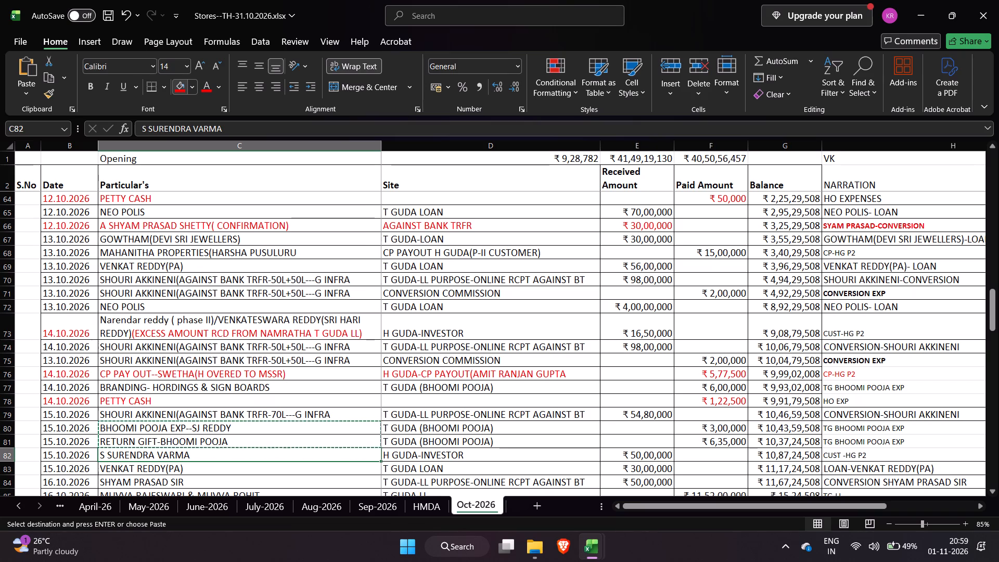
key("ctrl+c")
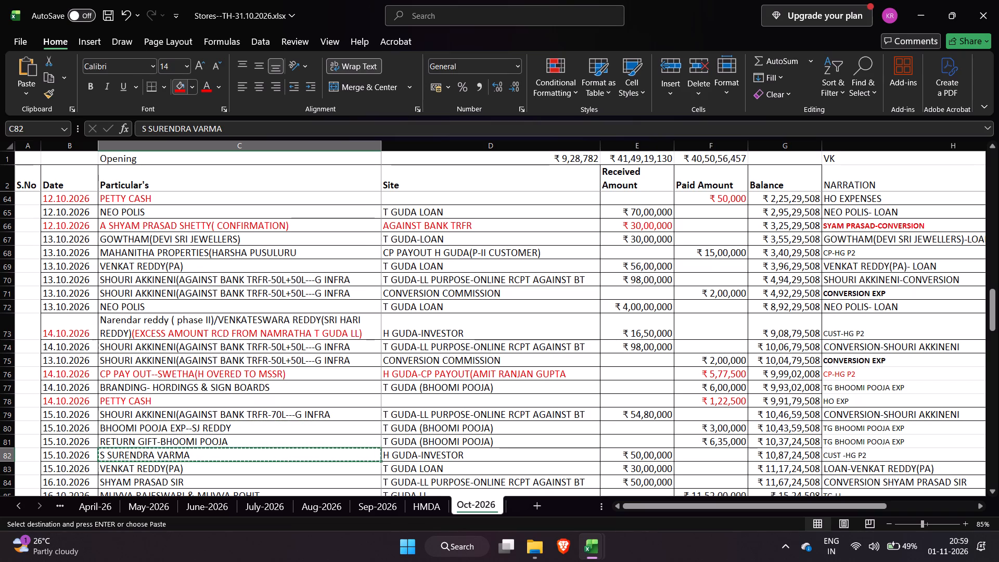
key("alt+Tab")
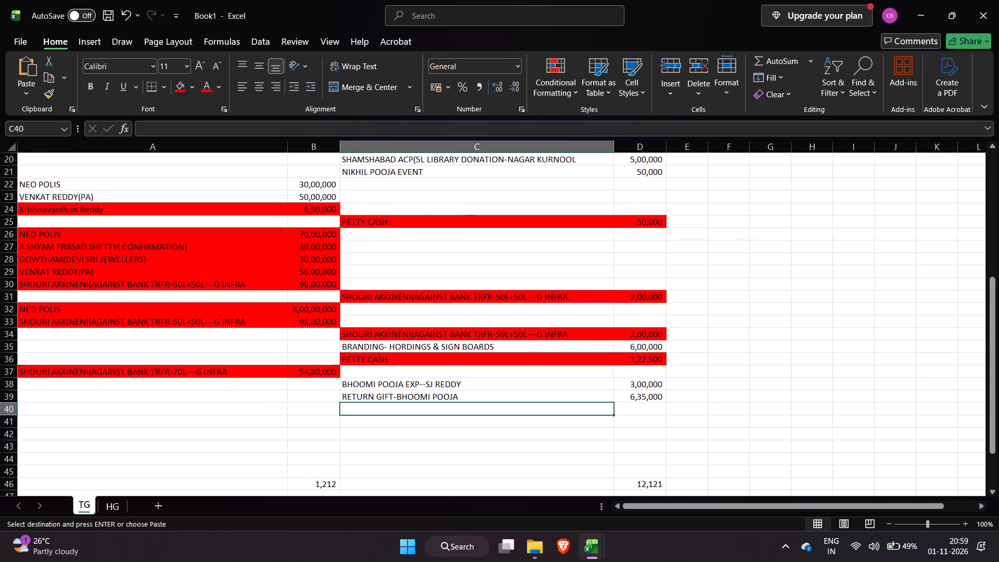
left_click(110, 508)
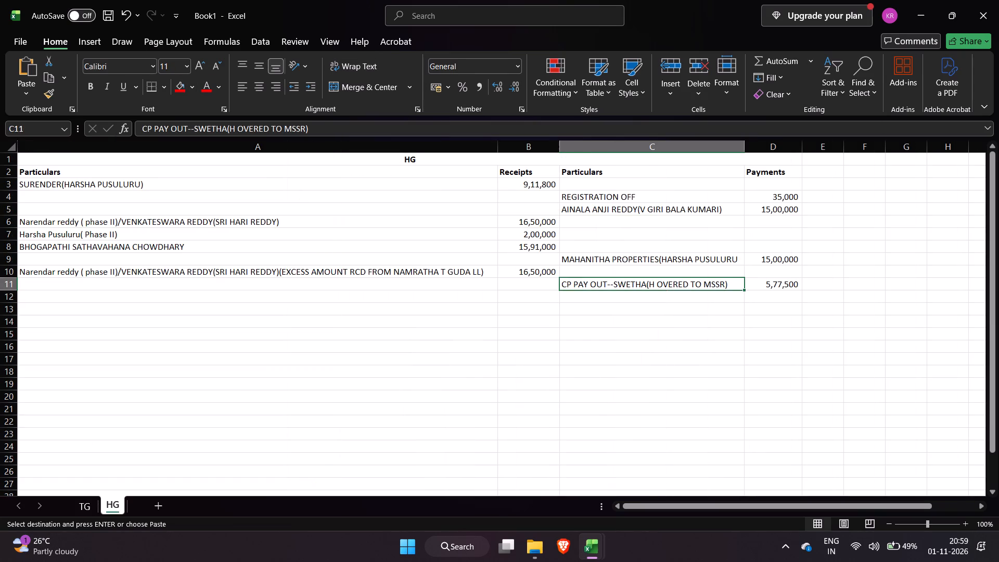
key("Down")
key("Left")
key("Left")
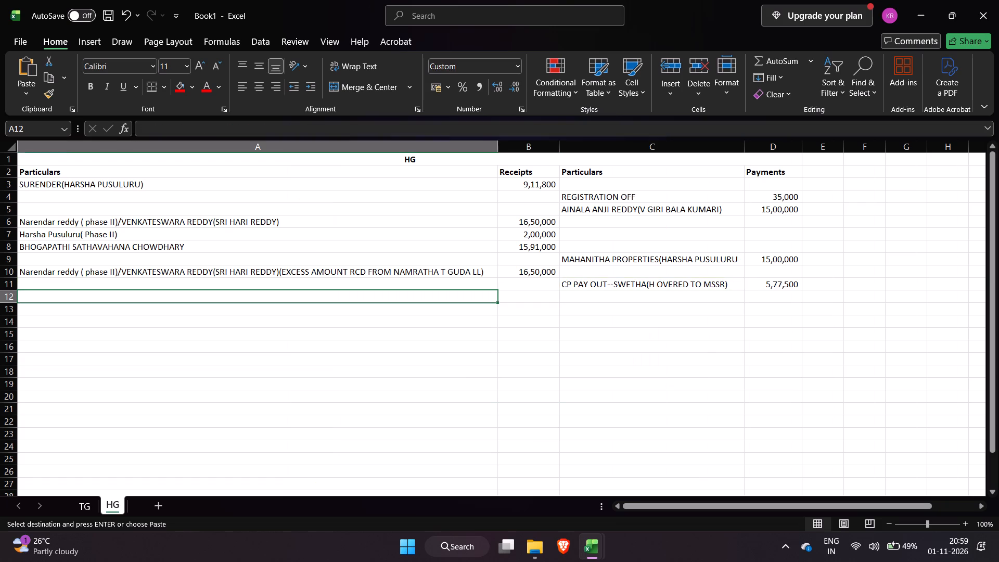
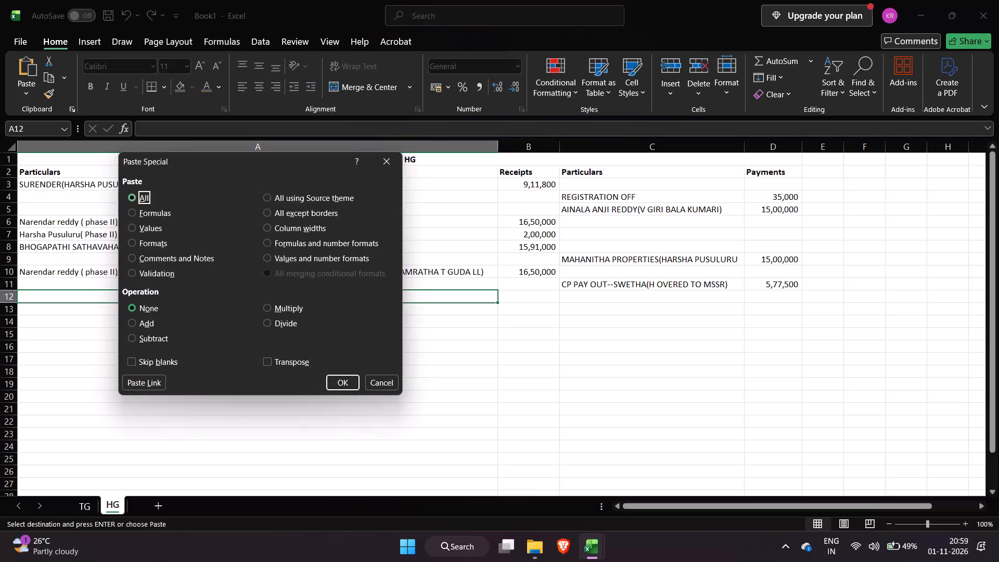
key("Down")
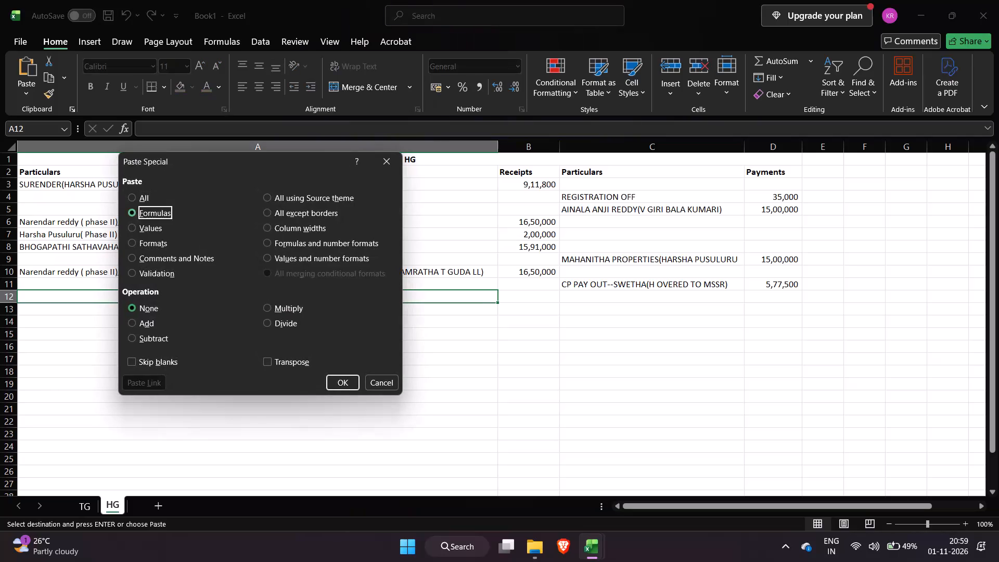
key("Down")
key("Return")
Copy the received amount 50,00,000 from Oct-2026 cell E82 into HG Receipts cell B12, as values only.
key("Right")
key("alt+Tab")
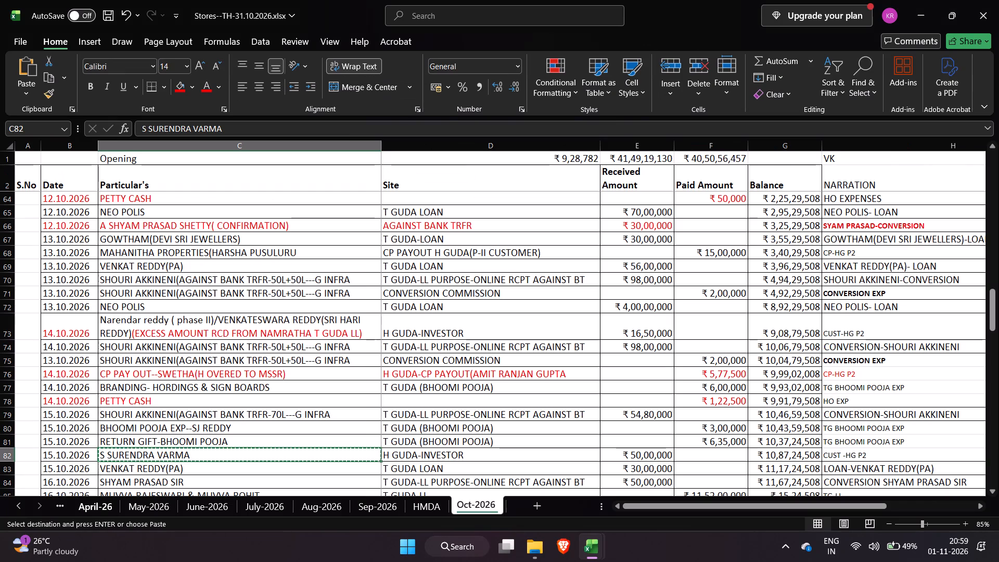
key("Right")
key("Right")
key("ctrl+c")
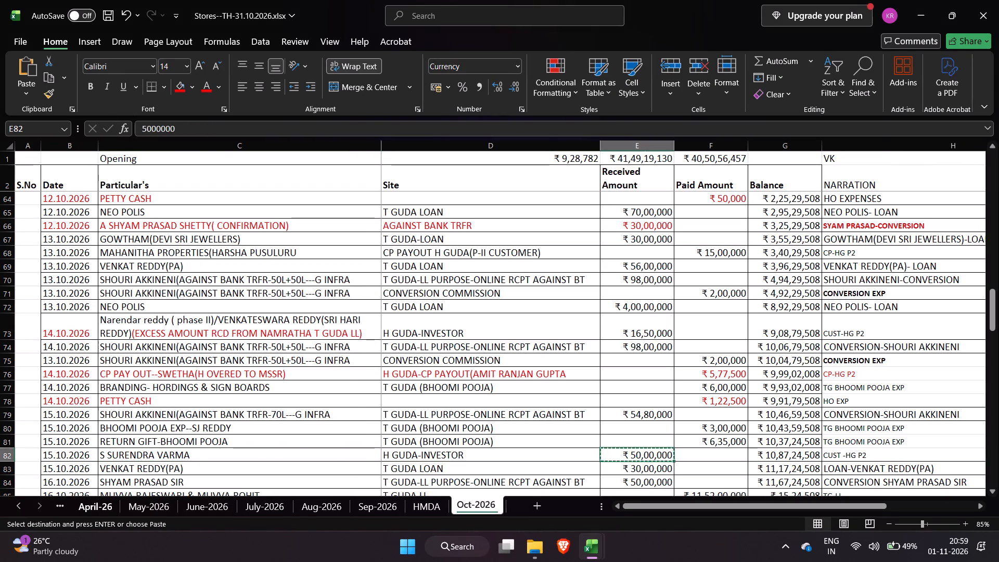
key("alt+Tab")
key("ctrl+alt+v")
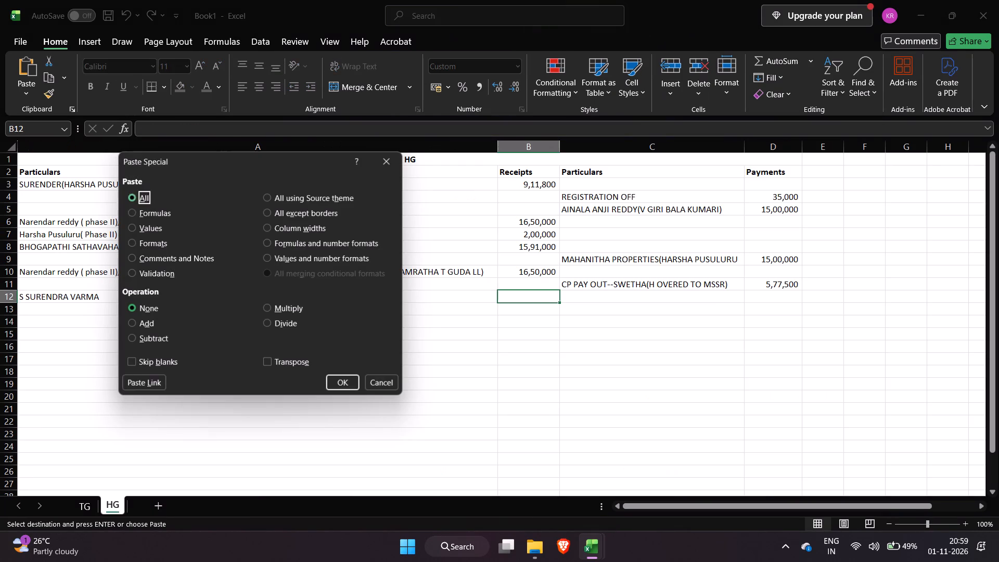
key("Down")
key("Down")
key("Return")
Look back through the earlier October entries above row 82 in the Oct-2026 ledger, checking particulars, sites and amounts.
key("alt+Tab")
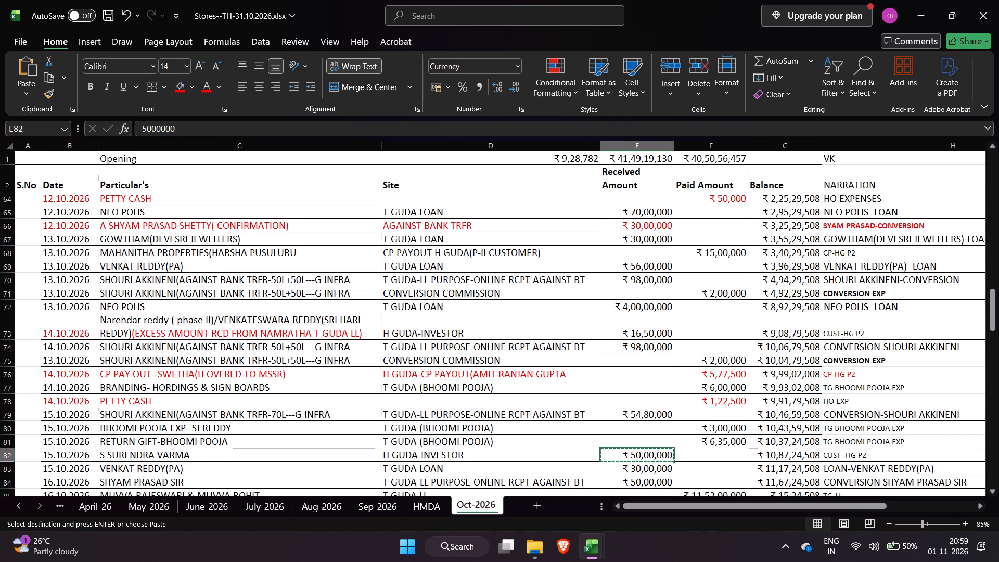
scroll(740, 382, "left", 1)
scroll(740, 382, "up", 2)
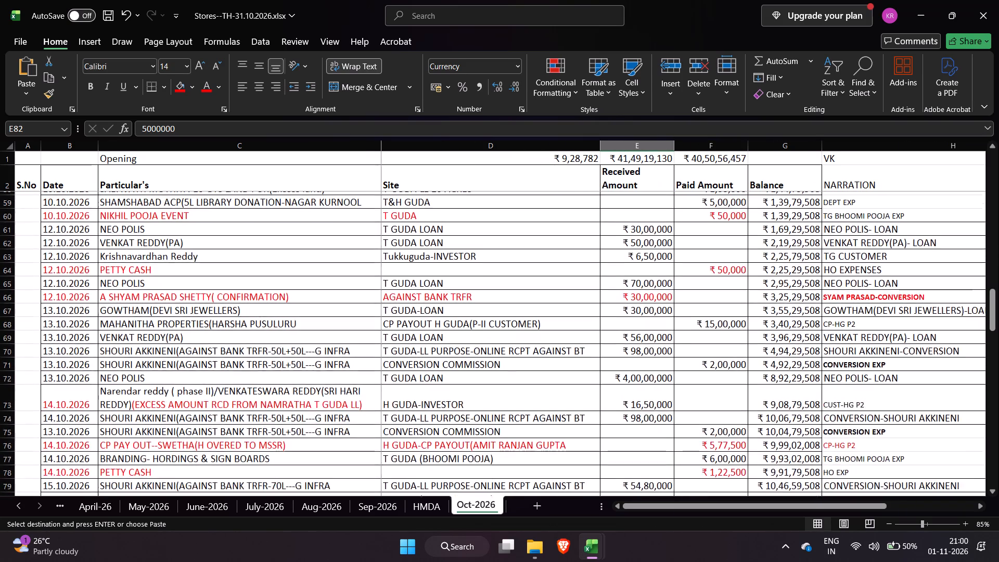
scroll(740, 382, "up", 5)
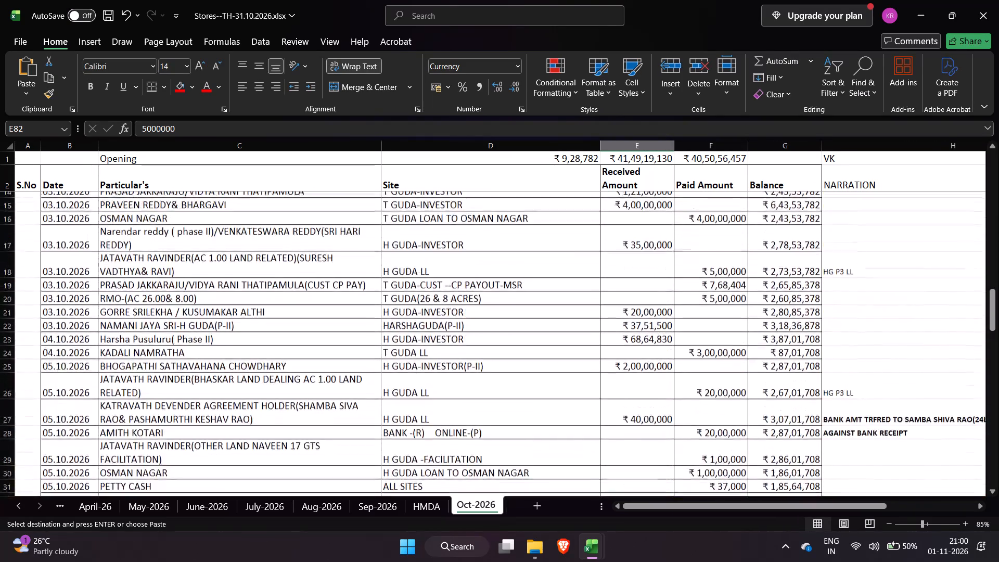
scroll(740, 382, "up", 2)
scroll(740, 382, "down", 6)
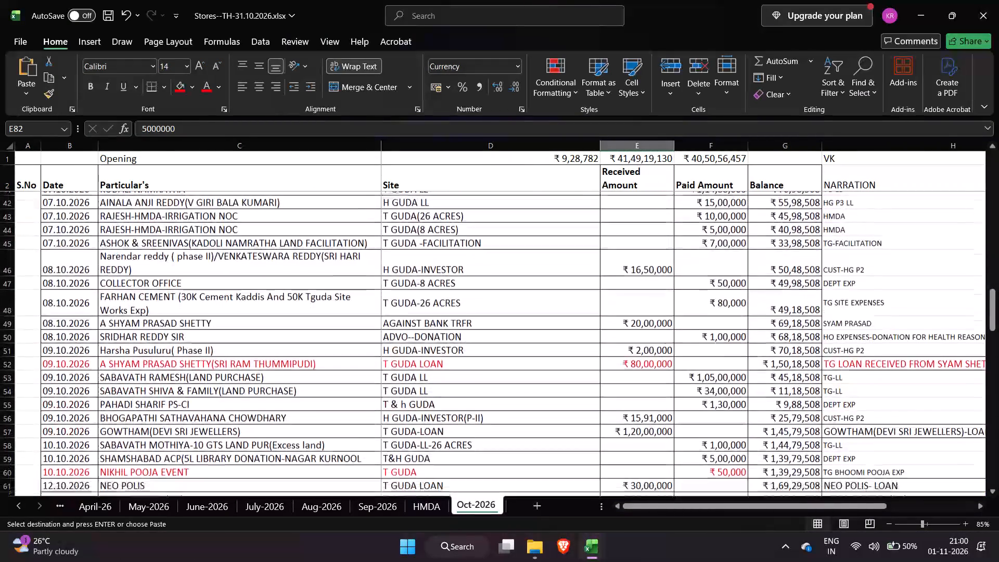
scroll(740, 382, "down", 2)
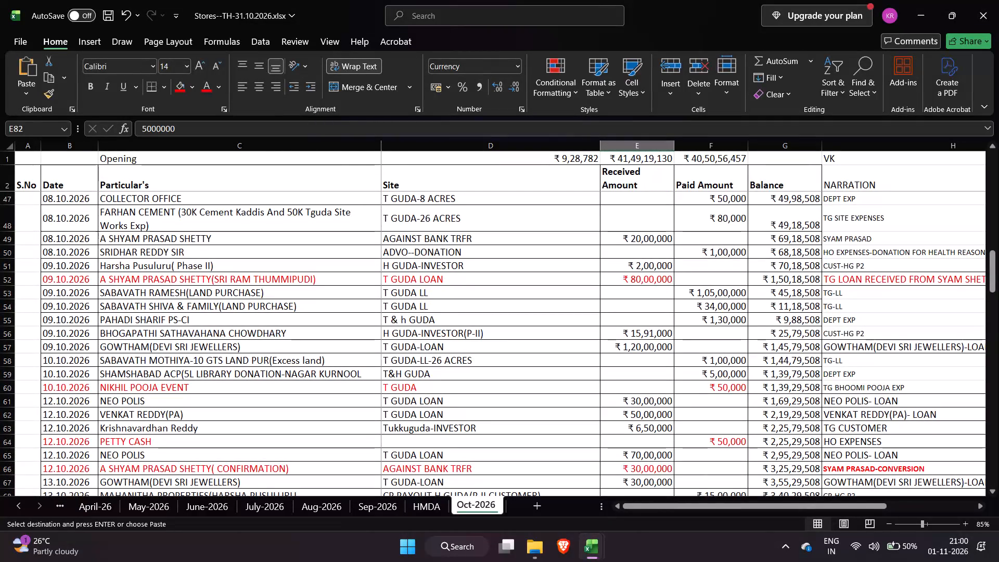
scroll(740, 382, "up", 1)
key("Down")
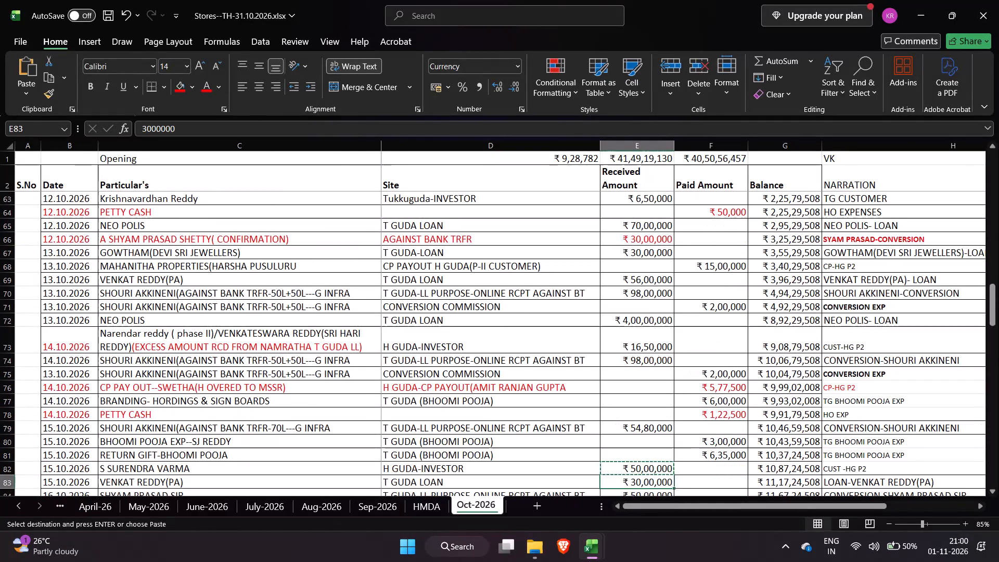
key("Up")
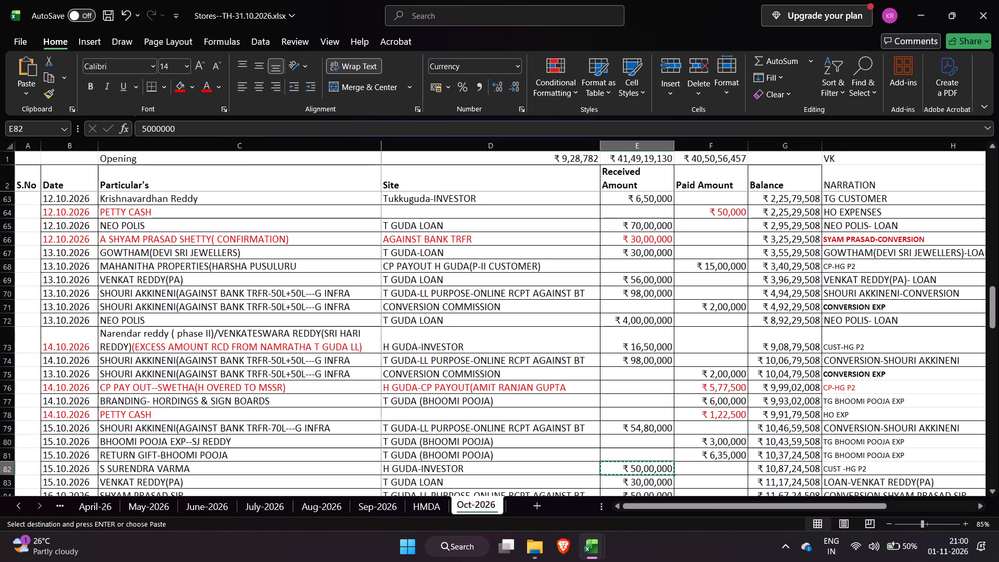
Examine the NEO POLIS entry in Oct-2026 row 72 across its particulars, site, amount, balance and narration cells.
left_click(838, 325)
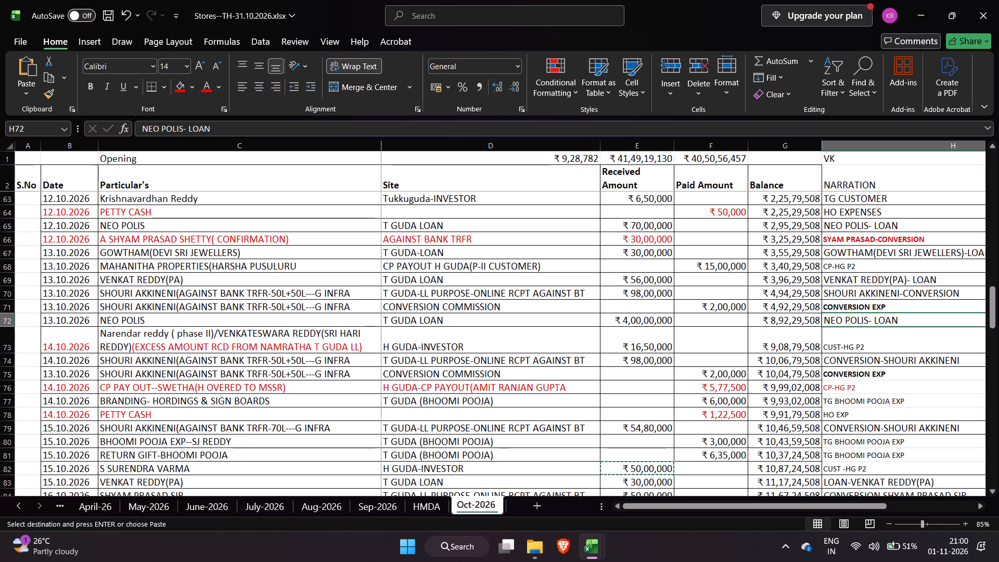
key("Left")
key("Left")
key("Left")
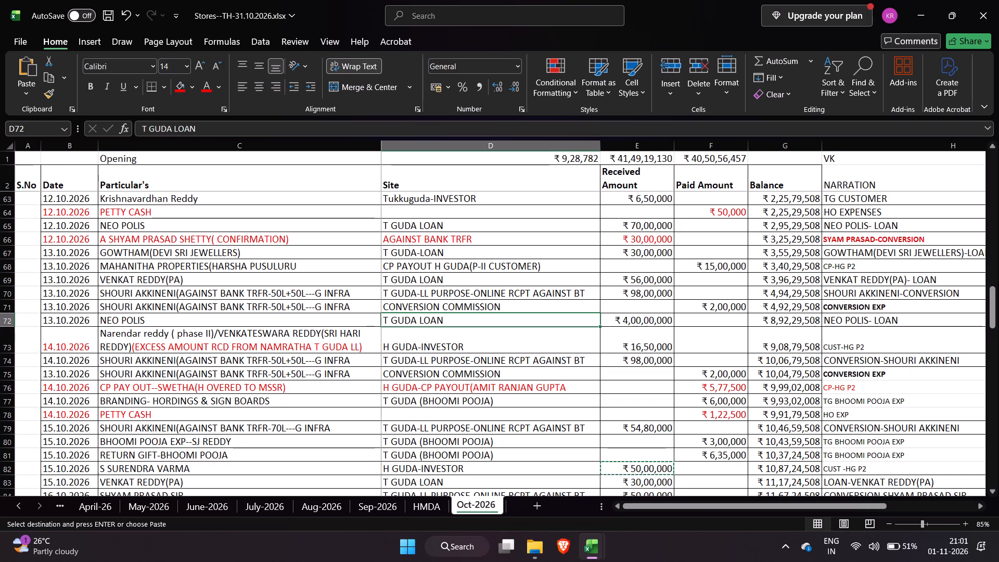
key("Right")
key("Right")
key("Right")
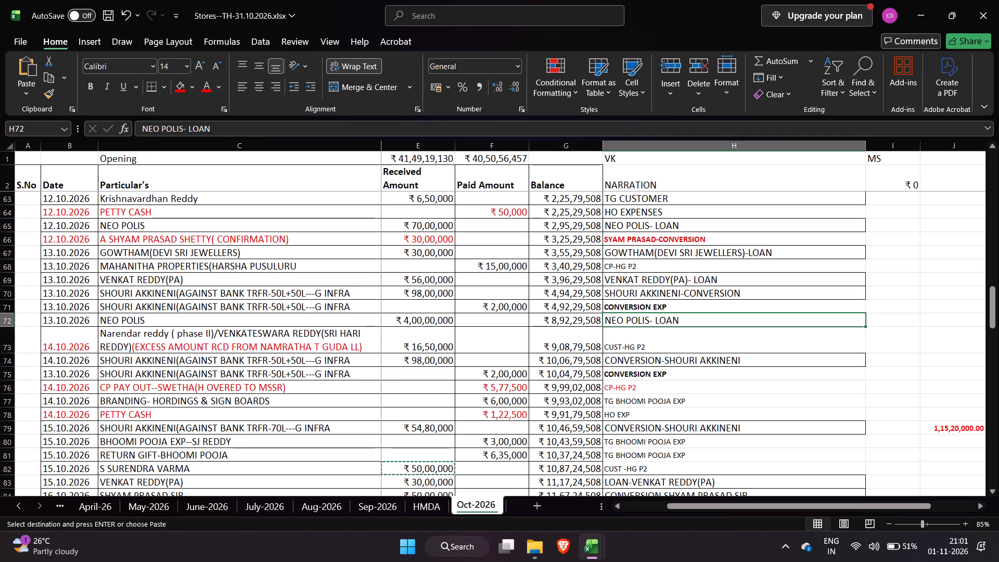
key("Left")
key("Left")
key("Left")
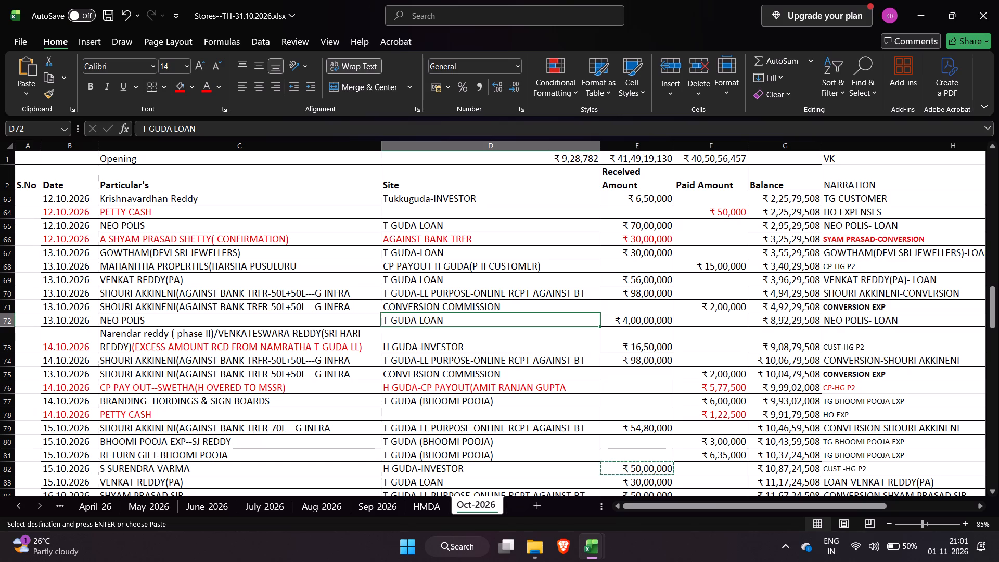
key("Right")
key("Right")
key("Right")
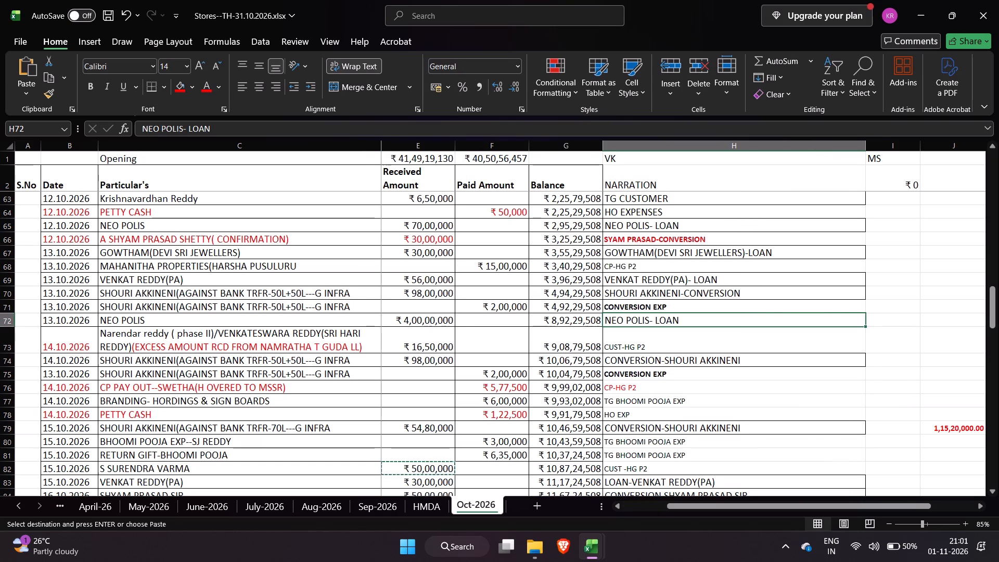
key("Left")
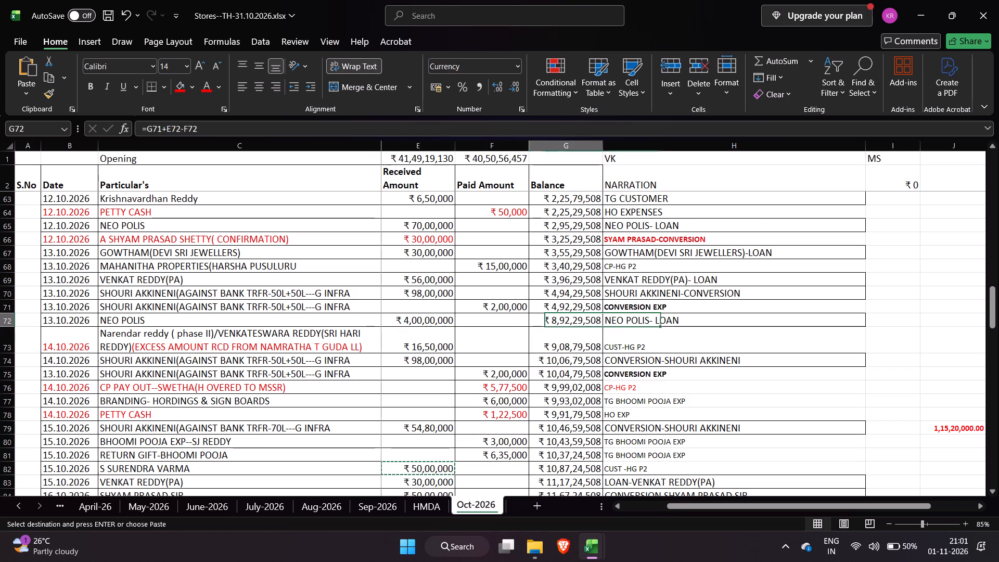
key("Left")
key("Left")
key("Left")
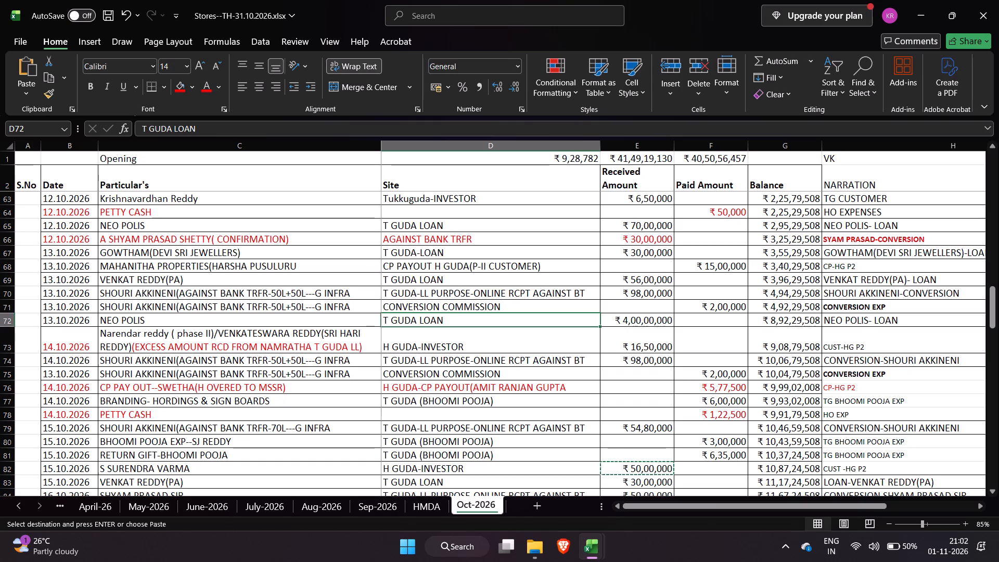
key("Left")
key("Right")
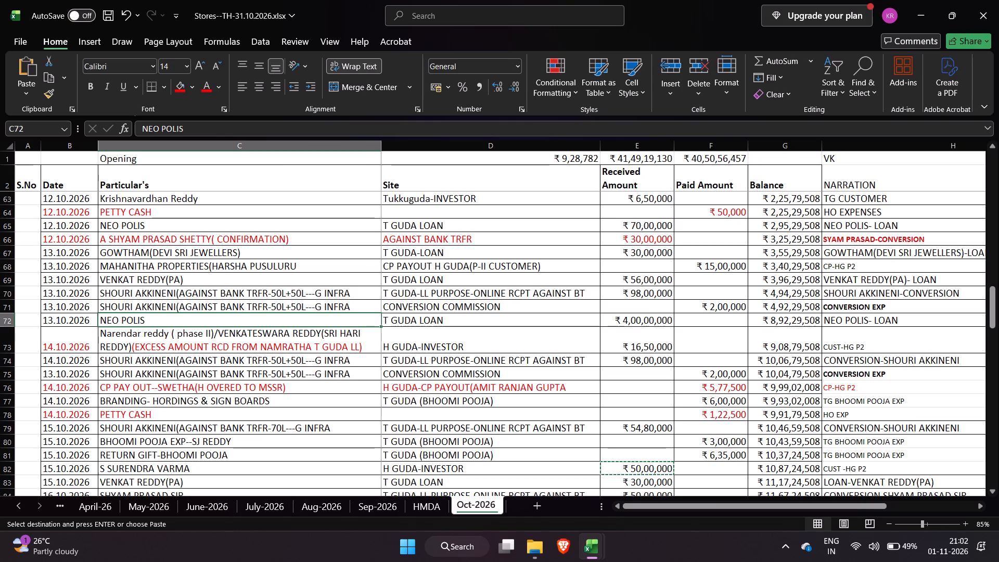
key("Right")
key("Right")
key("Right")
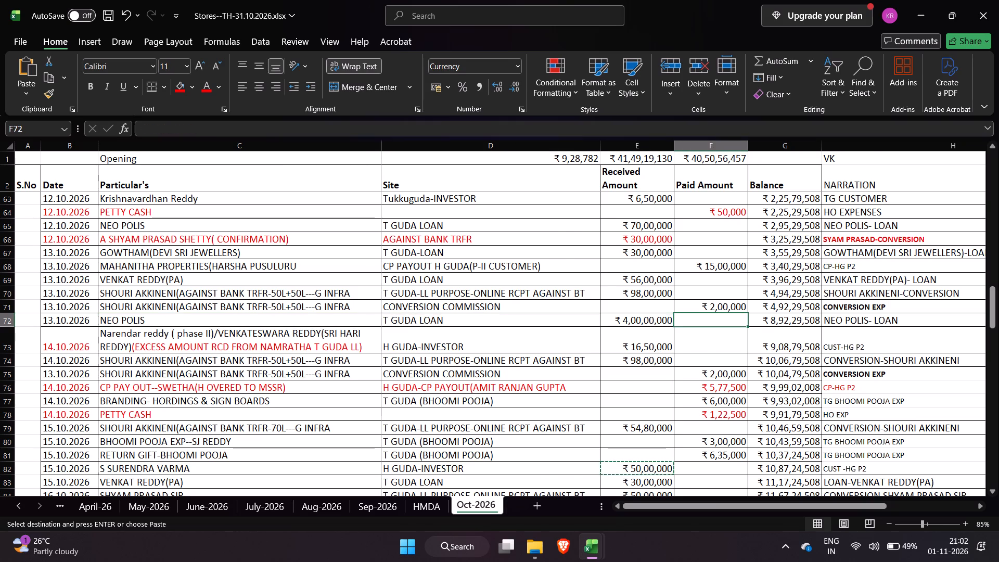
key("Right")
key("Right")
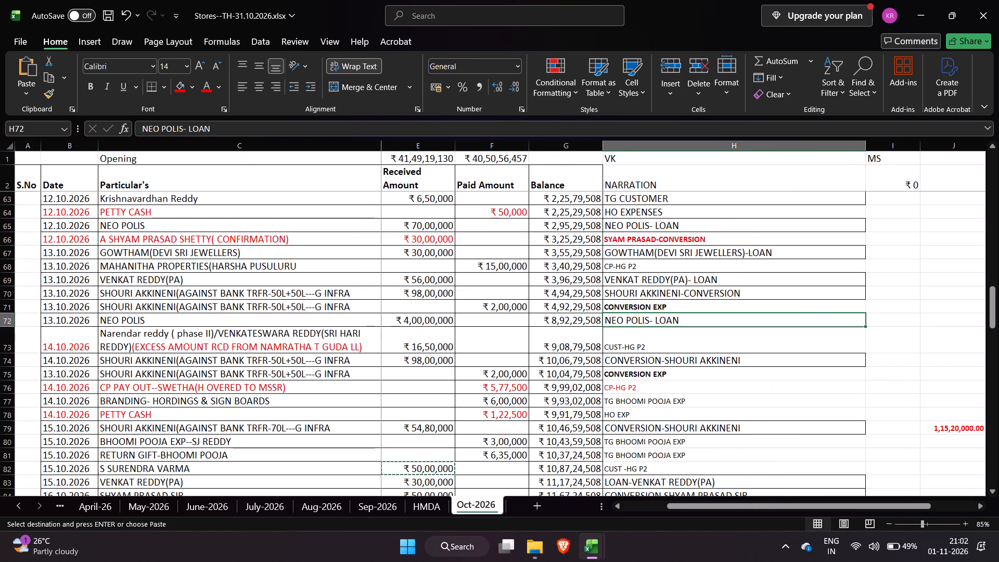
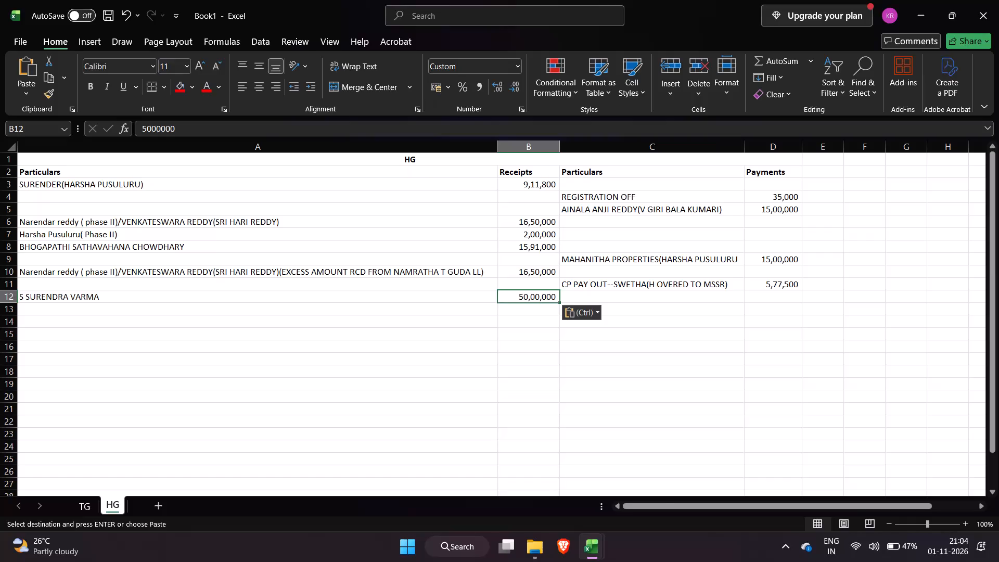
Compare the entries on Book1's TG sheet with the NEO POLIS entry in Oct-2026 row 72, checking its date, site, amounts and narration.
key("alt+Tab")
key("alt+Tab")
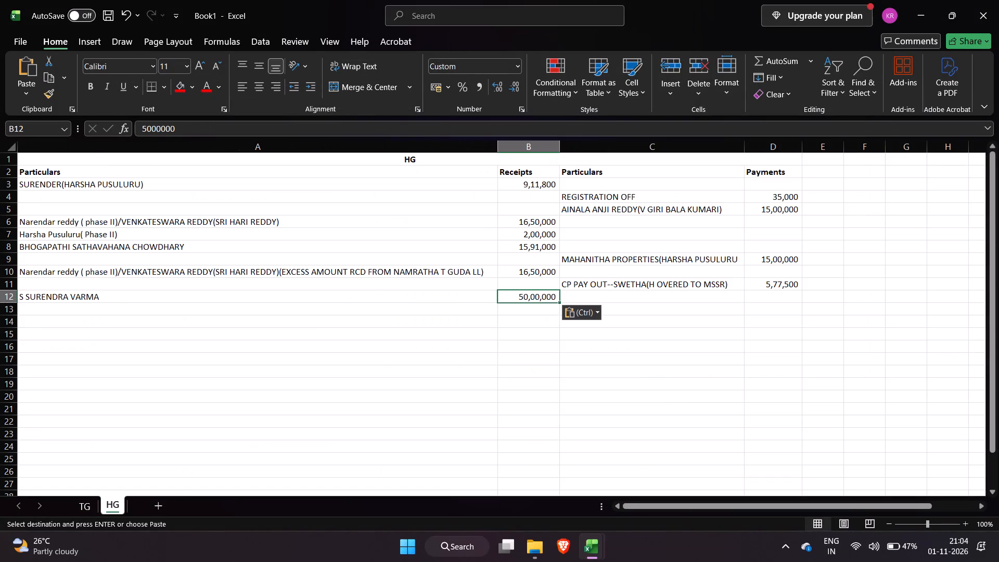
left_click(83, 501)
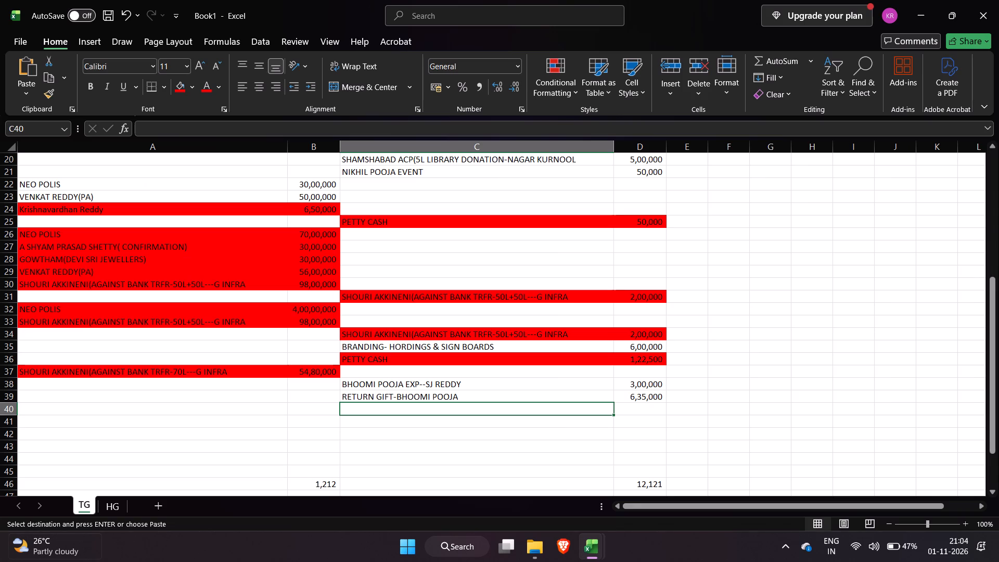
scroll(260, 260, "up", 2)
scroll(260, 260, "right", 2)
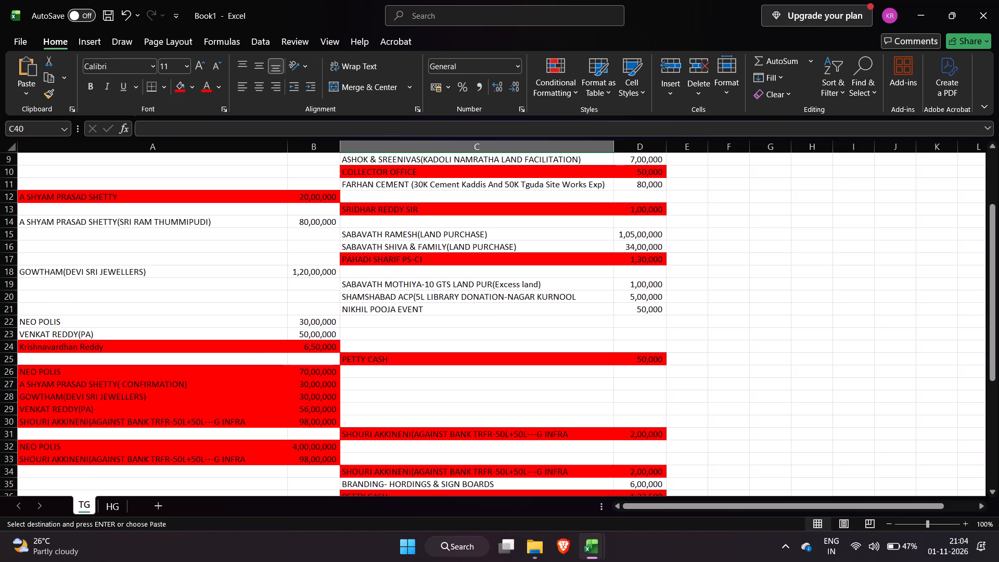
key("alt+Tab")
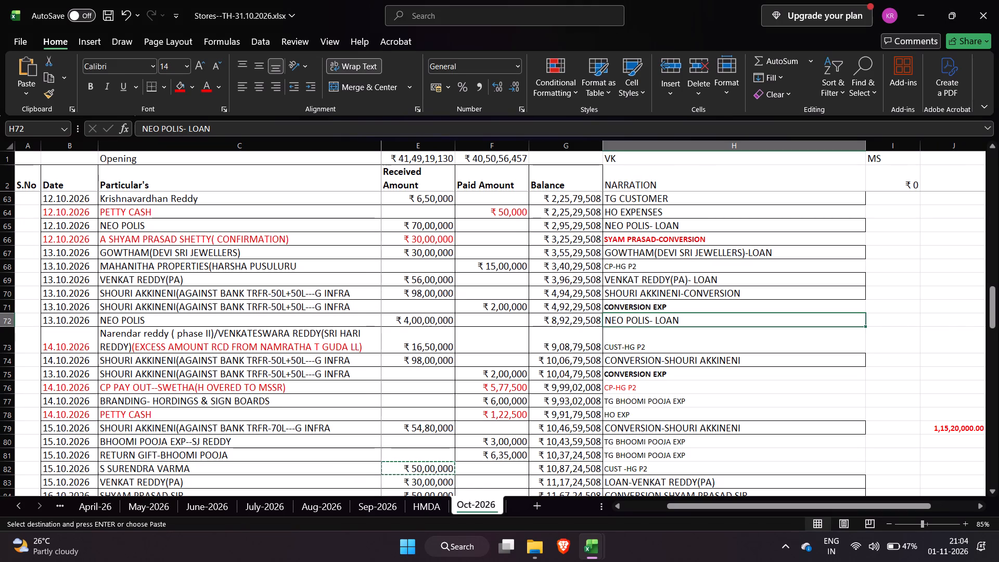
key("Left")
key("Left")
key("Left")
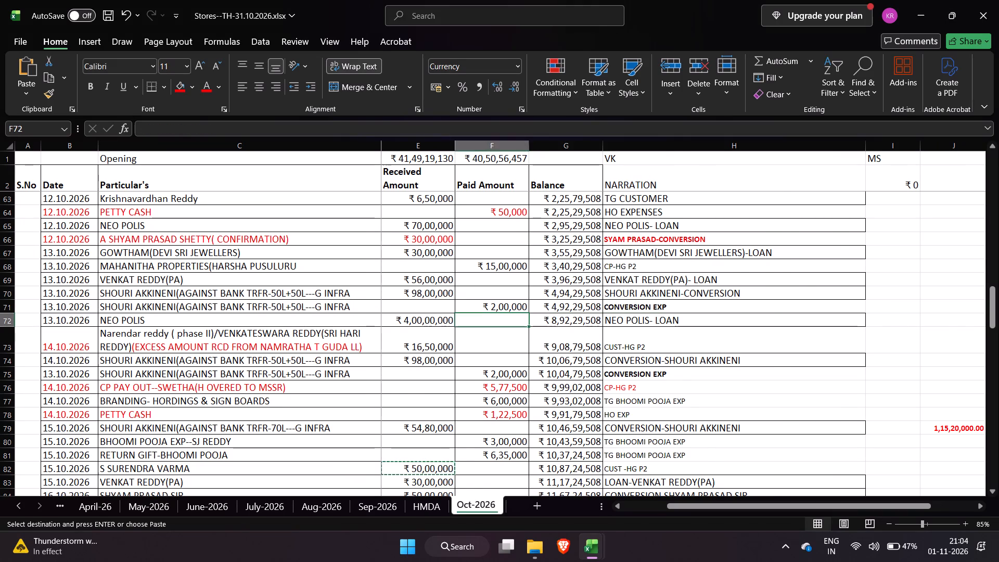
key("Left")
key("Left")
key("Left")
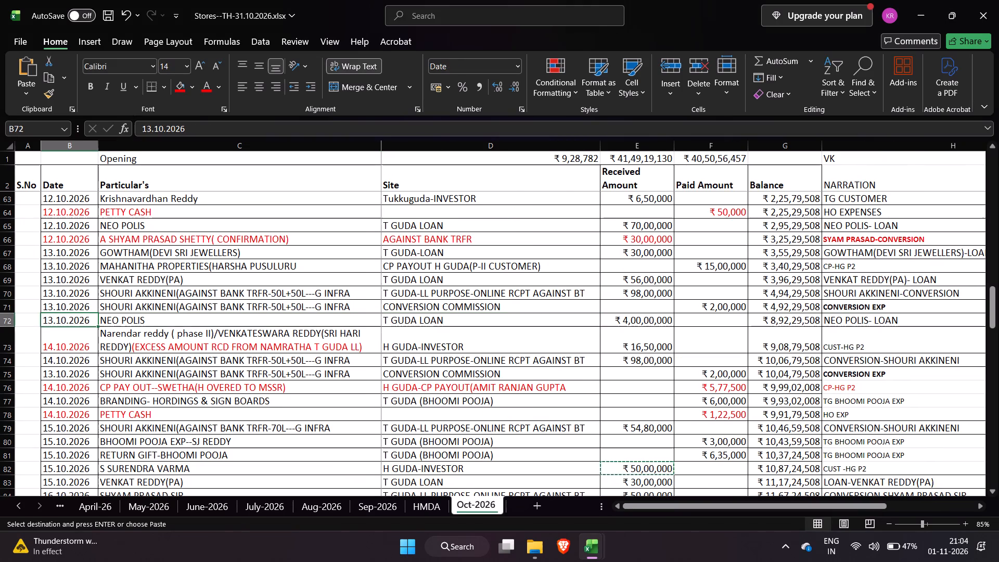
key("Right")
key("Right")
key("Right")
key("Left")
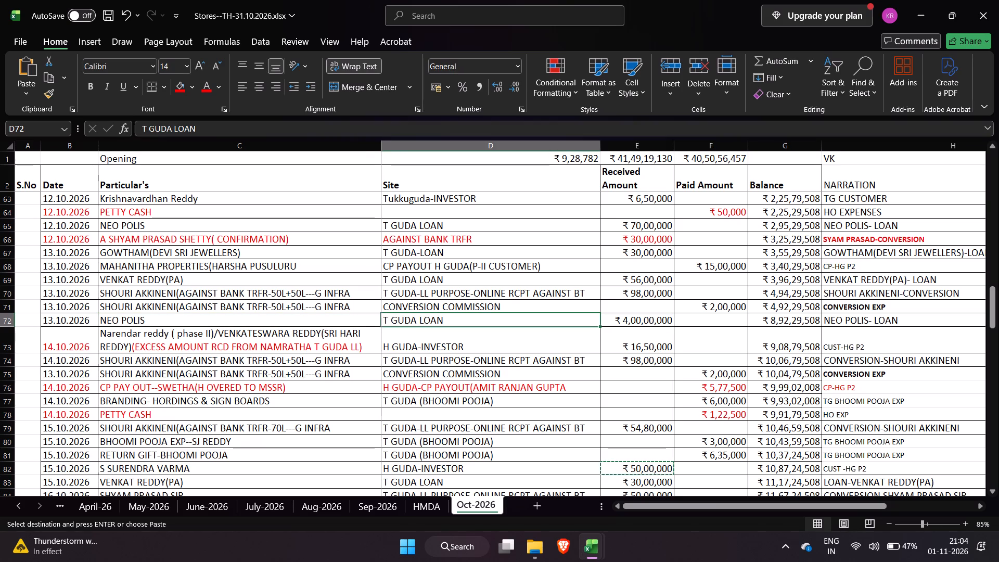
key("Right")
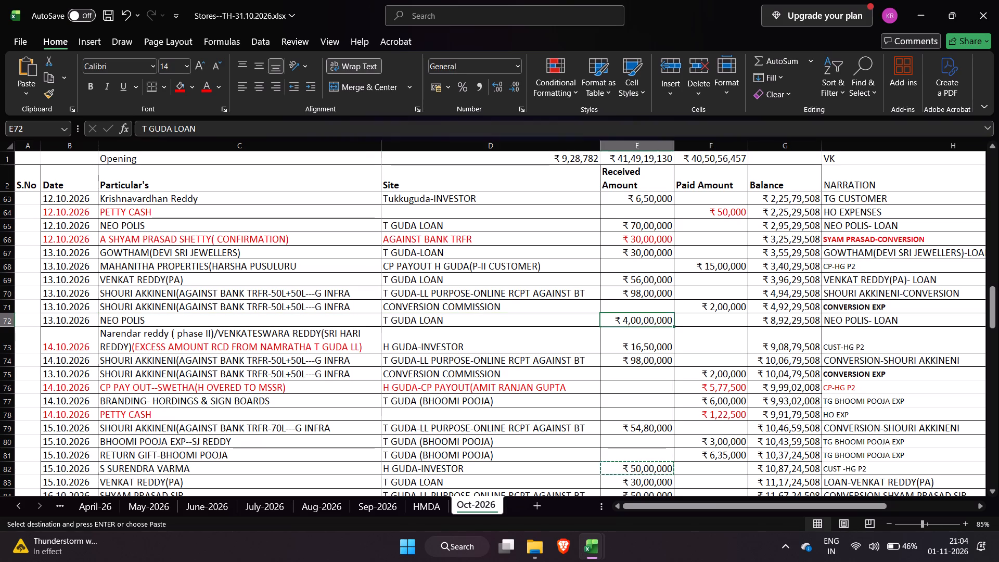
key("Right")
key("Right")
key("Right")
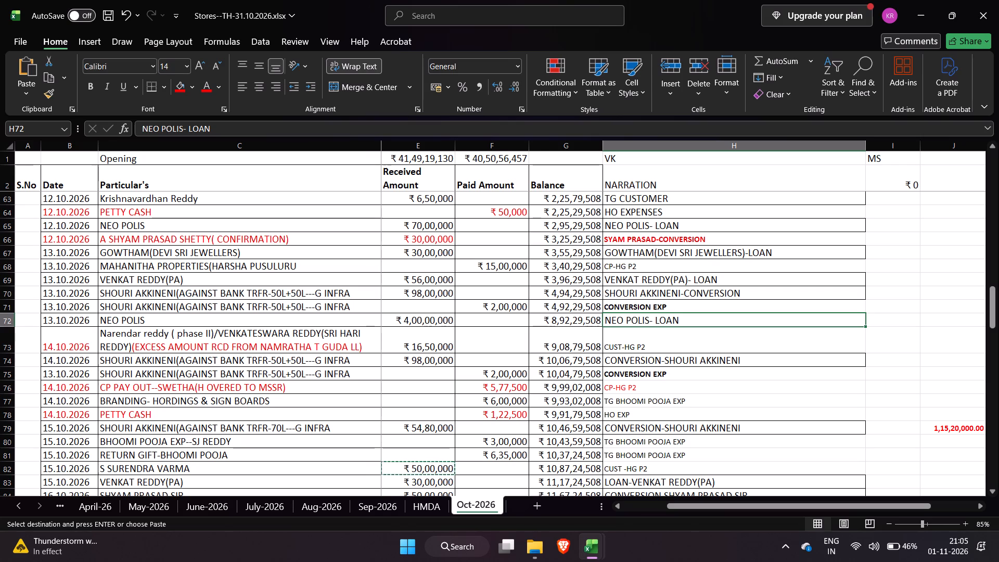
key("alt+Tab")
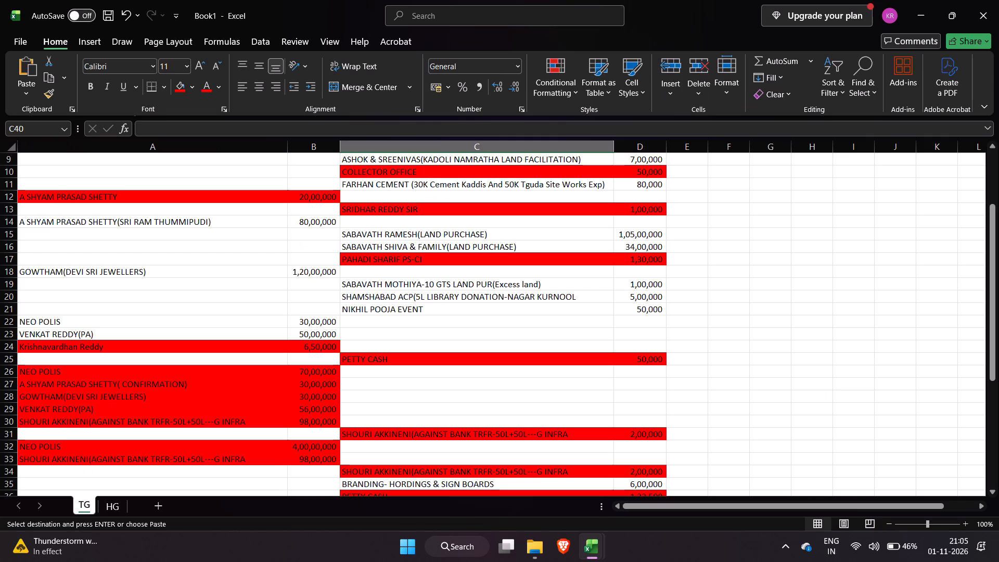
key("alt+Tab")
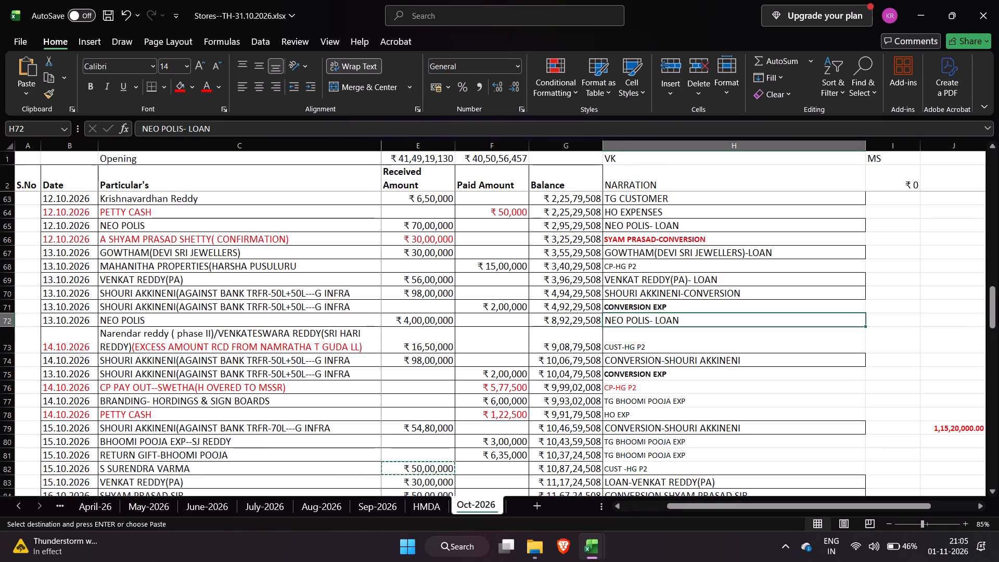
scroll(260, 260, "down", 1)
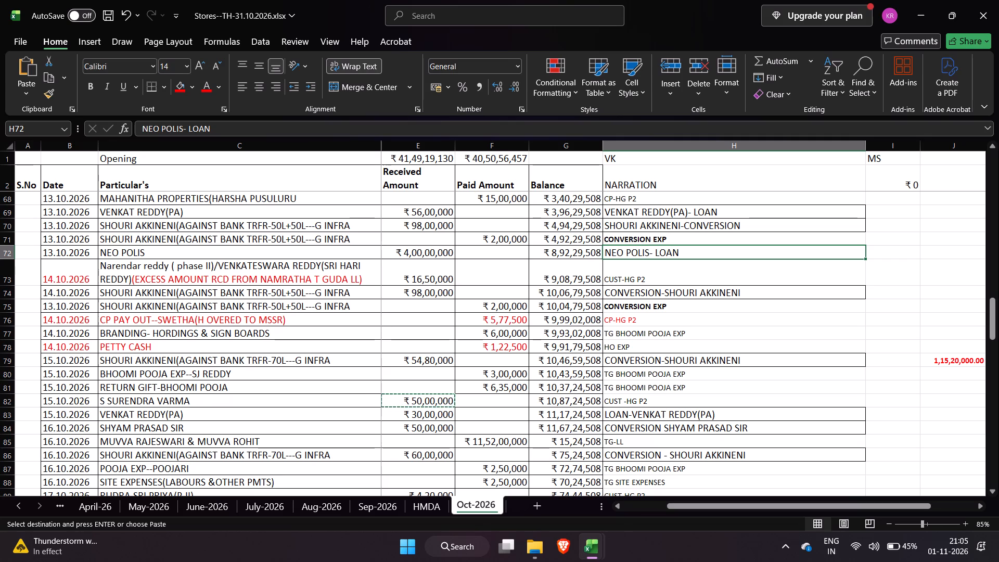
key("Left")
key("Left")
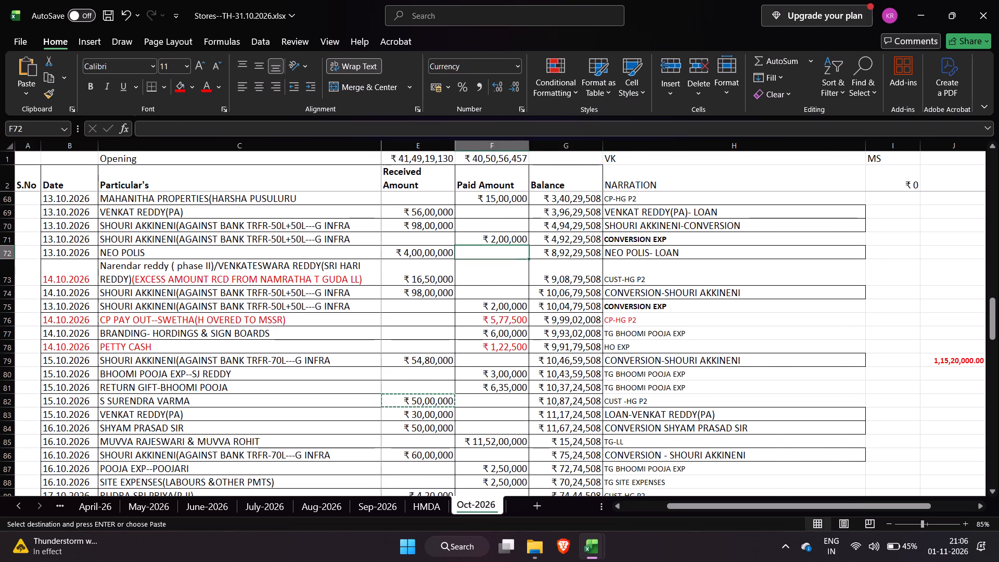
key("Left")
key("Left")
key("Down")
key("Down")
key("Up")
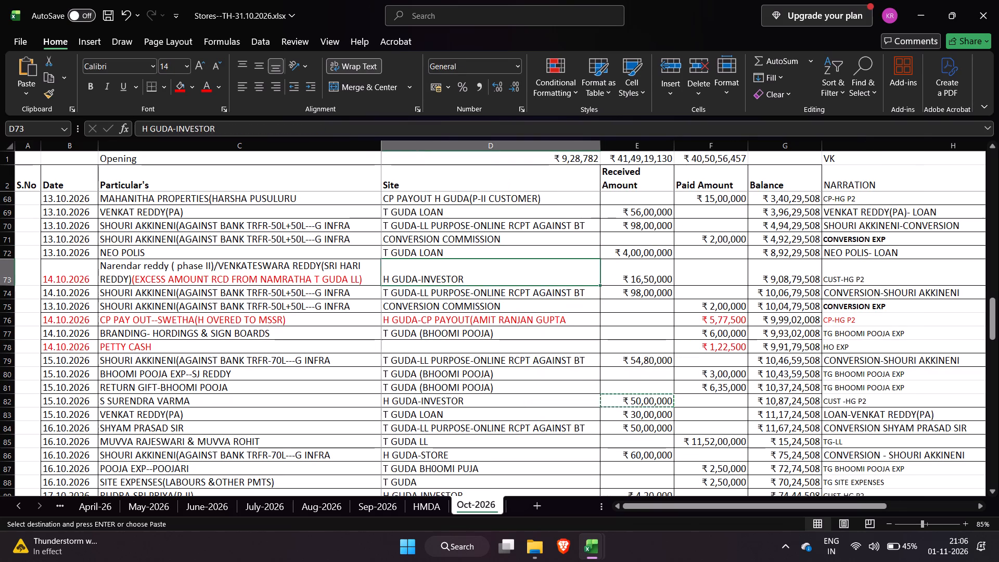
key("Right")
key("Right")
key("Right")
key("Left")
key("Left")
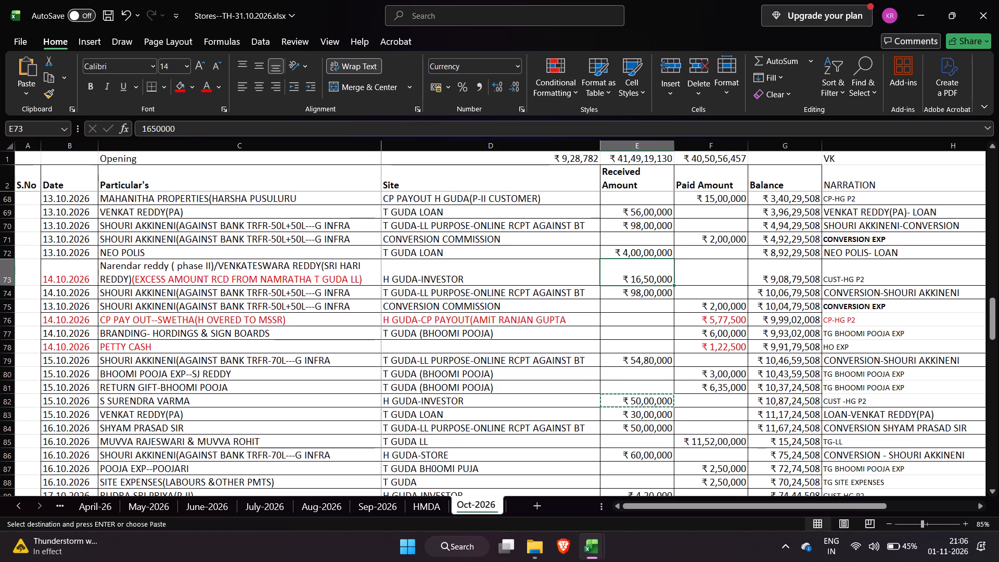
Check the Oct-2026 ledger entries from row 74 down to row 83, reading their sites and received or paid amounts.
key("Left")
key("Down")
key("Down")
key("Right")
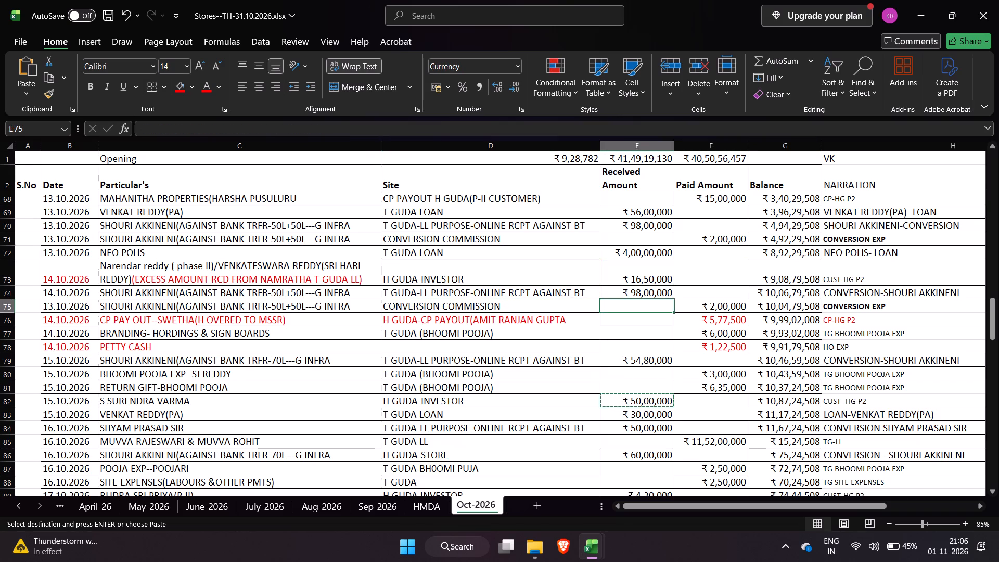
key("Right")
key("Right")
key("Left")
key("Left")
key("Down")
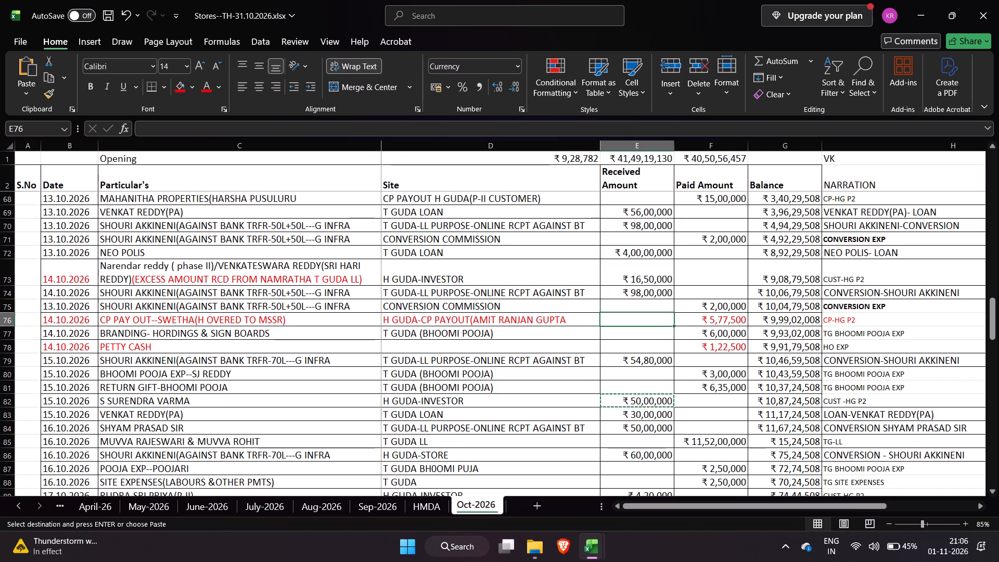
key("Down")
key("Down")
key("Down")
key("Down")
key("Down")
key("Down")
key("Down")
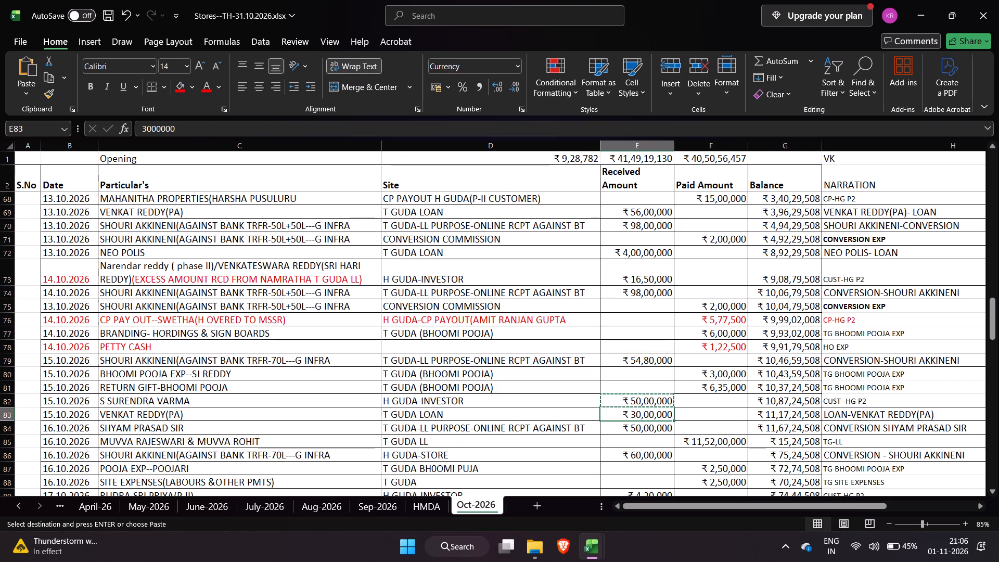
key("Up")
Compare the last TG payment, RETURN GIFT-BHOOMI POOJA in row 39, with the paid amount in Oct-2026 cell F81.
key("alt+Tab")
scroll(260, 260, "down", 1)
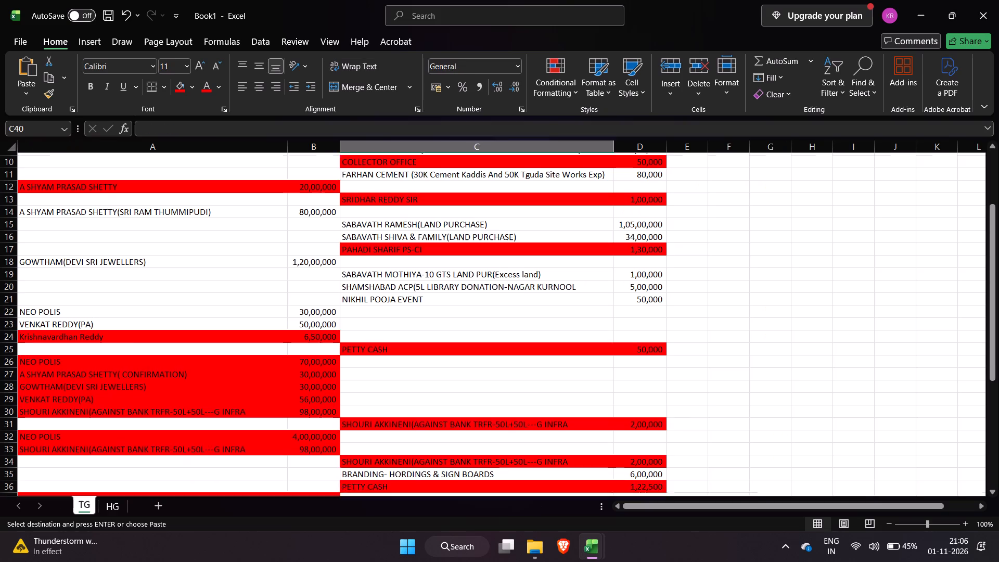
scroll(260, 260, "down", 2)
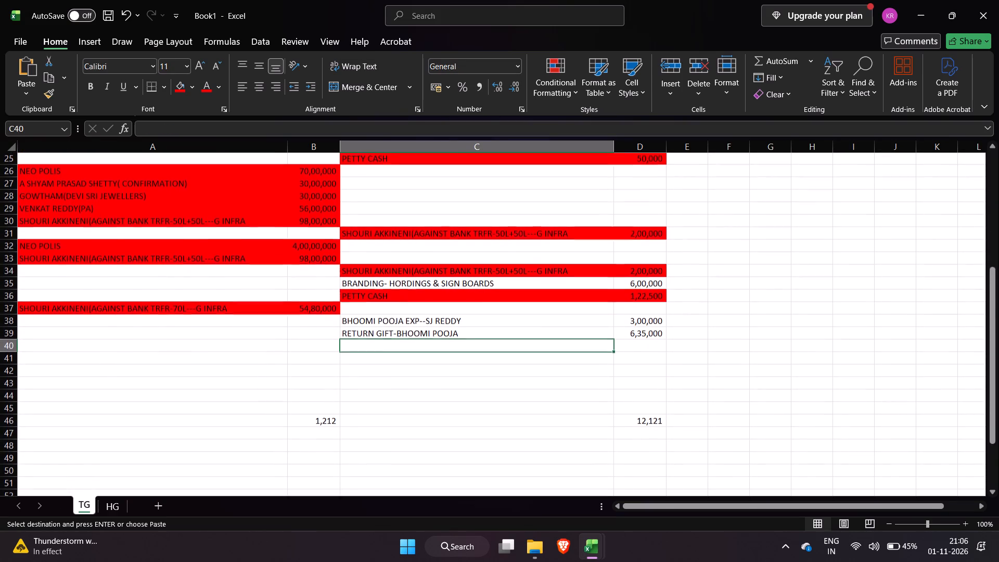
scroll(260, 260, "right", 5)
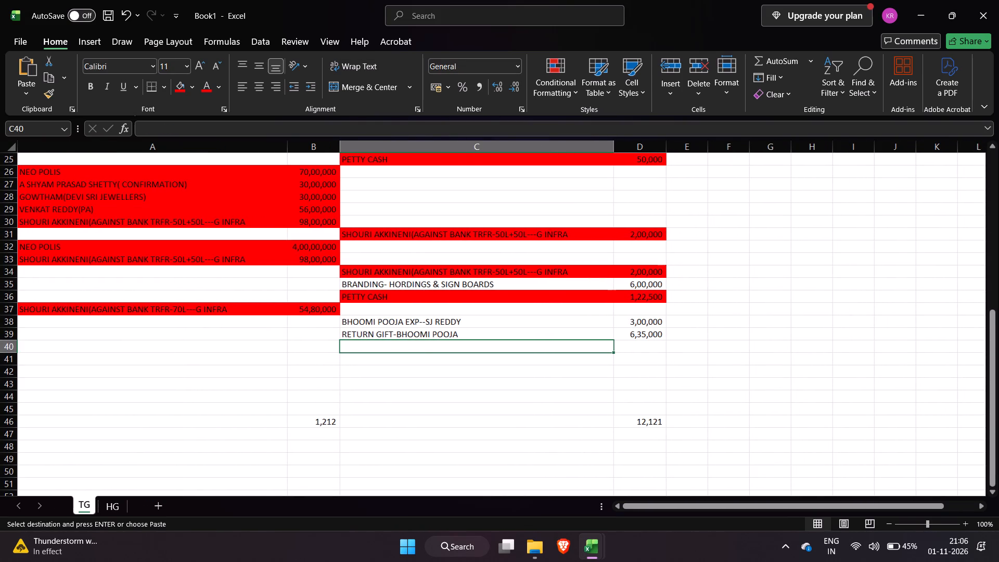
left_click(9, 397)
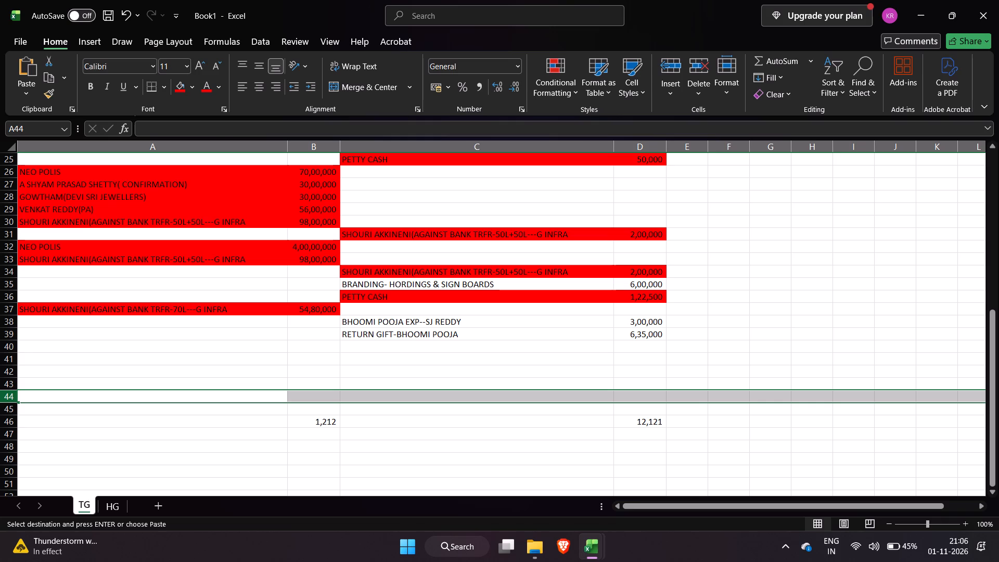
left_click(368, 342)
key("Right")
key("Up")
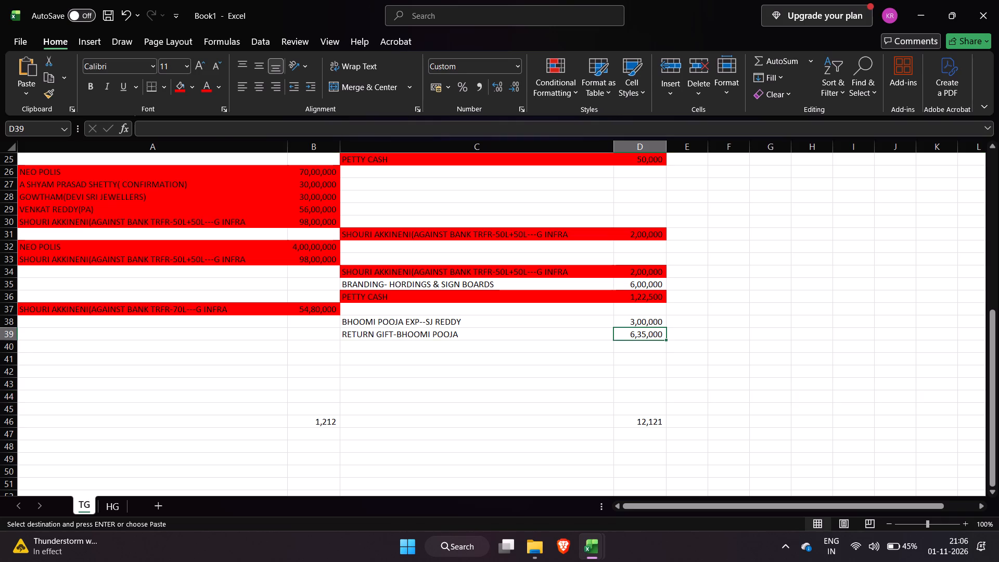
key("alt+Tab")
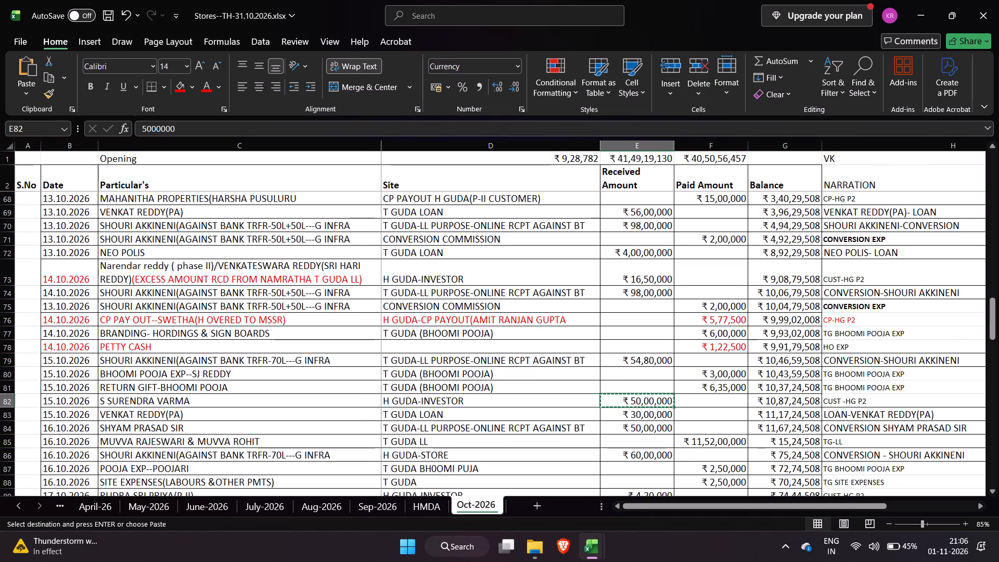
key("Up")
key("Right")
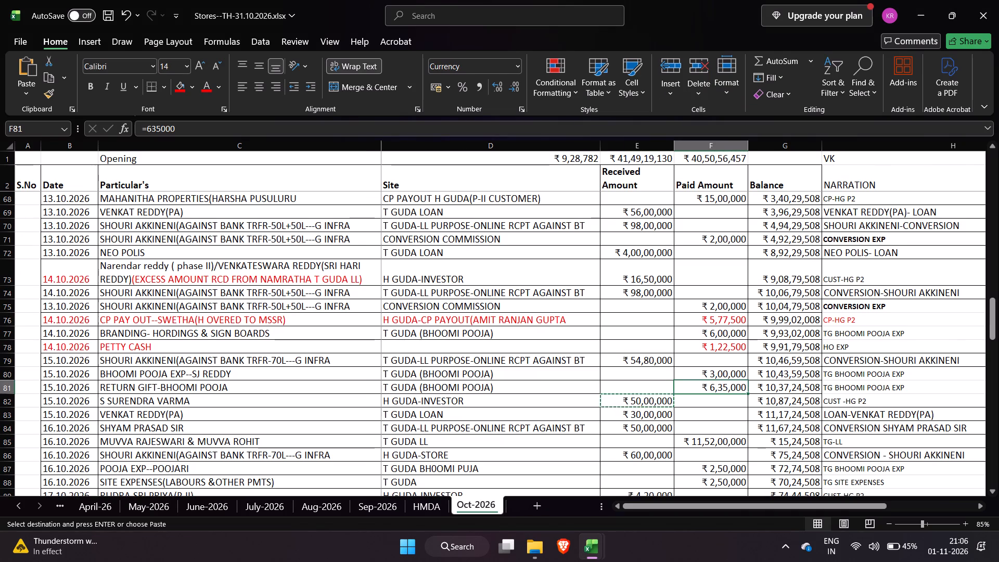
Compare the last HG receipt in cell B12 with the received amount in Oct-2026 cell E82.
key("Down")
key("Left")
key("alt+Tab")
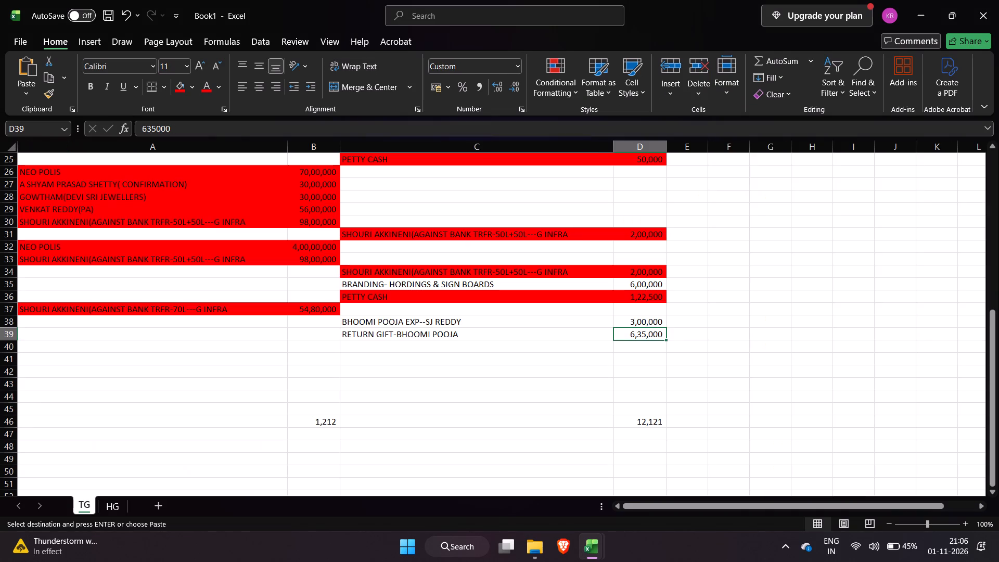
left_click(109, 508)
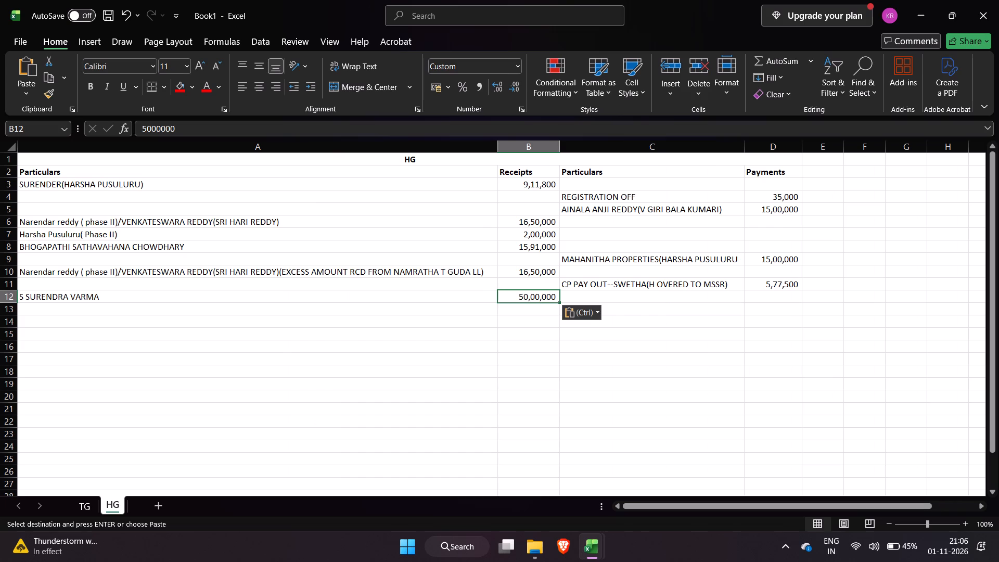
left_click(540, 359)
key("Up")
key("Up")
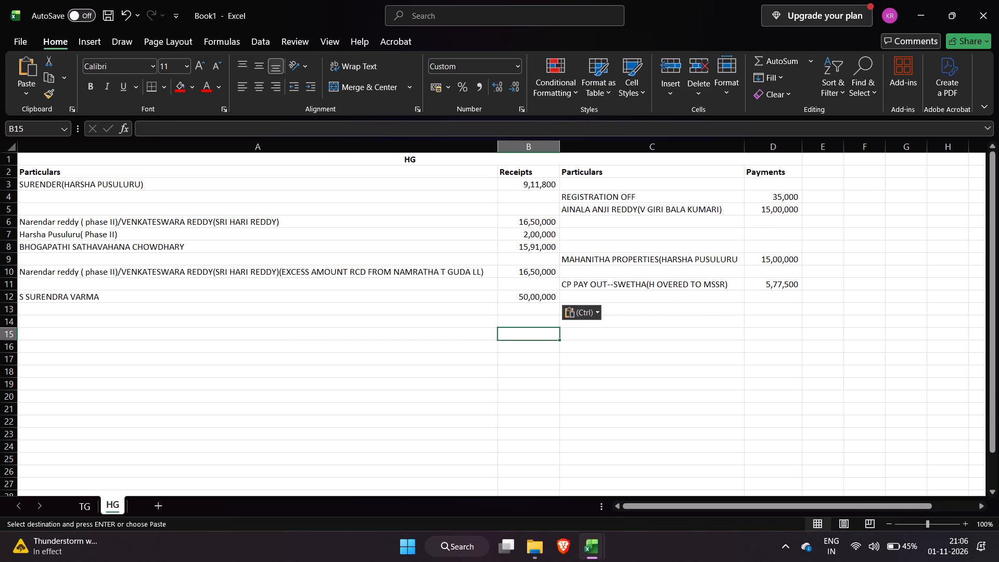
key("Up")
key("Up")
key("Up")
key("alt+Tab")
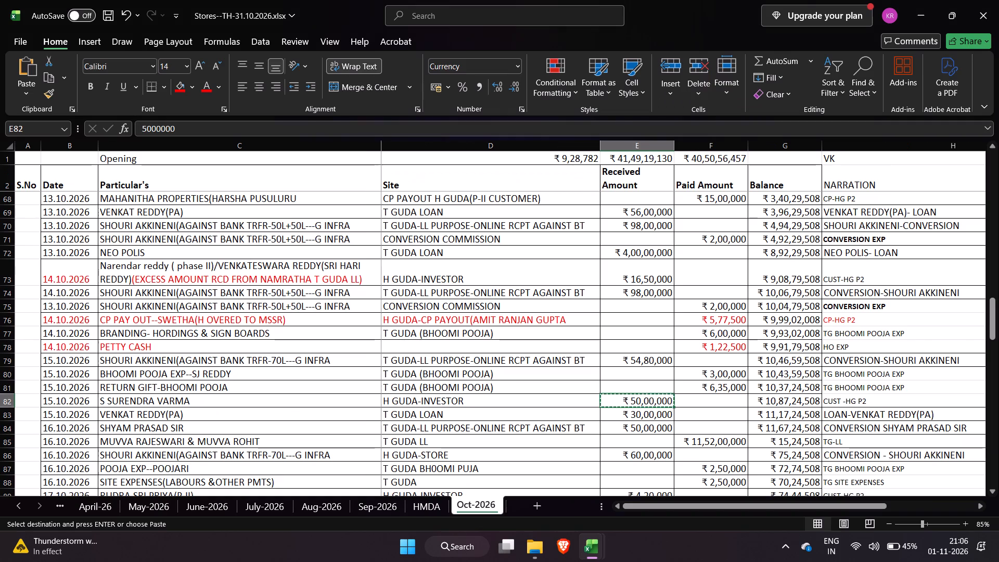
Look through the Oct-2026 ledger down to its final entries in row 151, and back over the earlier October entries.
scroll(540, 359, "down", 3)
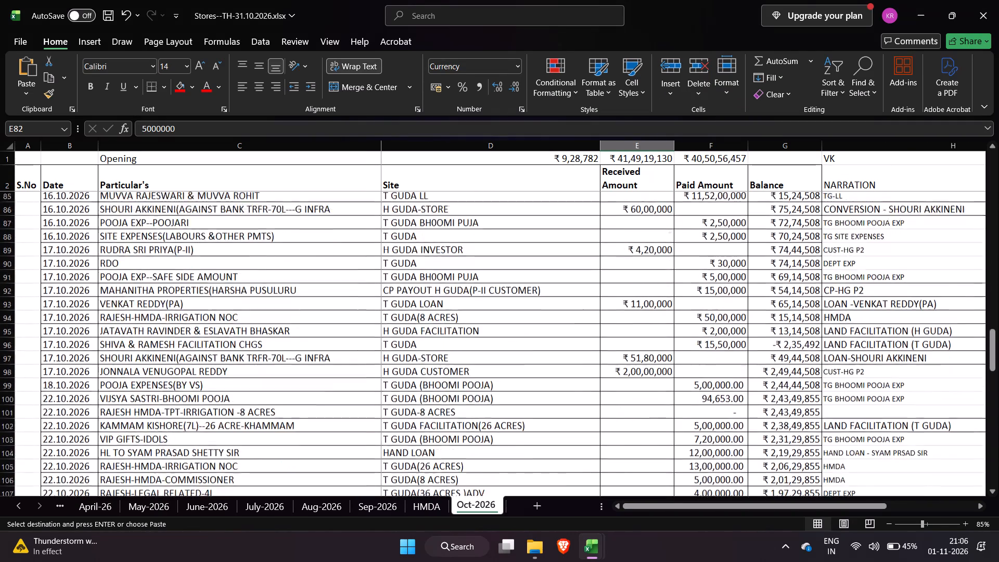
scroll(540, 359, "down", 5)
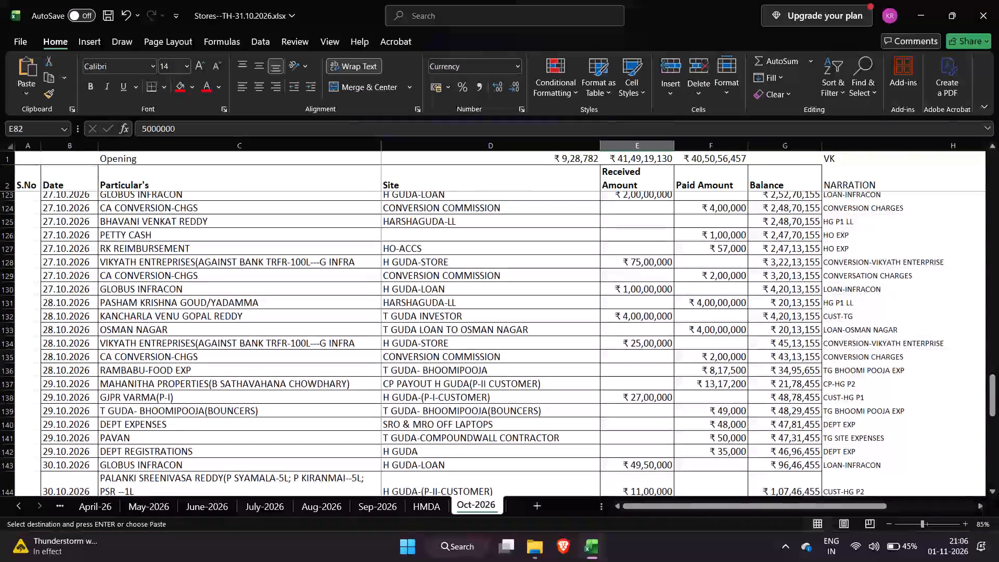
scroll(540, 359, "down", 4)
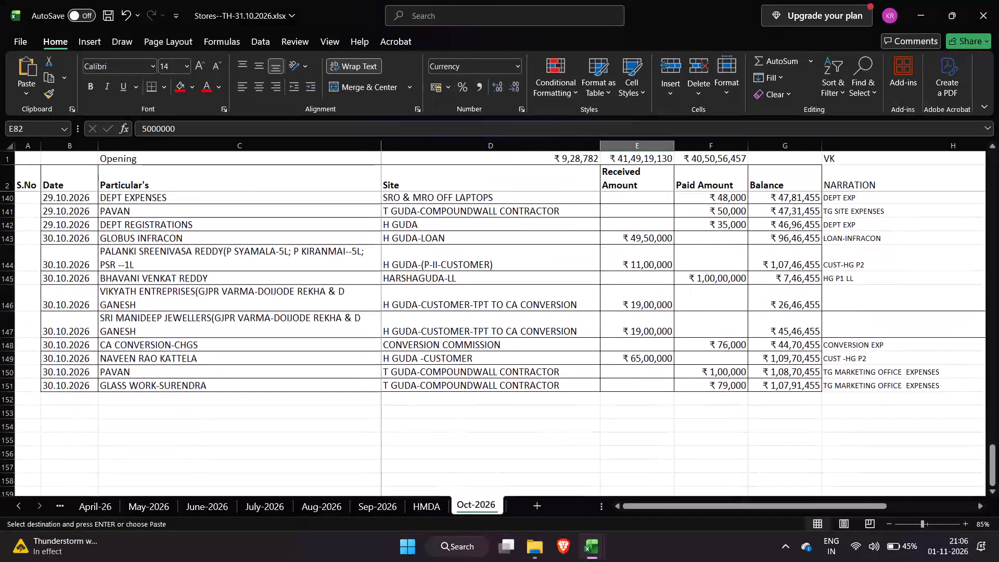
scroll(540, 359, "up", 5)
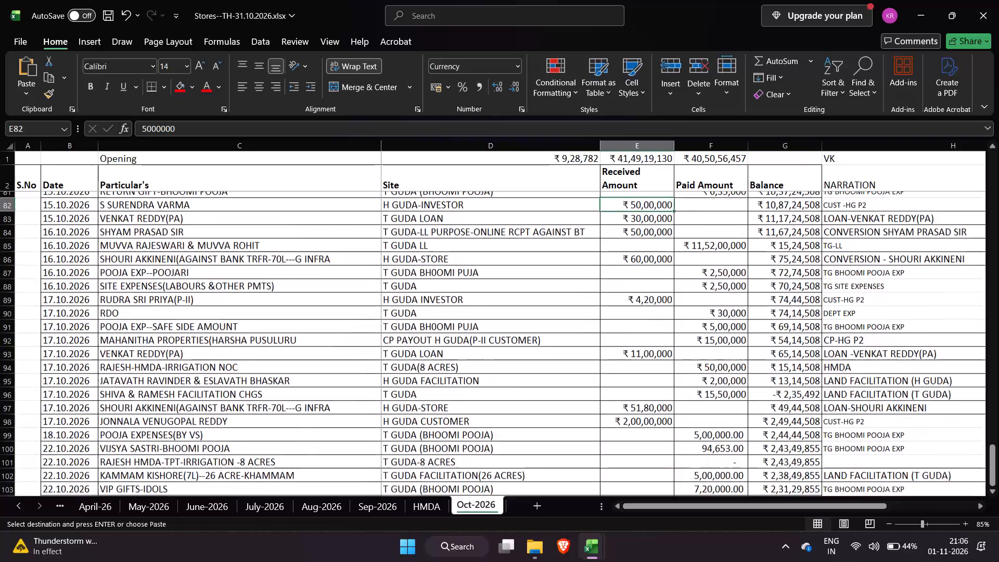
scroll(540, 359, "up", 11)
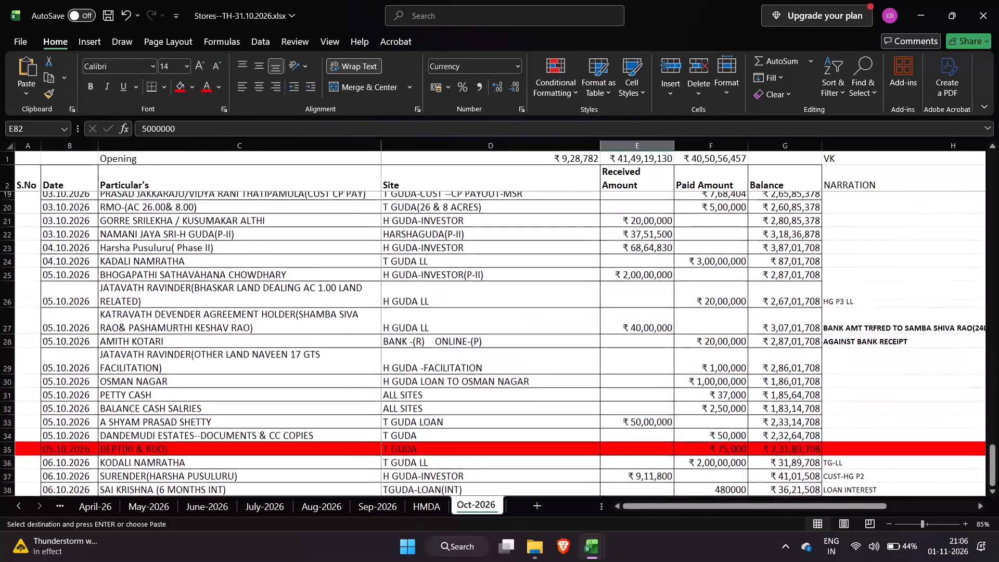
scroll(540, 359, "down", 5)
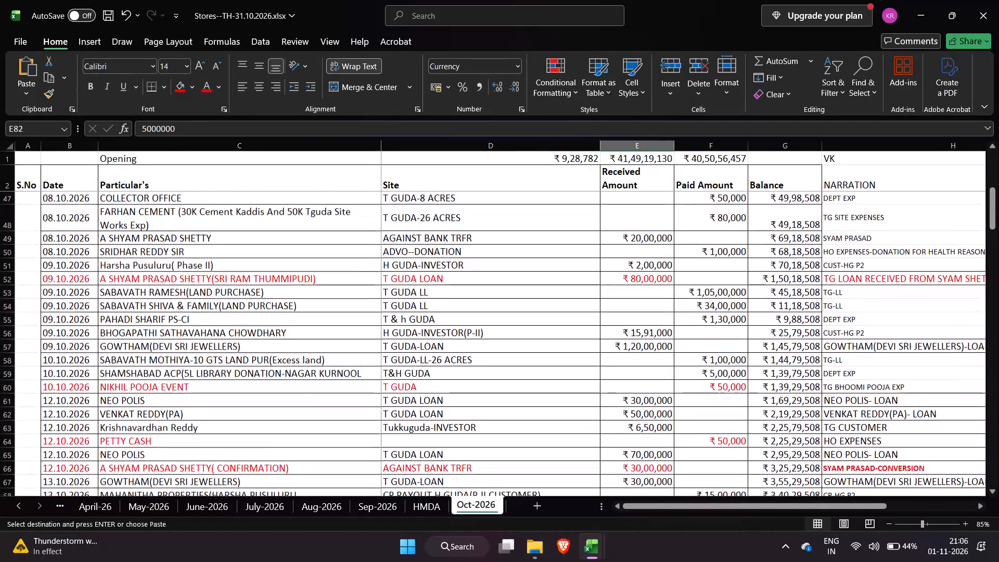
Examine the Oct-2026 ledger entries in rows 82 to 84 and onward, checking received amounts, sites and narrations.
scroll(540, 359, "down", 1)
key("Down")
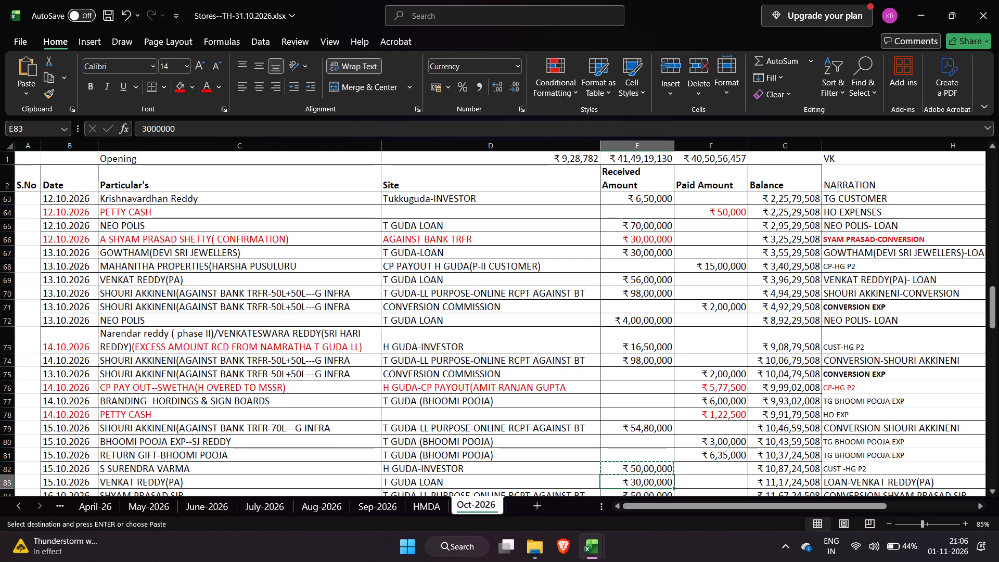
scroll(540, 359, "down", 2)
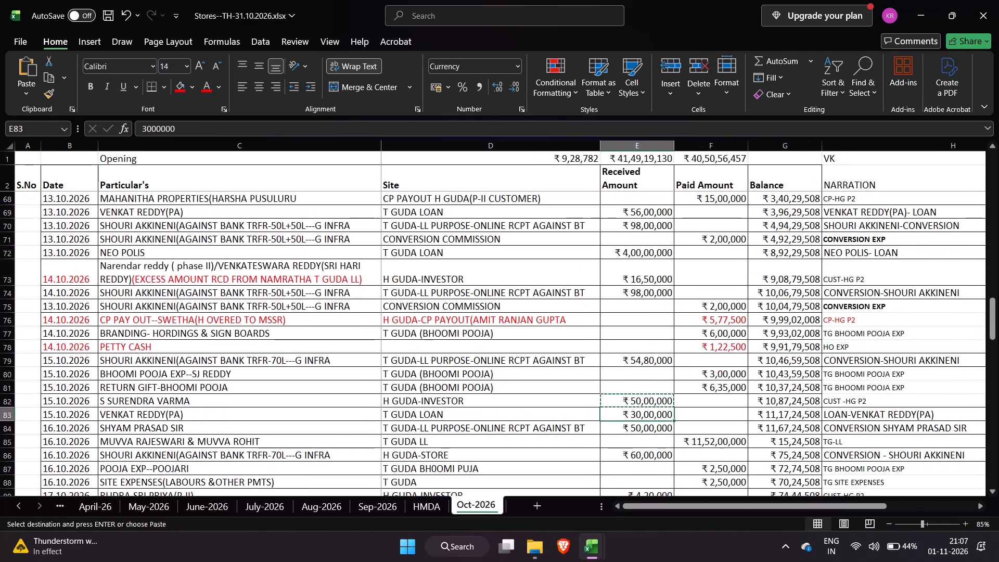
scroll(540, 359, "down", 1)
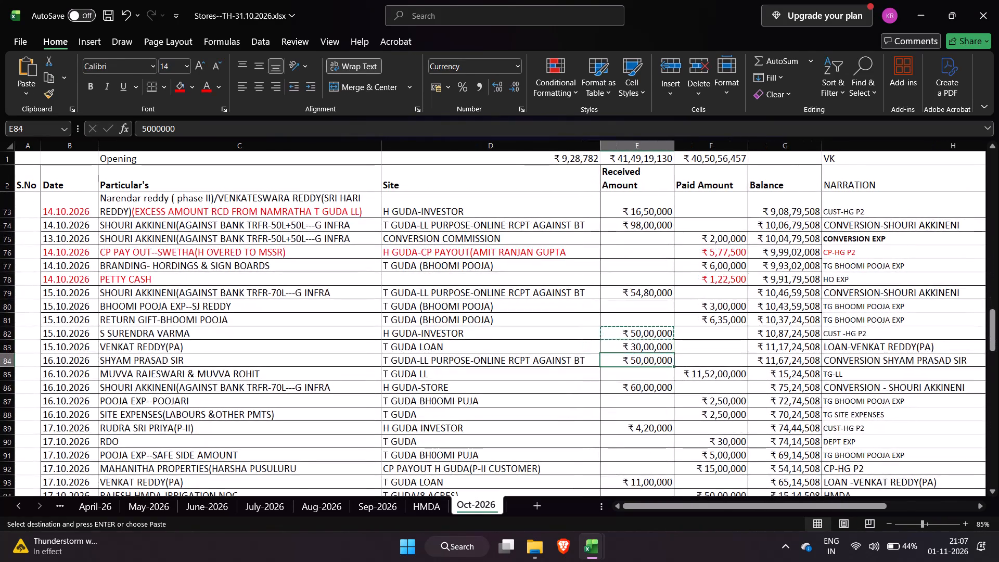
key("Up")
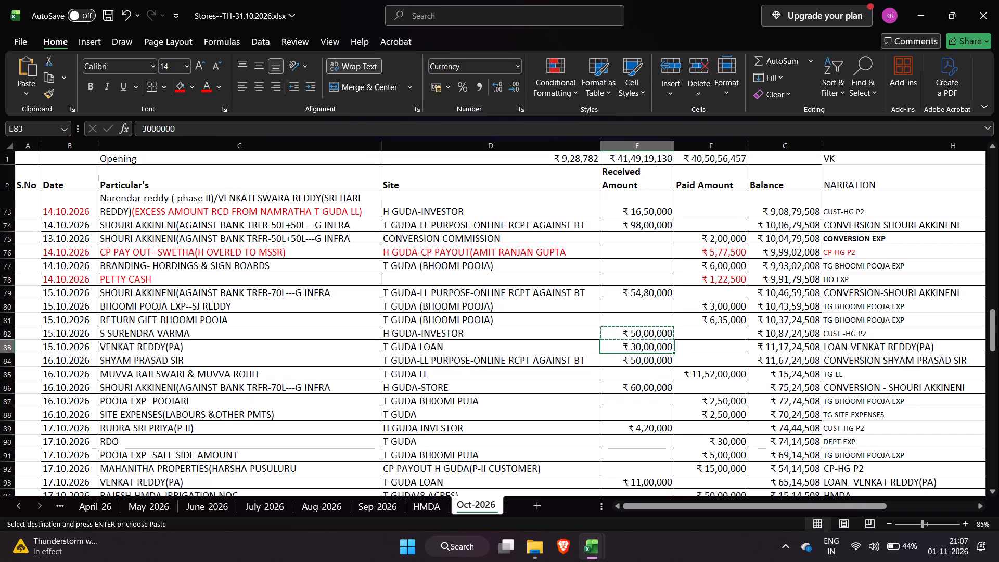
key("Up")
key("Down")
key("Right")
key("Right")
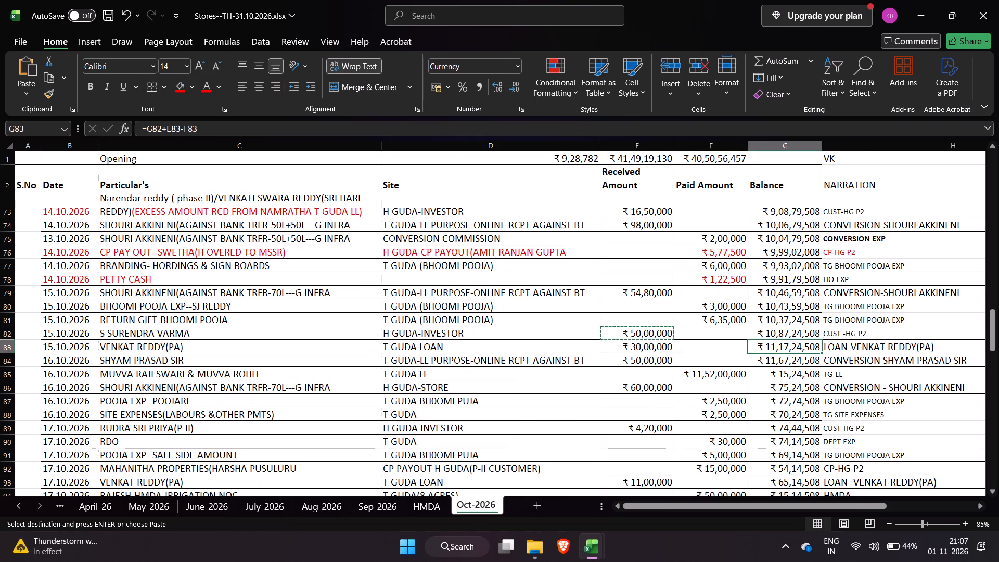
key("Right")
key("Down")
key("Up")
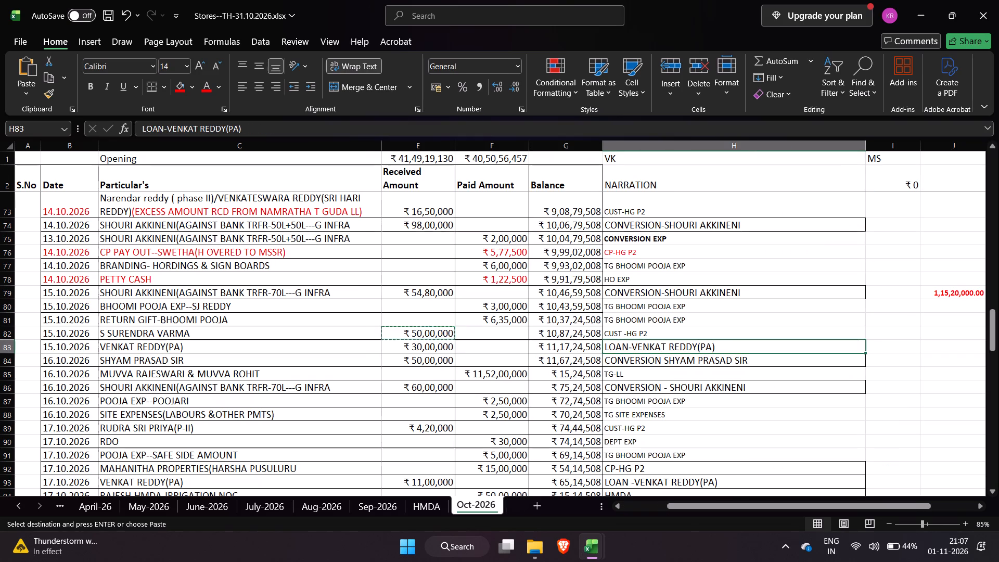
key("Left")
key("Left")
key("Left")
key("Left")
key("Right")
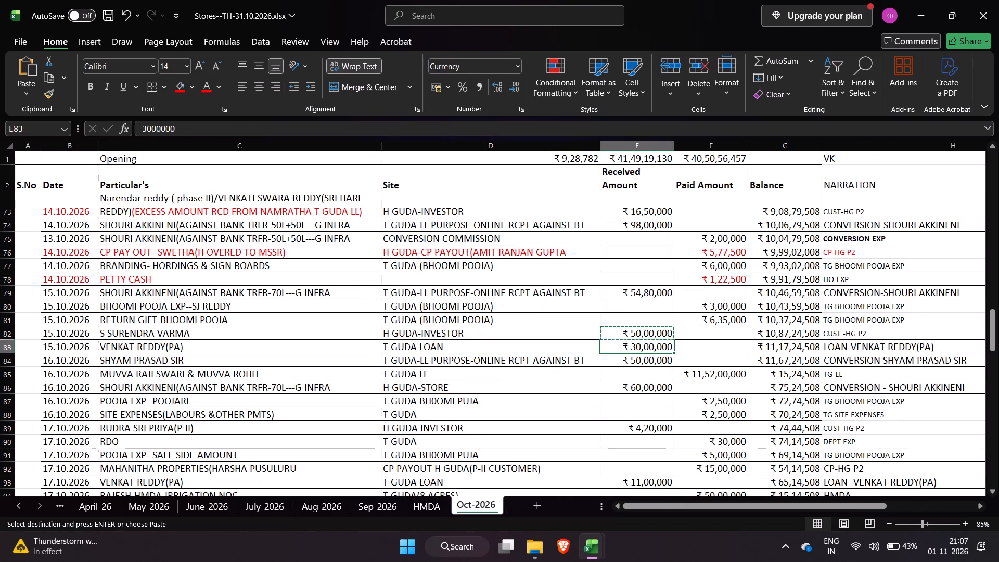
Copy the received amounts 30,00,000 and 50,00,000 from Oct-2026 E83:E84 as values into Book1's TG receipts cells B40:B41.
key("shift+Down")
key("ctrl+c")
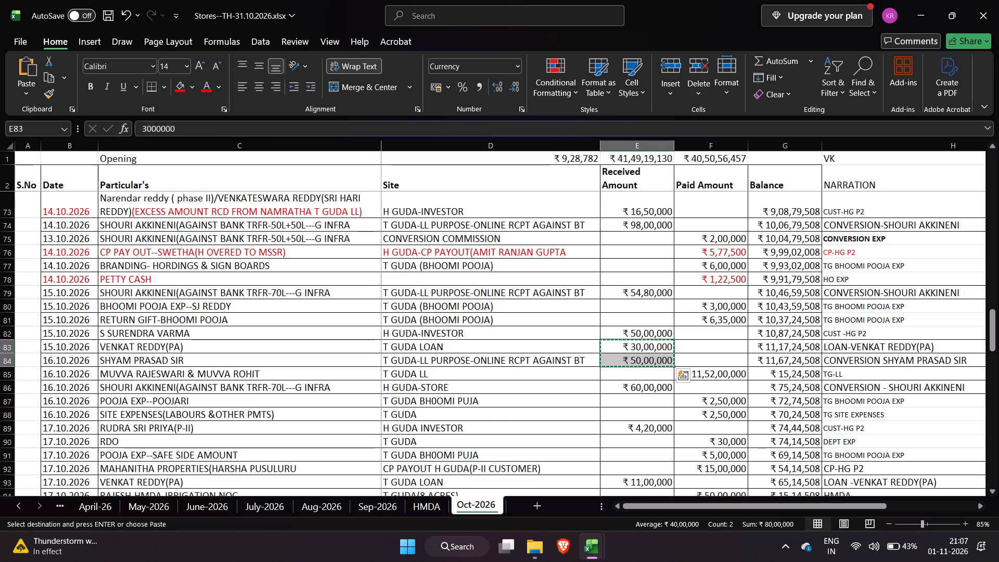
key("alt+Tab")
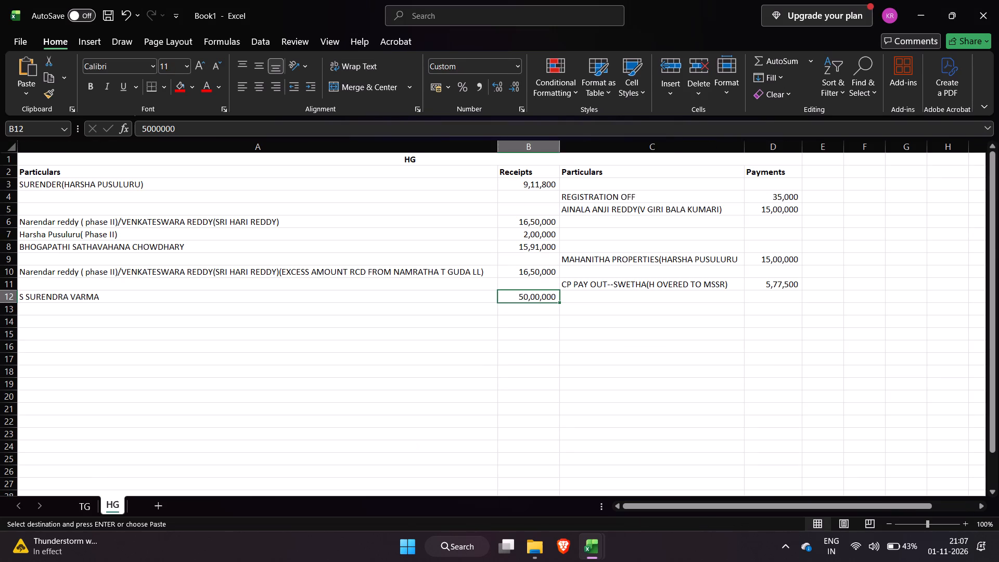
left_click(75, 504)
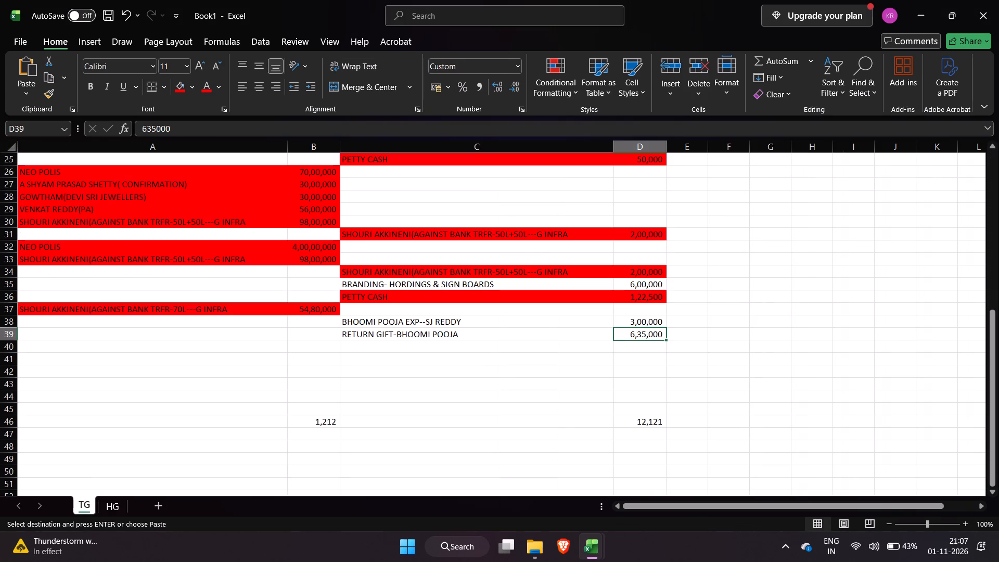
key("Down")
key("Left")
key("Left")
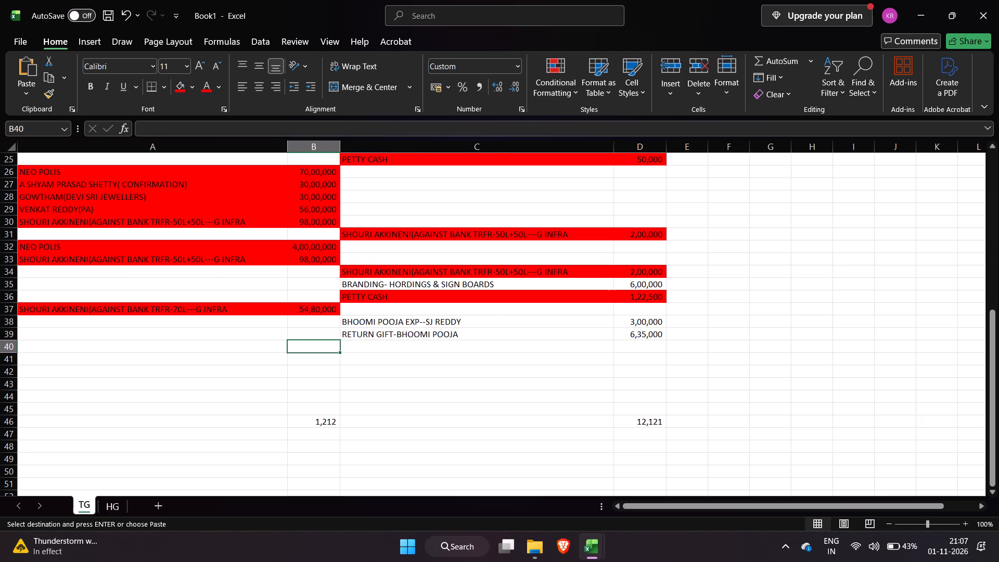
key("ctrl+alt+v")
key("Down")
key("Down")
key("Return")
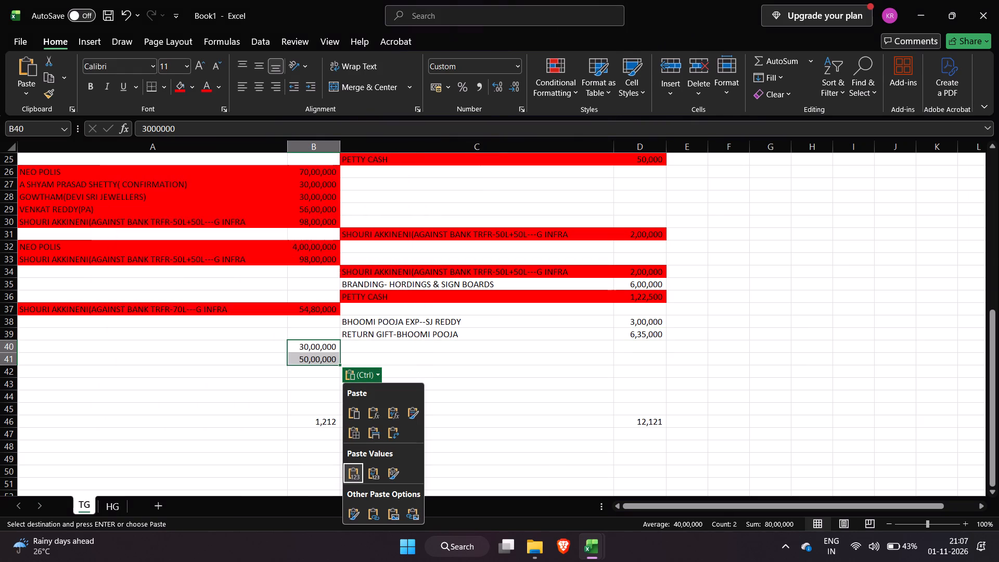
key("Escape")
Copy the matching particulars from Oct-2026 C83:C84 as values into TG cells A40:A41.
key("Left")
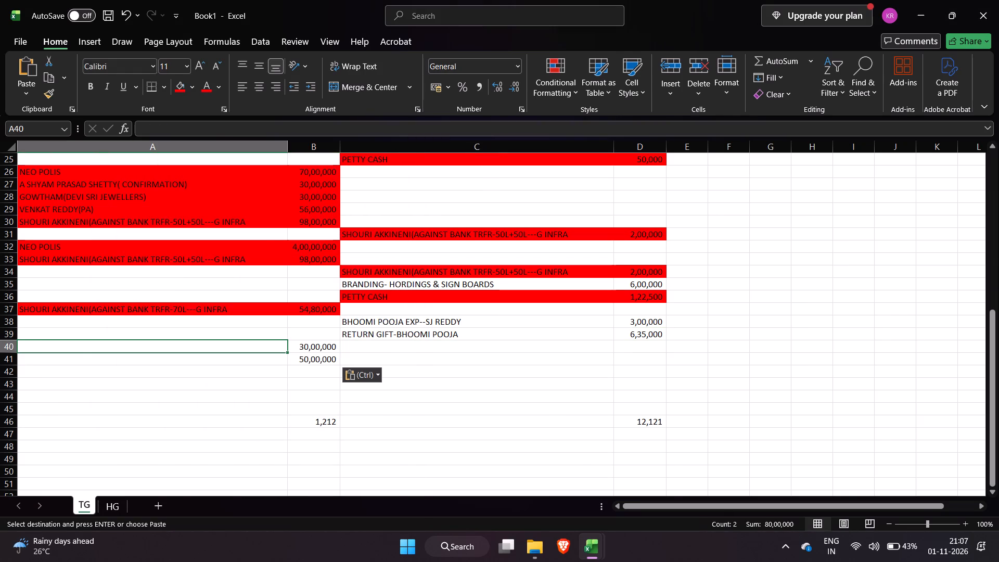
key("alt+Tab")
key("Left")
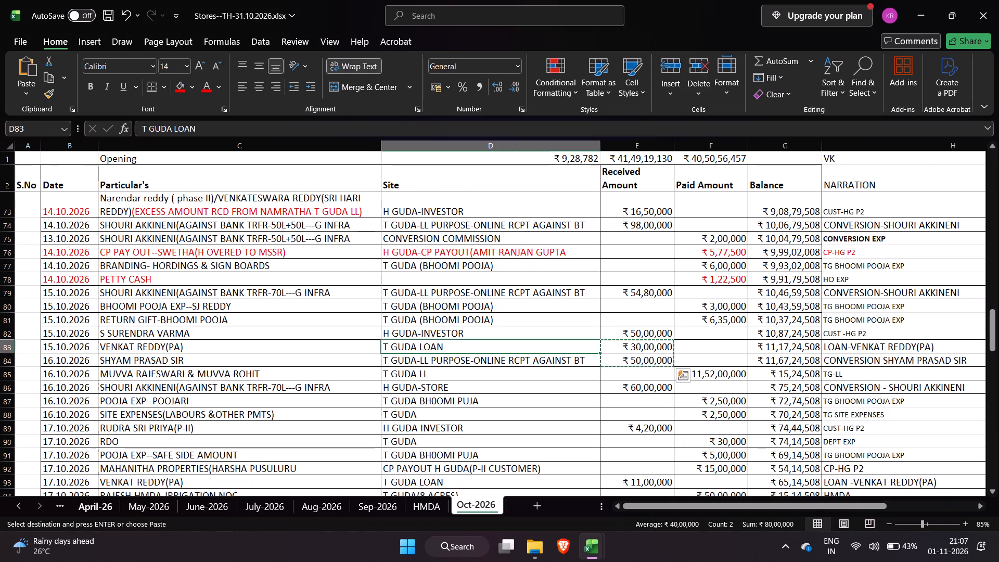
key("Left")
key("Left")
key("Right")
key("shift+Down")
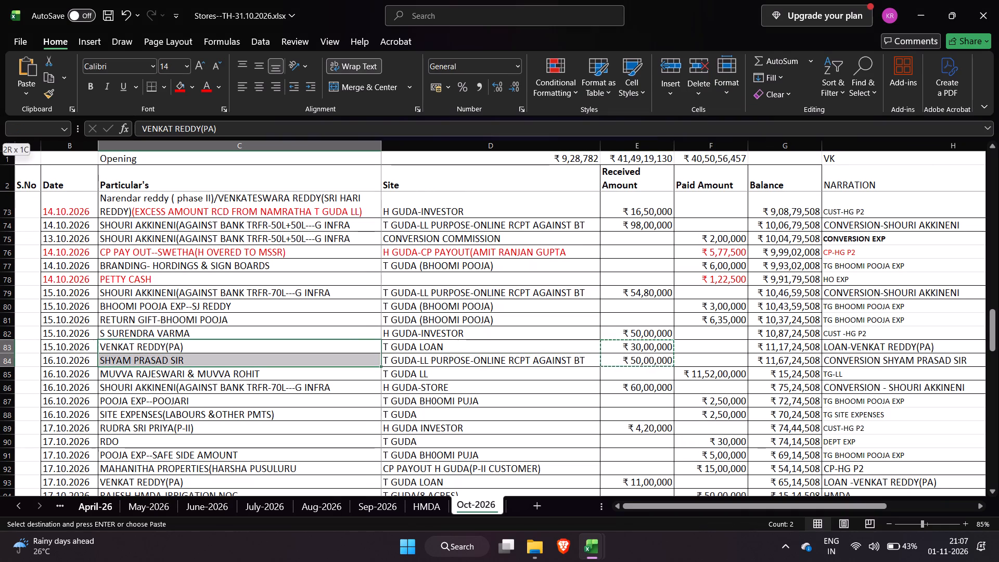
key("shift+Right")
key("shift+Right")
key("shift+Left")
key("shift+Left")
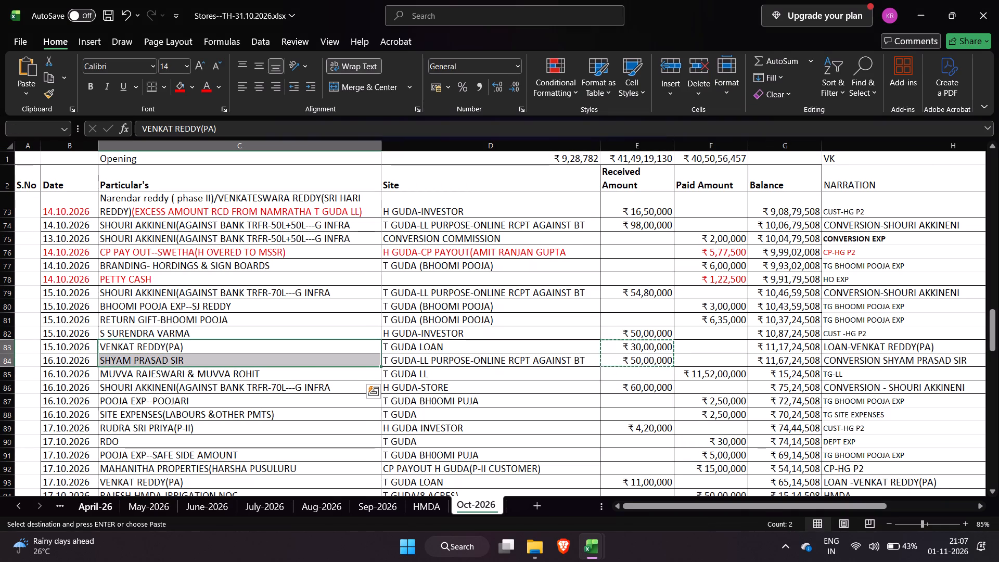
key("ctrl+c")
key("alt+Tab")
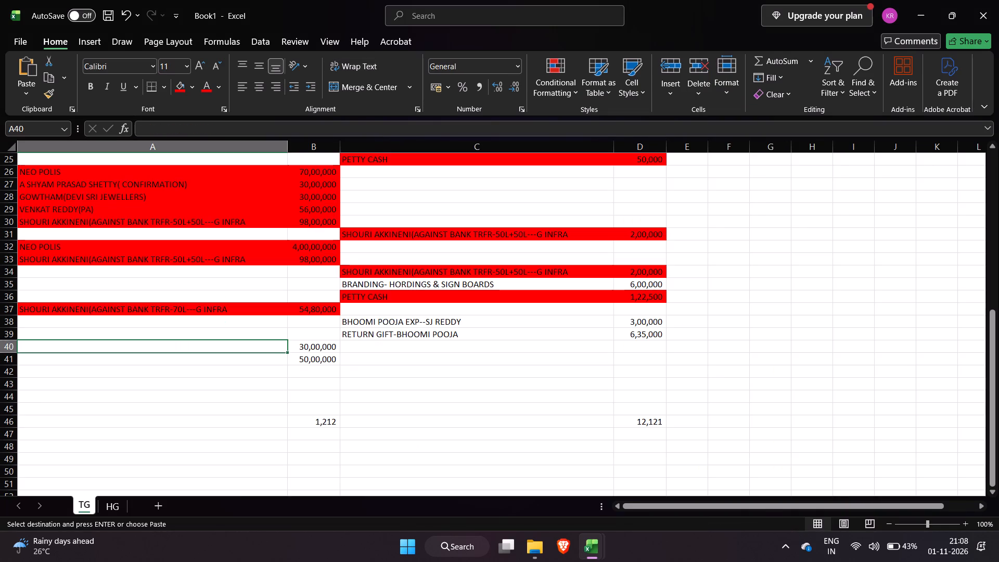
key("ctrl+alt+v")
key("Down")
key("Down")
key("Return")
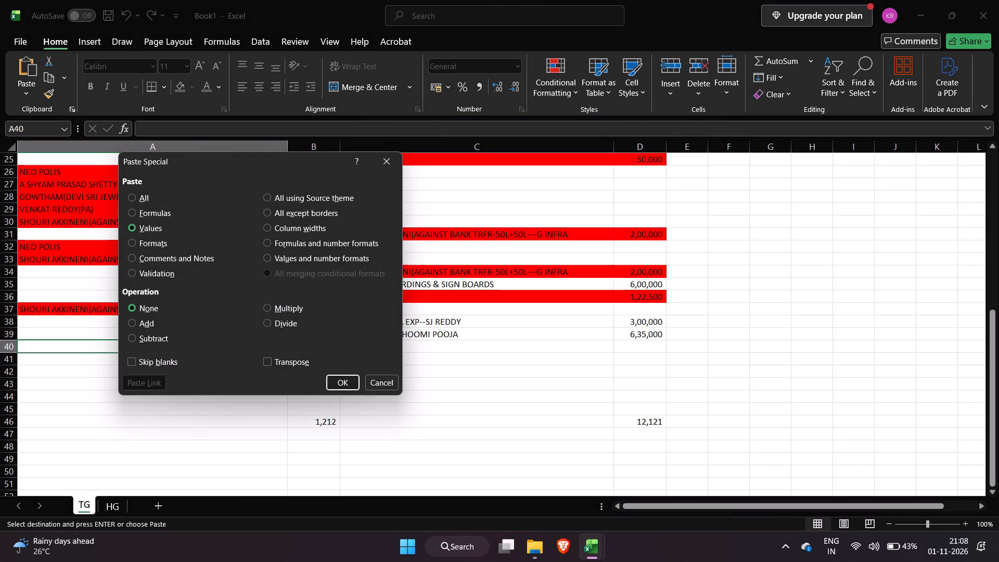
Fill the two new TG receipt entries in A40:B41 with red.
key("shift+Right")
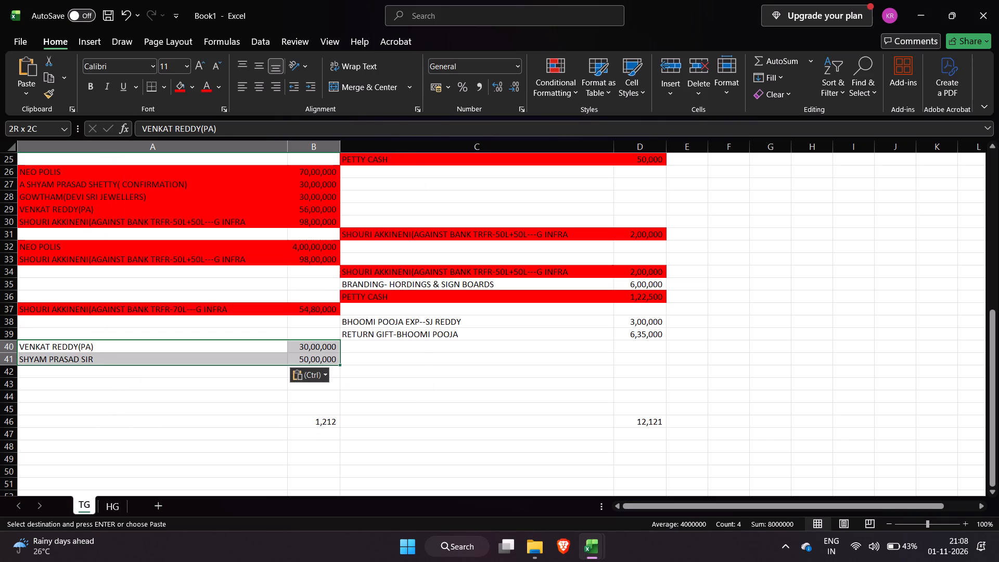
left_click(179, 90)
key("Down")
key("Down")
Copy the 11,52,00,000 paid amount from Oct-2026 cell F85 as a value into TG payments cell D42.
key("alt+Tab")
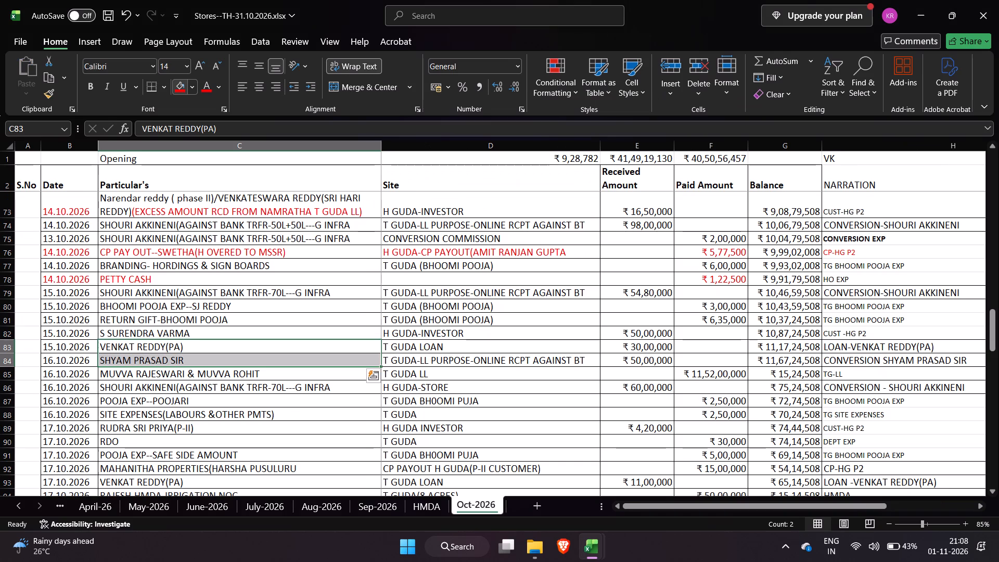
key("Down")
key("Down")
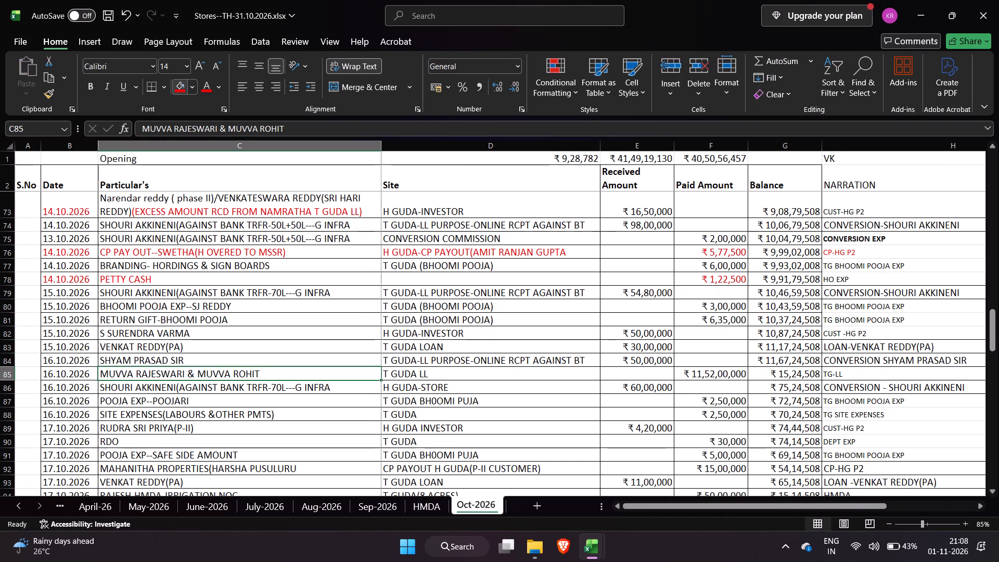
key("Right")
key("Right")
key("Right")
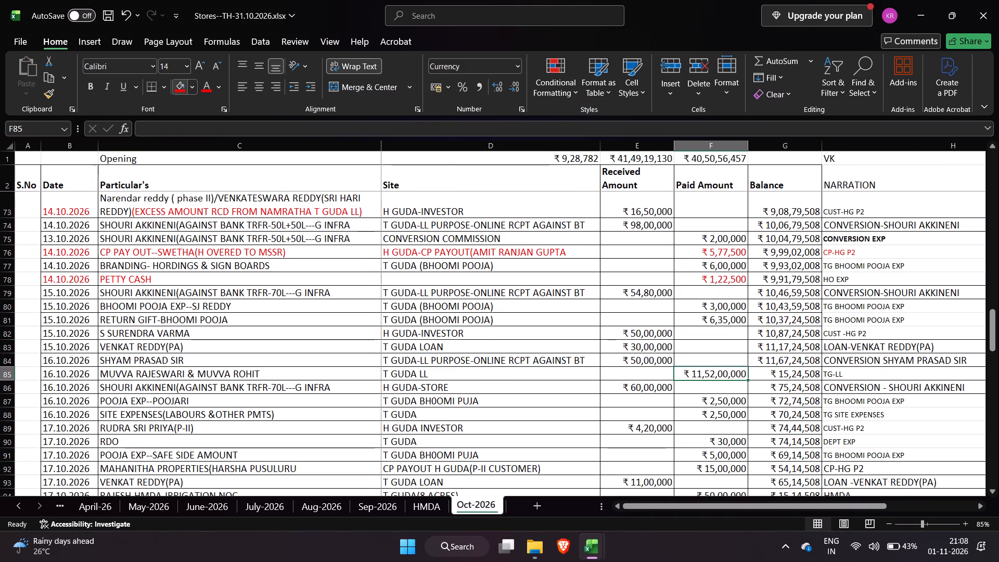
key("ctrl+c")
key("alt+Tab")
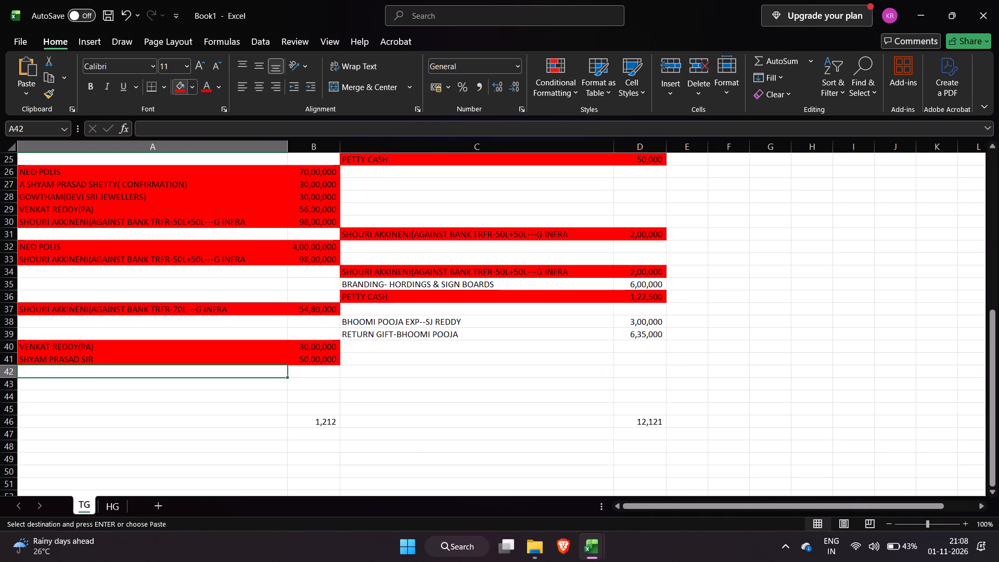
key("alt+Tab")
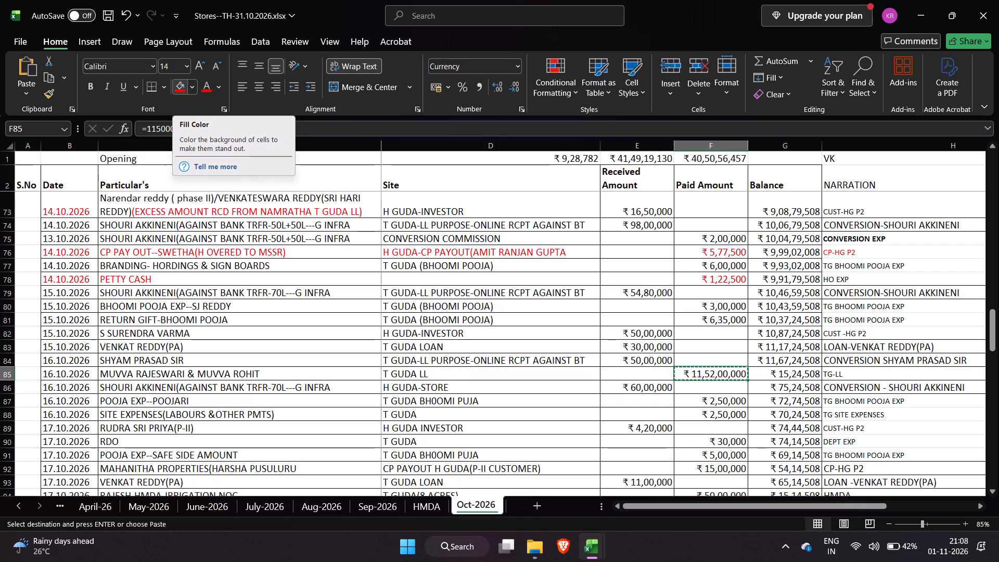
key("Down")
key("Up")
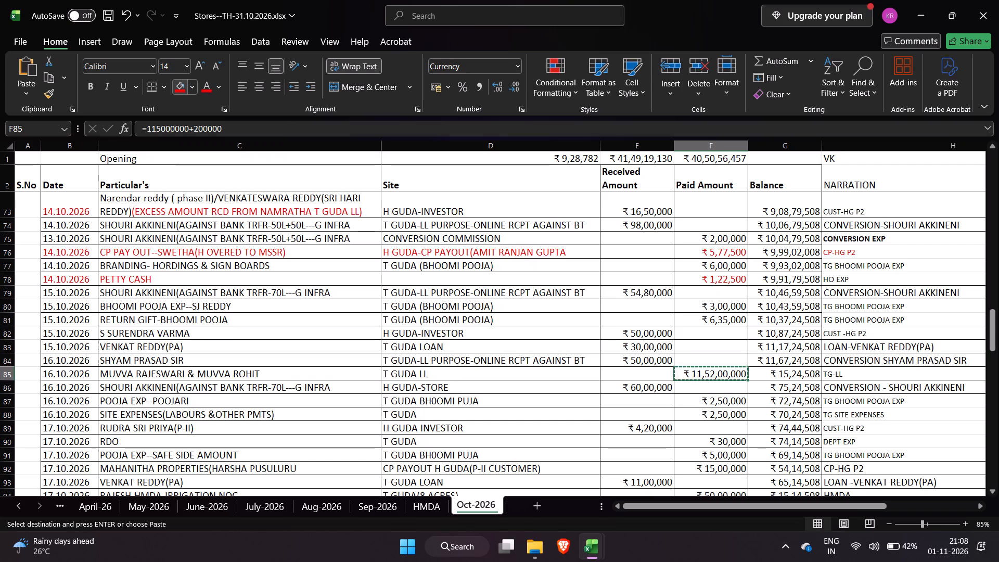
key("ctrl+c")
key("alt+Tab")
key("Right")
key("Right")
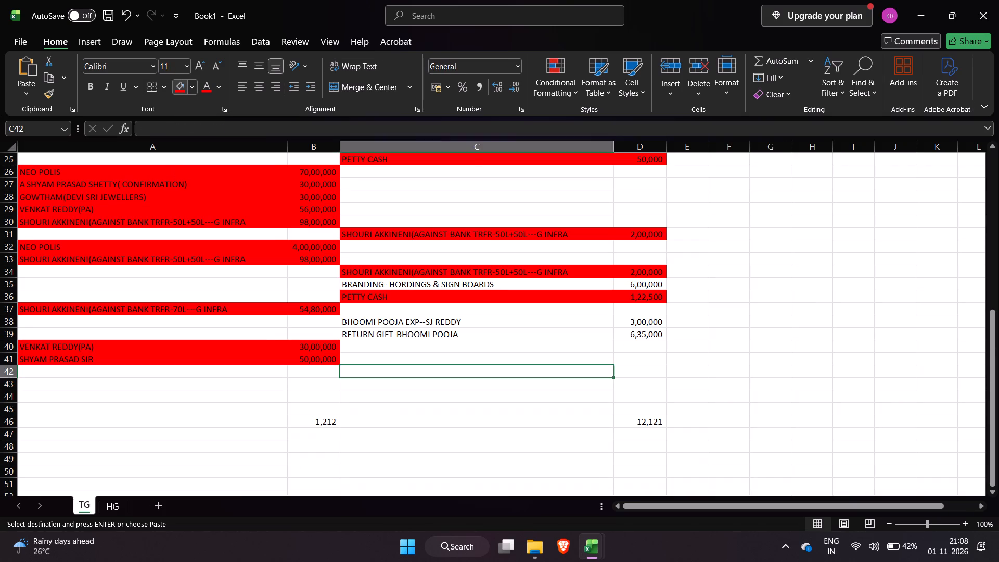
key("Right")
key("ctrl+alt+v")
left_click(179, 90, "alt")
key("Down")
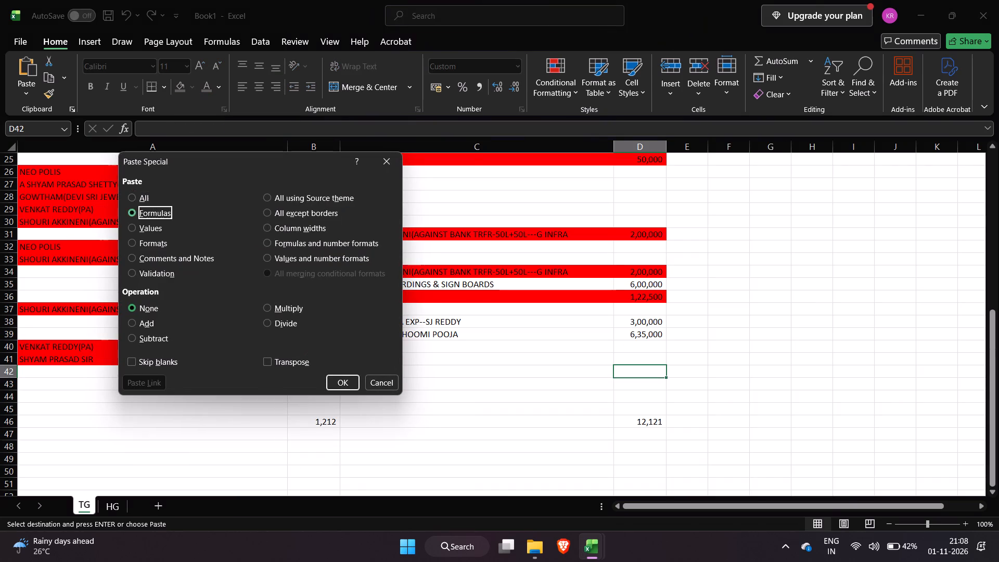
key("Down")
key("Return")
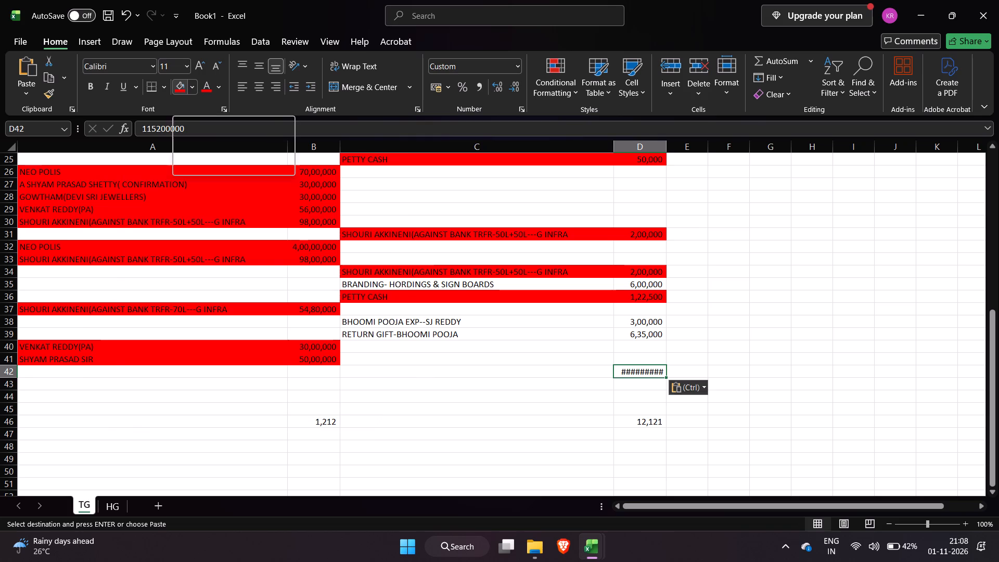
Autofit the width of the TG sheet's Payments column D.
key("h")
type("oi")
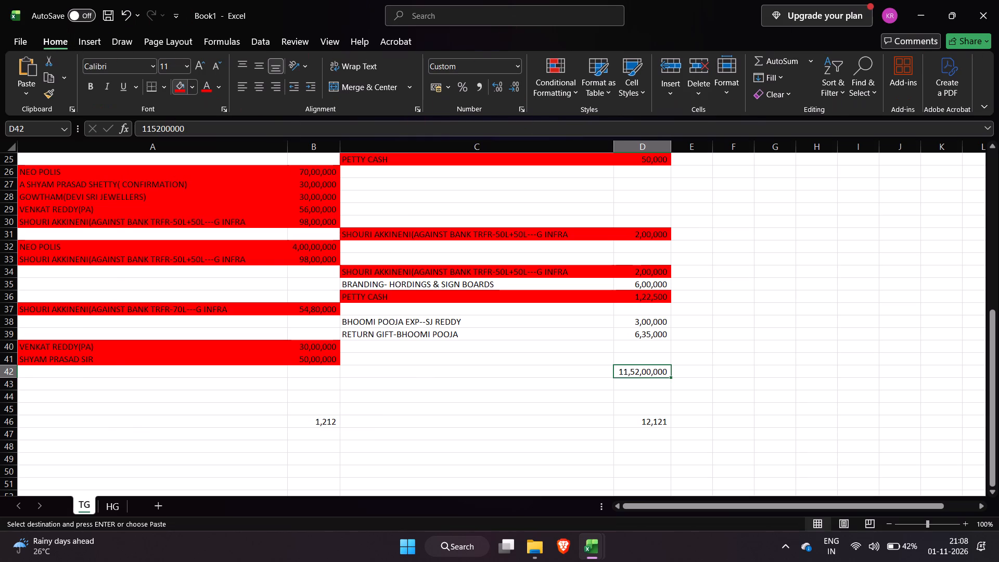
key("Down")
key("Up")
Copy the T GUDA LL payment's particulars from Oct-2026 cell C85 as a value into TG cell C42, and return to the ledger.
key("Left")
key("alt+Tab")
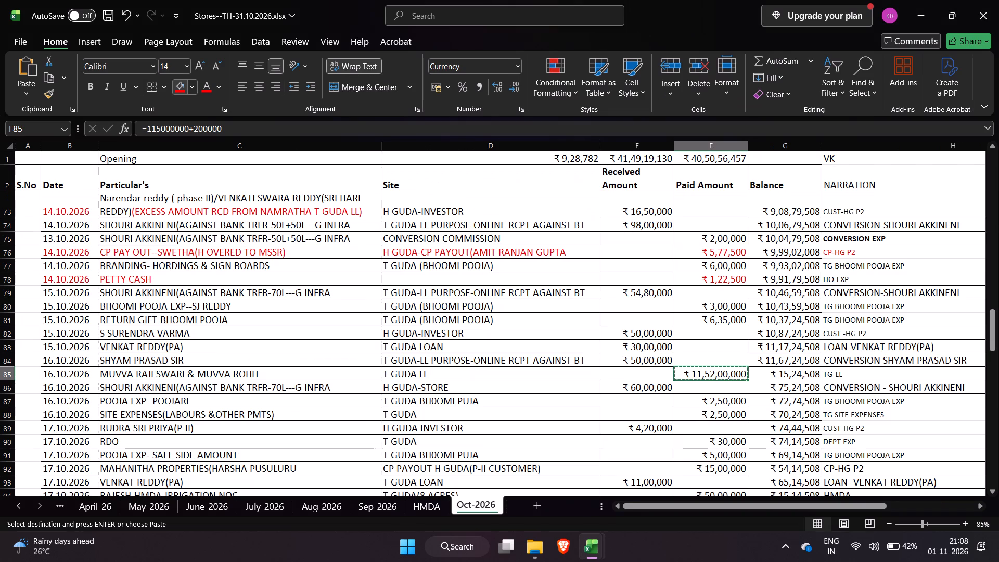
key("Left")
key("Left")
key("Left")
key("ctrl+c")
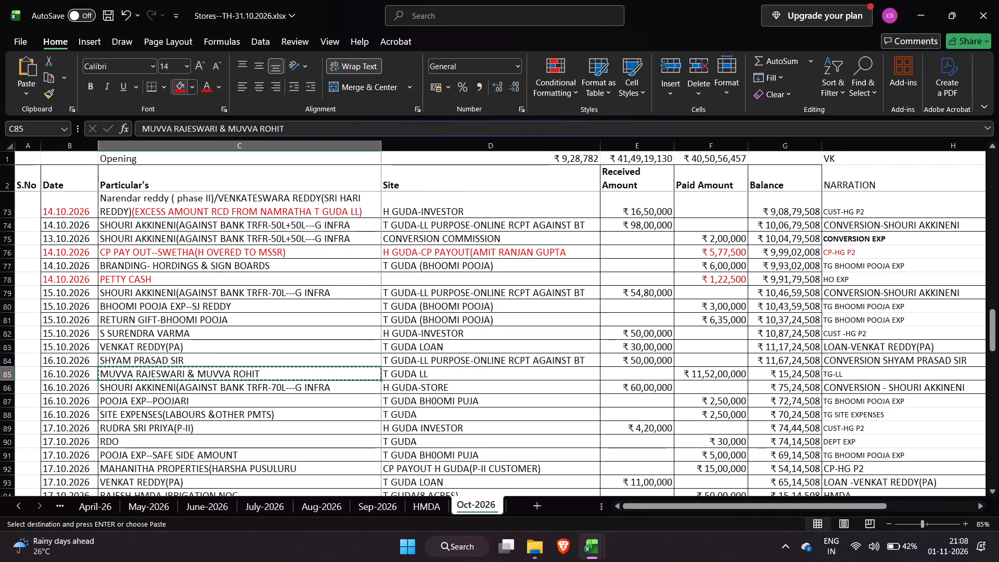
key("alt+Tab")
key("ctrl+alt+v")
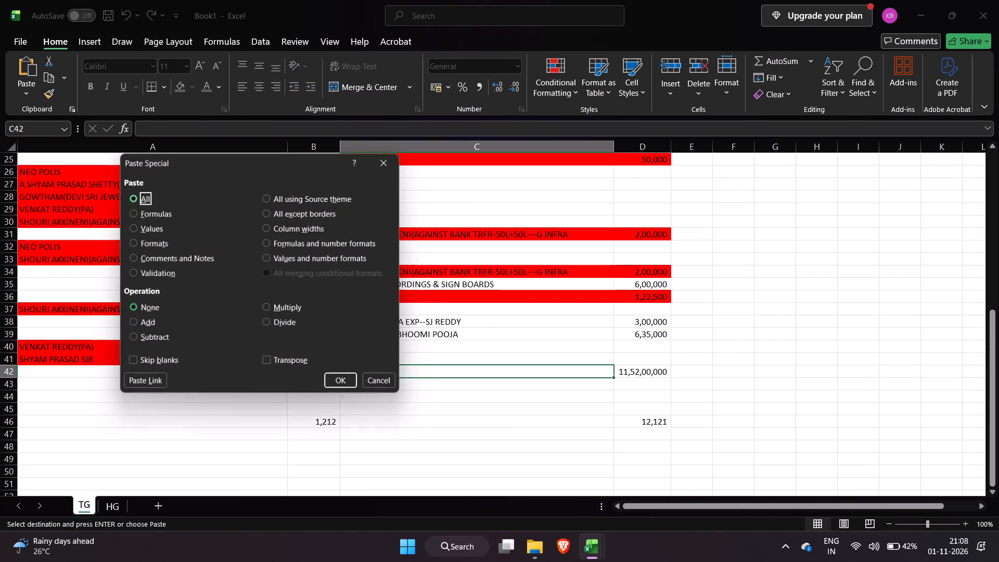
key("Down")
key("Down")
key("Return")
key("Down")
key("alt+Tab")
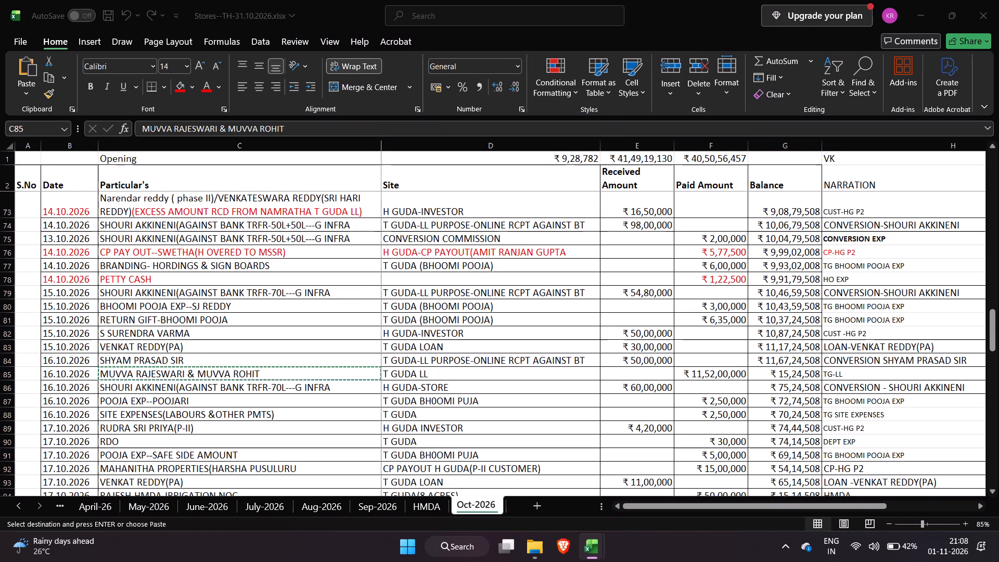
Examine the site, received amount and narration of the Oct-2026 row 86 entry to decide where it belongs.
key("Down")
key("Right")
key("Right")
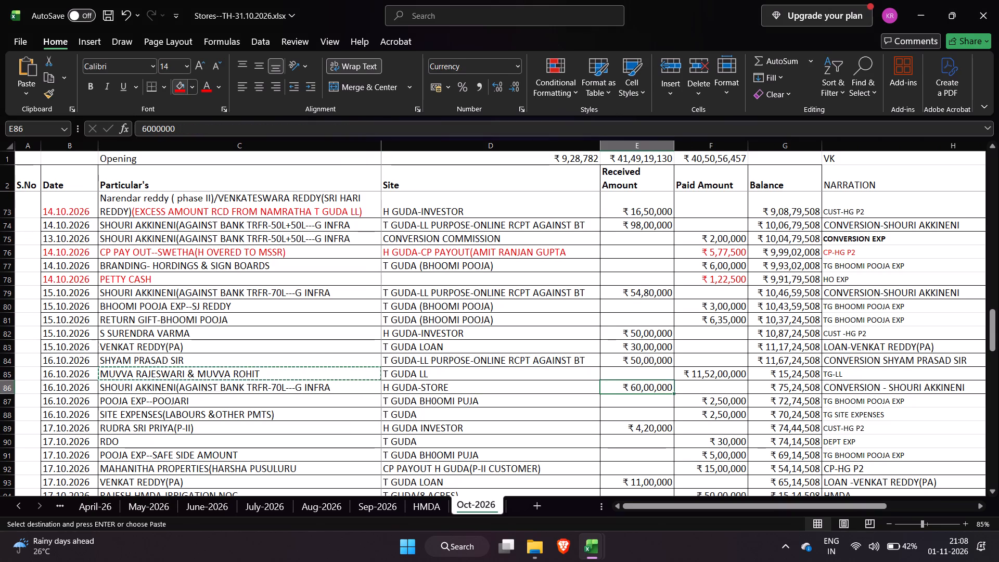
key("Left")
key("Left")
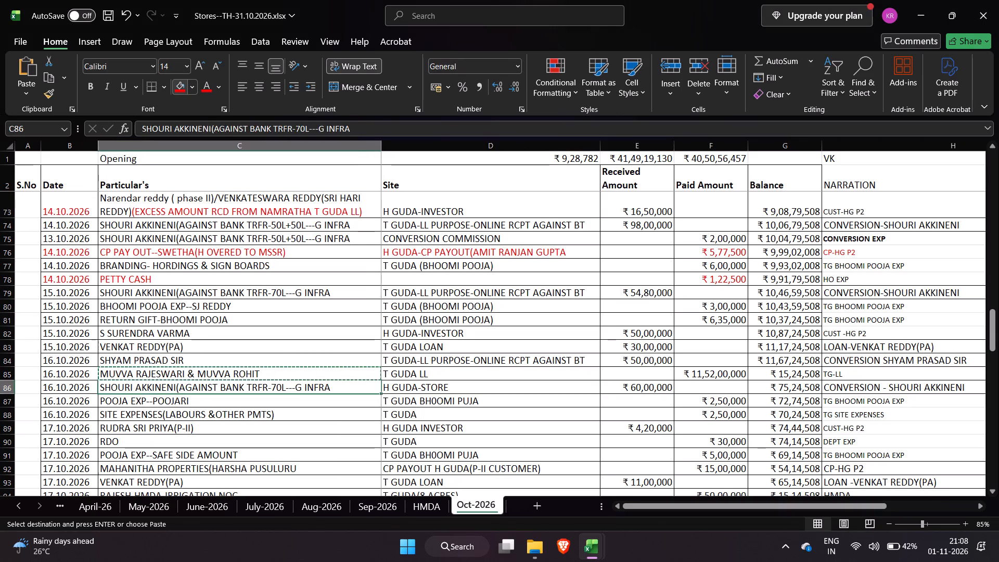
key("Right")
key("Right")
key("Right")
key("Right")
key("Right")
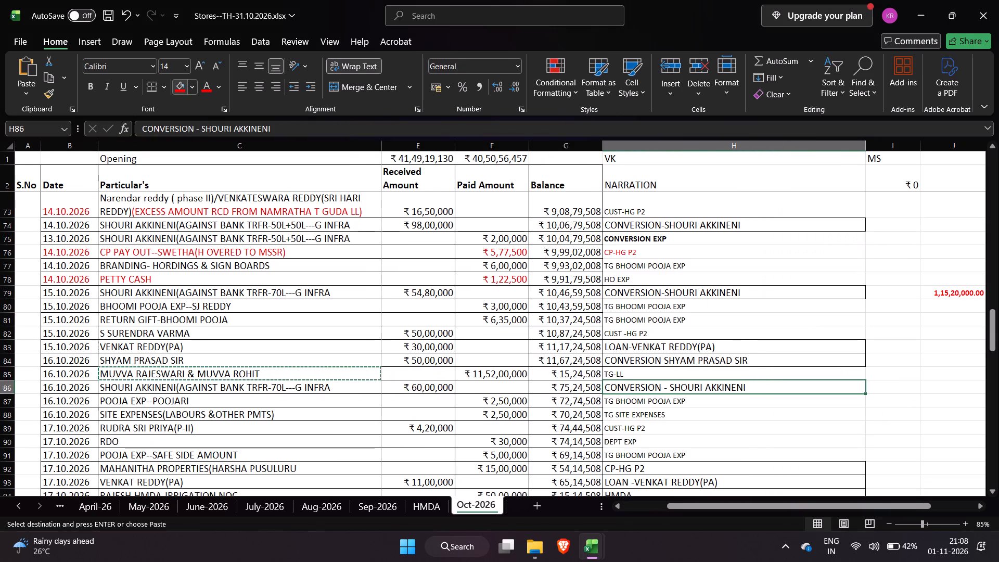
key("Left")
key("Left")
key("Left")
key("Left")
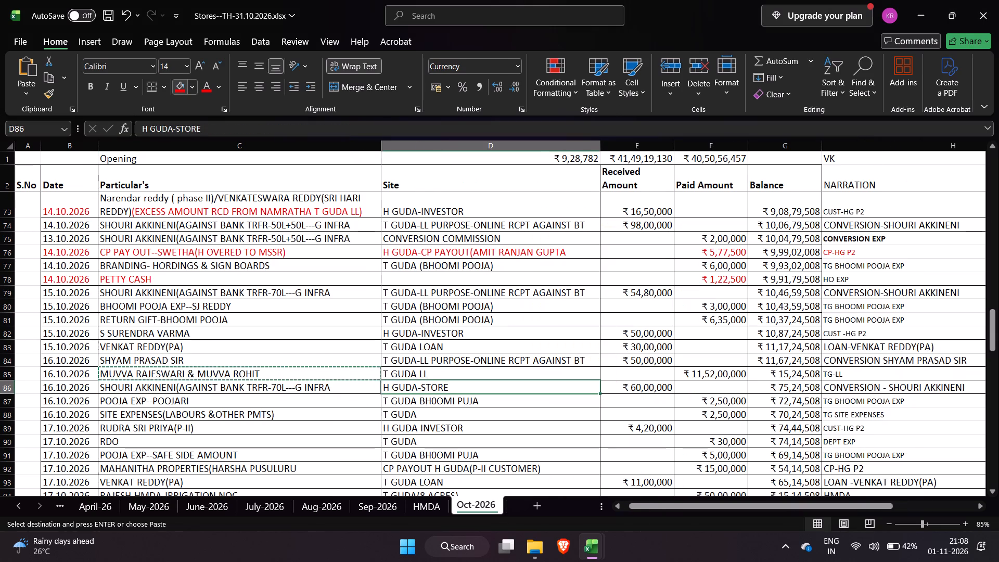
key("Left")
Copy the 60,00,000 received amount from Oct-2026 cell E86 as a value into HG receipts cell B13 in Book1.
key("Right")
key("Right")
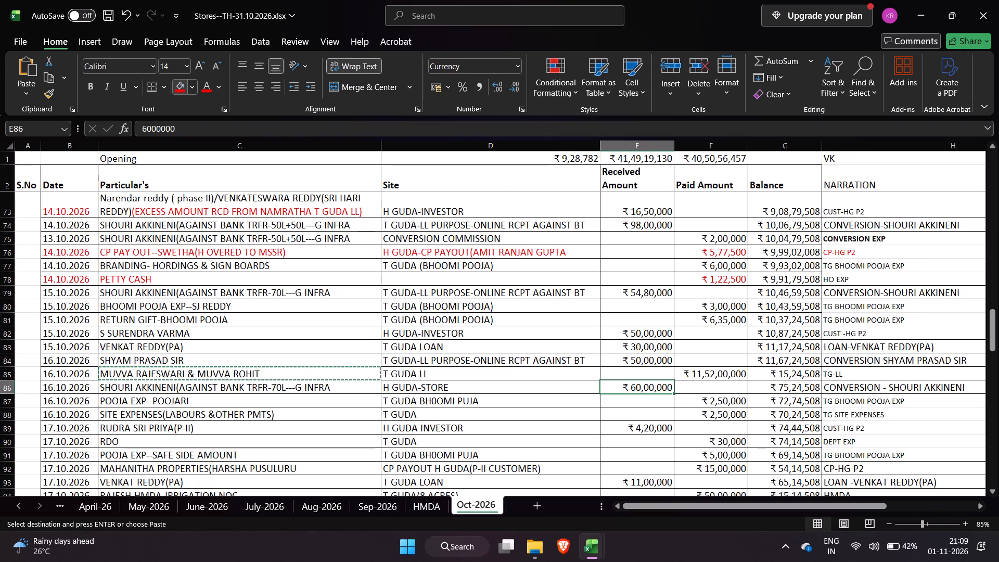
key("ctrl+c")
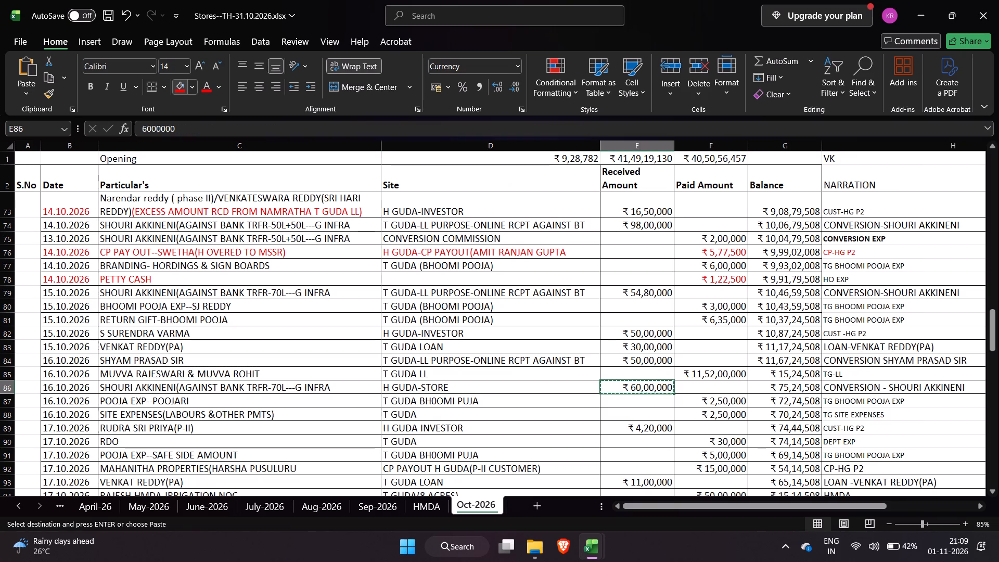
key("alt+Tab")
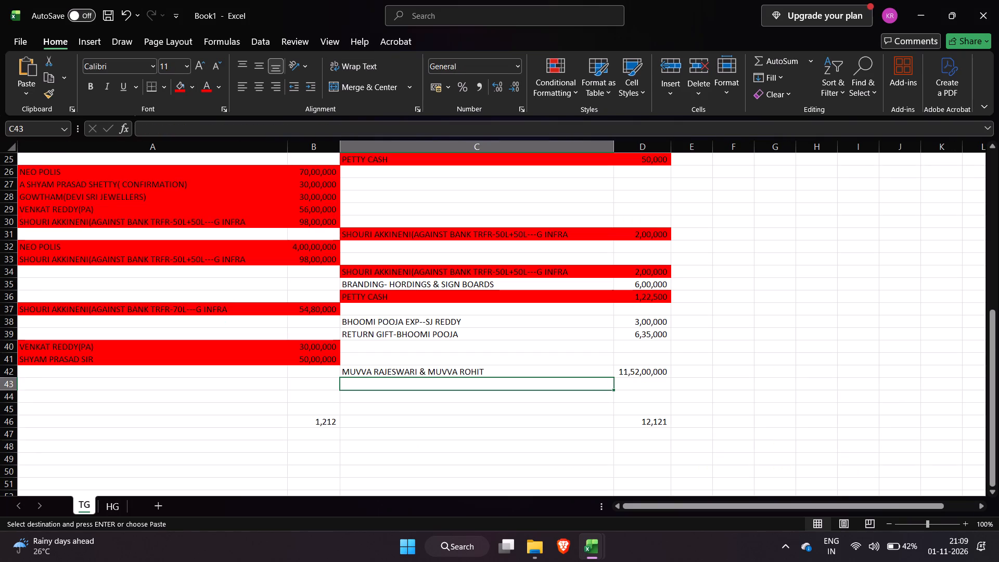
left_click(106, 508)
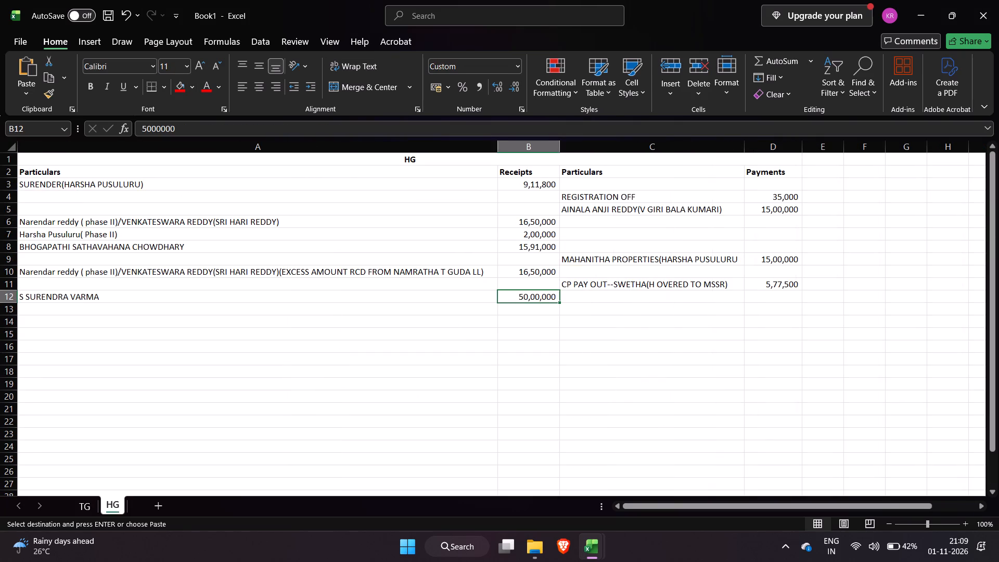
left_click(542, 306)
key("alt+Tab")
key("alt+Tab")
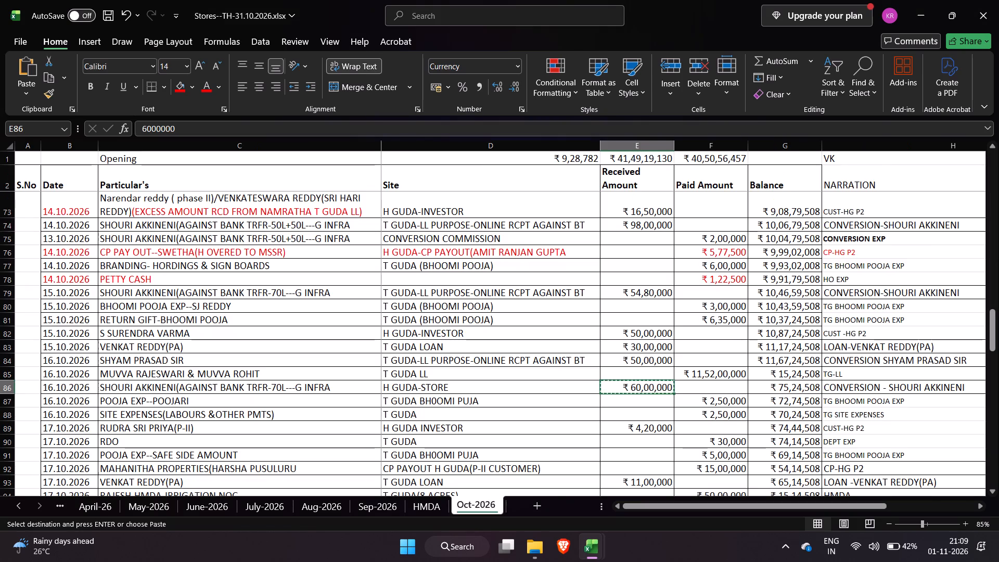
key("ctrl+alt+v")
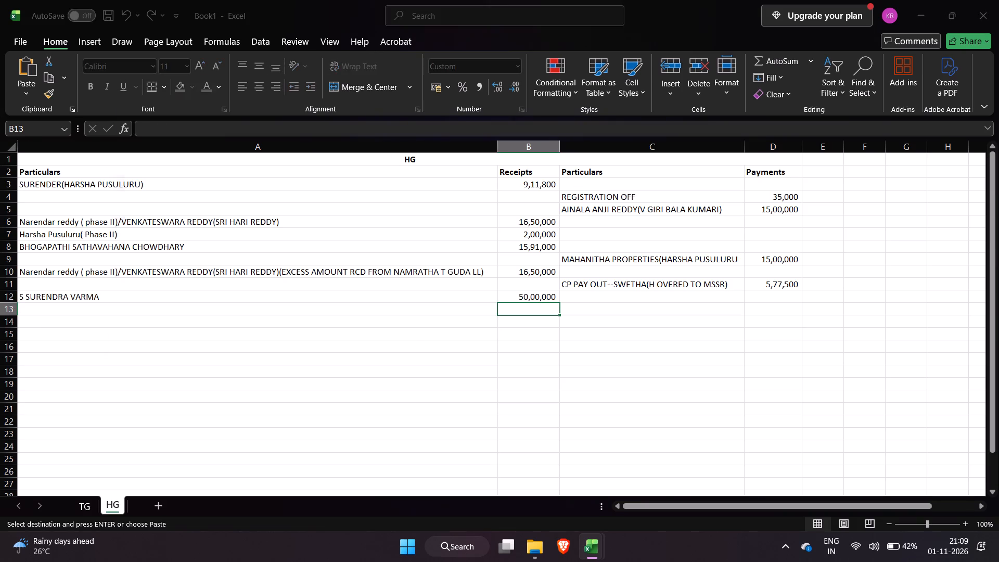
key("Down")
key("Down")
key("Return")
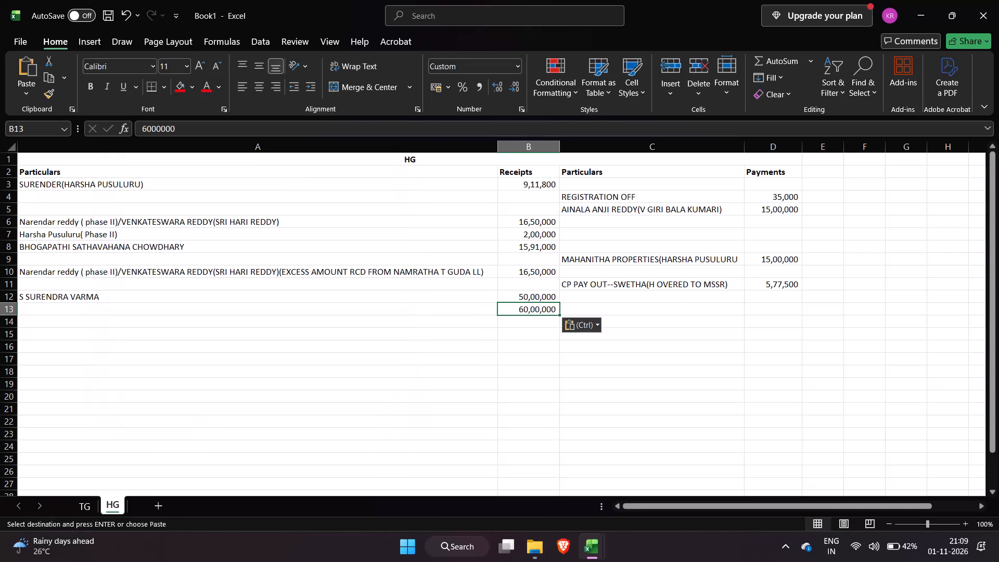
Copy the H GUDA-STORE receipt's particulars from Oct-2026 cell C86 as a value into HG cell A13.
key("Left")
key("alt+Tab")
key("Left")
key("Left")
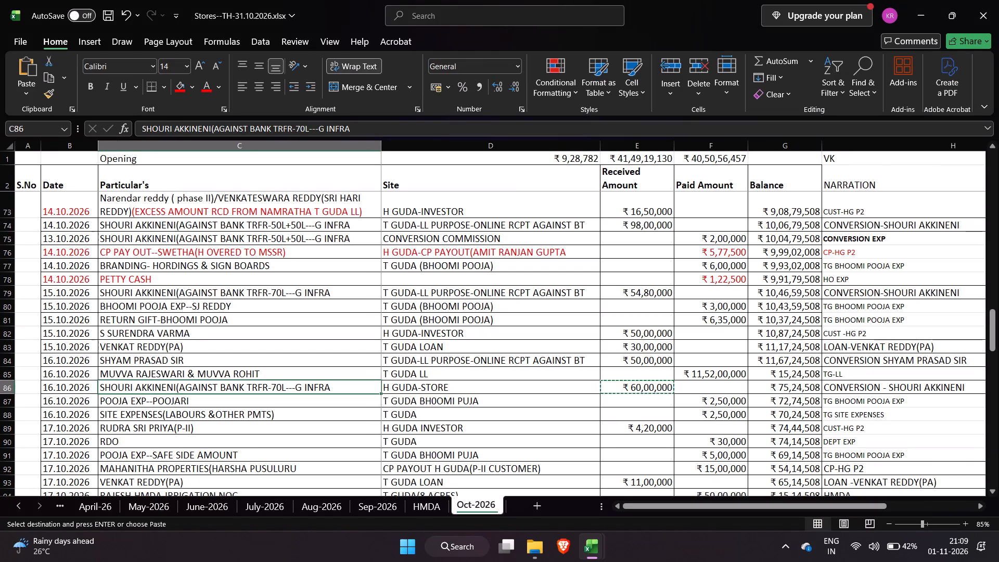
key("ctrl+c")
key("alt+Tab")
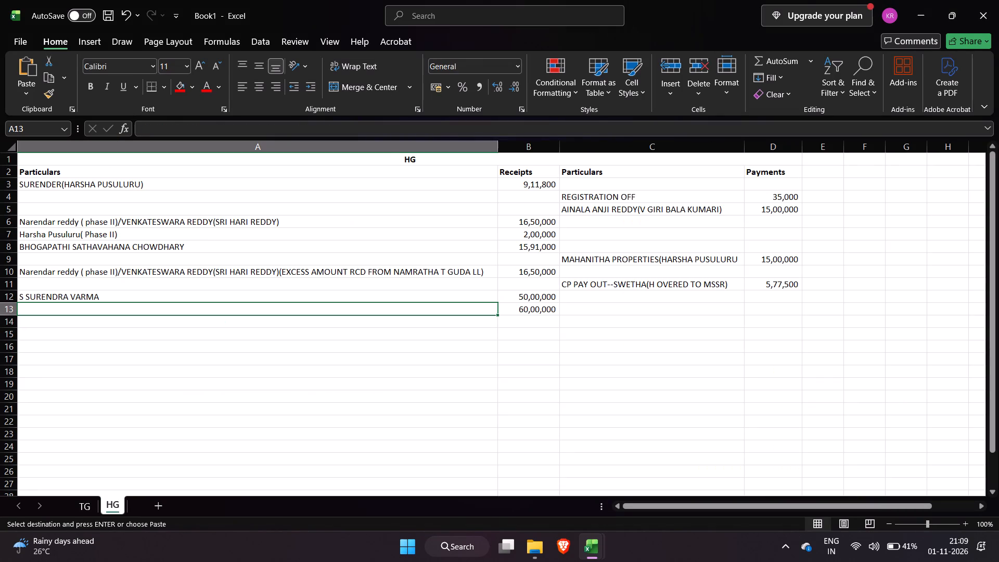
key("ctrl+alt+v")
key("Down")
key("Down")
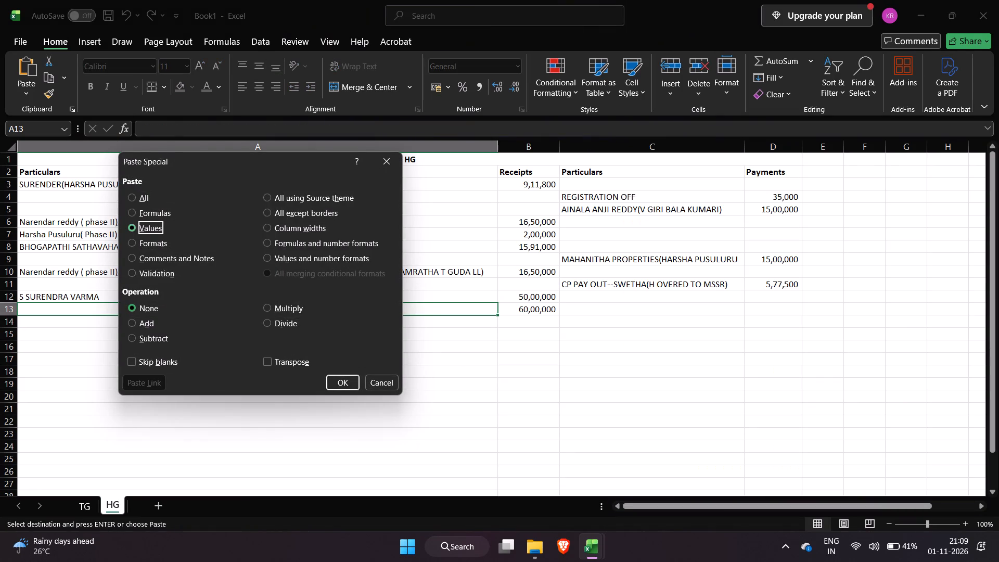
key("Return")
Fill the new HG receipt entry in A13:B13 with red.
key("shift+Right")
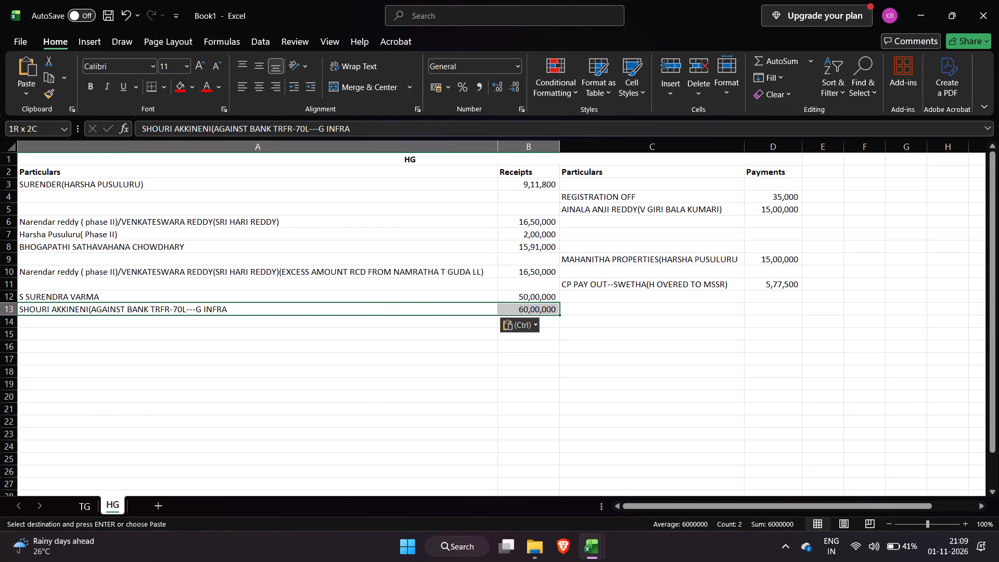
left_click(181, 89)
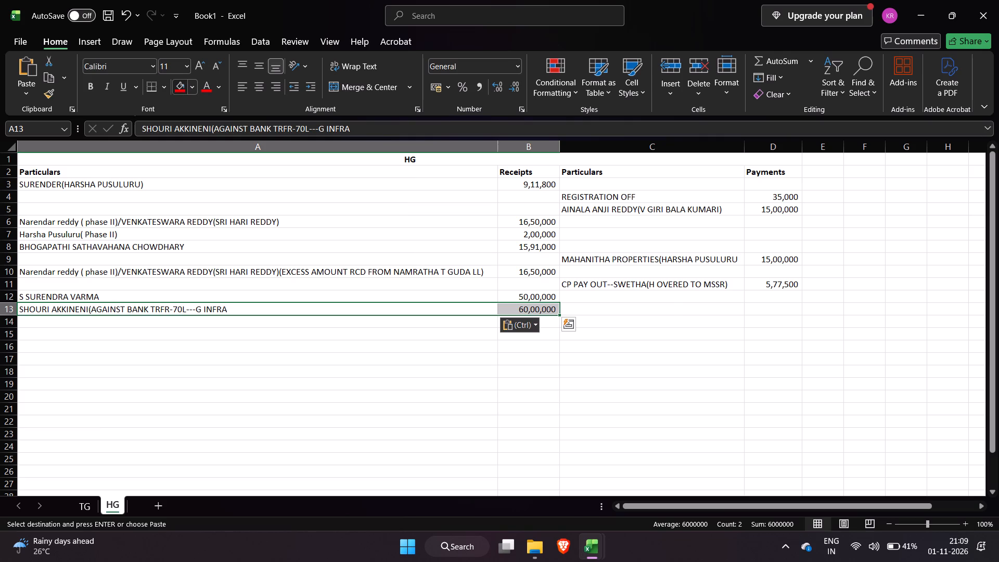
Copy the two 2,50,000 paid amounts from Oct-2026 cells F87:F88 as values into TG payments cells D43:D44.
key("alt+Tab")
key("Right")
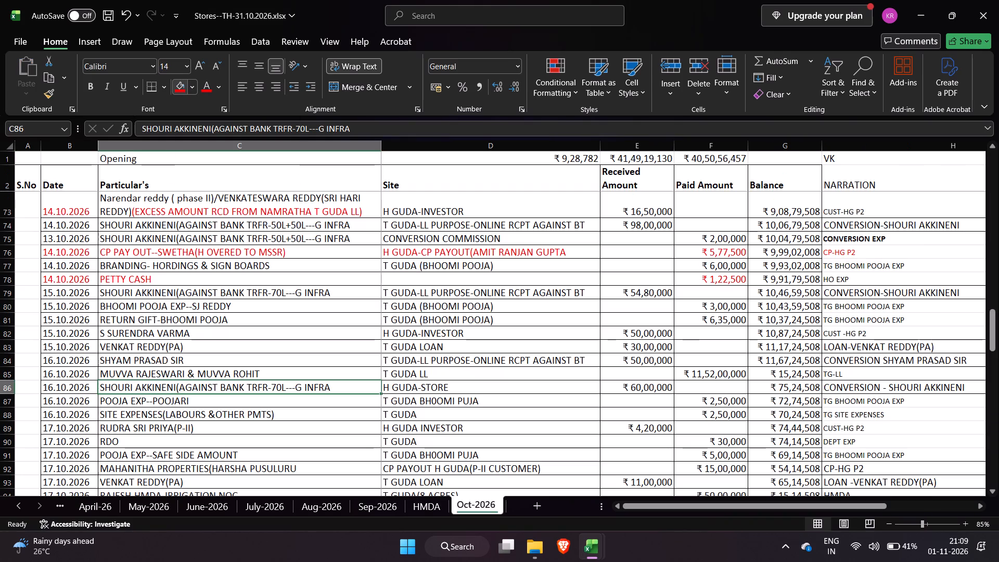
key("Right")
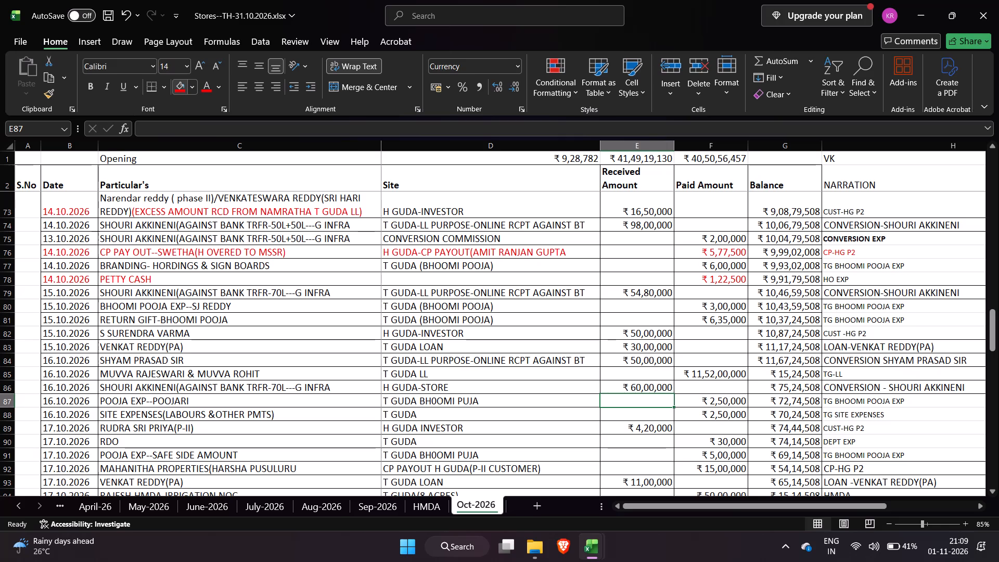
key("Right")
key("shift+Down")
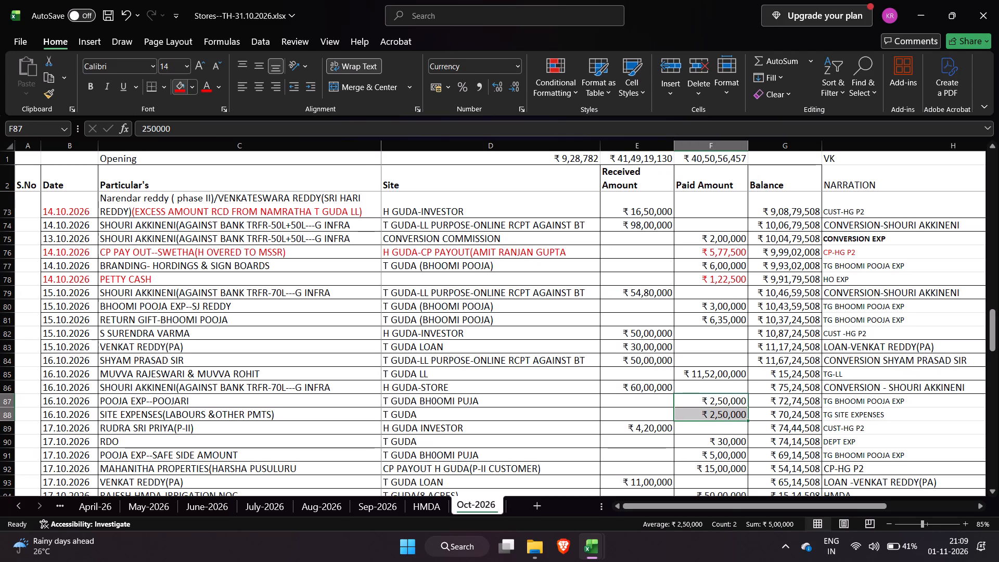
key("ctrl+c")
key("alt+Tab")
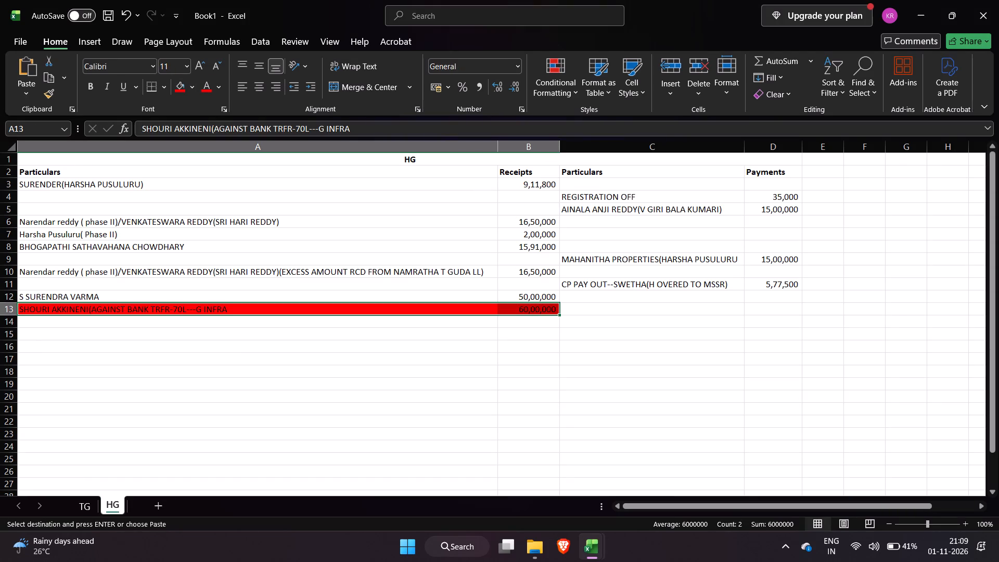
left_click(80, 508)
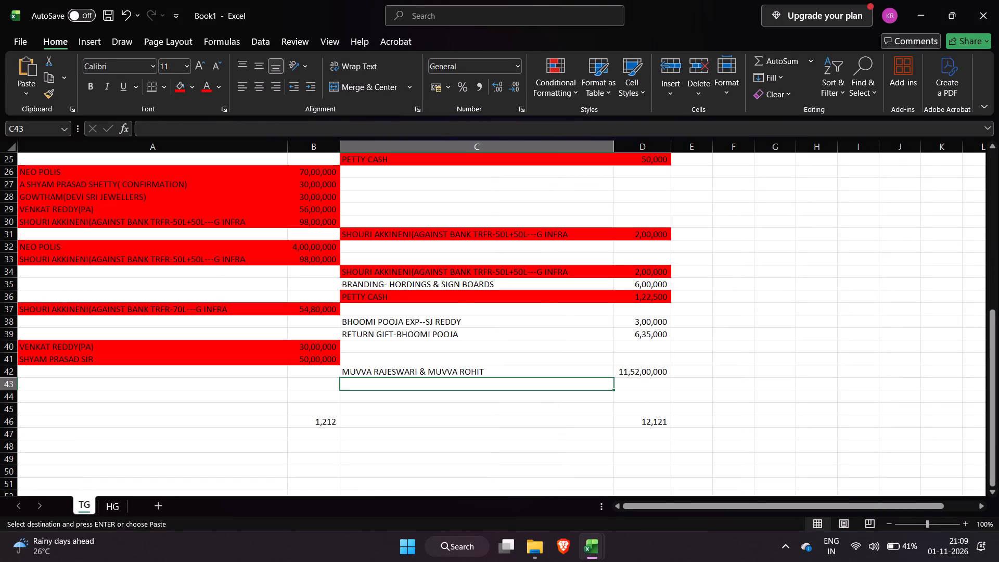
key("Right")
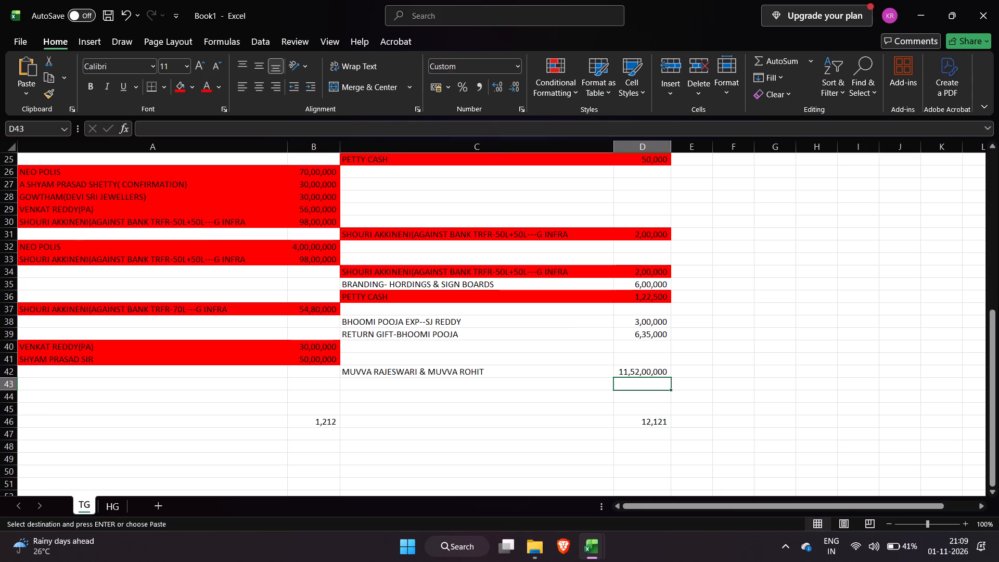
key("alt+Tab")
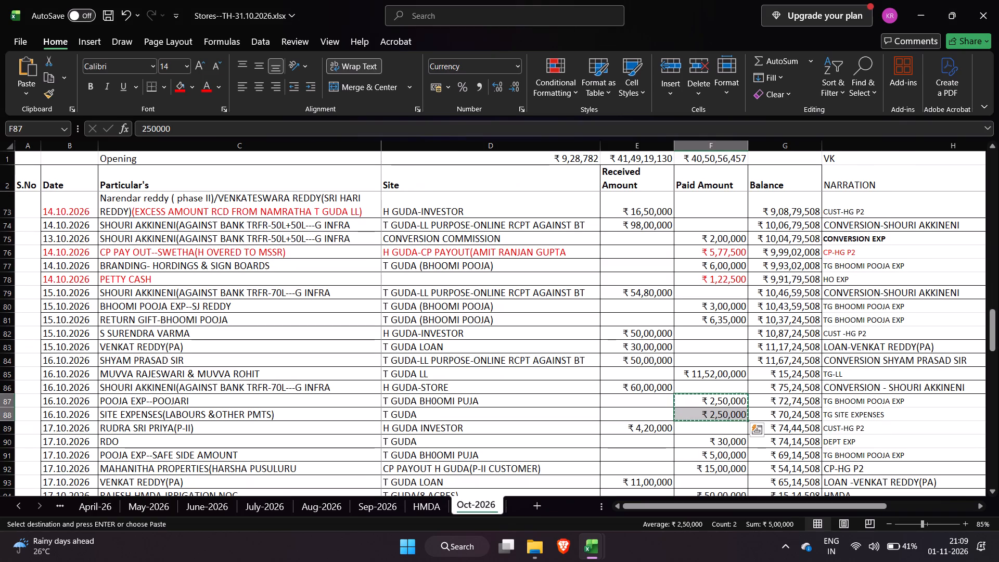
key("alt+Tab")
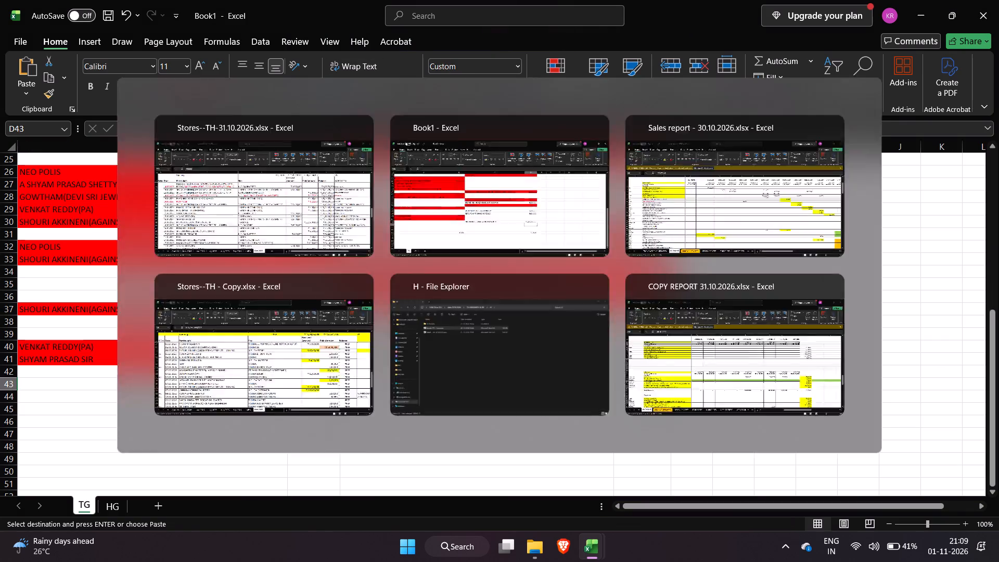
key("ctrl+alt+v")
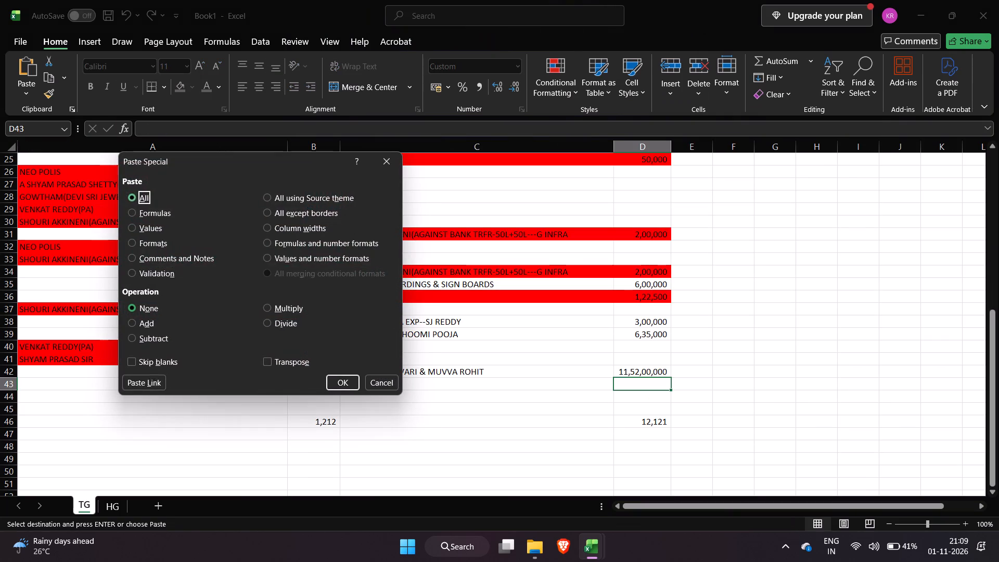
key("Down")
key("Down")
key("Return")
Copy the POOJA EXP--POOJARI and SITE EXPENSES(LABOURS &OTHER PMTS) particulars from Oct-2026 cells C87:C88 as values into TG cells C43:C44.
key("alt+Tab")
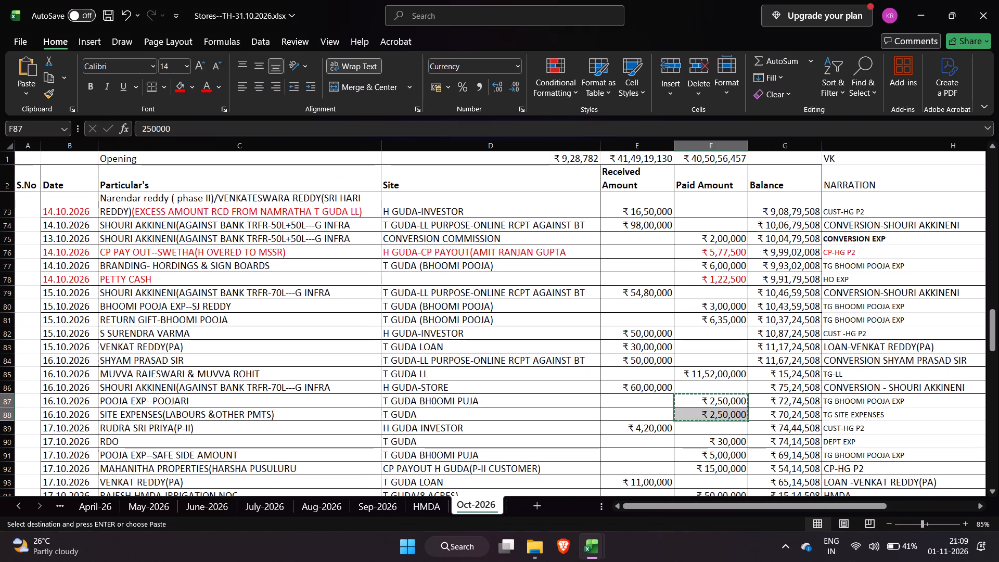
key("Left")
key("Left")
key("Left")
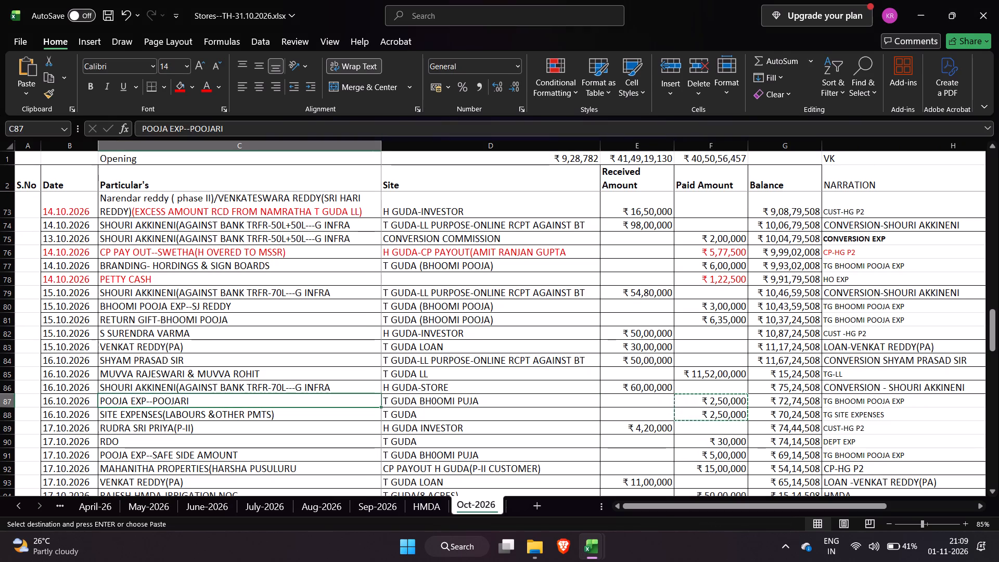
key("shift+Down")
key("shift+Right")
key("shift+Right")
key("shift+Right")
key("shift+Left")
key("shift+Left")
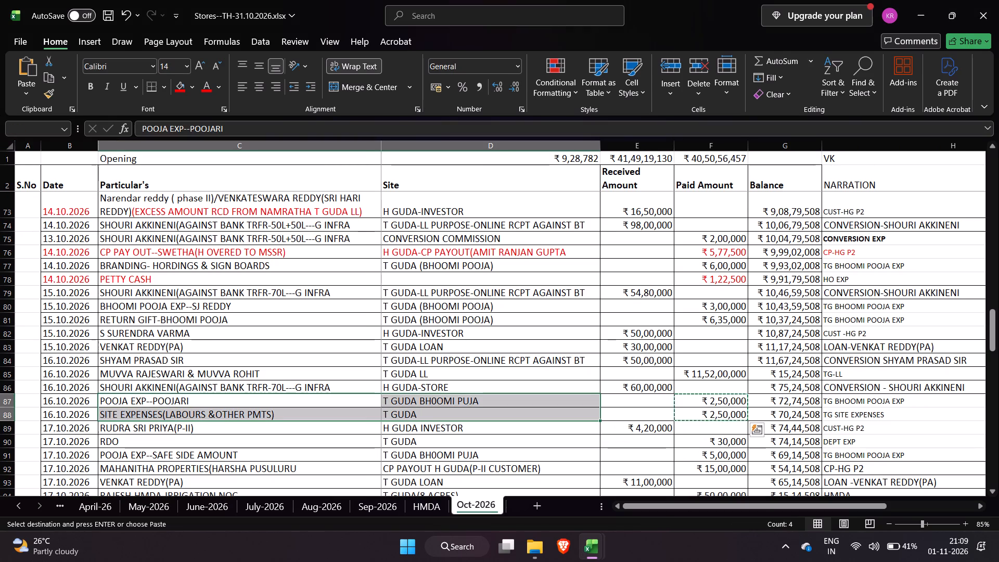
key("shift+Left")
key("ctrl+c")
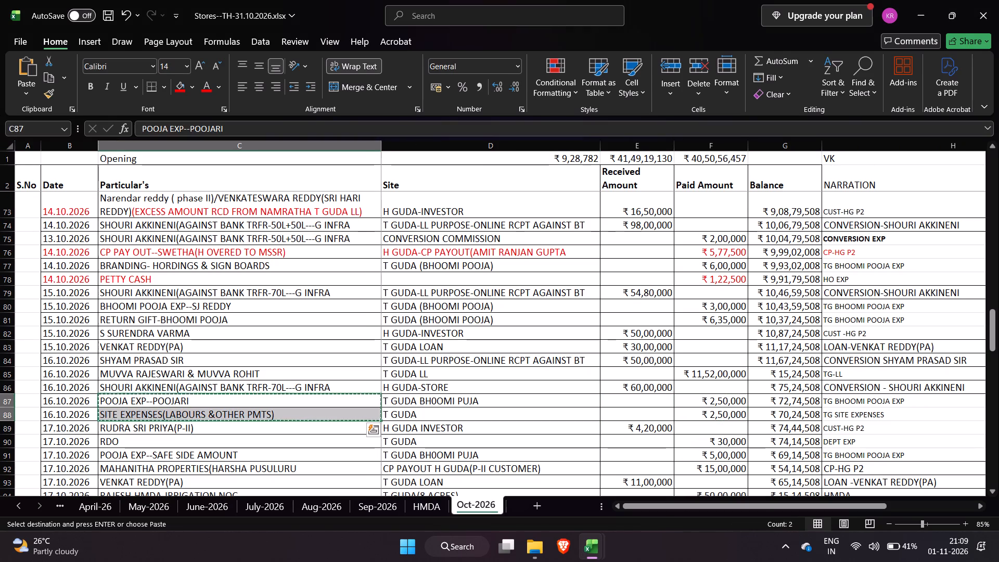
key("alt+Tab")
key("Left")
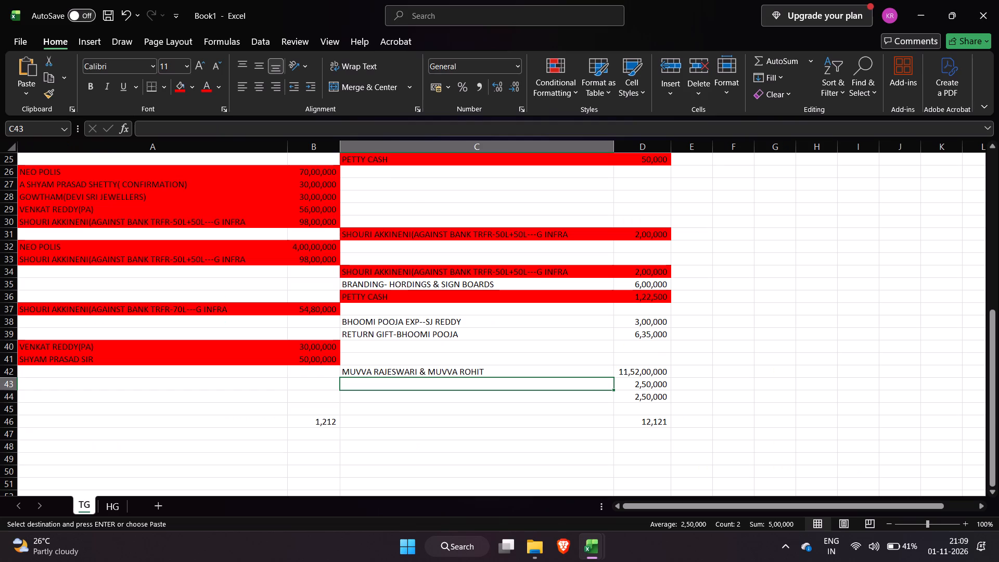
key("ctrl+alt+v")
key("Down")
key("Down")
key("Return")
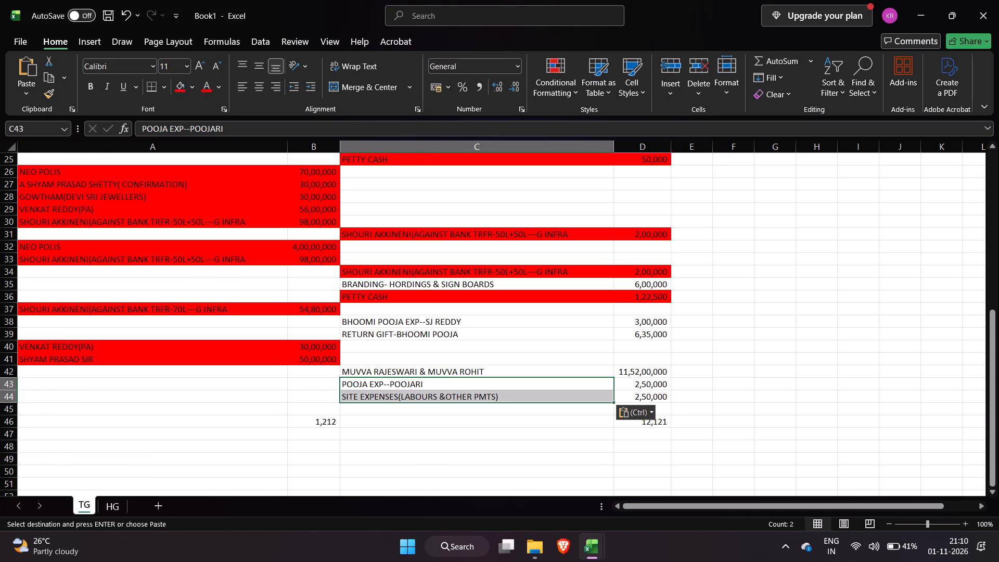
Review the entries already recorded on Book1's TG sheet, going back up to the interest payment in row 4.
key("alt+Tab")
key("Down")
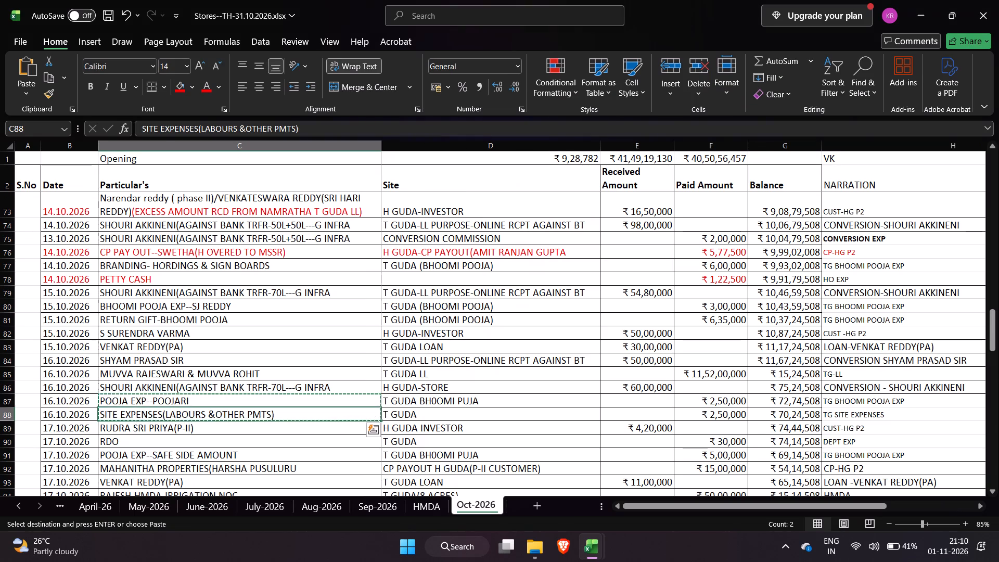
key("Down")
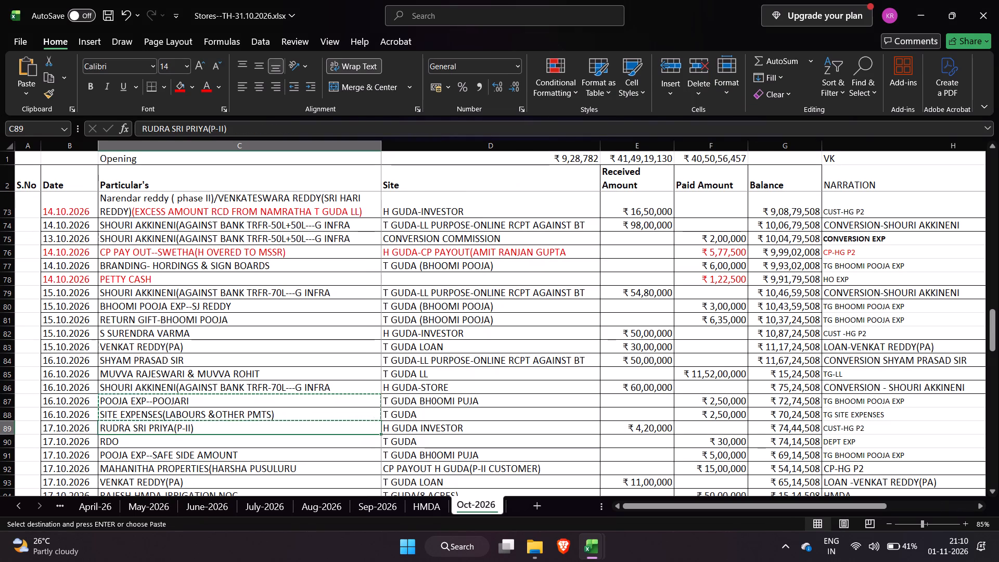
key("alt+Tab")
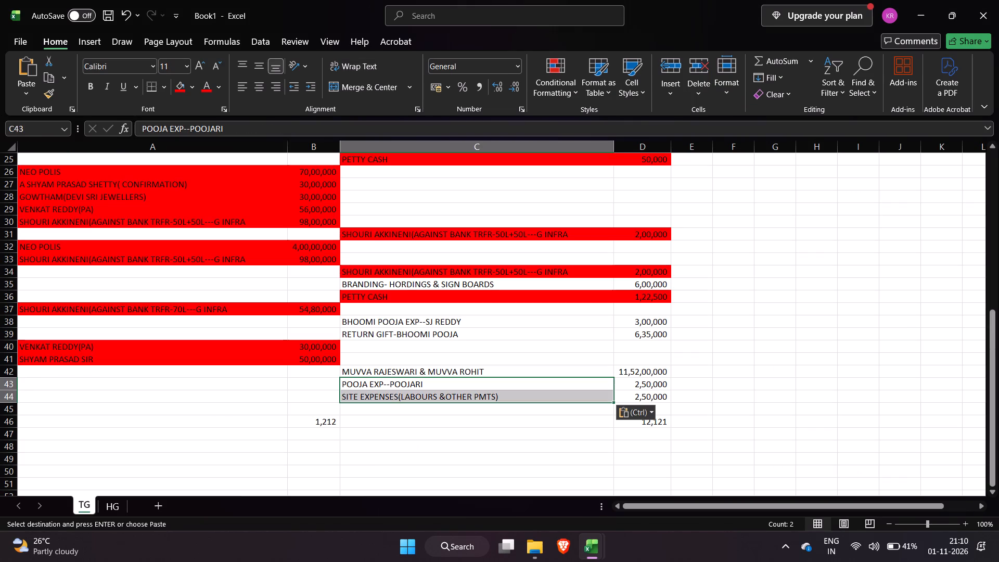
key("Left")
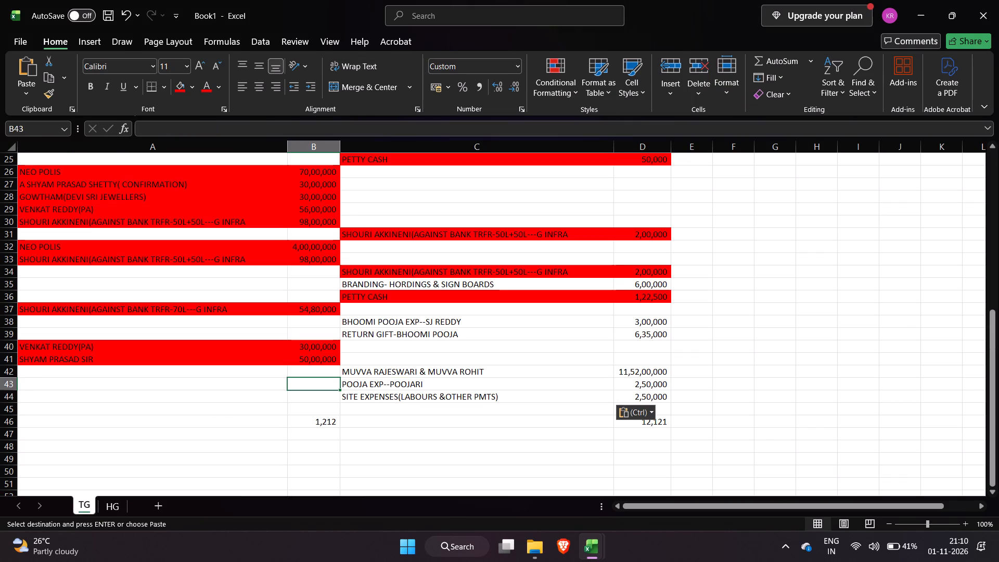
scroll(414, 400, "up", 1)
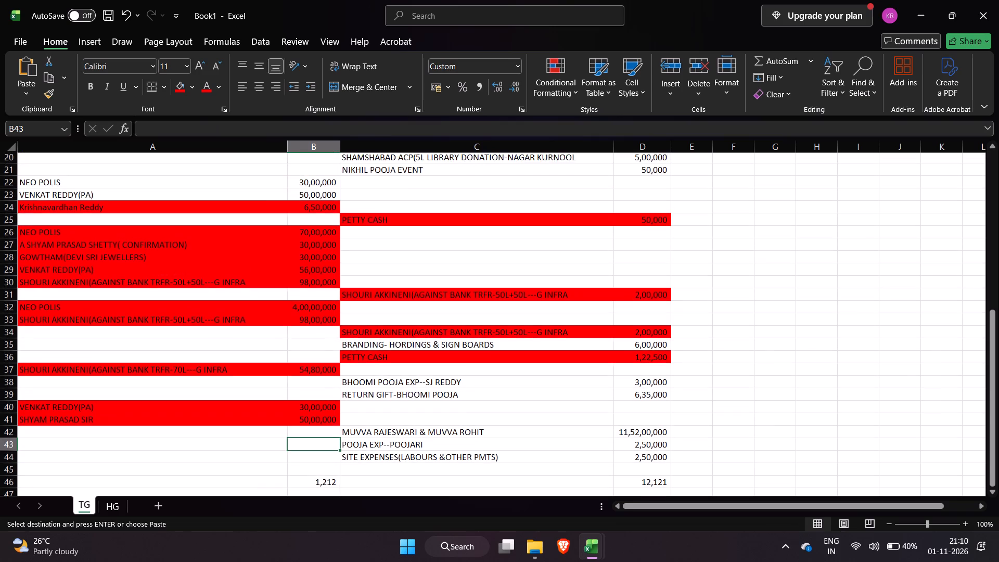
scroll(414, 400, "up", 3)
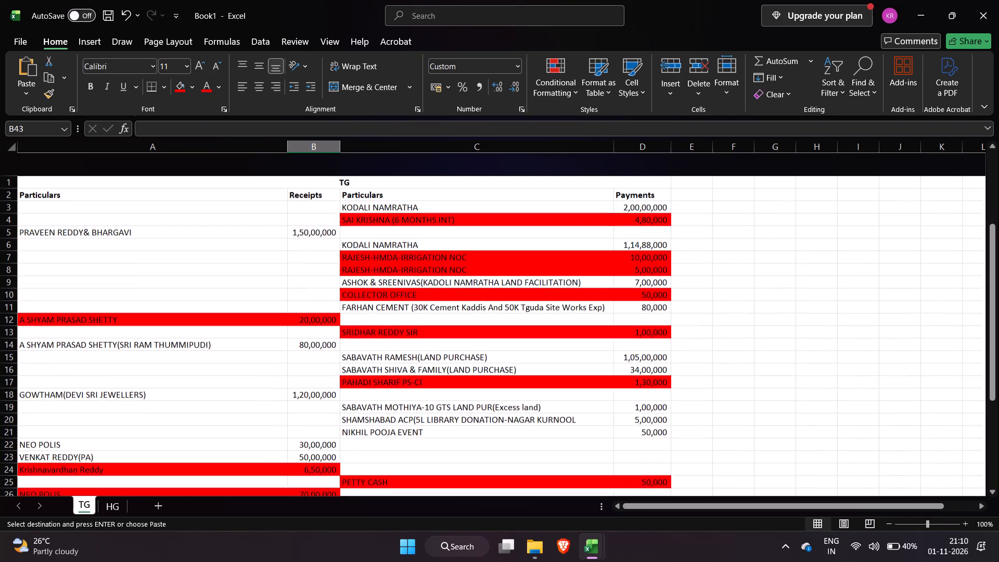
scroll(414, 400, "up", 1)
left_click(447, 199)
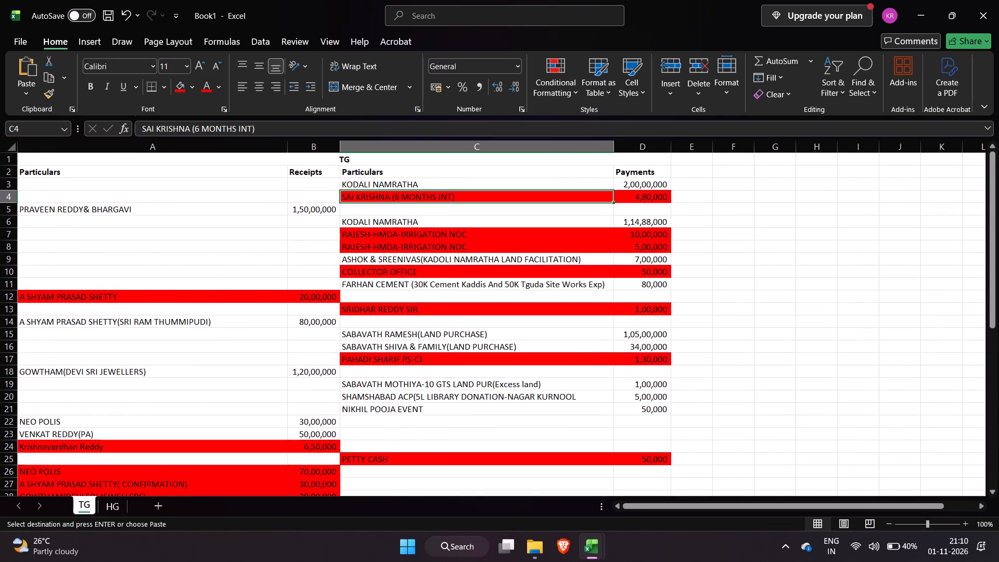
Look back through the Oct-2026 ledger to the 06.10.2026 entries and examine the site and paid amount of rows 38 and 39.
key("alt+Tab")
key("Up")
key("Up")
key("Up")
key("Right")
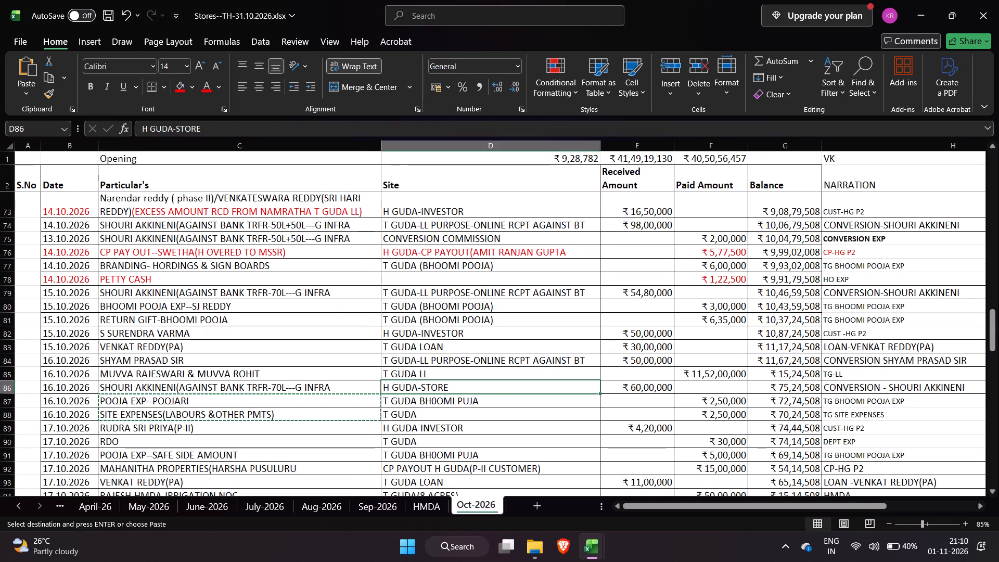
key("Right")
key("Up")
key("Up")
key("Up")
key("Up")
key("Up")
key("Up")
key("Up")
key("Up")
key("Up")
key("Up")
key("Up")
key("Up")
key("Up")
key("Up")
key("Up")
key("Up")
key("Up")
key("Up")
key("Up")
key("Up")
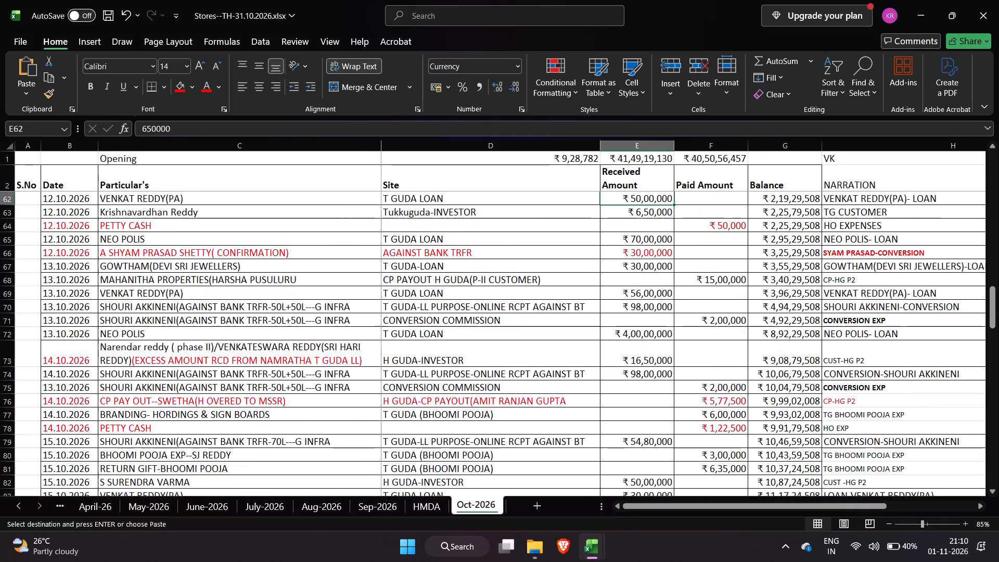
key("Down")
key("Down")
key("Down")
key("Down")
key("Down")
key("Down")
key("Down")
key("Down")
key("Down")
key("Down")
key("Down")
key("Down")
key("Down")
key("Down")
key("Down")
key("Down")
key("Down")
key("Down")
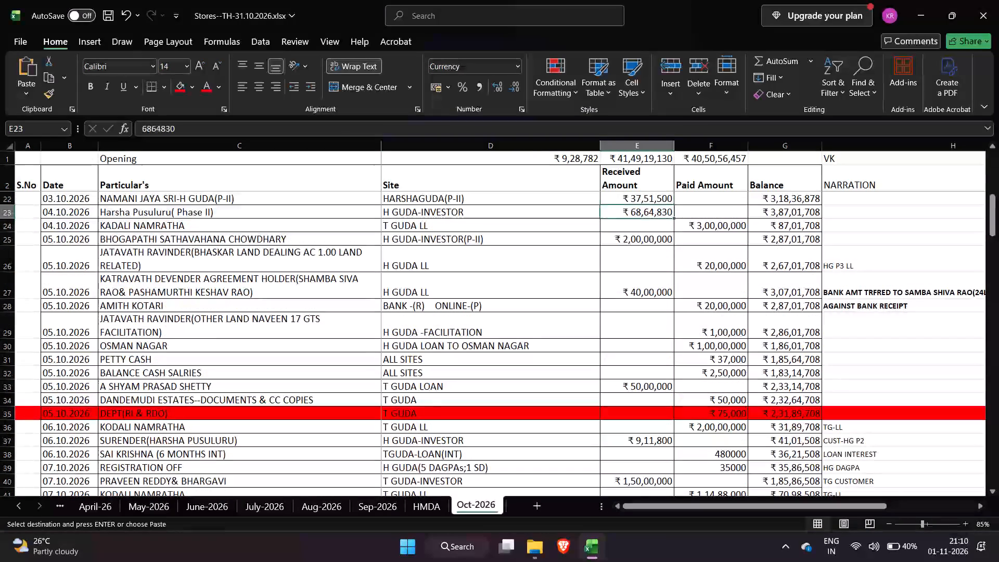
key("Down")
key("Down")
key("Down")
key("Down")
key("Down")
key("Down")
key("Down")
key("Down")
key("Down")
key("Down")
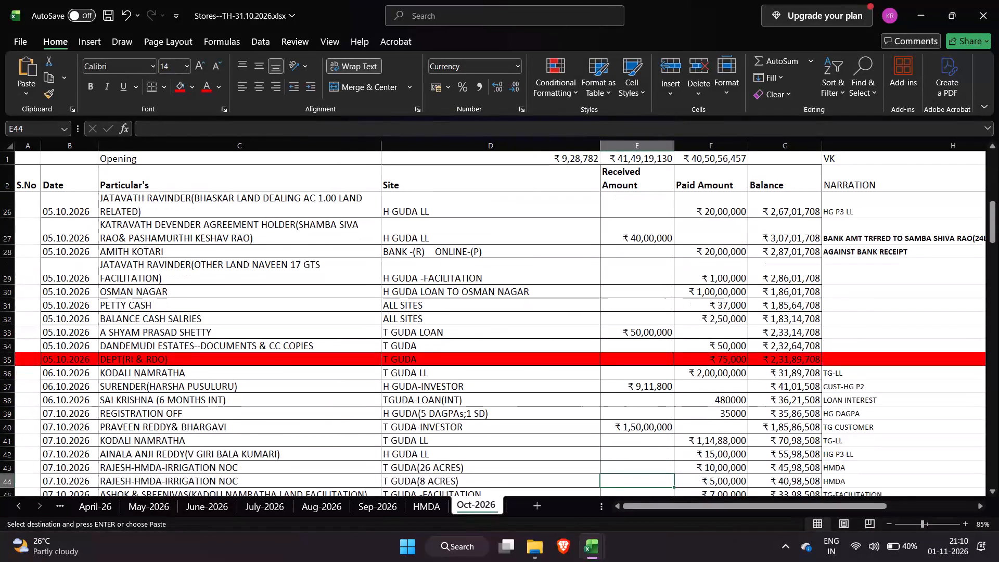
key("Down")
key("Down")
key("Down")
key("Down")
key("Down")
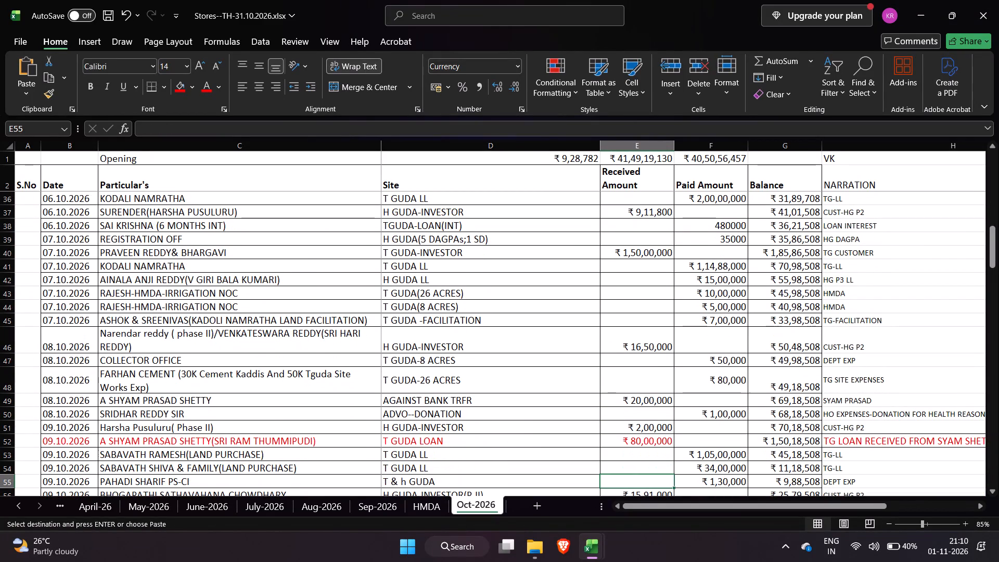
key("Up")
key("Up")
key("Up")
key("Up")
key("Up")
key("Up")
key("Up")
key("Up")
key("Up")
key("Up")
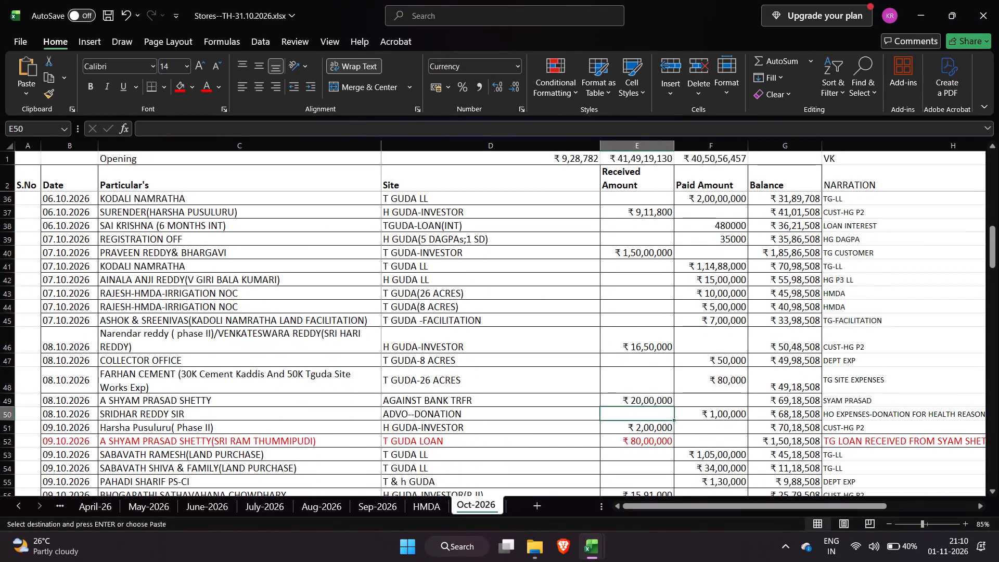
key("Up")
key("Up")
key("Up")
key("Up")
key("Up")
key("Up")
key("Up")
key("Up")
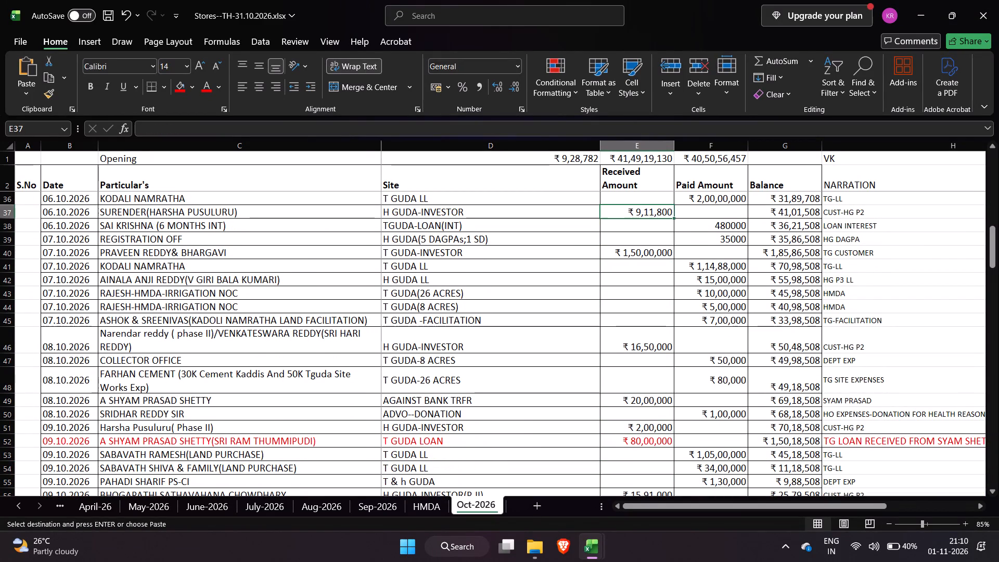
key("Down")
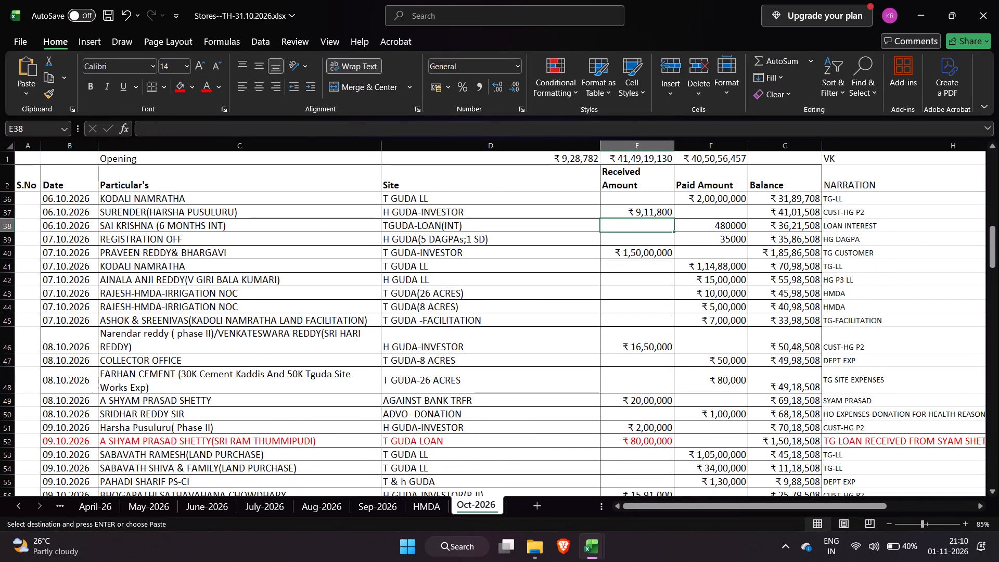
key("Left")
key("Left")
key("Right")
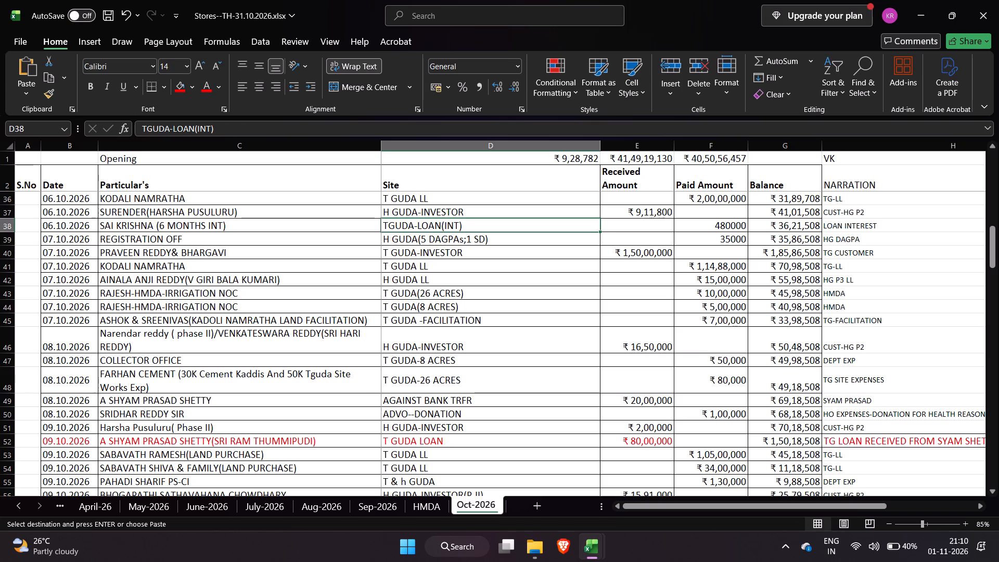
key("Down")
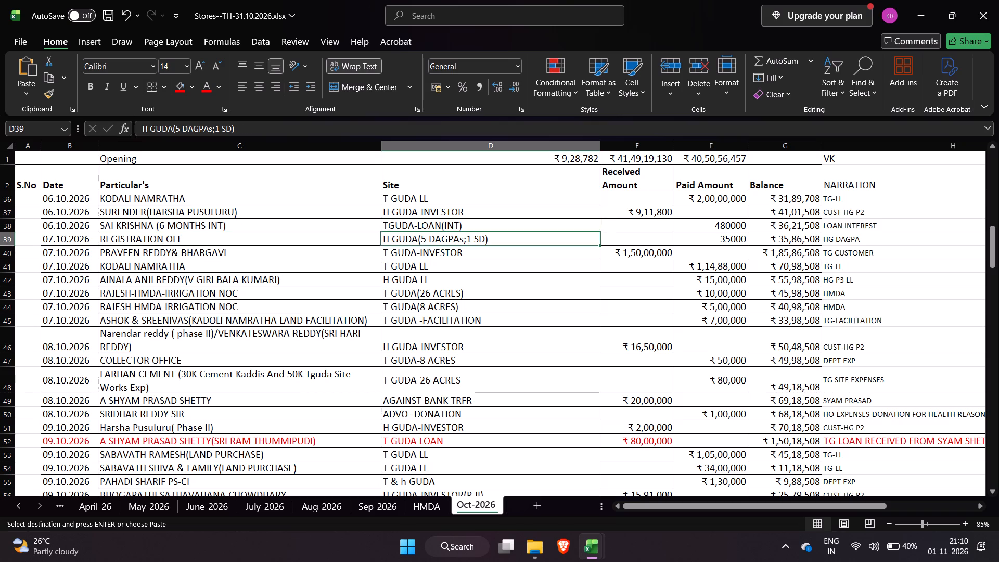
key("Right")
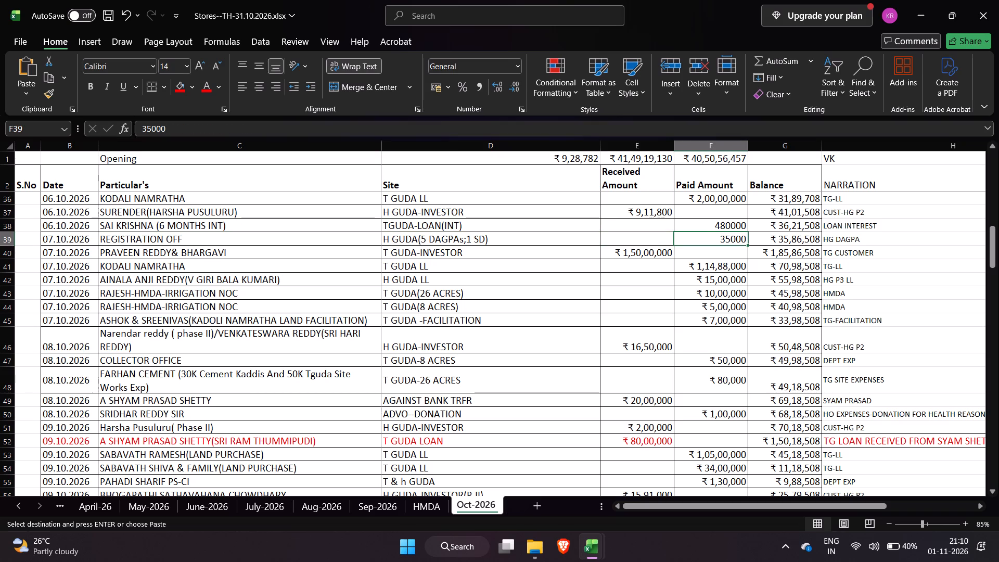
Check the sites of Oct-2026 rows 40 to 56 against the receipts and payments listed on the TG sheet.
key("alt+Tab")
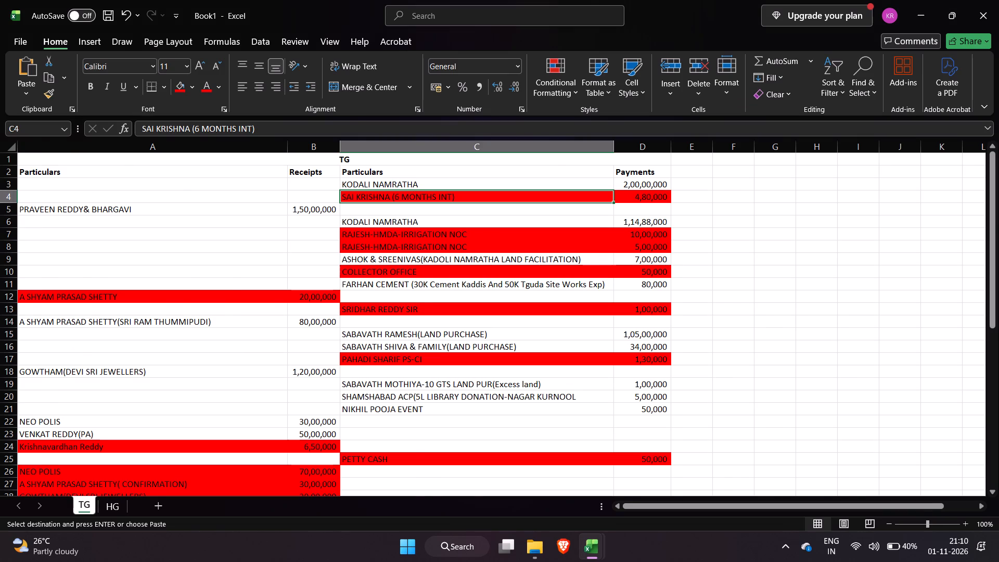
key("alt+Tab")
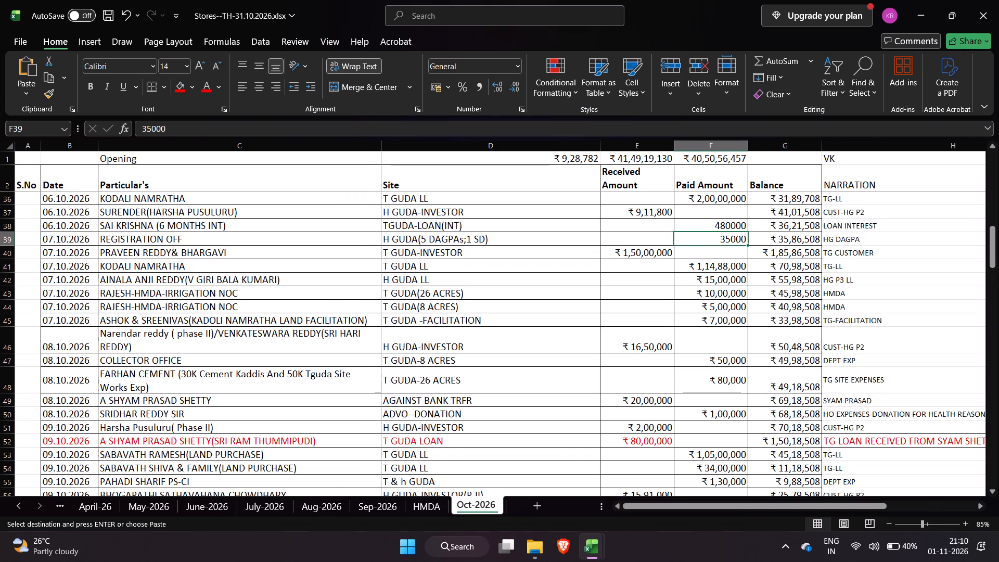
key("Left")
key("Left")
key("Down")
key("Down")
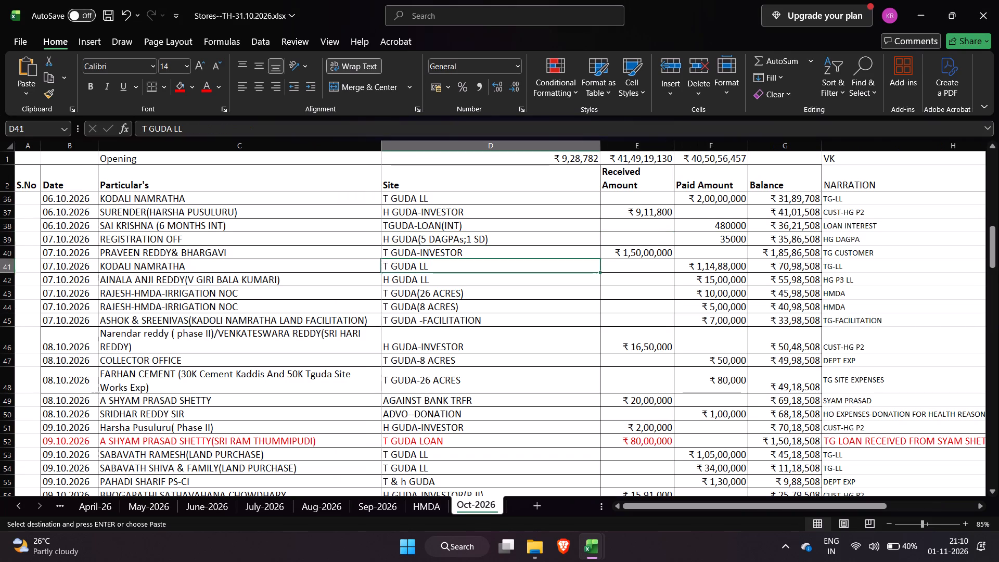
key("Down")
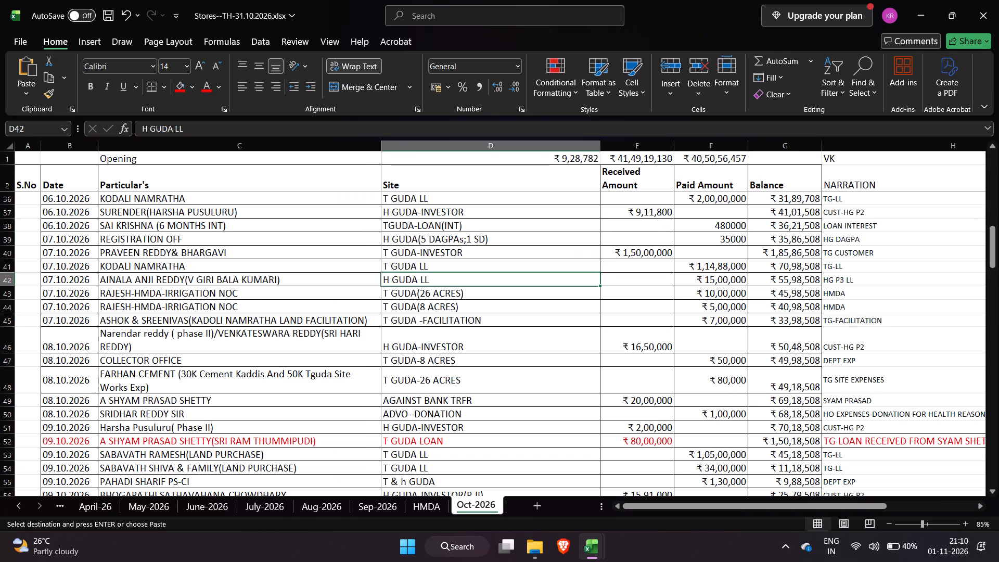
key("Down")
key("Down")
key("Down")
key("Down")
key("Down")
key("Up")
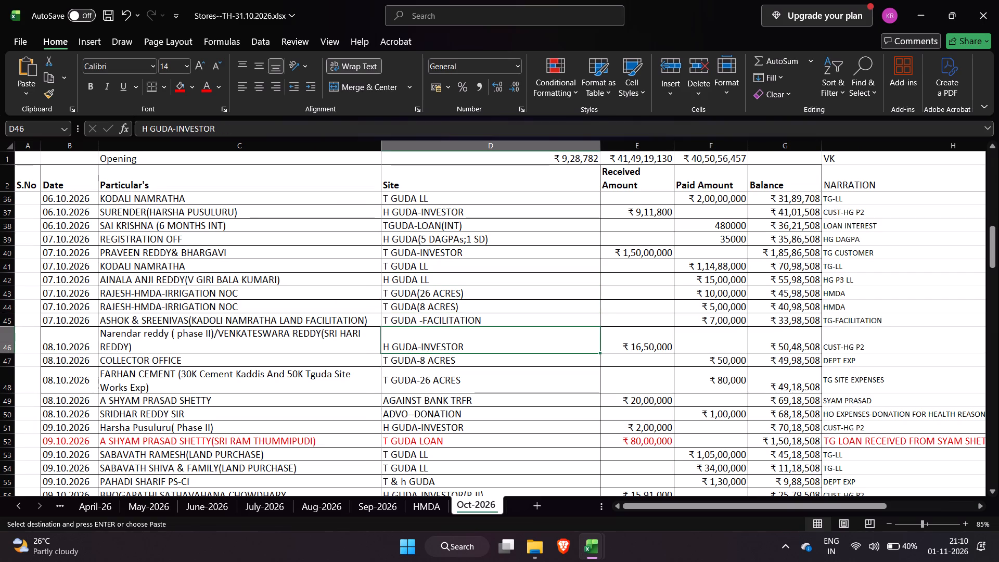
key("Down")
key("Down")
key("Down")
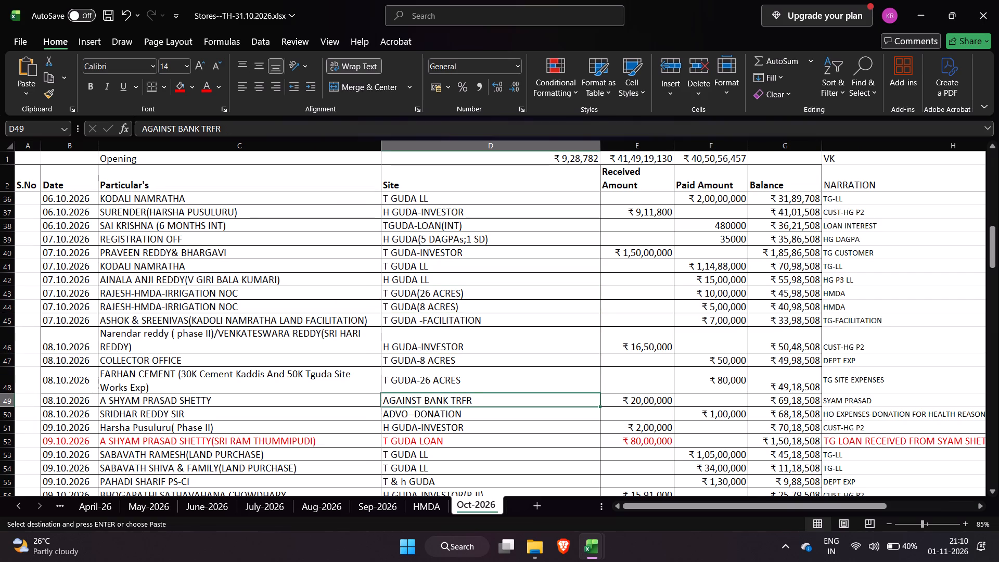
key("Down")
key("Down")
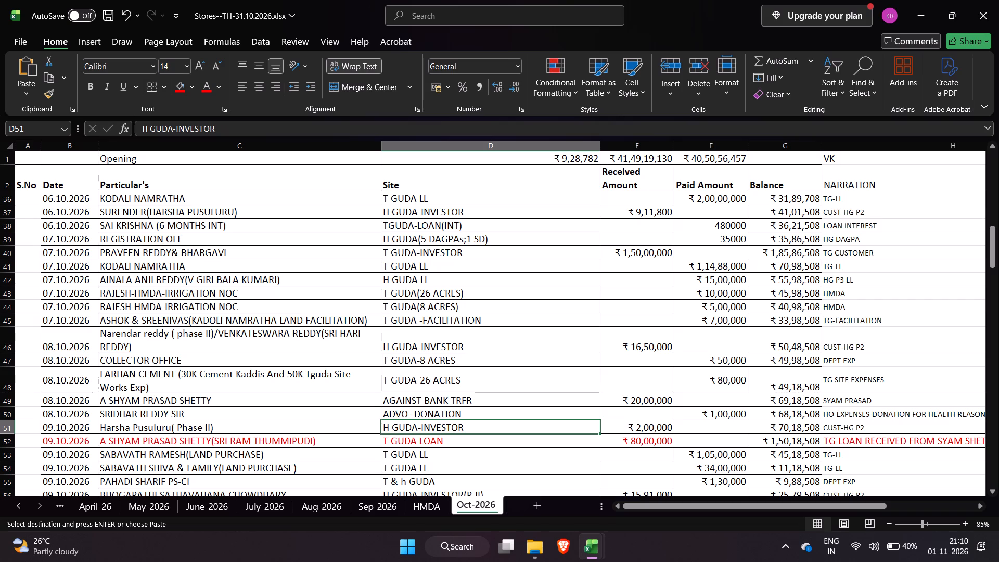
key("Down")
key("Down")
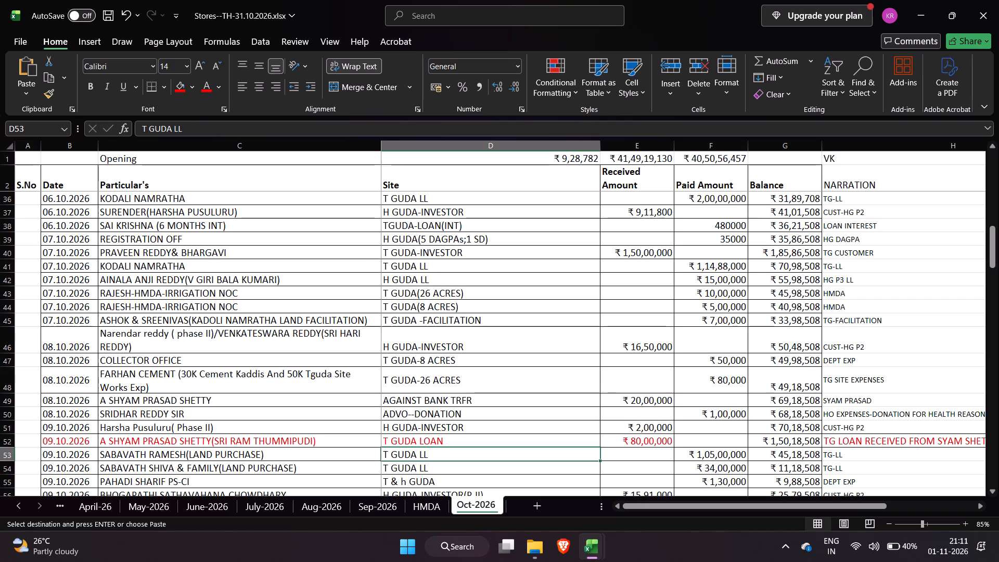
key("Down")
key("Down")
key("Down")
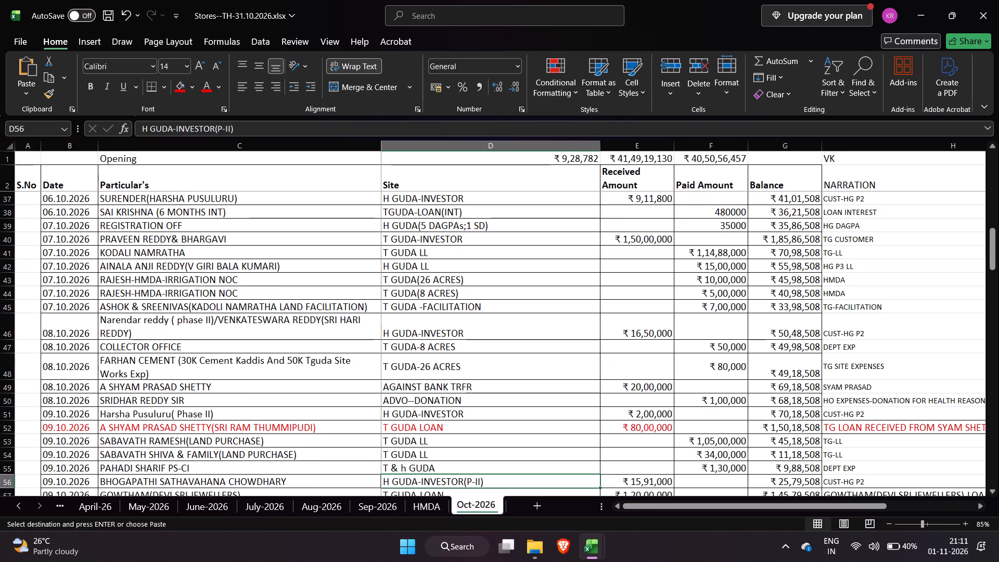
Compare the T & h GUDA payment PAHADI SHARIF PS-CI in Oct-2026 row 55 with its entry in row 17 of Book1's TG sheet.
key("Up")
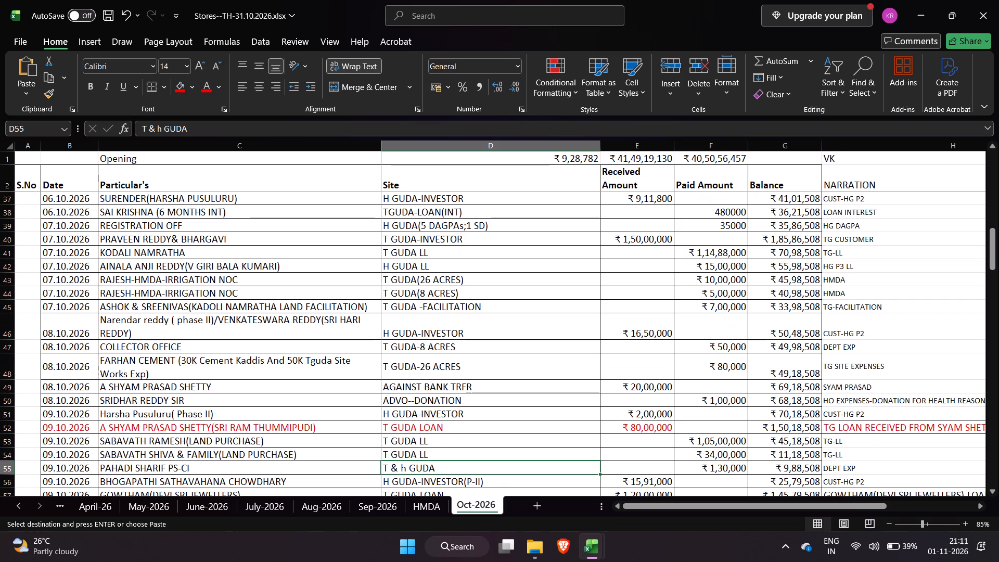
key("alt+Tab")
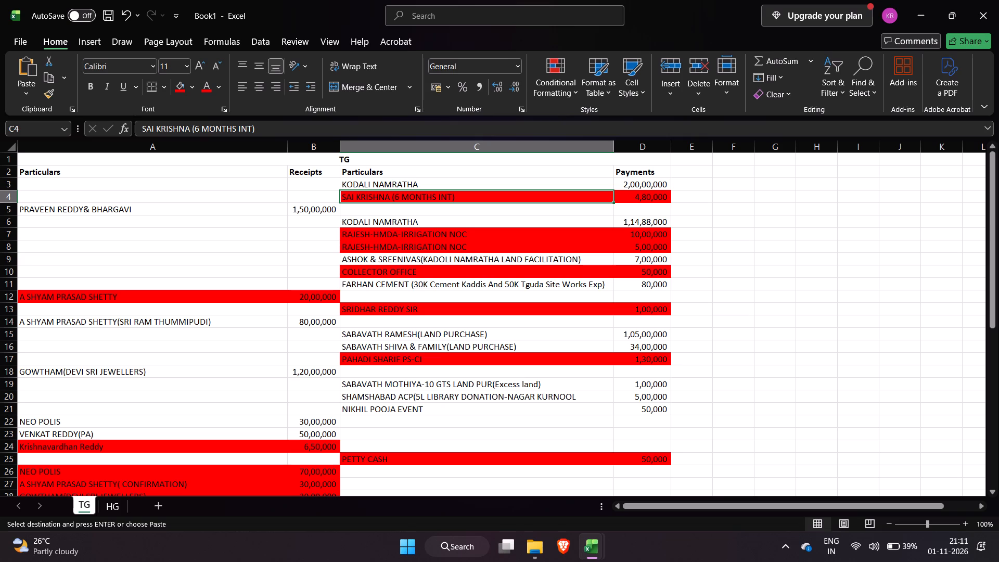
left_click(411, 358)
key("alt+Tab")
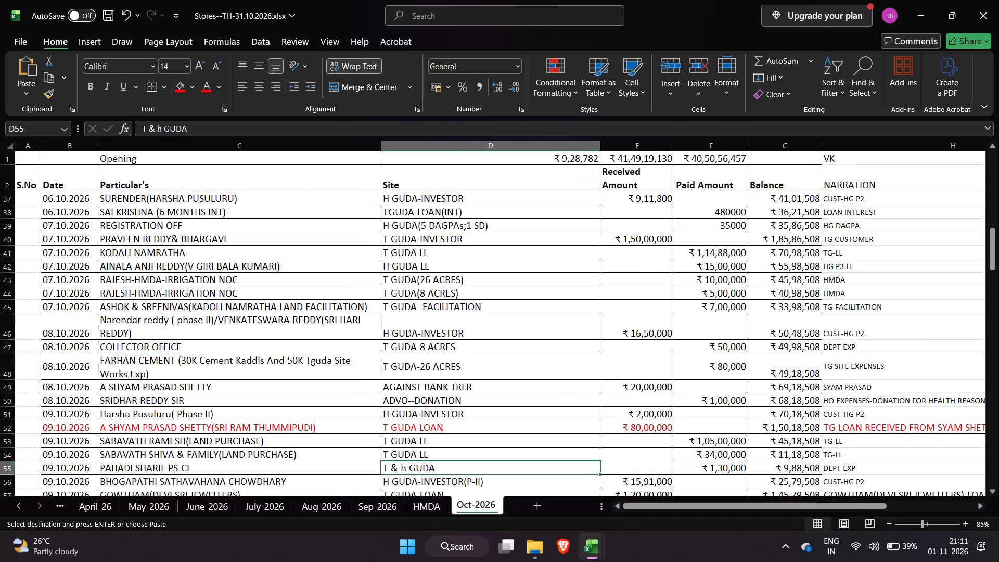
key("alt+Tab")
key("alt+Tab")
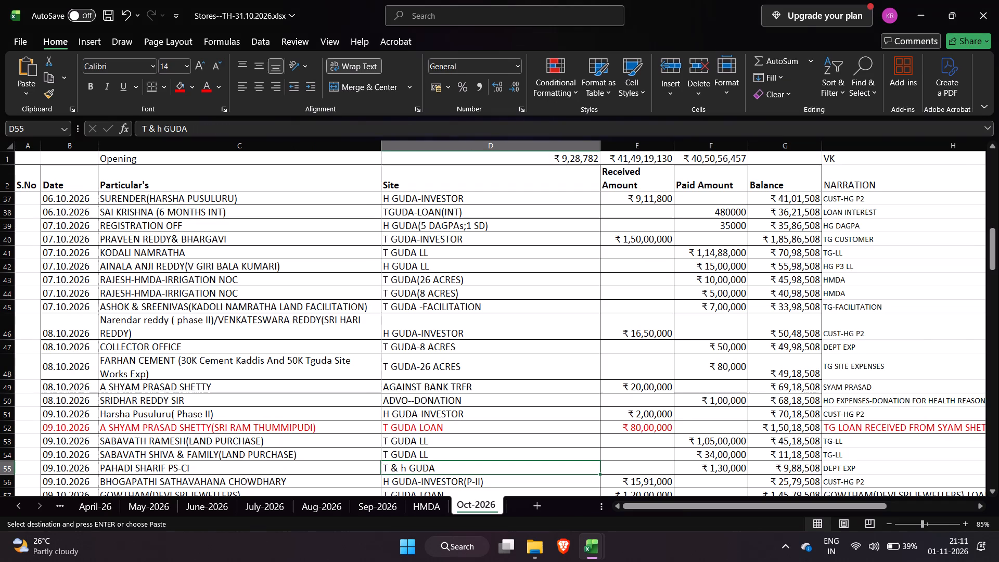
Check the site of each Oct-2026 ledger entry from row 56 to row 74, dated 09.10.2026 to 14.10.2026.
key("Down")
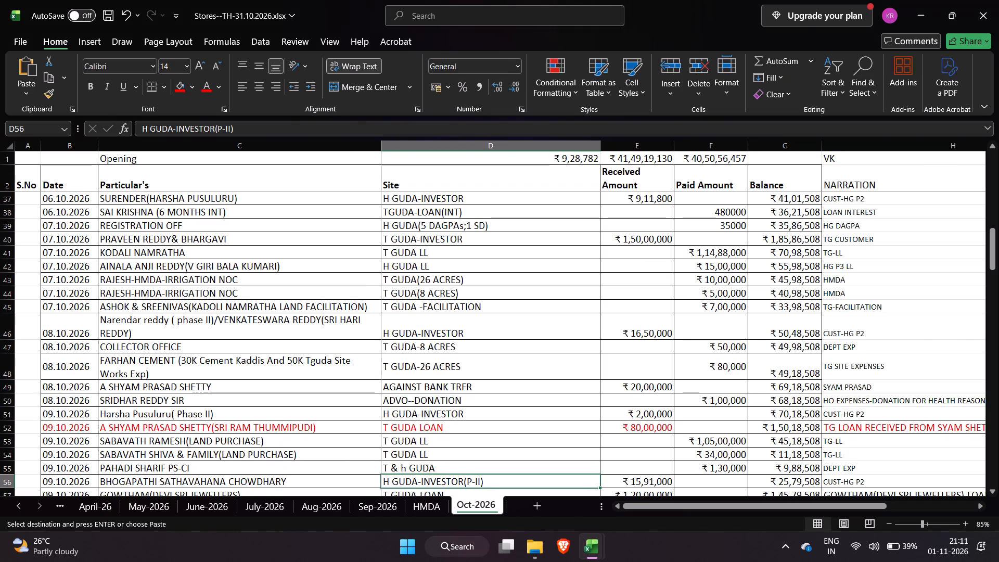
scroll(411, 358, "down", 4)
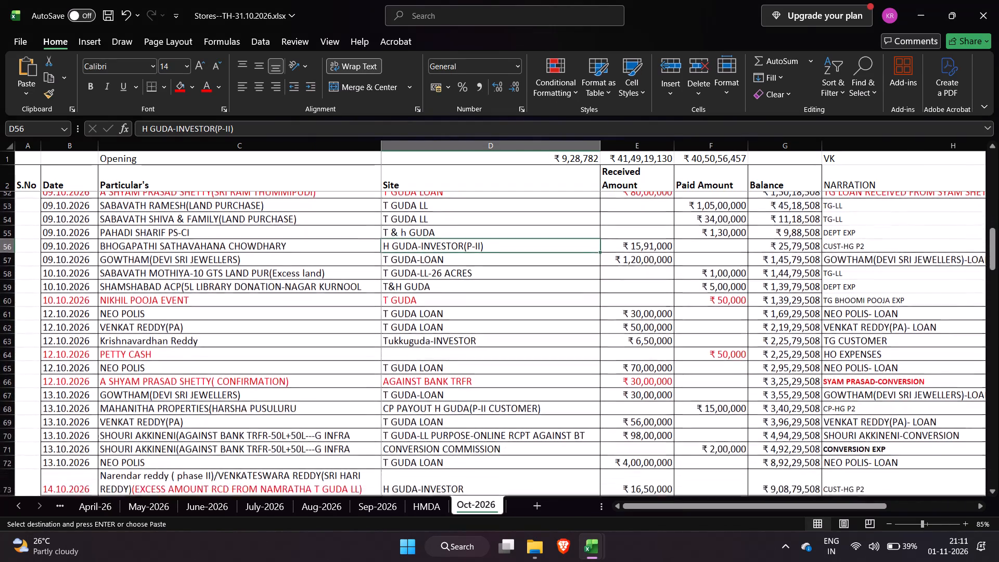
scroll(411, 358, "down", 2)
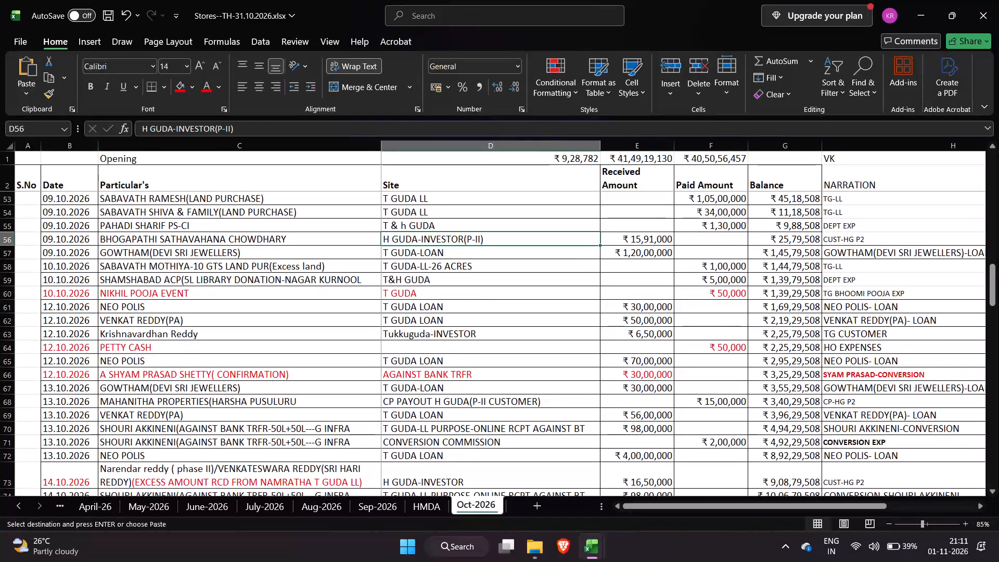
key("Down")
key("Down")
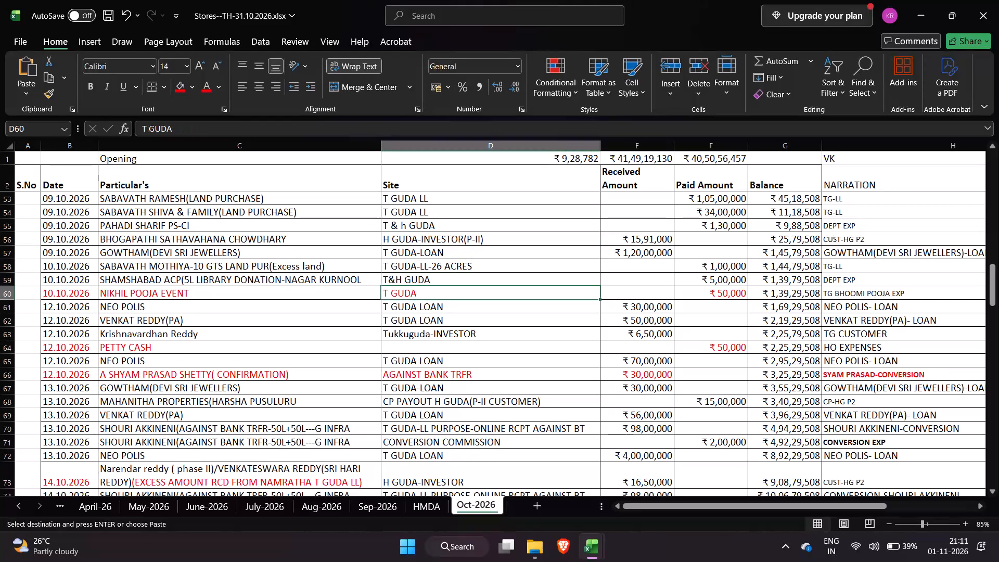
key("Down")
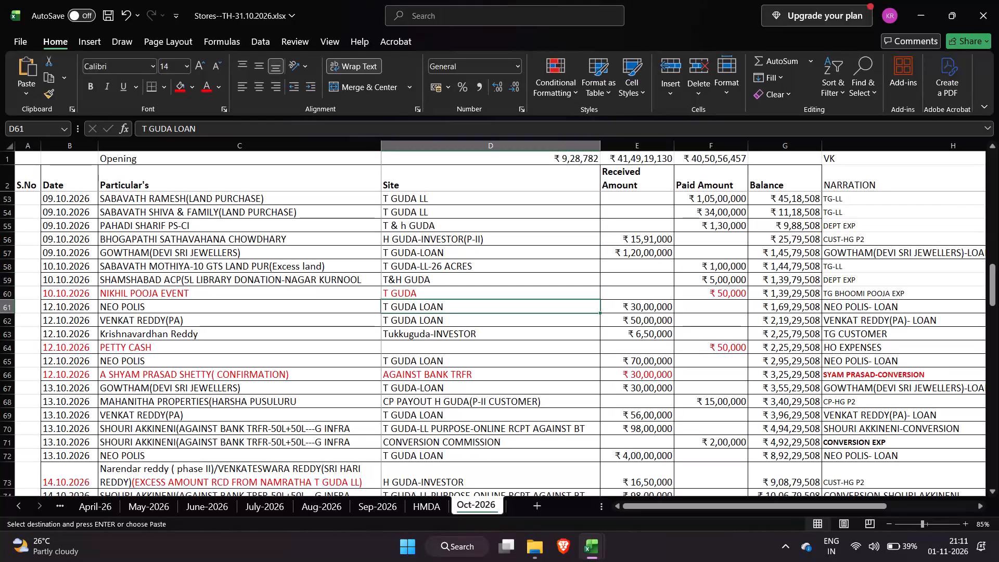
key("Down")
key("Down")
key("Down")
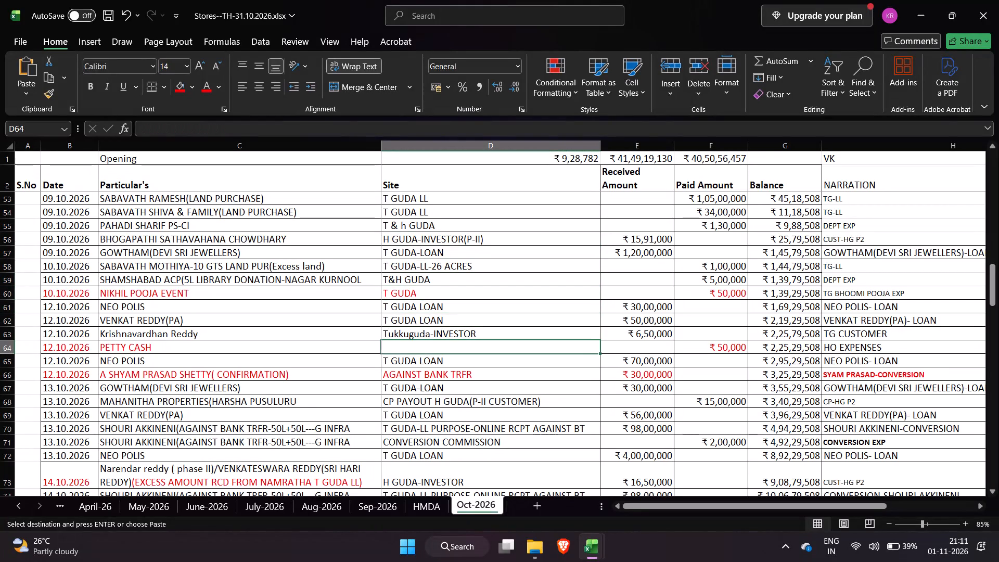
key("Down")
key("Down")
key("Down")
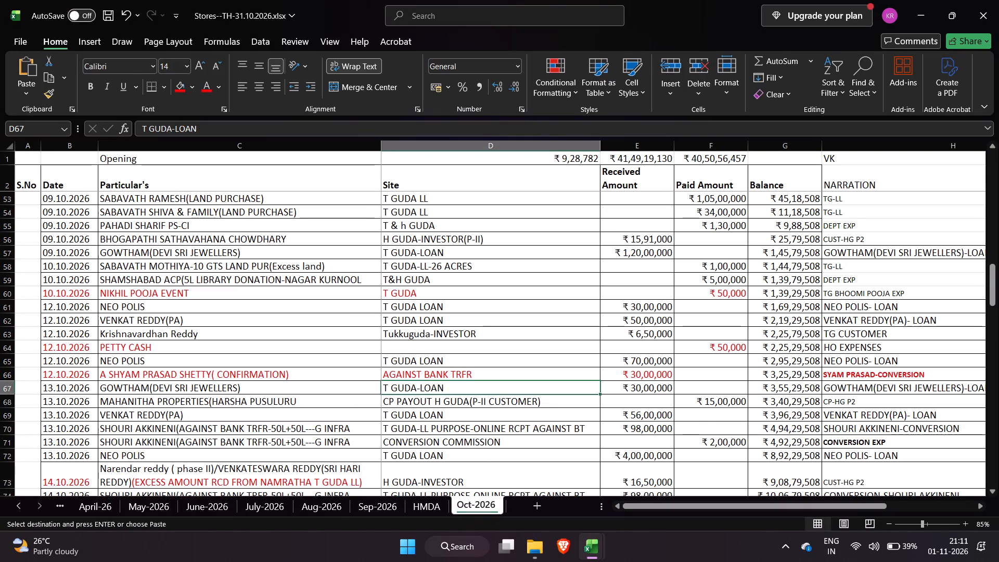
key("Down")
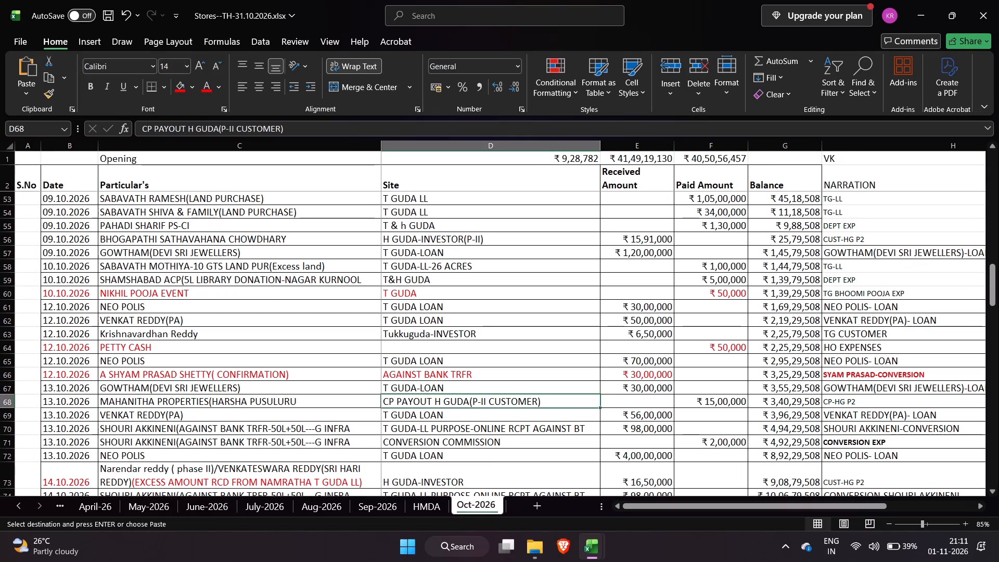
key("Down")
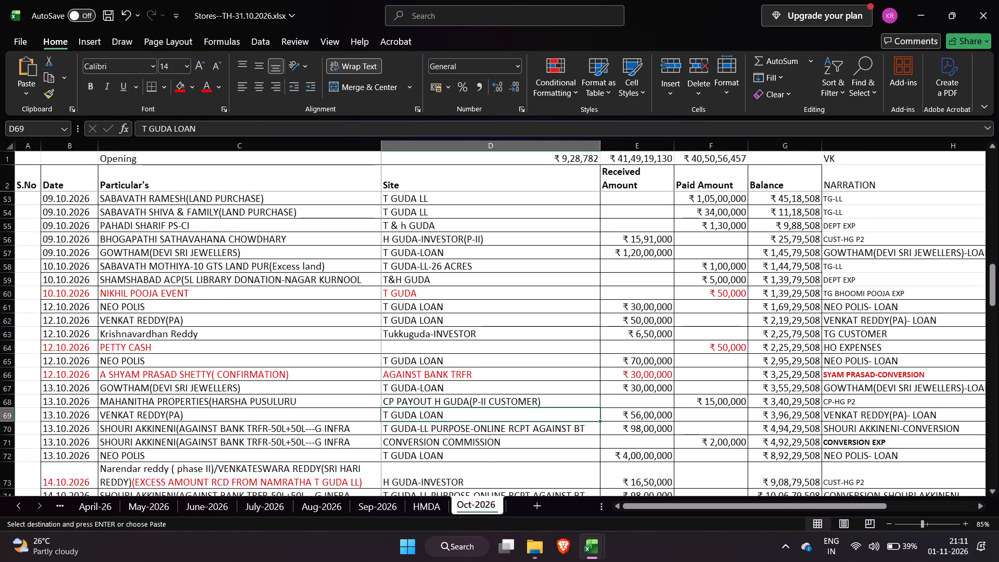
key("Down")
key("Down")
key("Down")
key("Down")
key("Down")
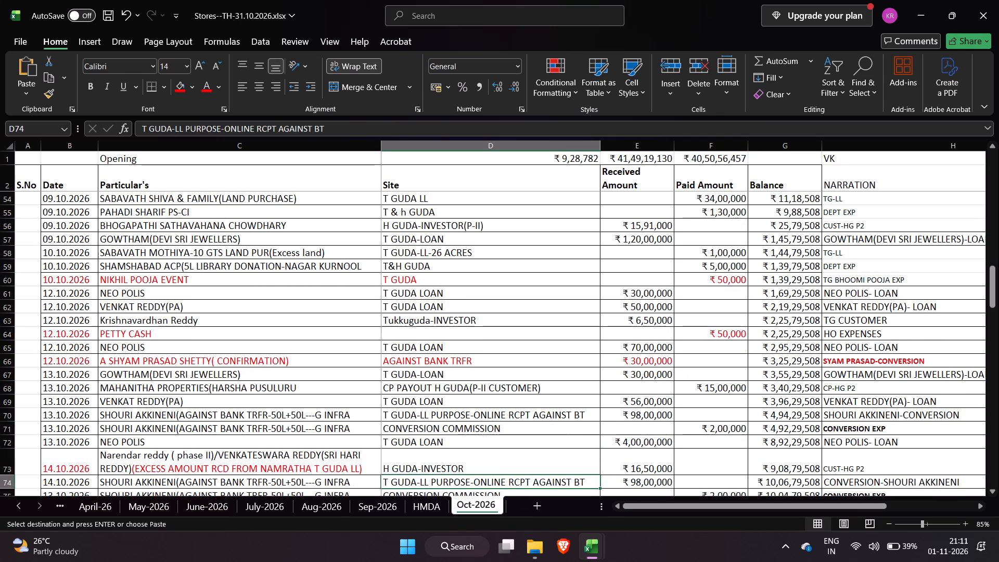
Recheck the sites of Oct-2026 rows 71 to 73 and compare the row 73 H GUDA-INVESTOR receipt with Book1's HG sheet.
key("Up")
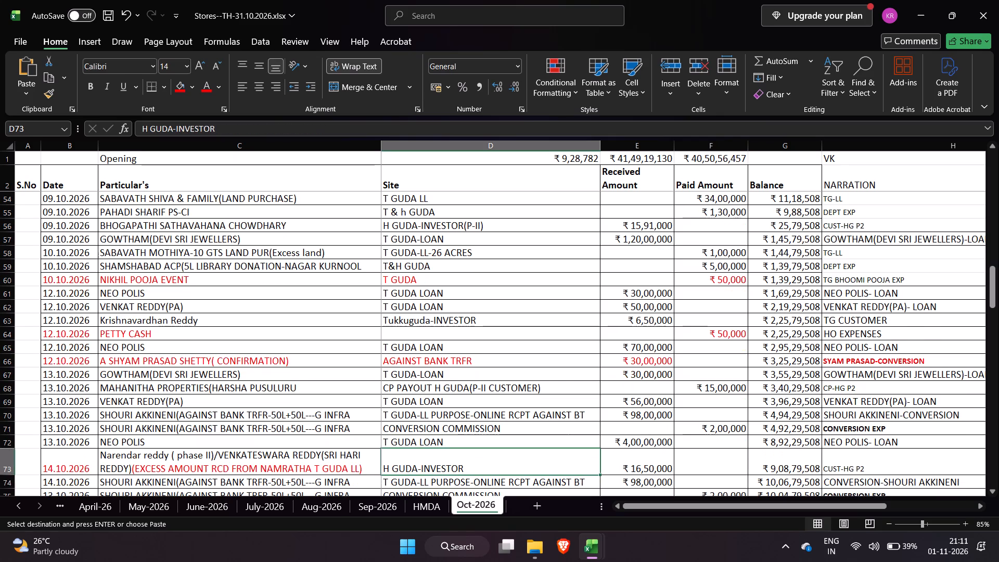
key("Up")
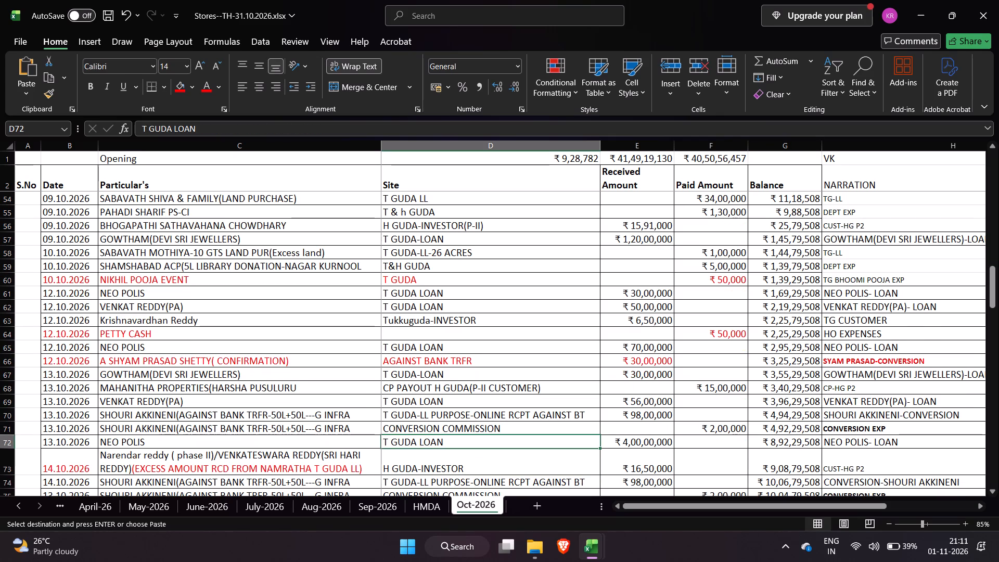
key("Down")
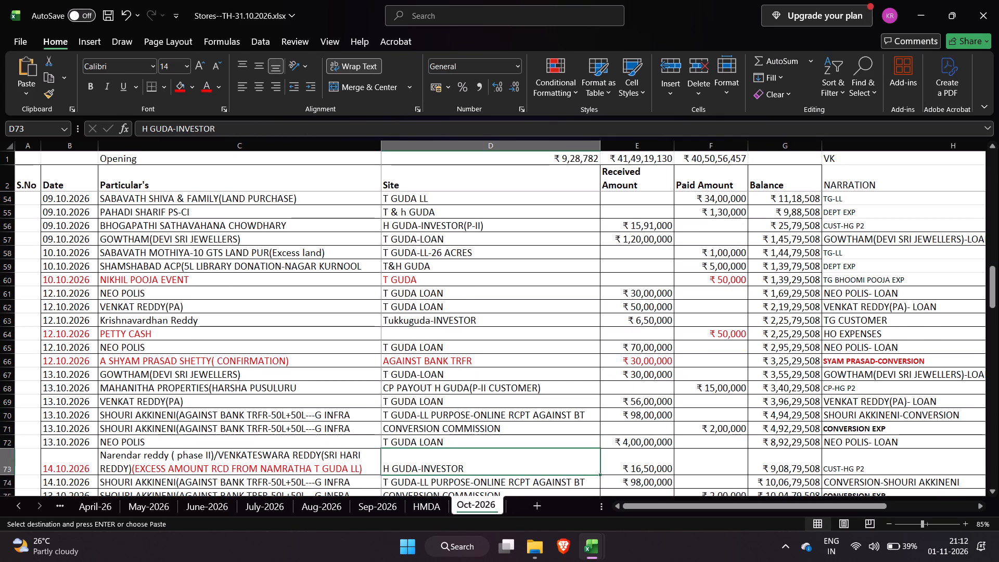
key("Up")
key("Up")
key("Down")
key("Down")
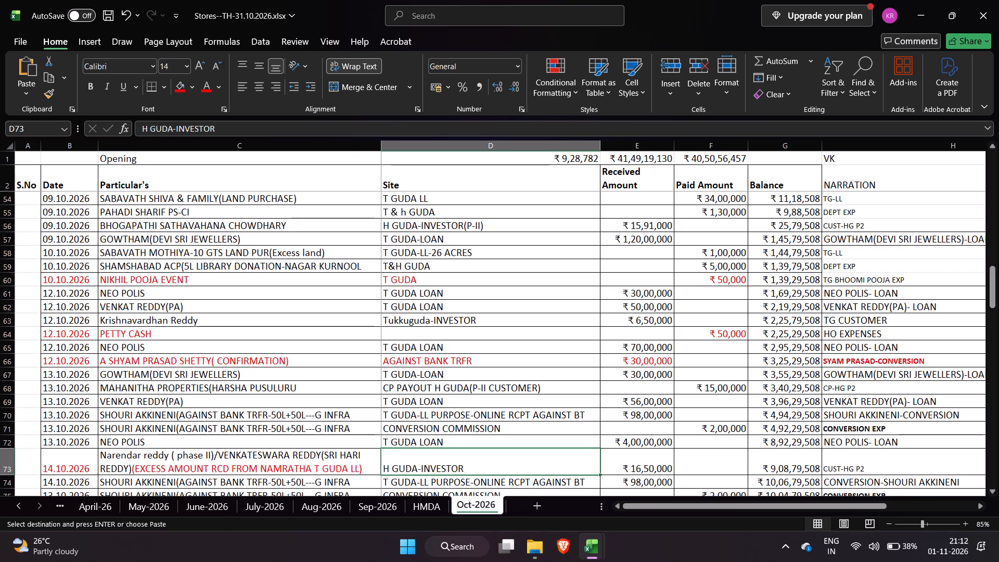
key("alt+Tab")
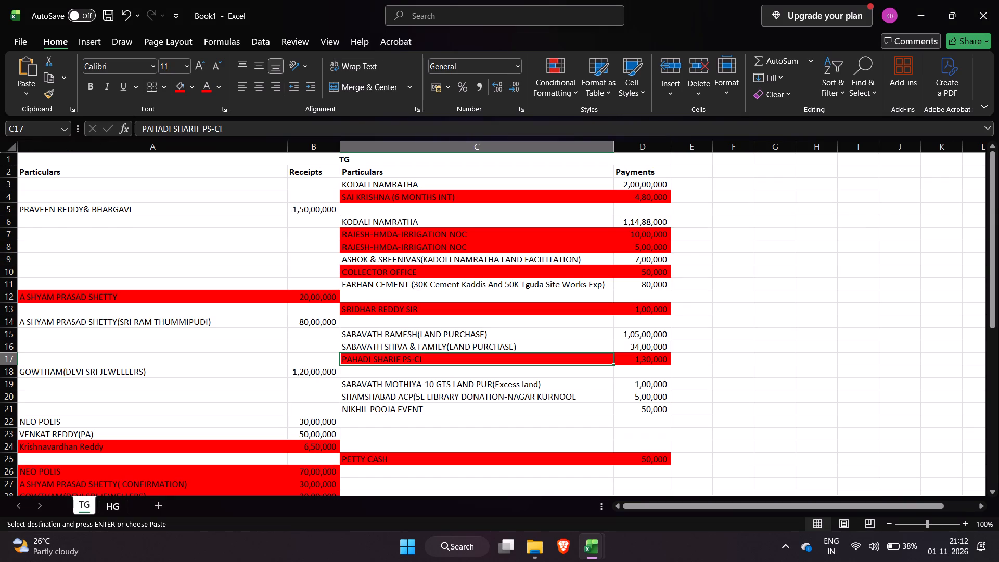
left_click(112, 508)
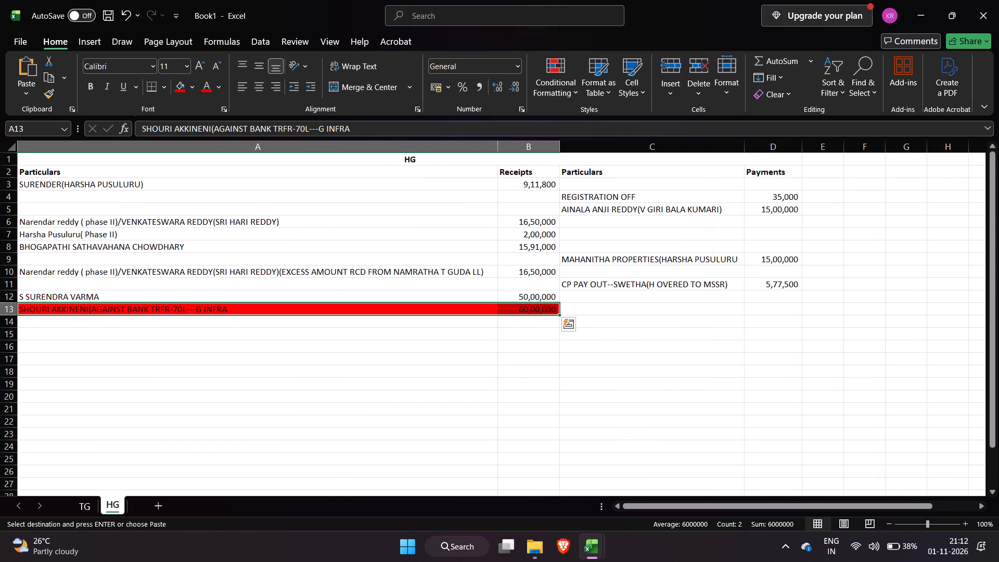
left_click(81, 506)
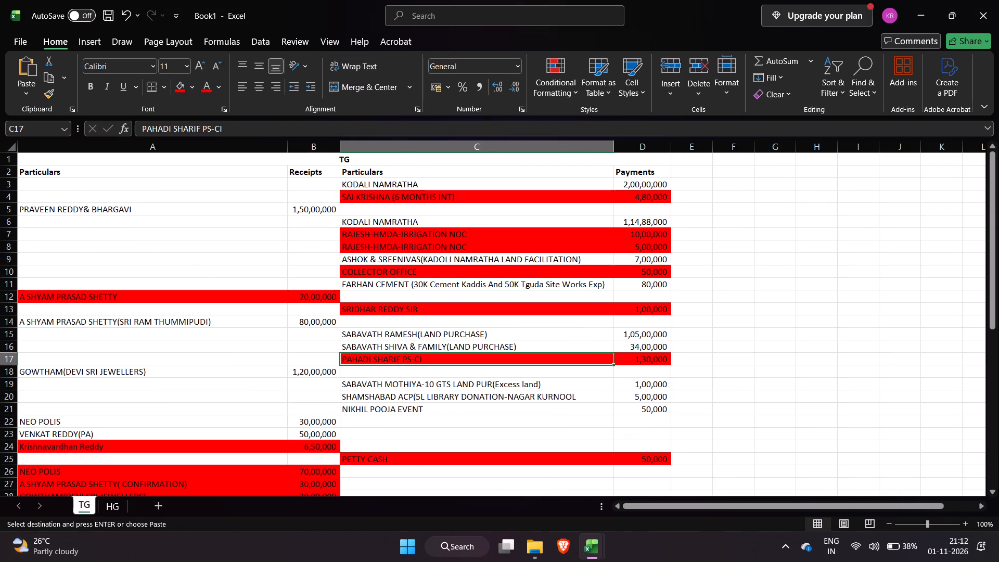
key("alt+Tab")
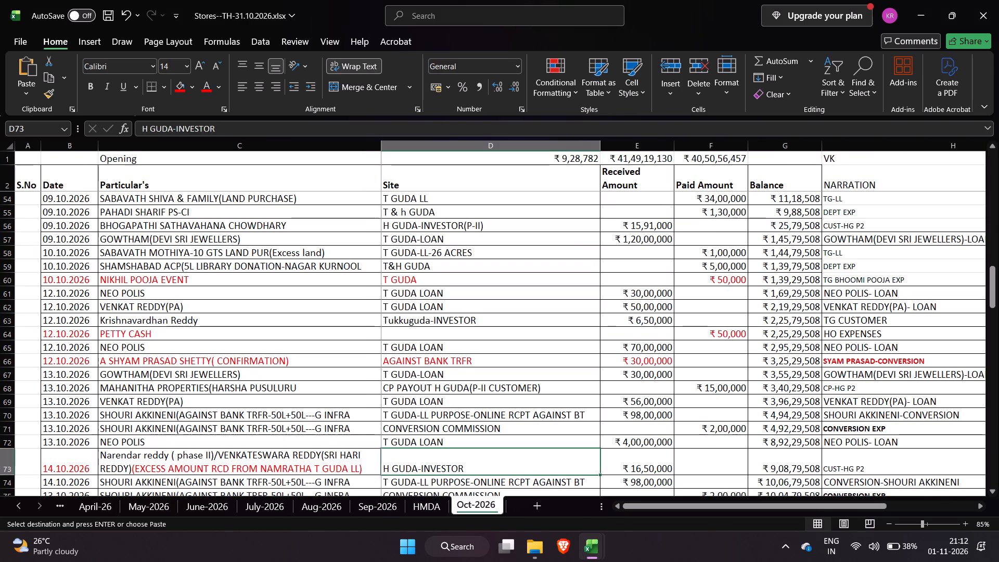
Check the site of each Oct-2026 ledger entry from row 74 to row 86, dated up to 16.10.2026.
scroll(296, 398, "down", 2)
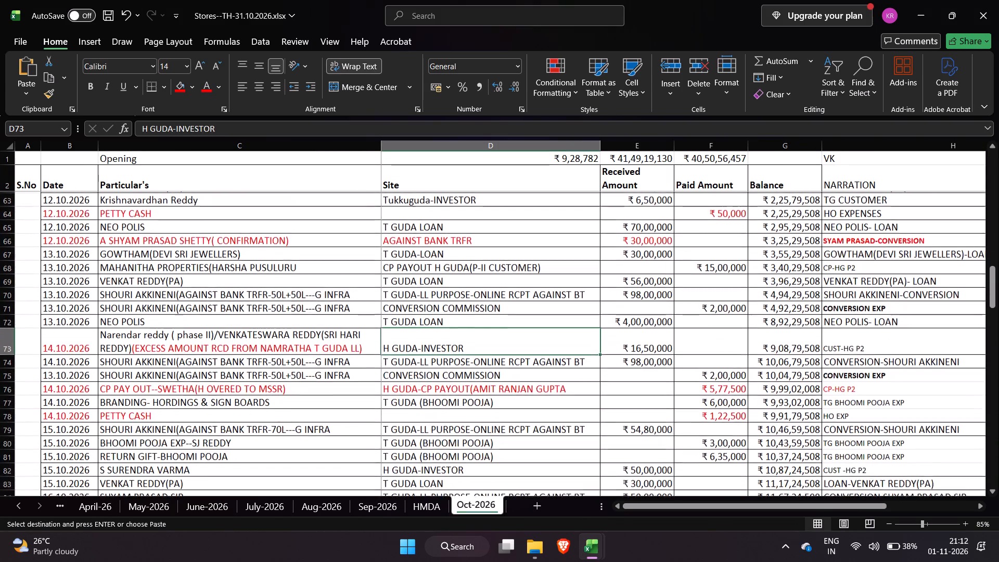
scroll(296, 398, "down", 2)
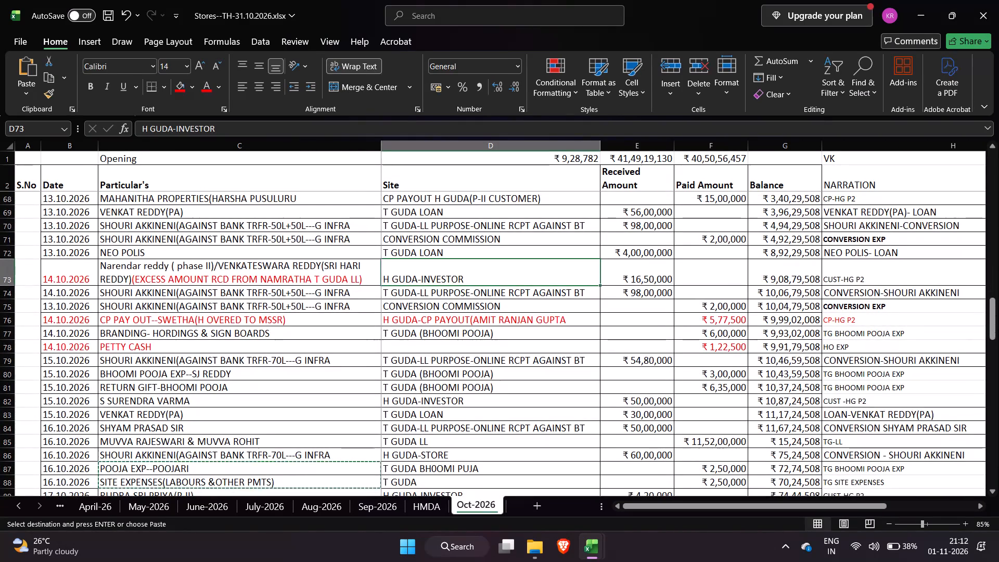
scroll(296, 398, "down", 2)
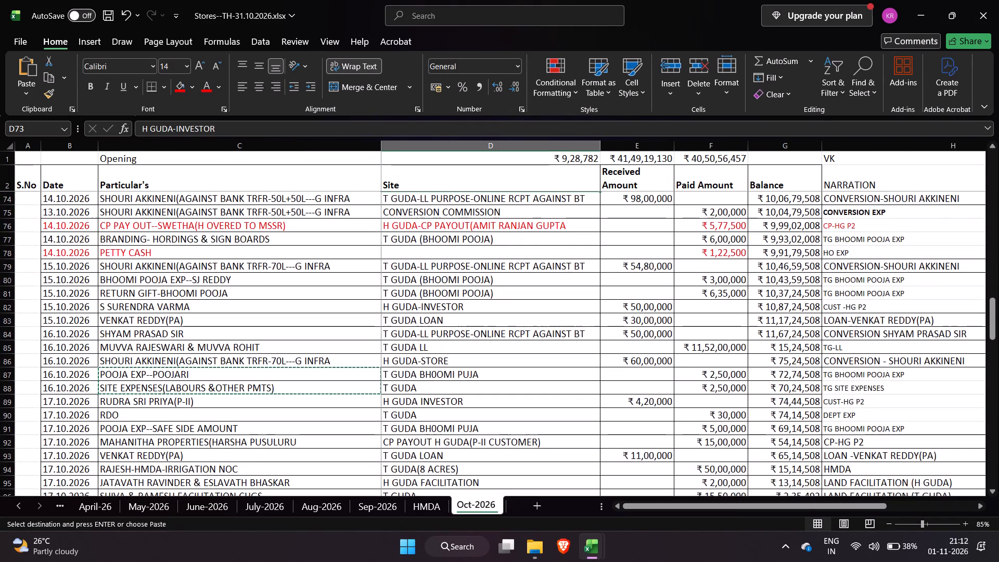
scroll(296, 398, "up", 2)
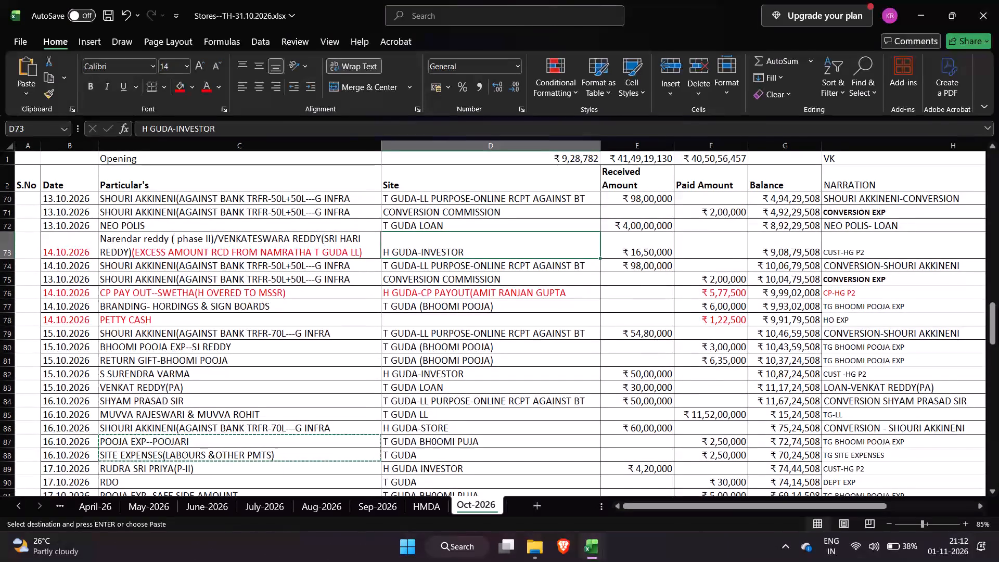
key("Down")
key("Down")
key("Down")
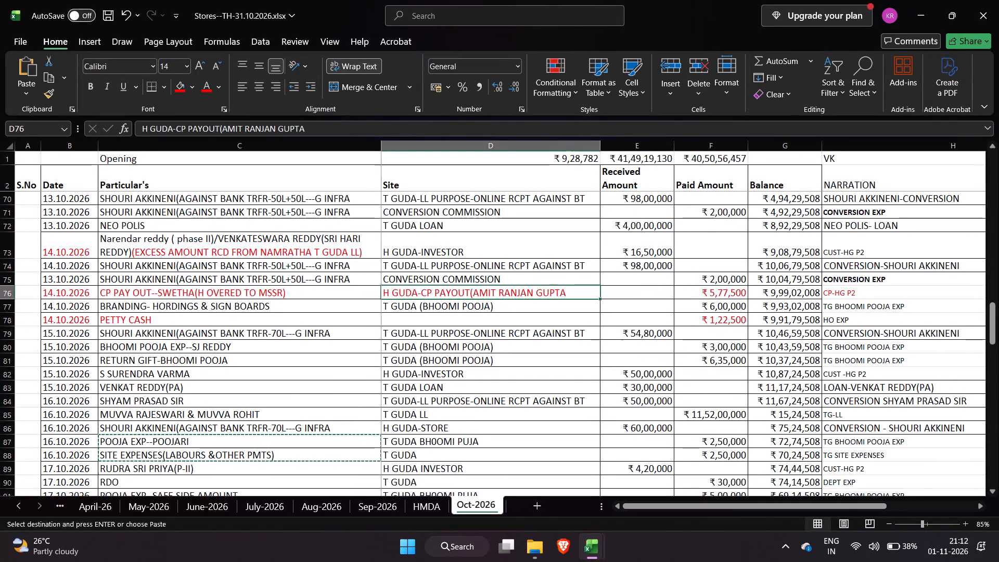
key("Down")
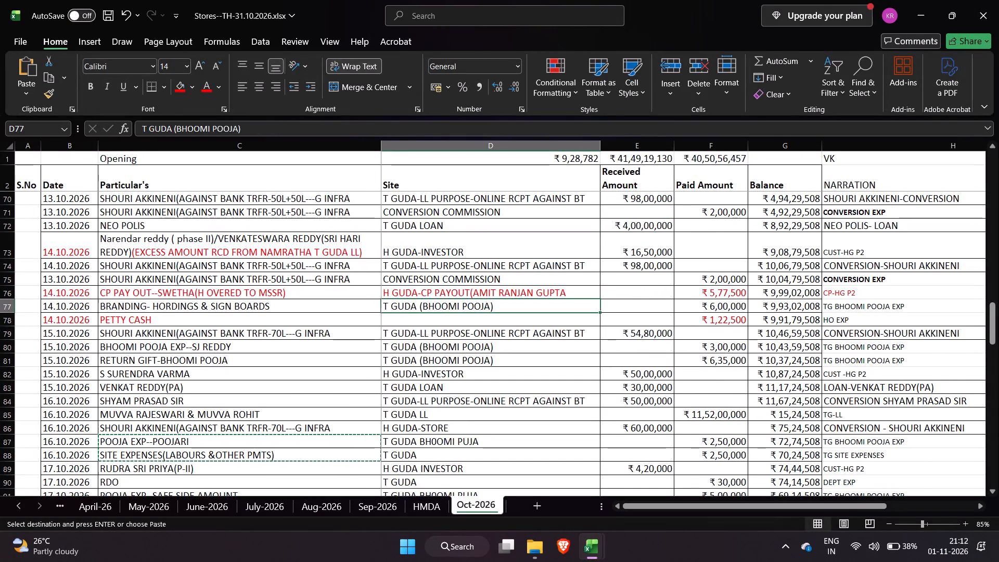
key("Down")
key("Down")
key("Down")
key("Down")
key("Down")
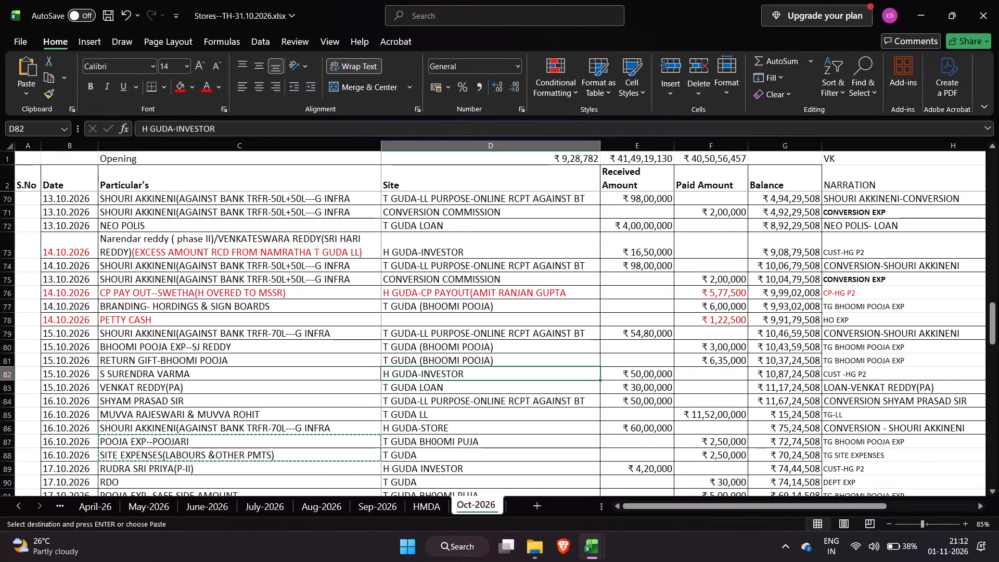
key("Down")
key("Down")
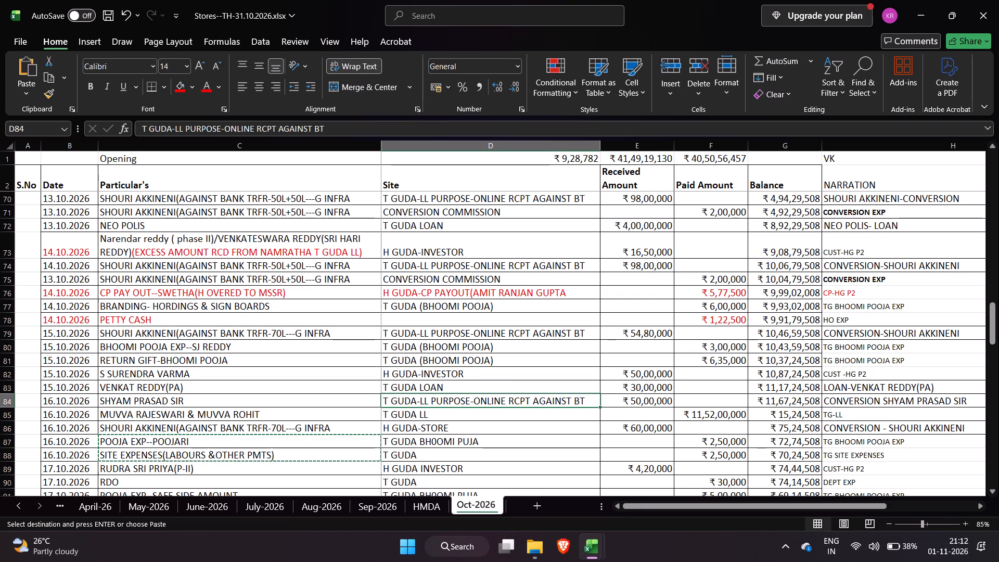
key("Down")
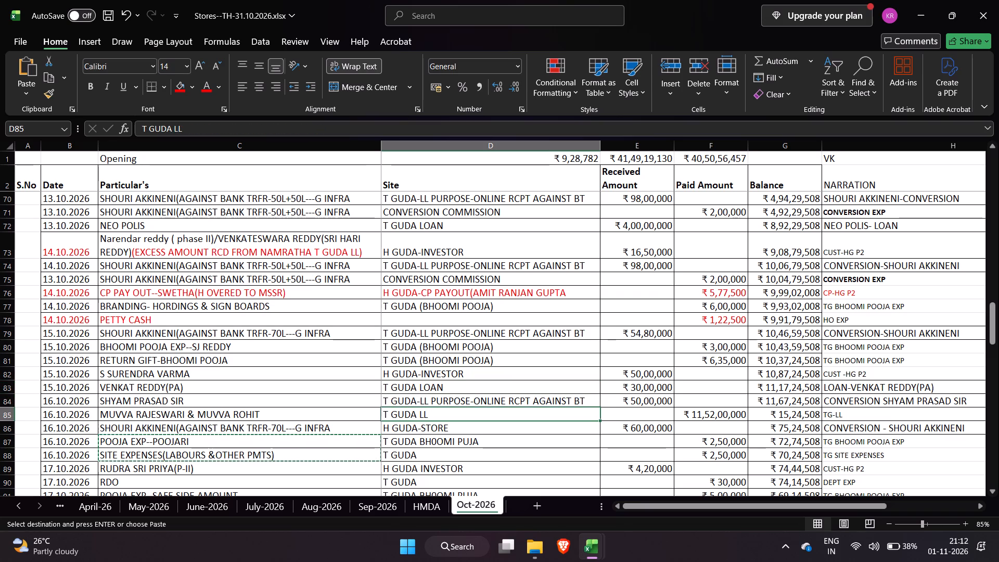
key("Down")
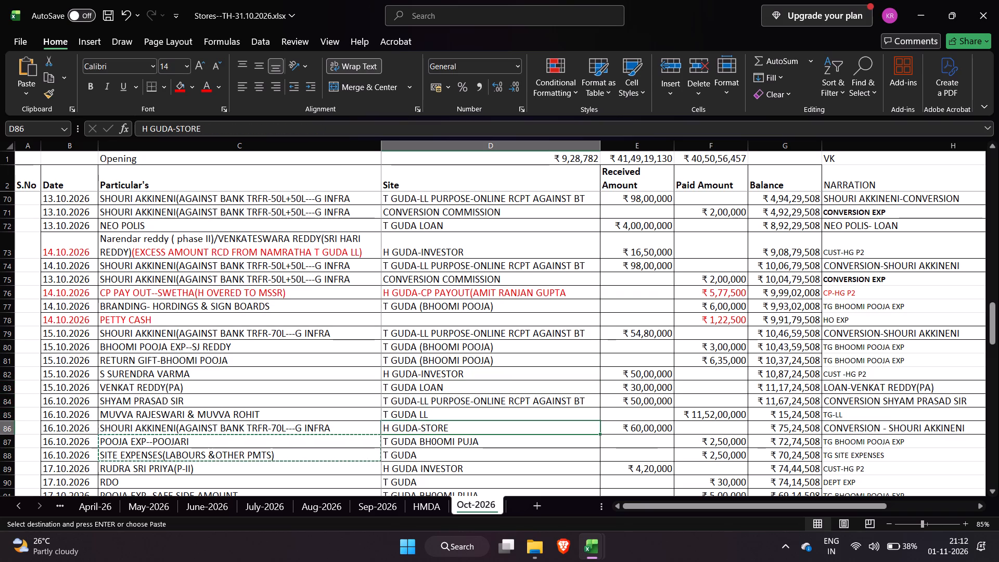
Compare the H GUDA-STORE receipt of Oct-2026 row 86 with the HG sheet's receipts, and return to the TG sheet.
key("alt+Tab")
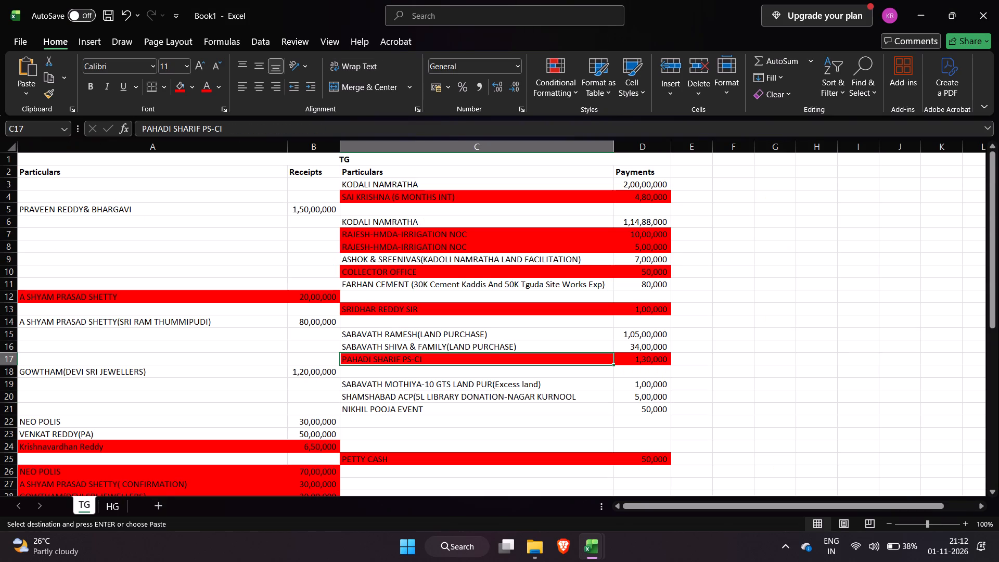
left_click(117, 503)
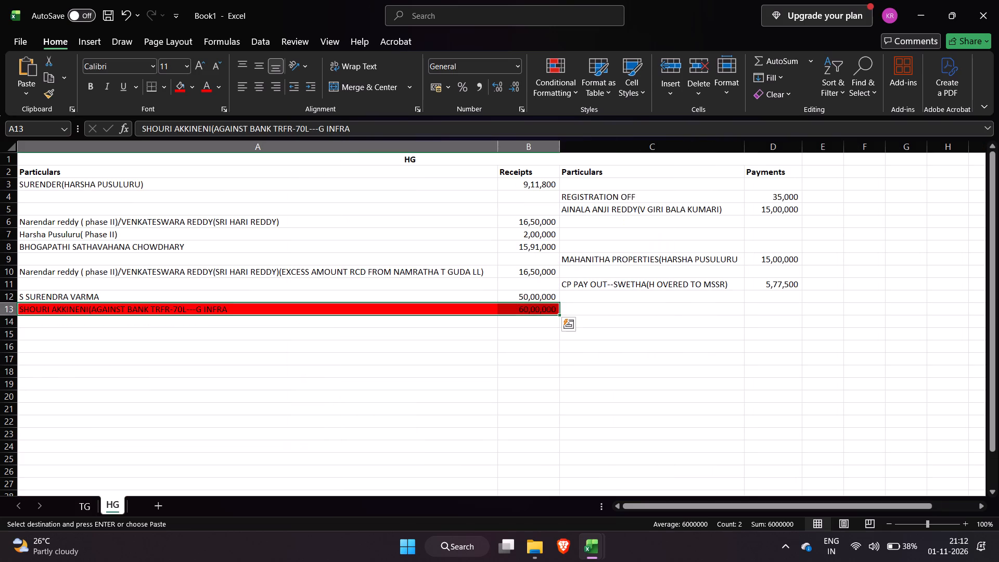
left_click(81, 506)
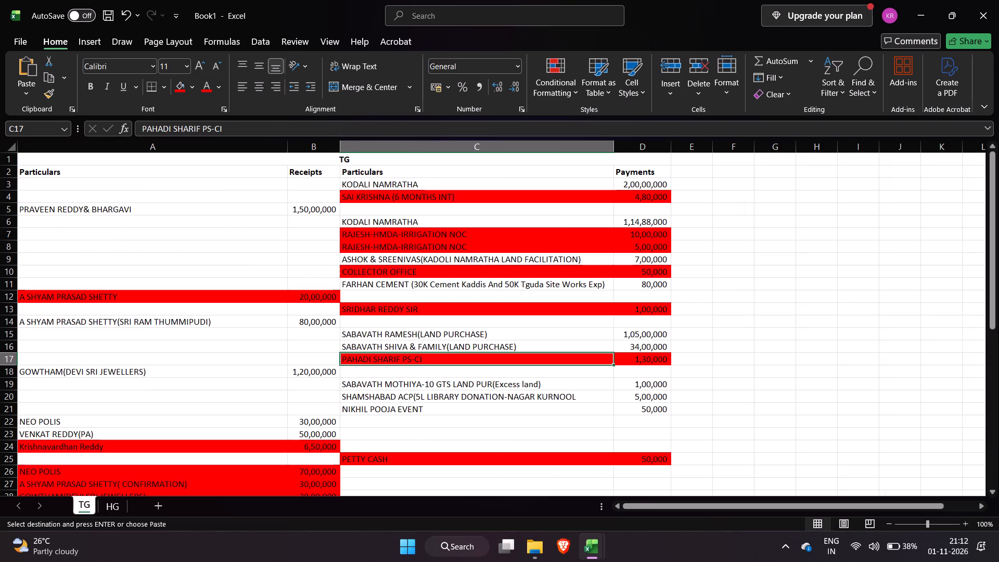
Copy the 4,20,000 received amount of Oct-2026 row 89, site H GUDA INVESTOR, into cell B14 of Book1's HG sheet as values only.
key("alt+Tab")
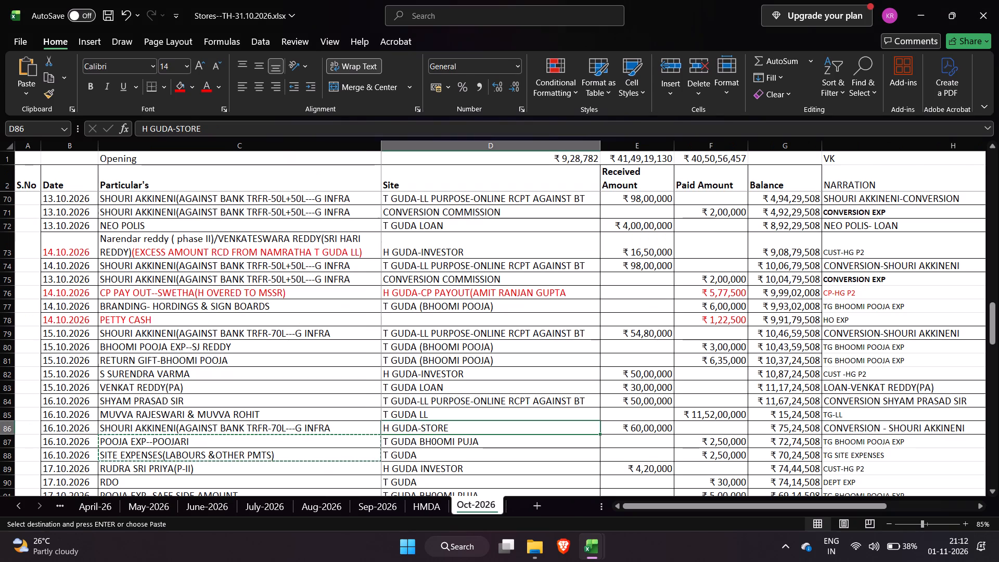
key("Down")
key("Down")
key("Down")
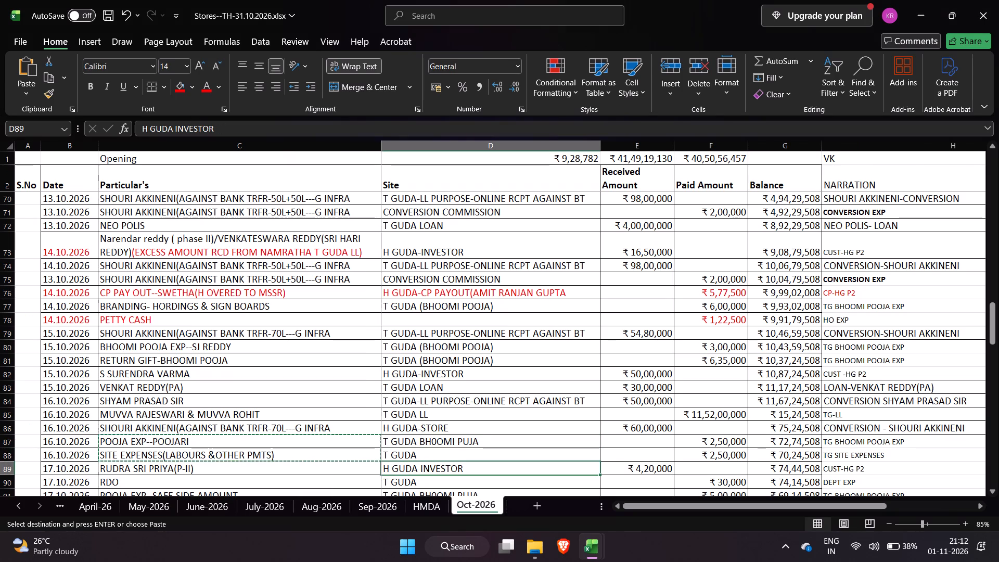
key("Left")
key("Right")
key("Right")
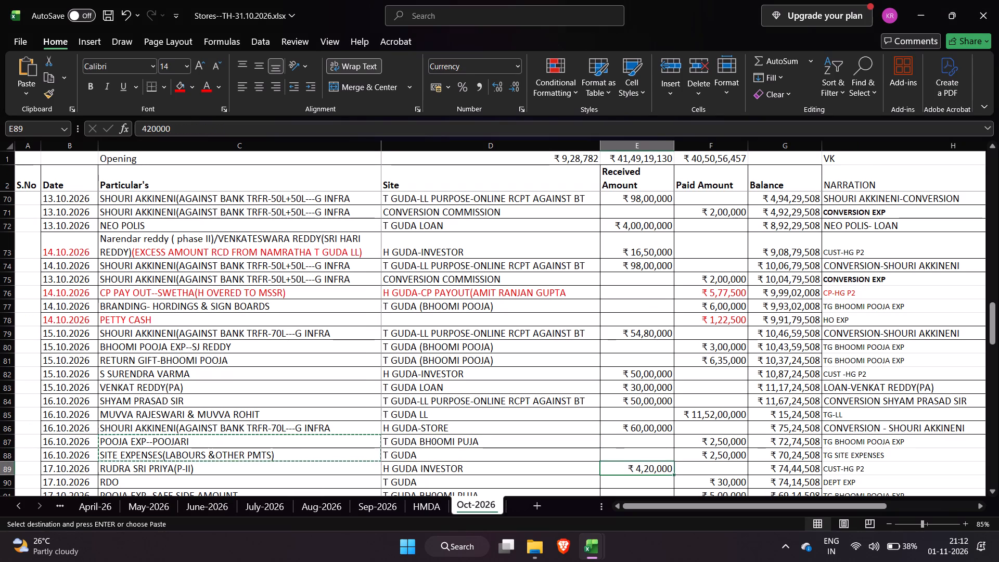
key("ctrl+c")
key("alt+Tab")
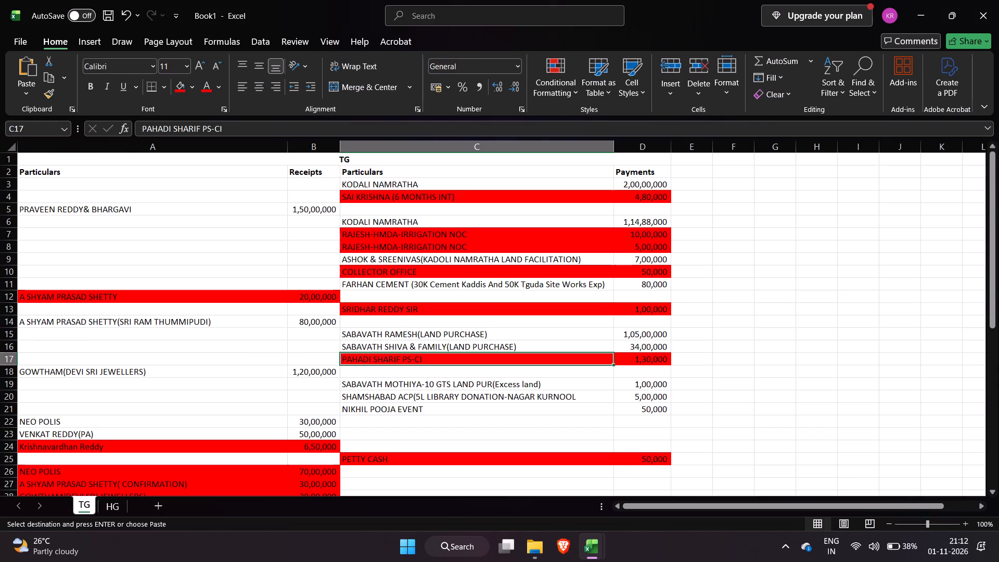
left_click(108, 504)
key("alt+Tab")
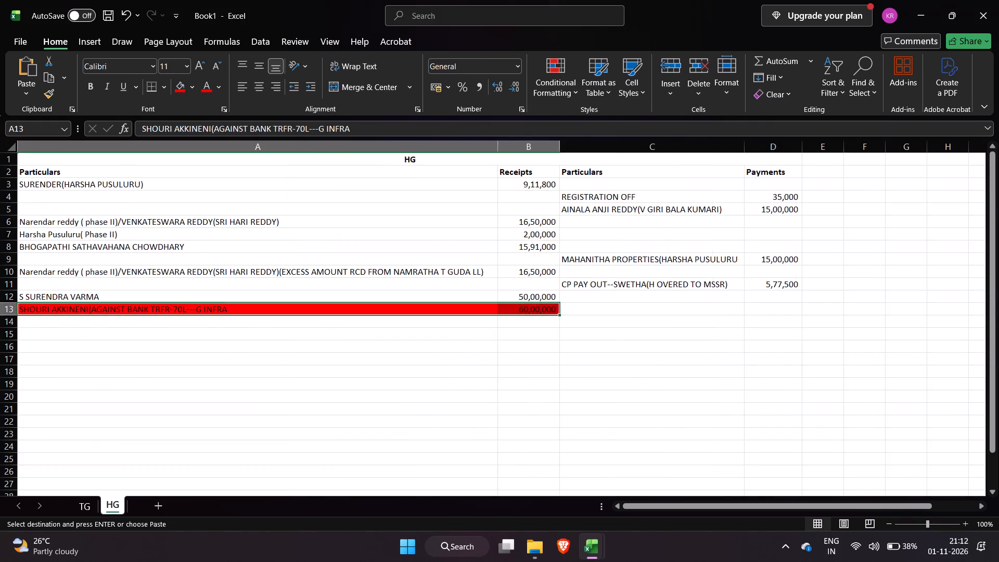
key("alt+Tab")
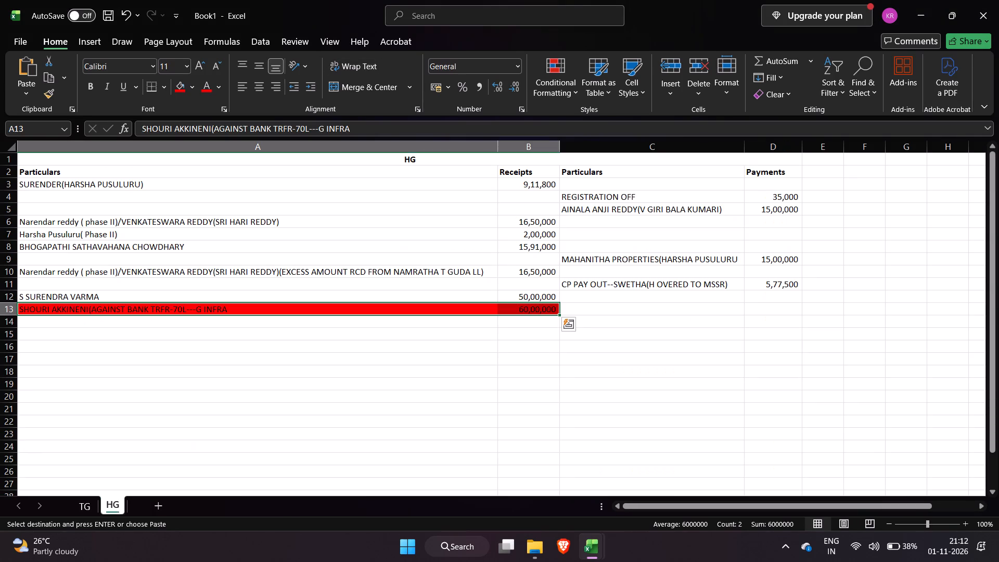
key("Down")
key("Right")
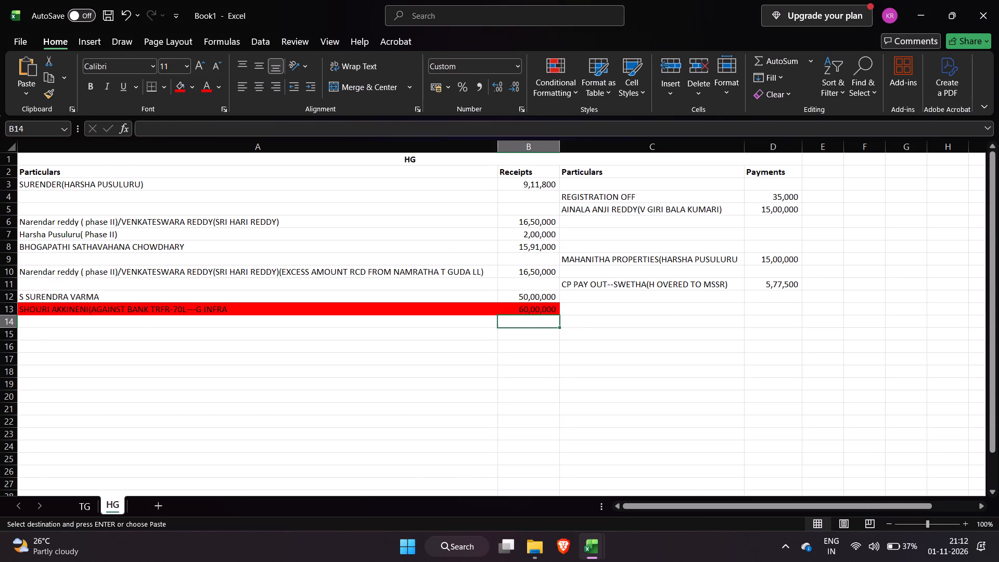
key("alt+Tab")
key("alt+Tab")
key("ctrl+alt+v")
key("Down")
key("Down")
key("Return")
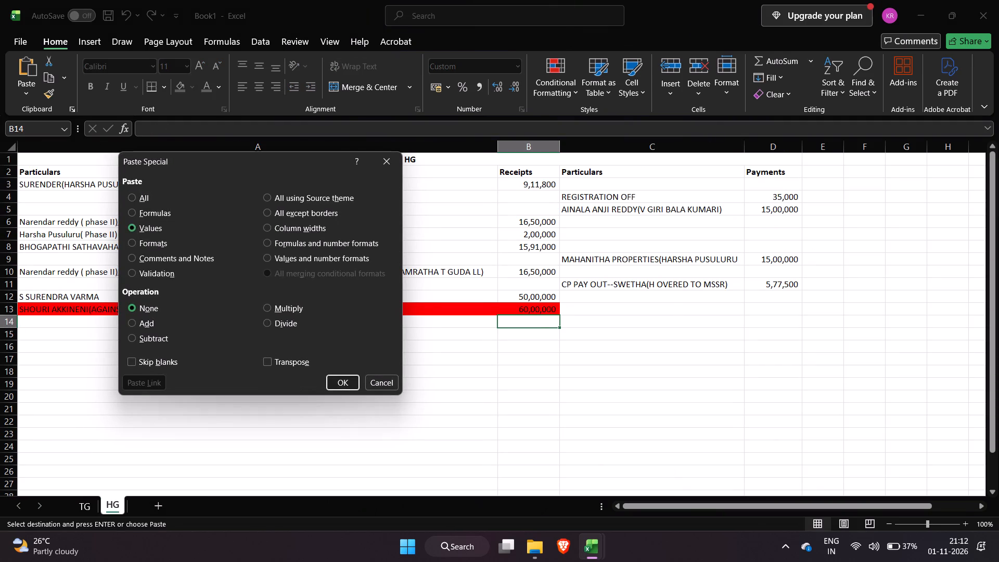
Copy the particulars of Oct-2026 row 89 into cell A14 of the HG sheet as values only, beside its receipt amount.
key("Left")
key("alt+Tab")
key("Left")
key("Left")
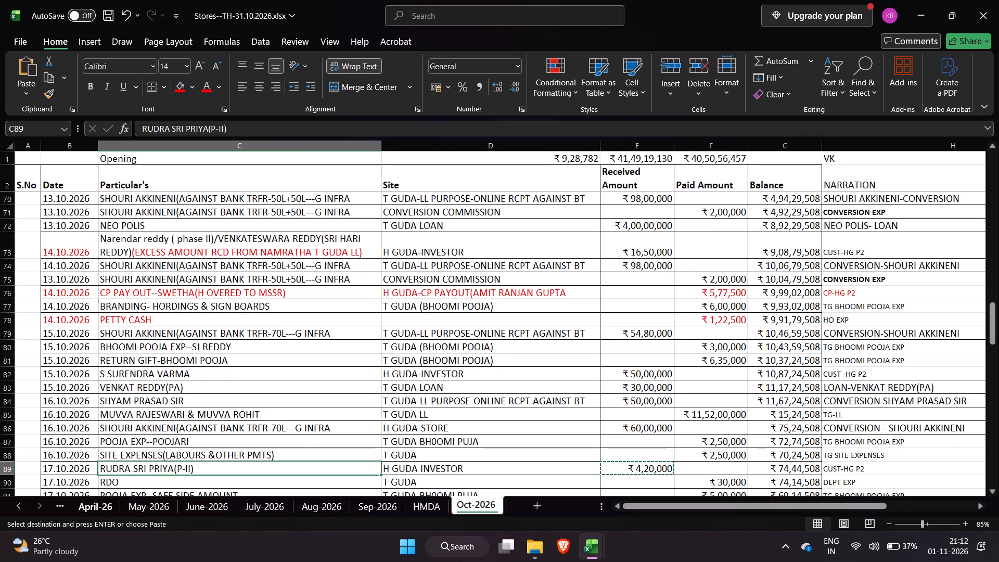
key("ctrl+c")
key("alt+Tab")
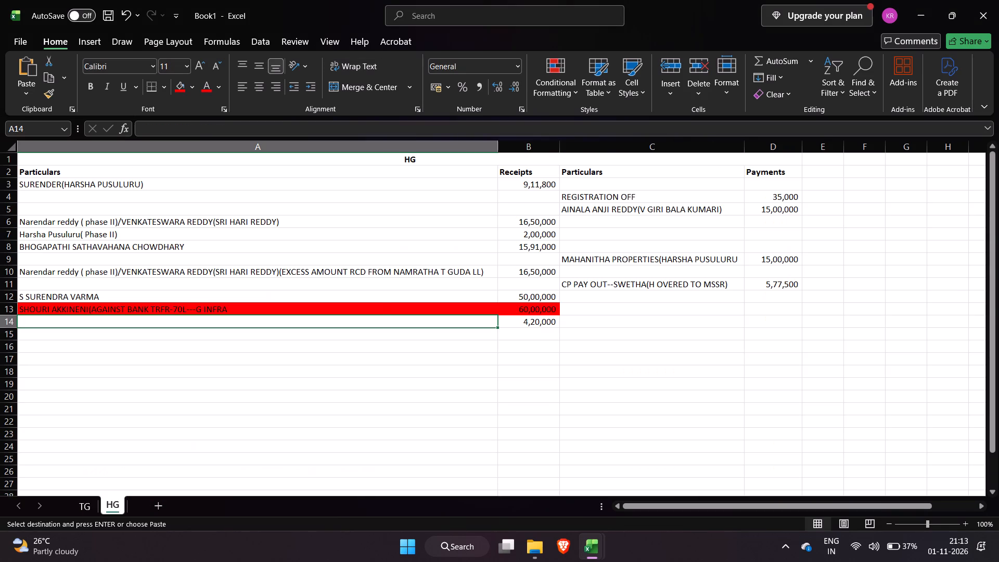
key("ctrl+alt+v")
key("Down")
key("Down")
key("Return")
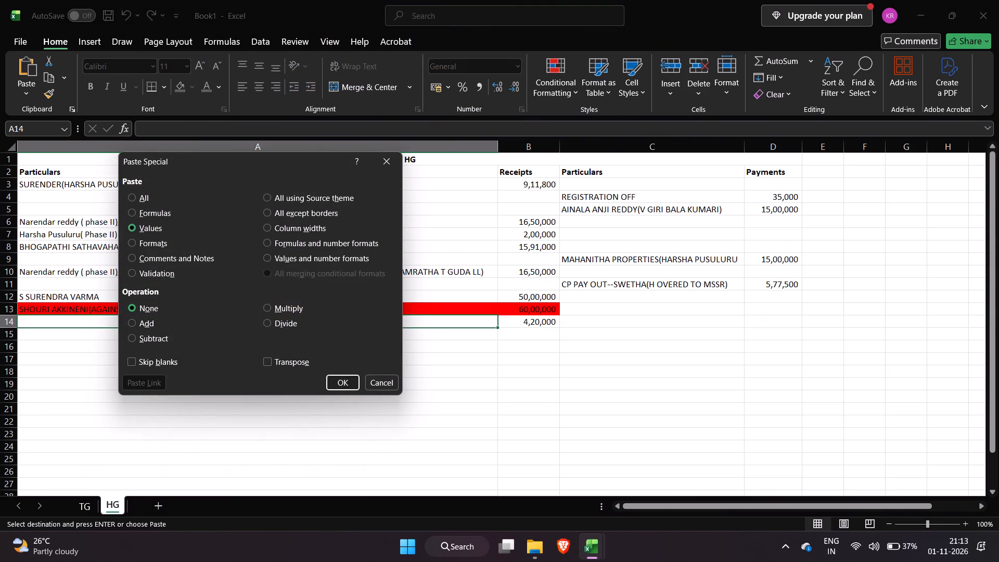
key("Down")
key("Right")
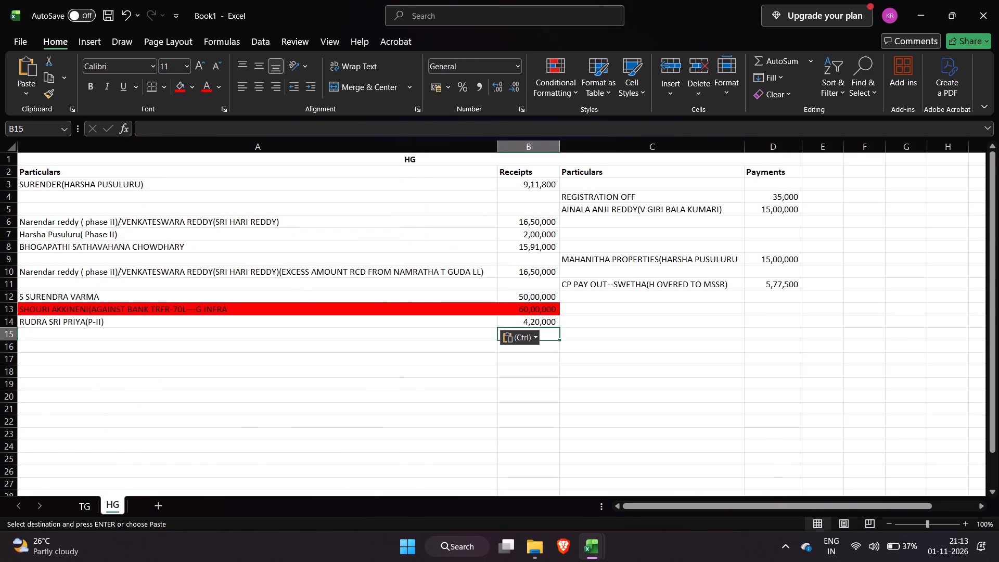
Copy the paid amounts 30,000 and 5,00,000 from Oct-2026 rows 90 and 91 into D45:D46 of the TG sheet as values only.
key("alt+Tab")
key("Right")
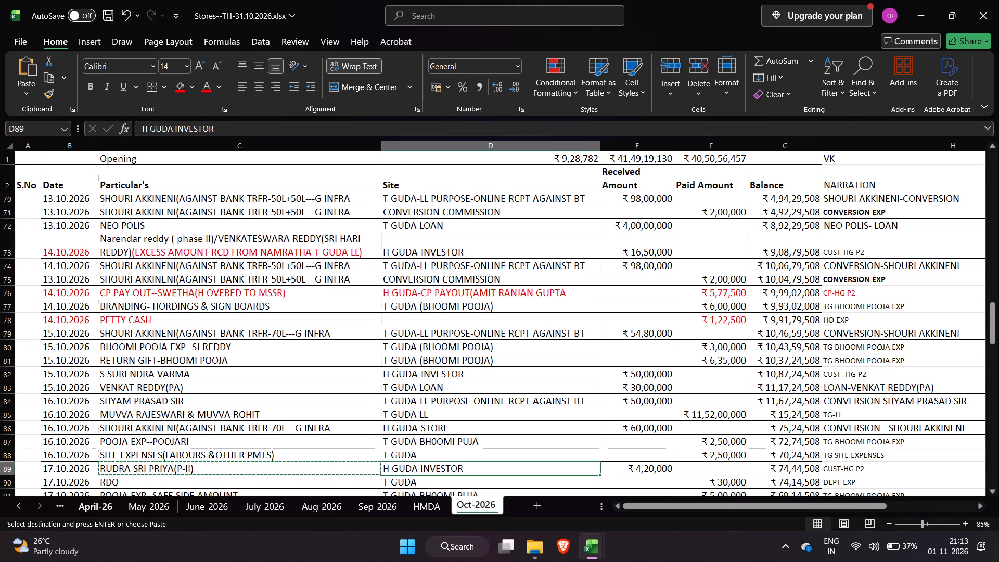
key("Right")
key("Right")
scroll(108, 504, "down", 1)
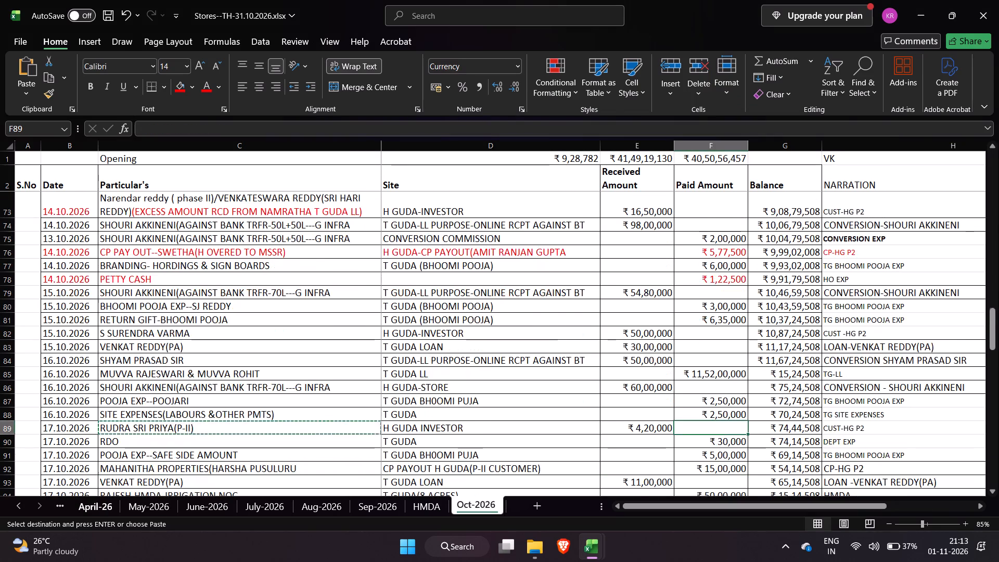
scroll(108, 504, "down", 2)
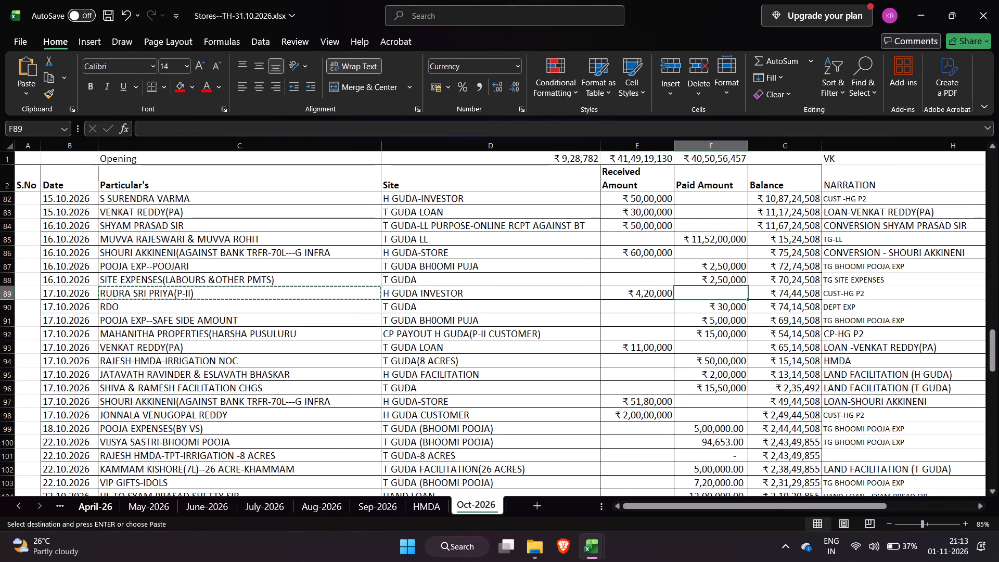
key("Down")
key("Left")
key("Left")
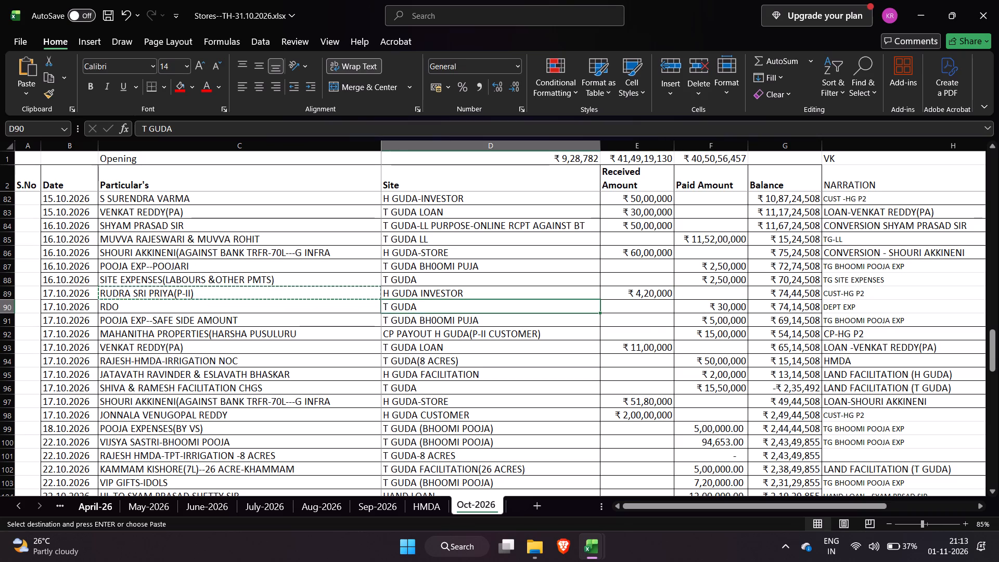
key("Right")
key("Right")
key("Right")
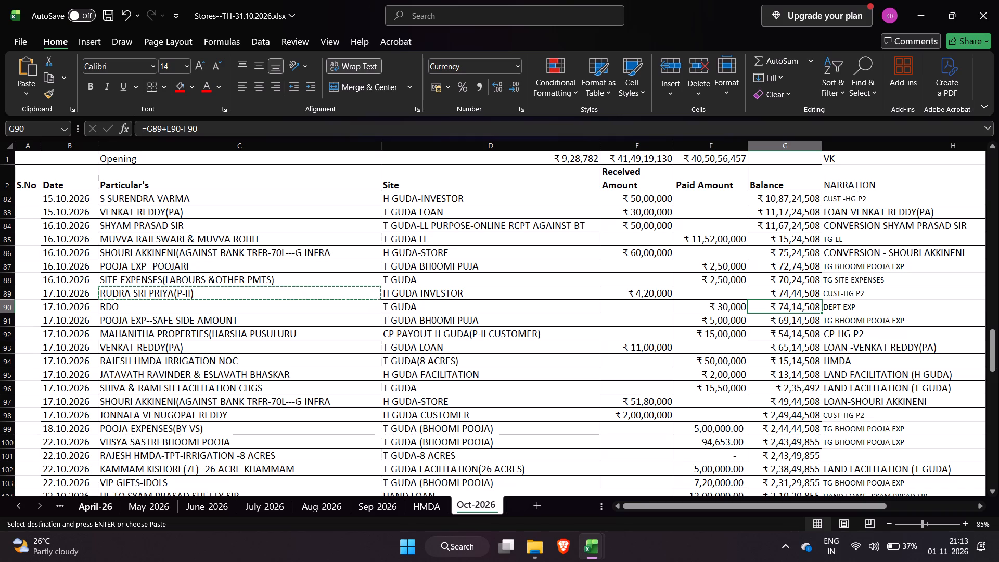
key("Left")
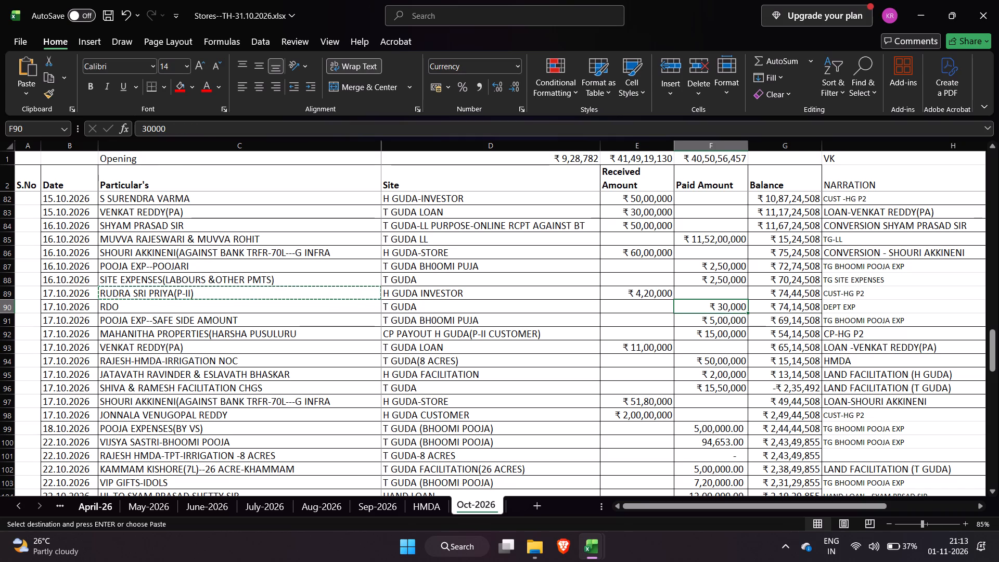
key("shift+Down")
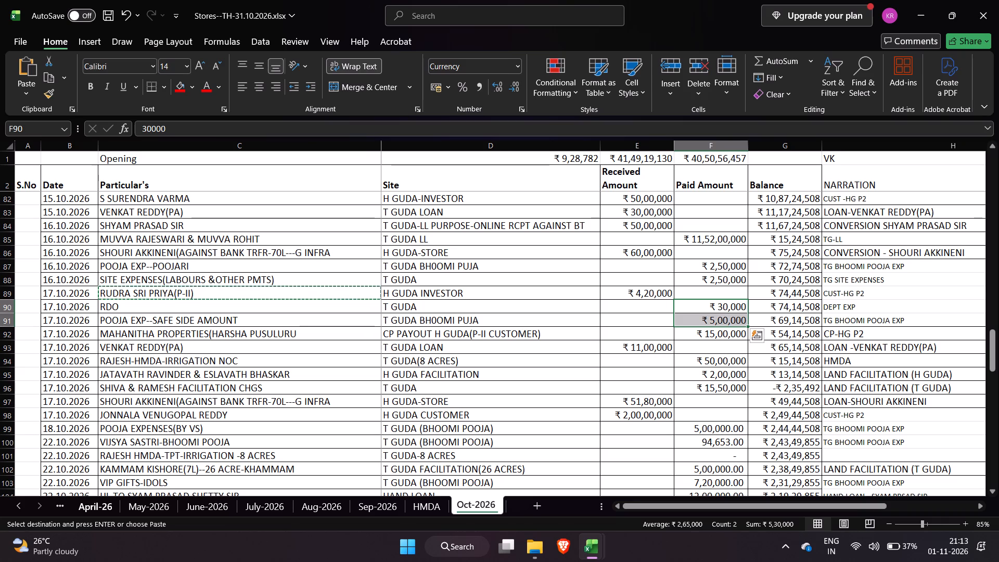
key("ctrl+c")
key("alt+Tab")
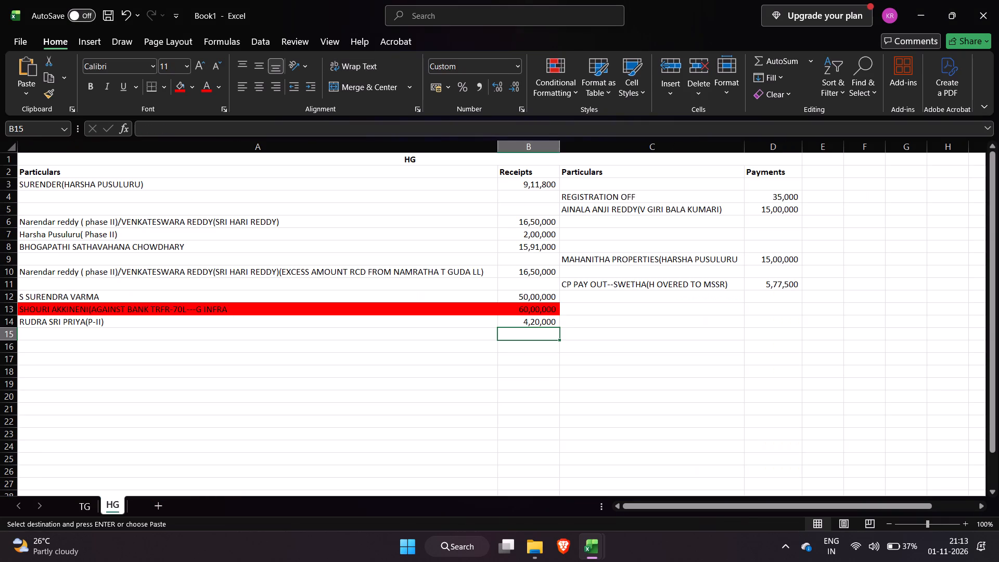
left_click(84, 504)
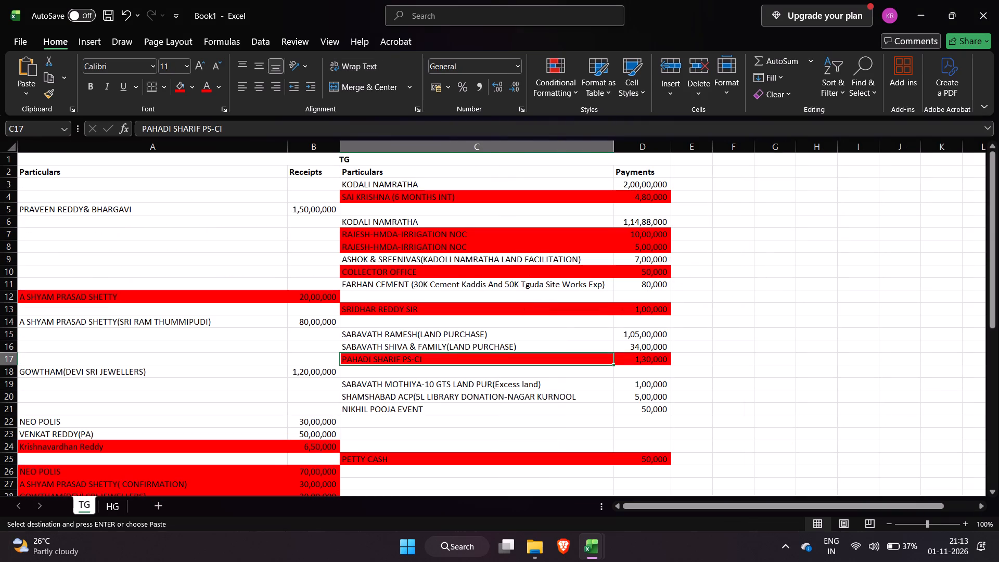
key("Down")
key("Down")
key("Down")
key("Down")
key("Down")
key("Down")
key("Down")
key("Down")
key("Down")
key("Down")
key("Down")
key("Down")
key("Down")
key("Down")
key("Down")
key("Down")
key("Down")
key("Down")
key("Down")
key("Down")
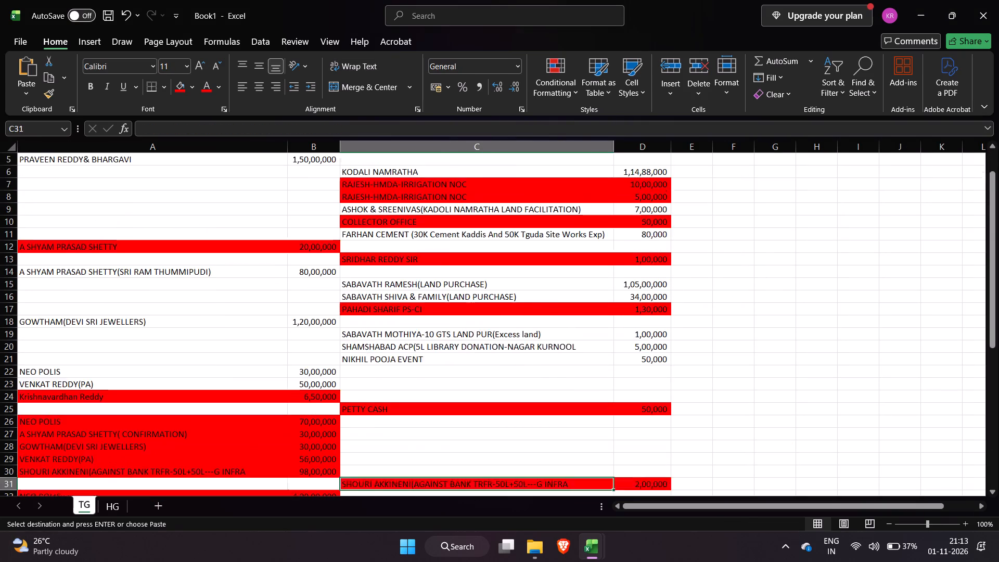
key("Down")
key("Down")
key("Down")
key("Down")
key("Down")
key("Down")
key("Down")
key("Down")
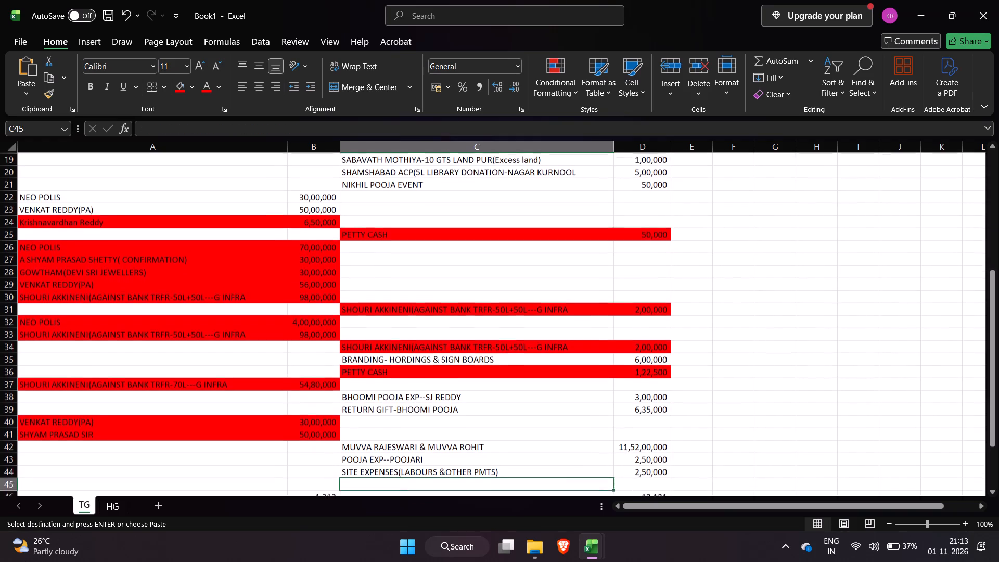
key("Down")
key("Down")
key("Down")
key("Up")
key("Up")
key("Up")
key("Right")
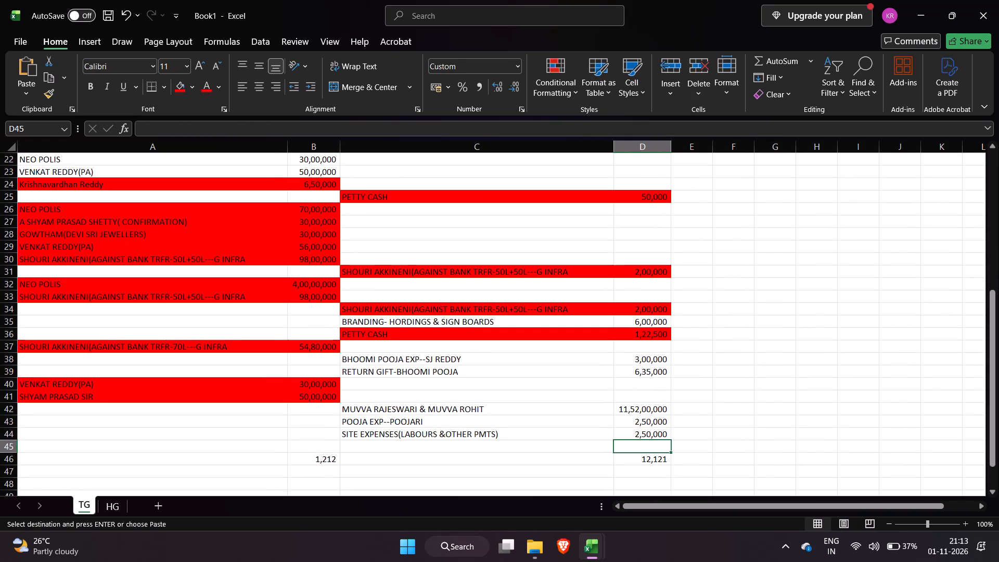
key("ctrl+alt+v")
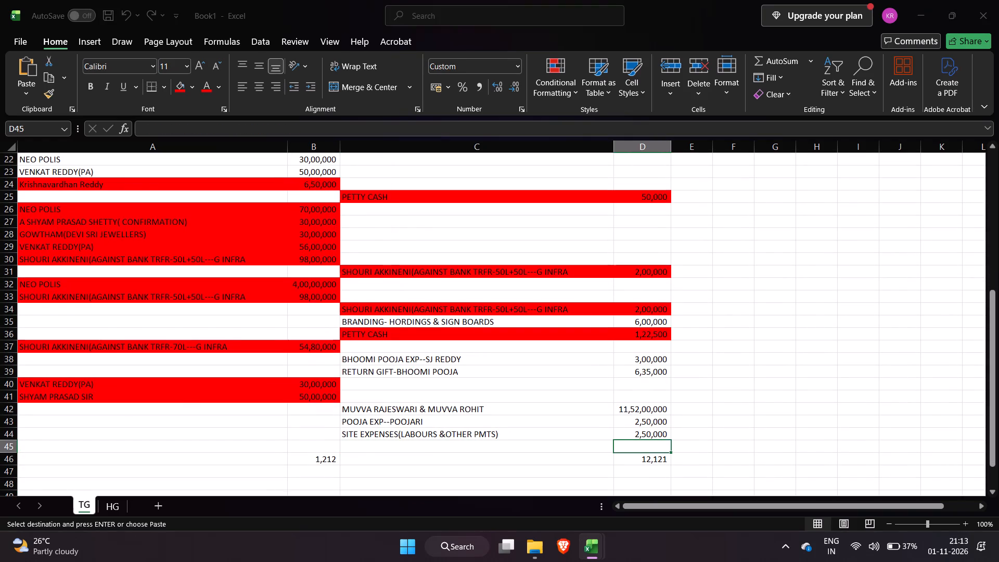
key("Down")
key("Down")
key("Return")
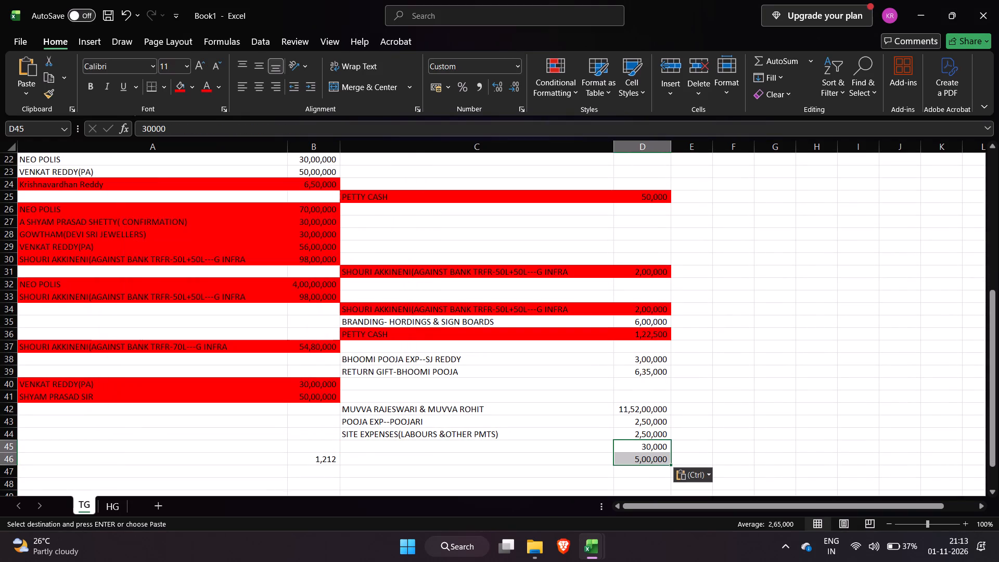
Copy the particulars RDO and POOJA EXP--SAFE SIDE AMOUNT from Oct-2026 rows 90 and 91 into C45:C46 of the TG sheet as values only.
key("alt+Tab")
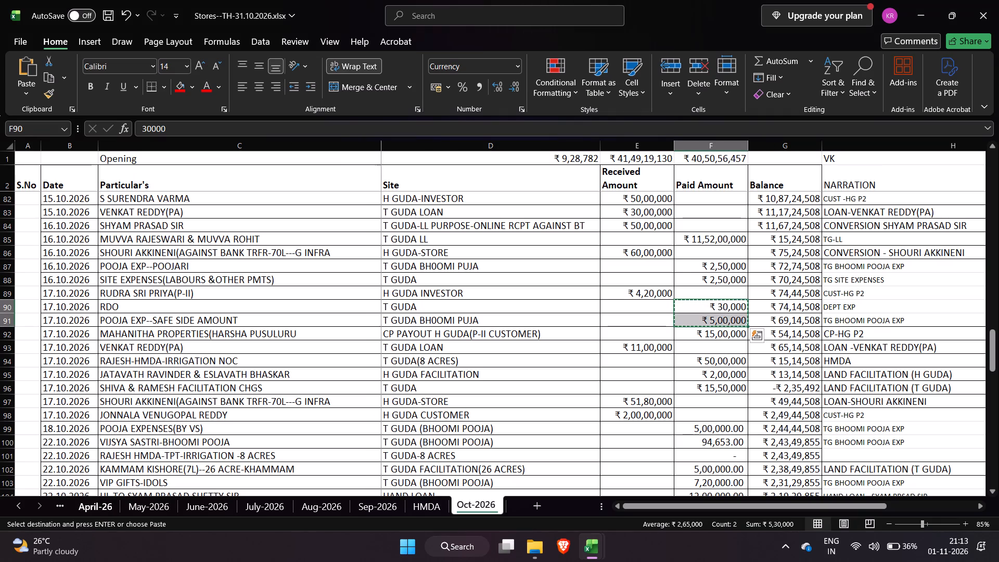
key("Left")
key("Left")
key("Left")
key("Left")
key("Right")
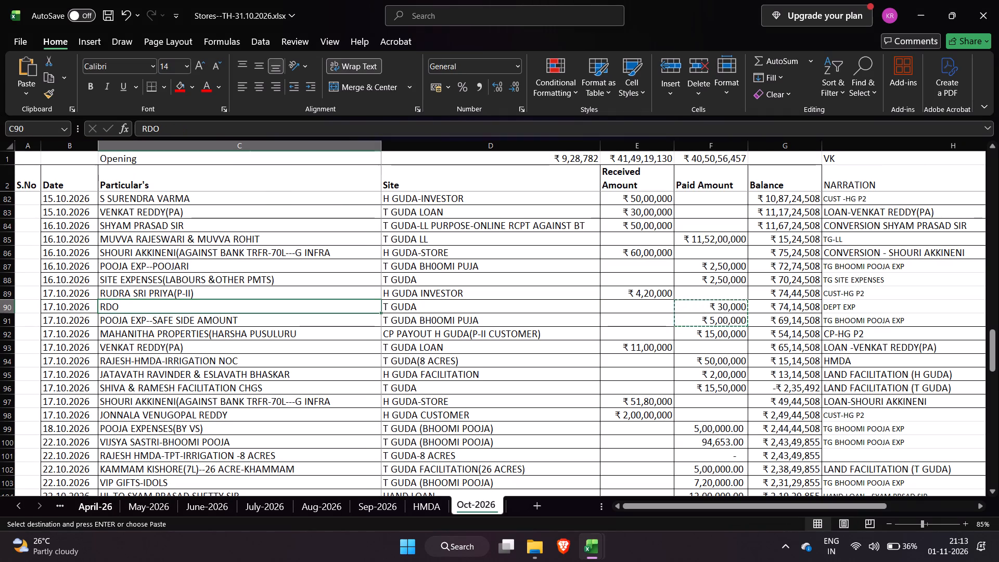
key("shift+Down")
key("shift+Right")
key("shift+Right")
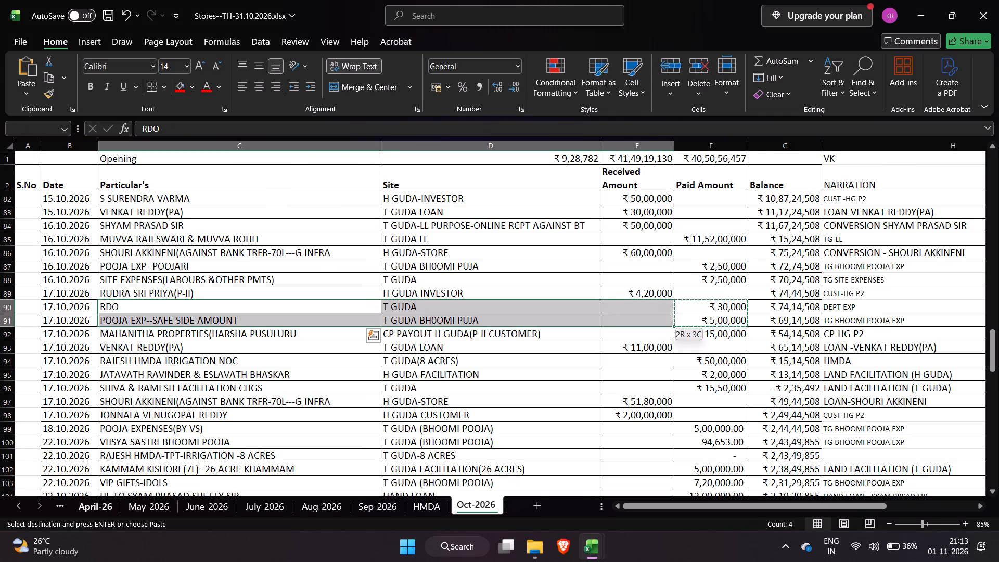
key("shift+Right")
key("shift+Left")
key("shift+Left")
key("shift+Left")
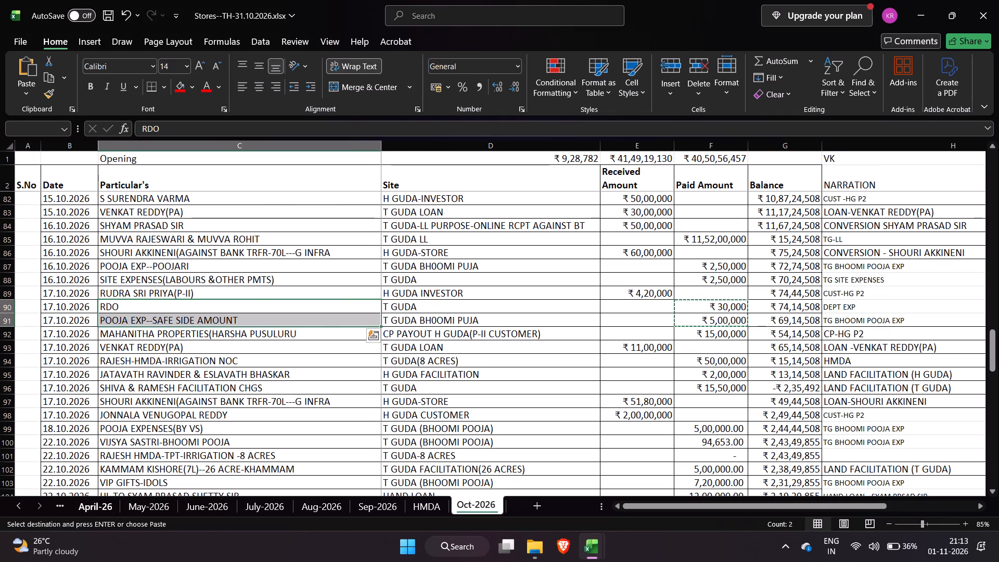
key("ctrl+c")
key("alt+Tab")
key("Left")
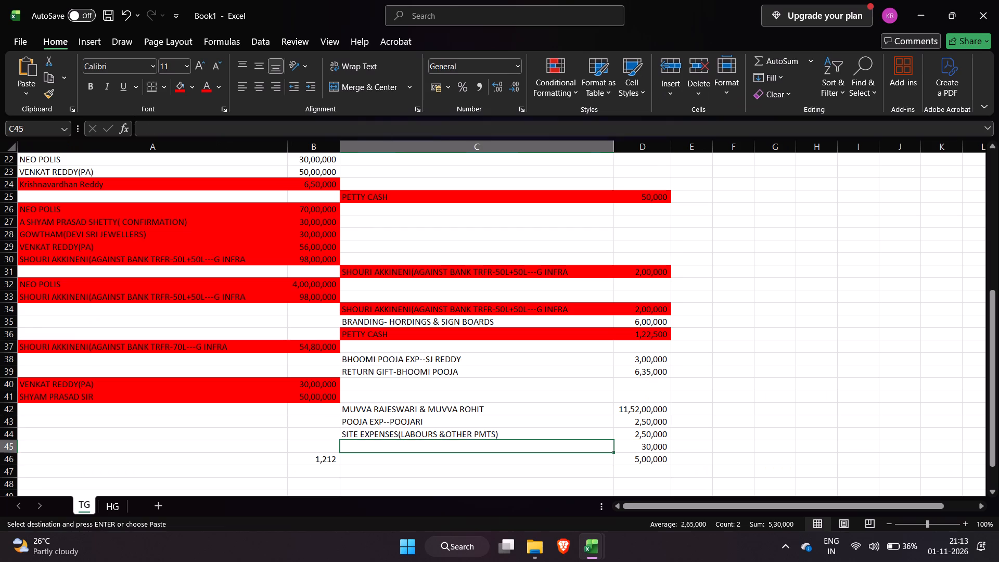
key("ctrl+alt+v")
key("Down")
key("Down")
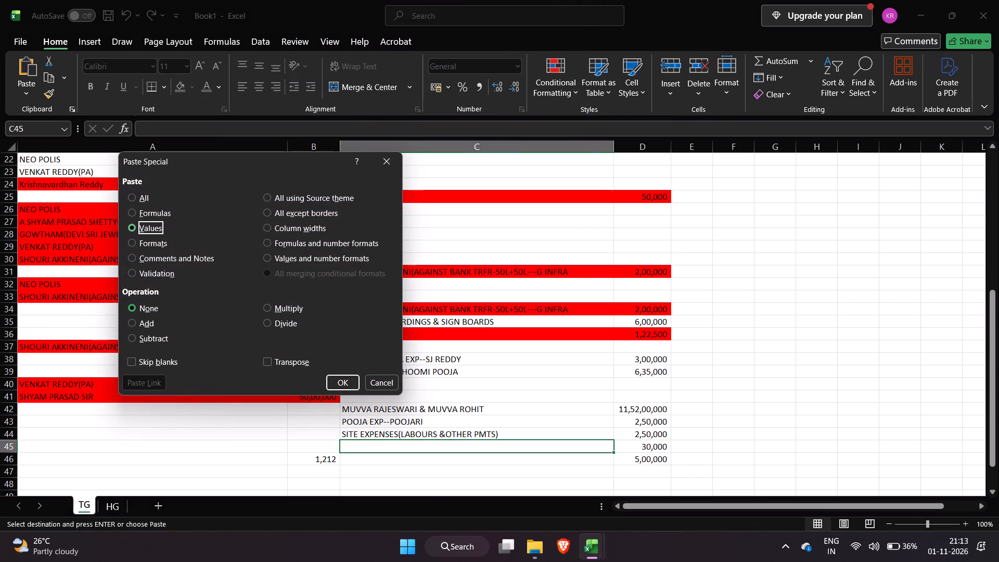
key("Return")
Clear the stray value in the Receipts column of TG row 46.
key("Left")
key("Down")
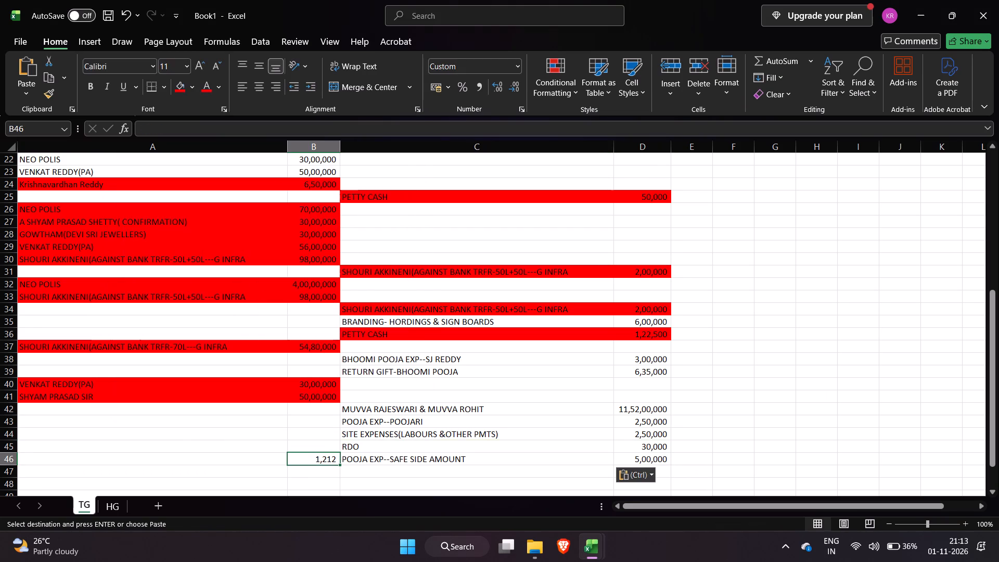
key("Delete")
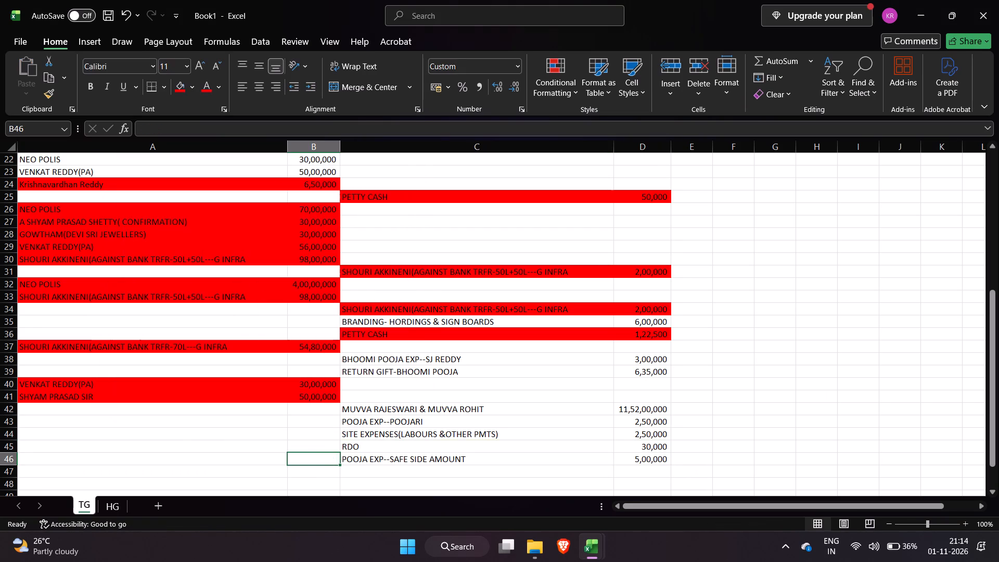
Apply comma-style number formatting without decimals to cells B45:B100 in the TG sheet's Receipts column.
key("Down")
key("Up")
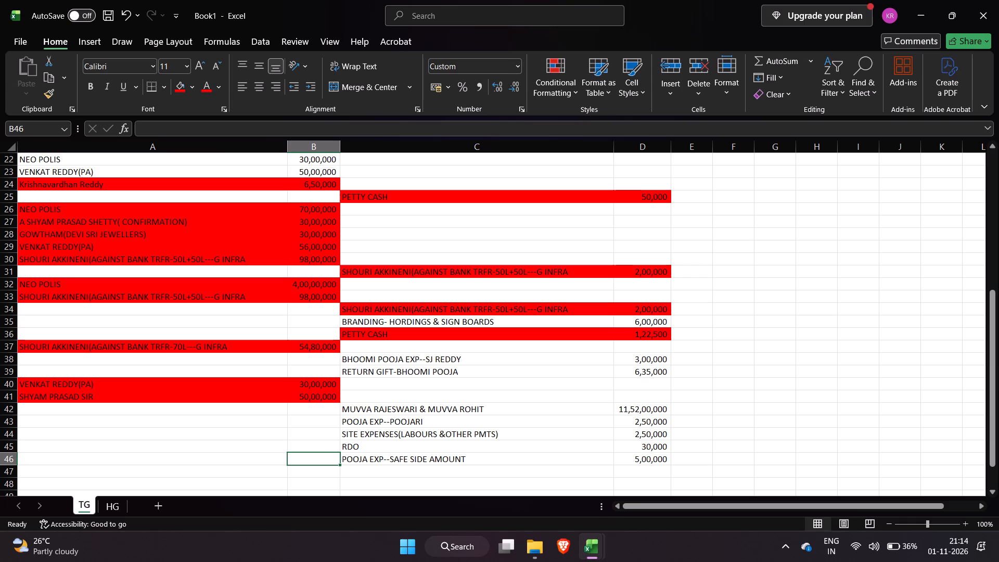
scroll(84, 504, "down", 1)
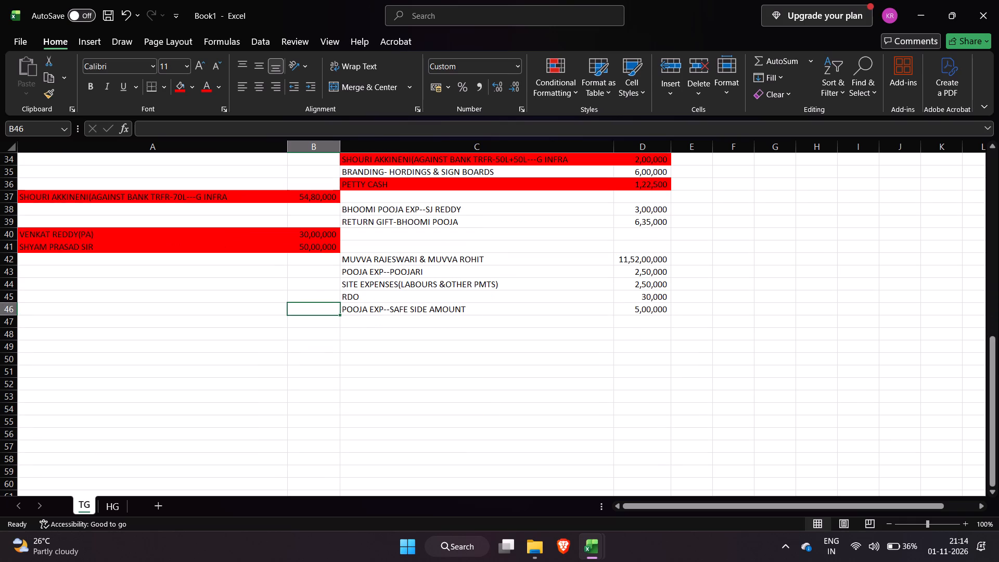
left_click(314, 299)
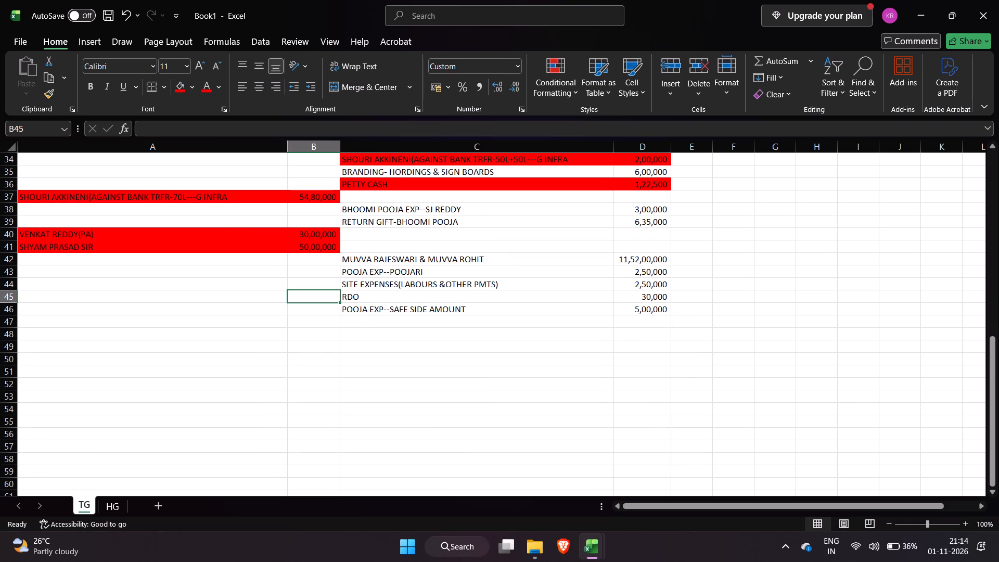
key("shift+Down")
key("shift+Down")
key("shift+Down")
key("shift+Down")
key("shift+Down")
key("shift+Down")
key("shift+Down")
key("shift+Down")
key("shift+Down")
key("shift+Down")
key("shift+Down")
key("shift+Down")
key("shift+Down")
key("shift+Down")
key("shift+Down")
key("shift+Down")
key("shift+Down")
key("shift+Down")
key("shift+Down")
key("shift+Down")
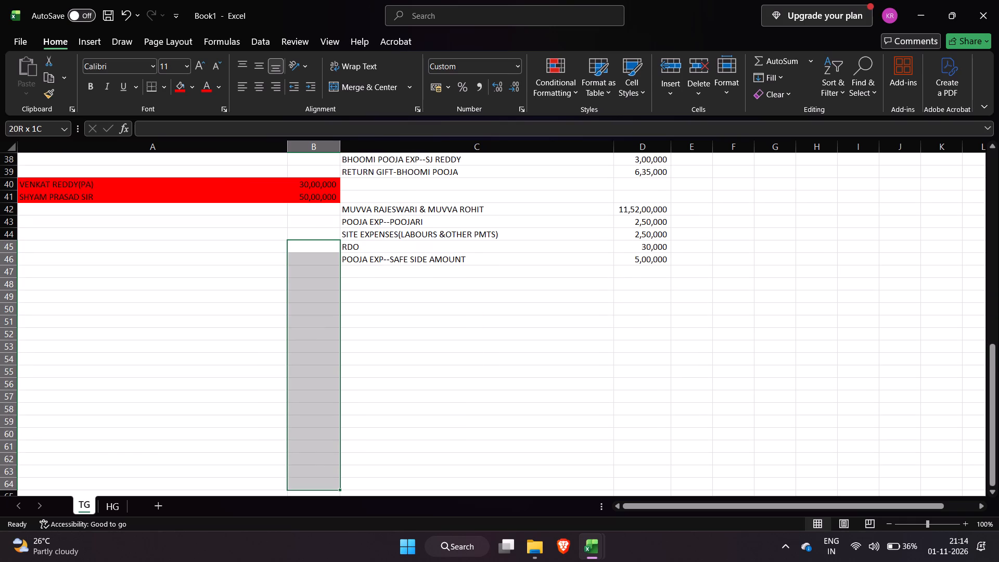
key("shift+Down")
key("shift+Down")
key("shift+Down")
key("shift+Down")
key("shift+Down")
key("shift+Down")
key("shift+Down")
key("shift+Down")
key("shift+Down")
key("shift+Down")
key("shift+Down")
key("shift+Down")
key("shift+Down")
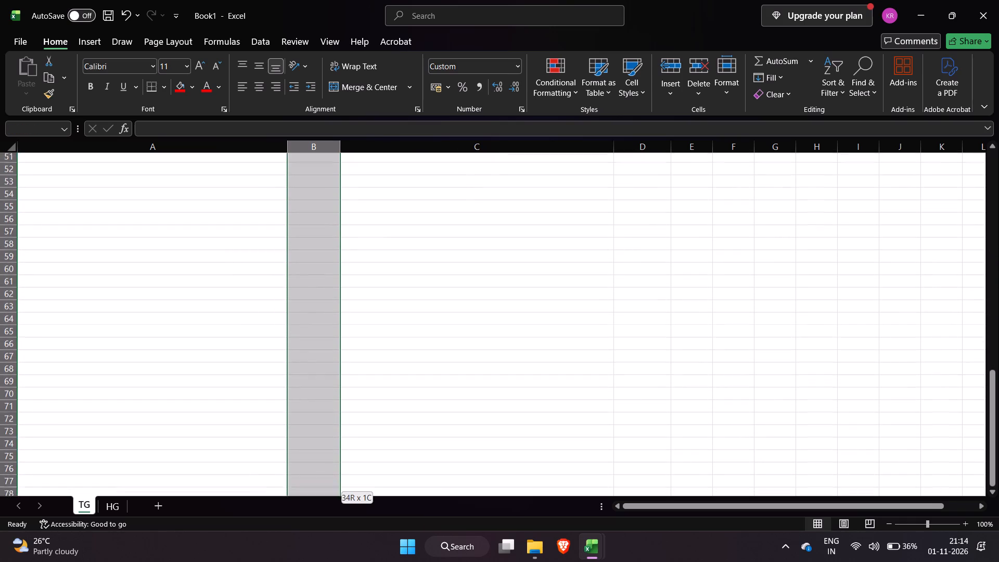
key("shift+Down")
key("shift+Down")
key("shift+Down")
key("shift+Down")
key("shift+Down")
key("shift+Down")
key("shift+Down")
key("shift+Down")
key("shift+Down")
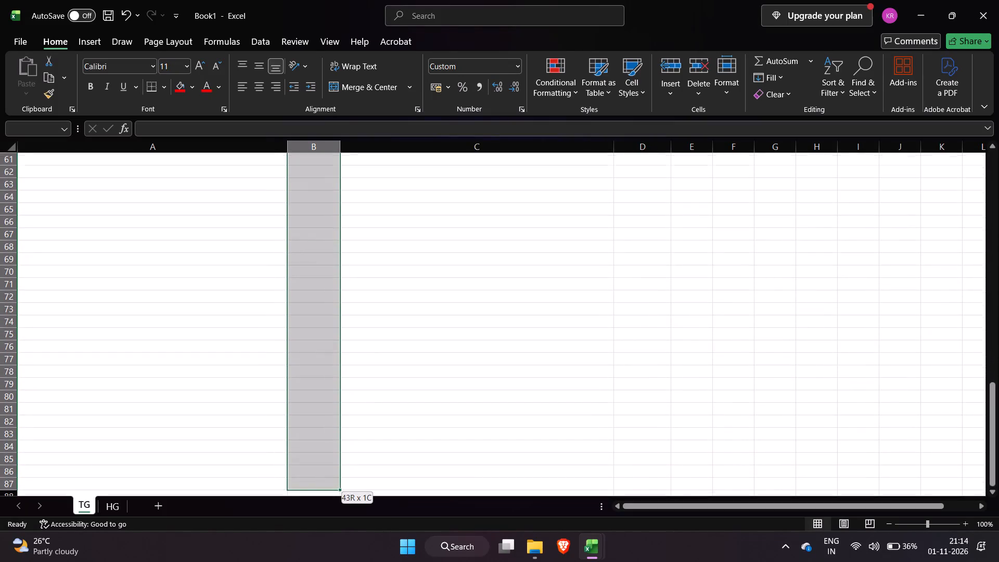
key("shift+Down")
key("shift+Down")
key("shift+Down")
key("shift+Down")
key("shift+Down")
key("shift+Down")
key("shift+Down")
key("shift+Down")
key("shift+Down")
key("shift+Down")
key("shift+Down")
key("shift+Down")
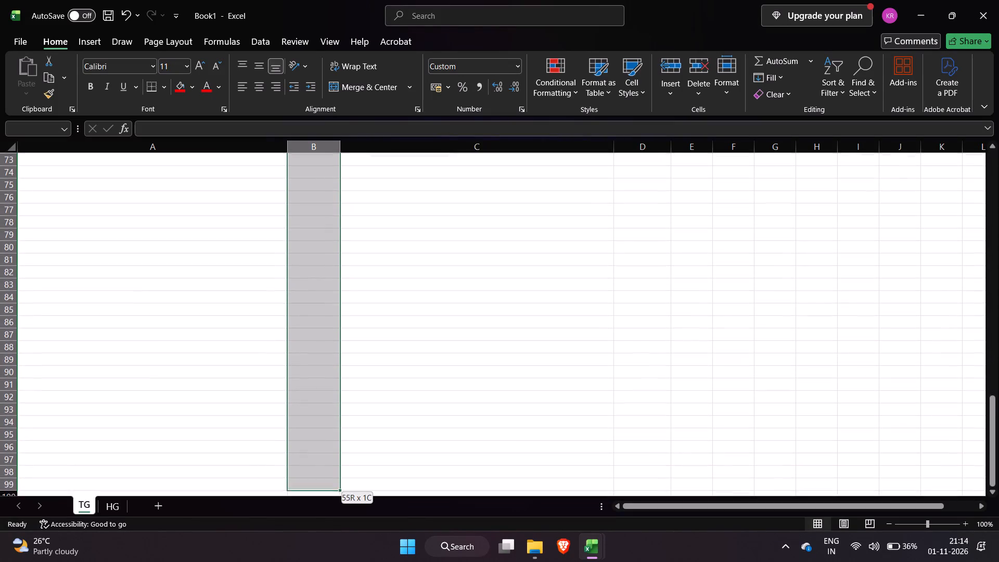
key("shift+Down")
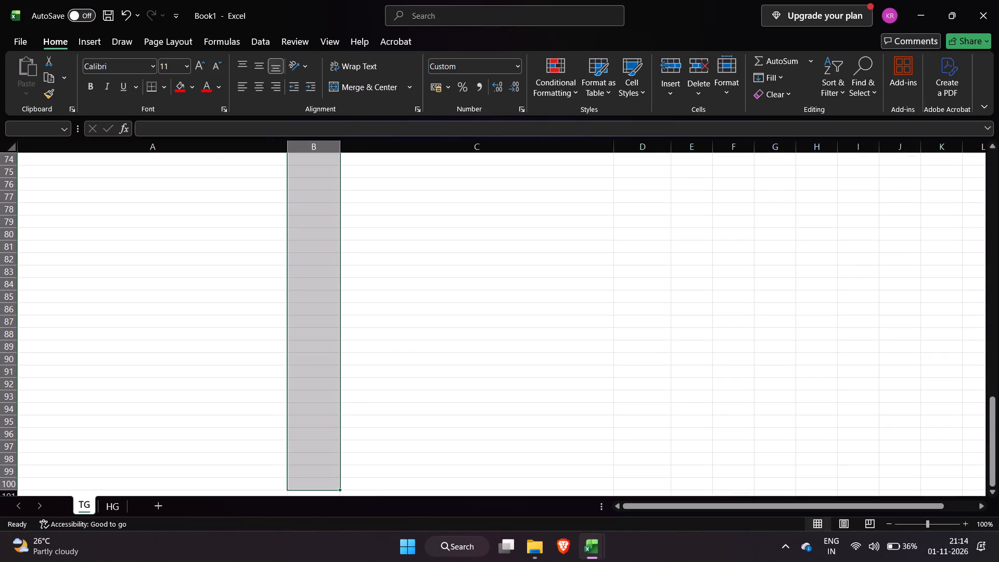
left_click(478, 85)
double_click(513, 88)
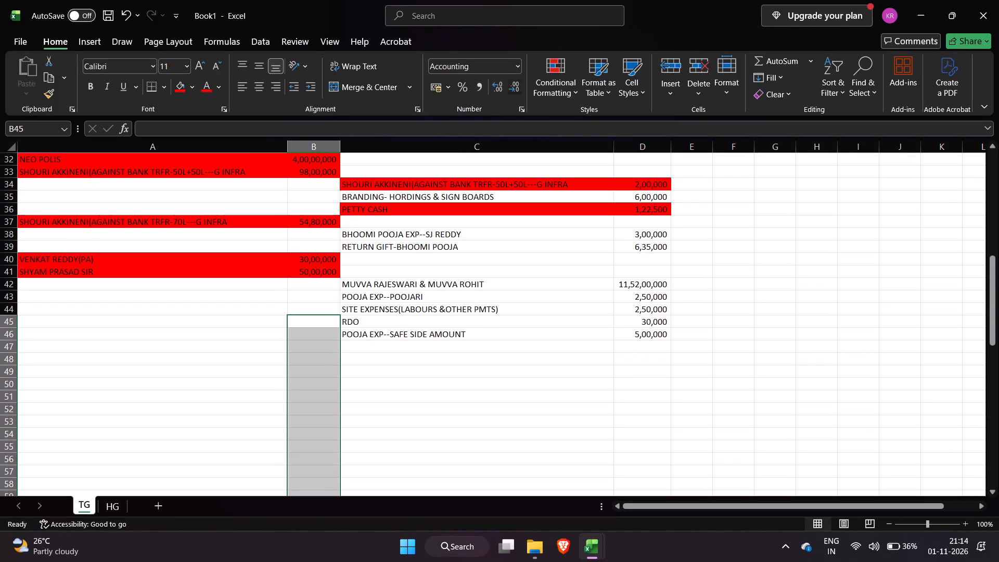
Apply comma-style number formatting without decimals to cells D46:D100 in the TG sheet's Payments column.
left_click(636, 334)
key("shift+Down")
key("shift+Down")
key("shift+Down")
key("shift+Down")
key("shift+Down")
key("shift+Down")
key("shift+Down")
key("shift+Down")
key("shift+Down")
key("shift+Down")
key("shift+Down")
key("shift+Down")
key("shift+Down")
key("shift+Down")
key("shift+Down")
key("shift+Down")
key("shift+Down")
key("shift+Down")
key("shift+Down")
key("shift+Down")
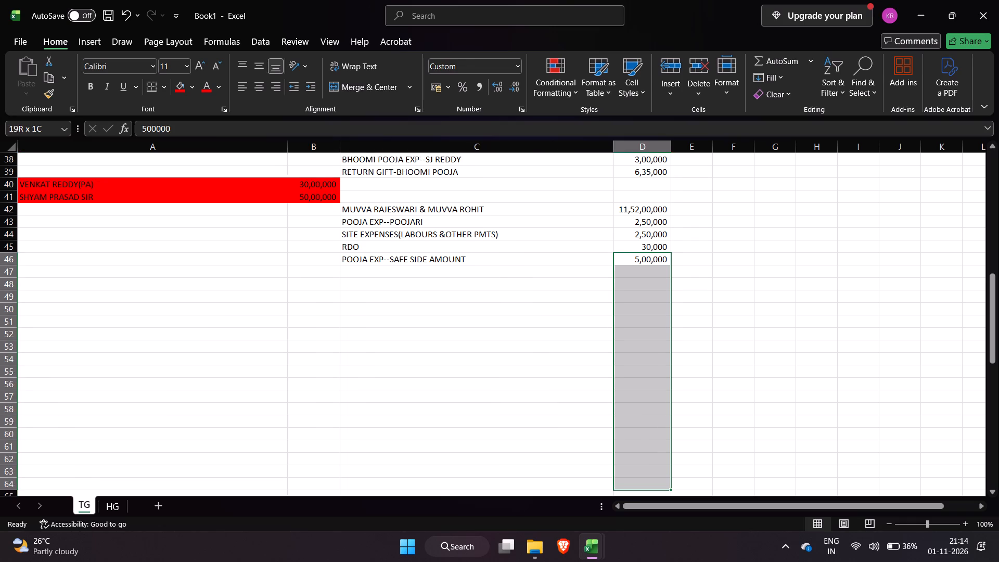
key("shift+Down")
key("shift+Down")
key("shift+Down")
key("shift+Down")
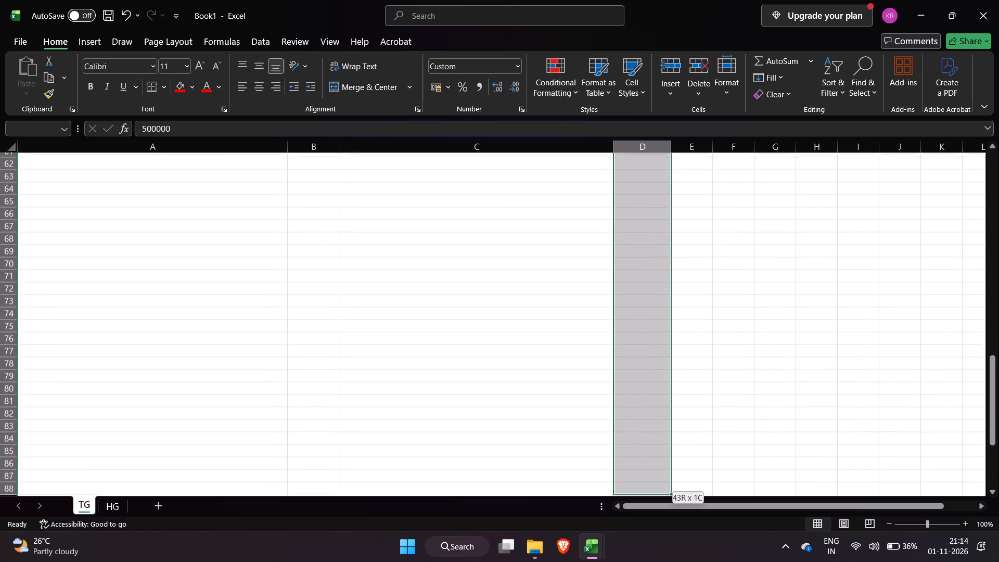
key("shift+Down")
key("shift+Down")
key("shift+Down")
key("shift+Down")
key("shift+Down")
key("shift+Down")
key("shift+Down")
key("shift+Down")
key("shift+Down")
key("shift+Down")
key("shift+Down")
key("shift+Down")
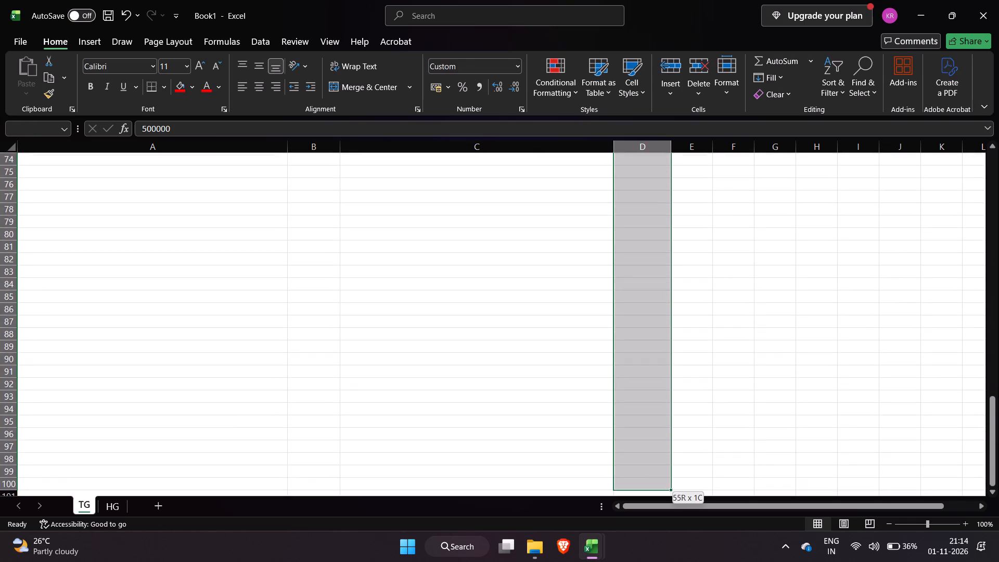
key("shift+Down")
key("shift+Down")
key("shift+Up")
key("shift+Up")
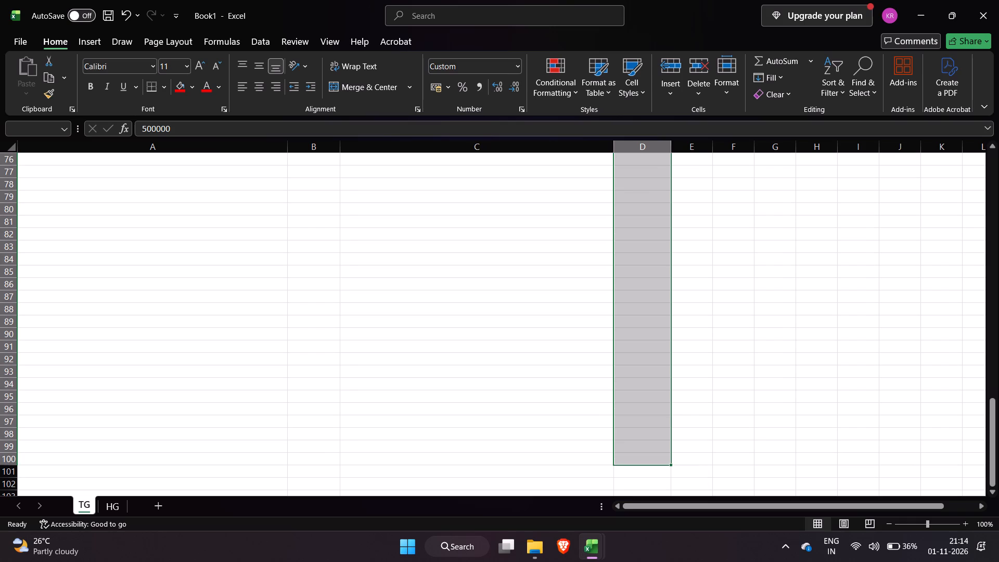
left_click(477, 85)
double_click(510, 83)
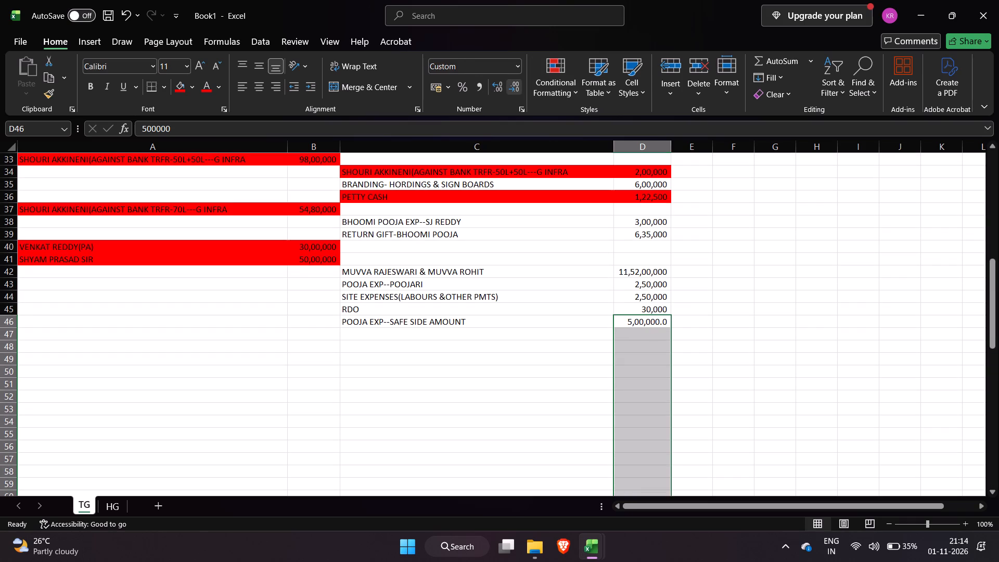
left_click(450, 334)
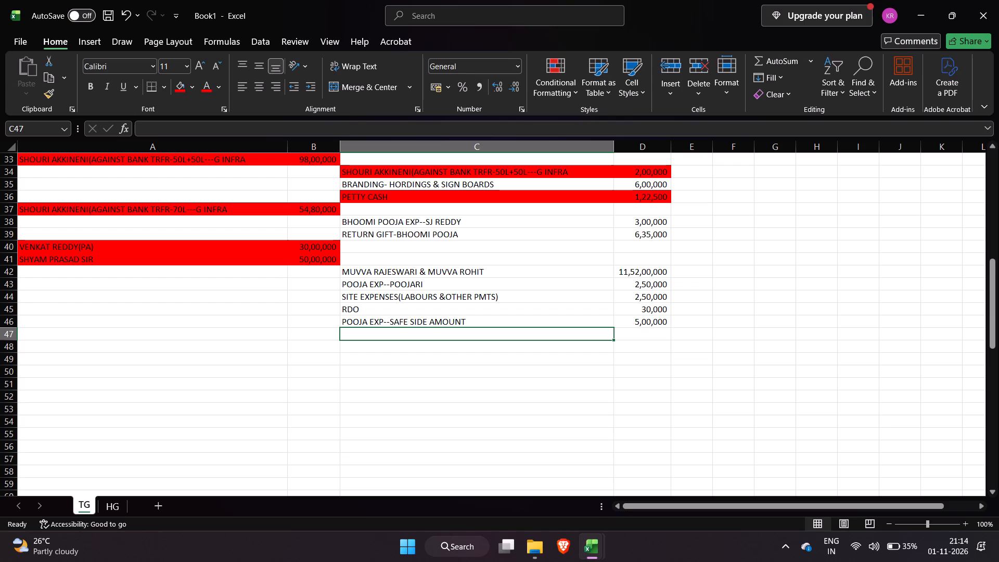
Copy the paid amount 15,00,000 from Oct-2026 row 92 into cell D15 of the HG sheet as values only.
key("alt+Tab")
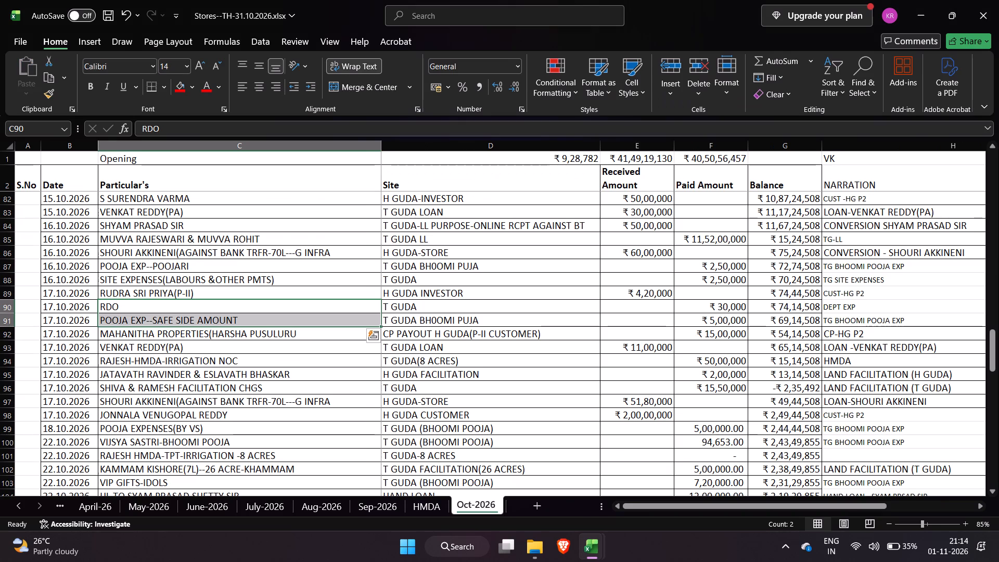
key("Right")
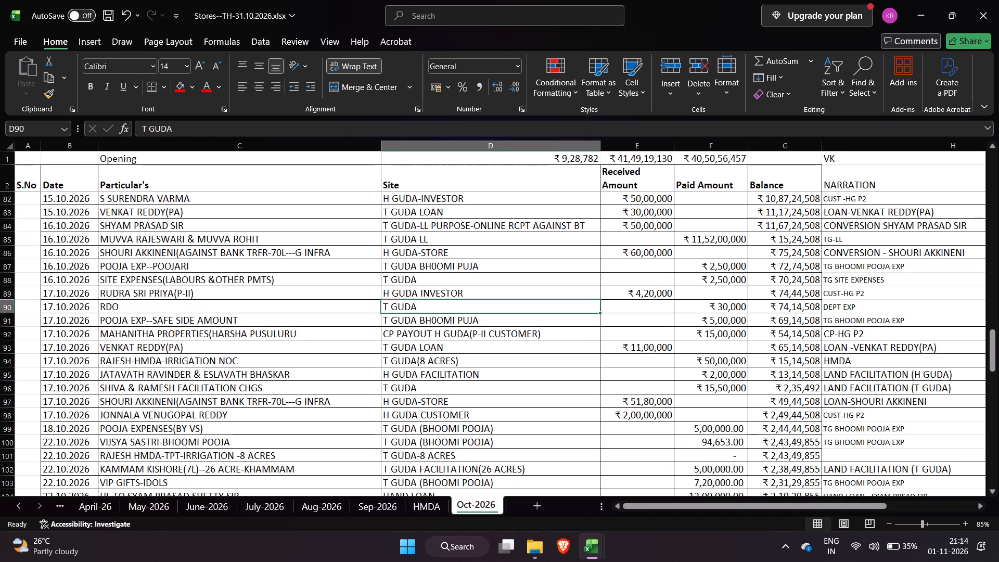
key("Right")
key("Right")
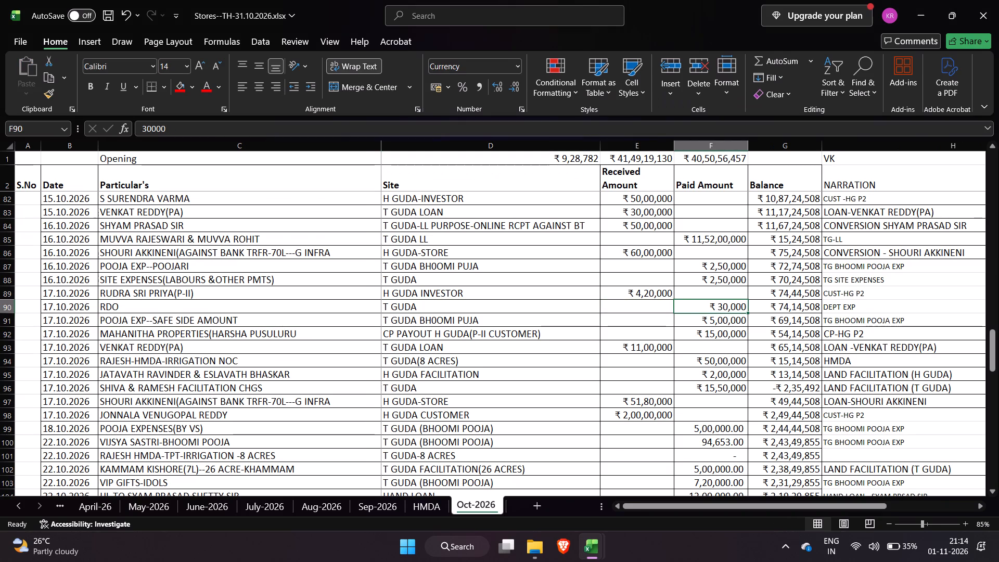
key("Down")
key("alt+Tab")
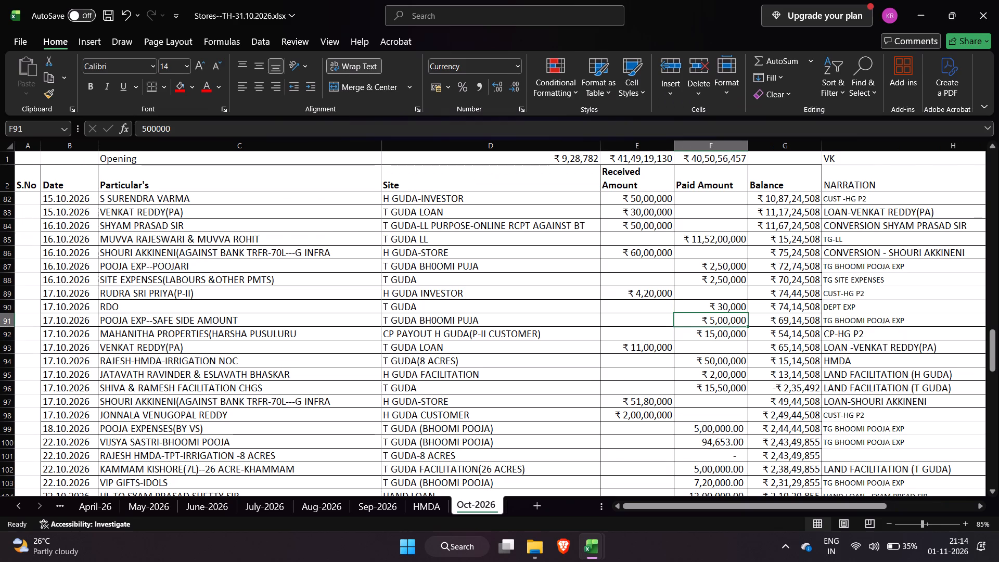
key("alt+Tab")
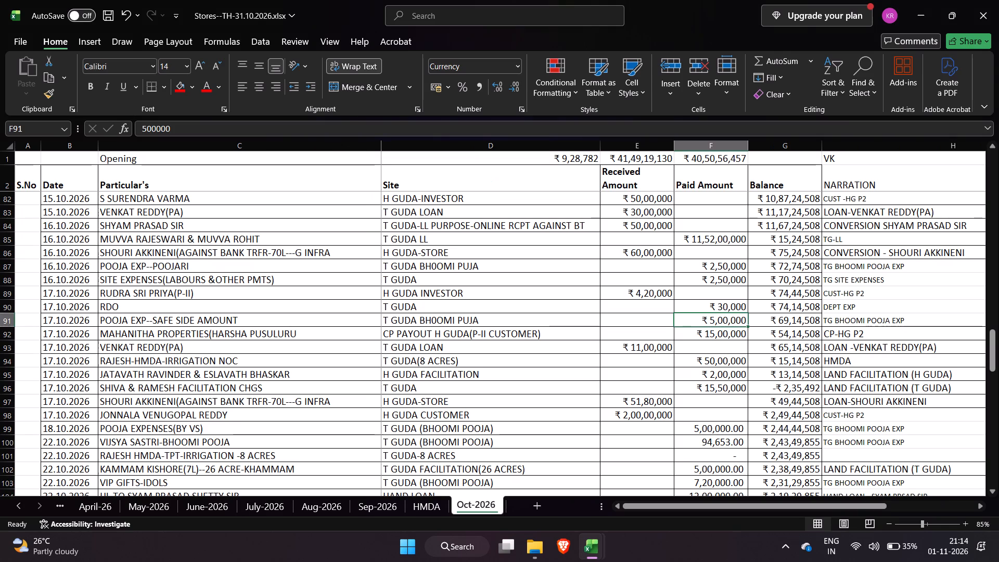
key("Down")
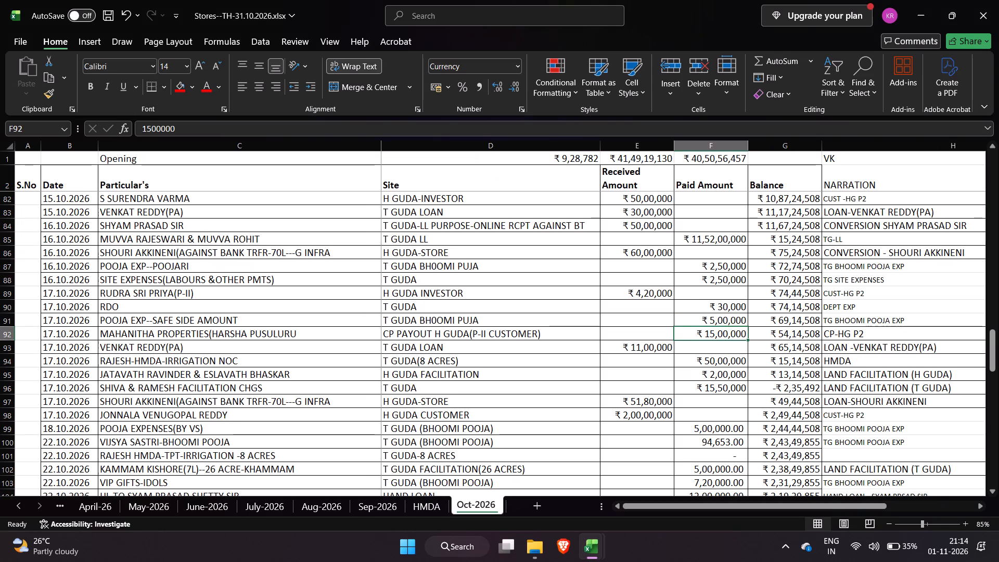
key("ctrl+c")
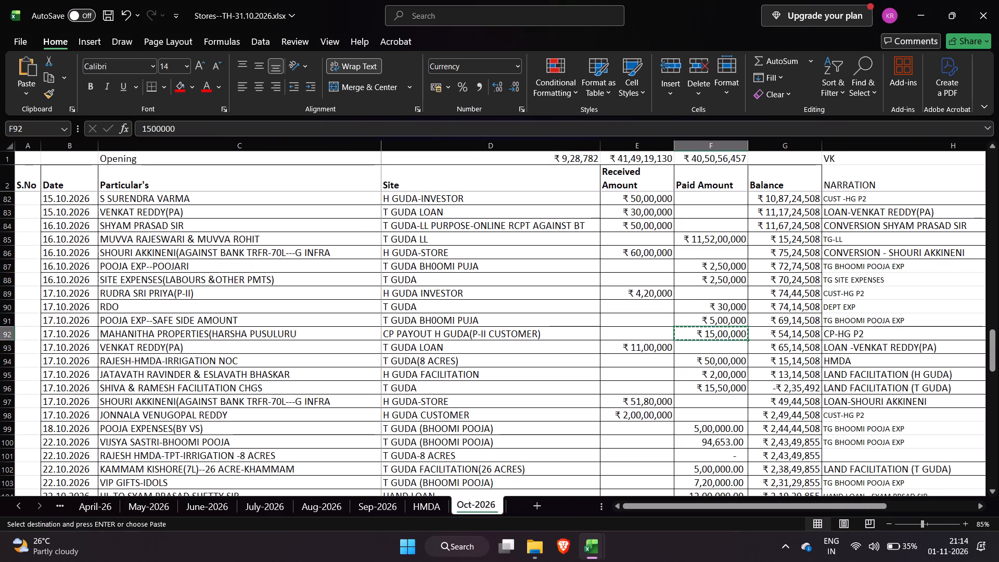
key("alt+Tab")
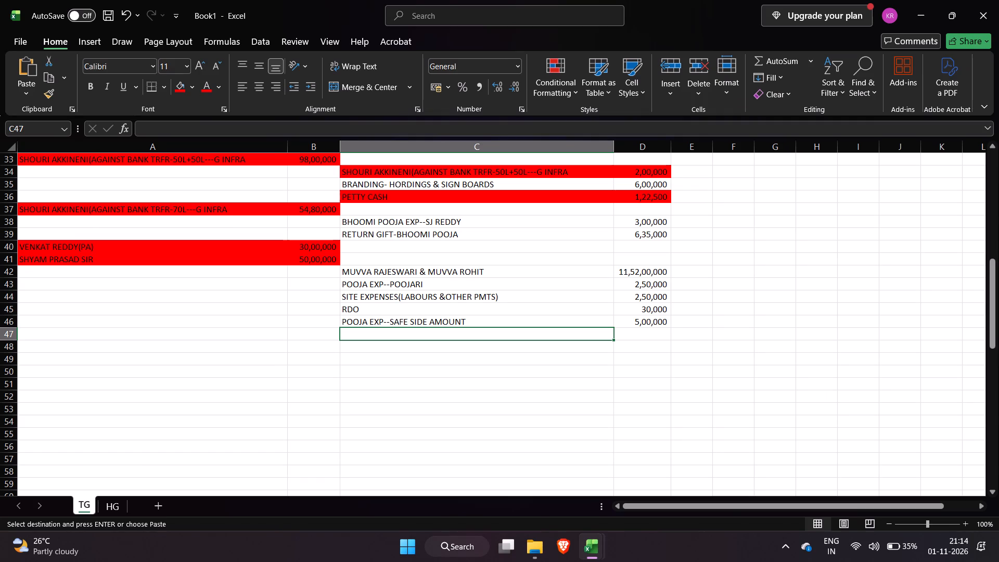
left_click(113, 505)
key("Right")
key("Right")
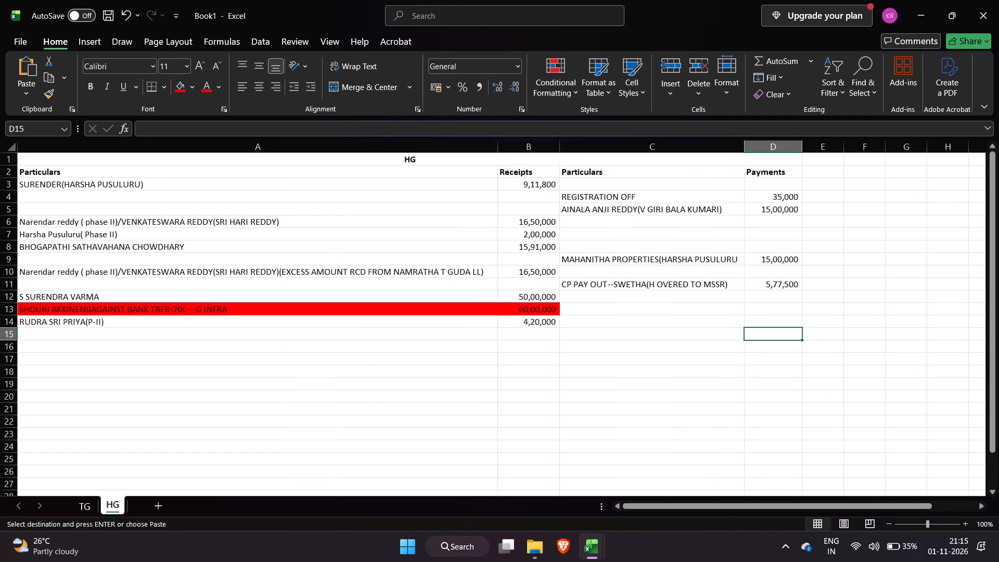
key("ctrl+alt+v")
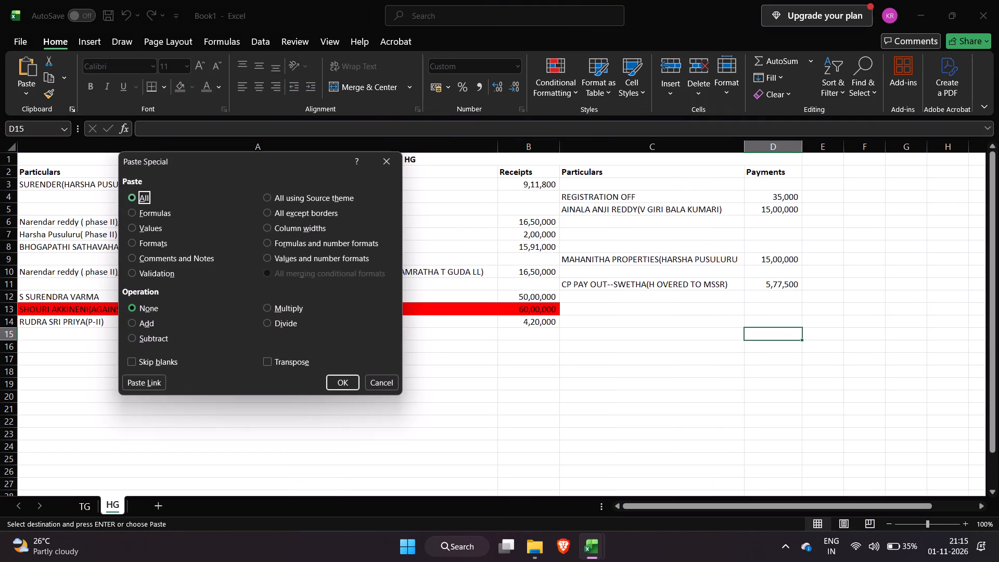
key("Down")
key("Down")
key("Return")
Copy the MAHANITHA PROPERTIES particulars from Oct-2026 row 92 into cell C15 of the HG sheet as values only.
key("Left")
key("alt+Tab")
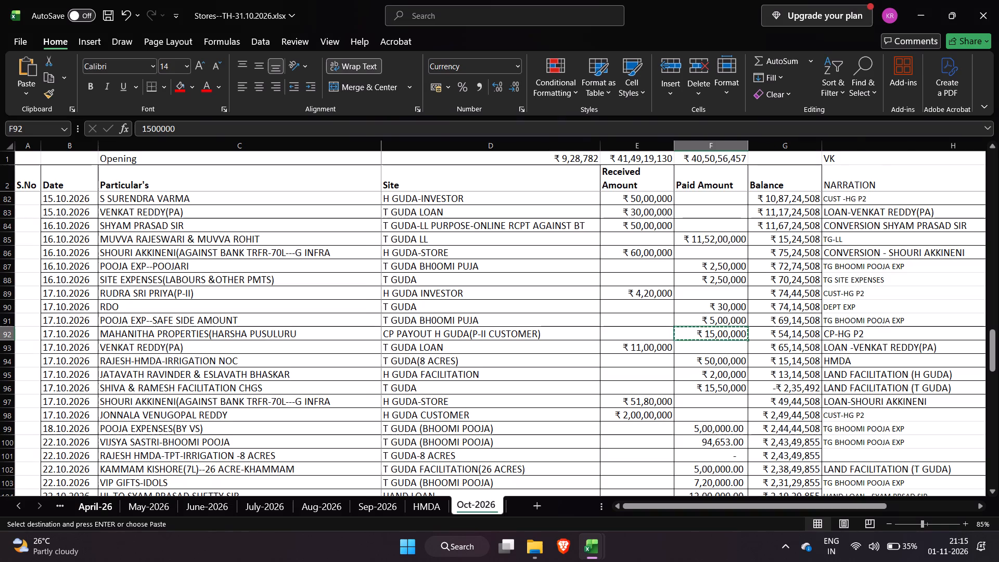
key("Left")
key("Left")
key("Left")
key("ctrl+c")
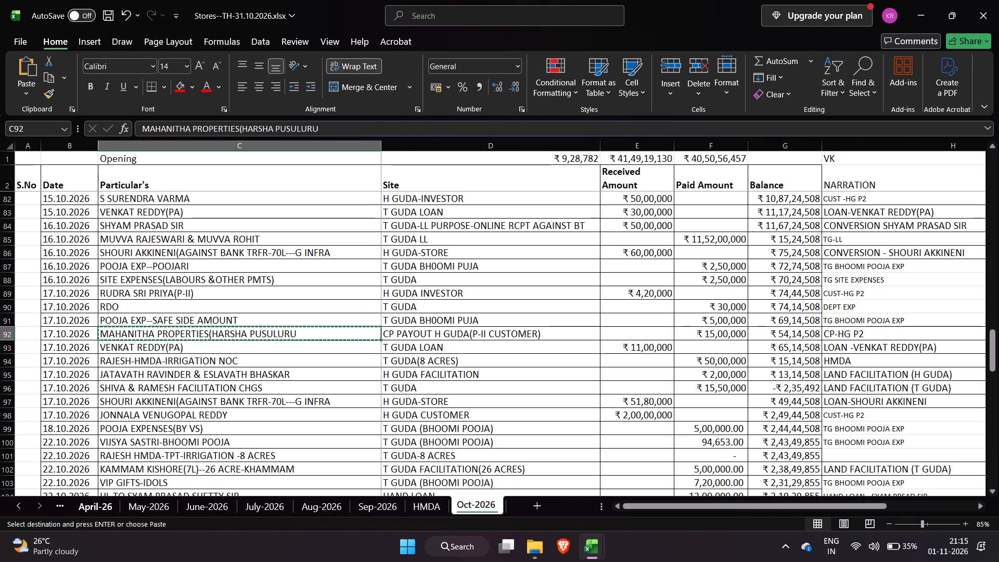
key("alt+Tab")
key("ctrl+alt+v")
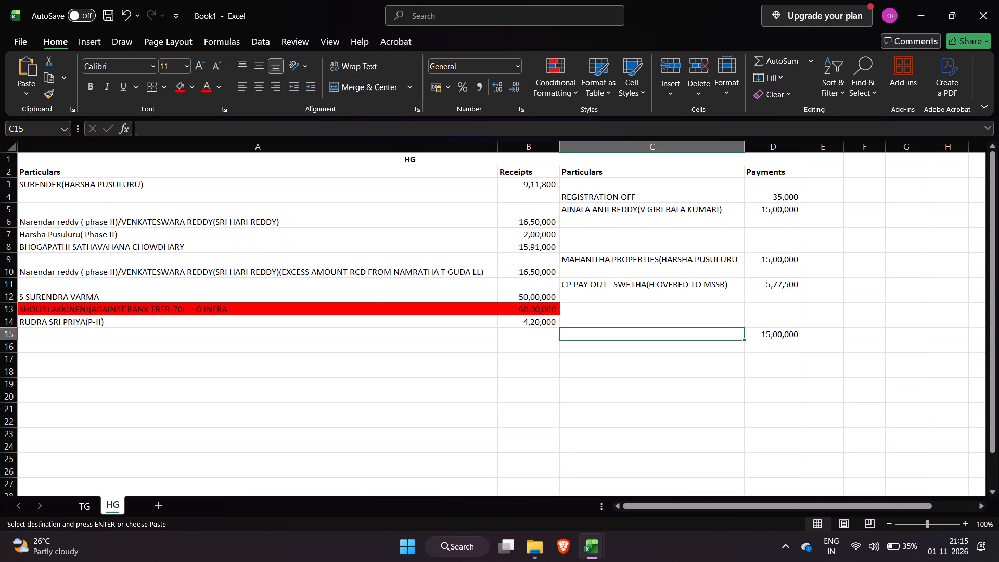
key("Down")
key("Down")
key("Return")
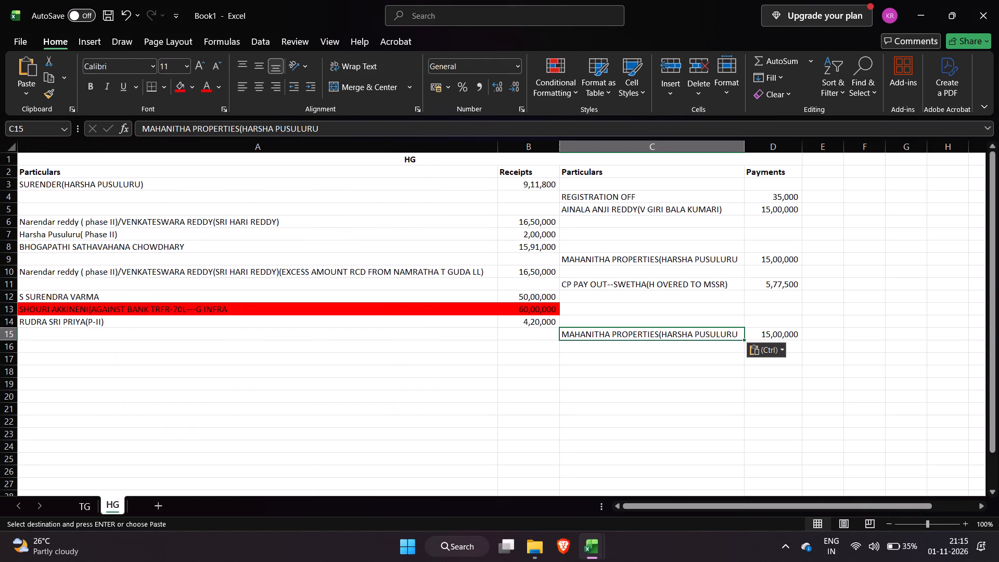
Copy the received amount 11,00,000 from Oct-2026 row 93 into cell B47 of the TG sheet as values only.
key("alt+Tab")
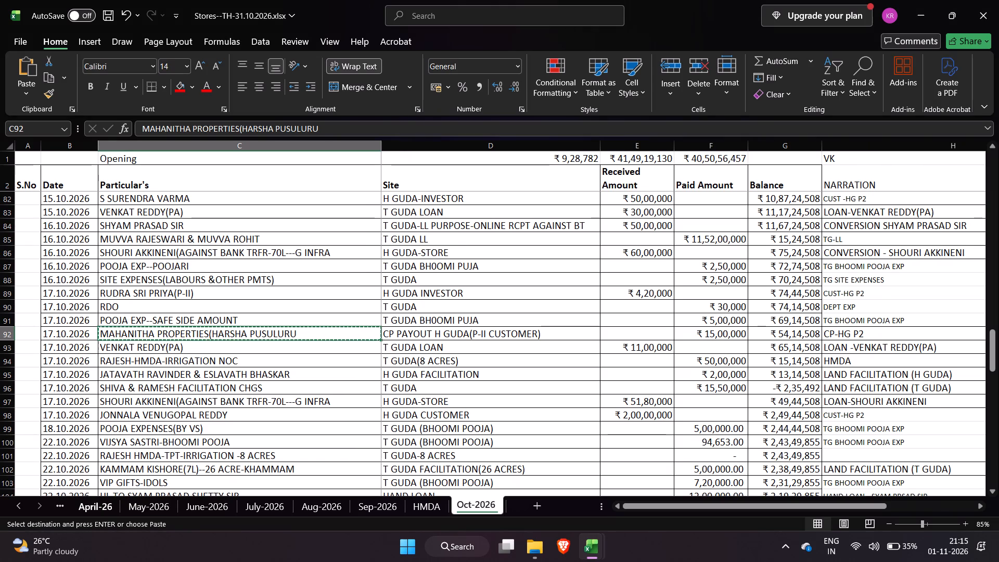
key("Down")
key("Right")
key("Right")
key("Right")
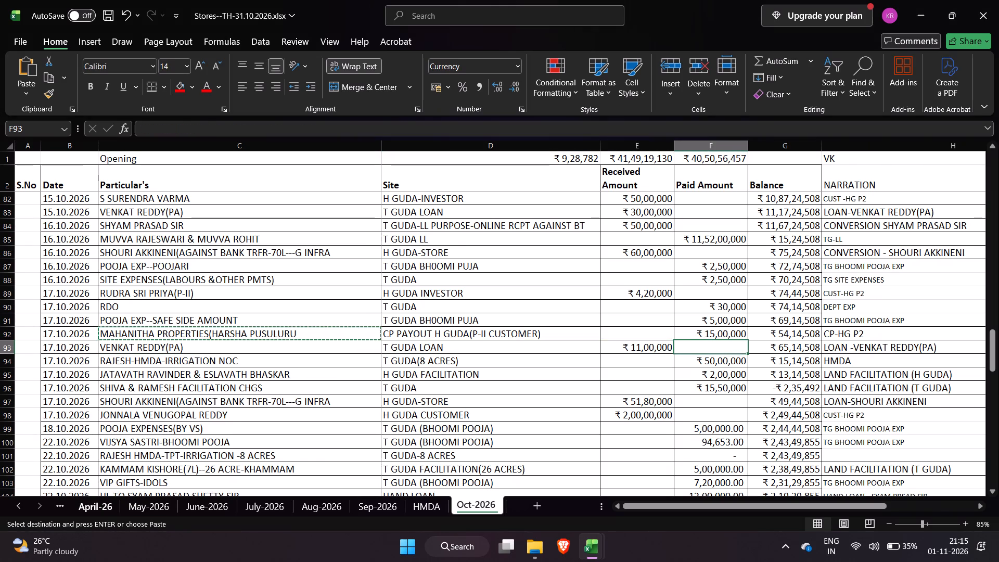
key("Right")
key("Left")
key("Left")
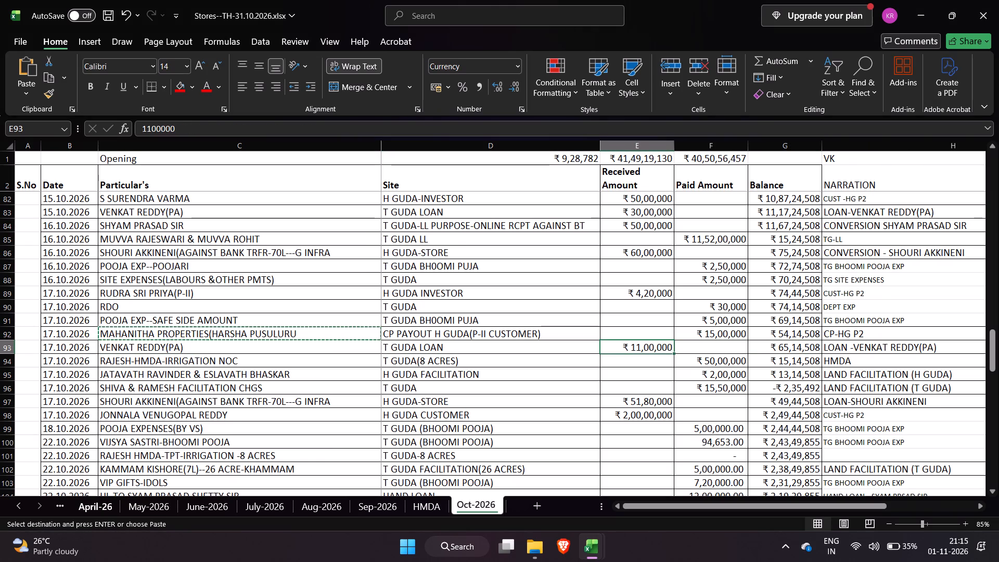
key("ctrl+c")
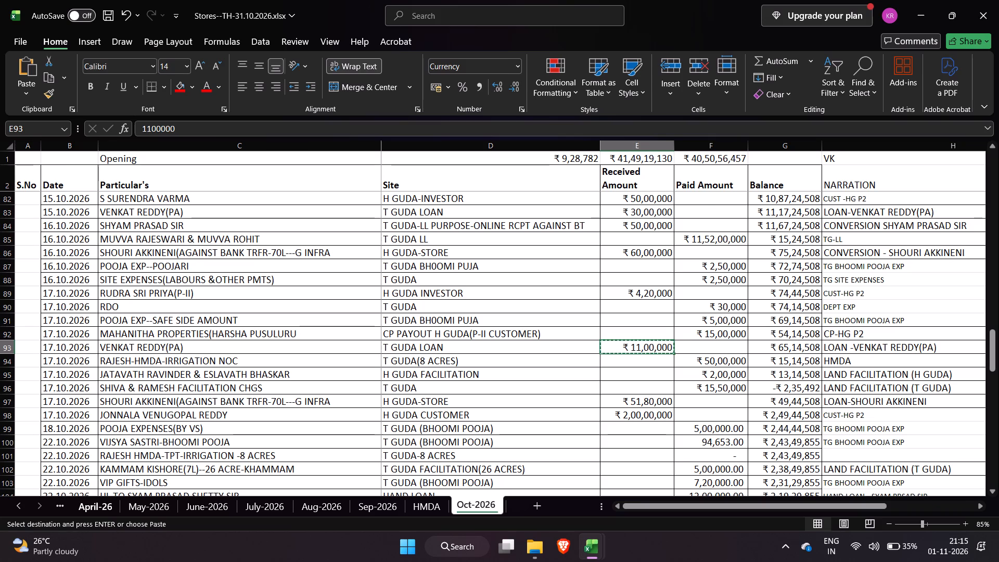
key("alt+Tab")
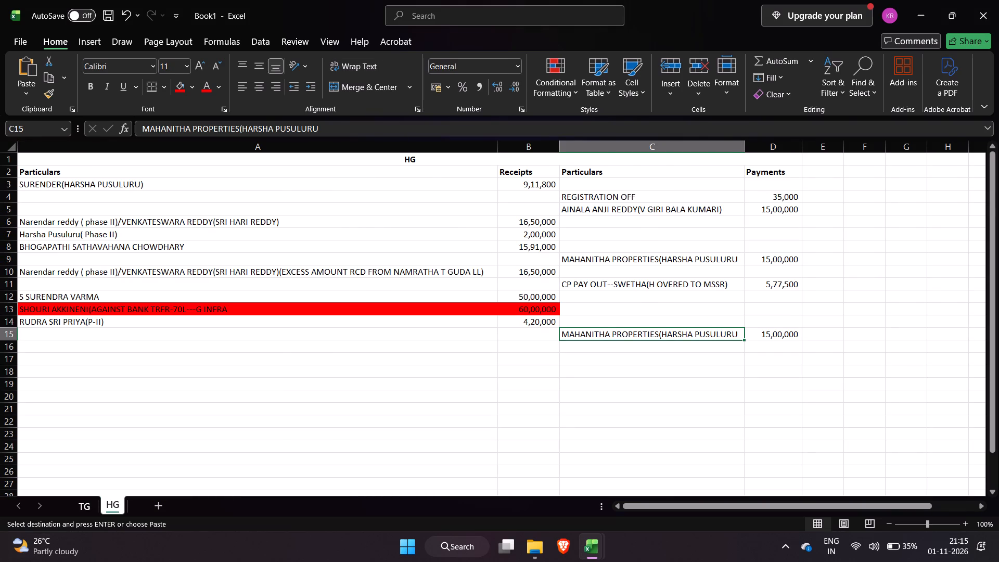
left_click(83, 504)
key("Left")
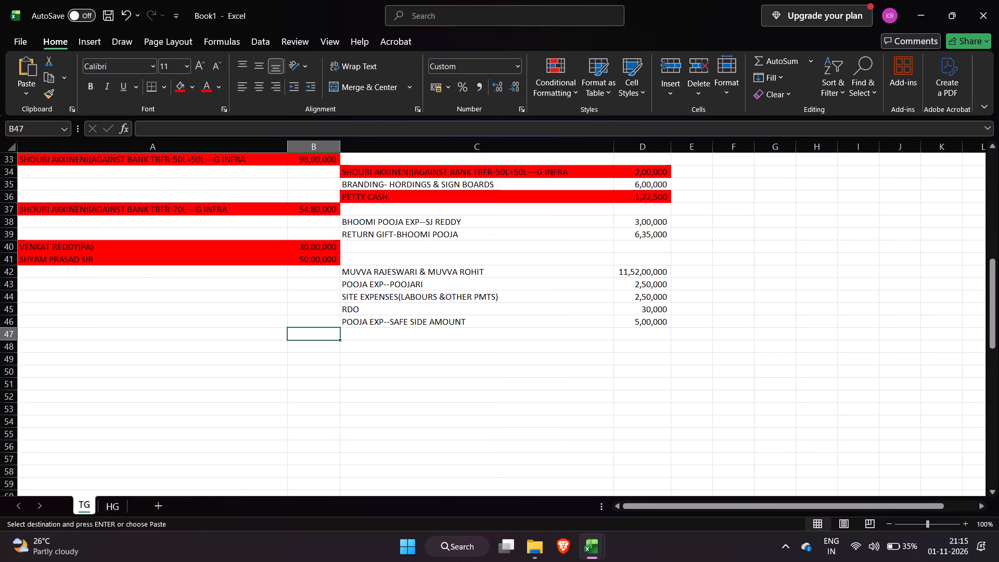
key("ctrl+alt+v")
key("Down")
key("Down")
key("Return")
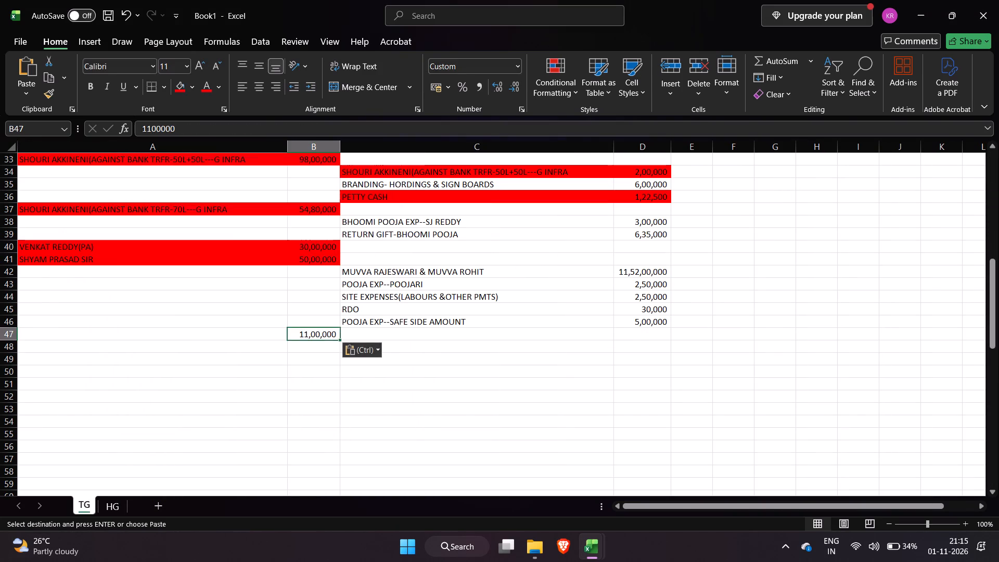
Copy the Particulars entry from Oct-2026 row 93 into cell A47 of the TG sheet as values only.
key("Left")
key("alt+Tab")
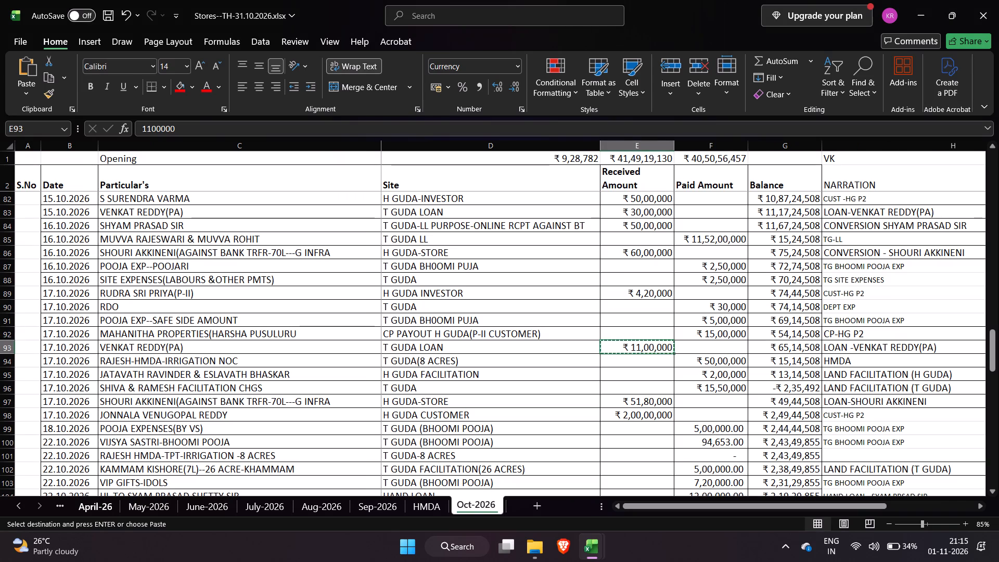
key("Left")
key("Left")
key("ctrl+c")
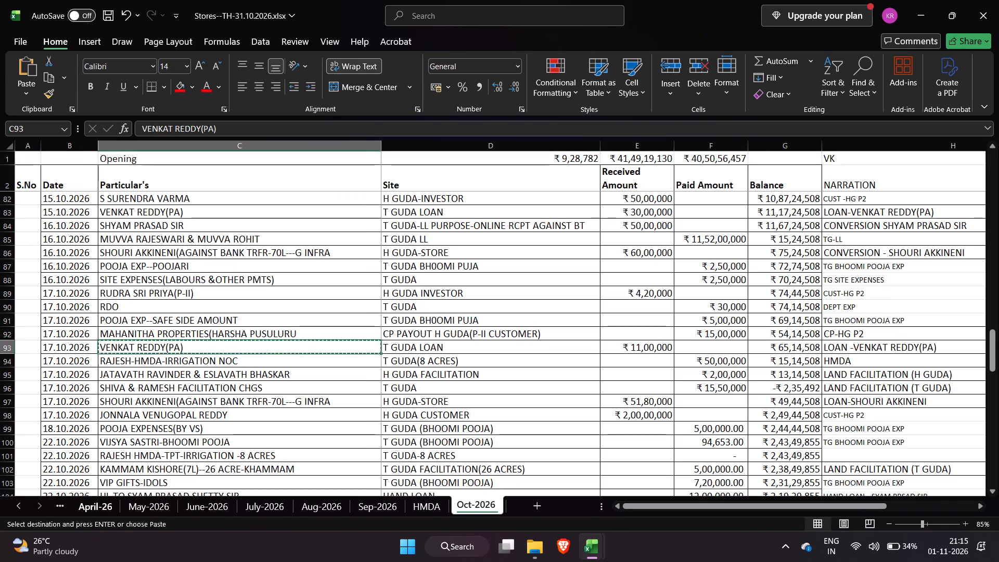
key("alt+Tab")
key("ctrl+alt+v")
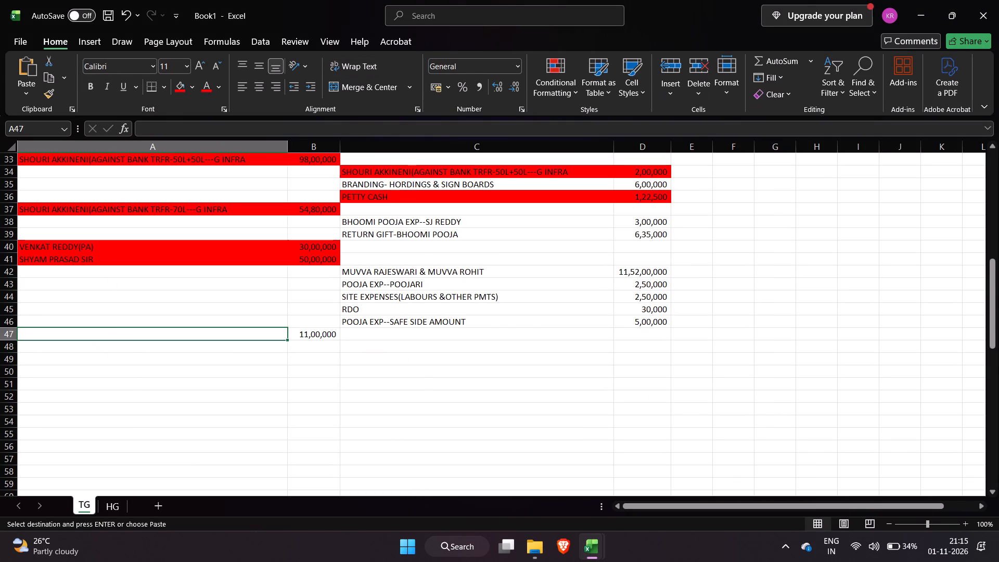
key("Down")
key("Down")
key("Return")
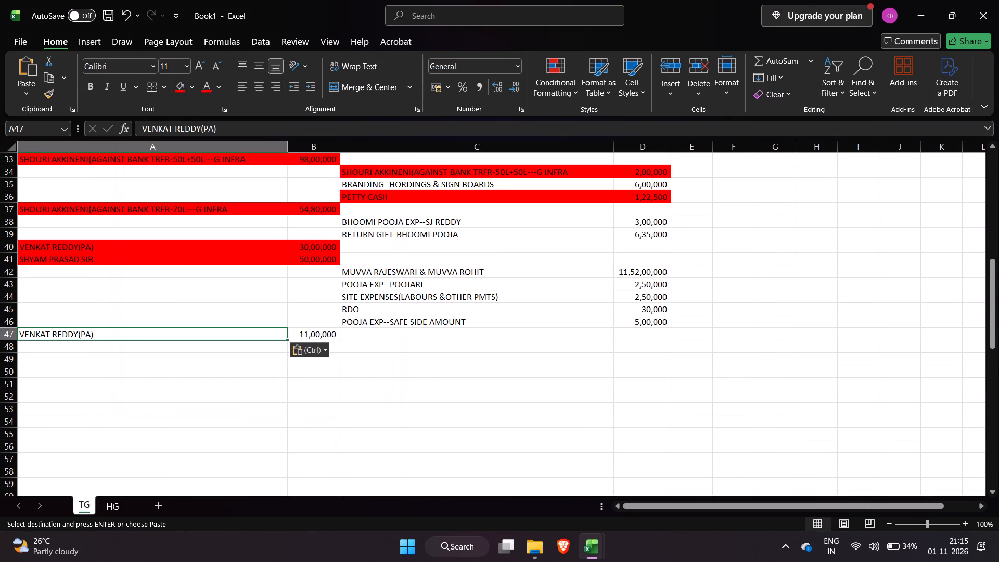
Fill the row 47 receipt entry, cells A47:B47 of the TG sheet, with red.
key("shift+Right")
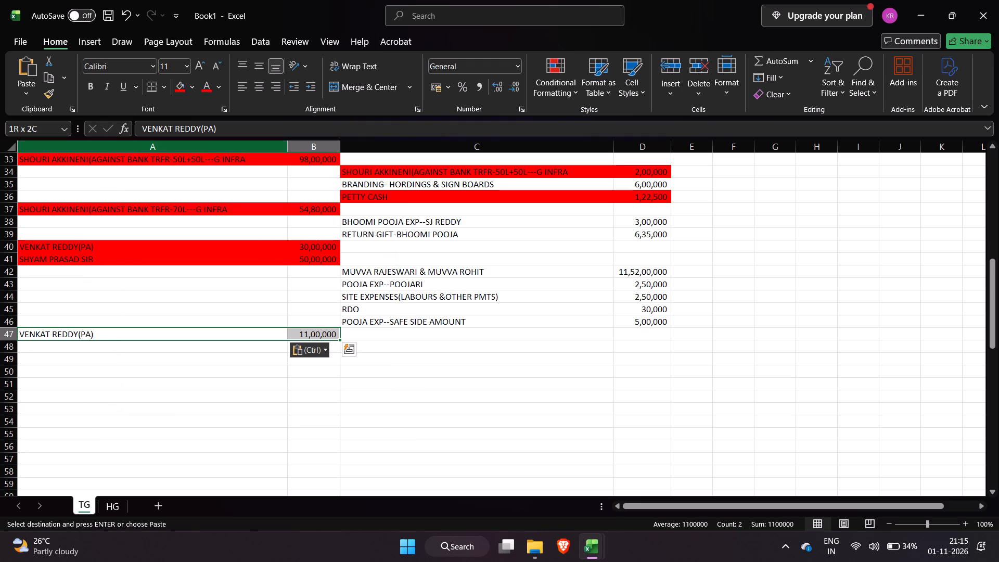
left_click(178, 92)
key("Down")
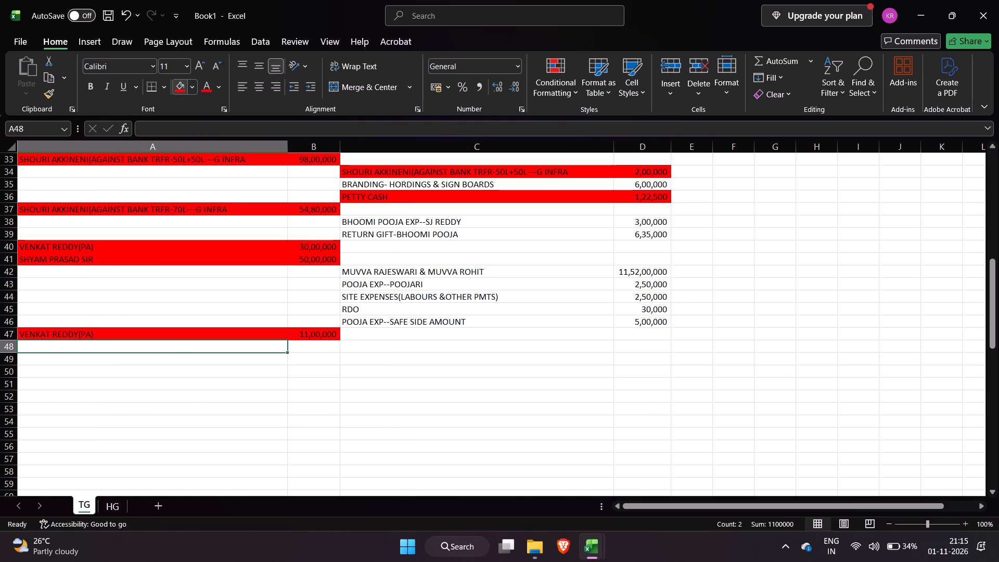
Copy the paid amount 50,00,000 from Oct-2026 row 94 into cell D48 of the TG sheet as values only.
key("alt+Tab")
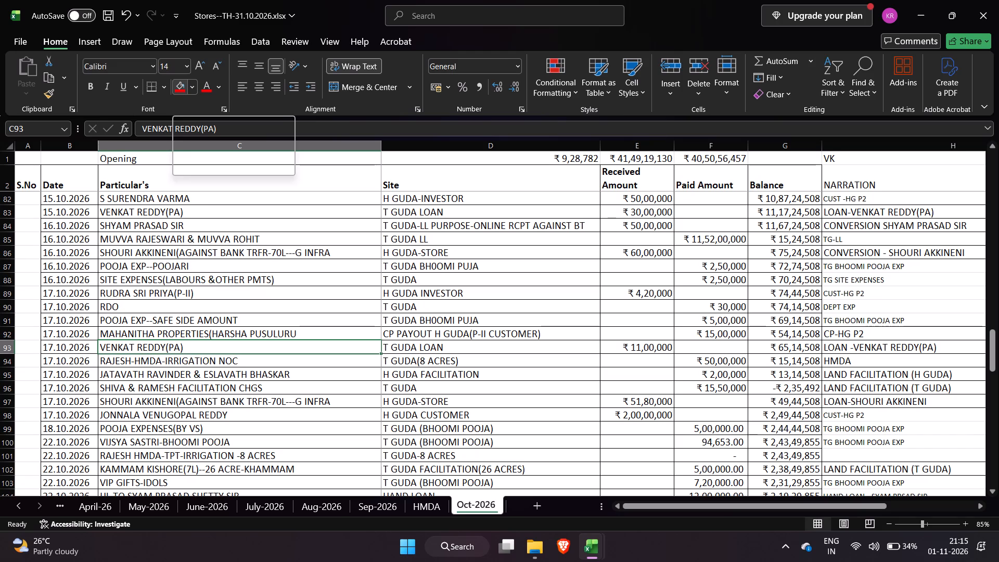
key("Down")
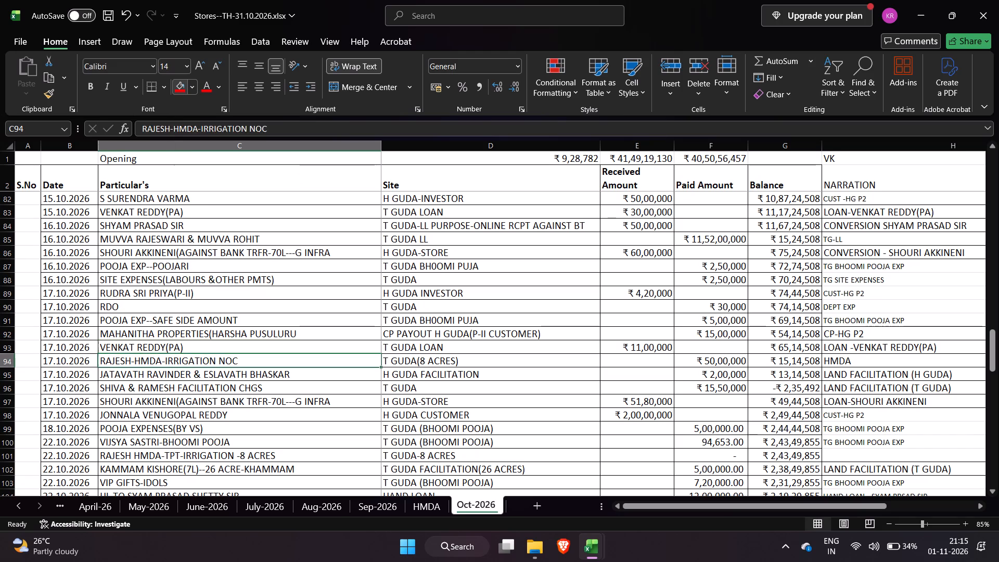
key("Right")
key("Right")
key("Right")
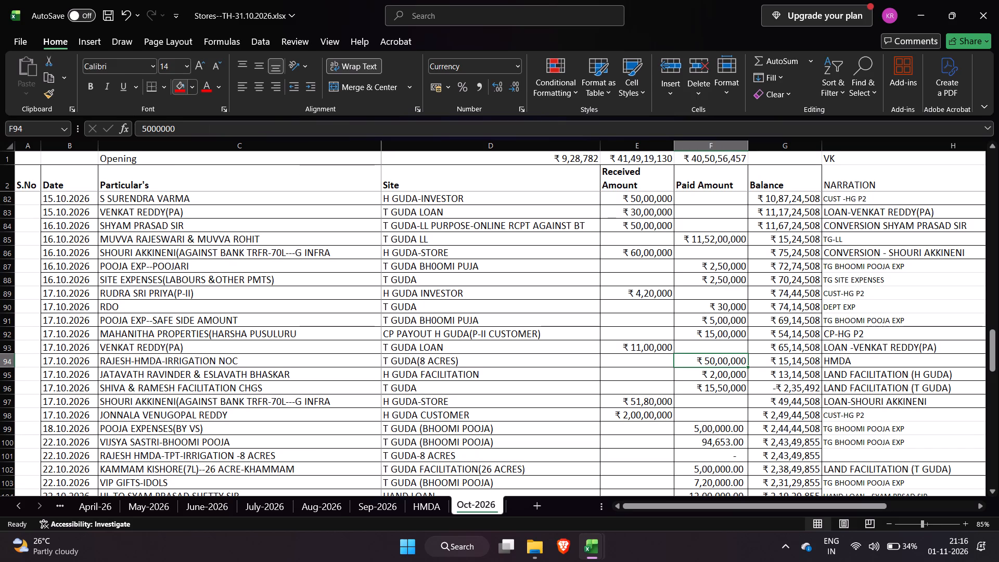
key("ctrl+c")
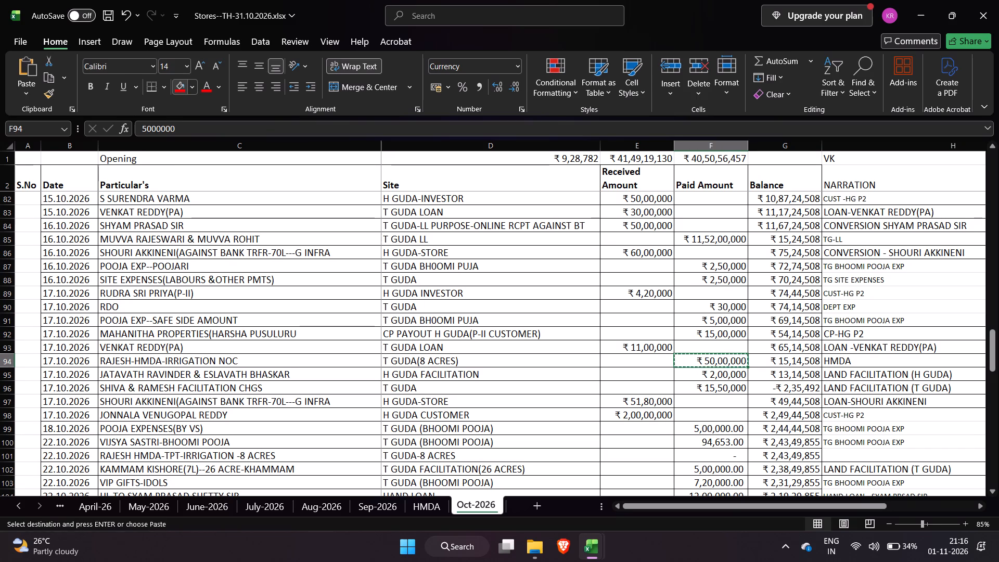
key("alt+Tab")
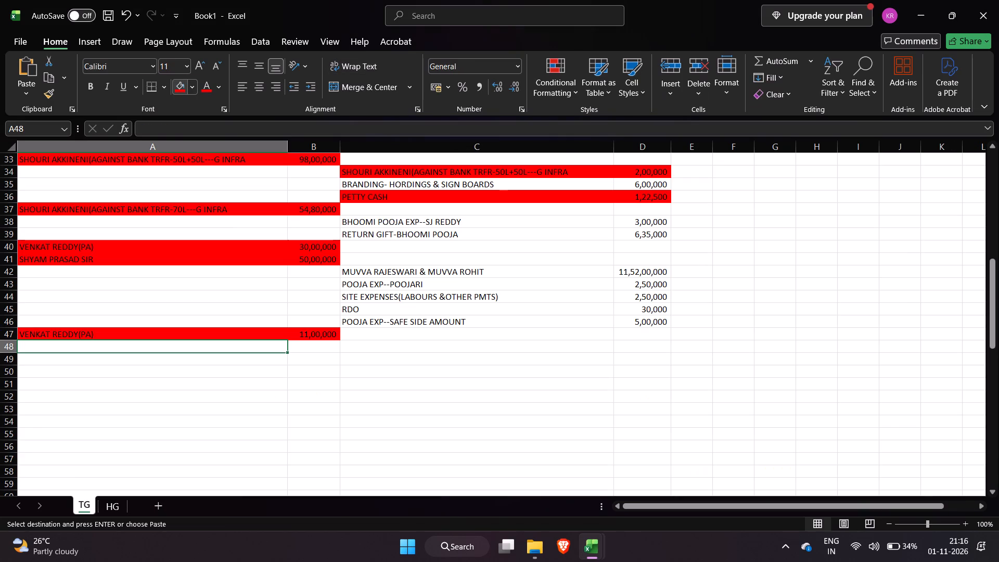
key("alt+Tab")
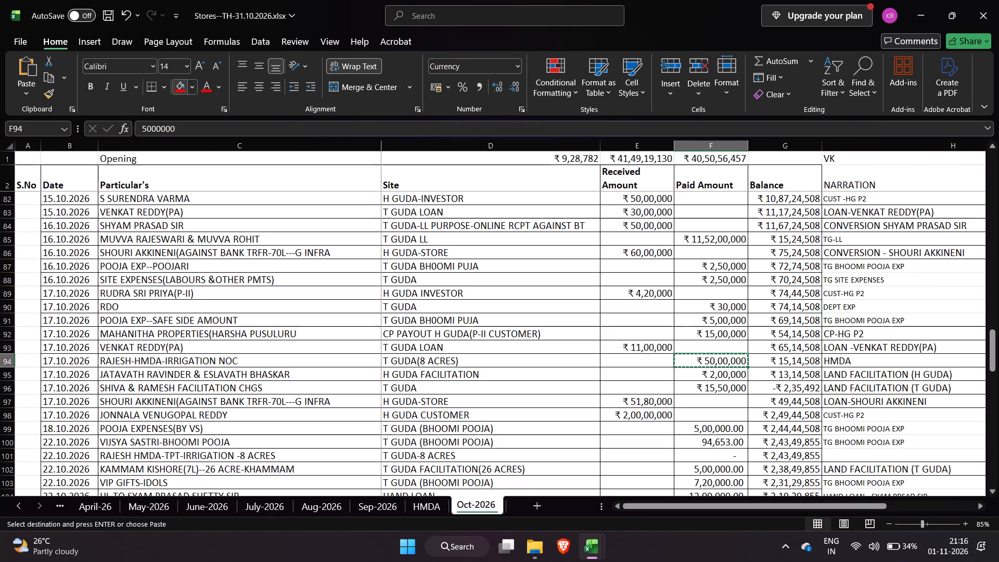
key("alt+Tab")
key("Right")
key("Right")
key("Right")
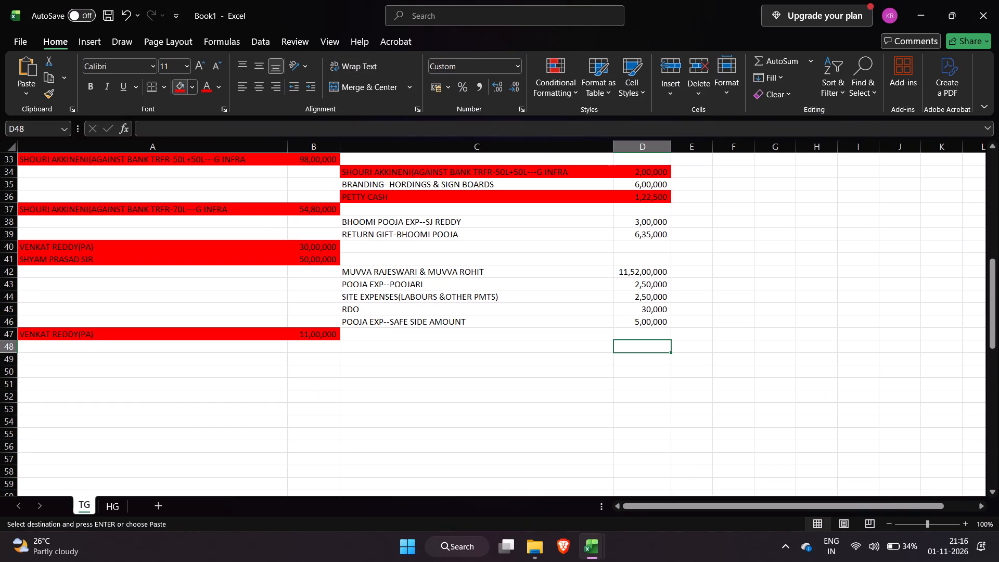
key("ctrl+alt+v")
key("Down")
key("Down")
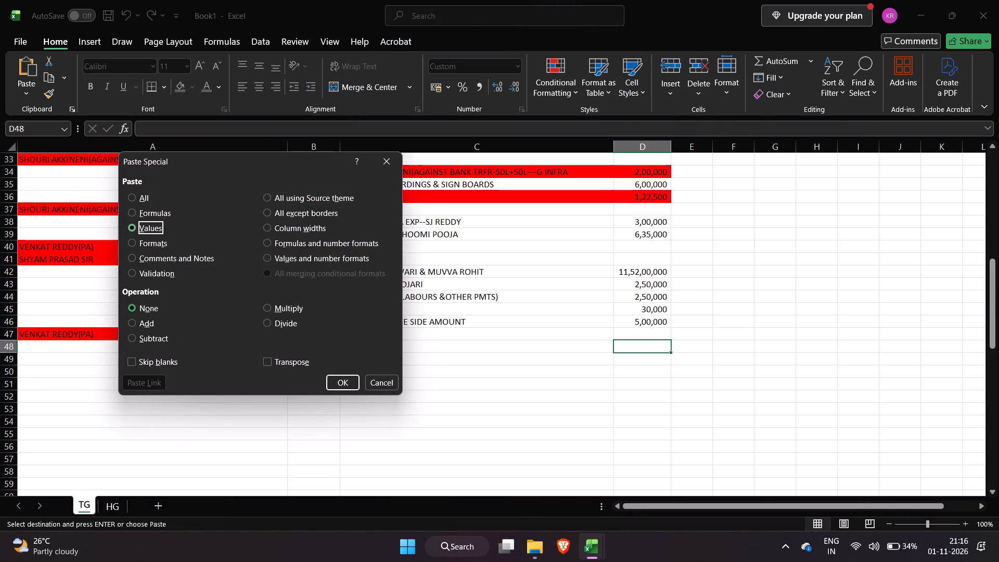
key("Return")
Copy the HMDA irrigation NOC particulars from Oct-2026 row 94 into cell C48 of the TG sheet as values only.
key("Left")
key("alt+Tab")
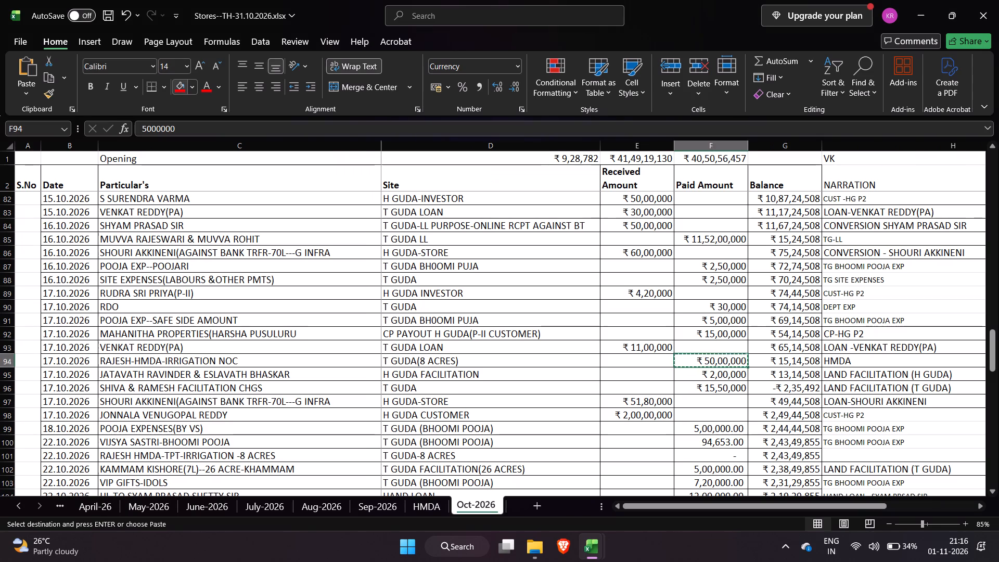
key("Left")
key("Left")
key("Left")
key("ctrl+c")
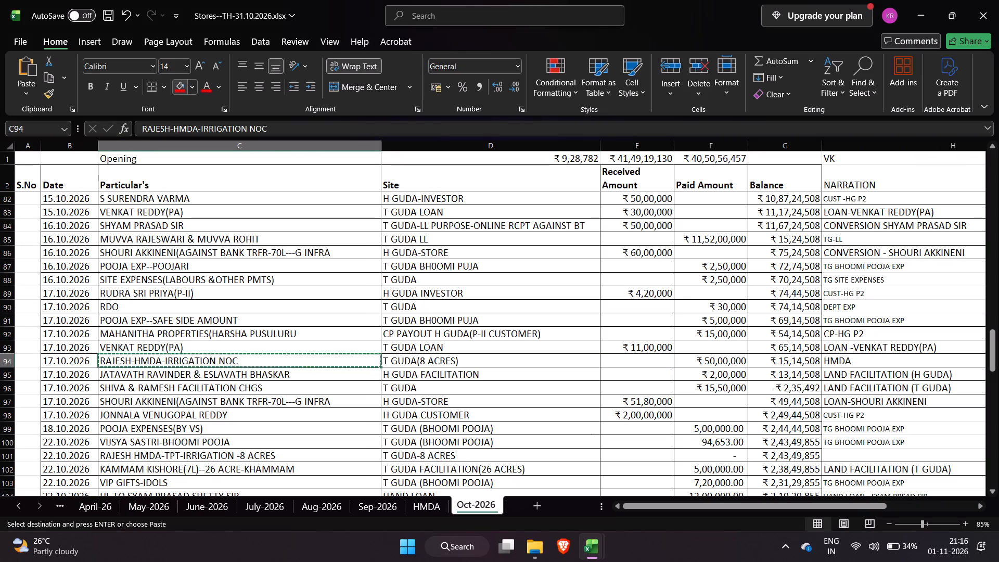
key("alt+Tab")
key("ctrl+alt+v")
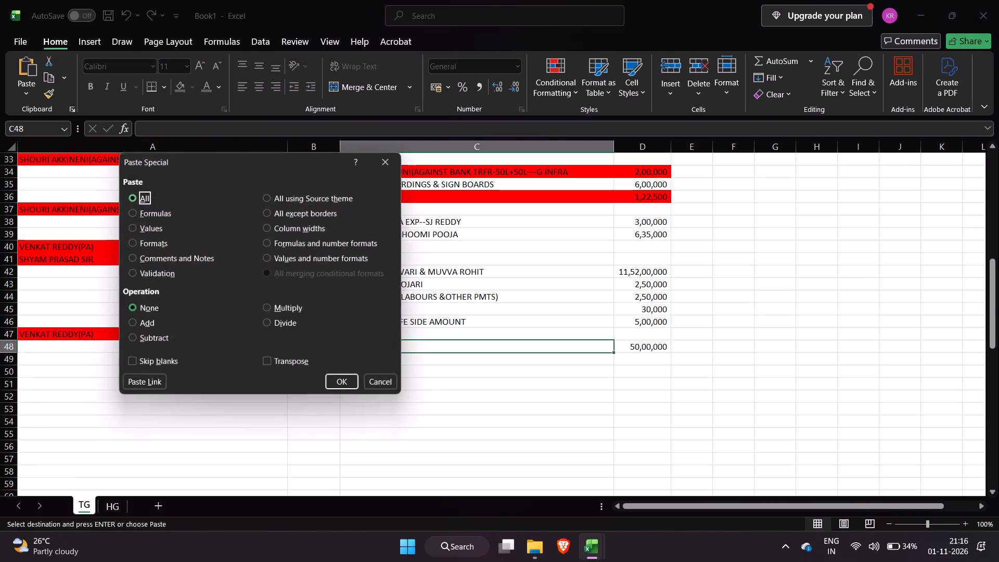
key("Down")
key("Down")
key("Return")
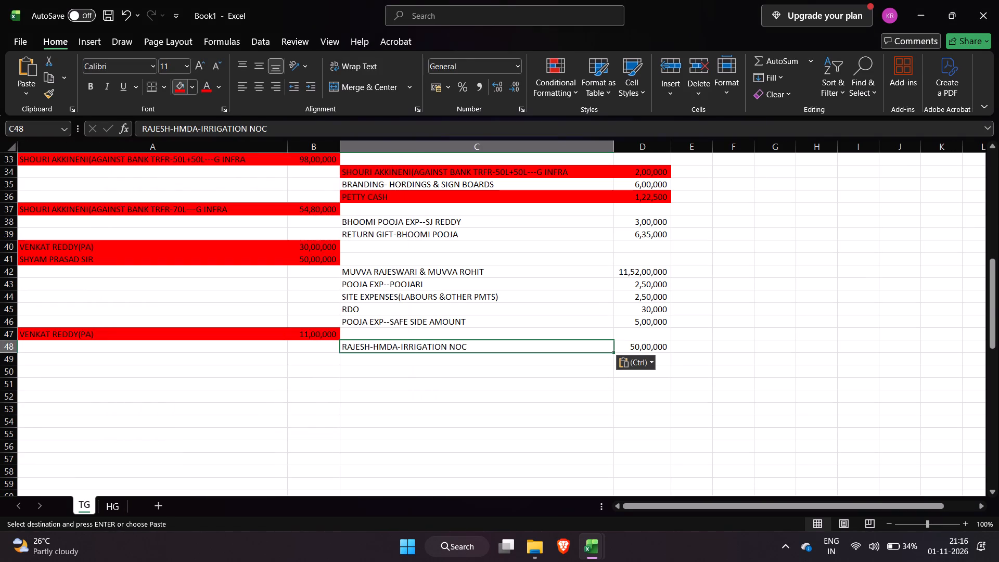
Fill the HMDA irrigation NOC payment entry, cells C48:D48 of the TG sheet, with red.
key("shift+Right")
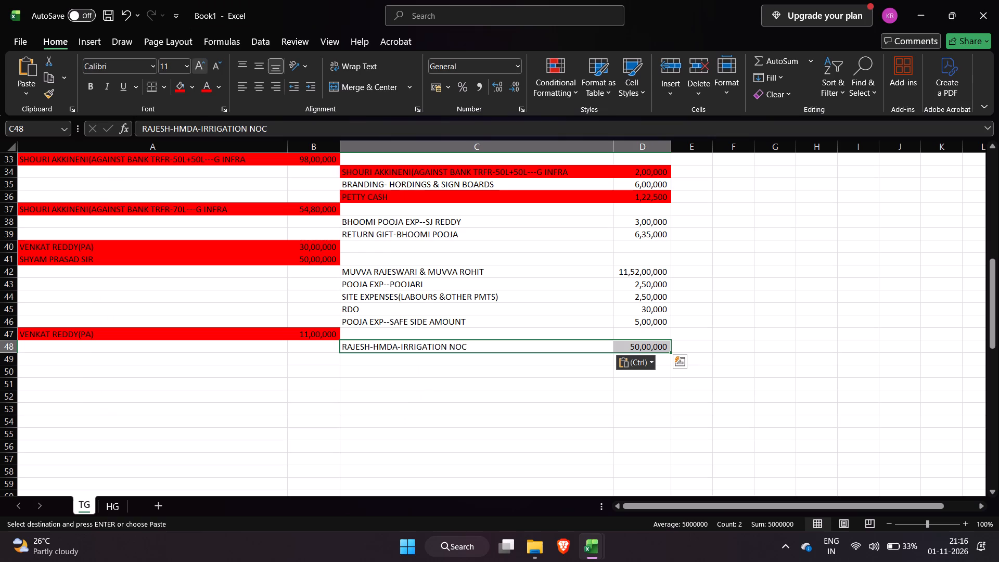
left_click(180, 90)
Copy the paid amount 2,00,000 from Oct-2026 row 95 into cell D16 of the HG sheet as values only.
key("alt+Tab")
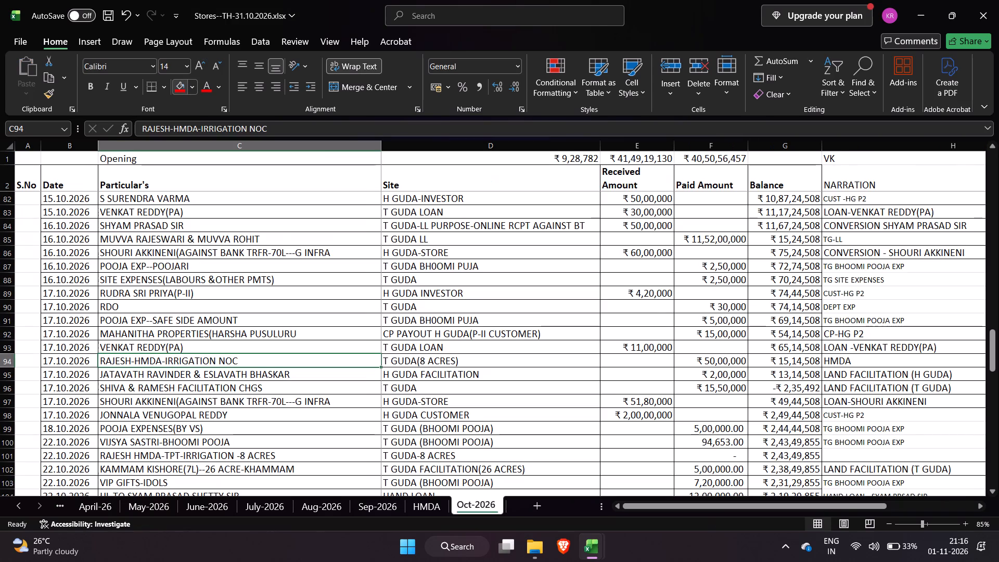
key("Right")
key("Right")
key("Right")
key("Right")
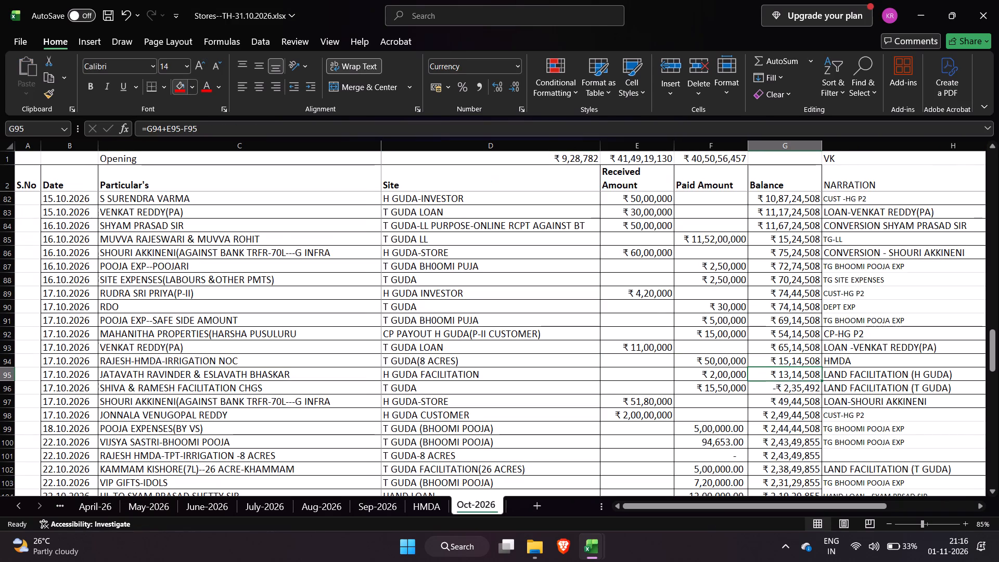
key("Left")
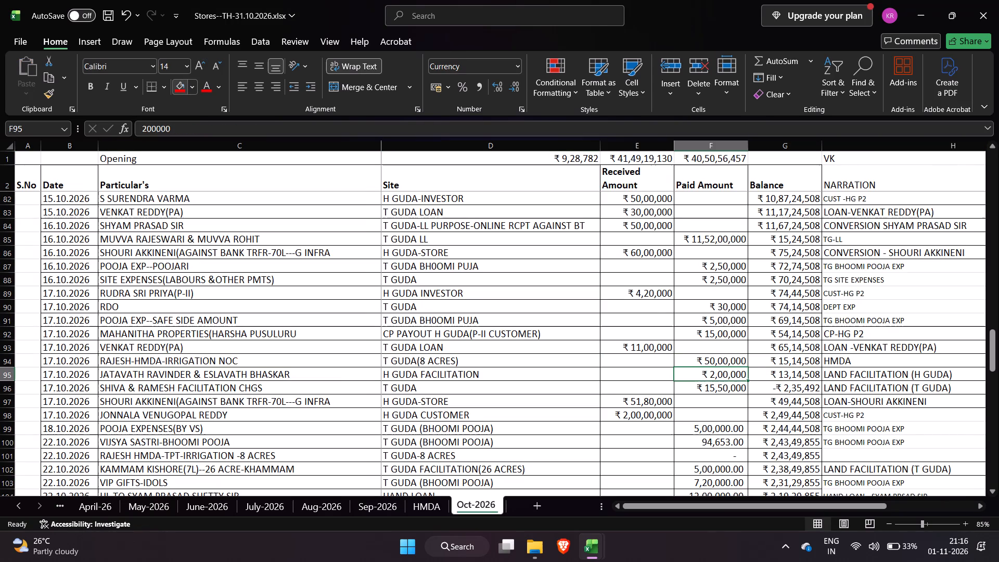
key("ctrl+c")
key("alt+Tab")
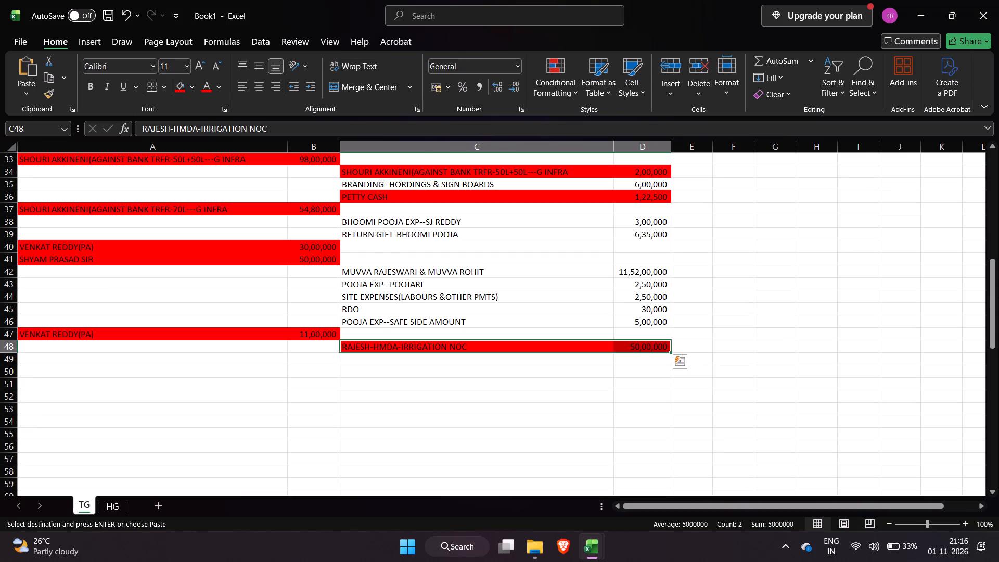
left_click(112, 508)
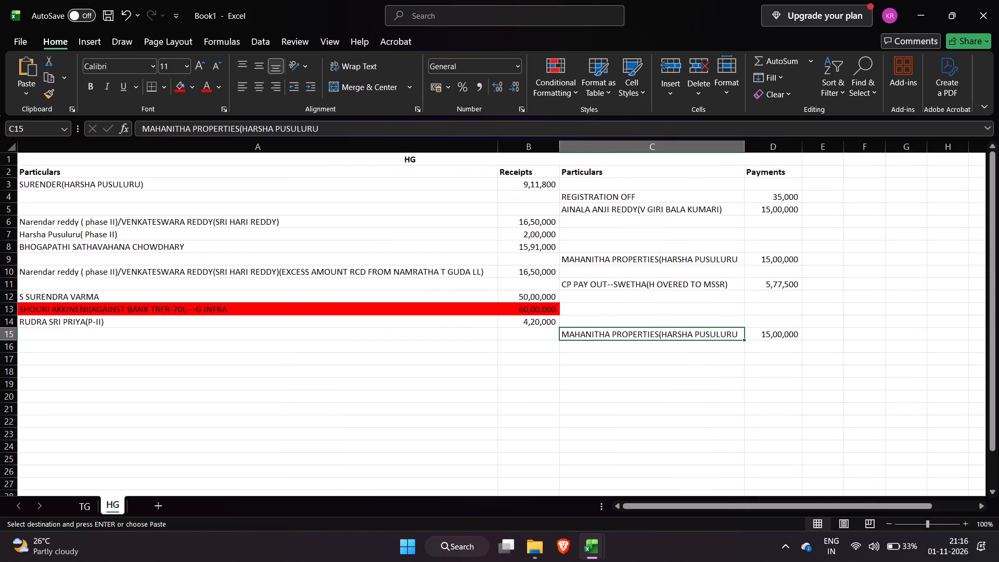
key("Down")
key("Right")
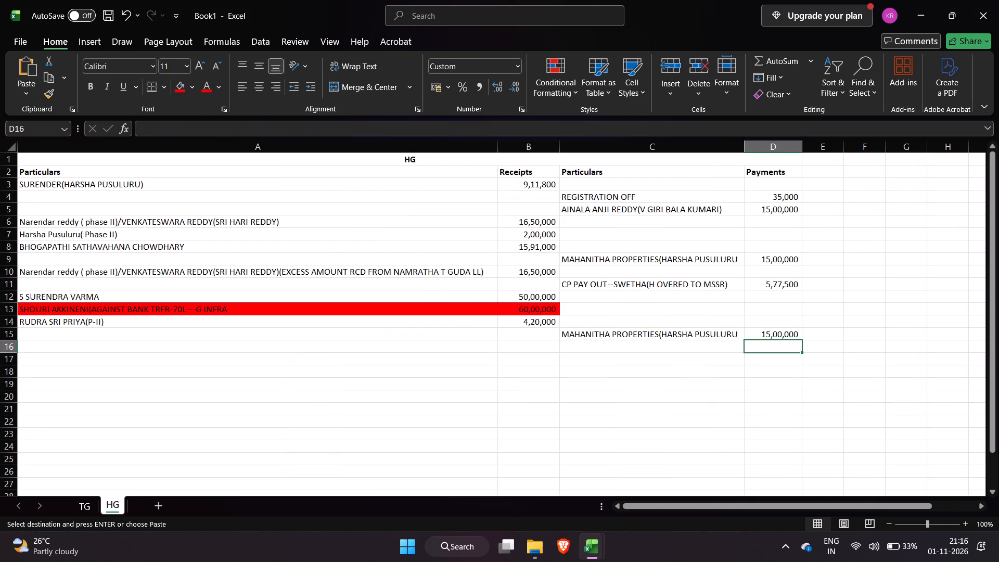
key("ctrl+alt+v")
key("Down")
key("Down")
key("Return")
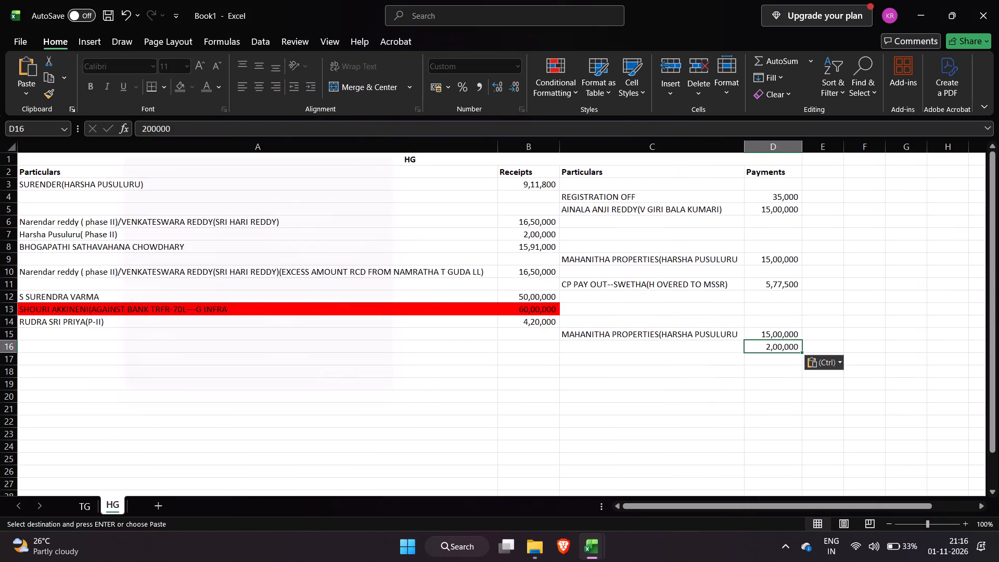
Copy the H Guda facilitation particulars from Oct-2026 row 95 into cell C16 of the HG sheet as values only.
key("Left")
key("alt+Tab")
key("Left")
key("Left")
key("Left")
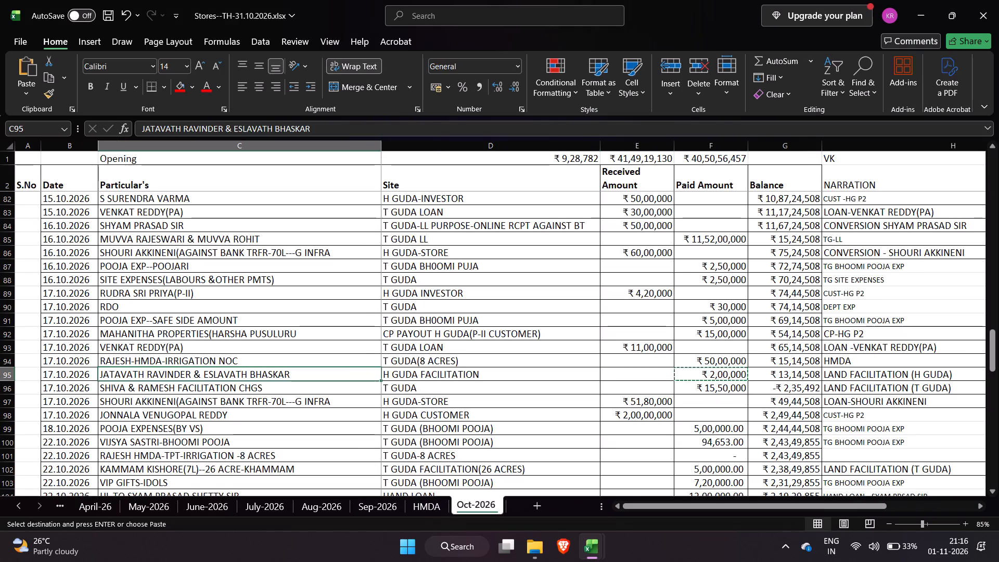
key("ctrl+c")
key("alt+Tab")
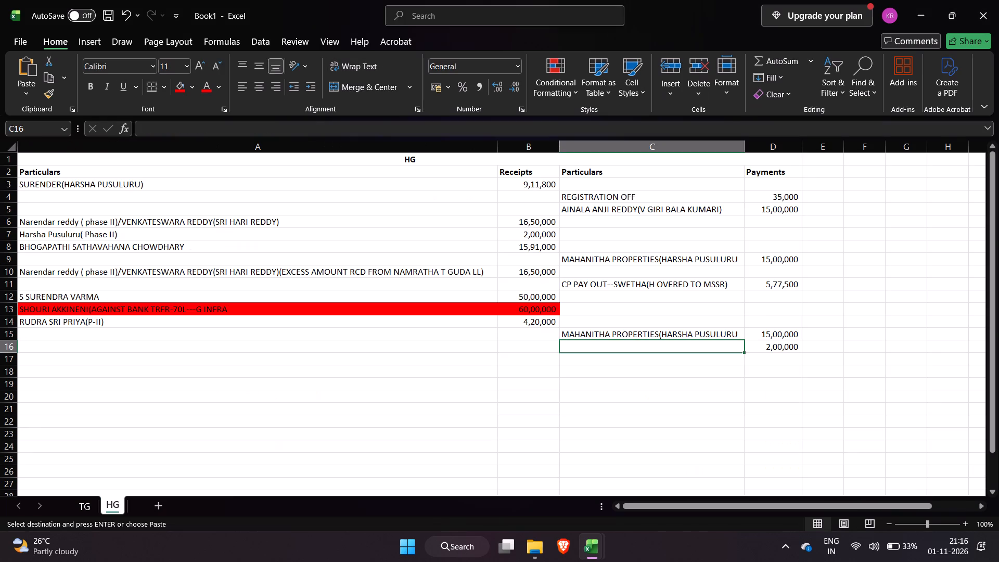
key("ctrl+alt+v")
key("Down")
key("Down")
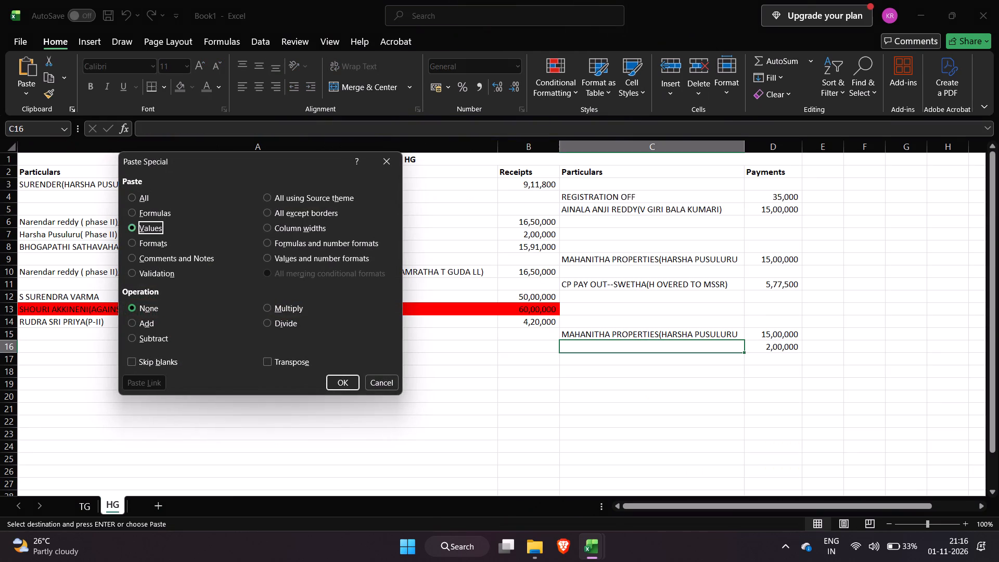
key("Return")
Copy the paid amount 15,50,000 from Oct-2026 row 96 into cell D49 of the TG sheet as values only.
key("alt+Tab")
key("Down")
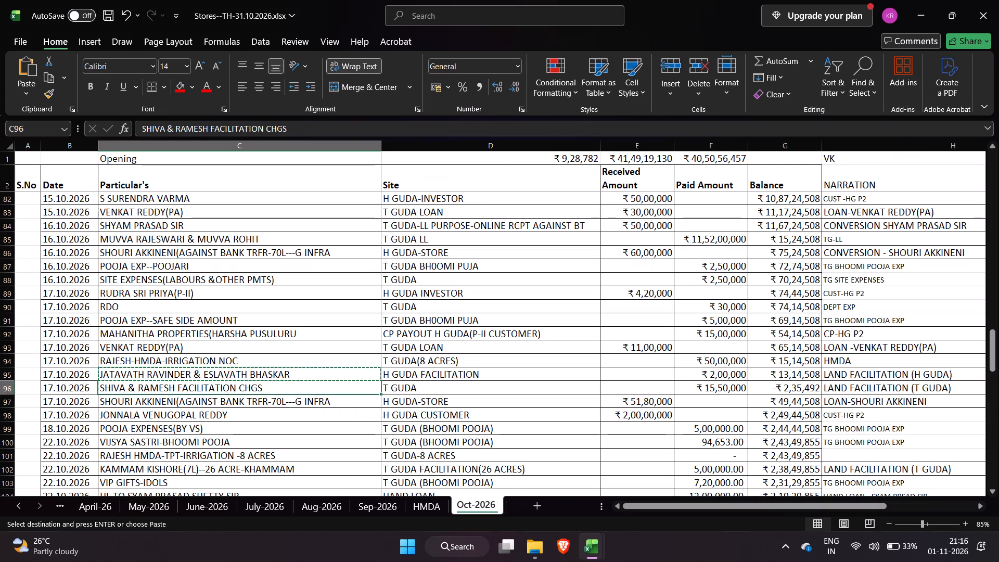
key("Right")
key("Right")
key("Right")
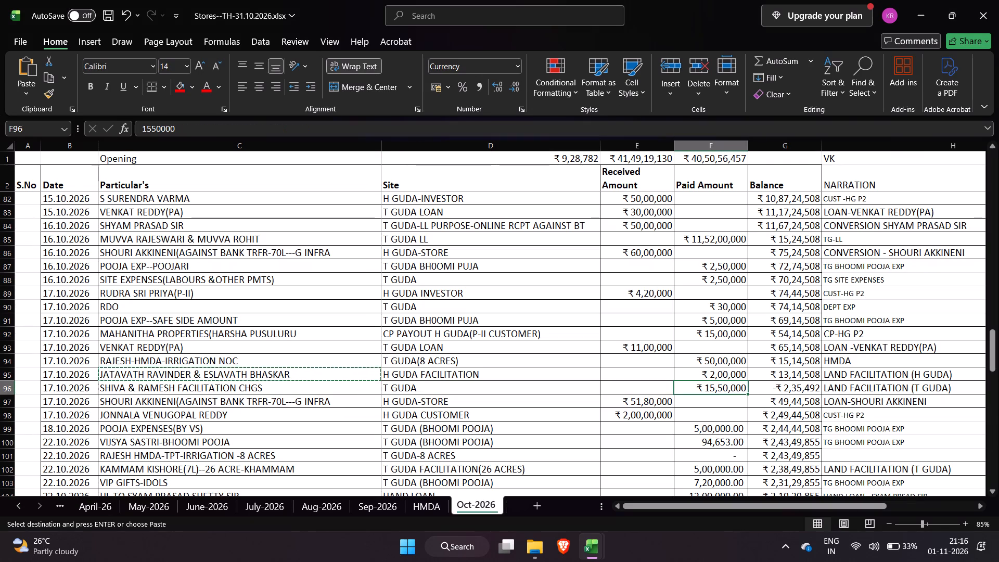
key("ctrl+c")
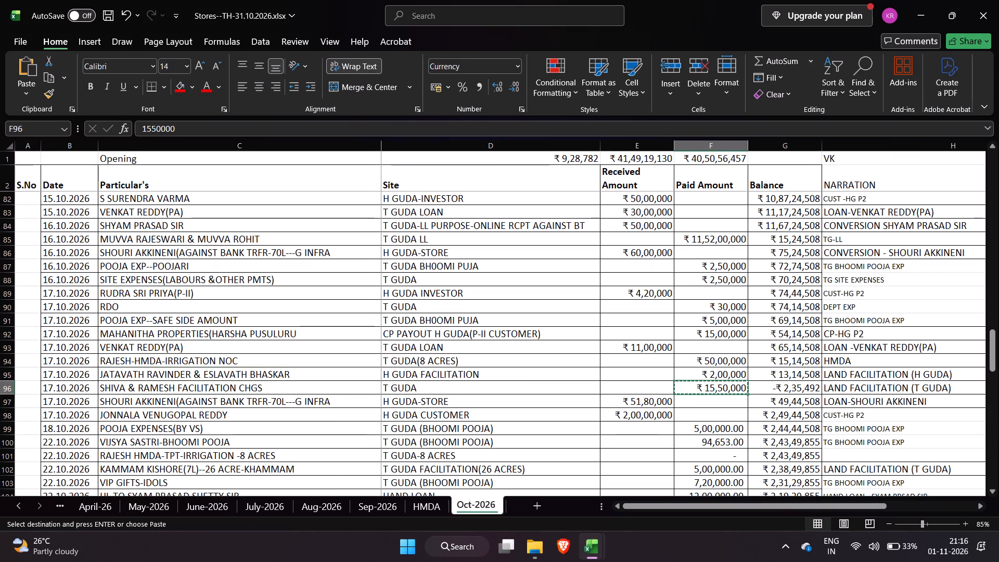
key("alt+Tab")
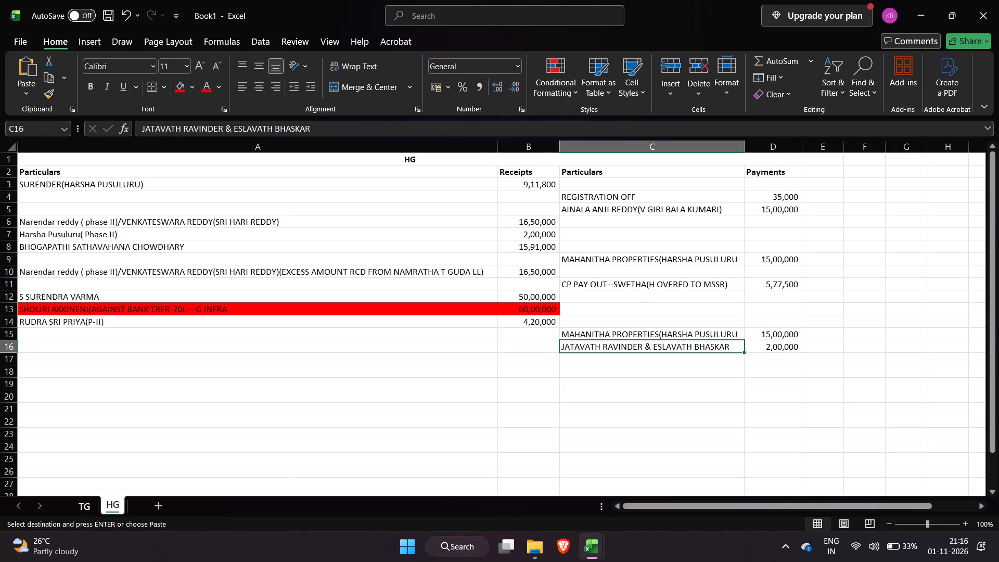
left_click(74, 504)
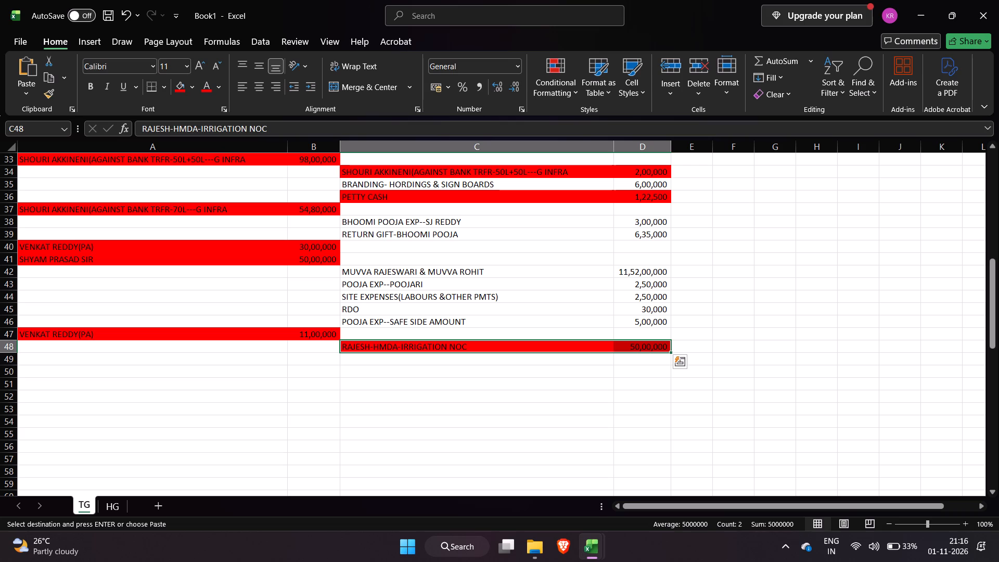
key("Down")
key("Right")
key("ctrl+alt+v")
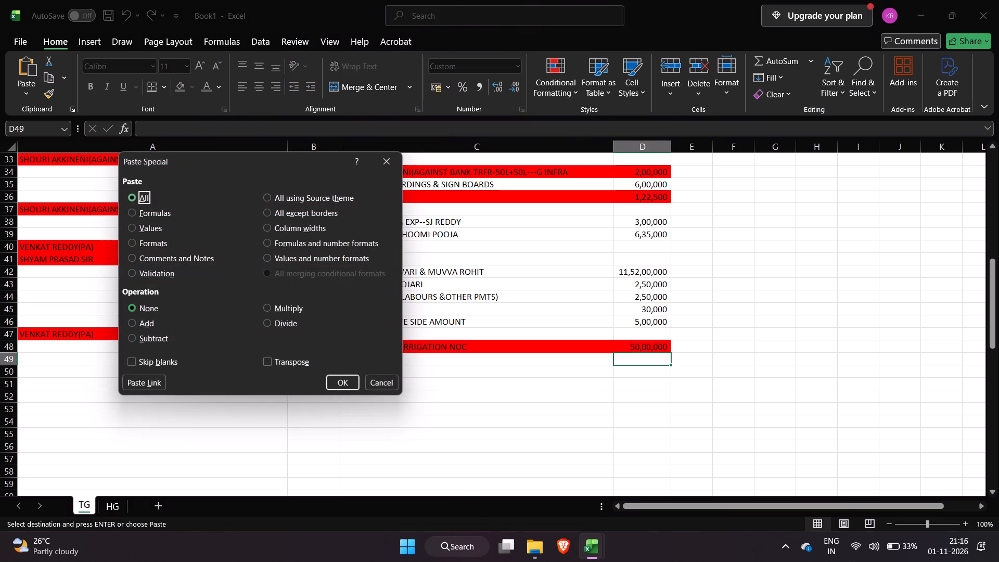
key("Down")
key("Down")
key("Return")
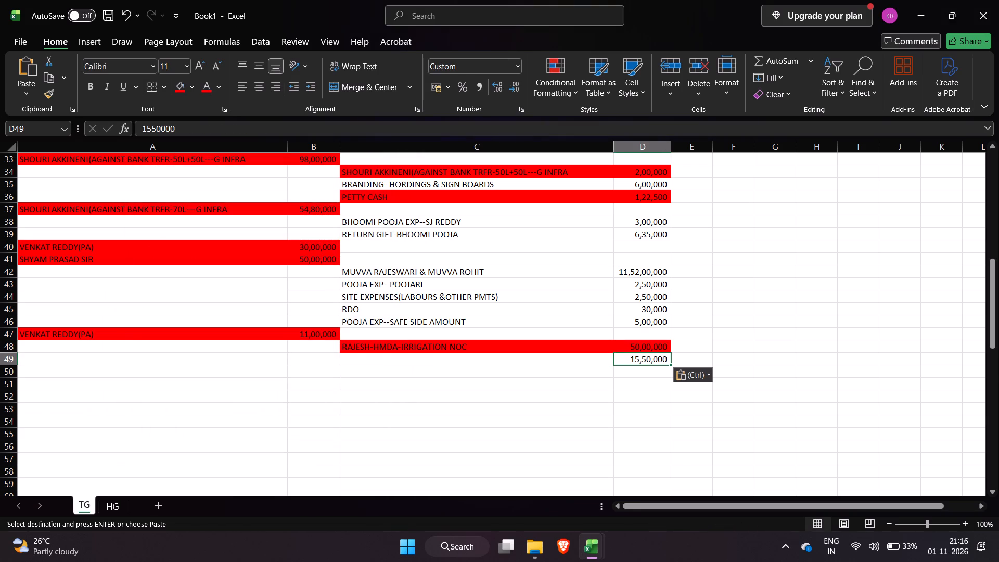
Copy the facilitation charges particulars from Oct-2026 row 96 into cell C49 of the TG sheet as values only.
key("Left")
key("alt+Tab")
key("Left")
key("Left")
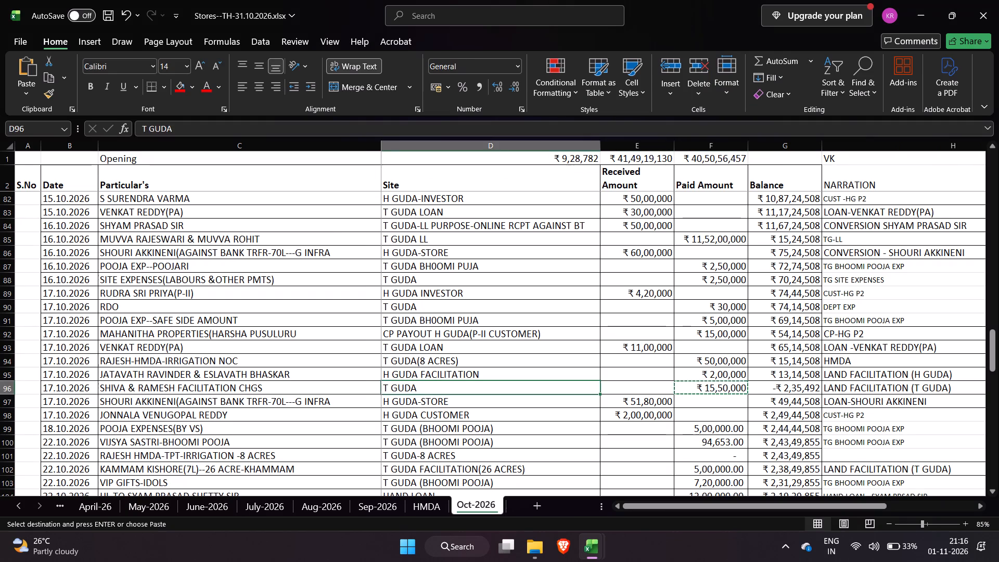
key("Left")
key("ctrl+c")
key("alt+Tab")
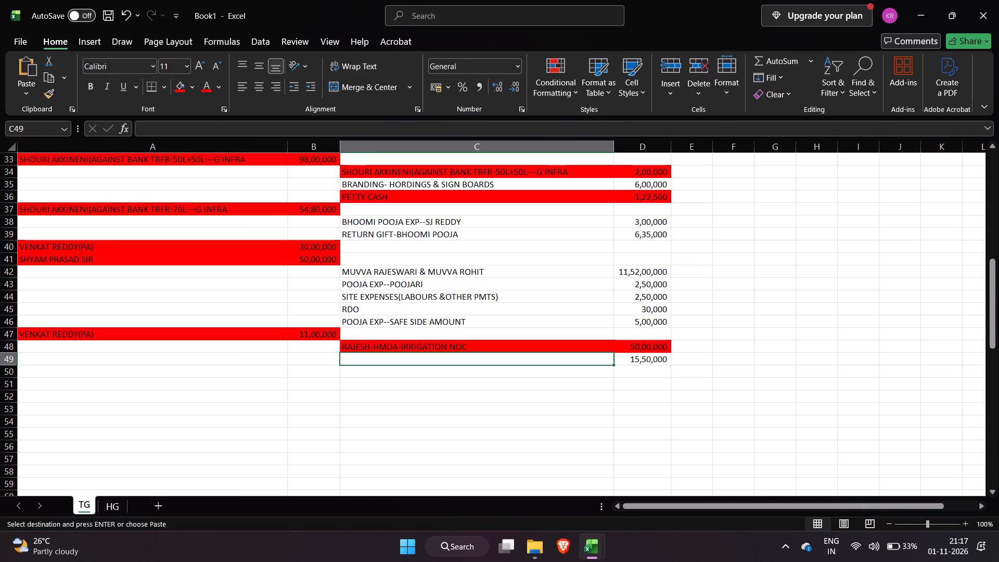
key("ctrl+alt+v")
key("Down")
key("Down")
key("Return")
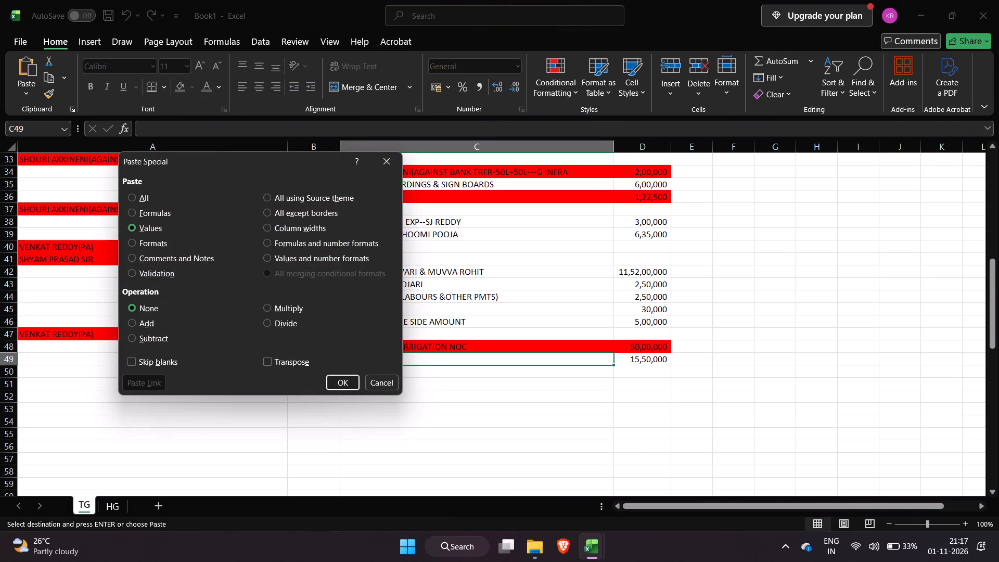
Copy the received amounts 51,80,000 and 2,00,00,000 from Oct-2026 rows 97–98 into cells B17:B18 of the HG sheet as values only.
key("alt+Tab")
key("Down")
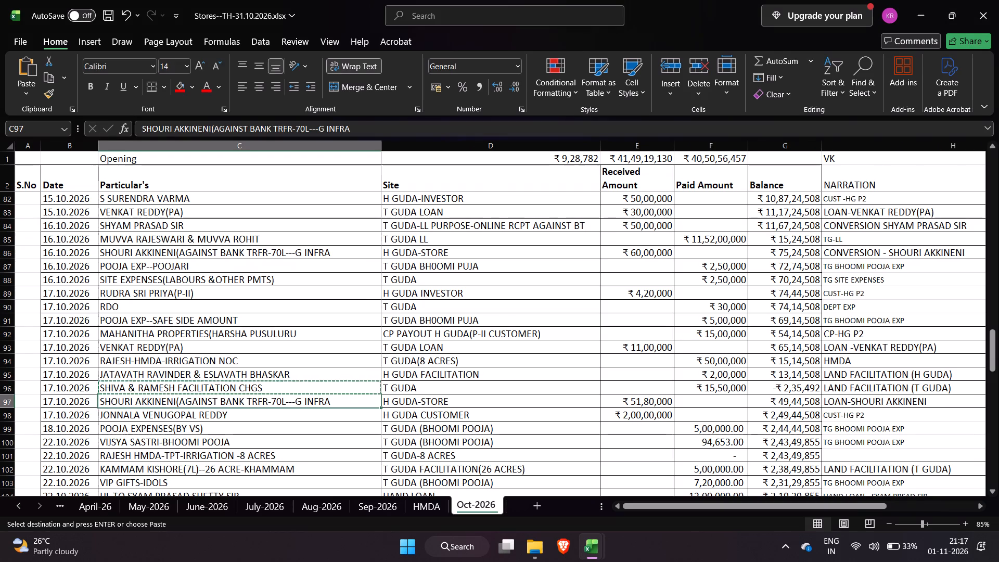
key("Right")
key("Right")
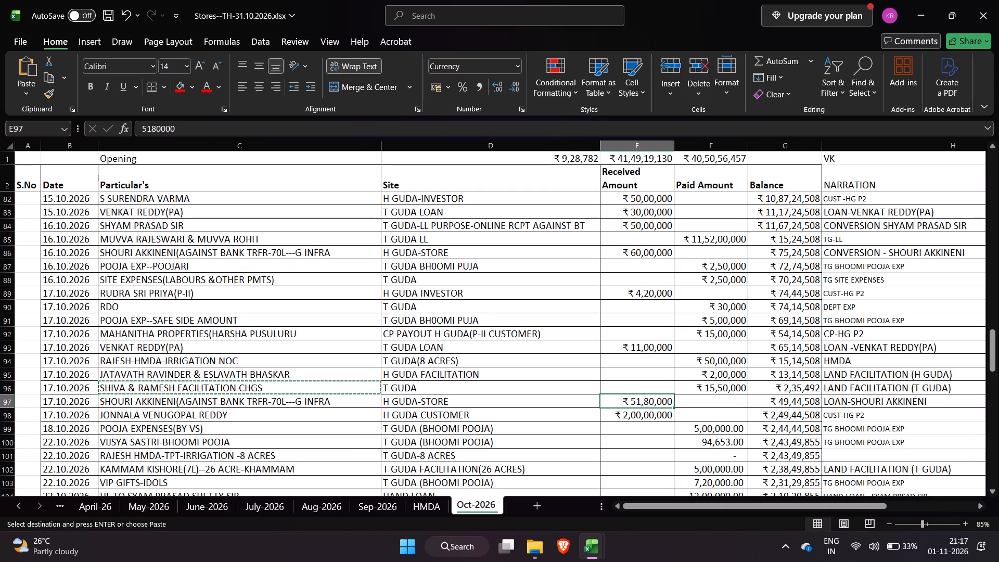
key("Left")
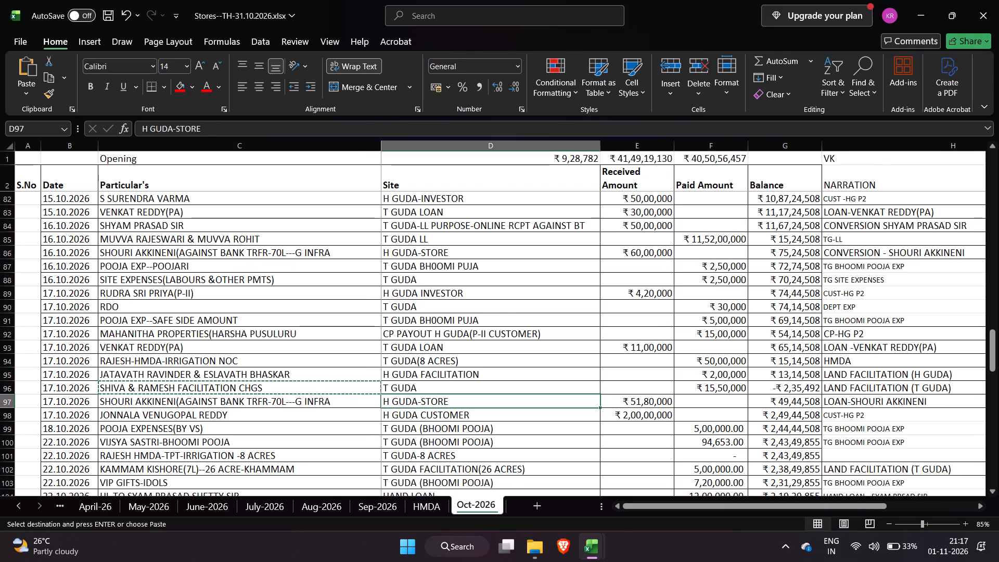
key("Right")
key("Right")
key("Right")
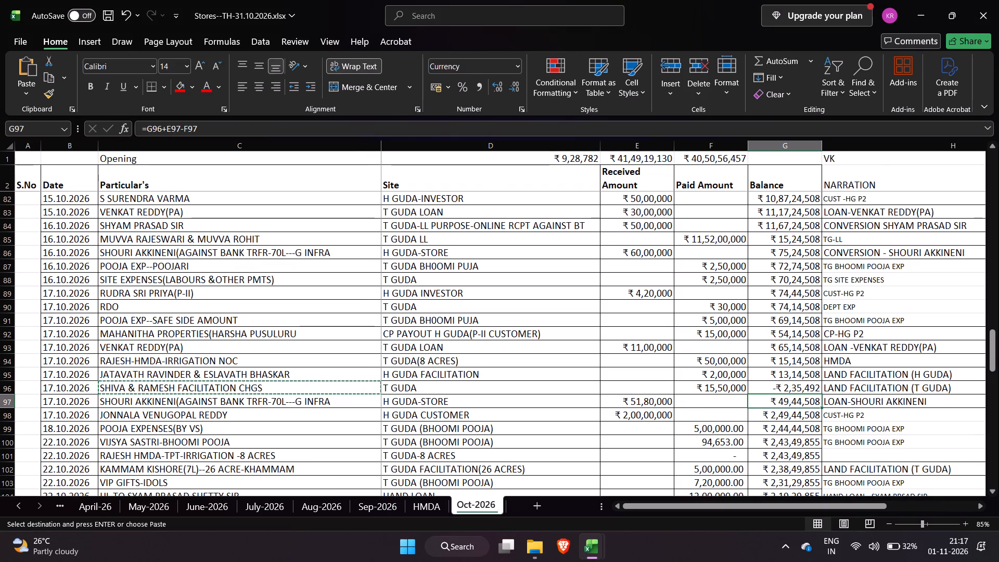
key("Left")
key("Left")
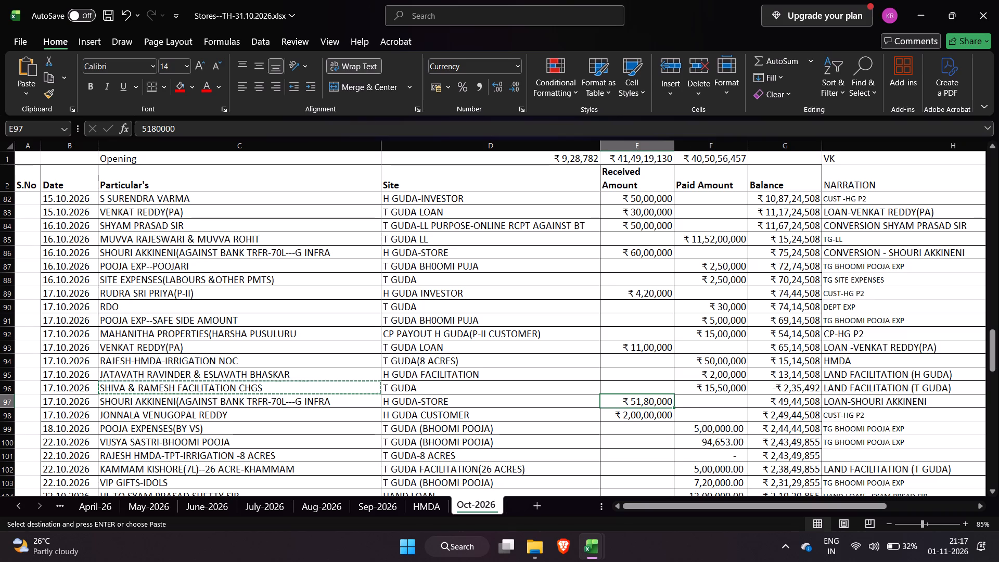
key("shift+Down")
key("ctrl+c")
key("alt+Tab")
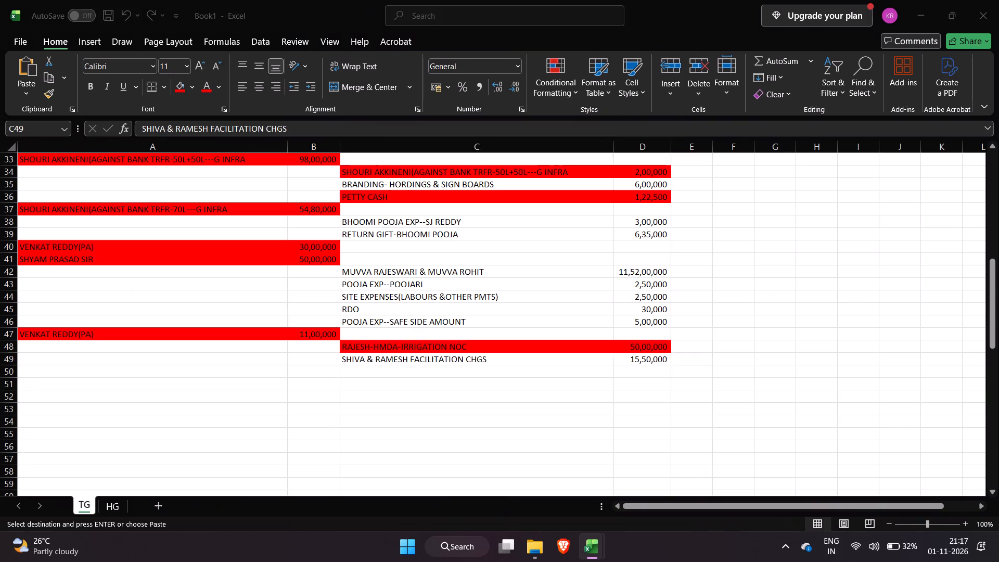
left_click(110, 508)
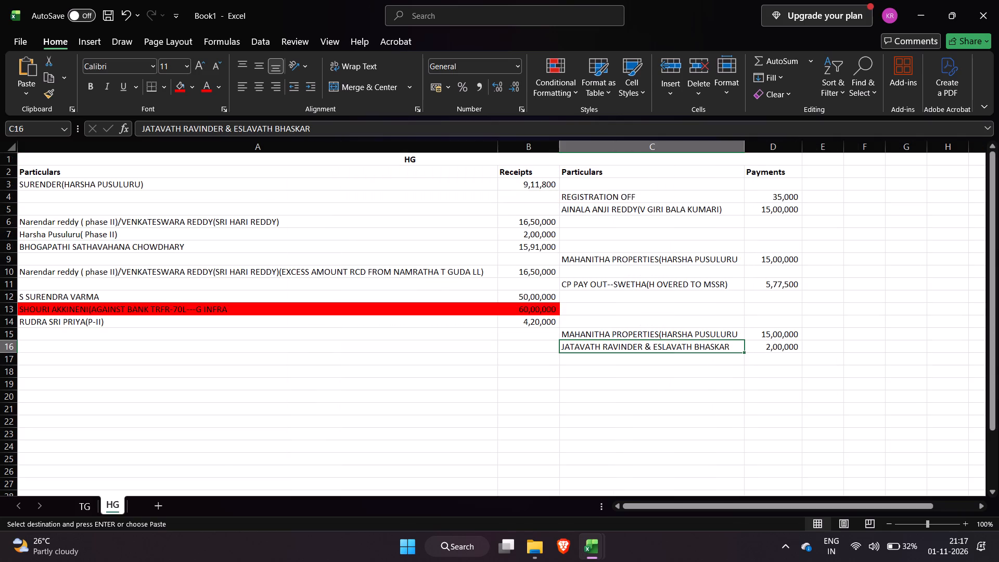
key("Down")
key("Left")
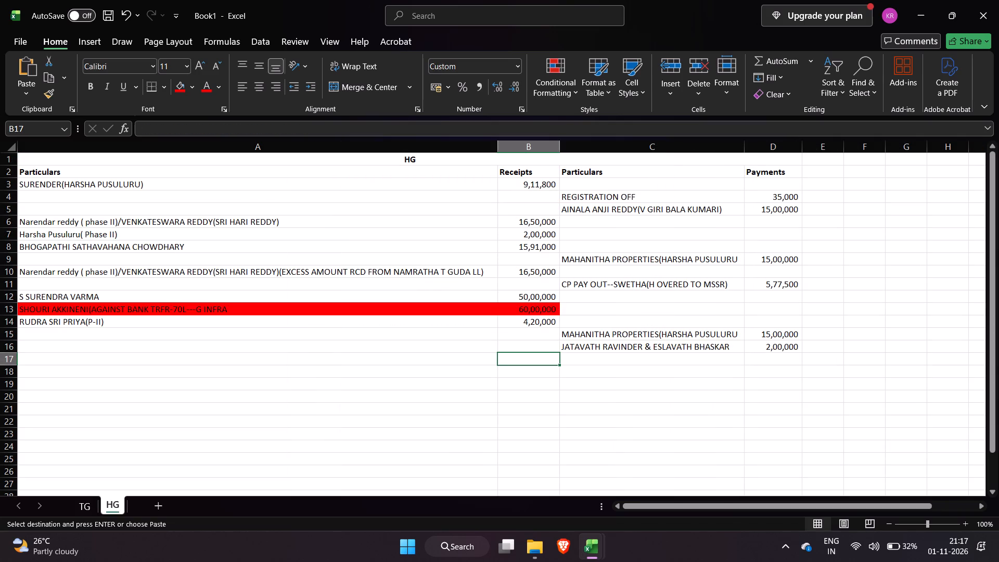
key("ctrl+alt+v")
key("Down")
key("Down")
key("Return")
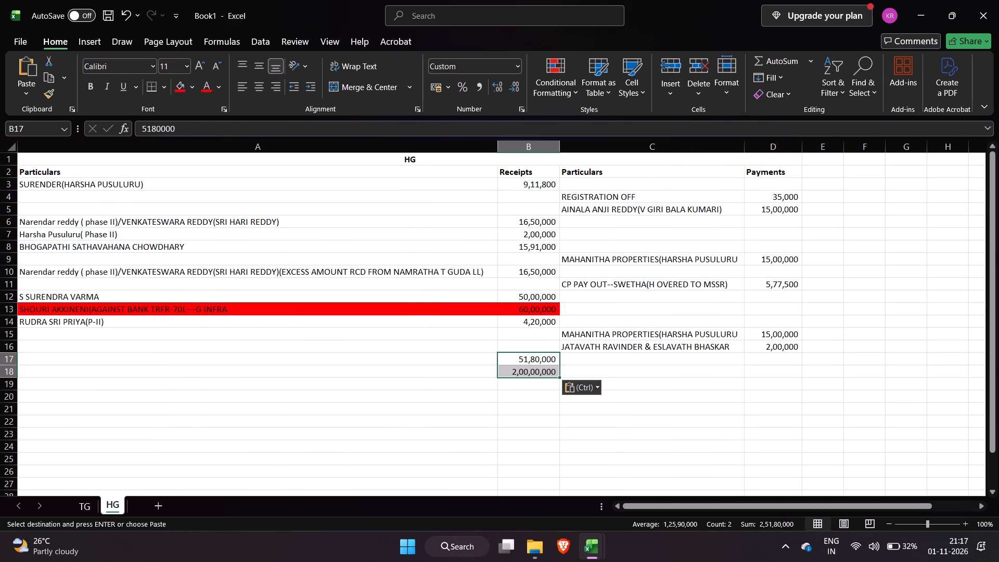
Copy the two receipt particulars from Oct-2026 rows 97–98 into cells A17:A18 of the HG sheet as values only.
key("alt+Tab")
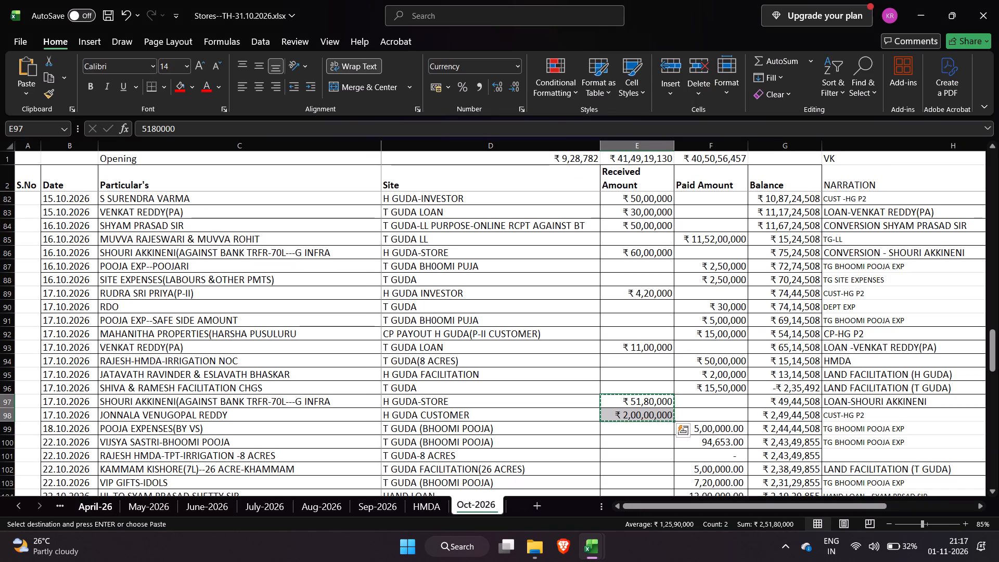
key("Left")
key("Left")
key("shift+Down")
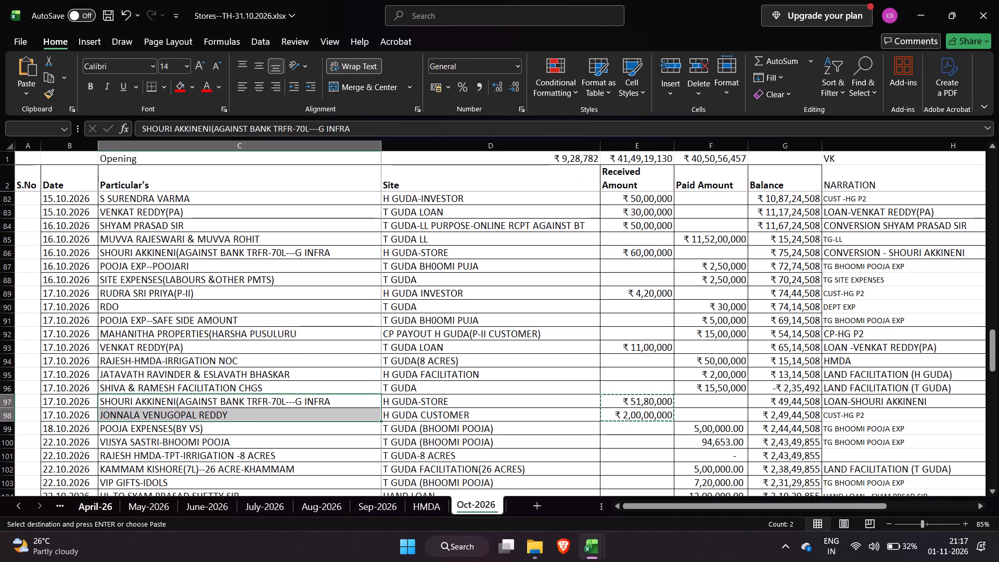
key("shift+Right")
key("shift+Right")
key("shift+Left")
key("shift+Left")
key("ctrl+c")
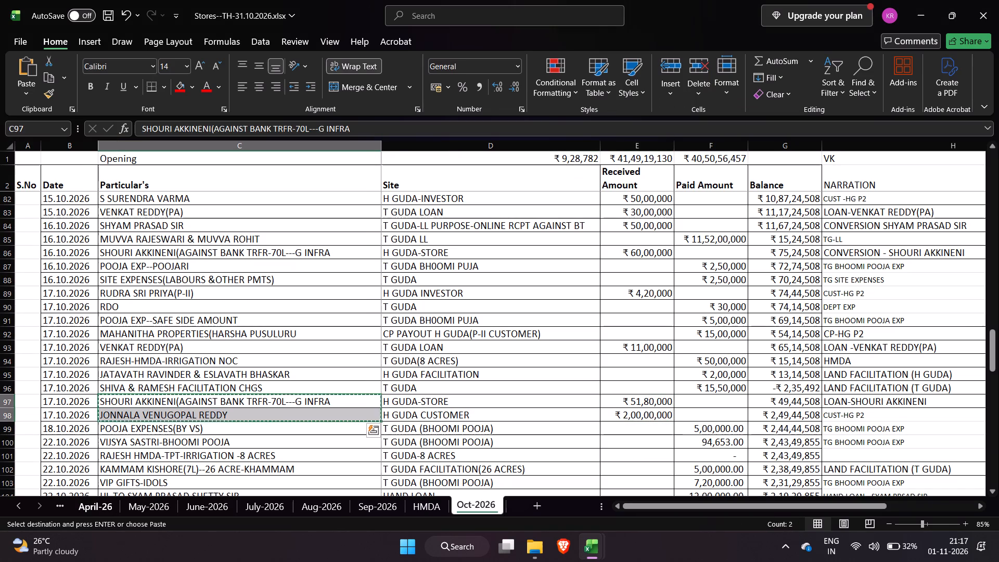
key("alt+Tab")
key("Left")
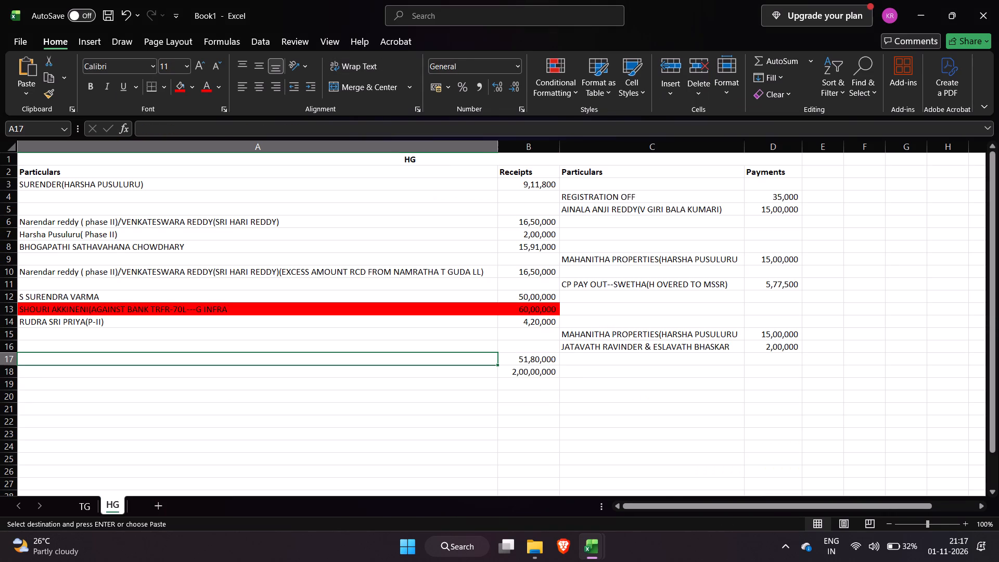
key("ctrl+alt+v")
key("Down")
key("Down")
key("Return")
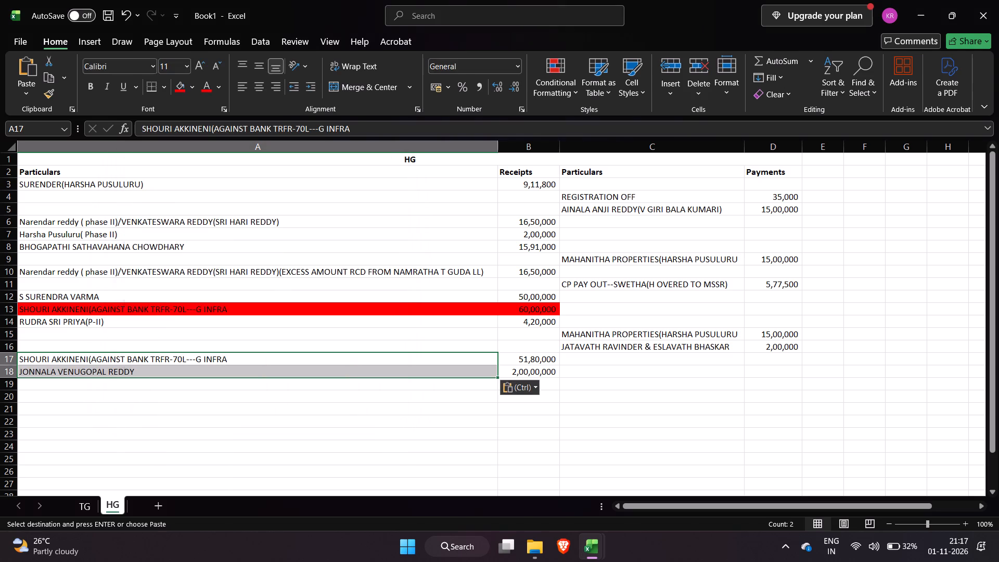
Fill the 51,80,000 bank-transfer receipt entry, cells A17:B17 of the HG sheet, with red.
key("alt+Tab")
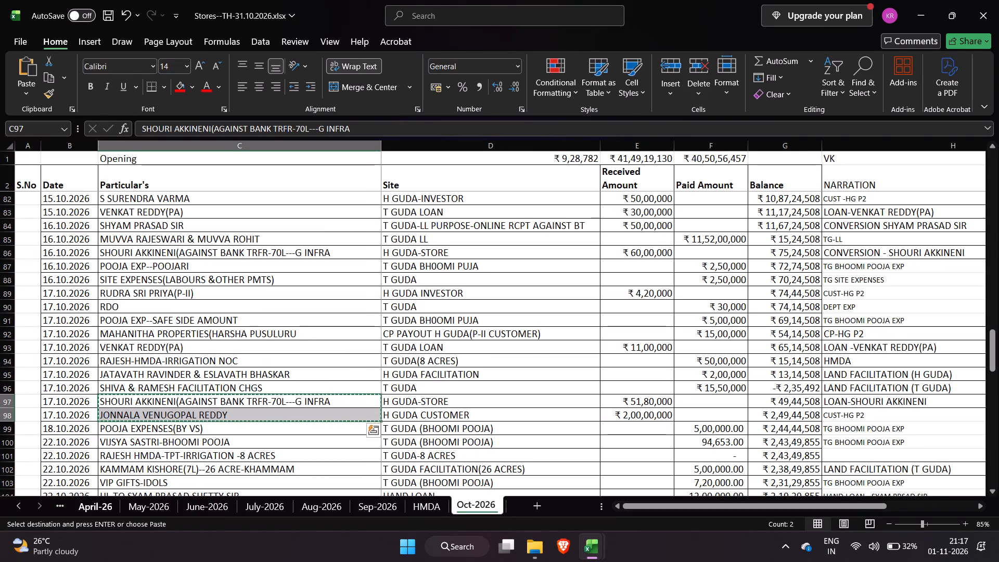
key("Up")
key("Right")
key("Right")
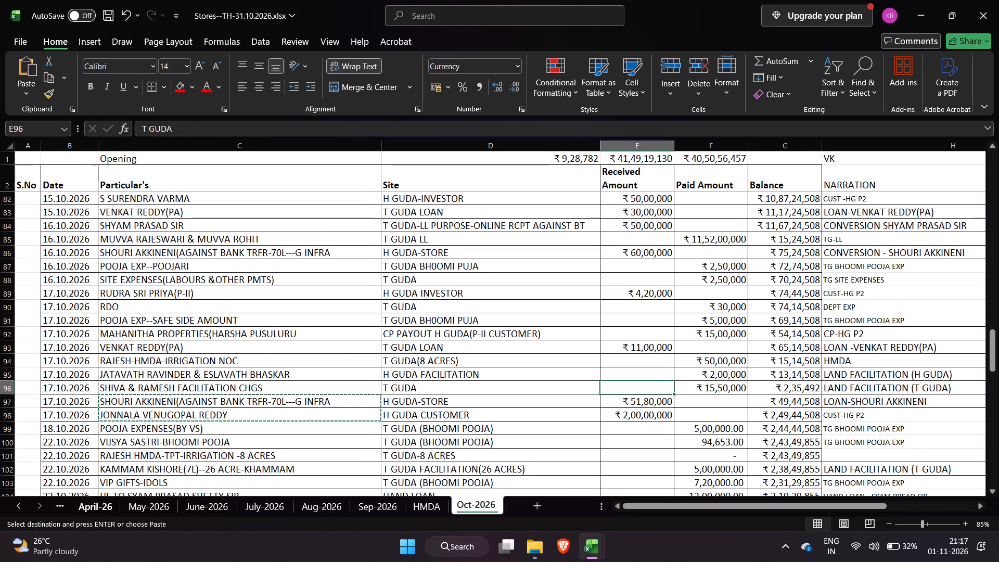
key("Down")
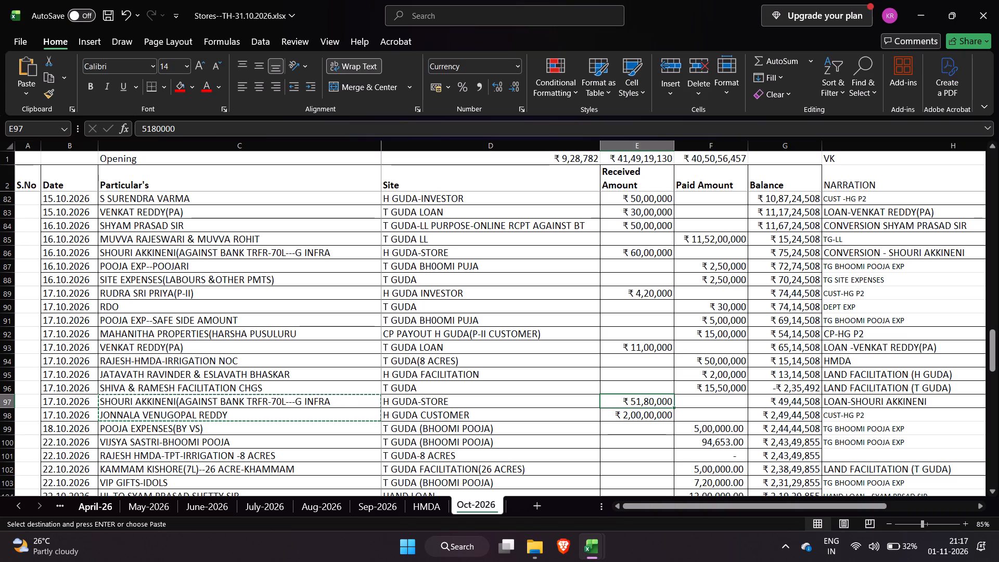
key("alt+Tab")
key("Up")
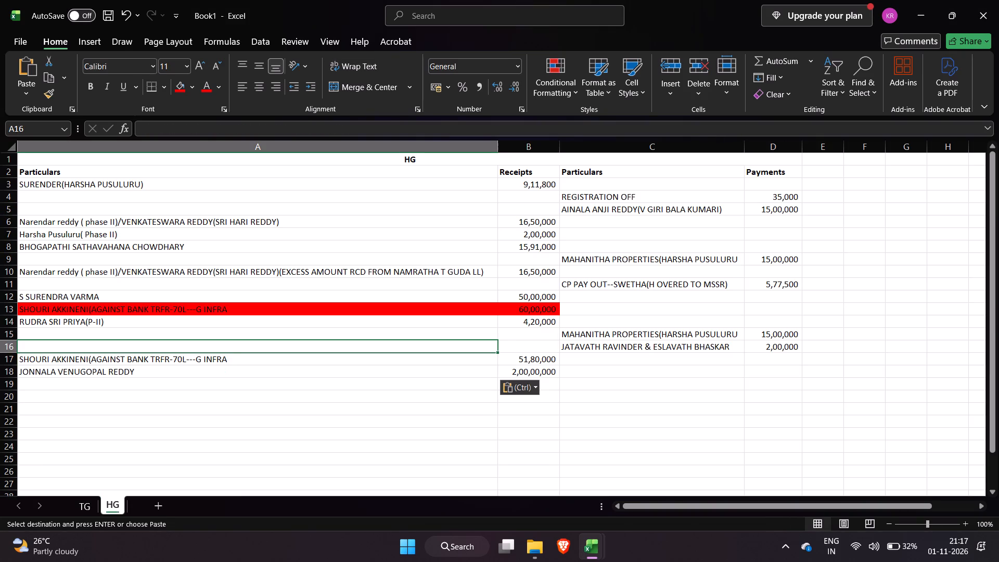
key("Down")
key("shift+Right")
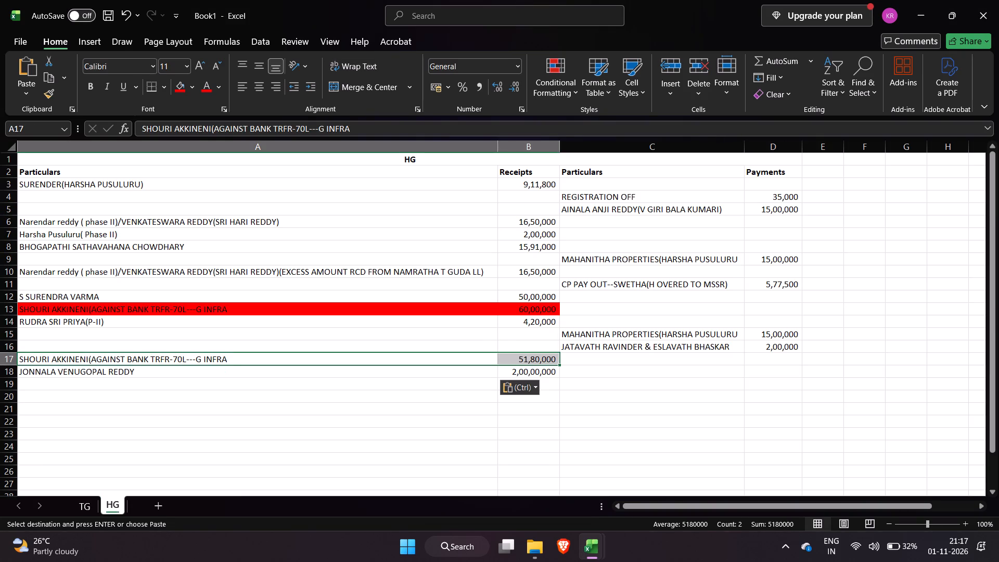
left_click(177, 88)
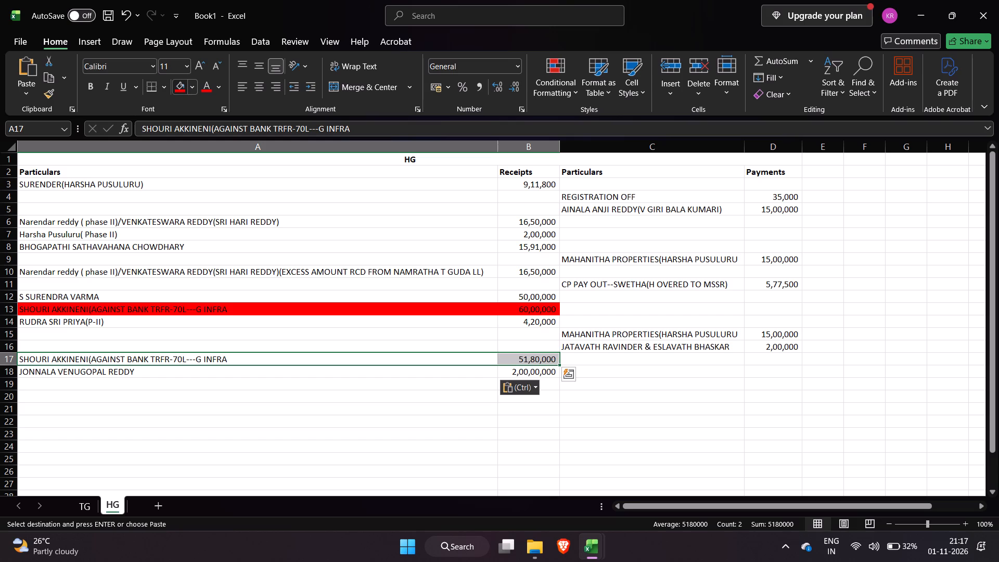
key("Down")
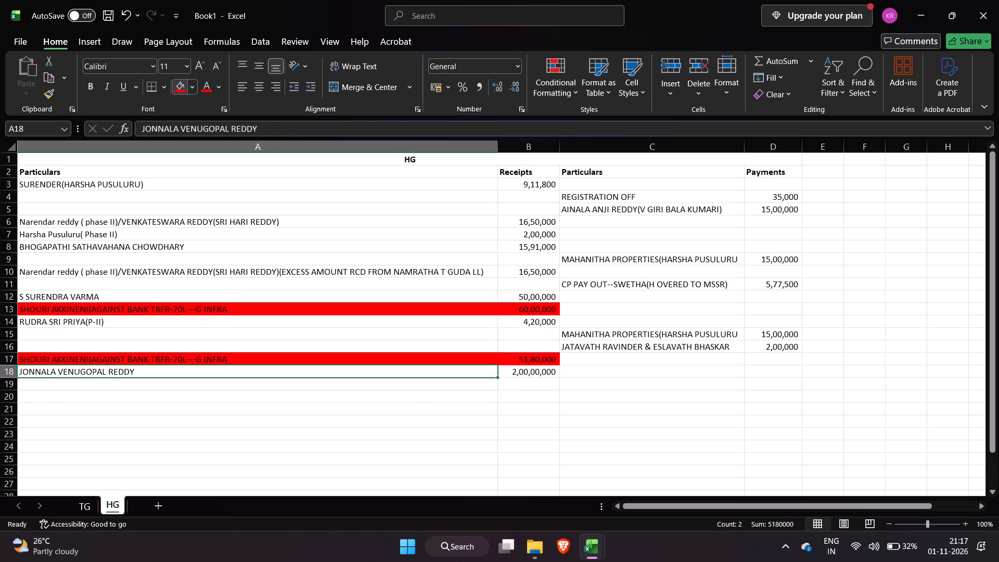
Copy the paid amounts 5,00,000 and 94,653 from Oct-2026 rows 99–100 into cells D50:D51 of the TG sheet as values only.
key("alt+Tab")
key("Down")
key("Down")
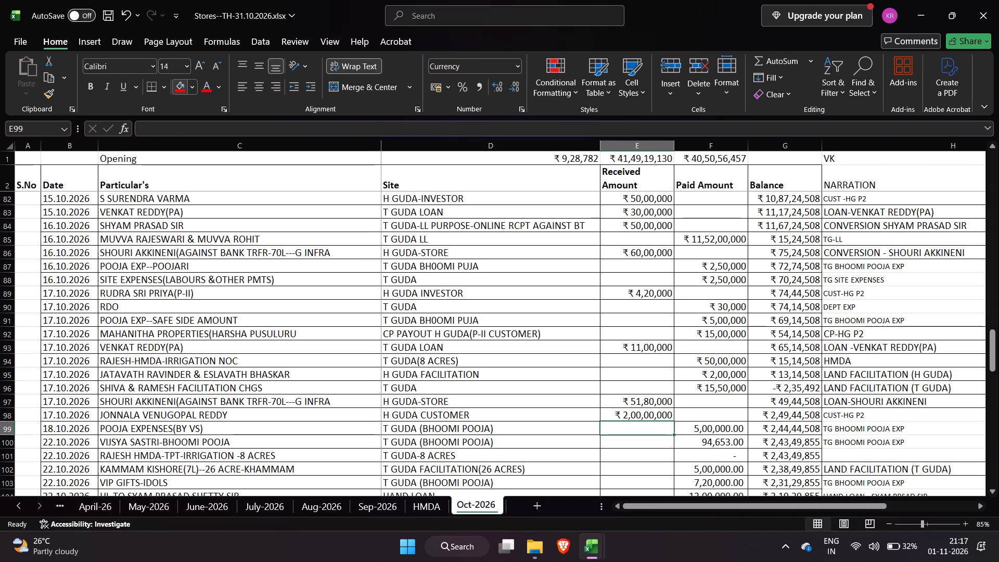
key("Right")
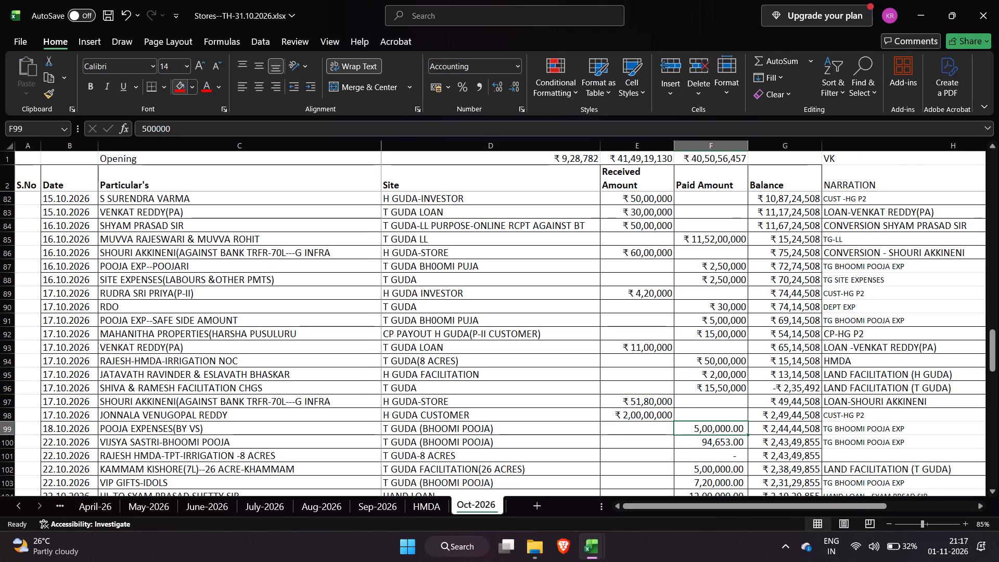
key("shift+Down")
key("ctrl+c")
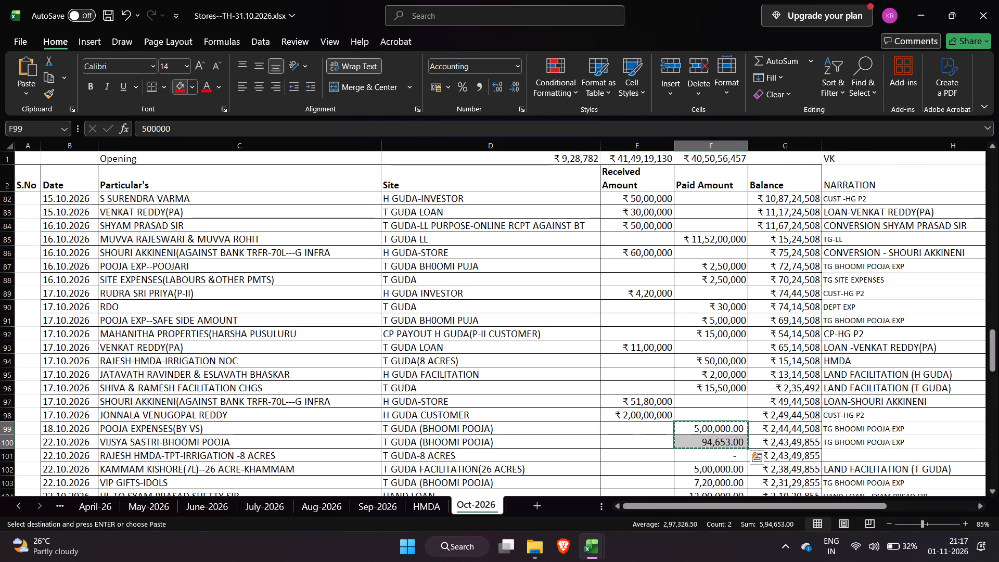
key("alt+Tab")
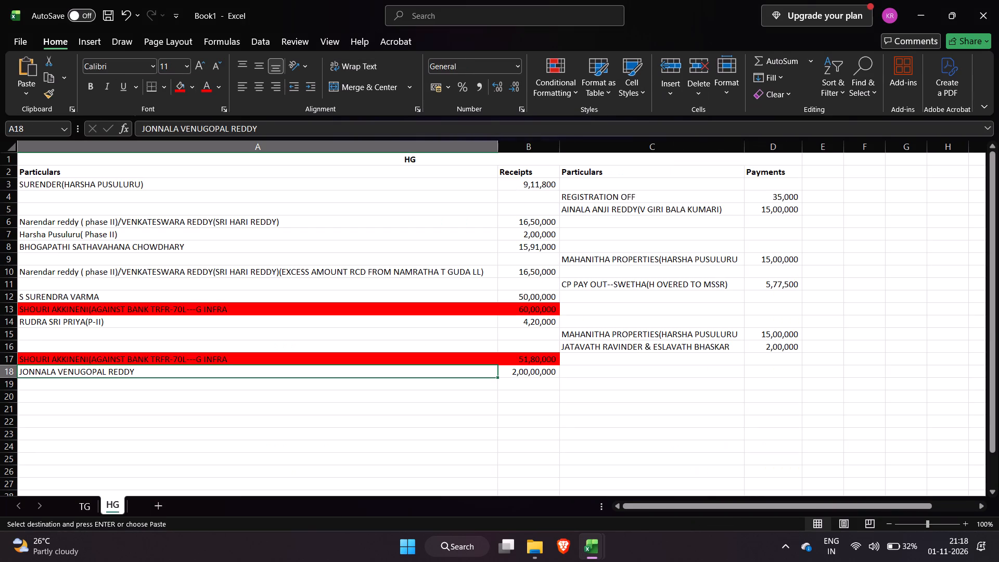
left_click(82, 506)
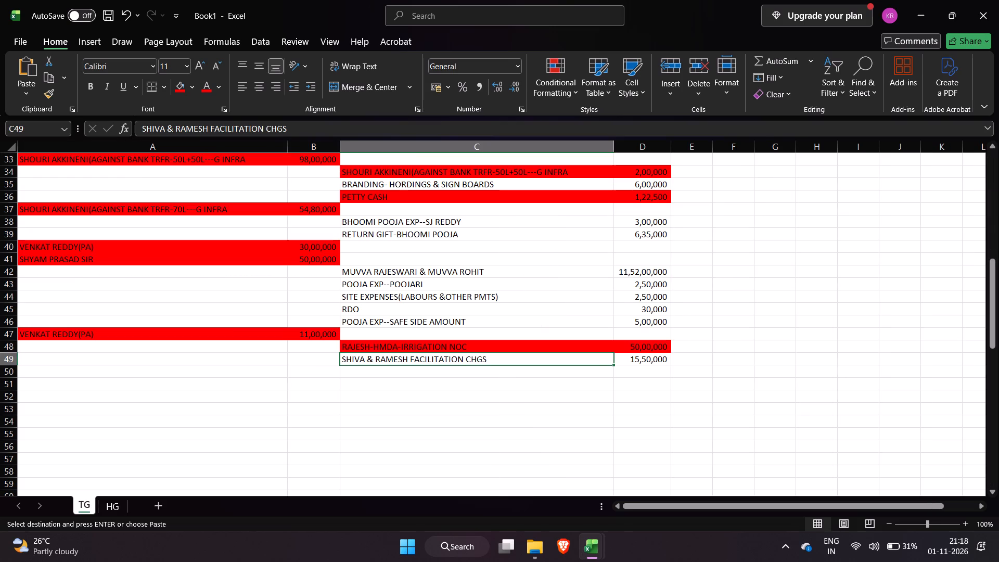
key("Down")
key("Right")
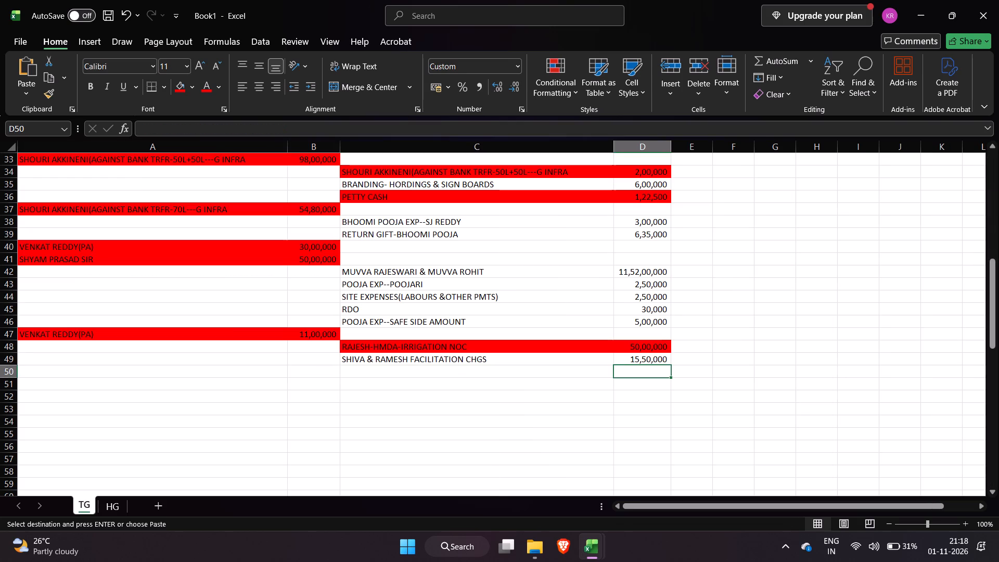
key("ctrl+alt+v")
key("Down")
key("Down")
key("Return")
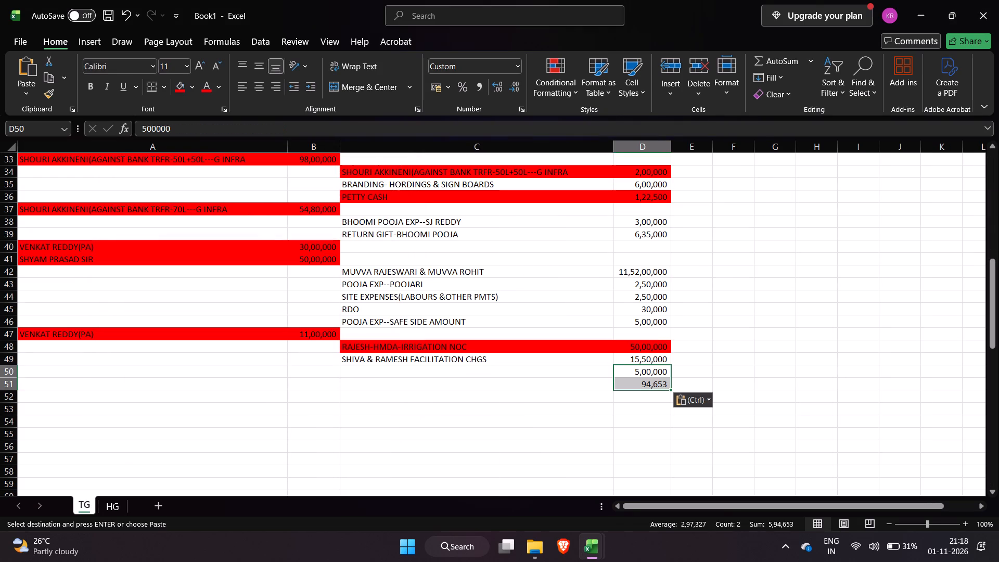
Copy the two pooja expense particulars from Oct-2026 rows 99–100 into cells C50:C51 of the TG sheet as values only.
key("Left")
key("alt+Tab")
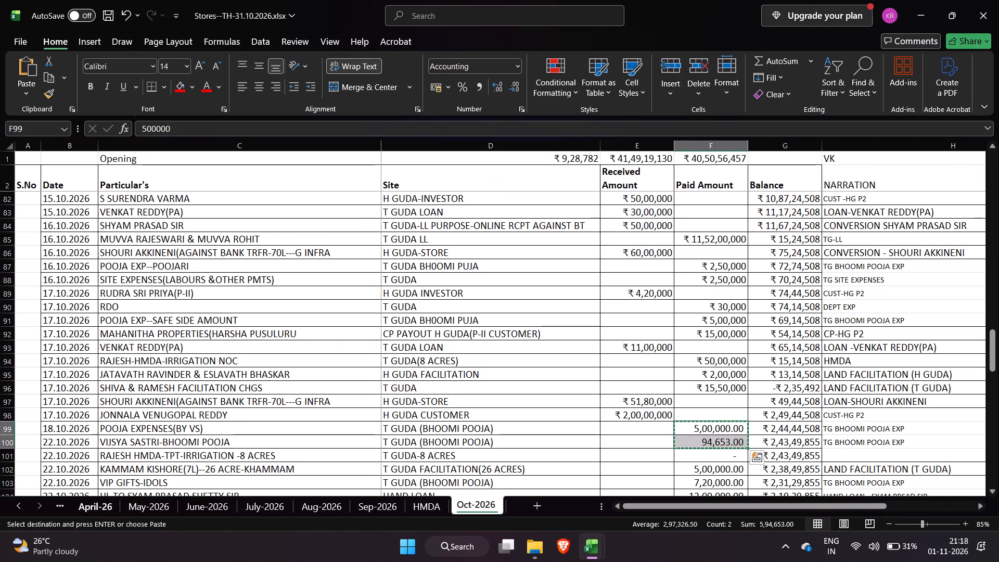
key("Left")
key("Left")
key("Left")
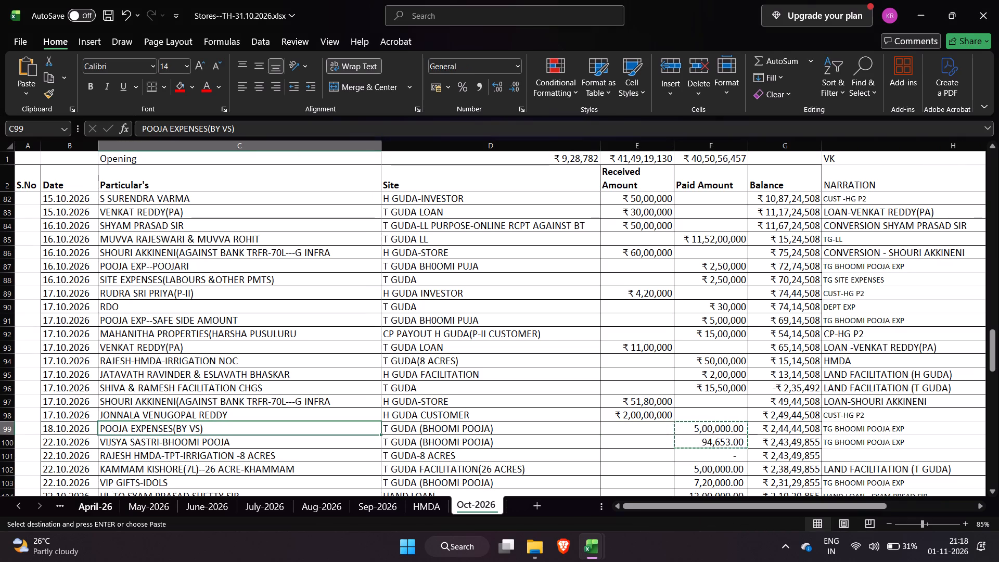
key("shift+Down")
key("ctrl+c")
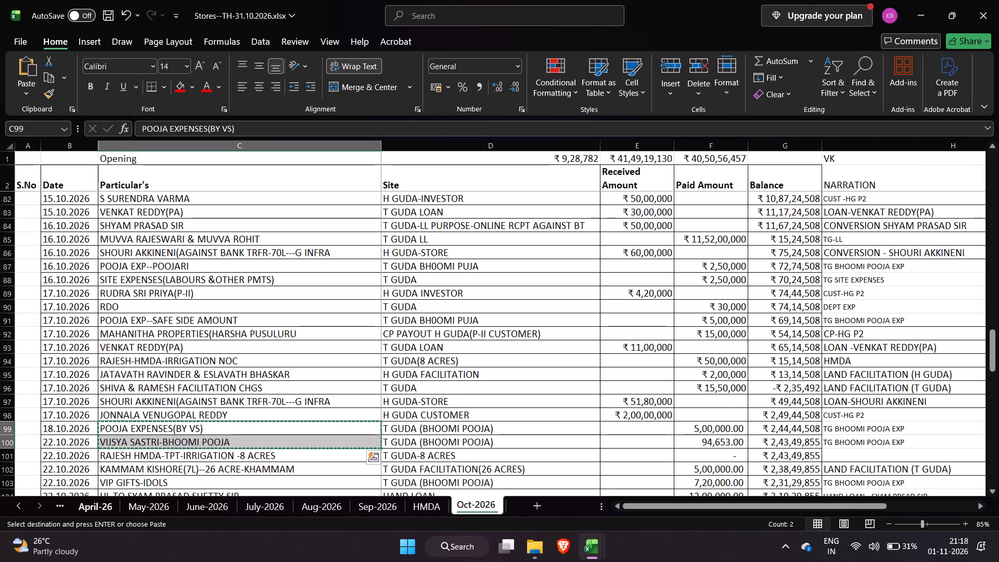
key("shift+Right")
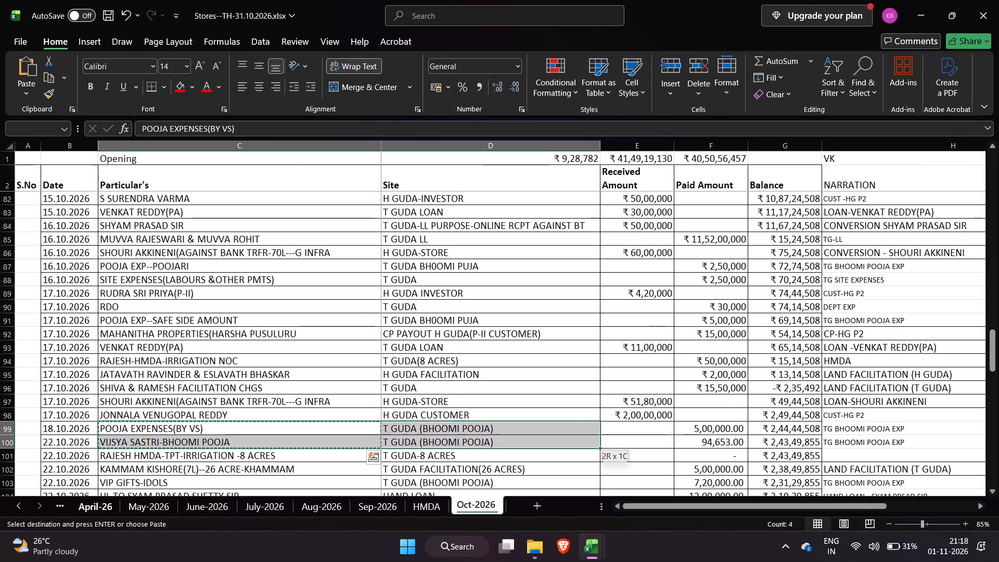
key("shift+Right")
key("shift+Right")
key("alt+Tab")
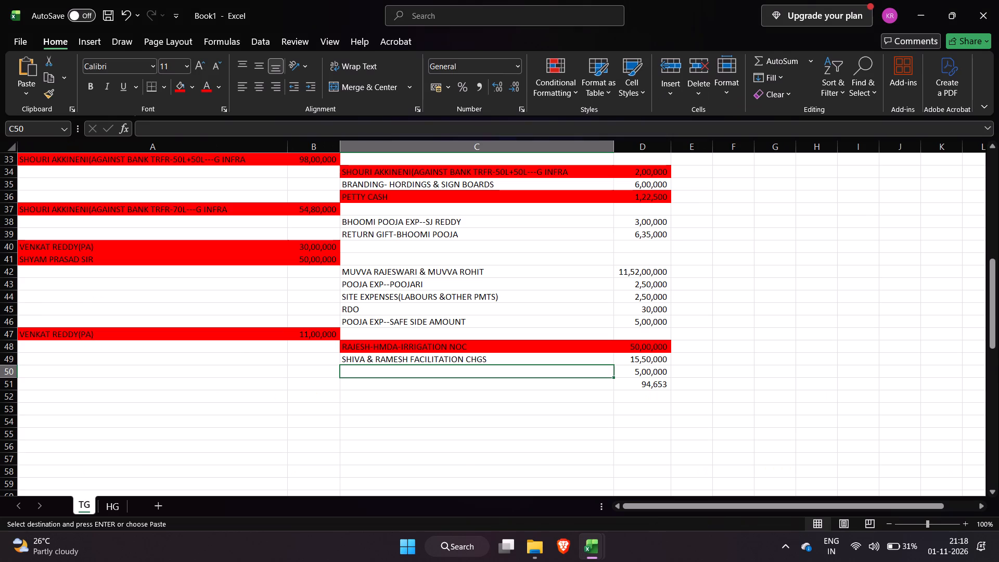
key("alt+Tab")
key("shift+Left")
key("shift+Left")
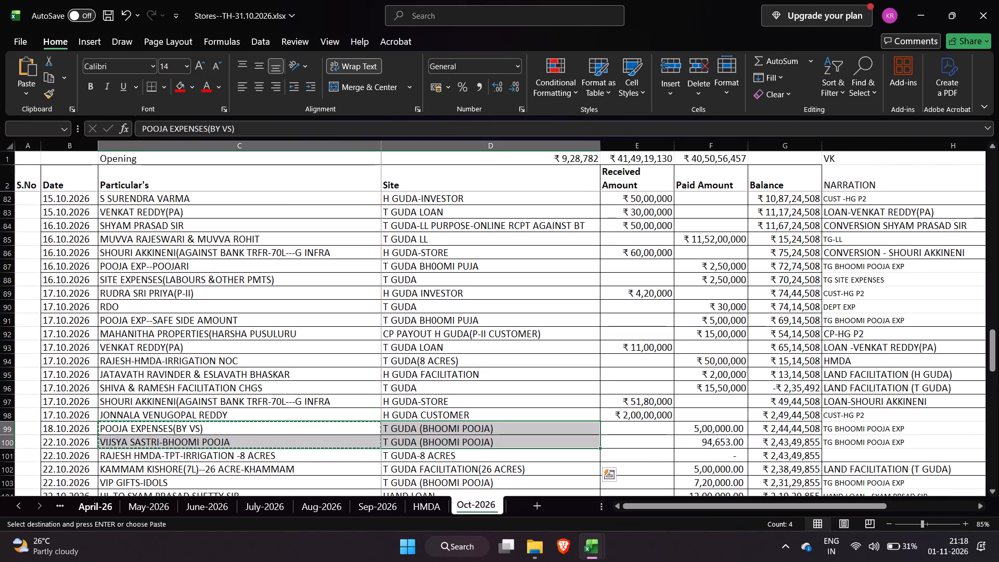
key("shift+Left")
key("ctrl+c")
key("alt+Tab")
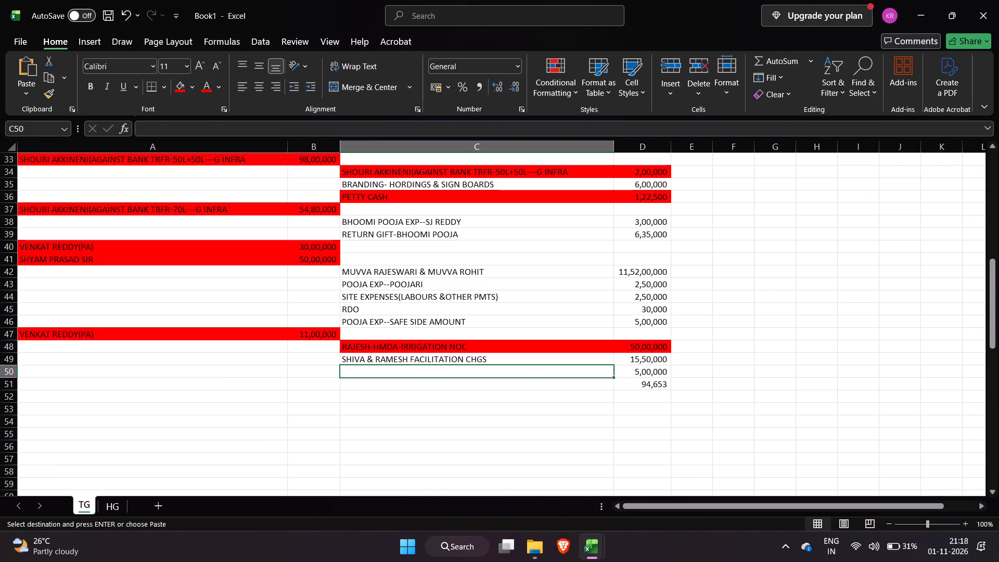
key("ctrl+alt+v")
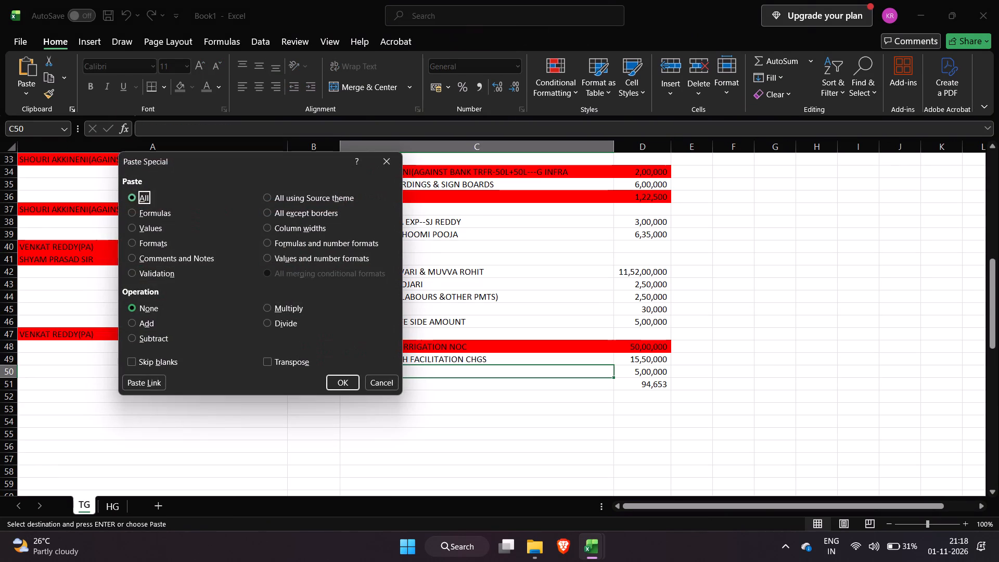
key("Down")
key("Down")
key("Return")
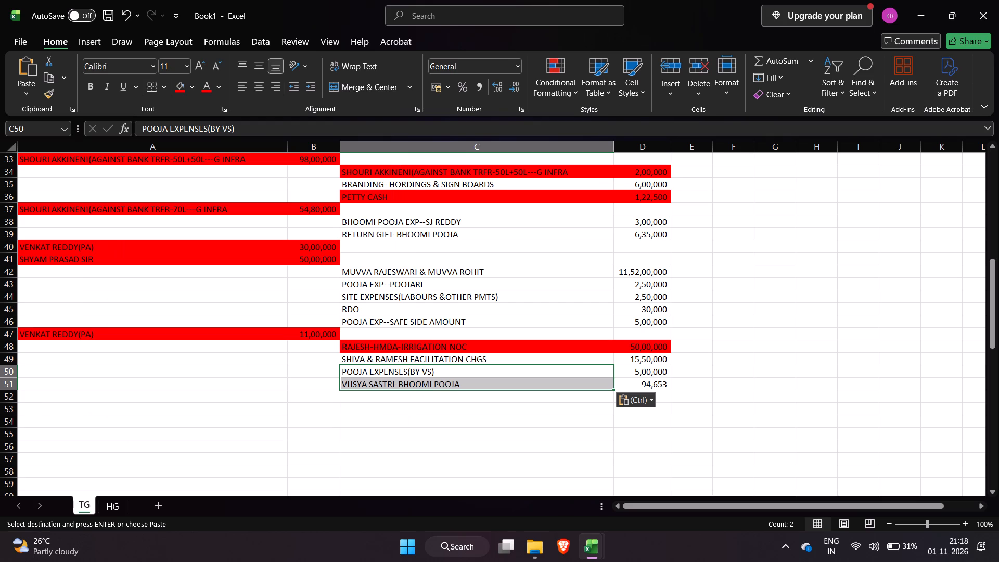
Examine the irrigation and 26-acre facilitation entries in Oct-2026 rows 101–102, including their site, paid amount, balance formula and narration.
key("alt+Tab")
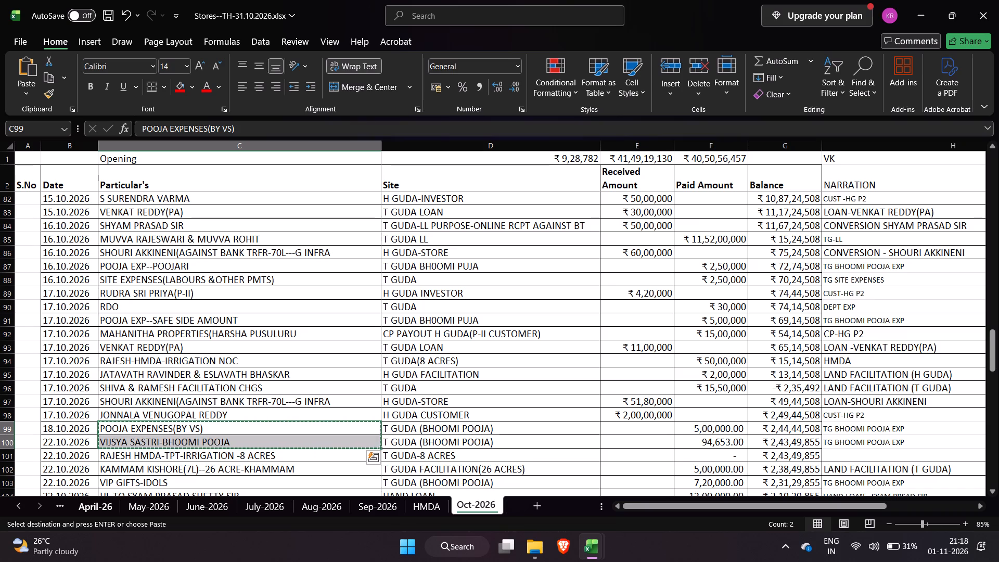
key("Down")
key("Right")
key("Right")
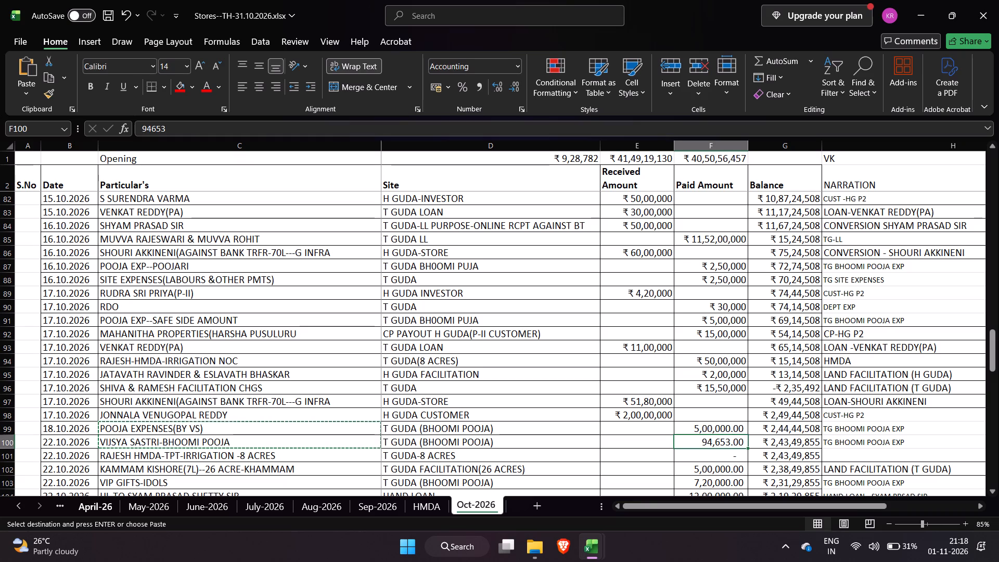
key("Down")
key("Left")
key("Left")
key("Left")
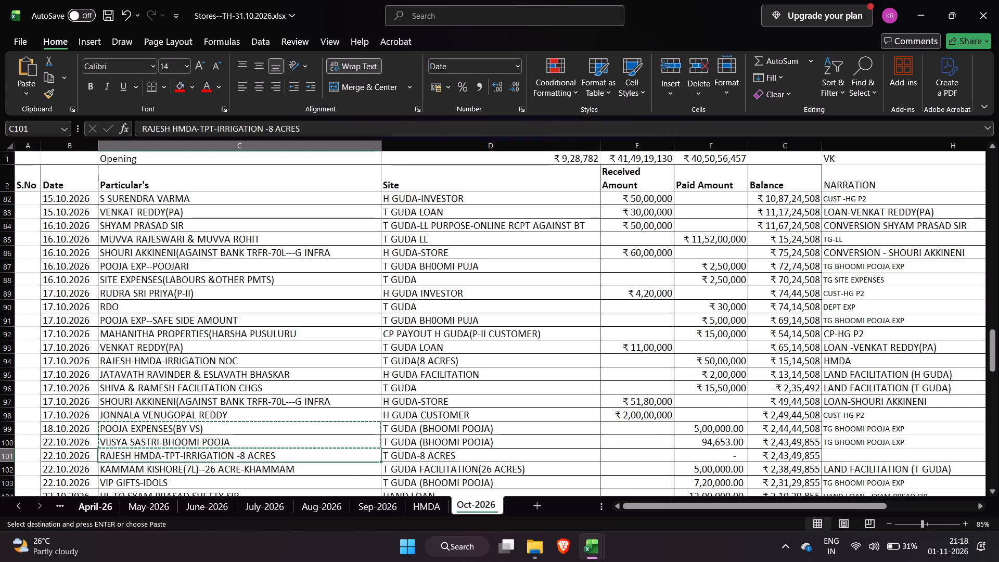
key("Right")
key("Right")
key("Right")
key("Right")
key("Right")
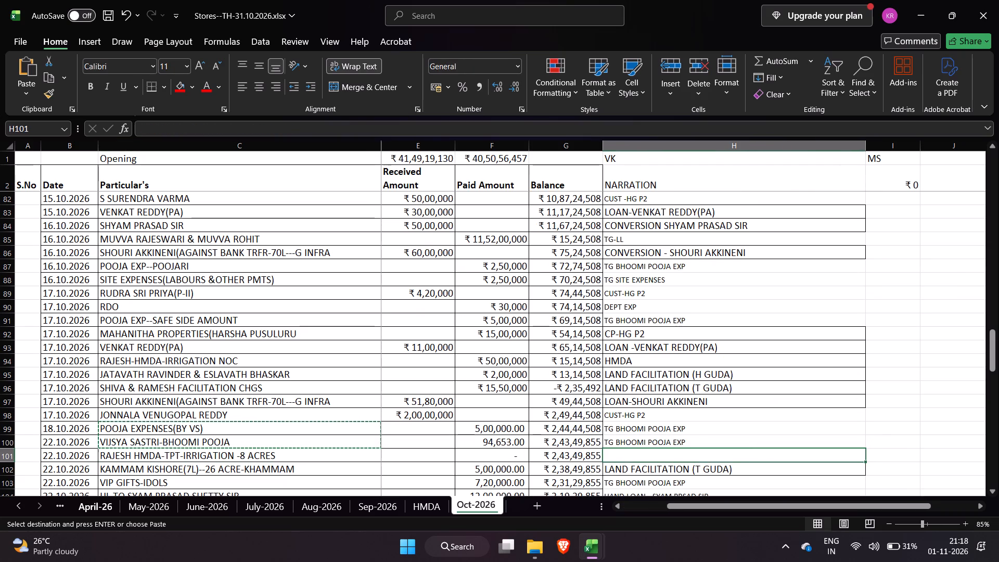
key("Left")
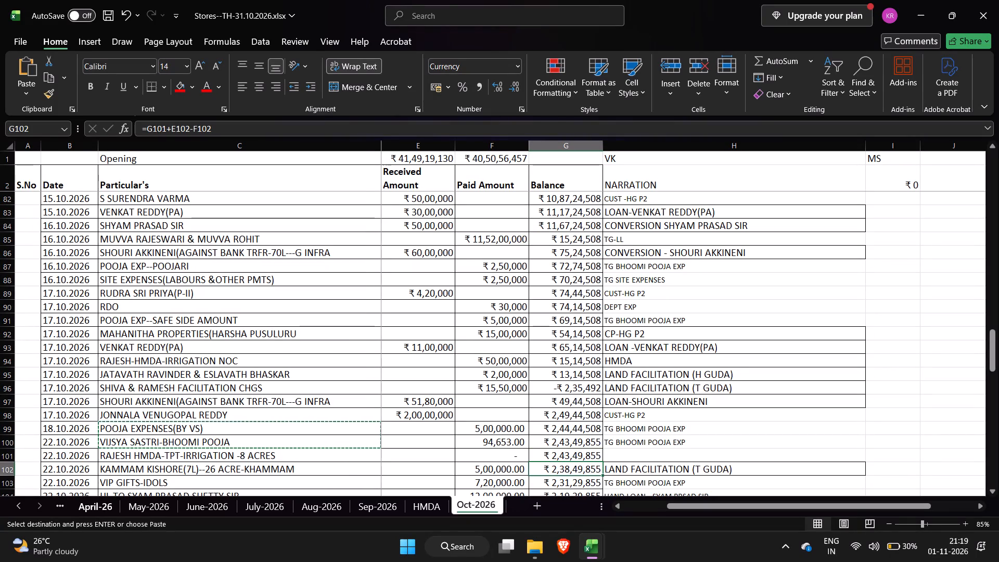
key("Left")
key("Left")
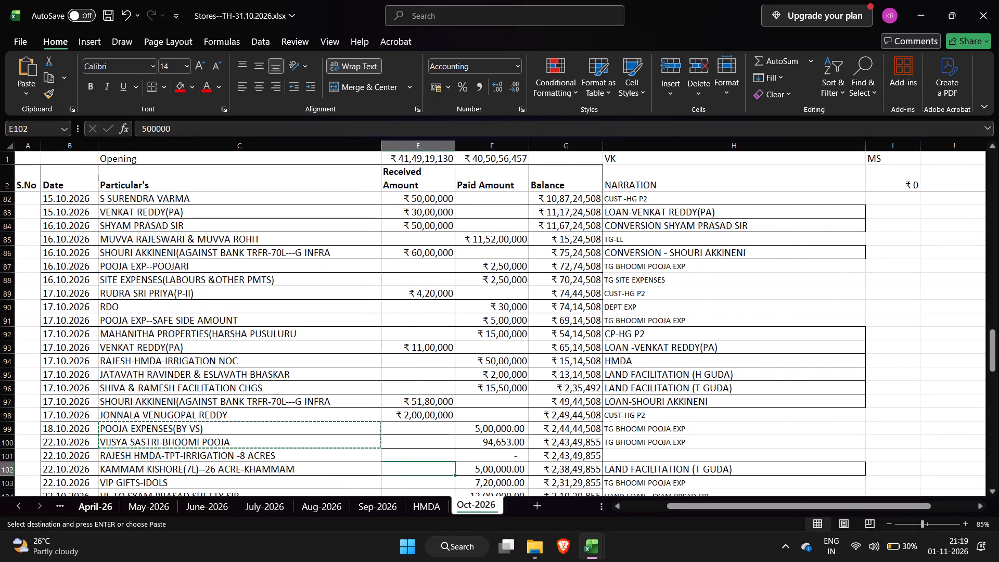
key("Left")
key("Left")
key("Left")
key("Left")
key("Right")
key("Right")
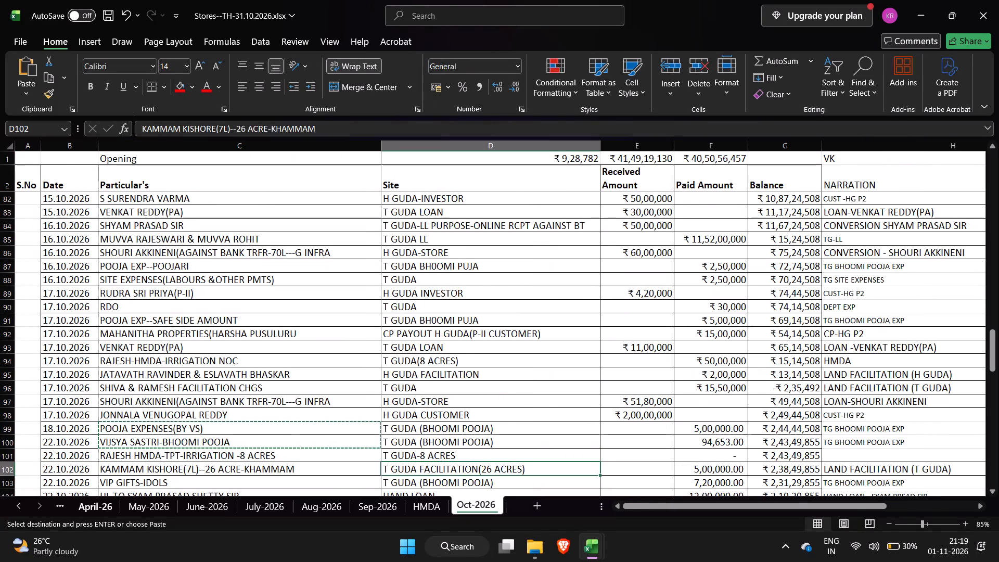
key("Right")
key("Up")
key("Right")
key("Right")
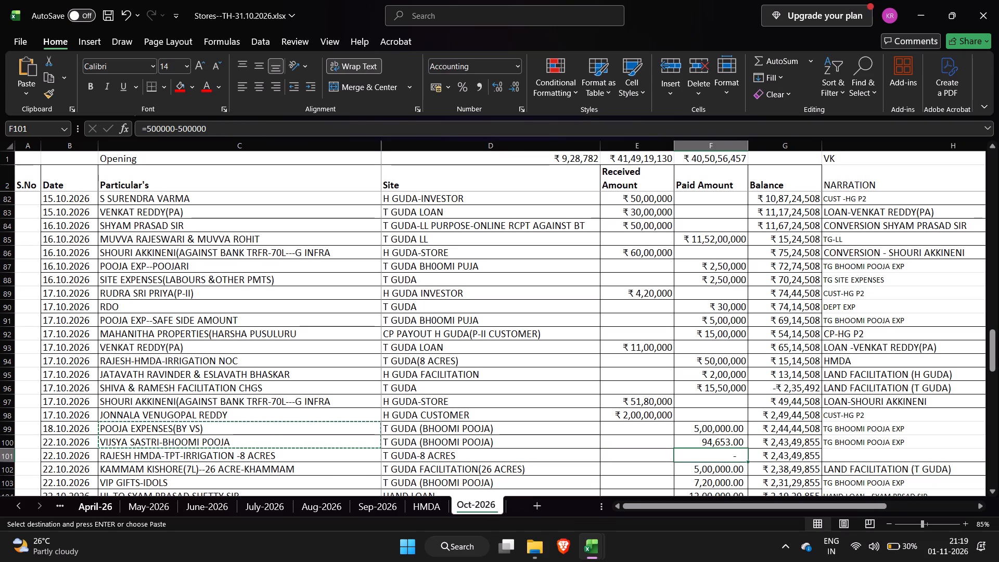
key("Up")
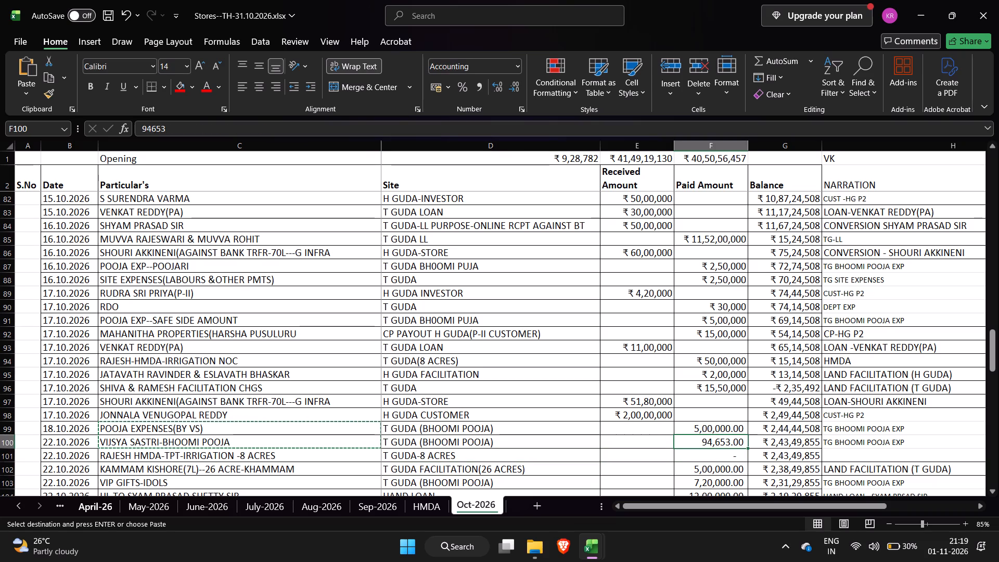
key("Down")
key("Left")
key("Left")
key("Left")
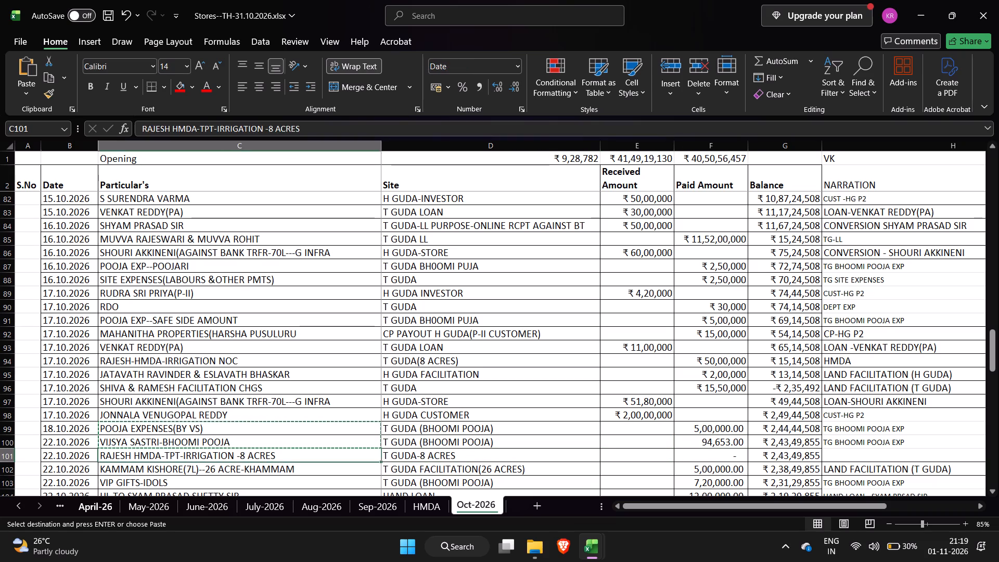
key("Left")
key("Right")
key("Right")
key("Right")
key("Right")
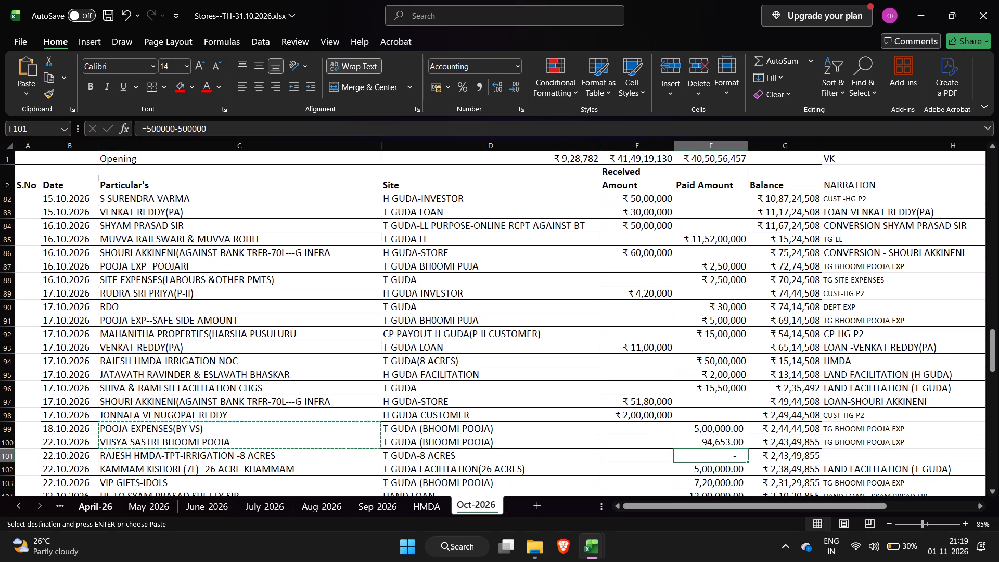
key("Right")
key("Right")
key("Left")
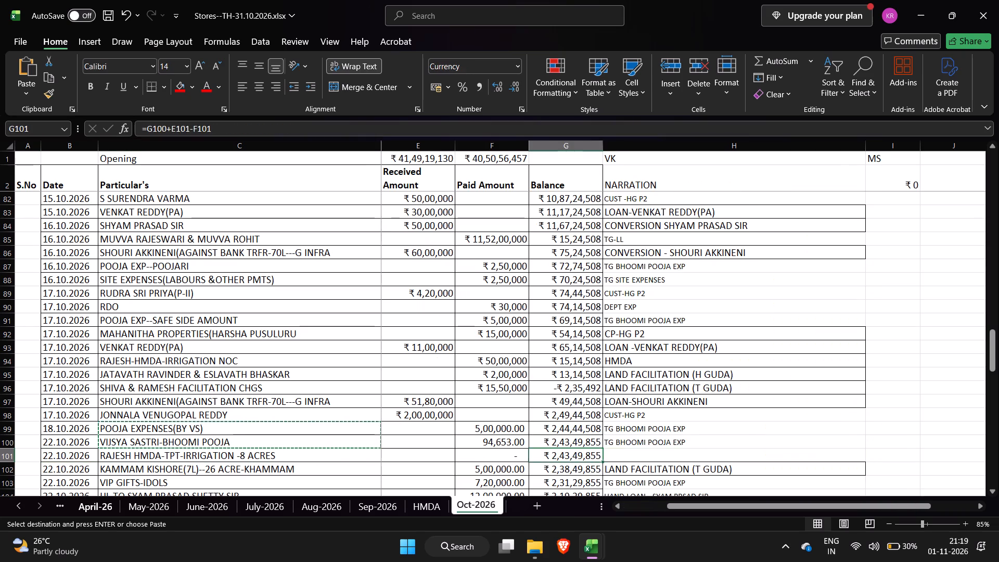
Apply comma style to the paid amount in Oct-2026 cell F101 and reduce it by one decimal place.
key("Left")
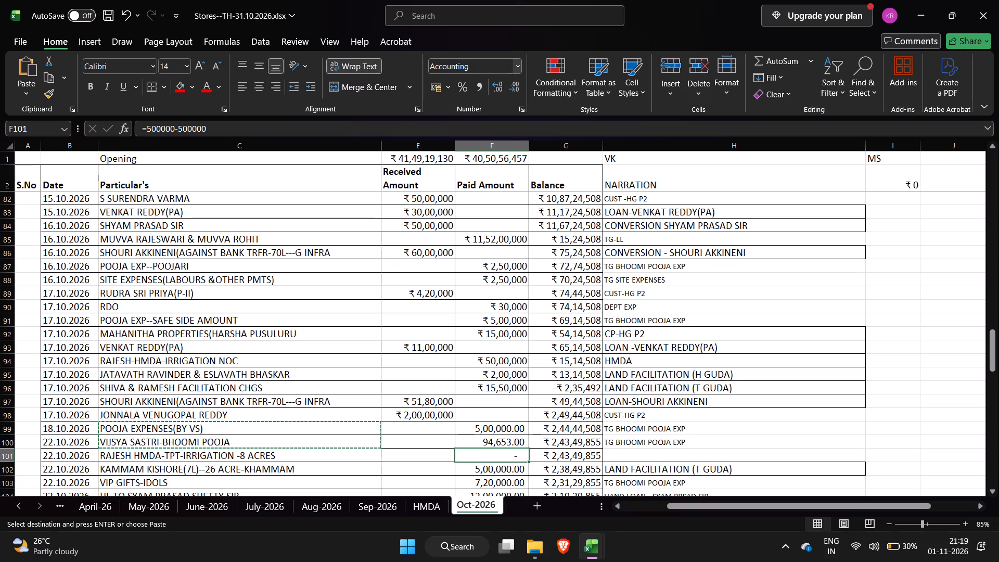
left_click(477, 84)
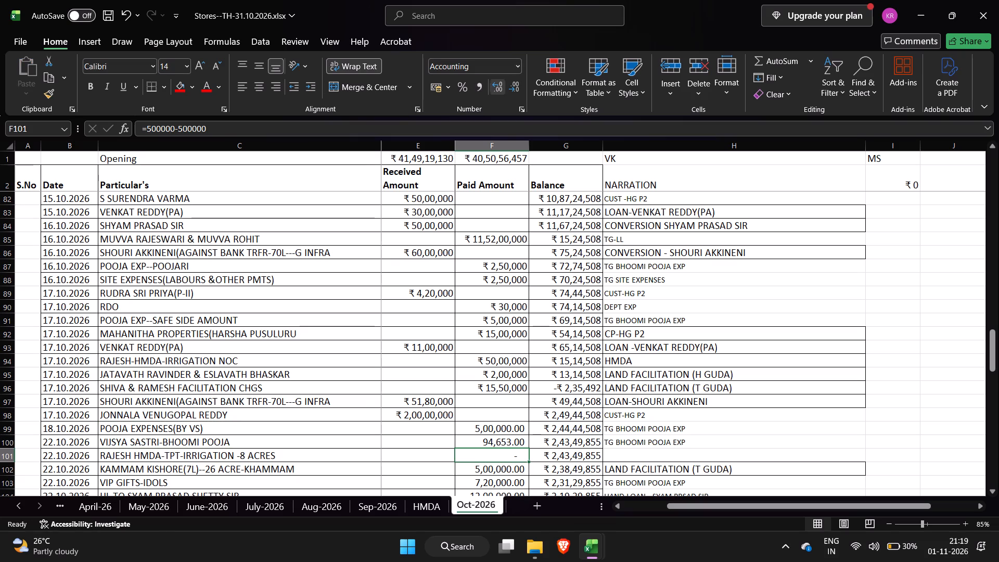
left_click(511, 83)
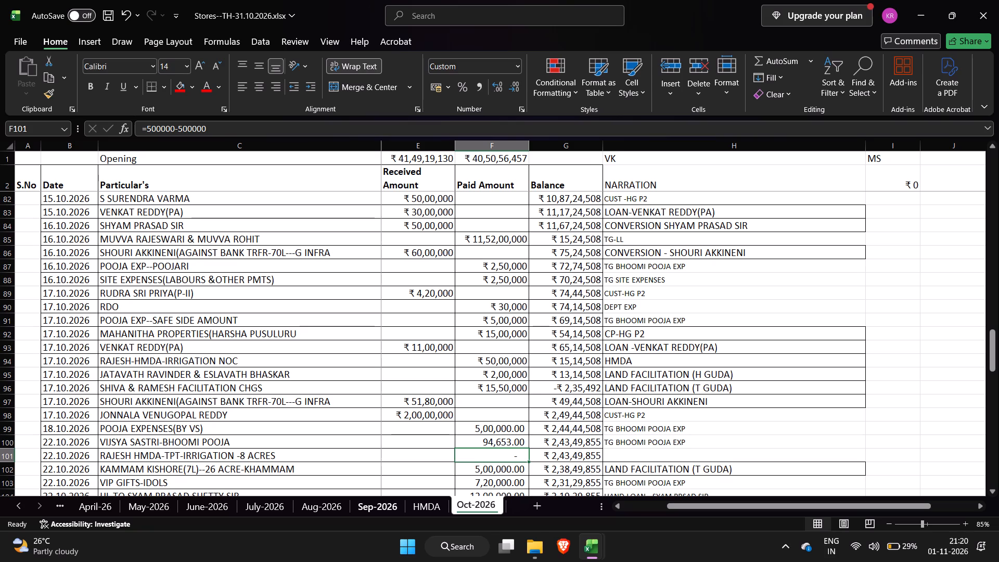
Copy the 8-acre HMDA-TPT irrigation particular from Oct-2026 cell C101 into cell C52 of the TG sheet as values only.
key("Left")
key("Left")
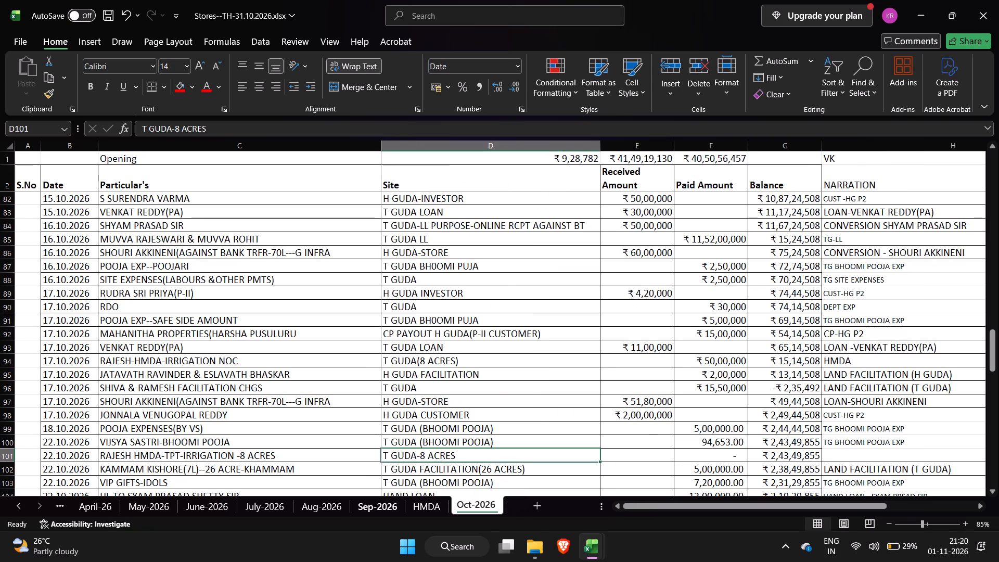
key("Left")
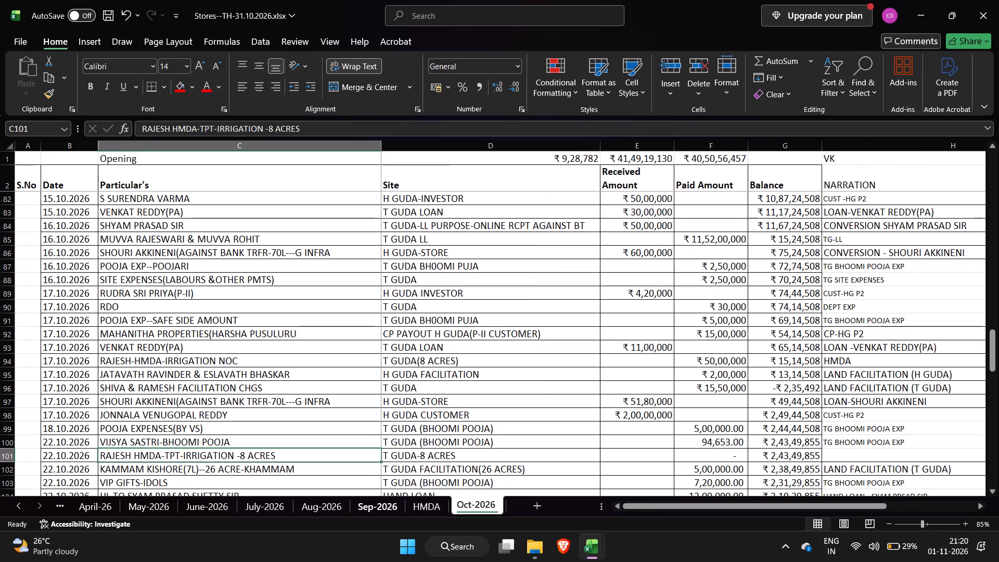
key("ctrl+c")
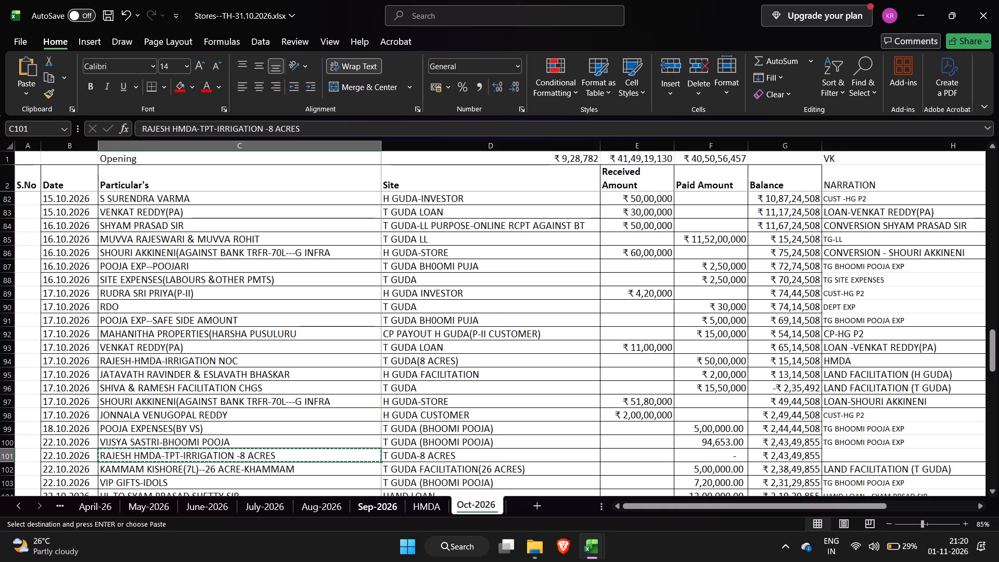
key("alt+Tab")
key("Down")
key("Down")
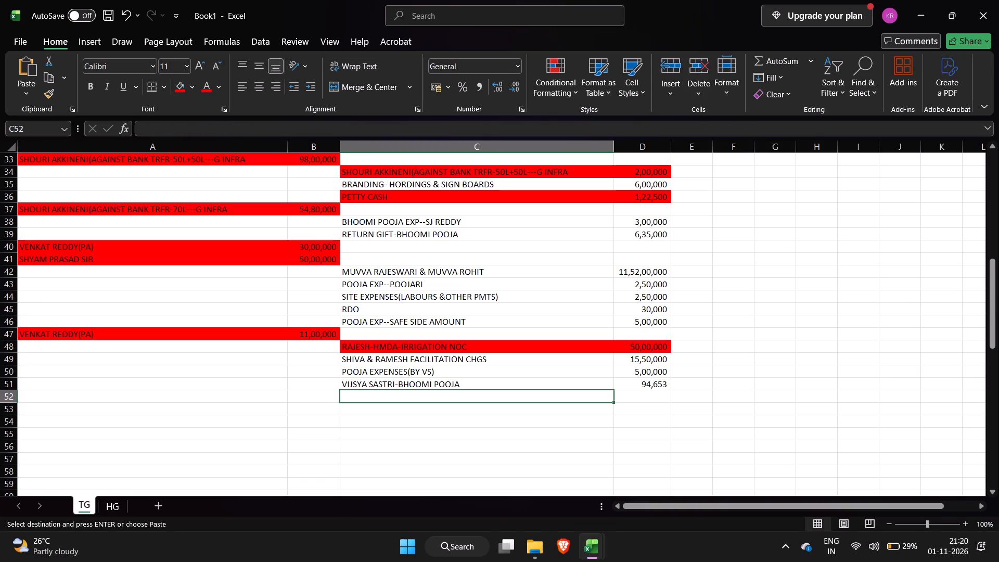
key("alt+Tab")
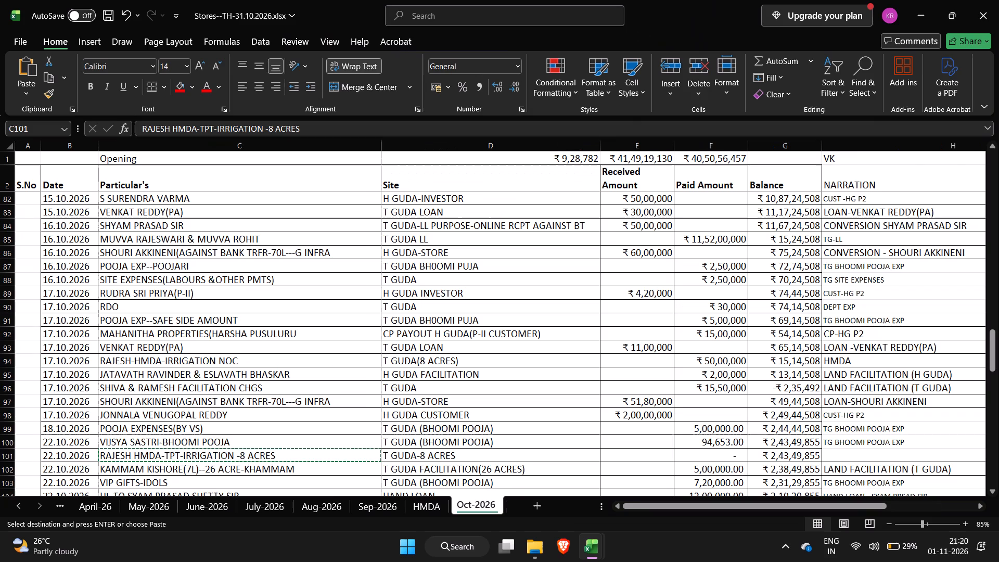
key("ctrl+c")
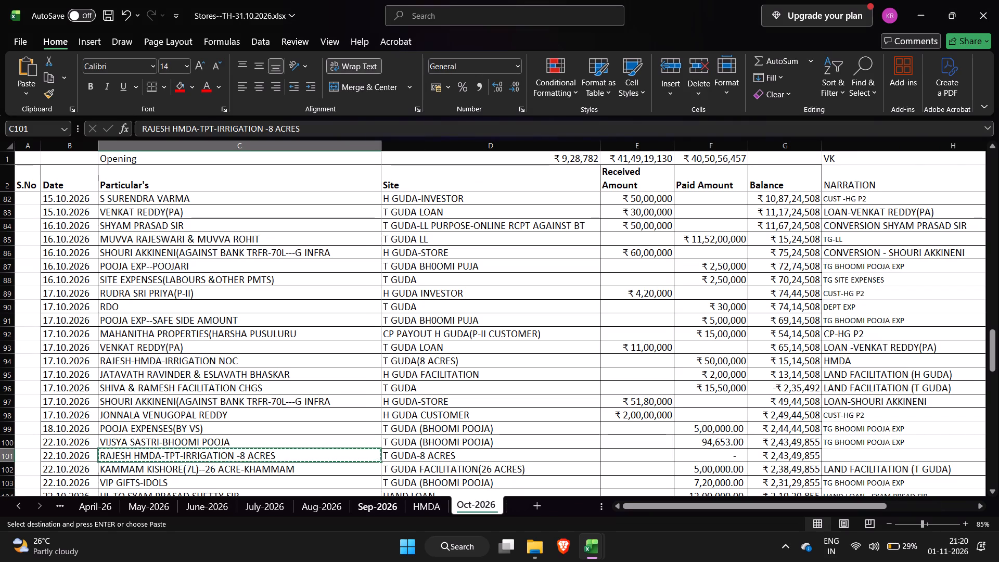
key("alt+Tab")
key("ctrl+alt+v")
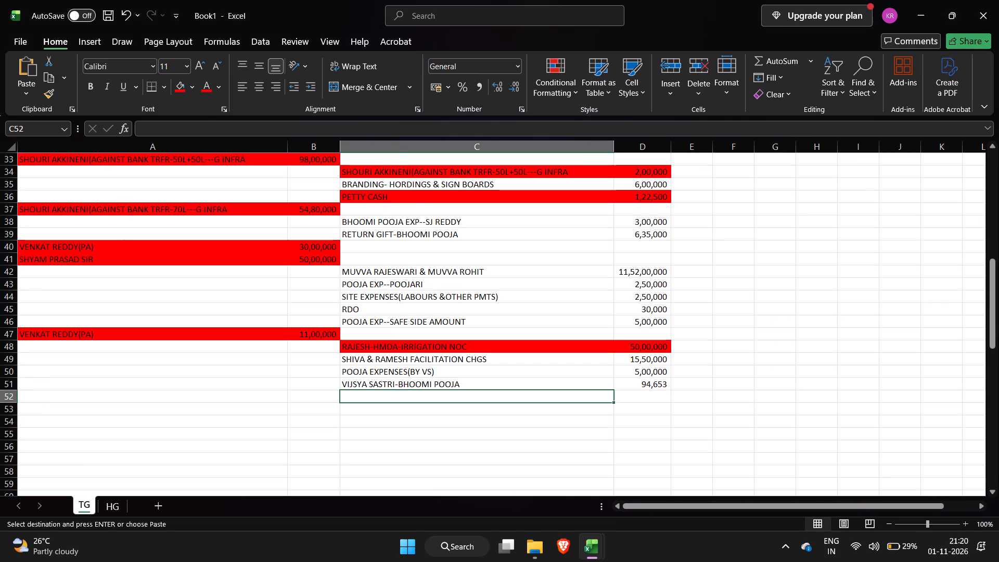
key("Down")
key("Down")
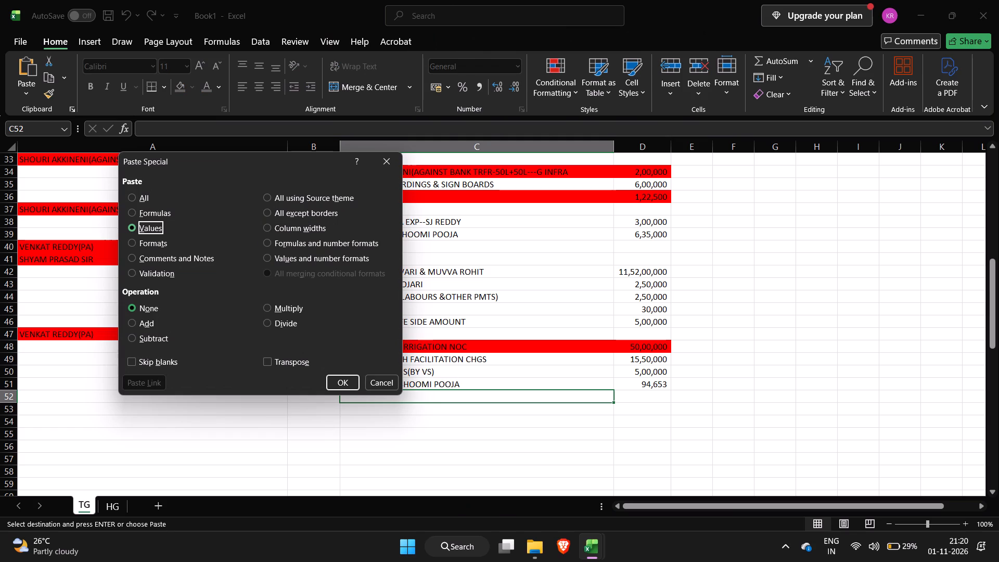
key("Return")
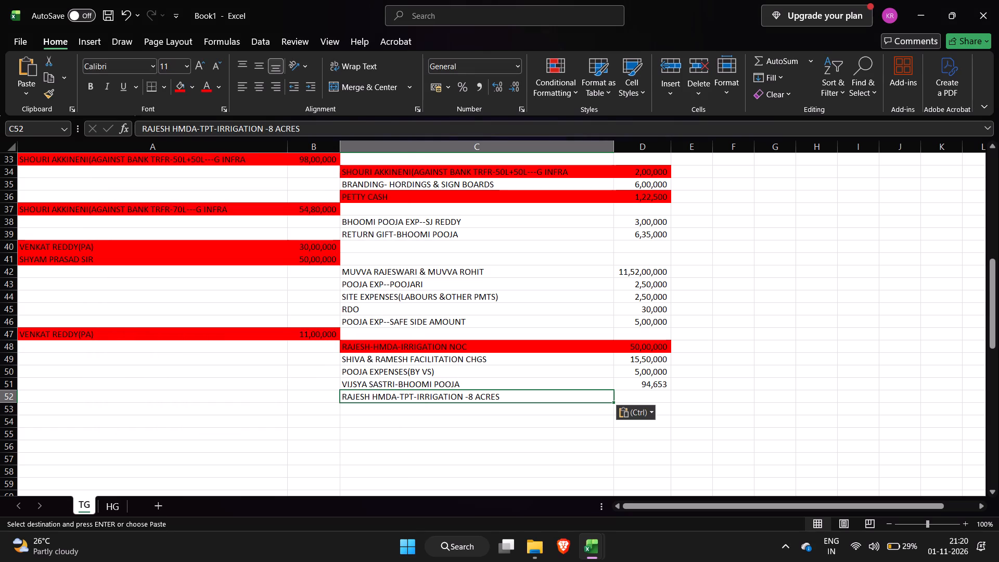
Fill the 8-acre irrigation entry's cells C52:D52 on the TG sheet with red.
key("shift+Right")
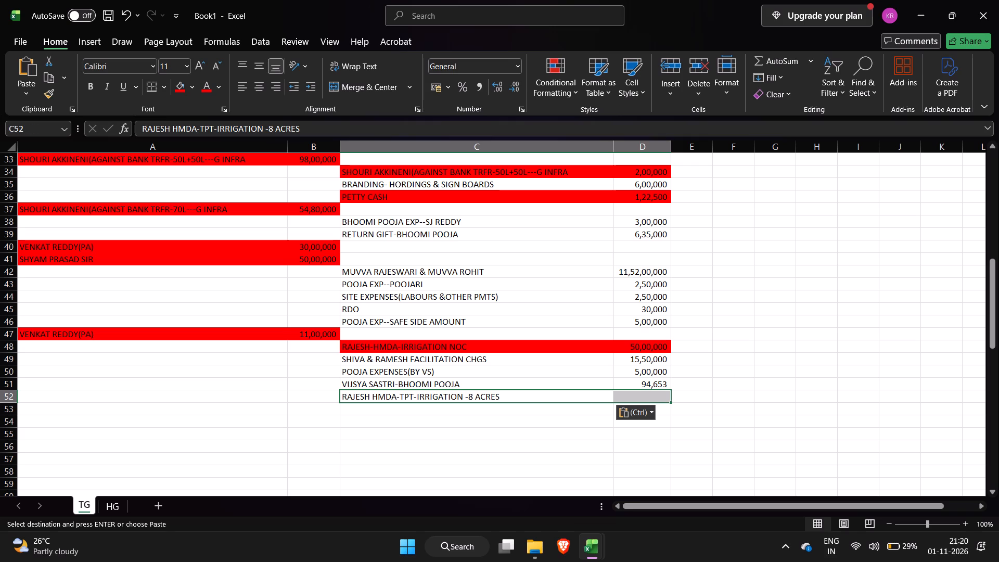
left_click(176, 90)
key("Down")
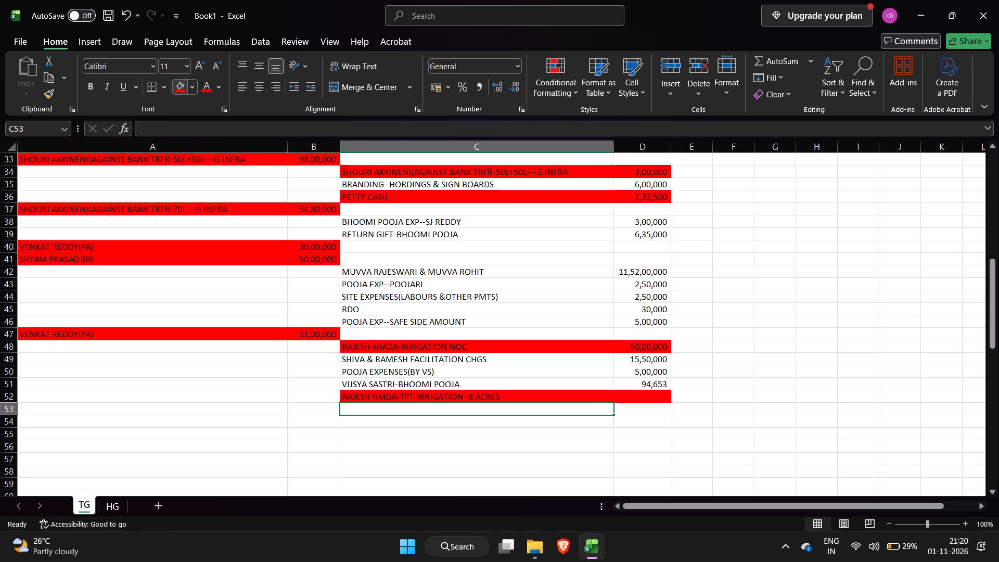
Enter 0 as the paid amount for the 8-acre irrigation entry in TG cell D52.
key("Up")
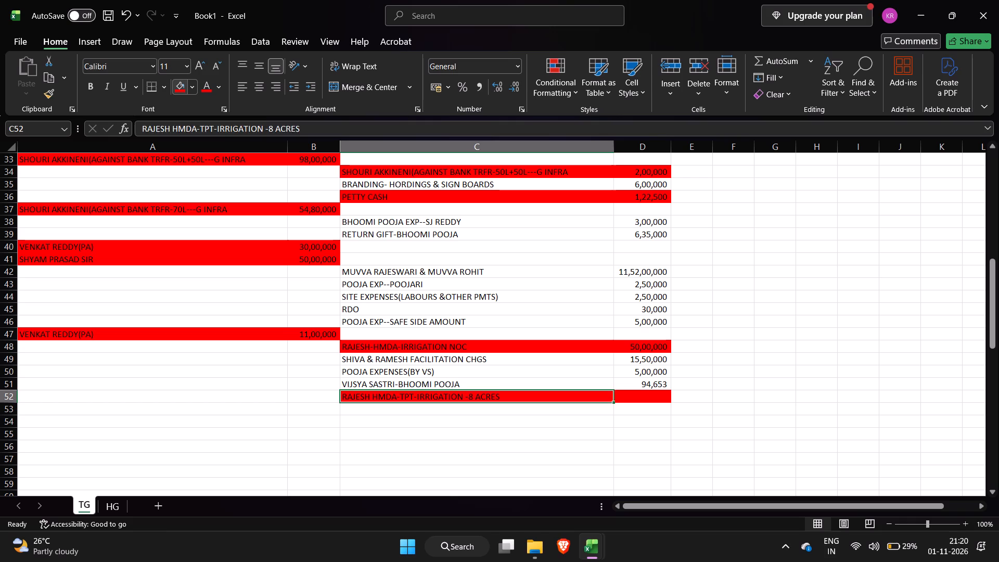
key("Right")
key("0")
key("Return")
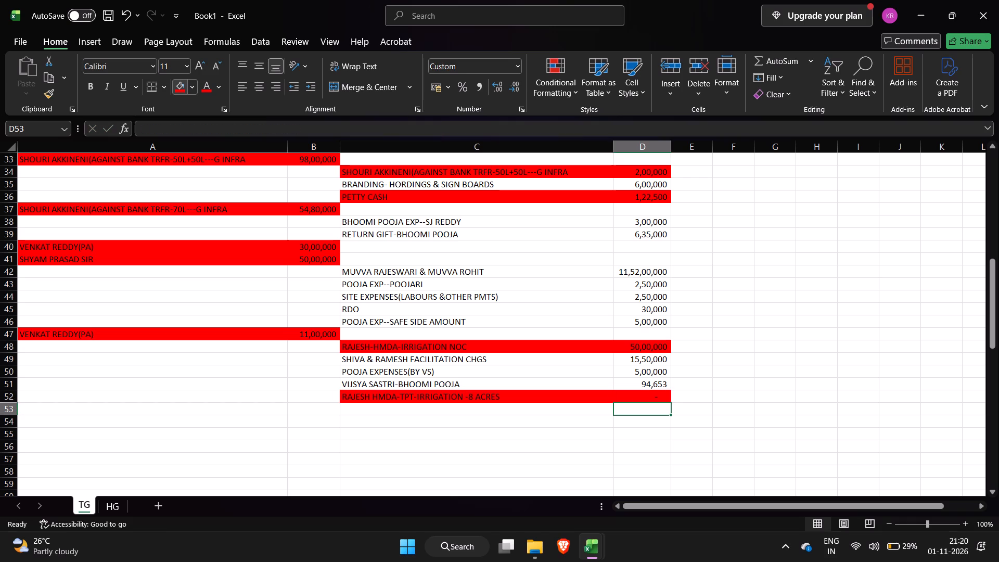
key("Left")
Copy the paid amount 5,00,000 from Oct-2026 cell F102 into cell D53 of the TG sheet as values only.
key("alt+Tab")
key("Right")
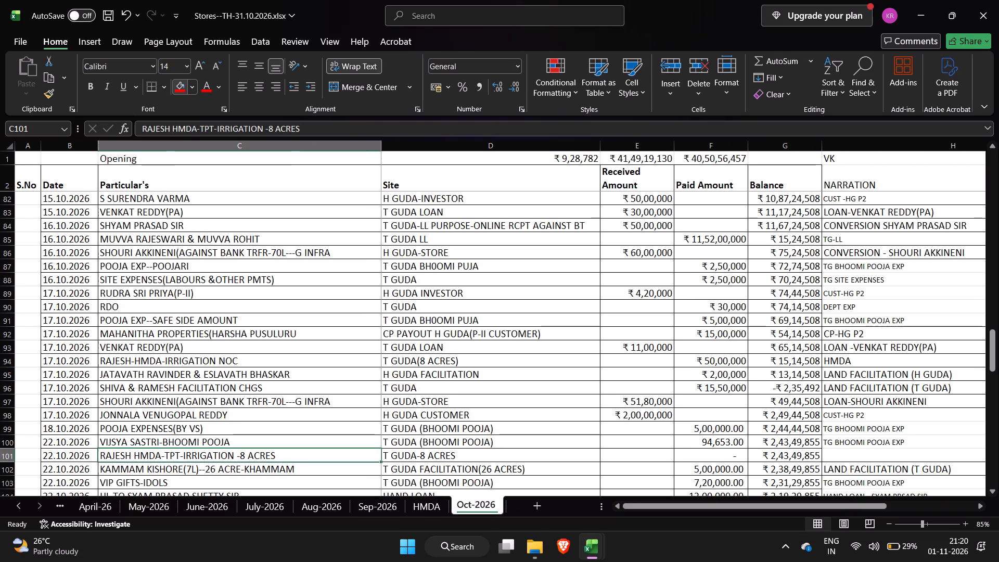
key("Right")
key("Right")
key("Down")
key("Down")
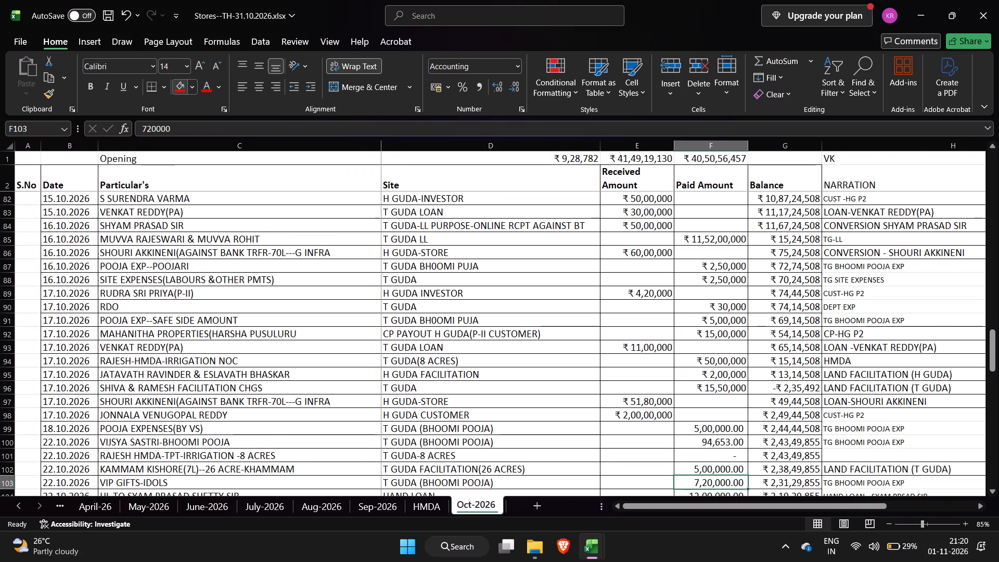
key("Down")
key("Down")
key("Up")
key("Up")
key("Up")
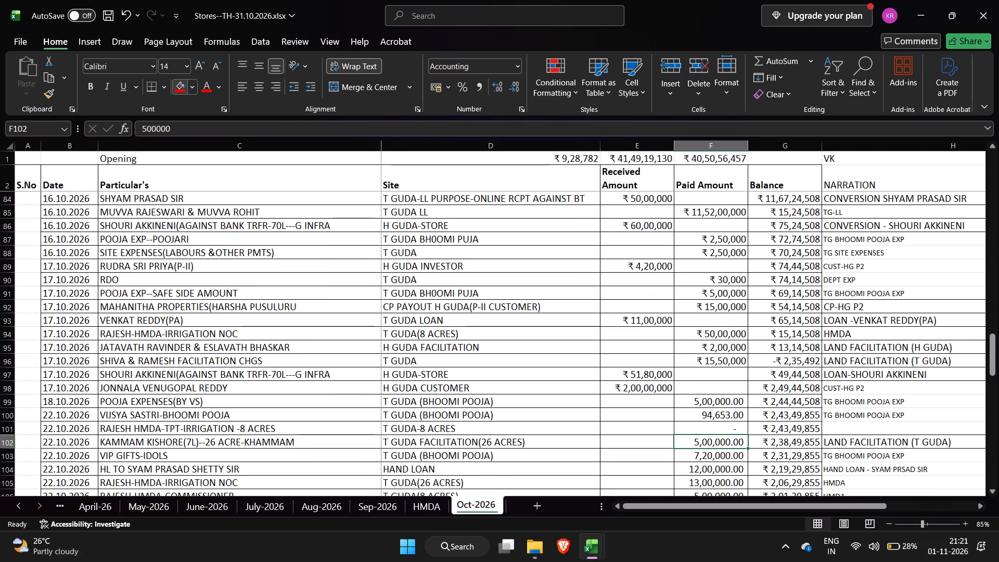
key("ctrl+c")
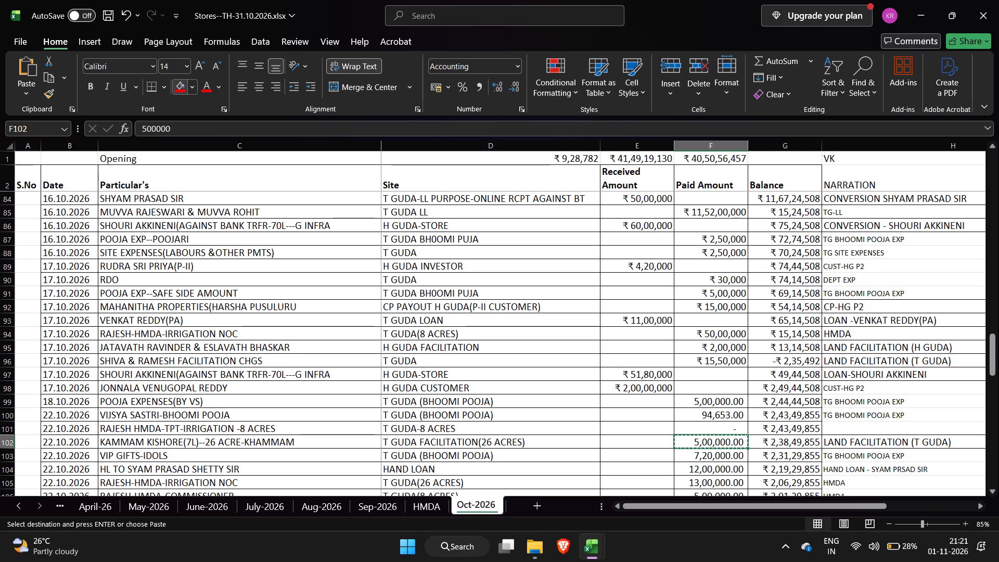
key("alt+Tab")
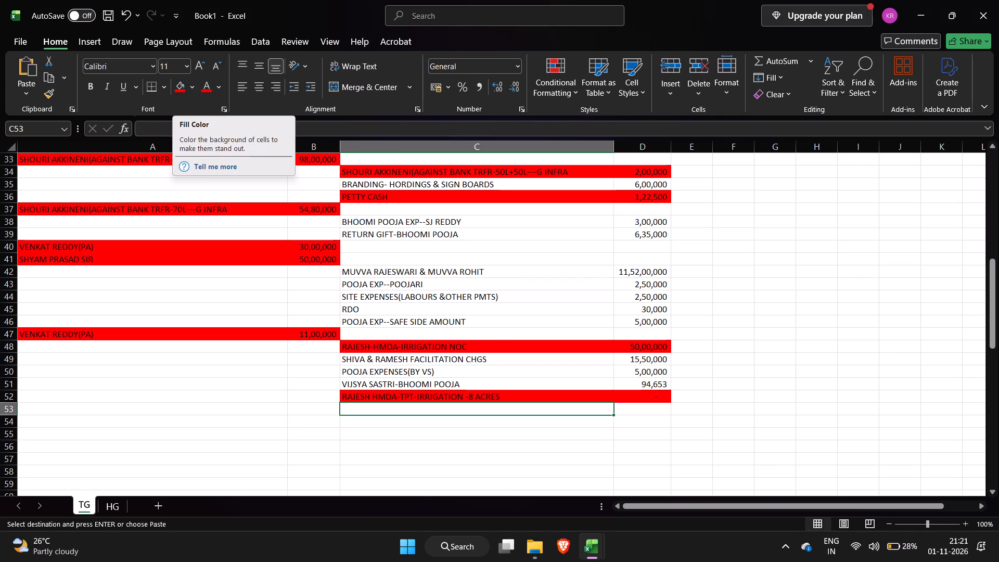
key("alt+Tab")
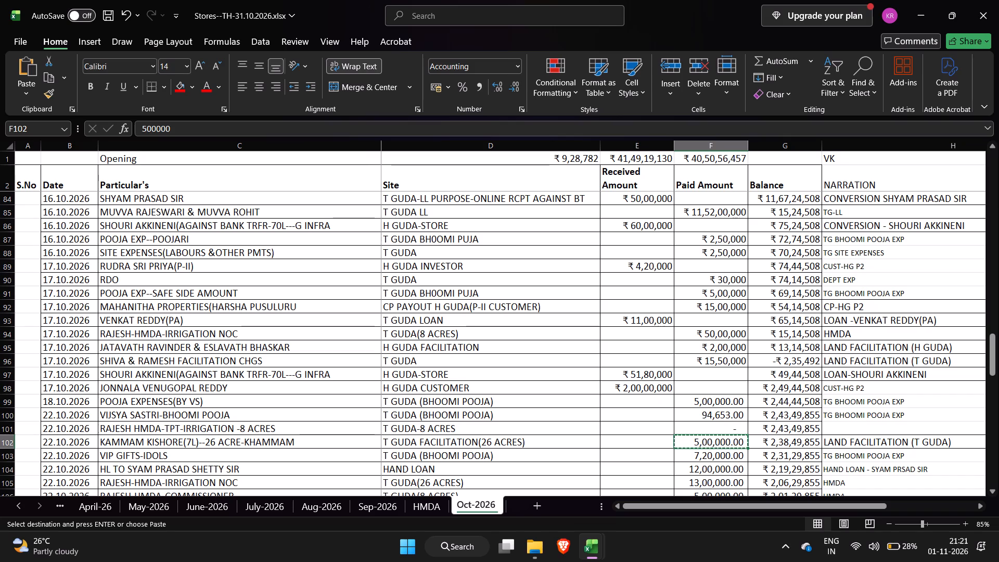
key("ctrl+c")
key("alt+Tab")
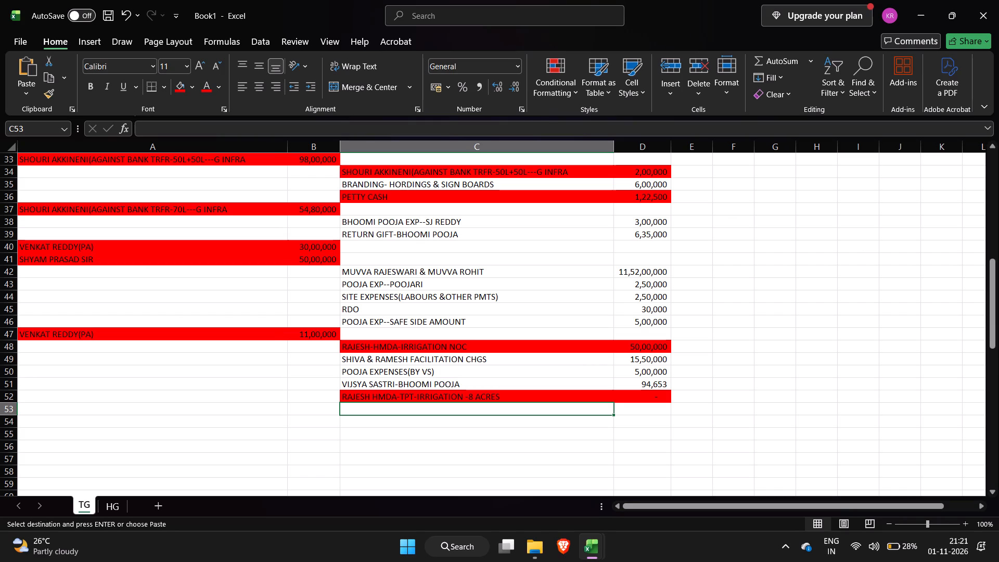
key("Right")
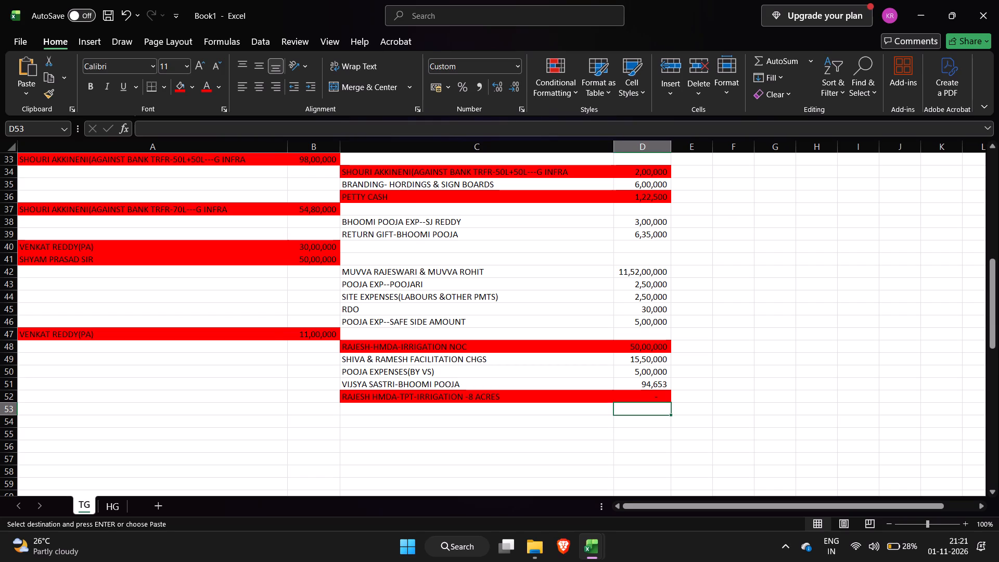
key("ctrl+alt+v")
left_click(510, 405)
key("Down")
key("Down")
key("Return")
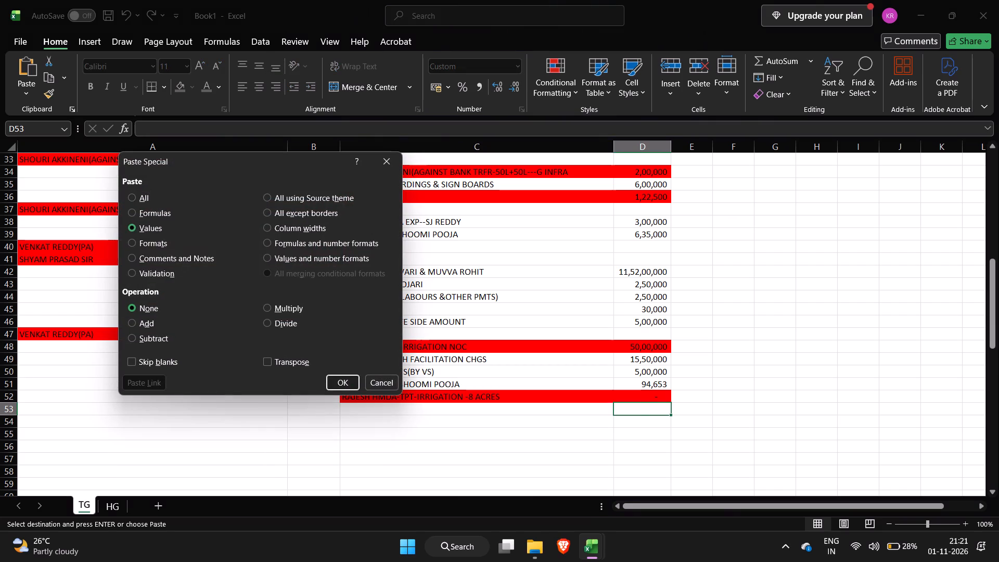
Copy the 26-acre Khammam particular from Oct-2026 cell C102 into cell C53 of the TG sheet as values only.
key("Left")
key("alt+Tab")
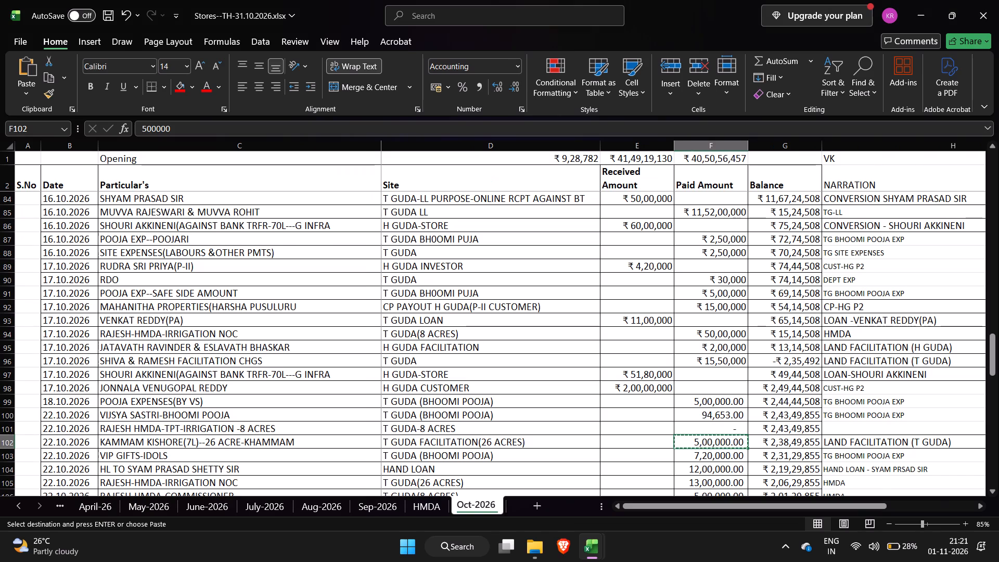
key("Left")
key("Left")
key("Left")
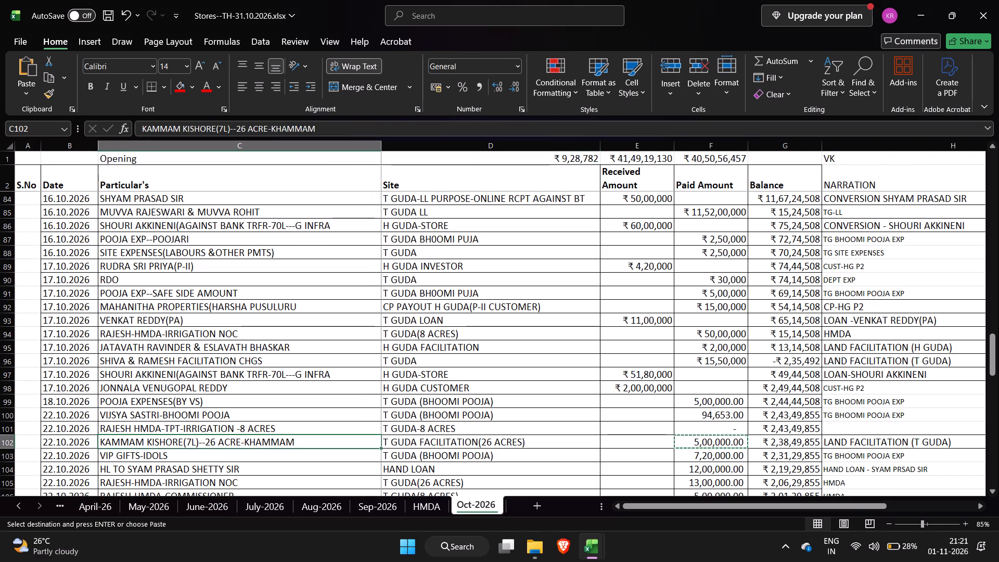
key("ctrl+c")
key("alt+Tab")
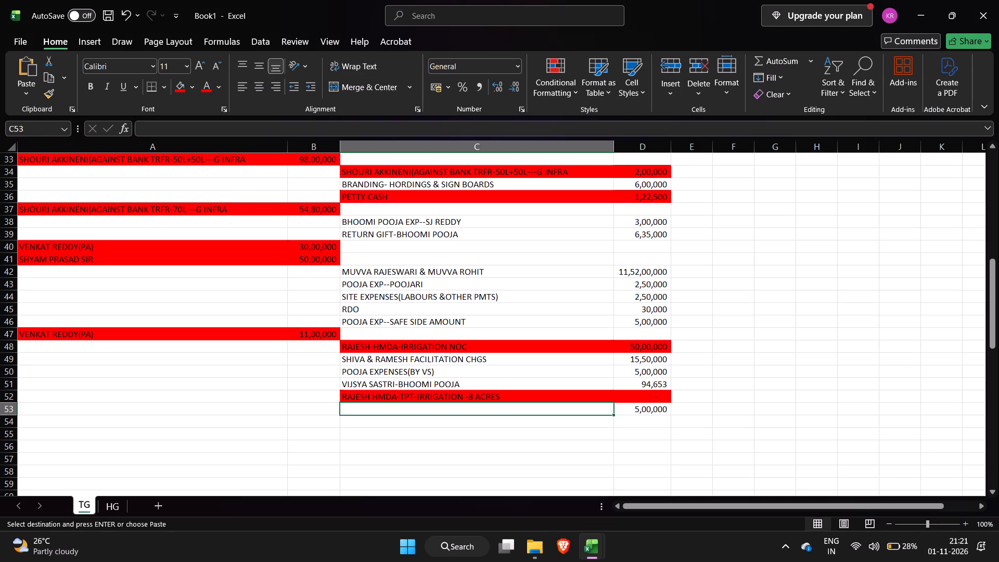
key("ctrl+alt+v")
key("Down")
key("Down")
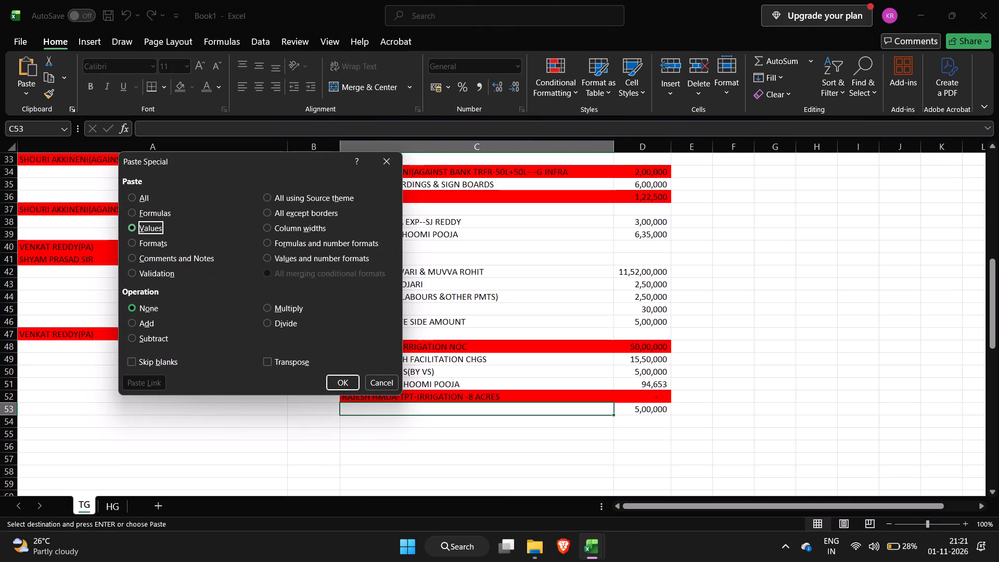
key("Return")
Copy the VIP GIFTS-IDOLS particular from Oct-2026 cell C103 into cell C54 of the TG sheet as values only.
key("Down")
key("alt+Tab")
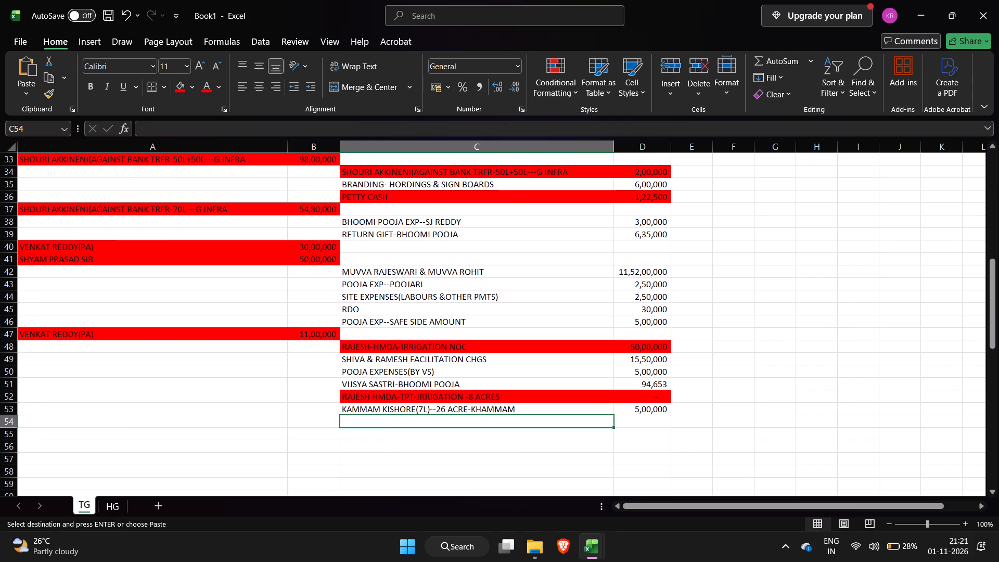
key("Down")
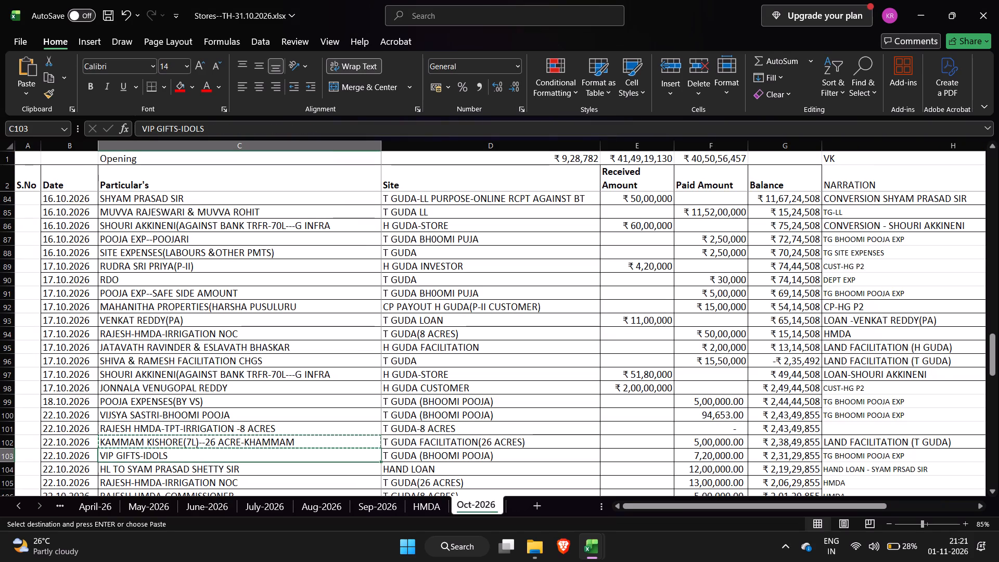
key("ctrl+c")
key("alt+Tab")
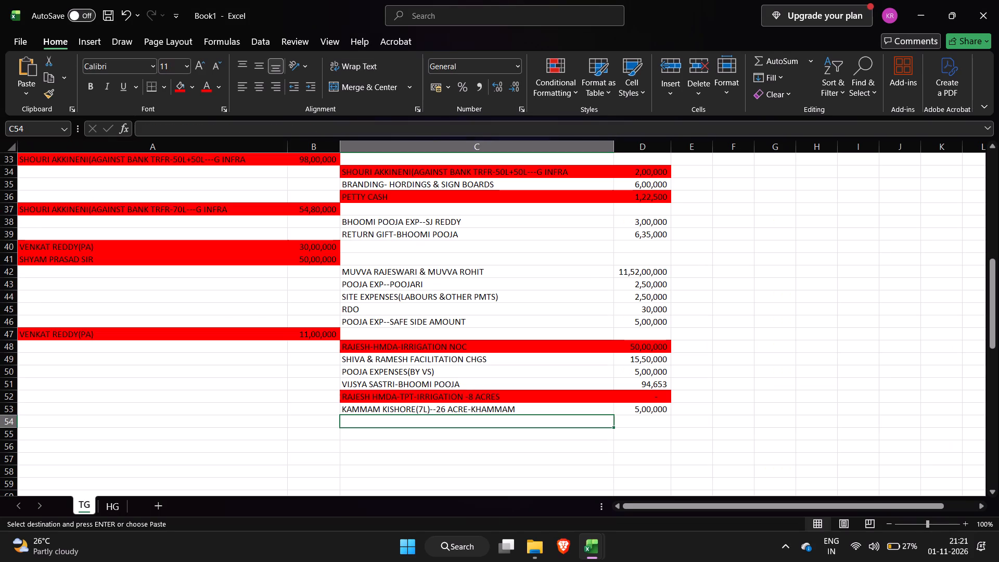
key("ctrl+alt+v")
key("Down")
key("Down")
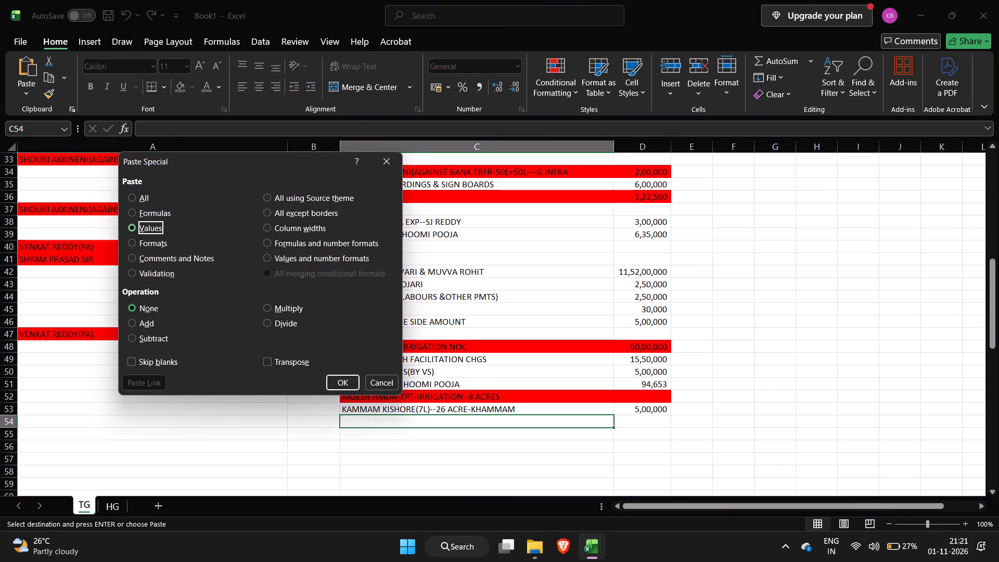
key("Return")
Copy the VIP gifts paid amount 7,20,000 from Oct-2026 cell F103 into cell D54 of the TG sheet as values only.
key("Right")
key("alt+Tab")
key("Right")
key("Right")
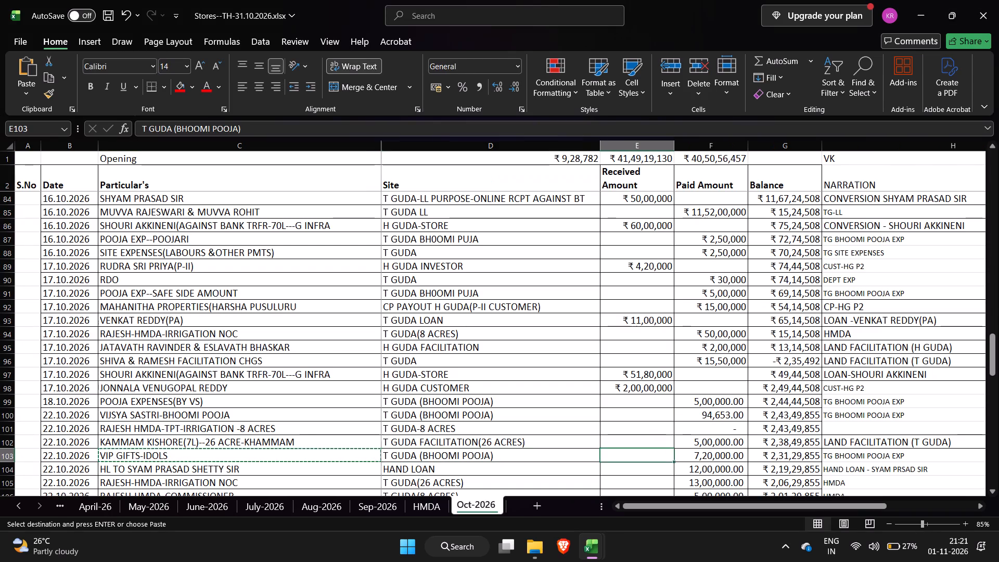
key("Right")
key("ctrl+c")
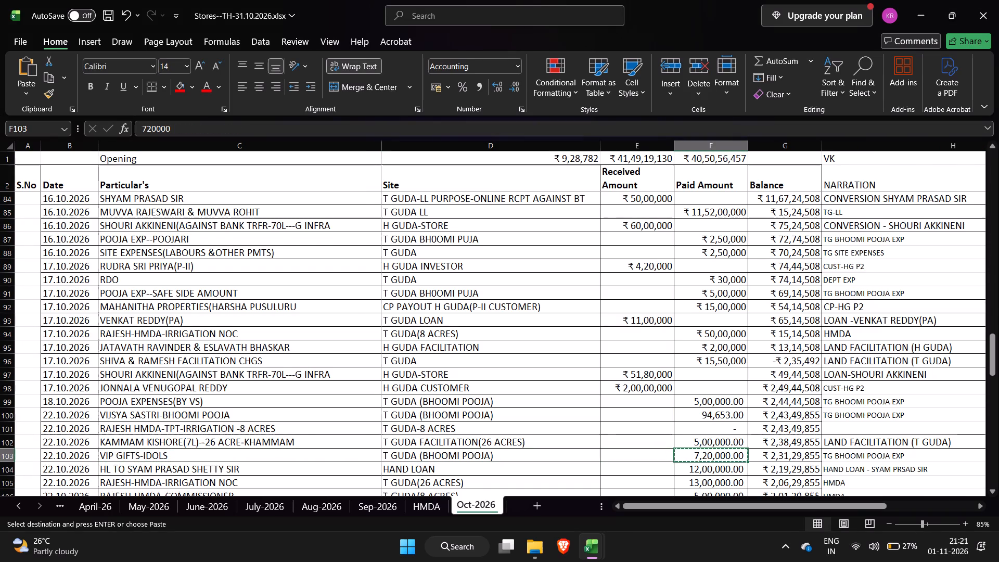
key("alt+Tab")
key("ctrl+alt+v")
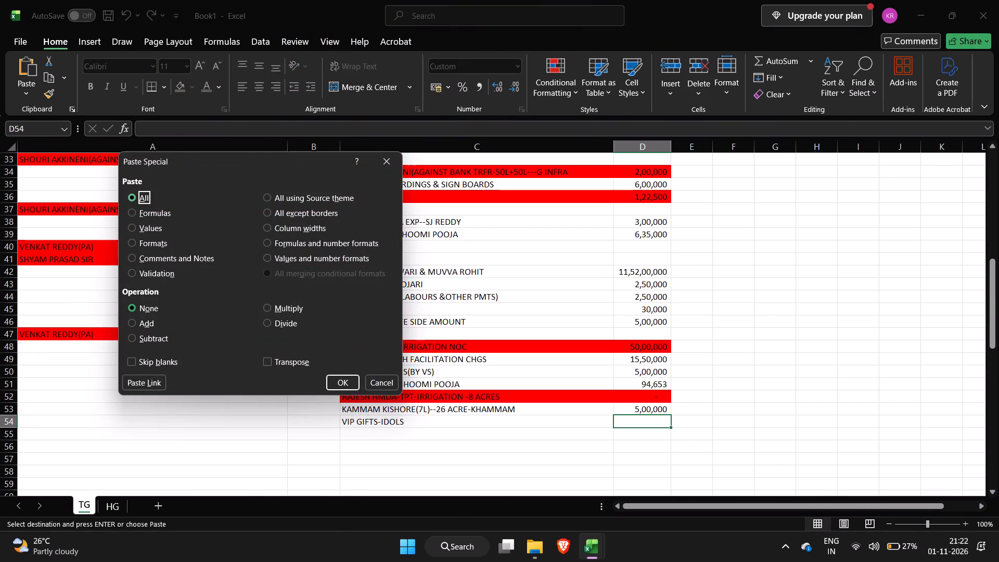
key("Down")
key("Down")
key("Return")
key("alt+Tab")
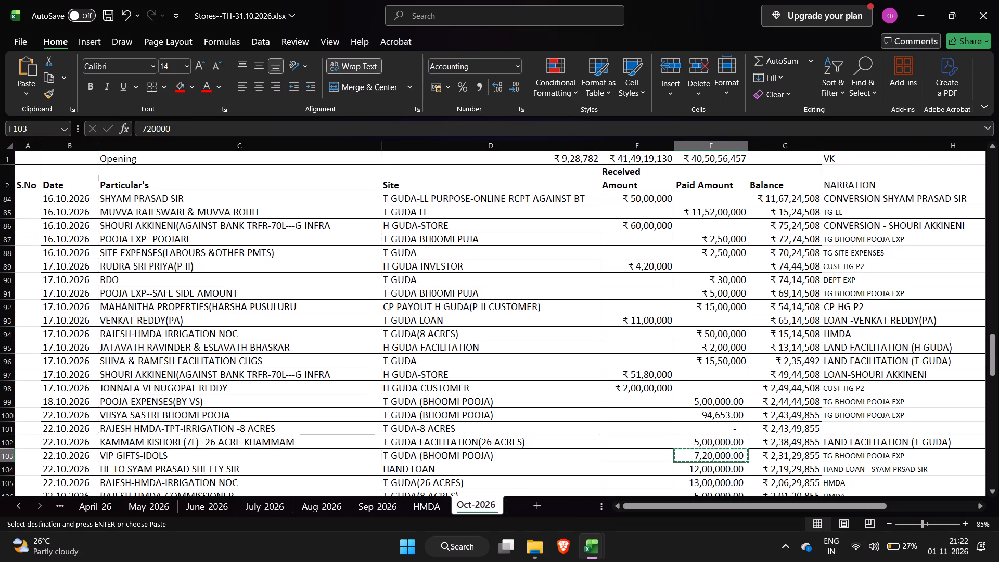
Copy the hand loan paid amount 12,00,000 from Oct-2026 cell F104 into cell D55 of the TG sheet as values only.
key("Down")
key("Left")
key("Left")
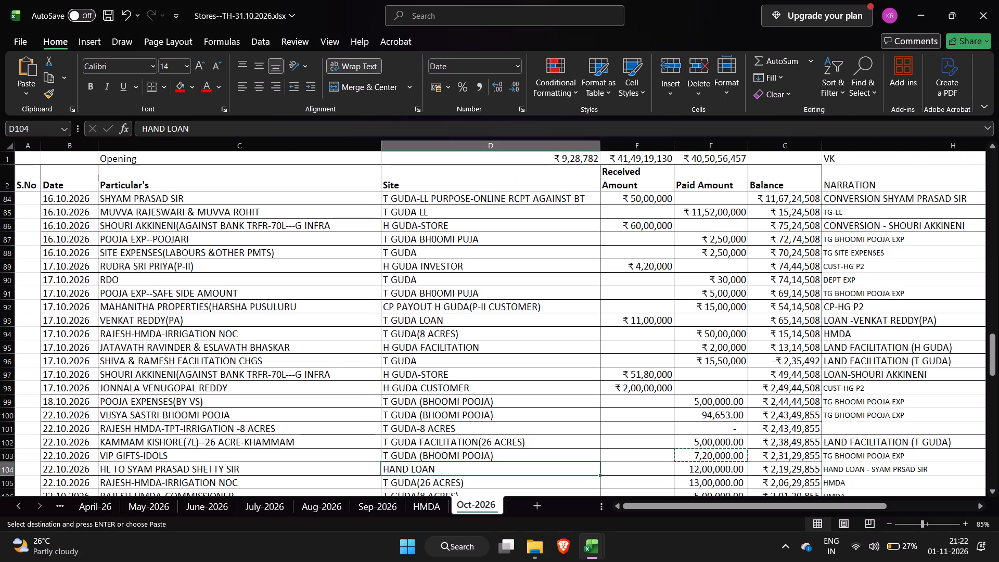
key("Right")
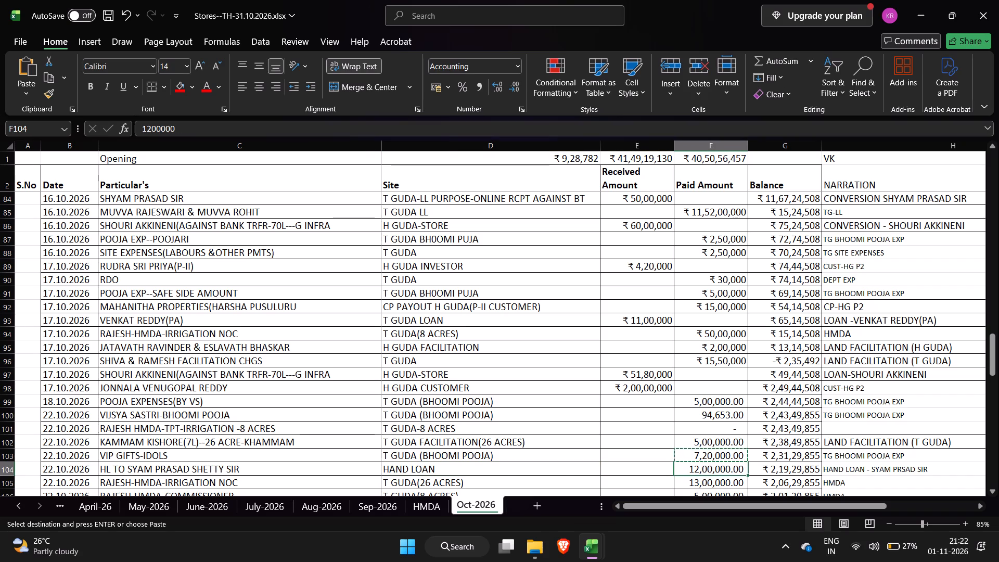
key("Right")
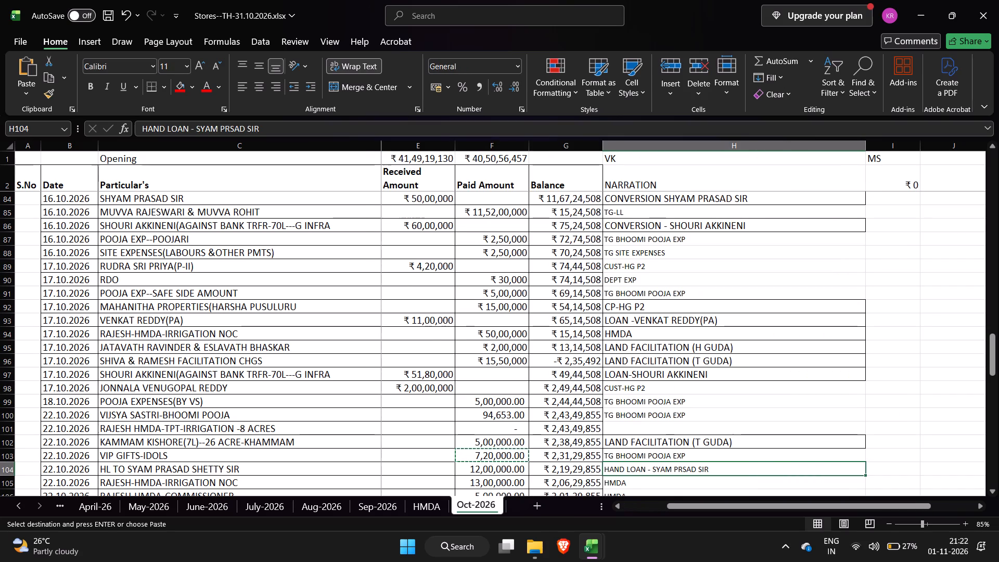
key("Left")
key("Left")
key("Left")
key("Left")
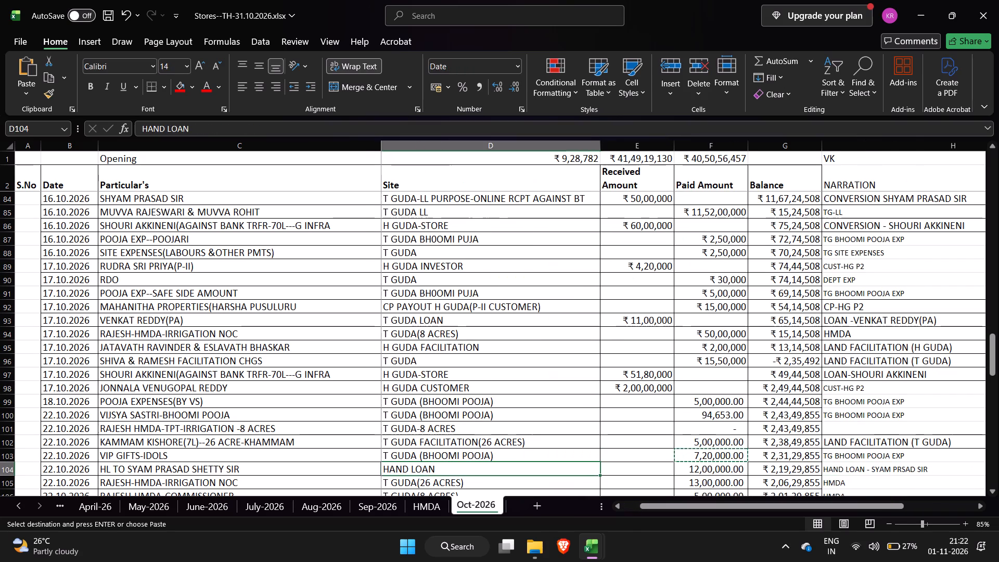
key("Left")
key("Left")
key("Right")
key("Left")
key("Right")
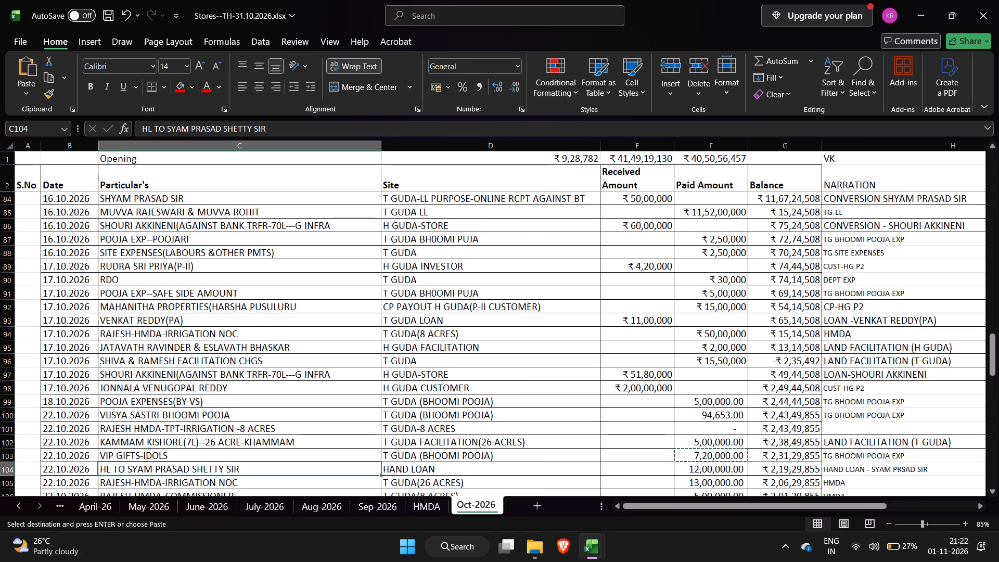
key("Right")
key("Right")
key("Right")
key("ctrl+c")
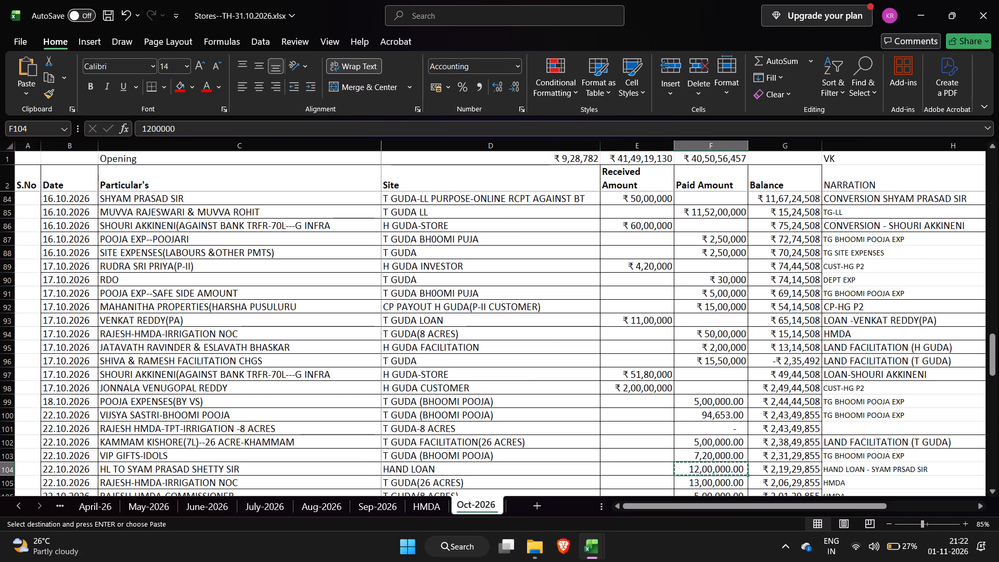
key("alt+Tab")
key("Down")
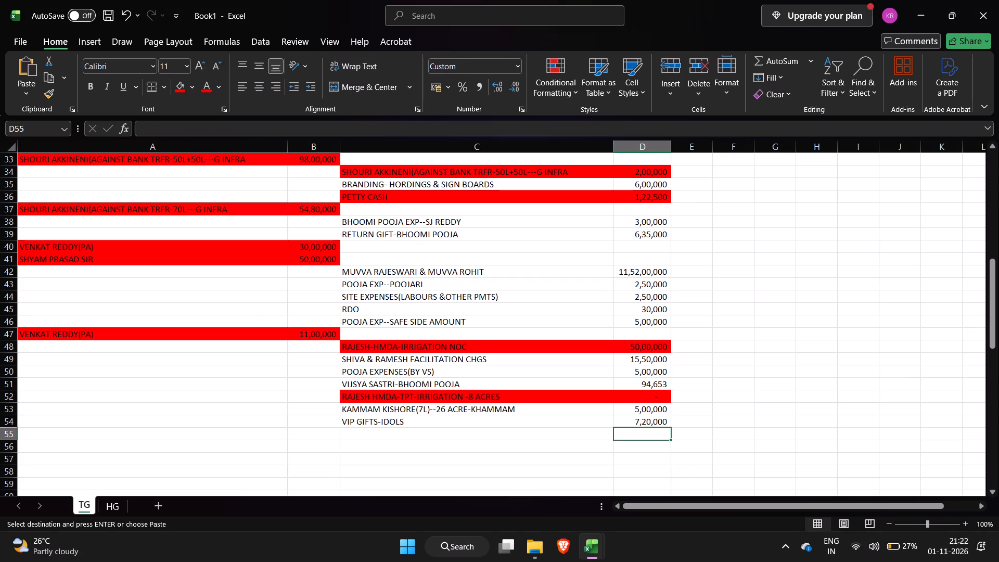
key("ctrl+alt+v")
key("Down")
key("Down")
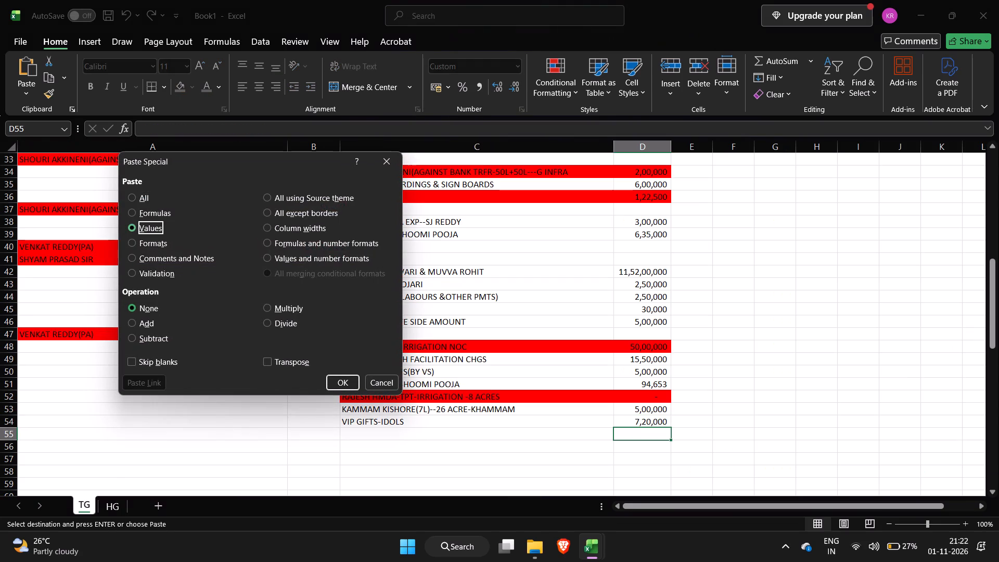
key("Return")
Copy the hand loan particular from Oct-2026 cell C104 into cell C55 of the TG sheet as values only.
key("Left")
key("alt+Tab")
key("Left")
key("Left")
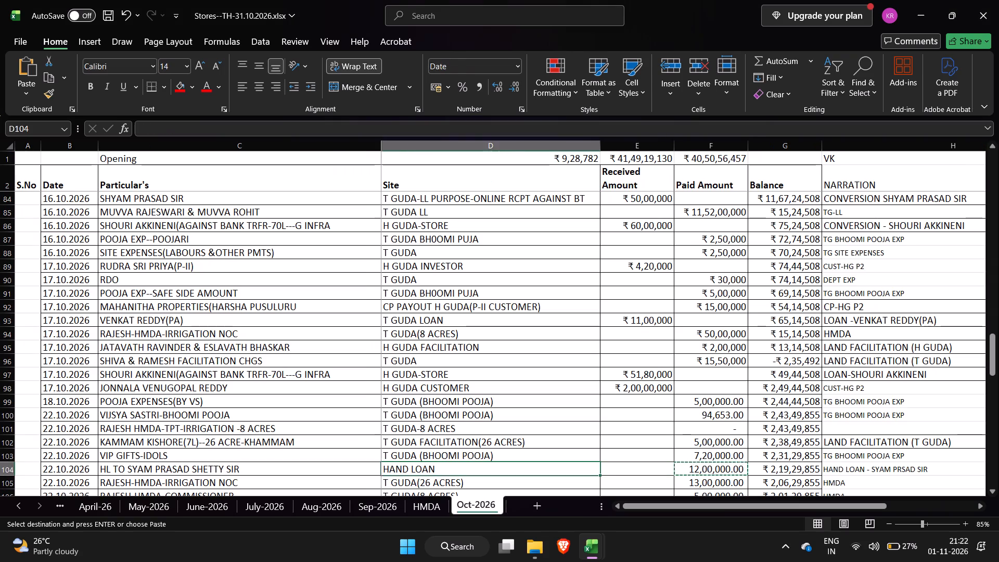
key("Left")
key("ctrl+c")
key("alt+Tab")
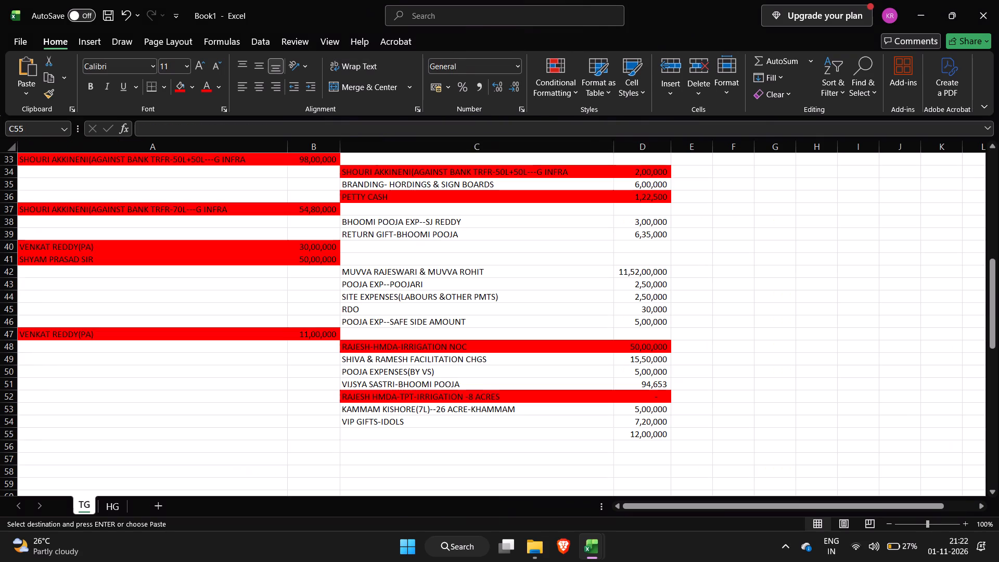
key("ctrl+alt+v")
key("Down")
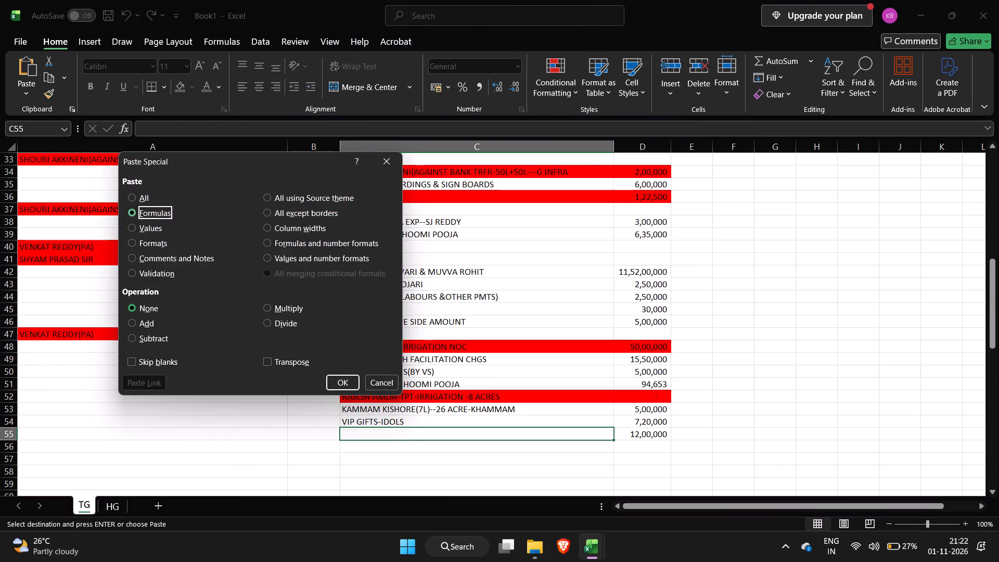
key("Down")
key("Return")
Highlight the hand loan entry in cells C55:D55 of the TG sheet with red fill.
key("shift+Right")
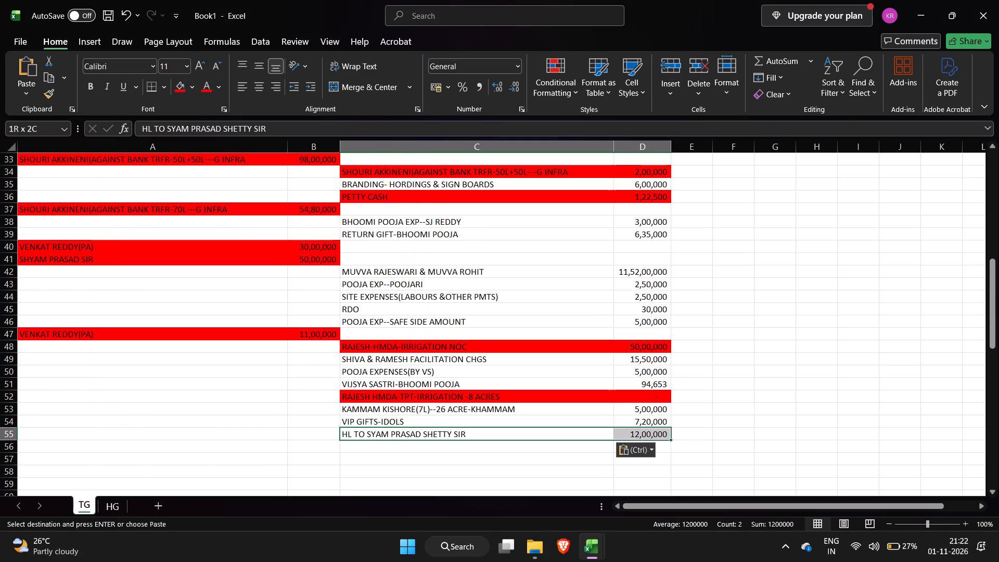
left_click(181, 91)
key("Down")
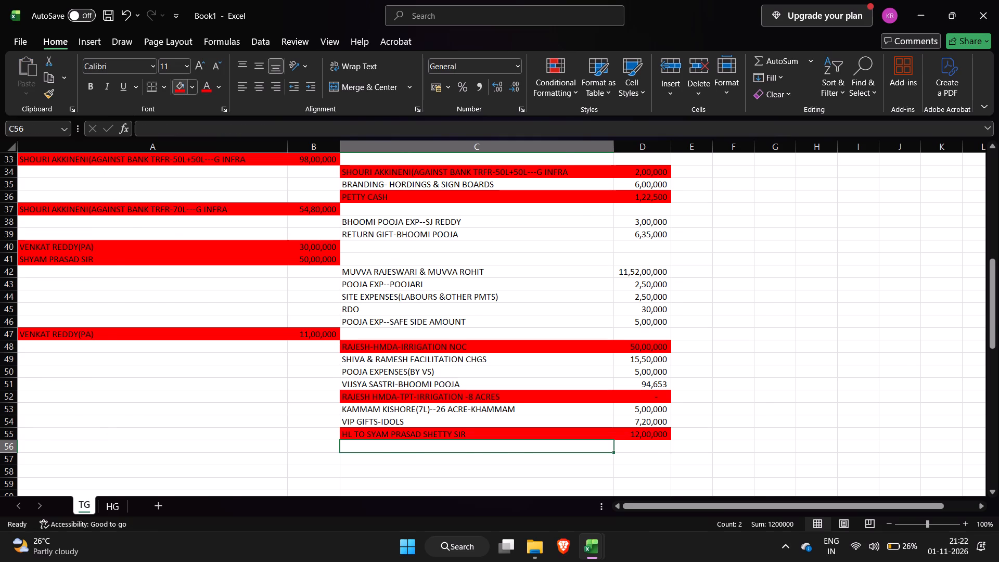
Copy the six paid amounts from Oct-2026 cells F105:F110 into the TG sheet starting at cell D56 as values only.
key("alt+Tab")
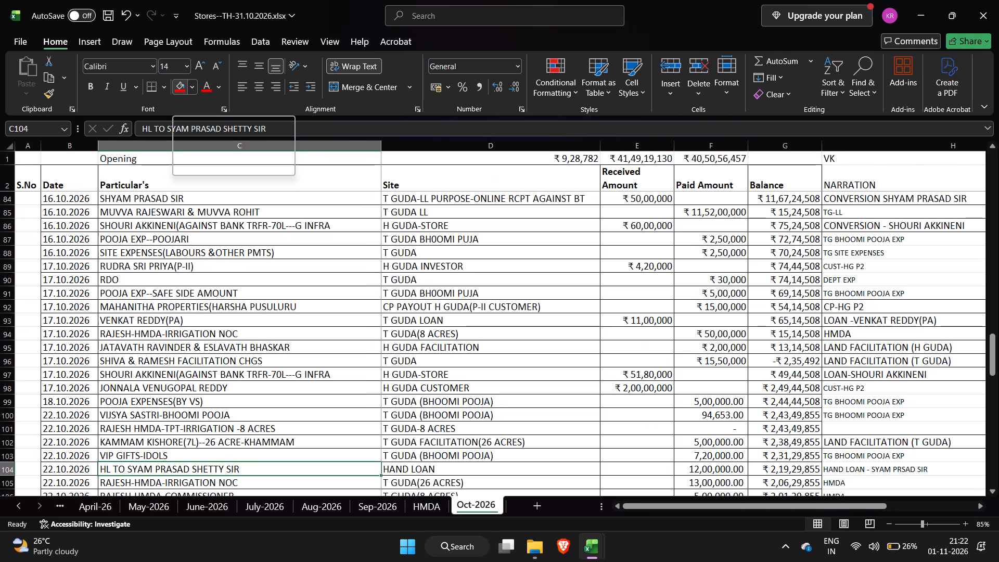
key("Right")
key("Right")
key("Right")
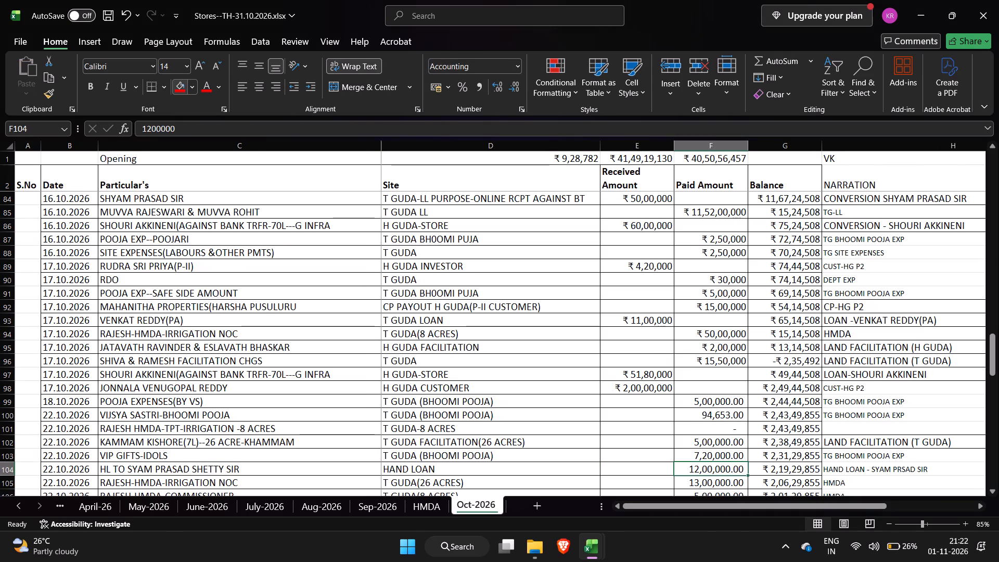
key("Down")
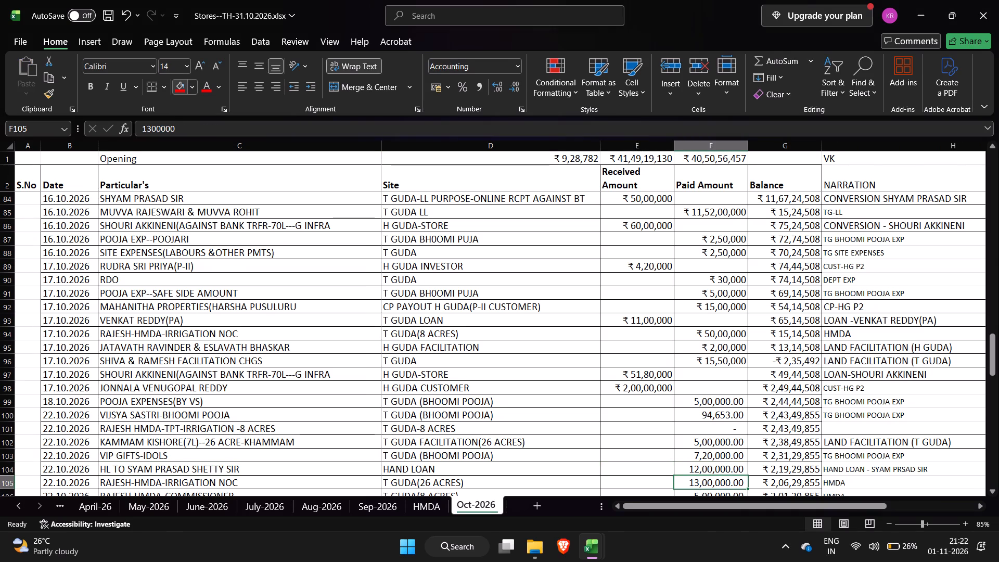
scroll(181, 91, "up", 1)
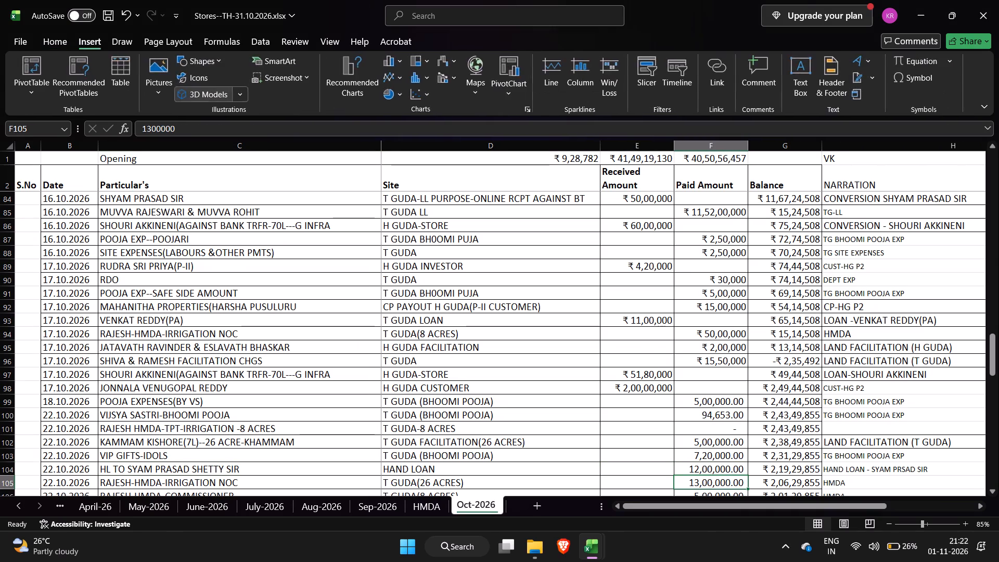
scroll(181, 91, "up", 1)
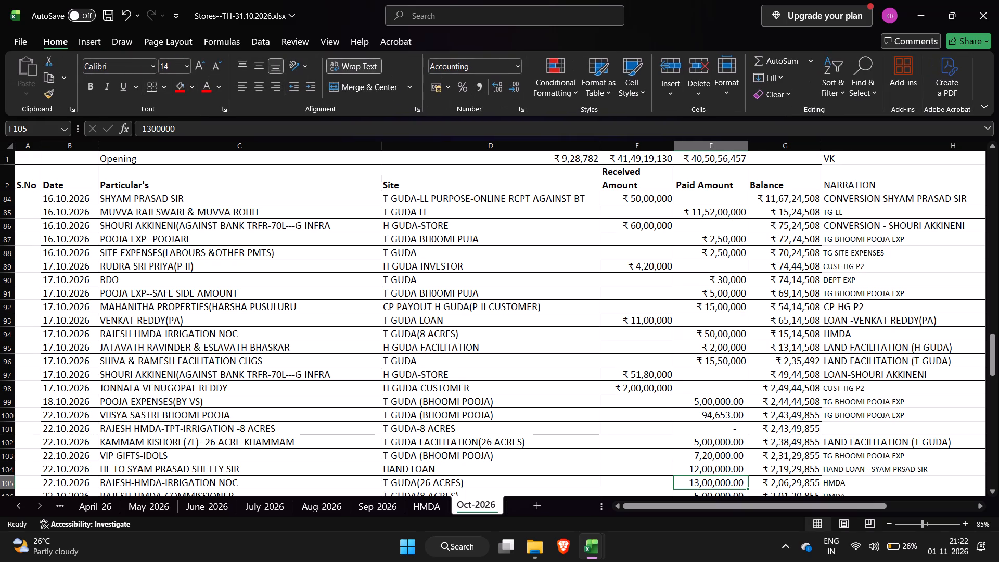
scroll(636, 417, "up", 1)
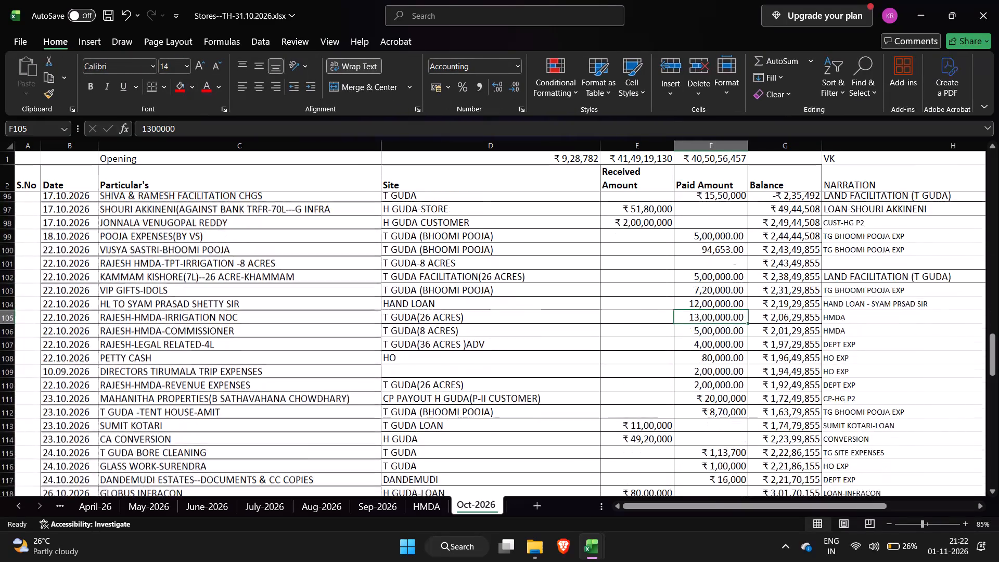
scroll(636, 417, "up", 2)
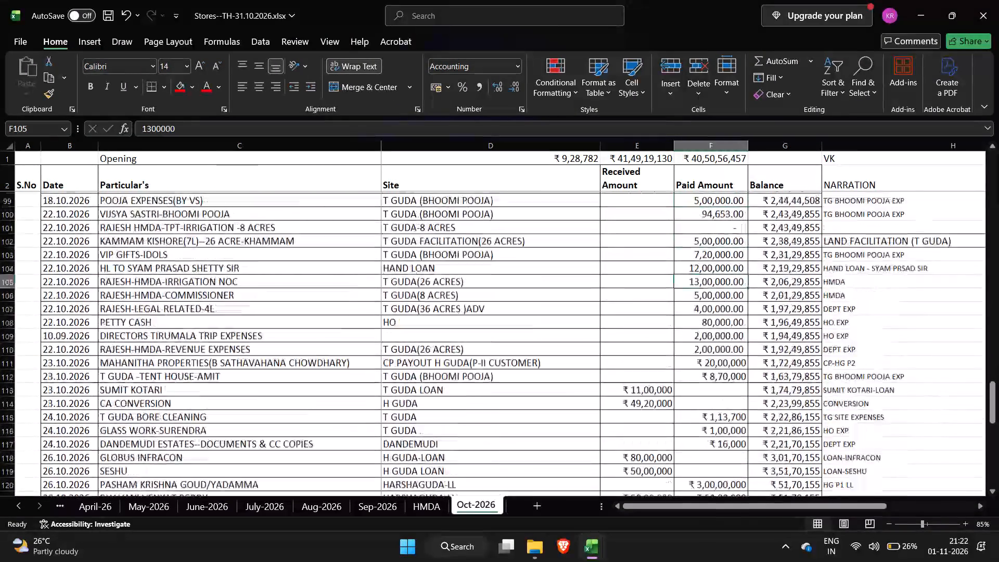
scroll(636, 417, "up", 2)
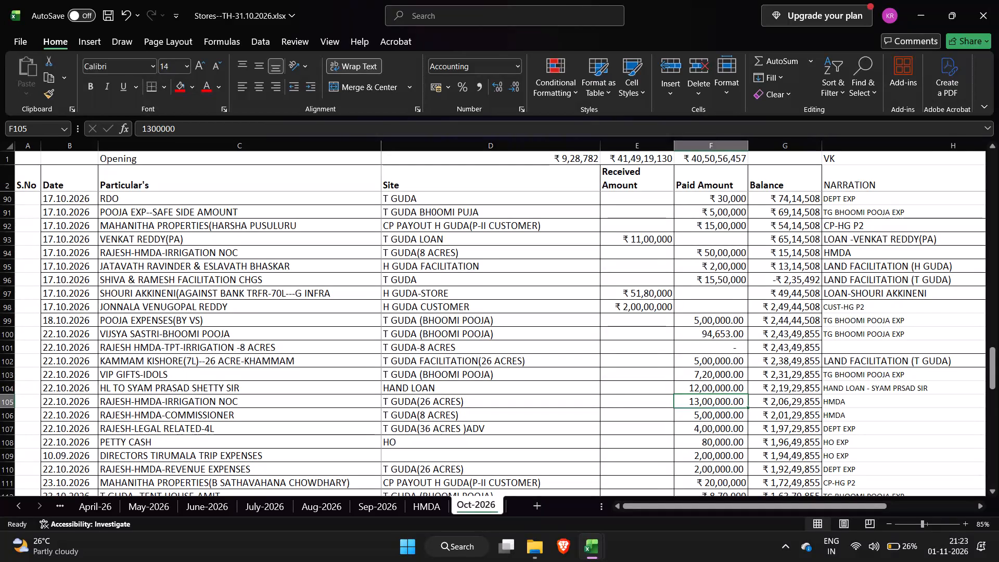
key("shift+Down")
key("shift+Down")
key("shift+Down")
key("shift+Down")
key("shift+Right")
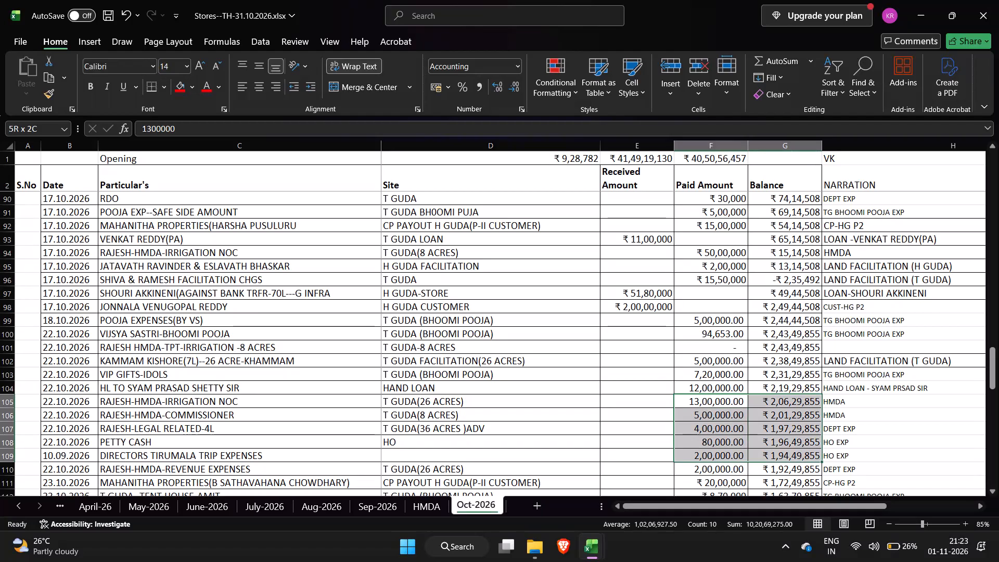
key("shift+Right")
key("shift+Down")
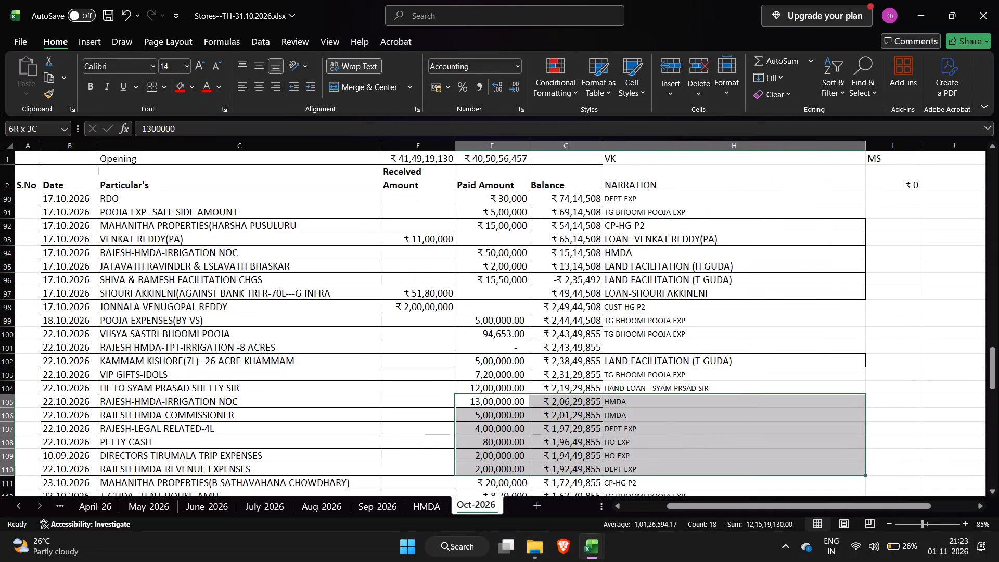
key("shift+Down")
key("shift+Up")
key("shift+Left")
key("shift+Left")
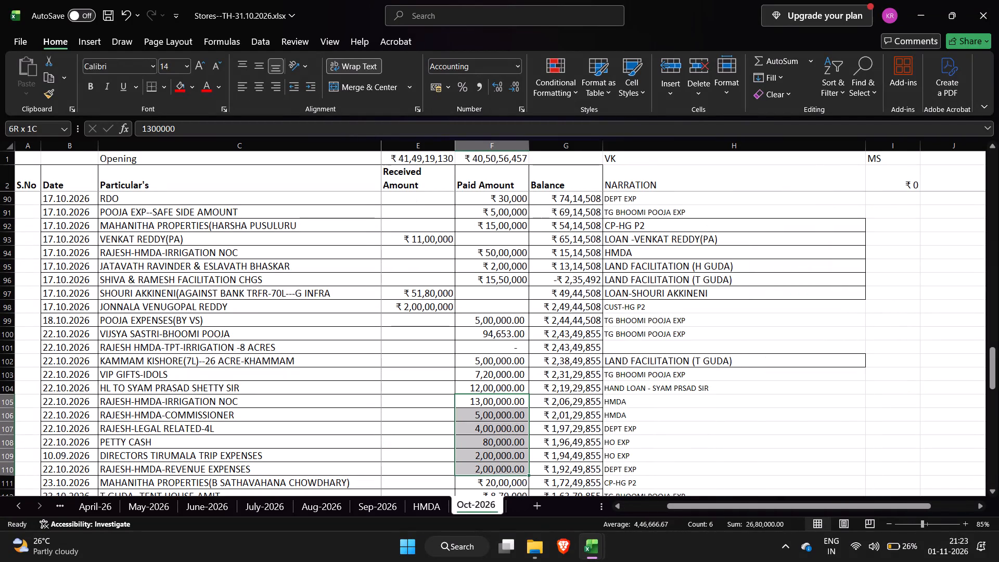
key("ctrl+c")
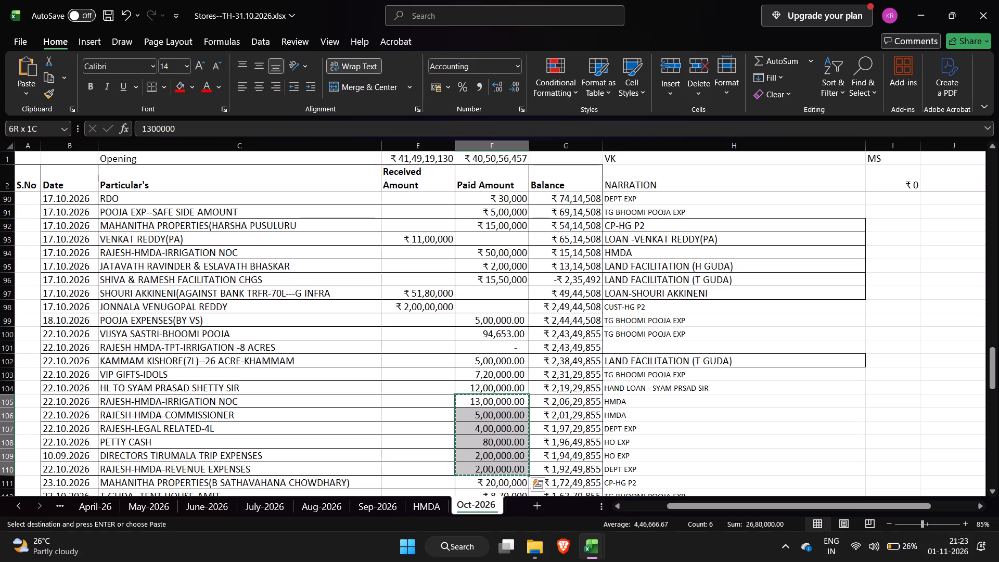
key("alt+Tab")
key("Right")
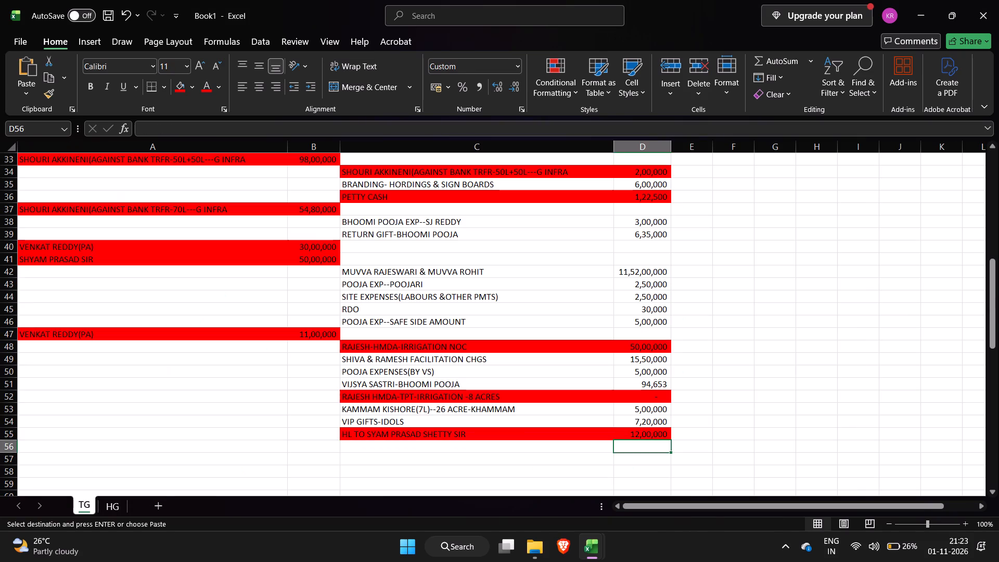
key("ctrl+alt+v")
key("Down")
key("Down")
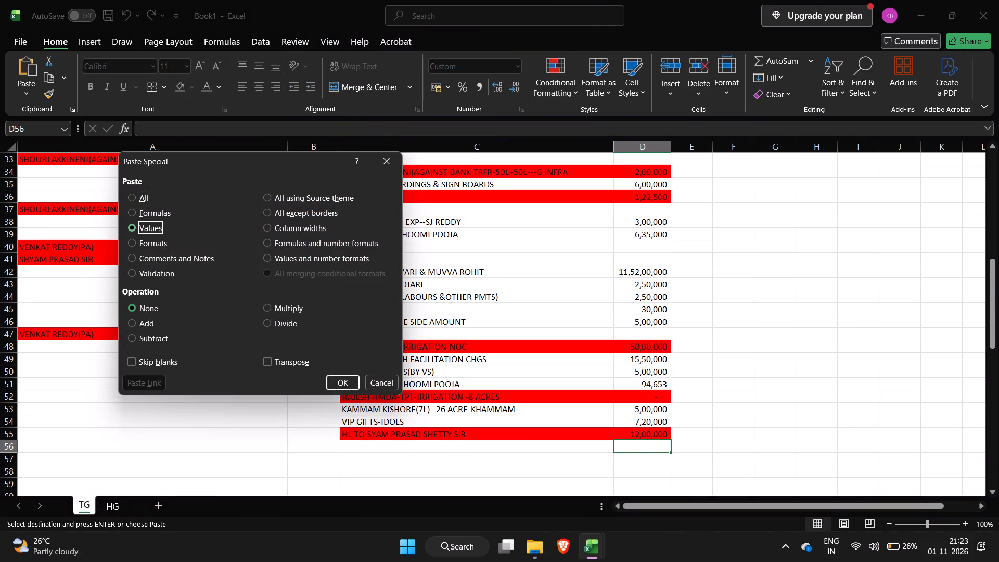
key("Return")
Copy the six particulars from Oct-2026 cells C105:C110 into the TG sheet starting at cell C56 as values only.
key("alt+Tab")
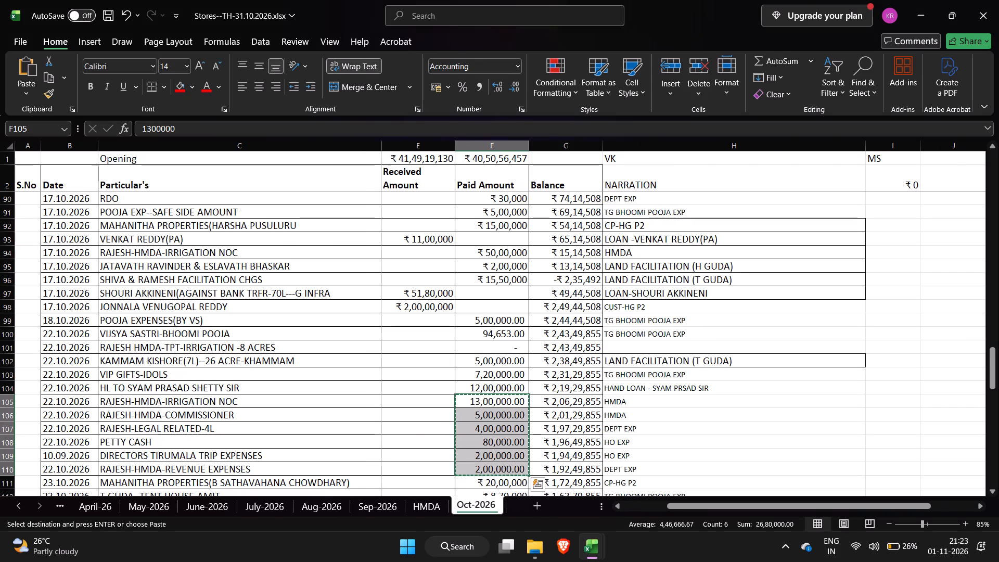
key("shift+Left")
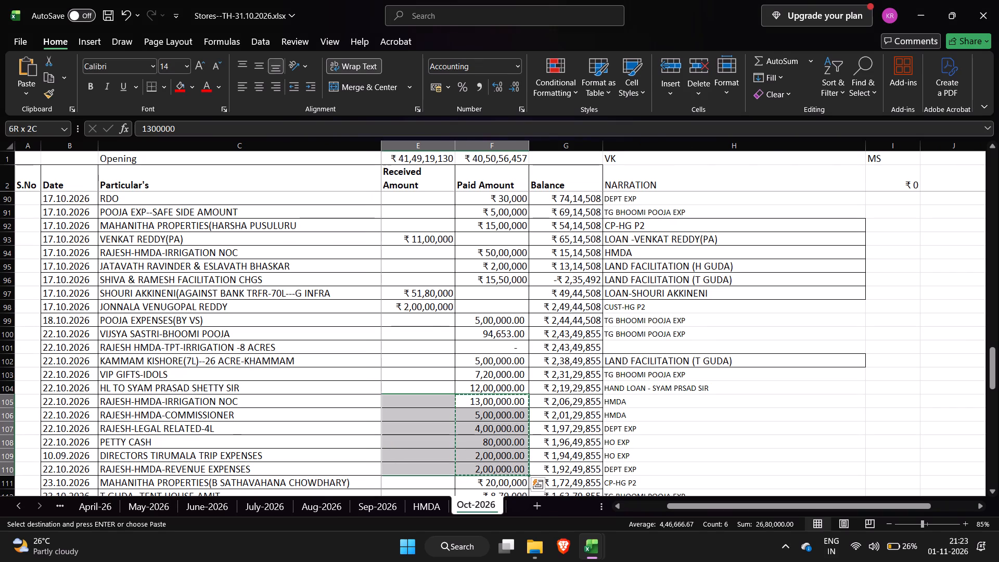
key("Right")
key("Left")
key("Left")
key("Left")
key("Left")
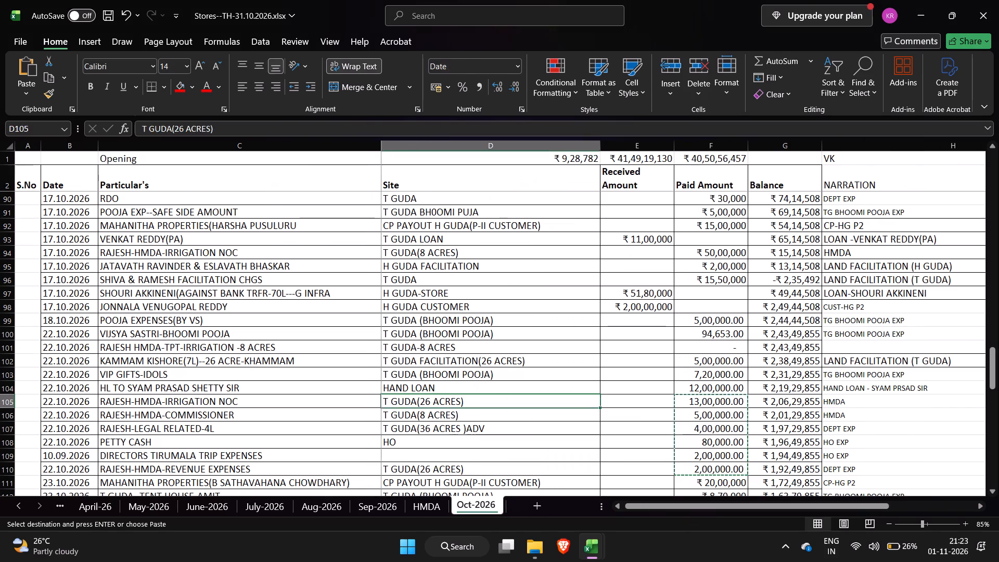
key("Left")
key("Right")
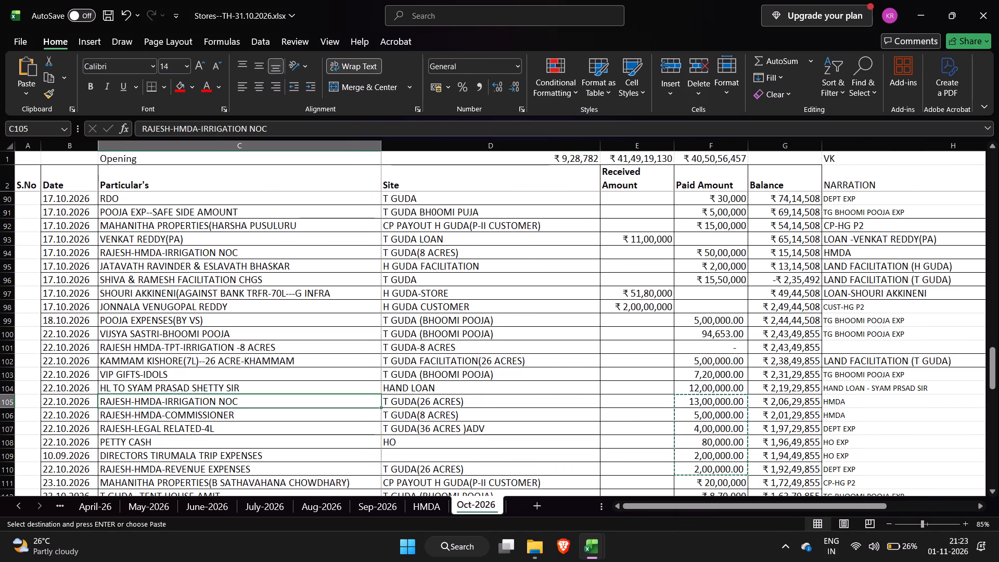
key("shift+Down")
key("shift+Down")
key("shift+Down")
key("shift+Down")
key("shift+Down")
key("shift+Down")
key("shift+Down")
key("shift+Down")
key("shift+Down")
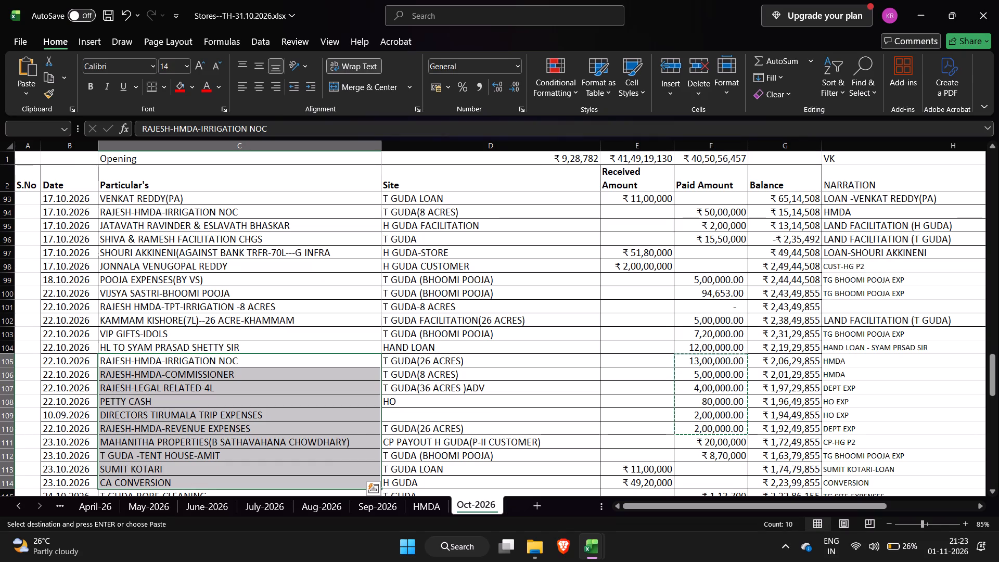
key("shift+Up")
key("shift+Right")
key("shift+Right")
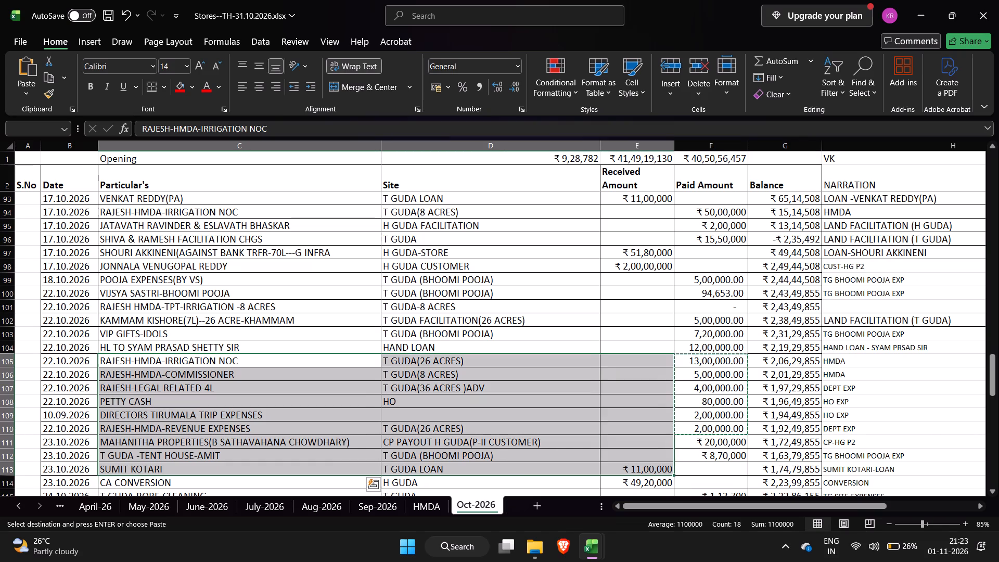
key("shift+Up")
key("shift+Up")
key("shift+Up")
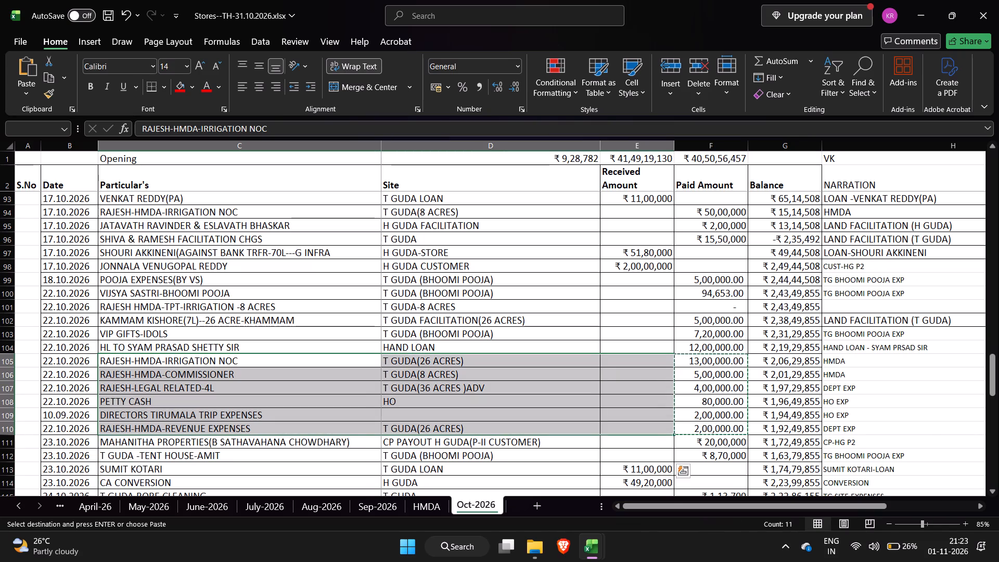
key("shift+Right")
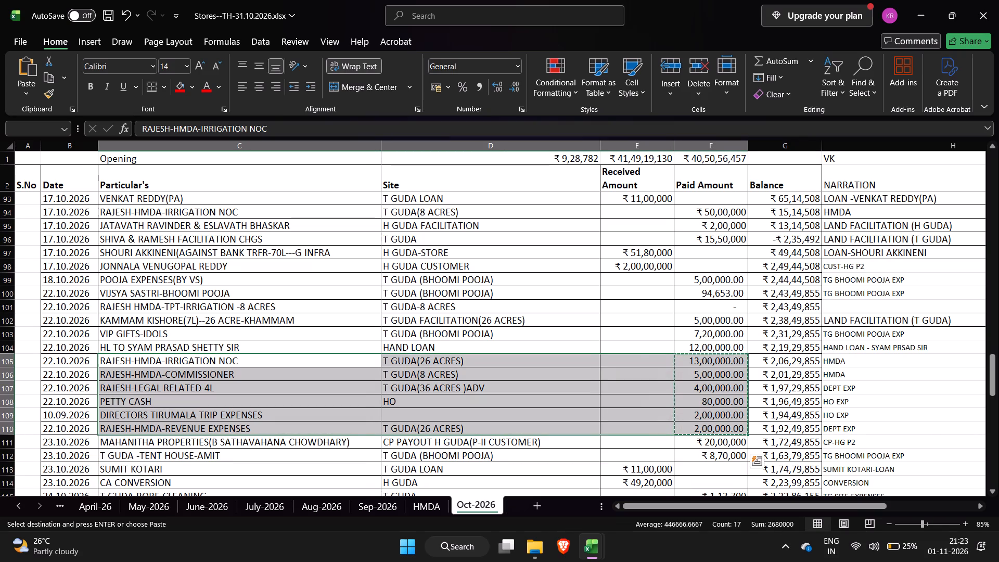
key("shift+Right")
key("shift+Right")
key("shift+Left")
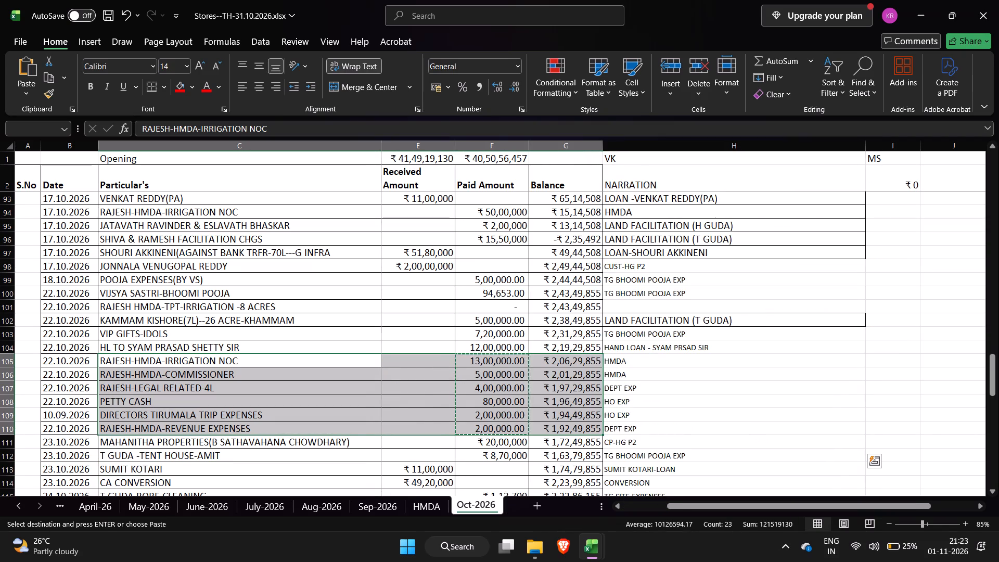
key("shift+Left")
key("shift+Left")
key("shift+Left")
key("shift+Left")
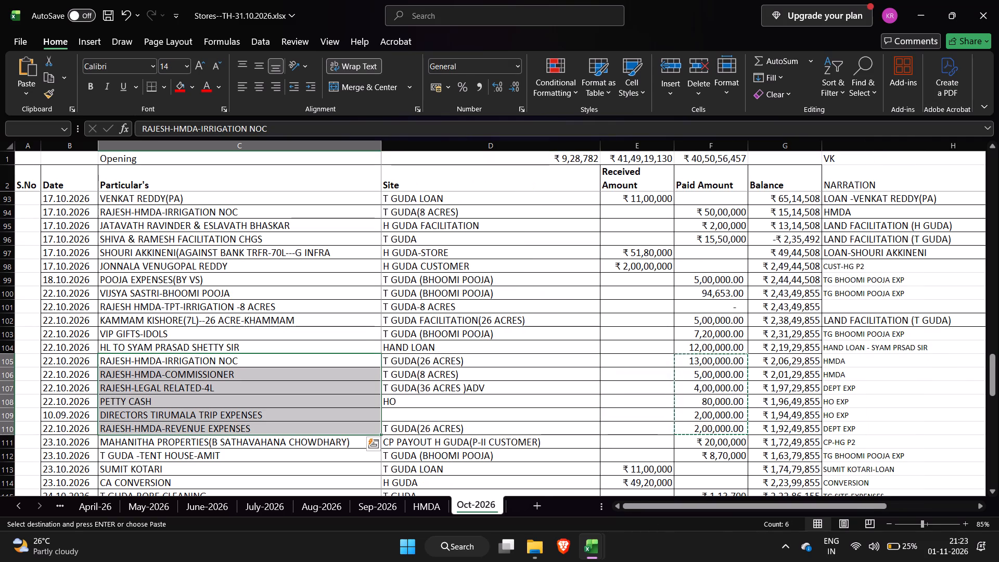
key("alt+Tab")
scroll(636, 417, "down", 1)
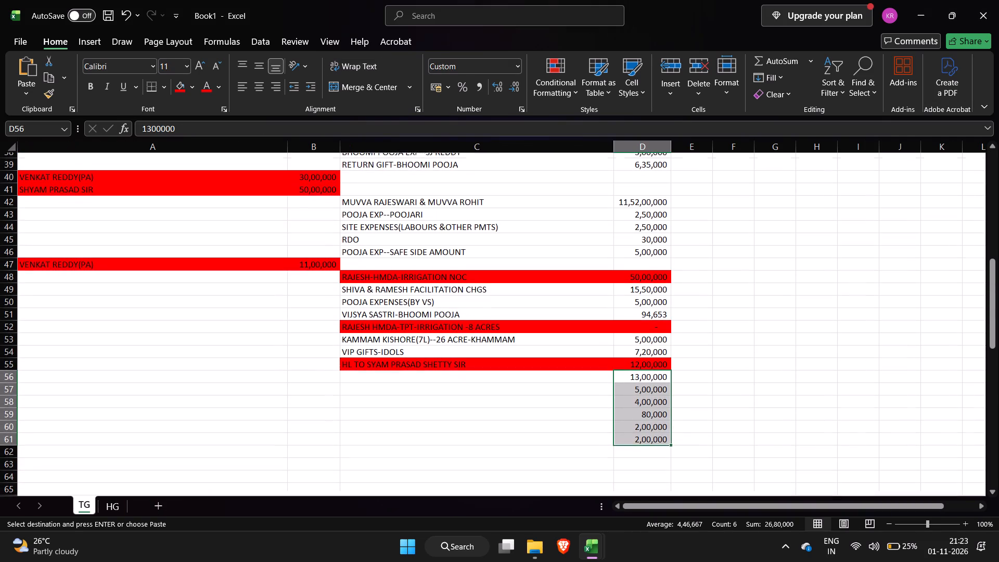
key("alt+Tab")
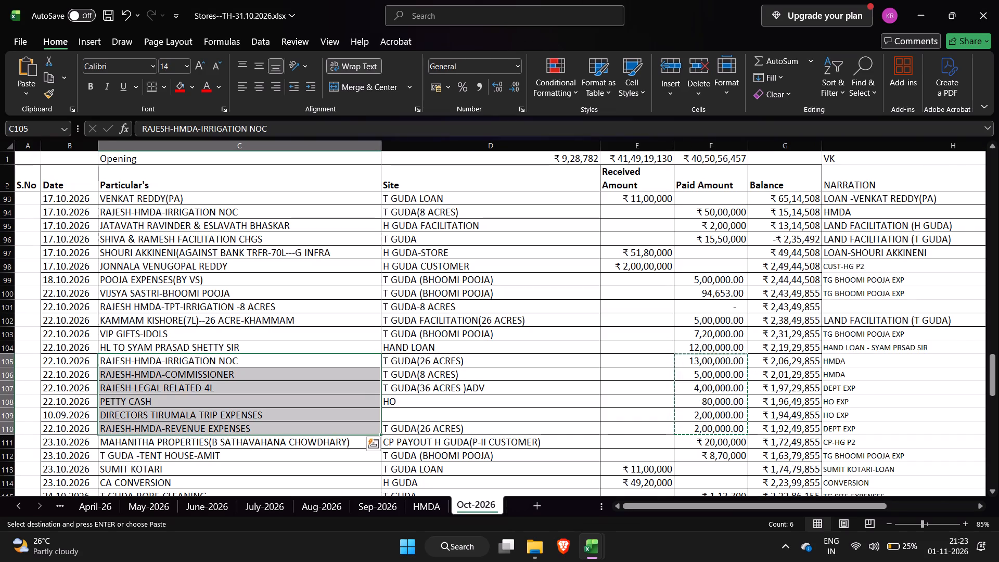
key("shift+Right")
key("shift+Right")
key("shift+Right")
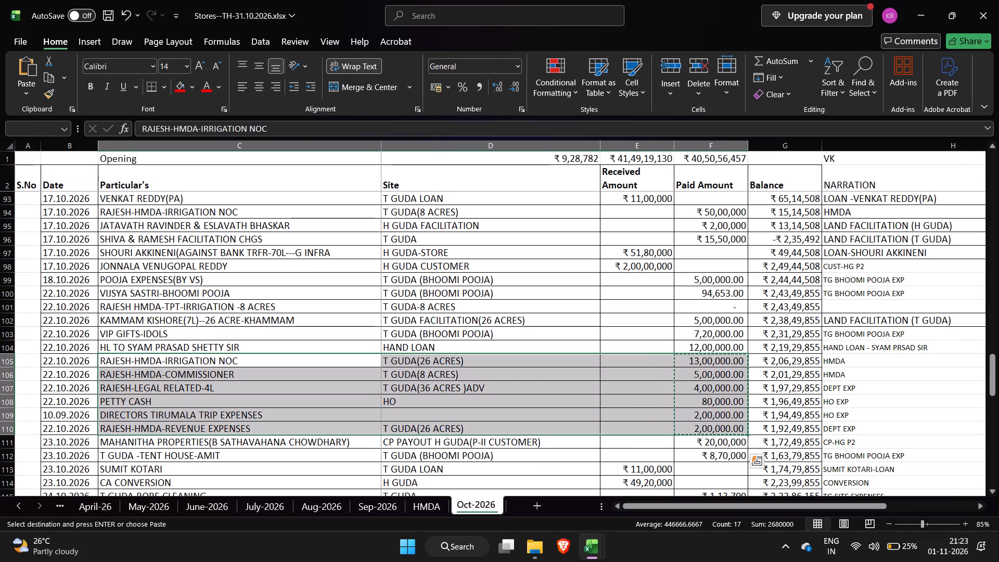
key("shift+Right")
key("shift+Left")
key("shift+Left")
key("shift+Left")
key("shift+Left")
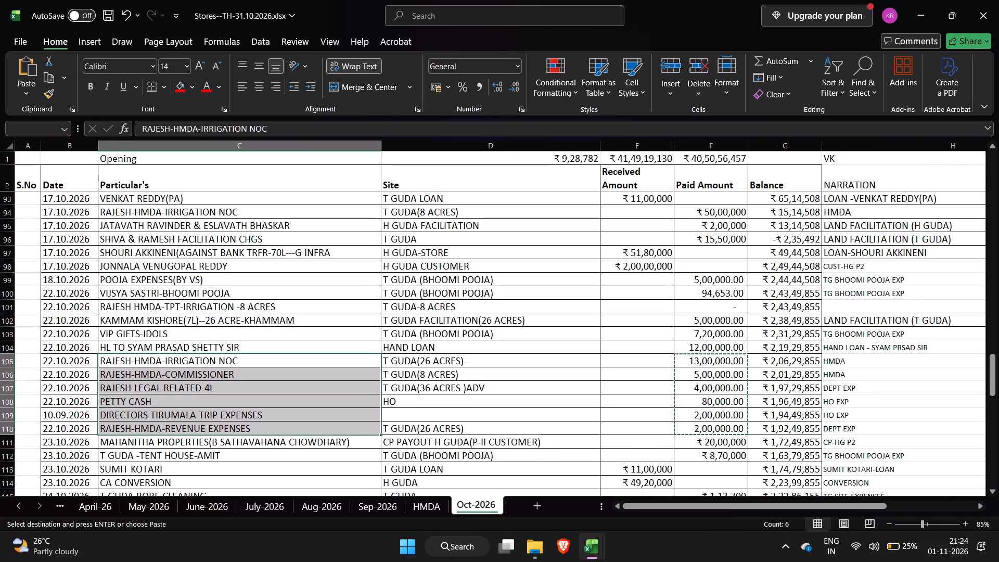
key("ctrl+c")
key("alt+Tab")
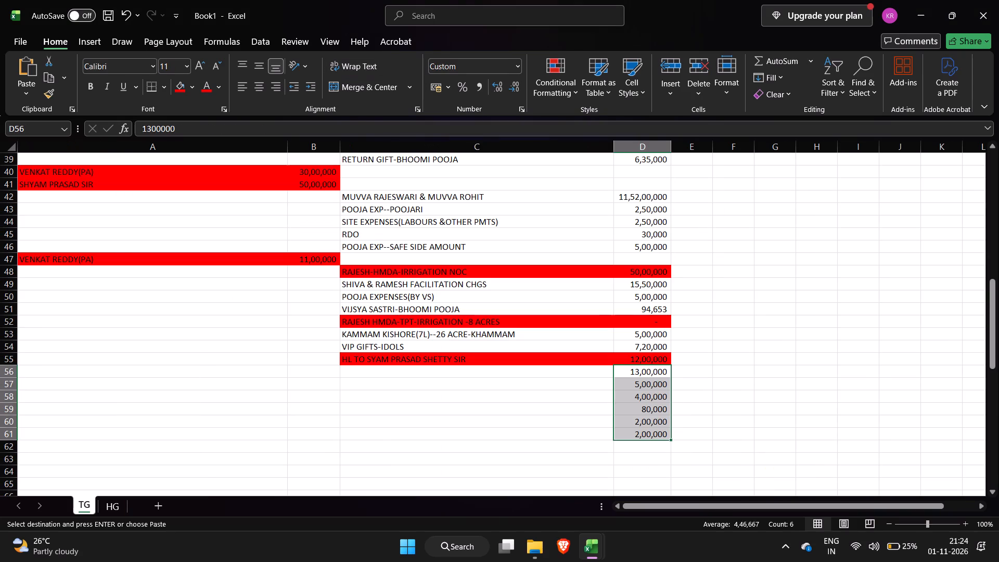
key("Left")
key("ctrl+alt+v")
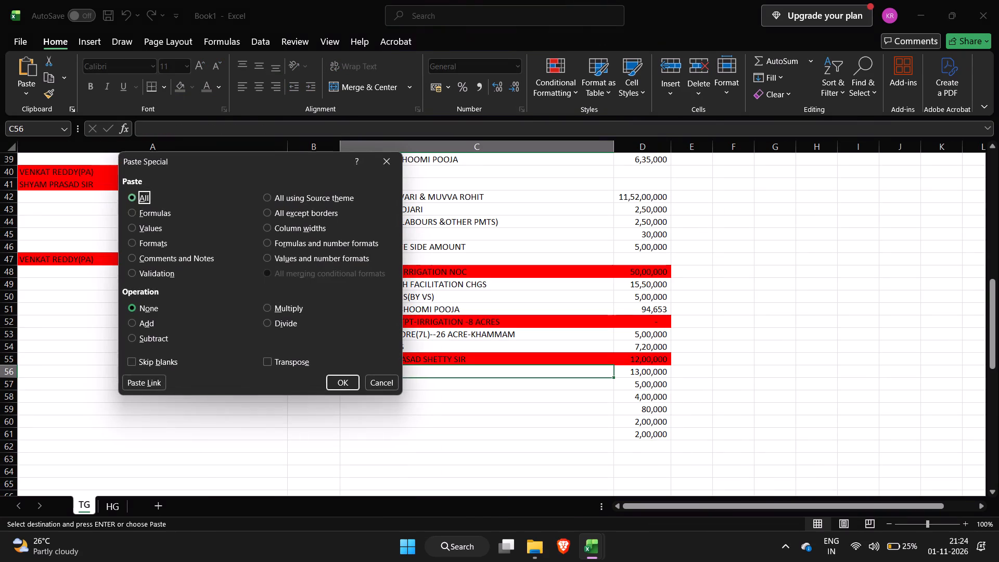
key("Down")
key("Down")
key("Return")
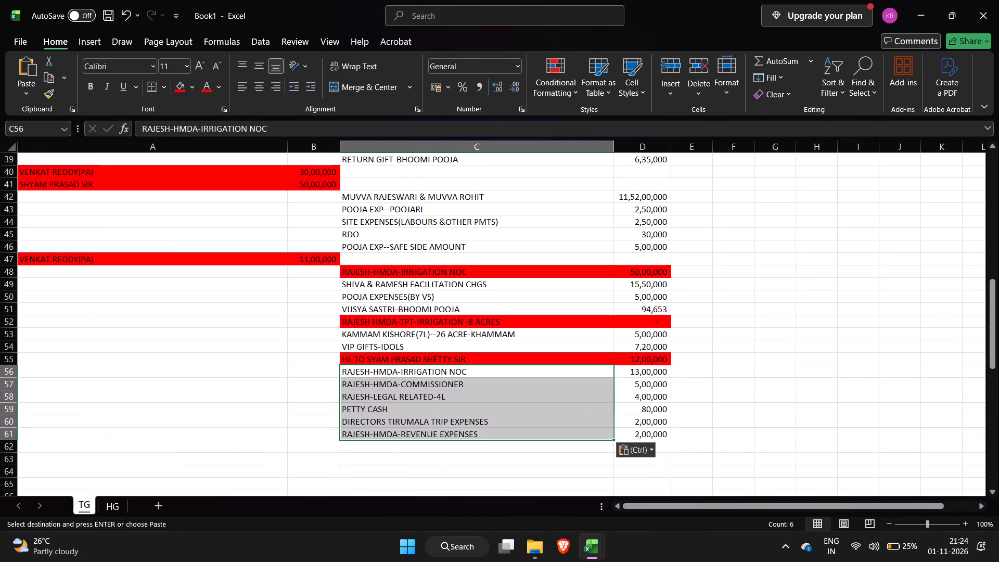
Highlight the six entries in cells C56:D61 of the TG sheet with red fill, after checking their narrations in Oct-2026.
key("alt+Tab")
key("shift+Right")
key("shift+Right")
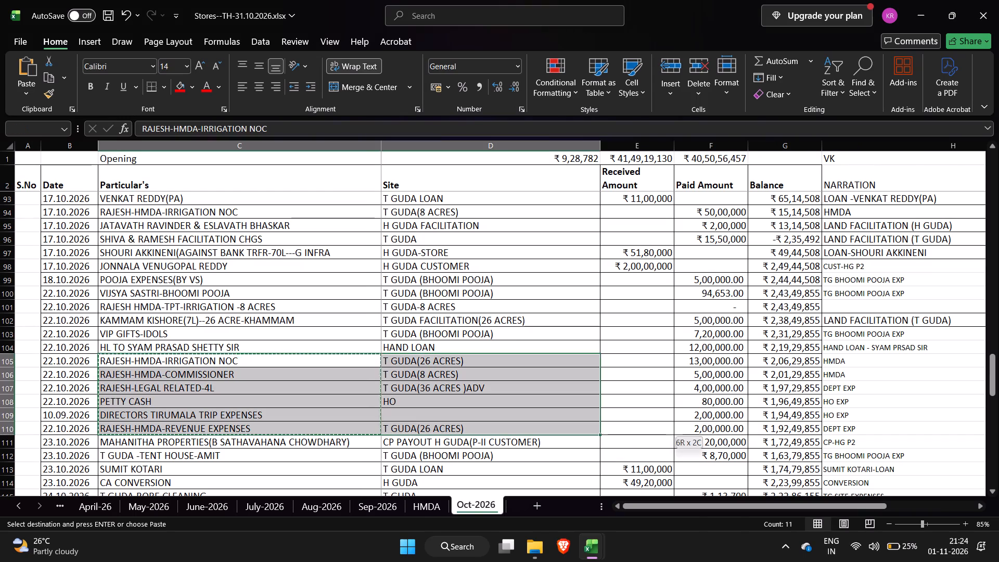
key("shift+Right")
key("shift+Right")
key("shift+Right")
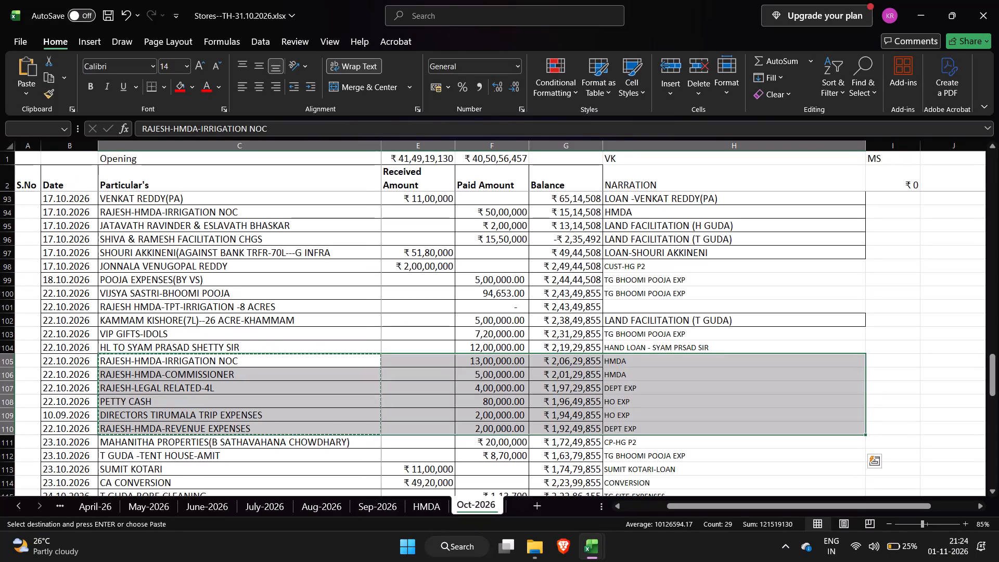
key("alt+Tab")
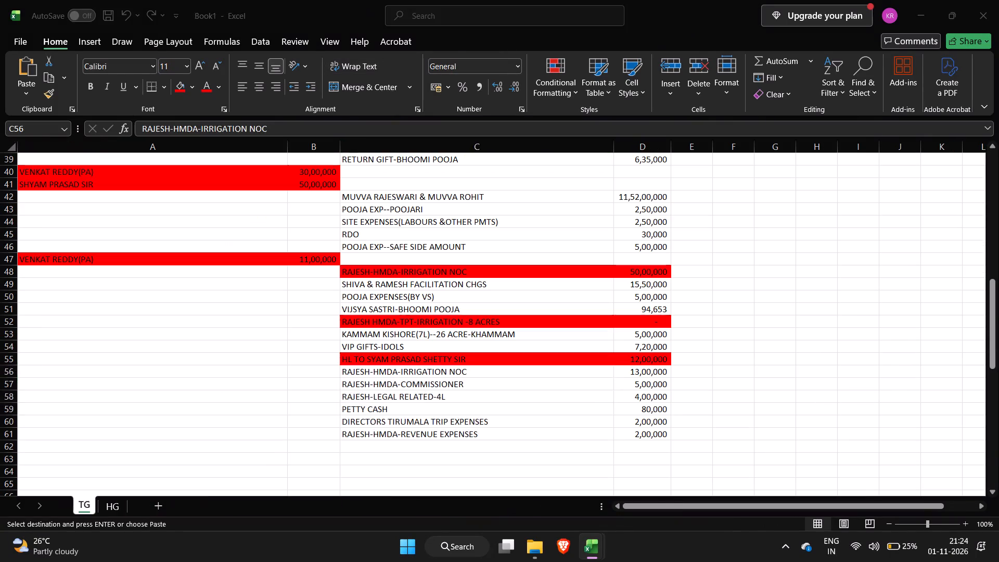
key("shift+Right")
key("shift+Down")
key("shift+Up")
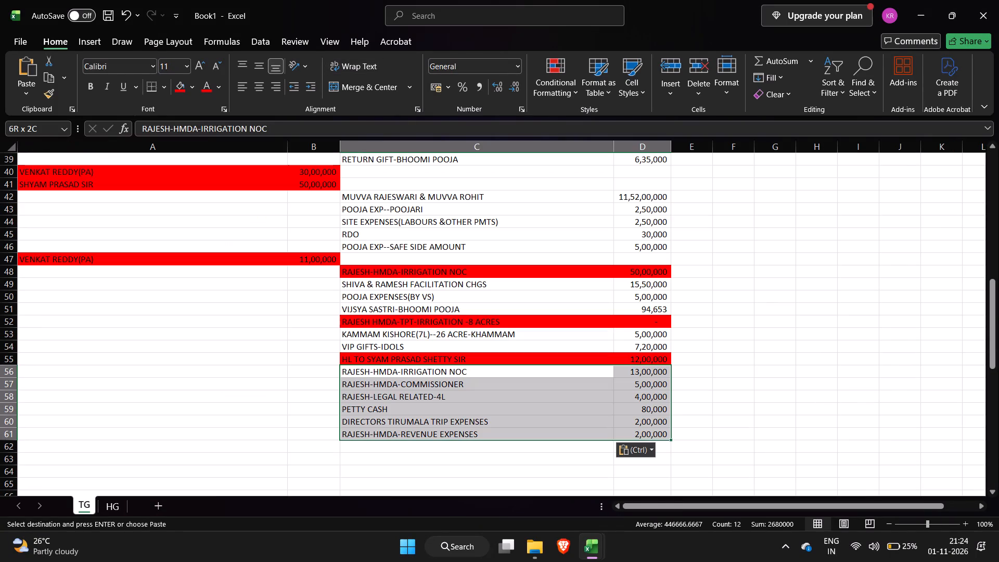
left_click(175, 92)
key("alt+Tab")
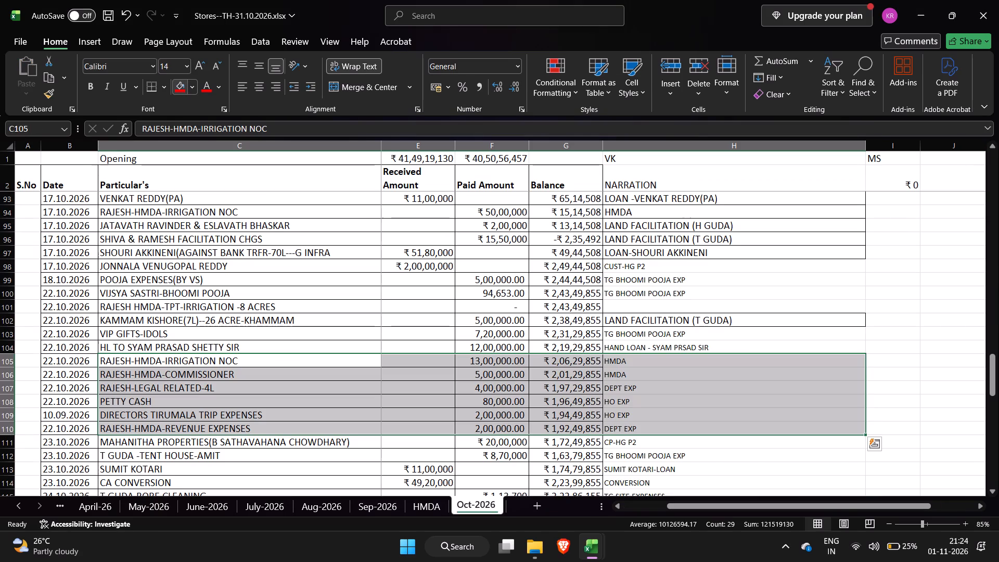
key("alt+Tab")
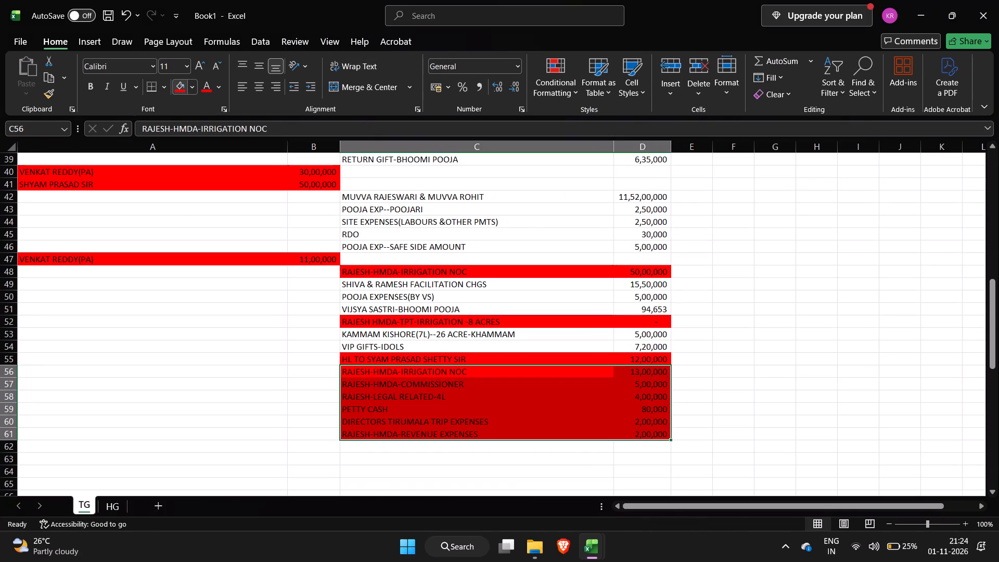
key("alt+Tab")
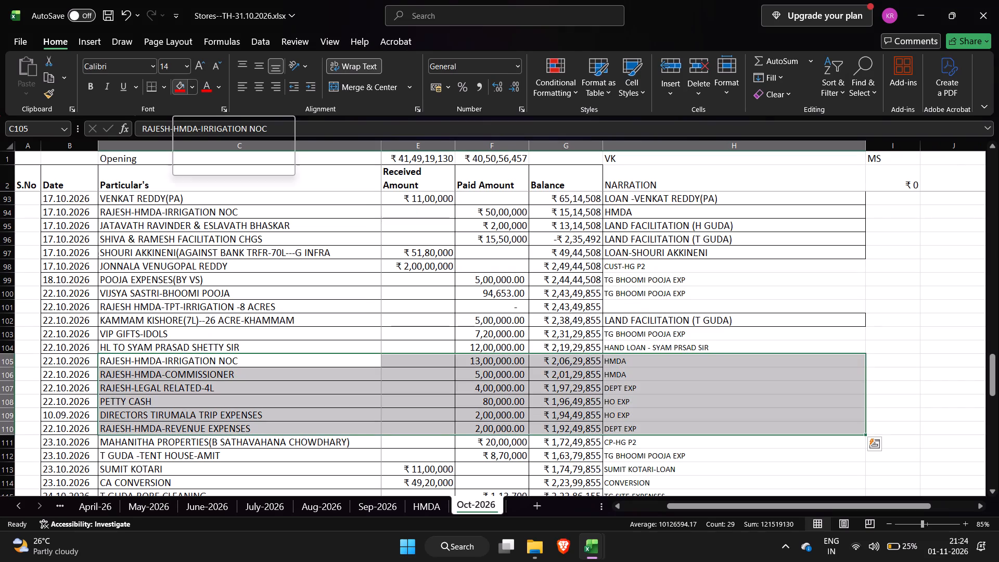
key("alt+Tab")
key("Down")
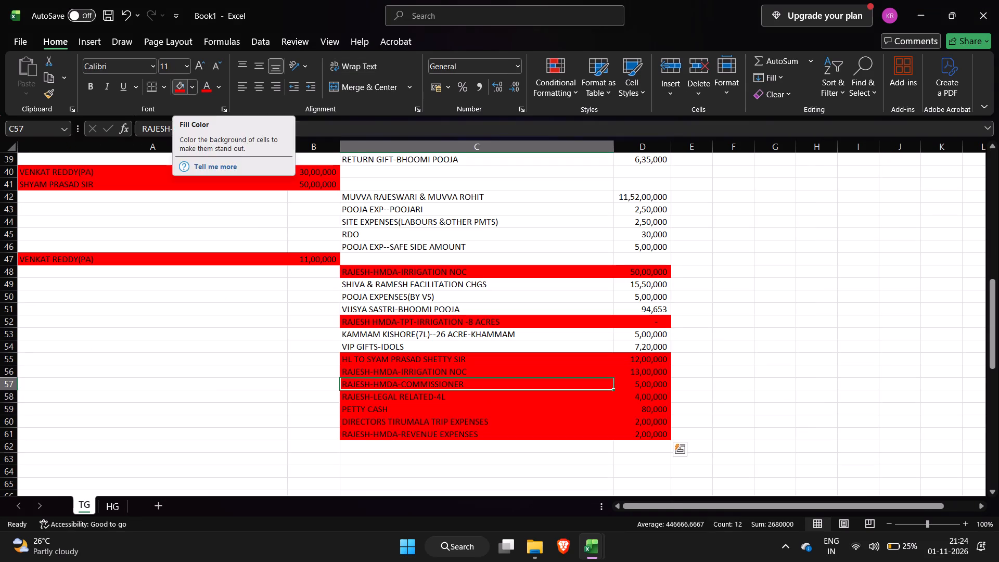
key("Down")
key("Down")
key("Down")
key("Down")
key("Down")
Review the site, balance and narration of the Oct-2026 entries around rows 109 and 110 against the TG sheet.
key("alt+Tab")
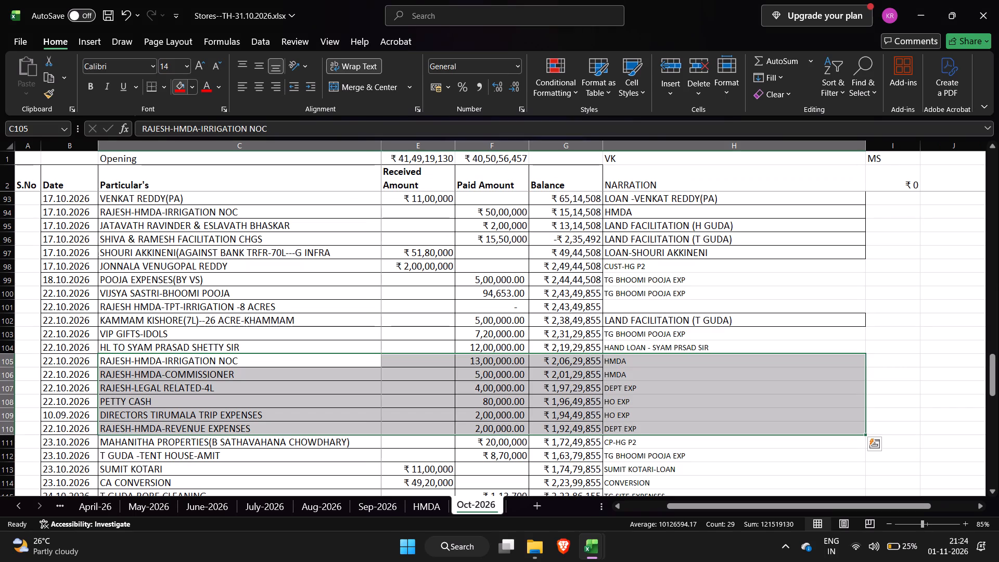
key("Down")
key("Down")
key("Down")
key("Down")
key("Right")
key("Right")
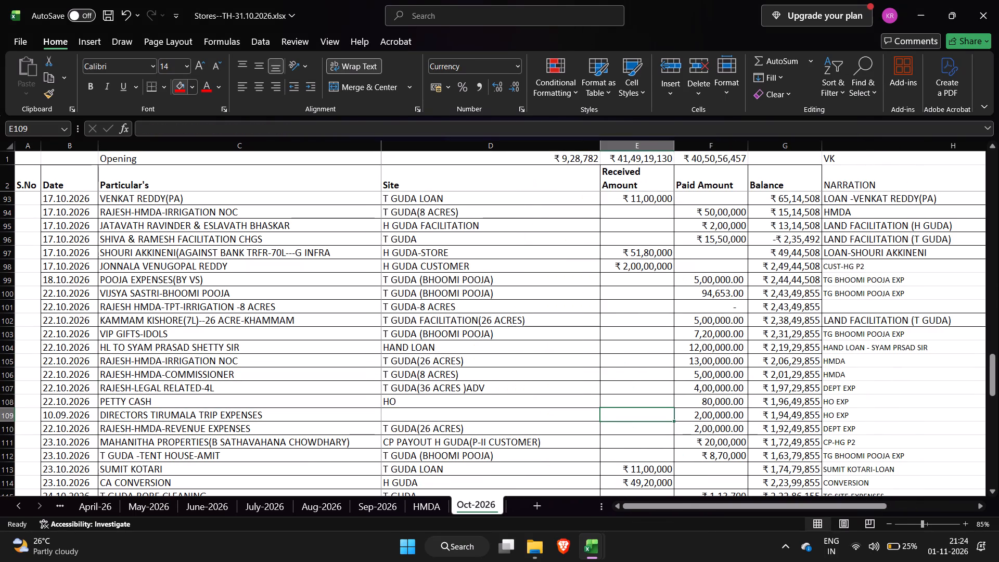
key("Right")
key("Right")
key("Down")
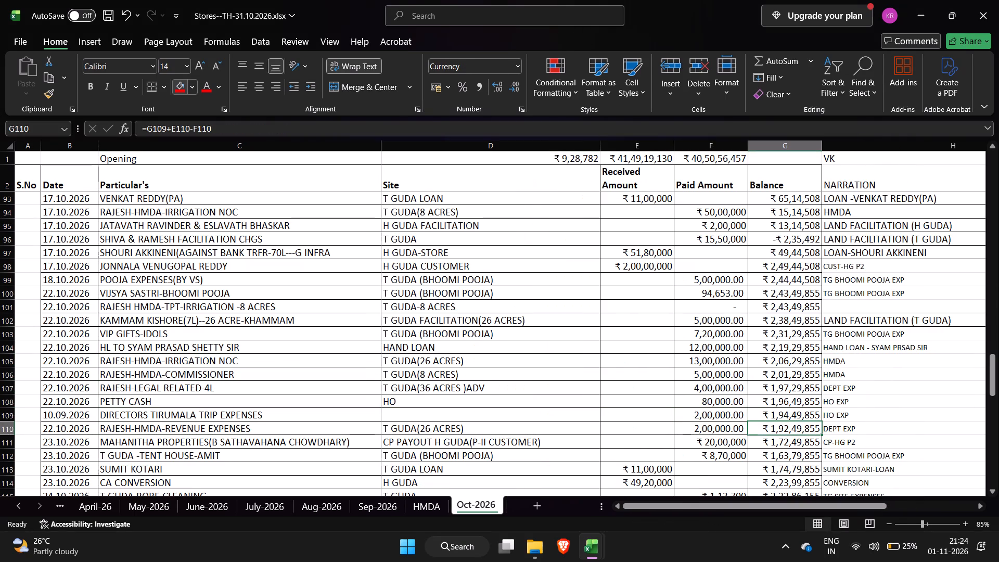
key("Left")
key("Left")
key("Left")
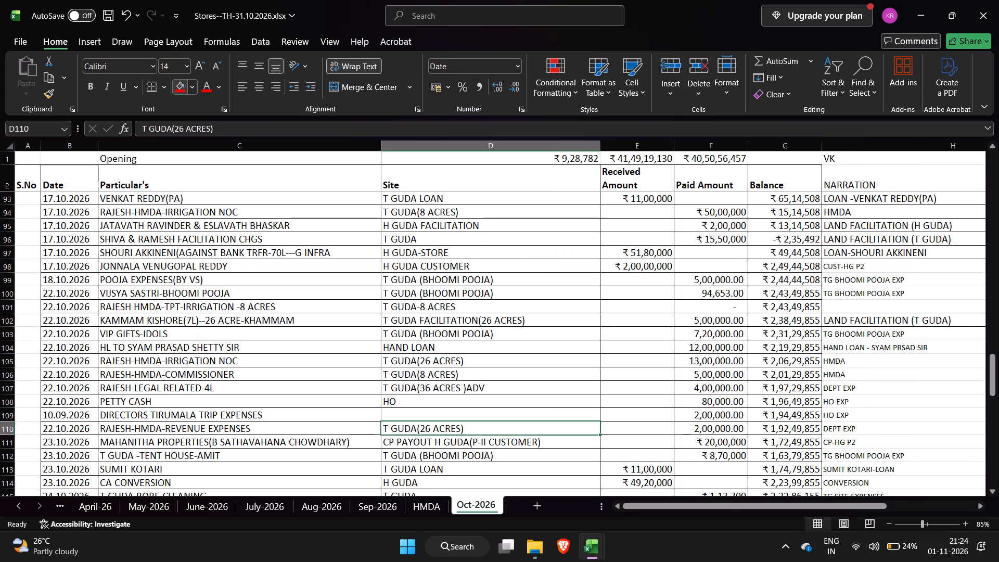
key("Right")
key("alt+Tab")
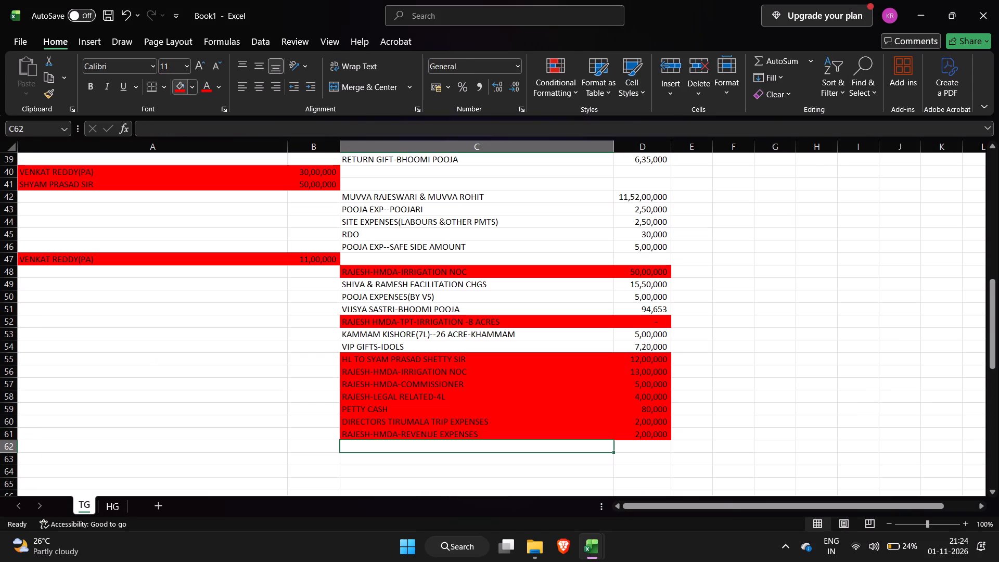
key("alt+Tab")
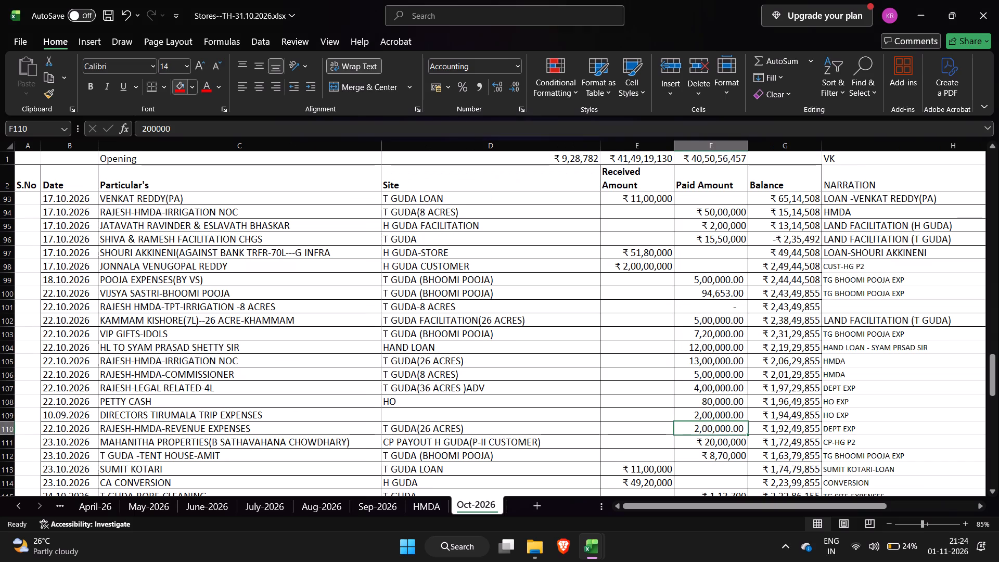
Copy the paid amount from Oct-2026 cell F111 into cell D19 of Book1's HG sheet as values only.
key("Down")
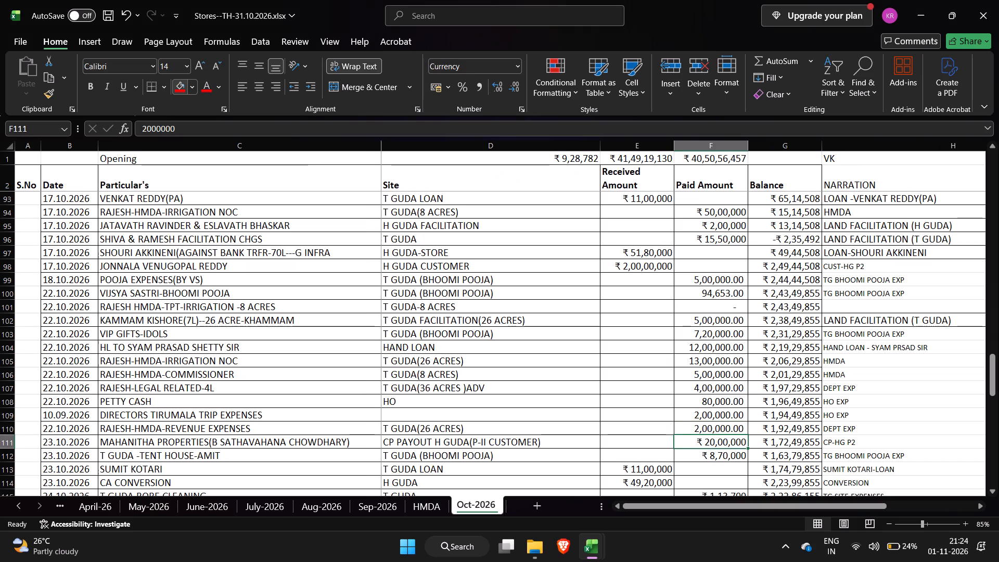
key("ctrl+c")
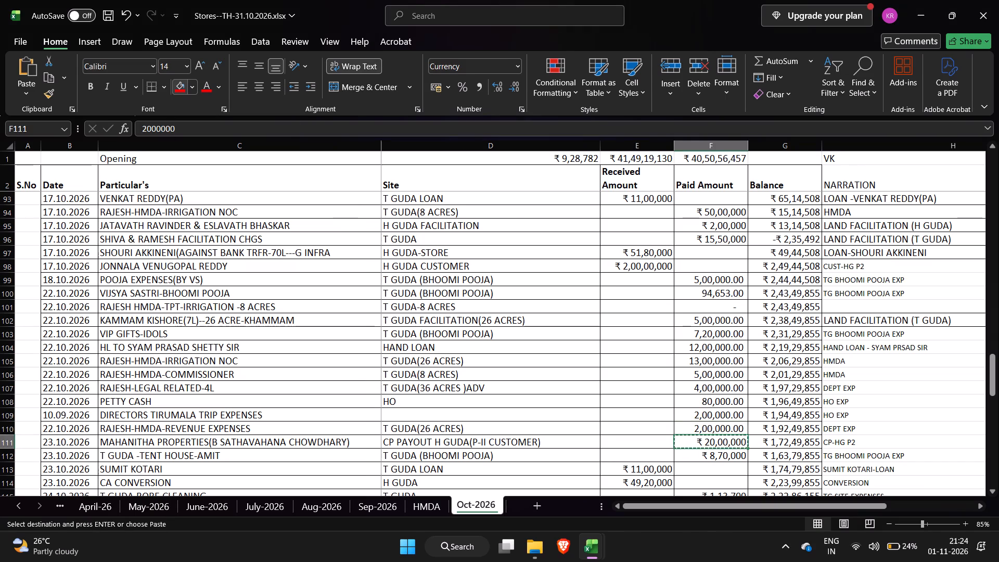
key("alt+Tab")
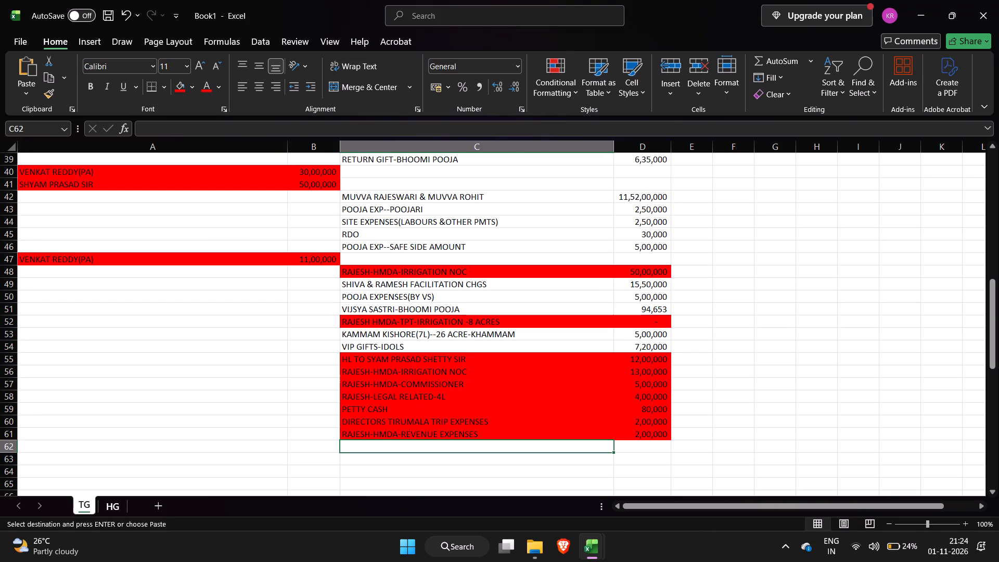
left_click(111, 504)
key("Right")
key("Right")
key("Right")
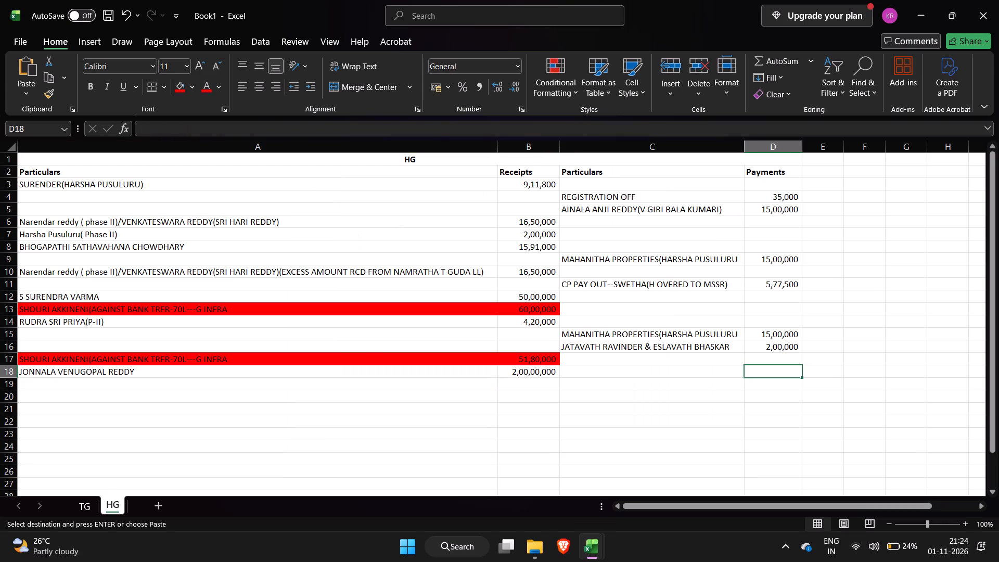
key("Down")
key("Left")
key("Left")
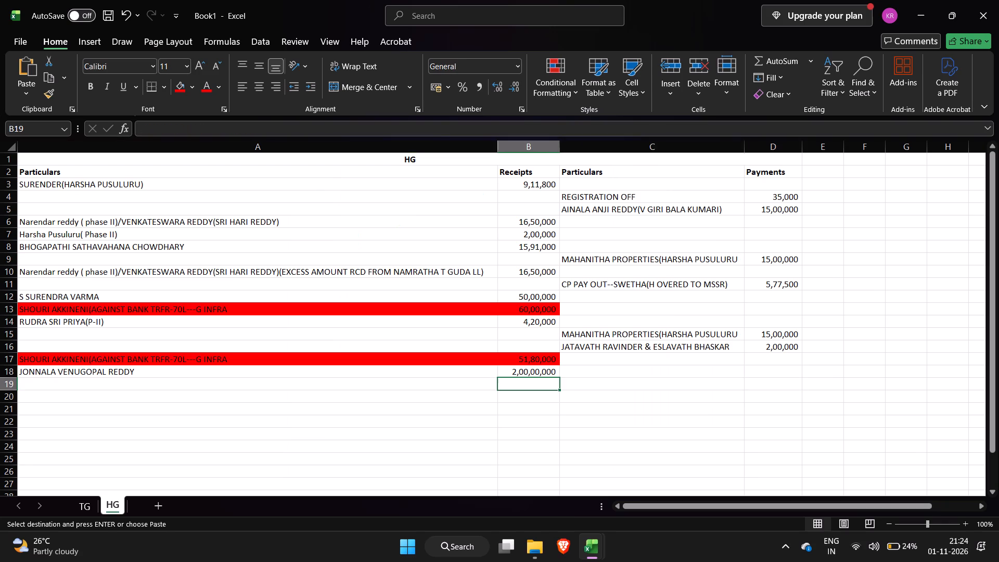
key("Right")
key("Right")
key("ctrl+alt+v")
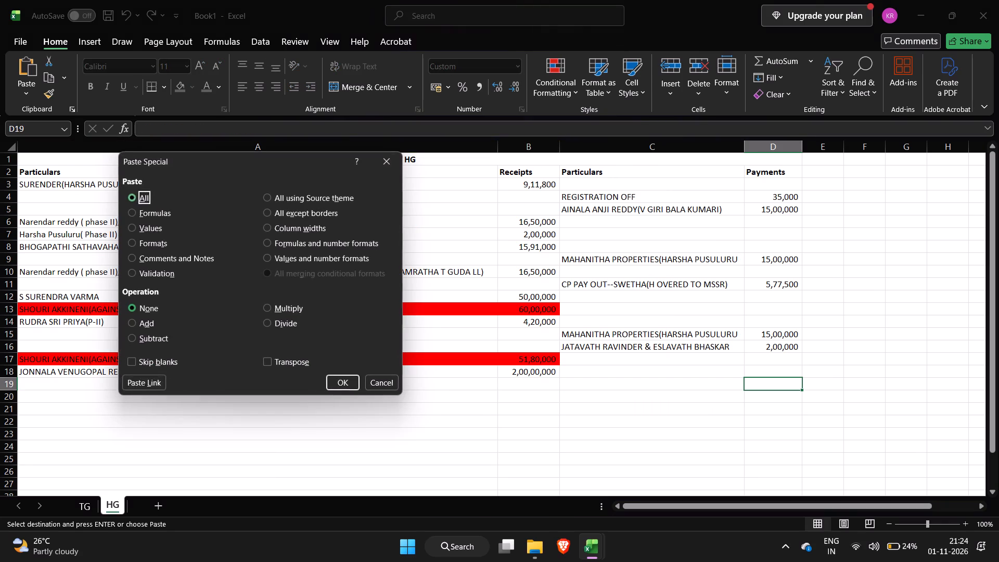
key("Down")
key("Down")
key("Return")
Copy the Mahanitha Properties particulars from Oct-2026 cell C111 into HG sheet cell C19 as values only.
key("Left")
key("alt+Tab")
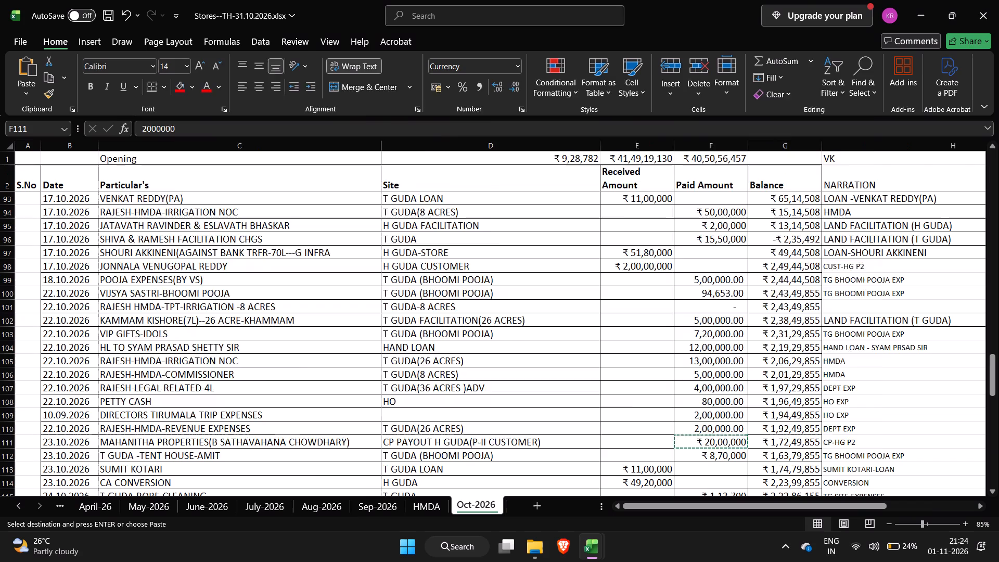
key("Left")
key("Left")
key("Left")
key("ctrl+c")
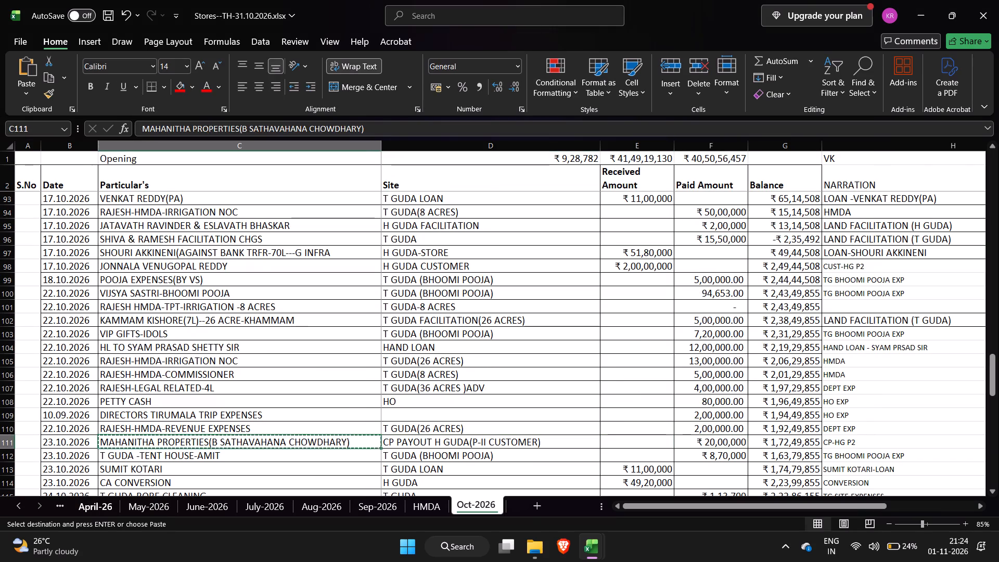
key("alt+Tab")
key("ctrl+alt+v")
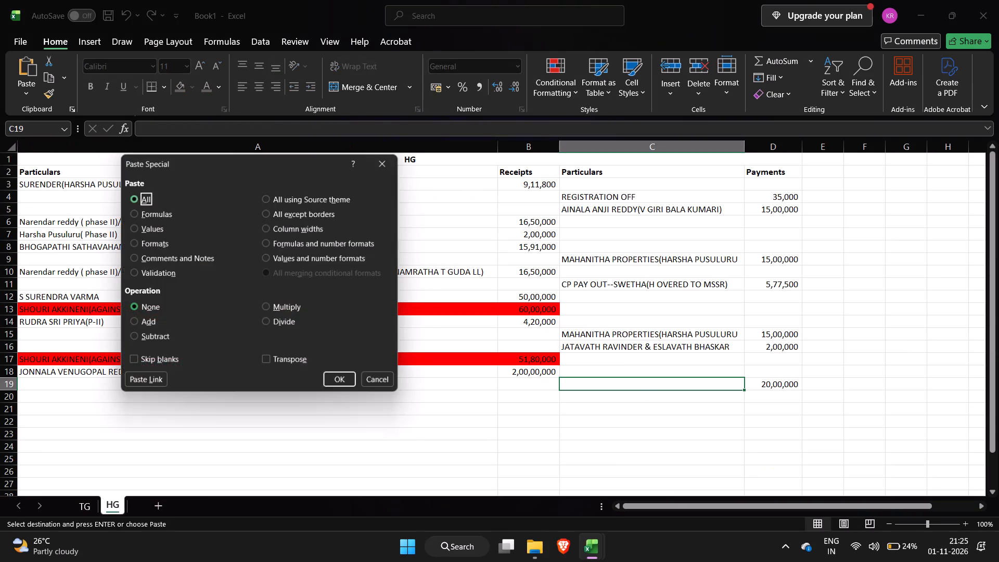
key("Down")
key("Down")
key("Return")
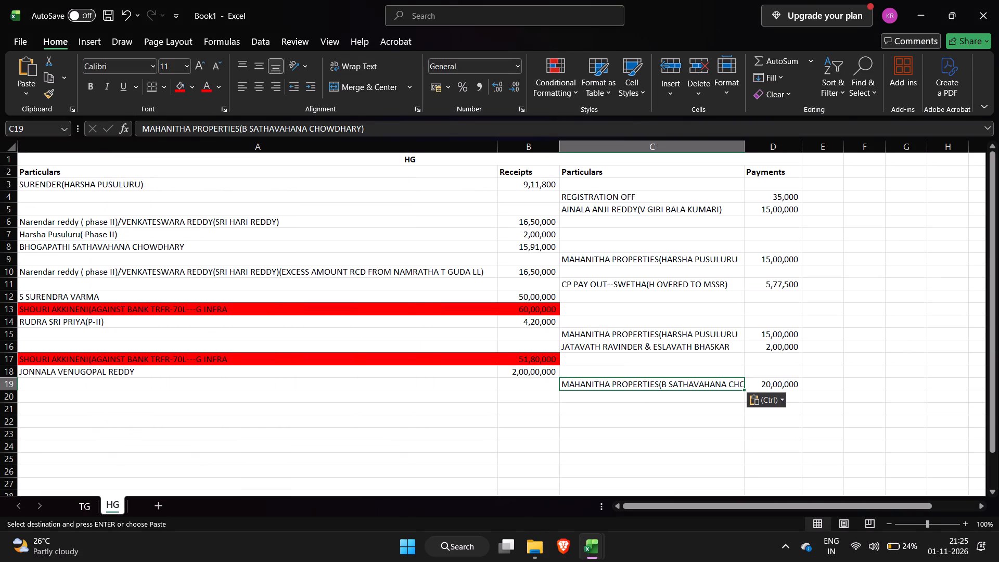
AutoFit the width of column C on the HG sheet to the entry in C19.
type("hoi")
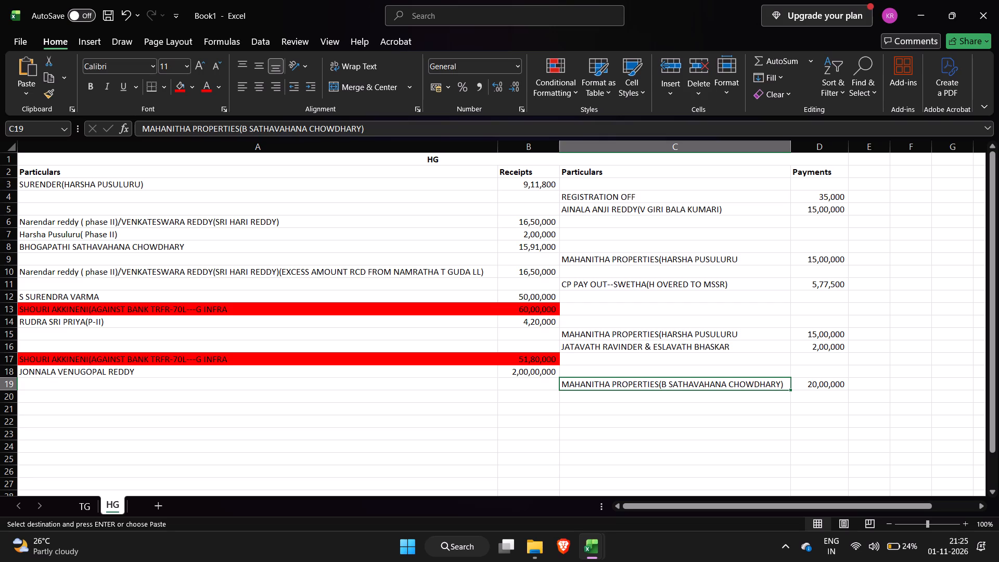
Copy the paid amount from Oct-2026 cell F112 into cell D62 of Book1's TG sheet as values only.
key("alt+Tab")
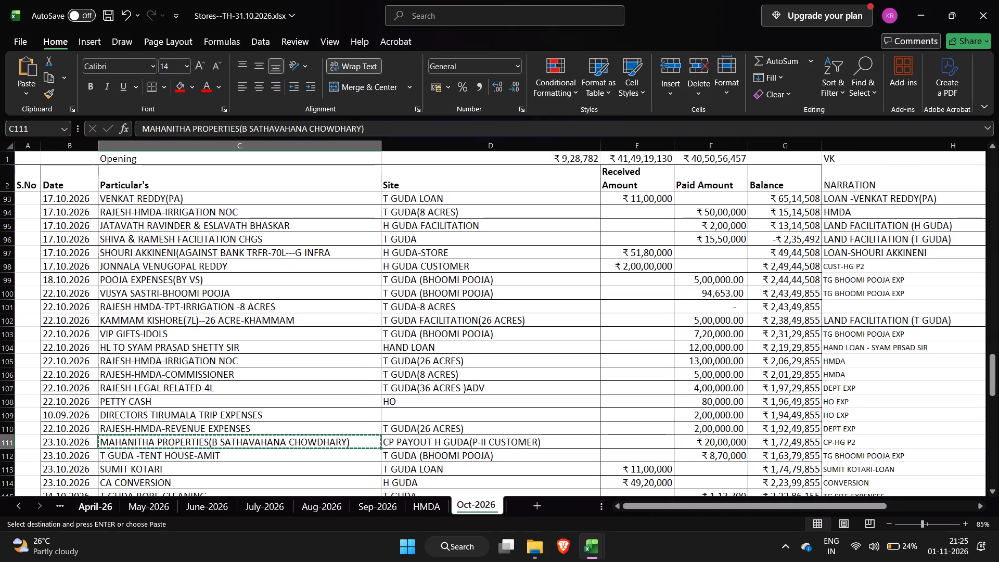
key("Right")
key("Right")
key("Right")
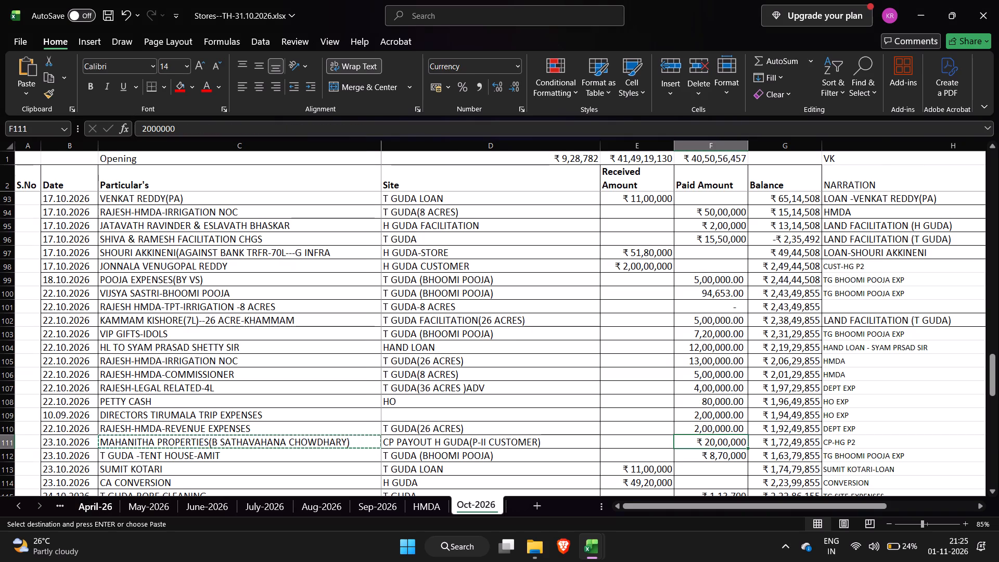
key("Down")
key("ctrl+c")
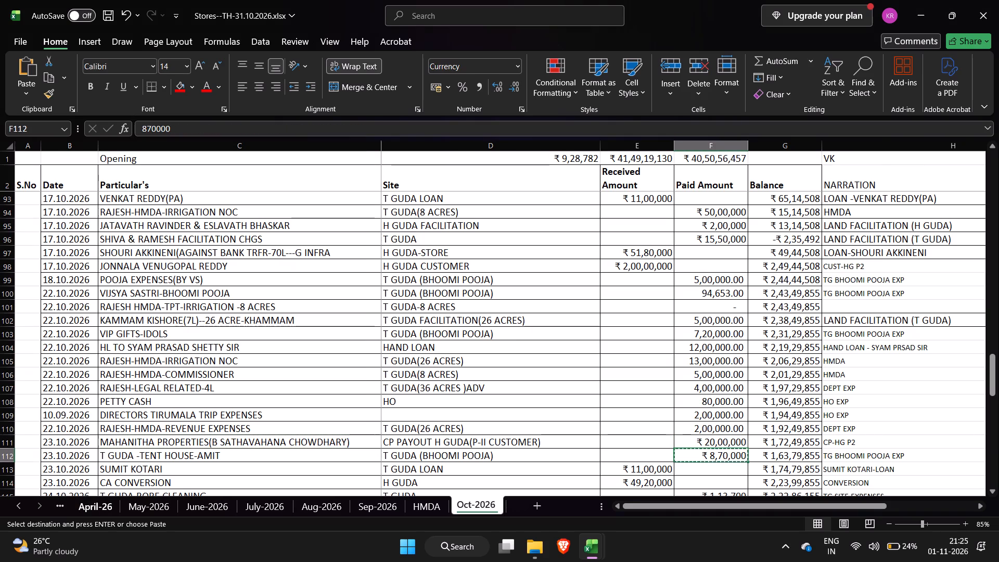
key("alt+Tab")
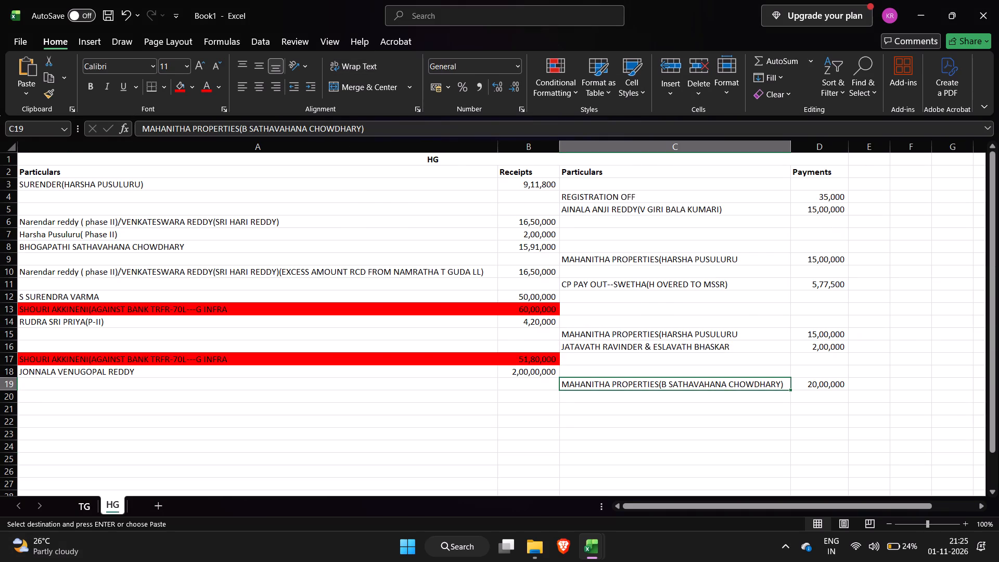
left_click(83, 504)
key("Right")
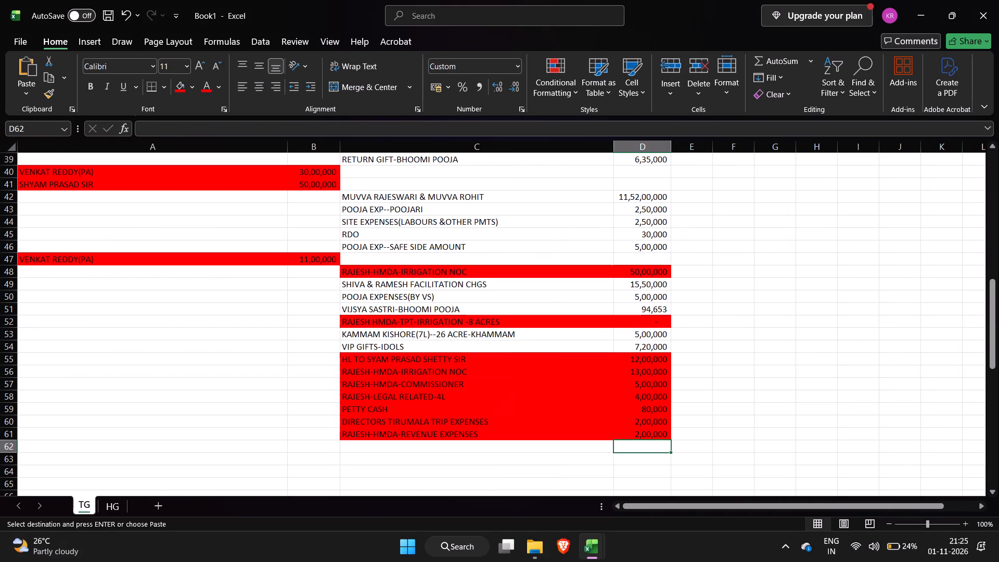
key("ctrl+alt+v")
key("Down")
key("Down")
key("Return")
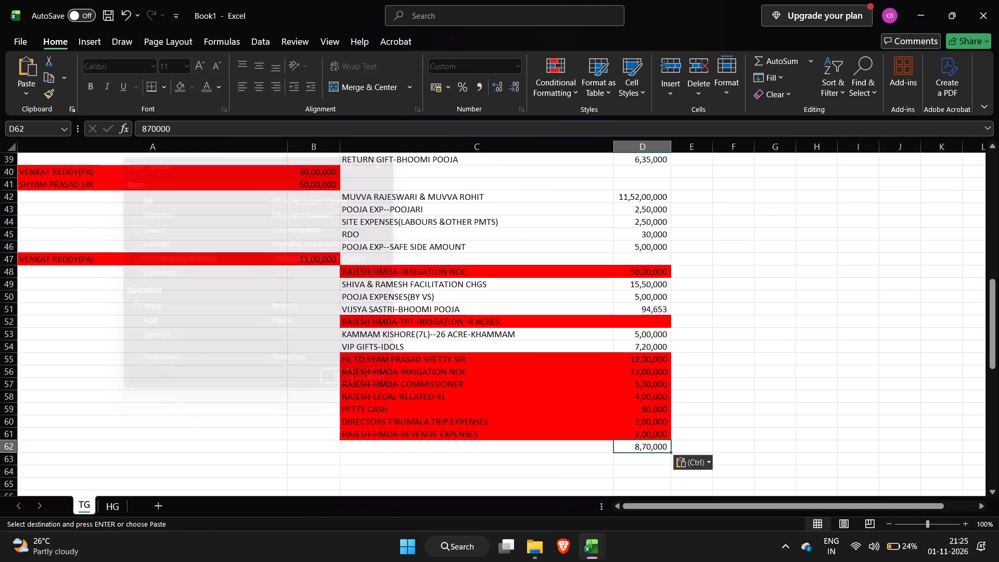
Copy the tent house particulars from Oct-2026 cell C112 into TG sheet cell C62 as values only.
key("Left")
key("alt+Tab")
key("Left")
key("Left")
key("Left")
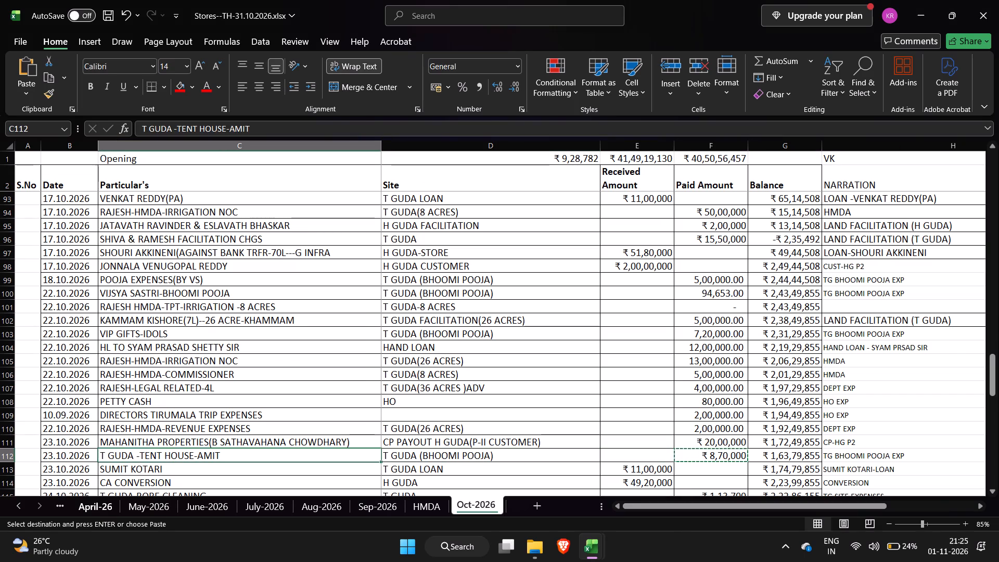
key("ctrl+c")
key("alt+Tab")
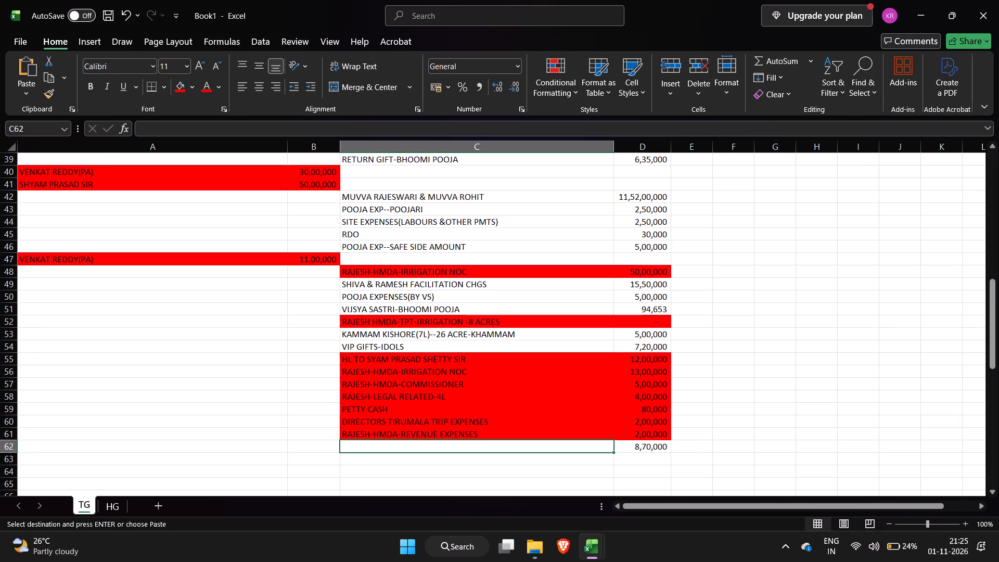
key("ctrl+alt+v")
key("Down")
key("Down")
key("Return")
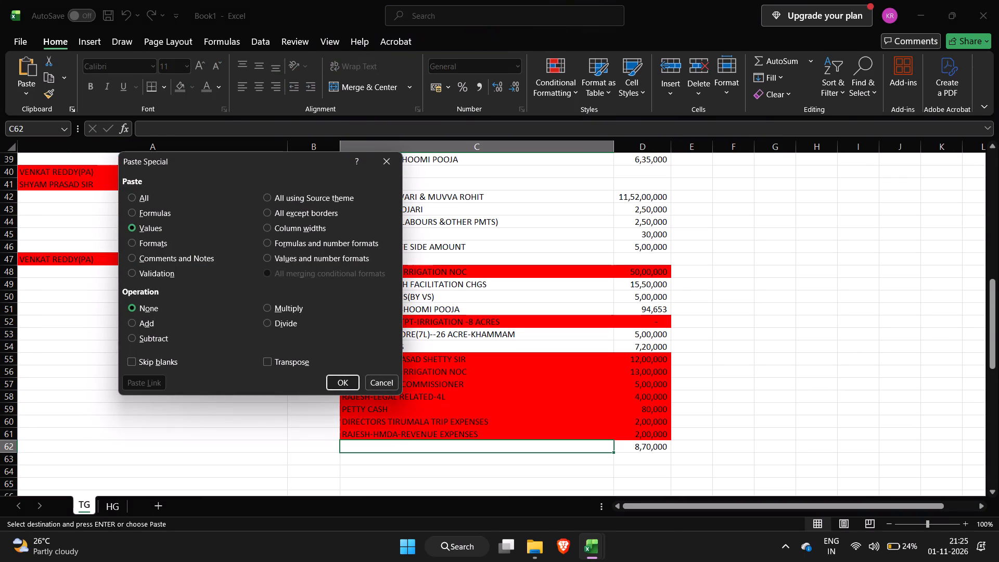
Copy the received loan amount from Oct-2026 cell E113 into TG sheet cell B63 as values only.
key("alt+Tab")
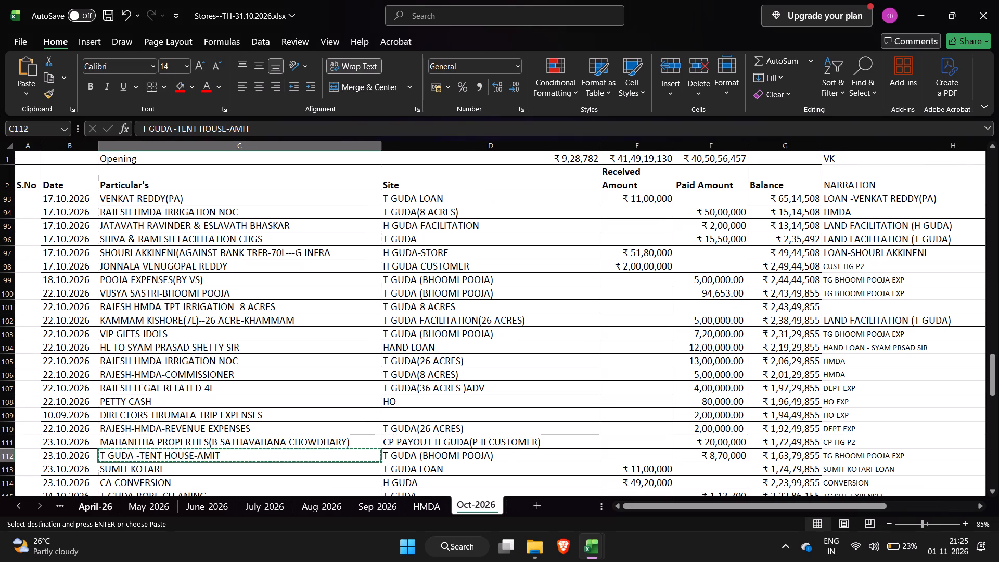
key("Right")
key("Right")
key("Down")
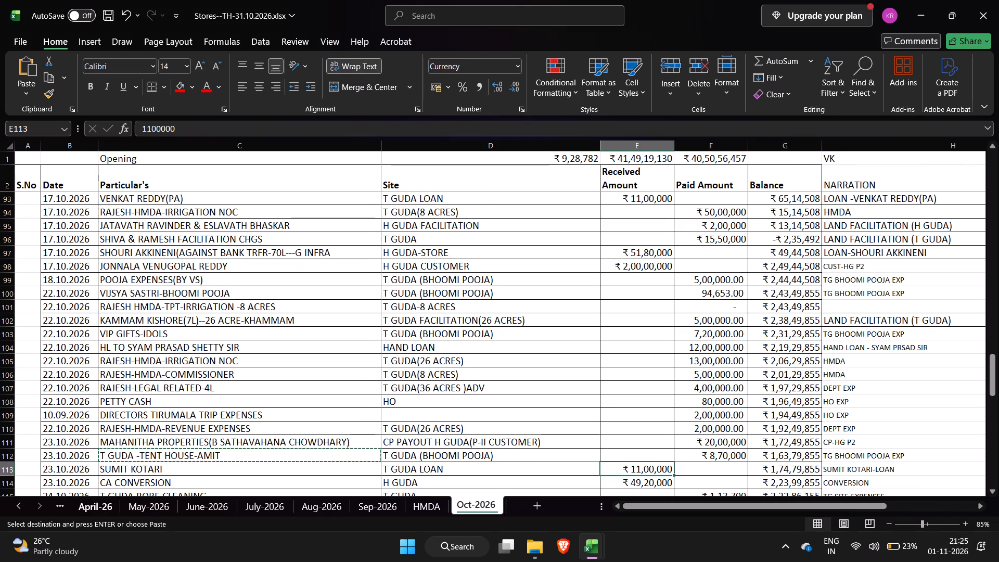
key("Down")
key("Down")
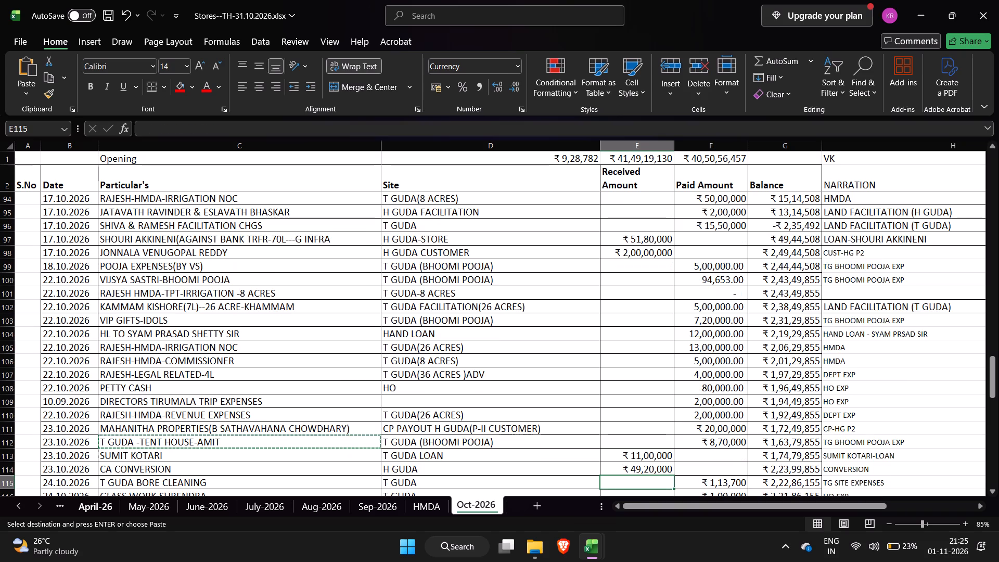
key("Up")
key("Up")
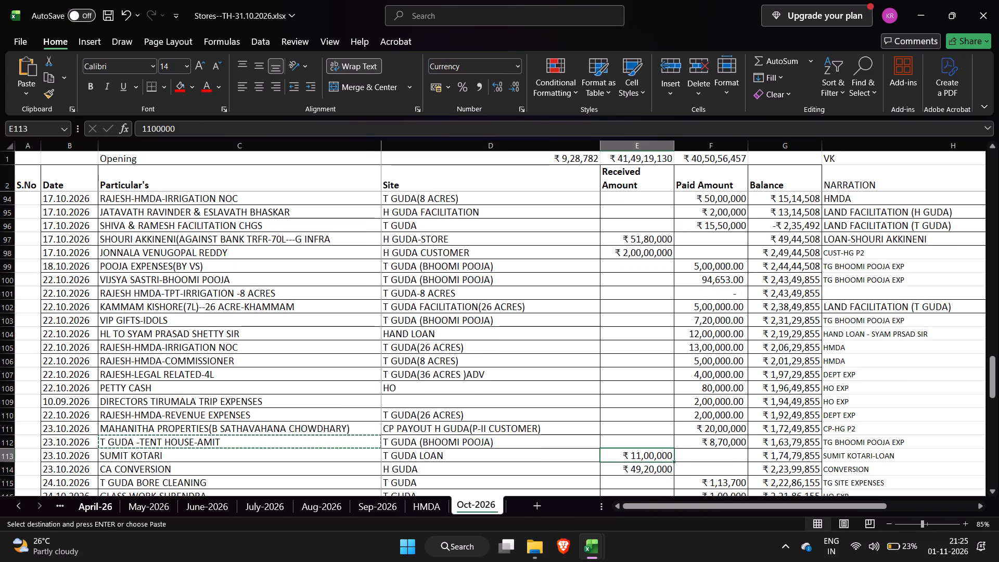
key("ctrl+c")
key("alt+Tab")
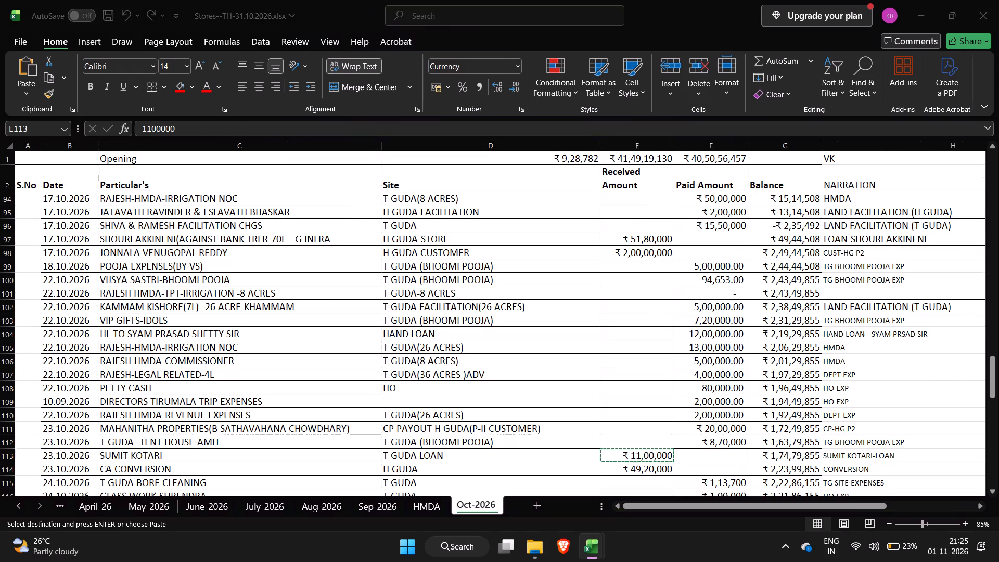
key("Left")
key("Down")
key("alt+Tab")
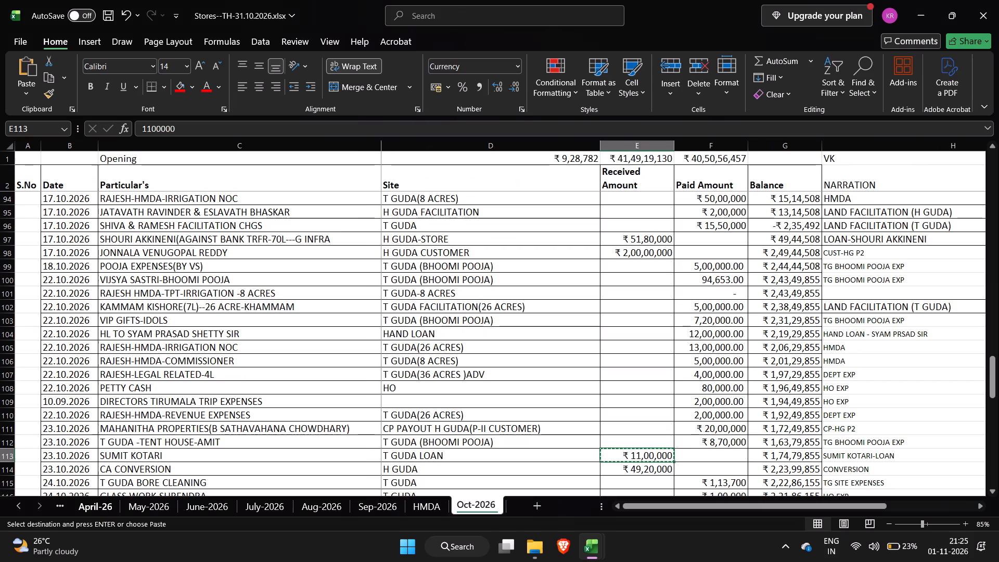
key("alt+Tab")
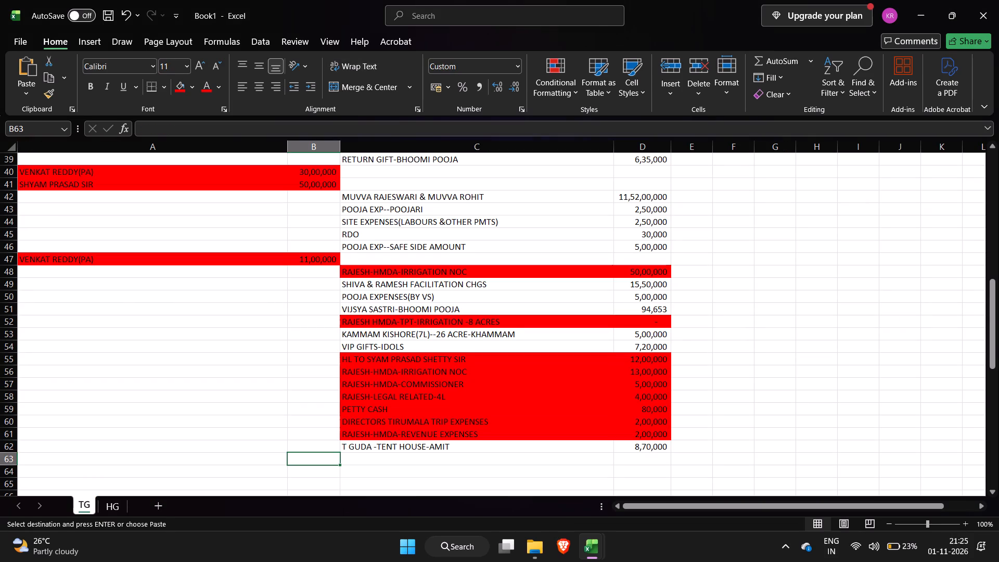
key("ctrl+alt+v")
key("Down")
key("Down")
key("Return")
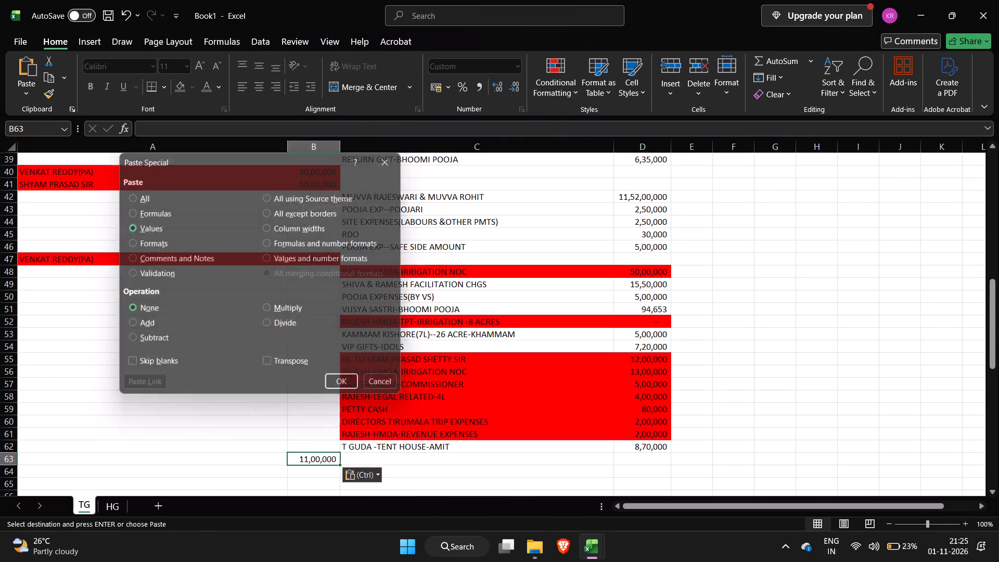
Copy the loan entry's particulars from Oct-2026 cell C113 into TG sheet cell A63 as values only.
key("Left")
key("alt+Tab")
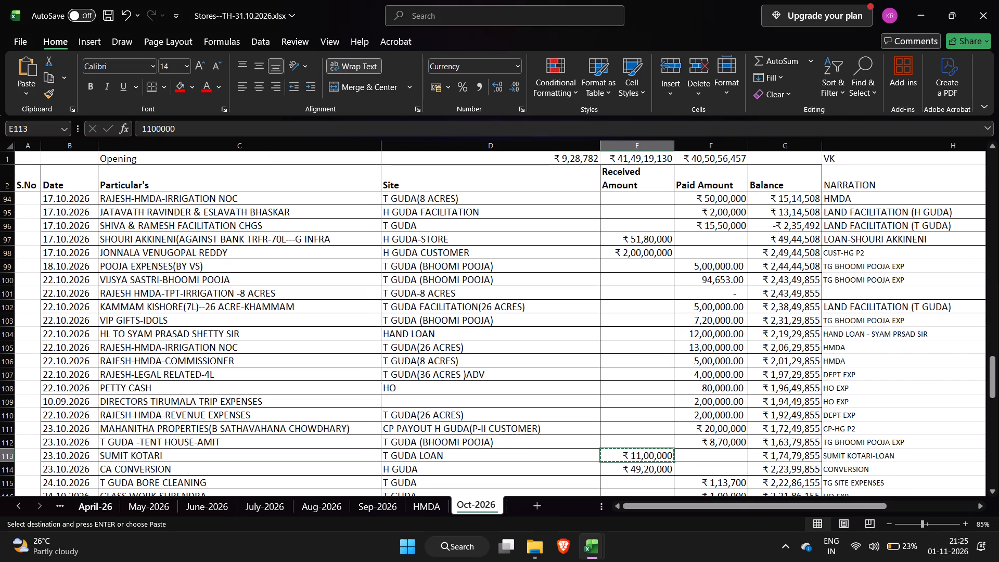
key("Left")
key("Left")
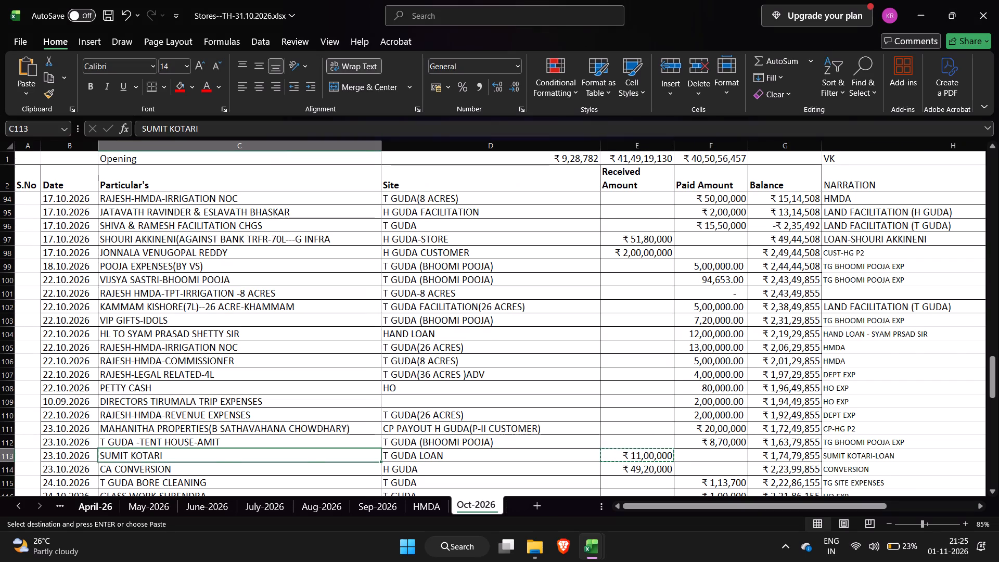
key("ctrl+c")
key("alt+Tab")
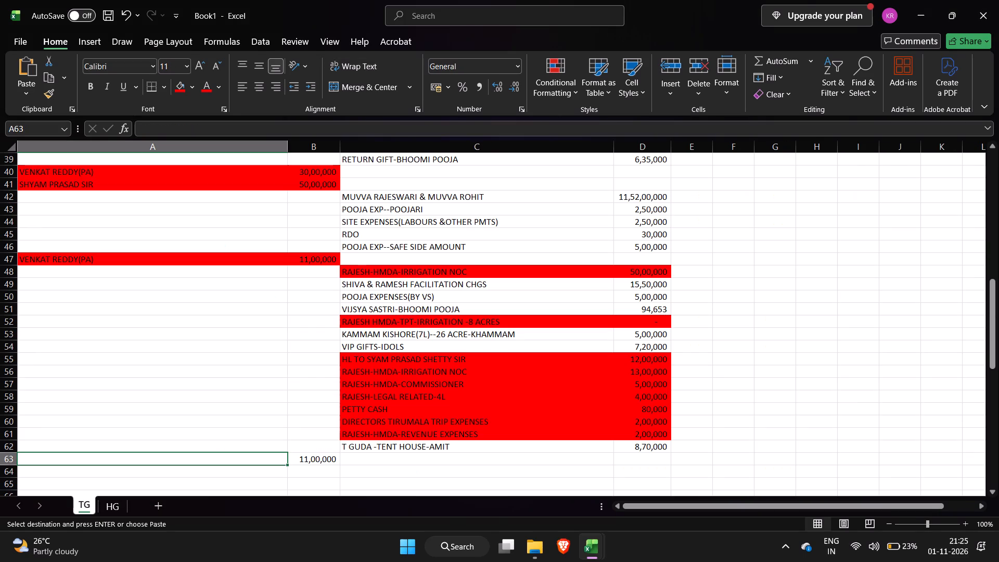
key("ctrl+alt+v")
key("Down")
key("Down")
key("Return")
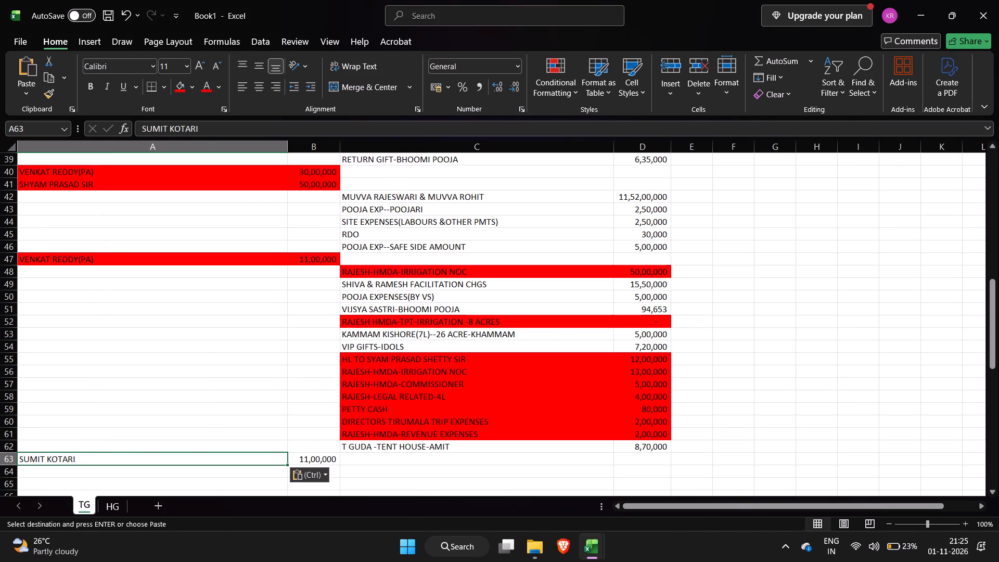
Highlight the loan receipt in cells A63:B63 of the TG sheet with red fill.
key("shift+Right")
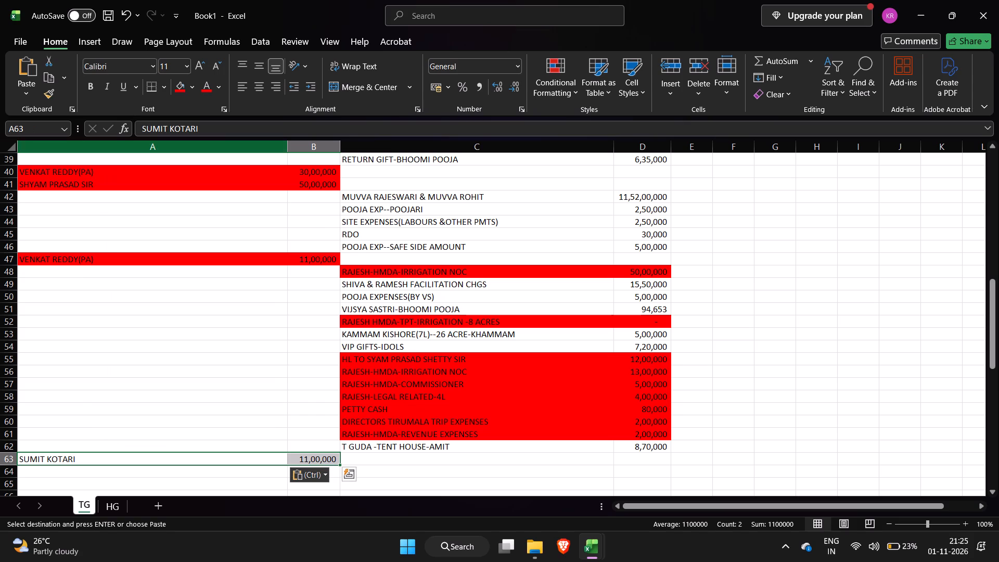
left_click(175, 89)
key("Down")
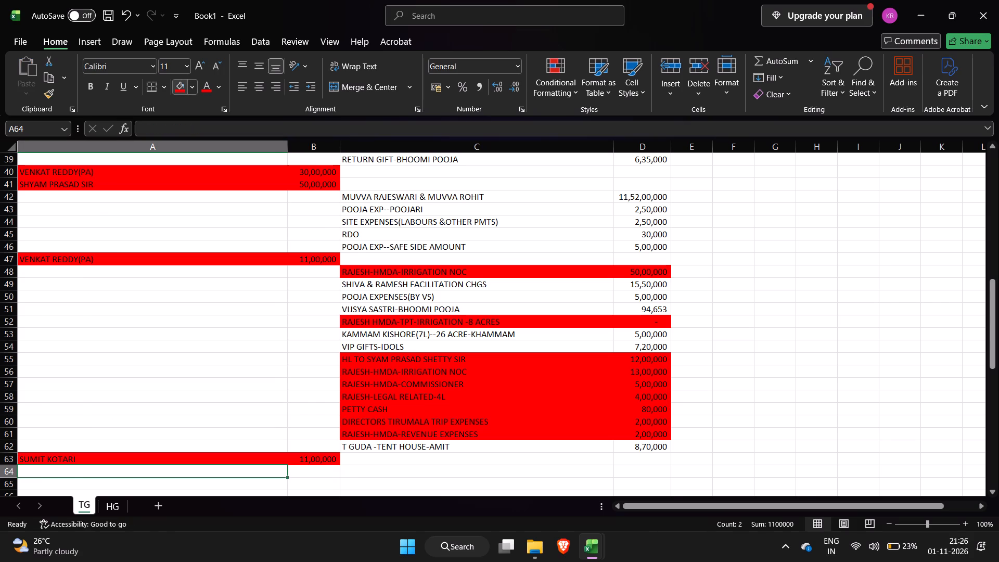
Copy the CA conversion particulars from Oct-2026 cell C114 into HG sheet cell A20 as values only.
key("alt+Tab")
key("Down")
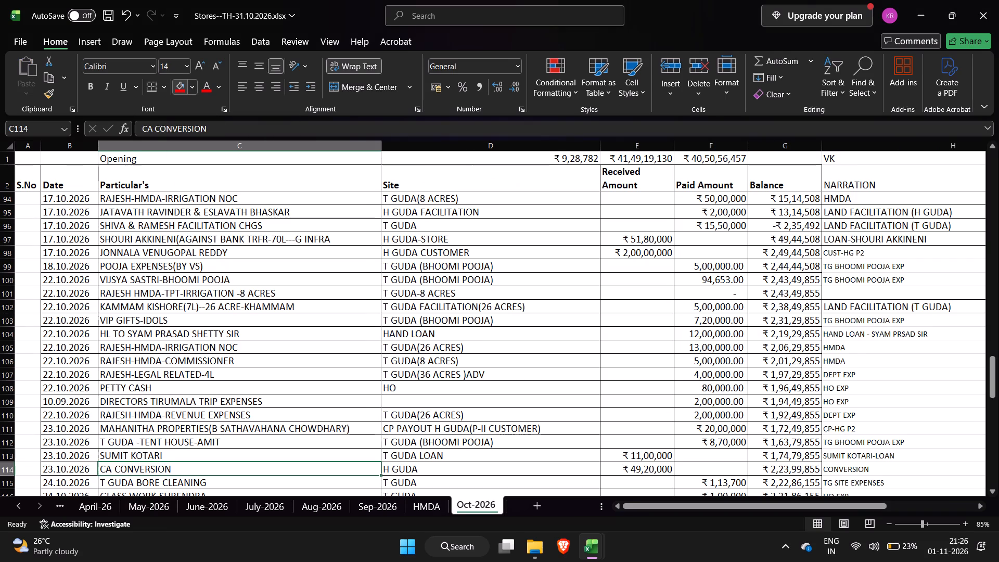
key("ctrl+c")
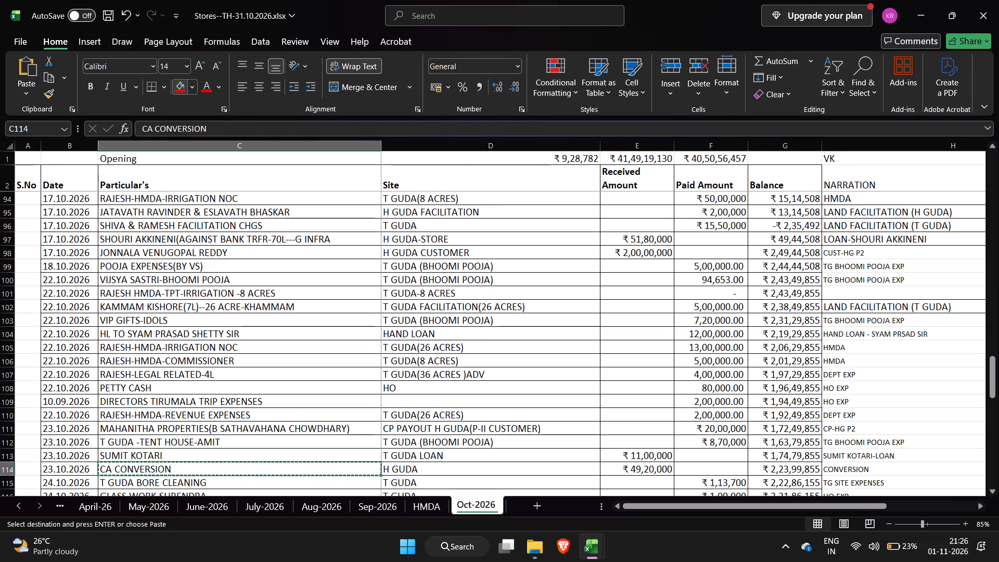
key("alt+Tab")
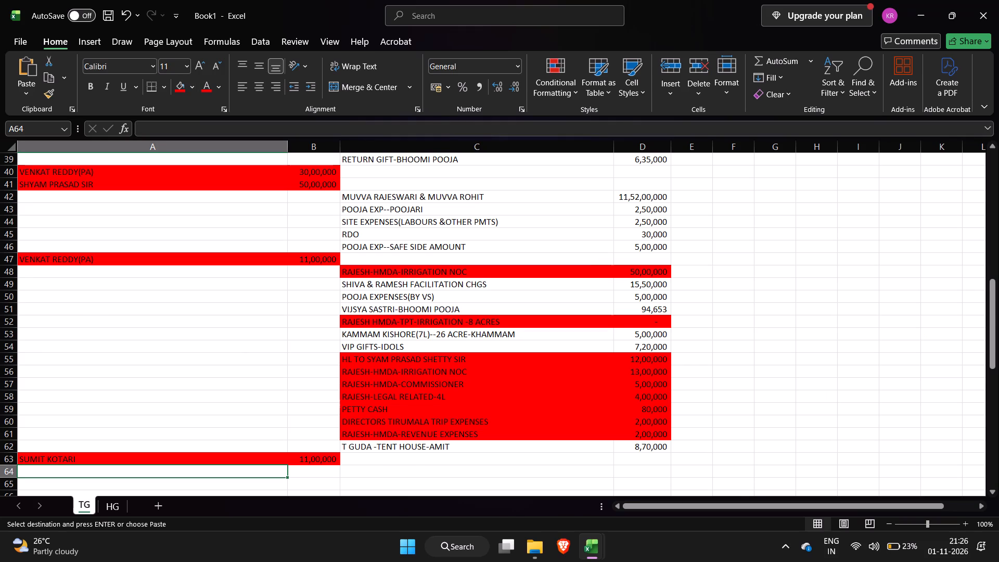
left_click(106, 503)
key("Down")
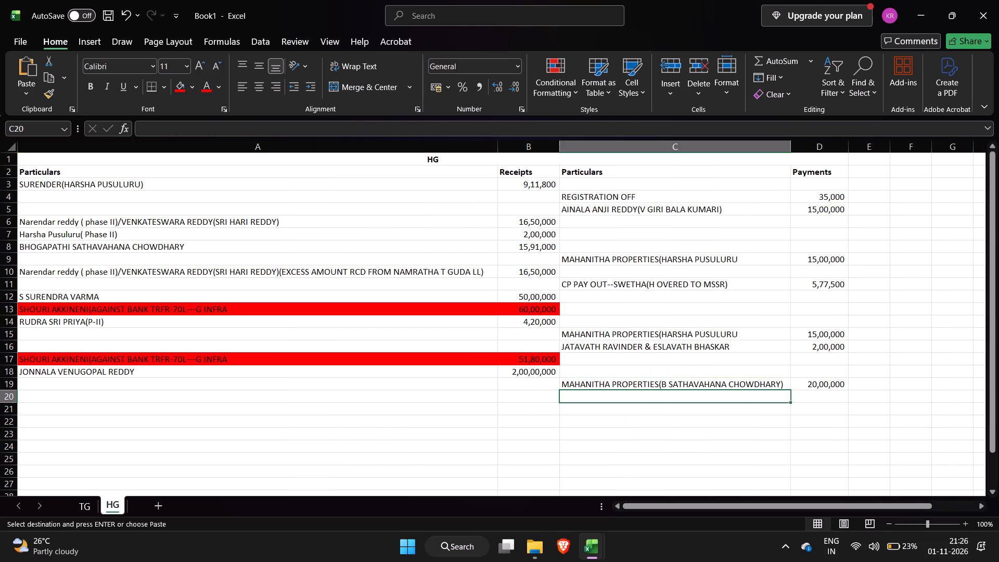
key("Left")
key("Left")
key("ctrl+alt+v")
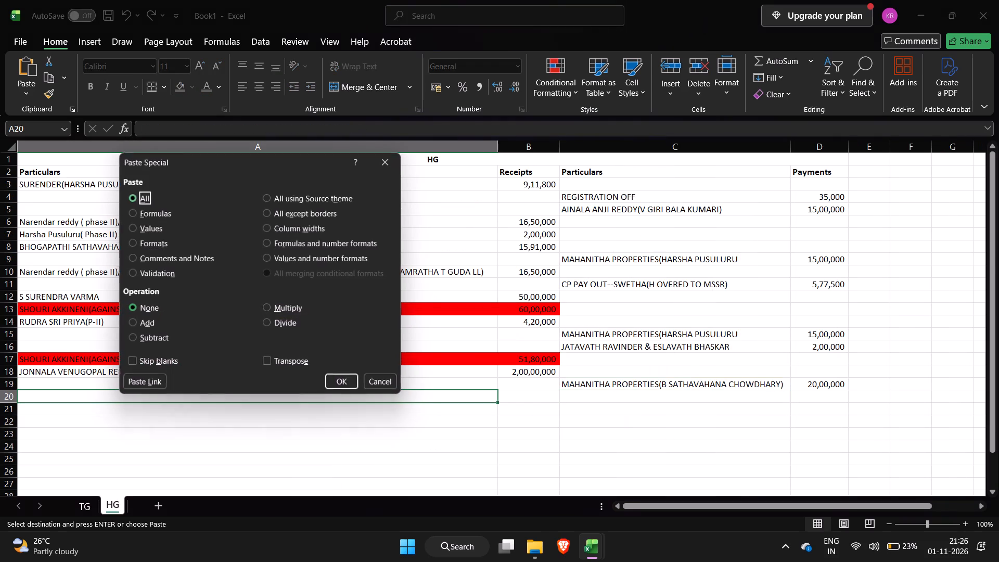
key("Down")
key("Down")
key("Return")
Copy the CA conversion received amount from Oct-2026 cell E114 into HG sheet cell B20 as values only.
key("Right")
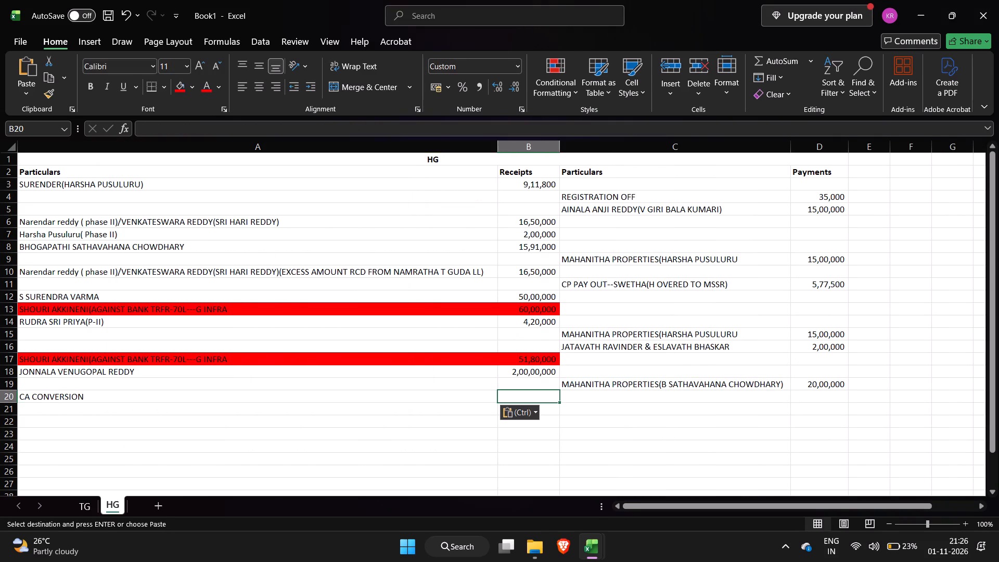
key("alt+Tab")
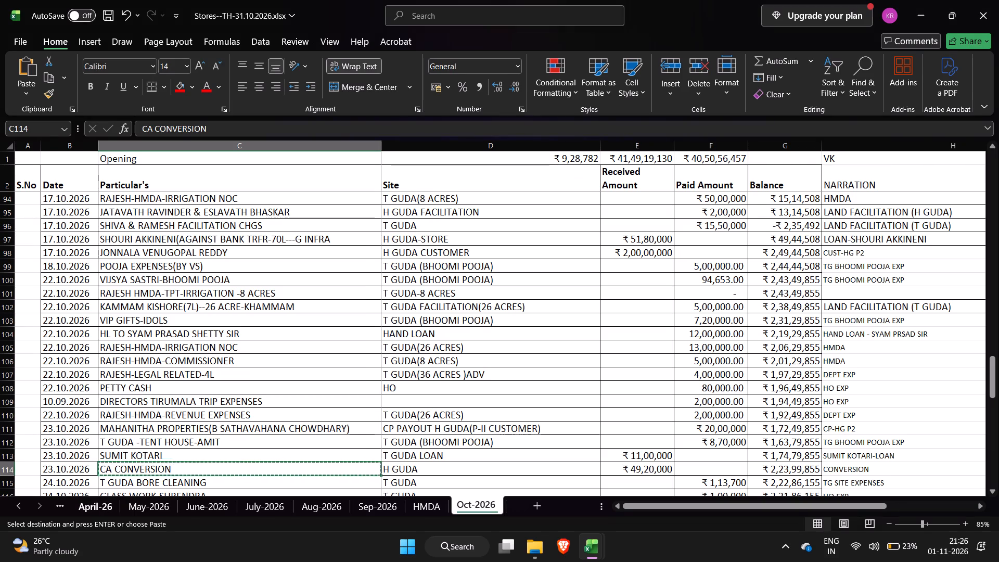
key("Right")
key("Right")
key("ctrl+c")
key("alt+Tab")
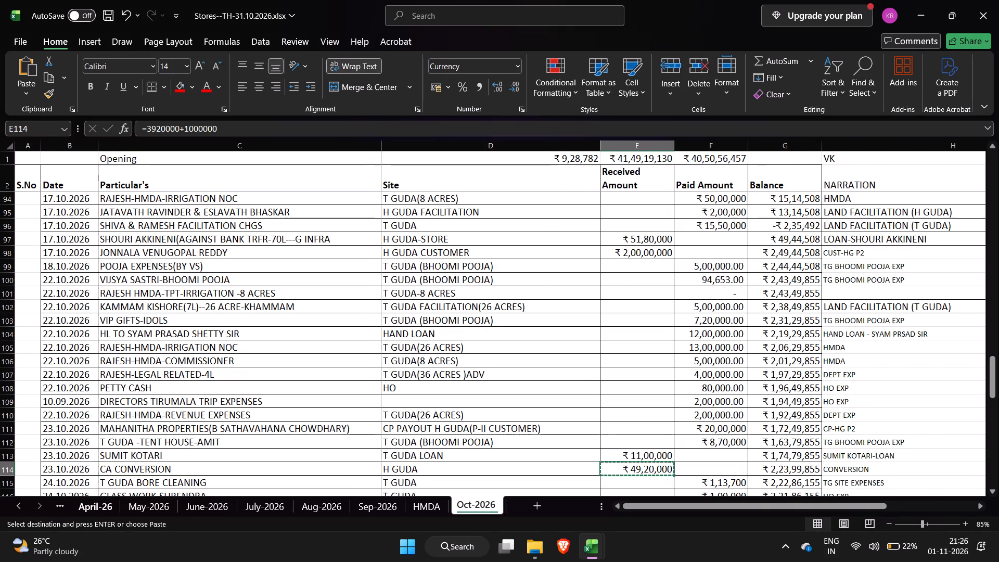
key("ctrl+alt+v")
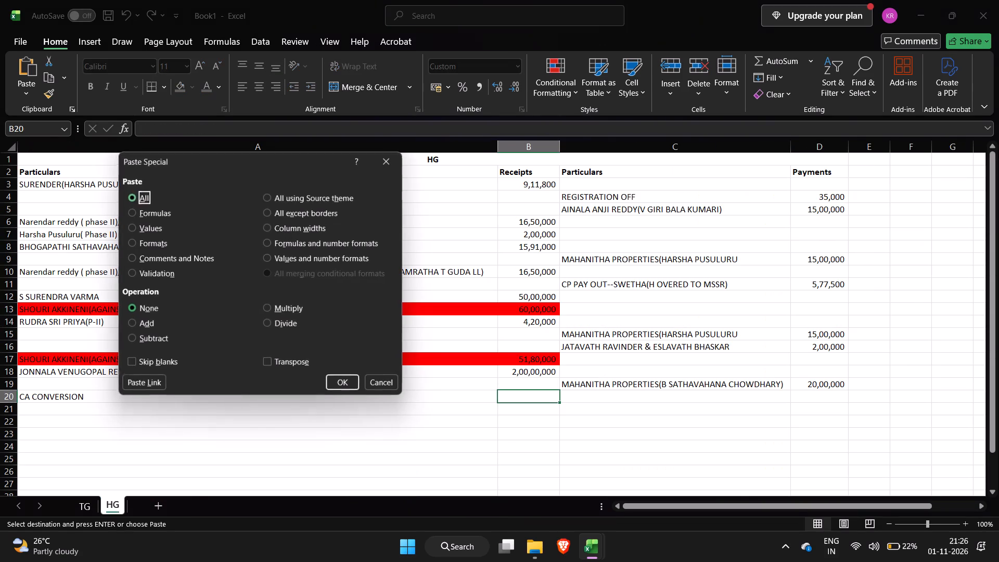
key("Down")
key("Down")
key("Return")
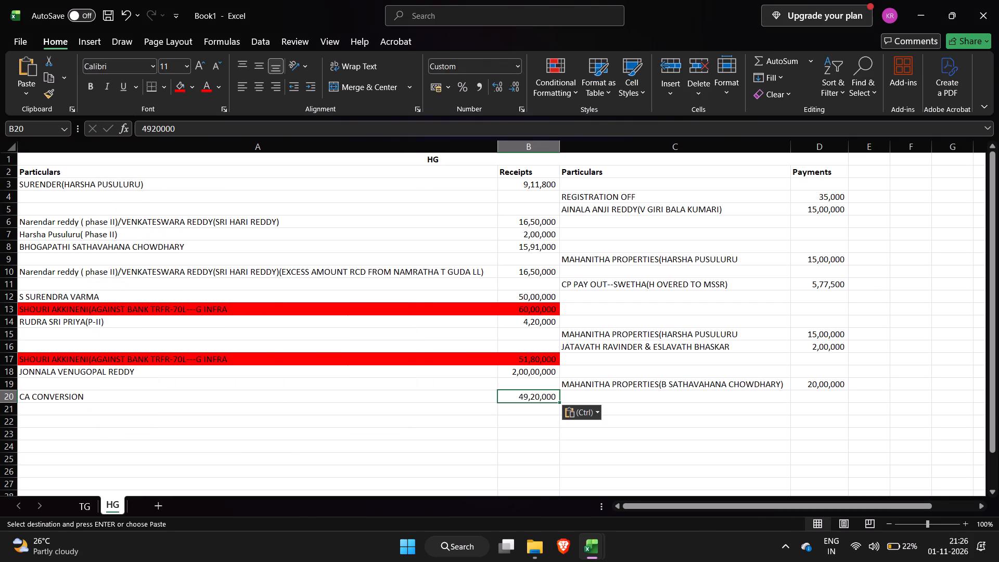
Highlight the CA conversion receipt in cells A20:B20 of the HG sheet with red fill.
key("shift+Left")
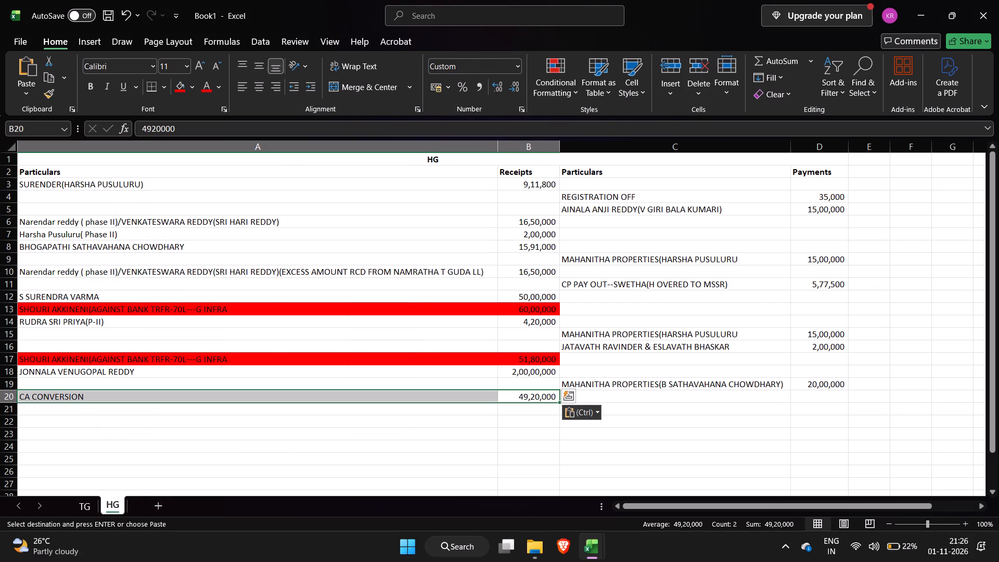
left_click(177, 89)
key("Down")
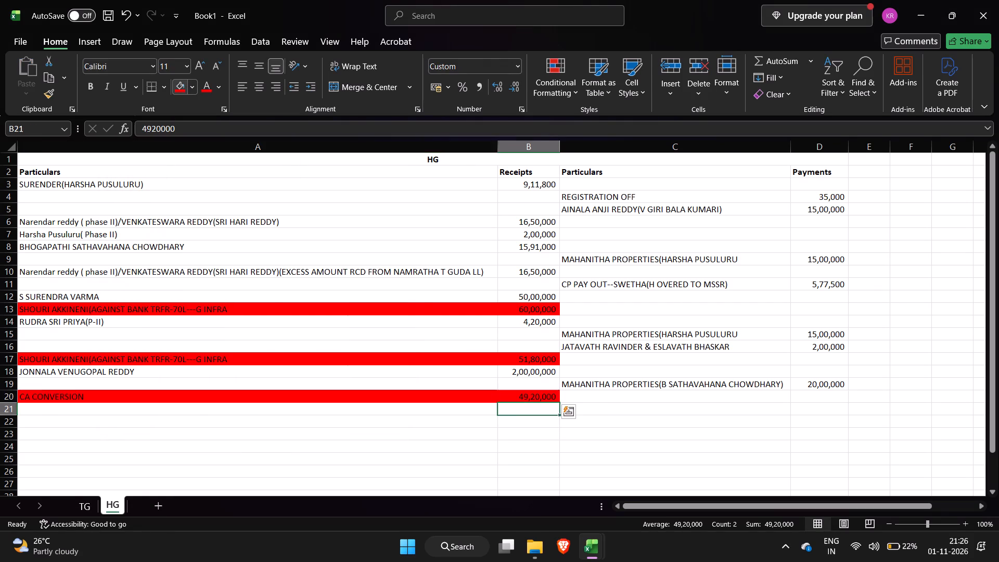
Copy the three paid amounts from Oct-2026 cells F115:F117 into TG sheet cells D64:D66 as values only.
key("alt+Tab")
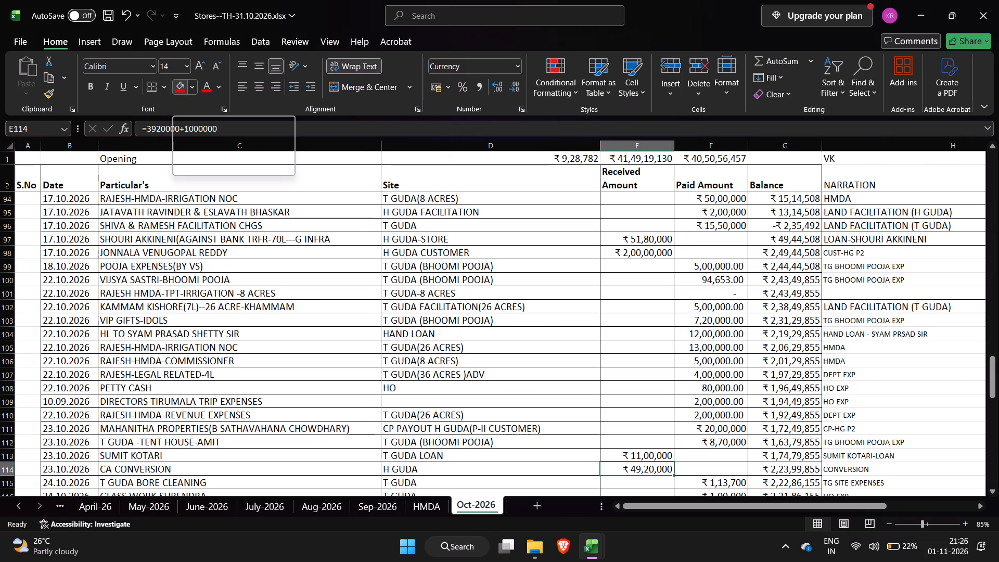
key("Down")
key("Down")
key("Up")
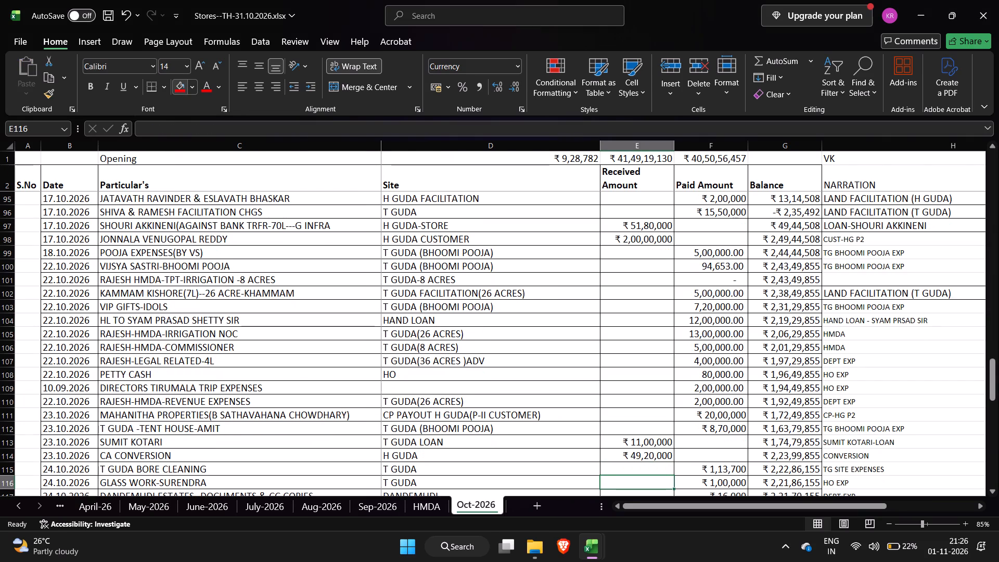
key("Down")
key("Down")
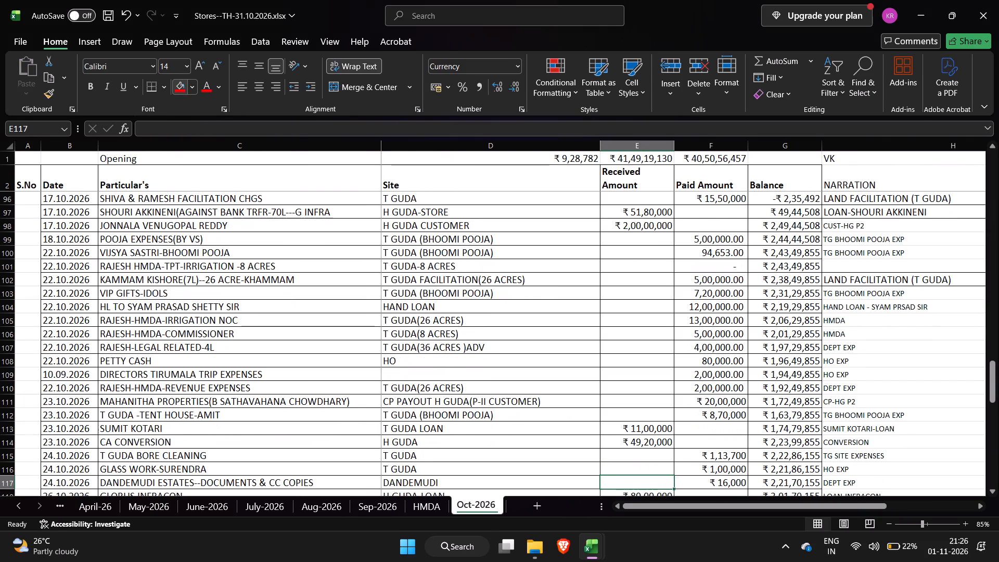
key("Up")
key("Up")
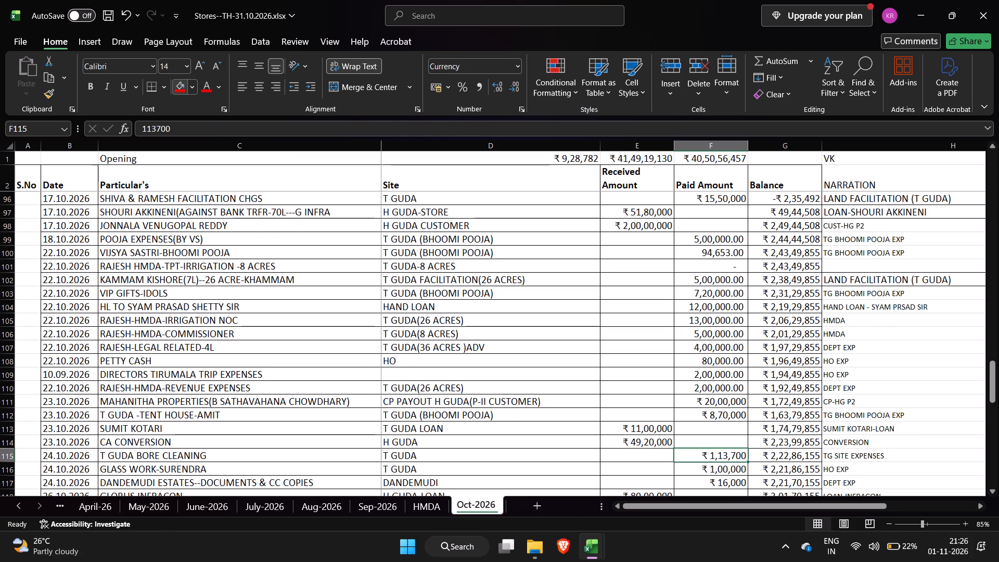
key("ctrl+c")
key("Down")
key("Down")
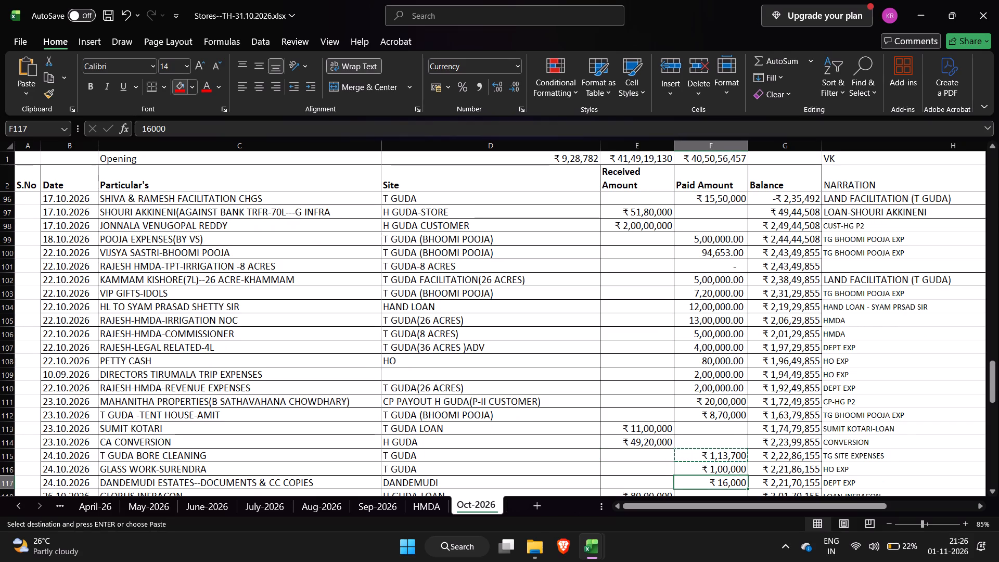
key("Down")
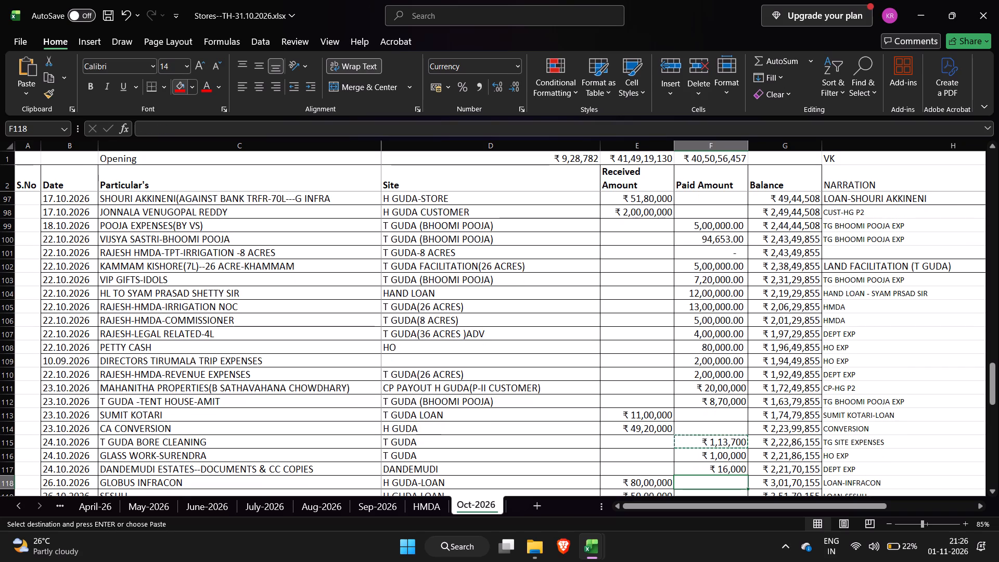
key("Up")
key("Left")
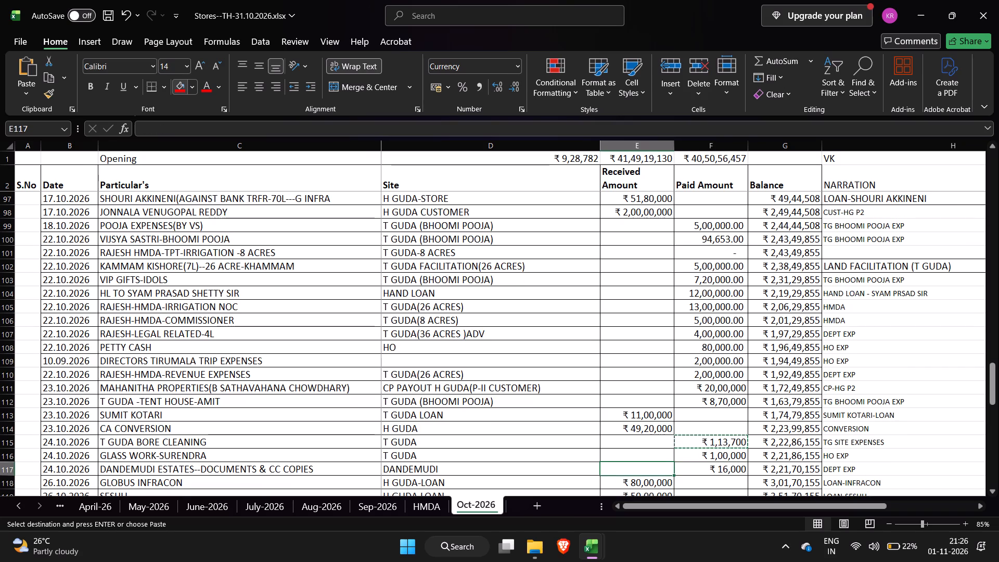
key("Left")
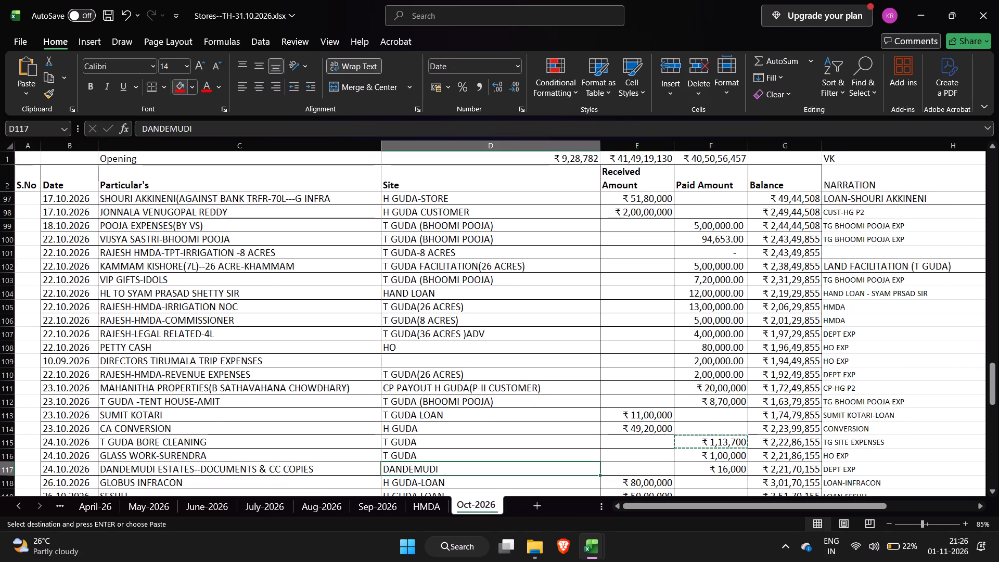
key("Right")
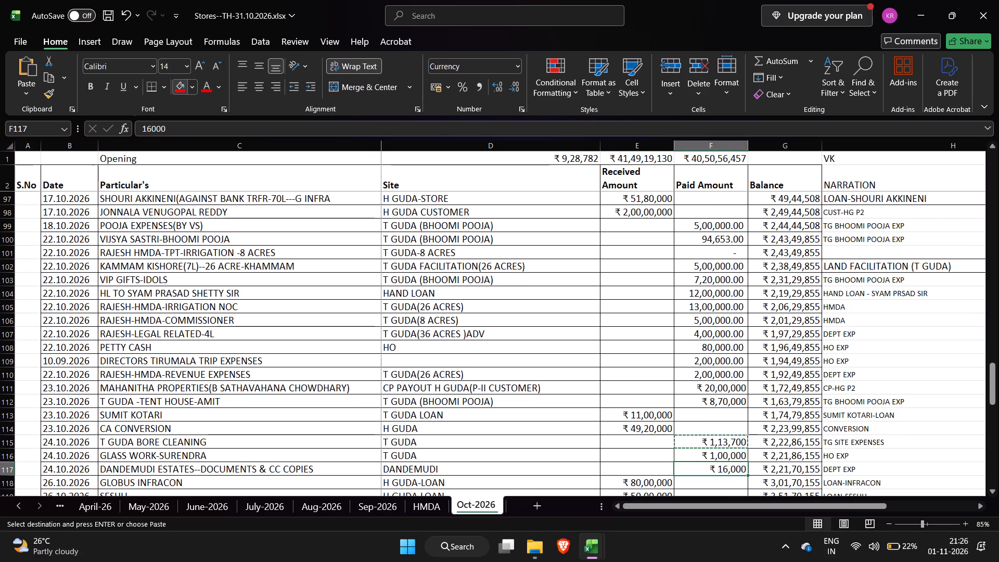
key("shift+Up")
key("shift+Up")
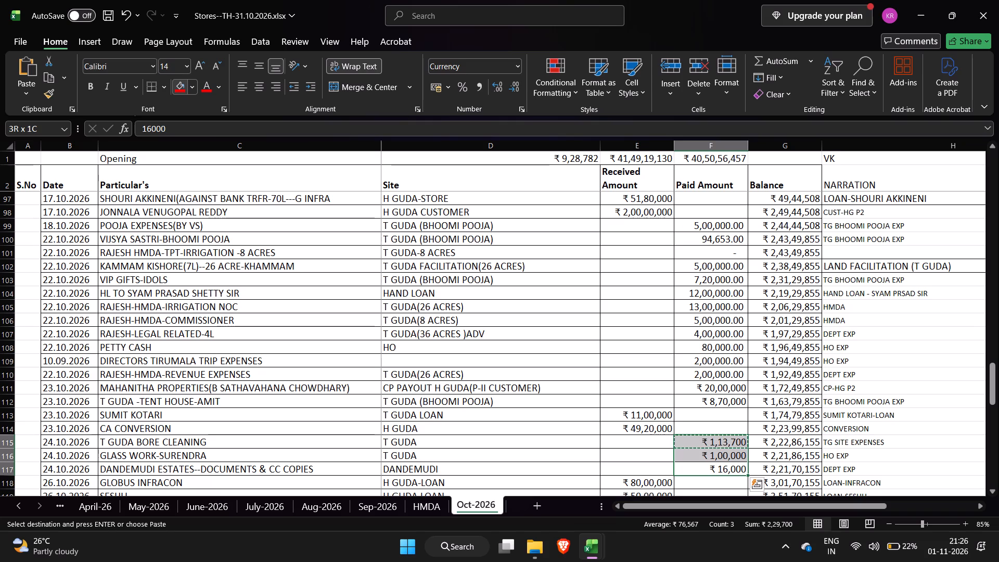
key("ctrl+c")
key("alt+Tab")
key("Right")
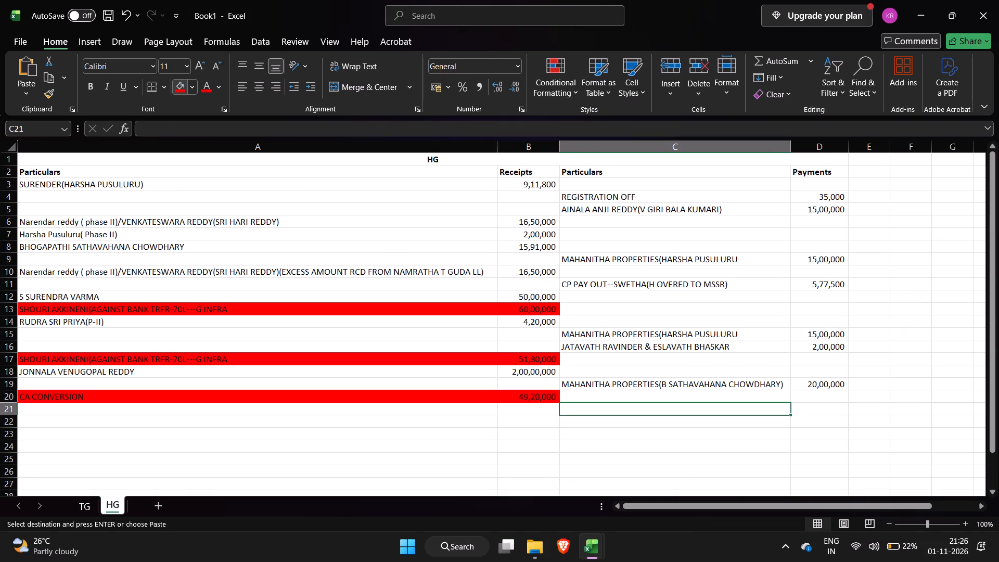
key("Right")
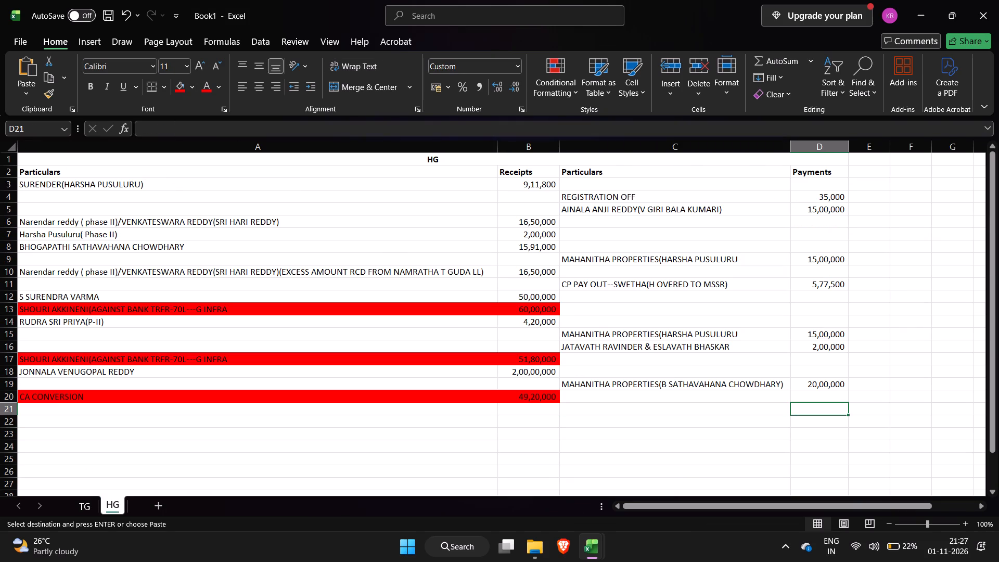
left_click(86, 508)
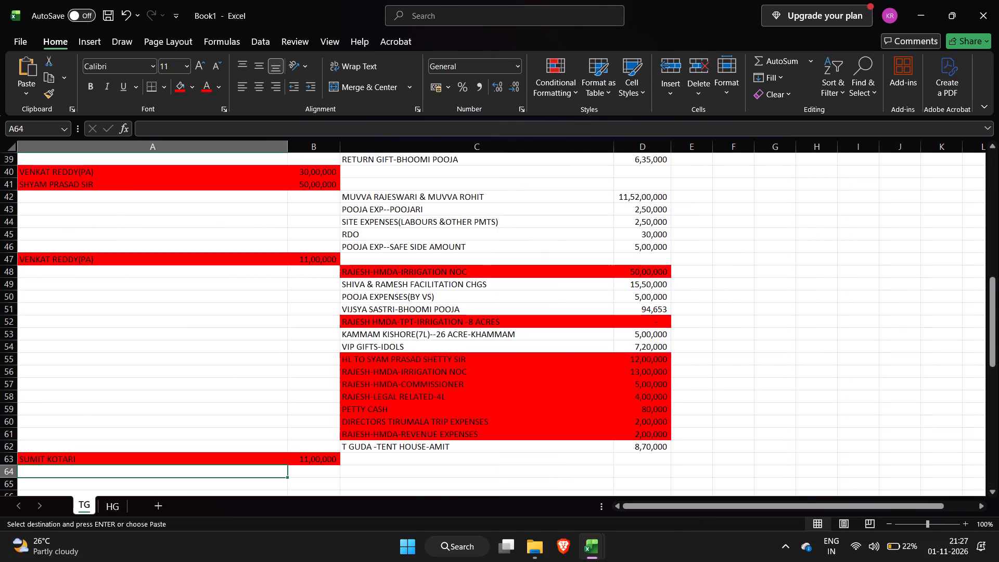
key("alt+Tab")
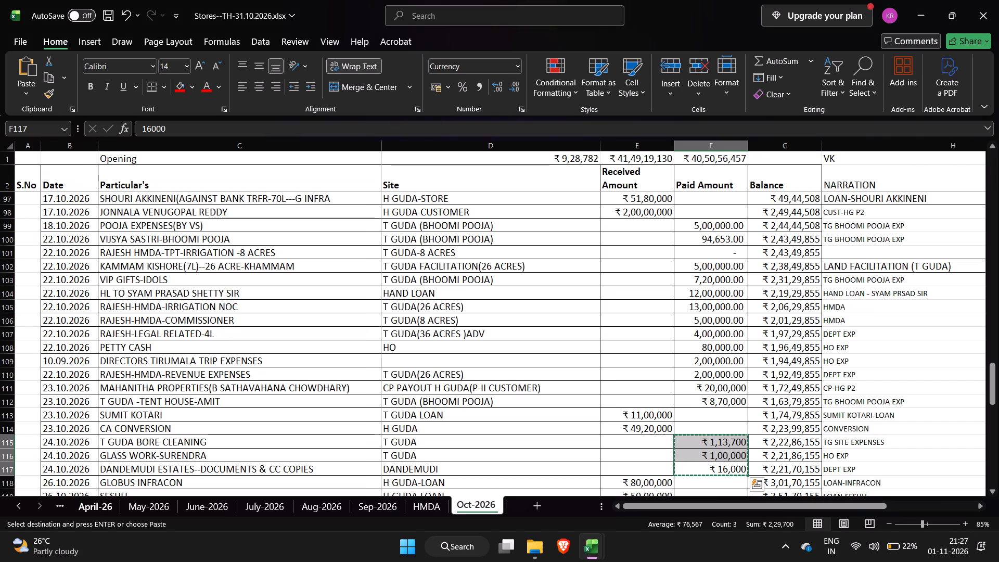
key("alt+Tab")
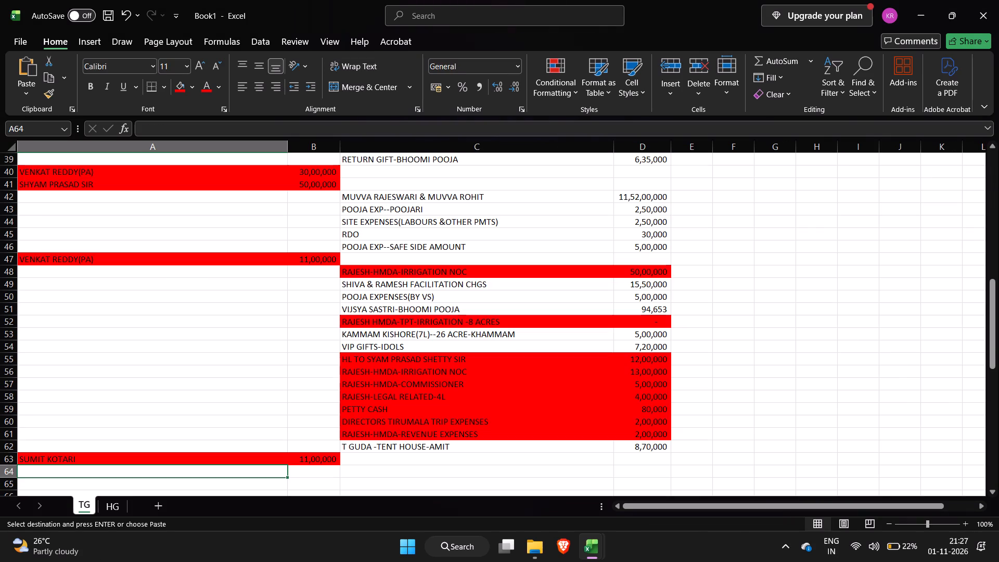
key("Right")
key("Right")
key("Right")
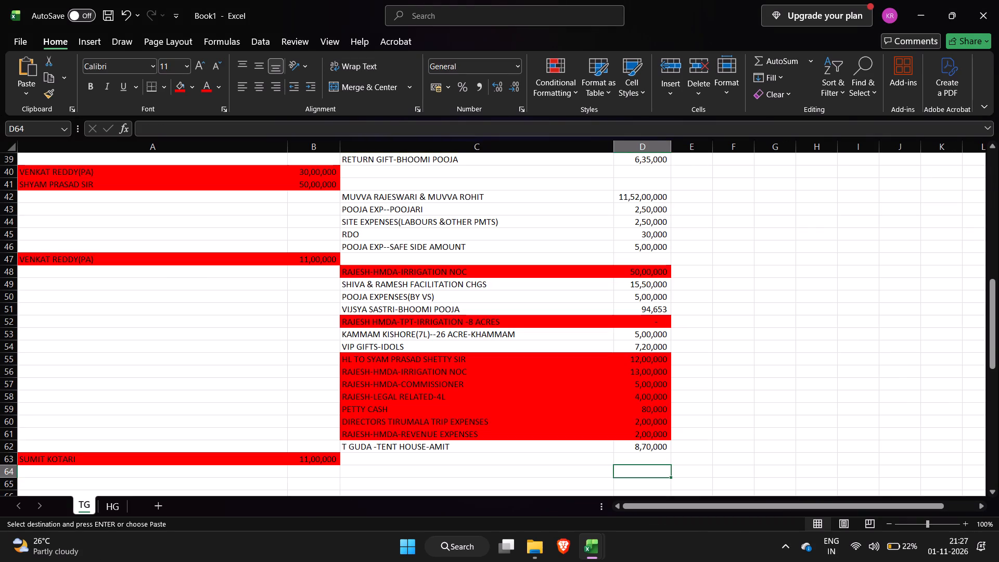
key("ctrl+alt+v")
key("Down")
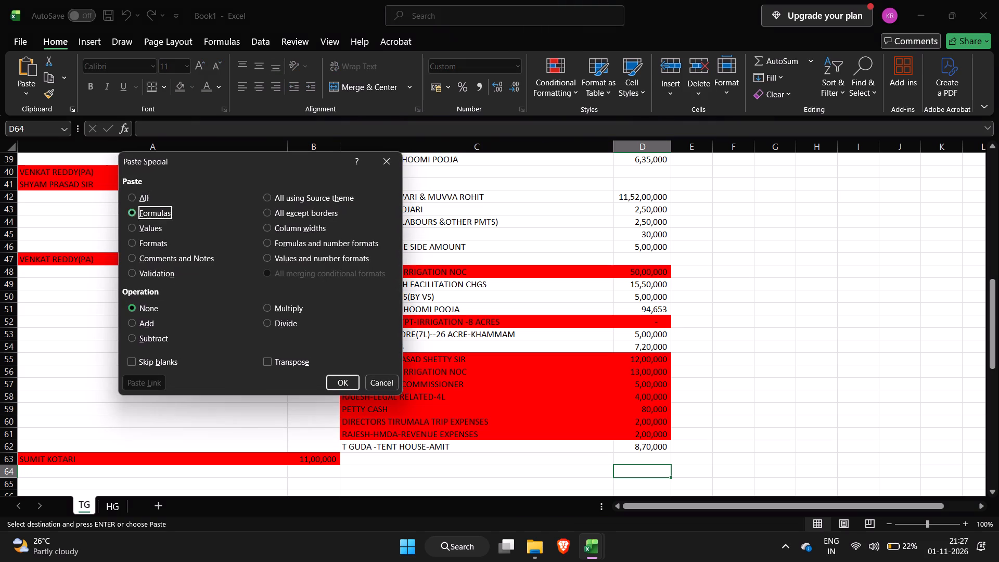
key("Down")
key("Return")
Copy the three particulars from Oct-2026 cells C115:C117 into TG sheet cells C64:C66 as values only.
key("Left")
key("alt+Tab")
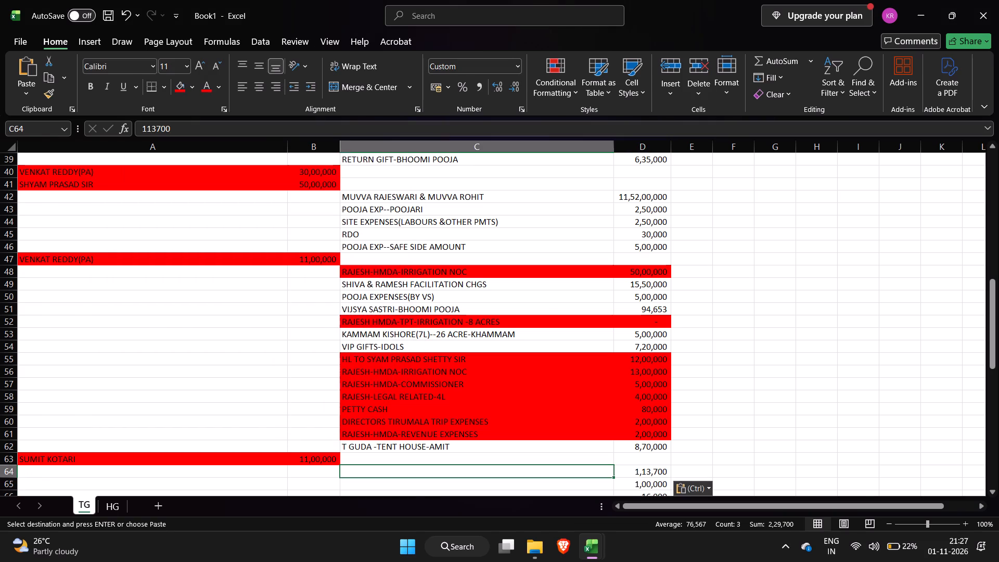
key("Left")
key("Left")
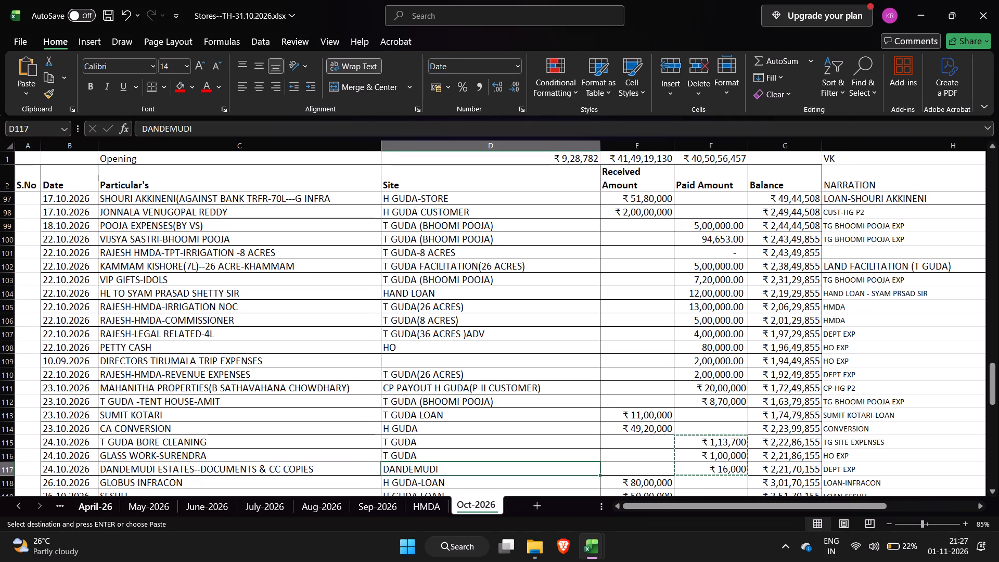
key("Left")
key("shift+Down")
key("shift+Down")
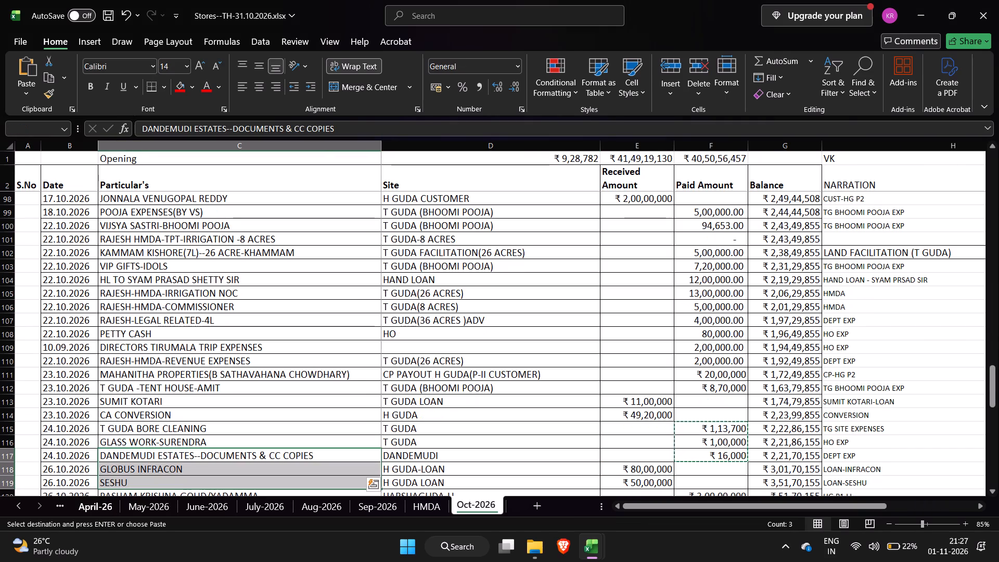
key("shift+Right")
key("shift+Right")
key("shift+Right")
key("Up")
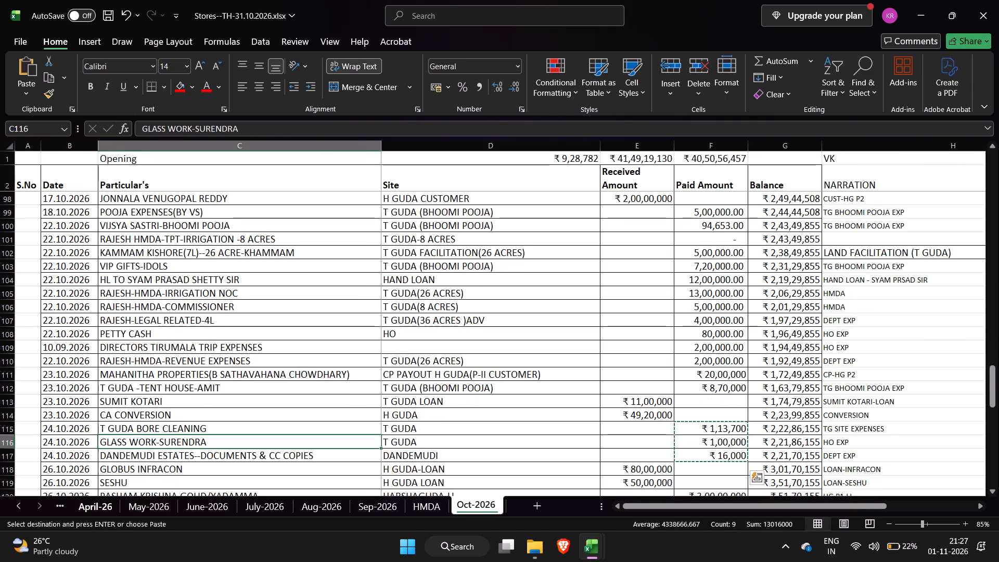
key("Up")
key("Up")
key("Right")
key("Right")
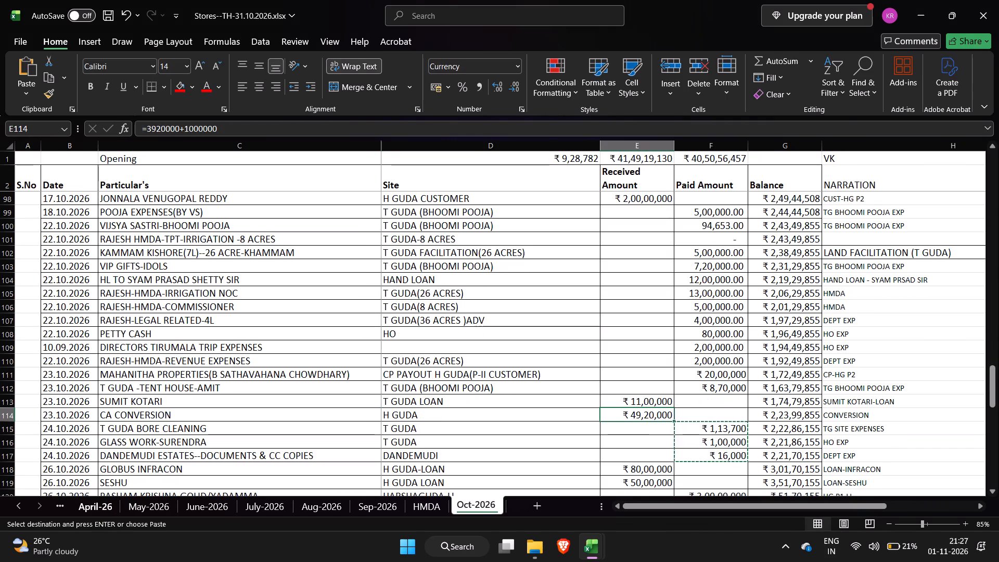
key("Down")
key("Left")
key("Left")
key("shift+Down")
key("shift+Down")
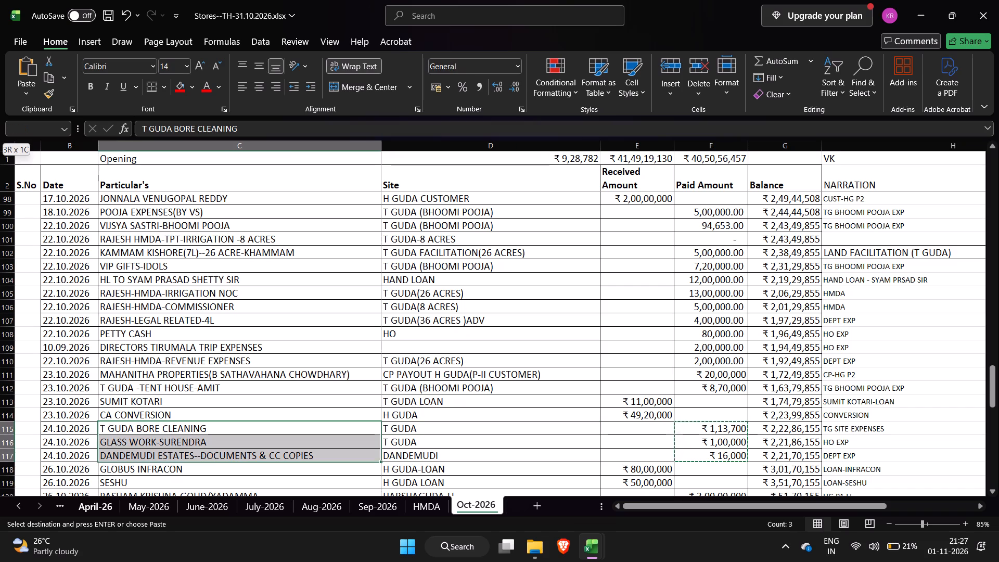
key("shift+Right")
key("shift+Right")
key("shift+Right")
key("shift+Left")
key("shift+Left")
key("shift+Left")
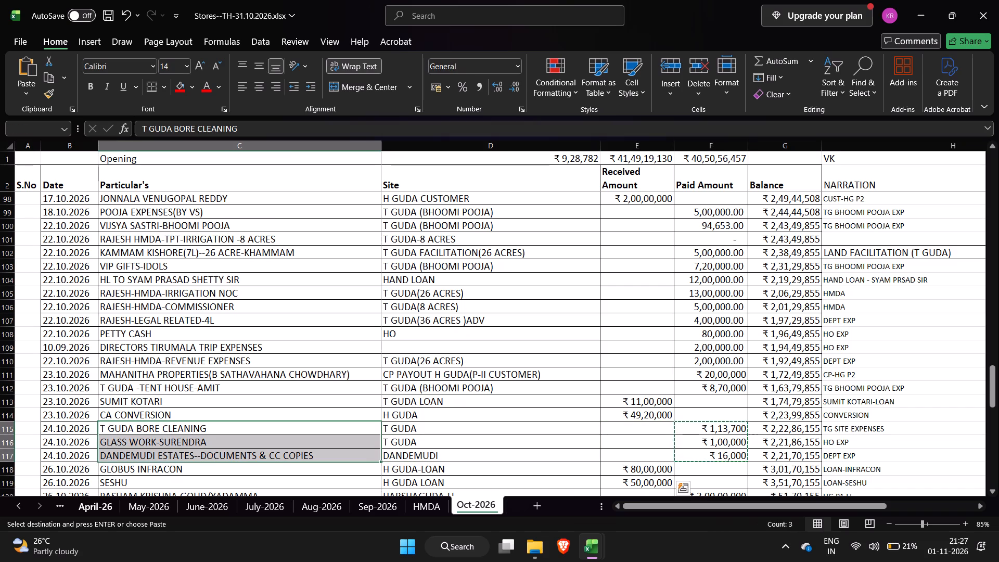
key("ctrl+c")
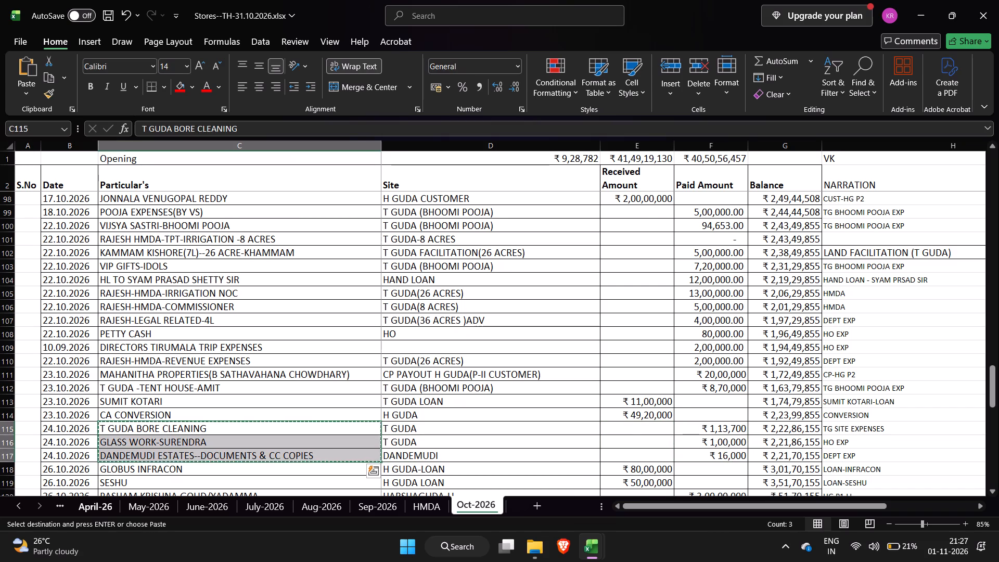
key("alt+Tab")
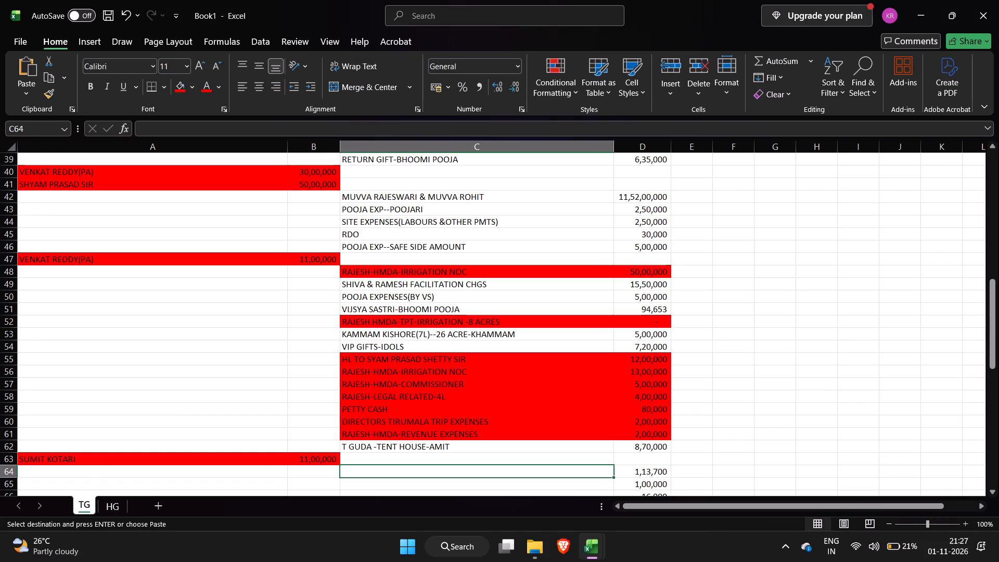
key("ctrl+alt+v")
key("Down")
key("Down")
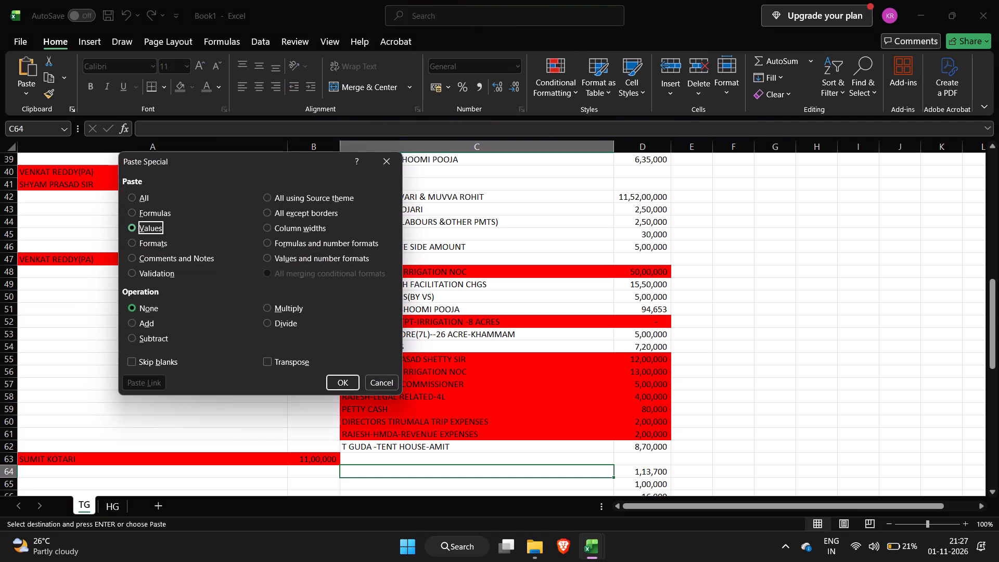
key("Return")
Highlight the glass work and Dandemudi Estates payments in cells C65:D66 of the TG sheet with red fill.
key("alt+Tab")
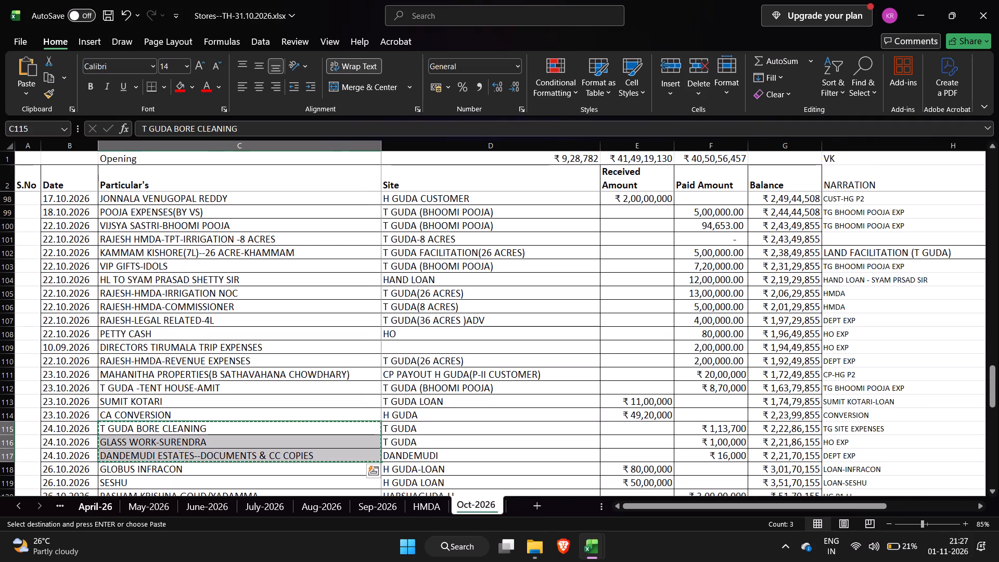
key("Right")
key("Right")
key("Right")
key("Right")
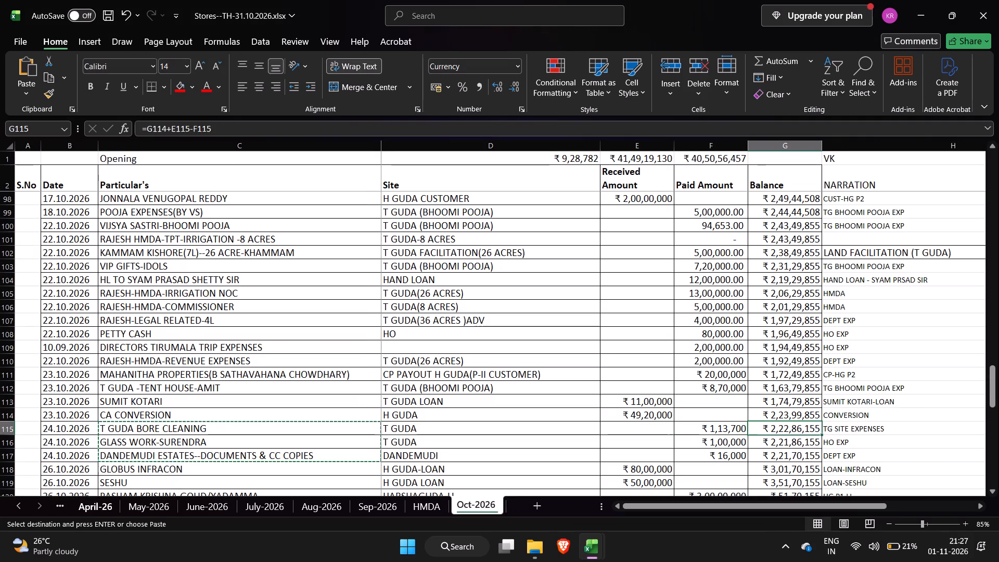
key("Down")
key("Left")
key("alt+Tab")
key("Down")
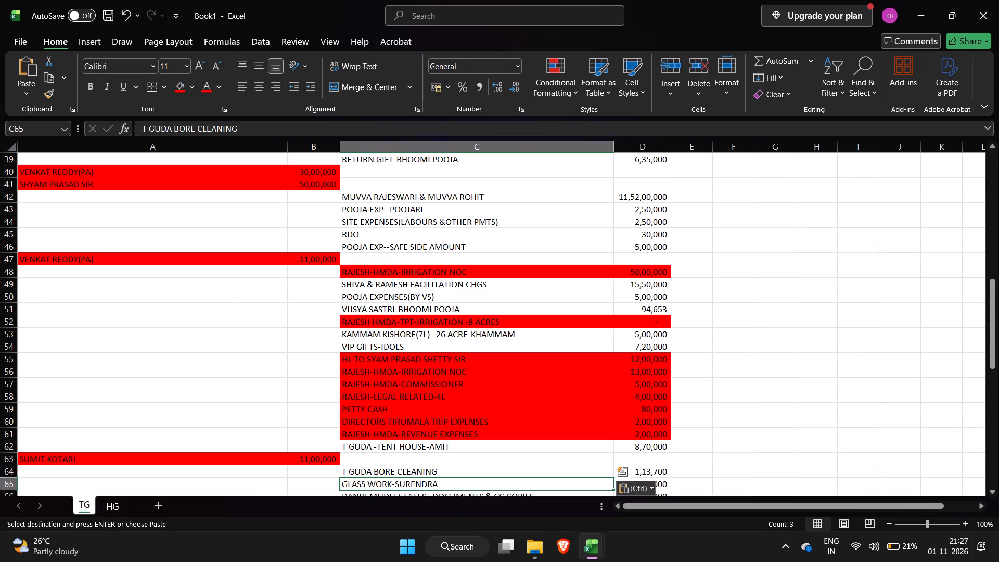
key("shift+Right")
key("shift+Down")
key("shift+Down")
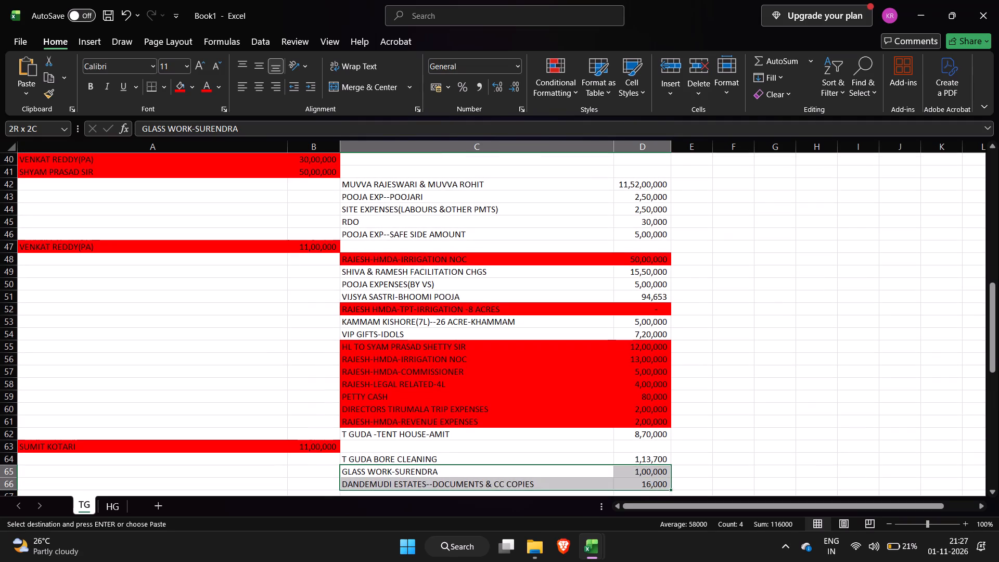
key("shift+Up")
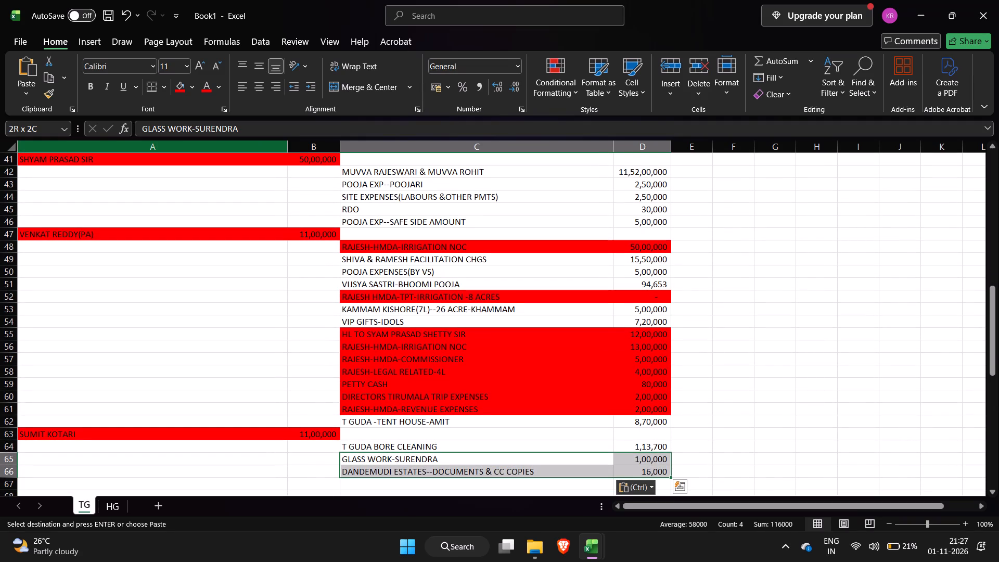
left_click(175, 90)
key("Down")
key("Down")
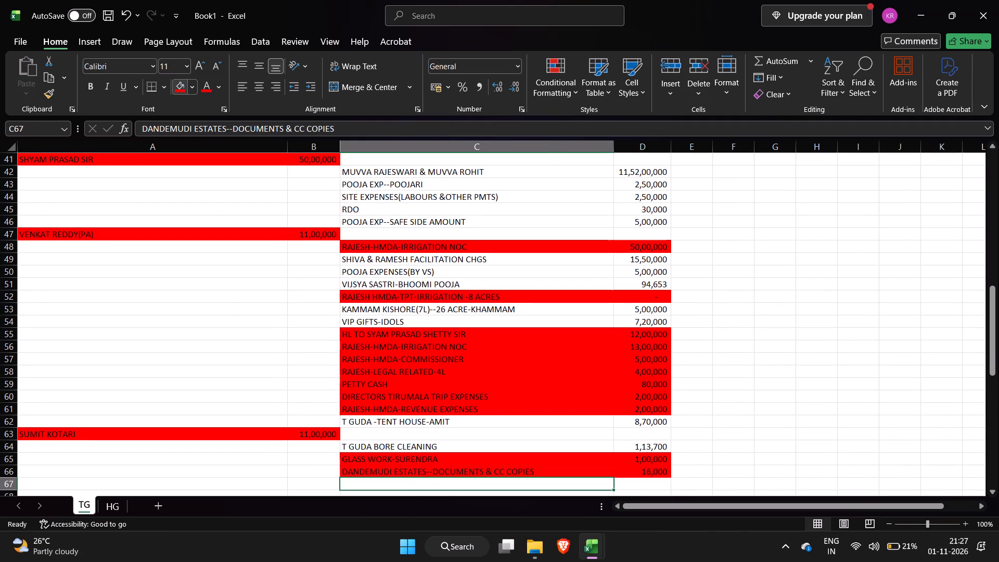
Copy the two received amounts from Oct-2026 cells E118:E119 into HG sheet cells B21:B22 as values only.
key("alt+Tab")
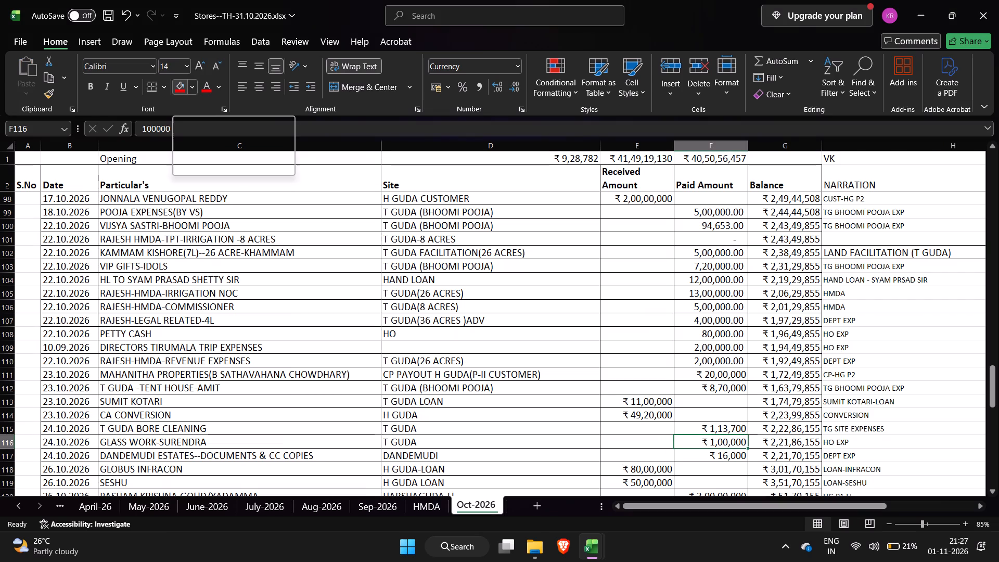
key("Down")
key("Down")
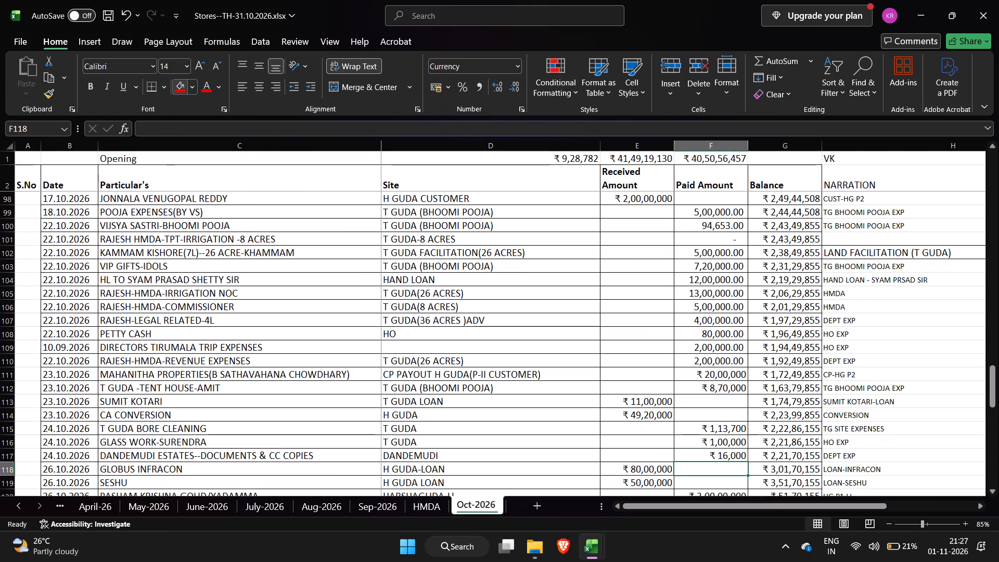
key("Left")
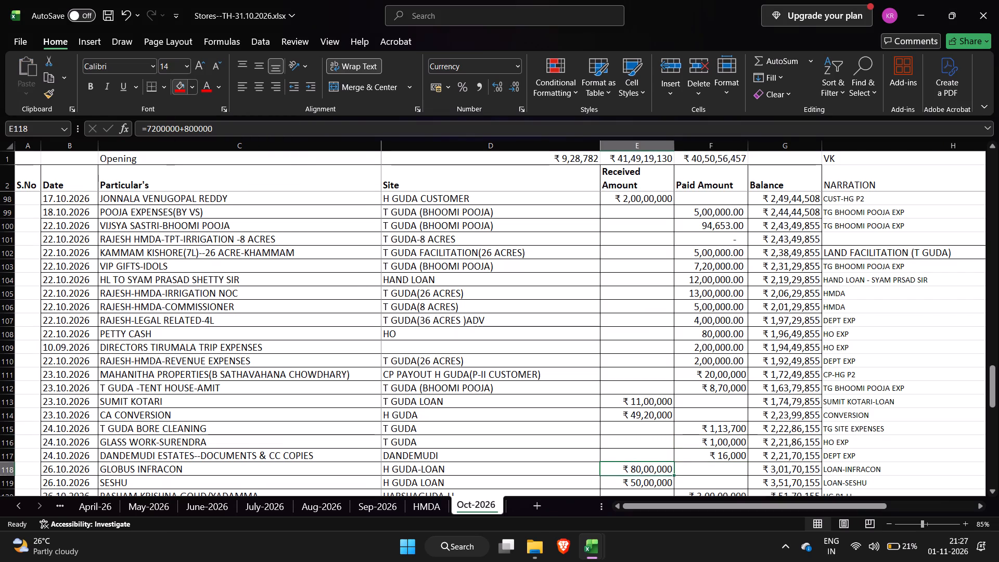
key("Down")
key("Down")
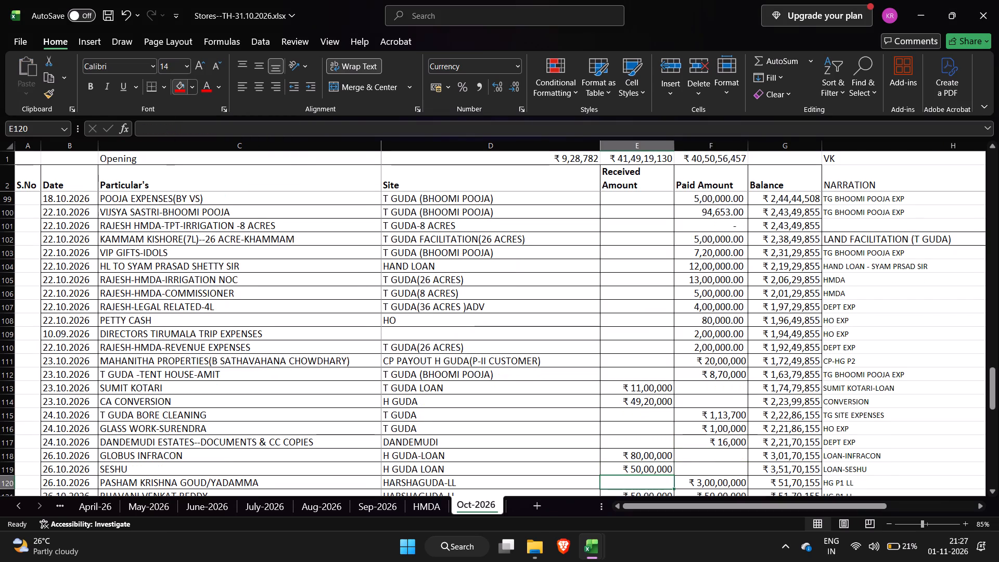
key("Up")
key("Up")
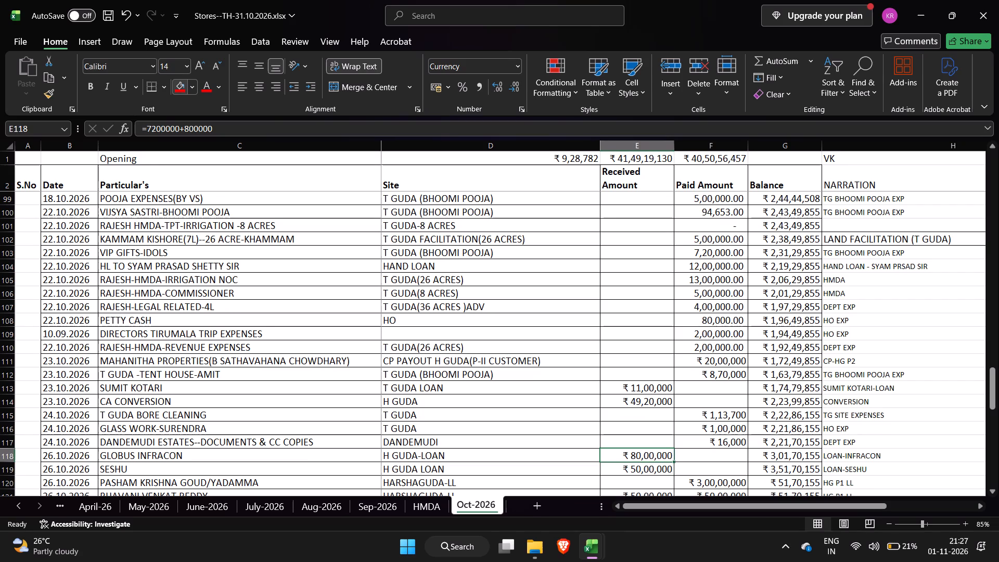
key("shift+Down")
key("ctrl+c")
key("alt+Tab")
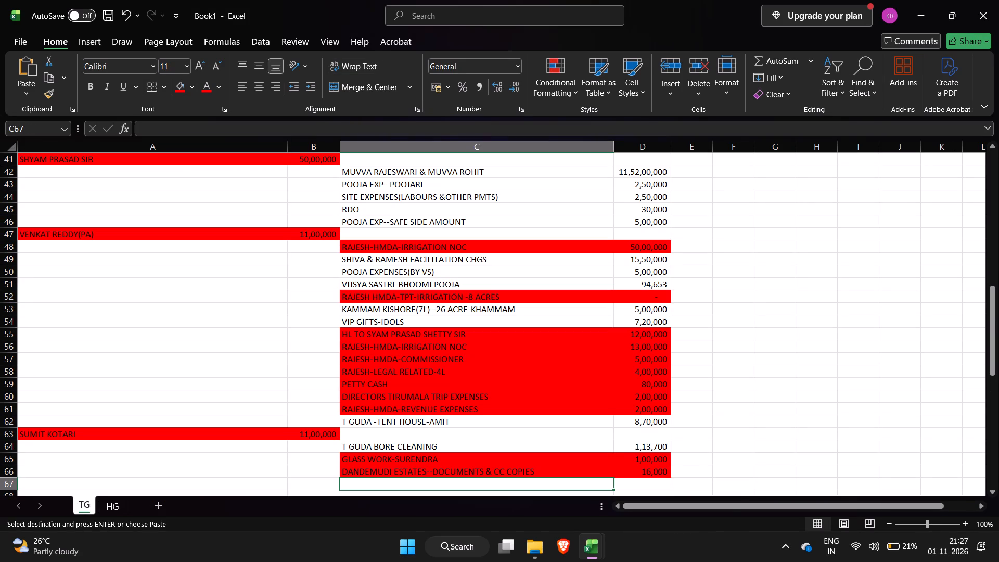
left_click(109, 509)
key("Down")
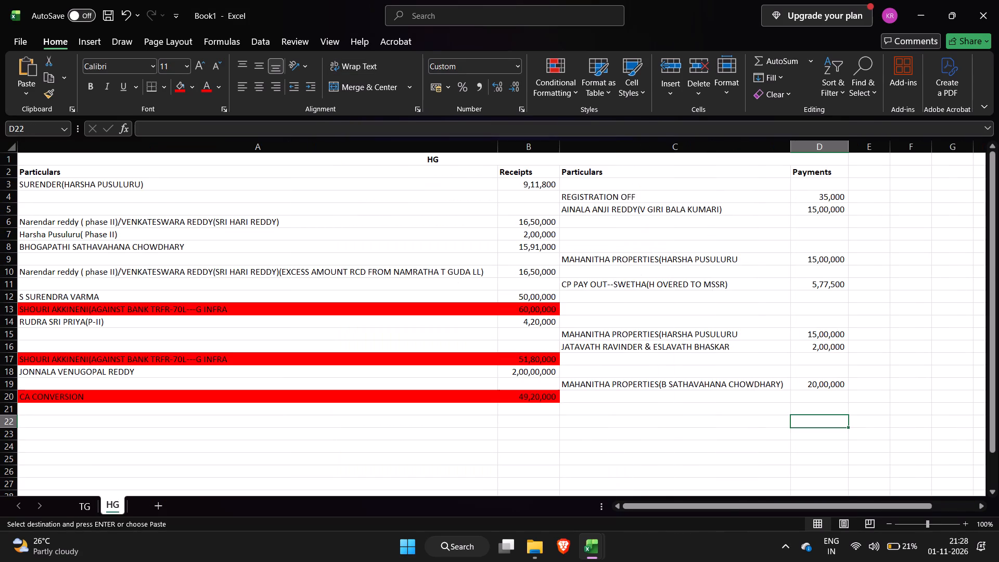
key("Left")
key("Left")
key("Up")
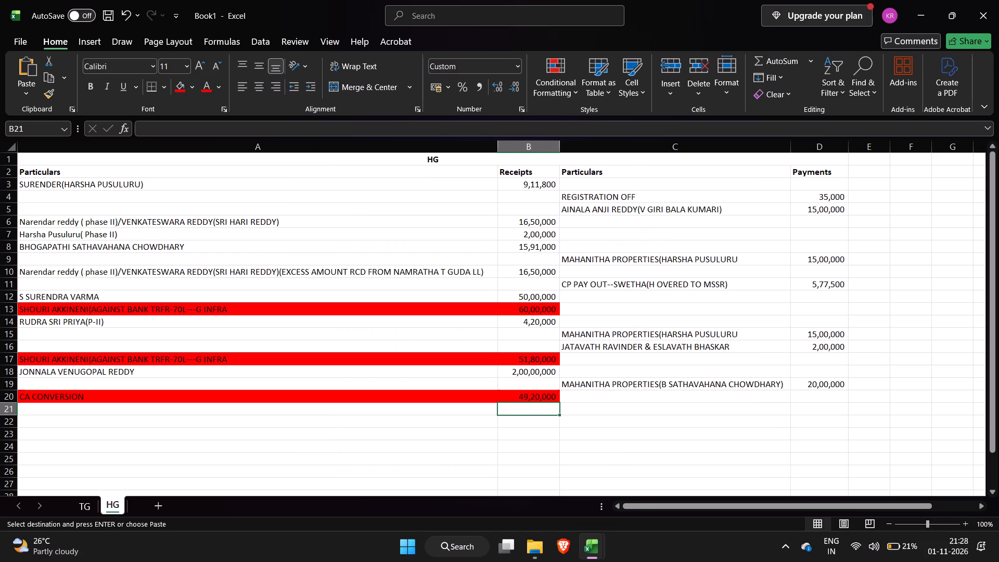
key("ctrl+alt+v")
key("Down")
key("Down")
key("Return")
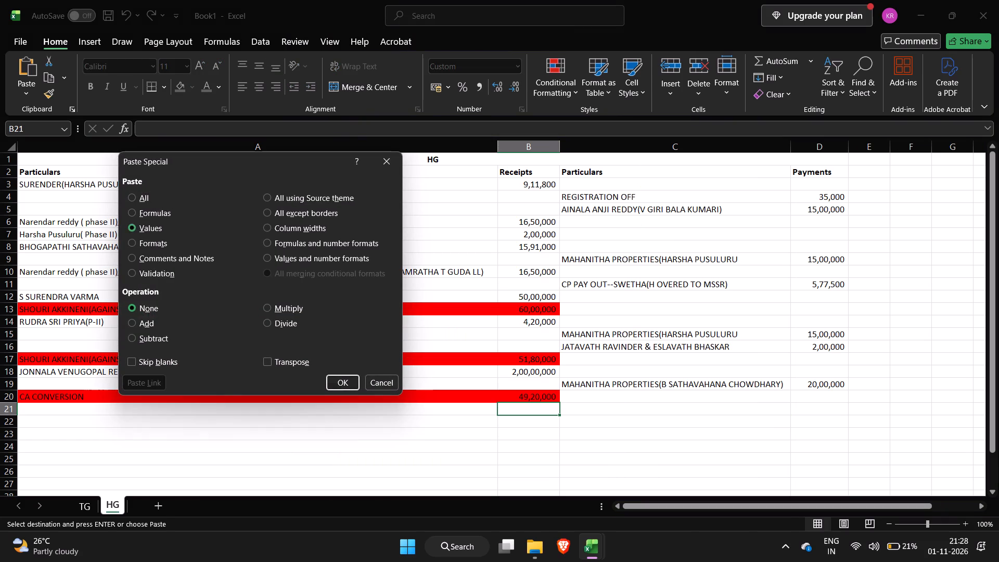
Copy the Globus Infracon and Seshu particulars from Oct-2026 cells C118:C119 into HG sheet cells A21:A22 as values only.
key("Left")
key("alt+Tab")
key("Left")
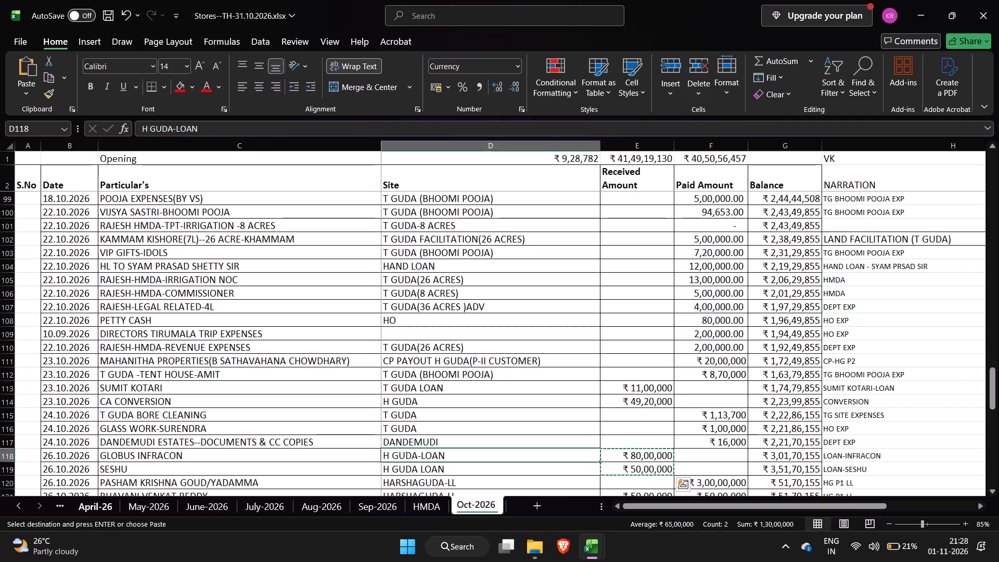
key("Left")
key("shift+Down")
key("ctrl+c")
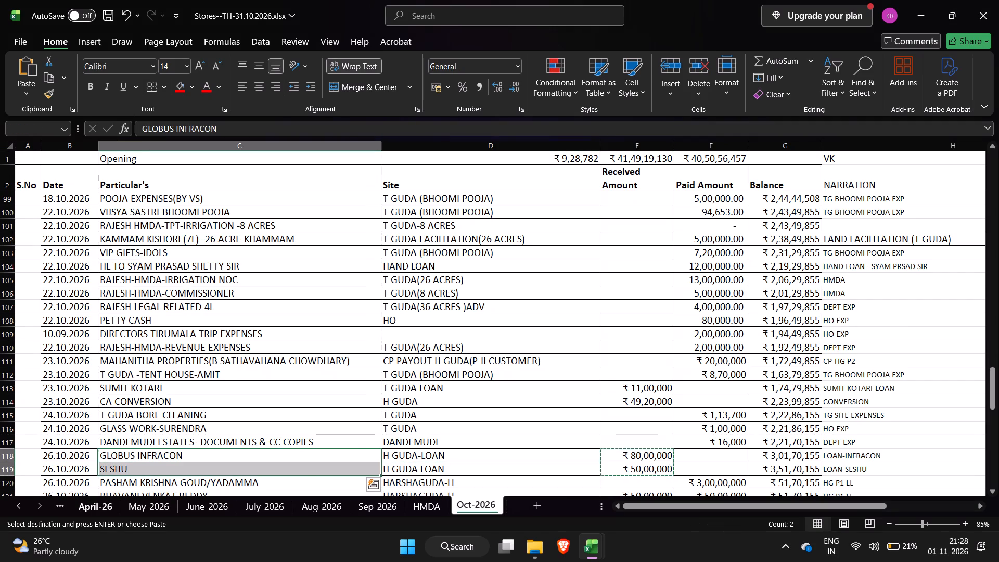
key("alt+Tab")
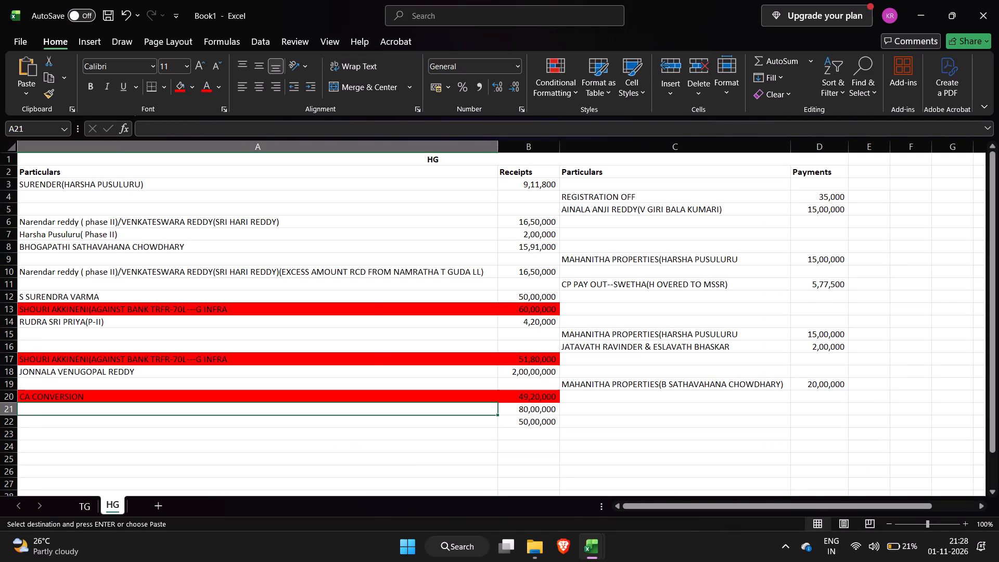
key("ctrl+alt+v")
key("Down")
key("Down")
key("Return")
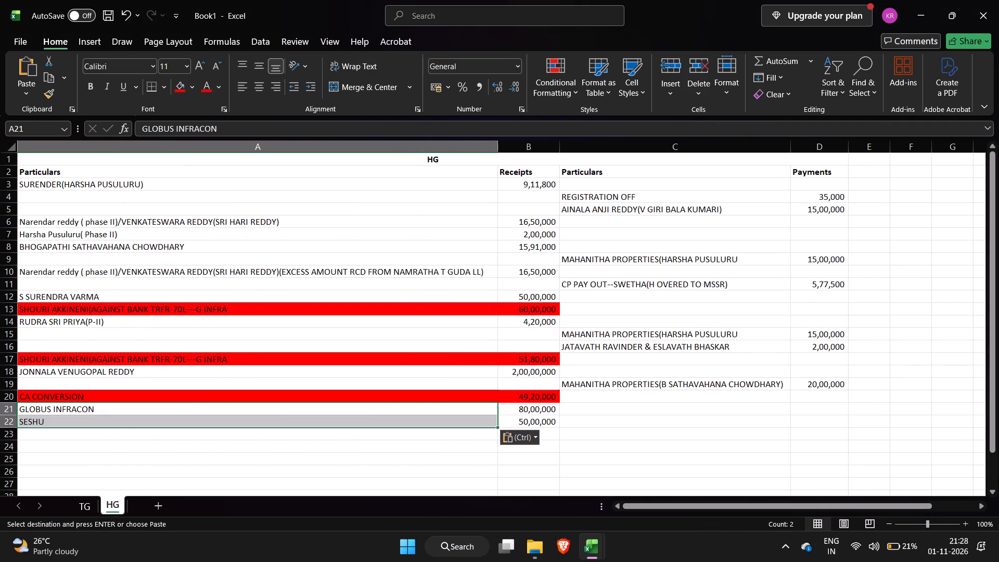
Highlight the Globus Infracon and Seshu receipts in cells A21:B22 of the HG sheet with red fill.
key("alt+Tab")
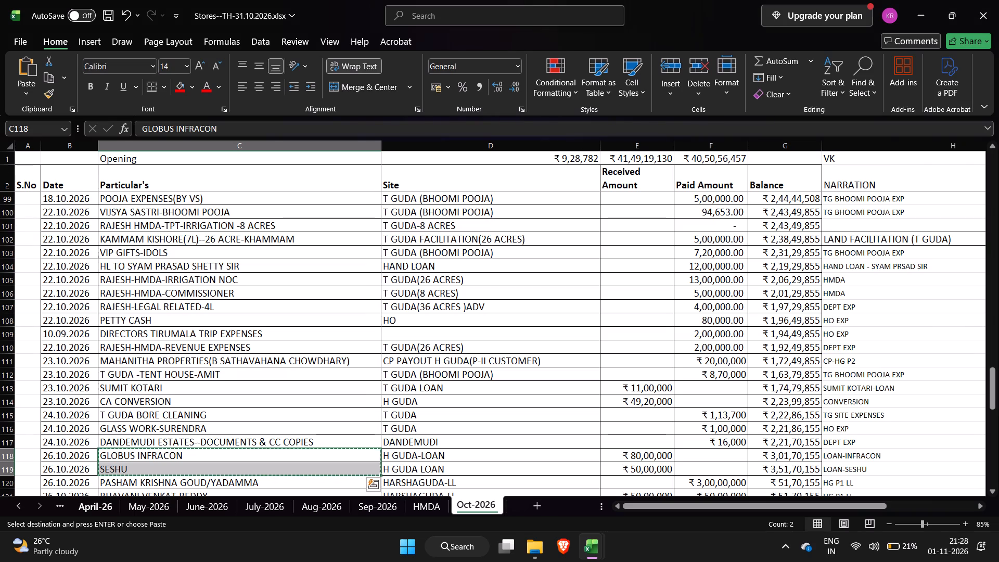
key("Right")
key("Right")
key("Right")
key("Right")
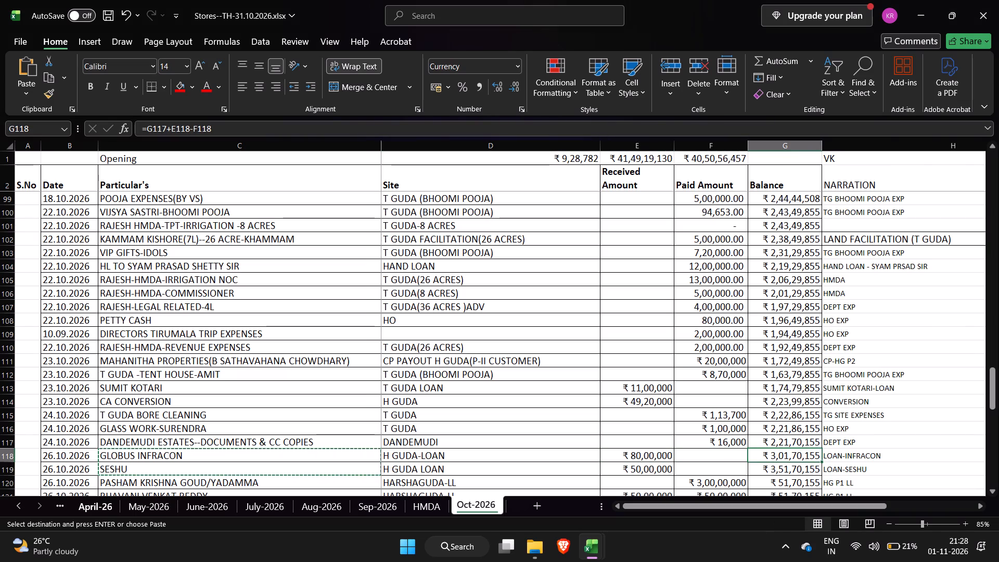
key("alt+Tab")
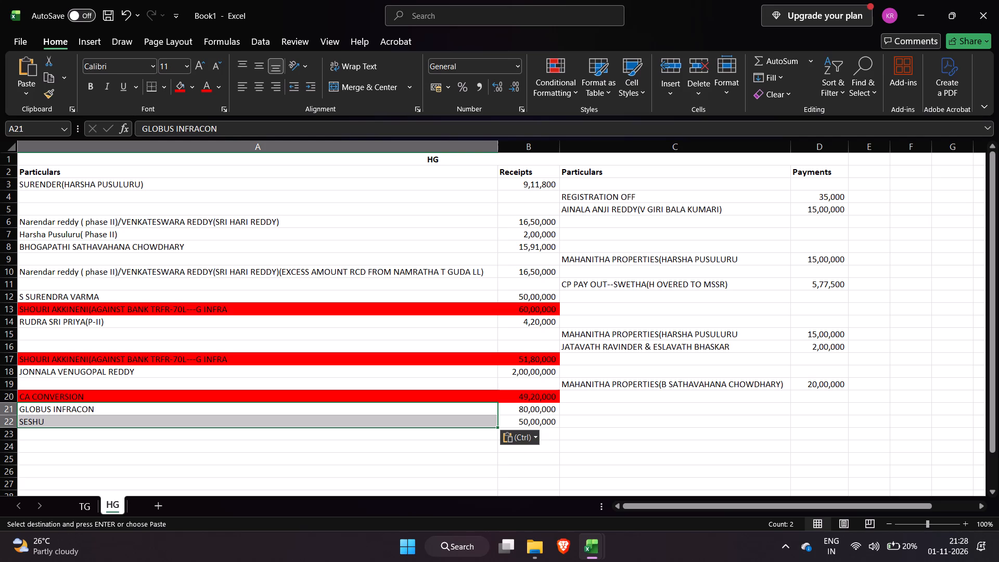
key("shift+Right")
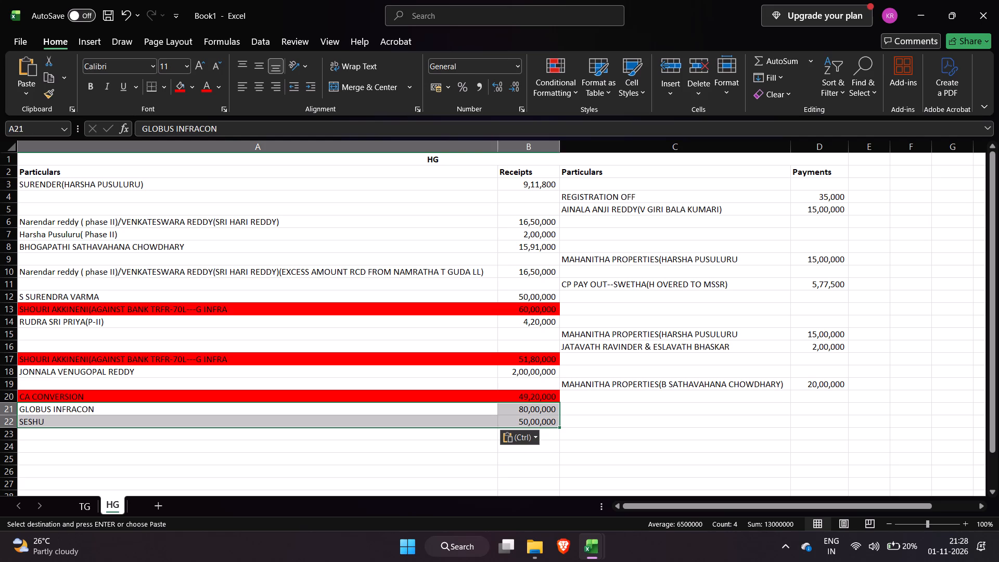
key("alt+Tab")
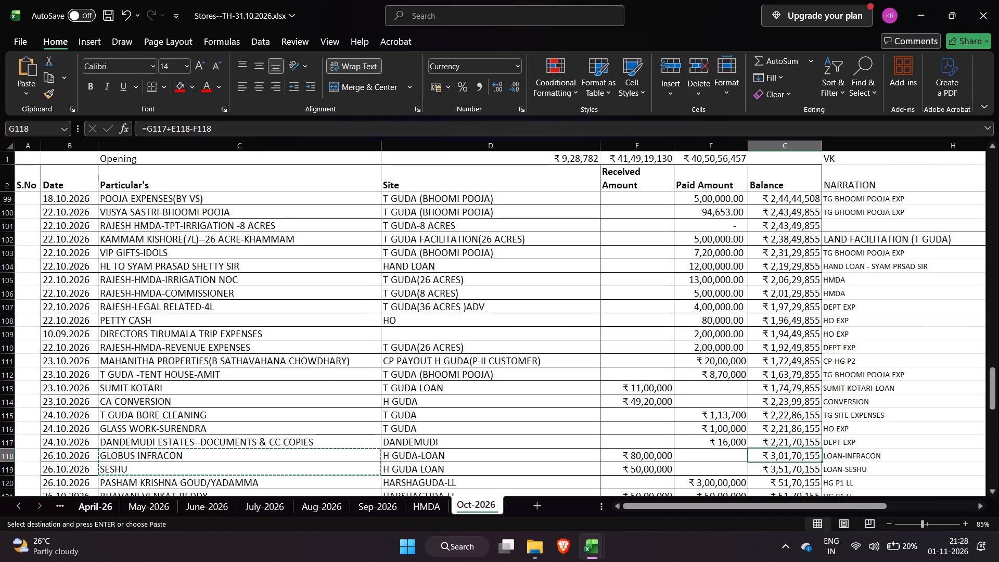
key("alt+Tab")
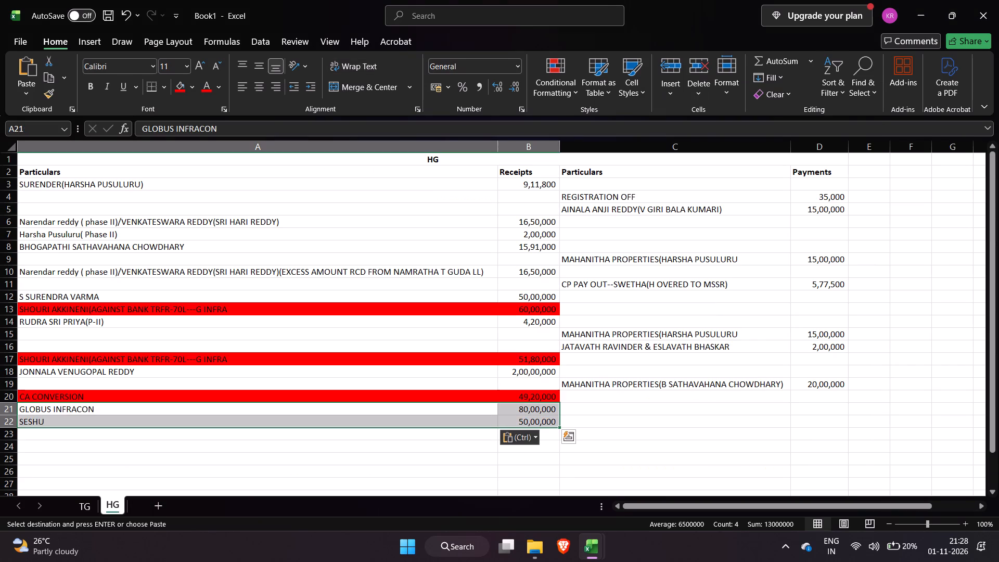
left_click(177, 88)
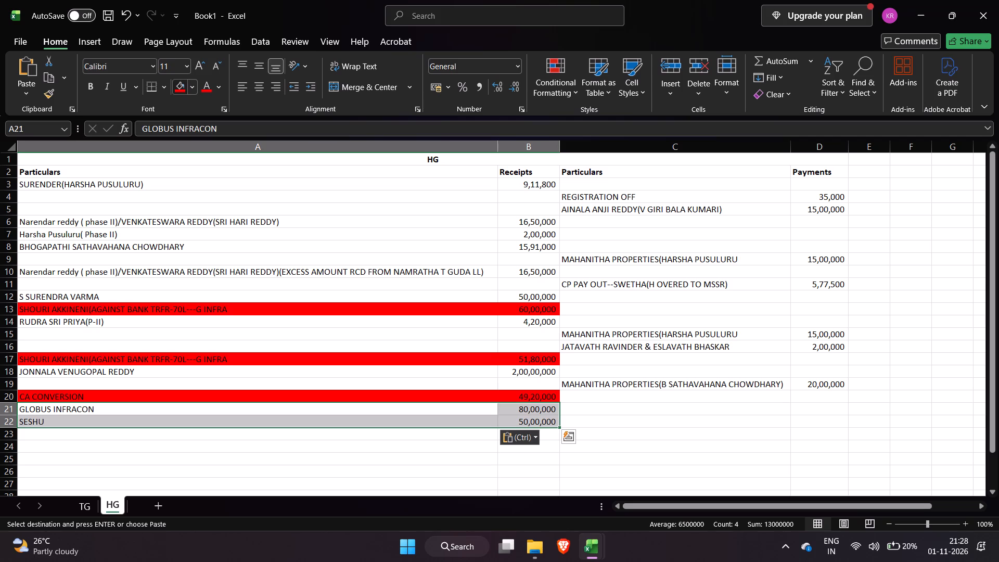
key("Down")
key("Down")
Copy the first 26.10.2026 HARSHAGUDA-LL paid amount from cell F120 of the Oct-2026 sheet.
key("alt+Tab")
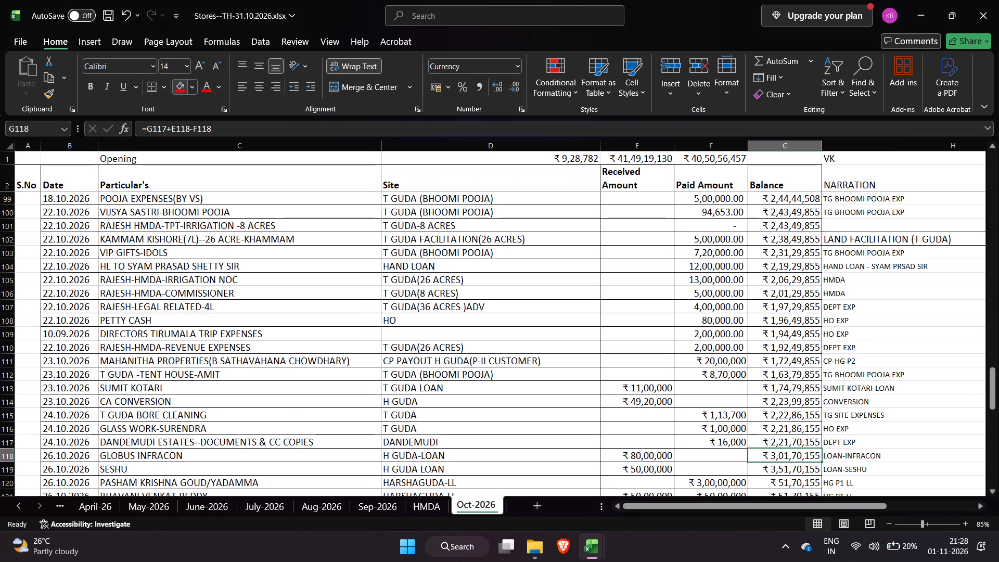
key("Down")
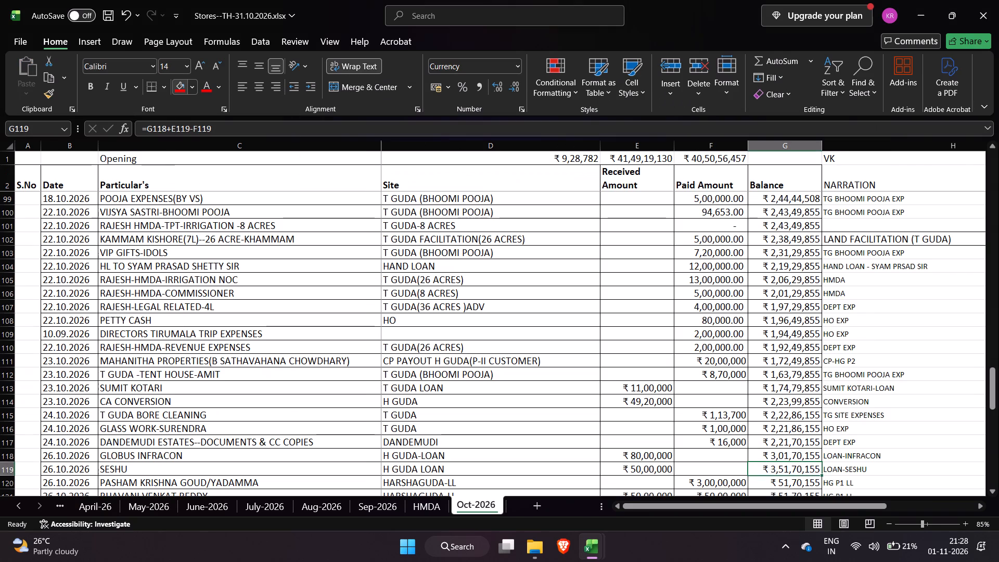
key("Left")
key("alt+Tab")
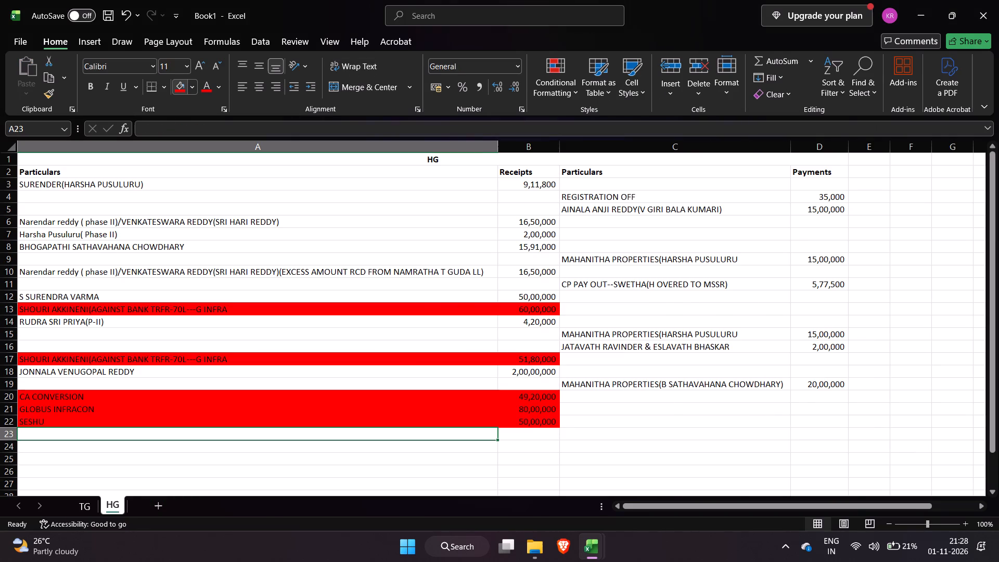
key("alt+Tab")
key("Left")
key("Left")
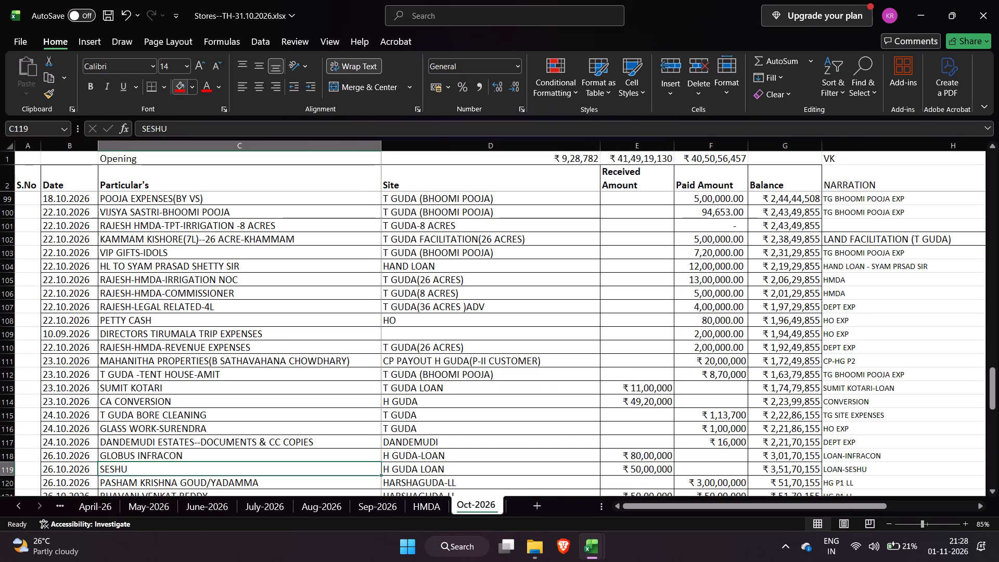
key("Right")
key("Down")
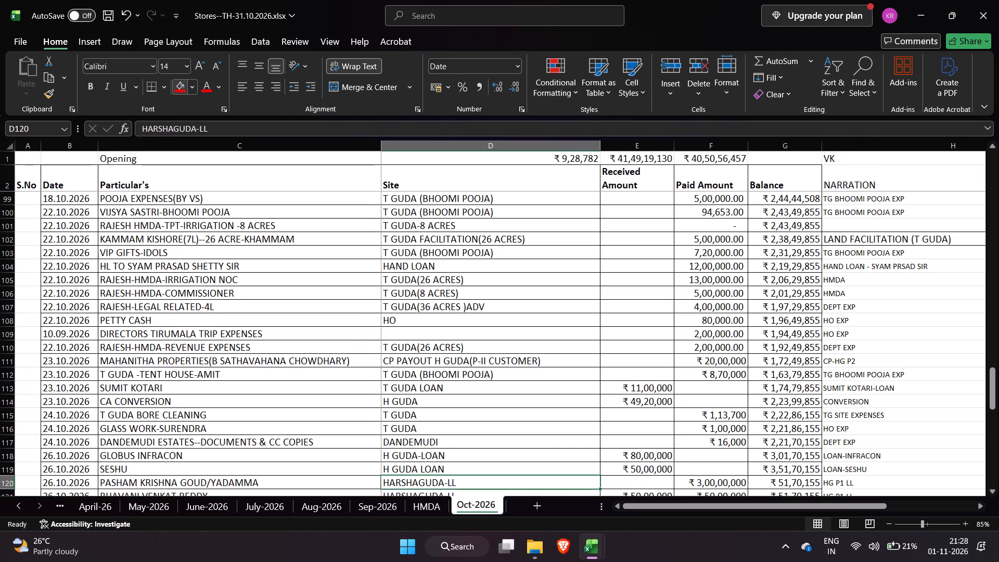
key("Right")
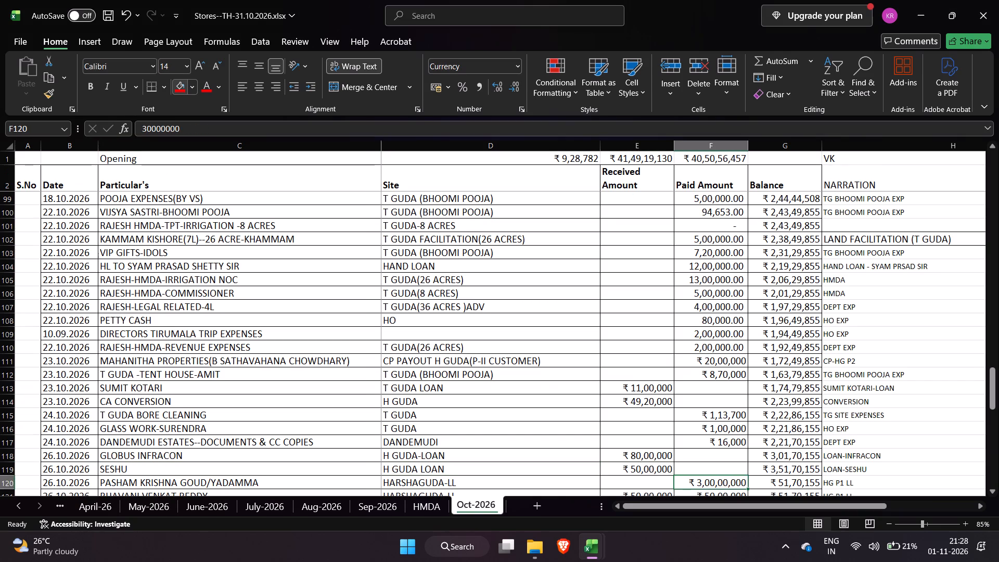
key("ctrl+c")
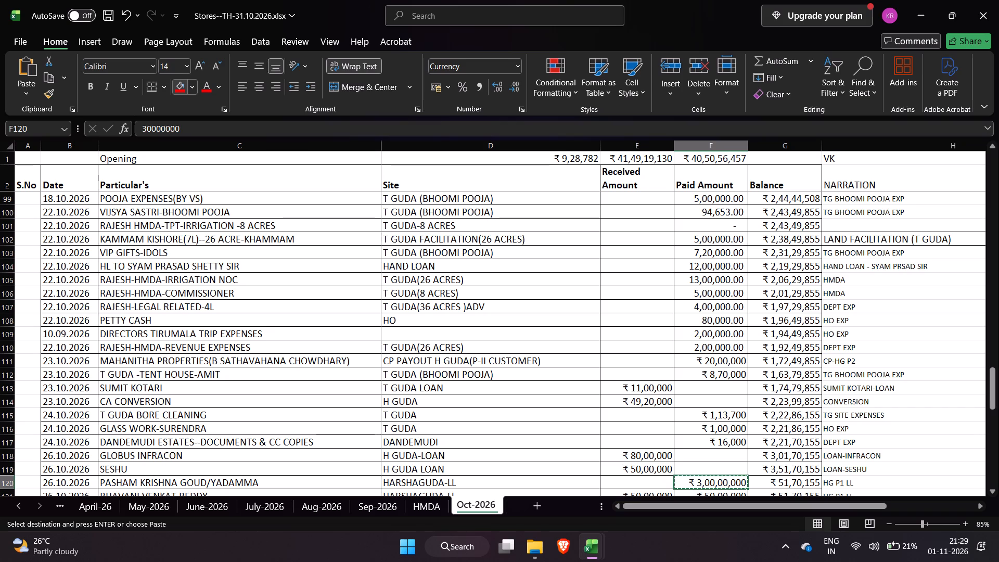
Examine the remaining Oct-2026 ledger entries from row 120 through row 151.
scroll(661, 390, "down", 1)
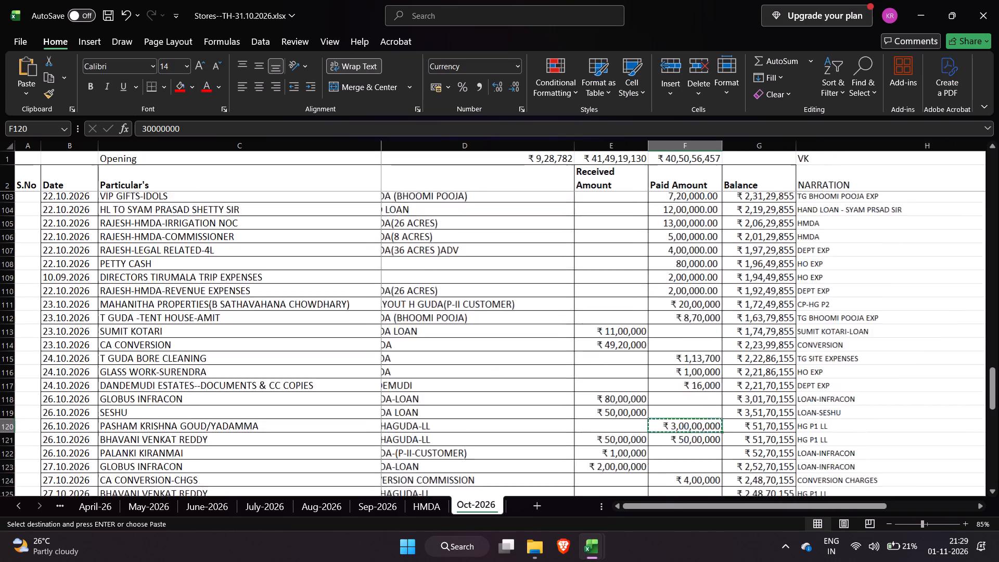
scroll(661, 390, "down", 5)
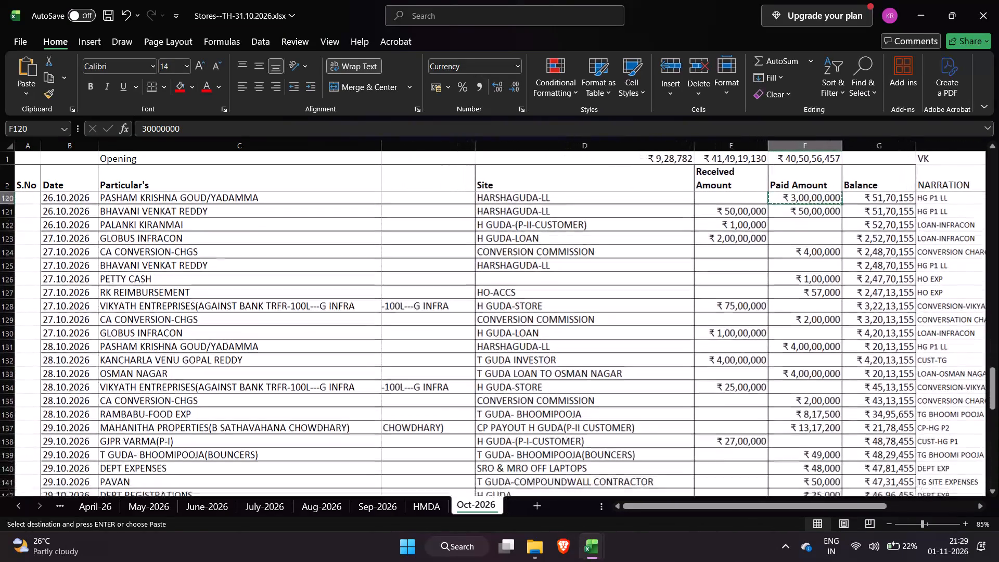
scroll(661, 390, "down", 4)
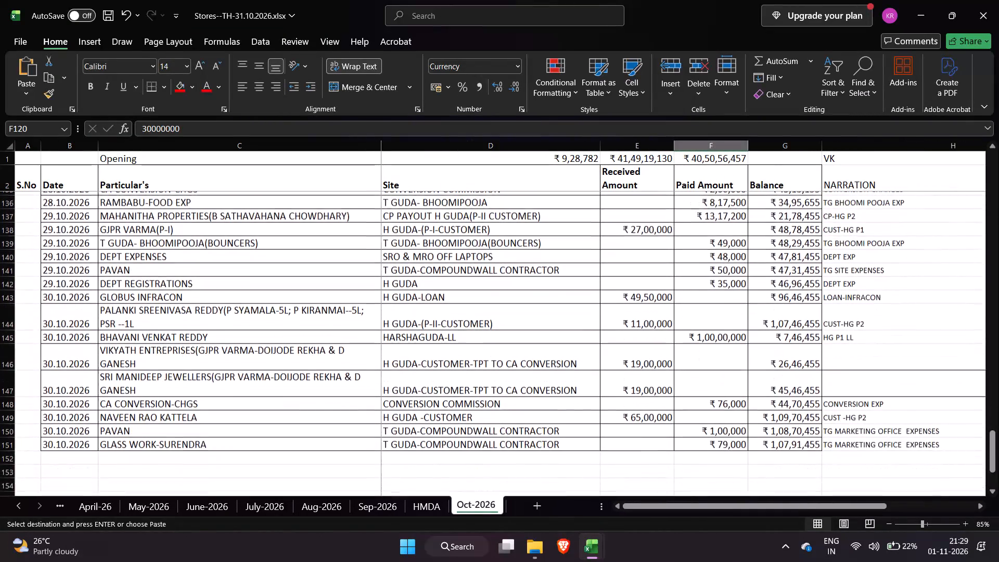
scroll(661, 390, "down", 1)
scroll(661, 390, "up", 3)
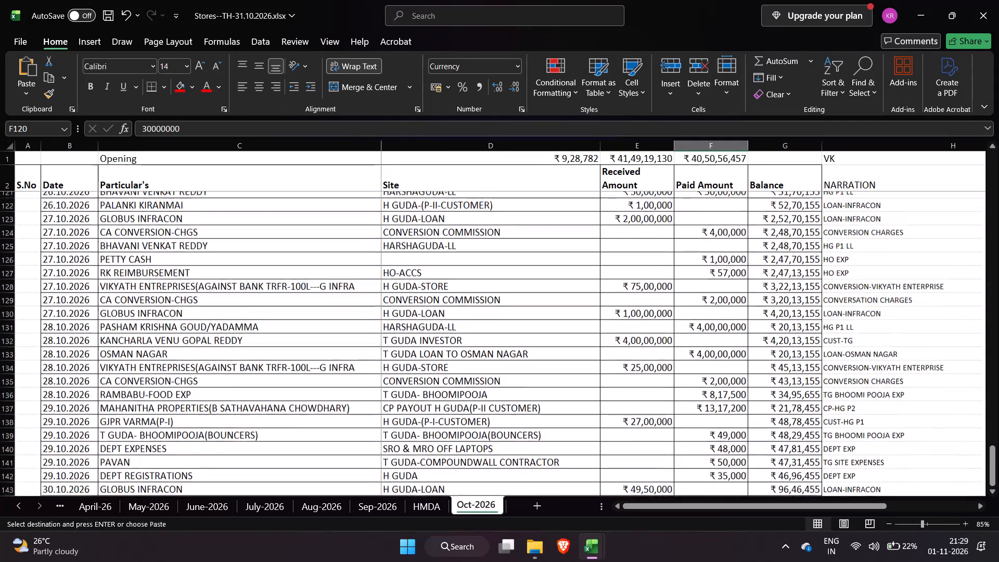
scroll(661, 390, "up", 3)
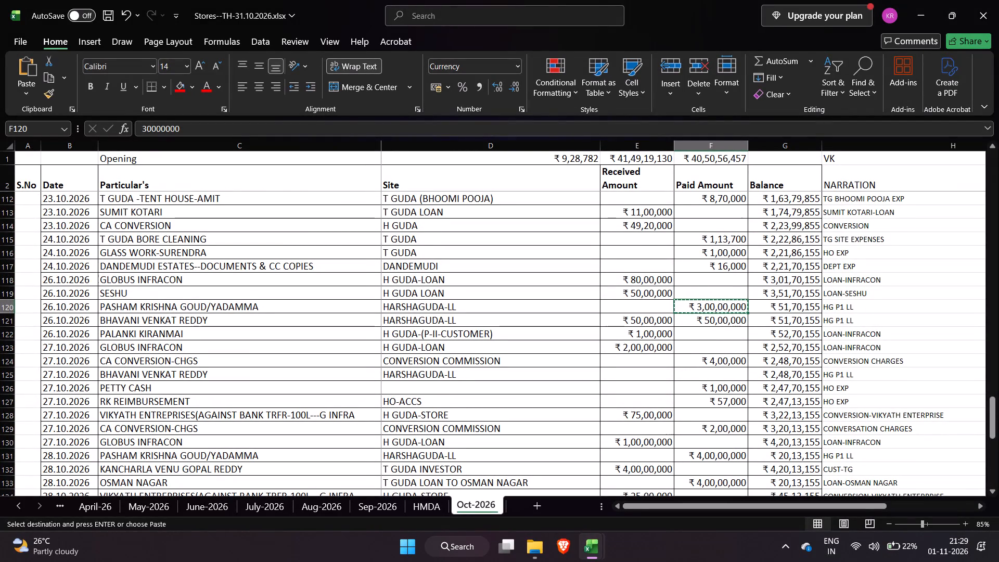
scroll(661, 390, "down", 4)
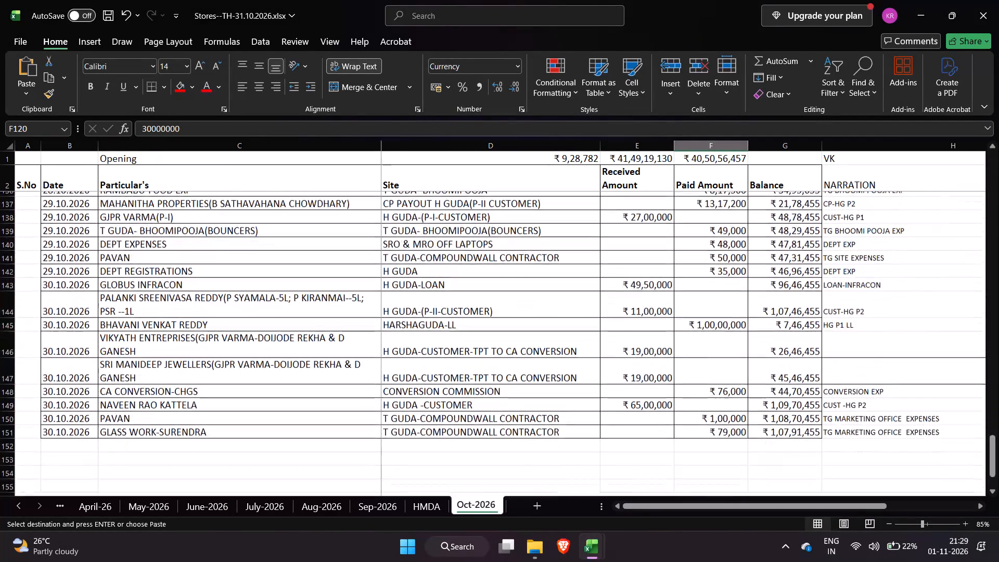
scroll(661, 390, "down", 2)
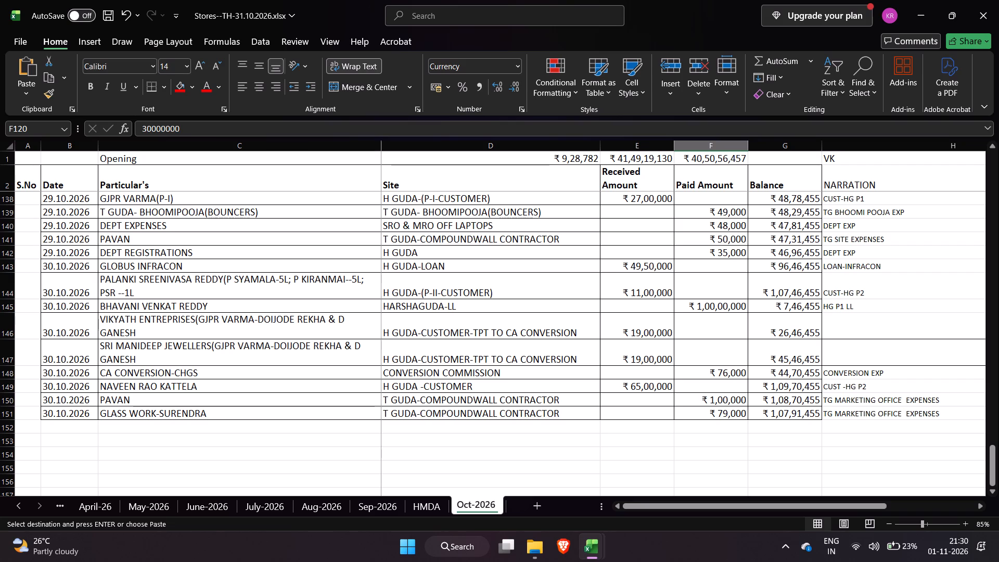
scroll(672, 296, "up", 2)
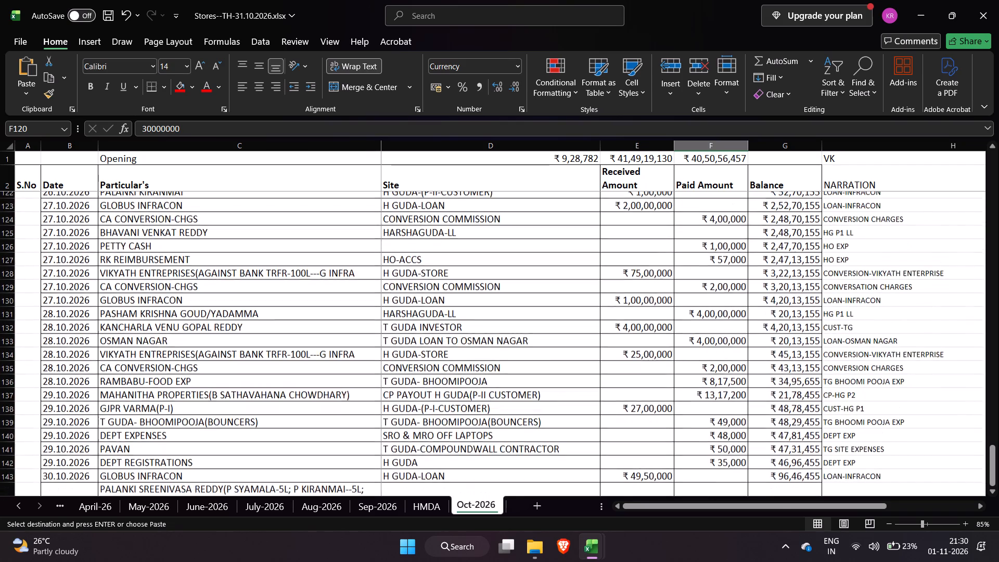
scroll(672, 296, "up", 2)
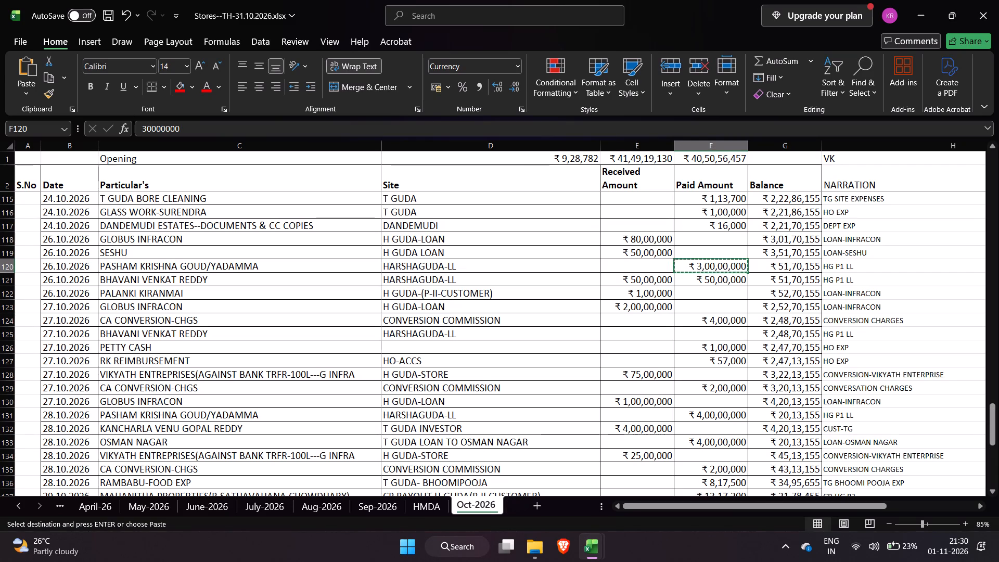
Check the received and paid amounts of the HARSHAGUDA-LL entries in Oct-2026 rows 120 and 121 against the HG sheet.
key("alt+Tab")
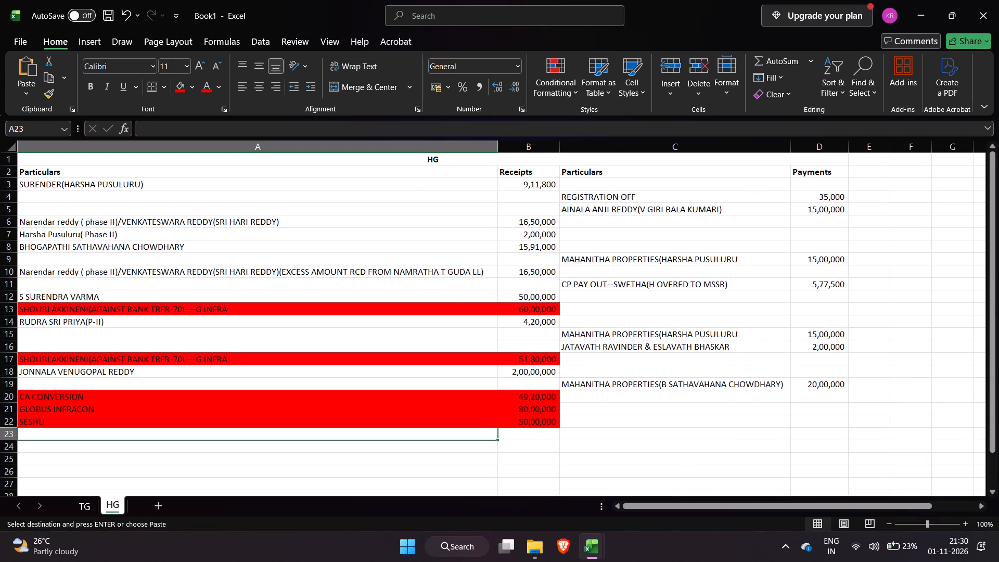
key("alt+Tab")
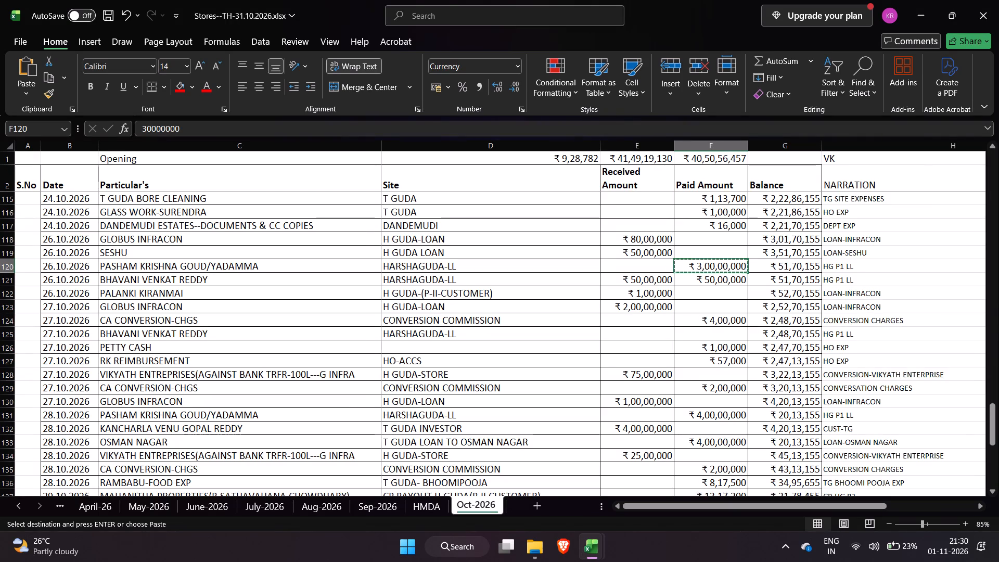
key("Left")
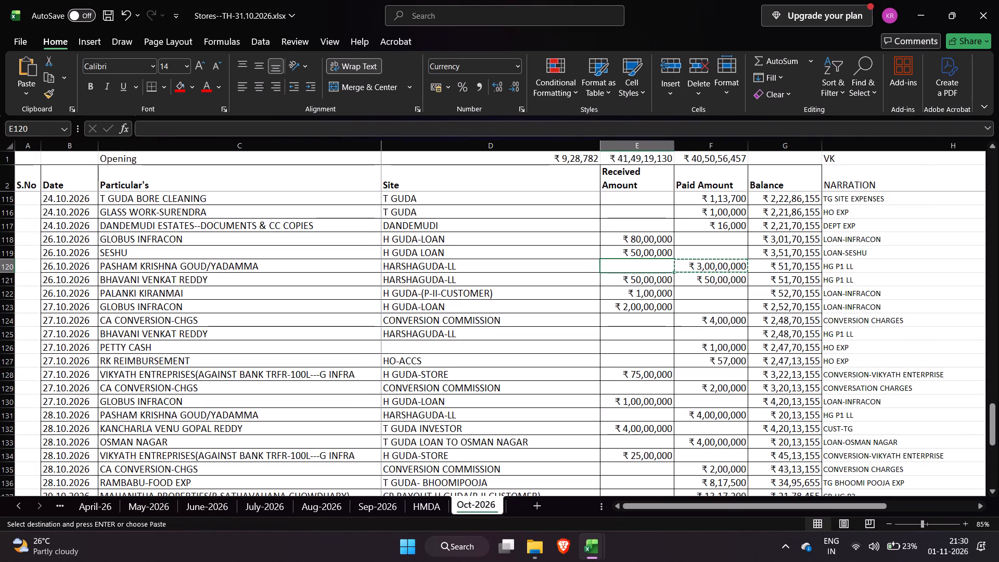
key("Left")
key("Right")
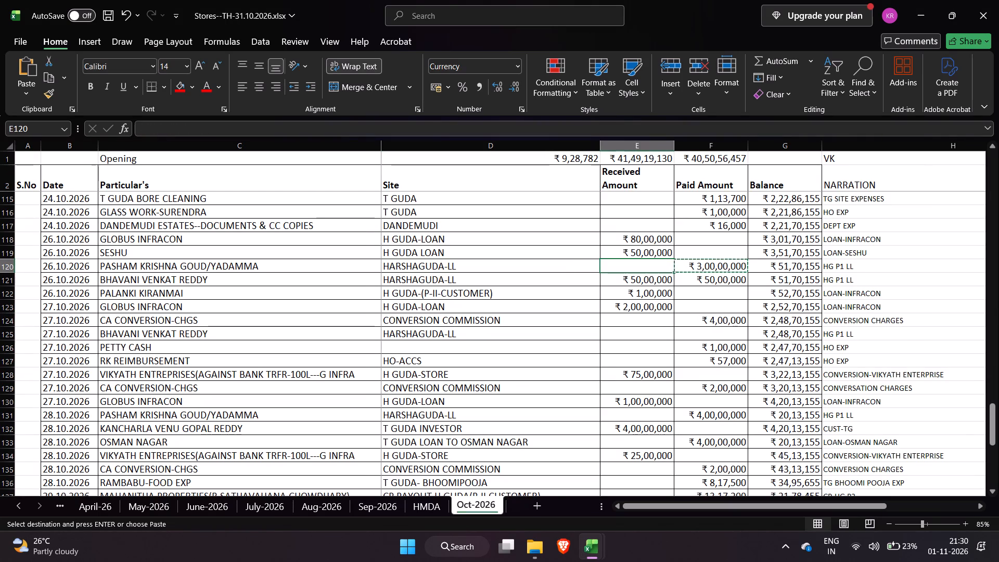
key("Right")
key("Down")
key("Left")
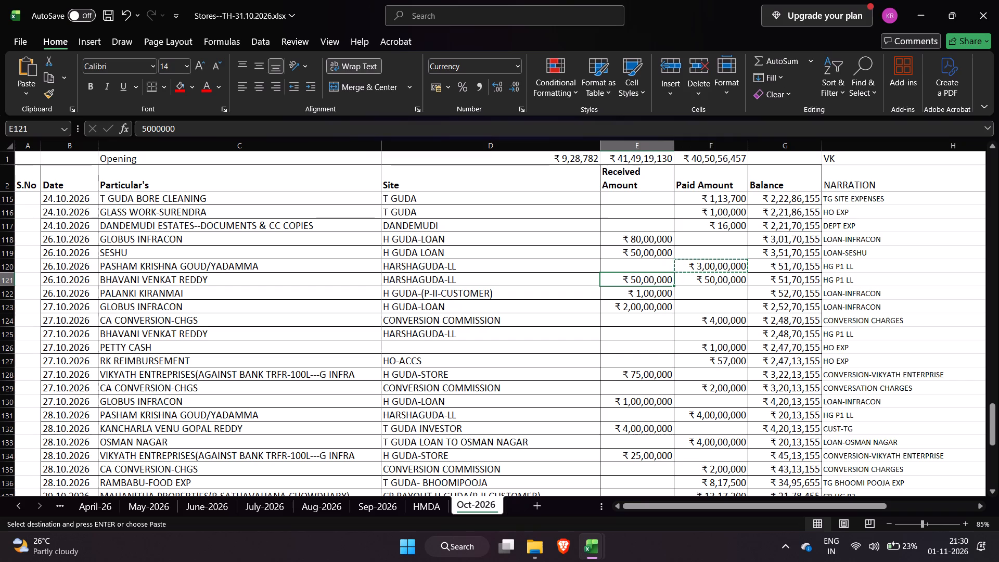
key("Right")
key("Left")
key("Right")
key("Left")
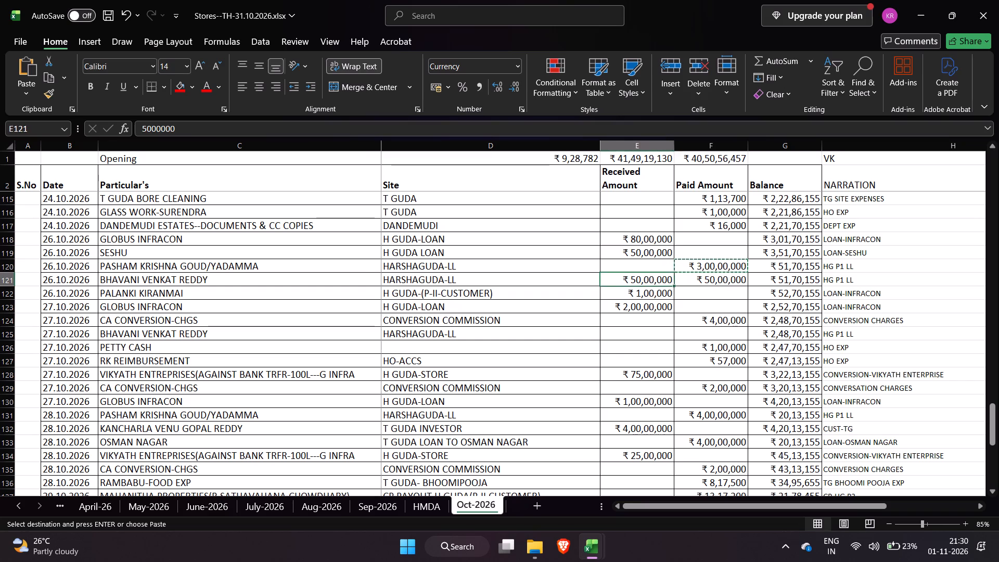
key("Right")
key("Left")
key("Right")
key("Left")
Copy the paid amounts 3,00,00,000 and 50,00,000 from Oct-2026 cells F120:F121 into HG payments cells D23:D24 as values only.
key("Right")
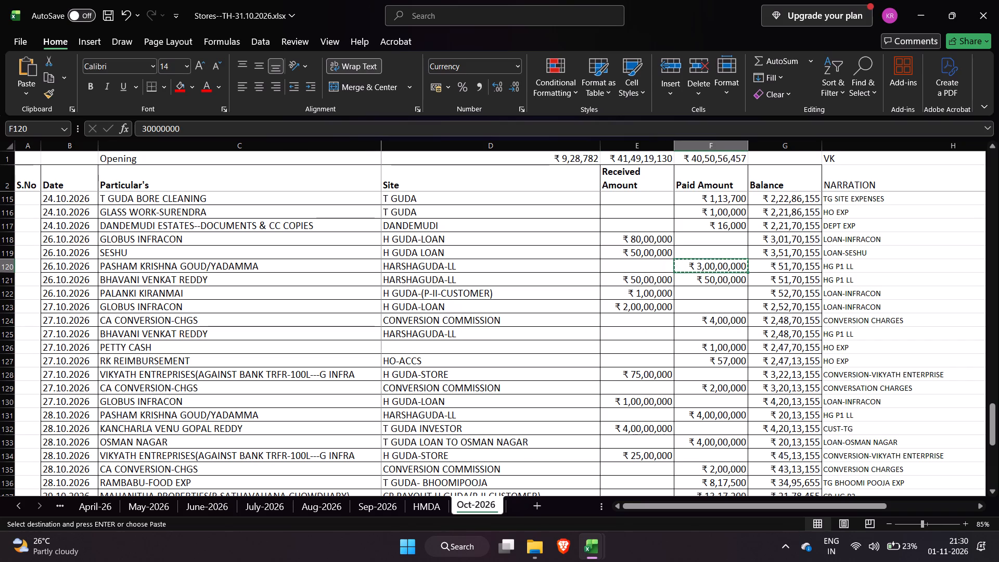
key("shift+Down")
key("ctrl+c")
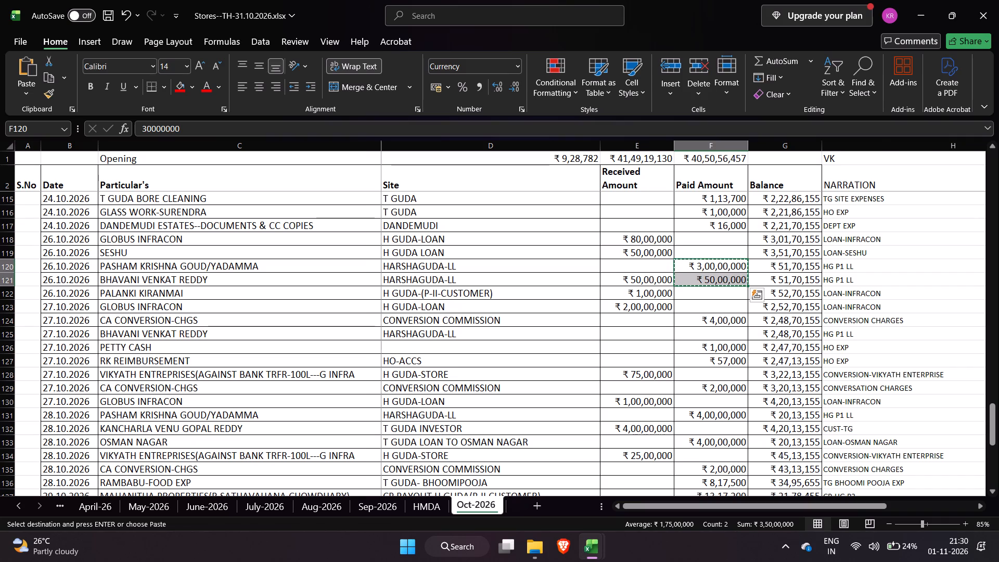
key("alt+Tab")
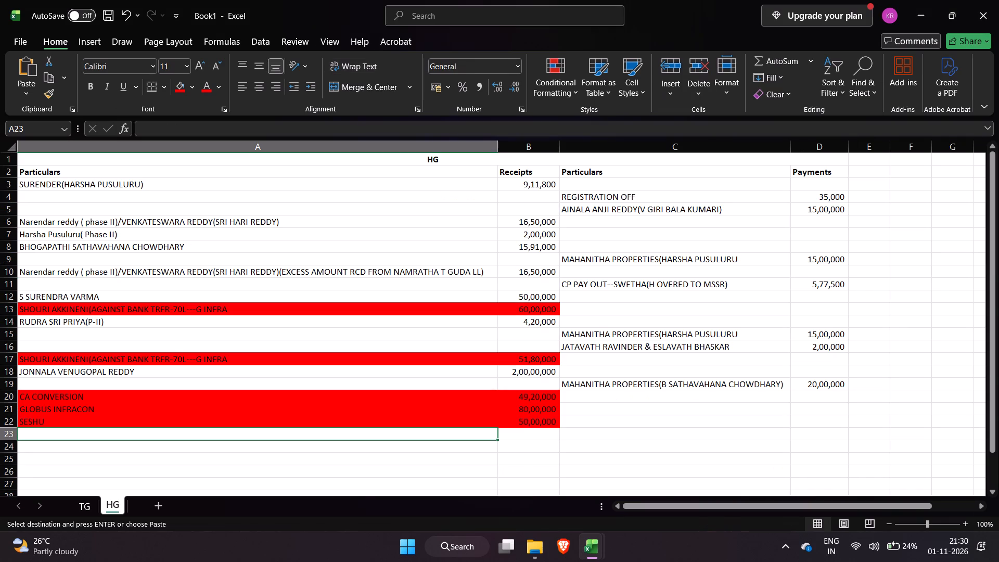
key("alt+Tab")
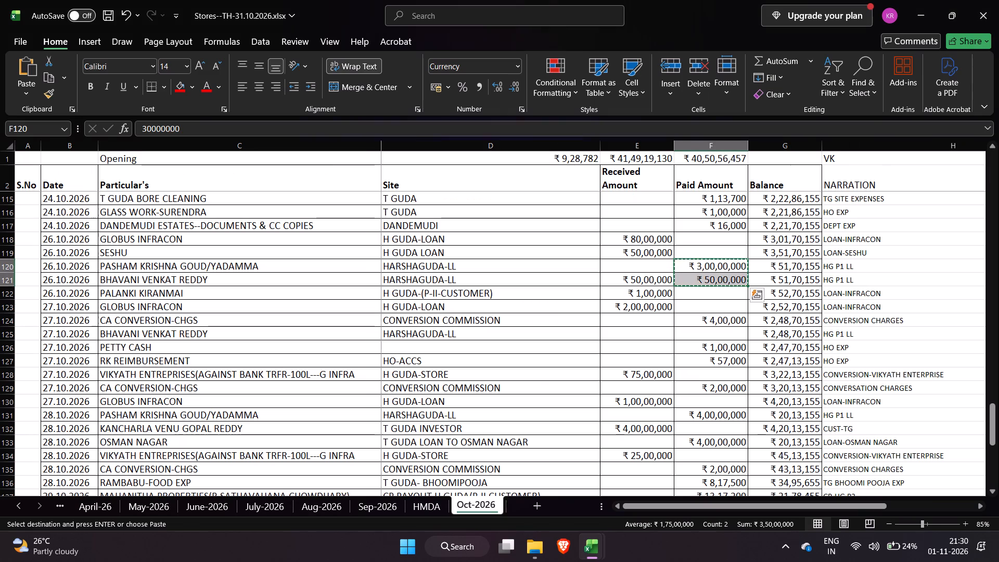
key("alt+Tab")
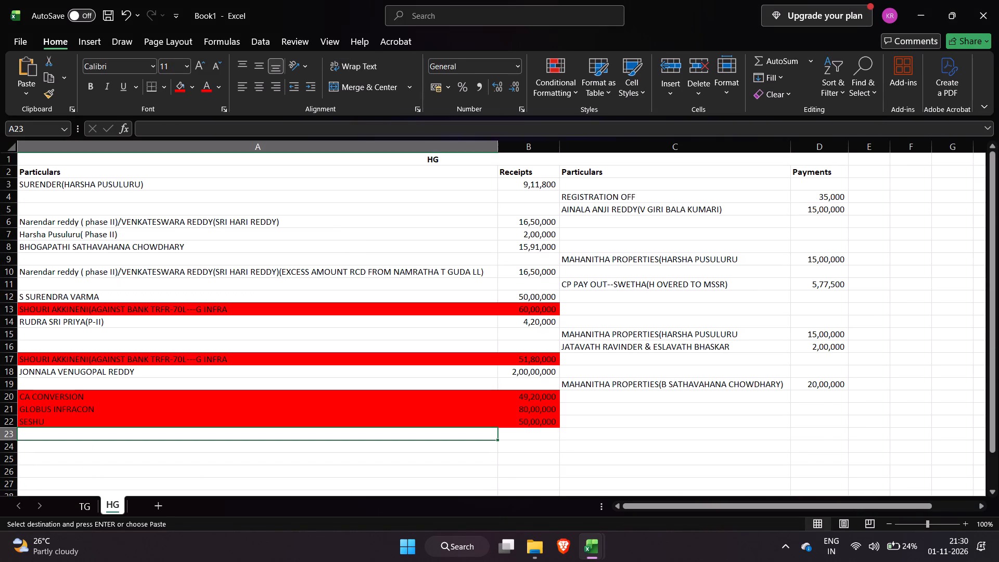
key("Right")
key("Right")
key("Right")
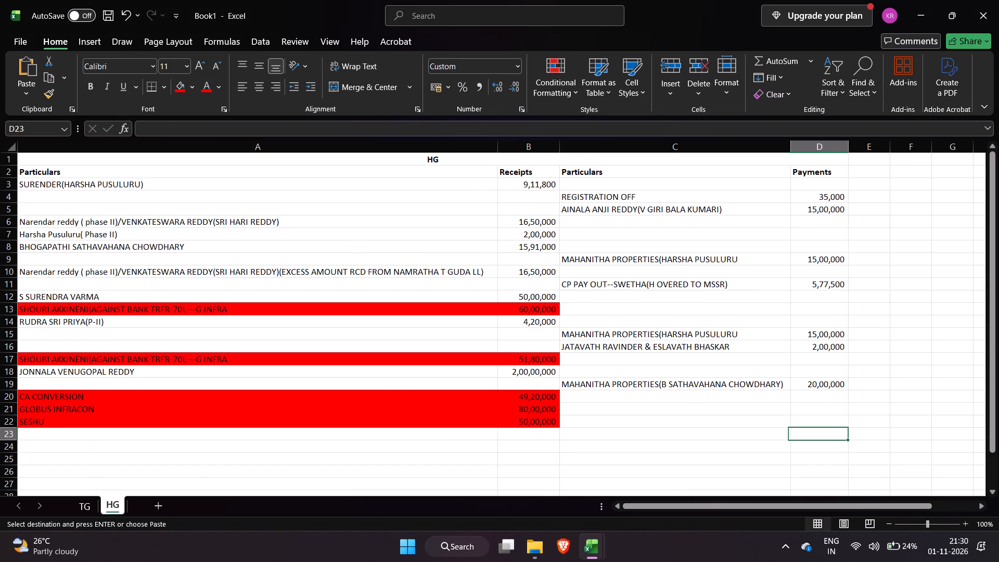
key("ctrl+alt+v")
key("Down")
key("Down")
key("Return")
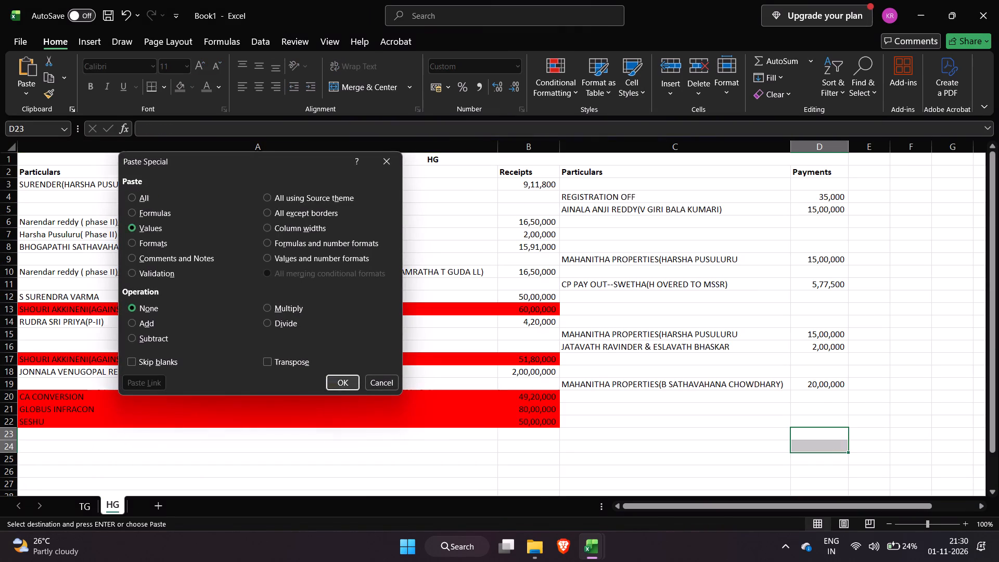
Copy the two HARSHAGUDA-LL party names from Oct-2026 cells C120:C121 into HG payment particulars cells C23:C24 as values only.
key("Left")
key("alt+Tab")
key("Left")
key("Left")
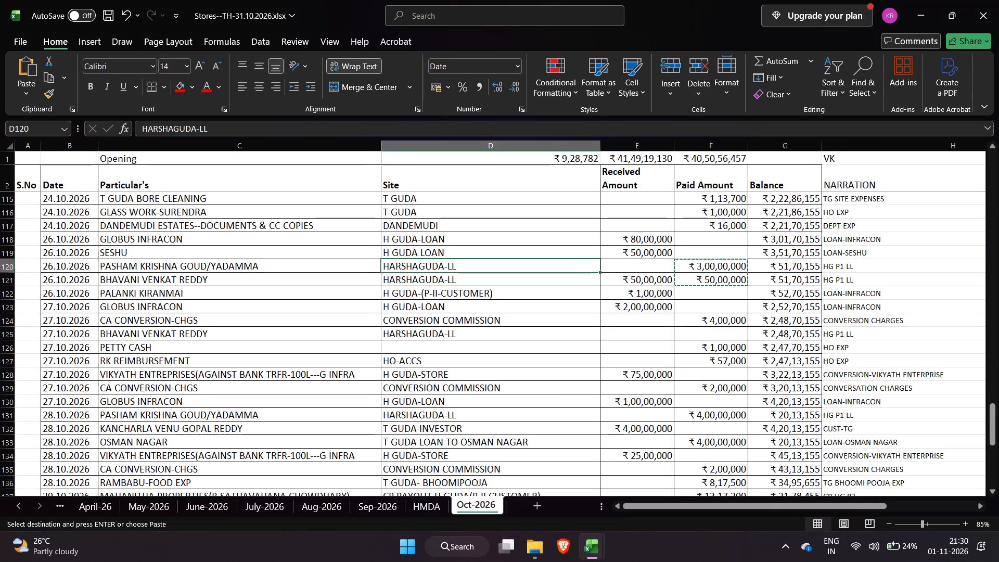
key("Left")
key("shift+Down")
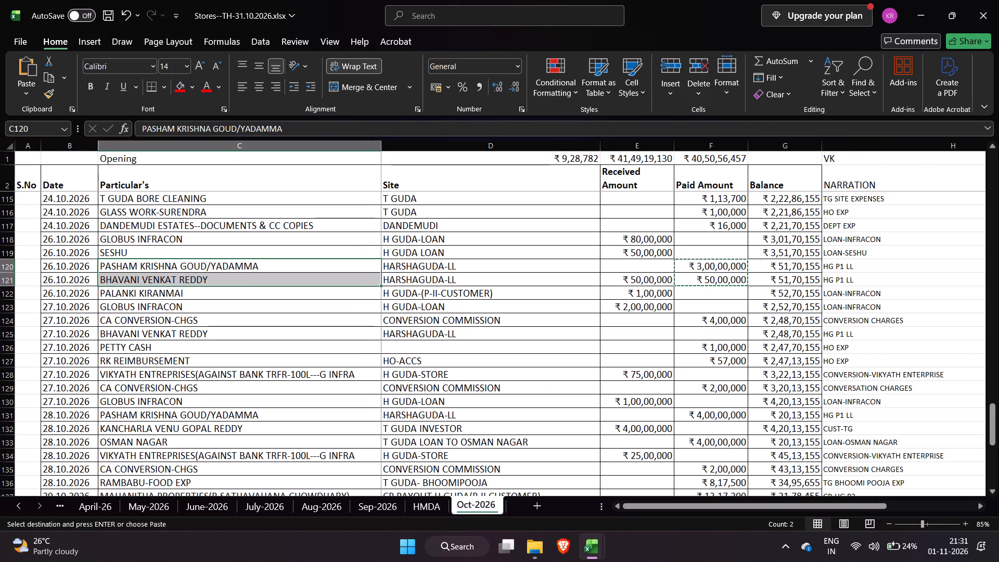
key("ctrl+c")
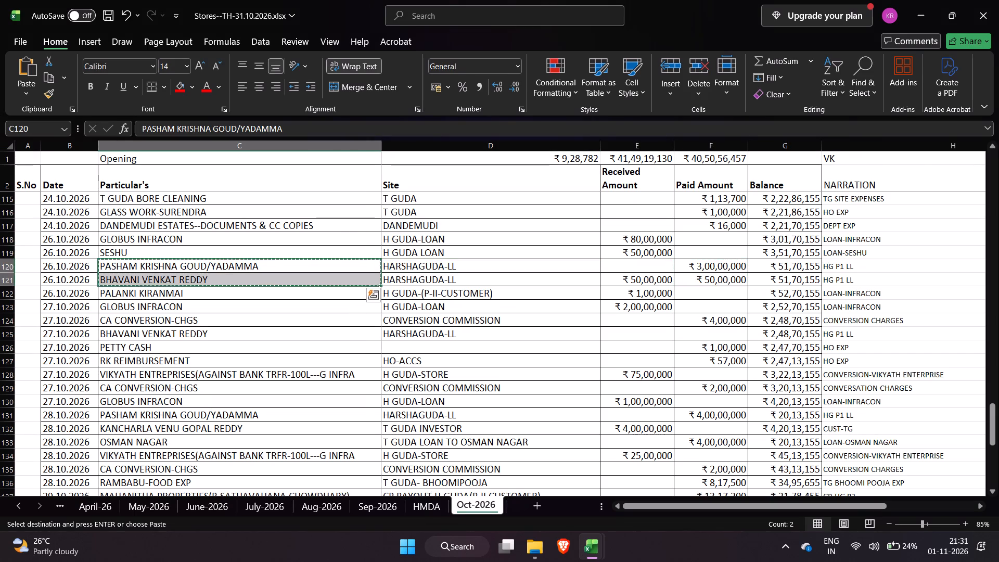
key("alt+Tab")
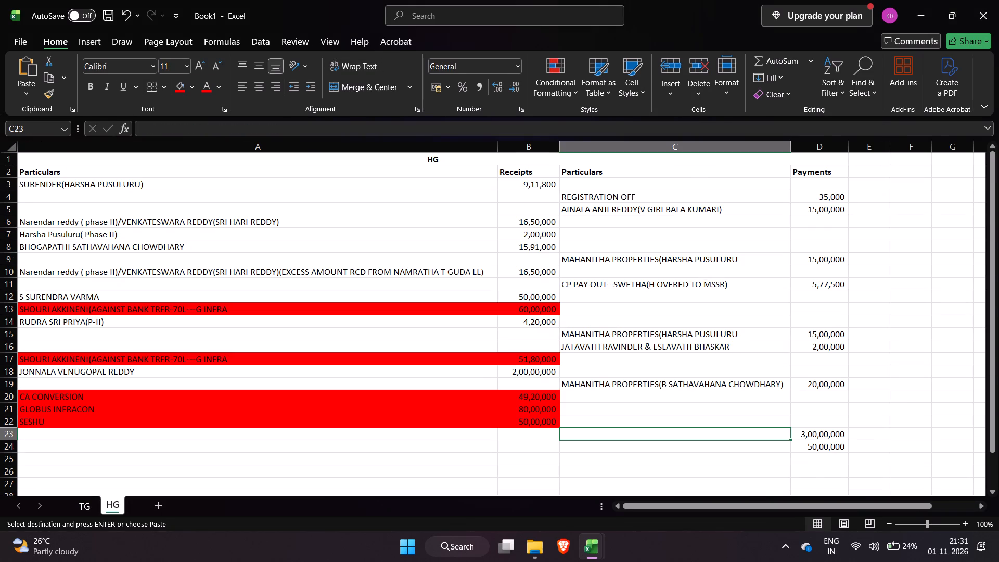
key("ctrl+alt+v")
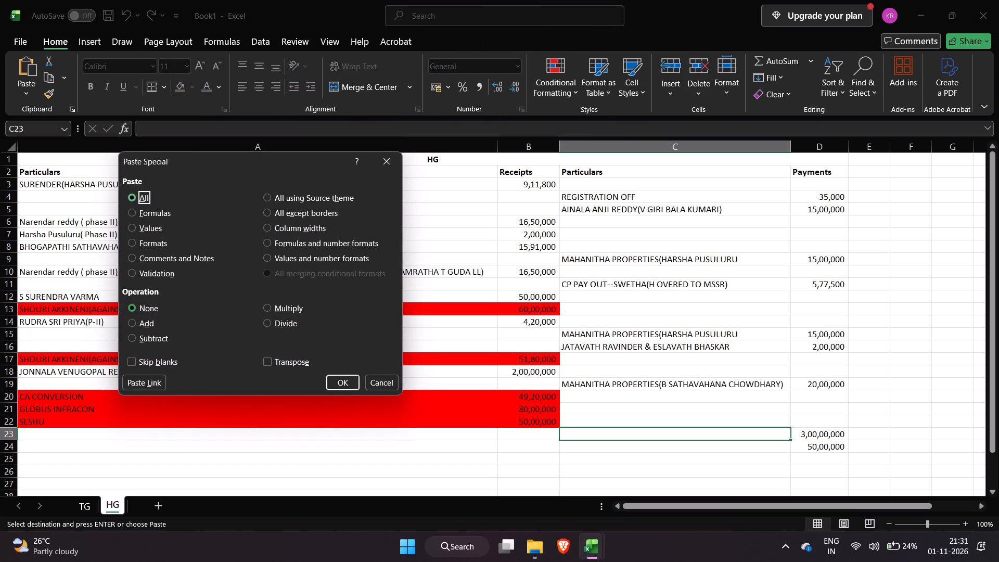
key("Down")
key("Down")
key("Return")
Copy the HARSHAGUDA-LL party name from HG cell C24 into receipt particulars cell A25 as a value, matching Oct-2026 row 121.
key("alt+Tab")
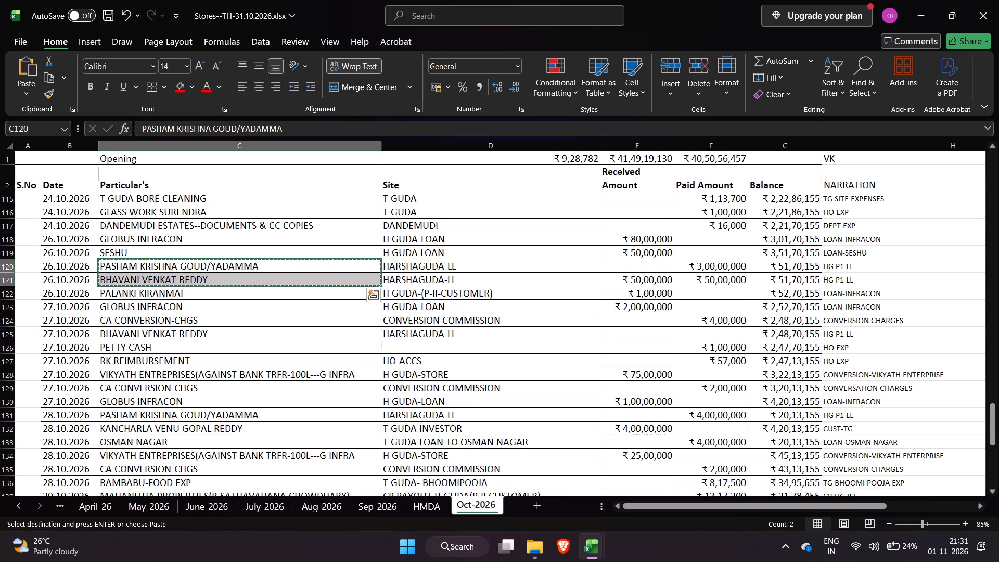
key("Down")
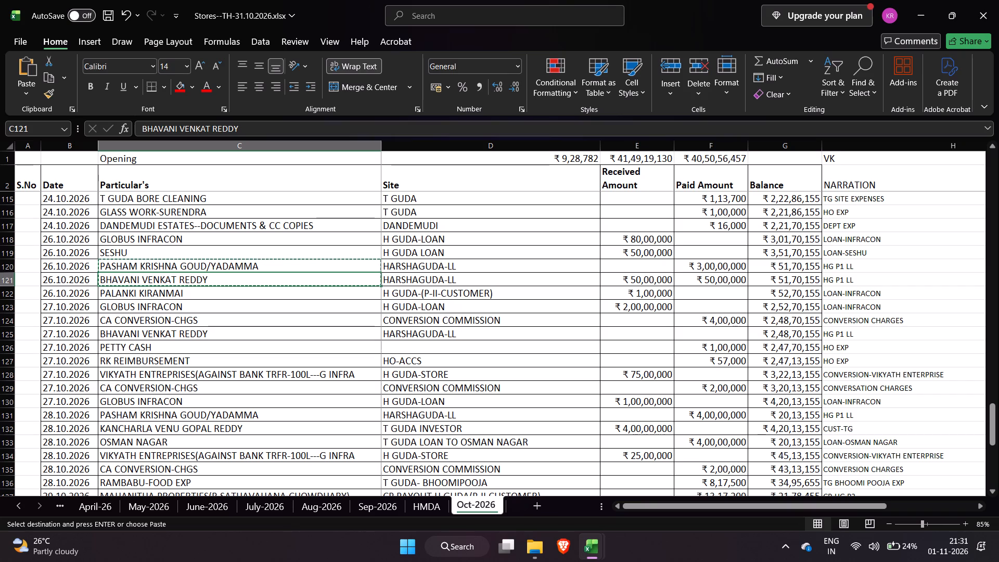
key("shift+Right")
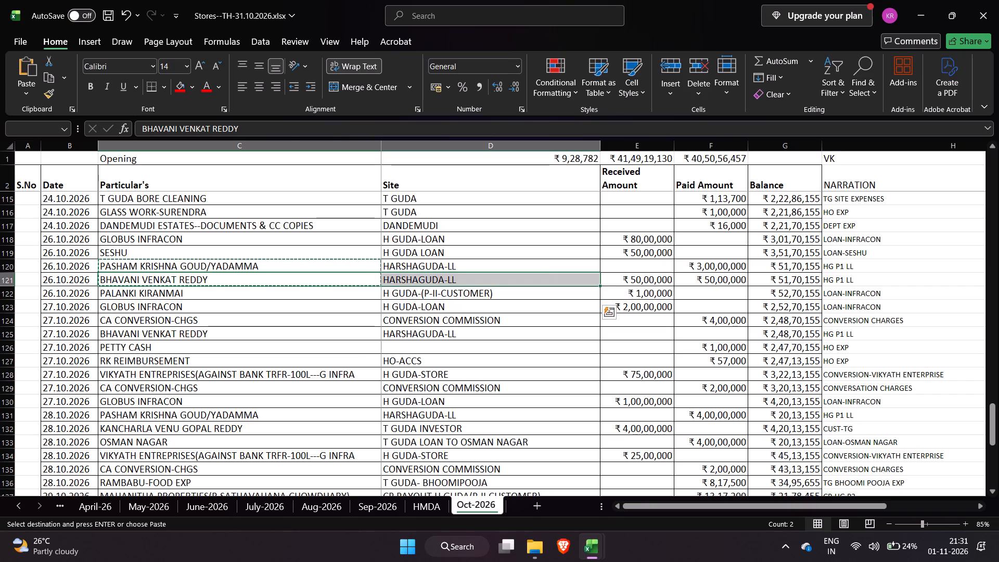
key("Left")
key("Right")
key("alt+Tab")
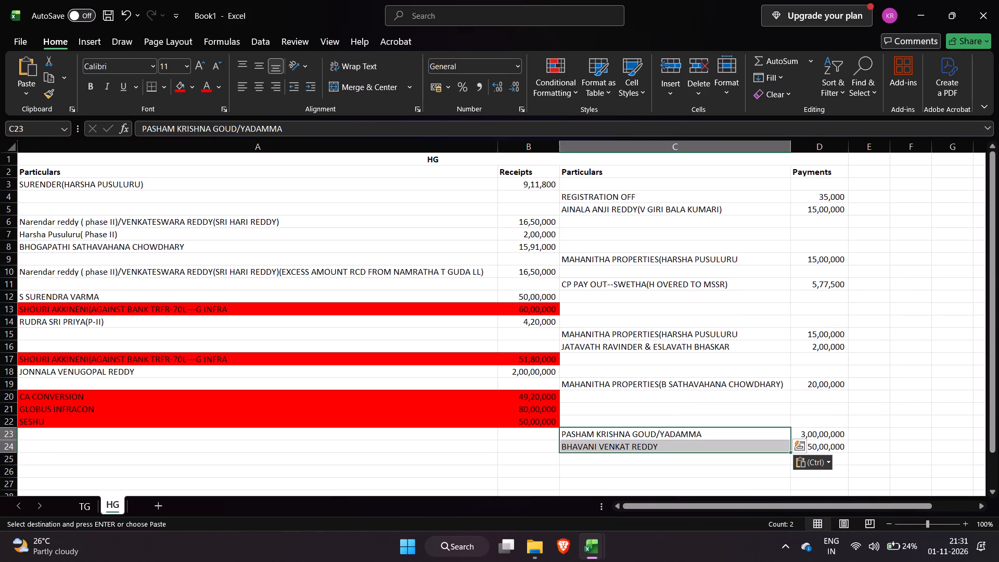
key("Down")
key("ctrl+c")
key("Down")
key("Left")
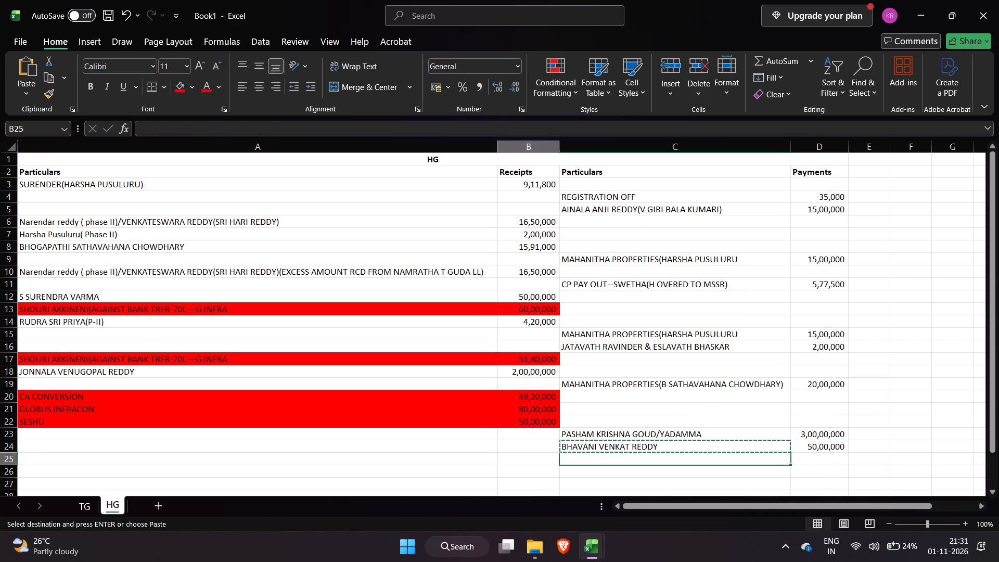
key("Left")
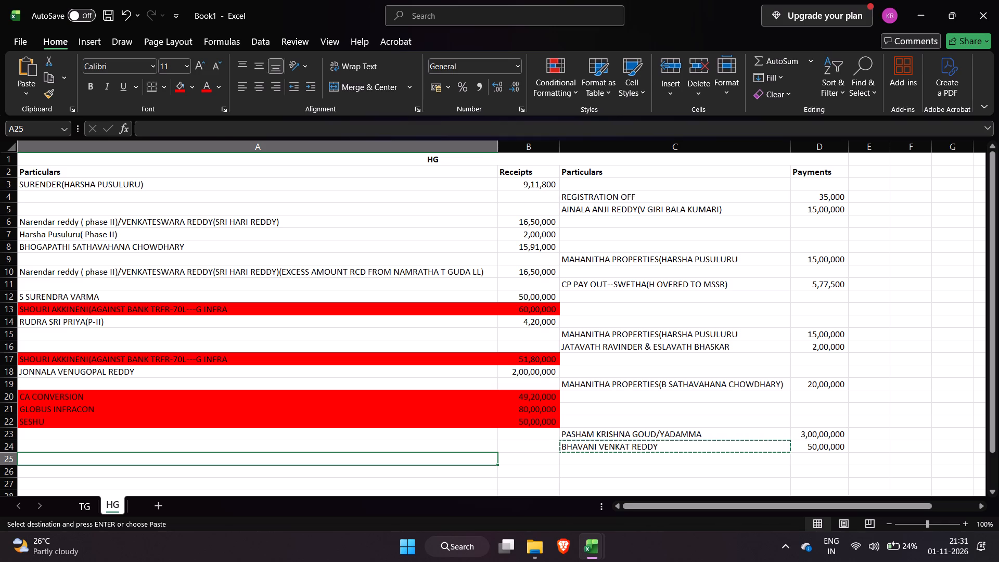
key("ctrl+alt+v")
key("Down")
key("Down")
key("Return")
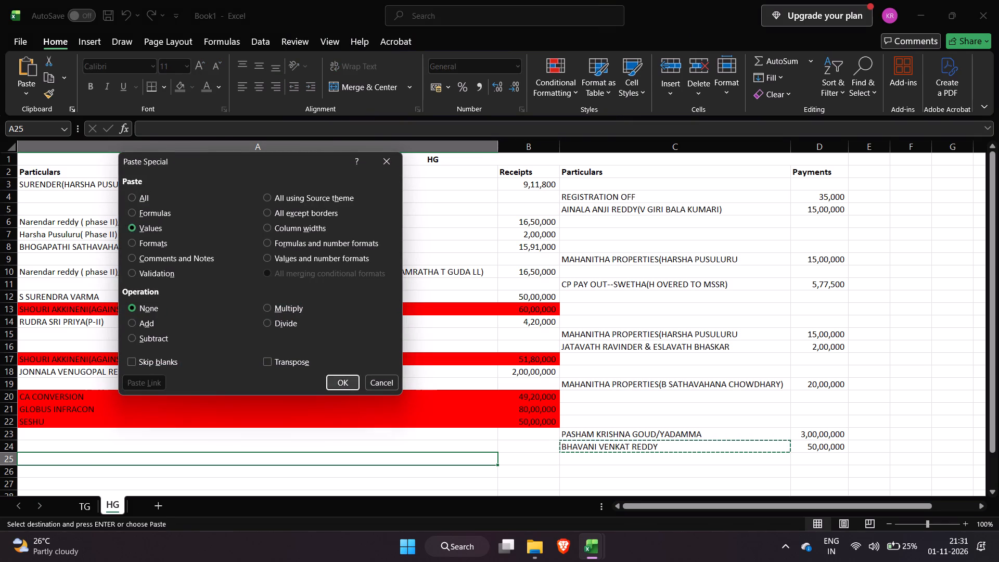
Copy the received amount 50,00,000 from Oct-2026 cell E121 into HG receipts cell B25 as a value only.
key("Right")
key("Right")
key("Left")
key("alt+Tab")
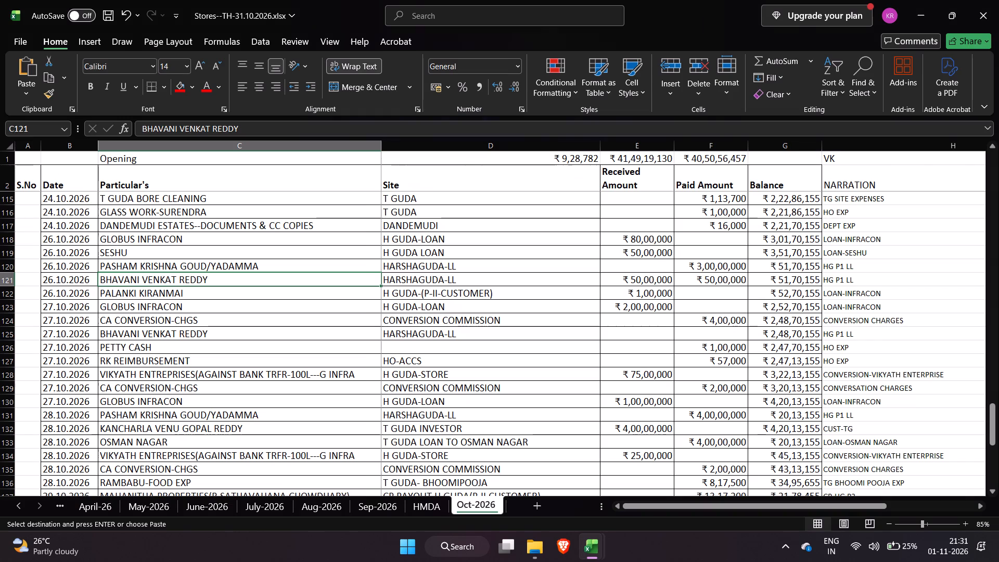
key("Right")
key("Right")
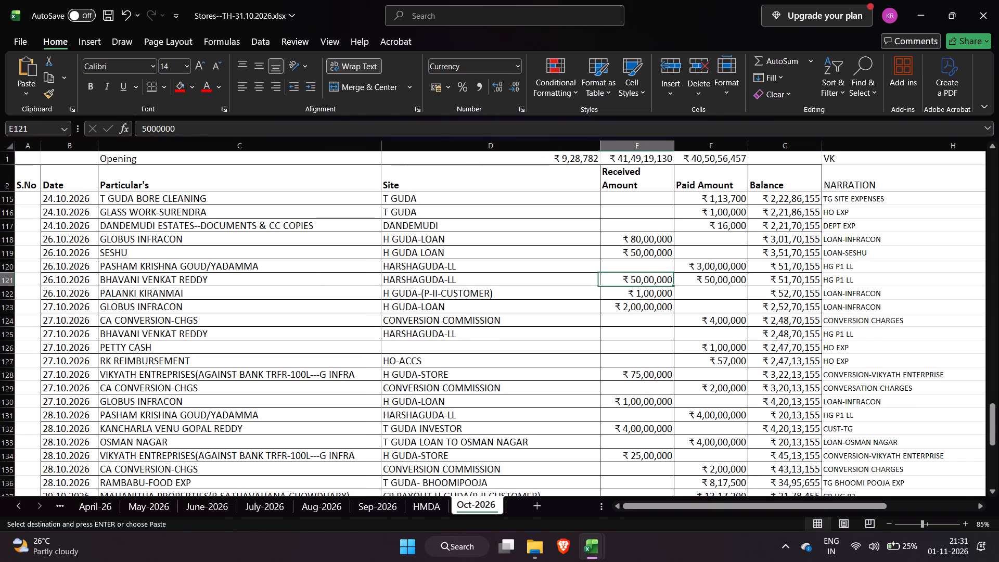
key("ctrl+c")
key("alt+Tab")
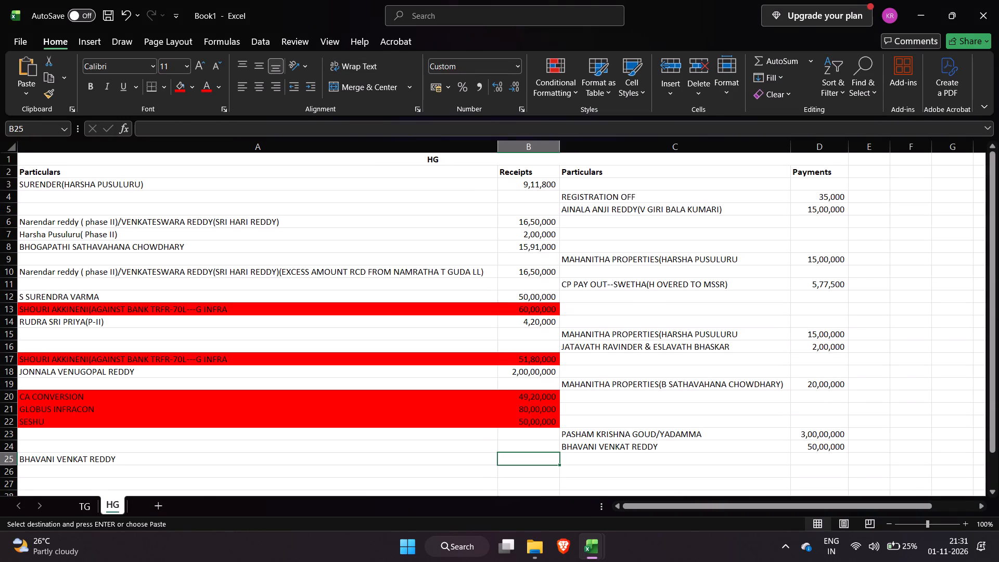
key("ctrl+alt+v")
key("Down")
key("Down")
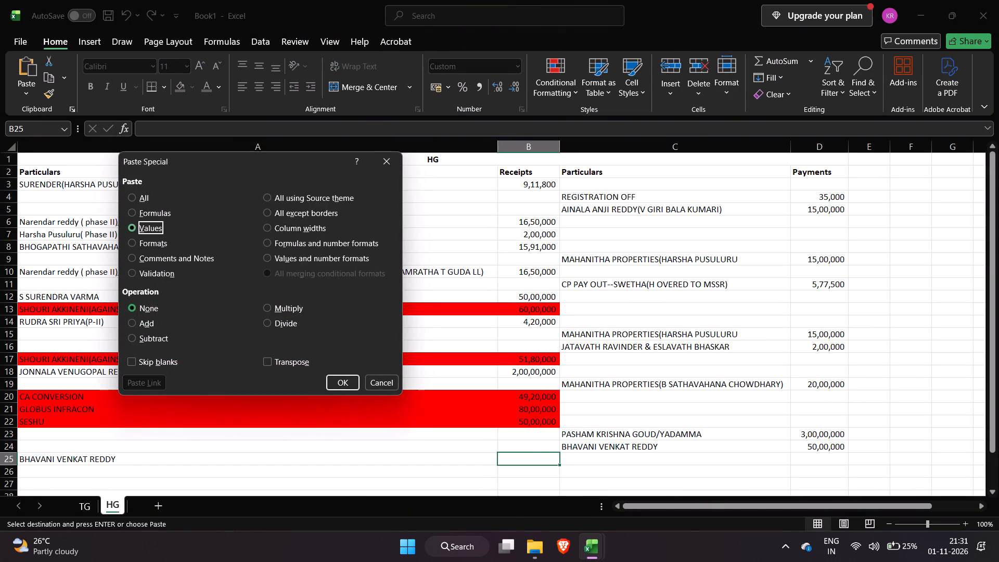
key("Return")
Copy the received amounts 1,00,000 and 2,00,00,000 from Oct-2026 cells E122:E123 into HG receipts cells B26:B27 as values only.
key("alt+Tab")
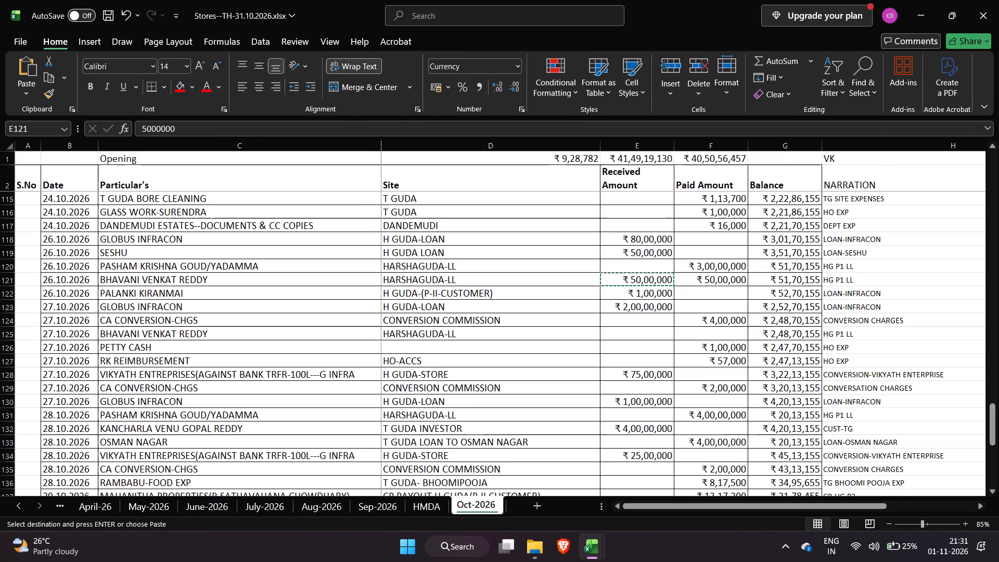
key("Right")
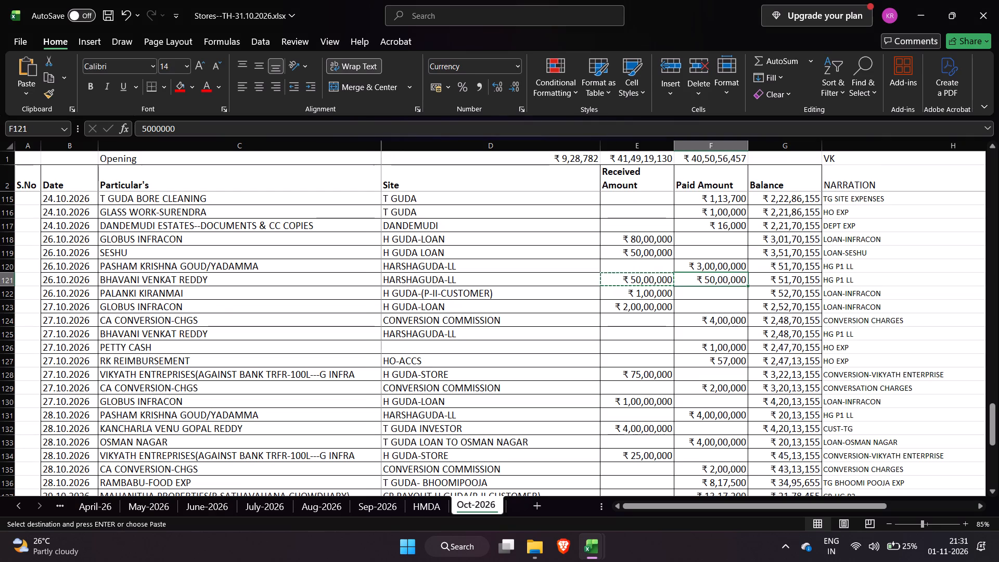
key("Left")
key("Down")
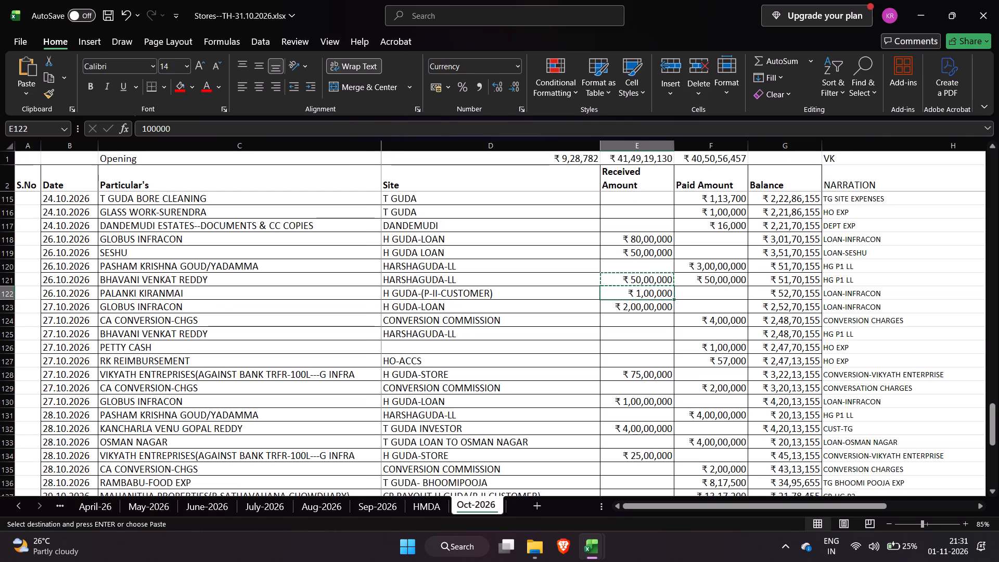
key("shift+Down")
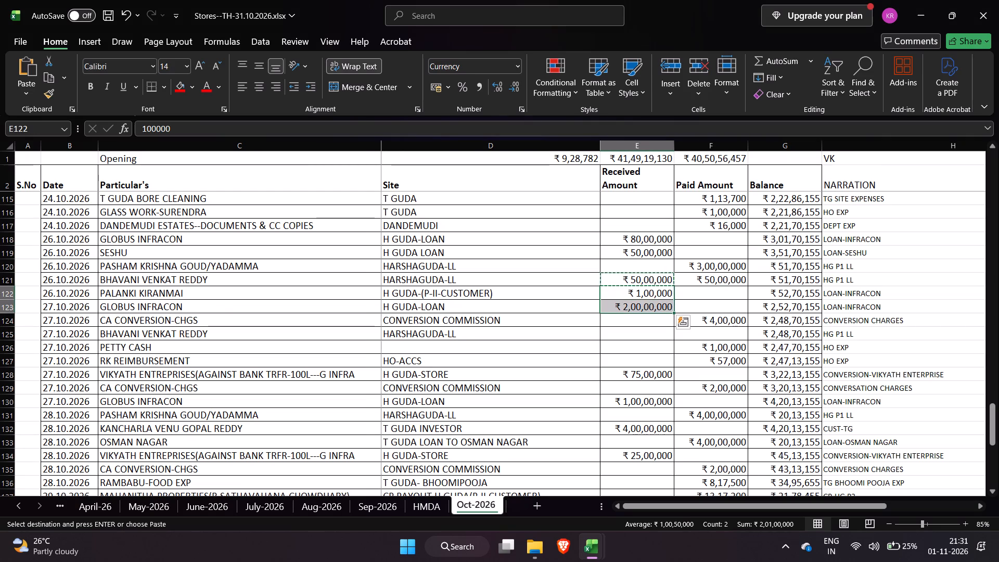
key("ctrl+c")
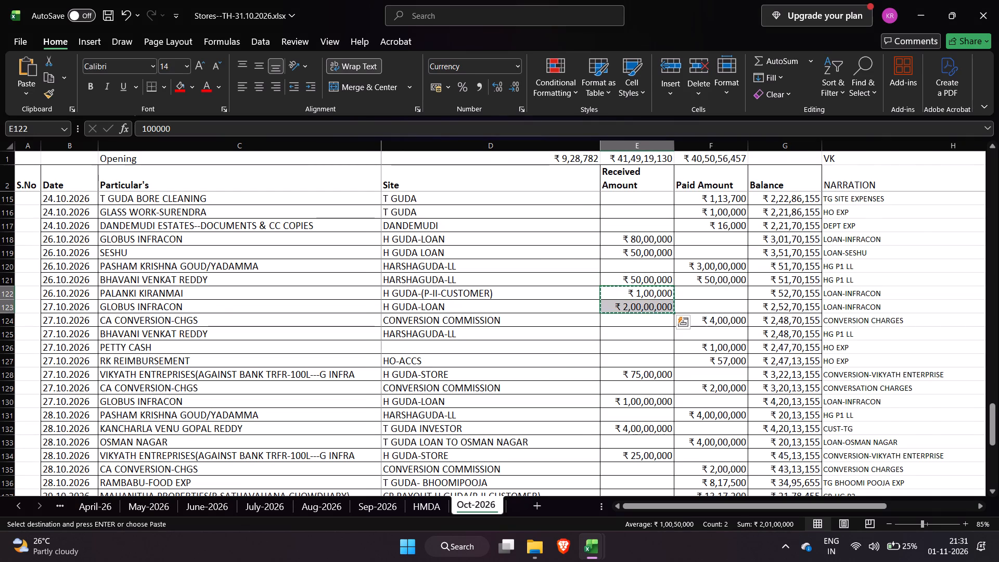
key("alt+Tab")
key("Down")
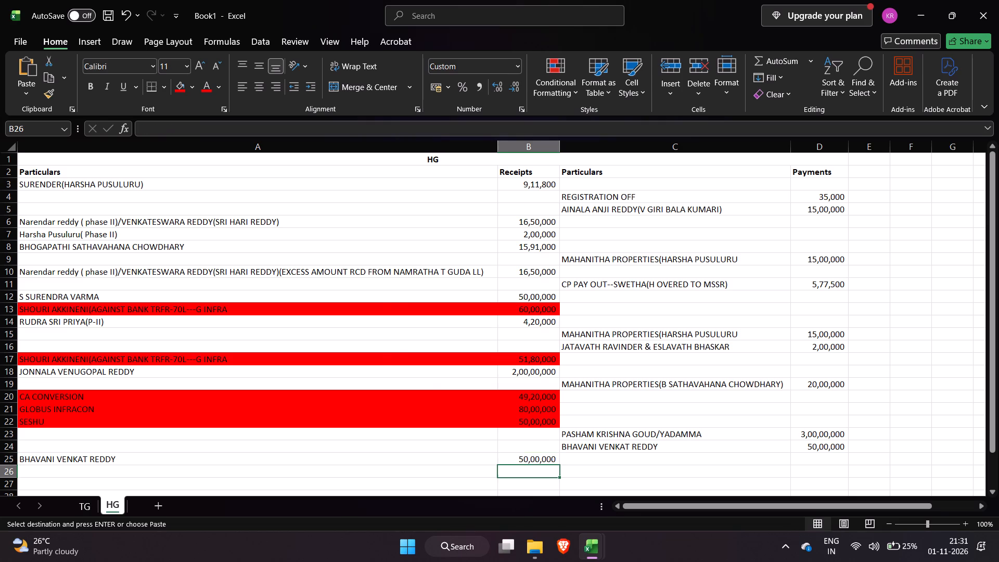
key("ctrl+alt+v")
key("Down")
key("Down")
key("Return")
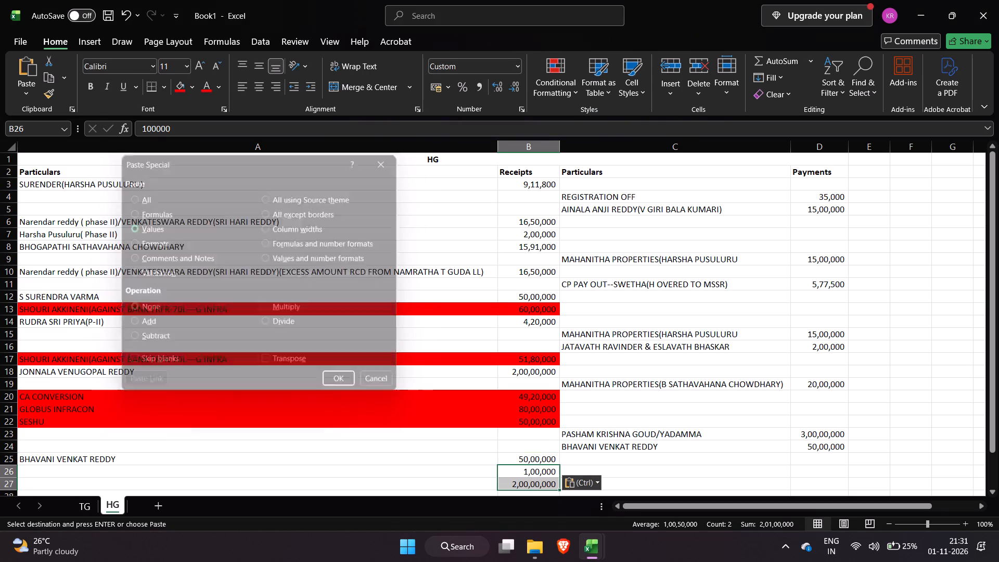
Copy the P-II customer name and GLOBUS INFRACON from Oct-2026 cells C122:C123 into HG receipt particulars A26:A27 as values, and return to the ledger.
key("alt+Tab")
key("Left")
key("Left")
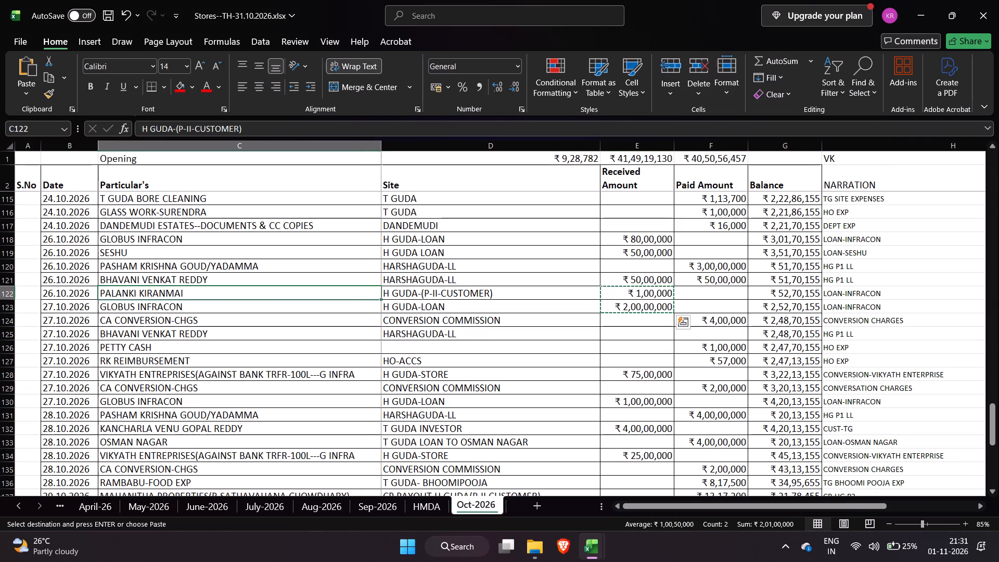
key("shift+Down")
key("ctrl+c")
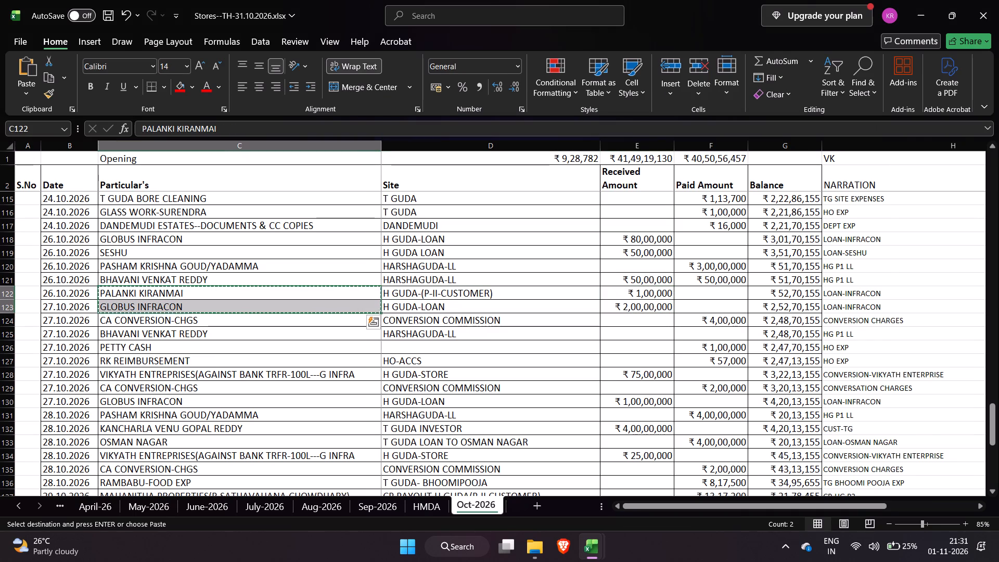
key("alt+Tab")
key("Left")
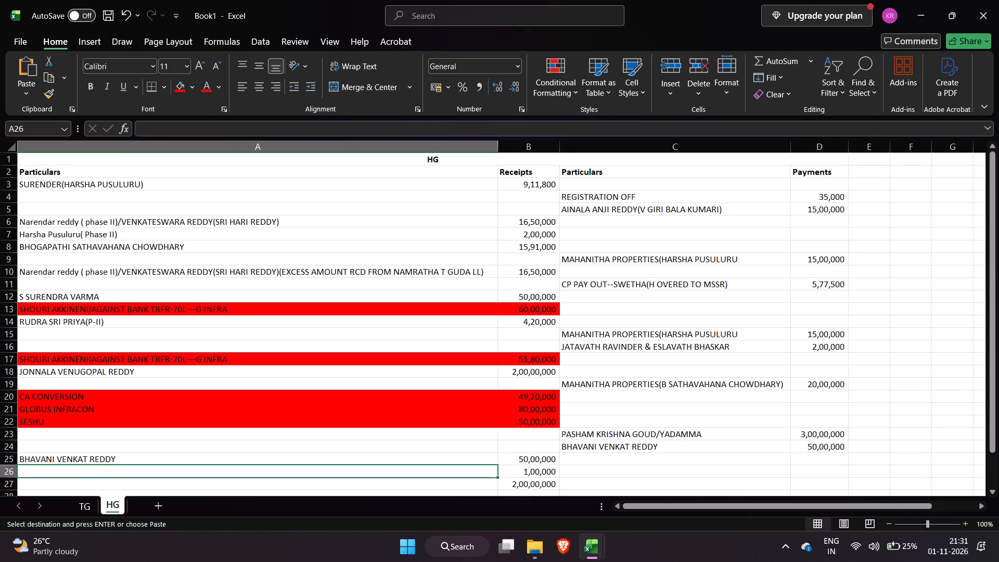
key("ctrl+alt+v")
key("Down")
key("Down")
key("Return")
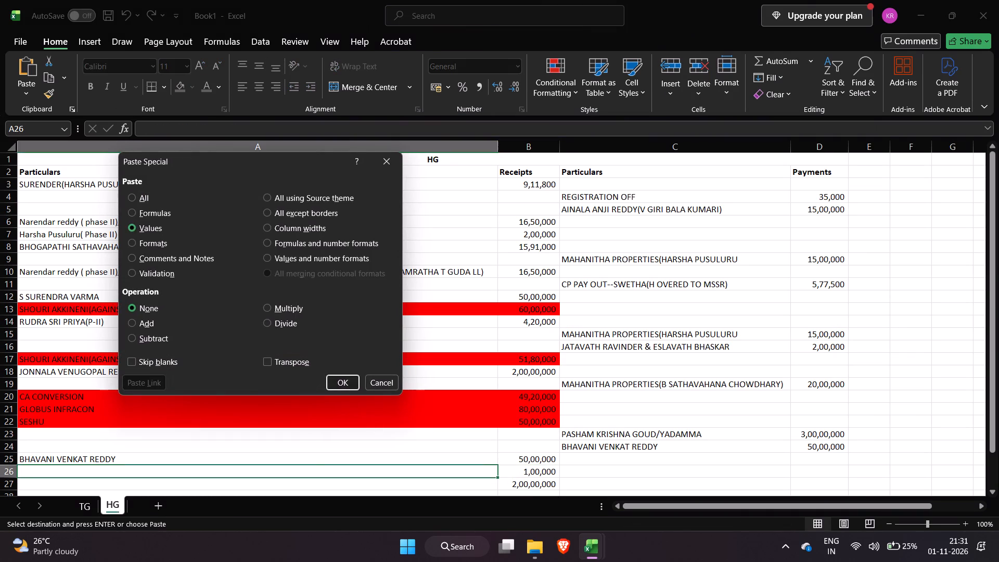
key("alt+Tab")
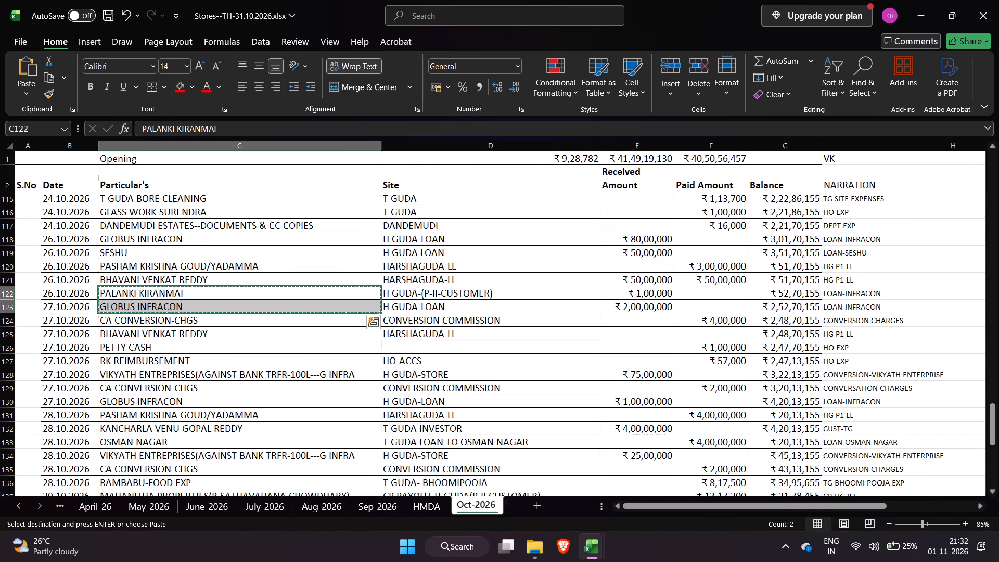
Highlight HG receipt entries A26:B27, the P-II customer and GLOBUS INFRACON rows, with red fill.
key("alt+Tab")
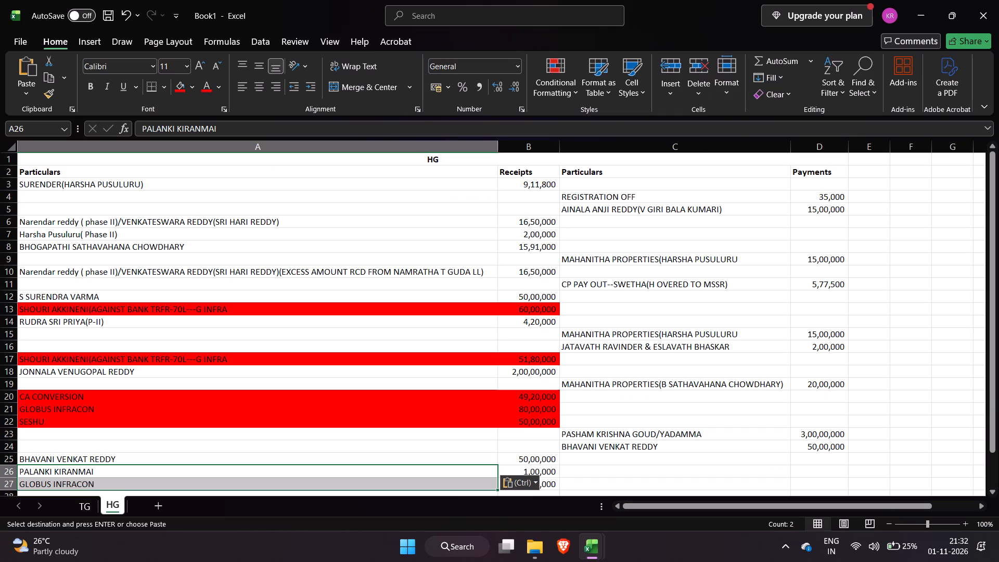
key("shift+Right")
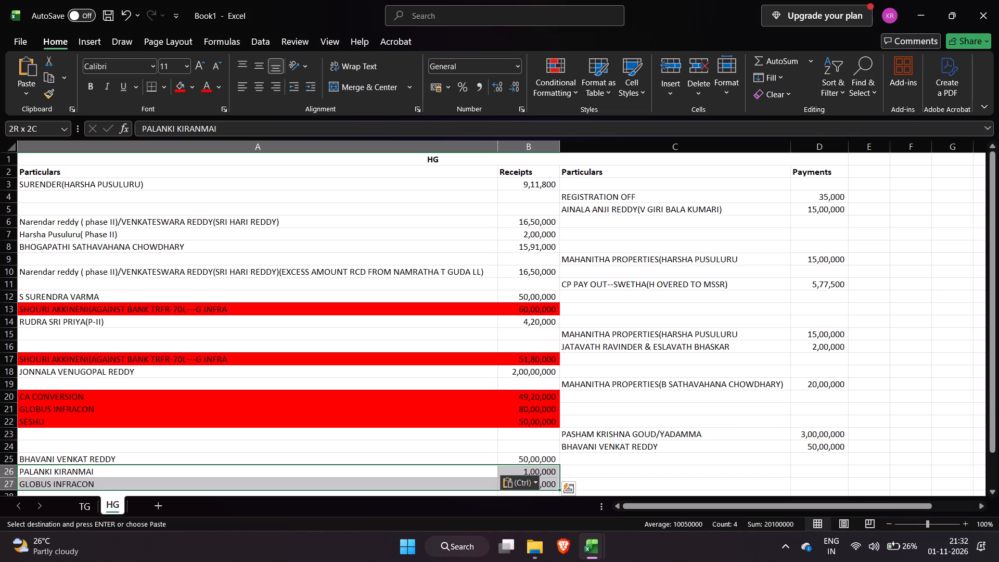
left_click(177, 91)
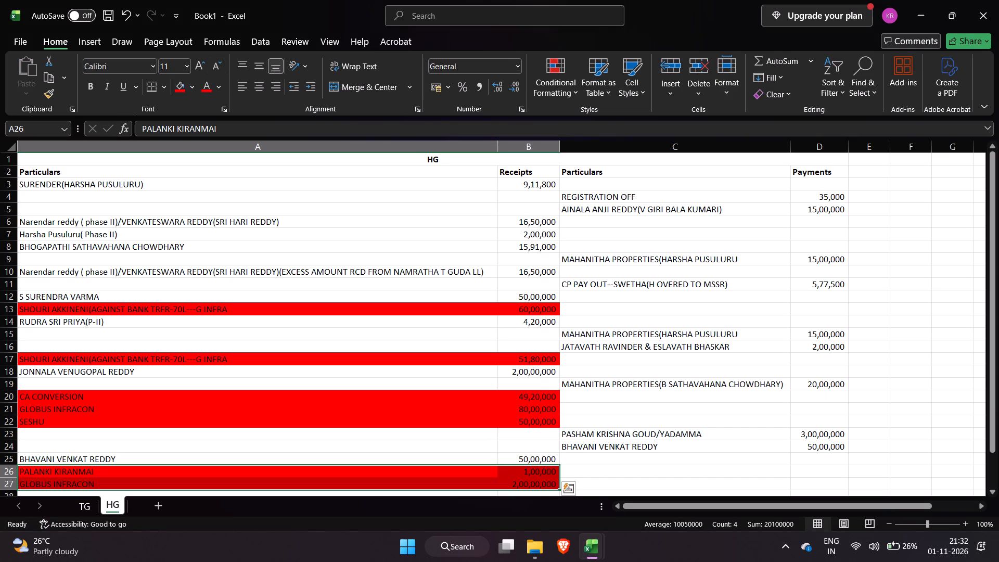
scroll(387, 373, "down", 2)
Check the parties, sites, amounts and narrations in Oct-2026 rows 120 to 123 against the latest HG sheet entries.
key("alt+Tab")
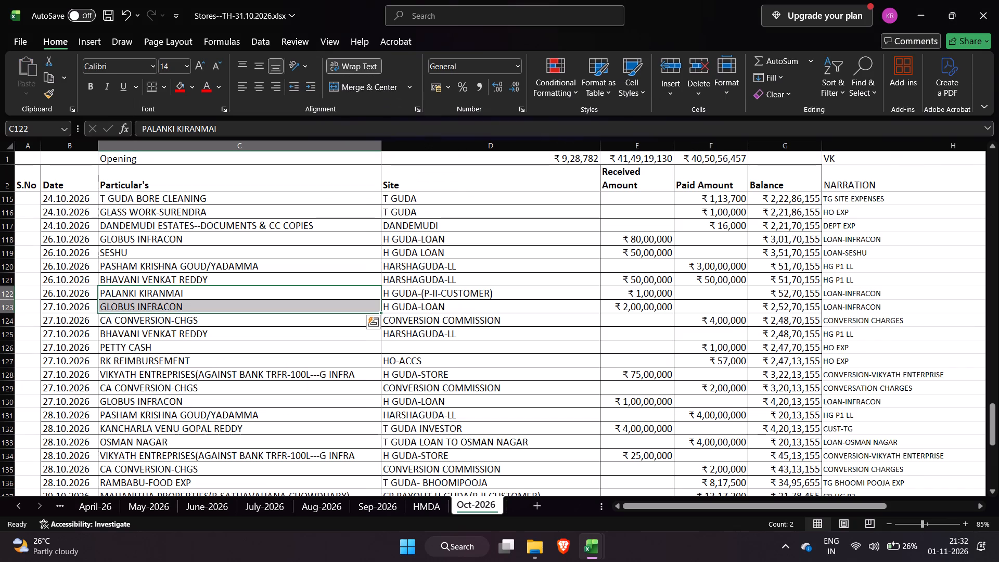
key("Up")
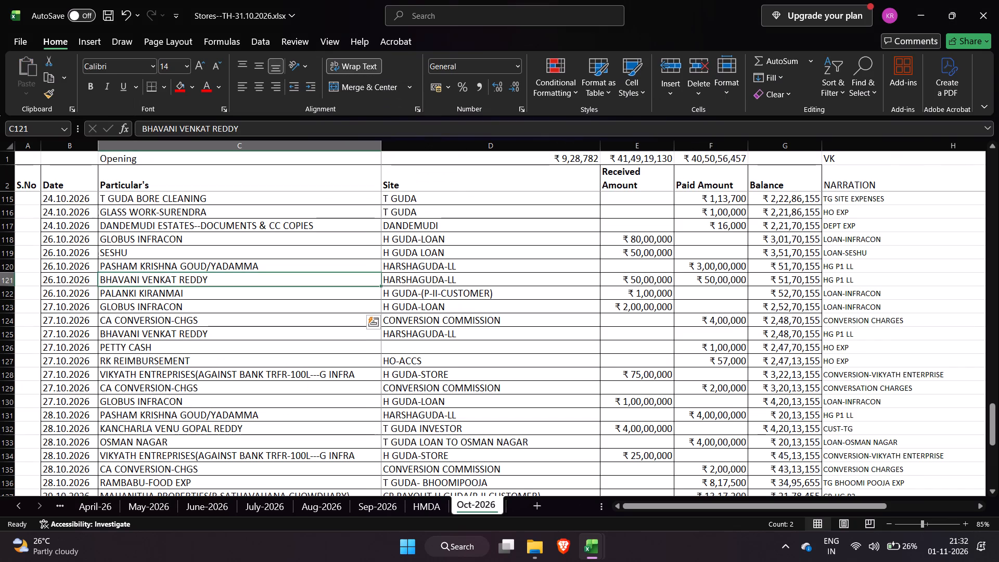
key("Down")
key("Right")
key("Right")
key("Right")
key("Right")
key("Right")
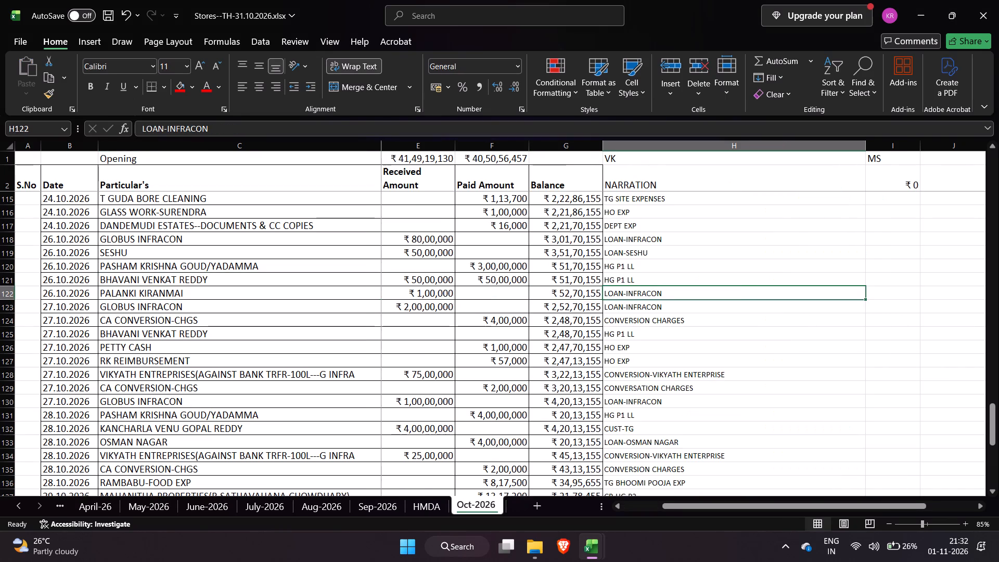
key("Up")
key("Up")
key("Left")
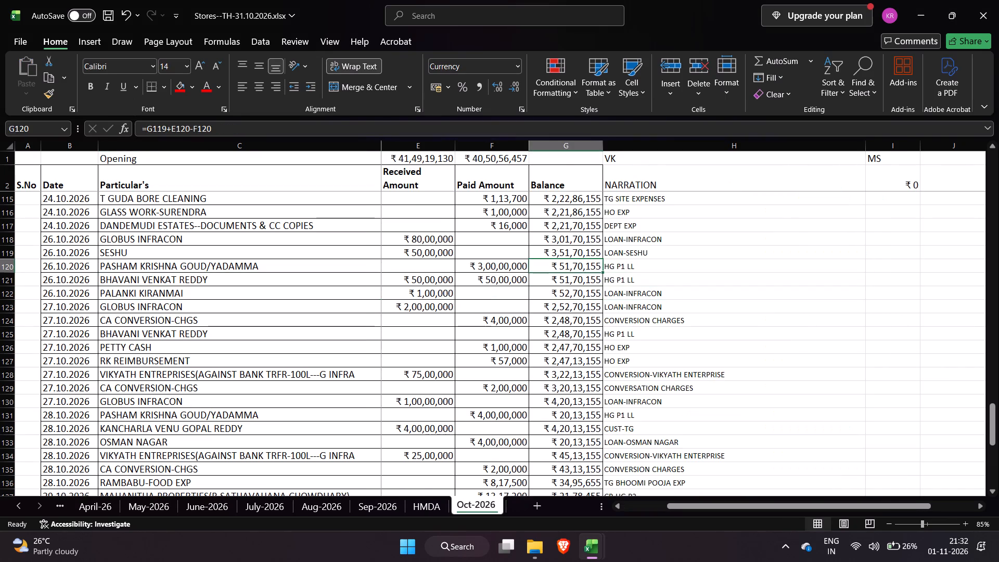
key("Left")
key("alt+Tab")
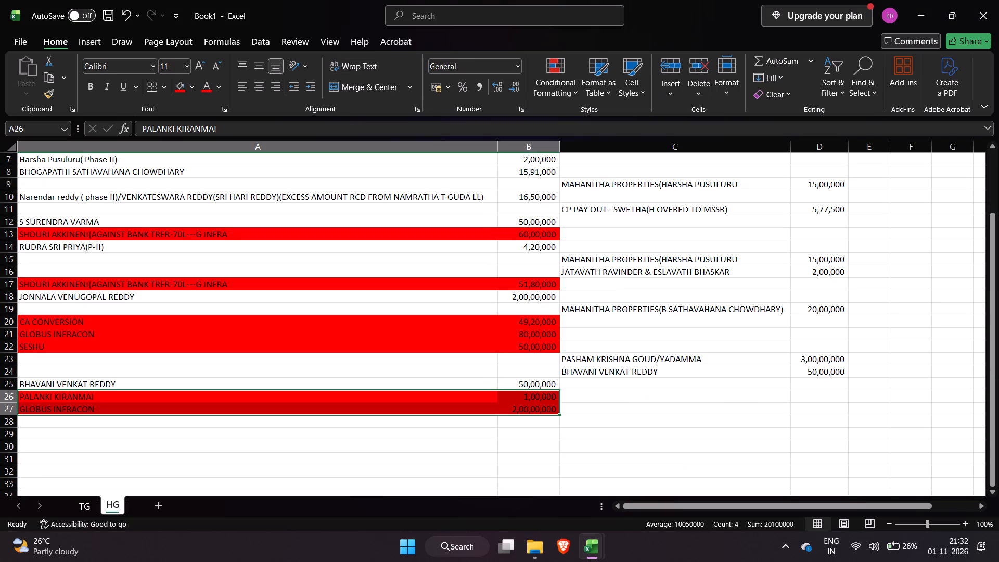
key("Down")
key("Down")
key("Right")
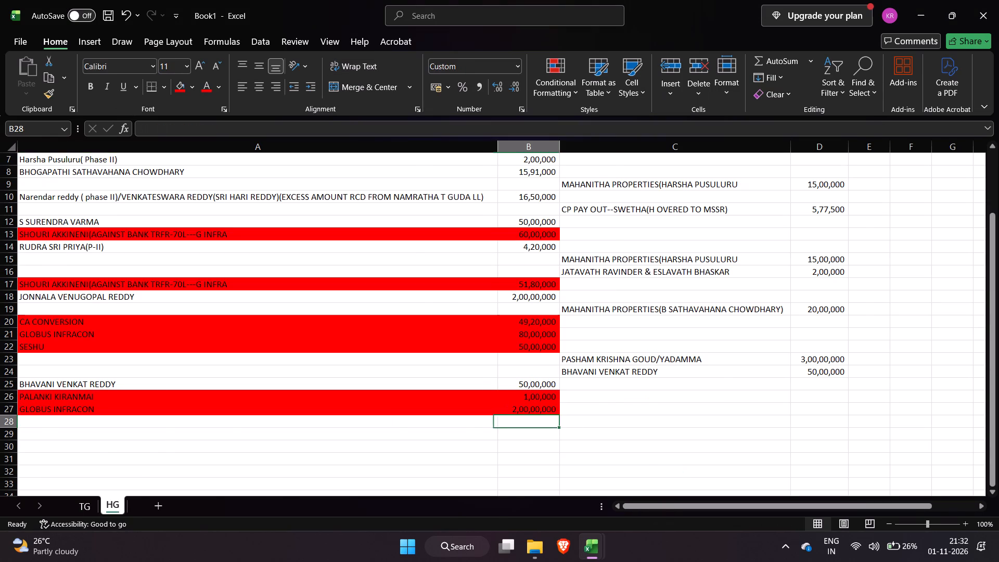
key("alt+Tab")
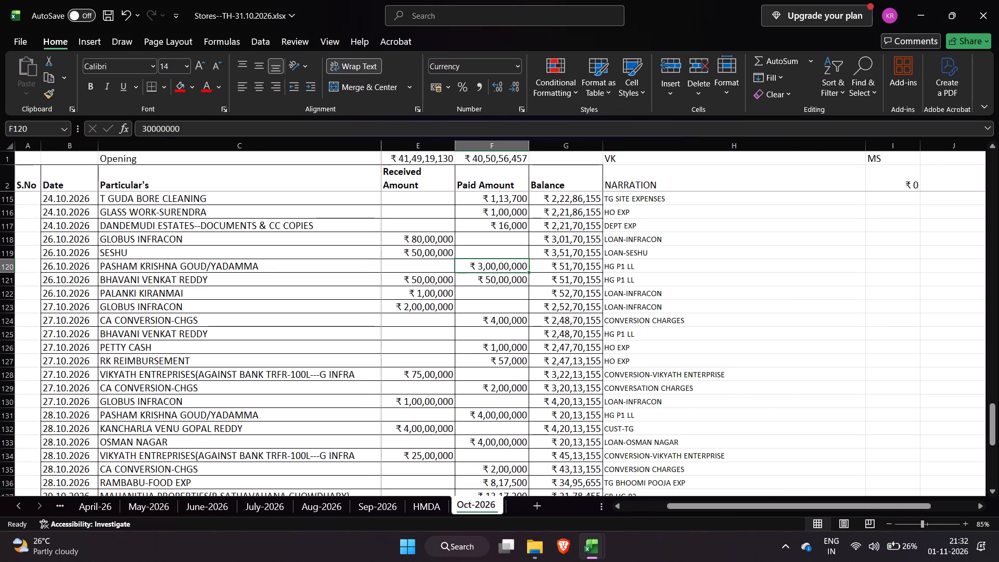
scroll(387, 373, "right", 5)
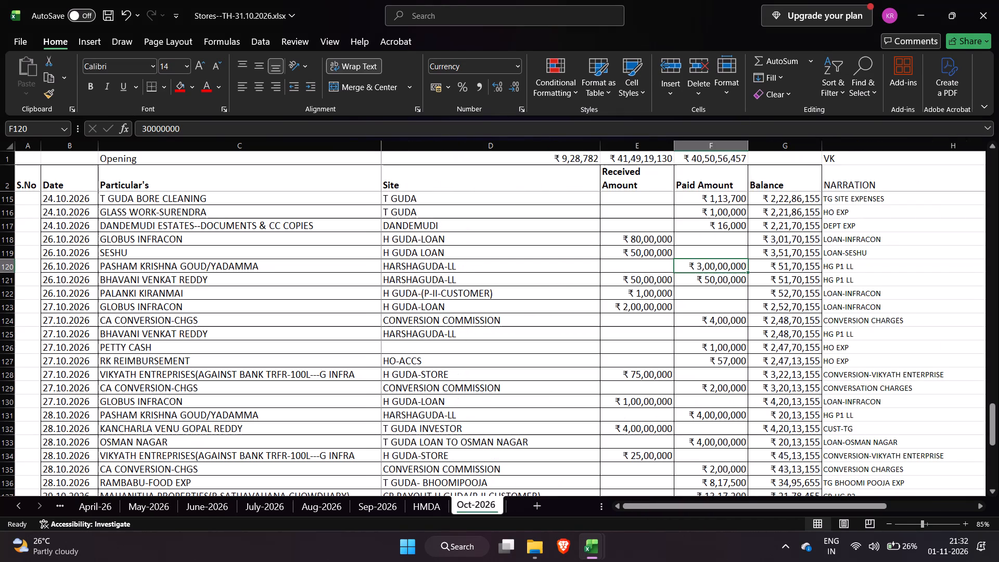
key("Down")
key("Down")
key("Down")
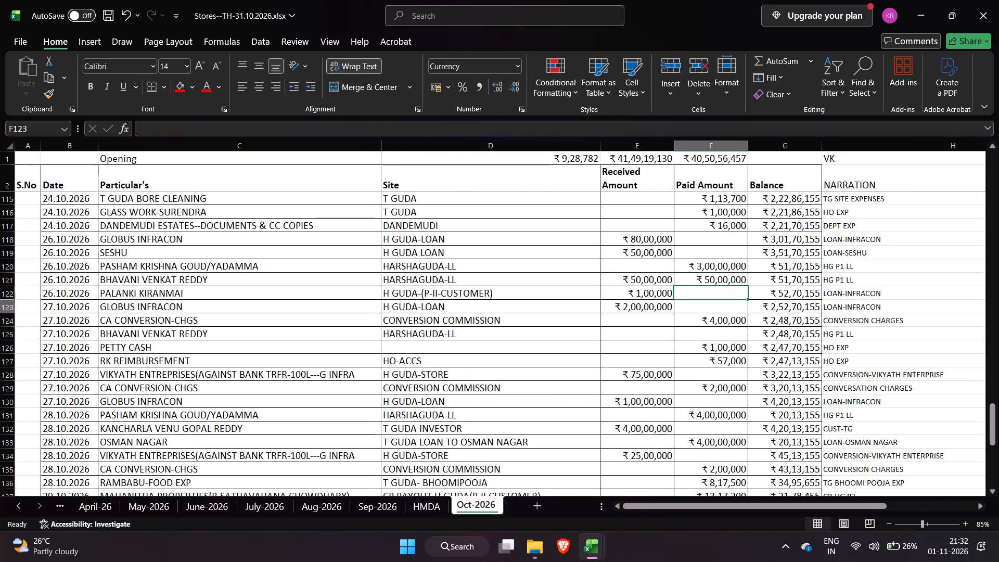
key("Left")
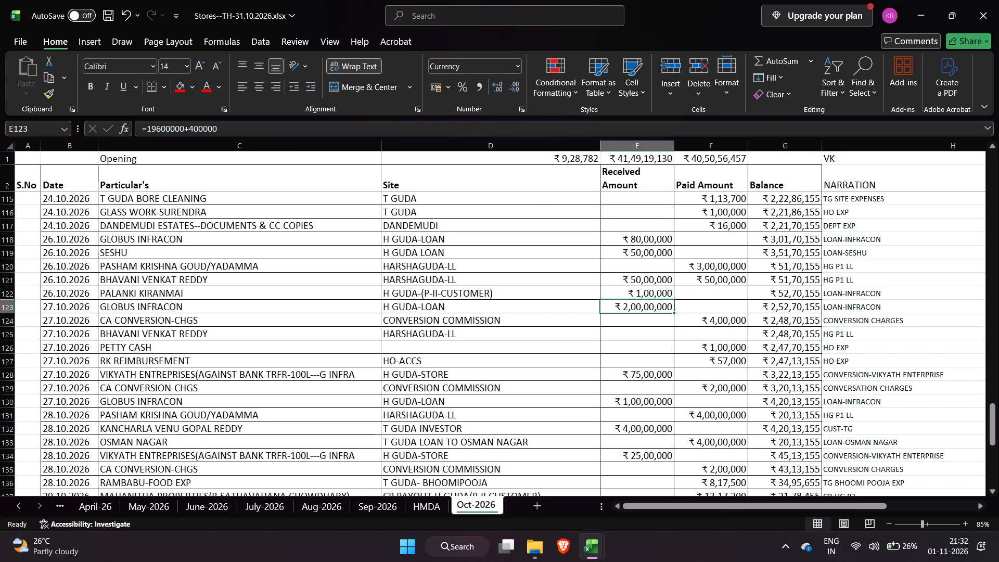
key("alt+Tab")
key("alt+Tab")
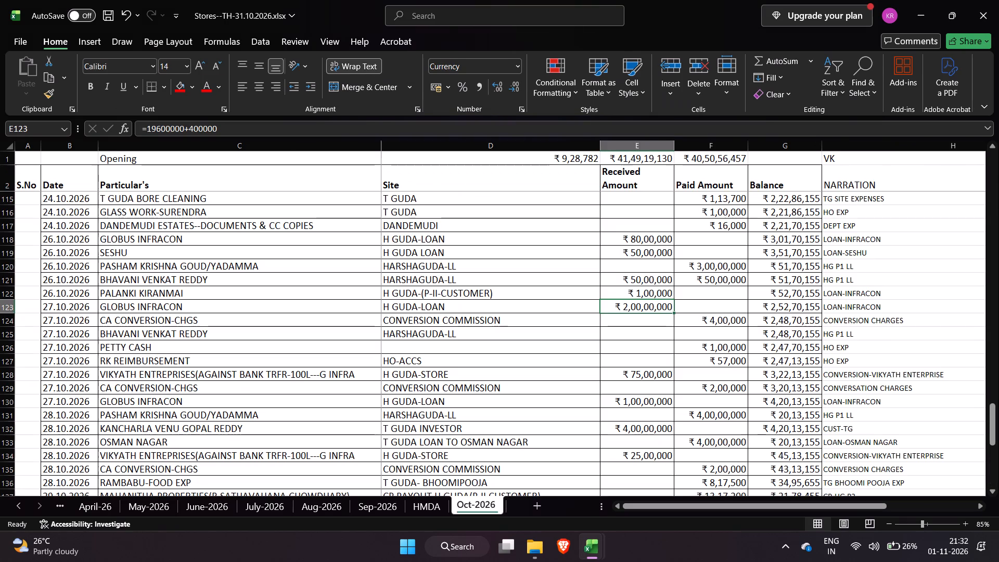
key("Left")
key("Left")
key("Left")
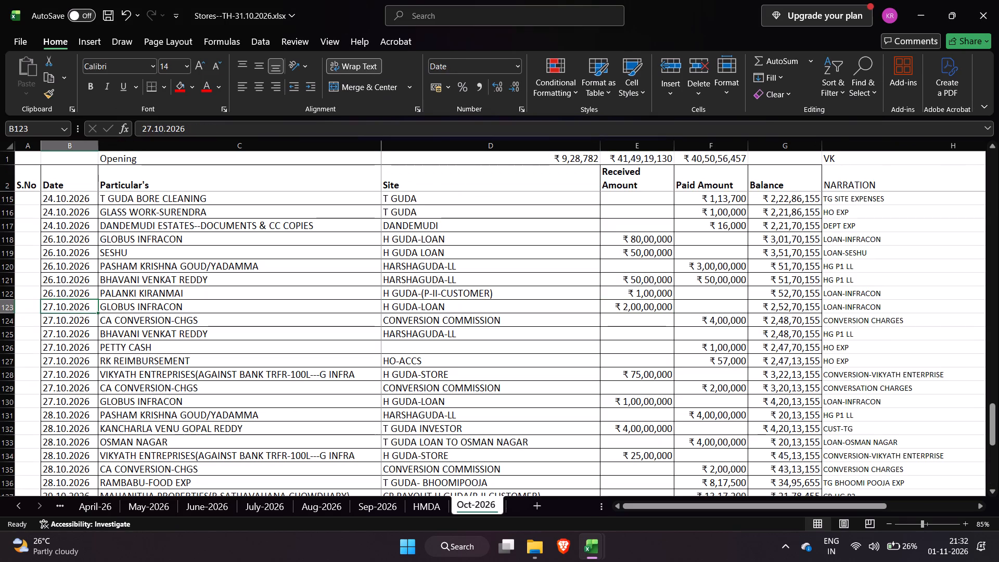
key("Right")
key("Right")
key("Right")
key("Right")
key("Left")
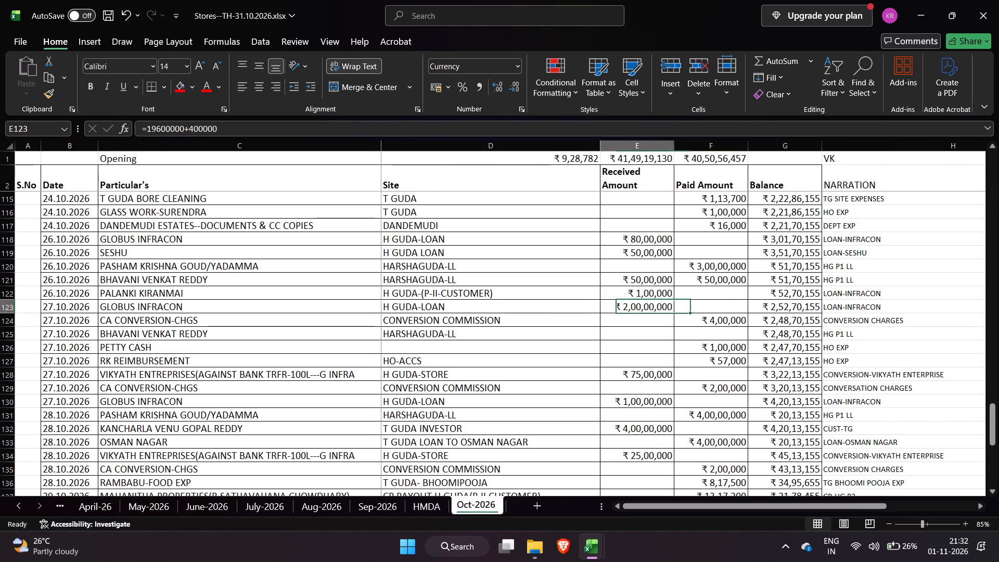
key("alt+Tab")
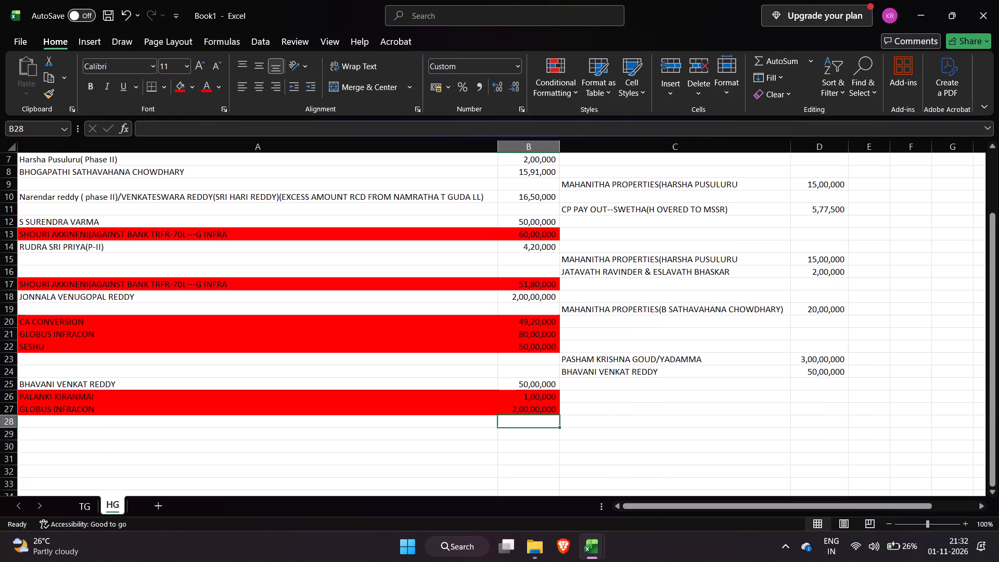
key("alt+Tab")
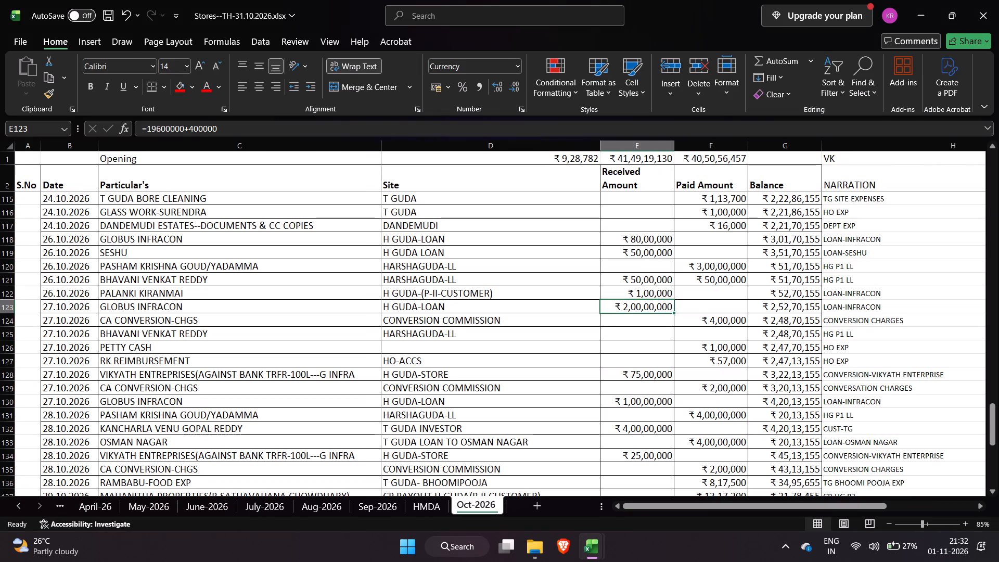
key("Right")
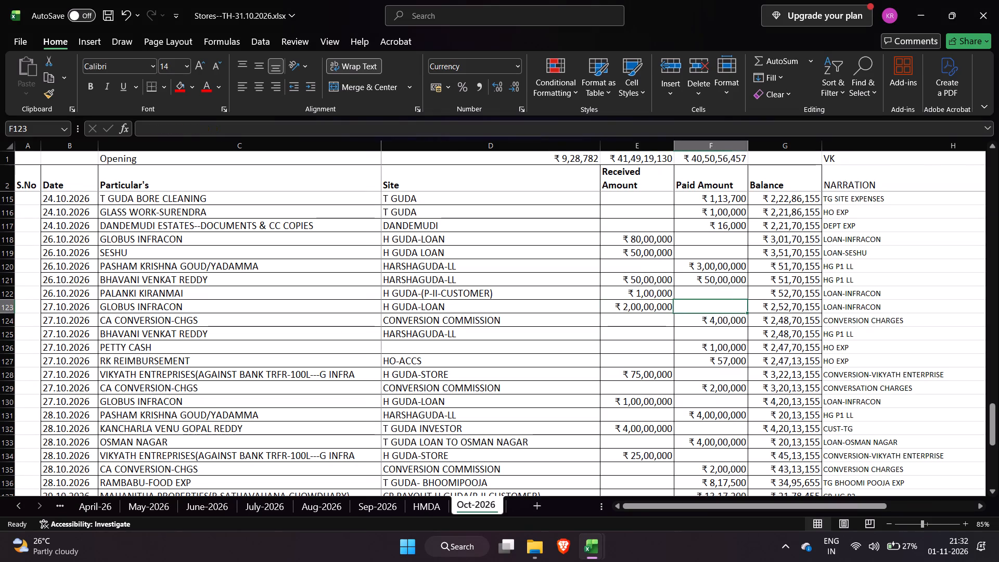
Copy the paid amount 4,00,000 from Oct-2026 cell F124 into TG payments cell D67 as a value only.
key("Down")
key("Left")
key("Left")
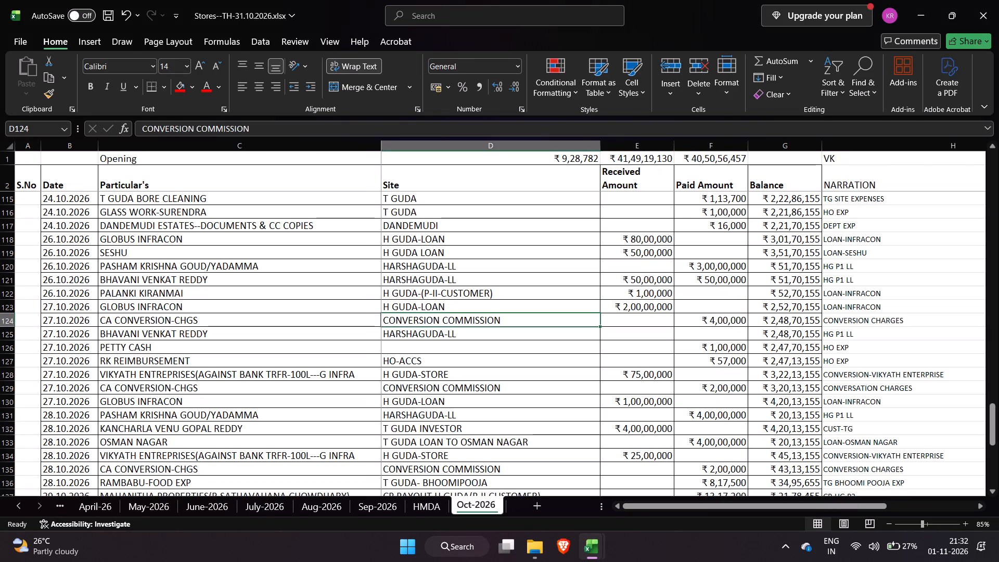
key("Right")
key("Right")
key("ctrl+c")
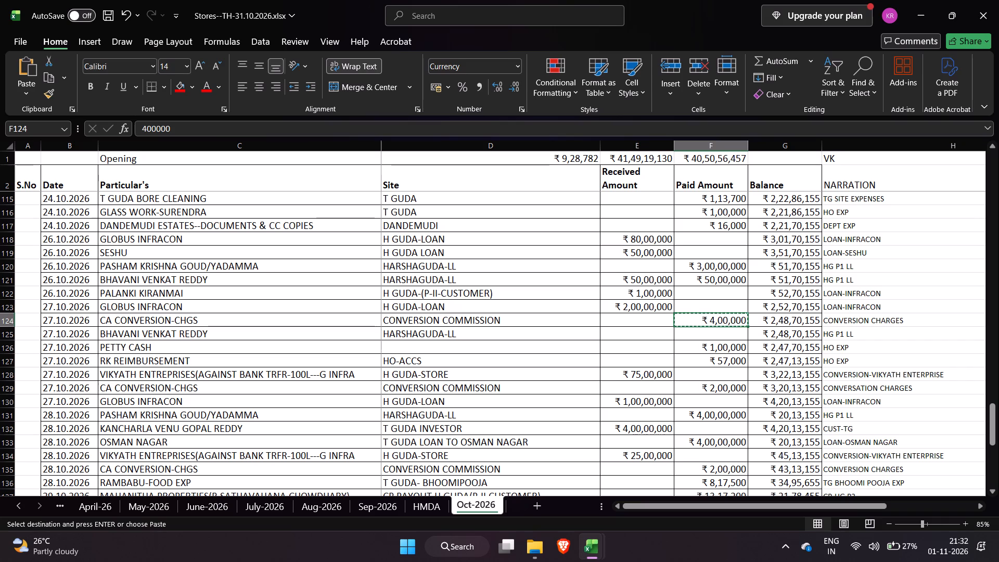
key("alt+Tab")
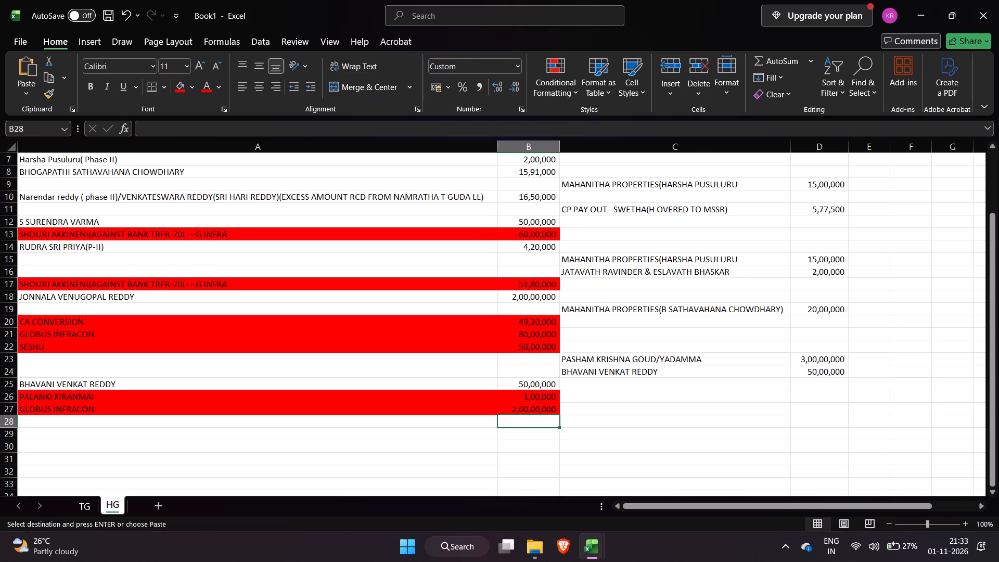
left_click(86, 505)
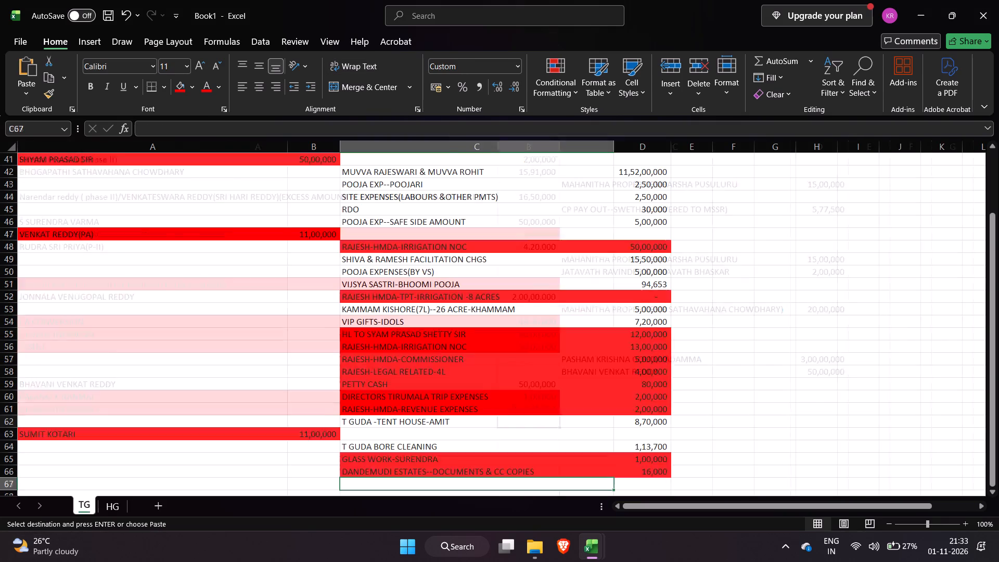
key("Down")
key("Down")
key("Up")
key("Up")
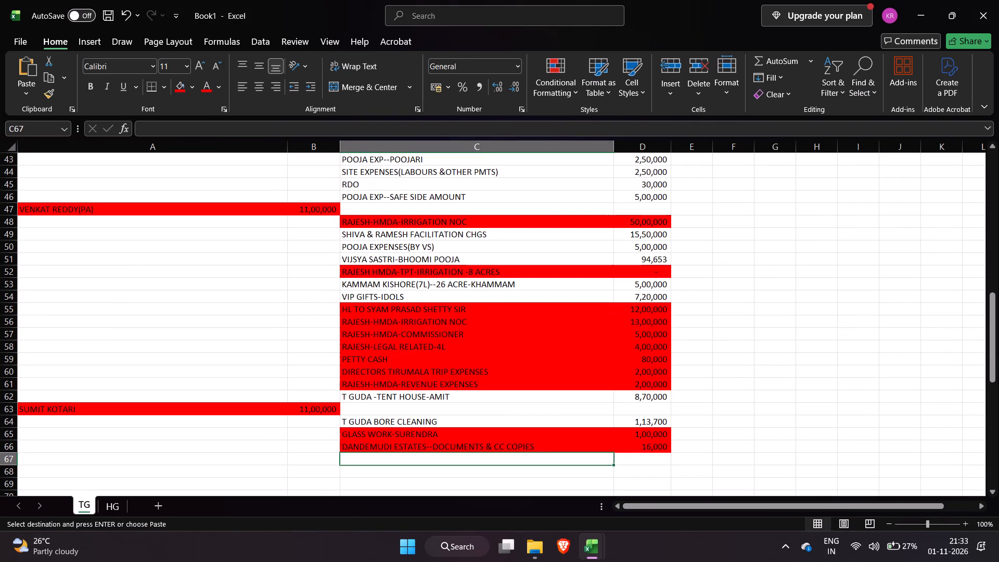
key("Right")
key("ctrl+alt+v")
key("Down")
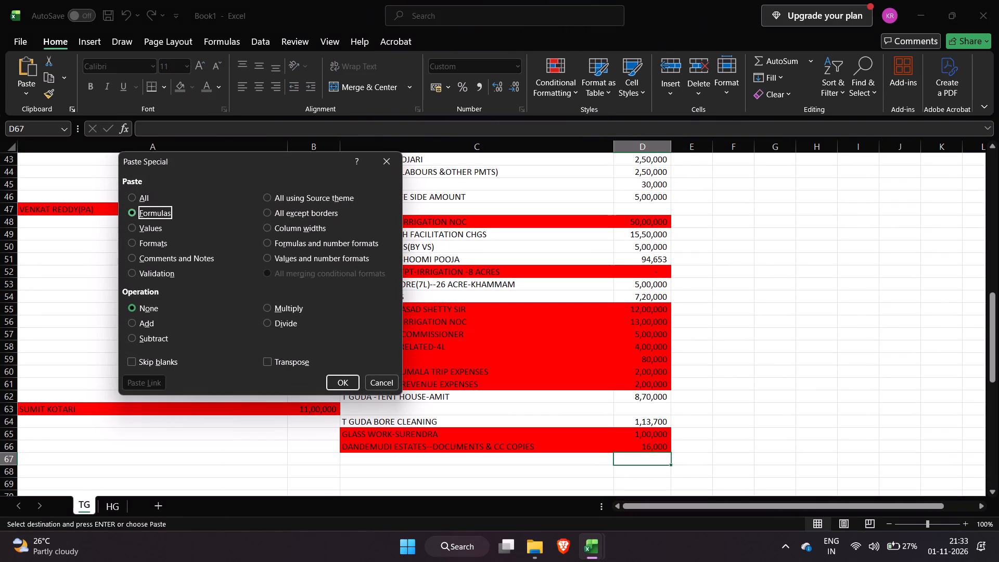
key("Down")
key("Return")
Copy CA CONVERSION-CHGS from Oct-2026 cell C124 into TG payment particulars cell C67 as a value only.
key("Left")
key("alt+Tab")
key("Left")
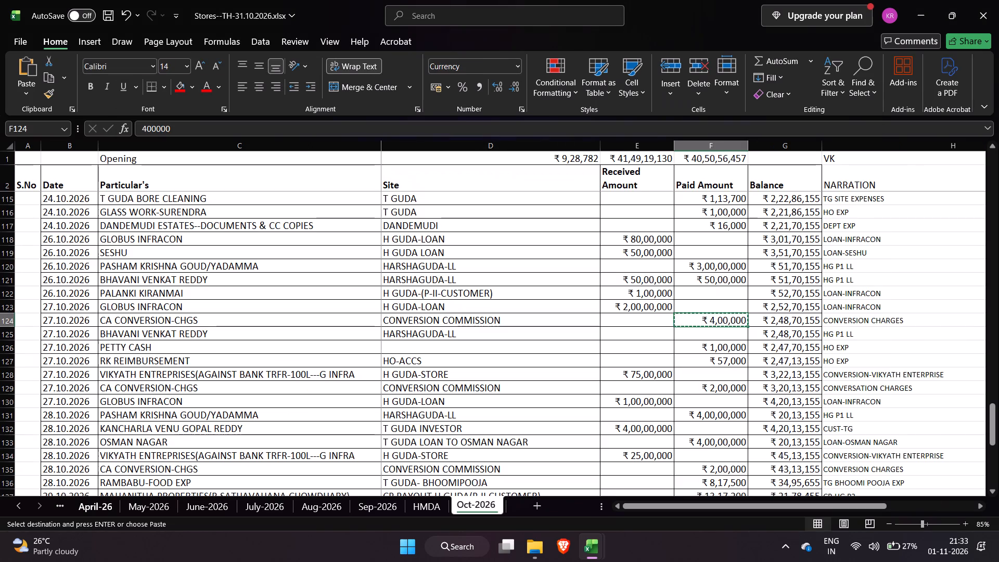
key("Left")
key("Left")
key("Left")
key("Right")
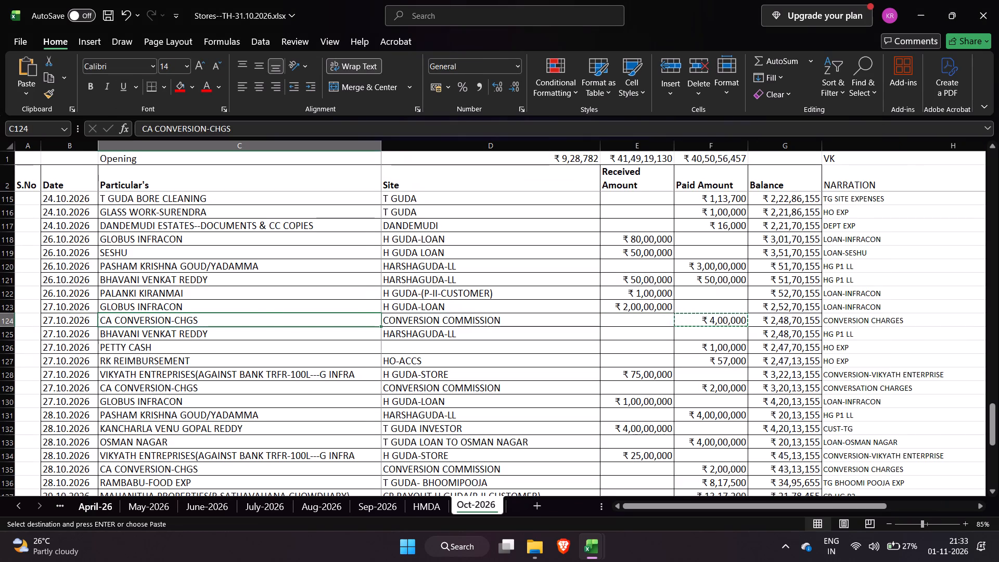
key("ctrl+c")
key("alt+Tab")
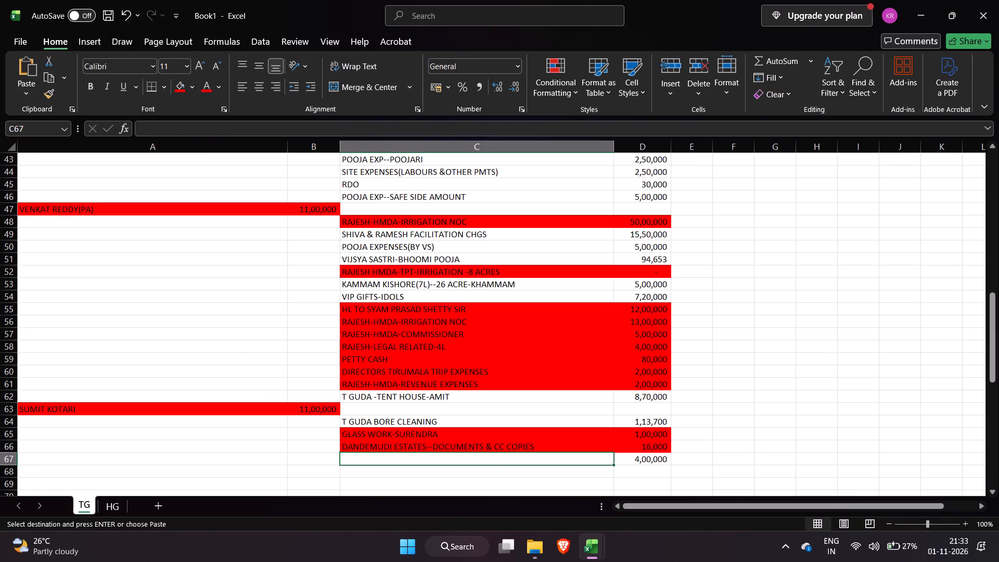
key("ctrl+alt+v")
key("Down")
key("Down")
key("Return")
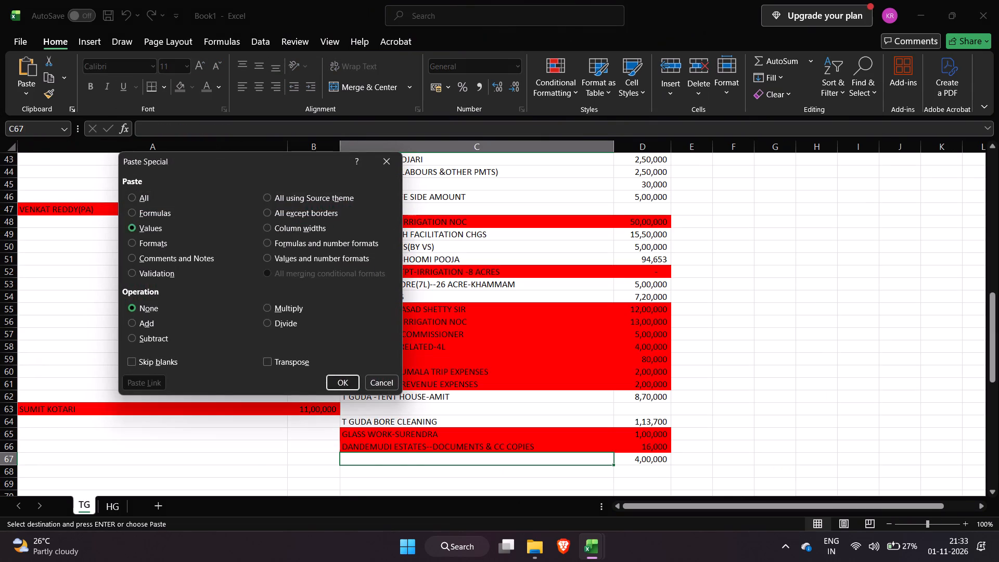
Highlight the CA CONVERSION-CHGS payment entry in TG cells C67:D67 with red fill.
key("shift+Right")
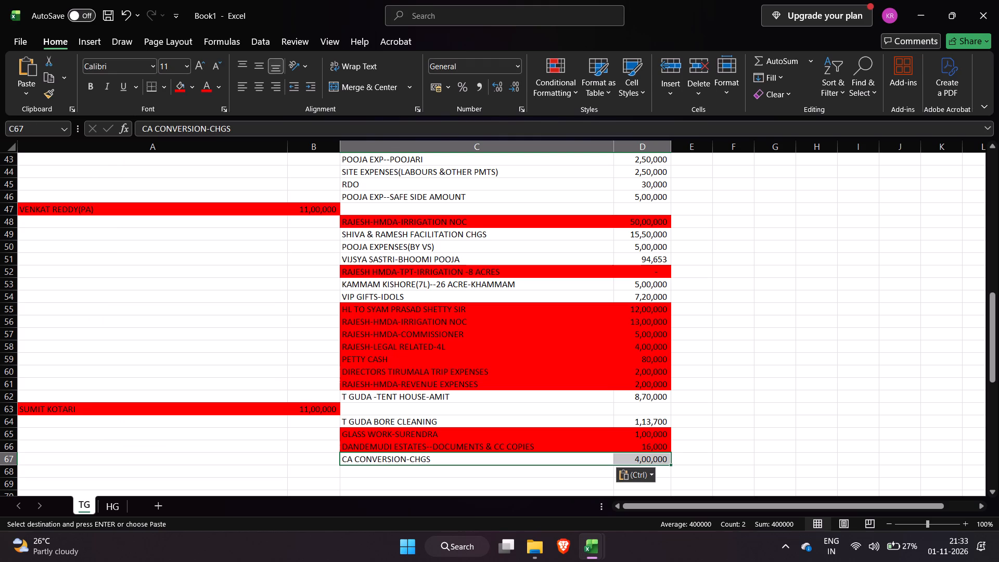
left_click(176, 84)
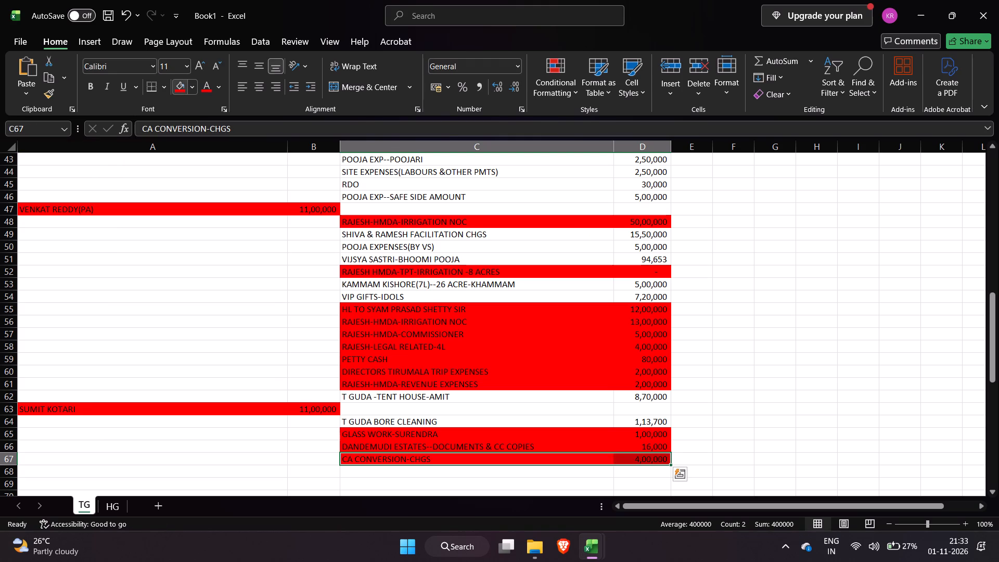
key("Down")
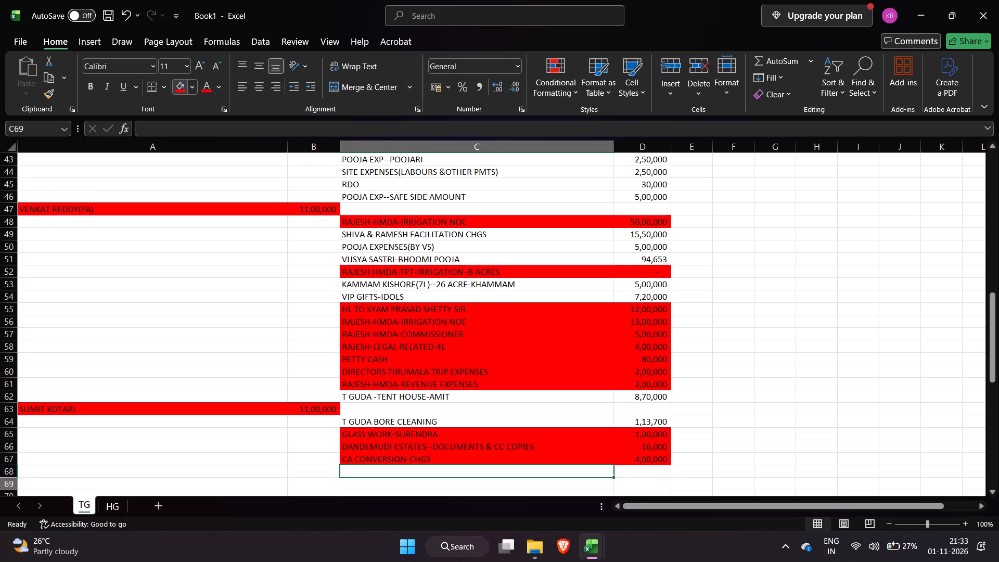
key("Down")
key("Up")
Check the site, received amount and paid amount cells of the HARSHAGUDA-LL entry in Oct-2026 row 125.
key("alt+Tab")
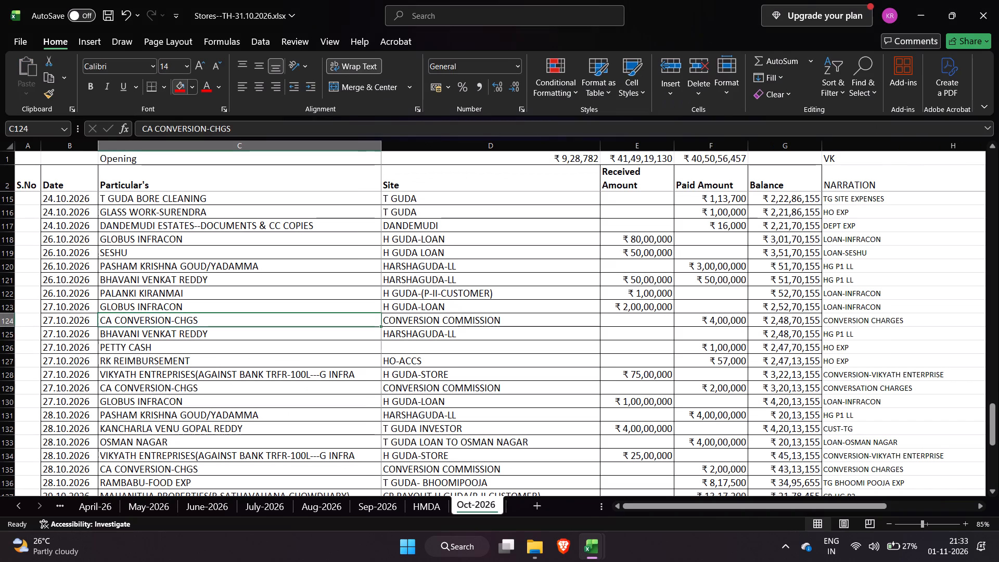
key("Down")
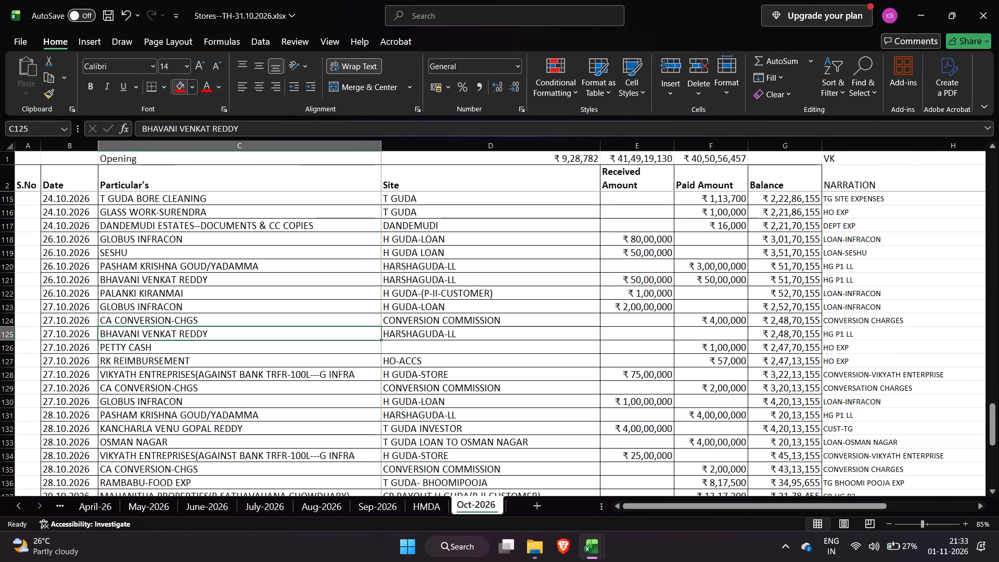
key("Right")
key("Right")
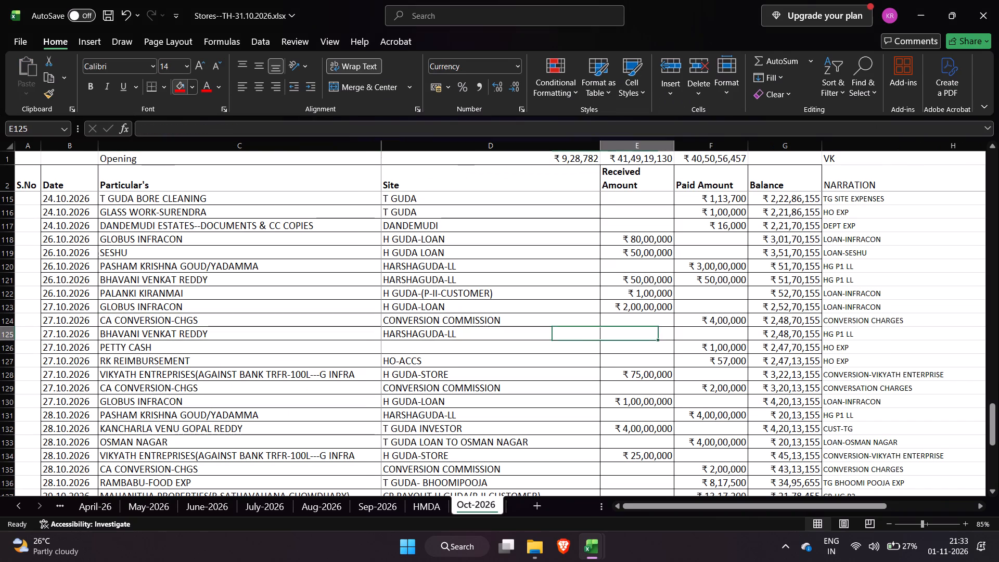
key("Right")
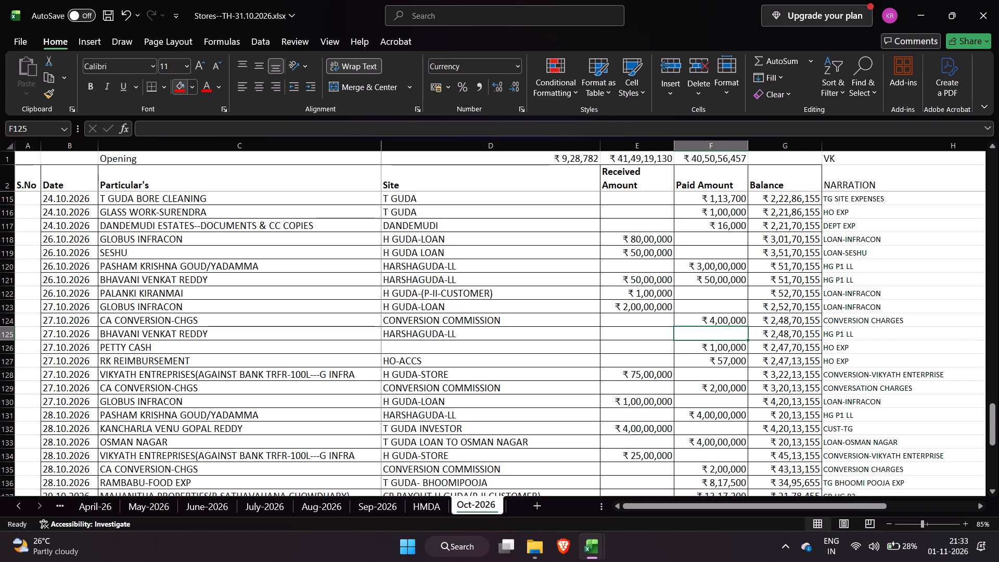
key("Right")
key("Left")
key("Left")
key("Left")
key("Left")
key("Right")
key("Right")
key("Right")
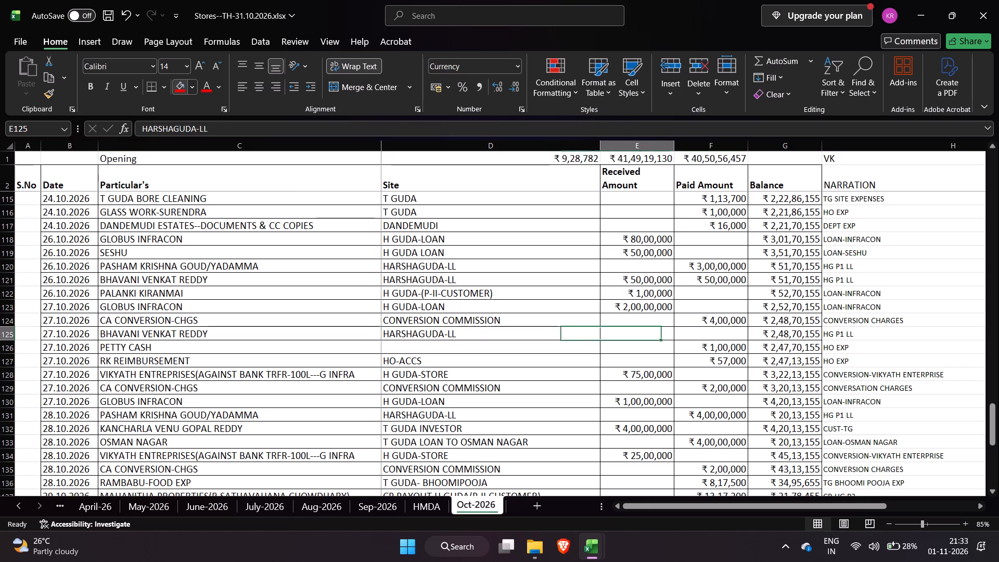
key("Right")
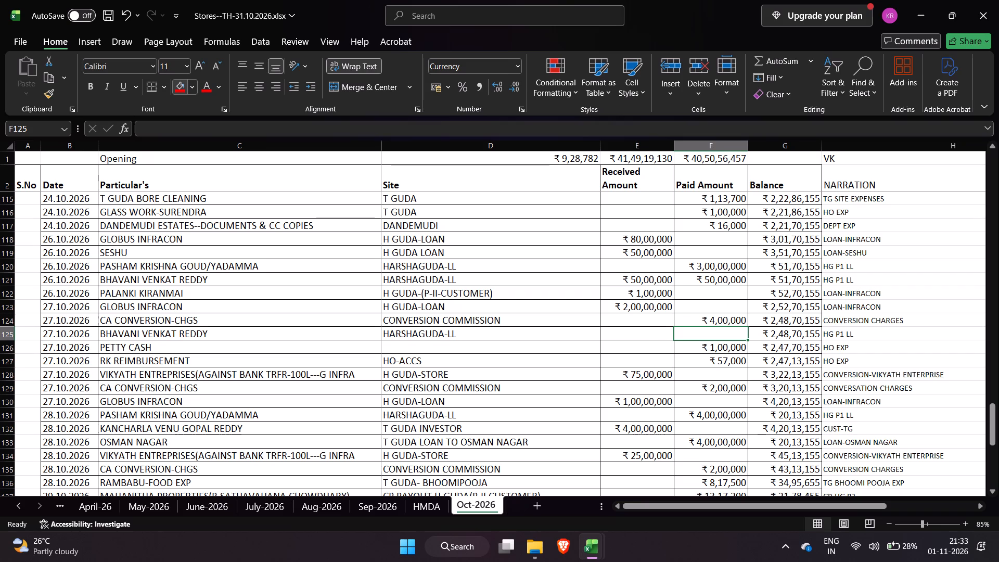
Copy the party name from Oct-2026 cell C125 into HG receipt particulars cell A28 as a value only.
key("Left")
key("Left")
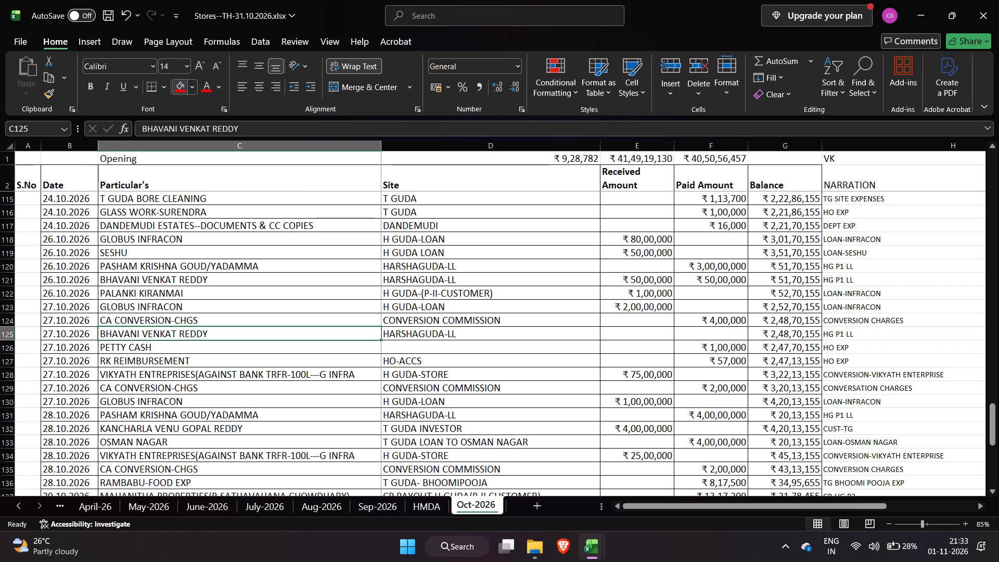
key("ctrl+c")
key("alt+Tab")
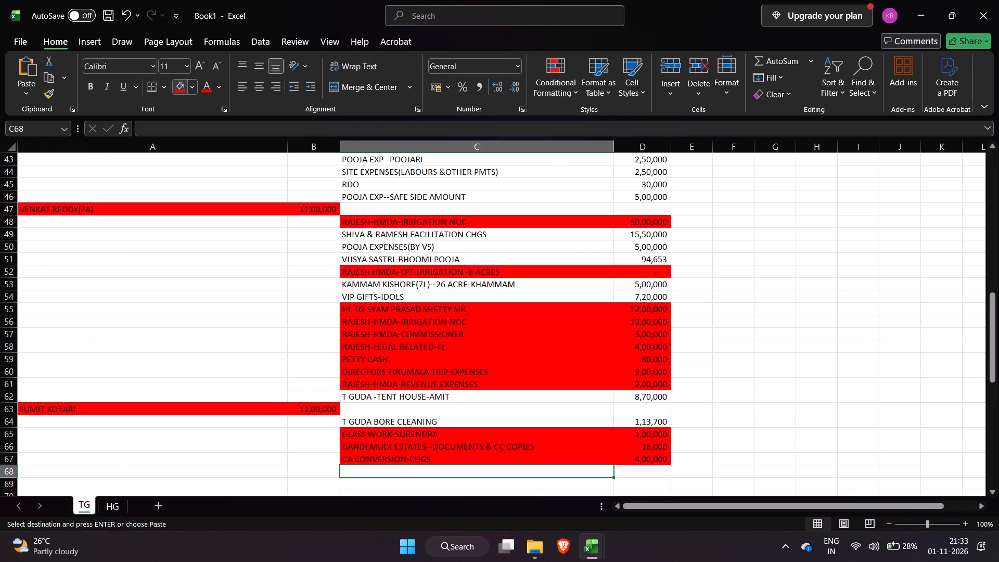
key("alt+Tab")
key("alt+Tab")
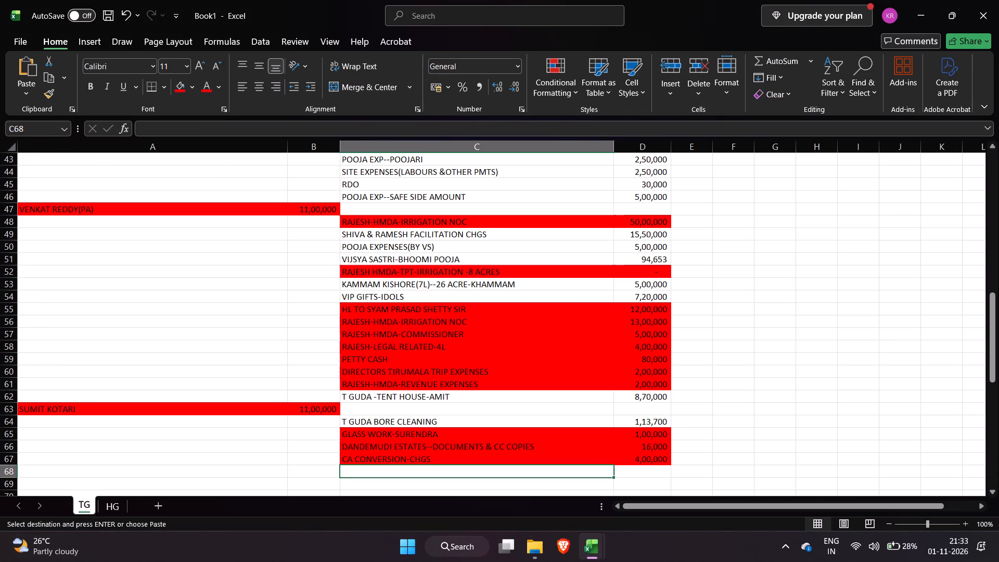
left_click(110, 508)
key("Down")
key("Left")
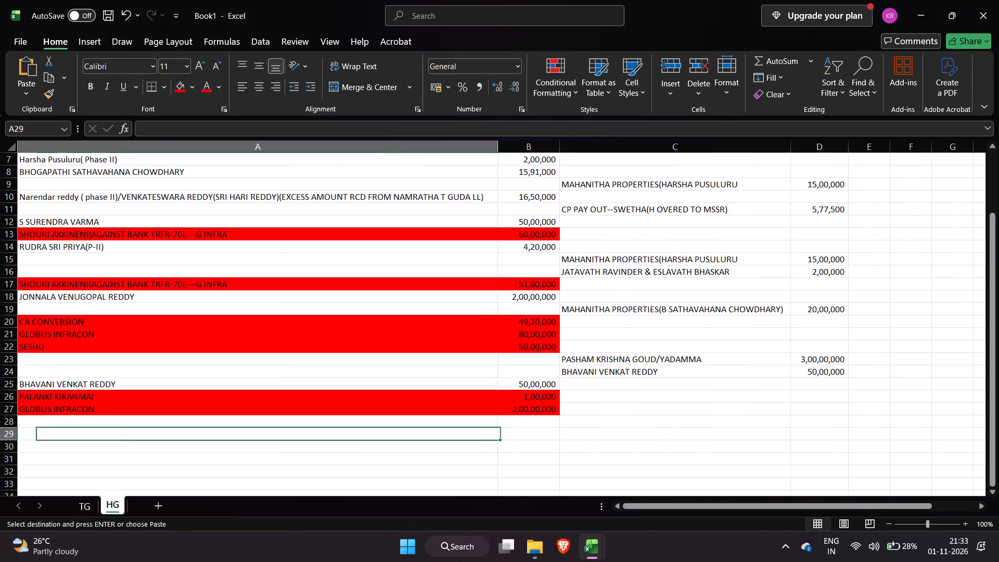
key("Up")
key("ctrl+alt+v")
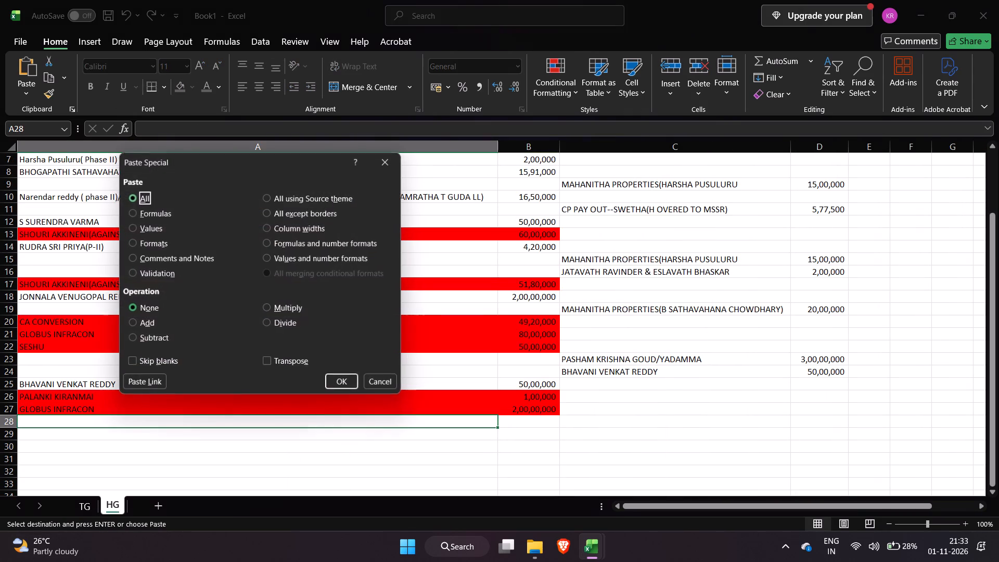
key("Down")
key("Down")
key("Return")
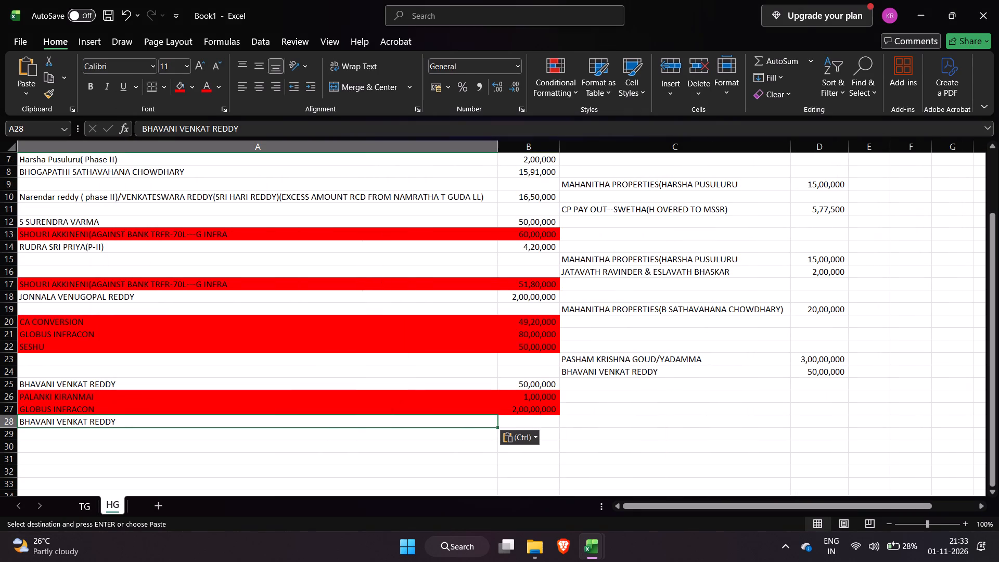
Highlight the new receipt entry in HG cells A28:B28 with red fill.
key("shift+Right")
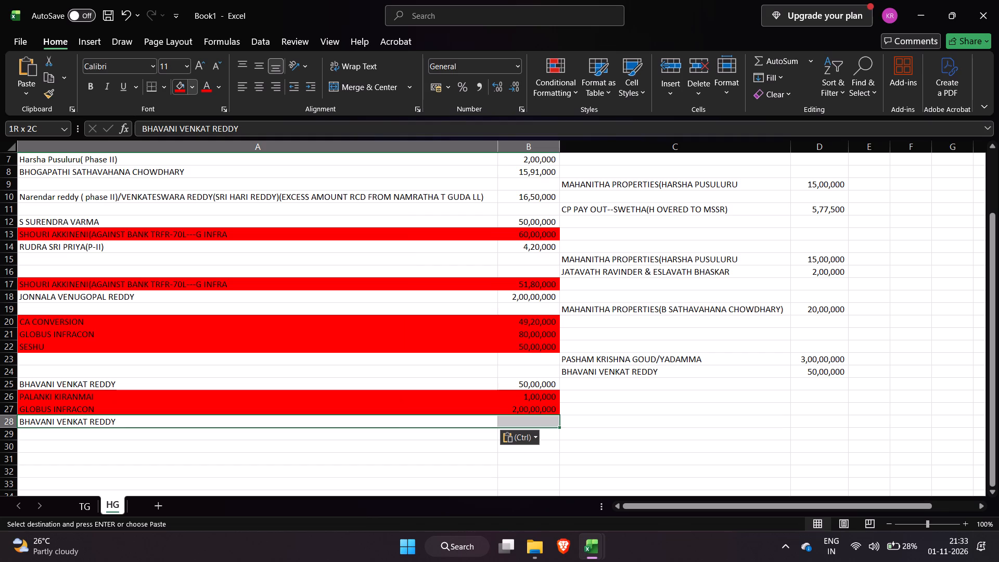
left_click(177, 90)
key("Down")
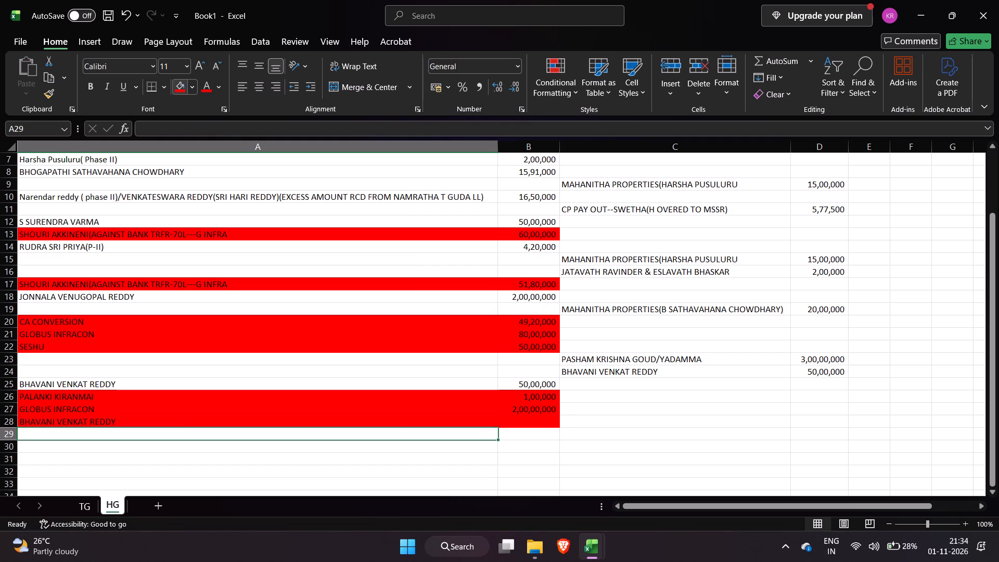
Check the received and paid amount cells in Oct-2026 row 125 against HG receipt amount cell B28.
key("Up")
key("Right")
key("alt+Tab")
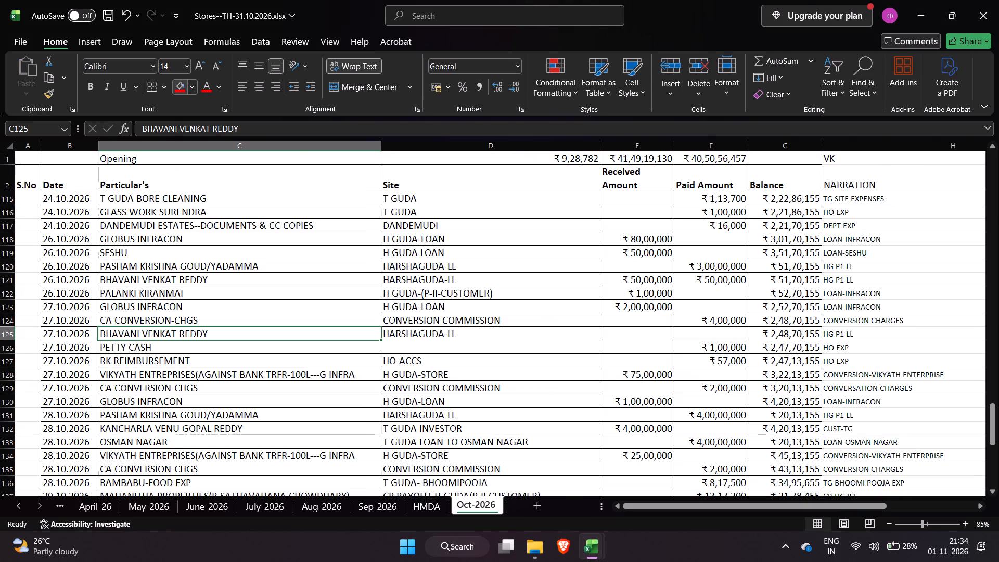
key("Right")
key("Right")
key("Right")
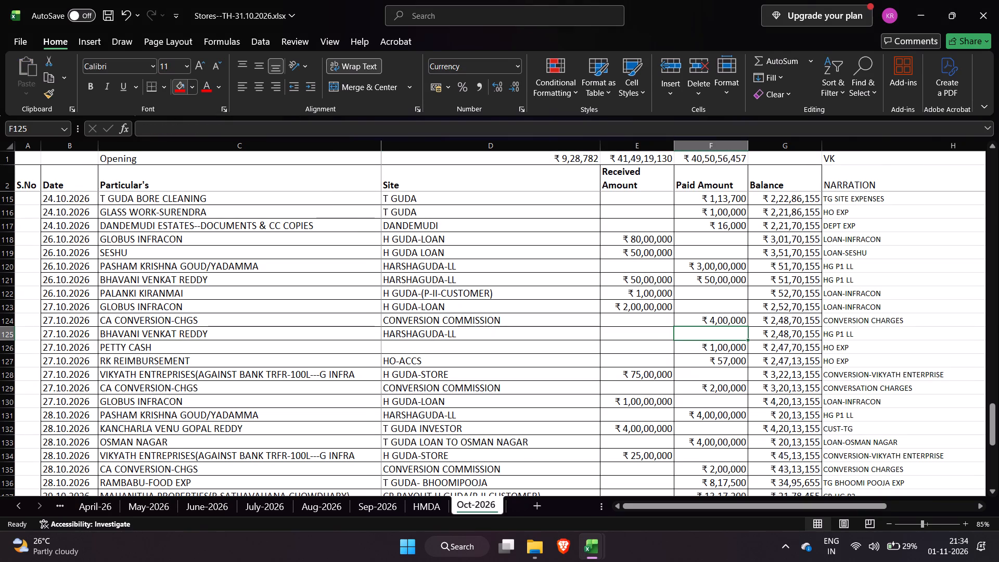
key("alt+Tab")
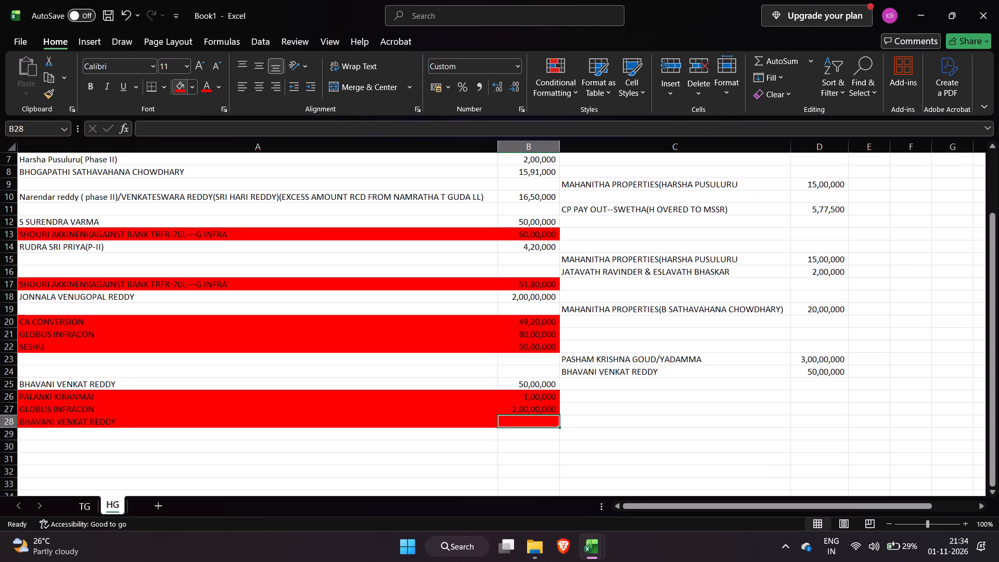
key("Left")
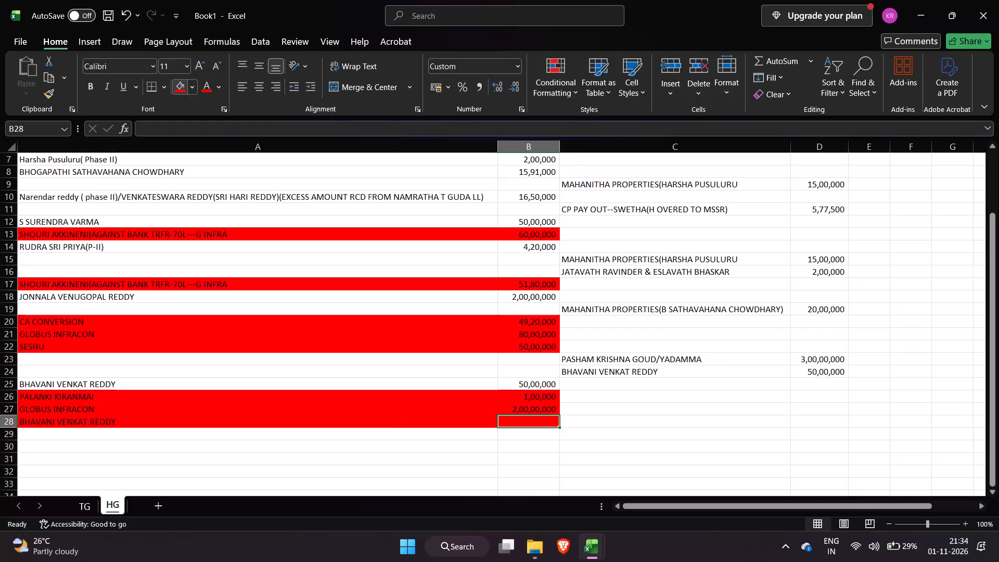
key("alt+Tab")
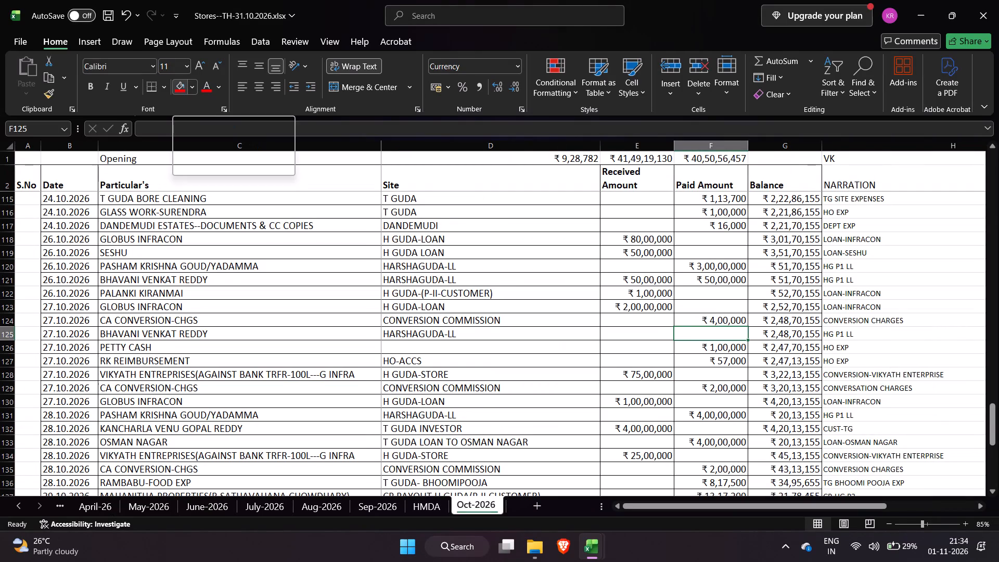
key("Down")
key("Left")
key("Left")
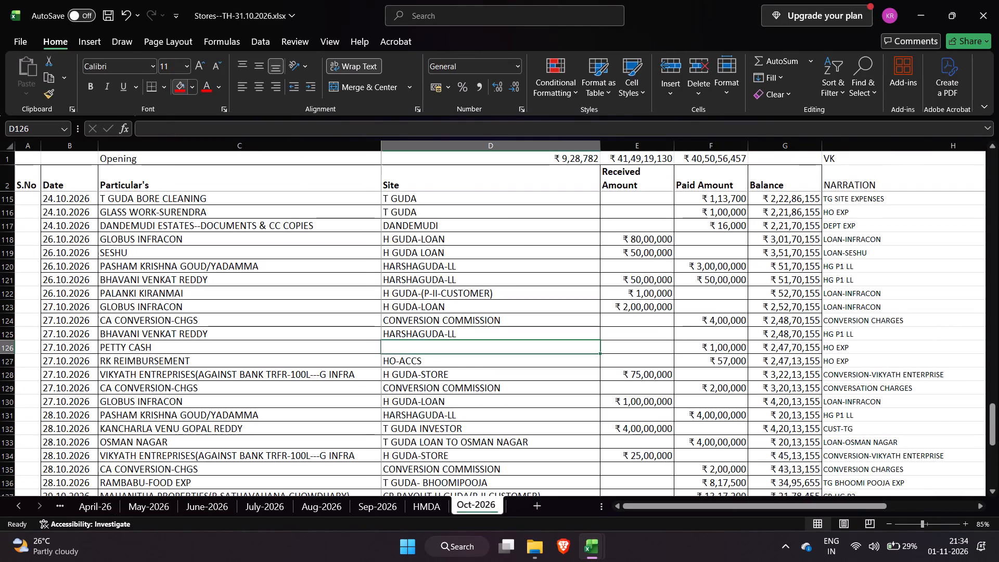
key("Up")
key("Right")
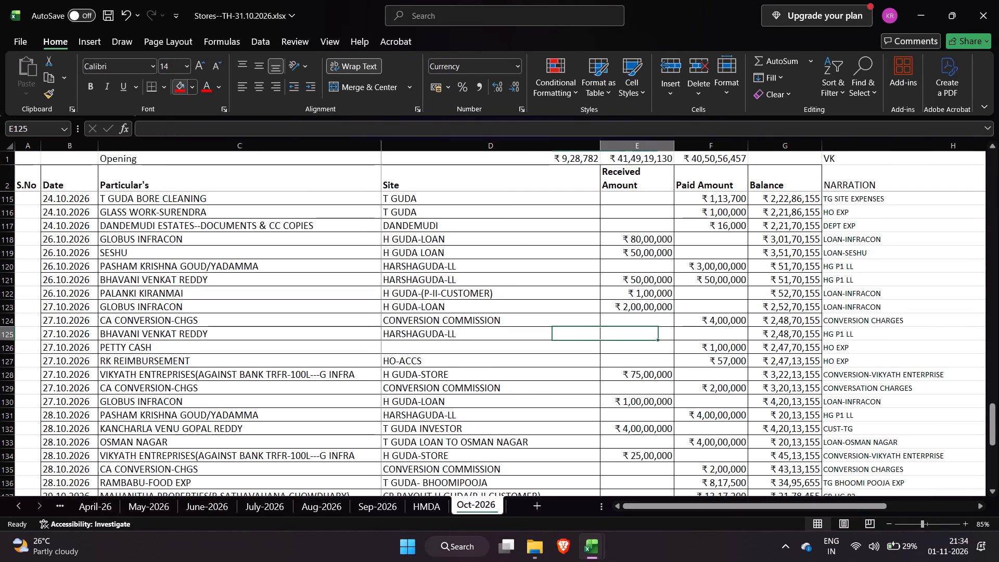
key("Right")
Copy the paid amount 1,00,000 from Oct-2026 cell F126 into HG payments cell D29 as a value only.
key("Down")
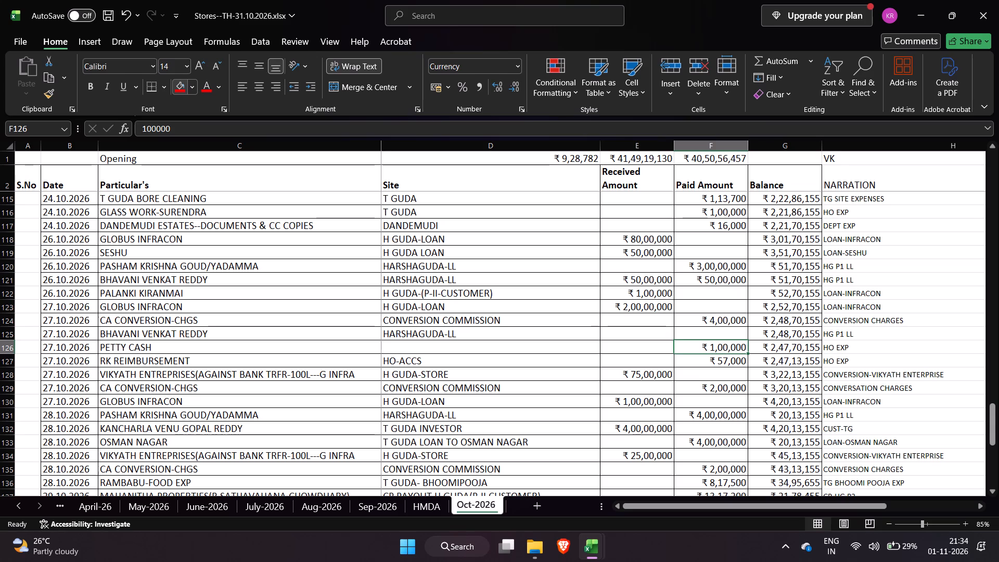
key("ctrl+c")
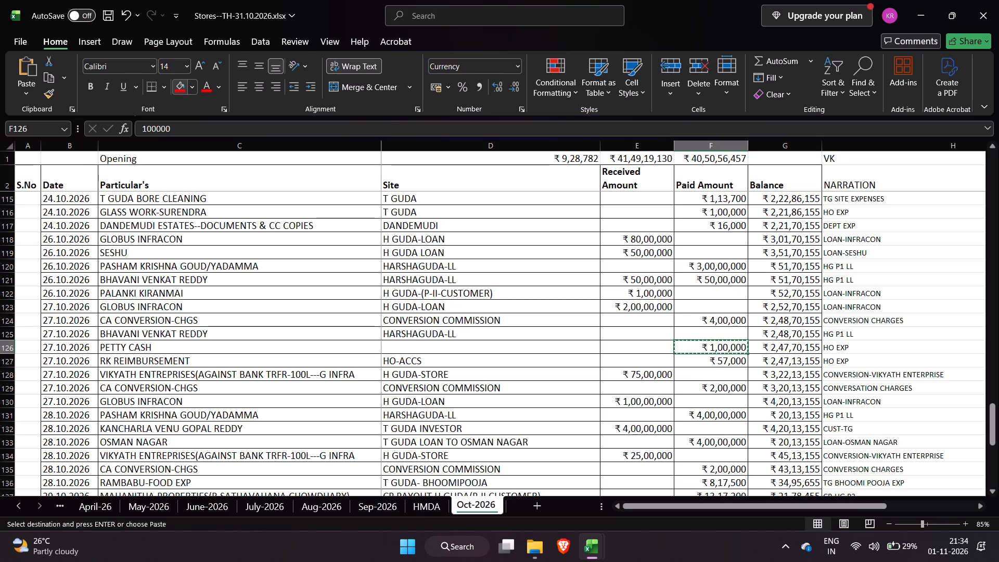
key("alt+Tab")
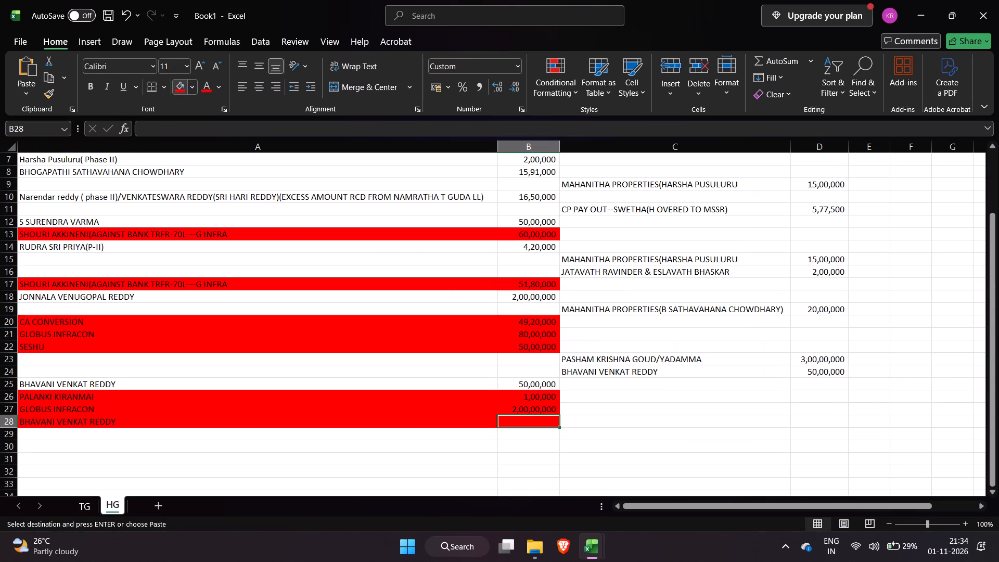
key("Right")
key("Down")
key("Right")
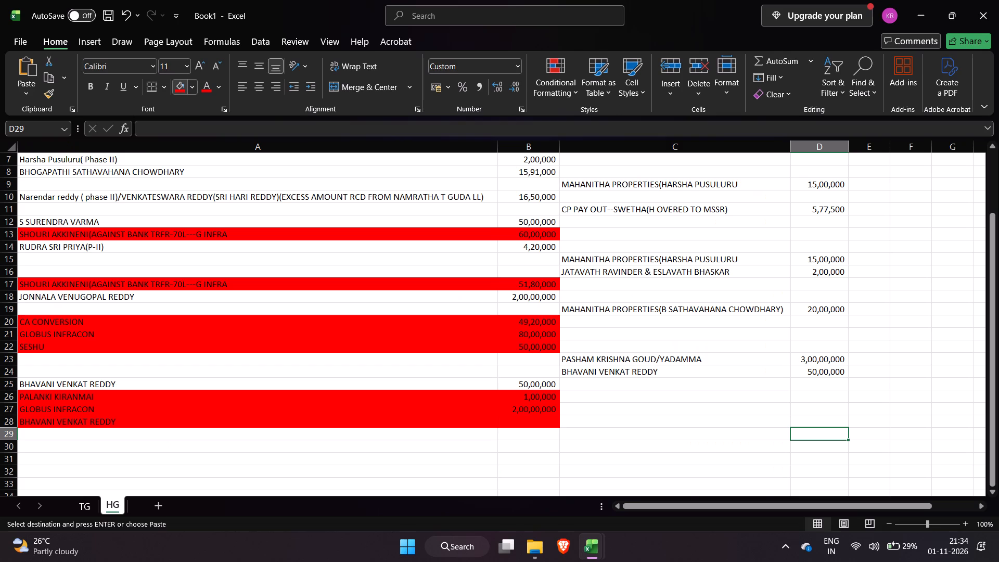
key("Left")
key("Right")
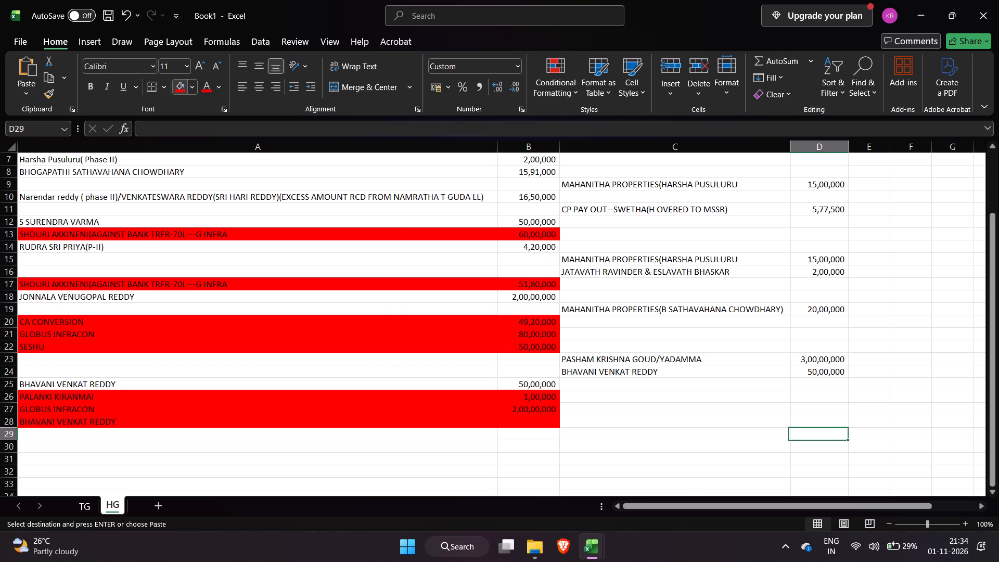
key("ctrl+alt+v")
key("Down")
key("Down")
key("Return")
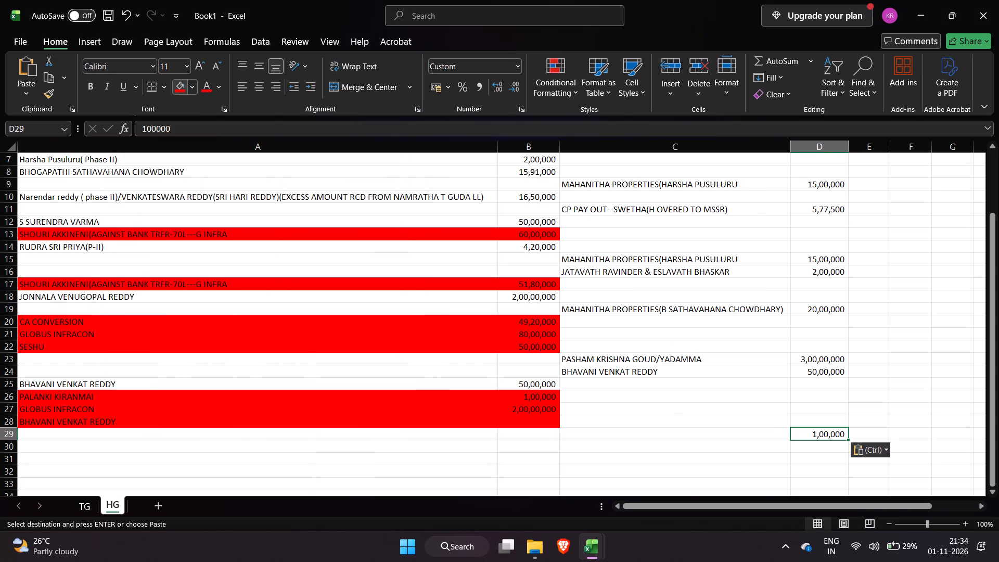
Copy PETTY CASH from Oct-2026 cell C126 into HG payment particulars cell C29 as a value only.
key("Left")
key("alt+Tab")
key("Left")
key("Left")
key("Left")
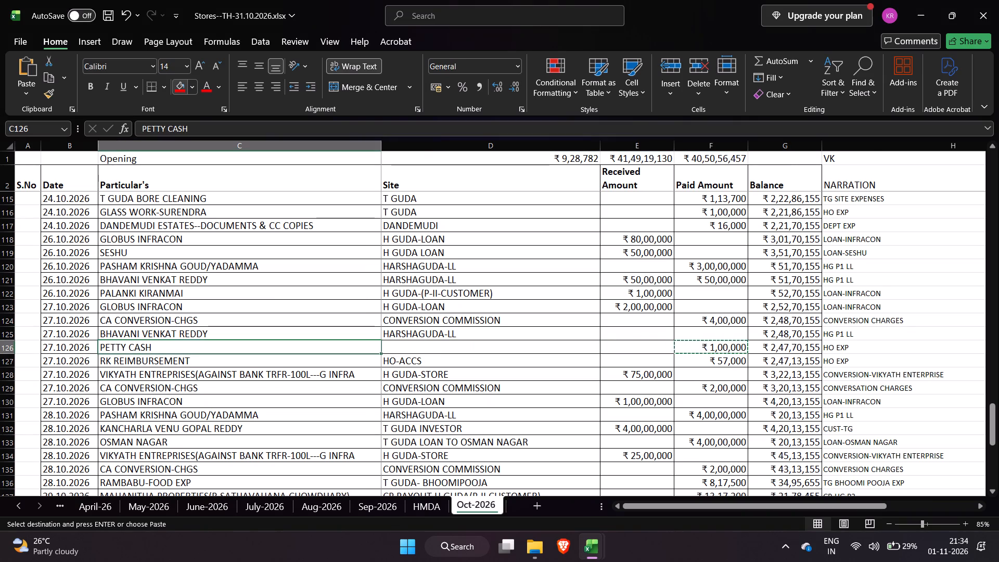
key("ctrl+c")
key("alt+Tab")
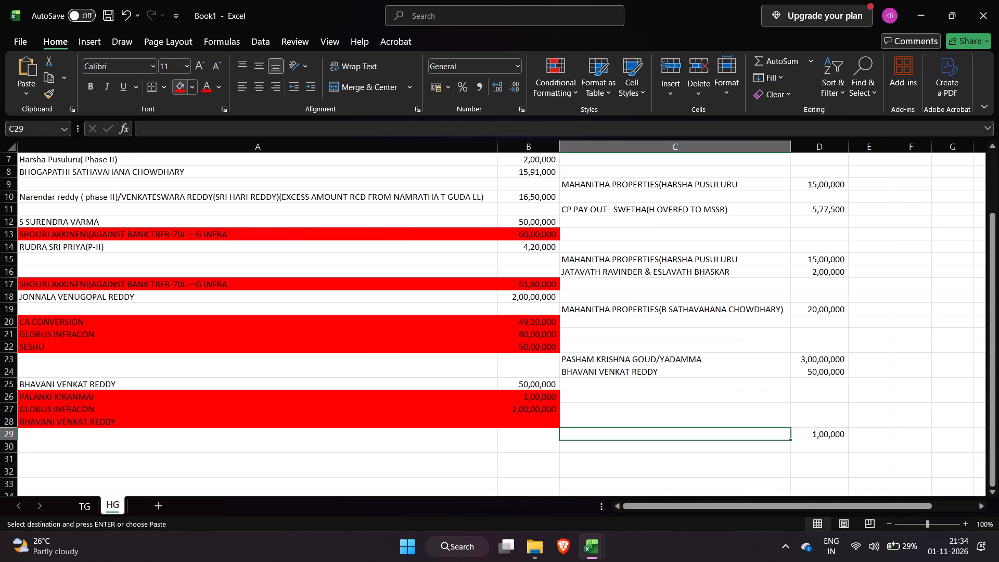
key("ctrl+alt+v")
key("Down")
key("Down")
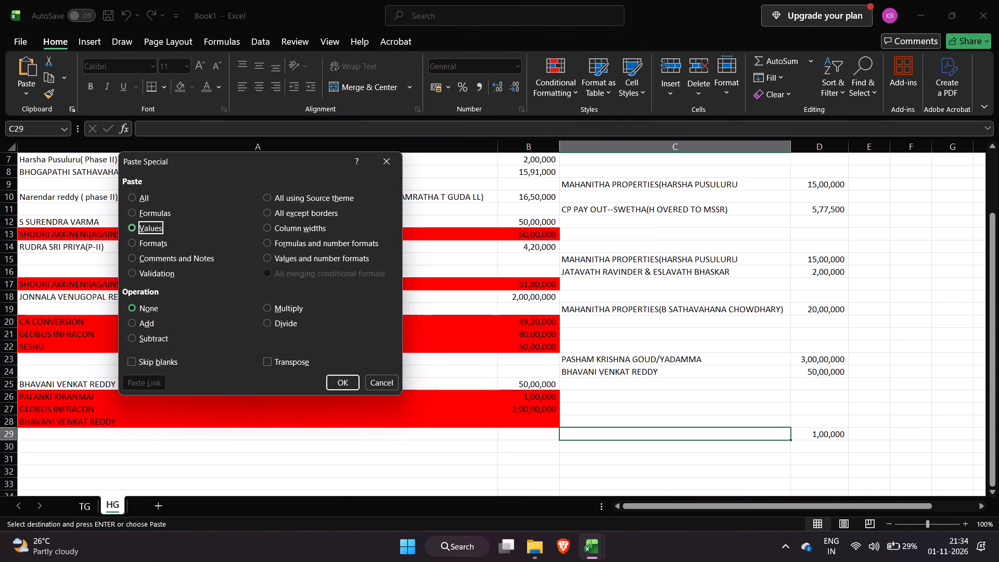
key("Return")
Highlight the PETTY CASH payment entry in HG cells C29:D29 with red fill.
key("shift+Right")
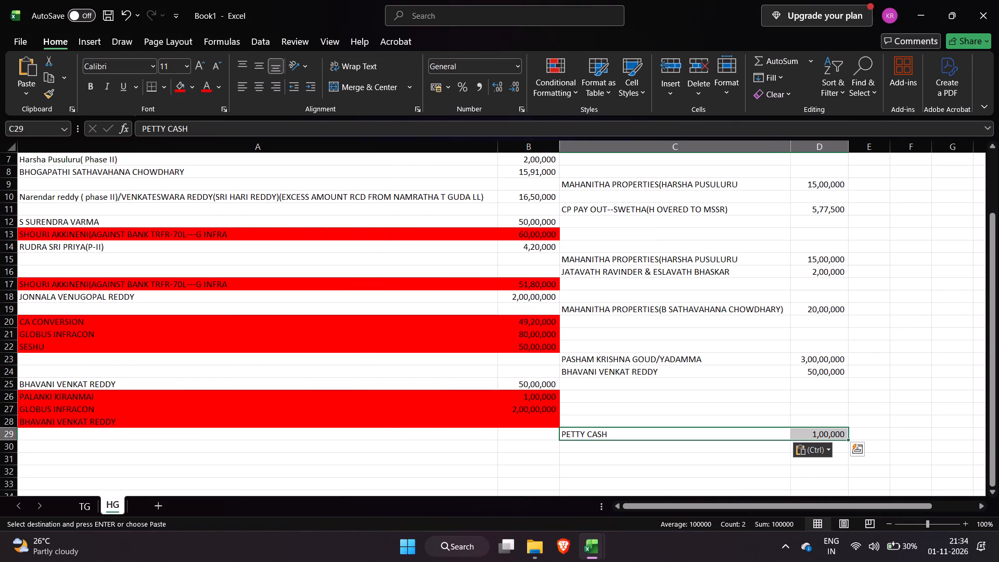
left_click(176, 91)
key("Down")
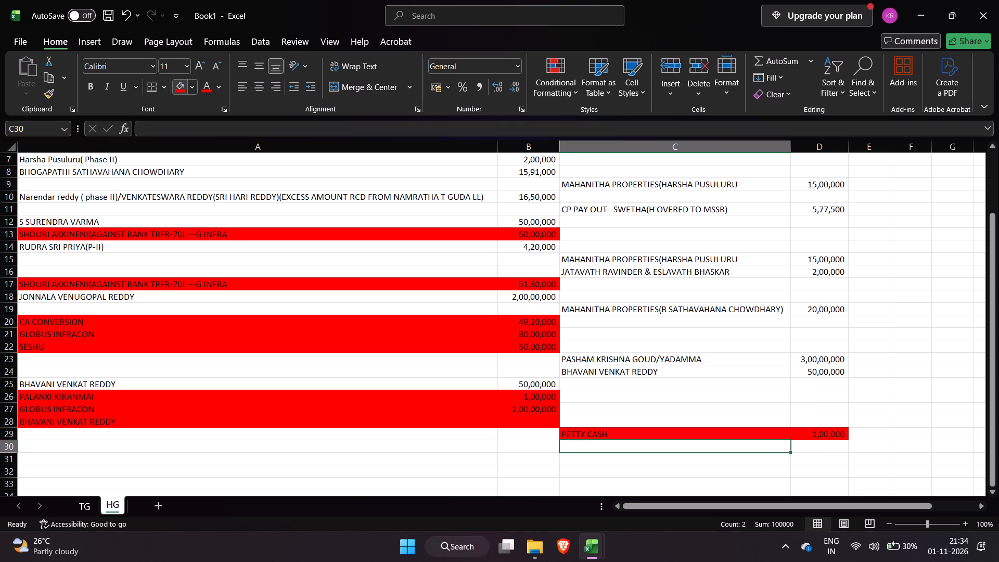
Copy the paid amount 57,000 from Oct-2026 cell F127 into HG payments cell D30 as a value only.
key("alt+Tab")
key("Right")
key("Right")
key("Right")
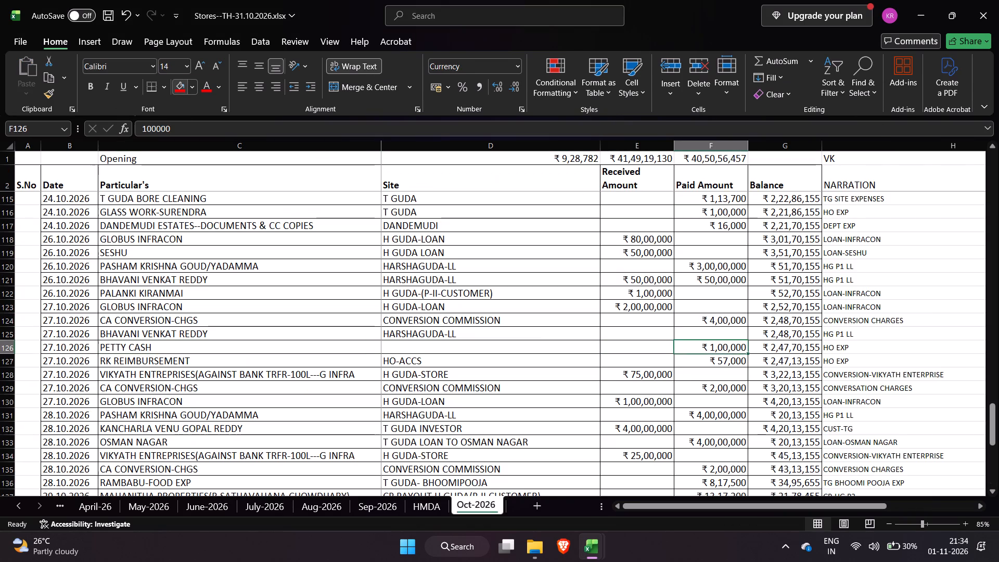
key("Down")
key("Left")
key("Left")
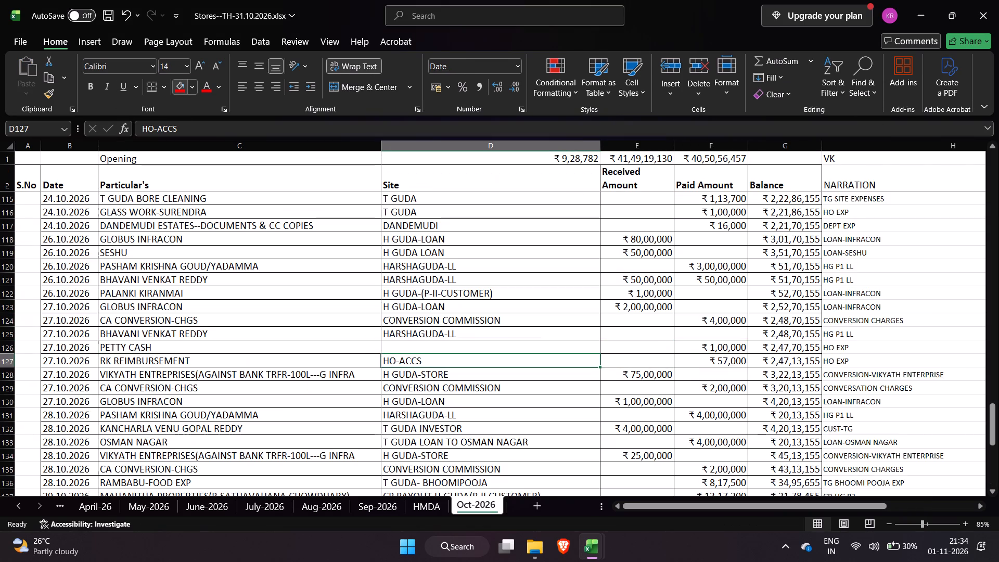
key("Right")
key("Right")
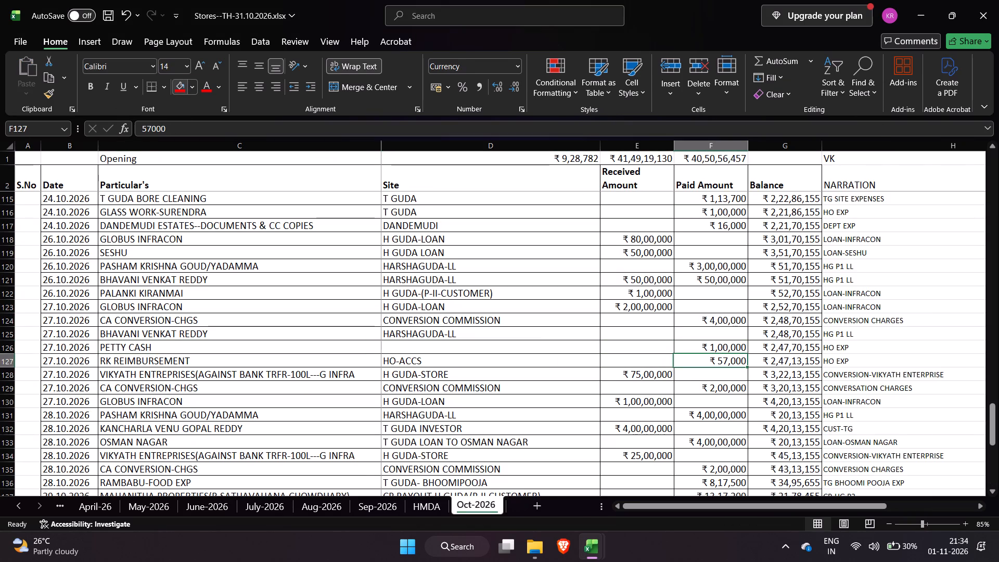
key("ctrl+c")
key("alt+Tab")
key("Right")
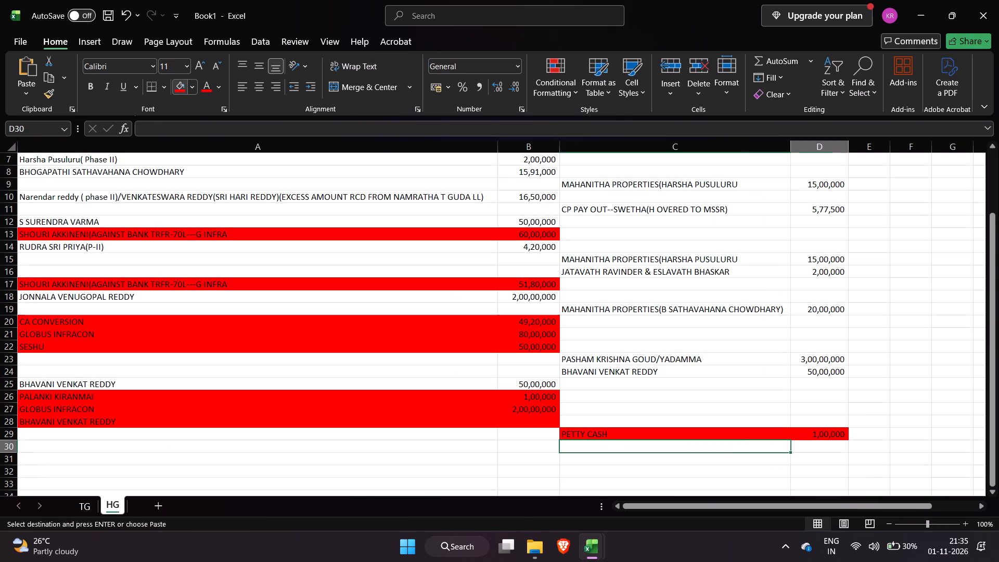
key("ctrl+alt+v")
key("Down")
key("Down")
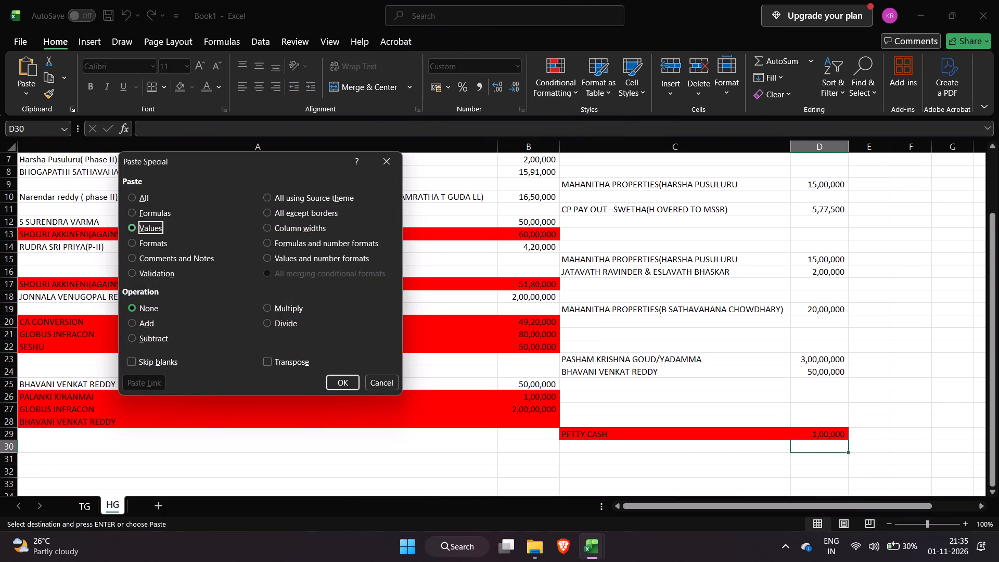
key("Return")
Copy RK REIMBURSEMENT from Oct-2026 cell C127 into HG payment particulars cell C30 as a value only.
key("Left")
key("alt+Tab")
key("Left")
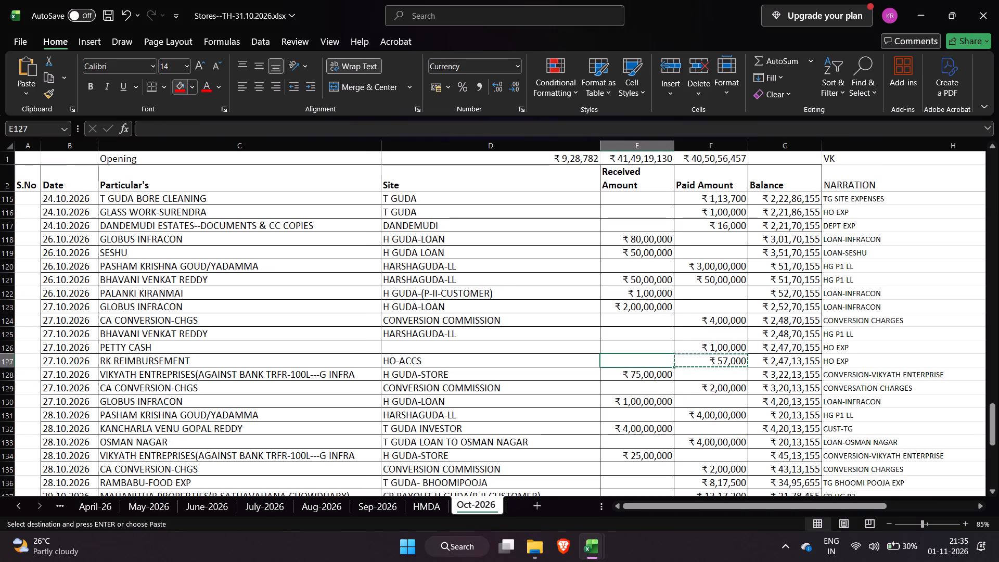
key("Left")
key("Left")
key("Left")
key("Right")
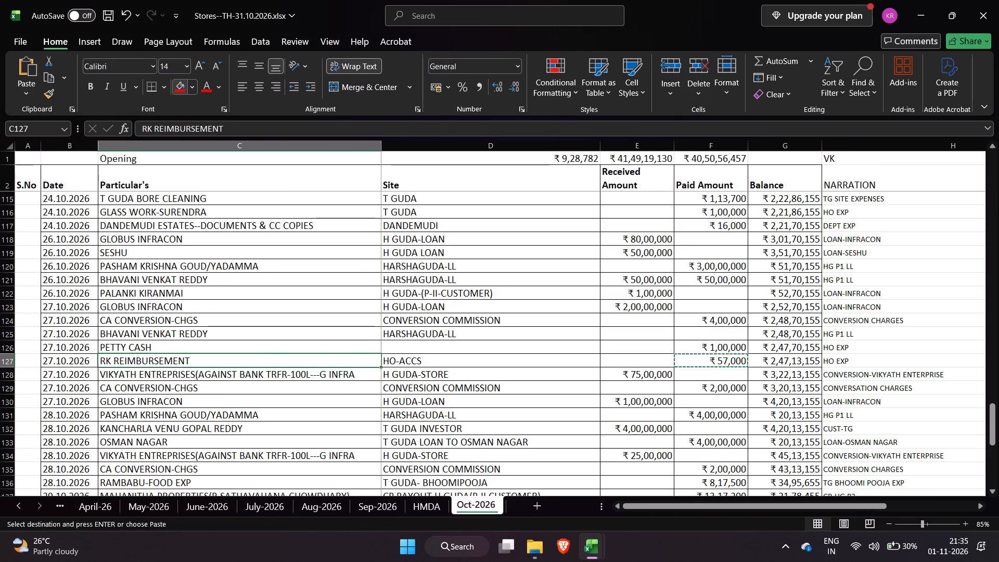
key("ctrl+c")
key("alt+Tab")
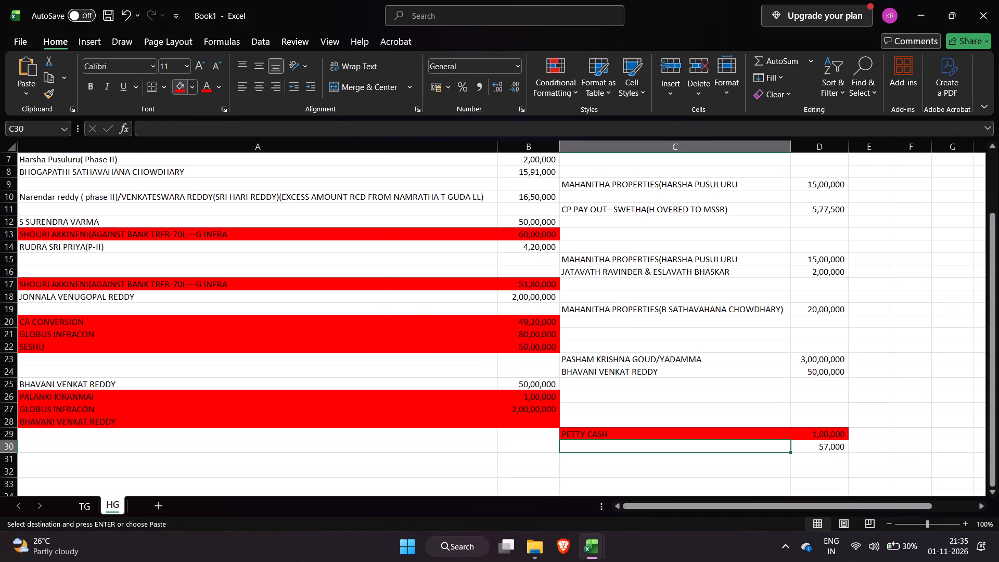
key("ctrl+alt+v")
key("Down")
key("Down")
key("Return")
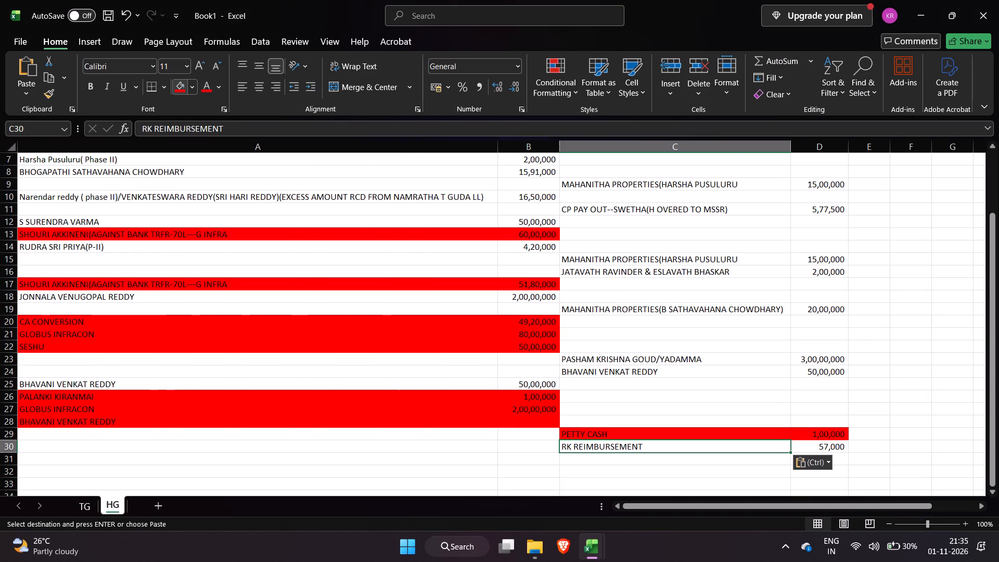
Highlight the RK REIMBURSEMENT payment entry in HG cells C30:D30 with red fill.
key("shift+Right")
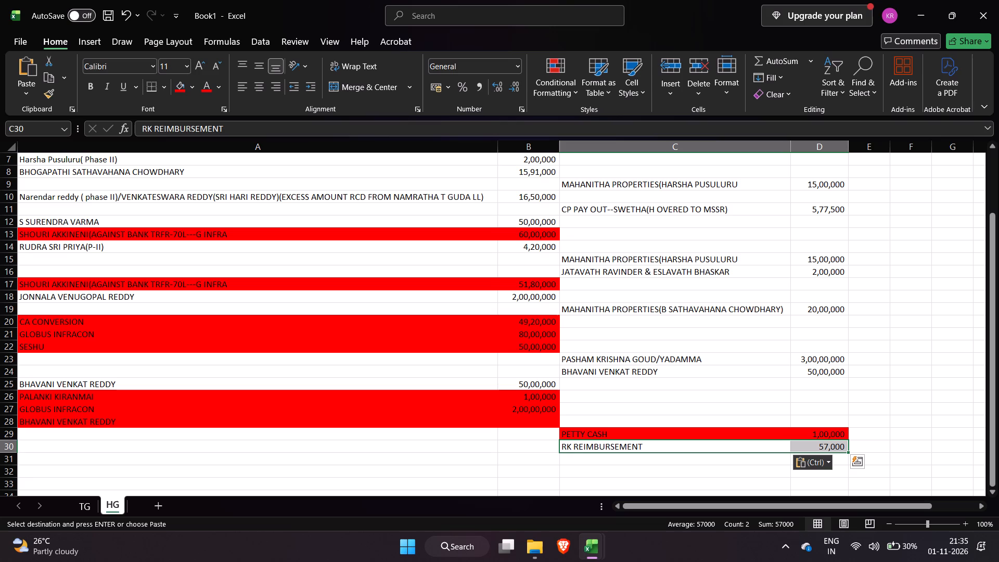
left_click(178, 90)
key("Down")
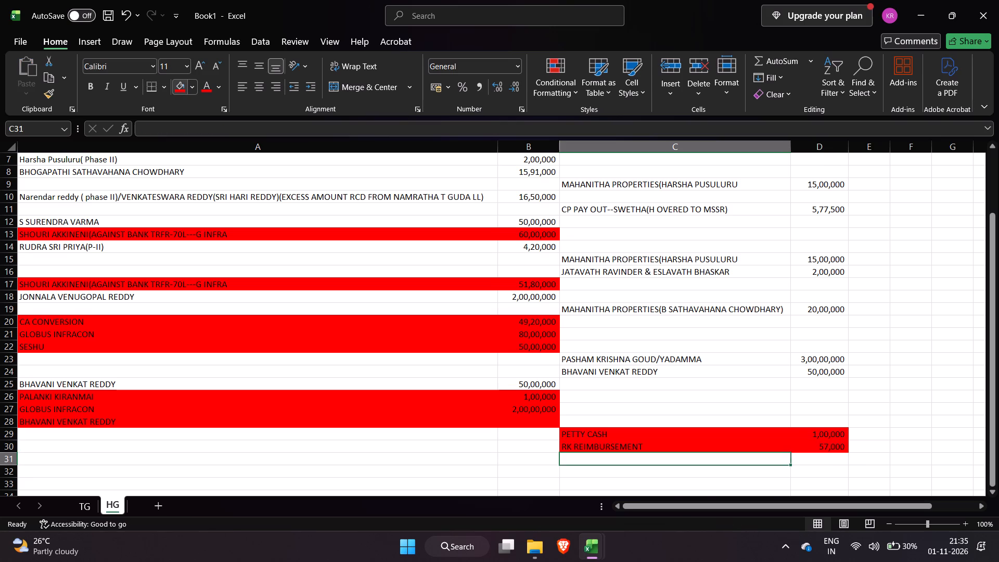
Return to the Oct-2026 sheet of the Stores workbook to continue with the ledger entries.
key("alt+Tab")
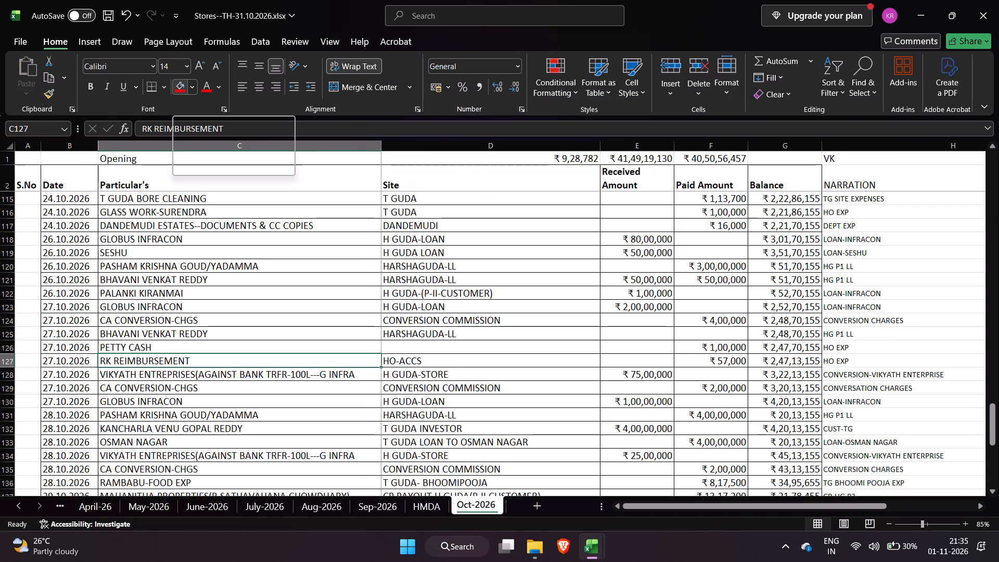
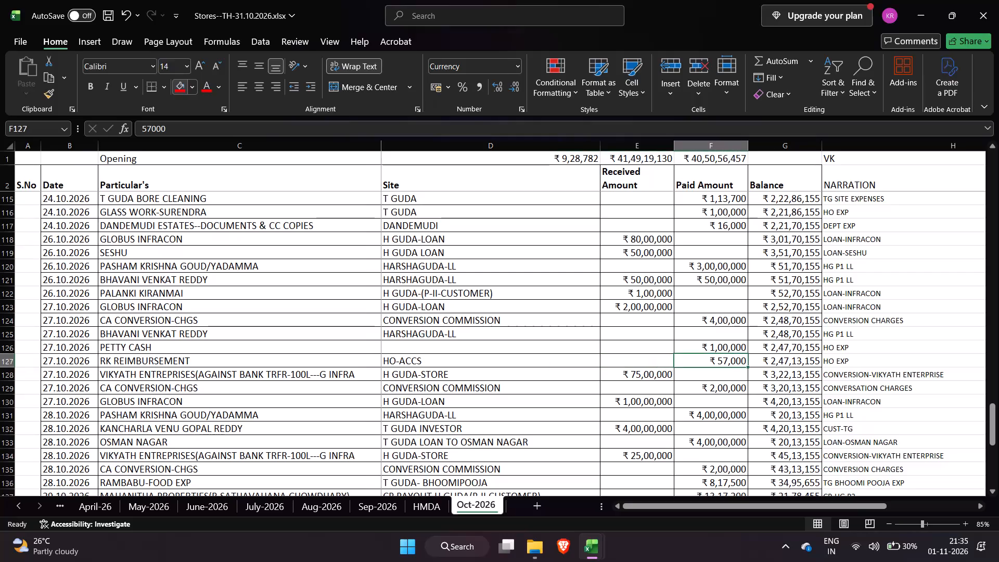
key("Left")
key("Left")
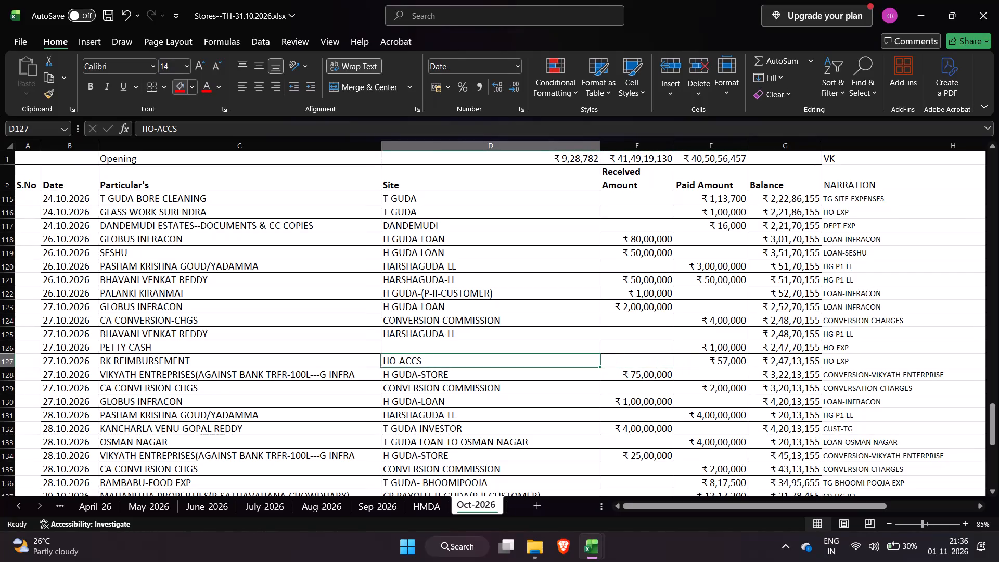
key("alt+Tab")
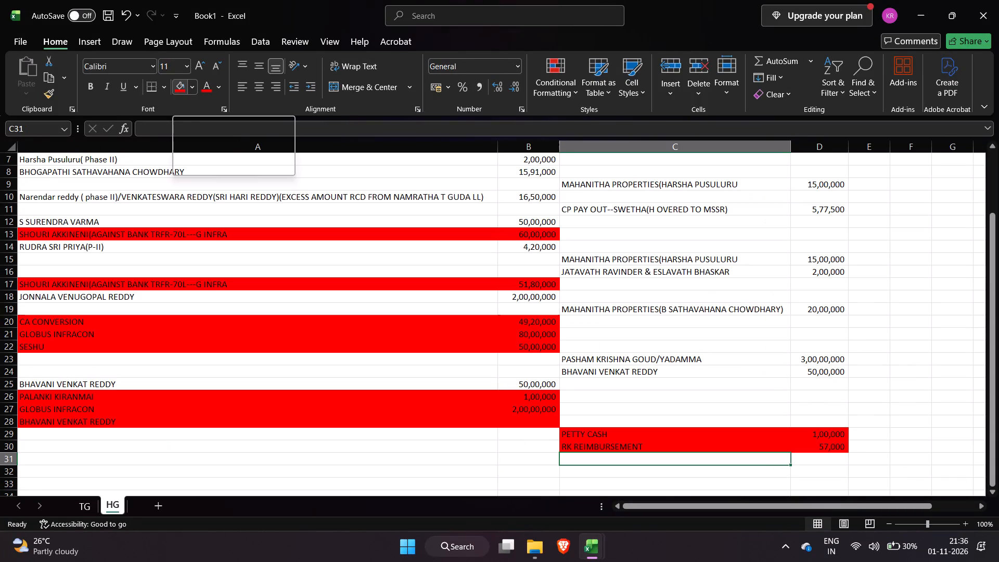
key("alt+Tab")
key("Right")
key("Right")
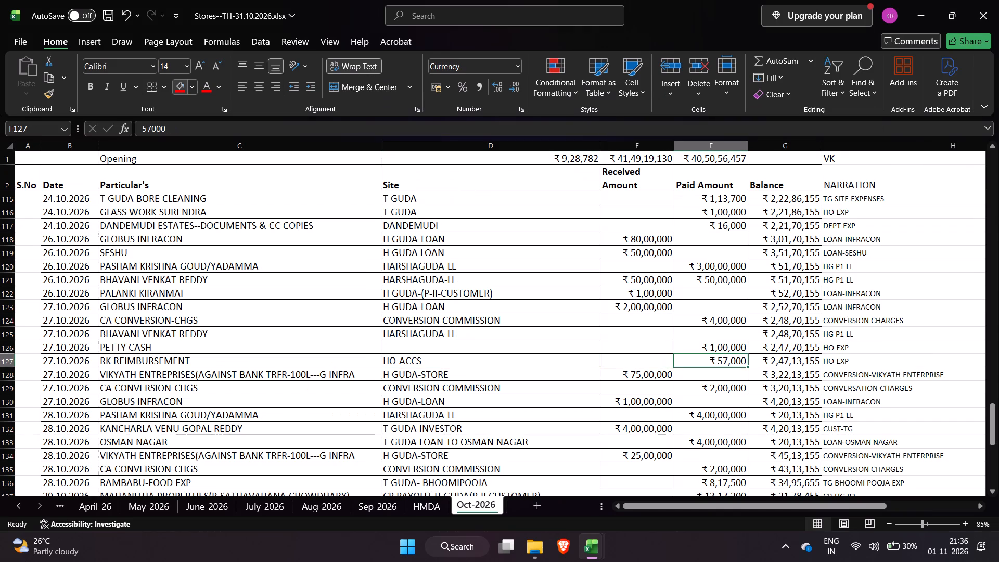
Copy the VIKYATH ENTREPRISES received amount from Oct-2026 row 128 and paste it as values, 7500000, into B31 of Book1's HG sheet.
key("Down")
key("Left")
key("Left")
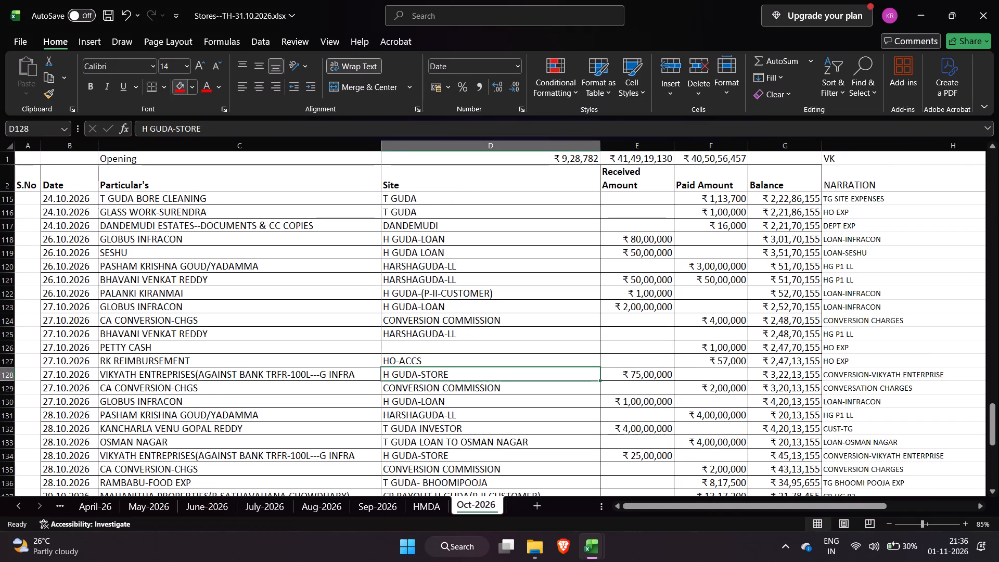
key("Right")
key("ctrl+c")
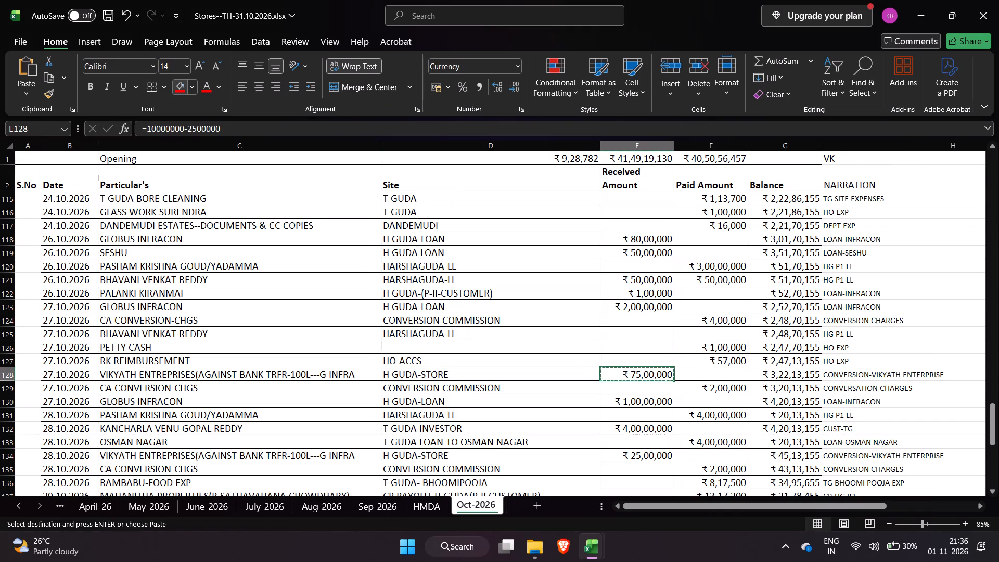
key("alt+Tab")
key("alt+Tab")
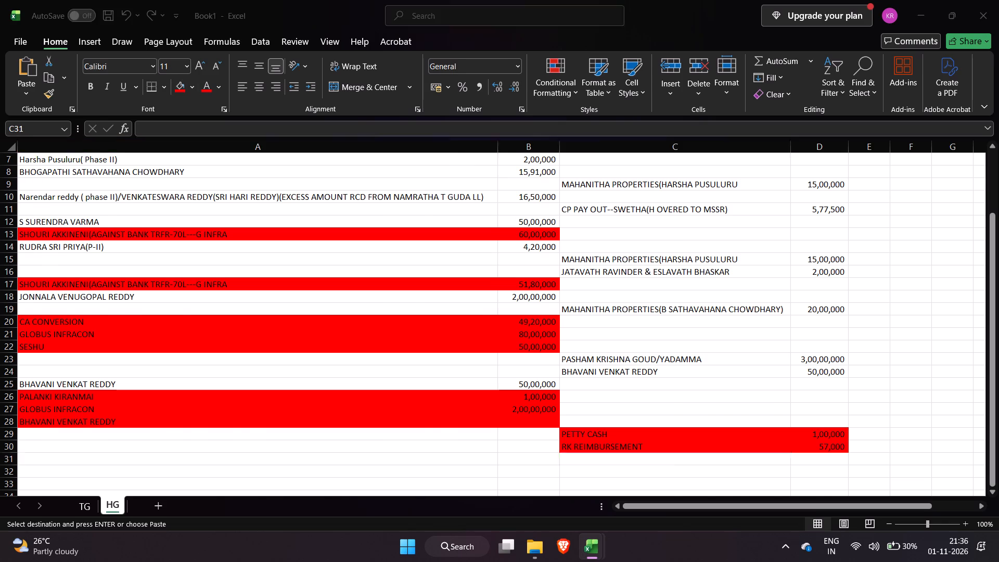
key("alt+Tab")
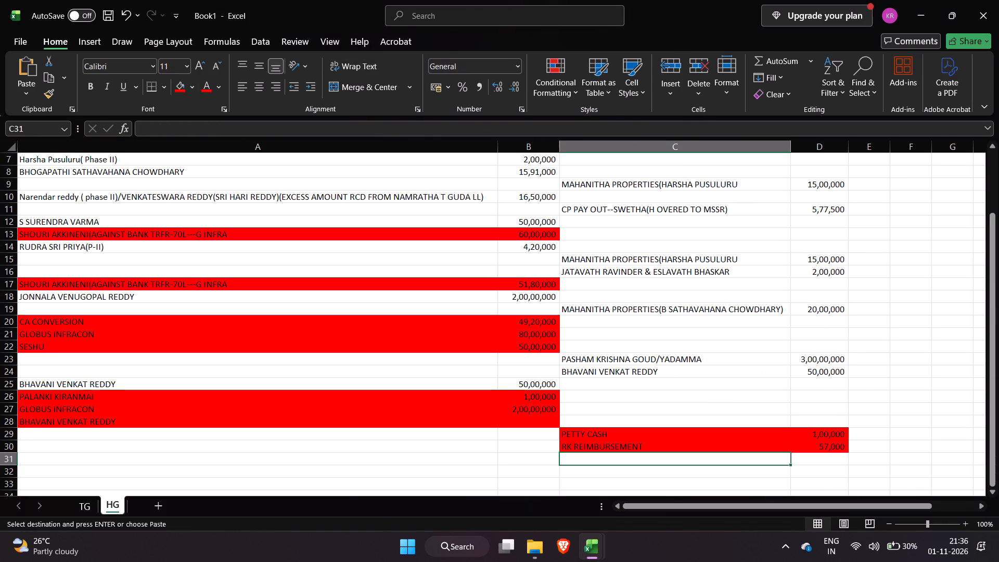
key("Left")
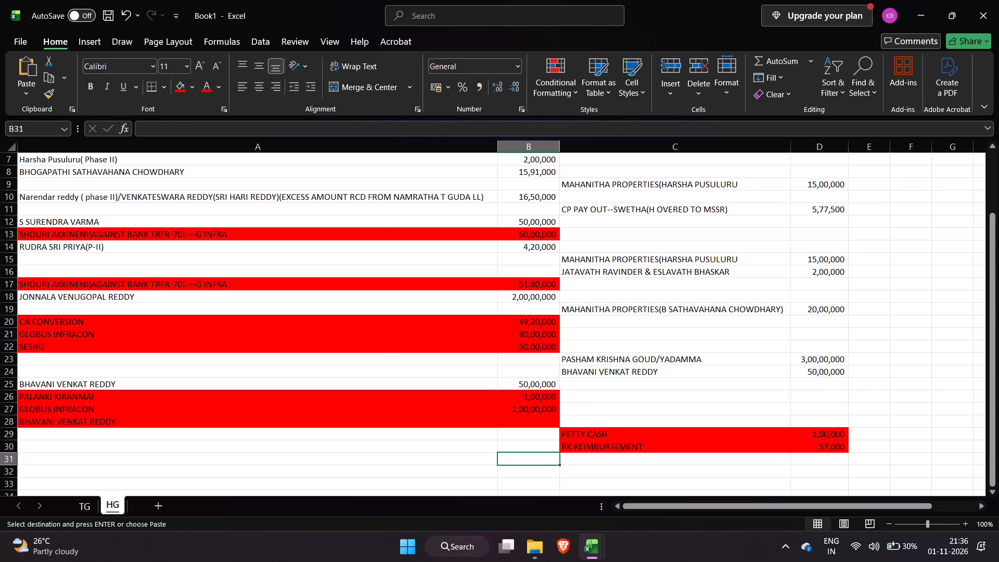
key("ctrl+alt+v")
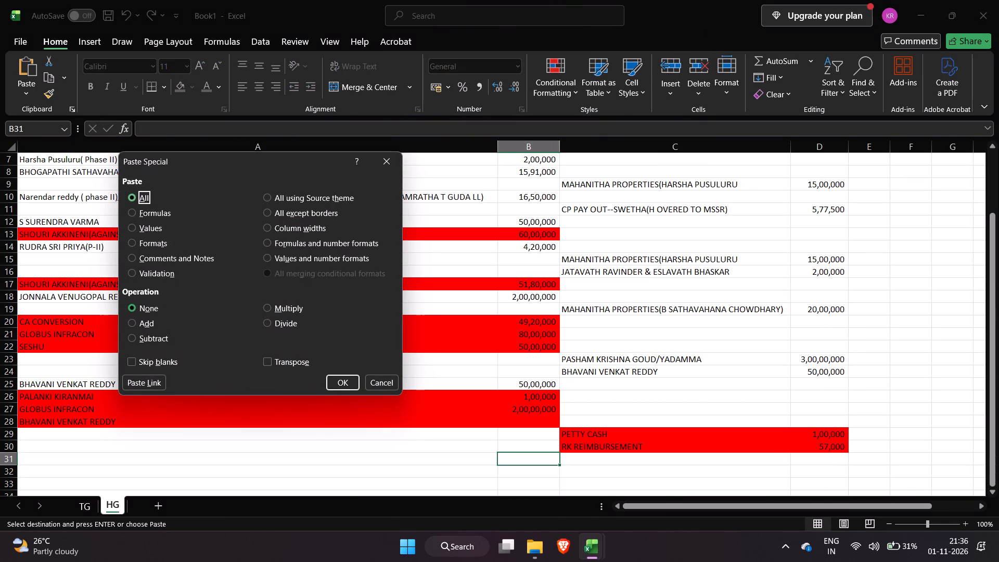
key("Down")
key("Down")
key("Return")
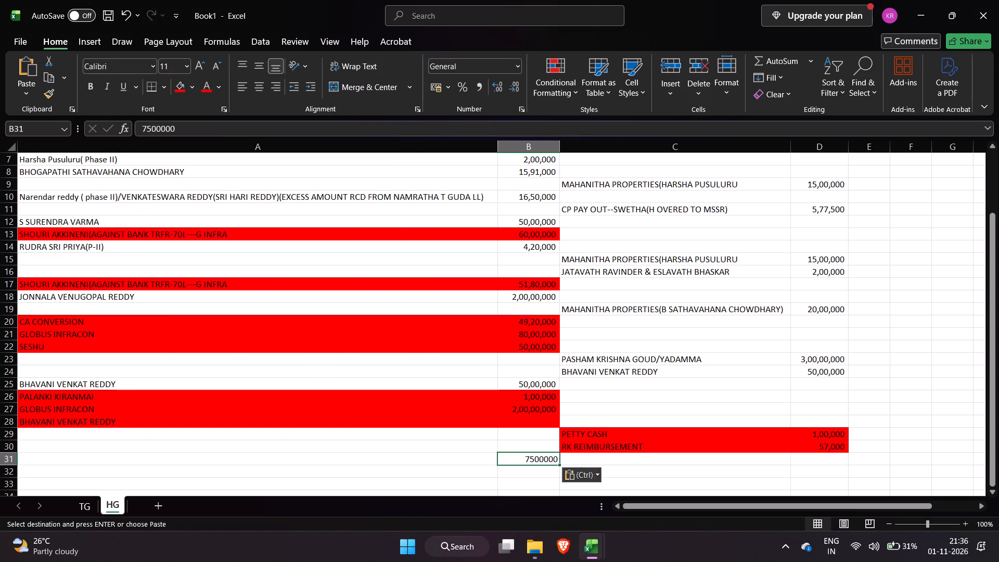
Copy the VIKYATH ENTREPRISES(AGAINST BANK TRFR-100L---G INFRA particulars from Oct-2026 row 128 and return to Book1's HG sheet.
key("alt+Tab")
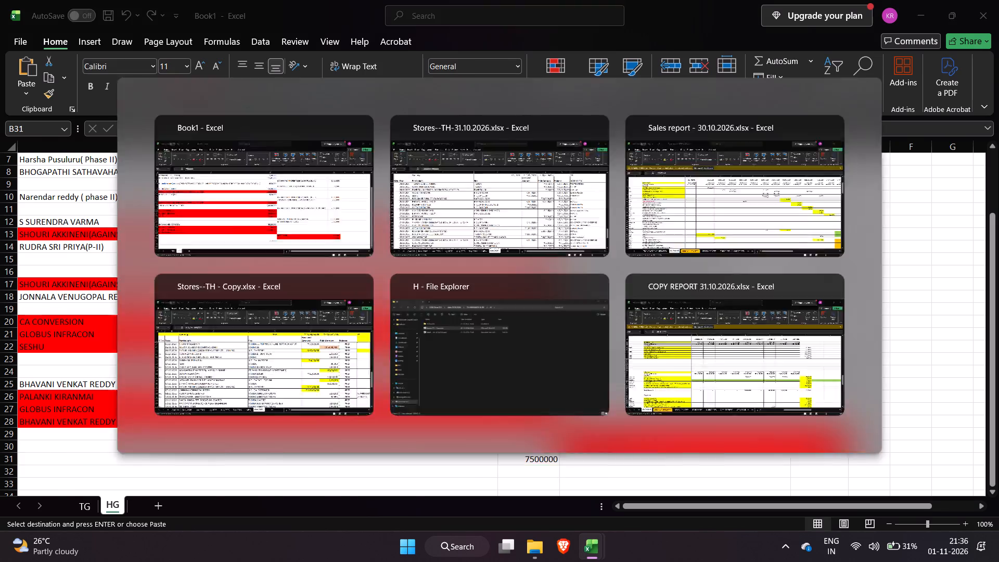
key("Left")
key("Left")
key("ctrl+c")
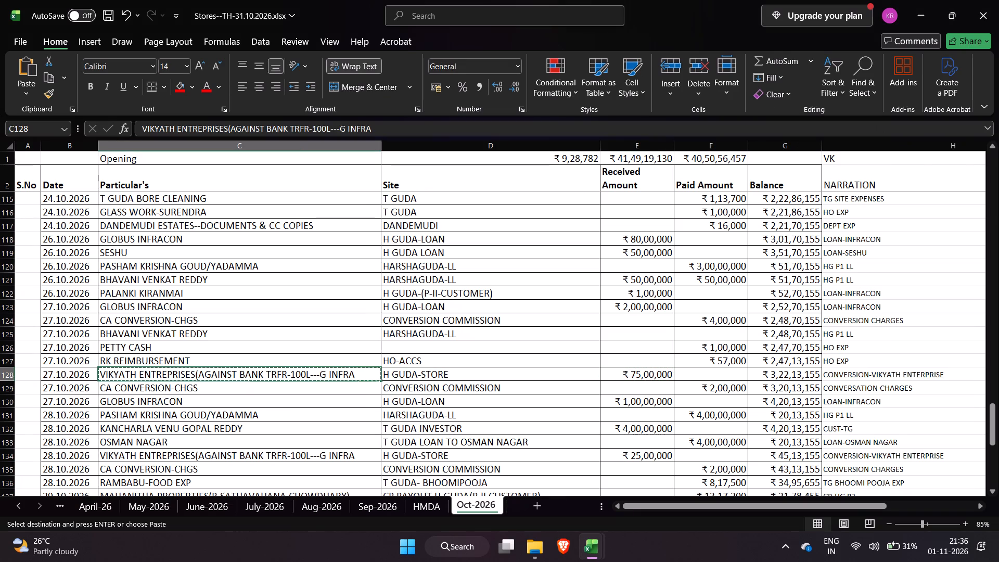
key("alt+Tab")
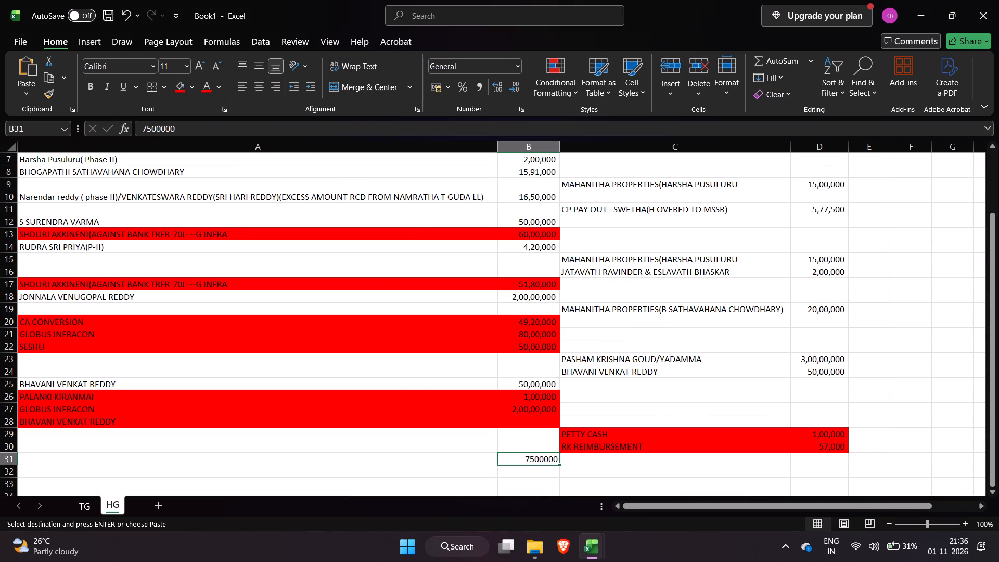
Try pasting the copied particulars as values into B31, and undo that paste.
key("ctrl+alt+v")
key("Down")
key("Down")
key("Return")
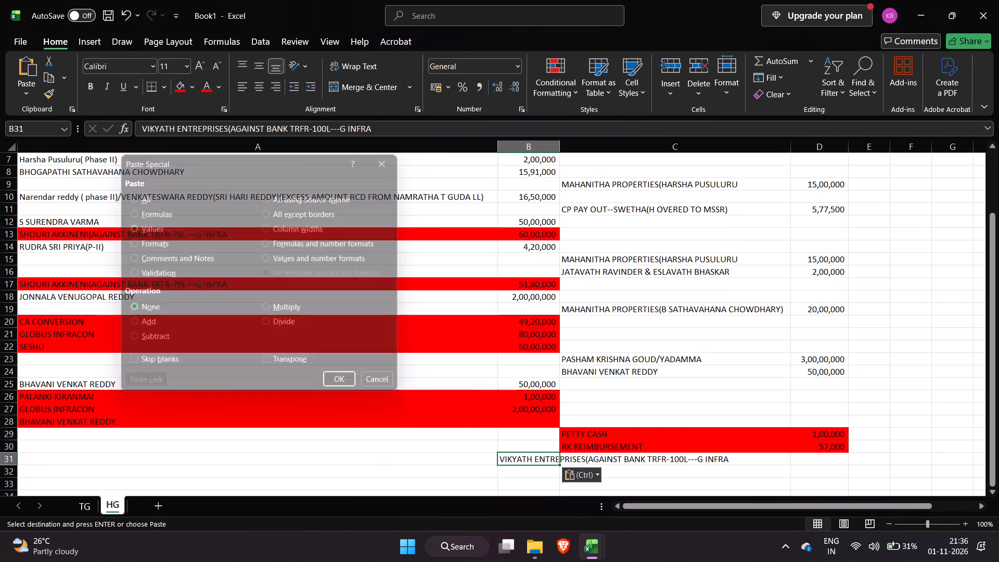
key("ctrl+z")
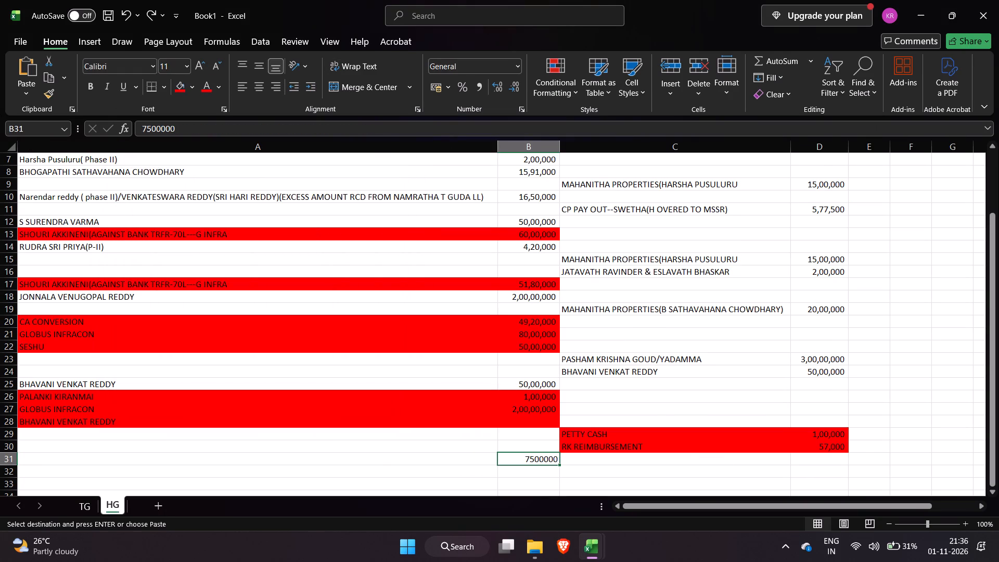
Paste the copied VIKYATH ENTREPRISES particulars as values into A31 of the HG sheet.
key("Left")
key("ctrl+alt+v")
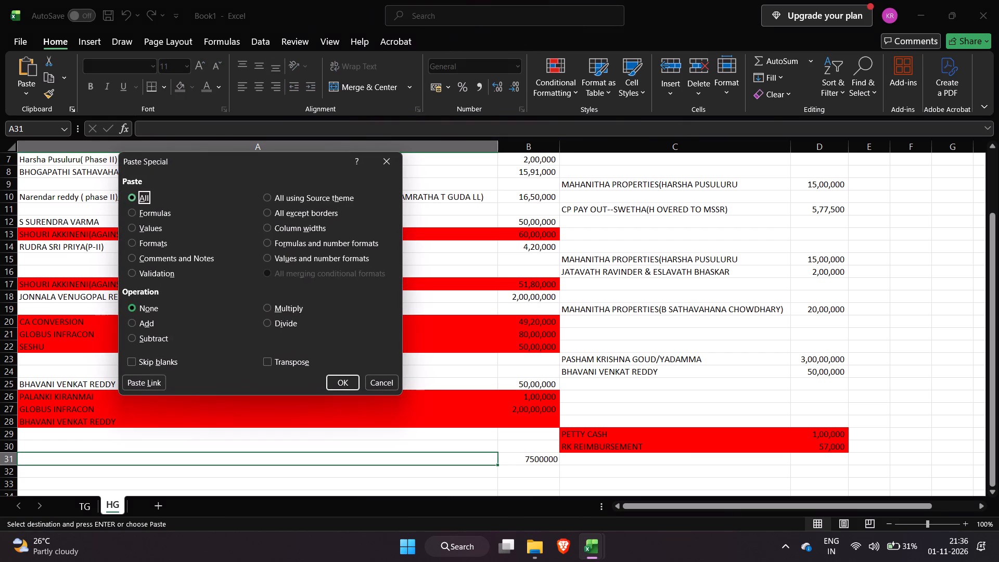
key("Down")
key("Down")
key("Return")
Fill the VIKYATH ENTREPRISES entry in A31:B31 with red.
key("shift+Right")
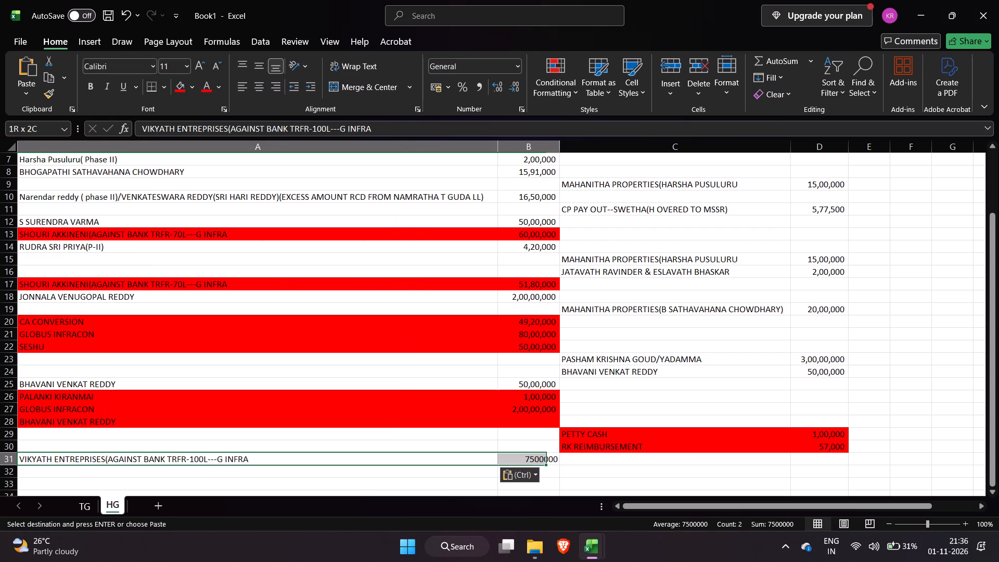
left_click(176, 92)
key("Down")
key("Up")
key("Right")
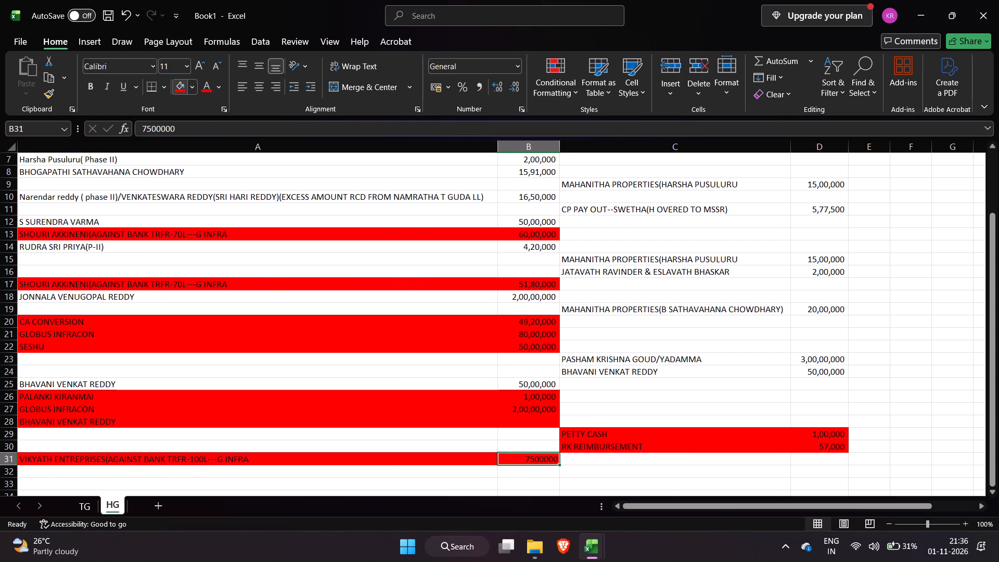
Copy the CA CONVERSION-CHGS paid amount from Oct-2026 row 129 and paste it as values, 200000, into D32 of the HG sheet.
key("alt+Tab")
key("Right")
key("Right")
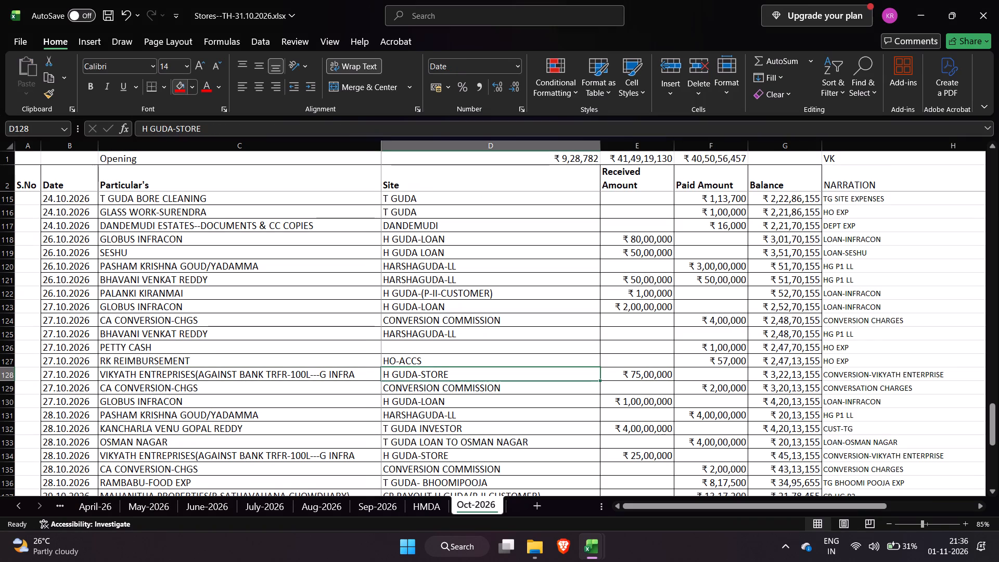
key("Down")
key("Right")
key("Right")
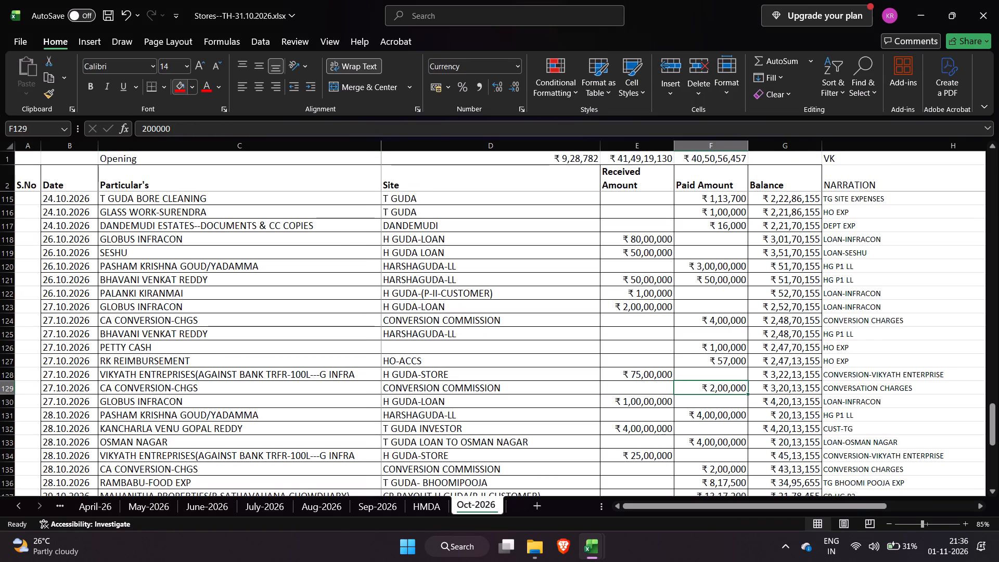
key("ctrl+c")
key("alt+Tab")
key("Down")
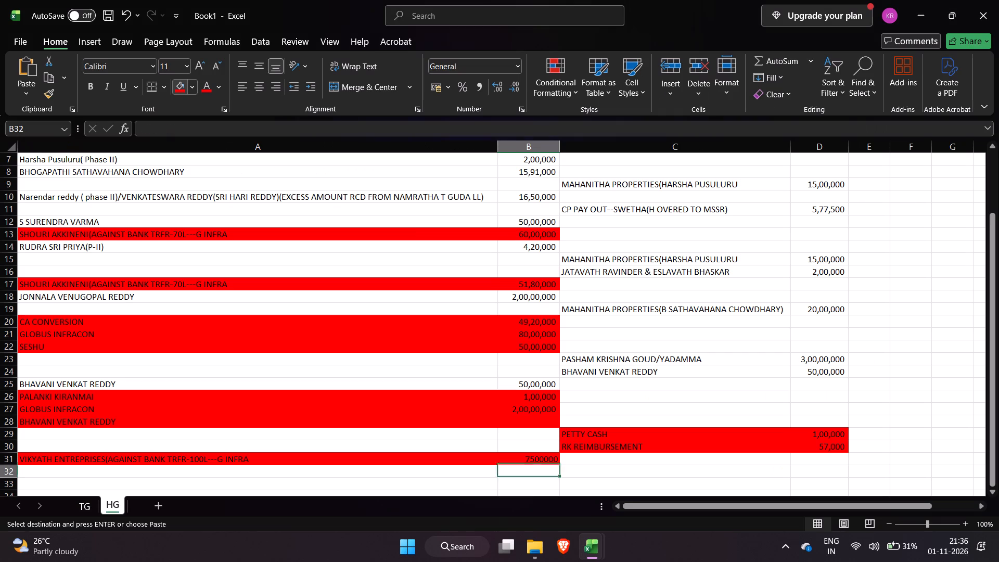
key("Right")
key("Right")
key("ctrl+alt+v")
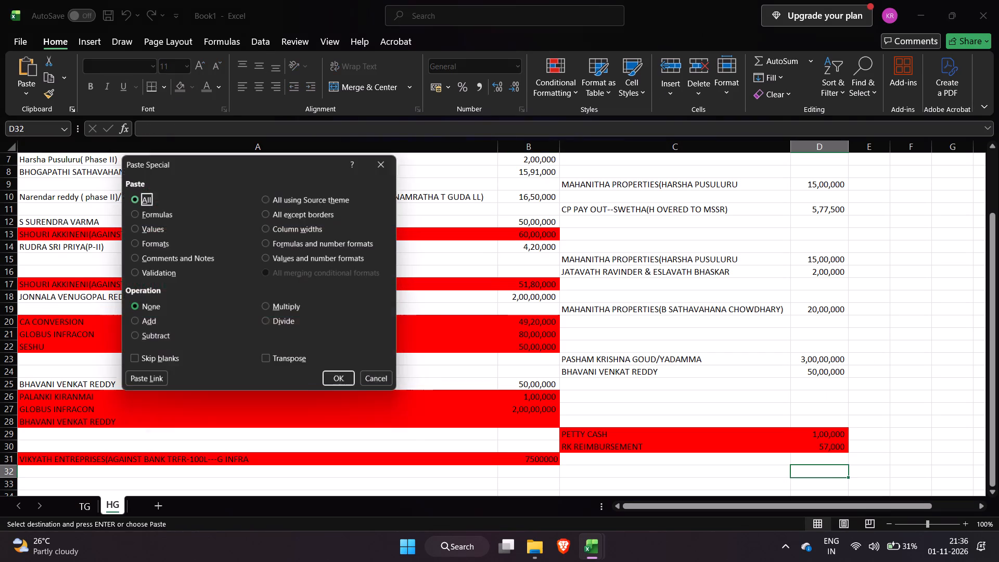
key("Down")
key("Down")
key("Return")
Copy the CA CONVERSION-CHGS particulars from Oct-2026 row 129 and paste them as values into C32 of the HG sheet.
key("Left")
key("alt+Tab")
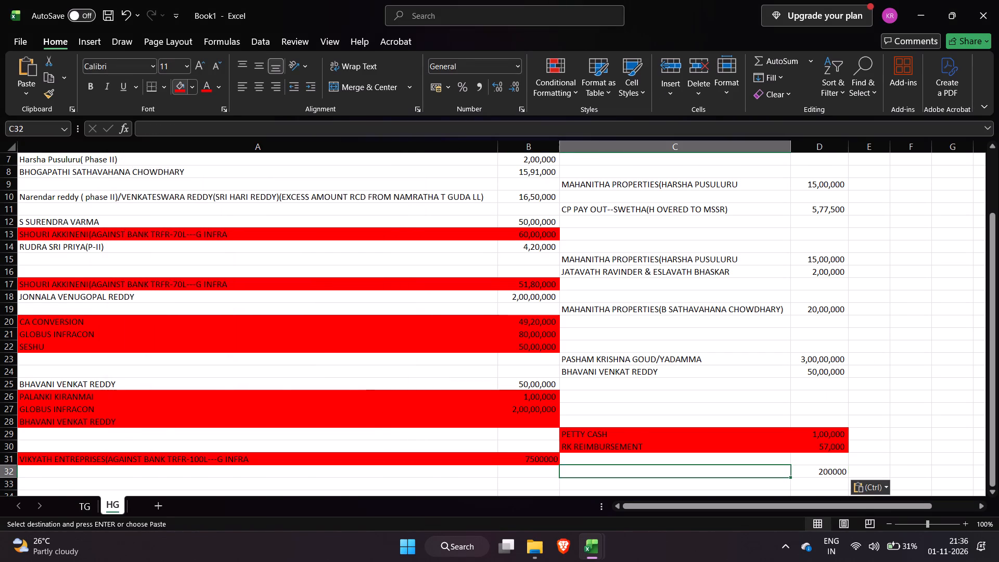
key("Left")
key("Left")
key("Left")
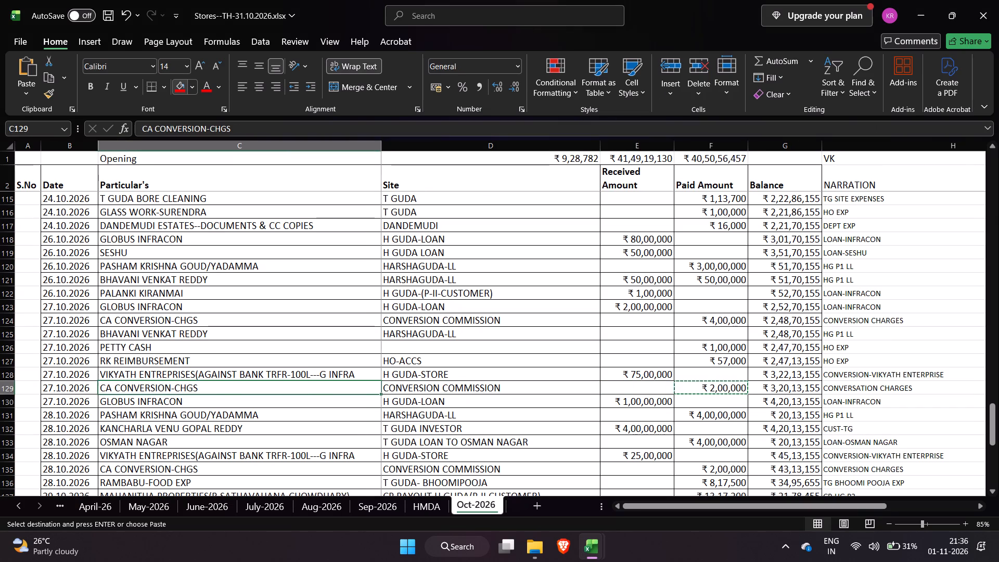
key("ctrl+c")
key("alt+Tab")
key("ctrl+alt+v")
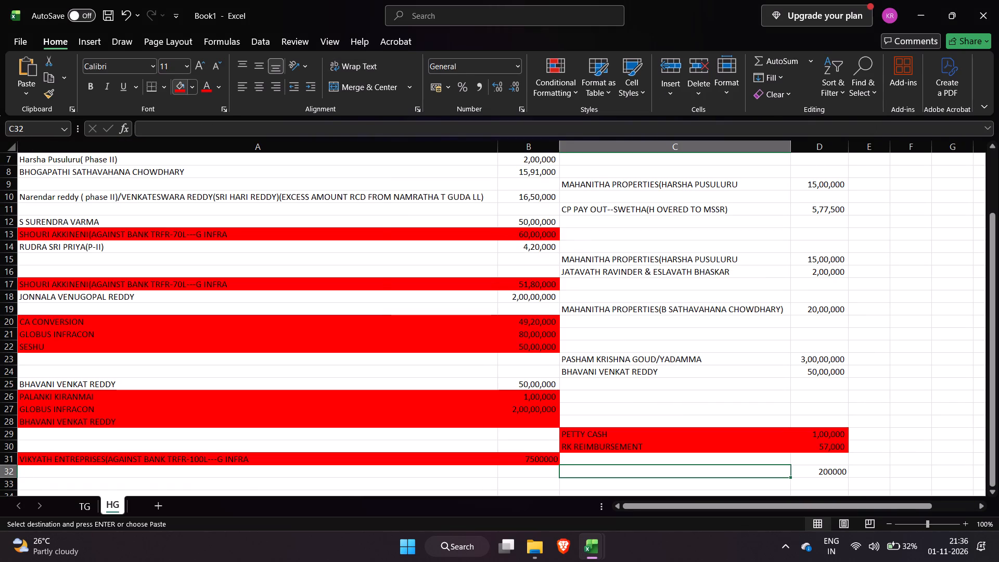
key("Down")
key("Down")
key("Return")
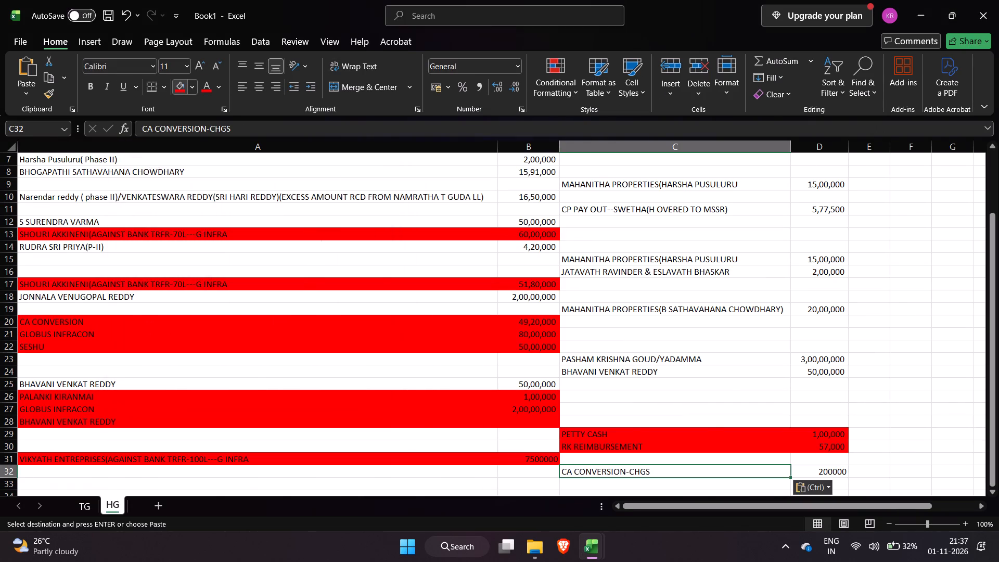
Copy the GLOBUS INFRACON received amount from Oct-2026 row 130 and switch to Book1's HG sheet.
key("alt+Tab")
key("Down")
key("Right")
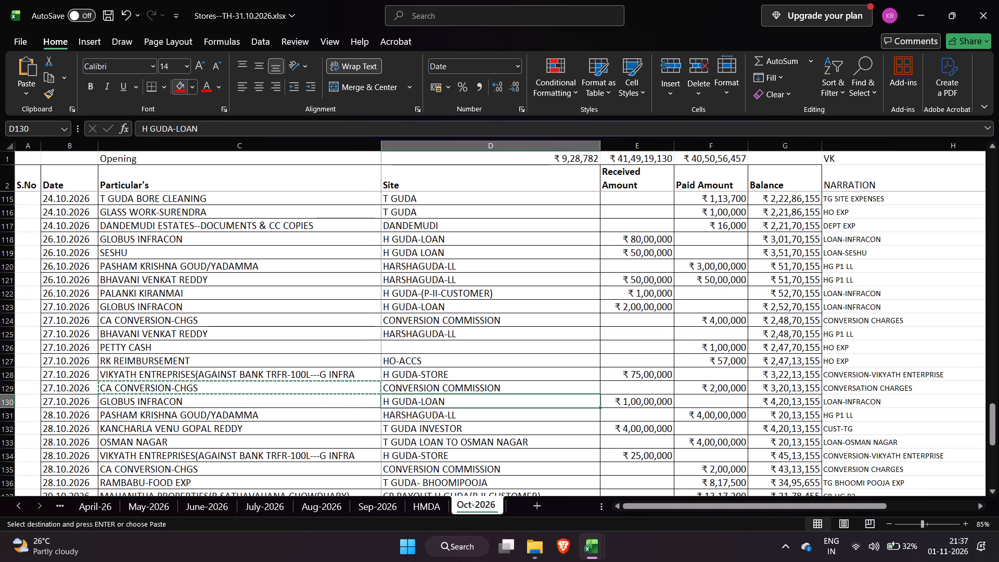
key("Right")
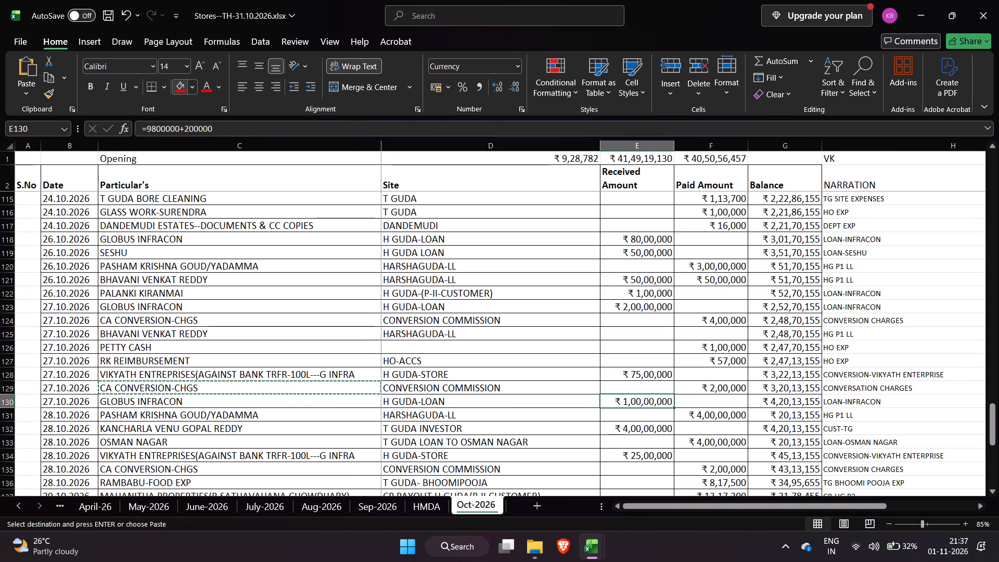
key("ctrl+c")
key("alt+Tab")
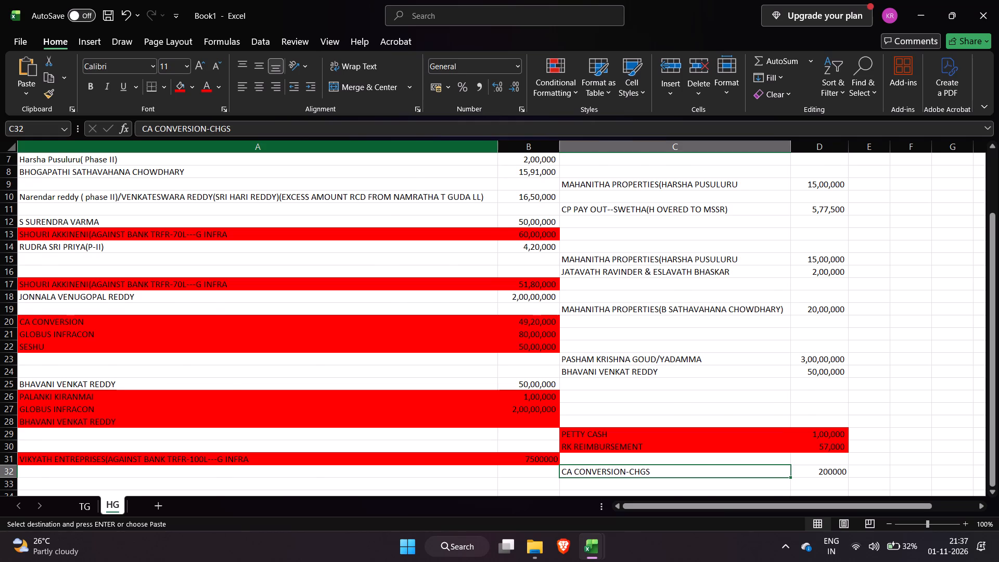
Check the site and paid amount of the ledger entries in Oct-2026 rows 127 to 130.
key("alt+Tab")
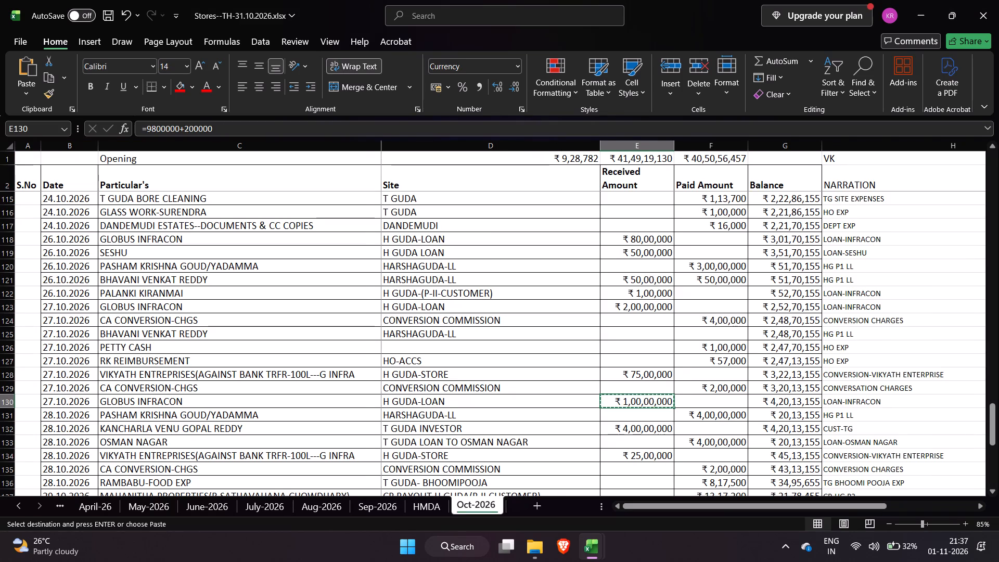
key("Left")
key("Up")
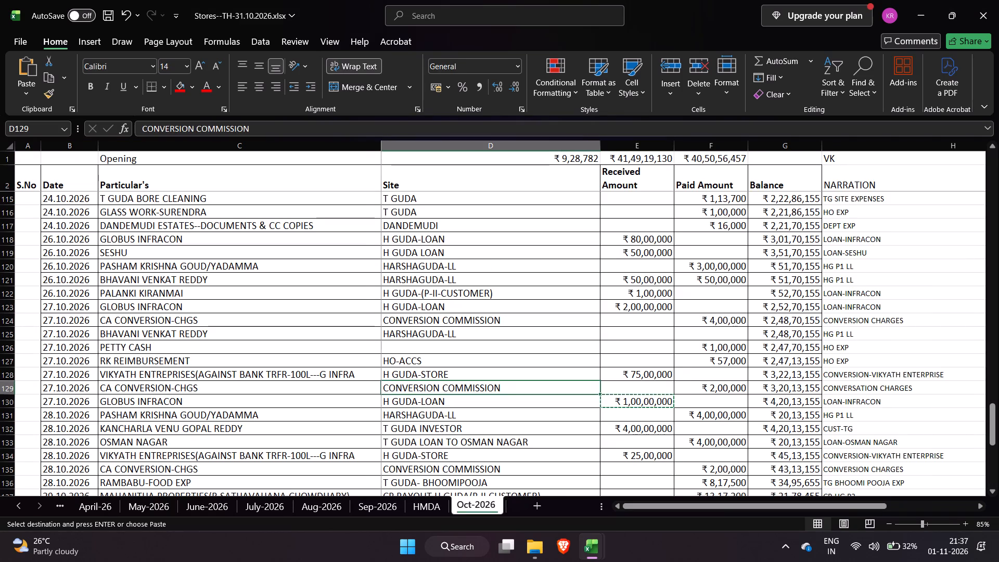
key("Down")
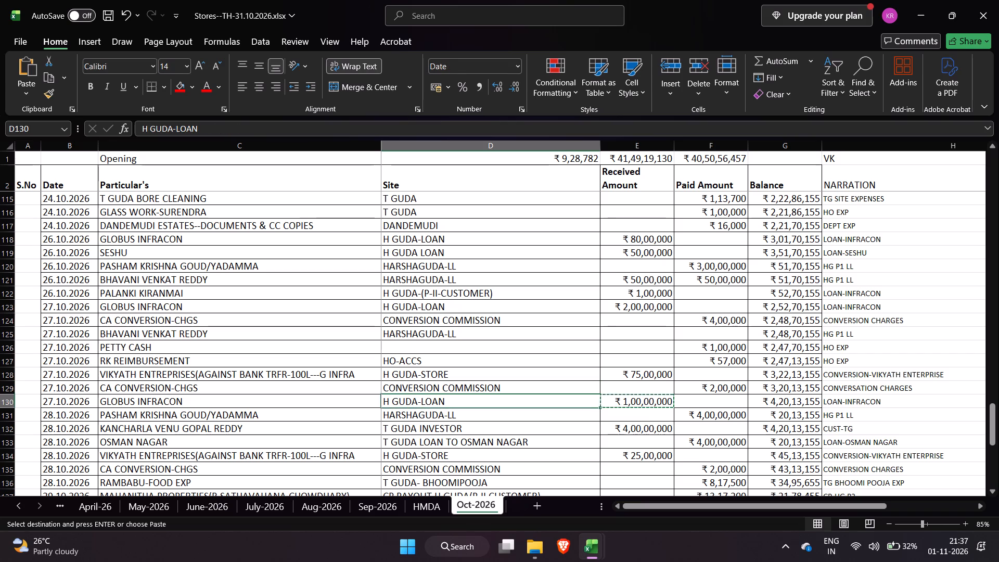
key("Up")
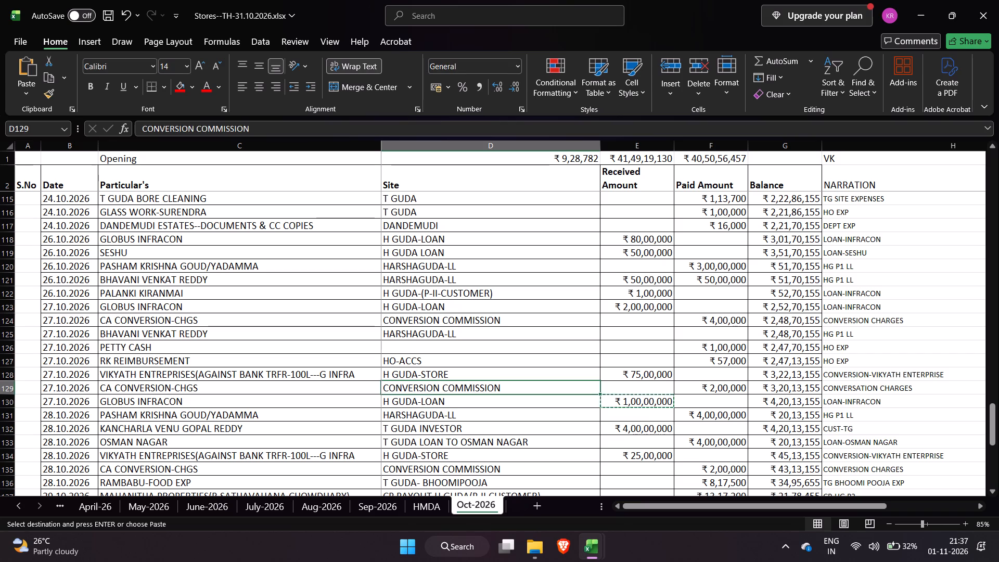
key("Up")
key("Right")
key("Right")
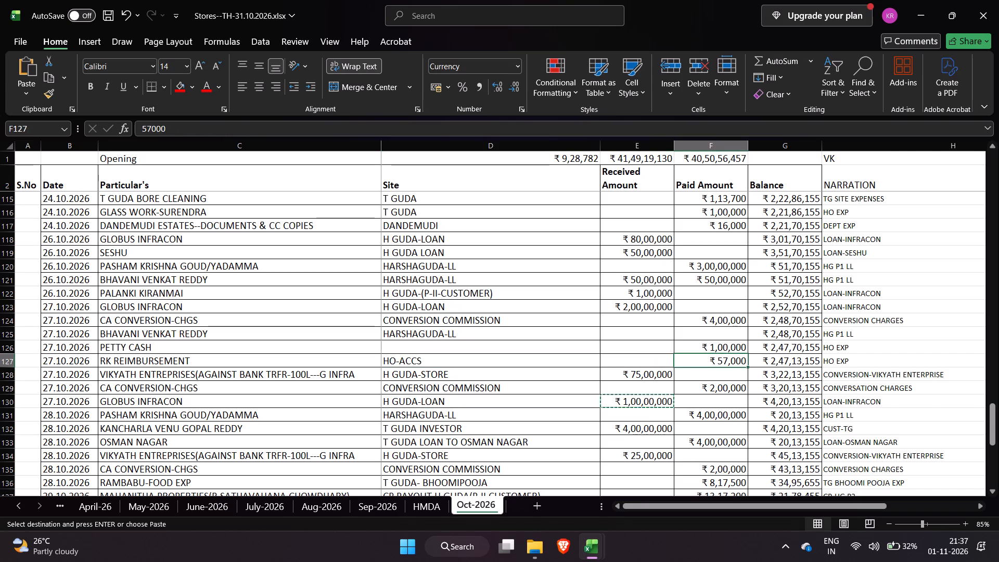
Move the RK REIMBURSEMENT entry from C30:D30 of Book1's HG sheet to C68:D68 of the TG sheet.
key("alt+Tab")
key("Up")
key("Up")
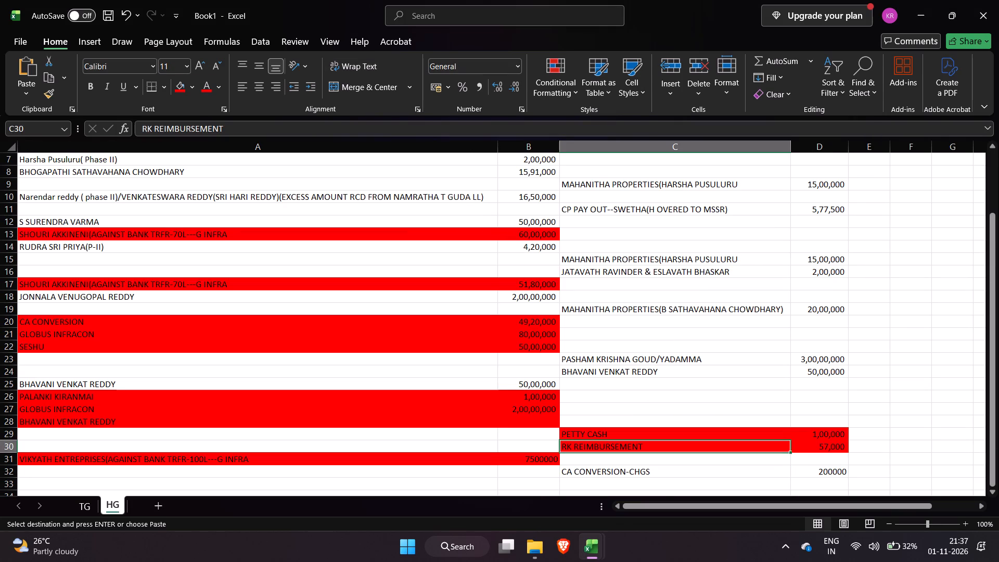
key("shift+Right")
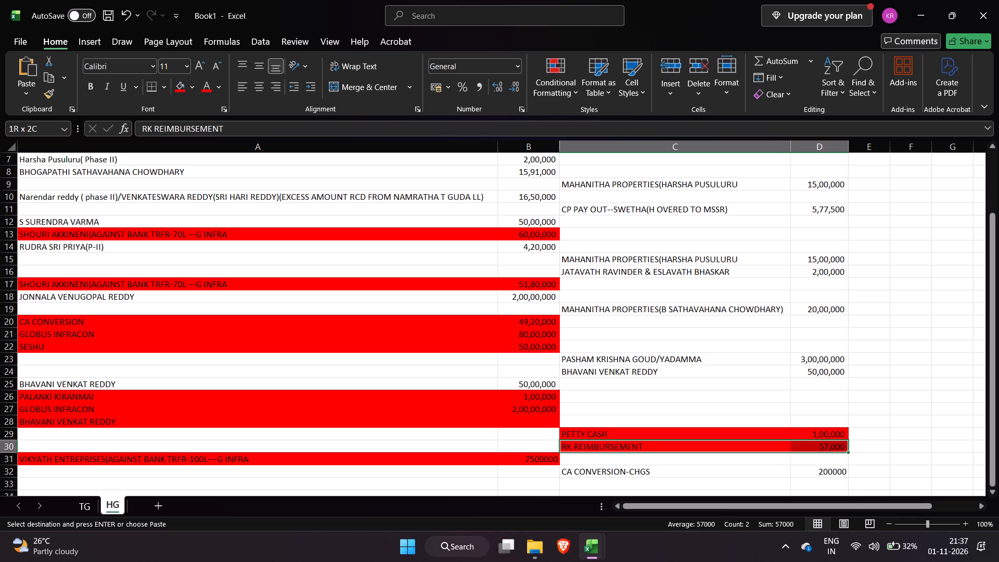
key("ctrl+x")
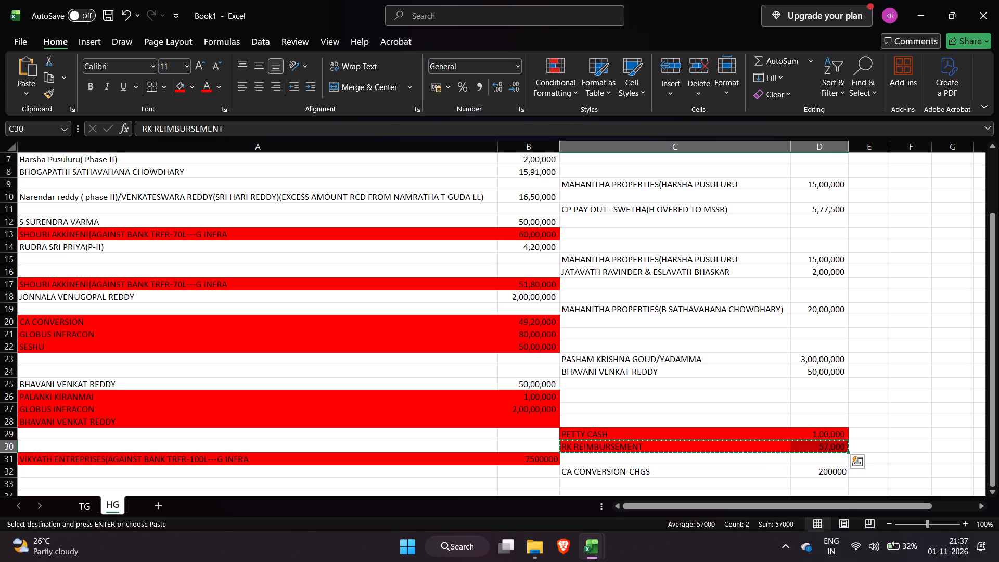
left_click(87, 508)
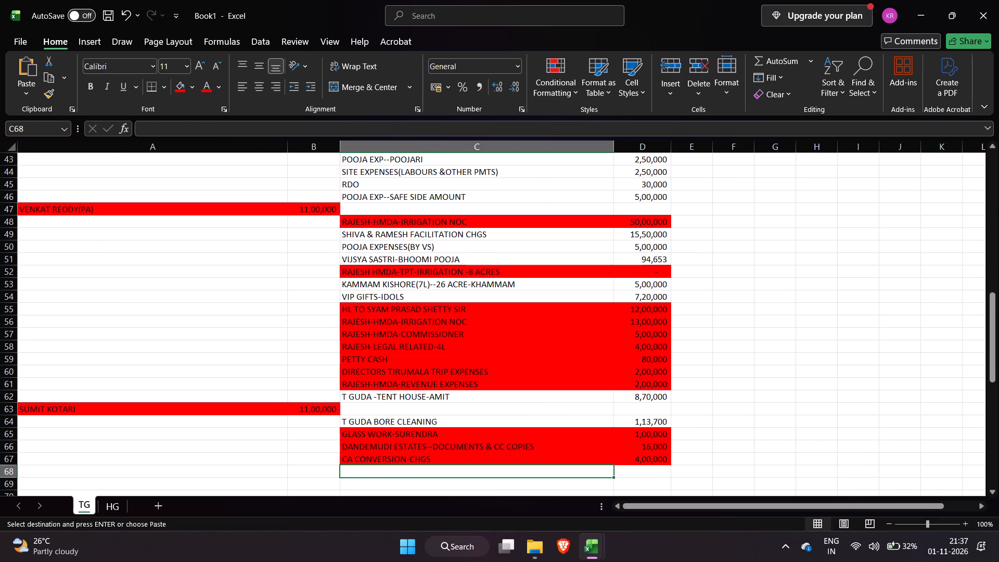
left_click(116, 505)
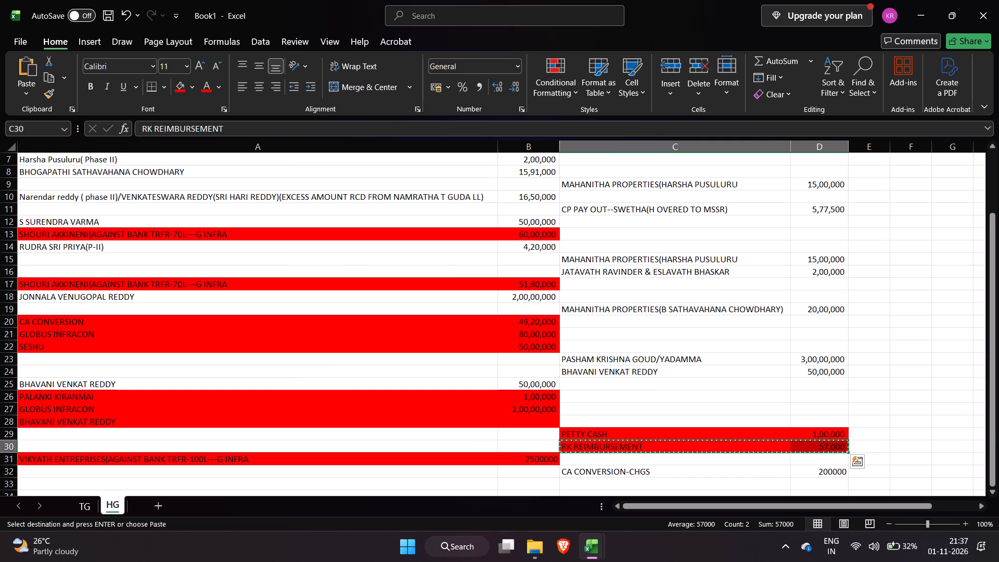
left_click(84, 506)
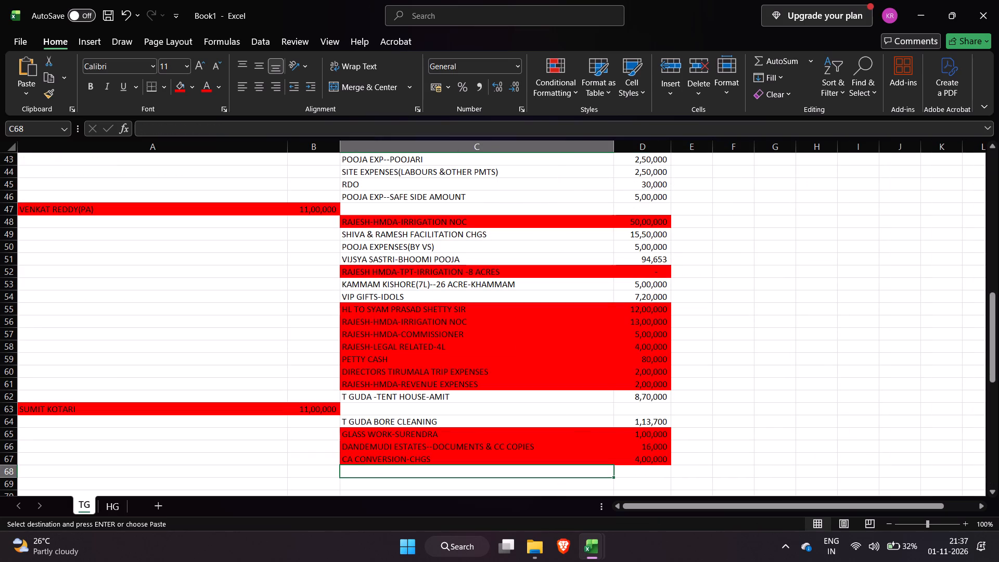
key("ctrl+v")
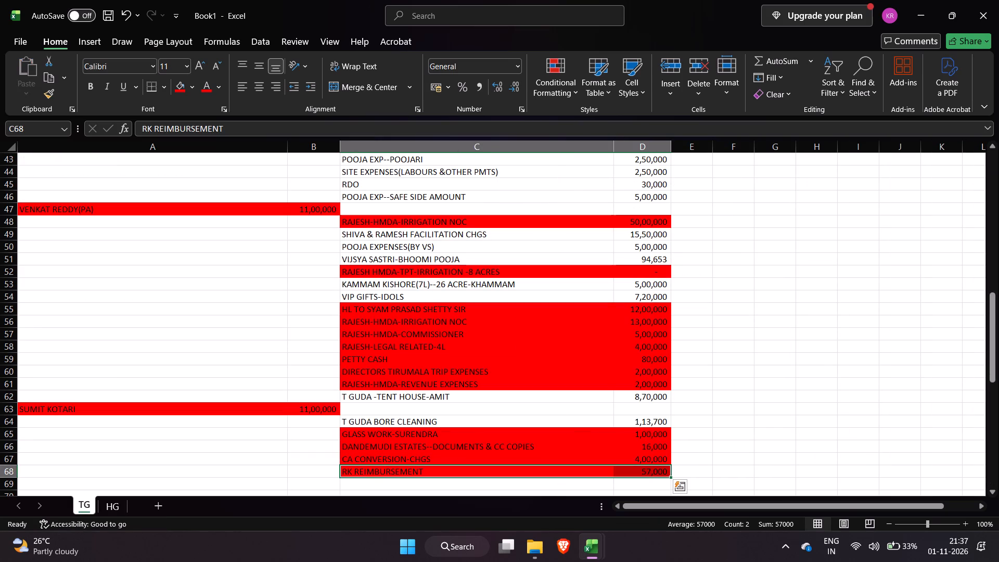
Delete the emptied row 30 from the HG sheet.
left_click(111, 502)
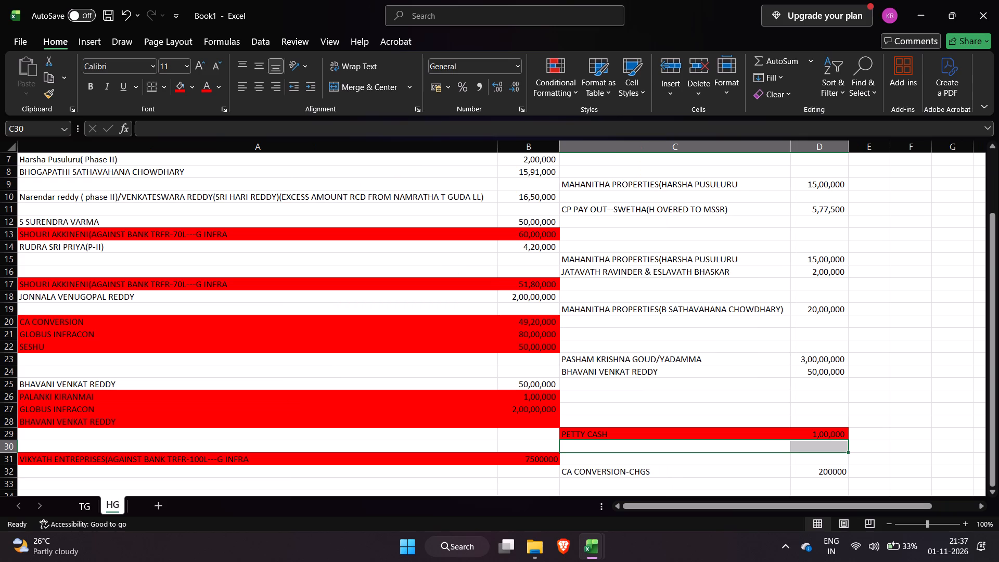
key("shift+space")
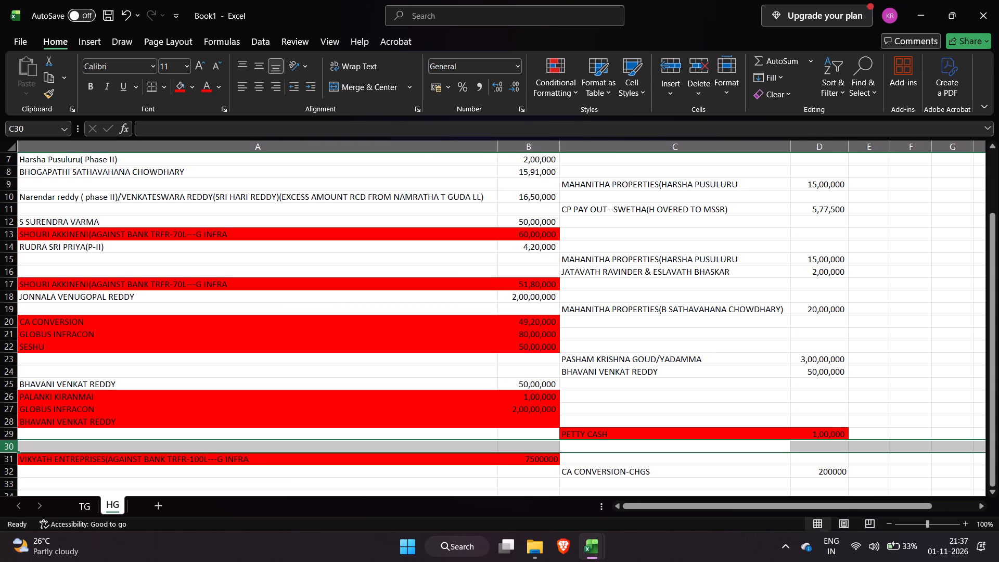
key("ctrl+minus")
key("Down")
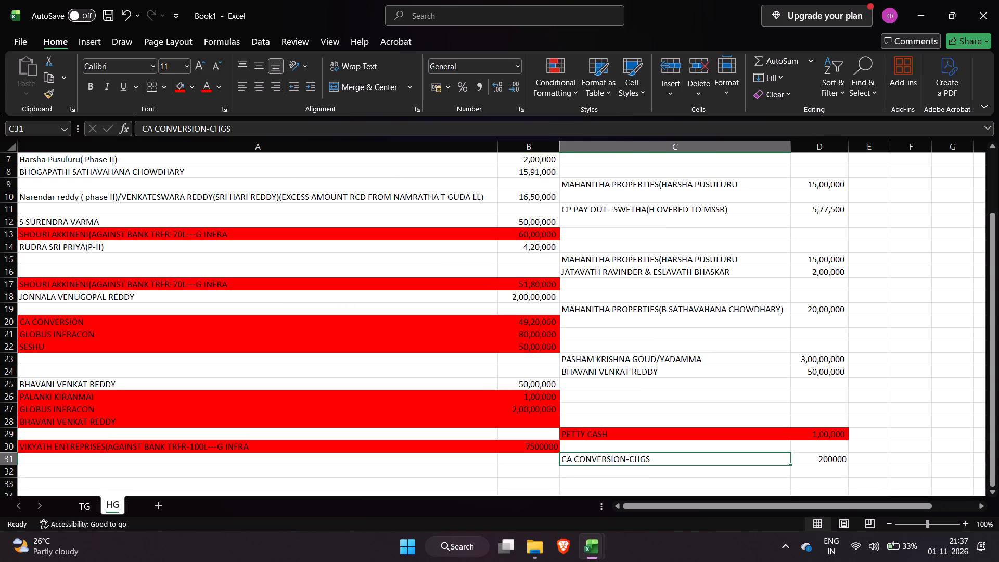
Check the CA CONVERSION-CHGS entry in Oct-2026 row 129 against the one in the HG sheet.
key("alt+Tab")
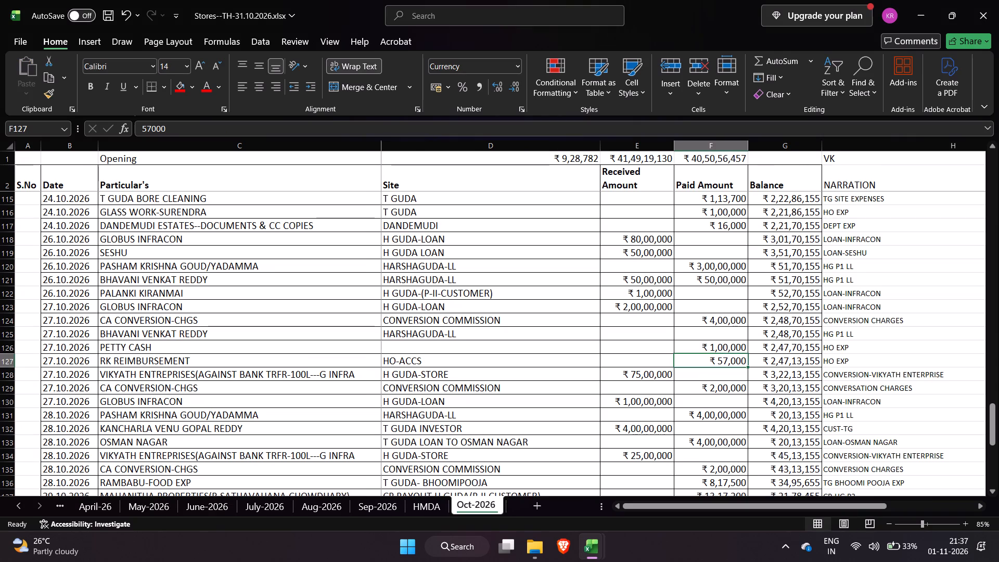
key("Left")
key("Left")
key("Down")
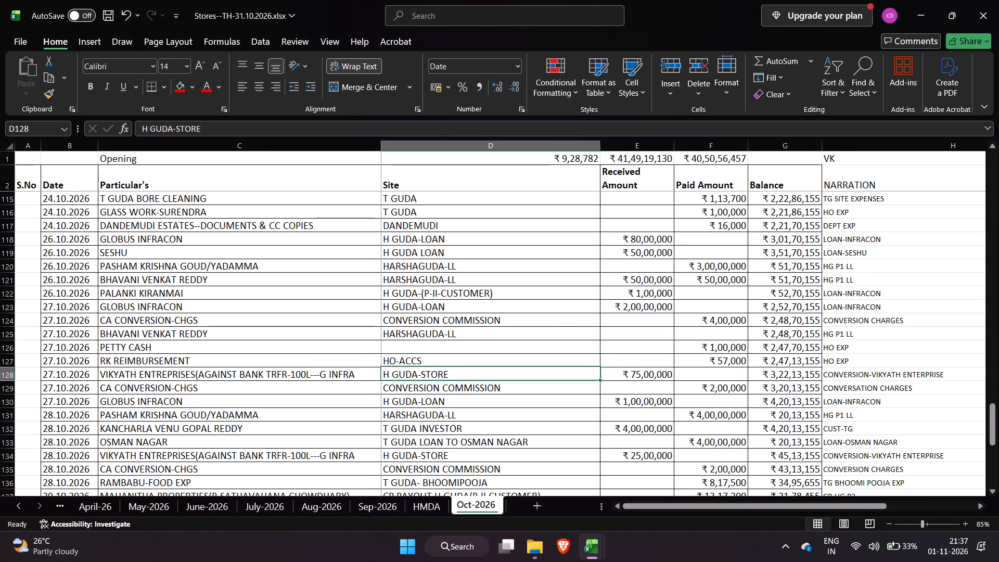
key("Down")
key("Right")
key("Right")
key("alt+Tab")
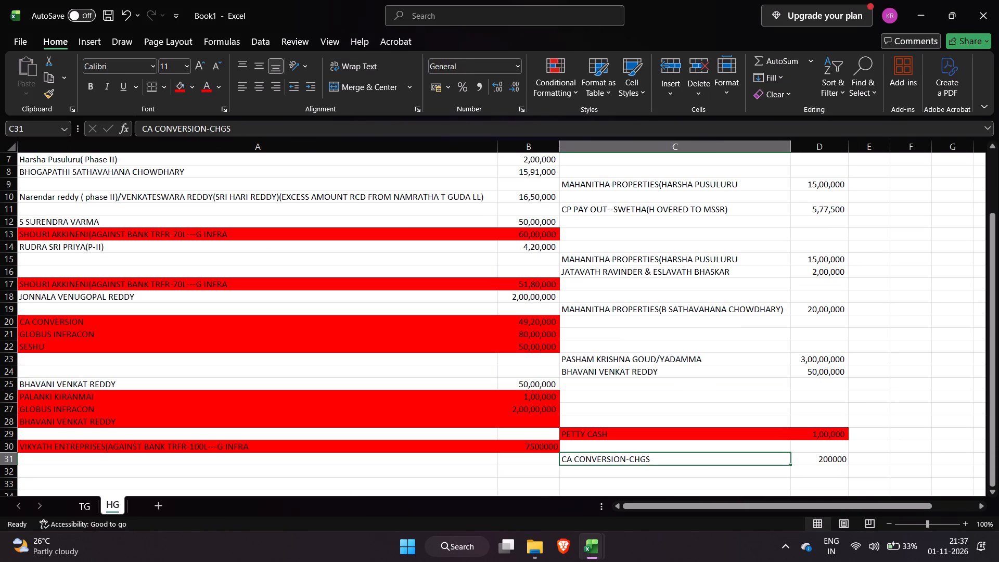
key("alt+Tab")
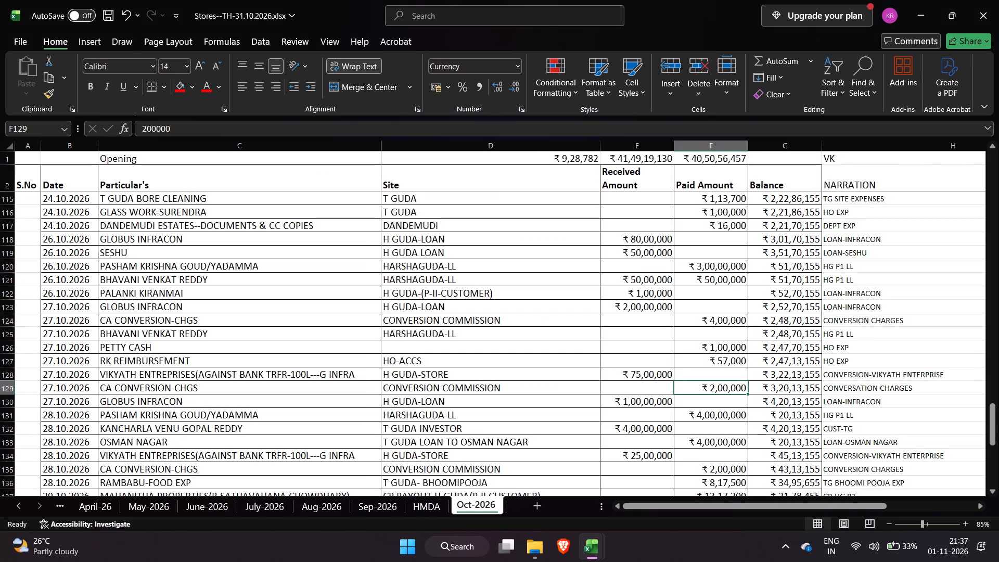
key("Left")
key("Left")
key("Left")
key("Left")
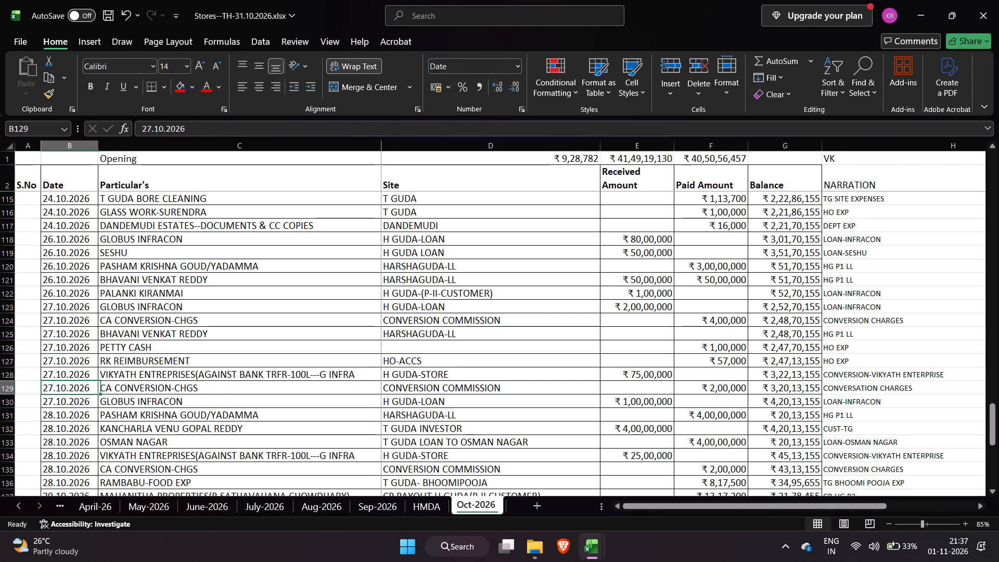
key("Right")
key("Right")
key("Right")
key("Right")
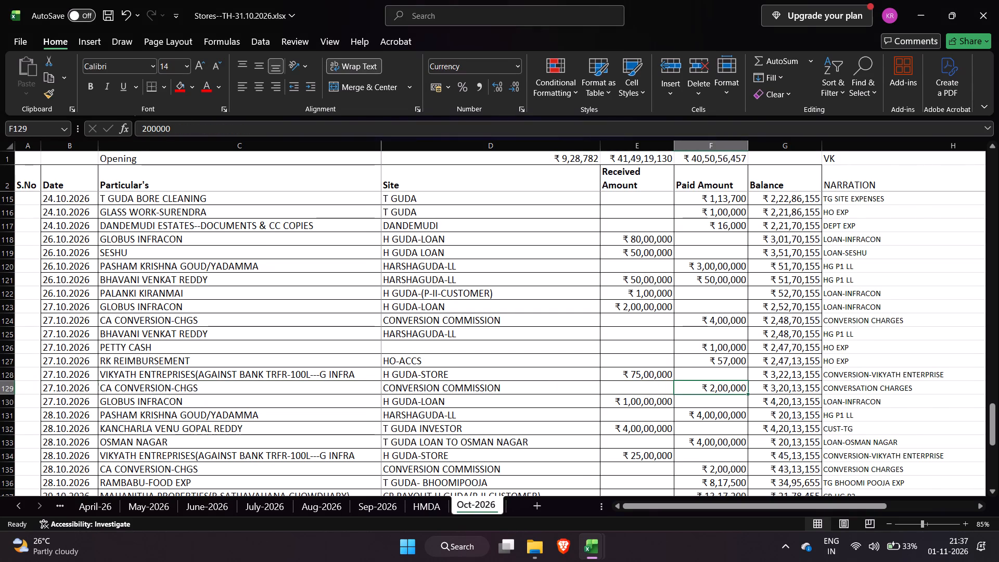
Copy the CA CONVERSION-CHGS entry from C31:D31 of the HG sheet into C69:D69 of the TG sheet.
key("alt+Tab")
key("shift+Right")
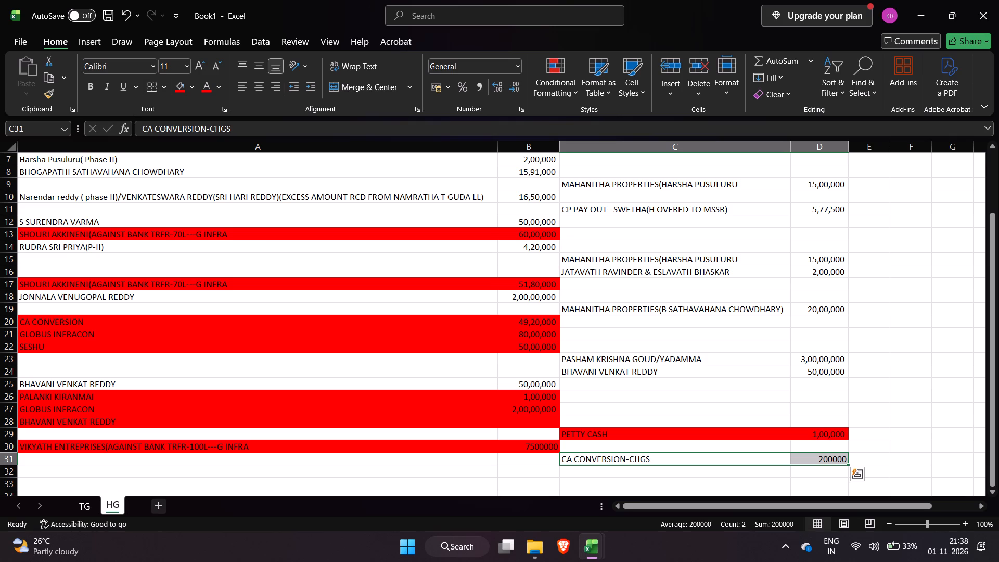
key("ctrl+c")
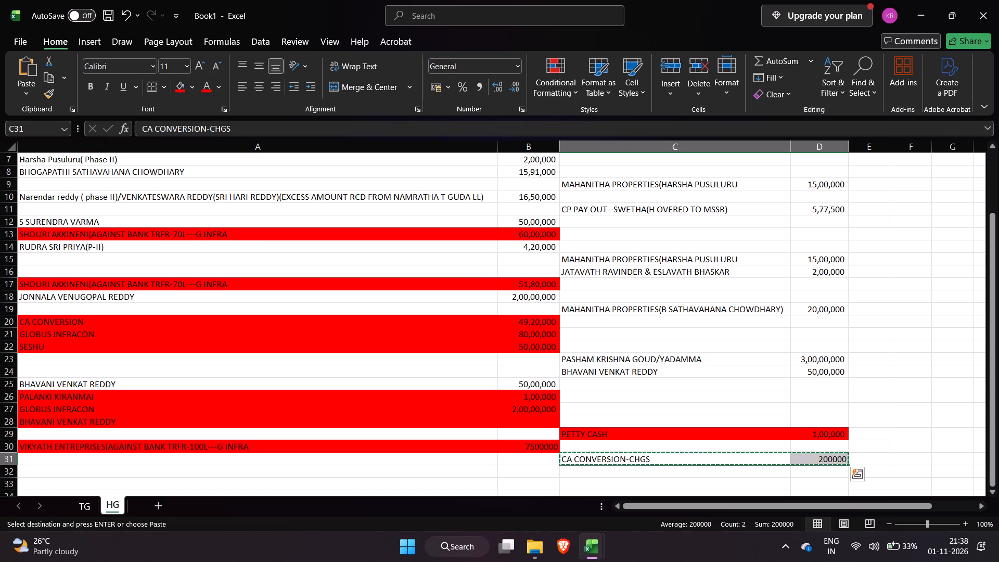
left_click(83, 502)
scroll(440, 412, "down", 1)
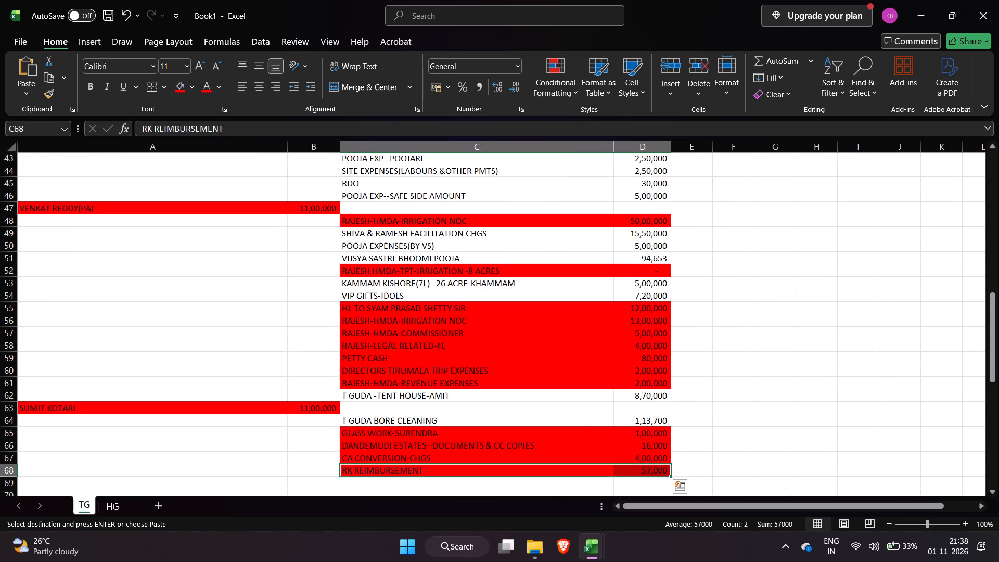
scroll(440, 412, "down", 1)
key("Down")
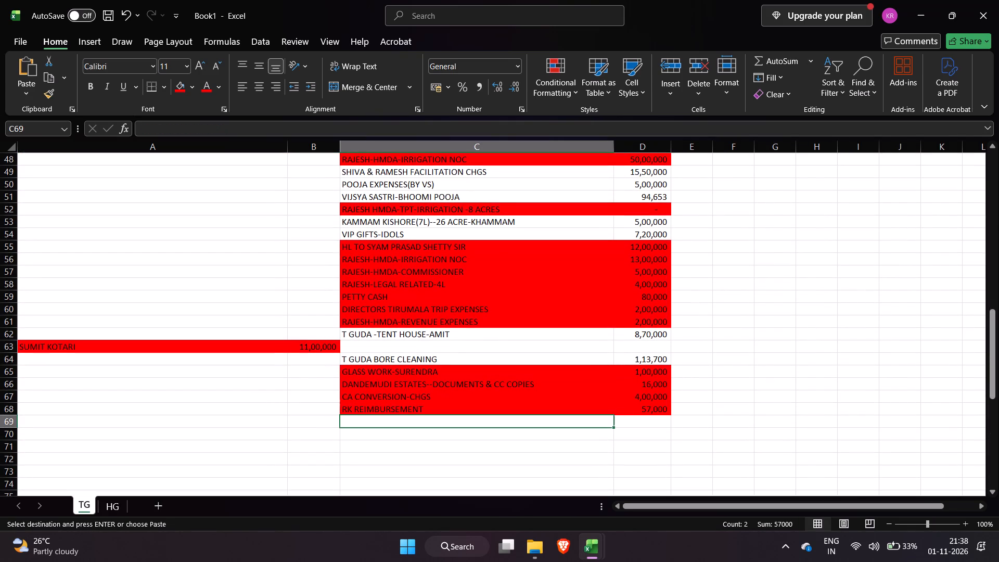
key("ctrl+v")
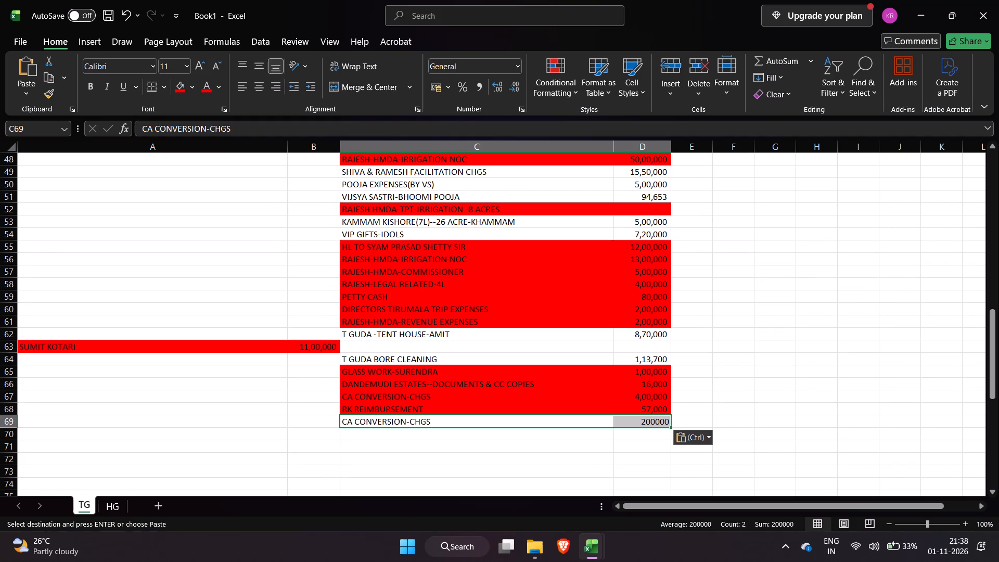
Recheck the particulars, site and paid amount of CA CONVERSION-CHGS in Oct-2026 row 129.
key("alt+Tab")
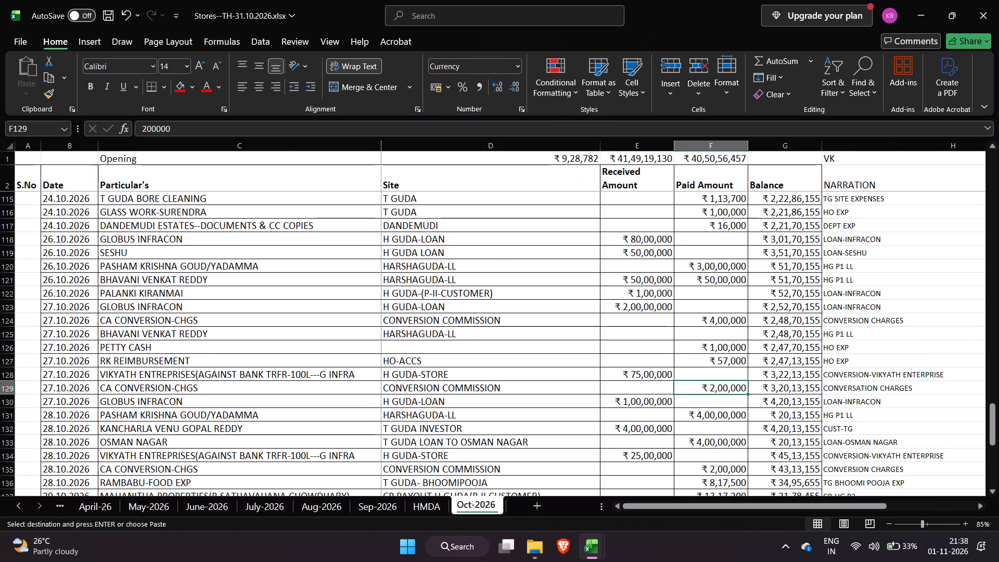
key("Left")
key("Left")
key("Left")
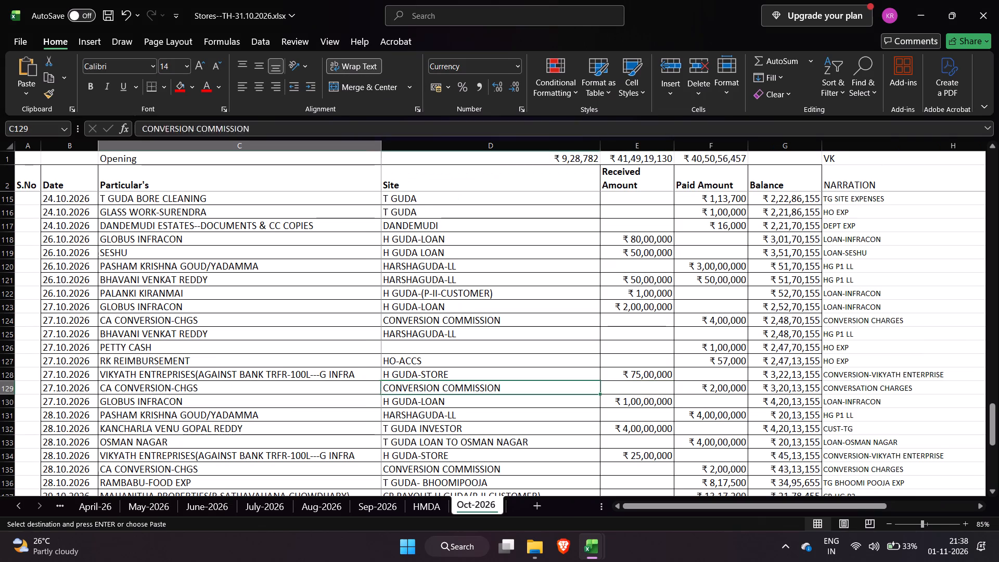
key("Right")
key("Right")
key("Right")
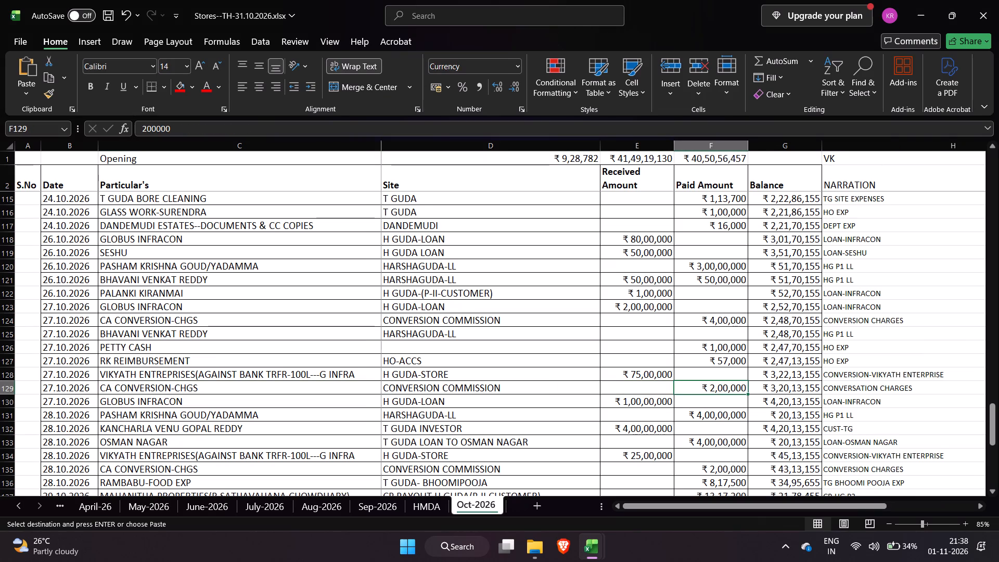
key("alt+Tab")
key("alt+Tab")
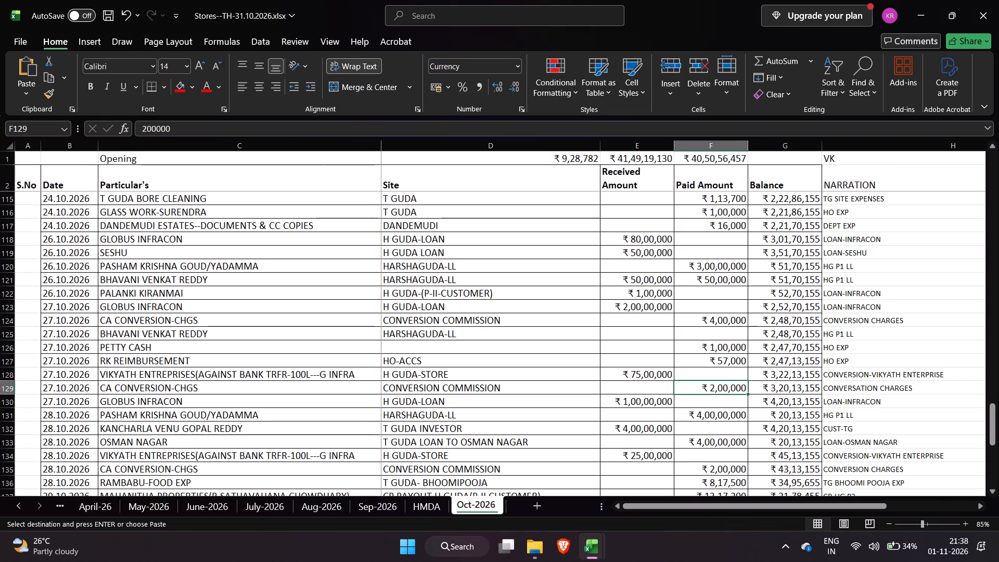
Fill the CA CONVERSION-CHGS entry in C69:D69 of the TG sheet with red.
key("alt+Tab")
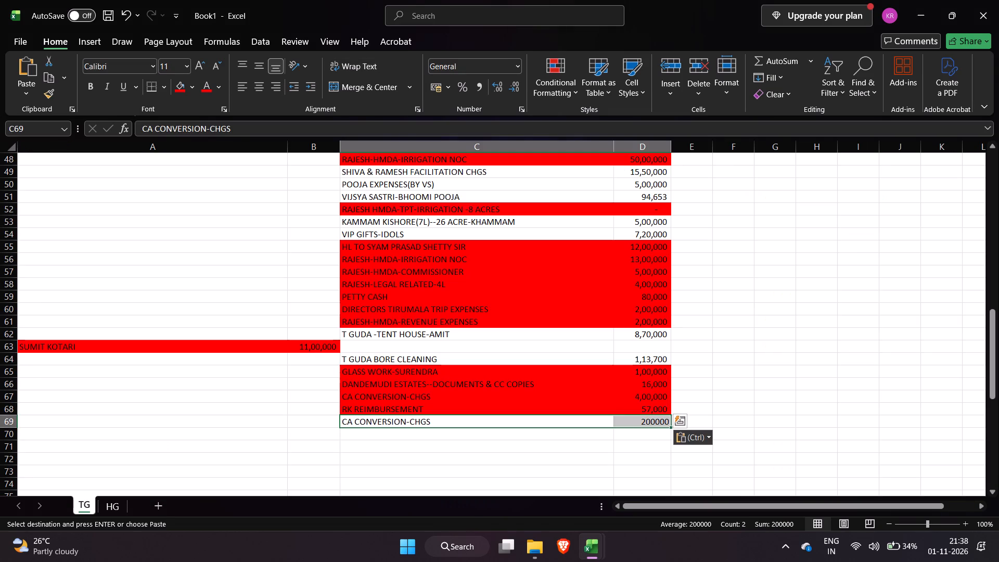
left_click(178, 89)
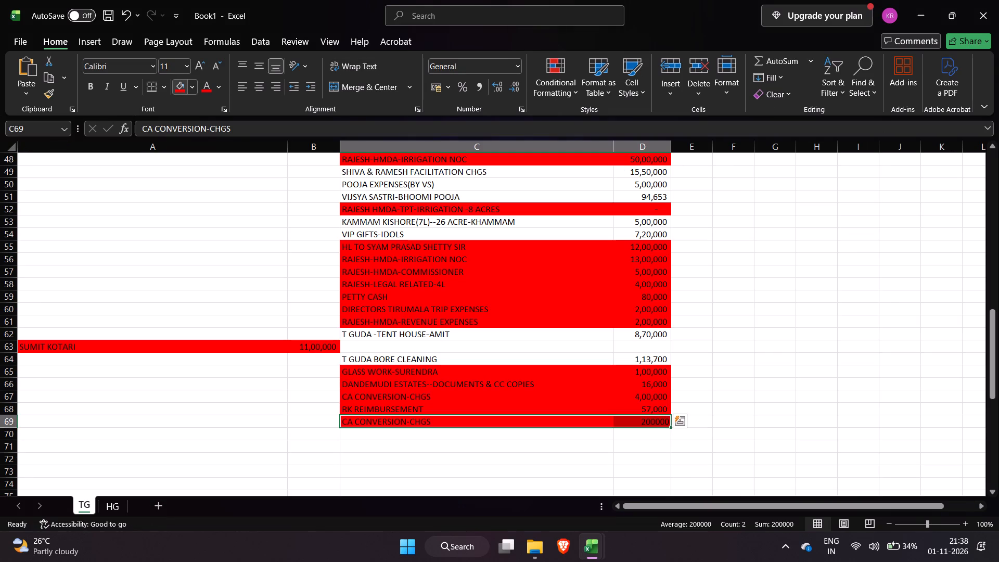
key("Down")
Check the particulars, site and received amount of GLOBUS INFRACON in Oct-2026 row 130 against the HG sheet's entries.
key("alt+Tab")
key("Left")
key("Left")
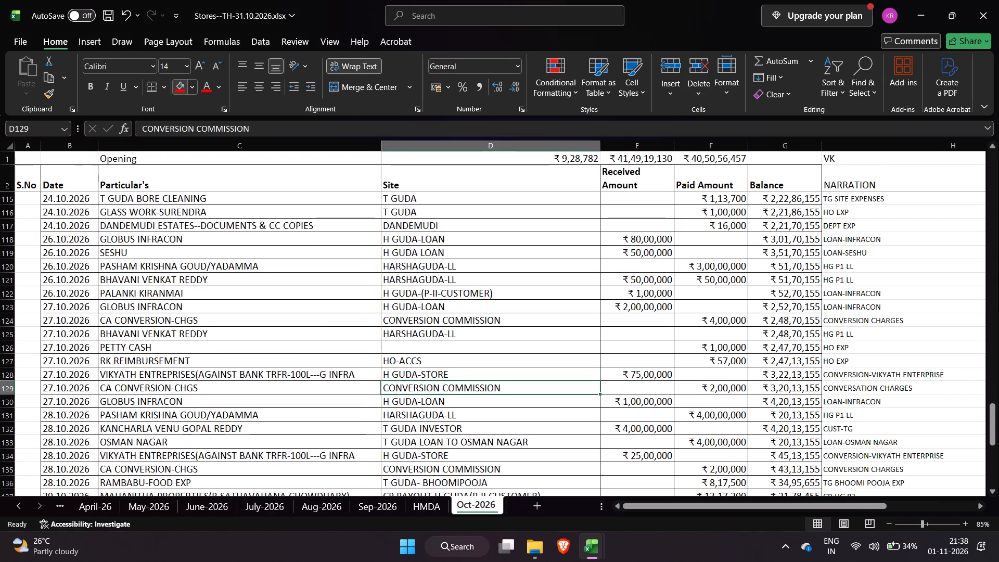
key("Down")
key("Right")
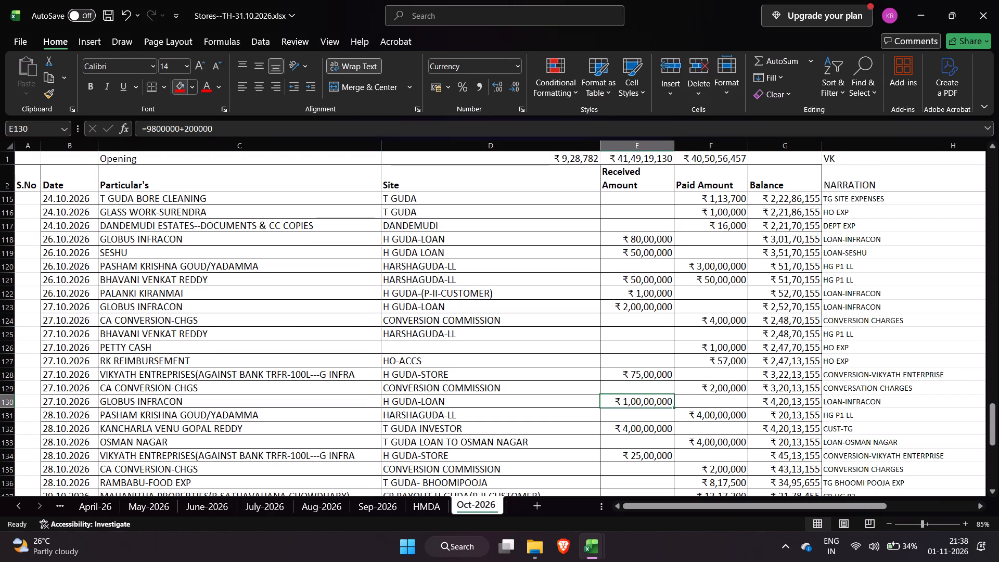
key("Left")
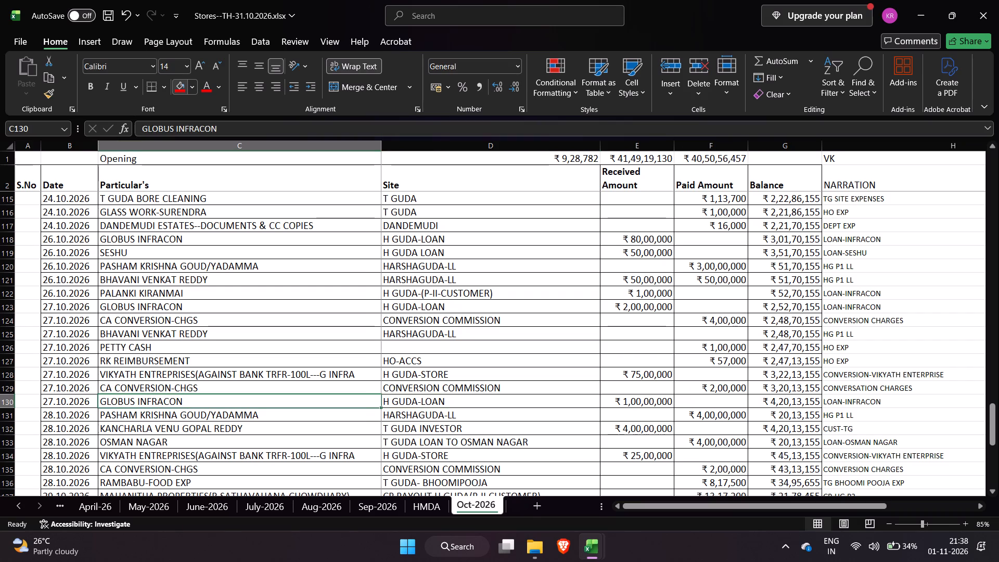
key("Right")
key("Right")
key("ctrl+c")
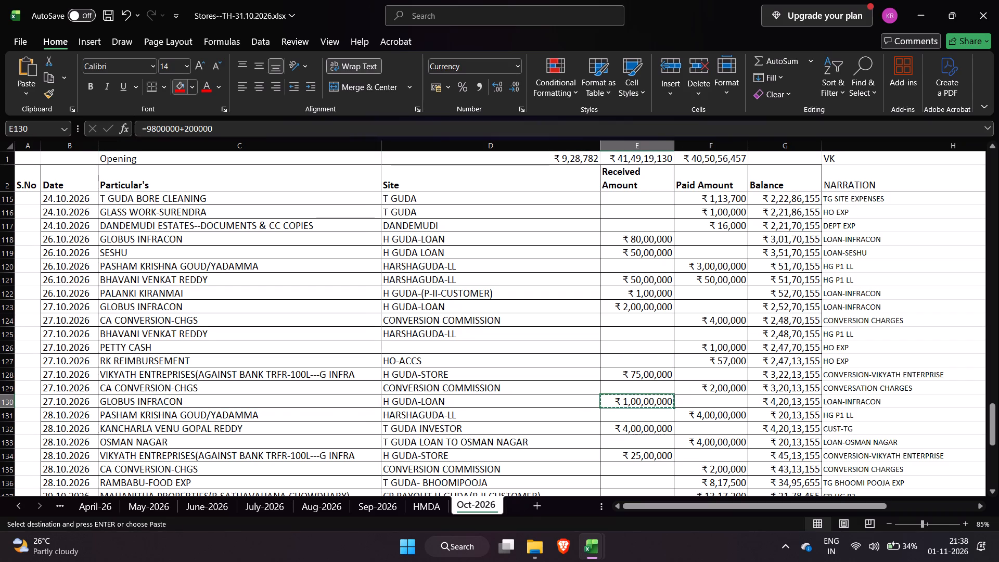
key("alt+Tab")
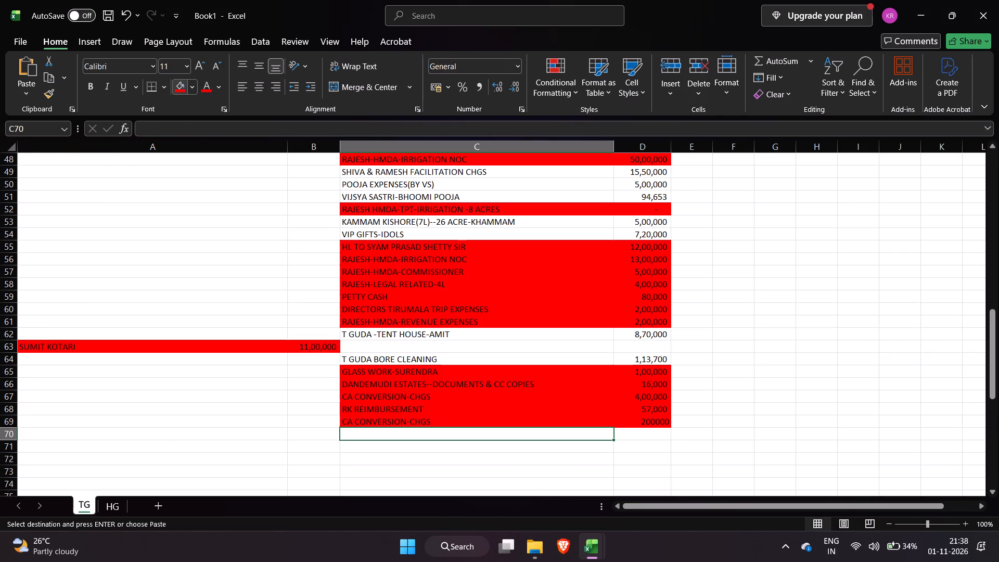
left_click(113, 509)
key("Down")
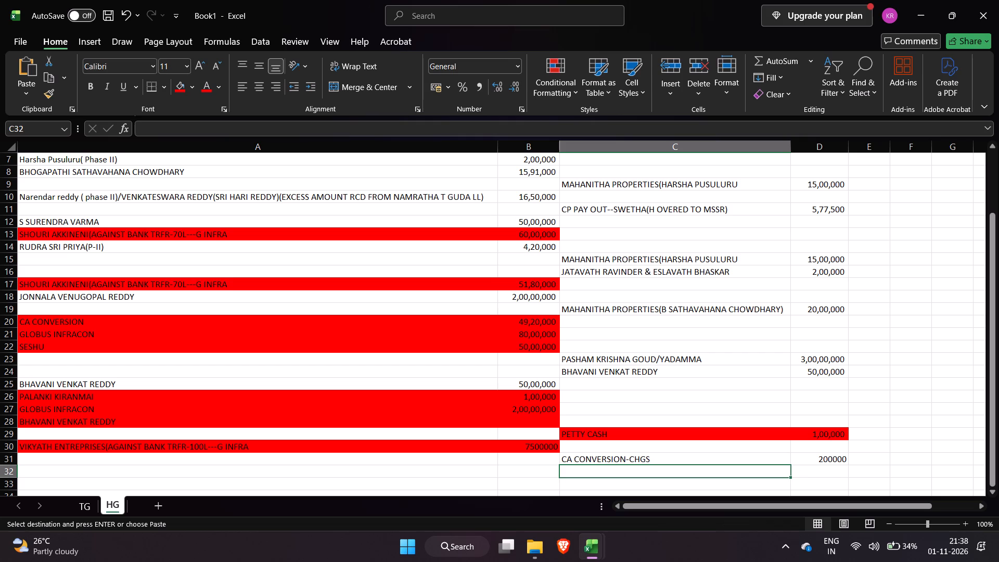
key("alt+Tab")
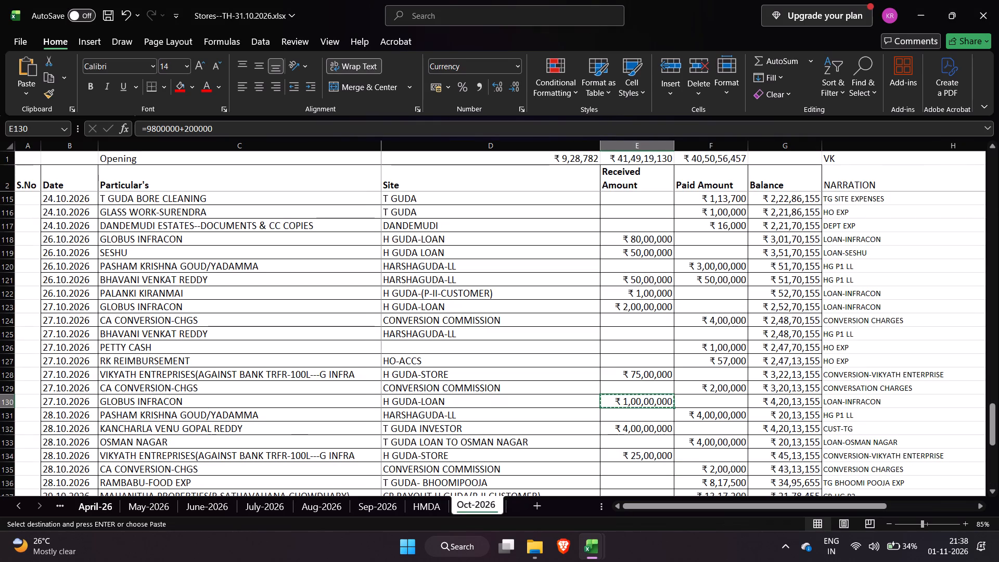
key("alt+Tab")
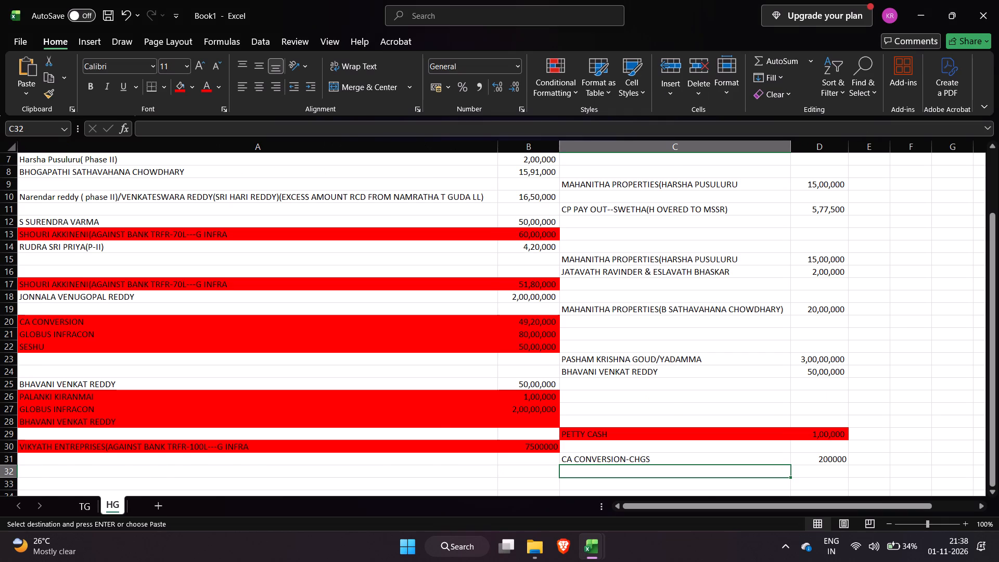
key("alt+Tab")
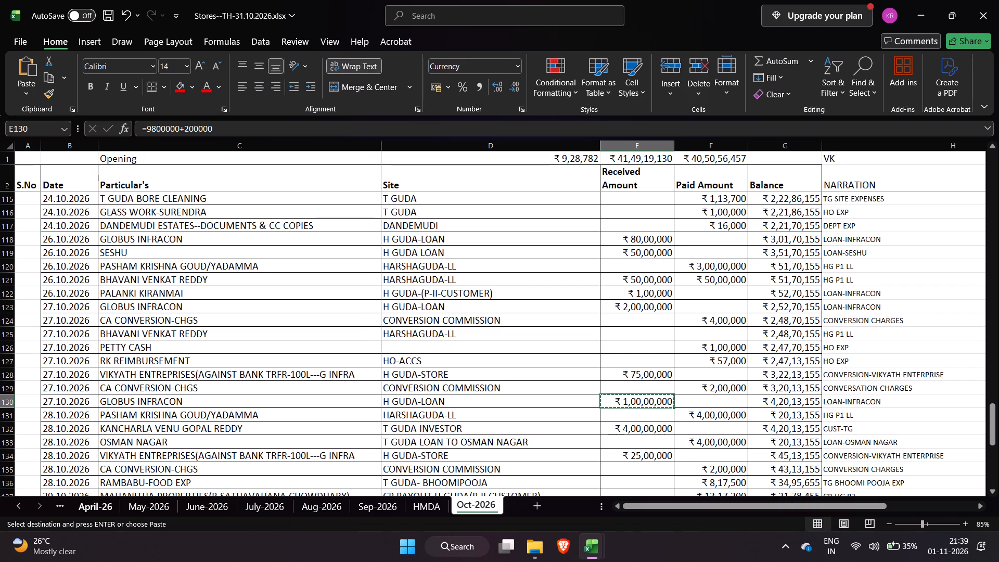
key("alt+Tab")
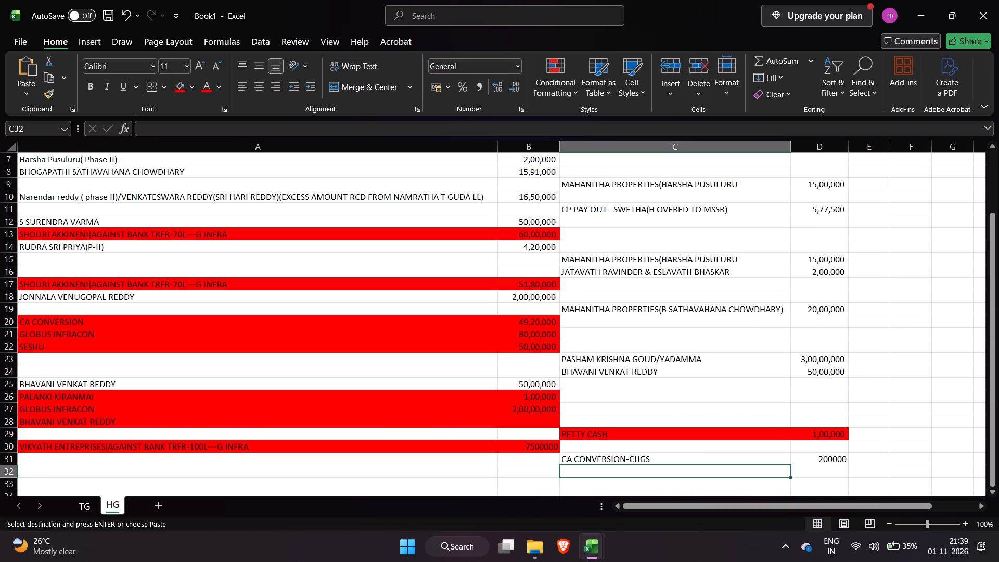
key("alt+Tab")
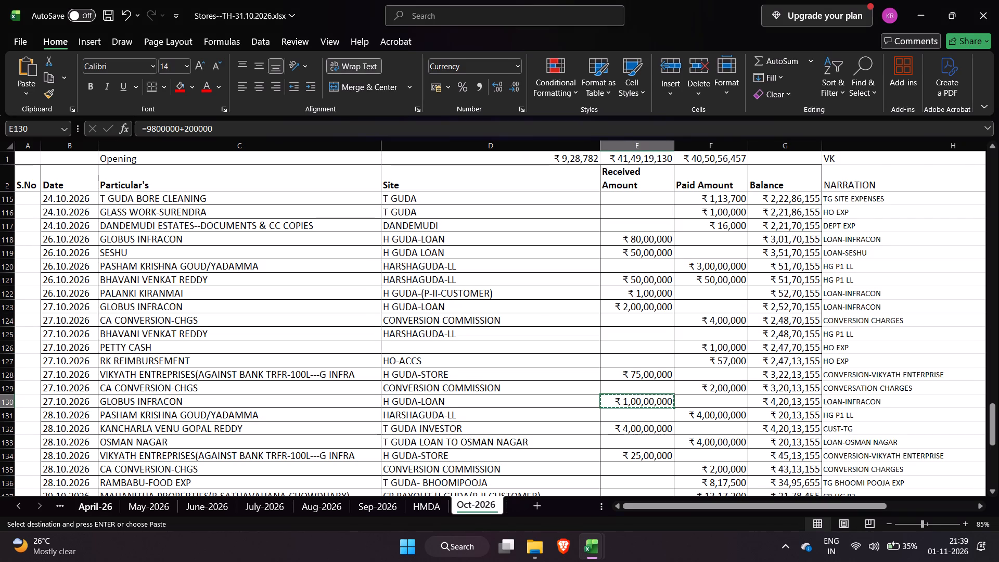
key("Left")
key("Left")
key("Right")
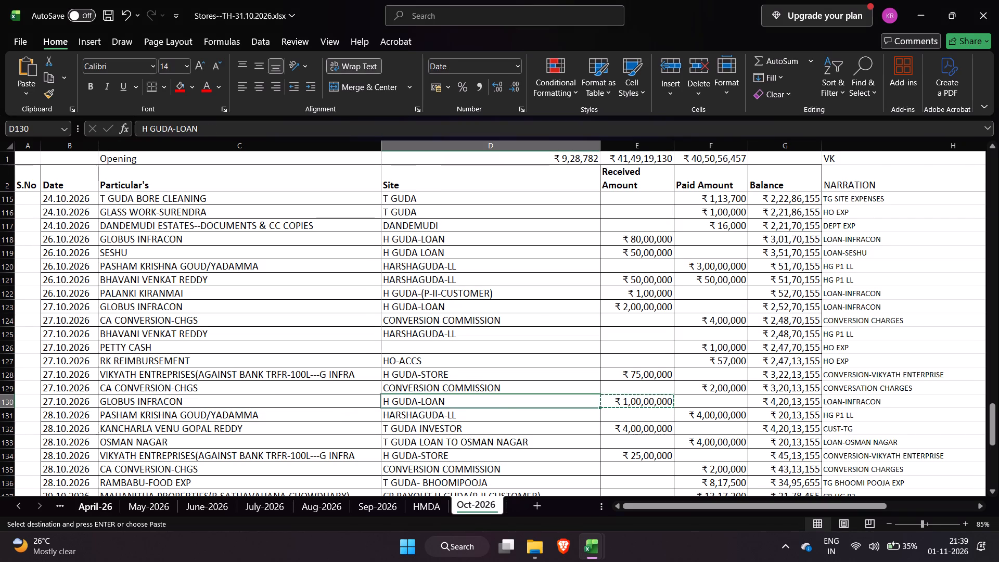
Copy the GLOBUS INFRACON received amount of 10000000 from Oct-2026 E130 into B32 of the HG sheet as values only.
key("Right")
key("ctrl+c")
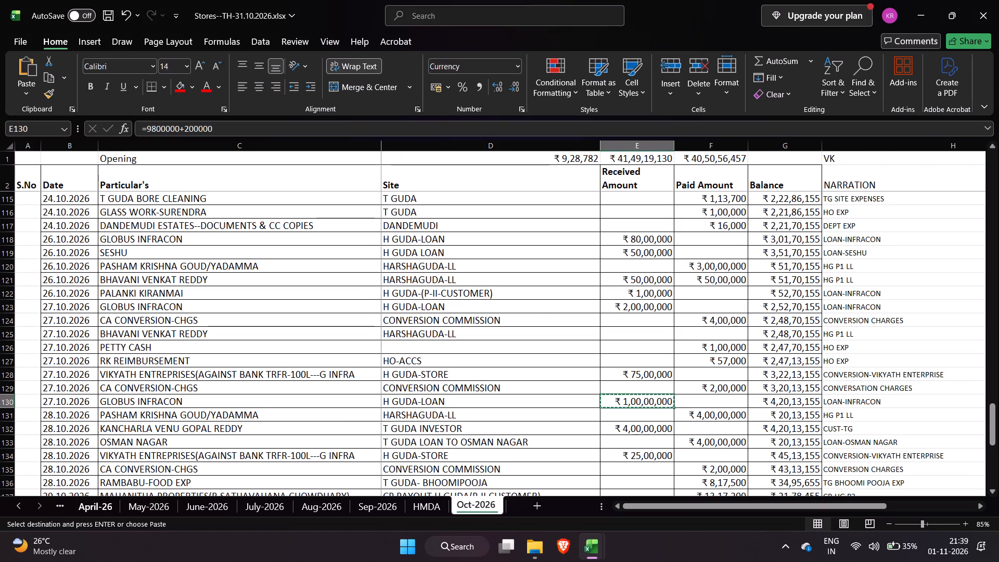
key("alt+Tab")
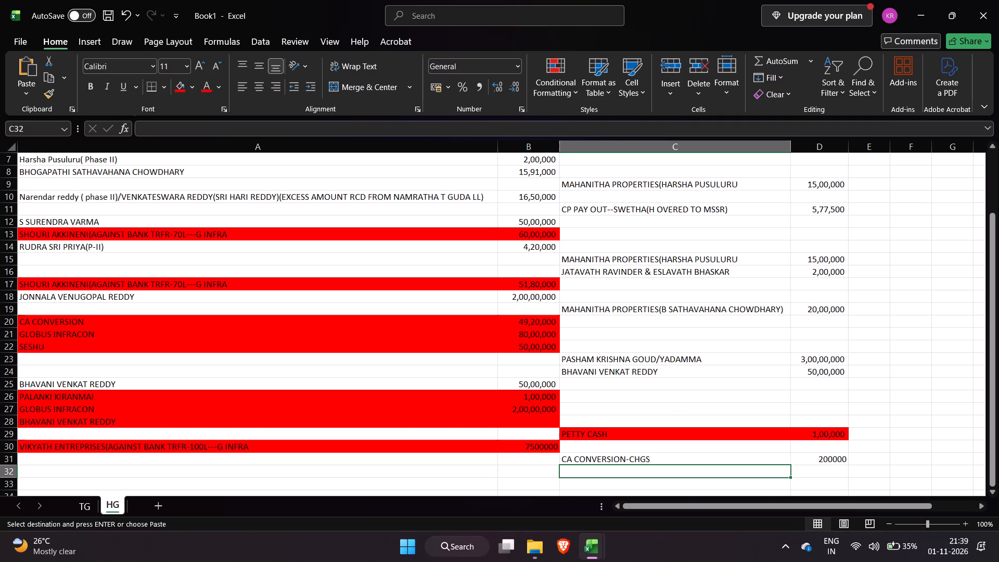
key("Left")
key("alt+Tab")
key("alt+Tab")
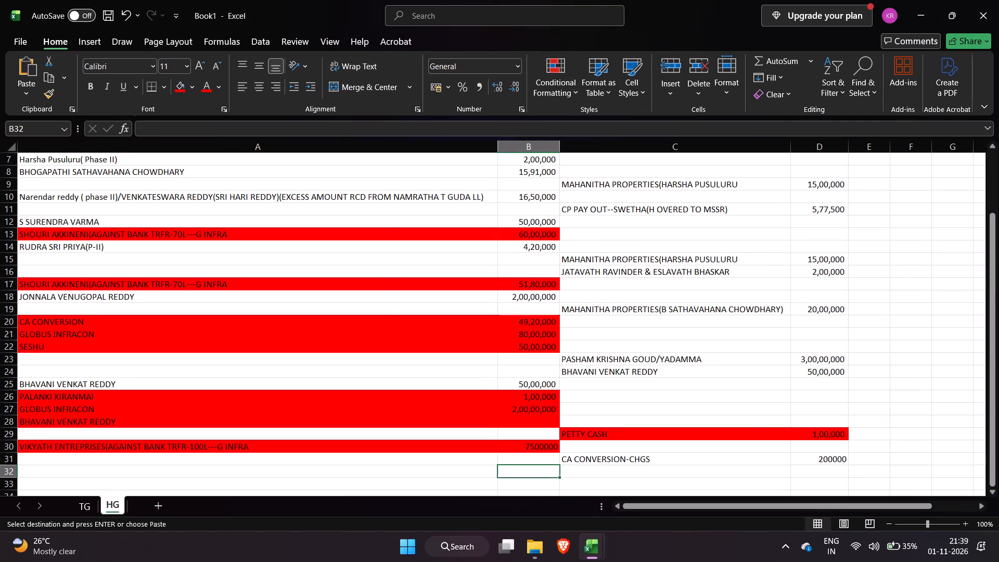
key("ctrl+alt+v")
key("Down")
key("Down")
key("Return")
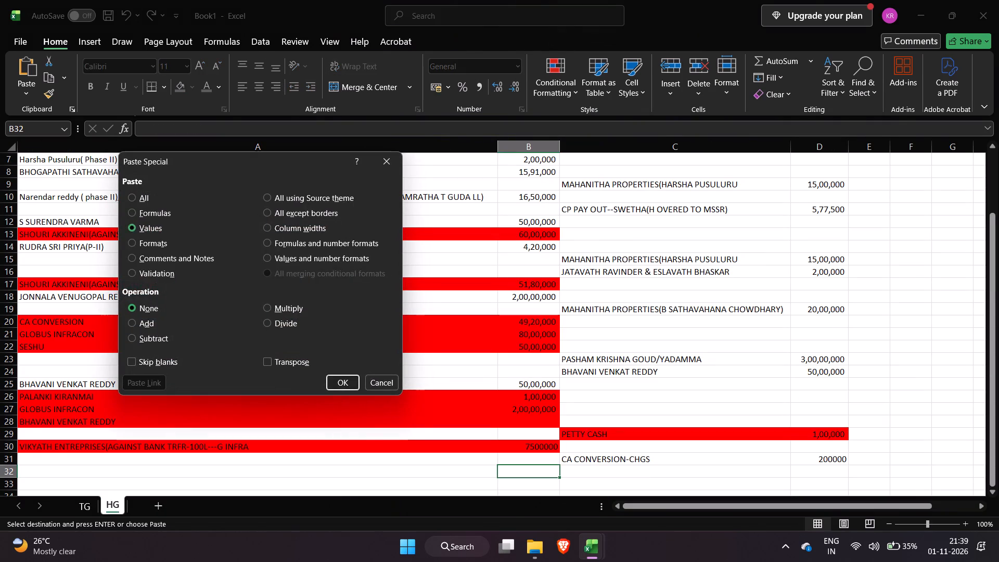
Copy the particulars GLOBUS INFRACON from Oct-2026 C130 into A32 of the HG sheet as values only.
key("Left")
key("alt+Tab")
key("Left")
key("Left")
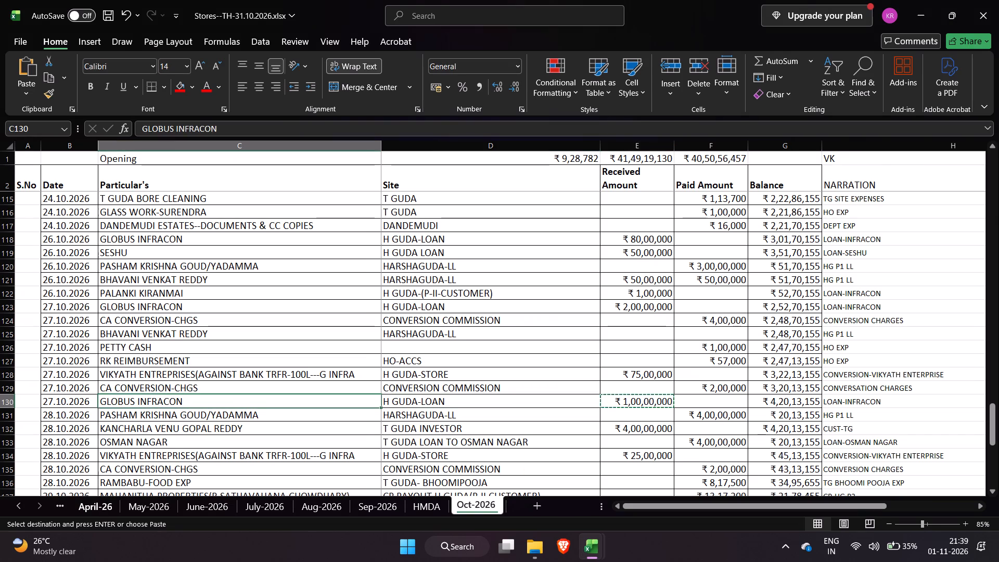
key("ctrl+c")
key("alt+Tab")
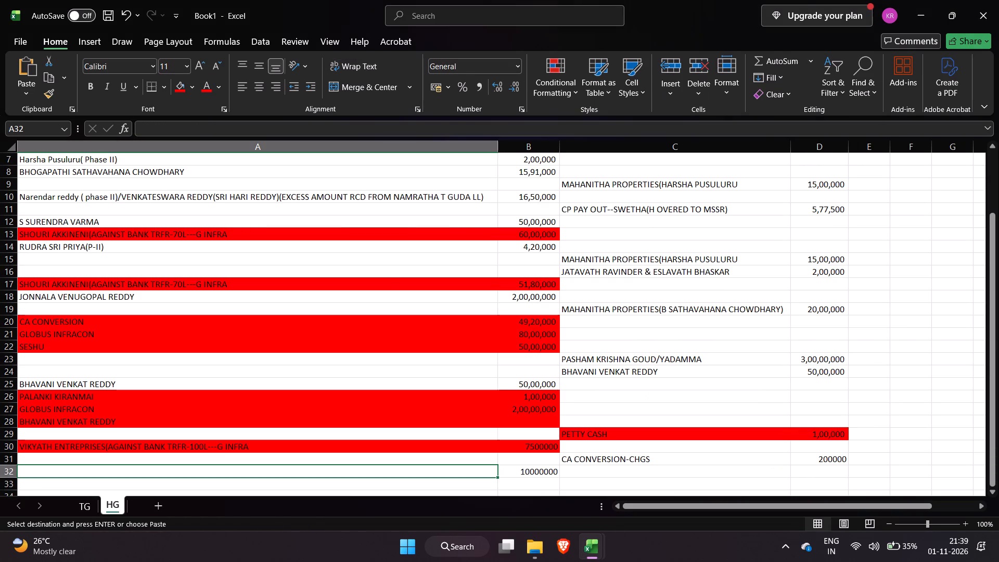
key("ctrl+alt+v")
key("Down")
key("Down")
key("Return")
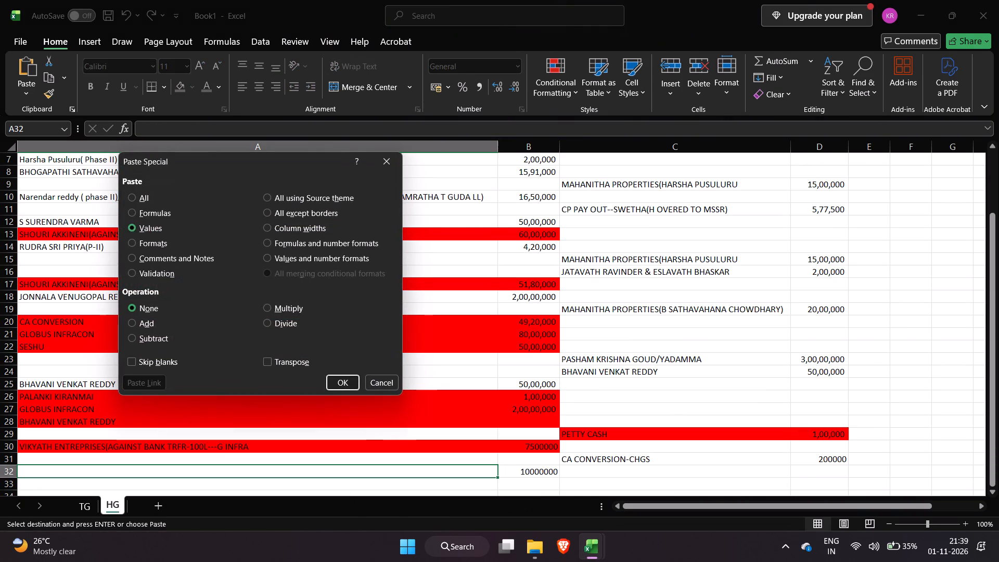
Copy the paid amount of 40000000 from Oct-2026 F131 into D33 of the HG sheet as values only.
key("alt+Tab")
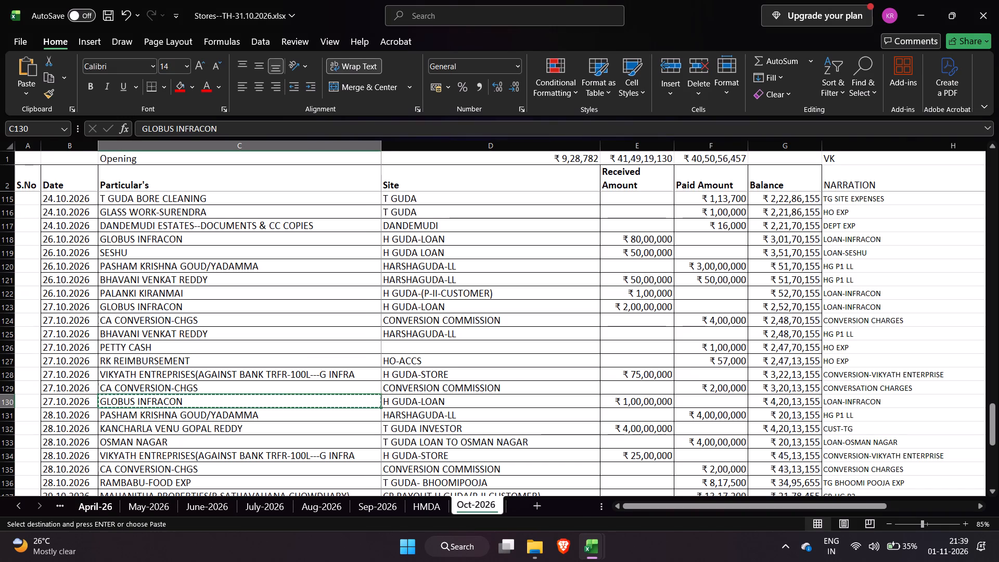
key("Down")
key("Right")
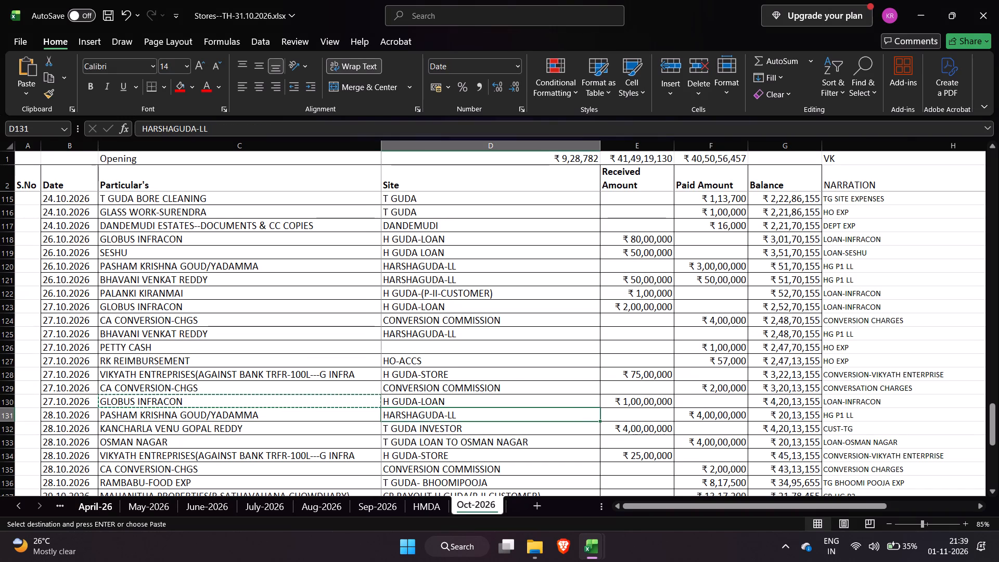
key("Right")
key("Right")
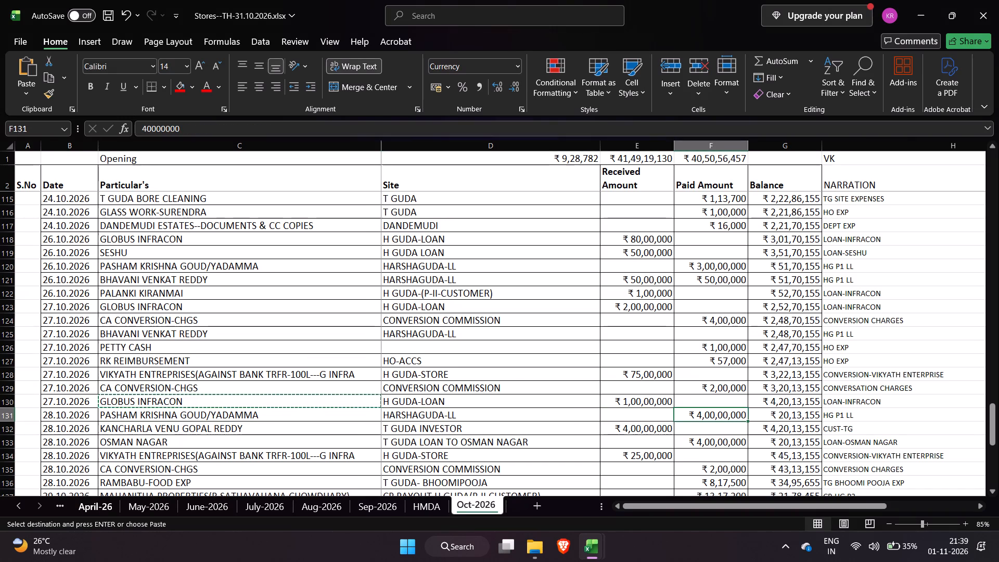
key("ctrl+c")
key("alt+Tab")
key("Right")
key("Down")
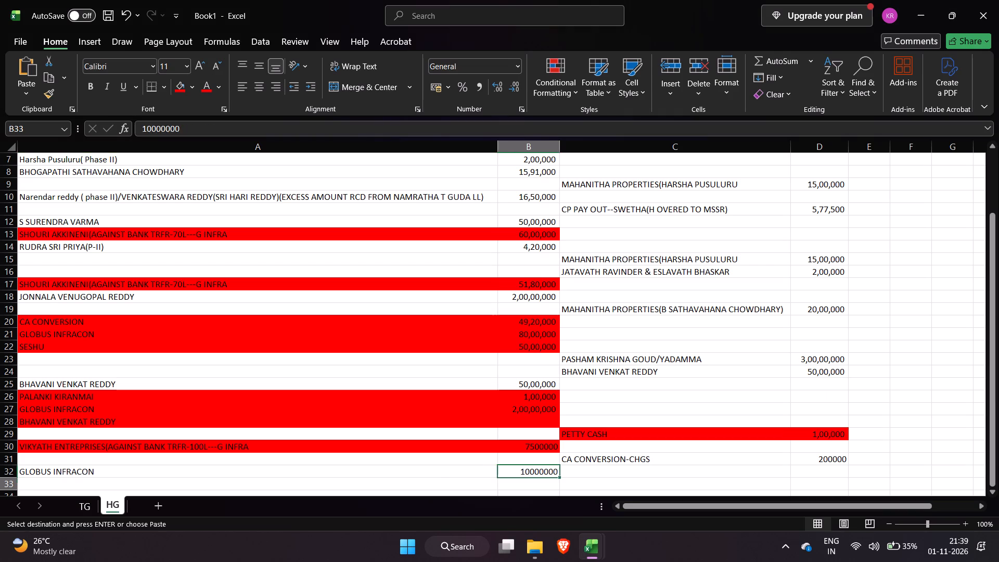
key("Right")
key("Right")
key("ctrl+alt+v")
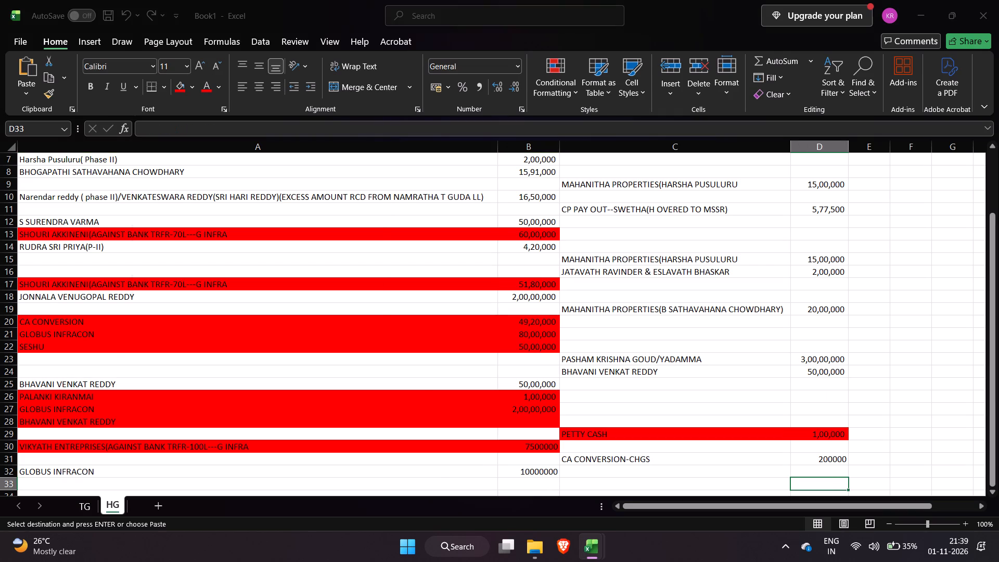
key("Down")
key("Down")
key("Return")
Copy the payee particulars from Oct-2026 C131 into C33 of the HG sheet as values only.
key("Left")
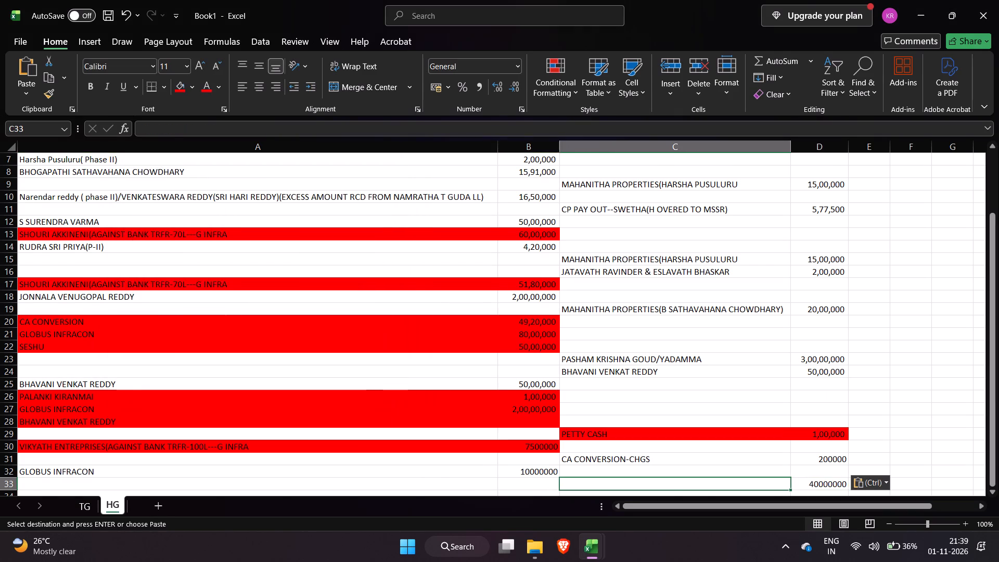
key("alt+Tab")
key("Left")
key("Left")
key("Left")
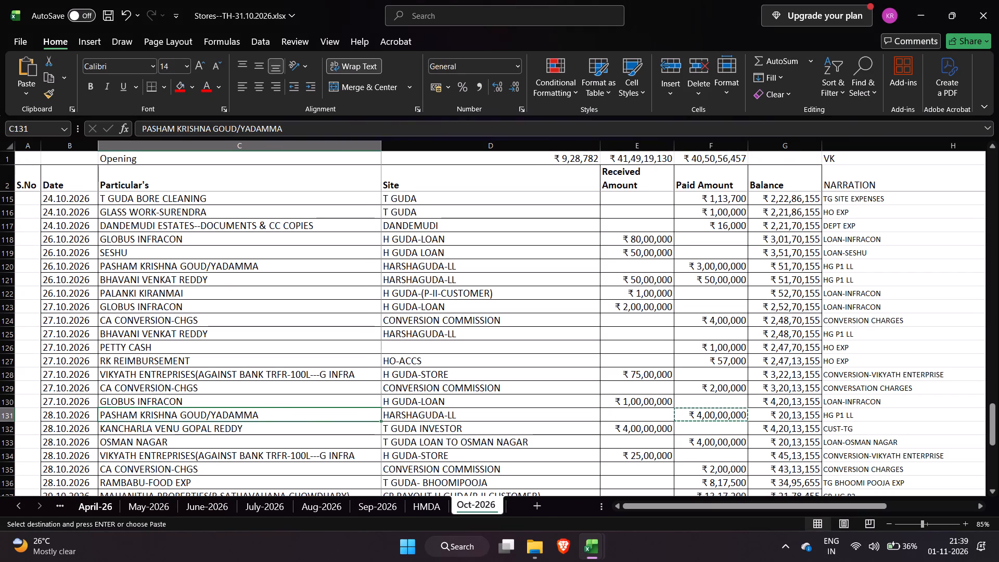
key("ctrl+c")
key("alt+Tab")
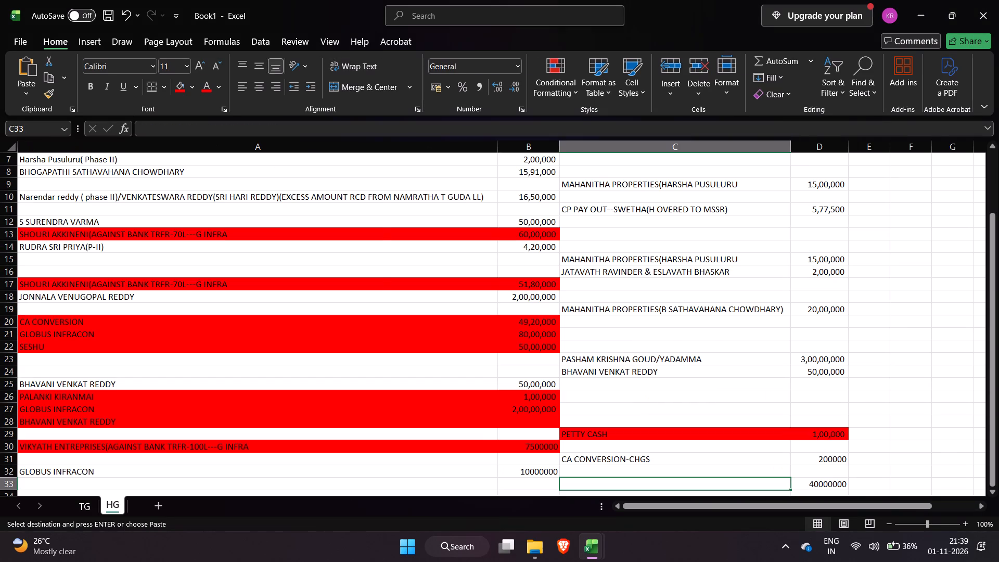
key("ctrl+alt+v")
key("Down")
key("Down")
key("Return")
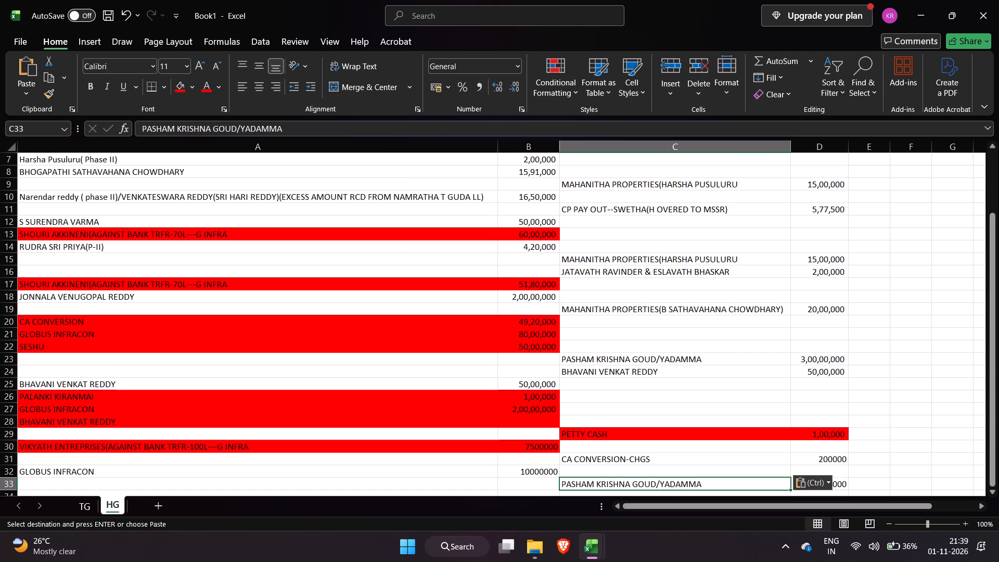
Copy the T GUDA INVESTOR received amount of 4,00,00,000 from Oct-2026 E132 into B70 of the TG sheet as values only.
key("alt+Tab")
key("Down")
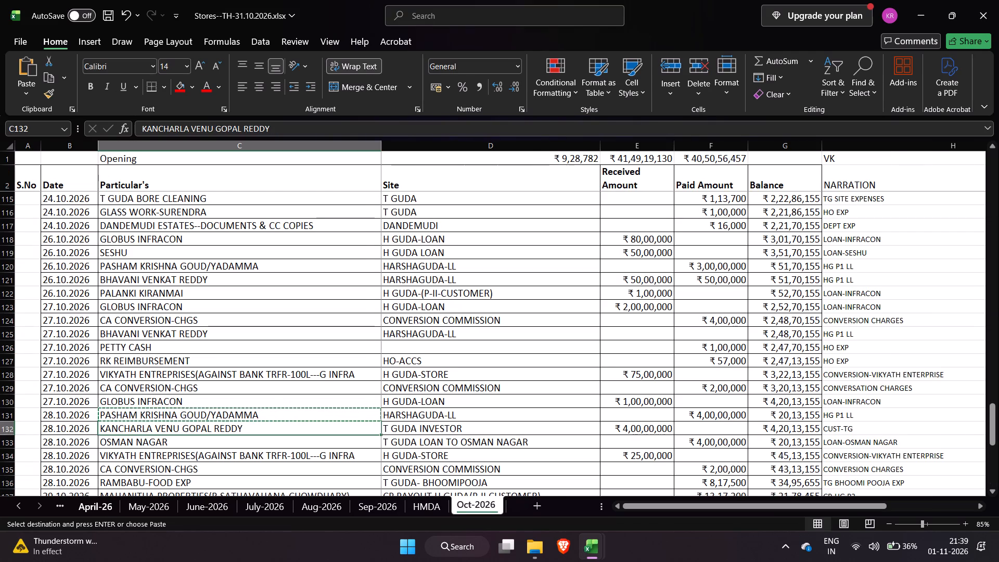
key("Right")
key("Right")
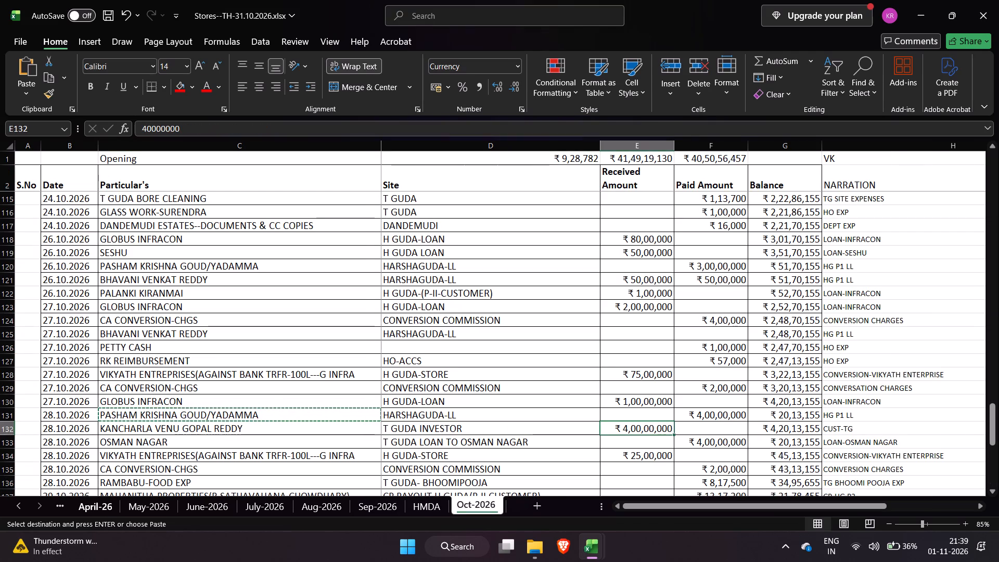
key("ctrl+c")
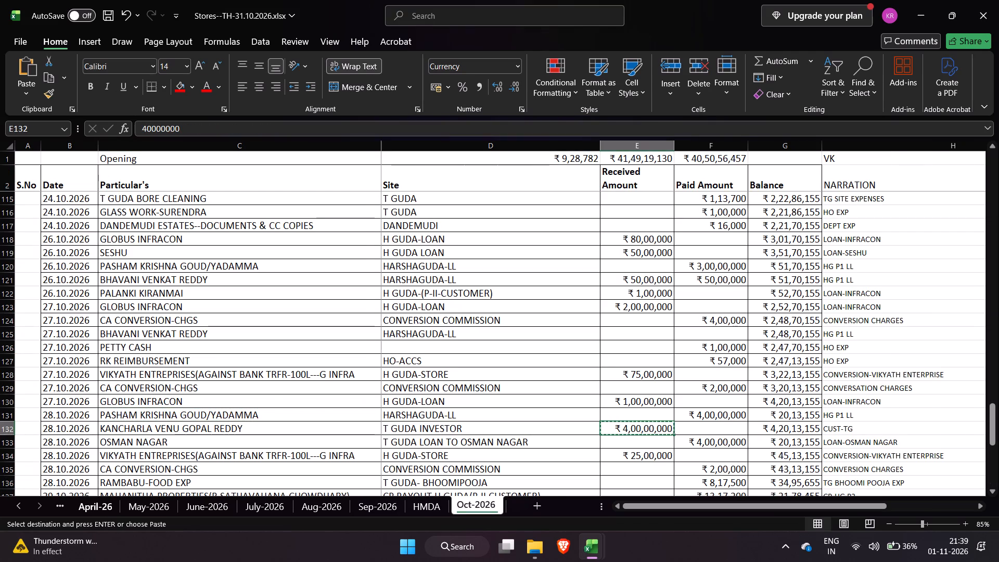
key("alt+Tab")
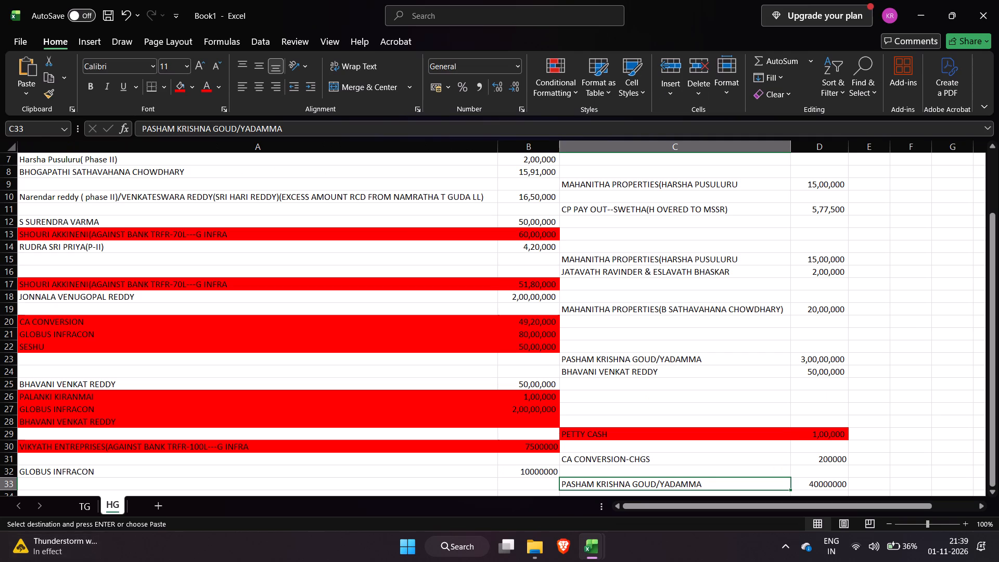
left_click(80, 506)
key("Left")
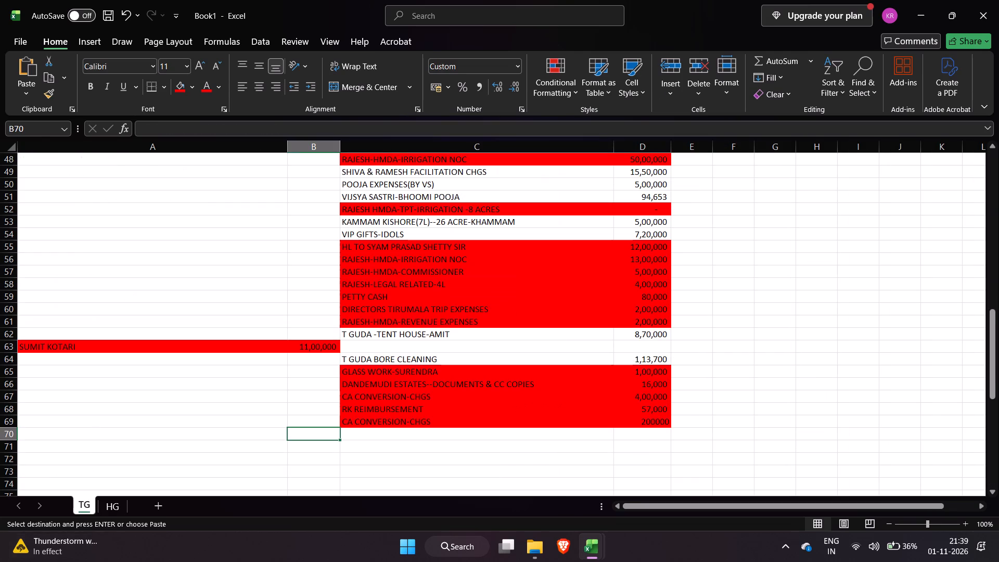
key("ctrl+alt+v")
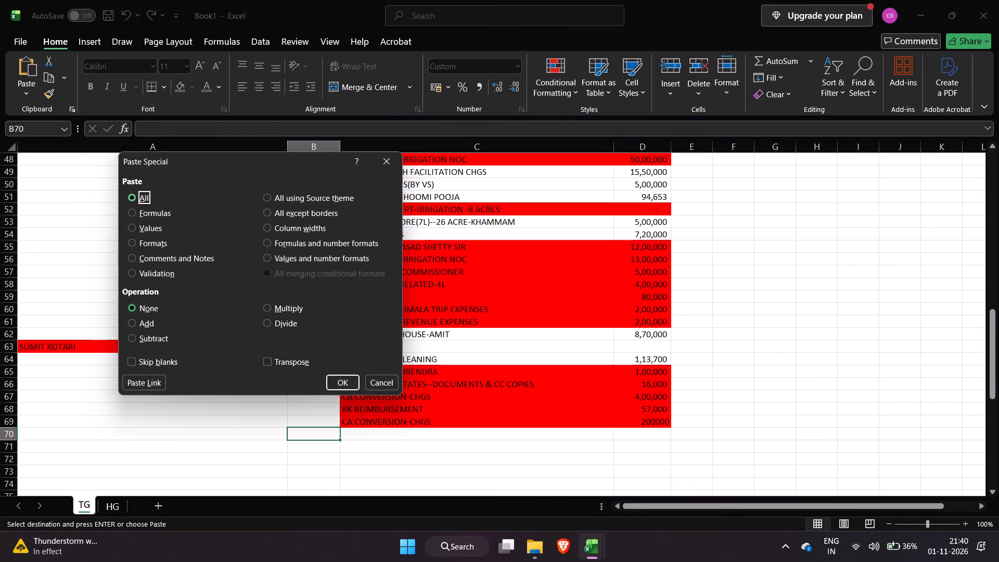
key("Down")
key("Down")
key("Return")
Copy the payee particulars from Oct-2026 C132 into A70 of Book1's TG sheet as values only.
key("Left")
key("alt+Tab")
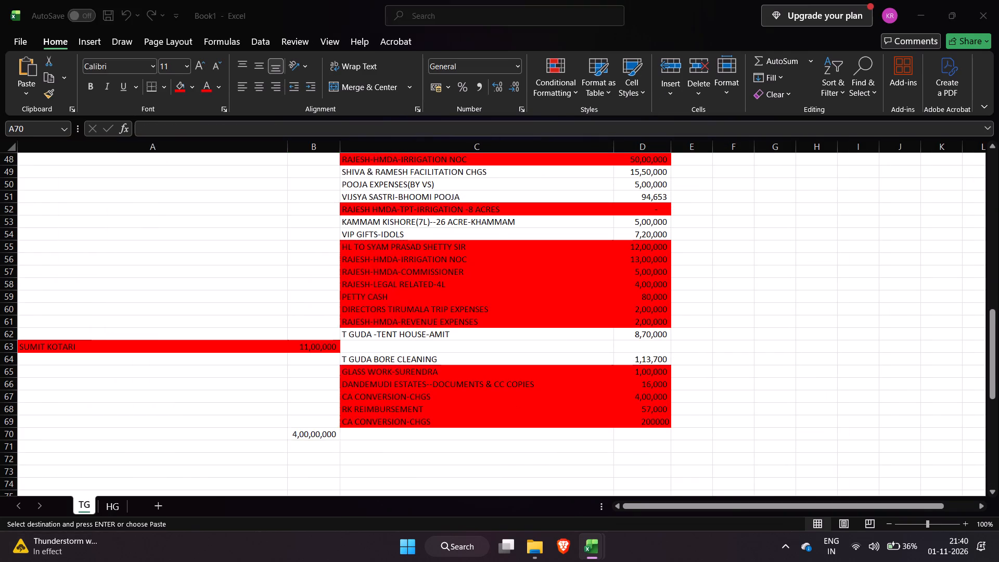
key("Left")
key("Left")
key("ctrl+c")
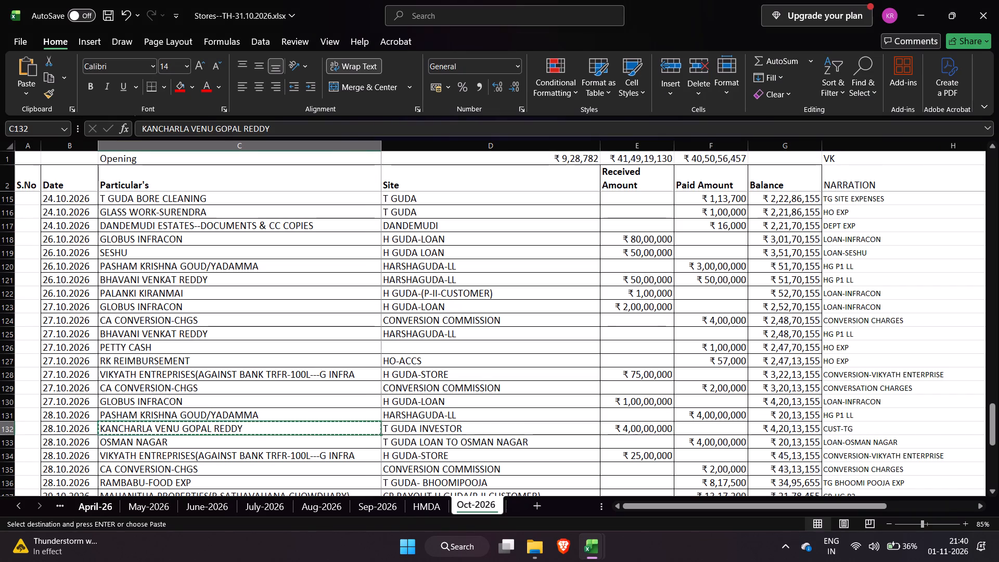
key("alt+Tab")
key("ctrl+alt+v")
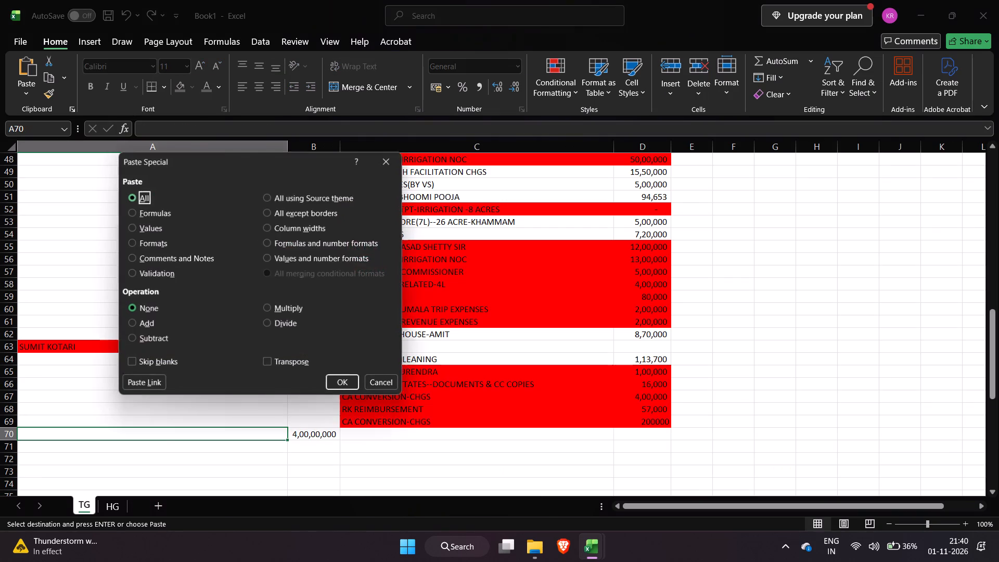
key("Down")
key("Down")
key("Return")
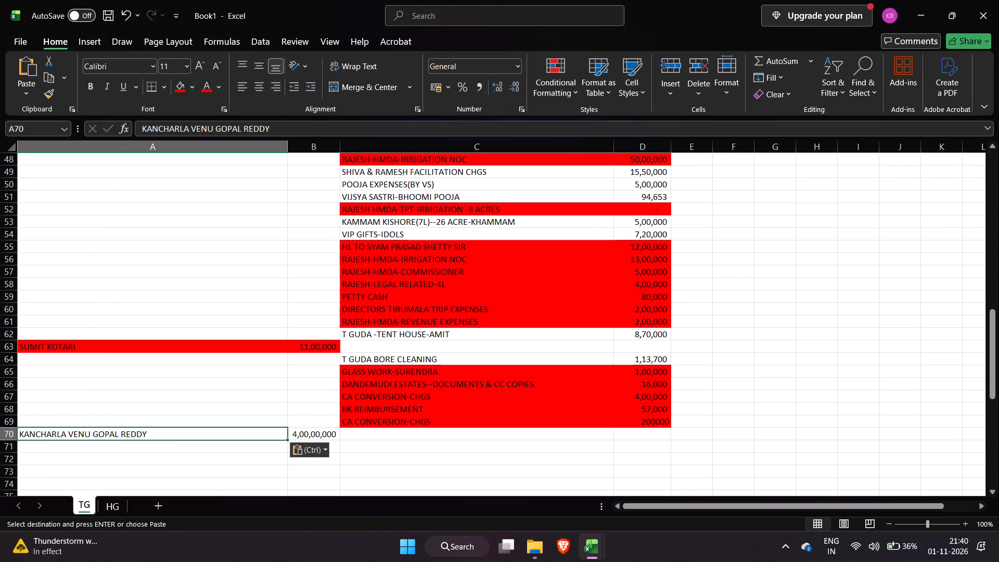
Examine the amounts in rows 131 and 132 of Oct-2026 alongside the row 70 entry of the TG sheet.
key("alt+Tab")
key("Right")
key("Right")
key("Right")
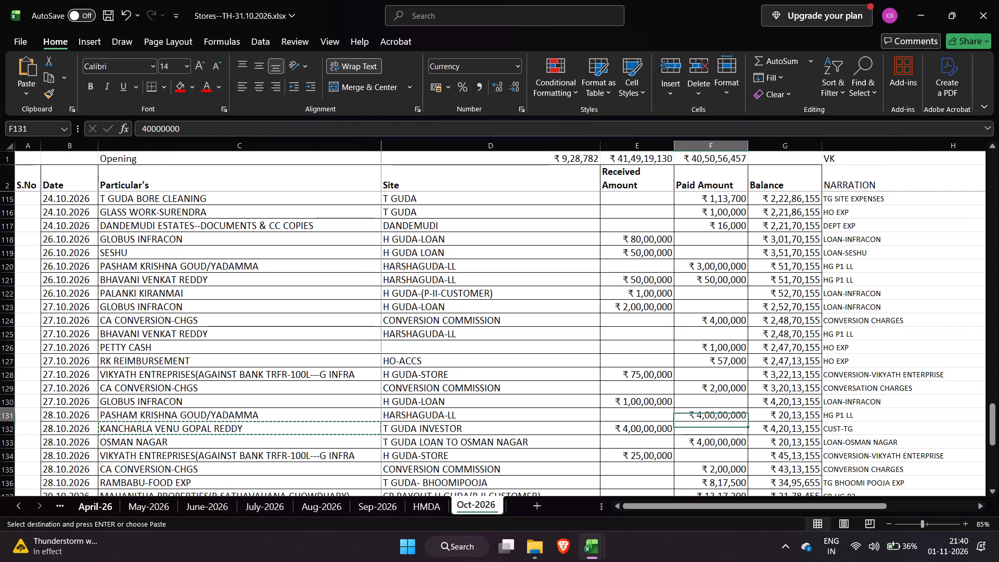
key("alt+Tab")
left_click(80, 506)
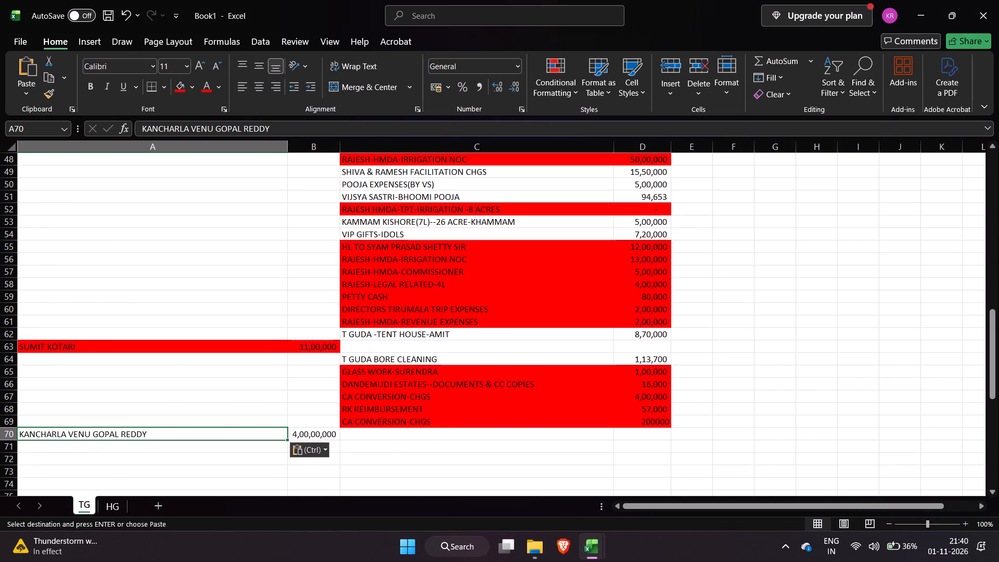
key("alt+Tab")
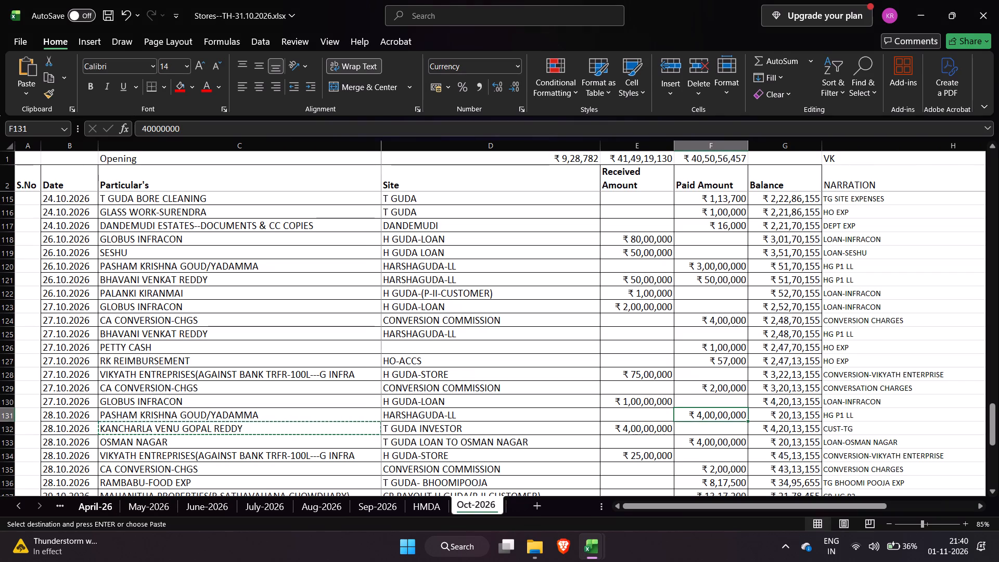
key("Down")
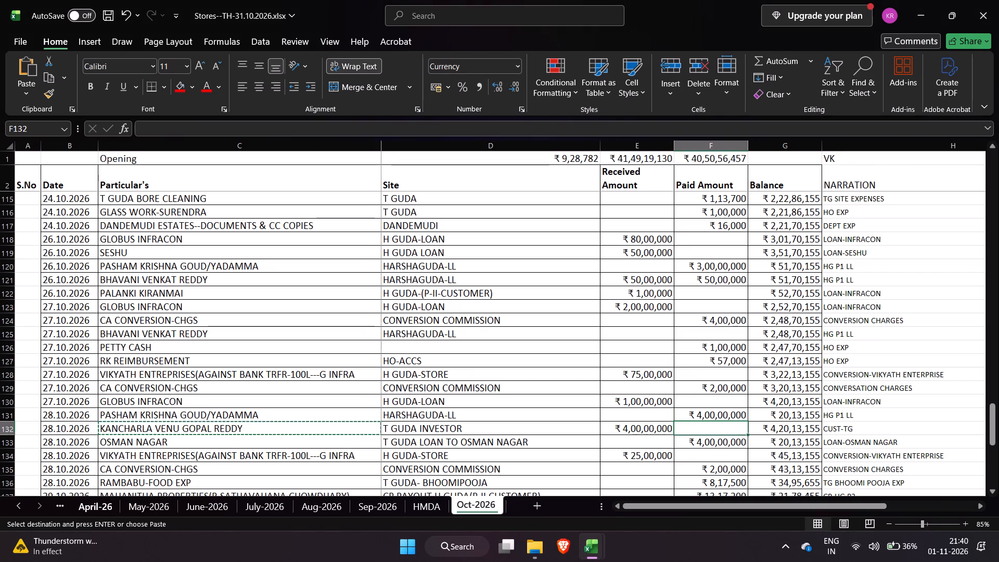
key("Left")
Fill the T GUDA INVESTOR receipt entry in A70:B70 of the TG sheet with red.
key("alt+Tab")
key("Right")
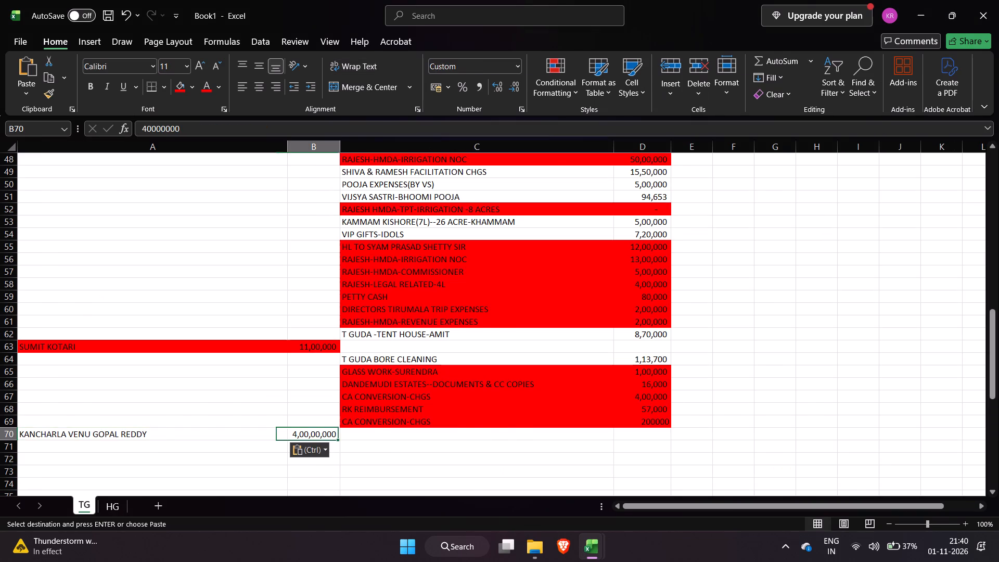
key("alt+Tab")
key("Right")
key("Right")
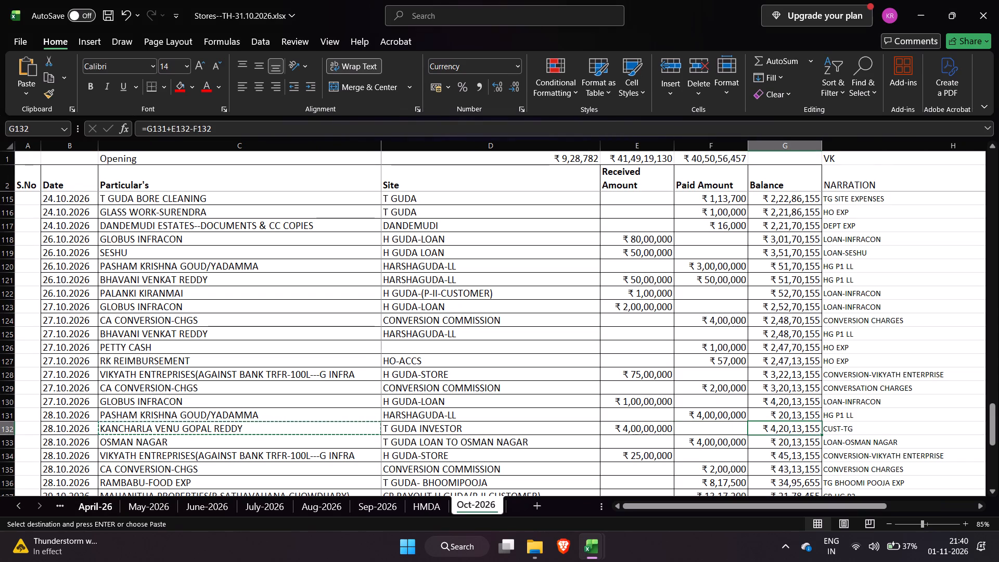
key("Left")
key("Left")
key("alt+Tab")
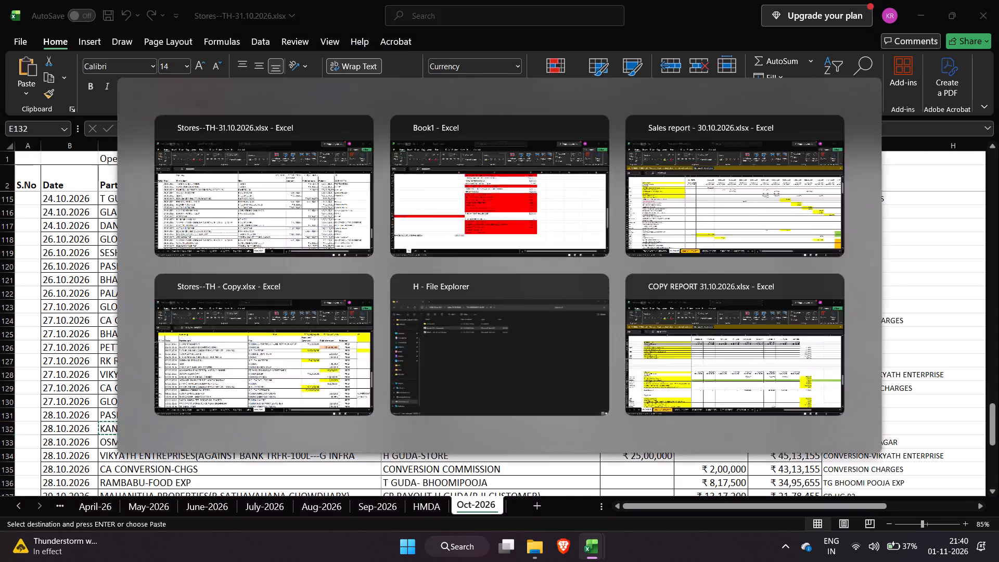
key("shift+Left")
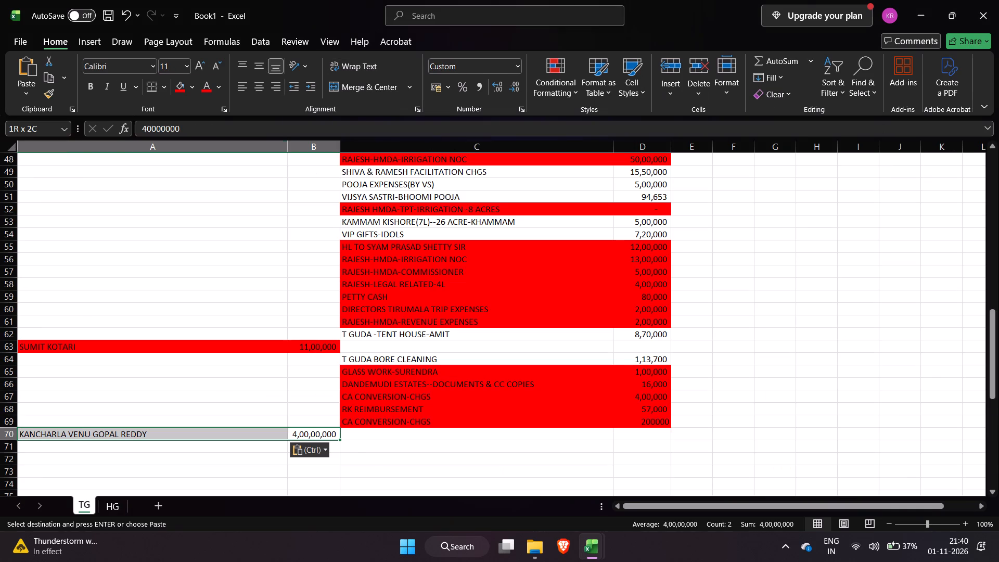
left_click(178, 92)
key("Down")
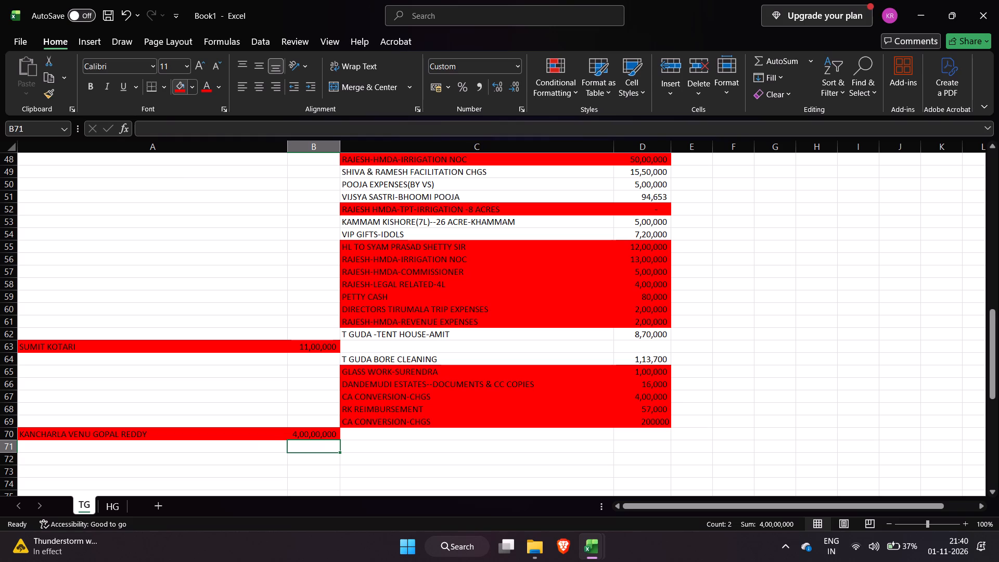
Copy the OSMAN NAGAR paid amount of 4,00,00,000 from Oct-2026 F133 into D71 of the TG sheet as values only.
key("alt+Tab")
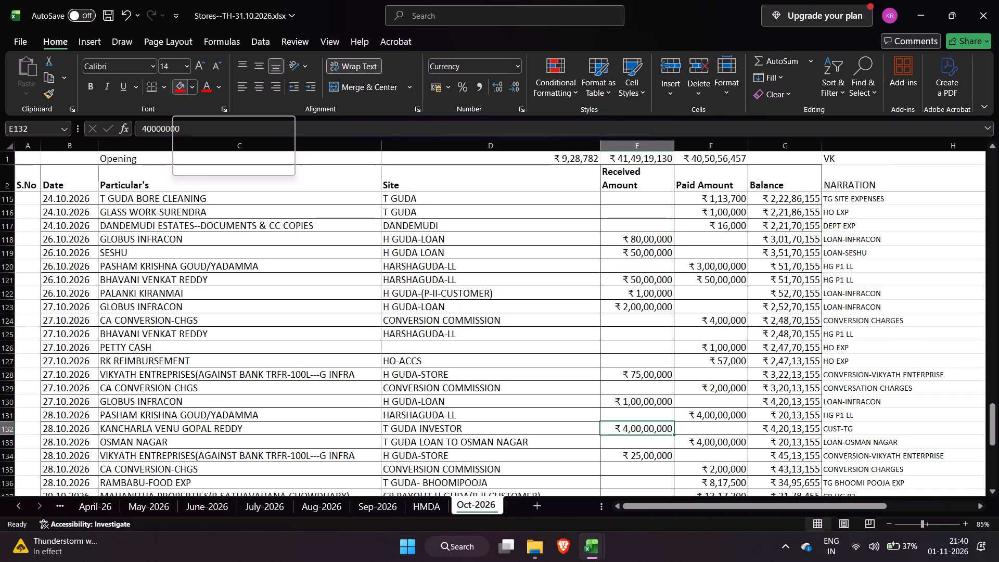
key("Down")
key("Right")
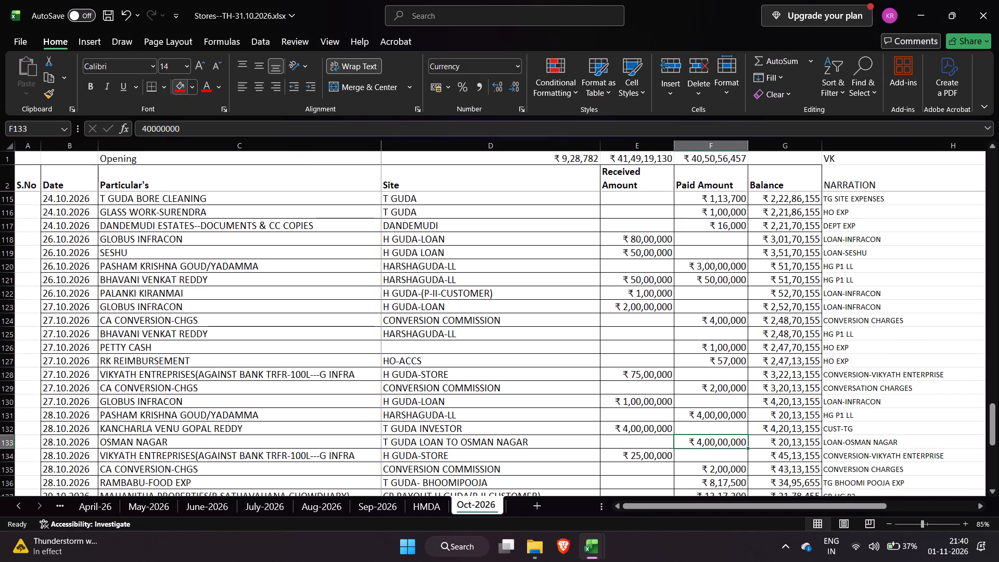
key("ctrl+c")
key("alt+Tab")
key("Down")
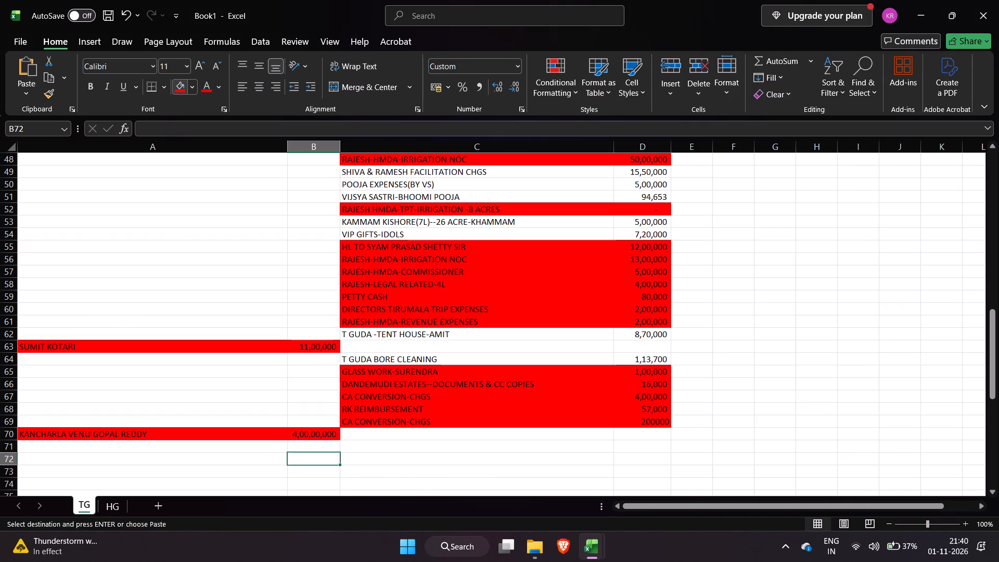
key("Up")
key("Right")
key("Right")
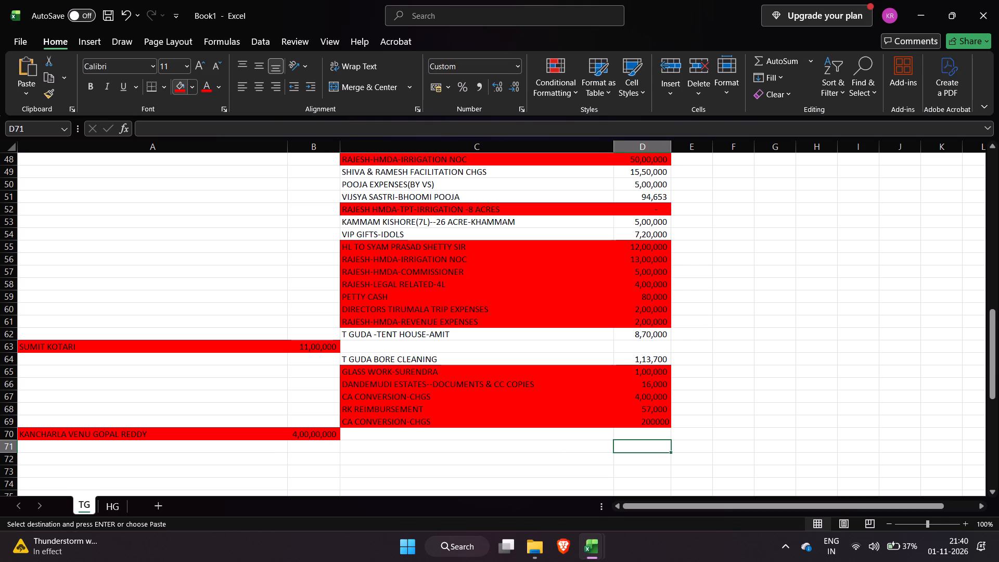
key("ctrl+alt+v")
key("Down")
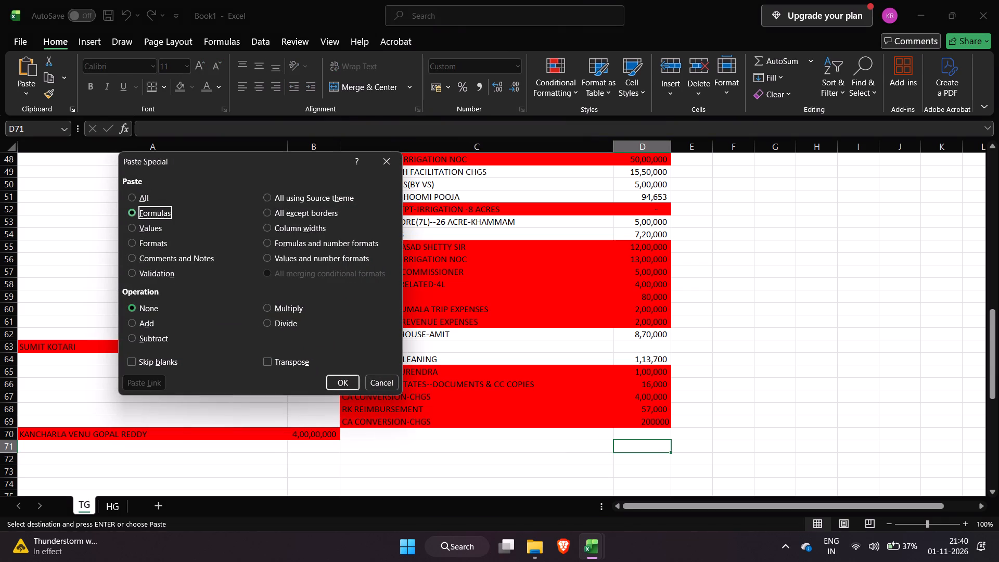
key("Down")
key("Return")
Copy the particulars OSMAN NAGAR from Oct-2026 C133 into C71 of the TG sheet as values only.
key("Left")
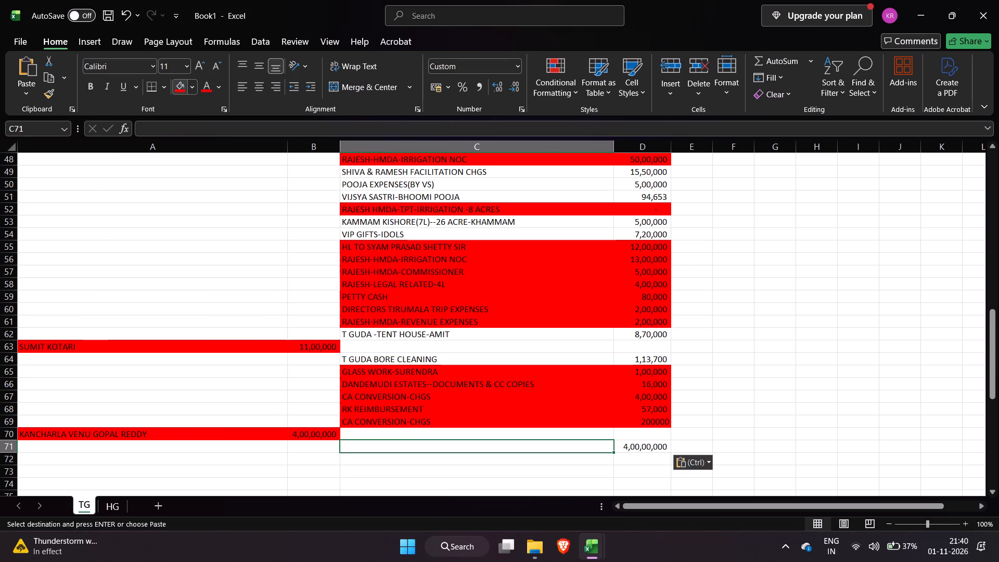
key("alt+Tab")
key("Left")
key("Left")
key("Left")
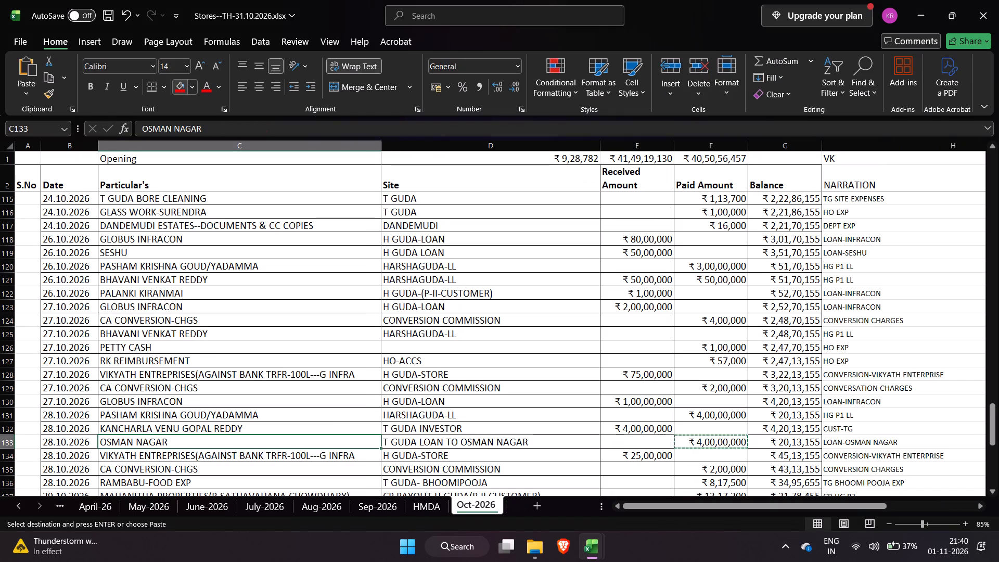
key("ctrl+c")
key("alt+Tab")
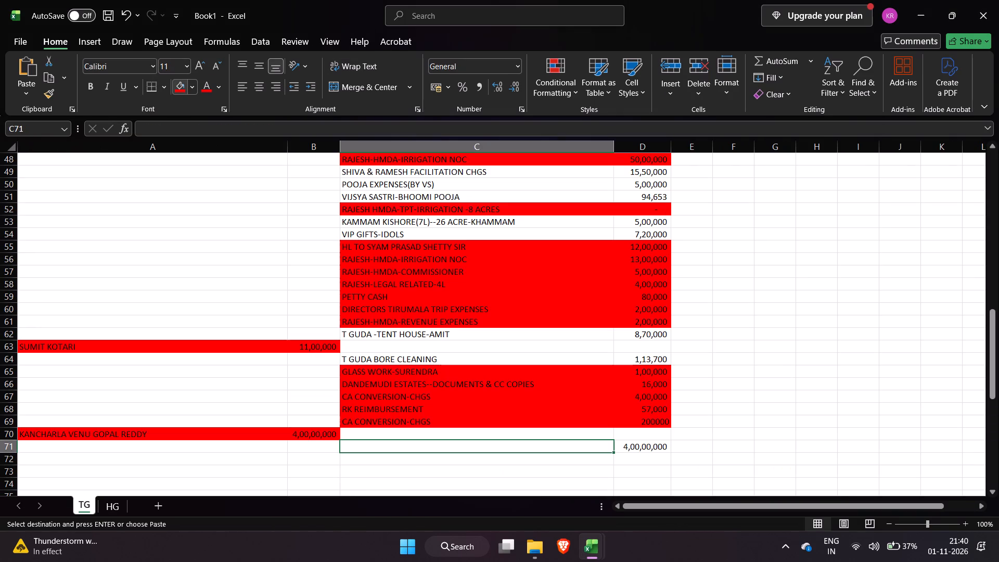
key("ctrl+alt+v")
key("Down")
key("Down")
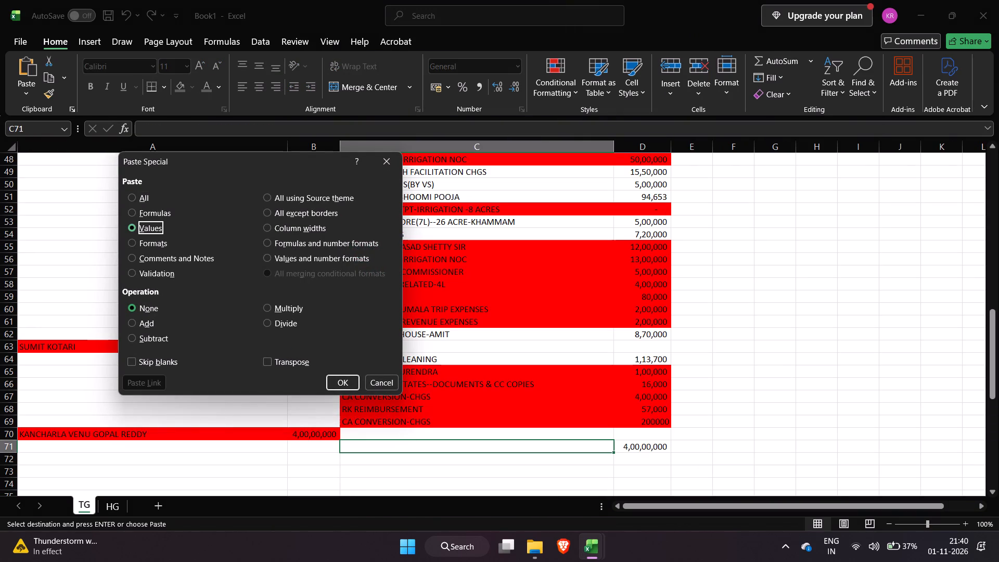
key("Return")
Fill the OSMAN NAGAR payment entry in C71:D71 of the TG sheet with red.
key("shift+Right")
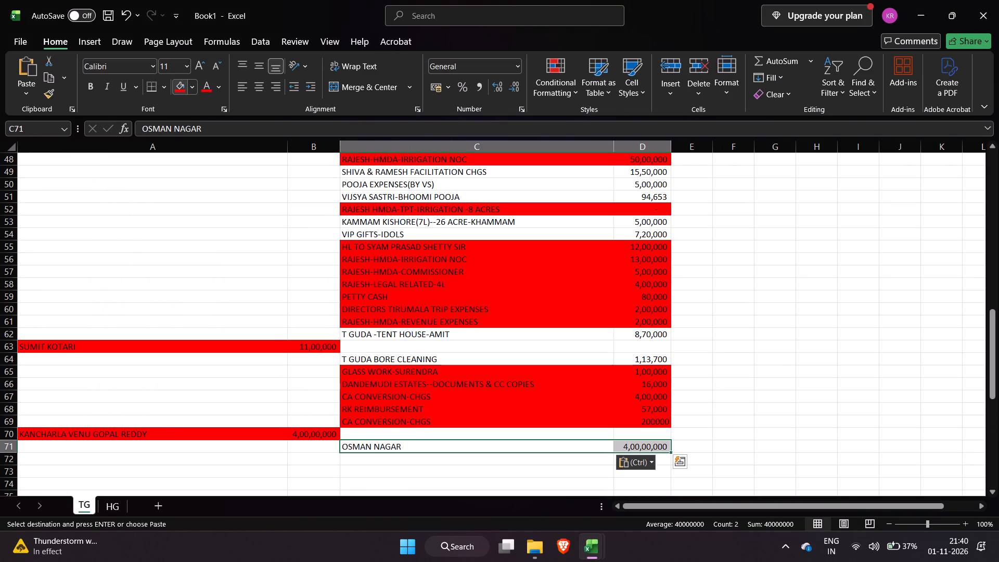
left_click(185, 90)
key("Down")
Copy the H GUDA-STORE received amount of 2500000 from Oct-2026 E134 into B34 of the HG sheet as values only.
key("alt+Tab")
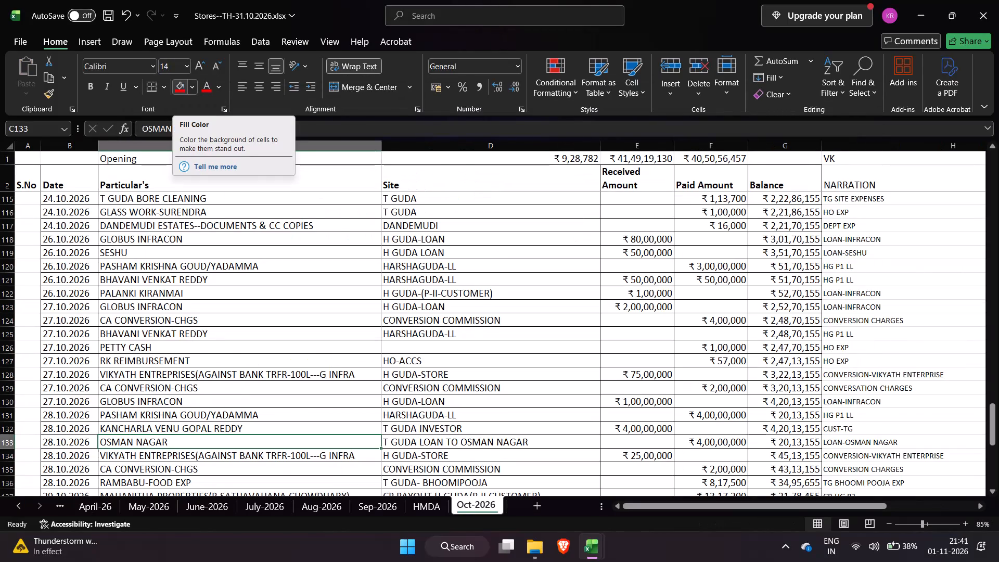
key("Down")
key("Right")
key("Right")
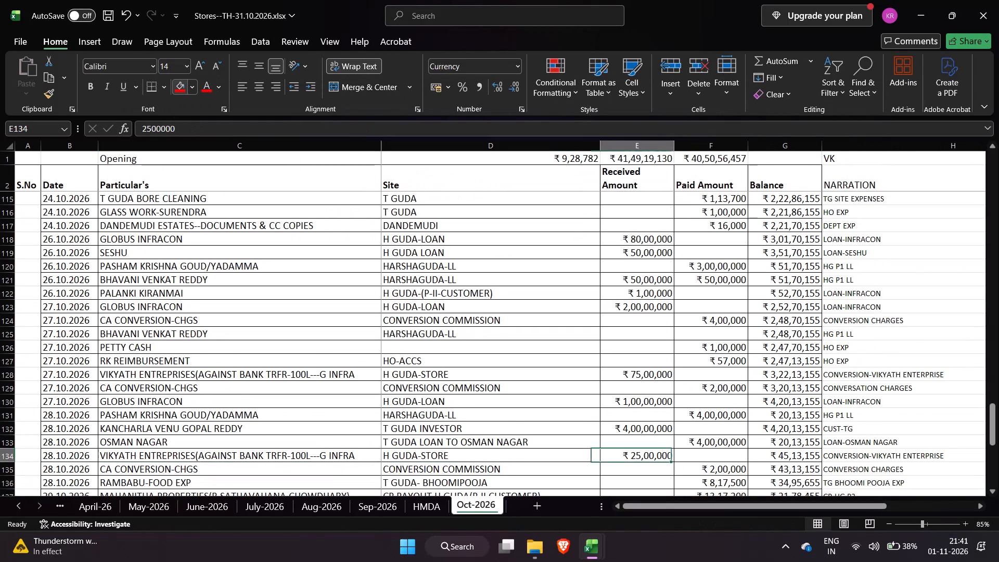
key("ctrl+c")
key("alt+Tab")
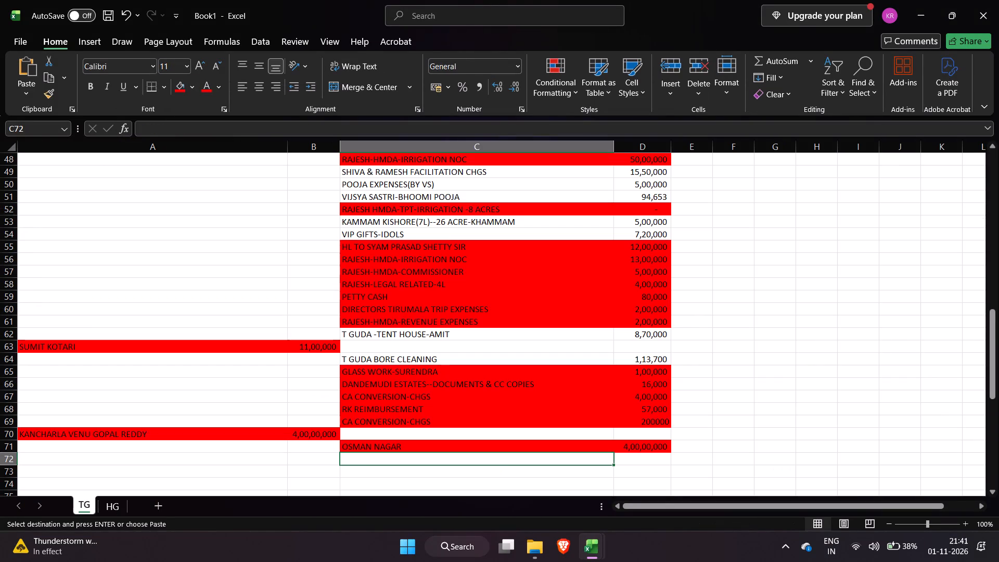
left_click(109, 505)
key("Down")
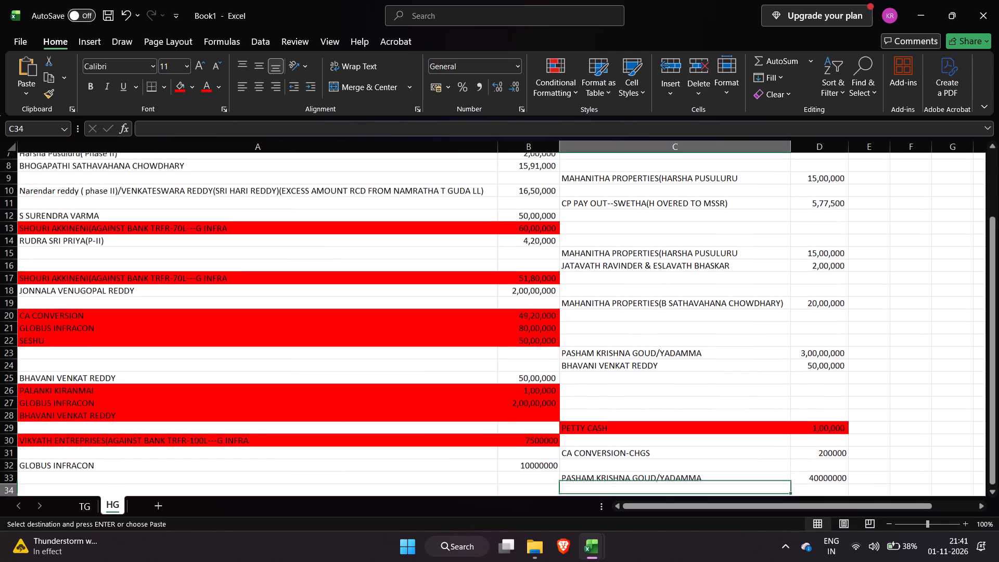
key("Left")
key("ctrl+alt+v")
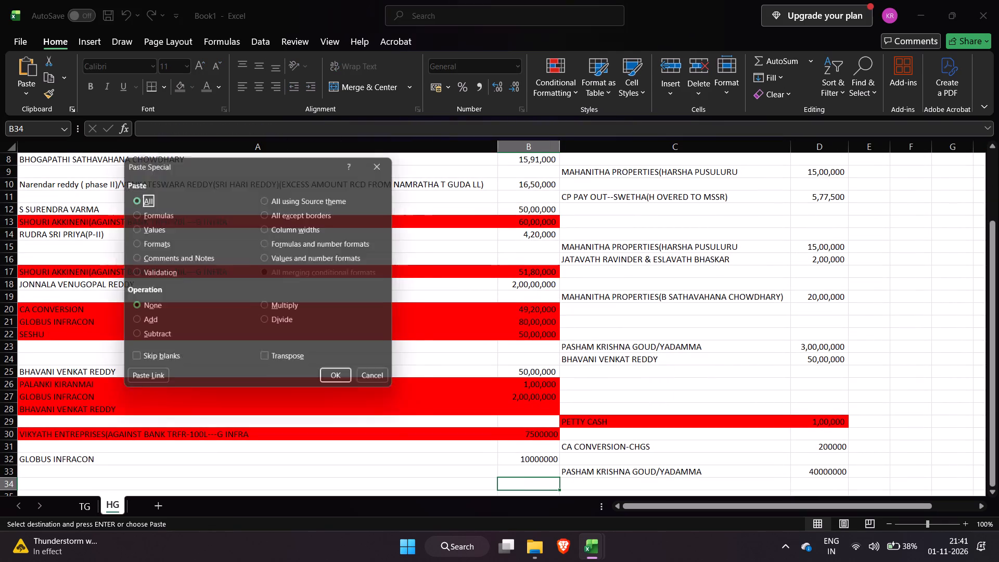
key("Down")
key("Down")
key("Return")
Copy the VIKYATH ENTREPRISES particulars from Oct-2026 C134 into A34 of the HG sheet as values only.
key("Left")
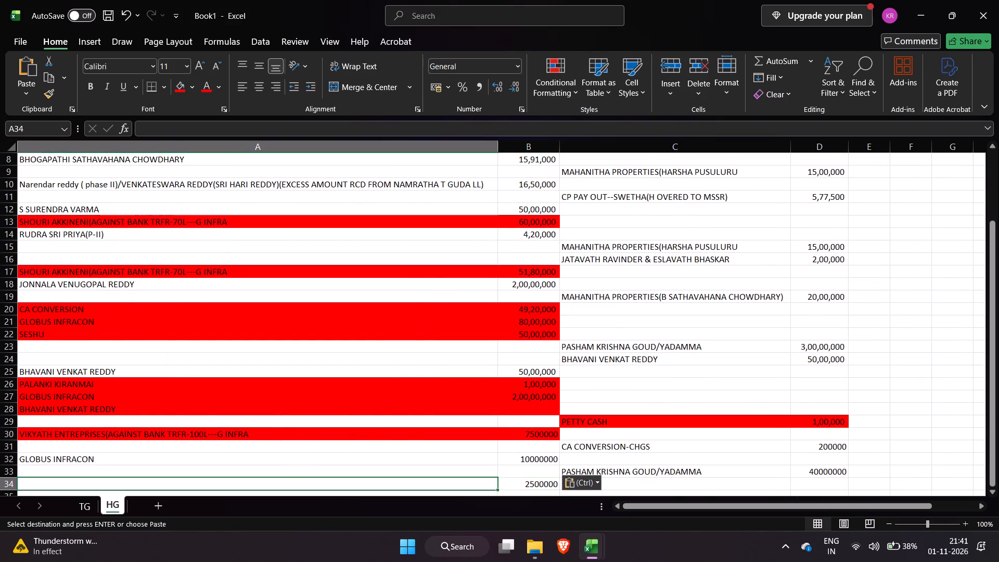
key("alt+Tab")
key("Left")
key("Left")
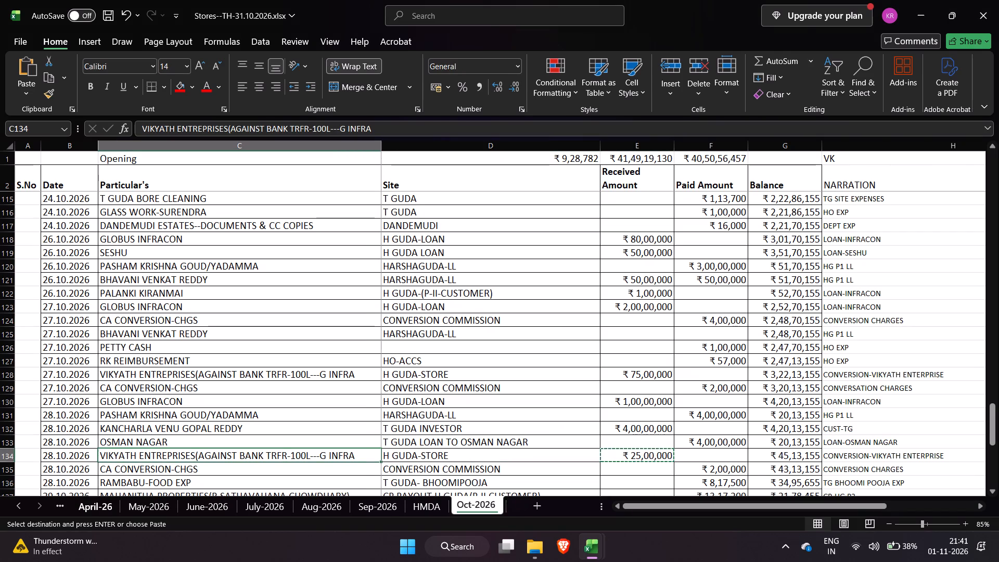
key("ctrl+c")
key("alt+Tab")
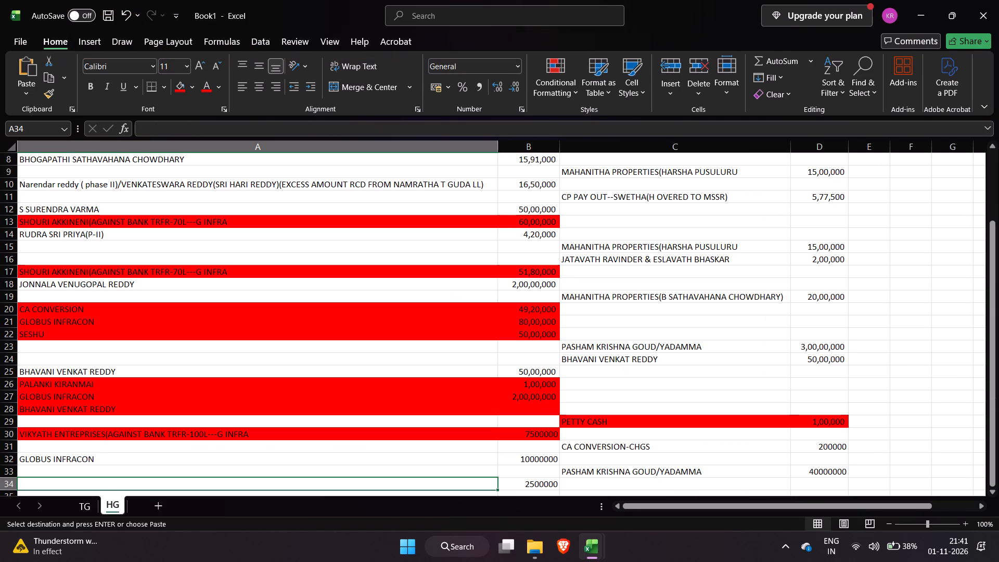
key("ctrl+alt+v")
key("Down")
key("Down")
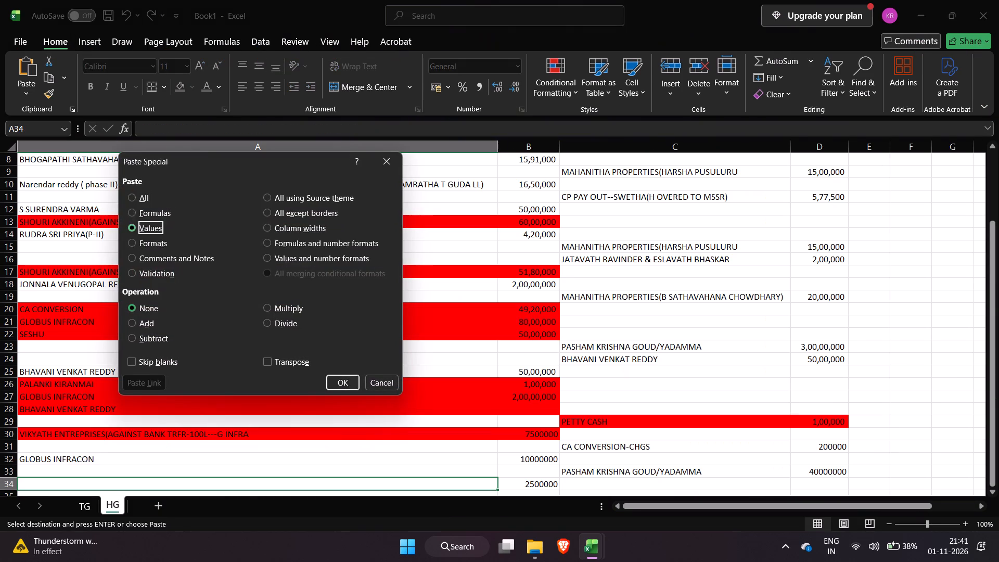
key("Return")
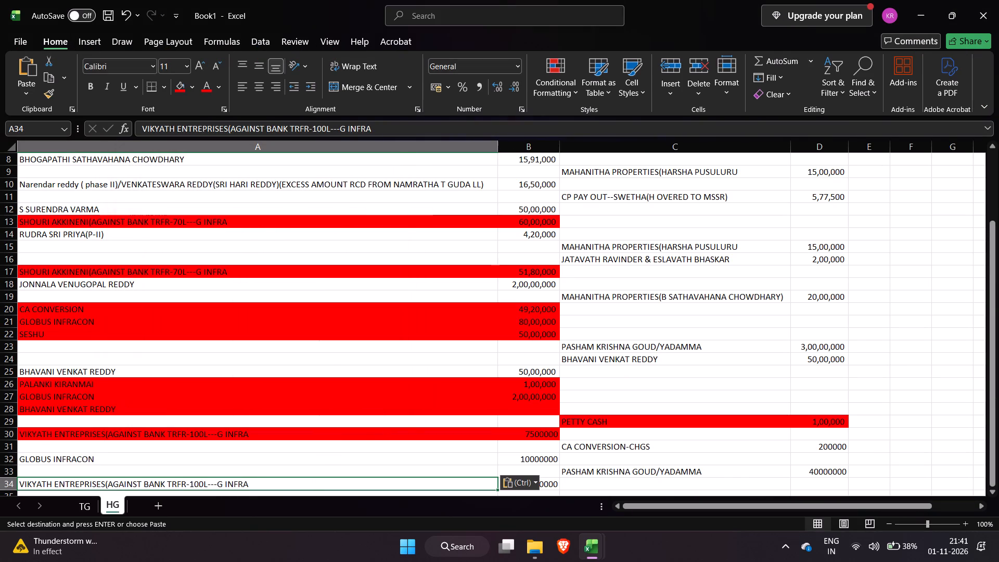
Copy the two paid amounts 200000 and 817500 from Oct-2026 F135:F136 into D72:D73 of the TG sheet as values only.
key("alt+Tab")
key("Right")
key("Down")
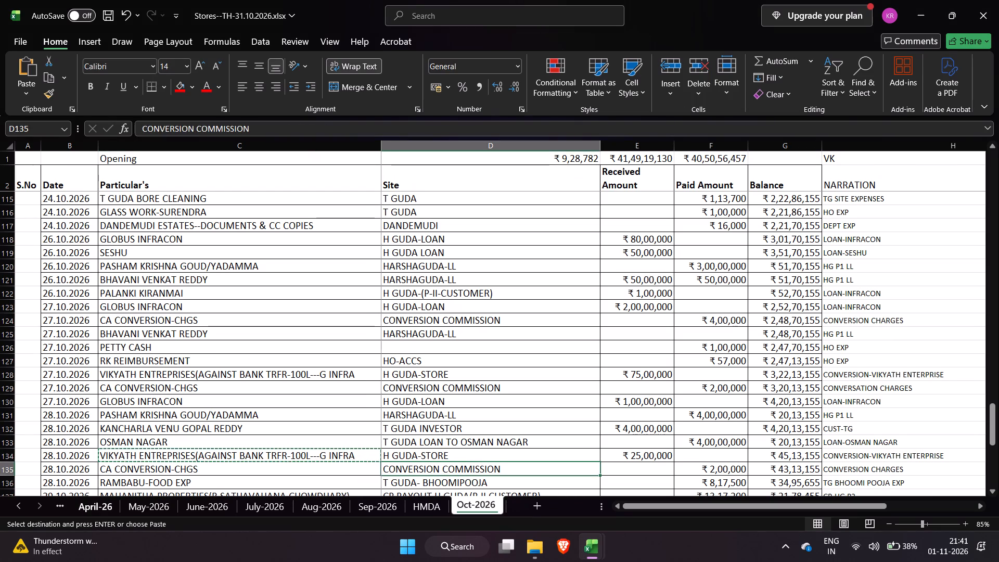
key("Right")
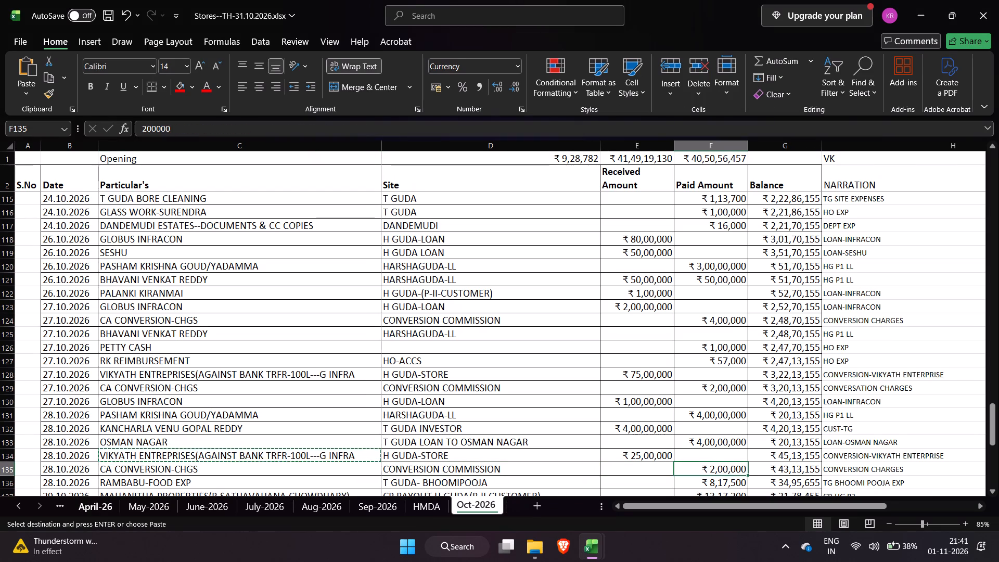
key("shift+Down")
key("shift+Down")
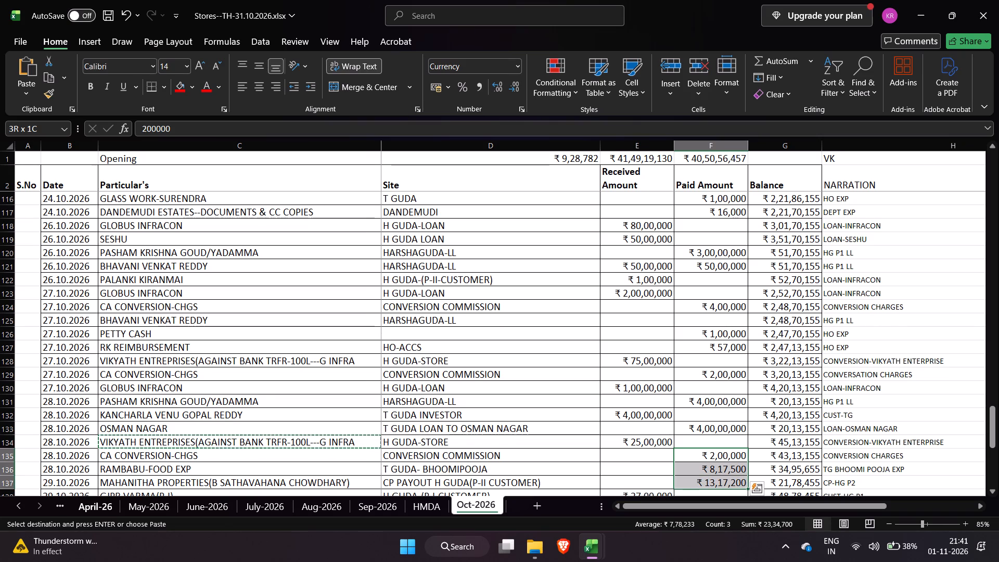
key("shift+Down")
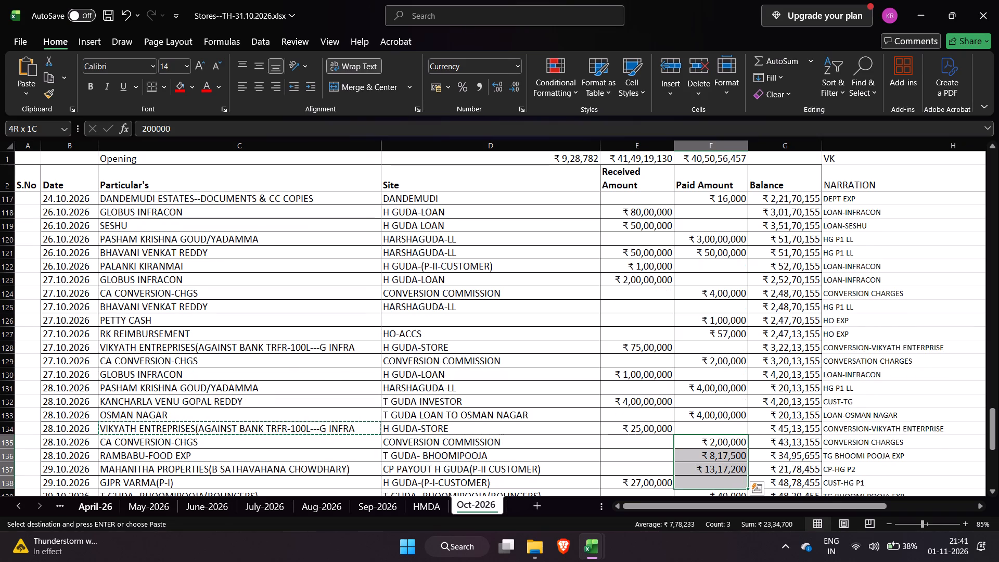
key("shift+Up")
key("shift+Up")
key("shift+Right")
key("shift+Right")
key("shift+Left")
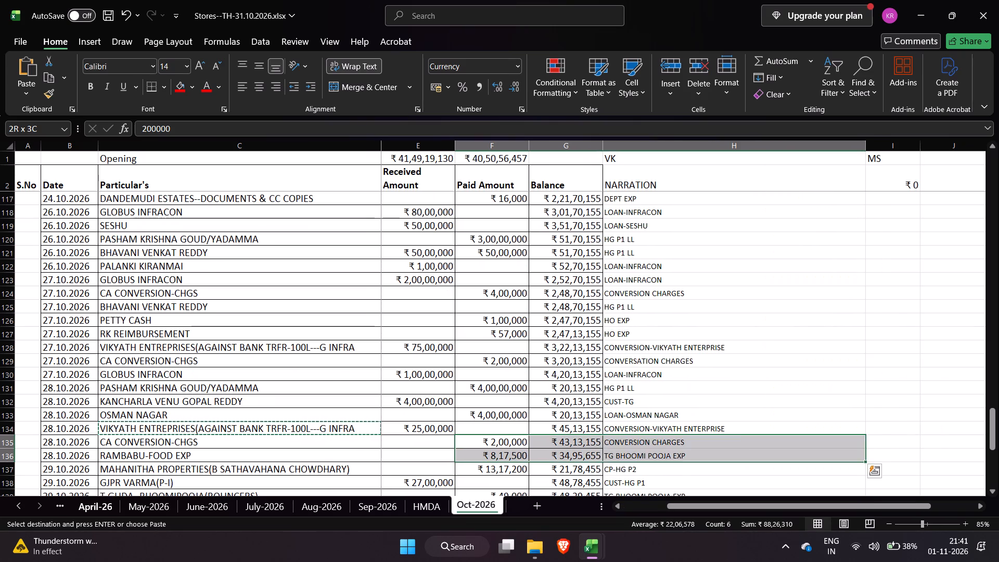
key("shift+Left")
key("shift+Left")
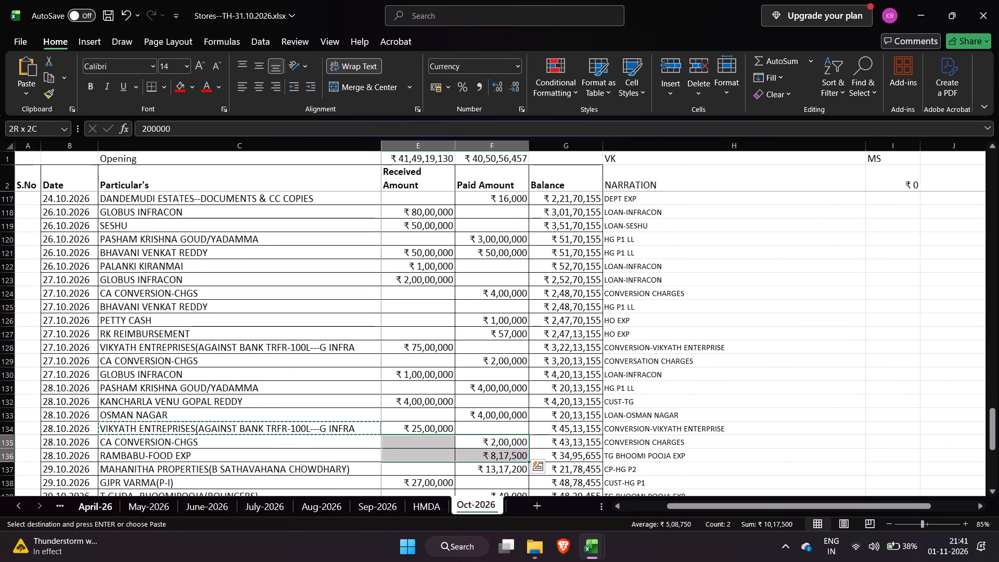
key("shift+Left")
key("shift+Left")
key("shift+Left")
key("shift+Right")
key("shift+Right")
key("shift+Right")
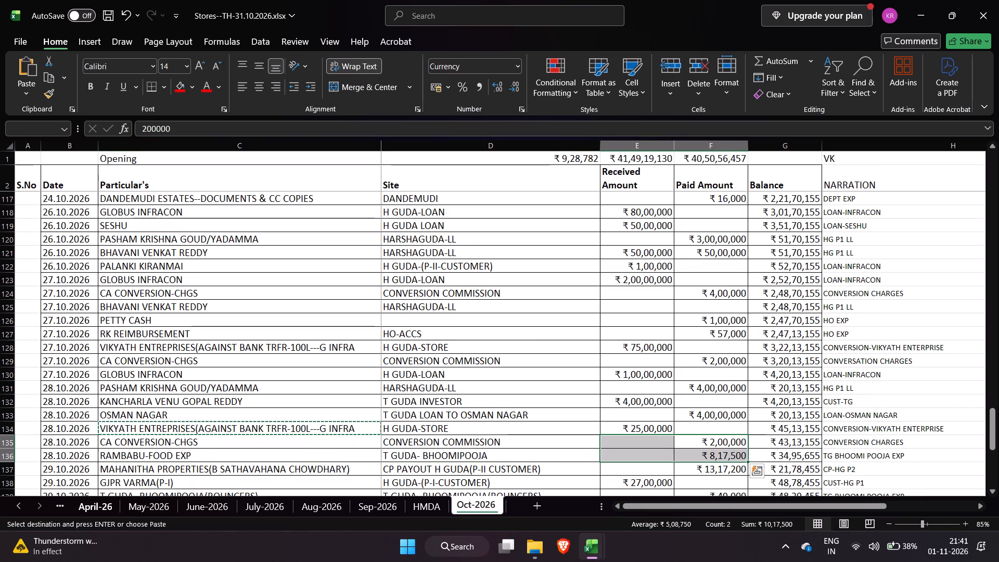
key("shift+Right")
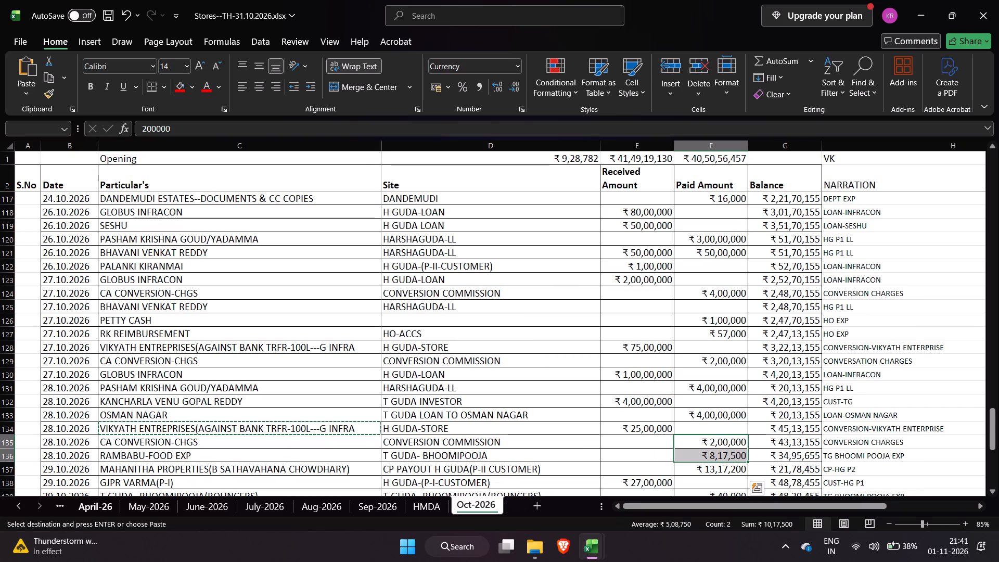
key("shift+Left")
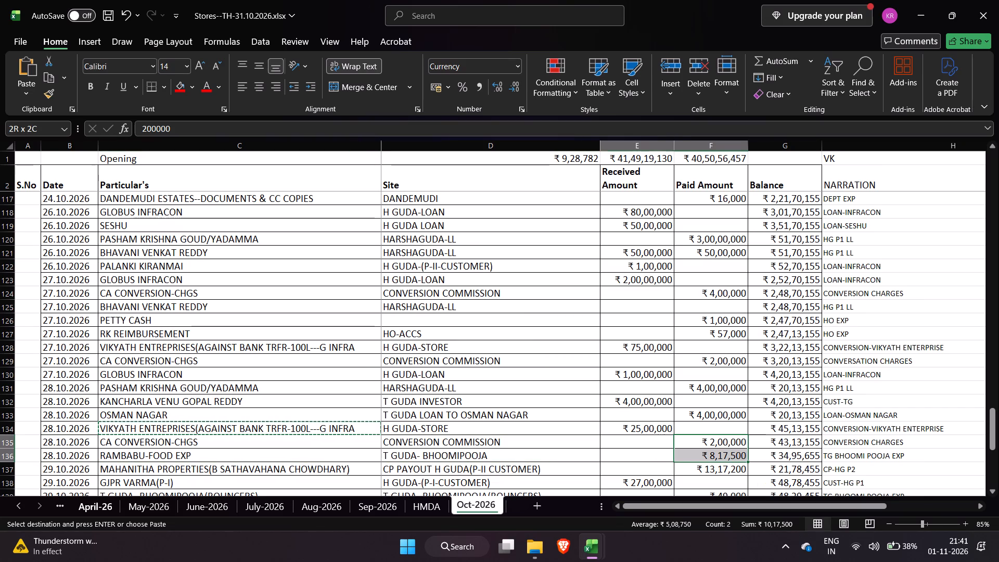
key("shift+Left")
key("shift+Right")
key("shift+Right")
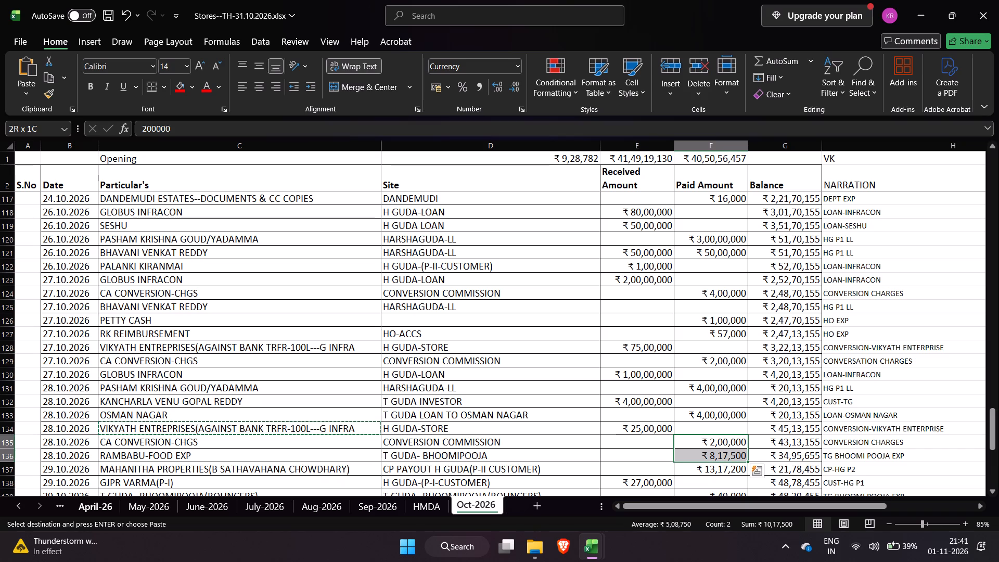
key("ctrl+c")
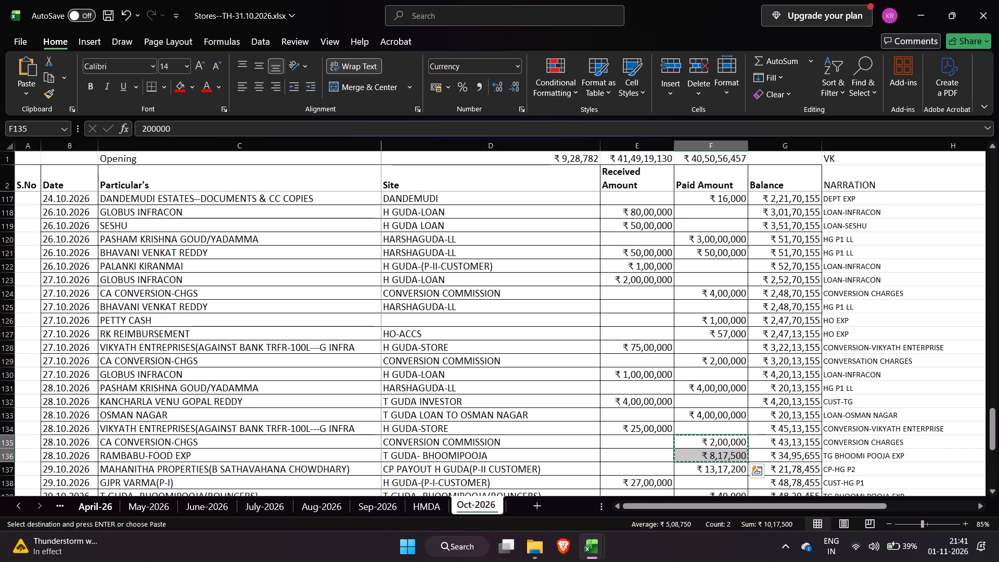
key("alt+Tab")
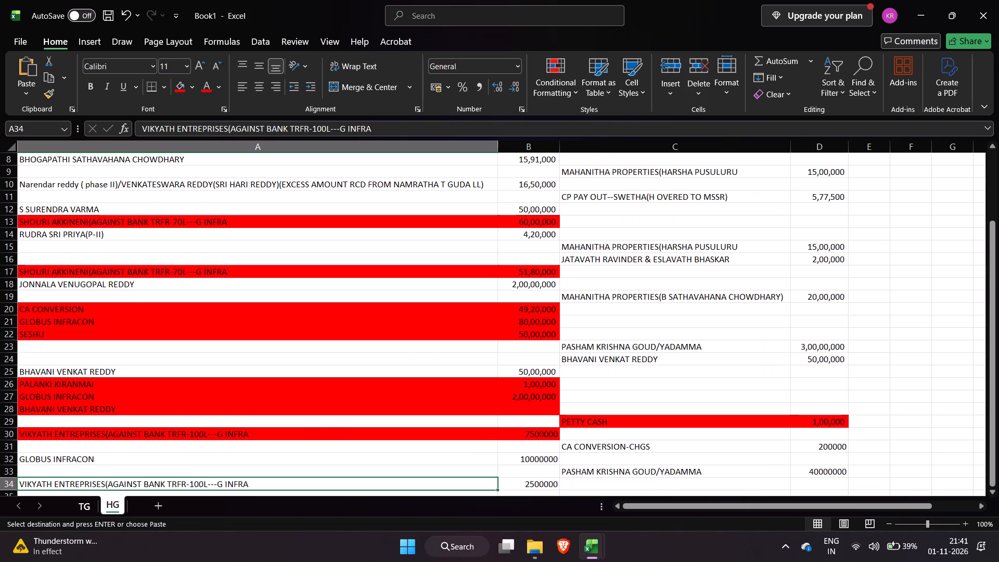
left_click(87, 504)
key("Right")
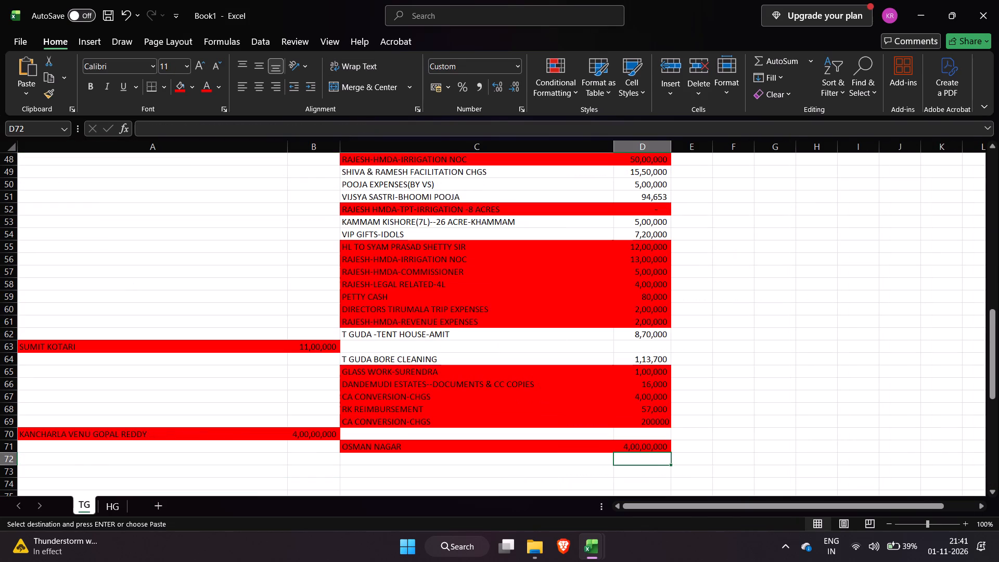
key("ctrl+alt+v")
key("Down")
key("Down")
key("Return")
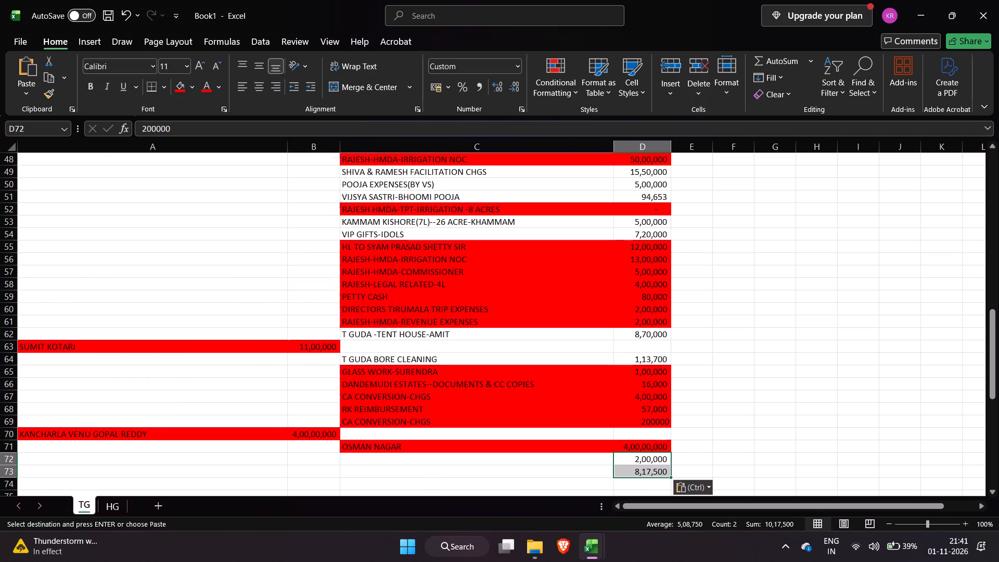
Copy the particulars CA CONVERSION-CHGS and RAMBABU-FOOD EXP from Oct-2026 C135:C136 into C72:C73 of the TG sheet as values only.
key("Left")
key("alt+Tab")
key("Left")
key("Left")
key("Left")
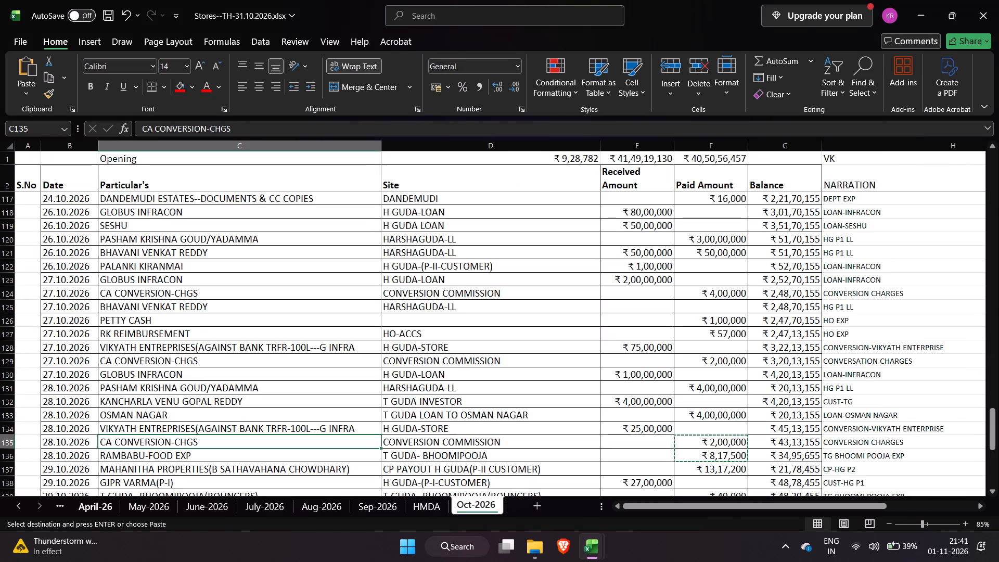
key("shift+Down")
key("shift+Right")
key("shift+Right")
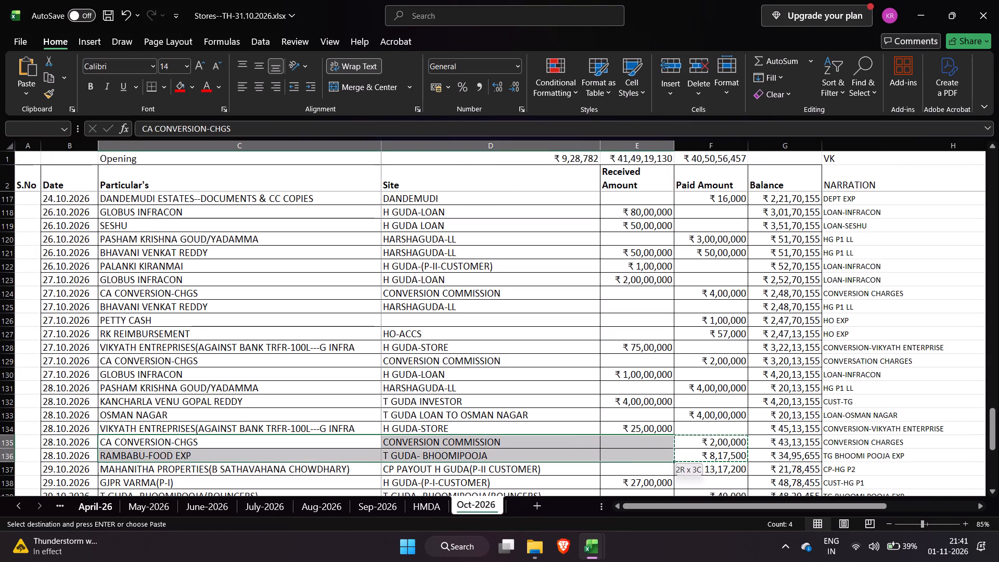
key("shift+Left")
key("shift+Left")
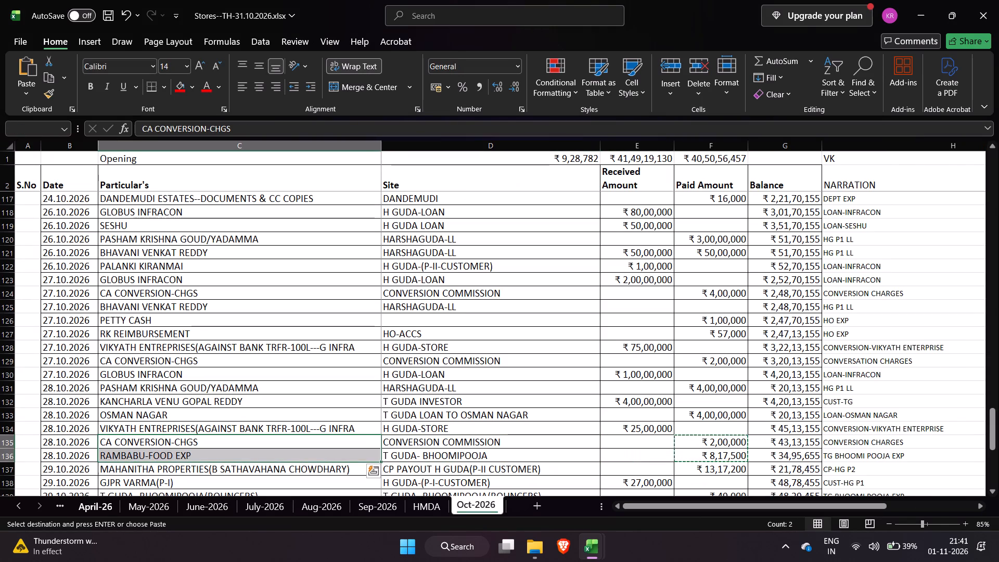
key("ctrl+c")
key("alt+Tab")
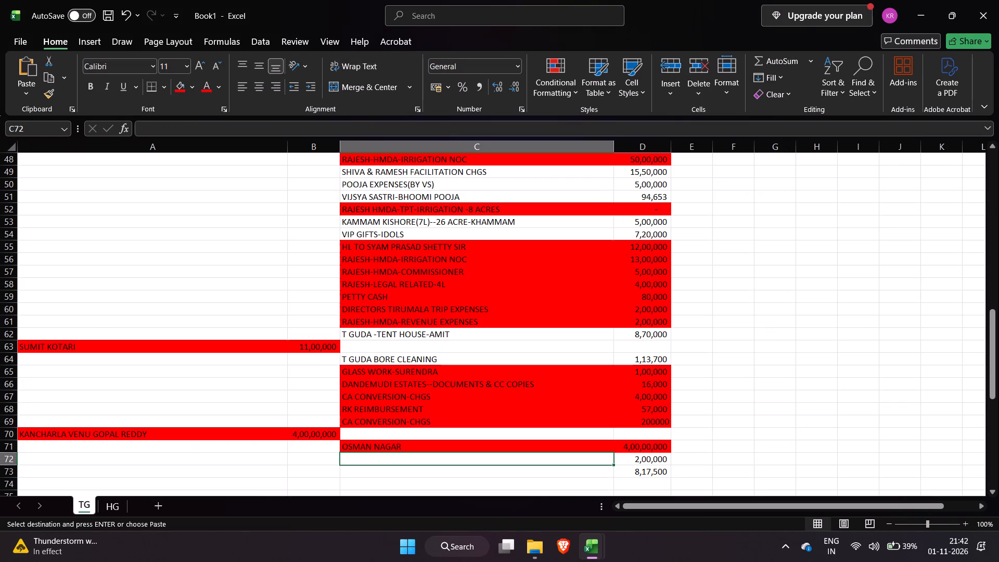
key("ctrl+alt+v")
key("Down")
key("Down")
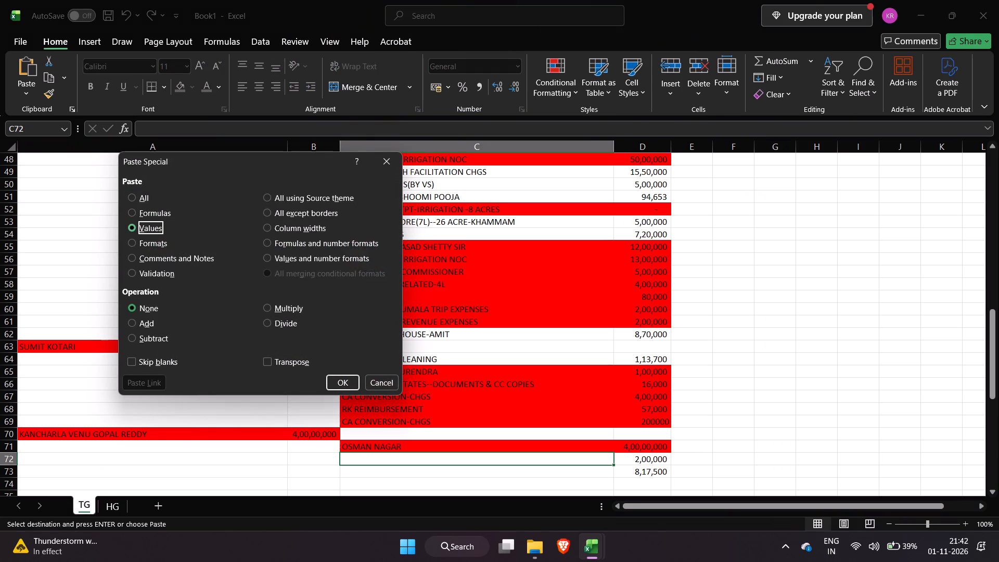
key("Return")
Fill the CA CONVERSION-CHGS payment entry in C72:D72 of the TG sheet with red.
key("alt+Tab")
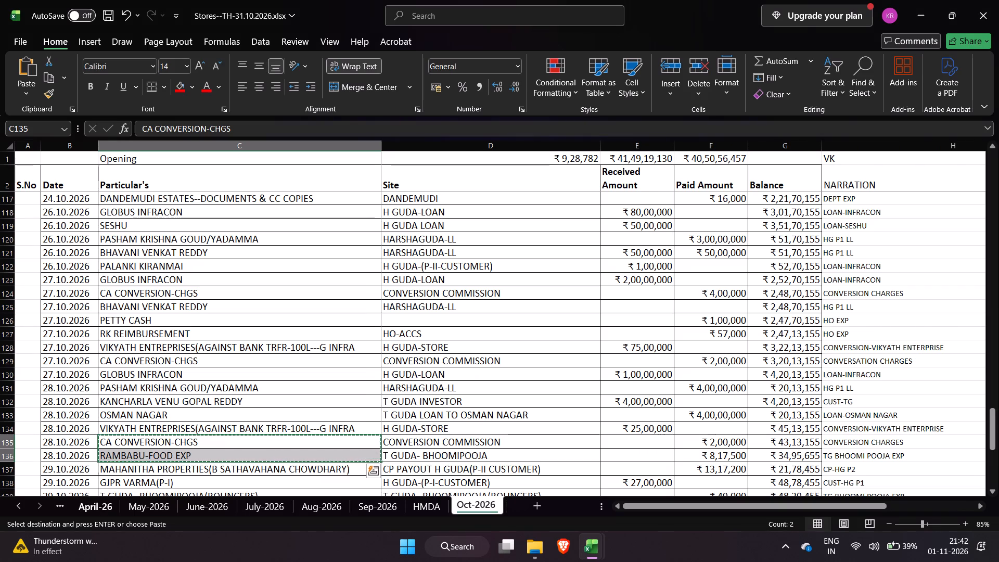
key("alt+Tab")
key("shift+Up")
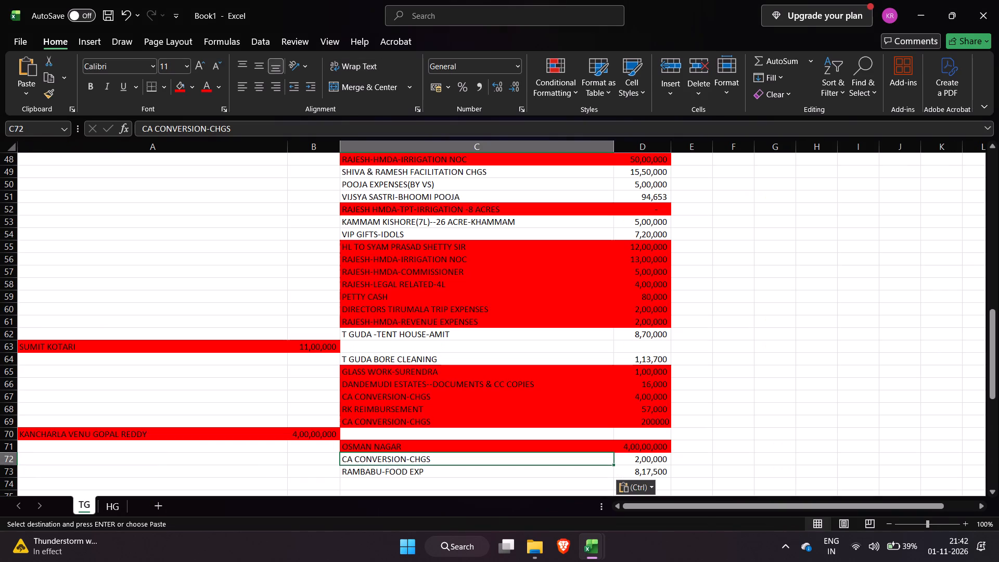
key("shift+Right")
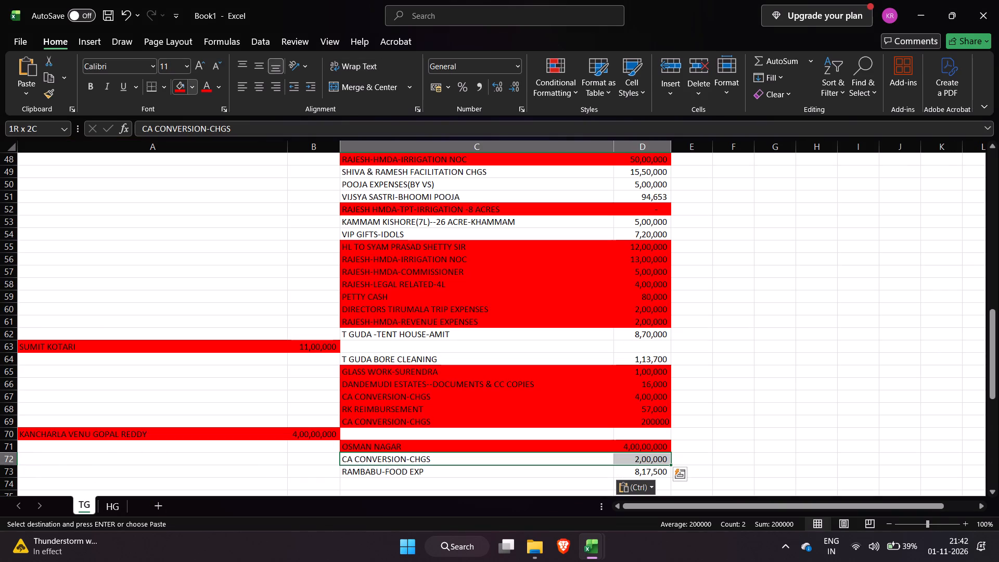
left_click(180, 90)
key("Down")
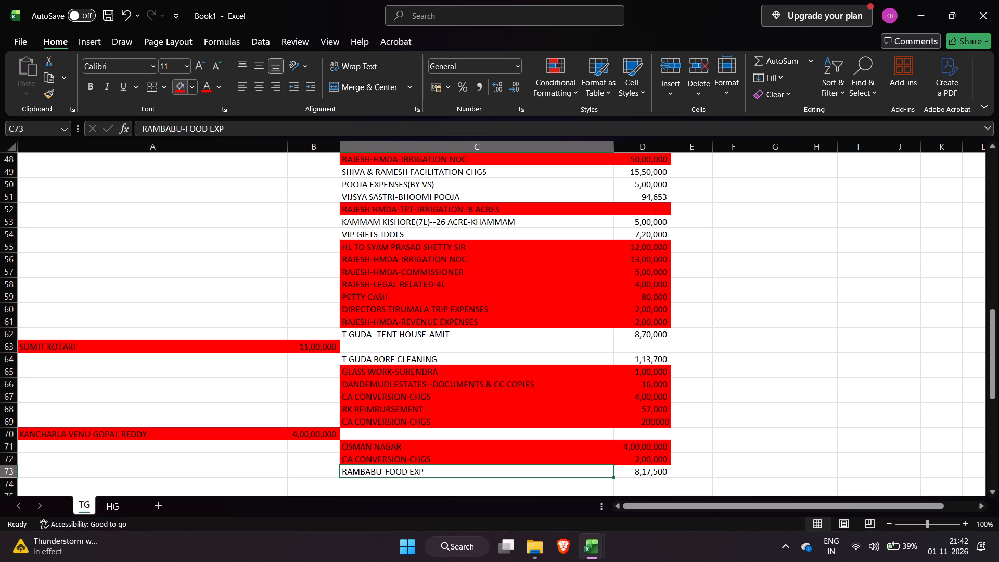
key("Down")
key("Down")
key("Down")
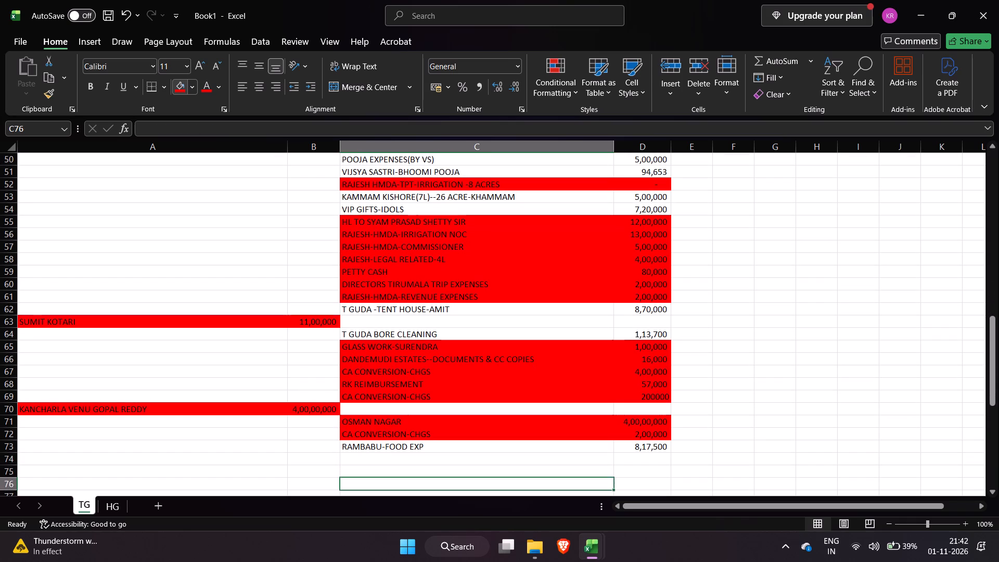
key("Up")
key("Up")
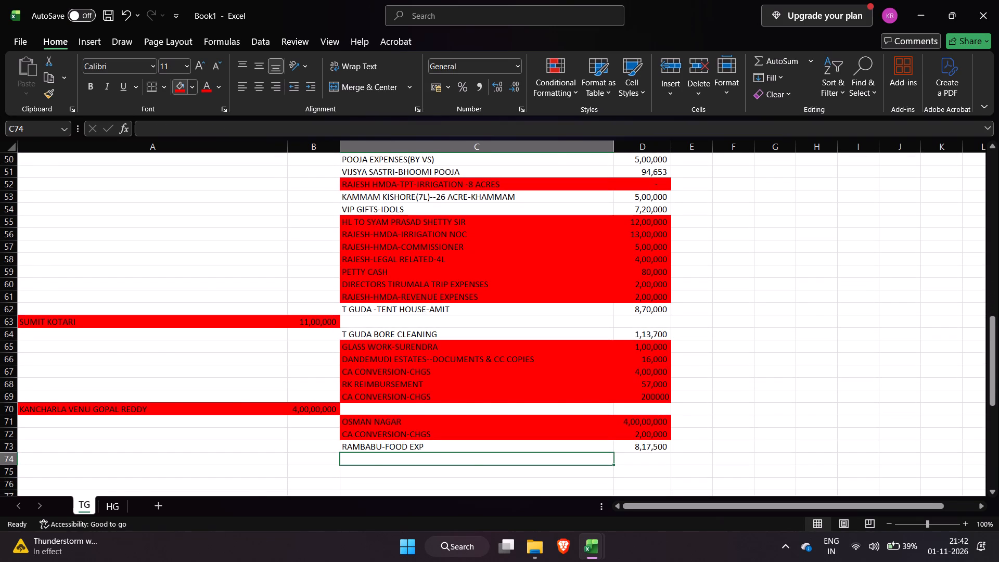
Copy the H GUDA CP payout paid amount of 1317200 from Oct-2026 F137 into D35 of the HG sheet as values only.
key("alt+Tab")
key("Right")
key("Down")
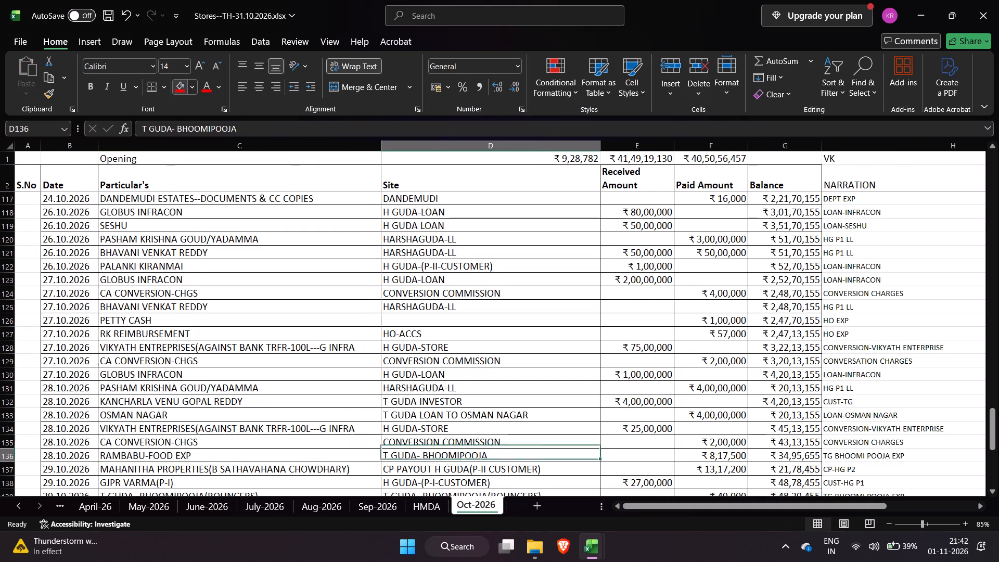
key("Right")
key("Right")
key("Right")
key("Right")
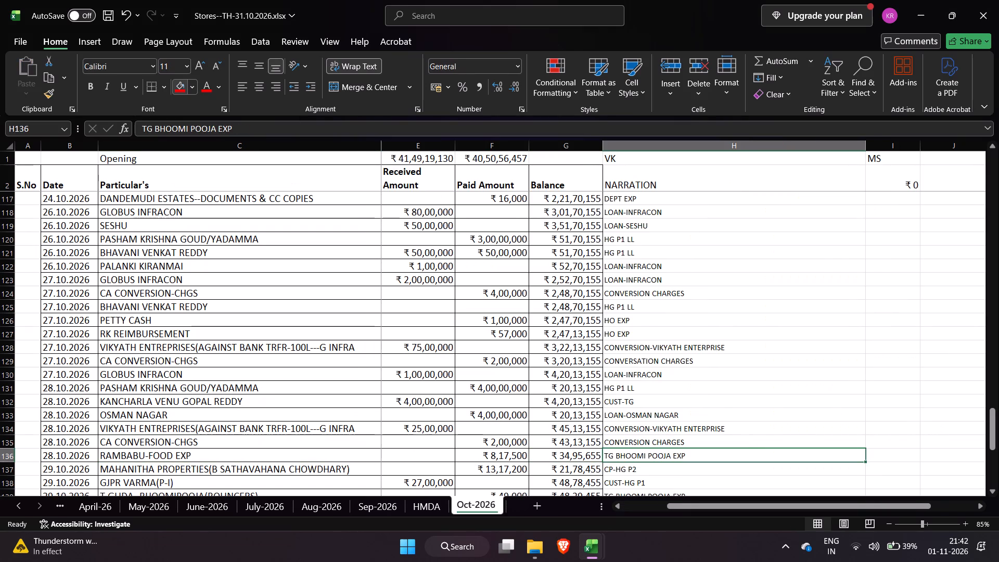
key("Left")
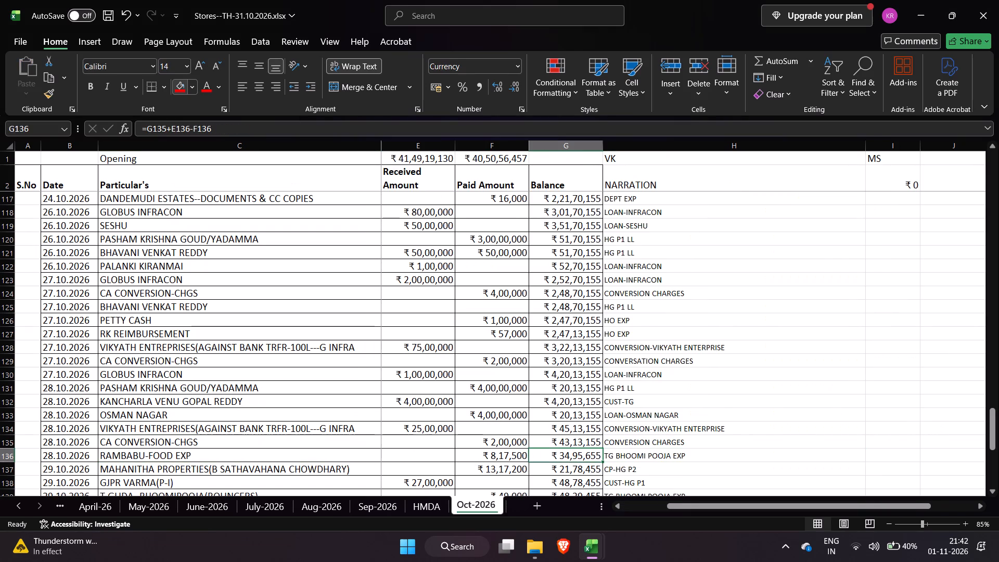
key("Left")
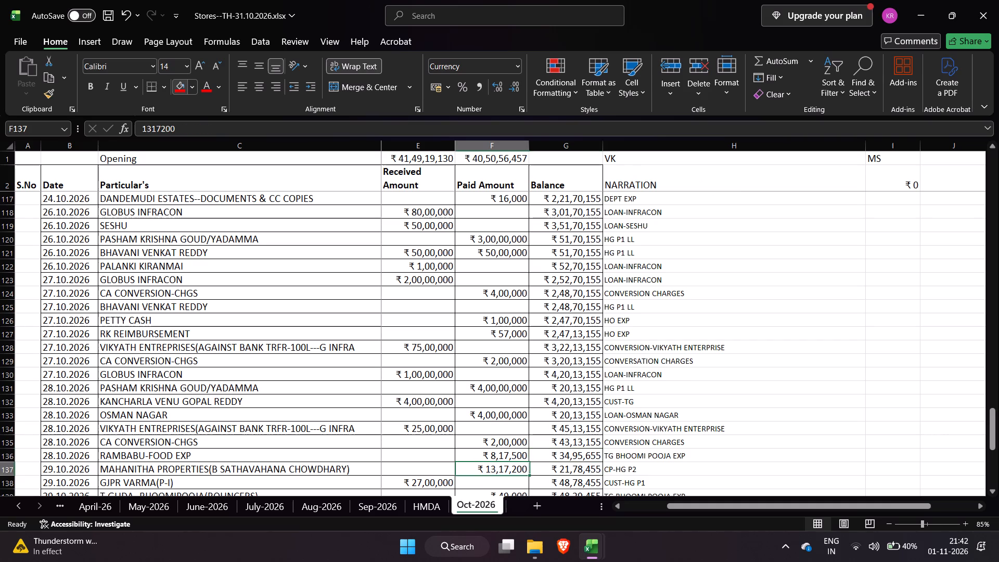
key("ctrl+c")
key("alt+Tab")
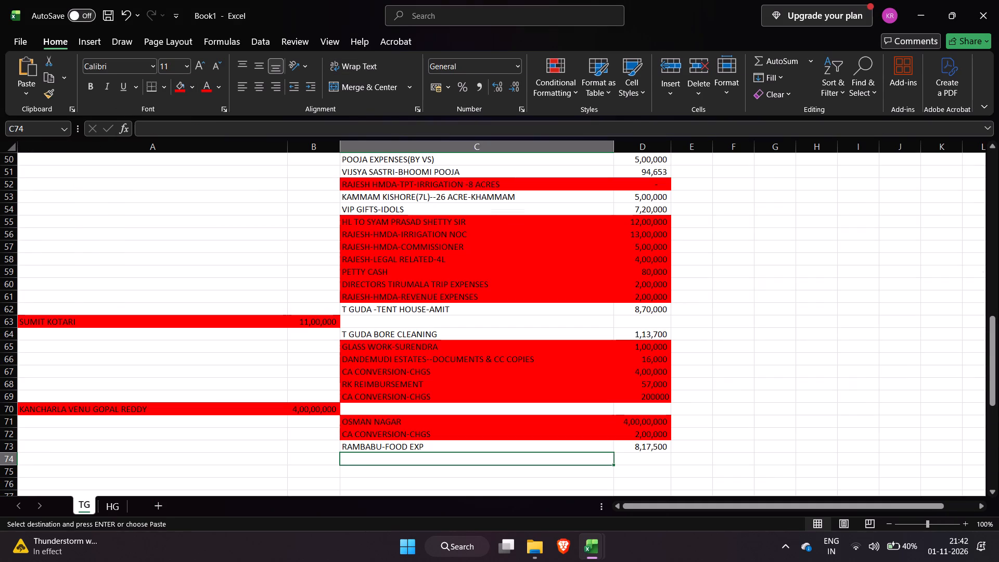
left_click(109, 505)
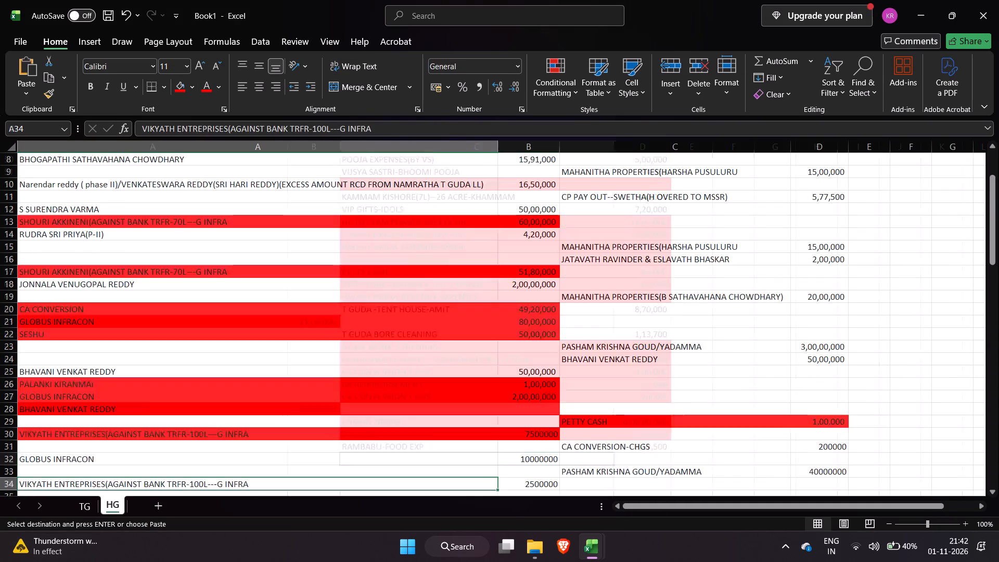
key("Down")
key("Right")
key("Right")
key("Right")
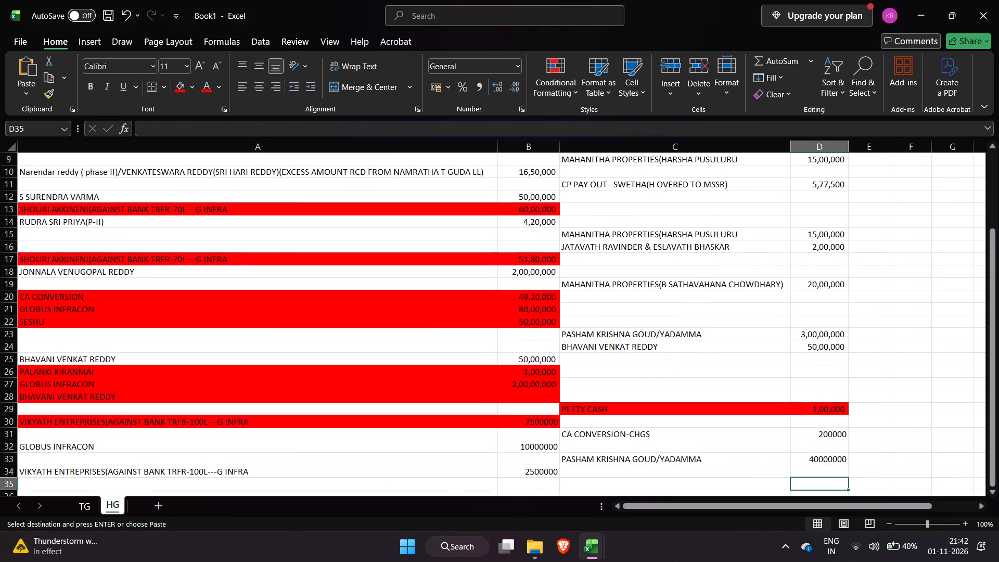
key("ctrl+alt+v")
key("Down")
key("Down")
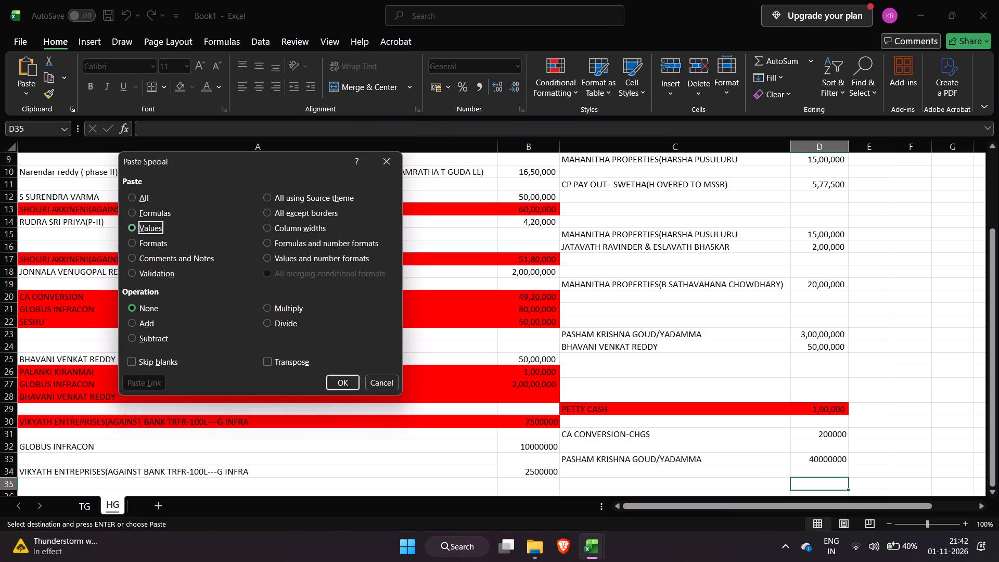
key("Return")
Copy the MAHANITHA PROPERTIES particulars from Oct-2026 C137 into C35 of the HG sheet as values only.
key("Left")
key("alt+Tab")
key("Left")
key("Left")
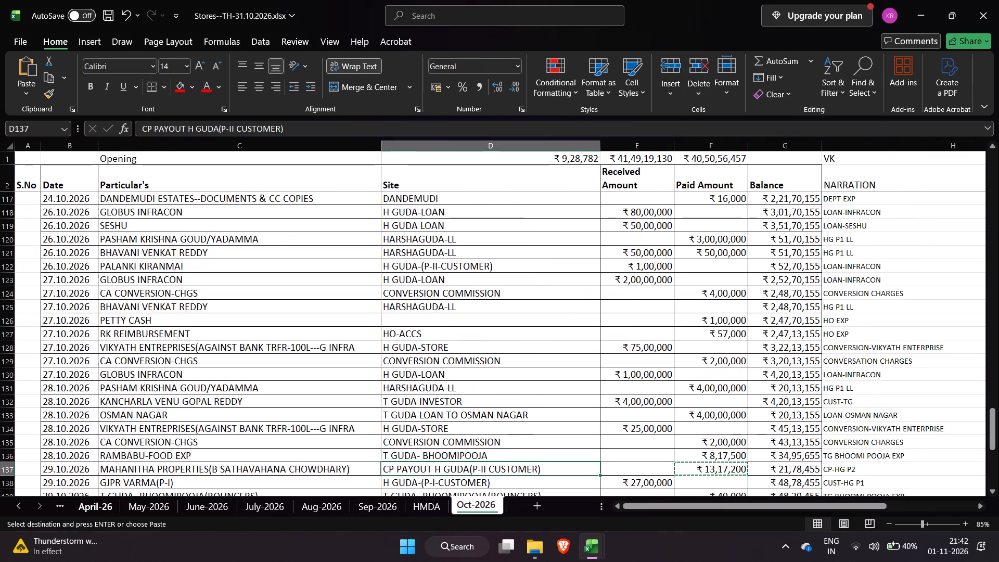
key("Left")
key("ctrl+c")
key("alt+Tab")
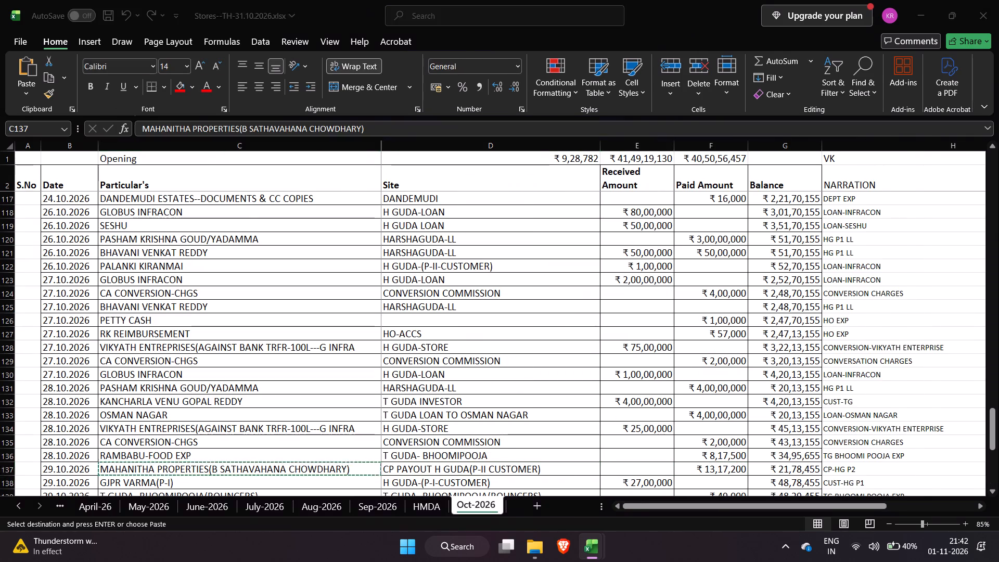
key("ctrl+alt+v")
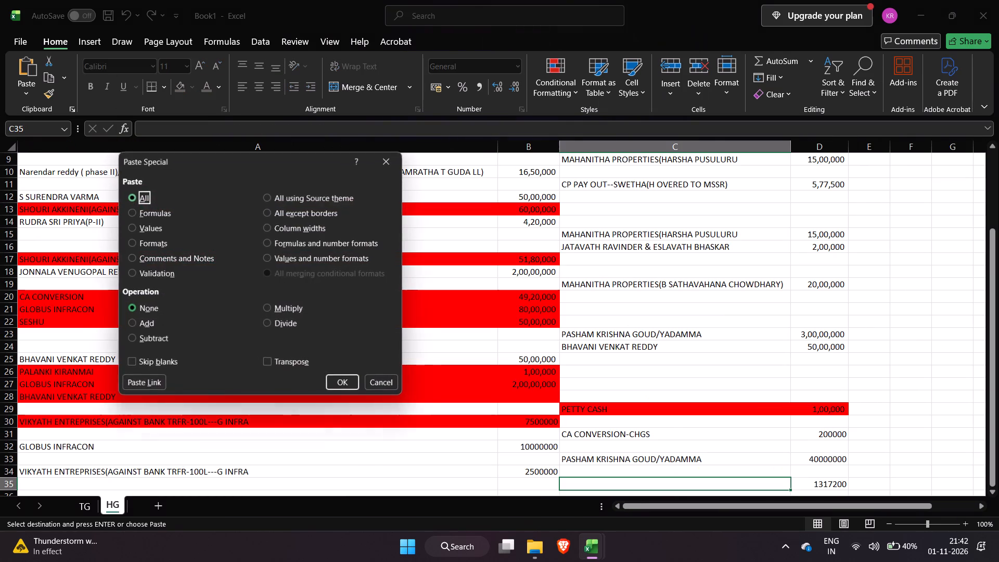
key("Down")
key("Down")
key("Return")
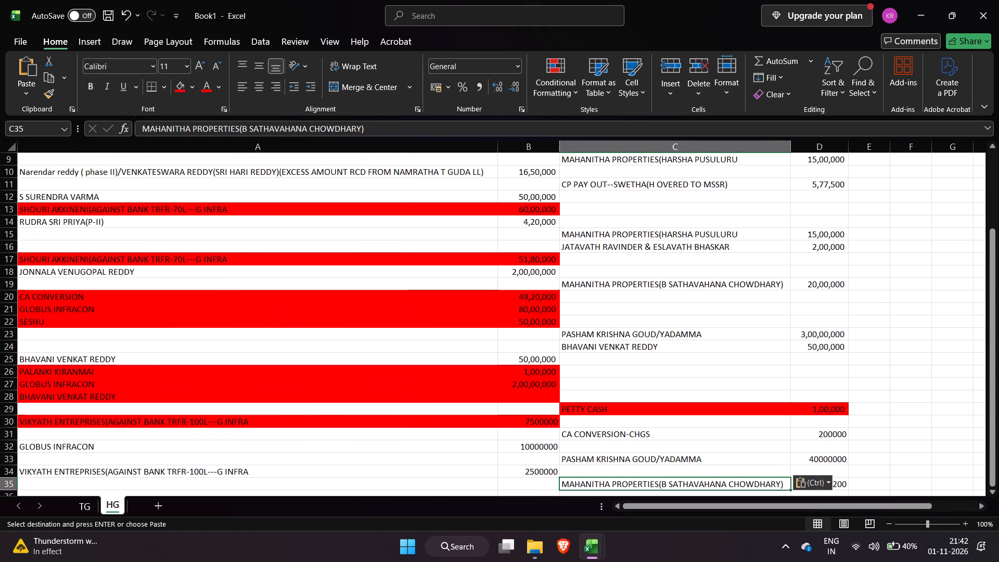
Copy the H GUDA P-I customer's received amount of 2700000 from Oct-2026 E138 into B36 of the HG sheet as values only.
key("alt+Tab")
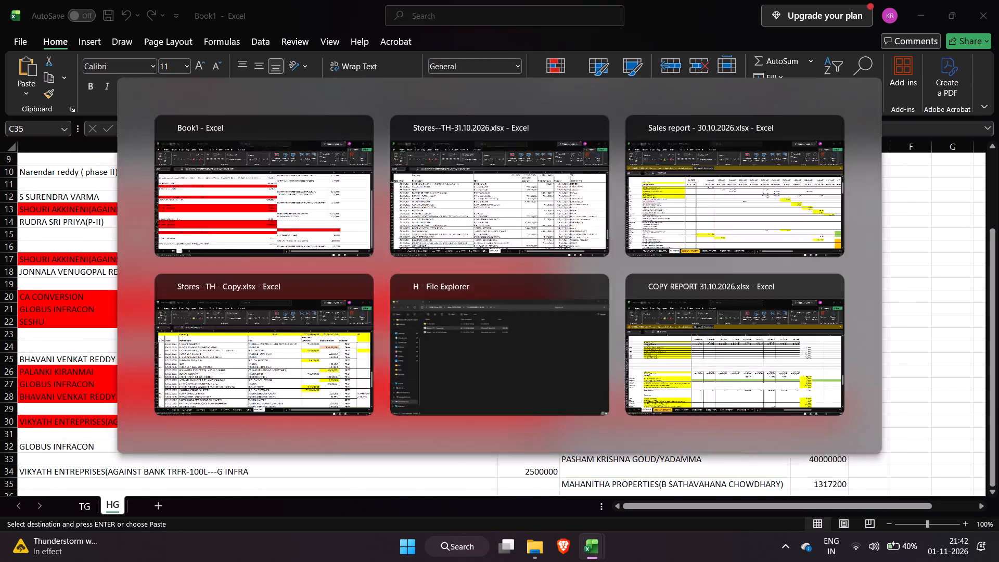
key("Right")
key("Right")
key("Right")
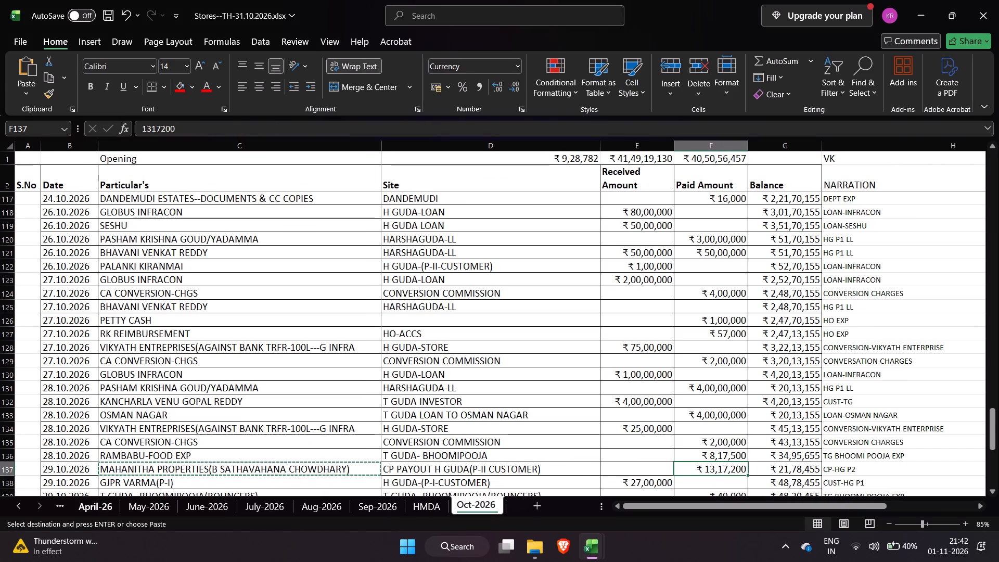
key("Down")
key("Left")
key("ctrl+c")
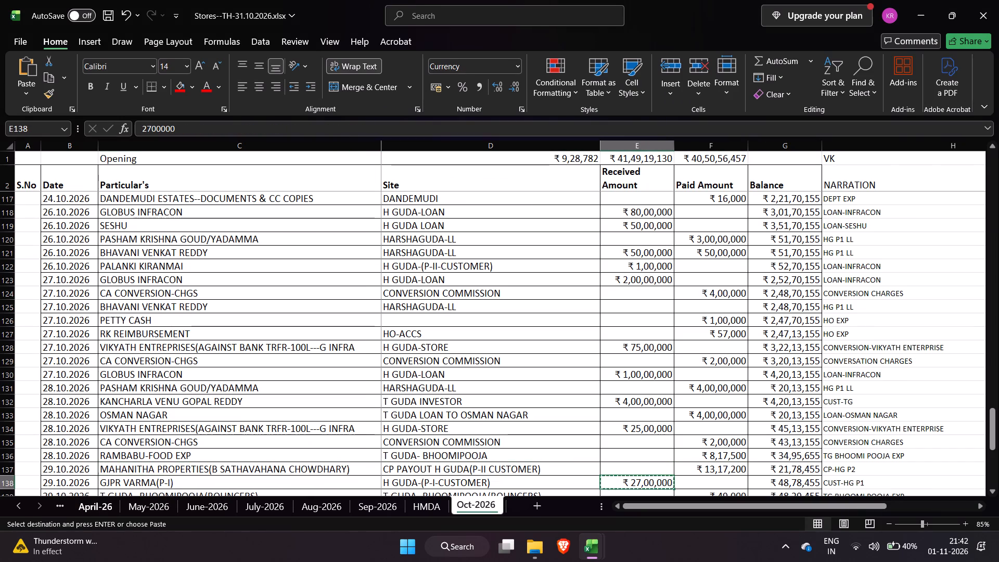
key("alt+Tab")
key("Down")
key("Left")
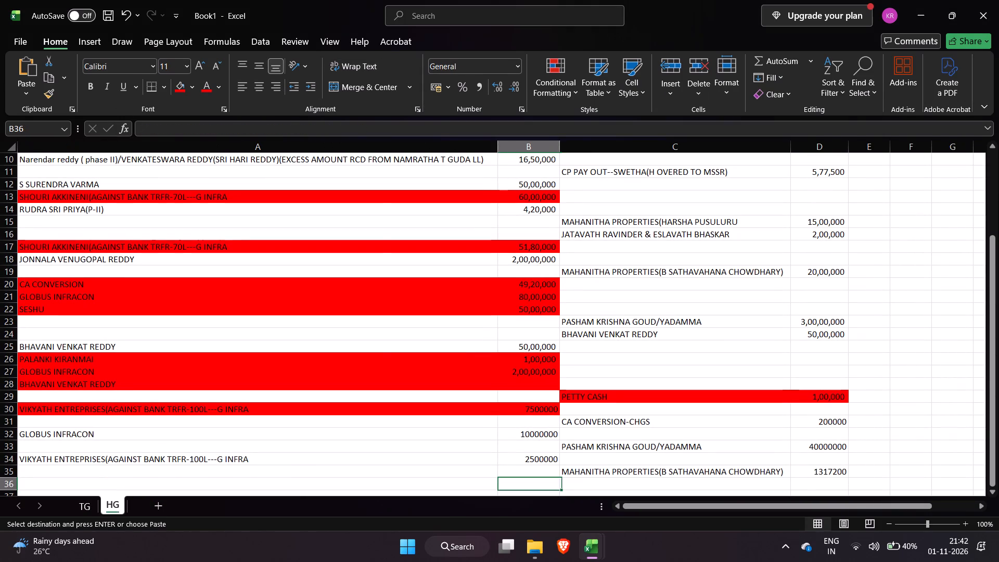
key("ctrl+alt+v")
key("Down")
key("Down")
key("Return")
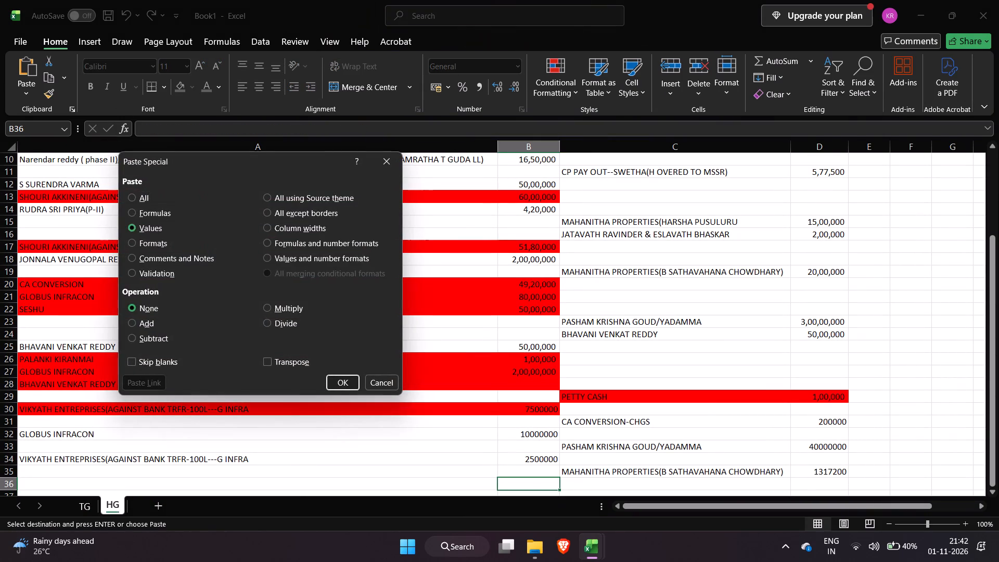
Copy the H GUDA P-I customer's particulars from Oct-2026 C138 into A36 of the HG sheet as values only.
key("Left")
key("alt+Tab")
key("Left")
key("Left")
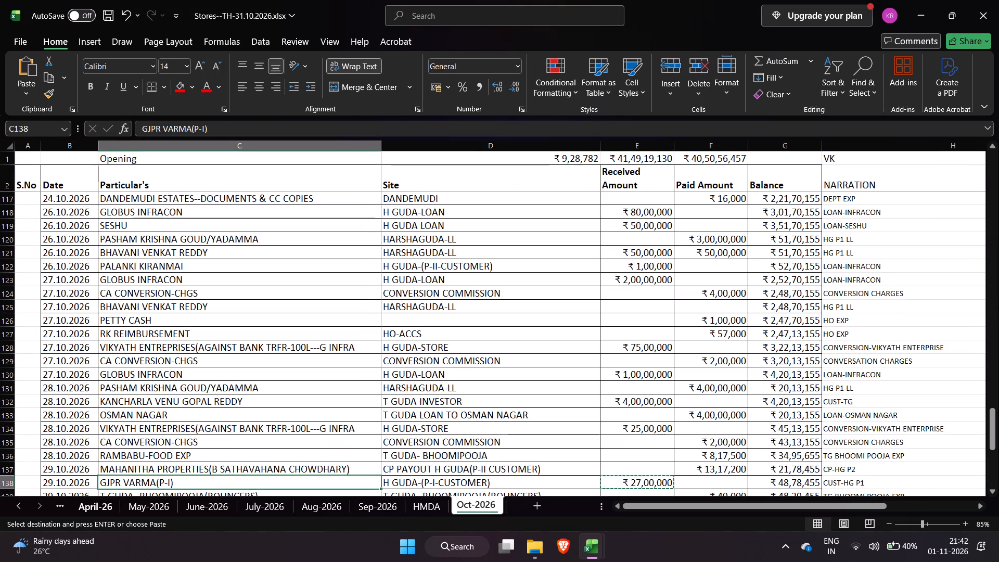
key("ctrl+c")
key("alt+Tab")
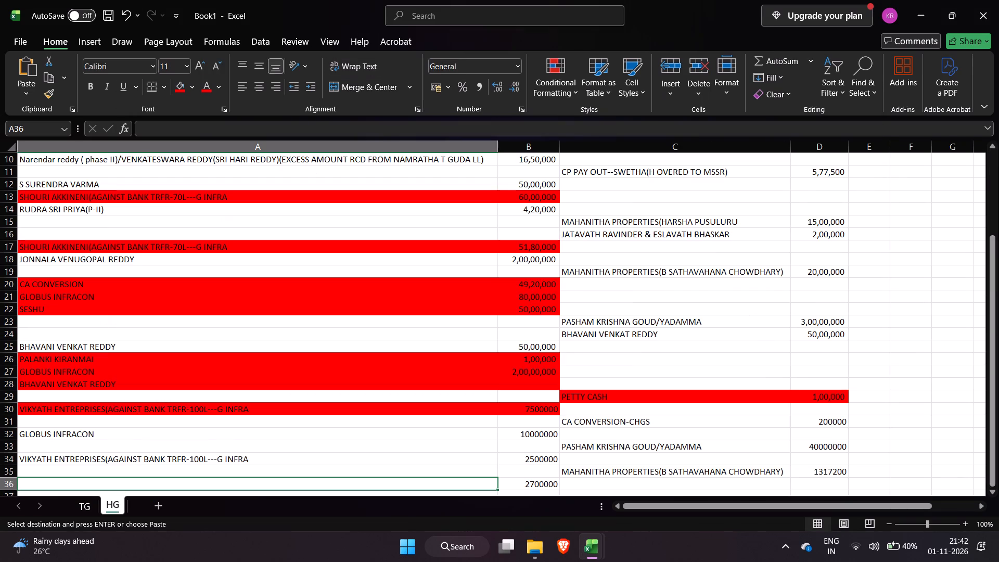
key("ctrl+alt+v")
key("Down")
key("Down")
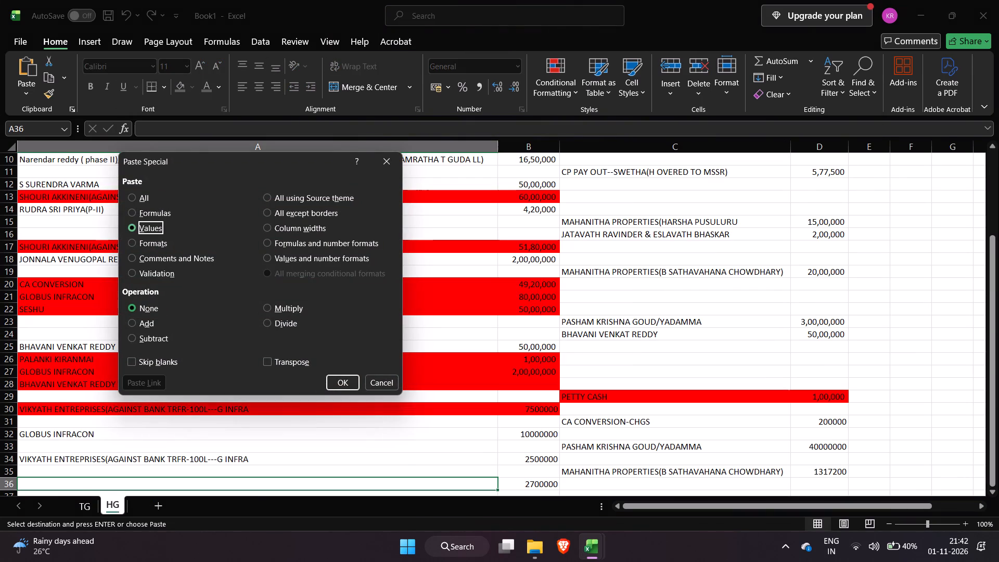
key("Return")
key("Right")
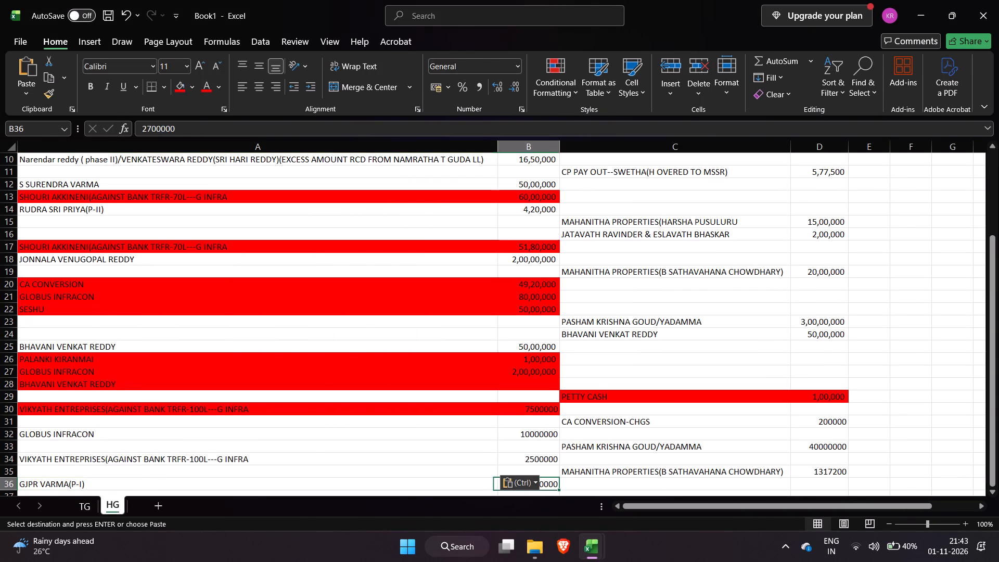
Review the remaining Oct-2026 ledger entries from row 138 down to the last entry in row 151.
key("alt+Tab")
key("Right")
key("Right")
key("Right")
key("Right")
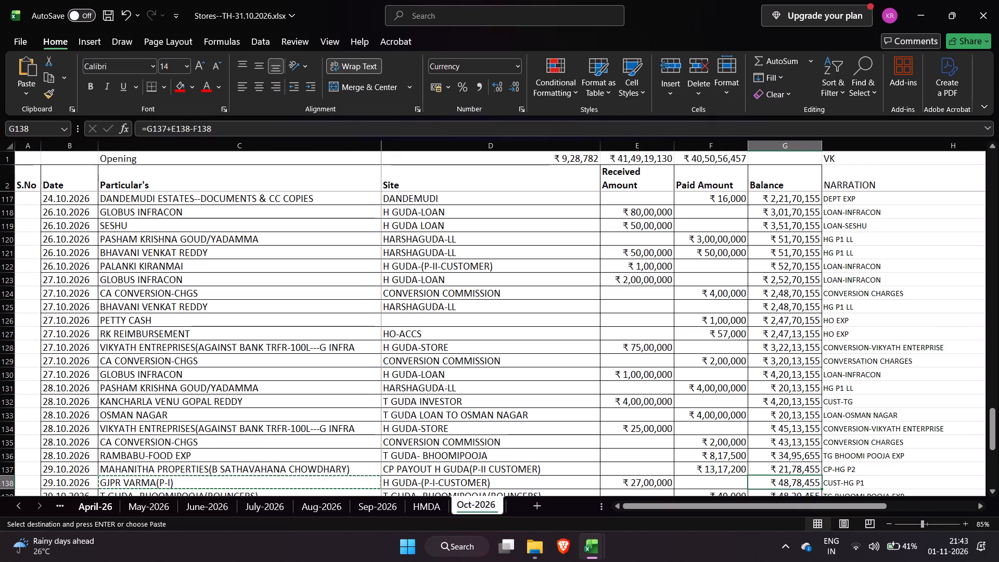
key("ctrl+c")
scroll(109, 505, "down", 1)
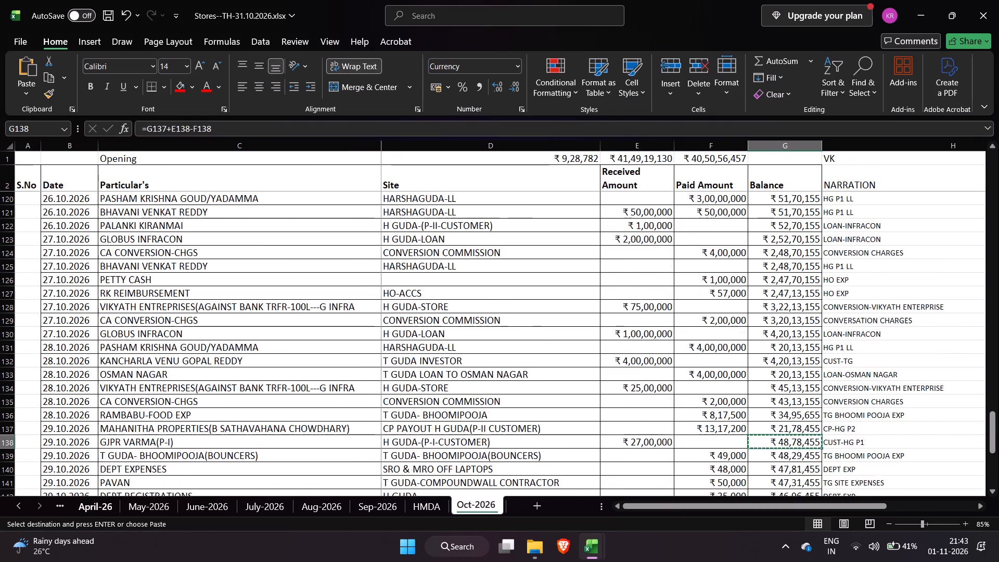
scroll(109, 505, "down", 2)
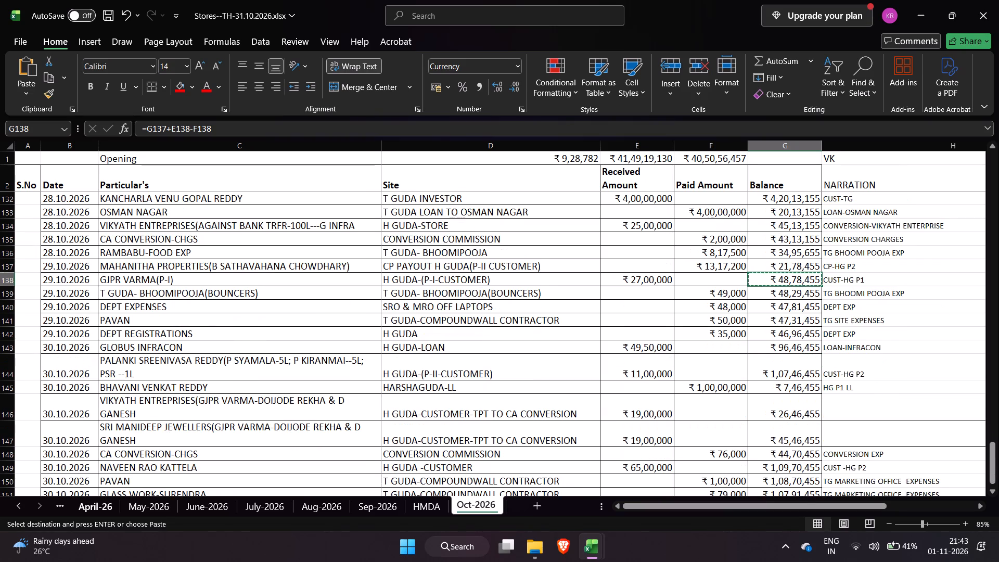
scroll(109, 505, "down", 1)
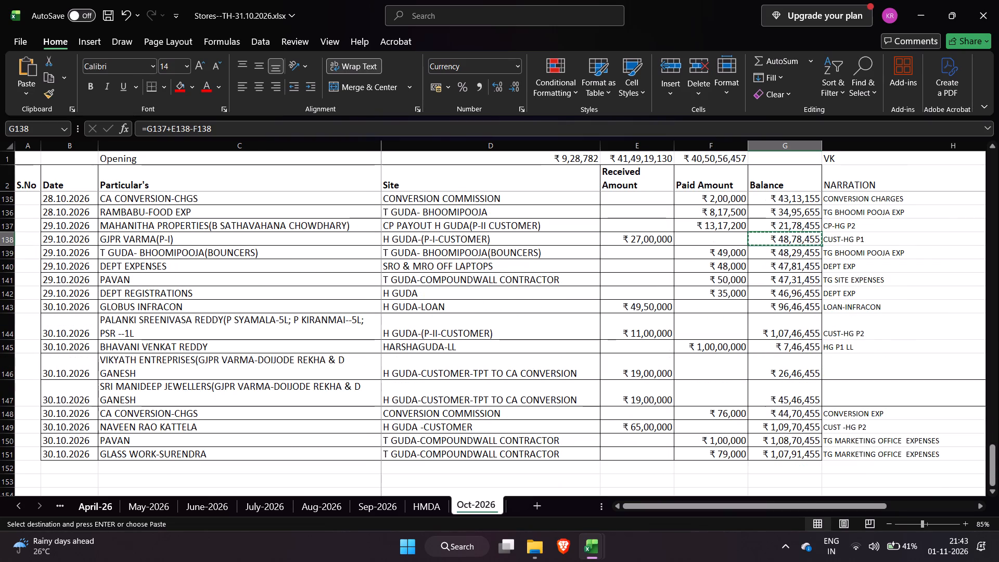
scroll(109, 505, "down", 1)
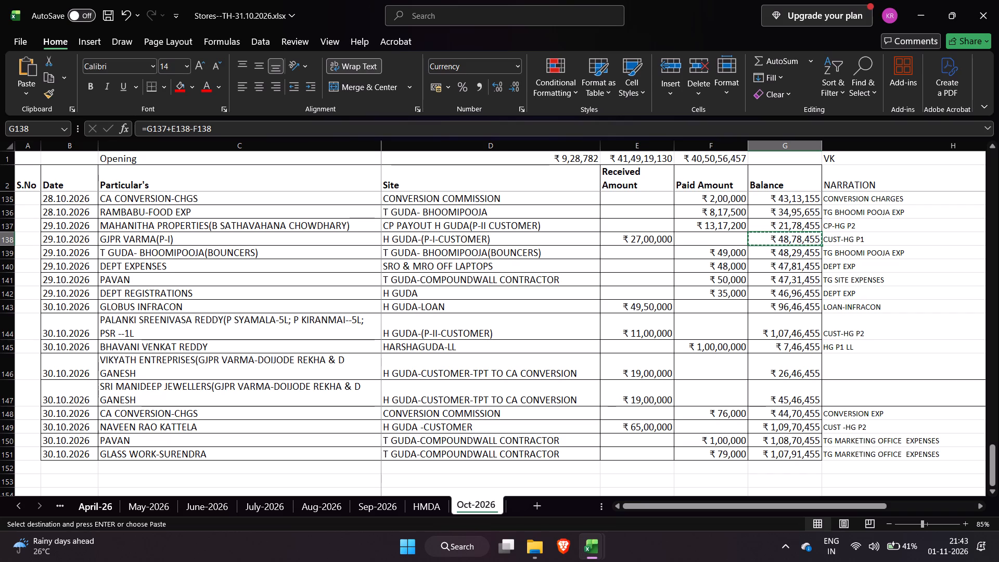
Compare the P-I customer receipt in Oct-2026 row 138 with the entry in row 36 of the HG sheet.
key("Up")
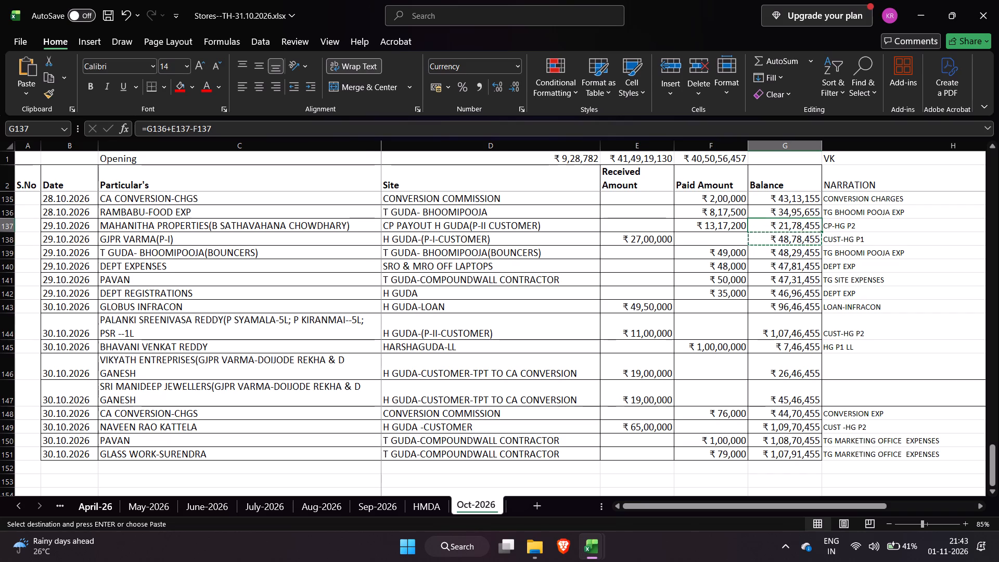
key("alt+Tab")
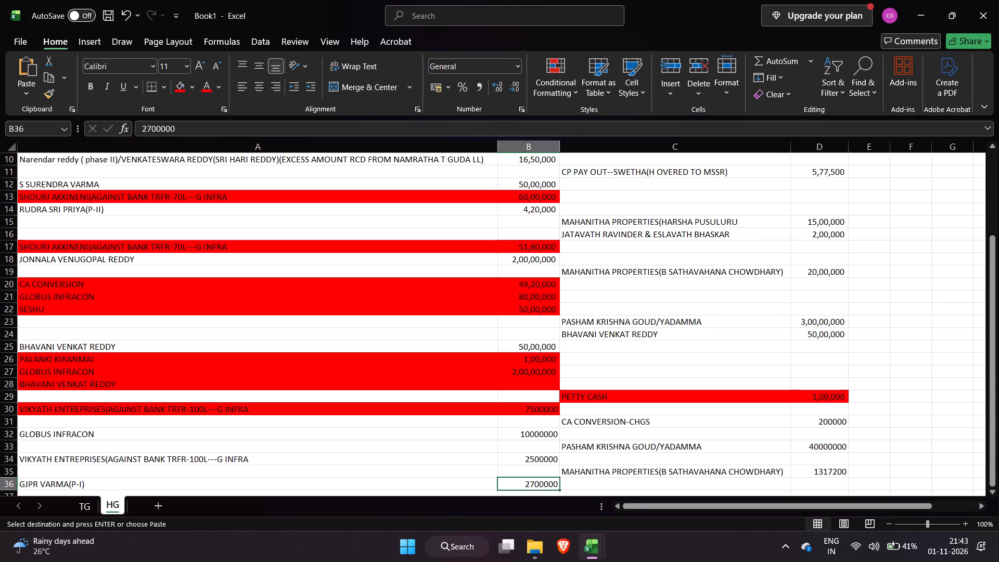
key("Down")
key("Down")
key("Up")
key("Up")
key("alt+Tab")
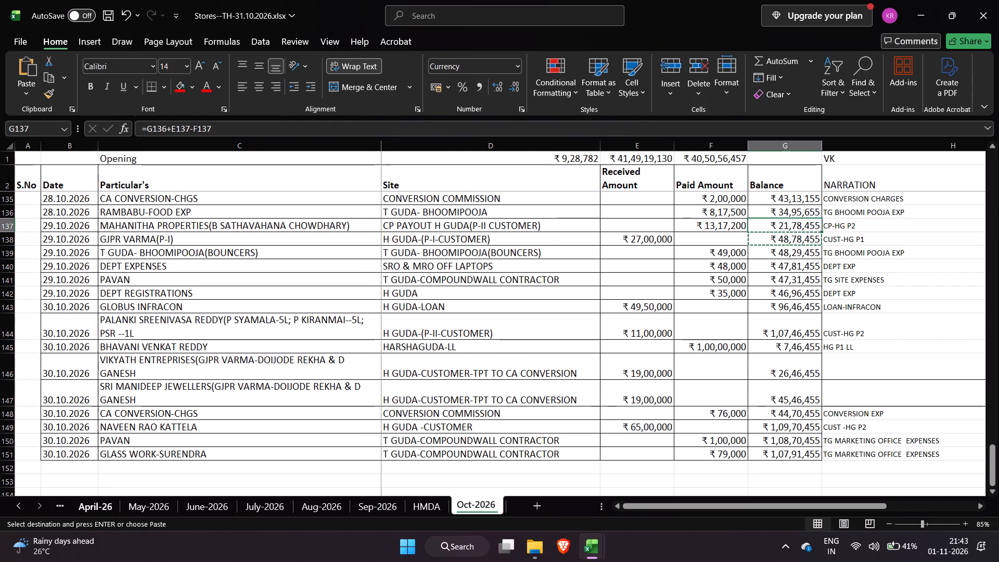
key("Left")
key("Left")
key("Down")
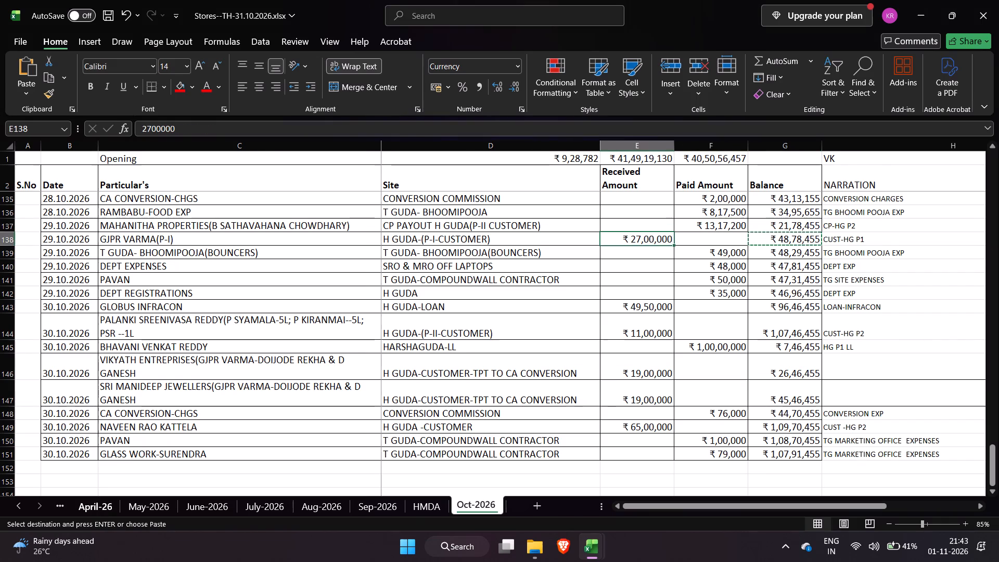
key("alt+Tab")
key("alt+Tab")
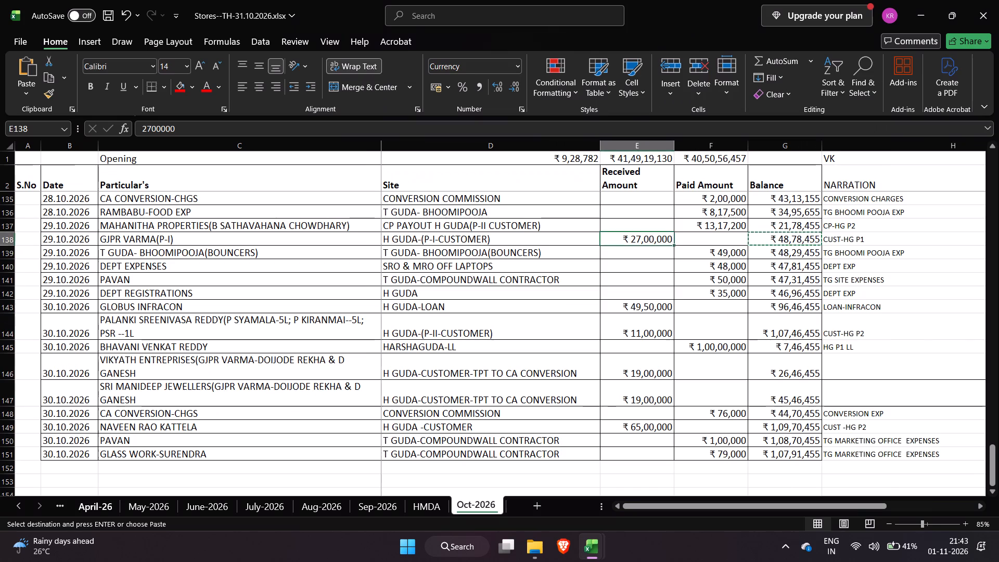
key("alt+Tab")
key("Left")
key("Right")
key("alt+Tab")
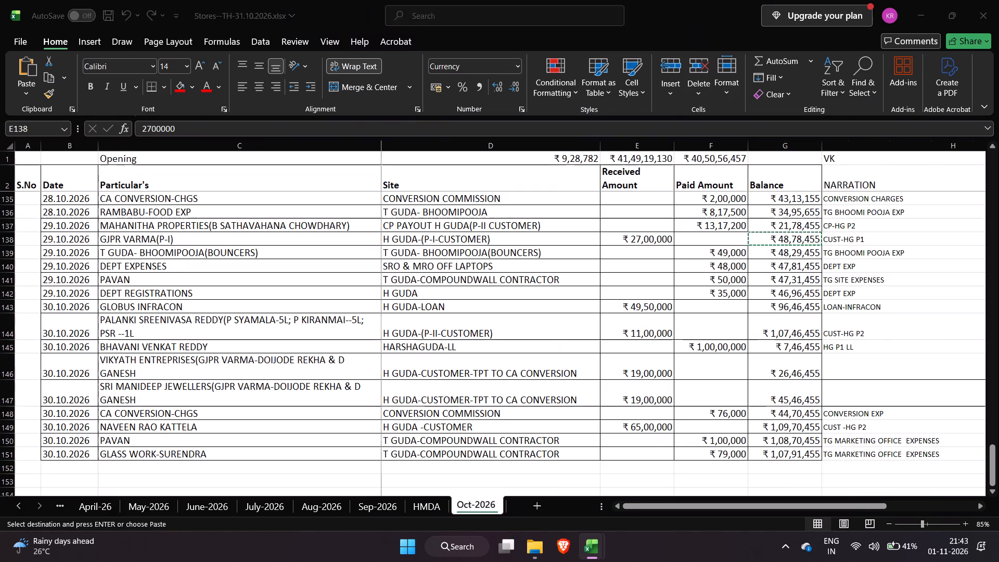
key("Left")
key("Left")
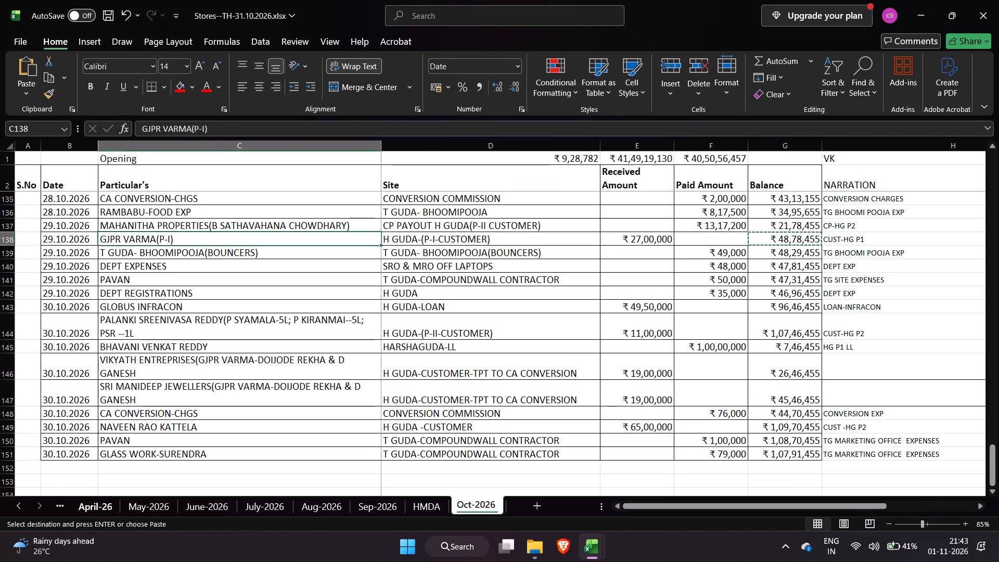
key("Right")
key("Right")
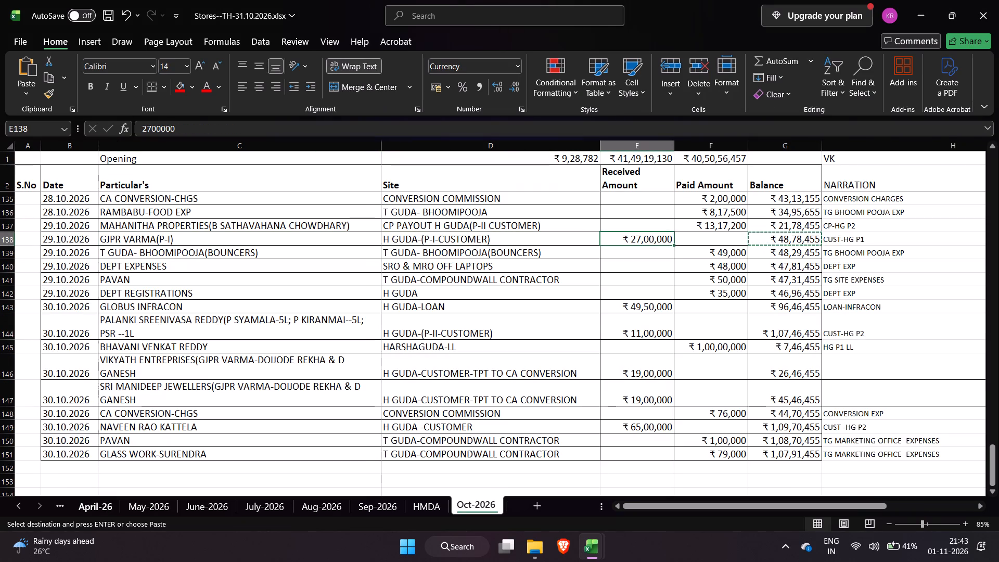
Copy the paid amounts 49000, 48000 and 50000 from Oct-2026 F139:F141 into D74:D76 of Book1's TG sheet as values only.
key("Down")
key("Right")
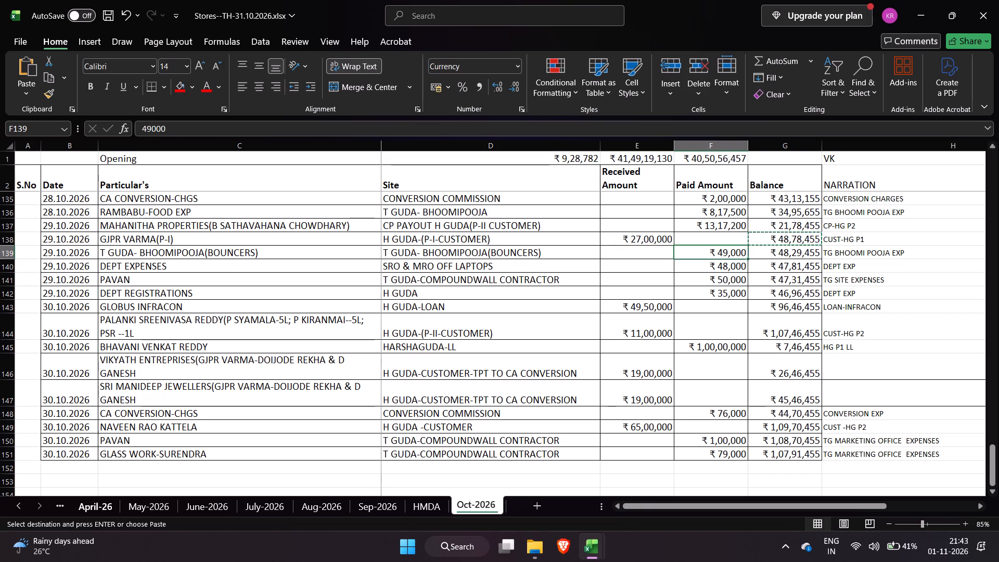
key("shift+Down")
key("shift+Down")
key("shift+Left")
key("shift+Left")
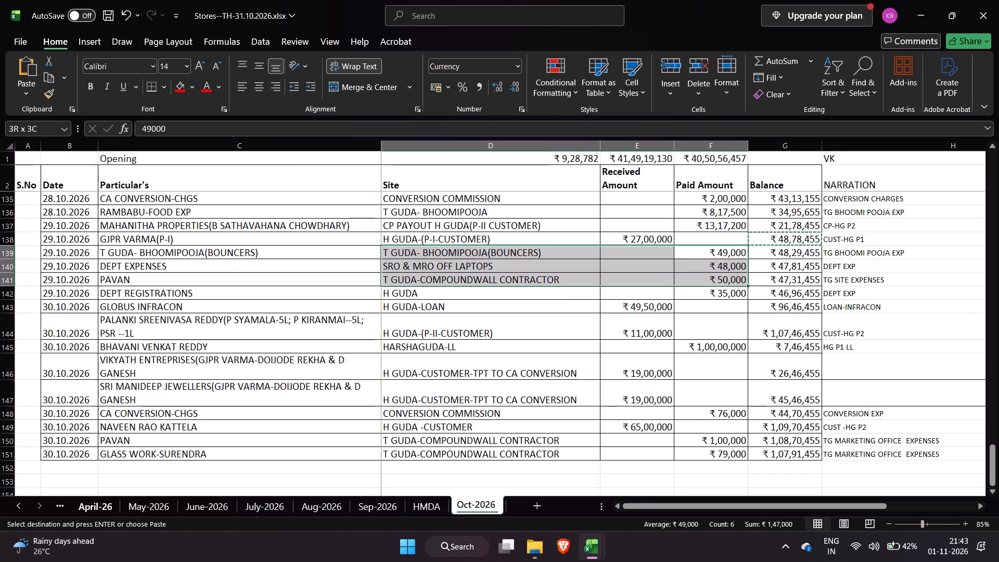
key("shift+Left")
key("shift+Right")
key("shift+Right")
key("shift+Right")
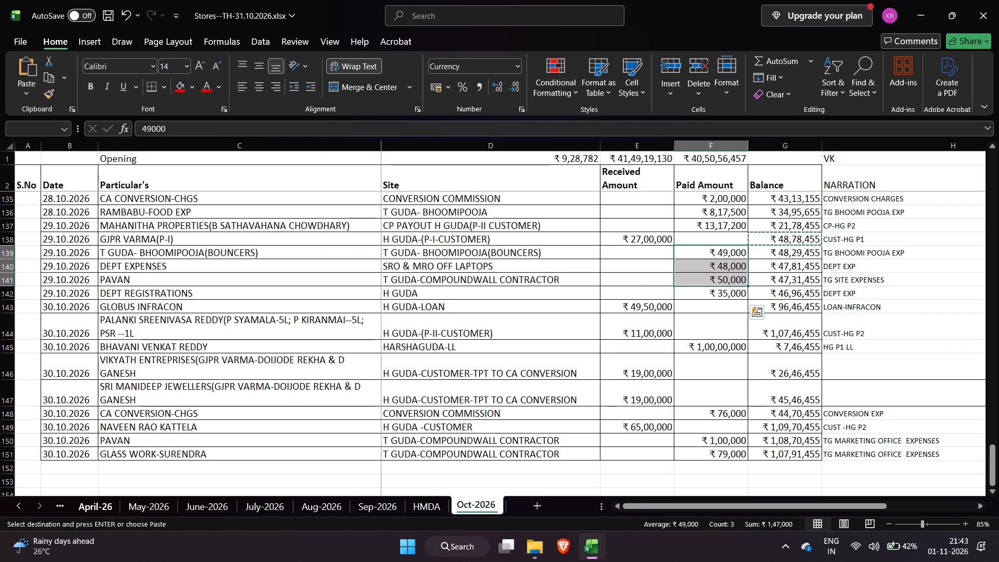
key("shift+Right")
key("shift+Right")
key("shift+Left")
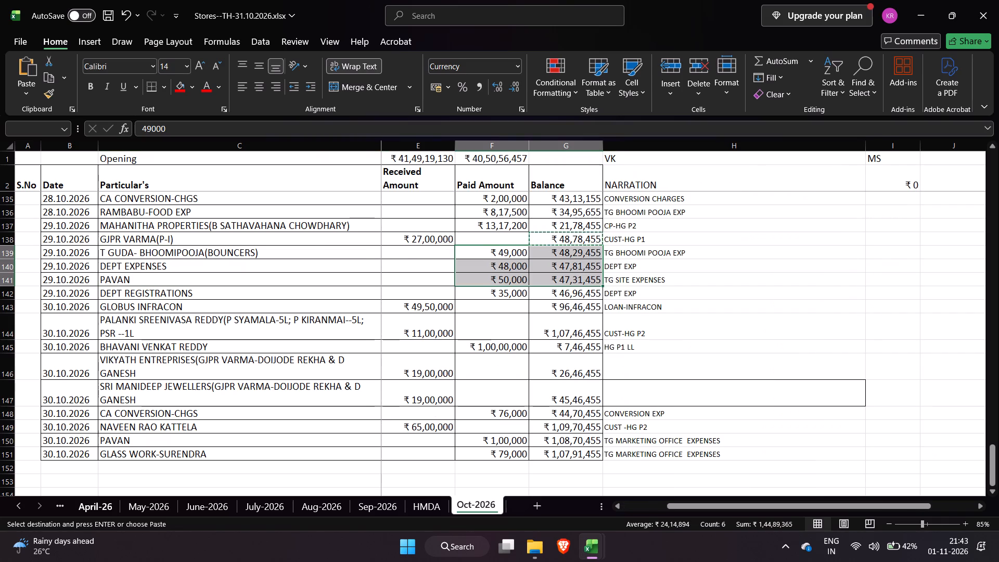
key("shift+Left")
key("shift+Left")
key("shift+Left")
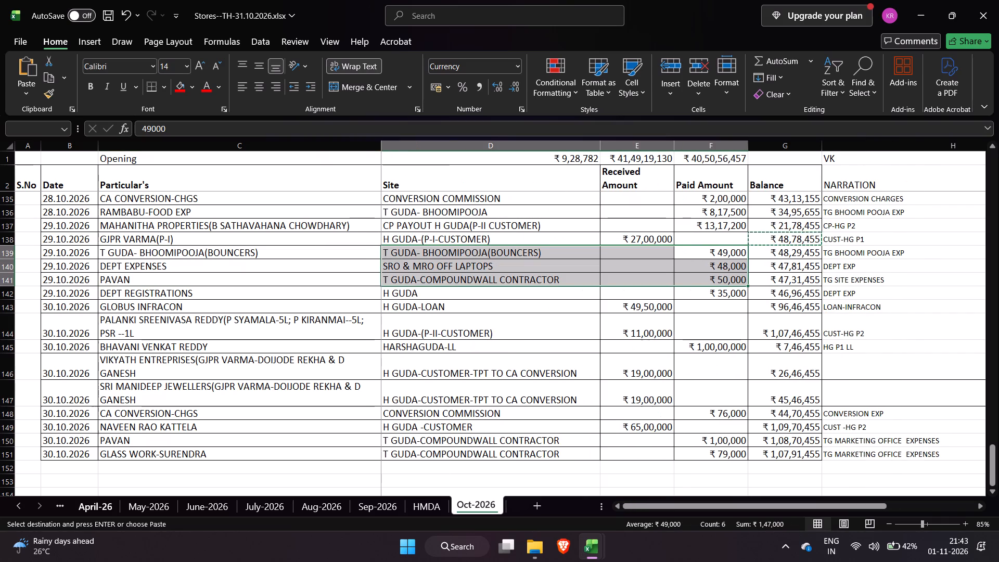
key("shift+Left")
key("shift+Right")
key("shift+Right")
key("shift+Right")
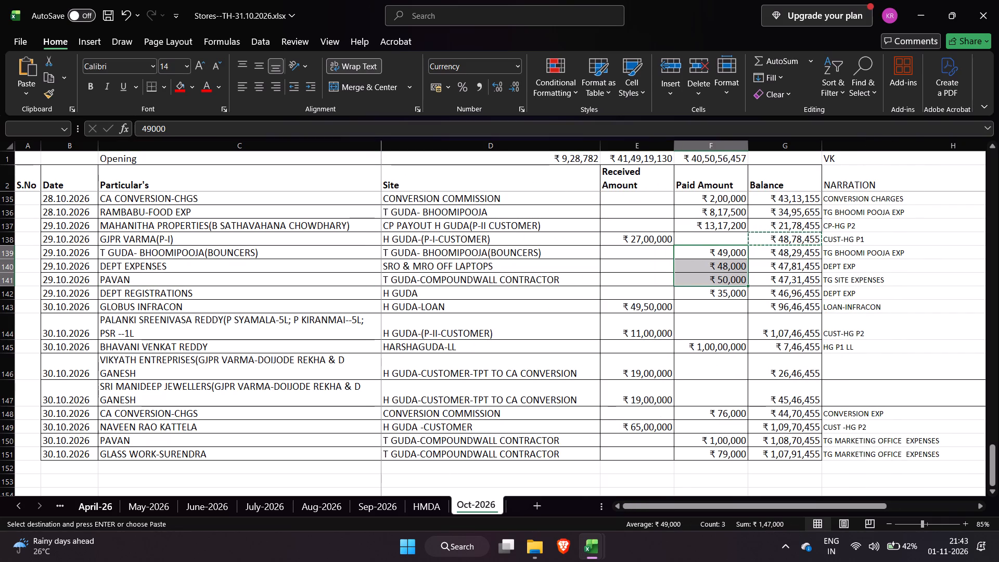
key("ctrl+c")
key("alt+Tab")
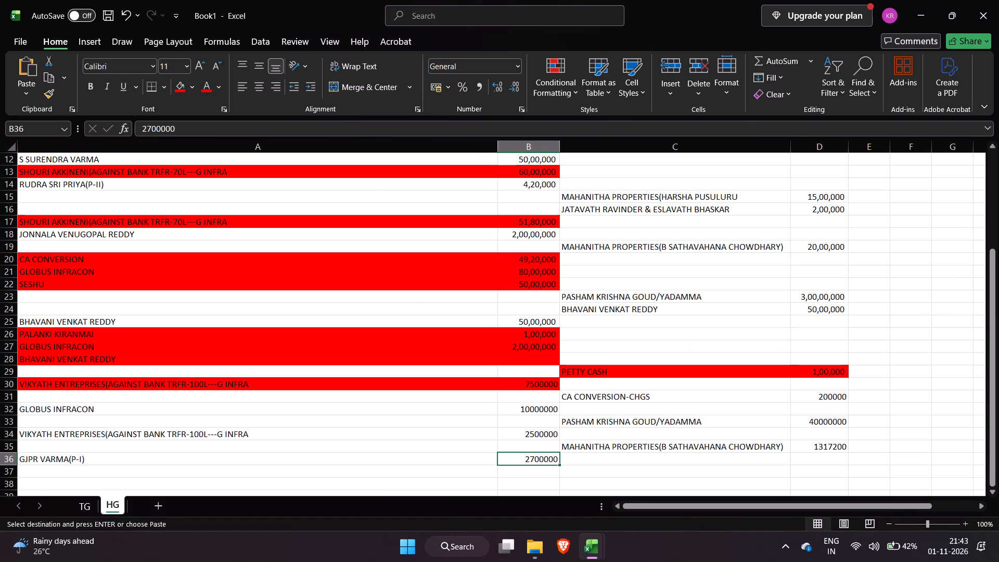
left_click(81, 505)
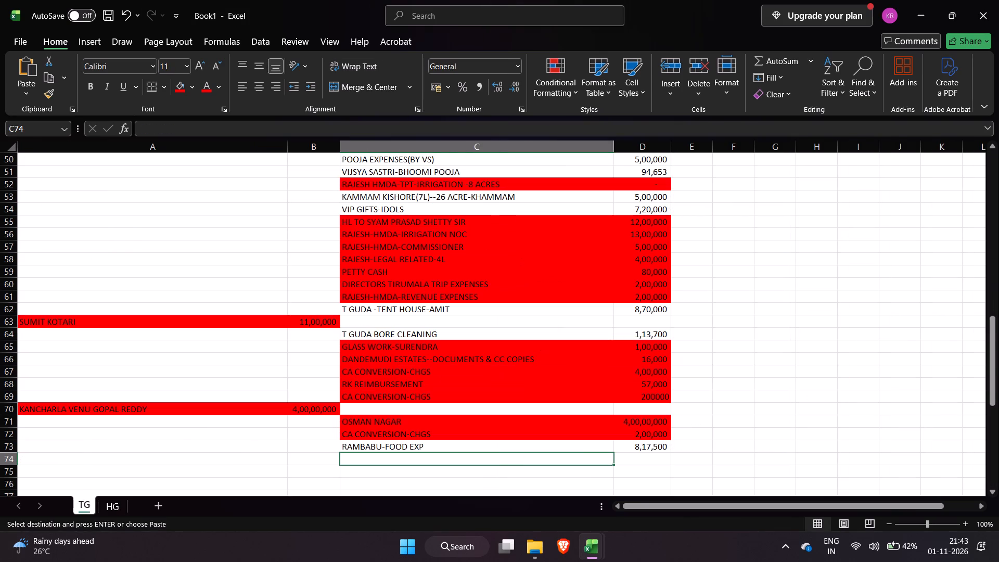
key("Right")
key("ctrl+alt+v")
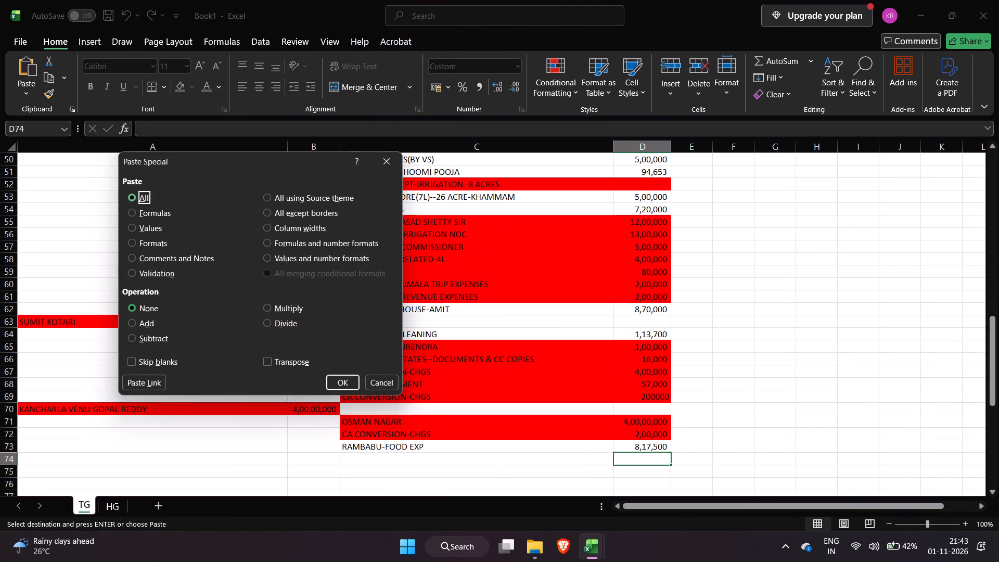
key("Down")
key("Down")
key("Return")
Copy the matching particulars from Oct-2026 C139:C141 into C74:C76 of the TG sheet as values only, without the source formatting.
key("Left")
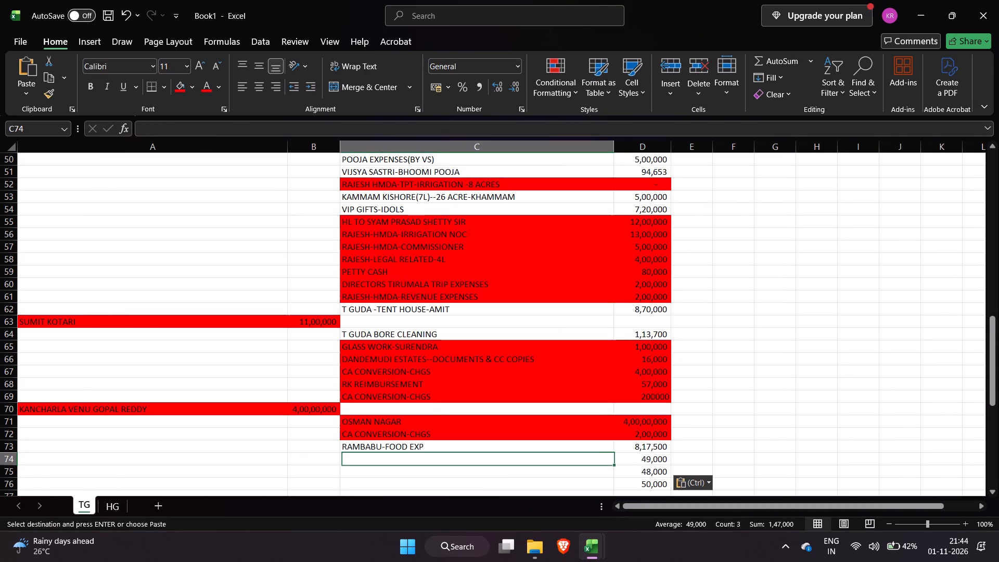
key("alt+Tab")
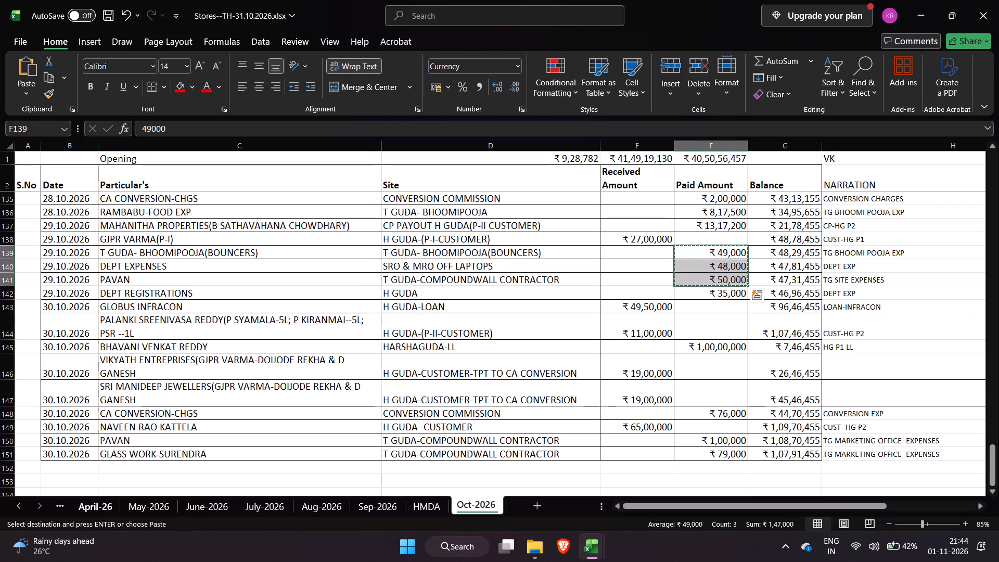
key("Left")
key("Left")
key("Left")
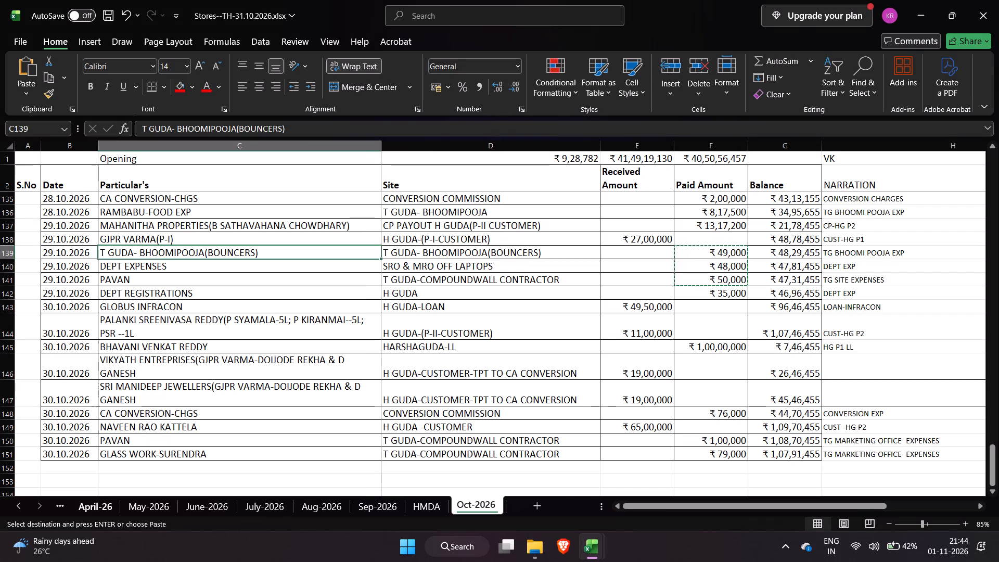
key("shift+Down")
key("shift+Down")
key("shift+Right")
key("shift+Right")
key("shift+Right")
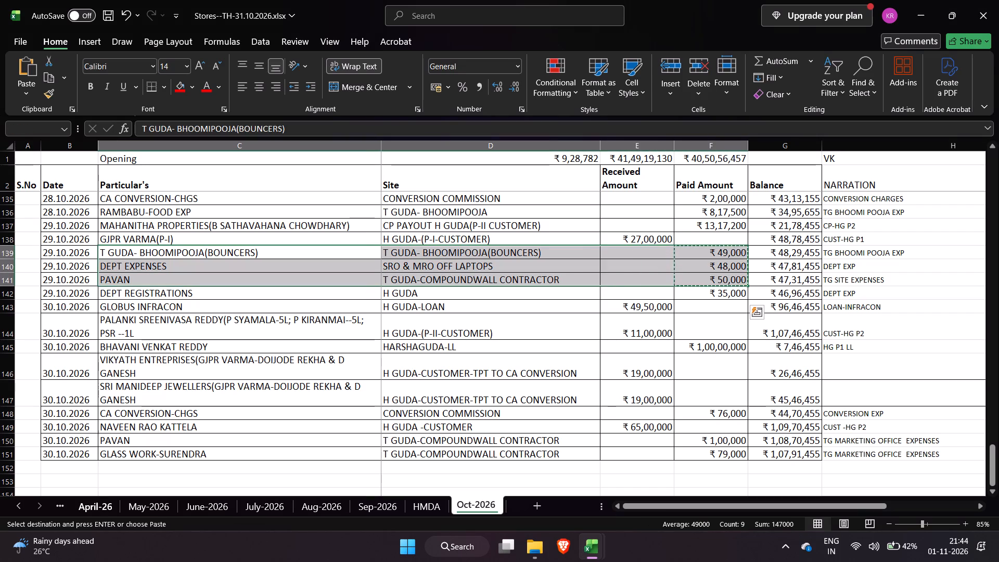
key("shift+Left")
key("shift+Left")
key("shift+Left")
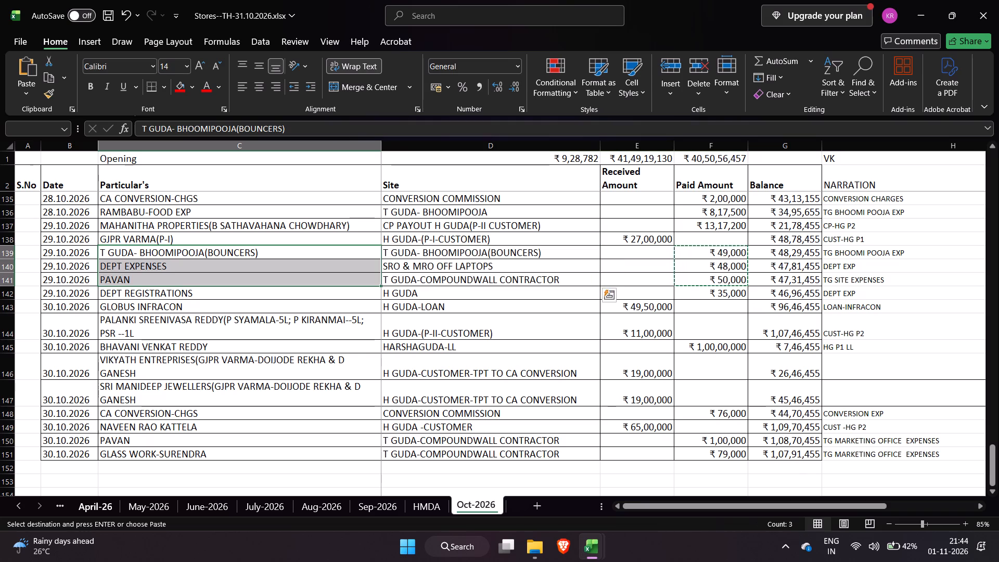
key("ctrl+c")
key("alt+Tab")
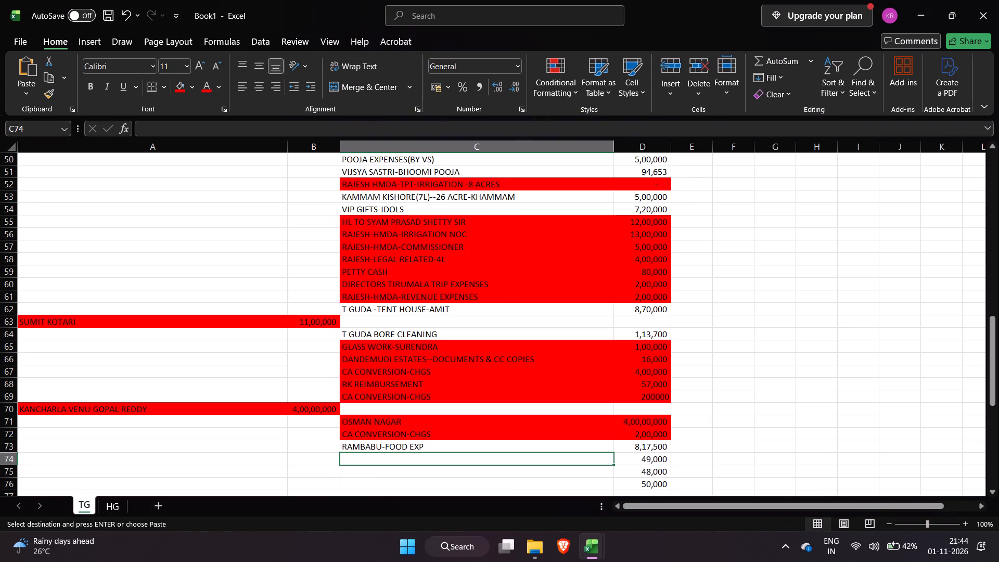
key("ctrl+alt+v")
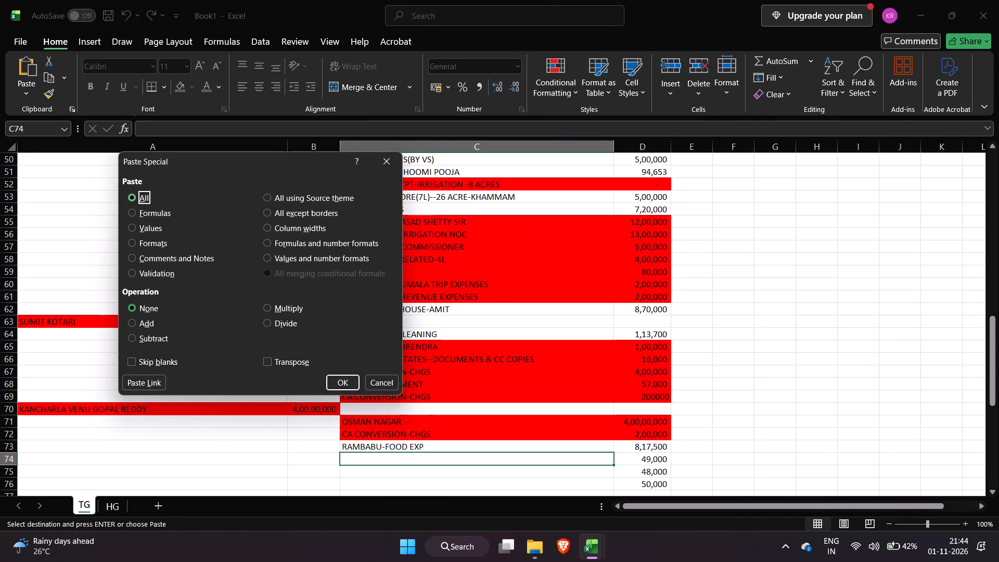
key("Down")
key("Down")
key("Return")
key("Return")
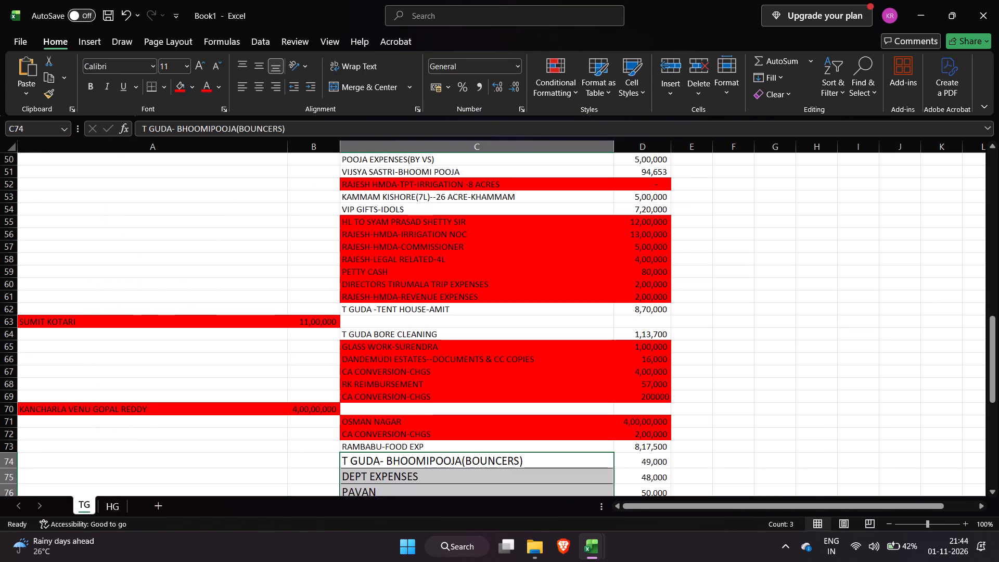
key("ctrl+z")
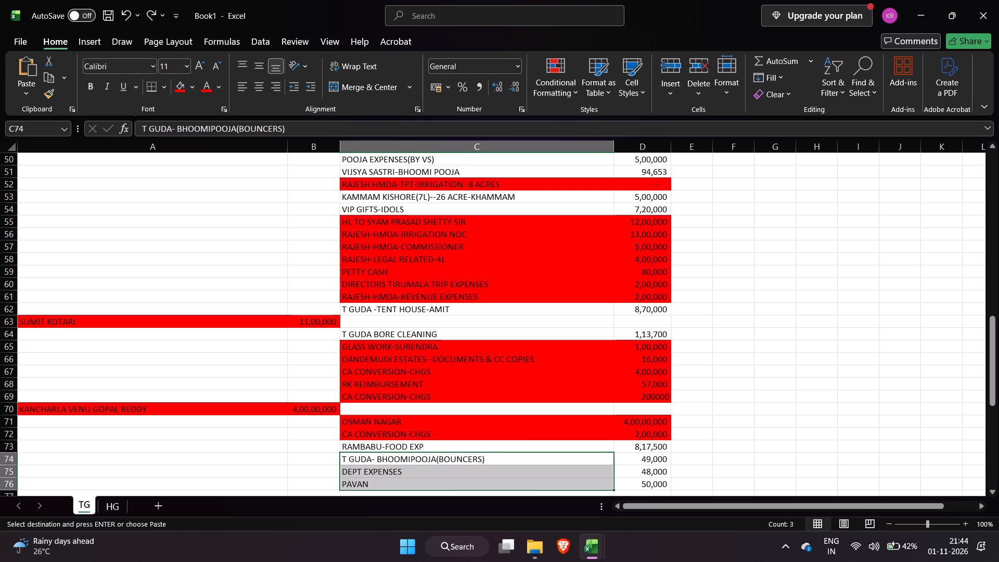
Fill the DEPT EXPENSES entry in C75:D75 of the TG sheet with red.
scroll(81, 505, "down", 1)
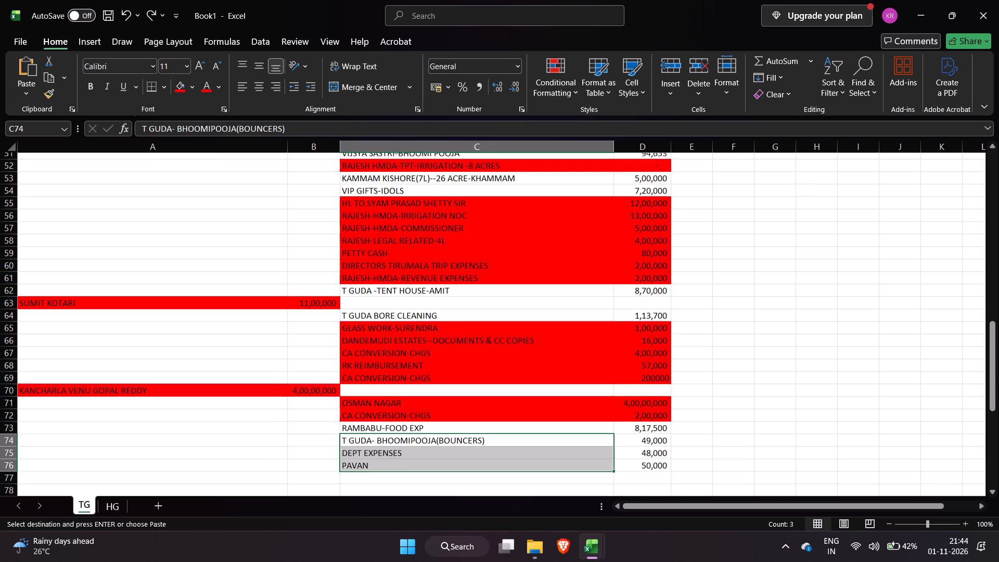
scroll(81, 505, "down", 1)
key("Down")
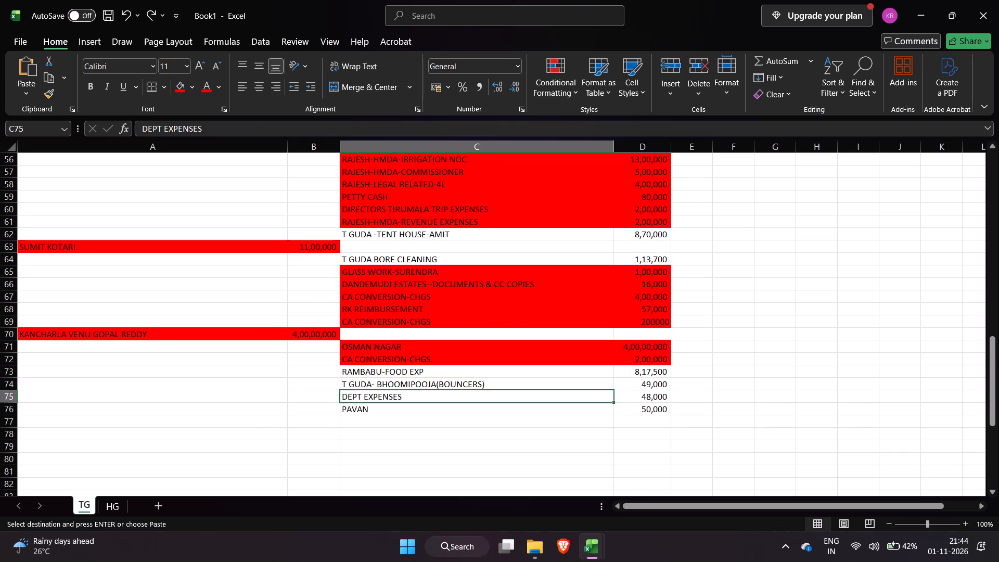
key("Up")
key("Down")
key("shift+Right")
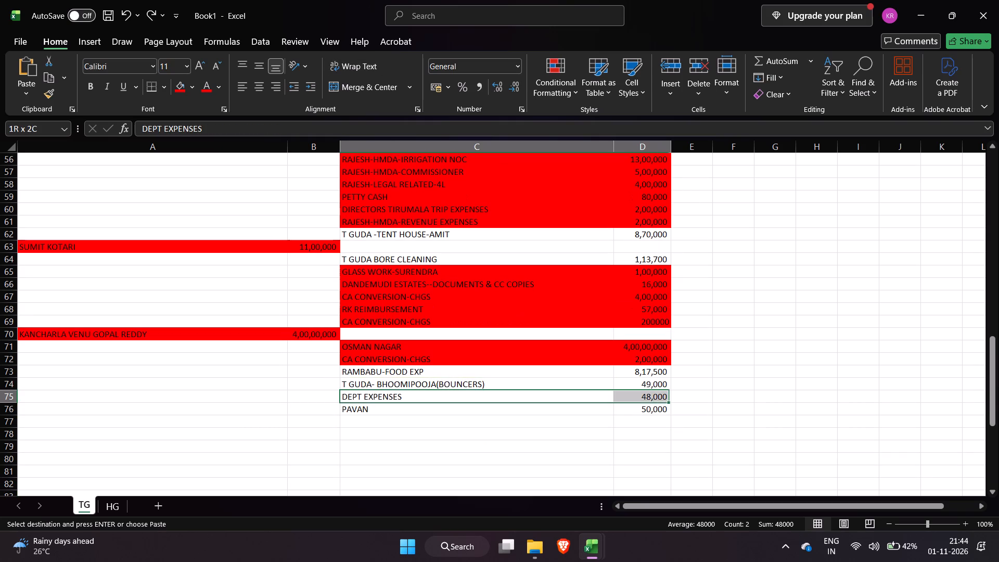
left_click(180, 90)
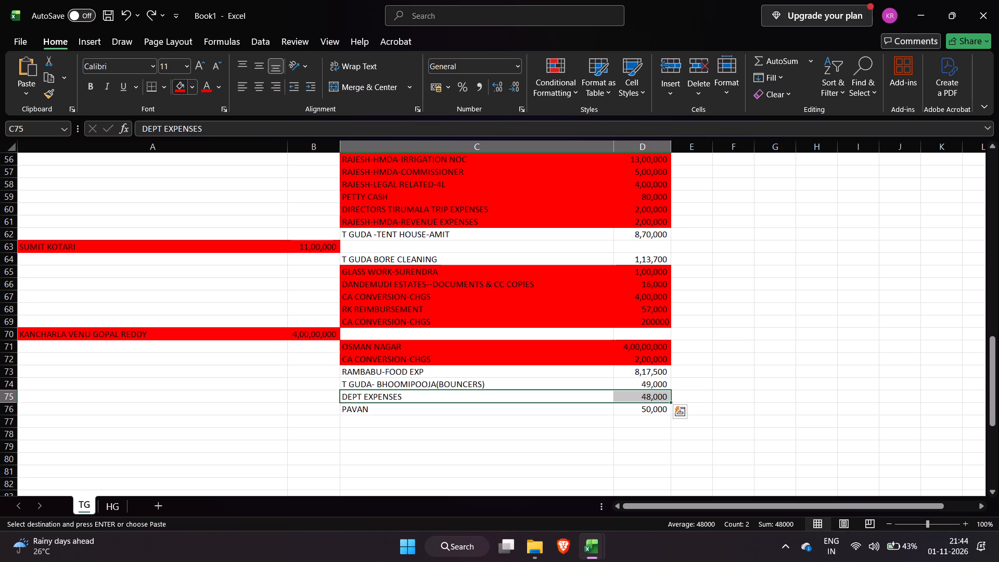
Copy the H GUDA department registrations paid amount of 35000 from Oct-2026 F142 into D37 of the HG sheet as values only.
key("alt+Tab")
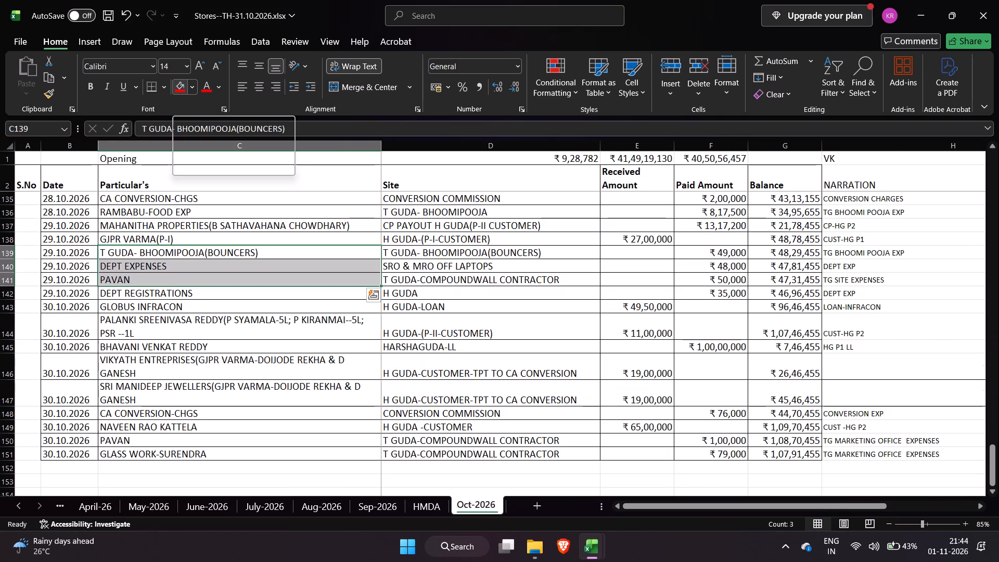
key("Down")
key("Right")
key("Right")
key("Right")
key("Down")
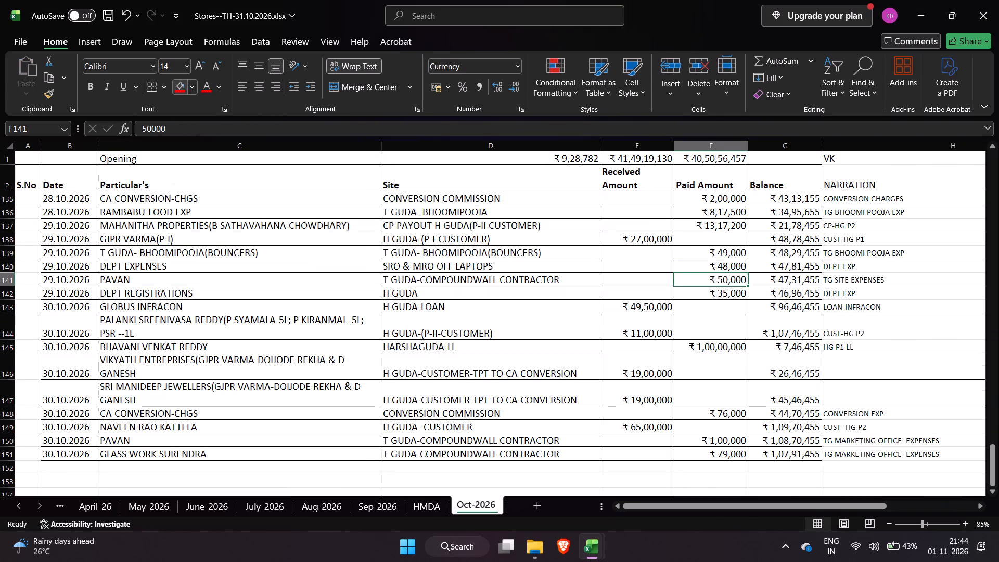
key("Left")
key("Left")
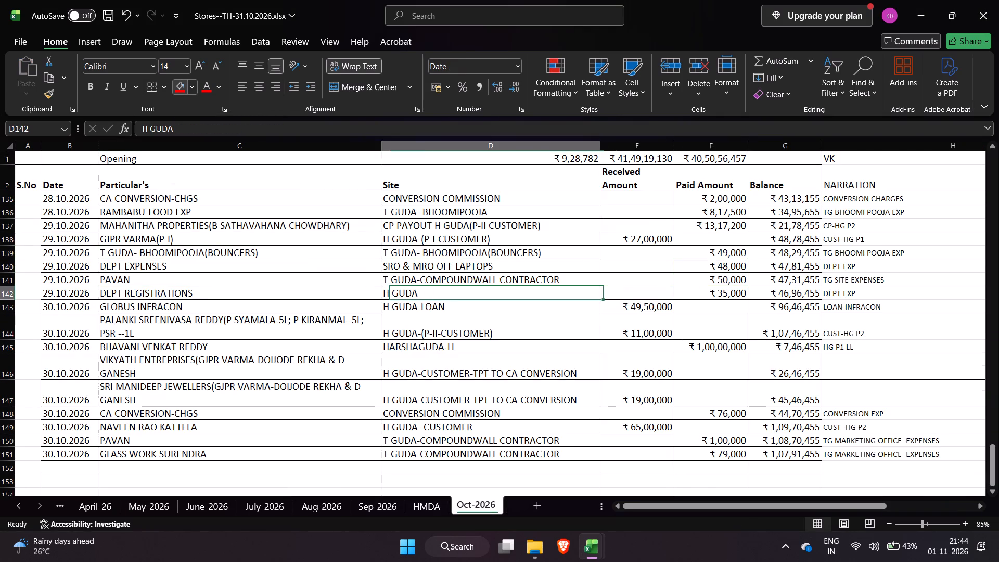
key("Right")
key("Right")
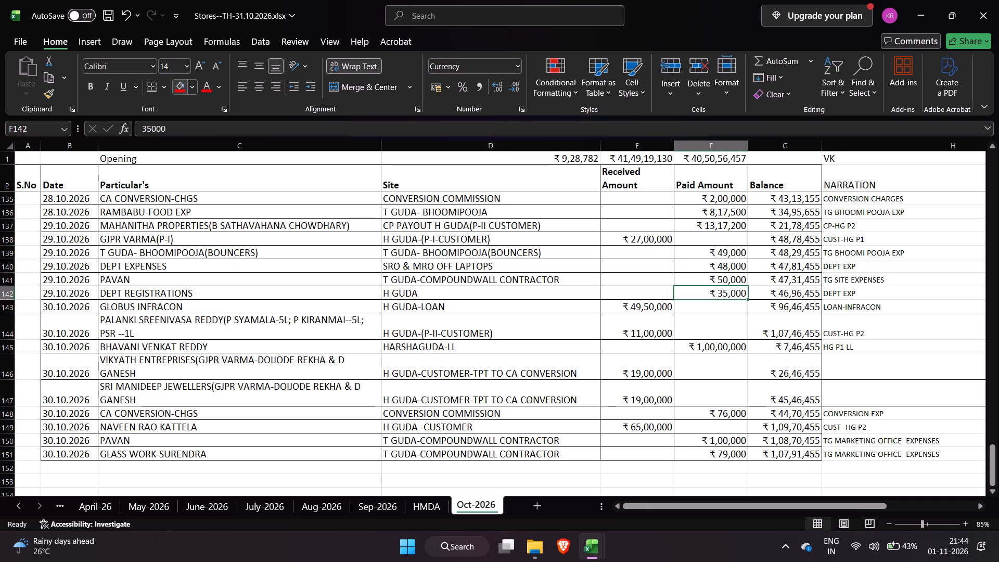
key("ctrl+c")
key("alt+Tab")
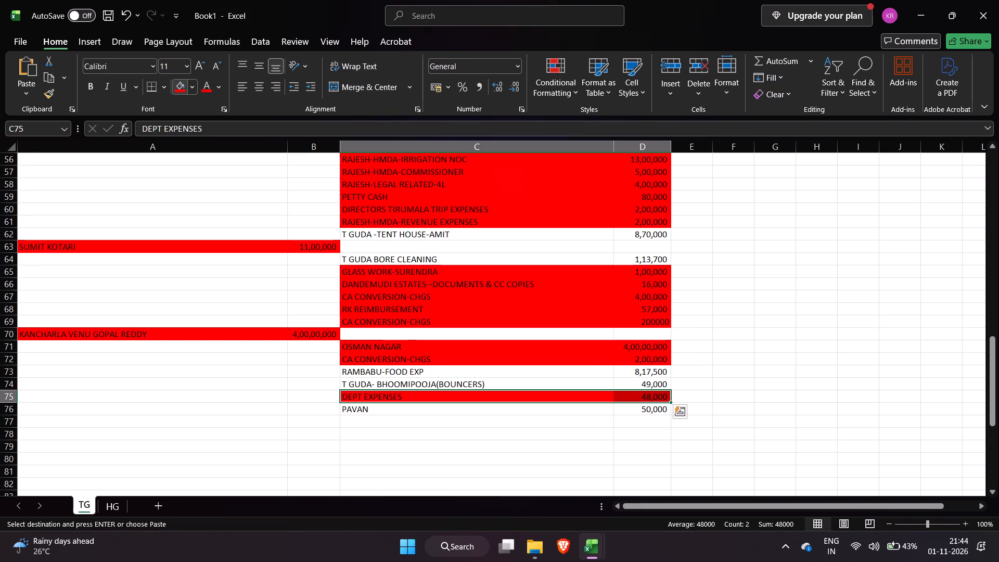
left_click(107, 507)
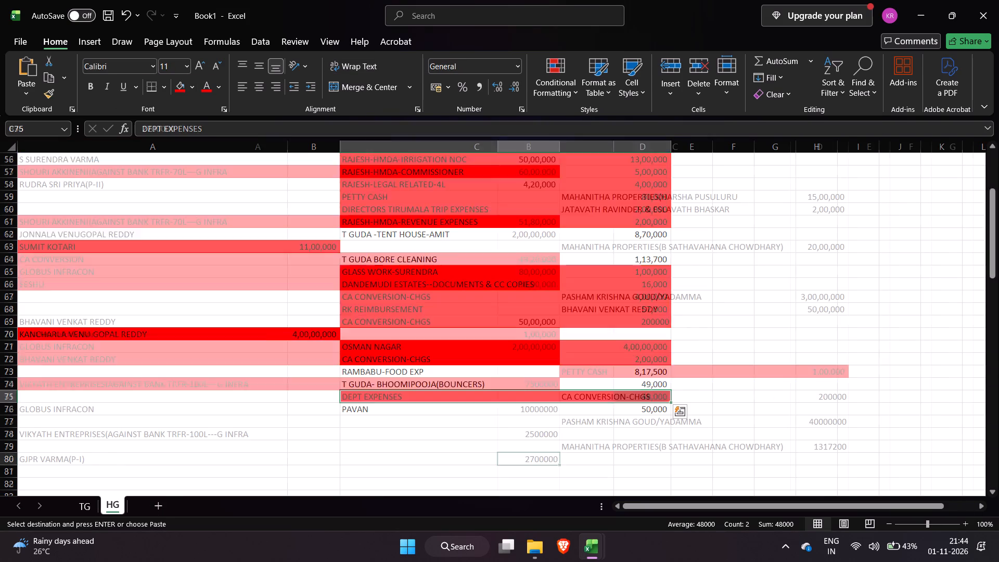
key("Down")
key("Right")
key("Right")
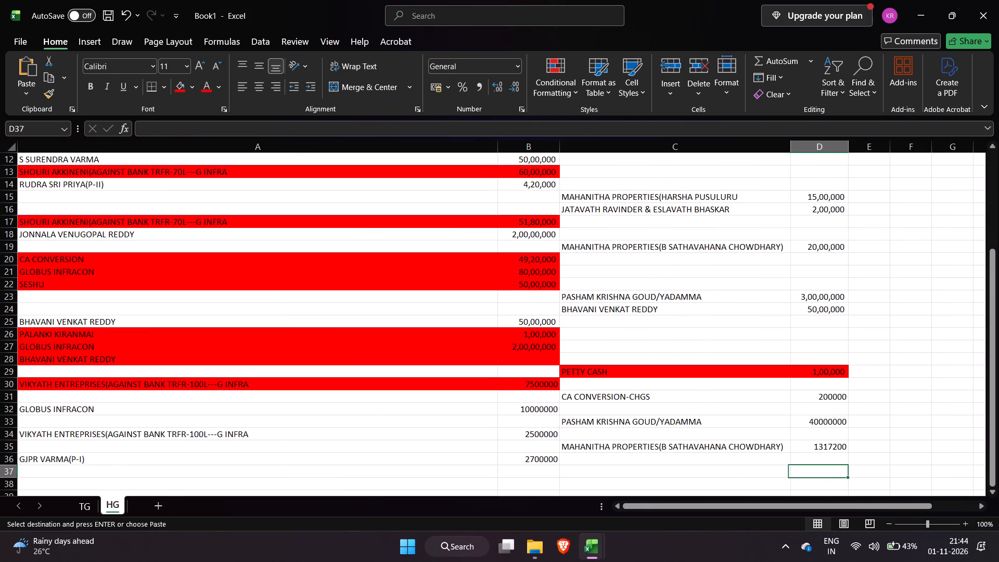
key("ctrl+alt+v")
key("Down")
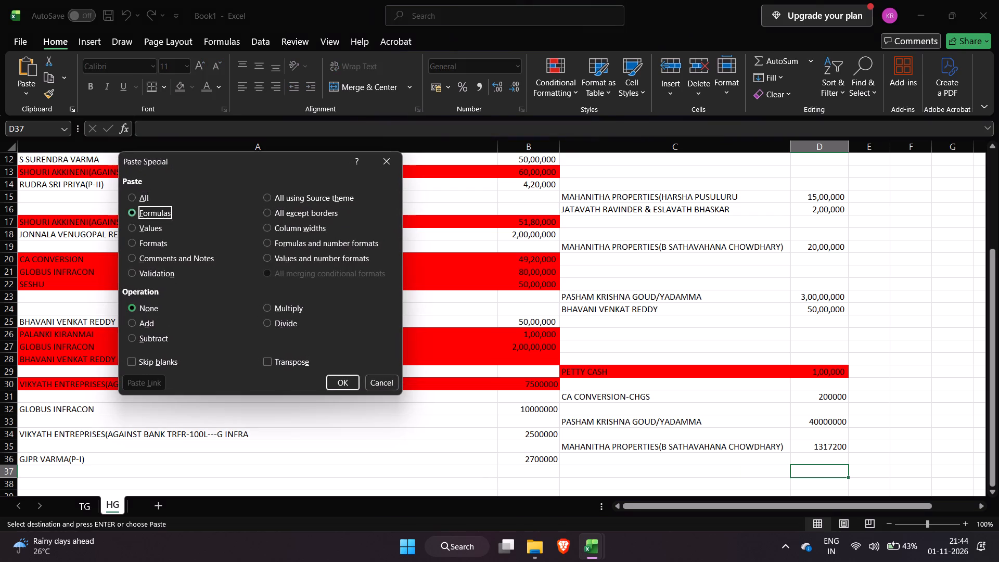
key("Down")
key("Return")
Copy the DEPT REGISTRATIONS particulars from Oct-2026 C142 into C37 of the HG sheet as values only.
key("Left")
key("alt+Tab")
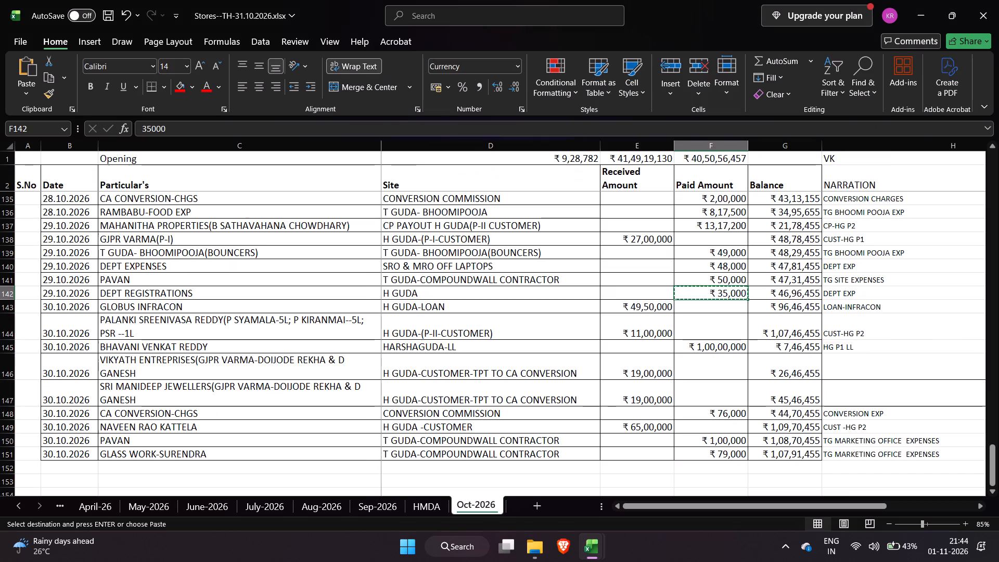
key("Left")
key("Left")
key("Left")
key("ctrl+c")
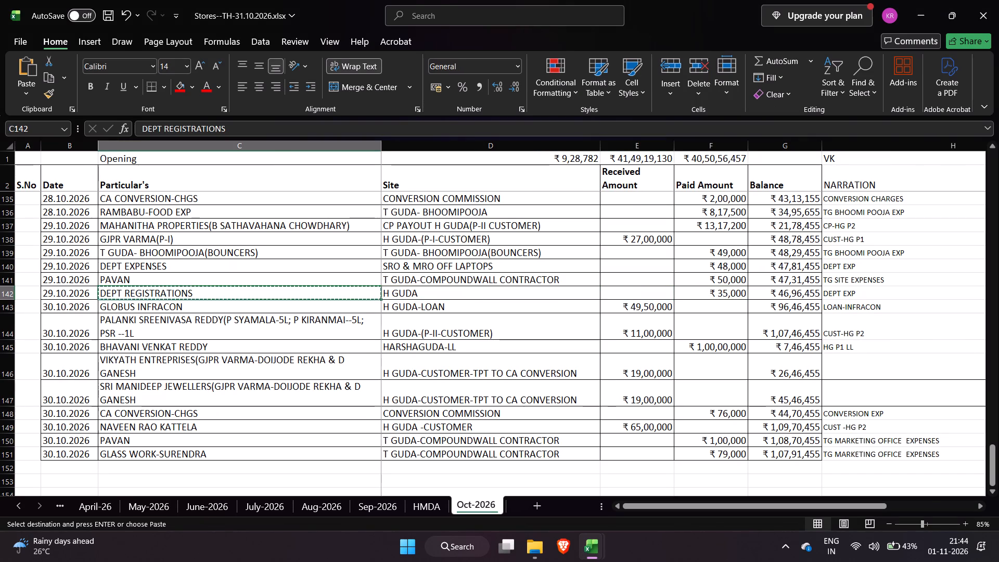
key("alt+Tab")
key("ctrl+alt+v")
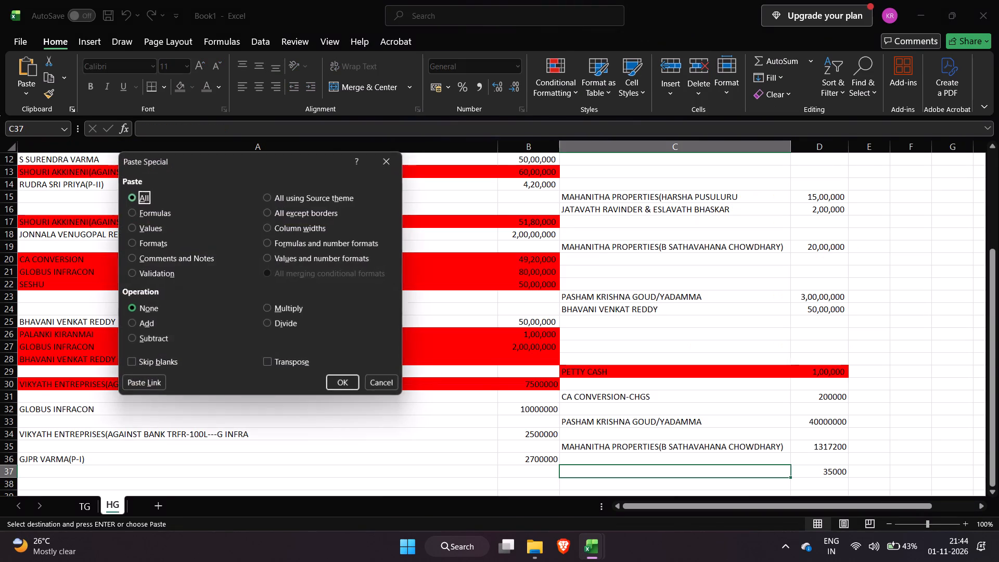
key("Down")
key("Down")
key("Return")
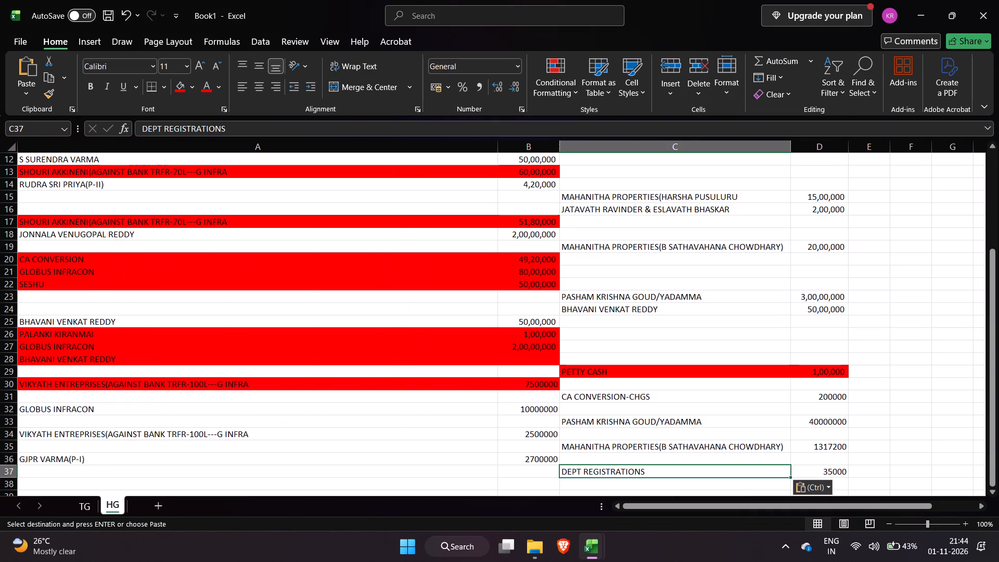
Fill the DEPT REGISTRATIONS entry in C37:D37 of the HG sheet with red.
key("alt+Tab")
key("Right")
key("Right")
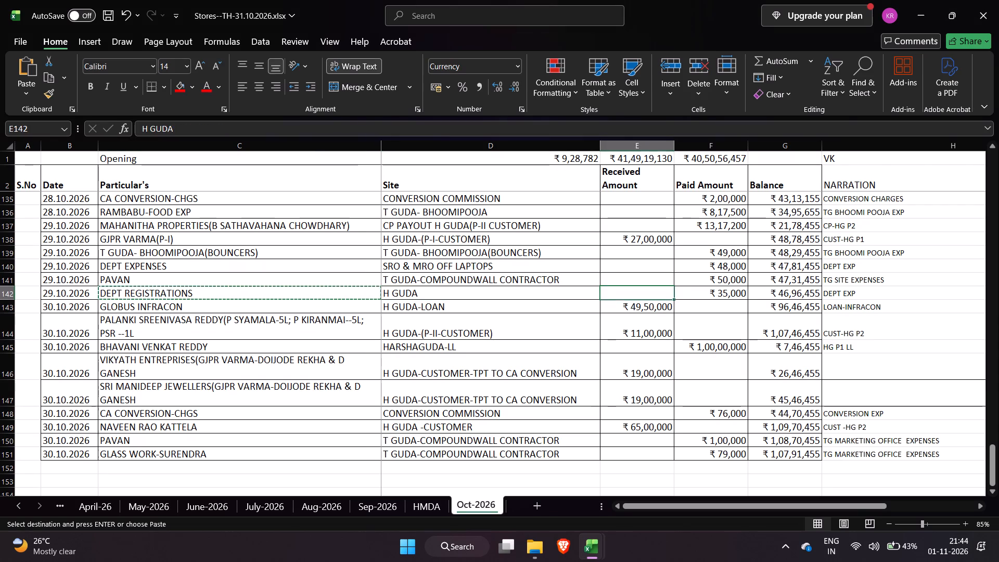
key("Right")
key("Right")
key("alt+Tab")
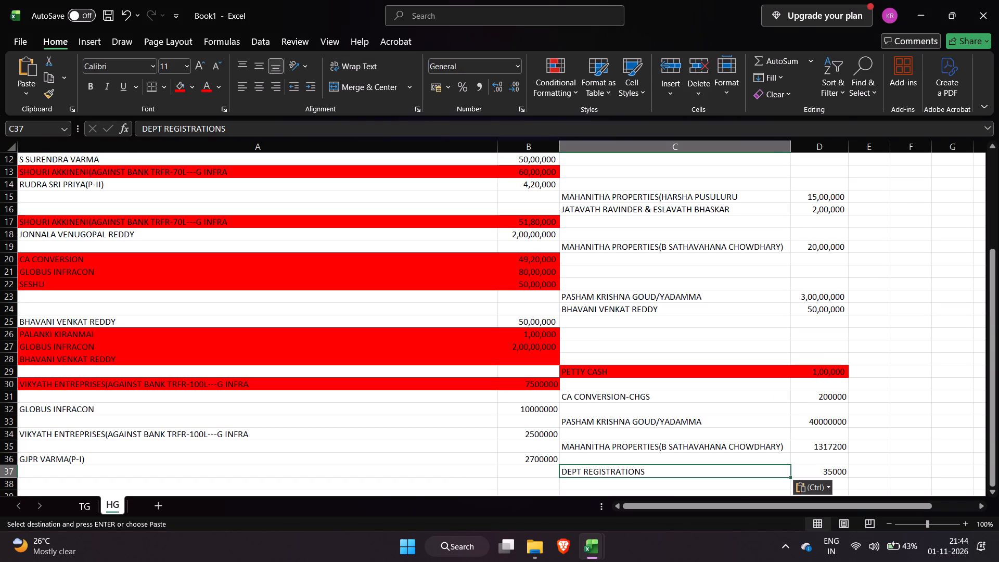
key("shift+Right")
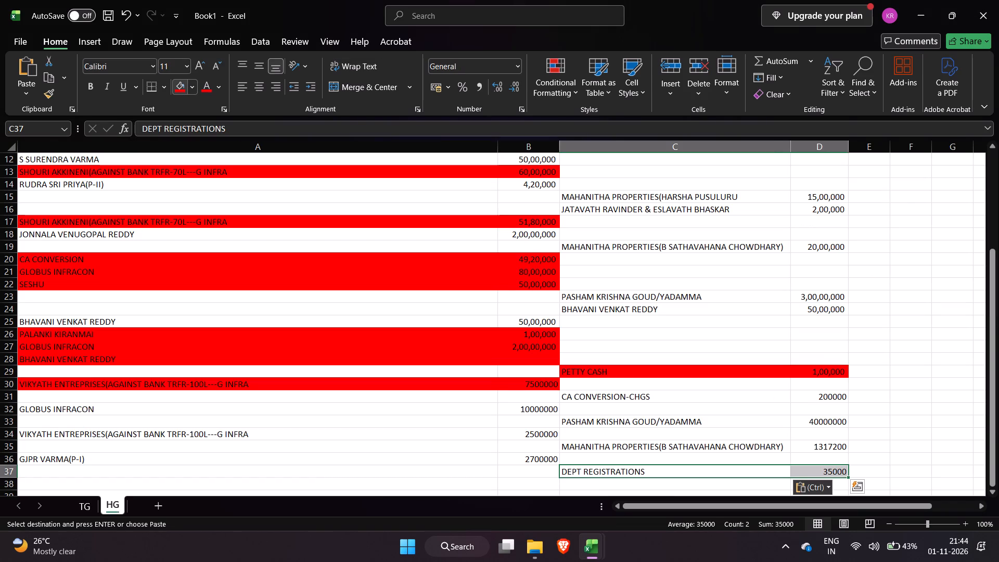
left_click(176, 87)
key("Down")
key("Down")
key("Down")
key("Down")
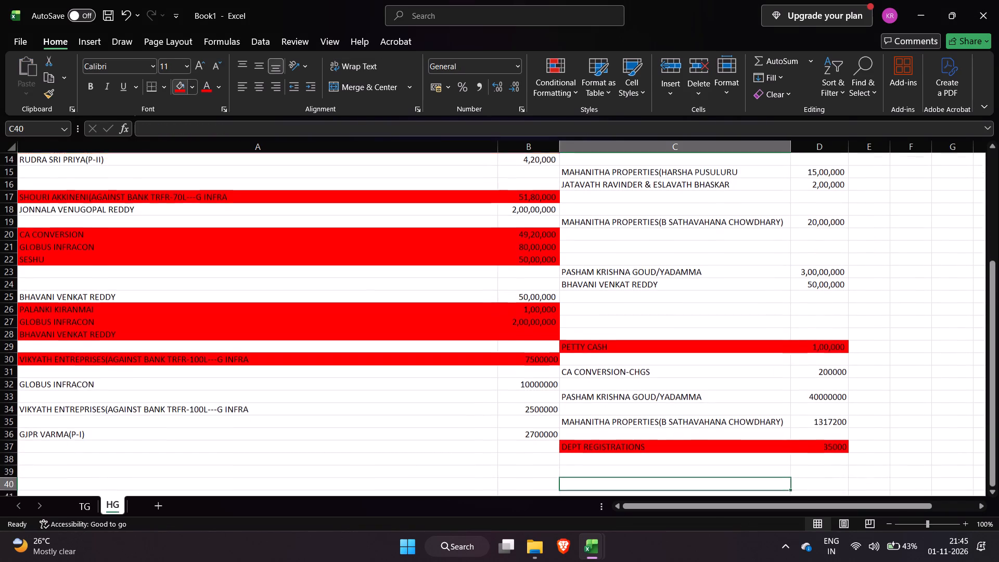
key("Up")
key("Up")
key("Up")
Copy the H GUDA-LOAN received amount of 4950000 from Oct-2026 E143 into B38 of the HG sheet as values only.
key("alt+Tab")
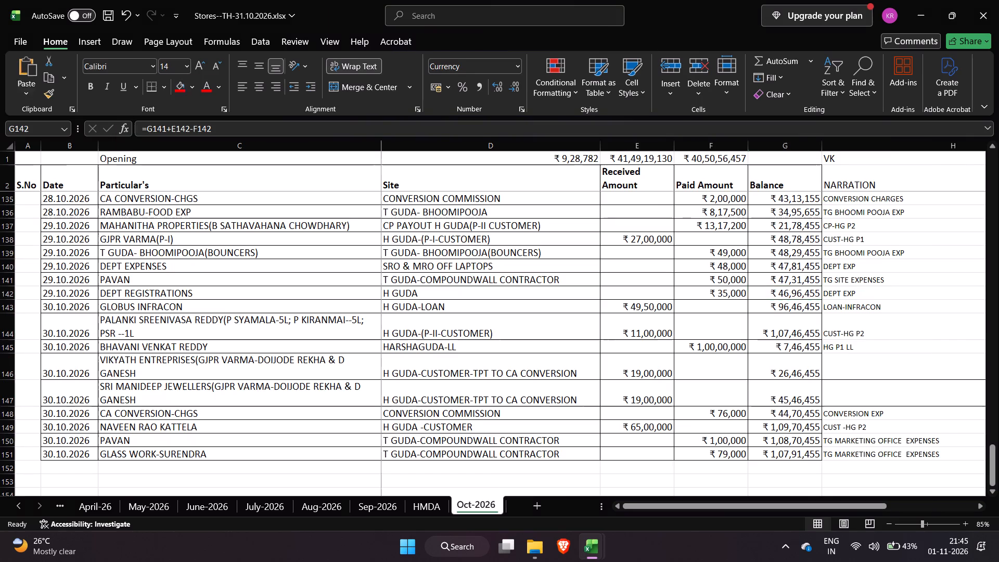
key("Down")
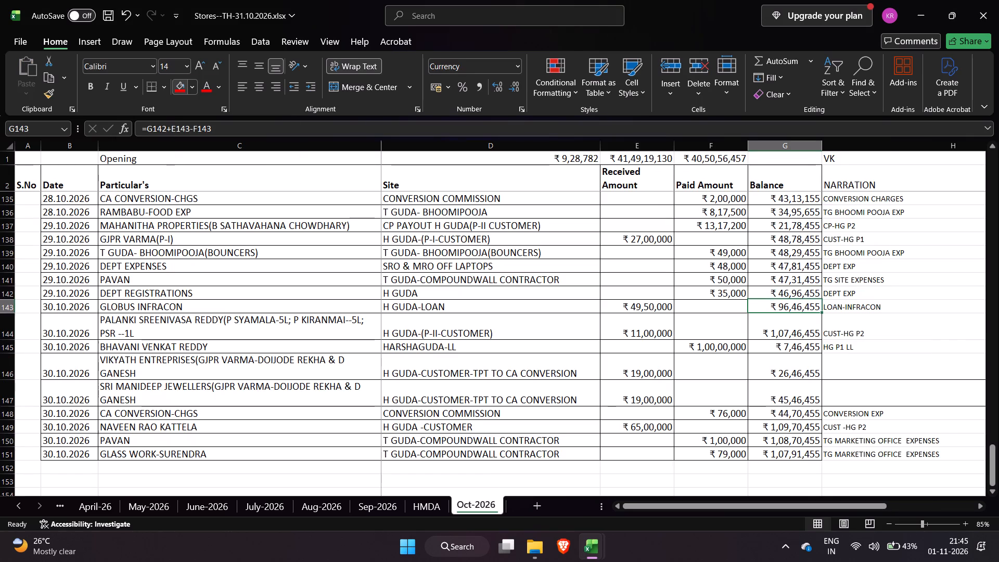
key("Left")
key("Left")
key("Left")
key("Right")
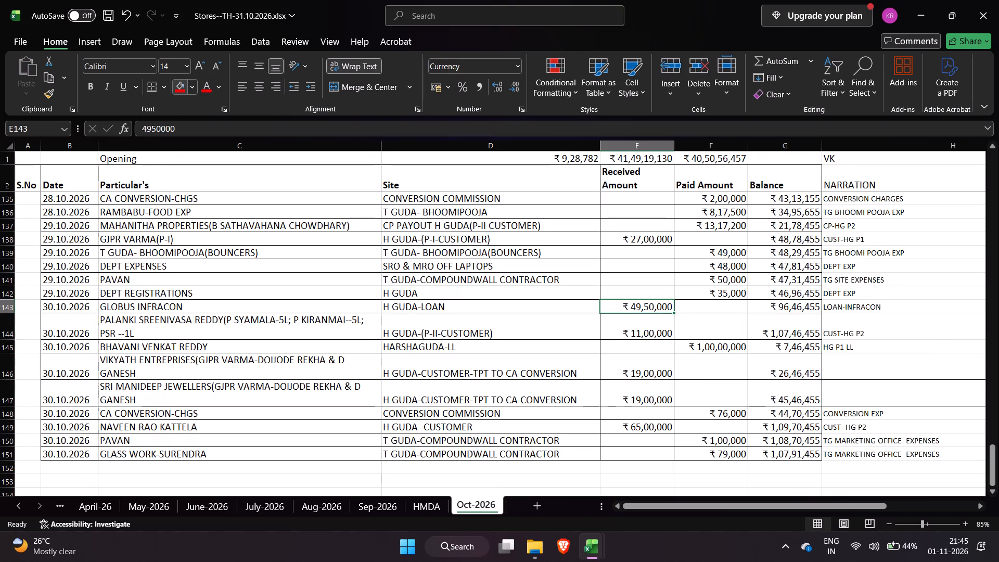
key("ctrl+c")
key("alt+Tab")
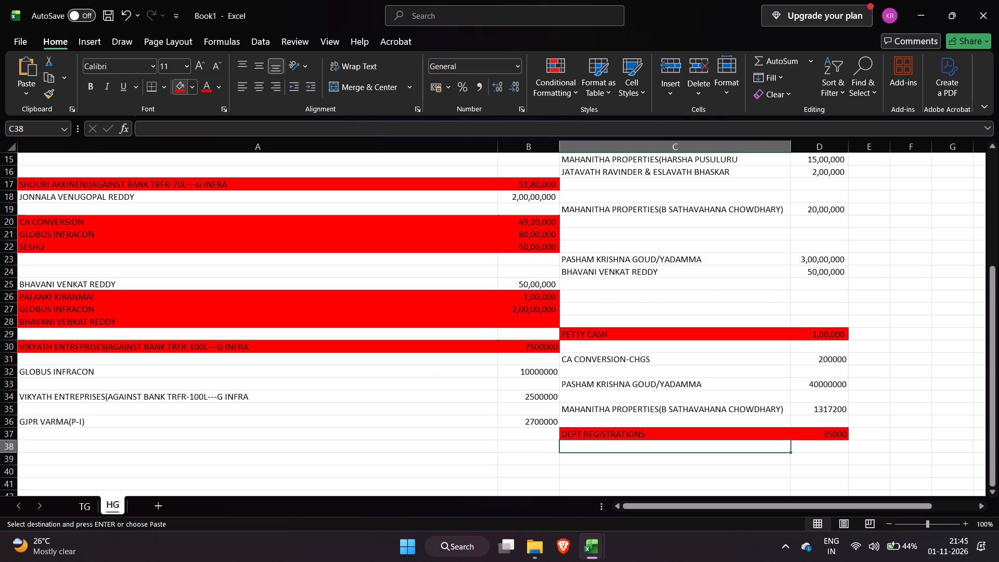
key("Down")
key("Left")
key("Up")
key("ctrl+alt+v")
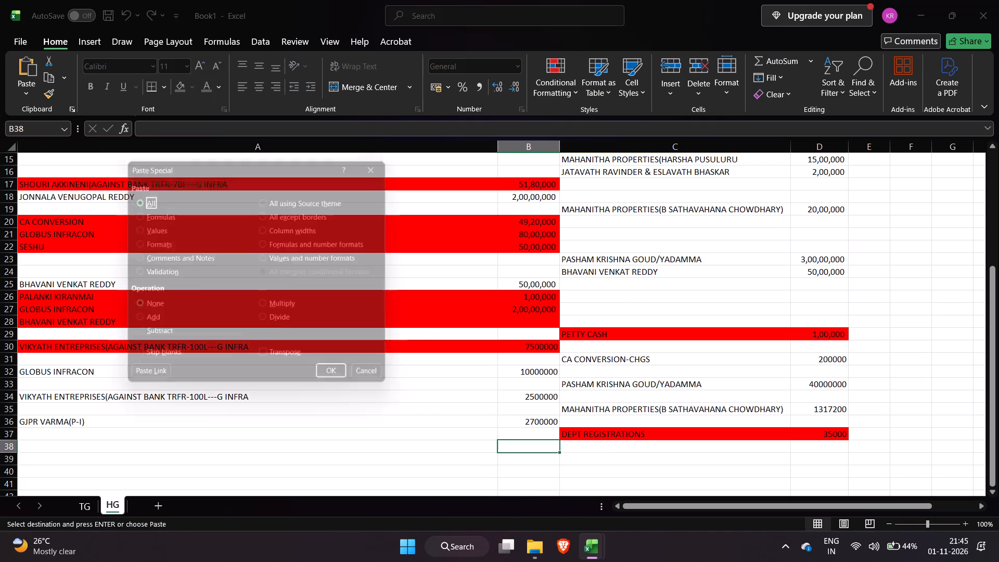
left_click(176, 87)
key("Down")
key("Down")
key("Return")
Copy the GLOBUS INFRACON particulars from Oct-2026 C143 into A38 of the HG sheet as values only.
key("Left")
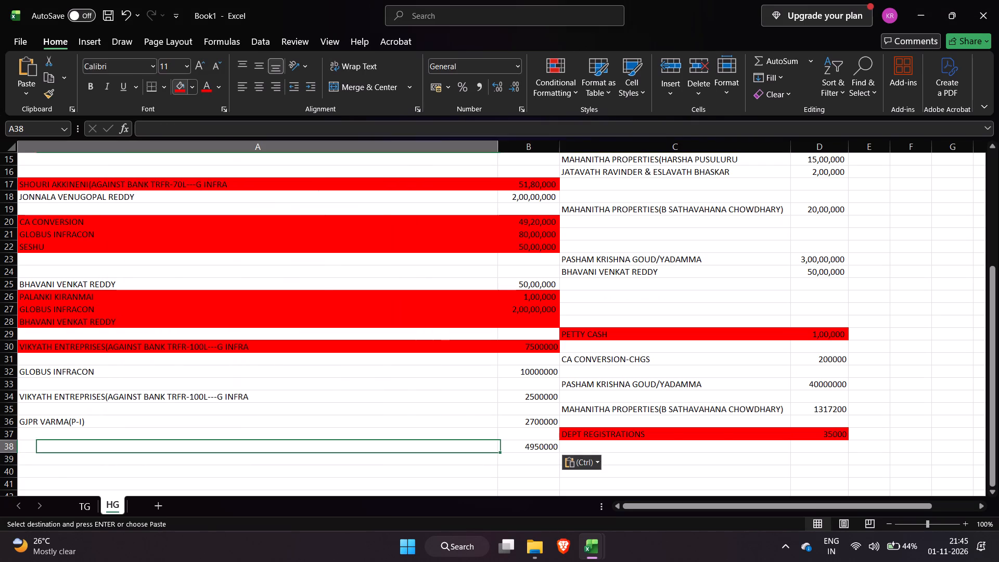
key("alt+Tab")
key("Left")
key("Left")
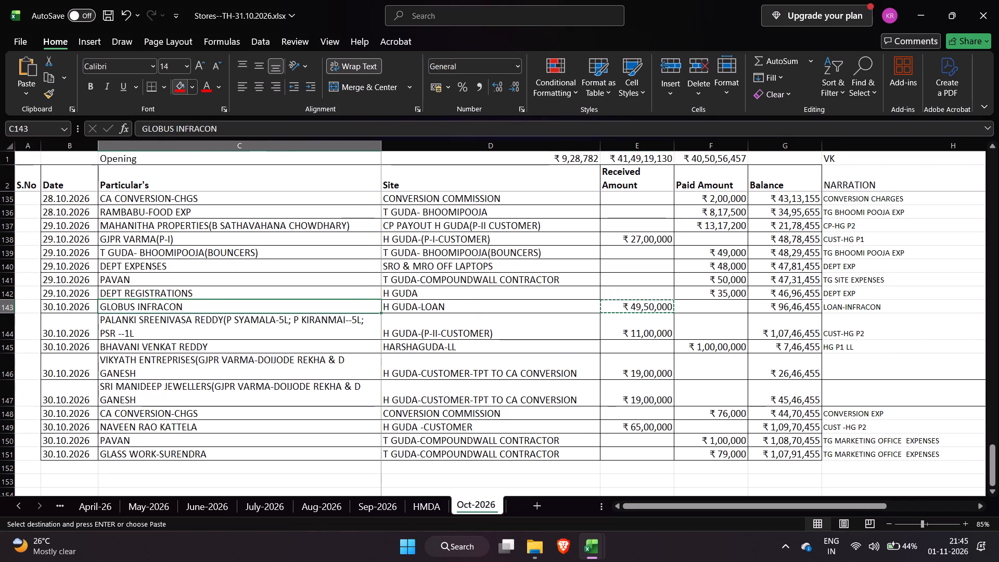
key("ctrl+c")
key("alt+Tab")
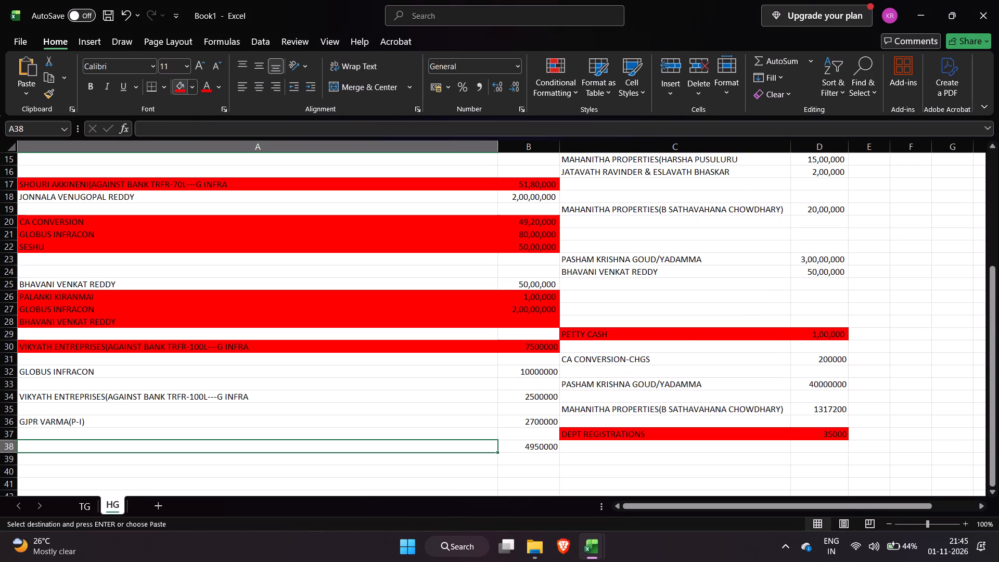
key("ctrl+alt+v")
key("Down")
key("Down")
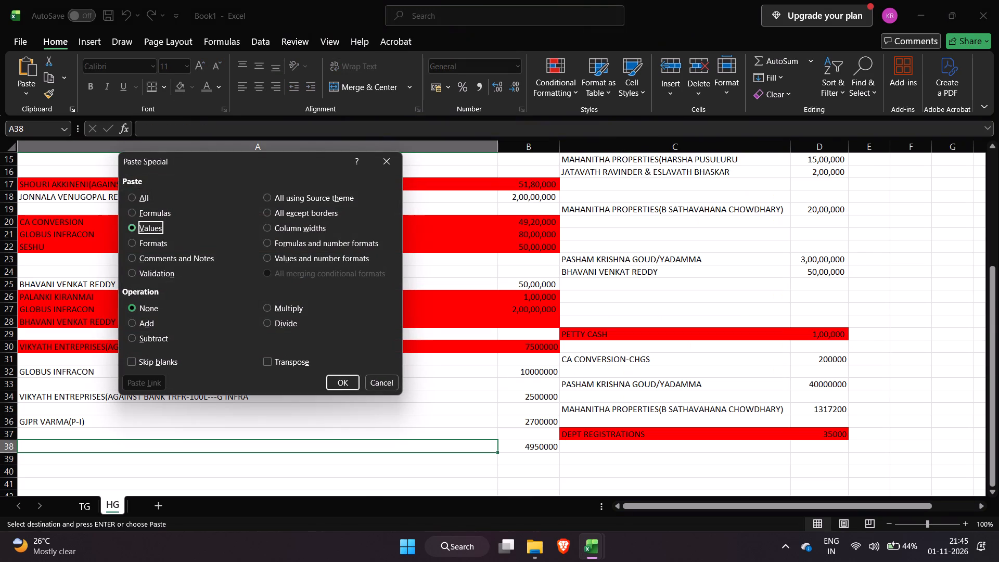
key("Return")
Fill the GLOBUS INFRACON loan entry in A38:B38 of the HG sheet with red.
key("Right")
key("alt+Tab")
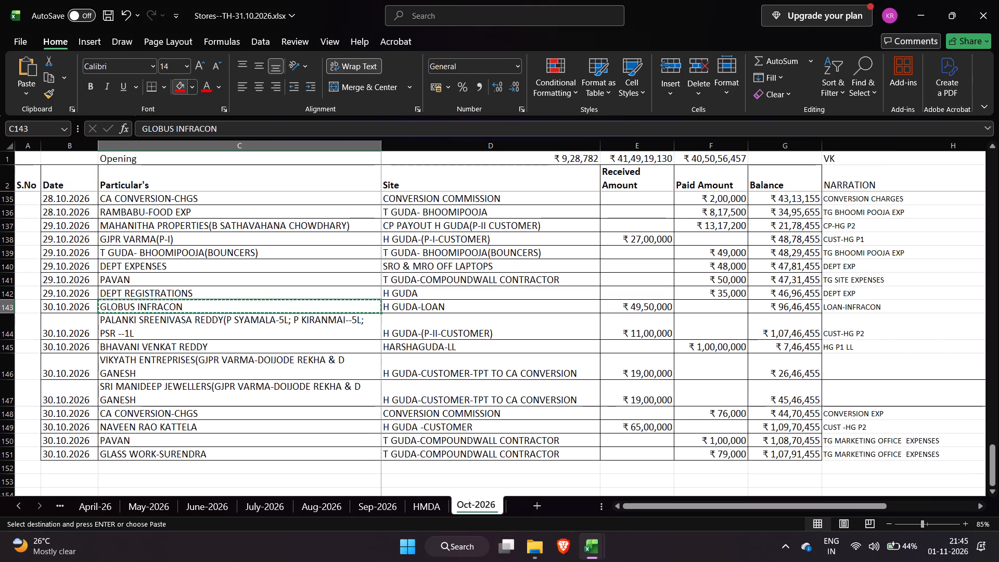
key("Right")
key("Right")
key("alt+Tab")
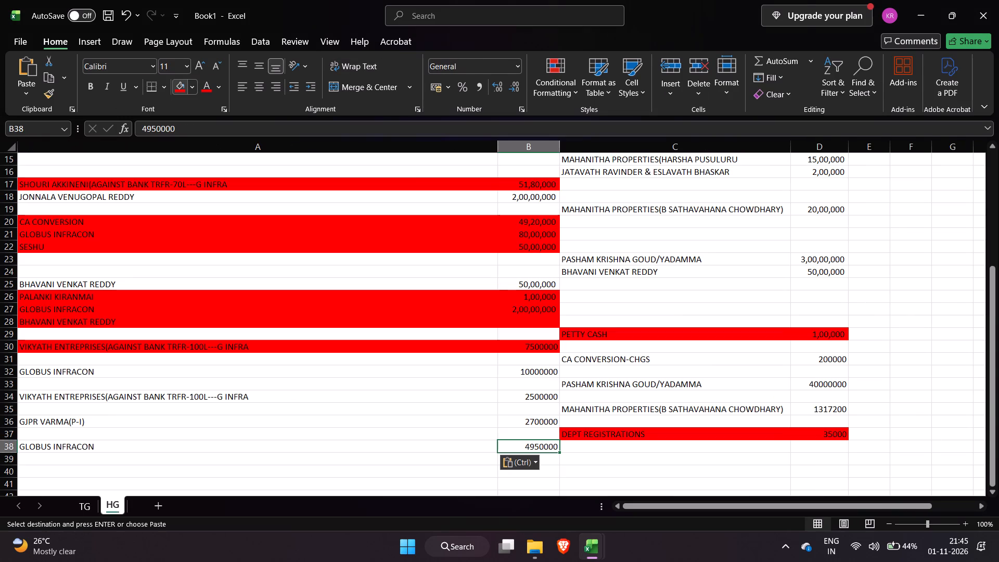
key("shift+Left")
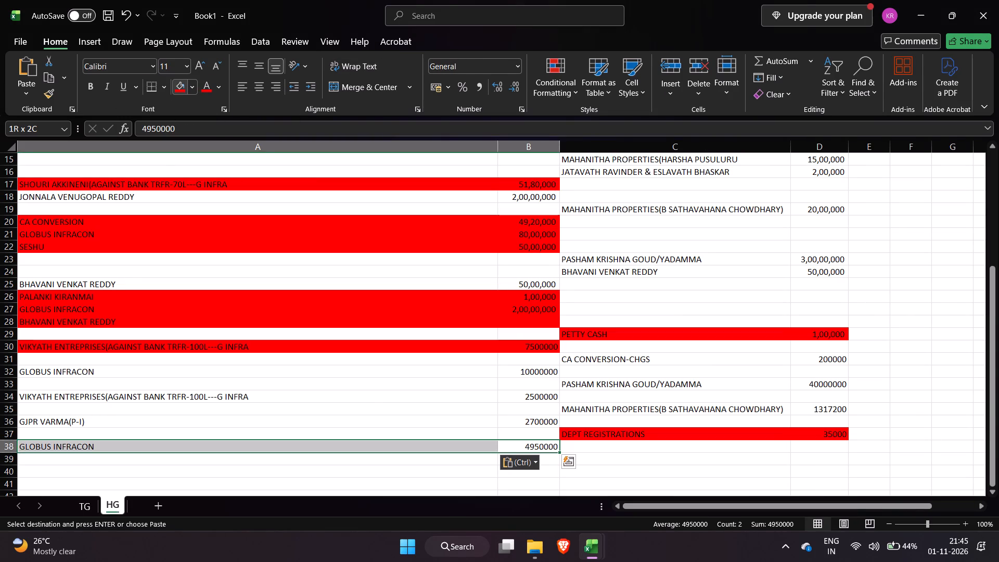
left_click(175, 87)
key("Down")
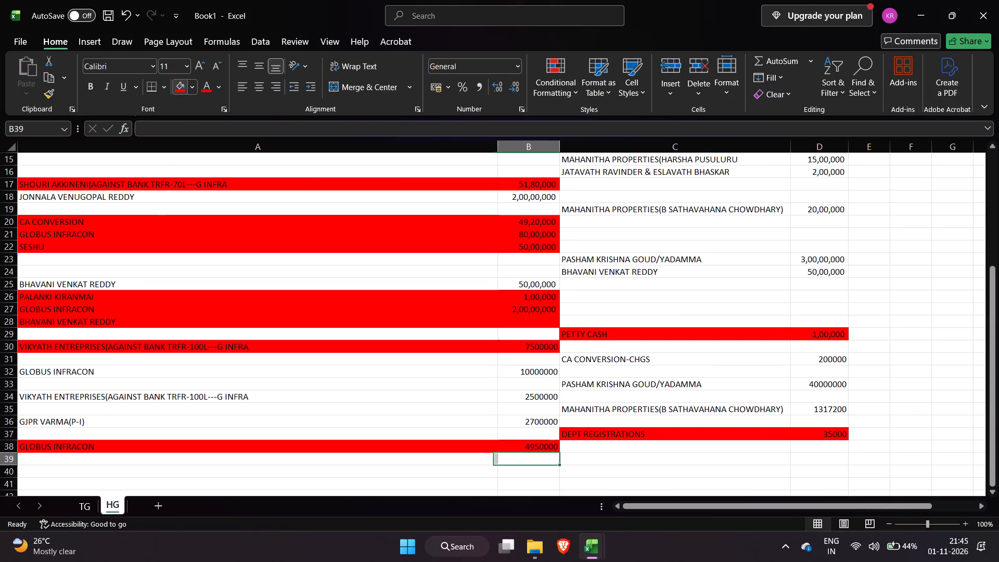
Copy the H GUDA P-II customer's received amount of 1100000 from Oct-2026 E144 into B39 of the HG sheet as values only.
key("alt+Tab")
key("Down")
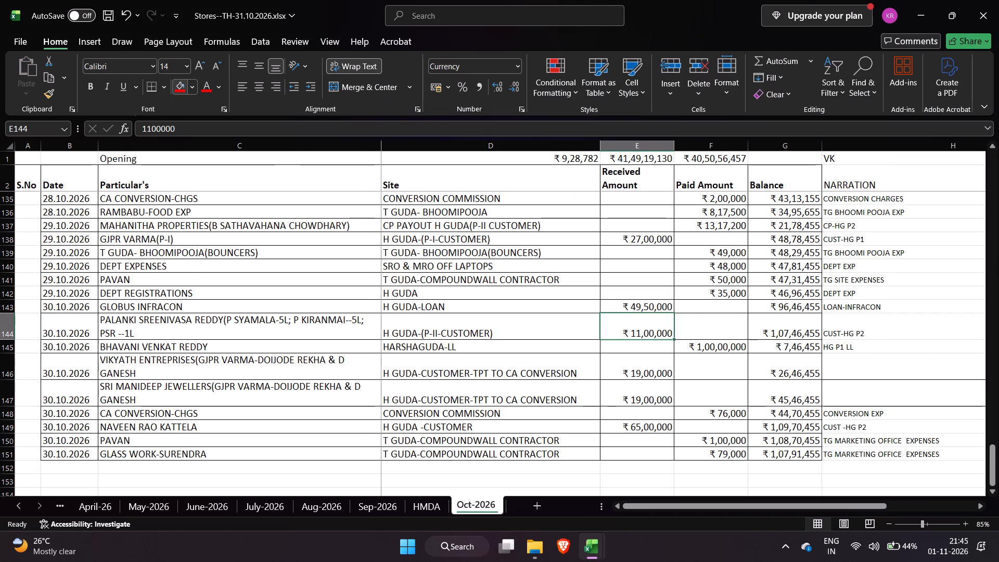
key("Left")
key("Right")
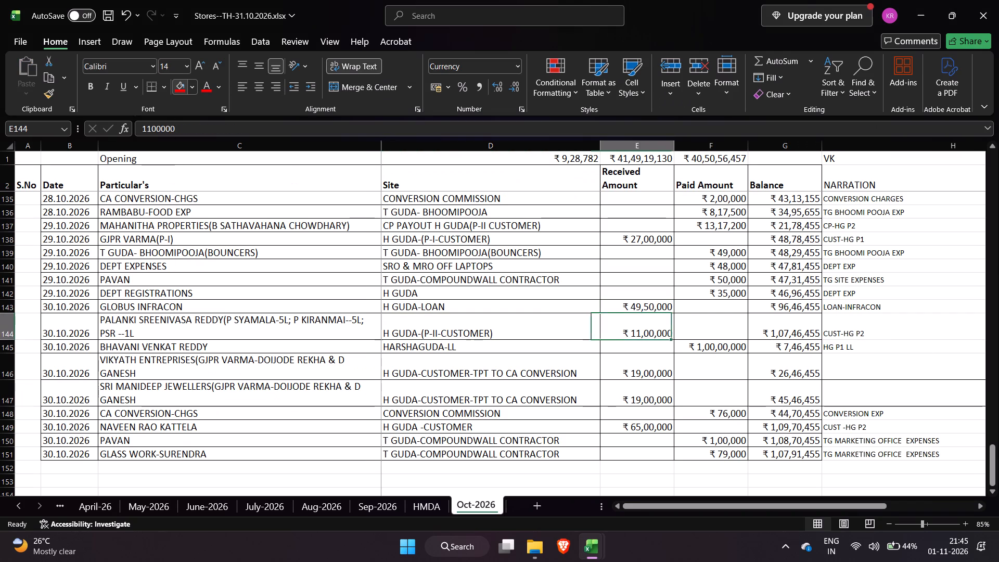
key("ctrl+c")
key("alt+Tab")
key("Down")
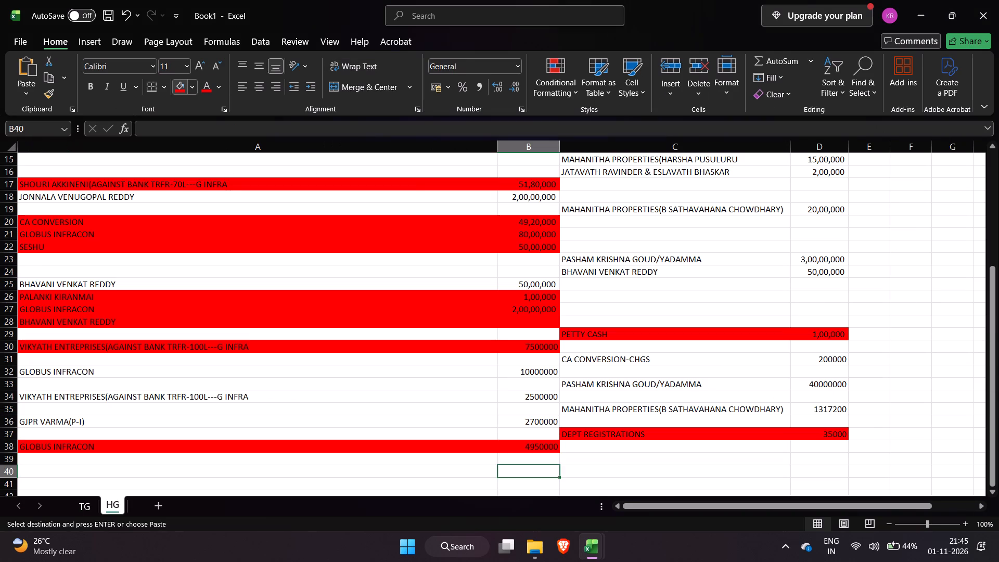
key("Up")
key("ctrl+alt+v")
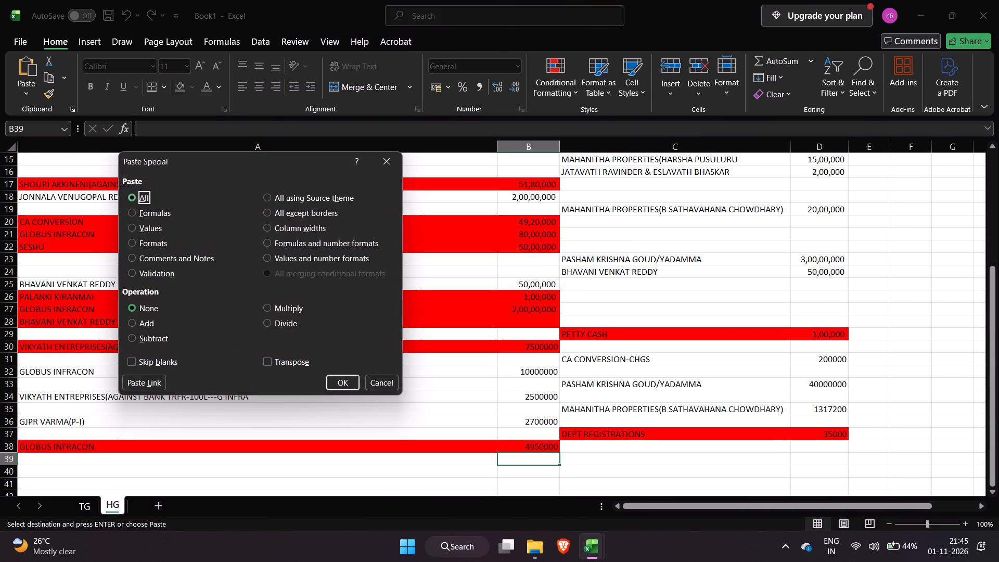
key("Down")
key("Down")
key("Return")
Copy the H GUDA P-II customer's particulars from Oct-2026 C144 into A39 of the HG sheet as values only.
key("Left")
key("alt+Tab")
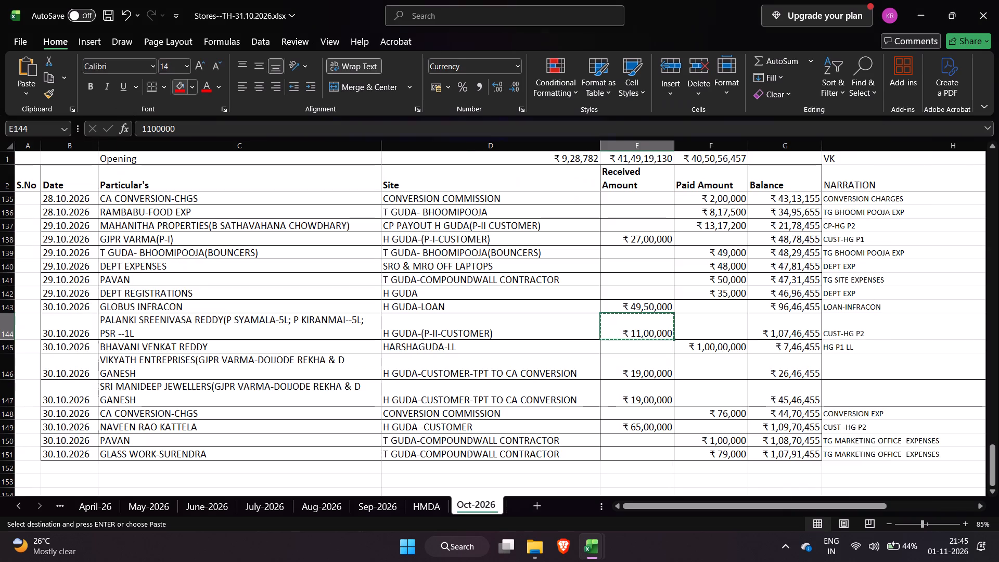
key("Left")
key("Left")
key("ctrl+c")
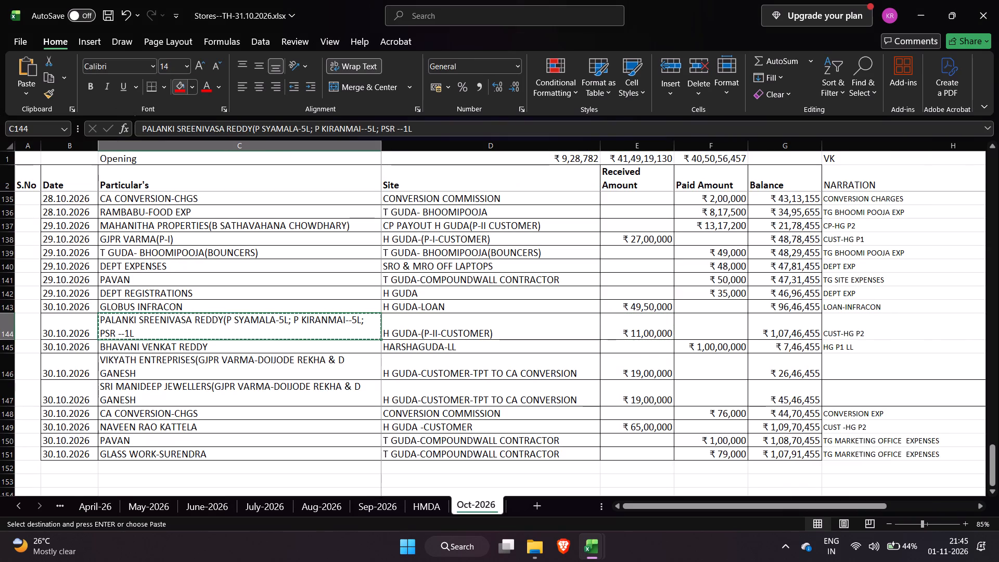
key("alt+Tab")
key("ctrl+alt+v")
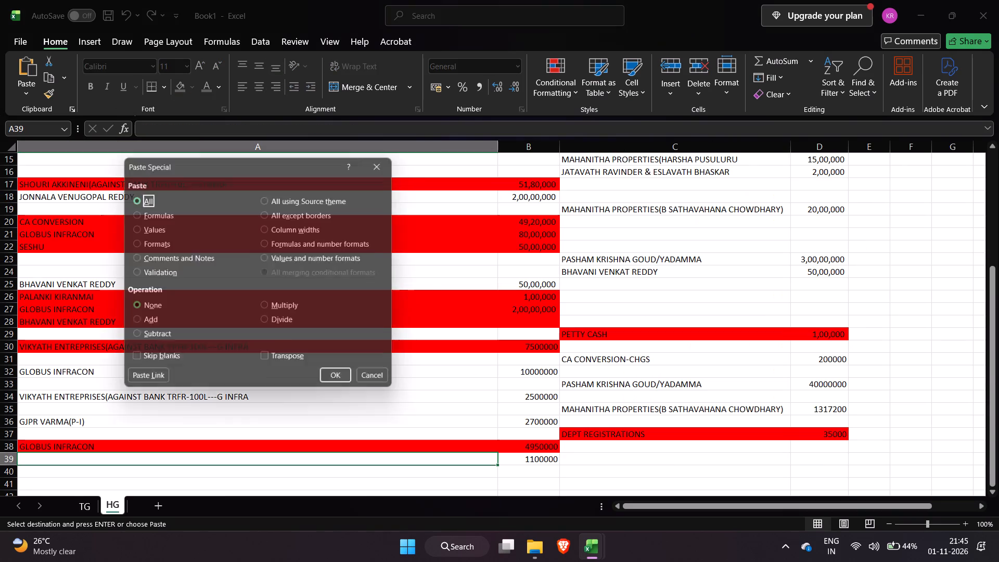
key("Down")
key("Down")
key("Return")
Copy the HARSHAGUDA-LL paid amount of 10000000 from Oct-2026 F145 into D40 of the HG sheet as values only.
key("alt+Tab")
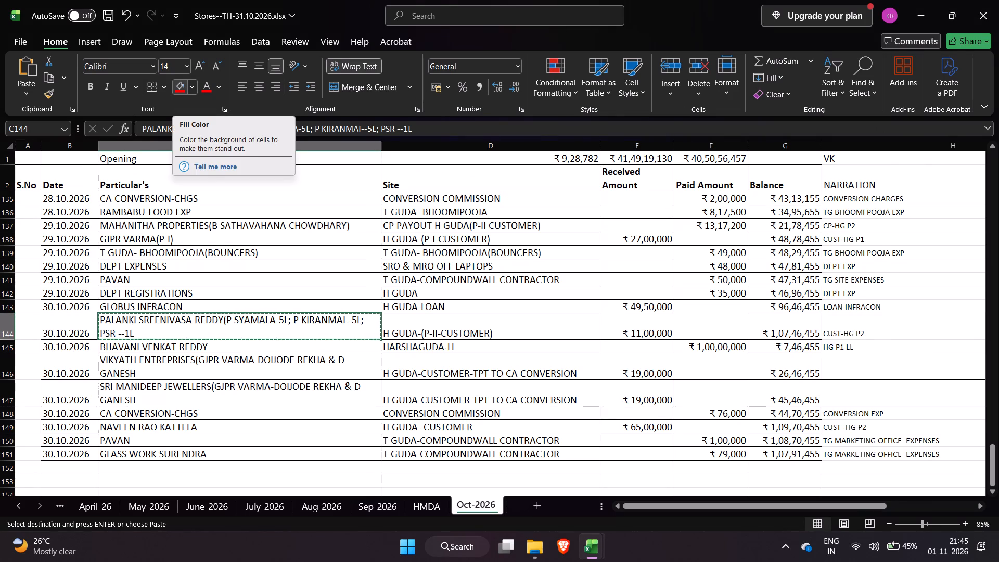
key("Down")
key("Right")
key("Right")
key("Right")
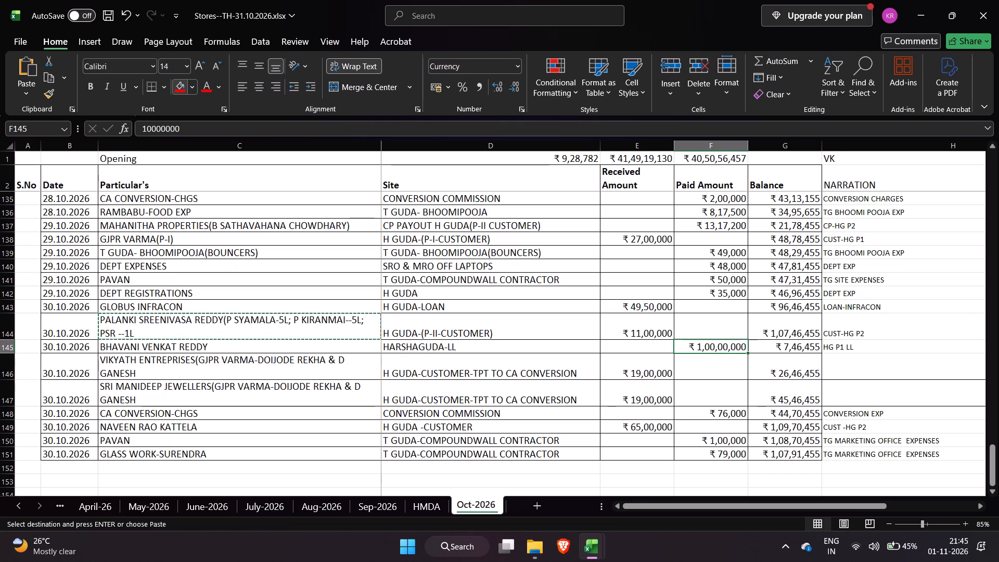
key("ctrl+c")
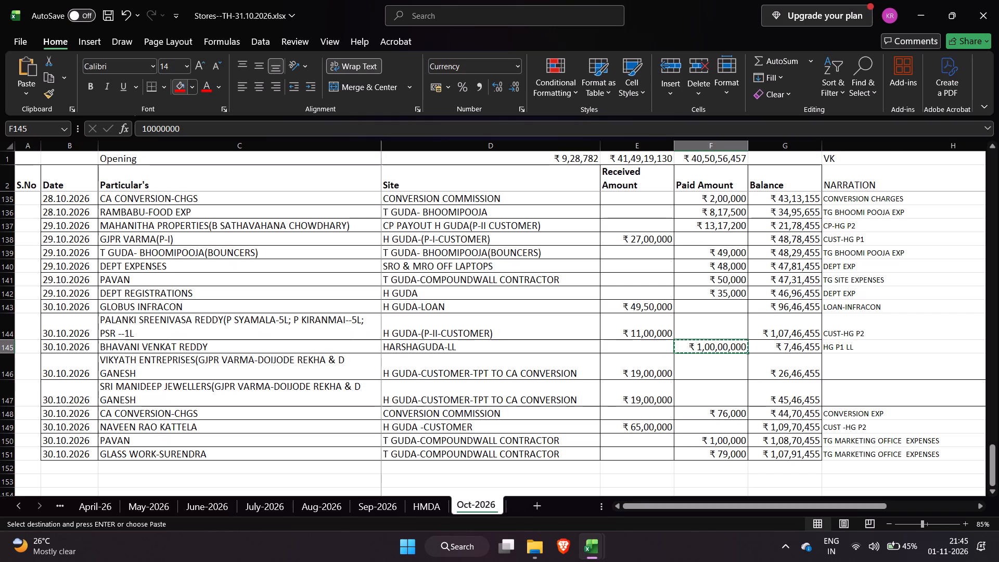
key("alt+Tab")
key("Down")
key("Right")
key("Right")
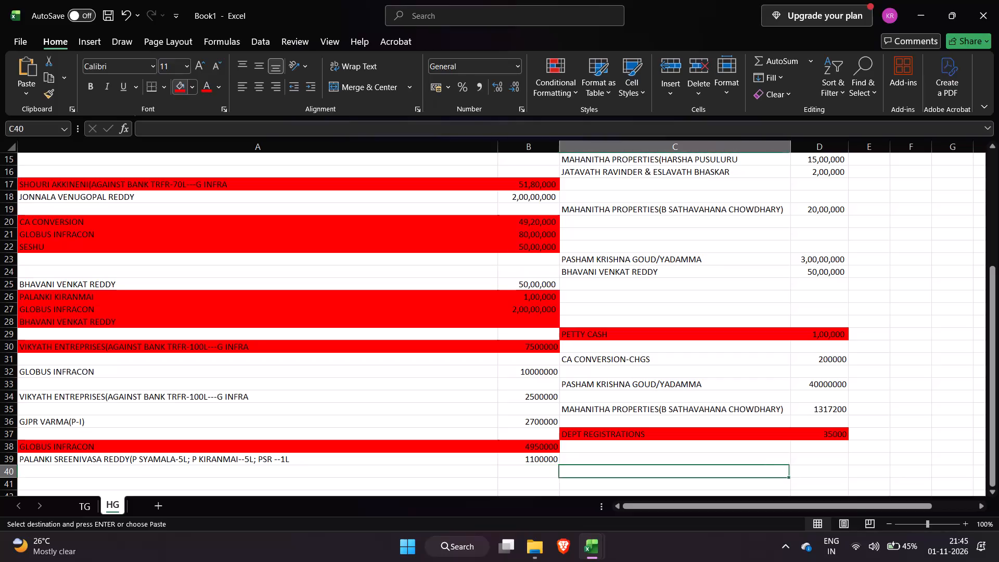
key("Right")
key("ctrl+alt+v")
left_click(175, 87)
key("Down")
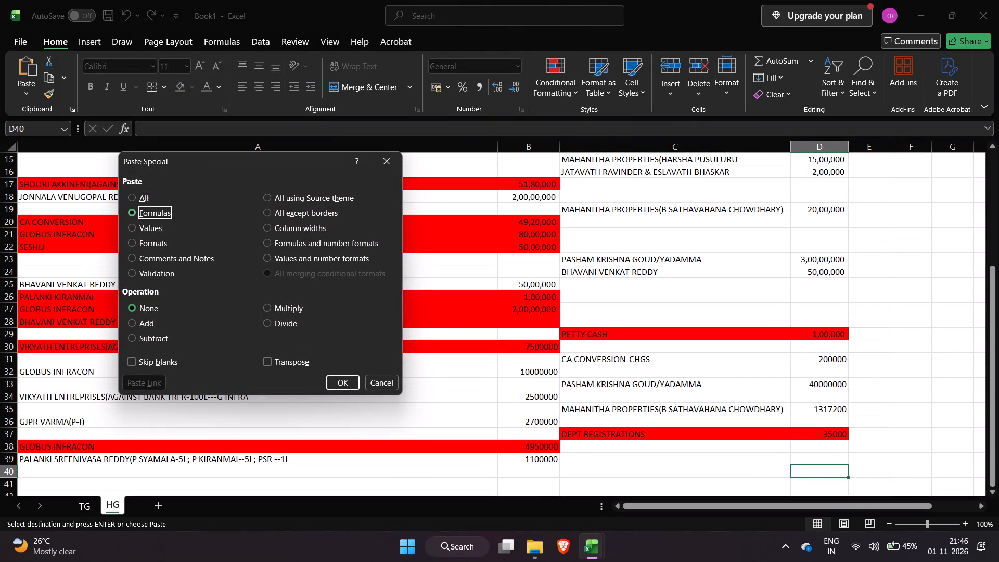
key("Down")
key("Return")
Copy the HARSHAGUDA-LL payment's particulars from Oct-2026 C145 into C40 of the HG sheet as values only.
key("Left")
key("alt+Tab")
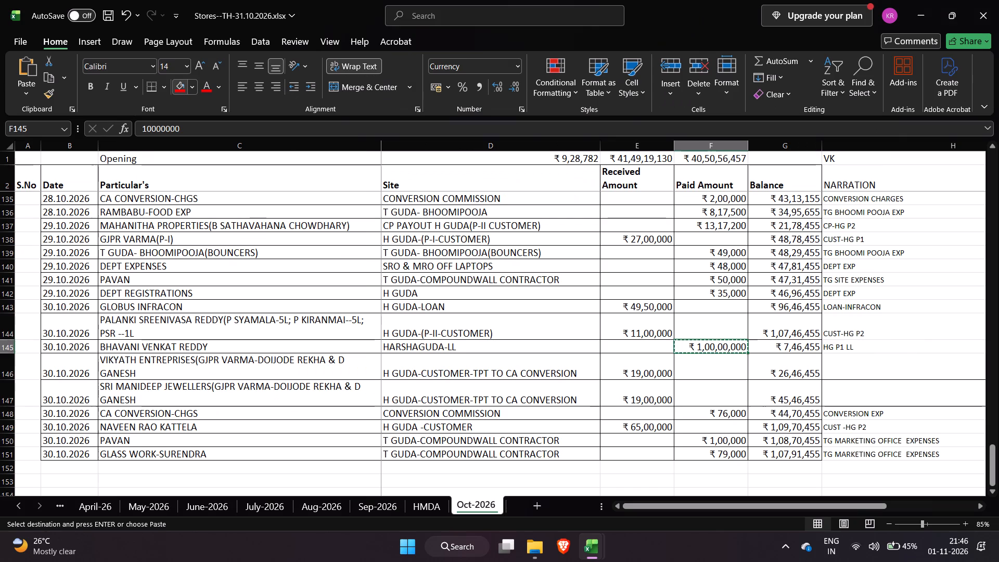
key("Left")
key("Left")
key("Left")
key("ctrl+c")
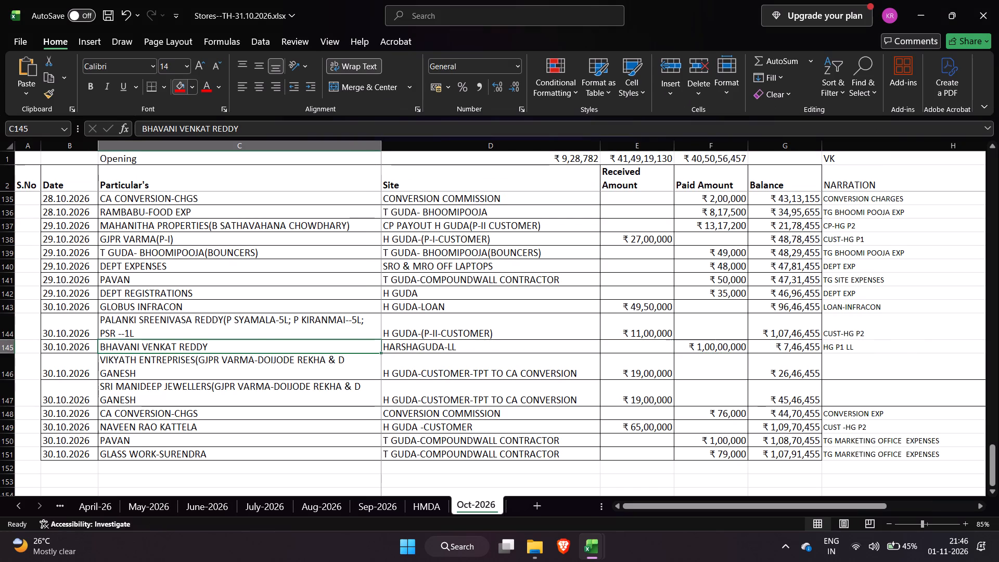
key("alt+Tab")
key("ctrl+alt+v")
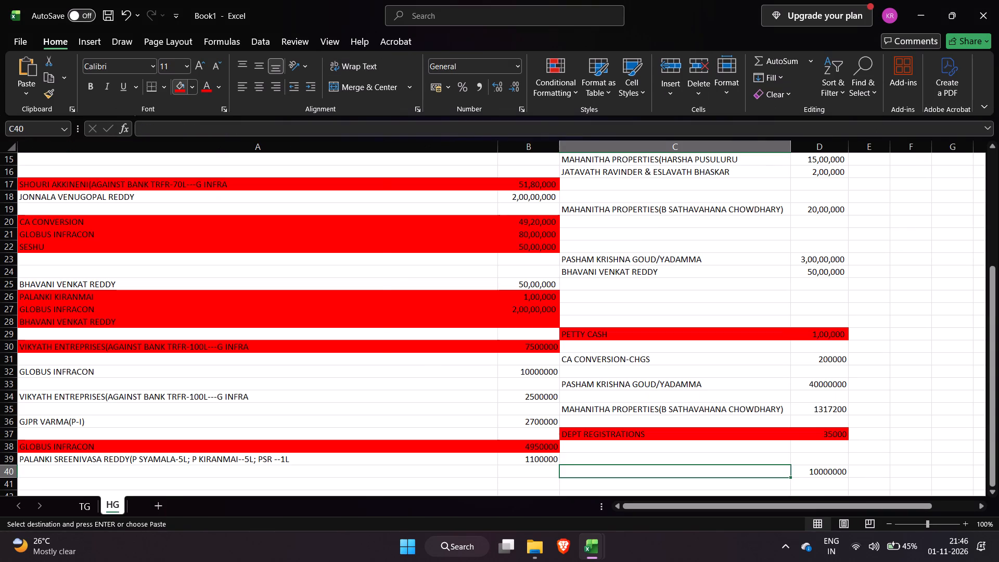
key("Down")
key("Down")
key("Return")
Copy the two H GUDA-CUSTOMER-TPT TO CA CONVERSION received amounts of 1900000 from Oct-2026 E146:E147 into B41:B42 of the HG sheet as values only.
key("alt+Tab")
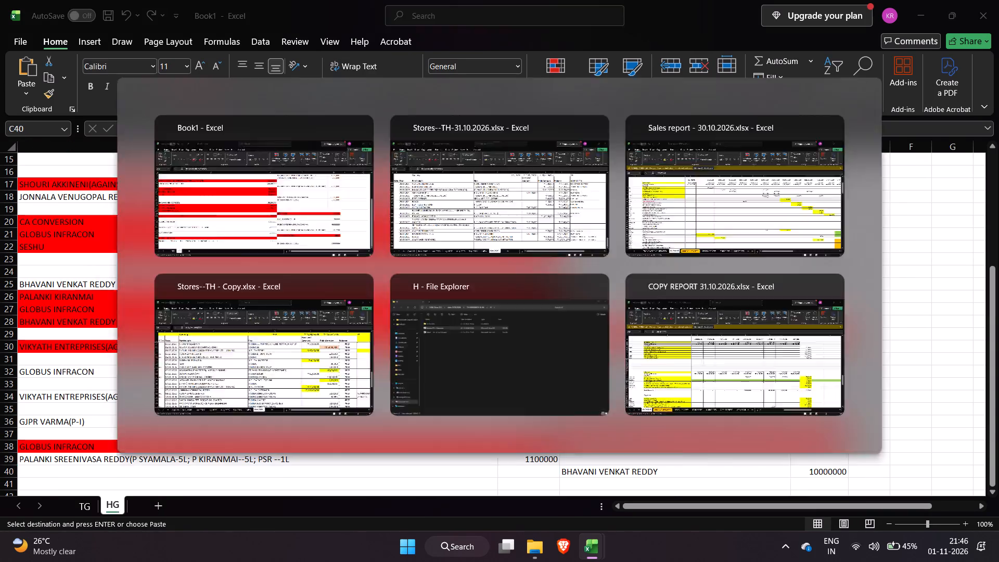
key("Right")
key("Right")
key("Right")
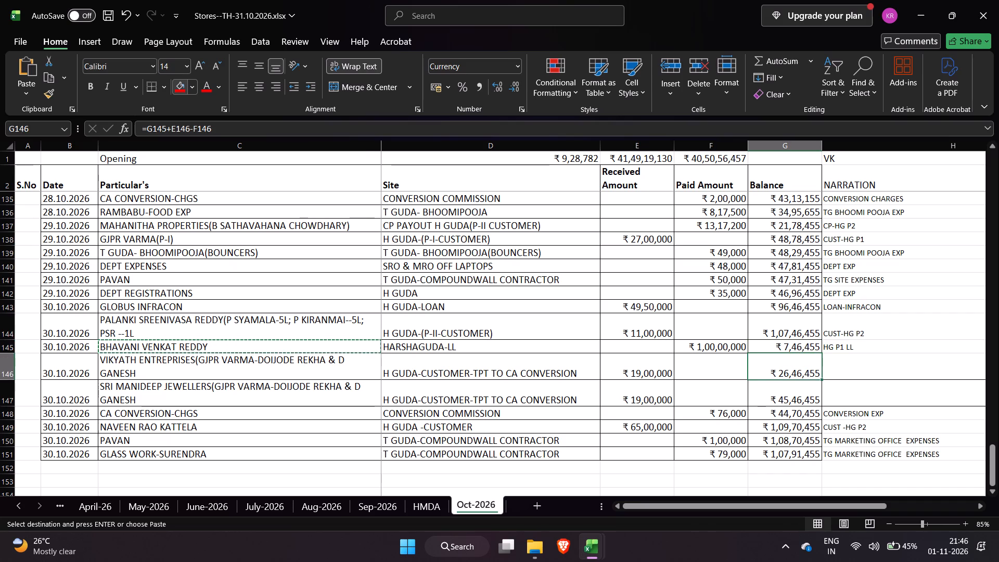
key("Left")
key("Left")
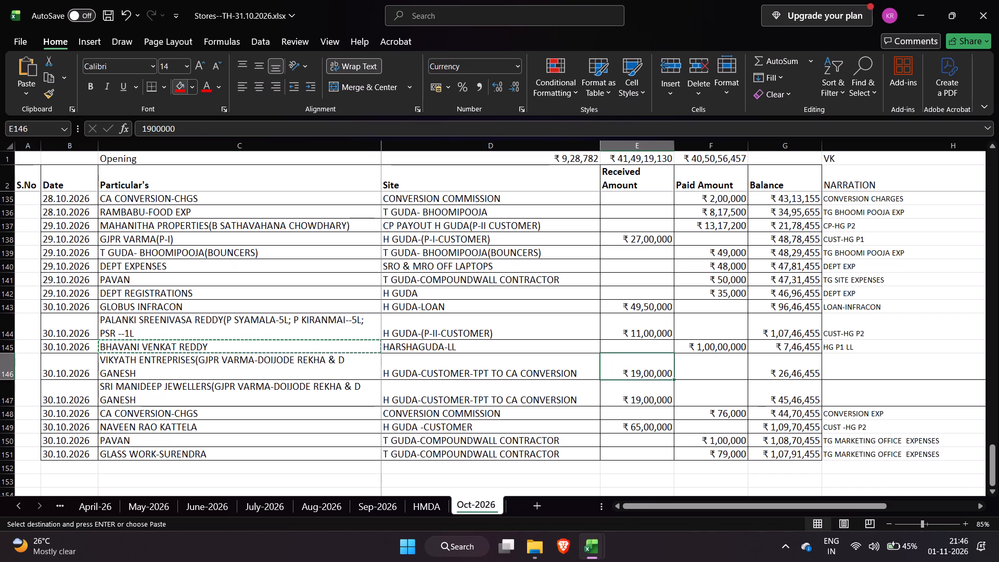
key("shift+Down")
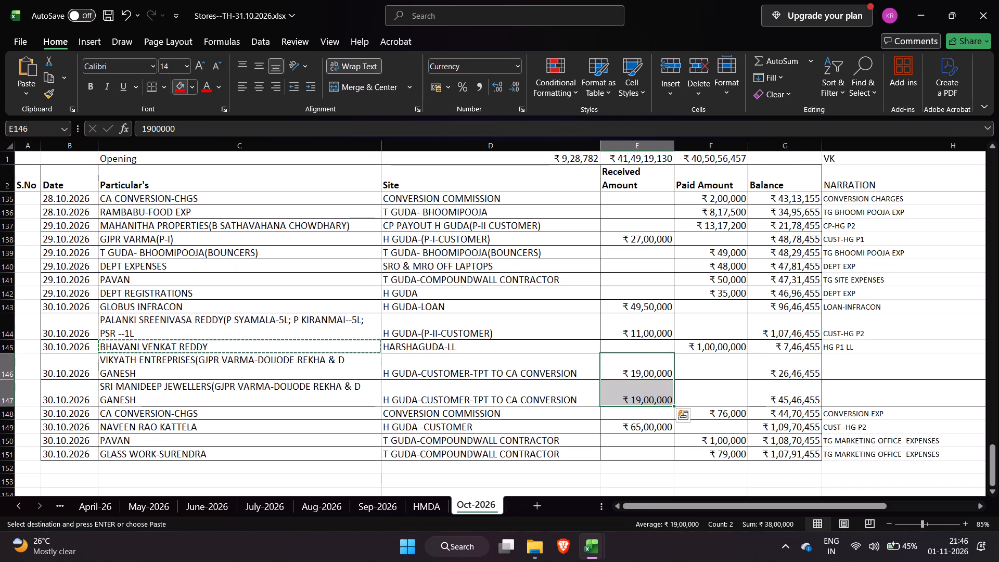
key("ctrl+c")
key("alt+Tab")
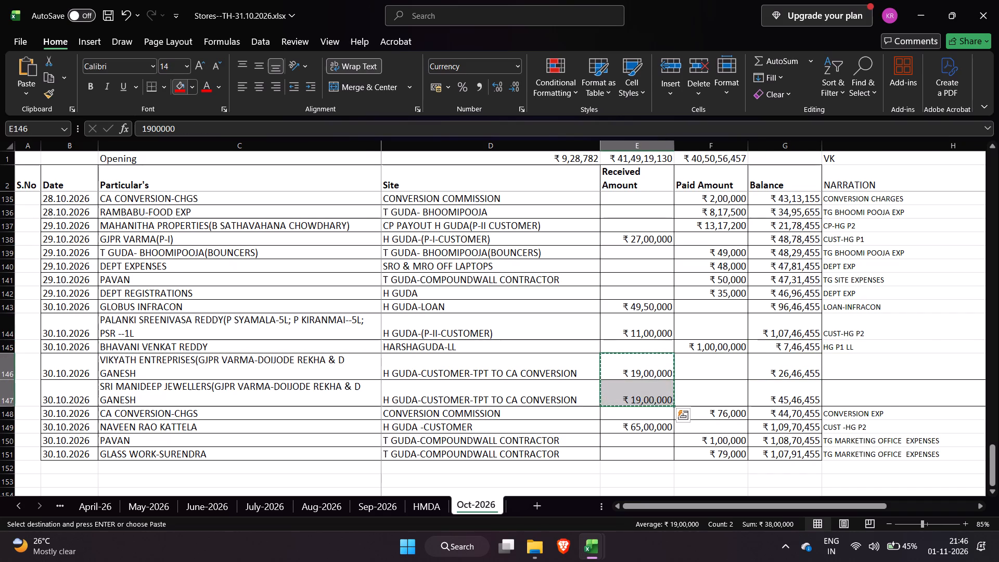
key("Down")
key("Left")
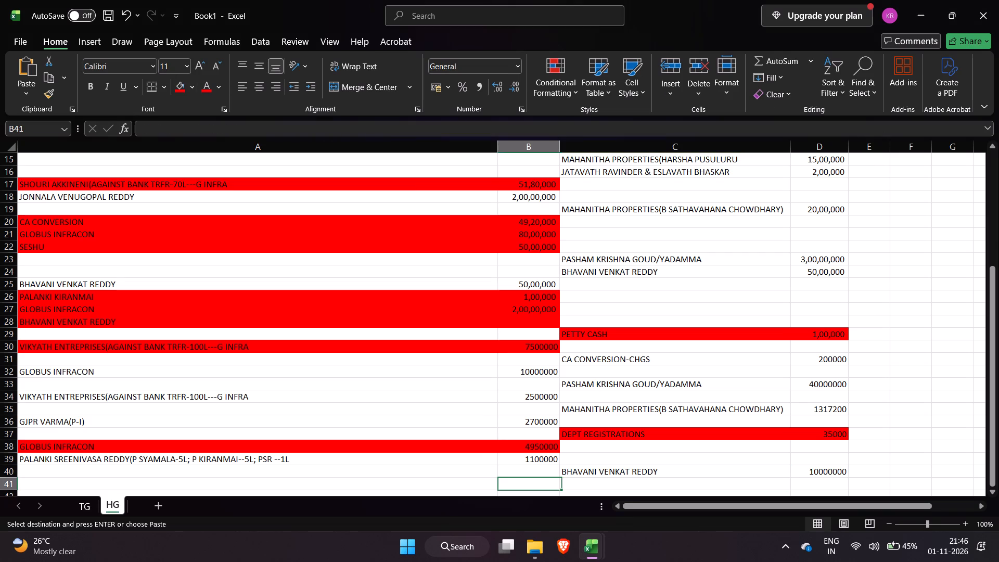
key("ctrl+alt+v")
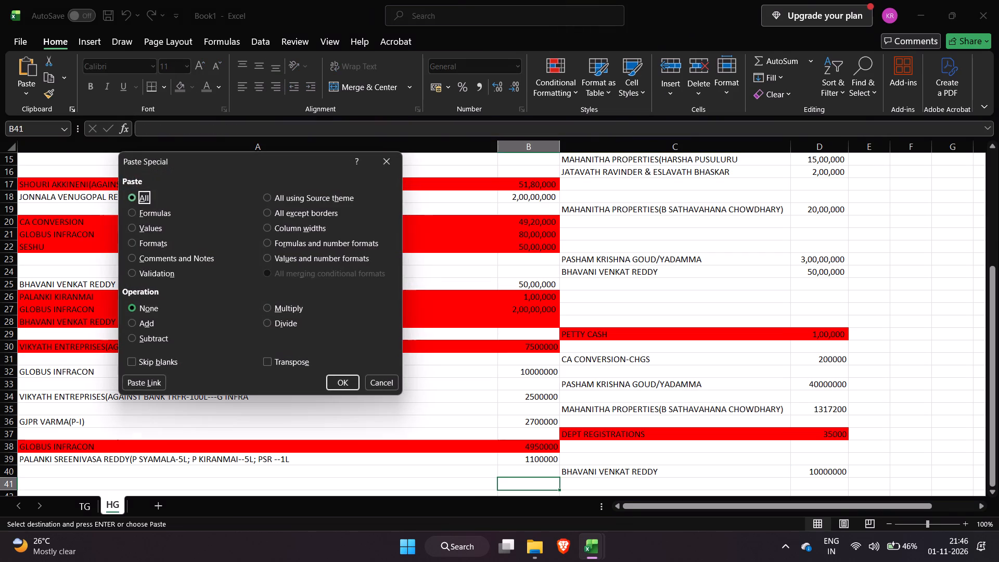
key("Down")
key("Down")
key("Return")
Copy the VIKYATH ENTREPRISES and SRI MANIDEEP JEWELLERS particulars from Oct-2026 C146:C147 into A41:A42 of the HG sheet as values only.
key("alt+Tab")
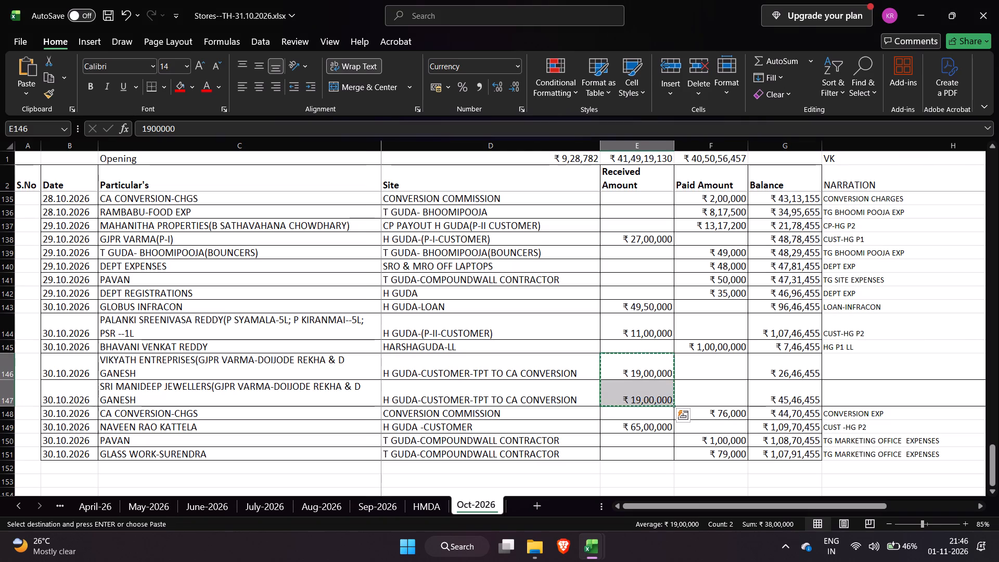
key("Left")
key("Left")
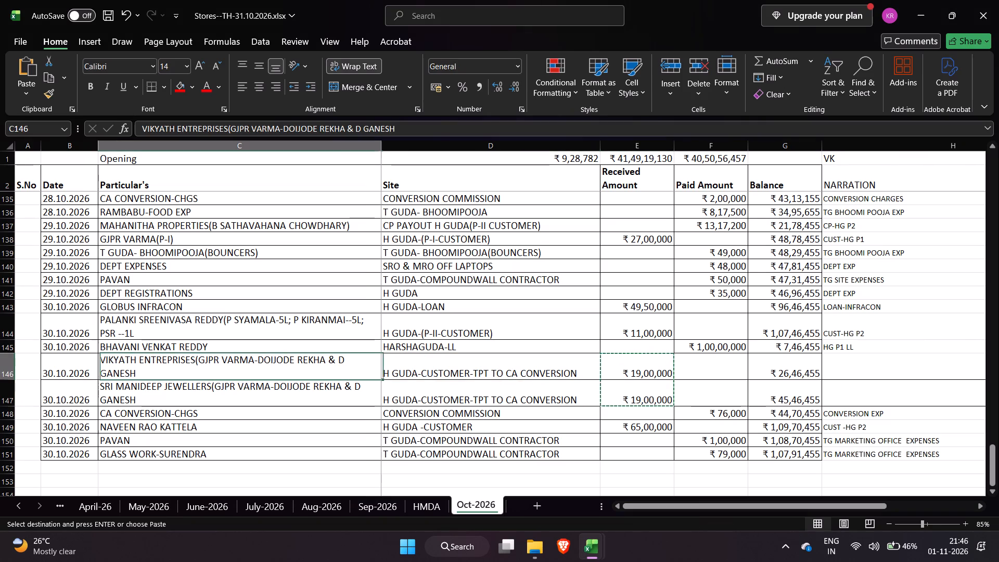
key("shift+Down")
key("shift+Right")
key("shift+Right")
key("shift+Left")
key("shift+Left")
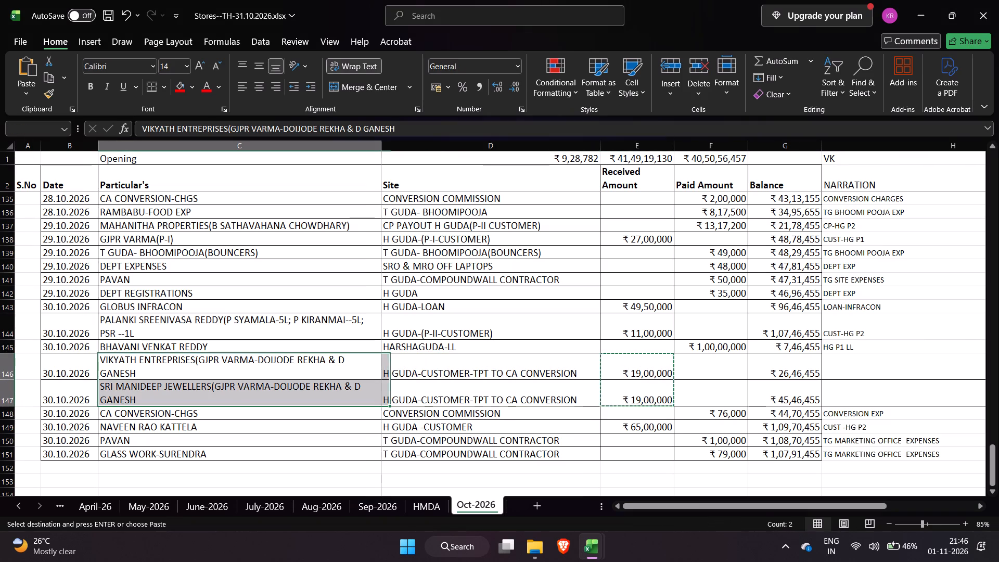
key("ctrl+c")
key("alt+Tab")
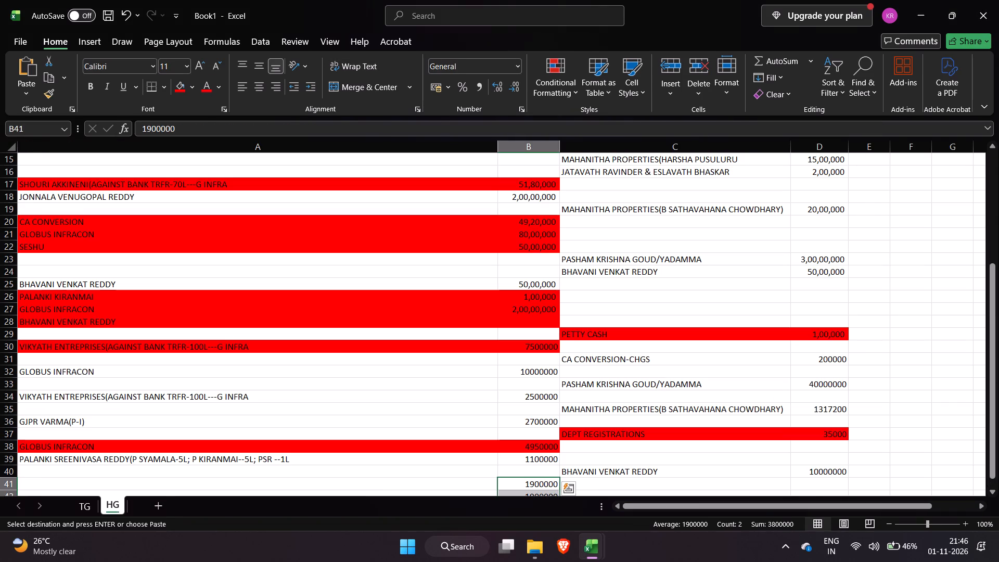
key("Left")
key("ctrl+alt+v")
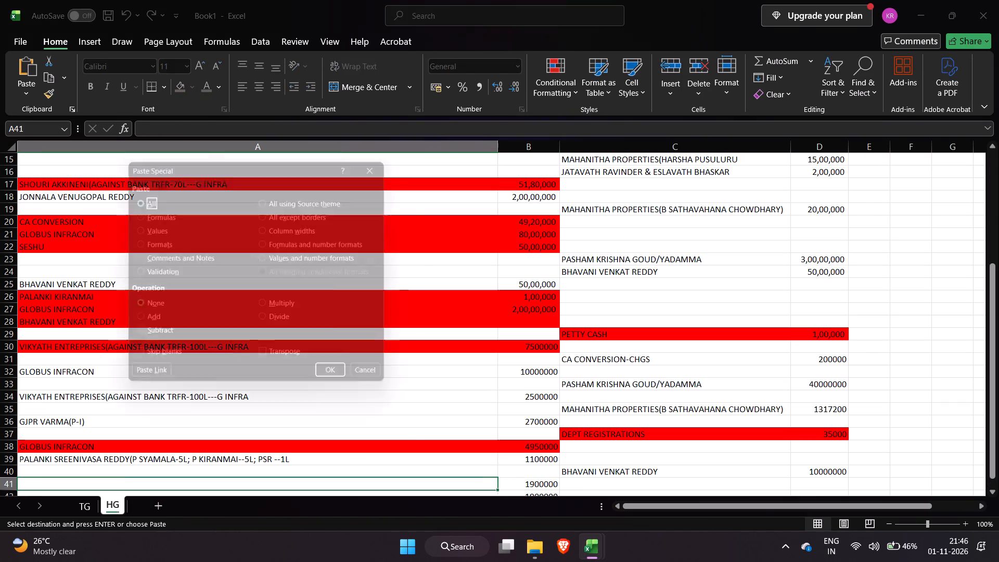
key("Down")
key("Down")
key("Return")
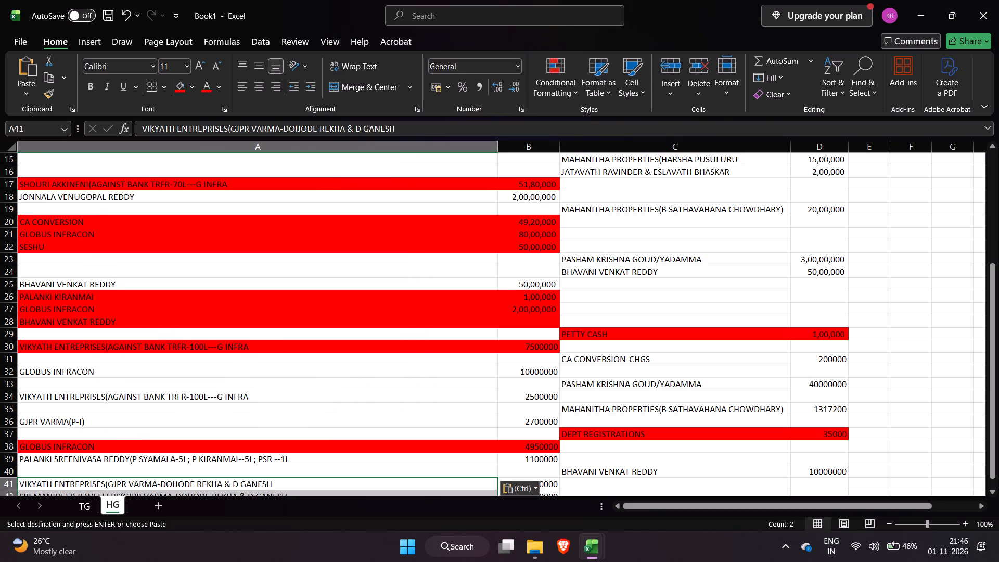
Fill A41:B42 of the HG sheet, the two 1900000 receipts with their particulars, with red.
key("shift+Right")
key("shift+Down")
key("shift+Up")
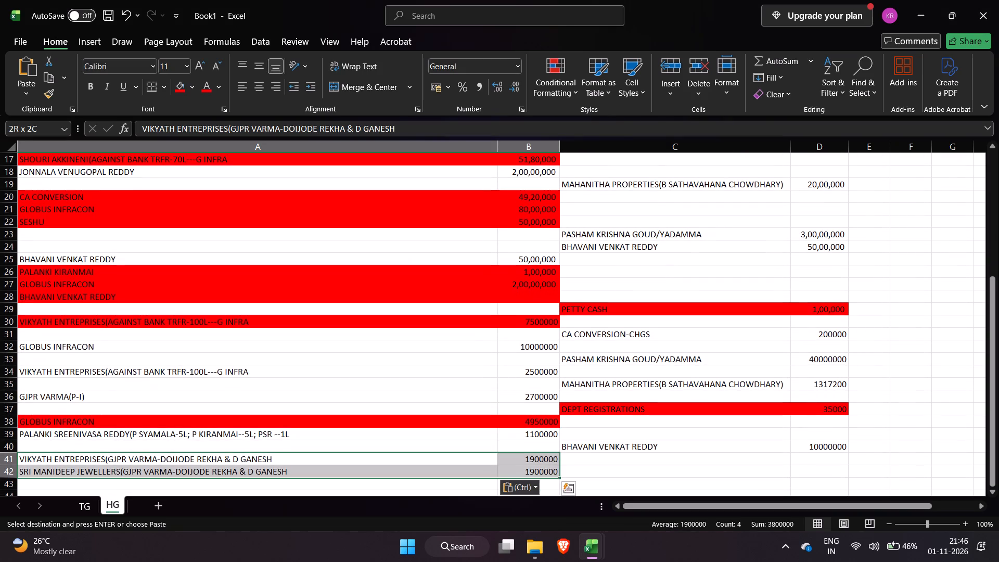
left_click(176, 93)
Copy the CA CONVERSION-CHGS paid amount of 76,000 from Oct-2026 F148 into D77 of the TG sheet as values only.
key("Down")
key("Right")
key("Right")
key("Down")
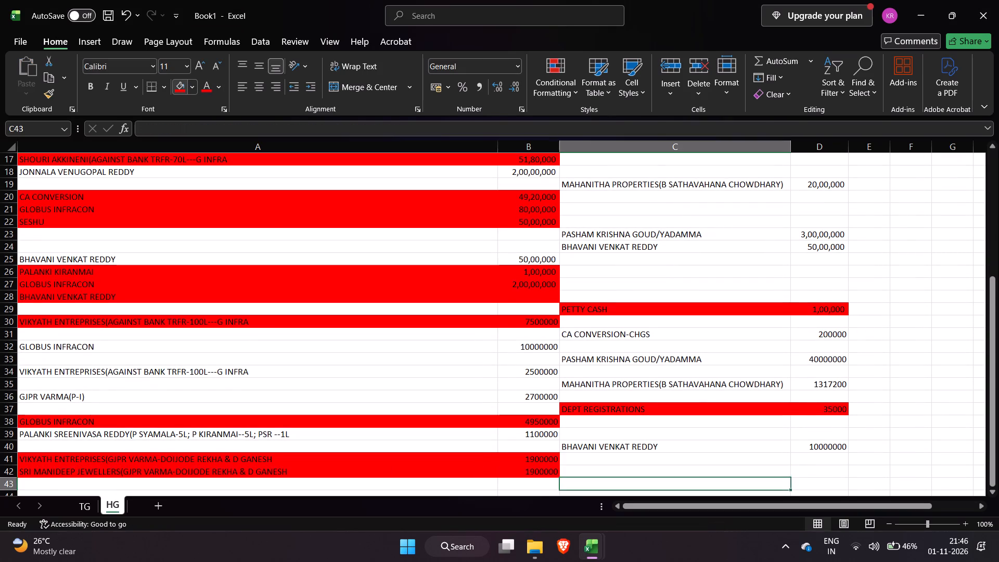
key("Left")
key("alt+Tab")
key("Right")
key("Right")
key("Right")
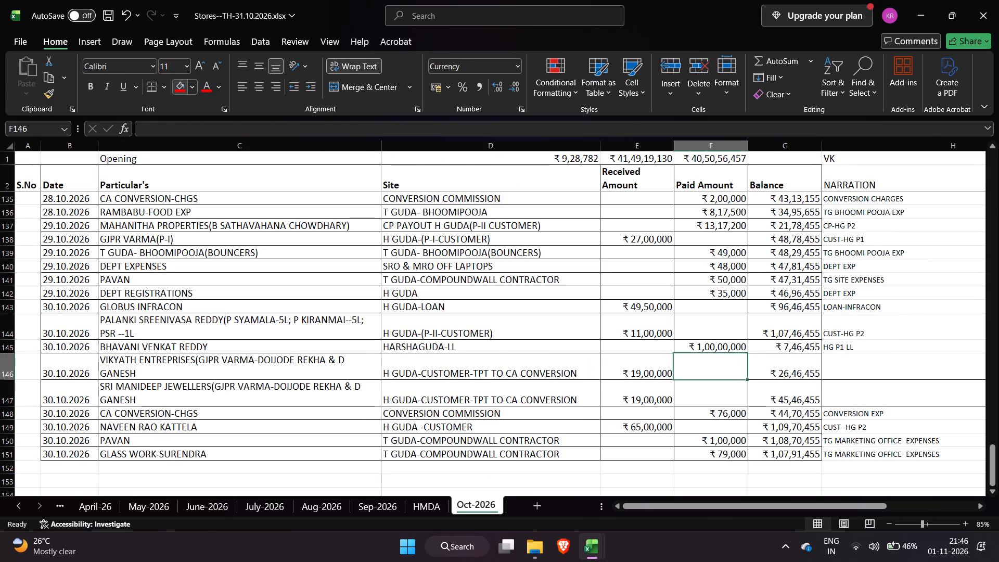
key("Down")
key("Down")
key("Left")
key("Left")
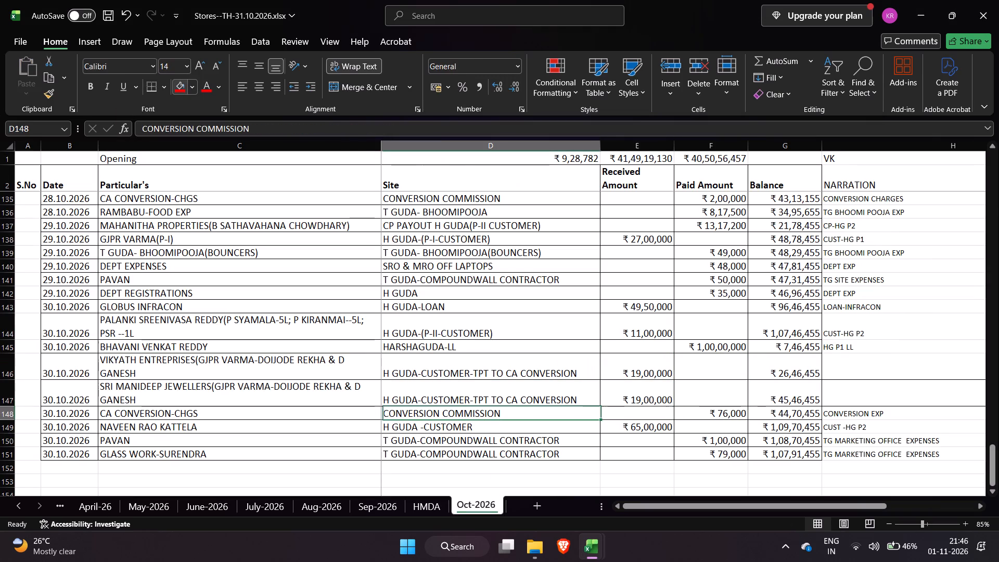
key("Right")
key("Right")
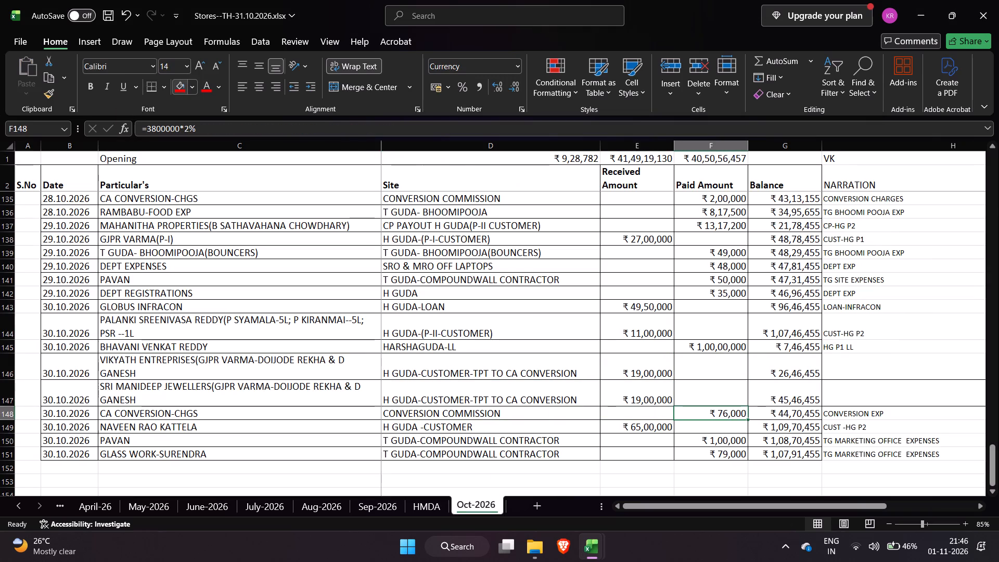
key("ctrl+c")
key("alt+Tab")
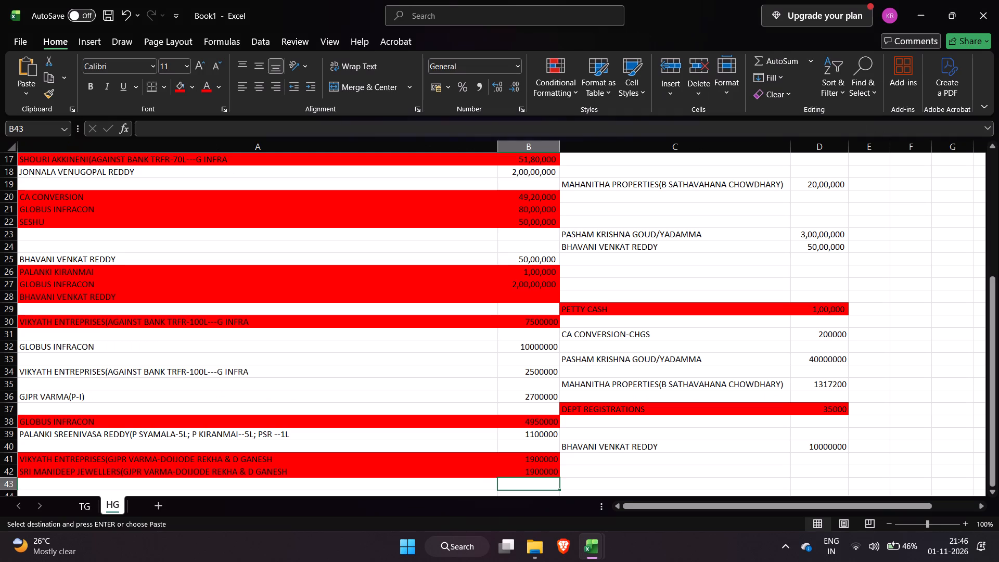
left_click(80, 511)
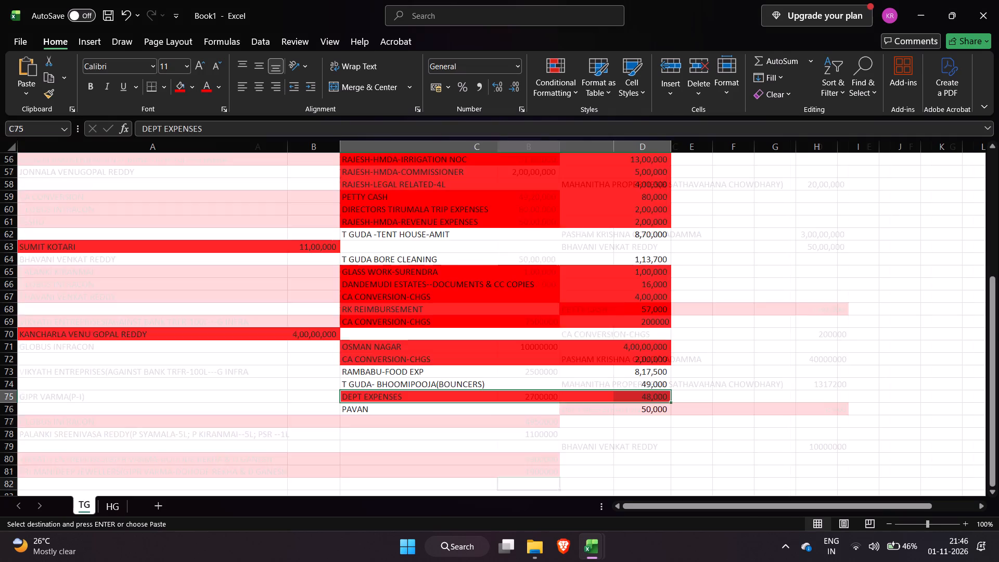
key("Down")
key("Down")
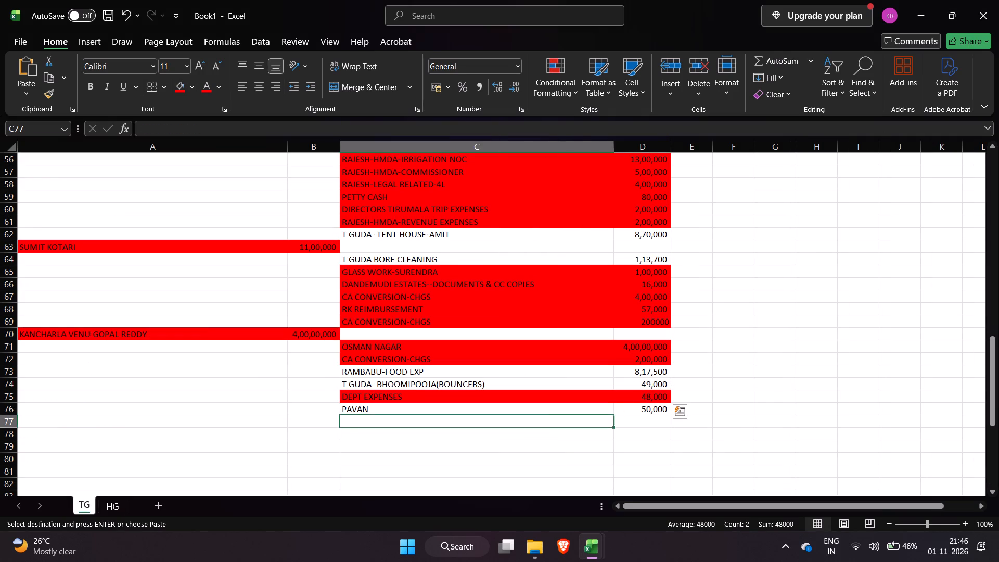
key("Right")
key("ctrl+alt+v")
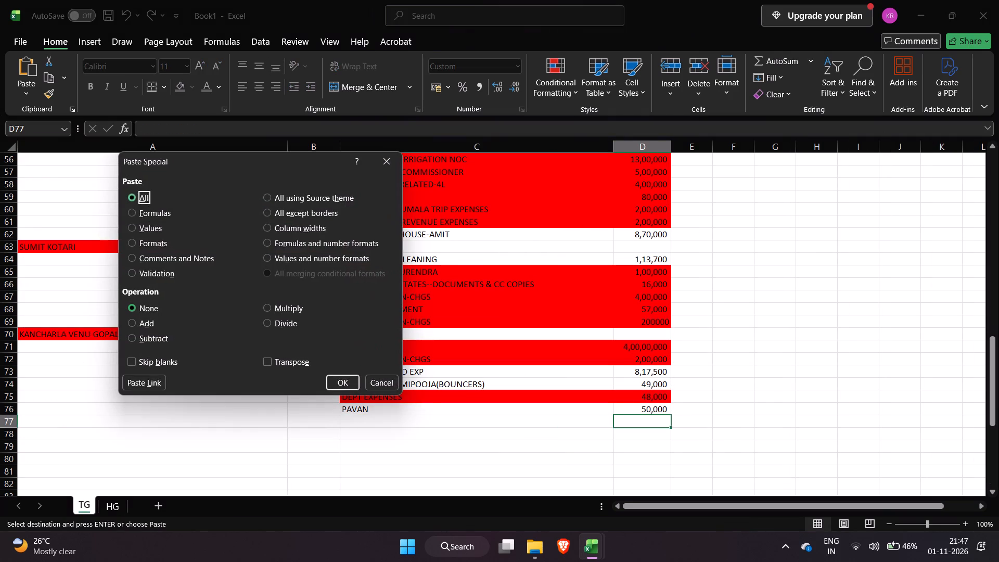
key("Down")
key("Down")
key("Return")
Copy the CA CONVERSION-CHGS particulars from Oct-2026 C148 into C77 of the TG sheet as values only.
key("Left")
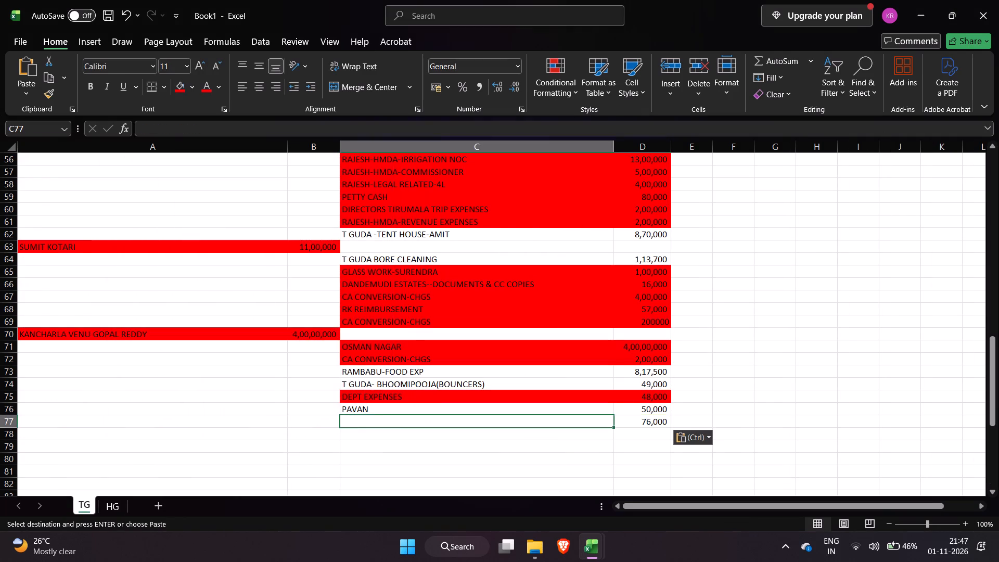
key("alt+Tab")
key("Left")
key("Left")
key("Left")
key("Left")
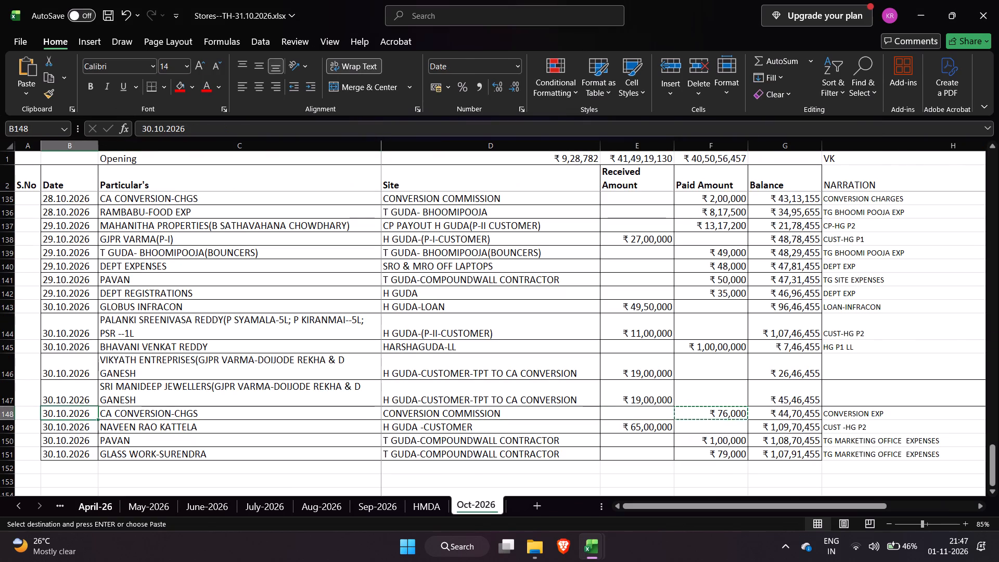
key("Right")
key("ctrl+c")
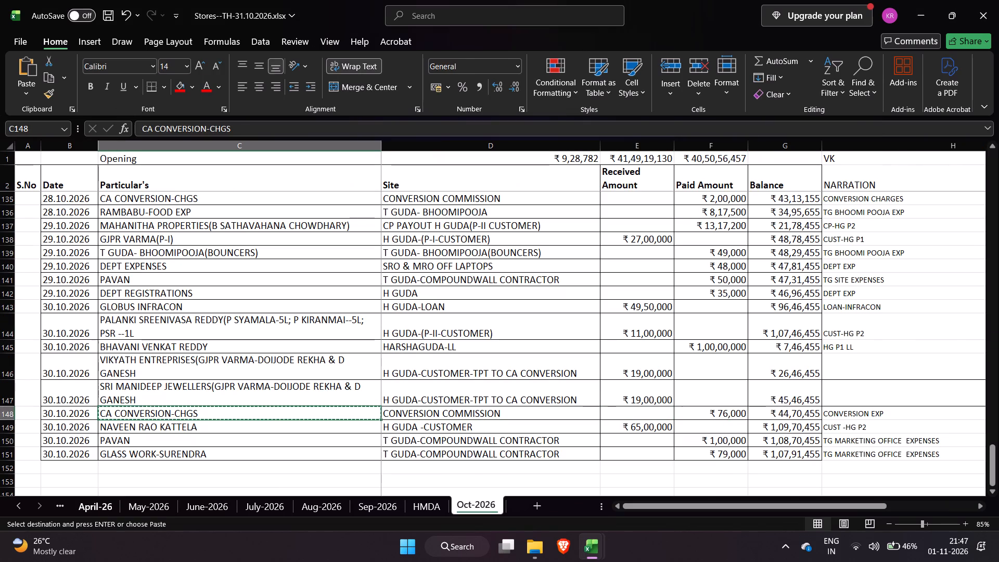
key("Escape")
key("ctrl+c")
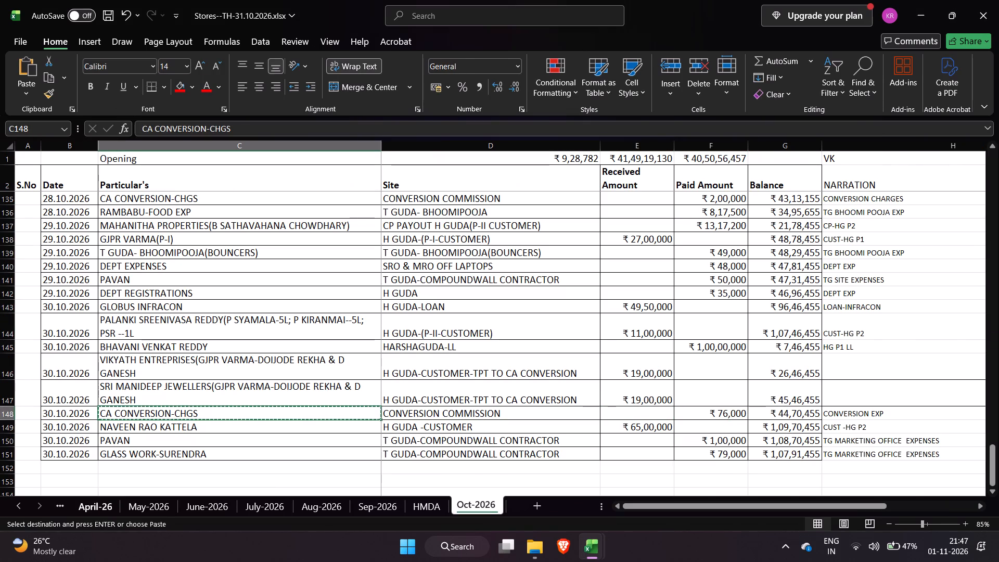
key("alt+Tab")
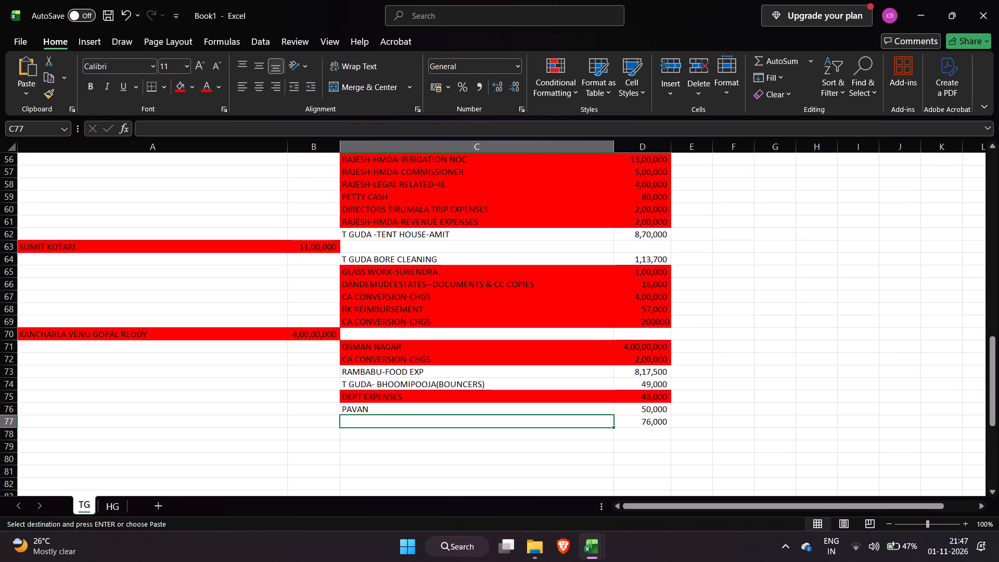
key("ctrl+alt+v")
key("Down")
key("Down")
key("Return")
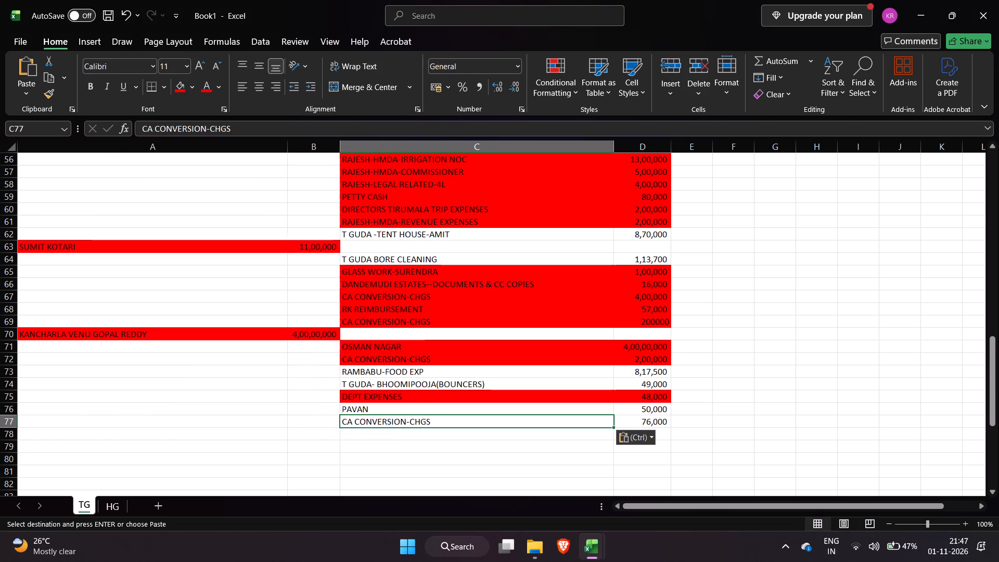
Copy the H GUDA -CUSTOMER received amount of 65,00,000 from Oct-2026 E149 into B43 of the HG sheet as values only.
key("Right")
key("alt+Tab")
key("Right")
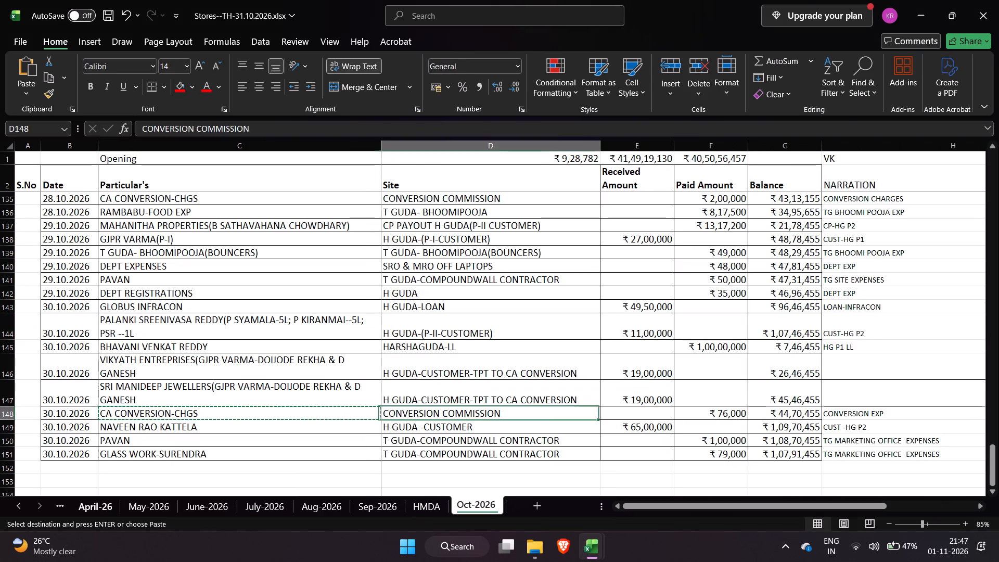
key("Right")
key("Right")
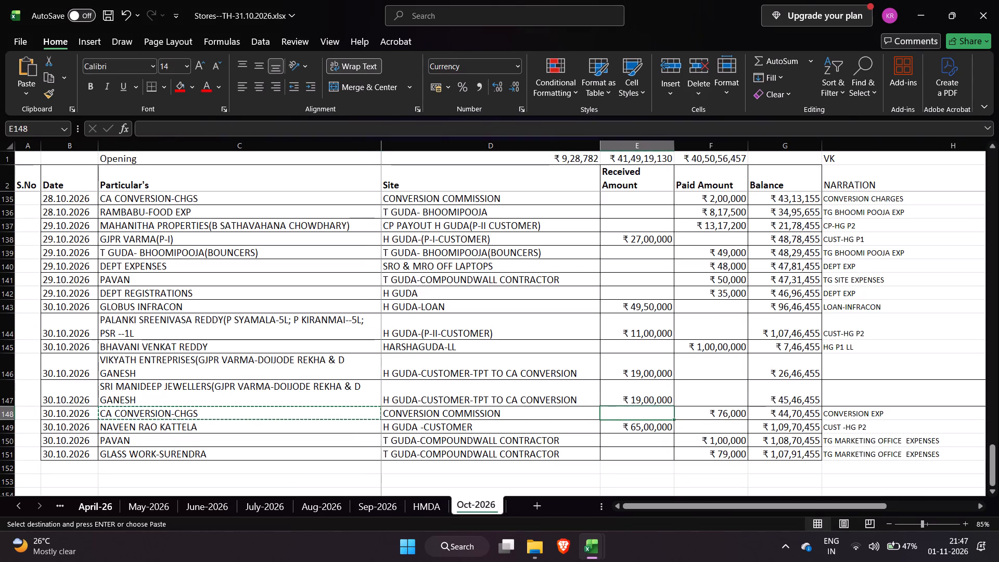
key("Left")
key("Left")
key("Right")
key("Down")
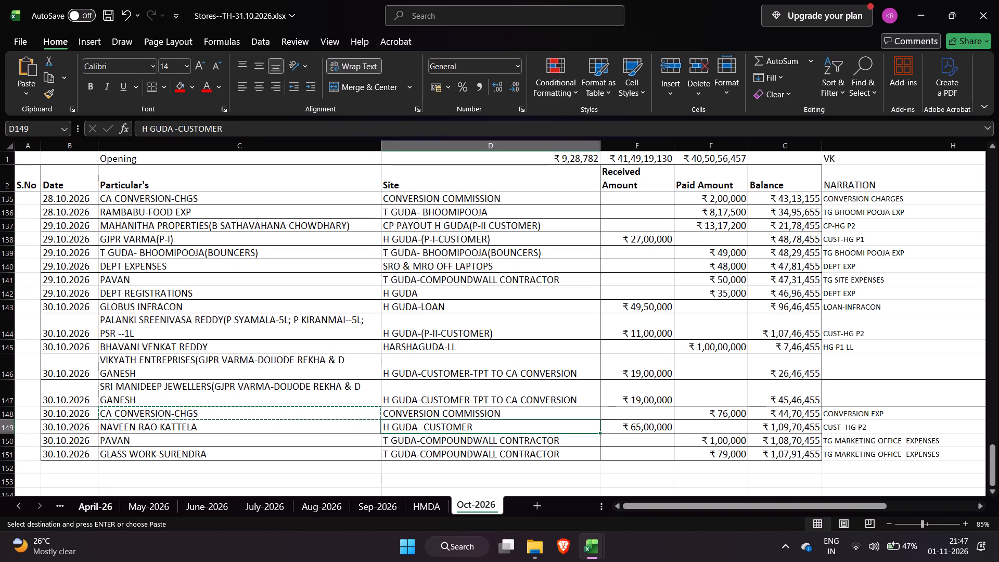
key("Right")
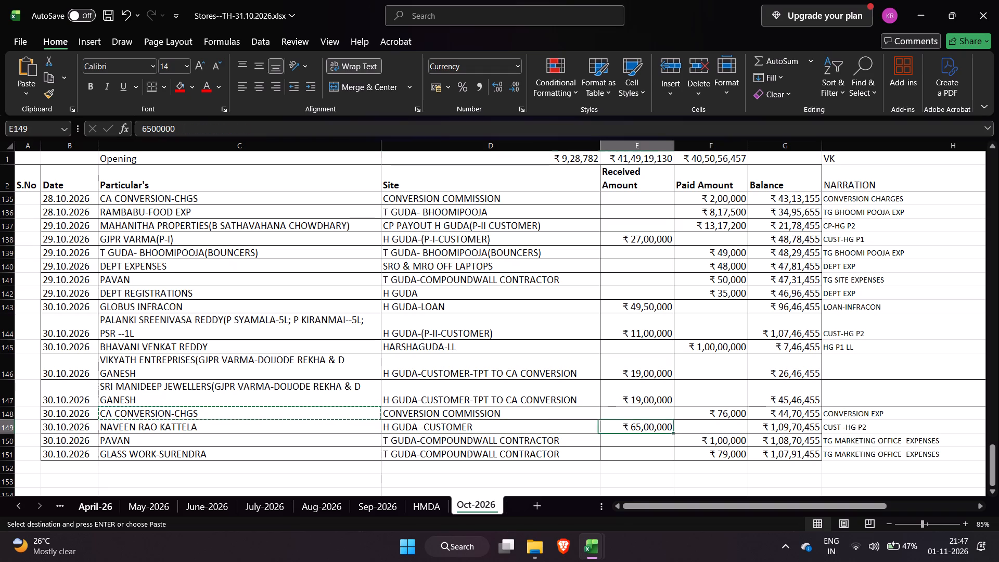
key("ctrl+c")
key("alt+Tab")
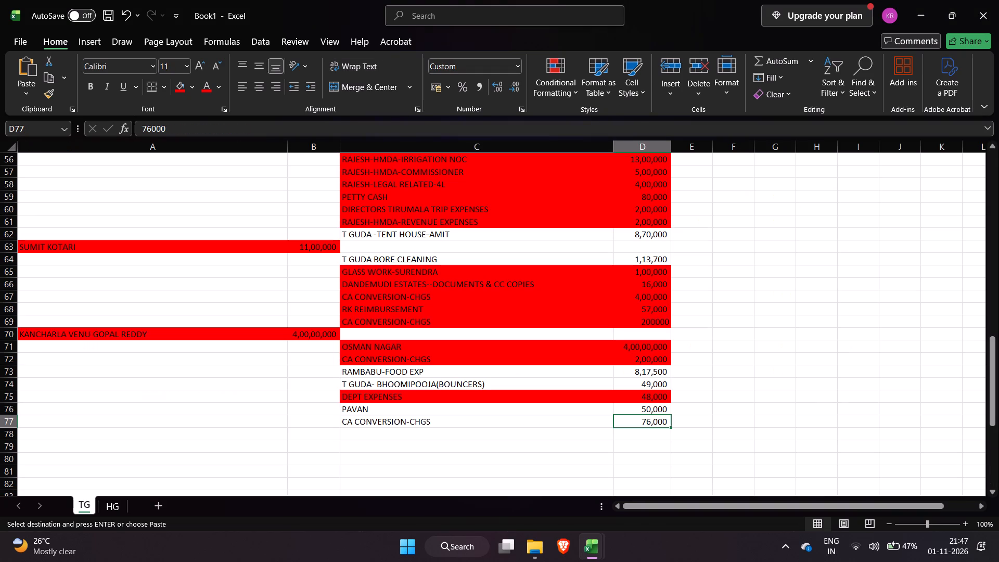
left_click(110, 511)
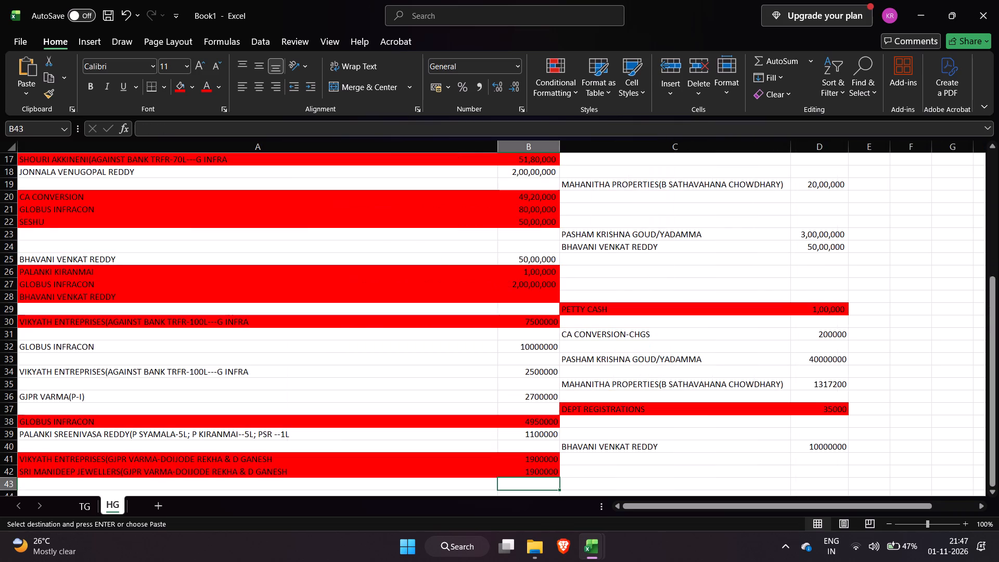
key("Down")
key("Up")
key("ctrl+alt+v")
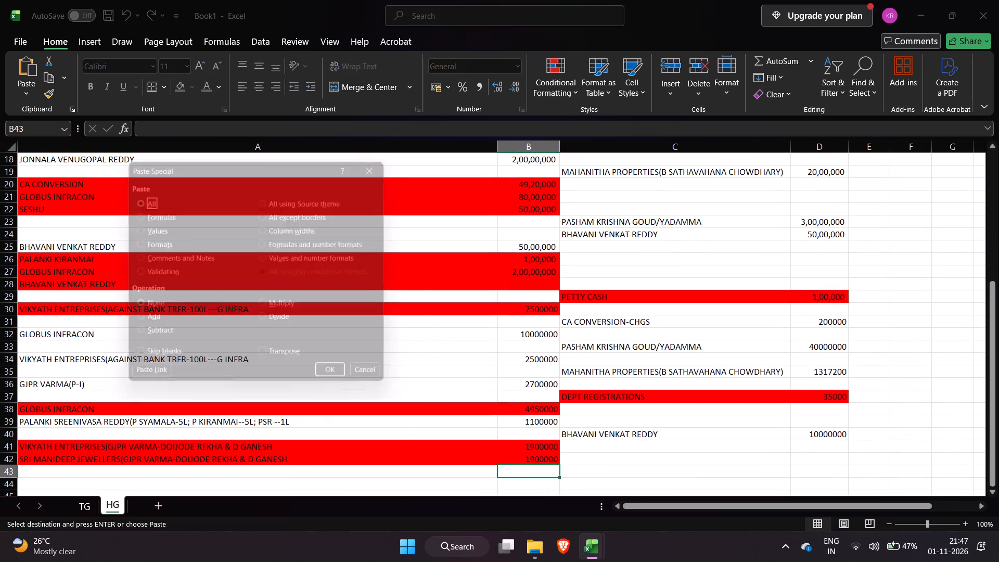
key("Down")
key("Down")
key("Return")
Copy the H GUDA -CUSTOMER receipt's particulars from Oct-2026 C149 into A43 of the HG sheet as values only.
key("alt+Tab")
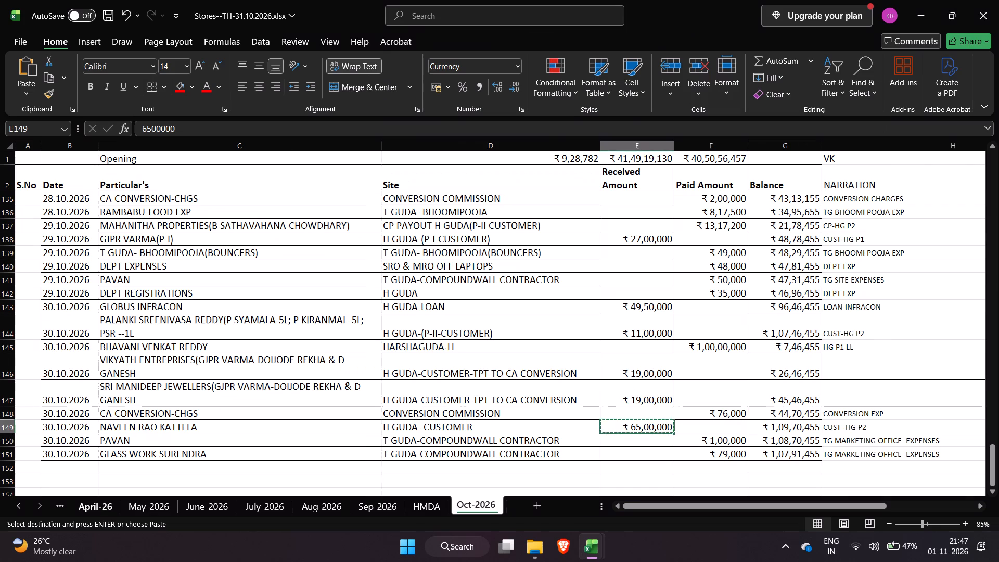
key("Left")
key("Left")
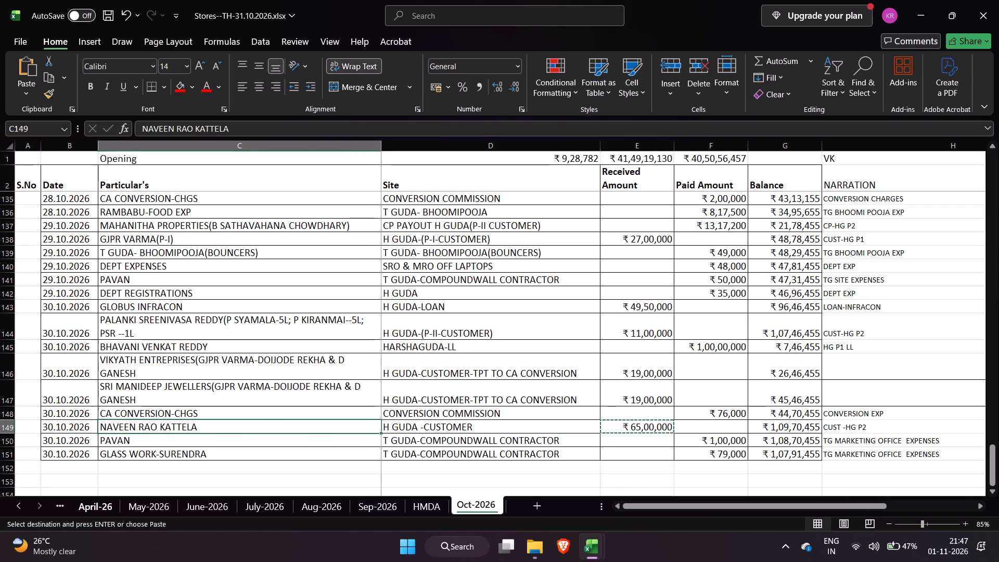
key("ctrl+c")
key("alt+Tab")
key("Left")
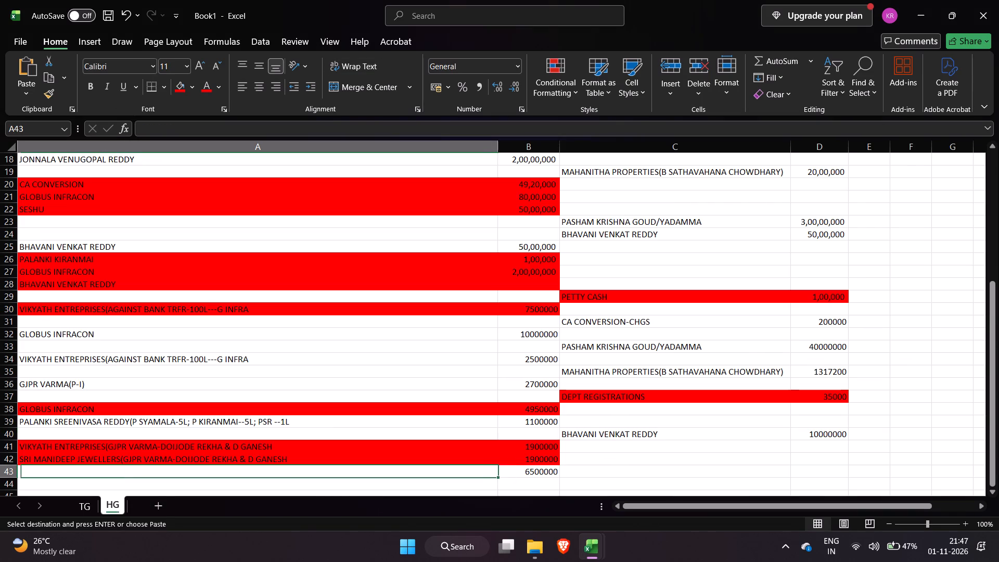
key("ctrl+alt+v")
key("Down")
key("Down")
key("Return")
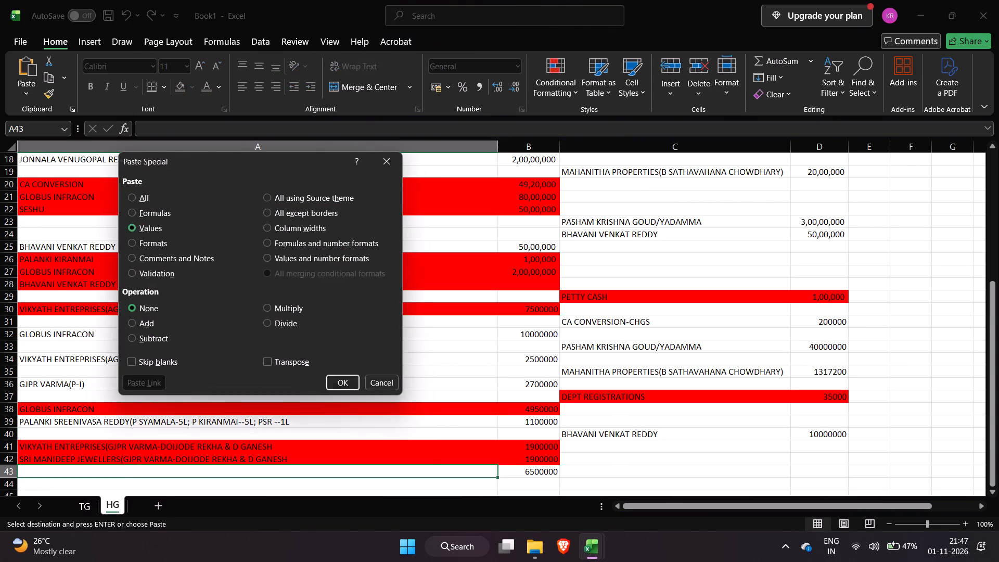
Copy the paid amounts 1,00,000 and 79,000 from Oct-2026 F150:F151 into D78:D79 of the TG sheet as values only.
key("alt+Tab")
key("Right")
key("Down")
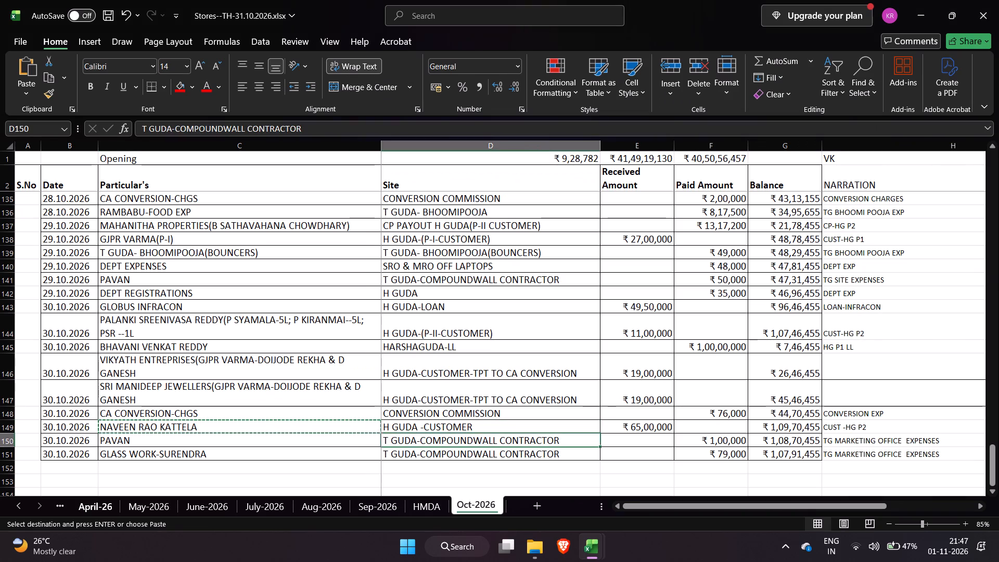
key("Right")
key("Right")
key("shift+Down")
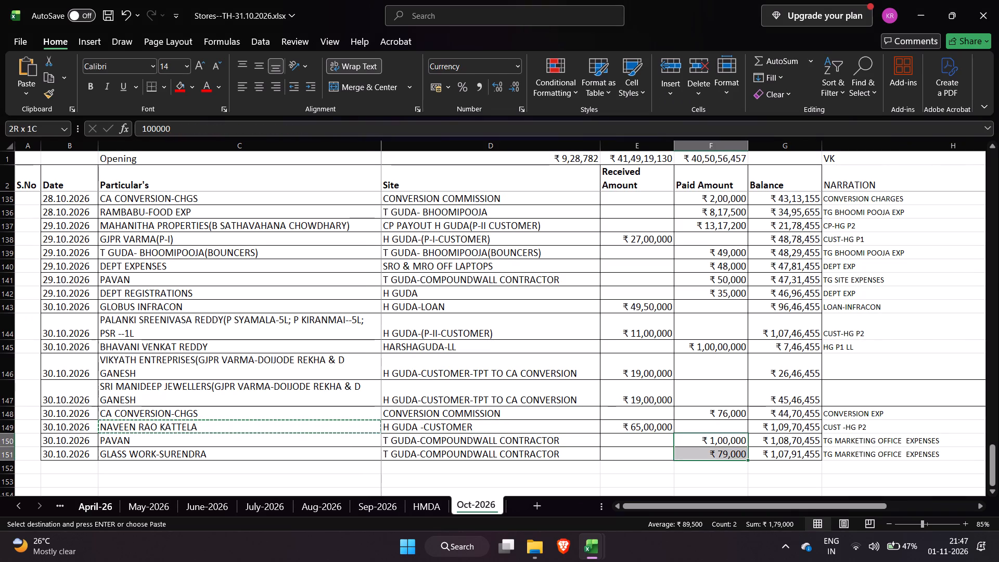
key("ctrl+c")
key("alt+Tab")
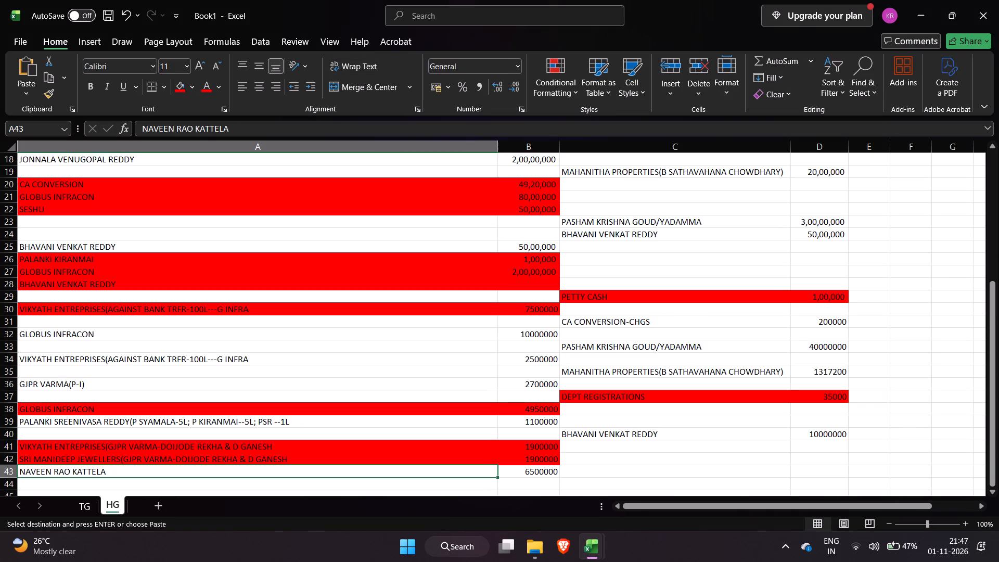
left_click(86, 508)
key("Down")
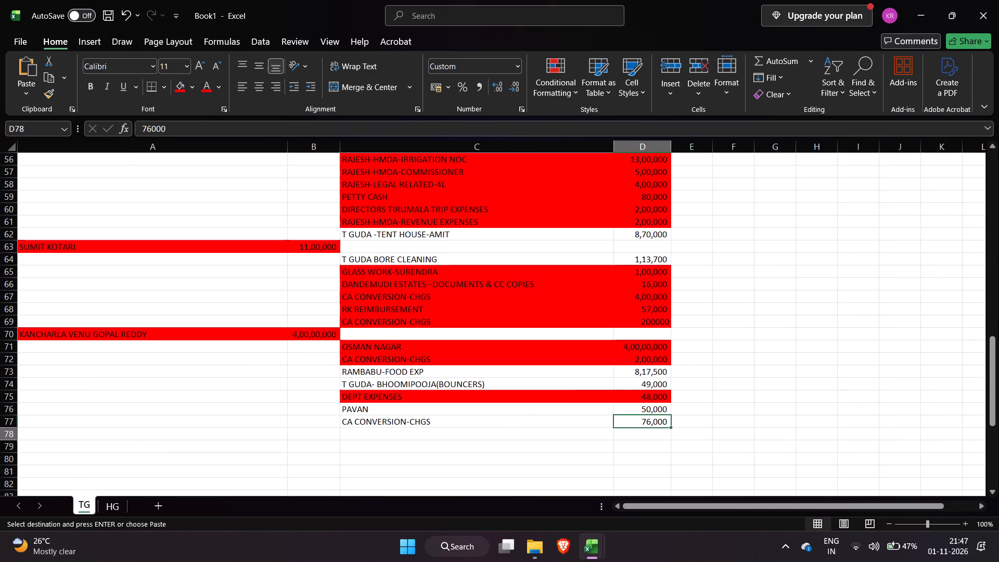
key("ctrl+alt+v")
key("Down")
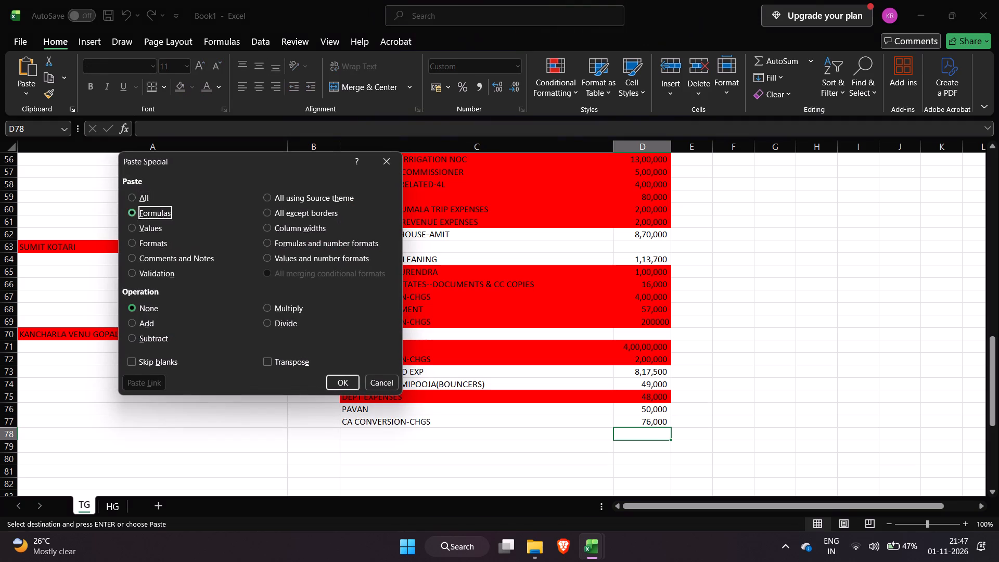
key("Down")
key("Return")
Copy the PAVAN and GLASS WORK-SURENDRA particulars from Oct-2026 C150:C151 into C78:C79 of the TG sheet as values only.
key("Left")
key("alt+Tab")
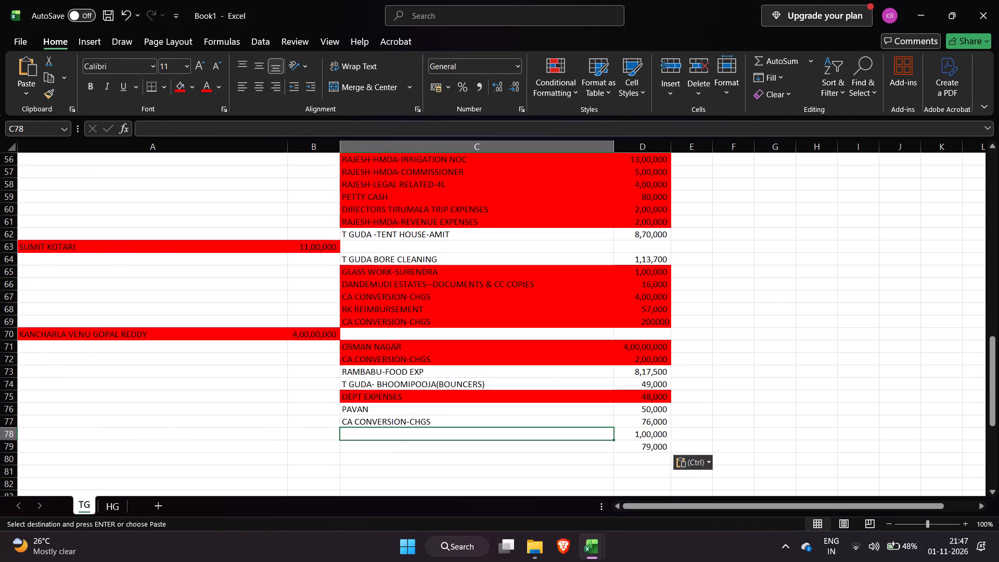
key("Left")
key("Left")
key("Left")
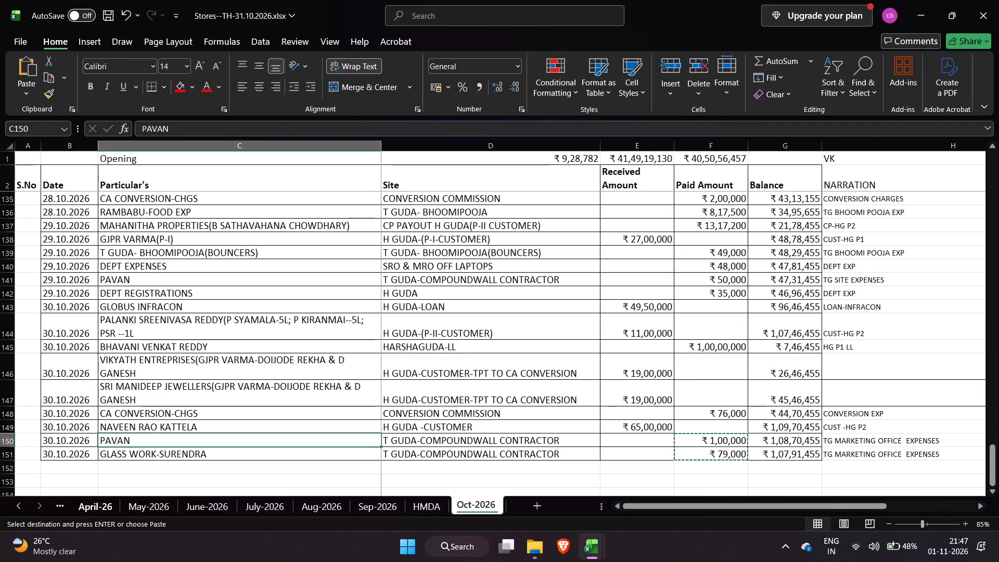
key("shift+Down")
key("ctrl+c")
key("alt+Tab")
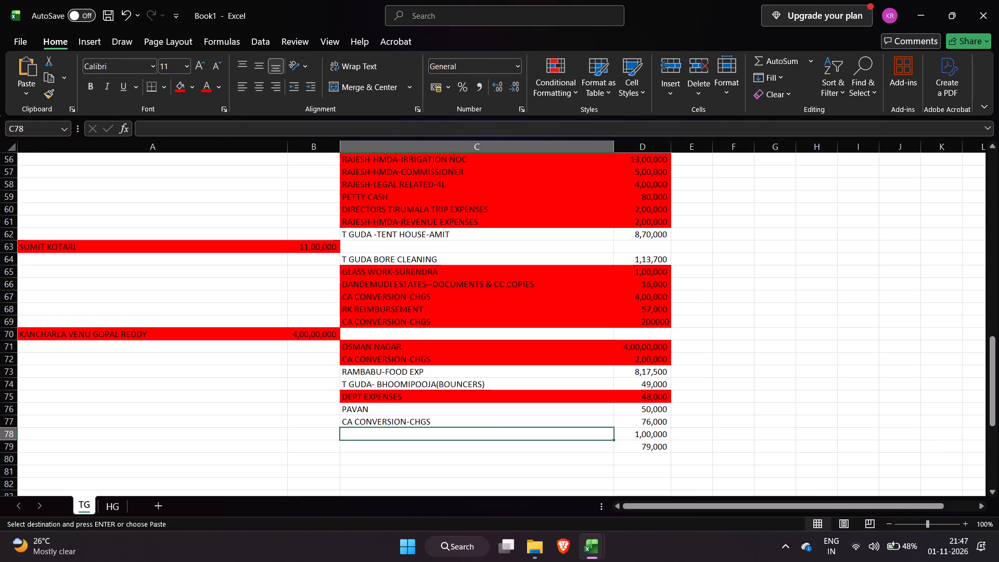
key("ctrl+alt+v")
key("Down")
key("Down")
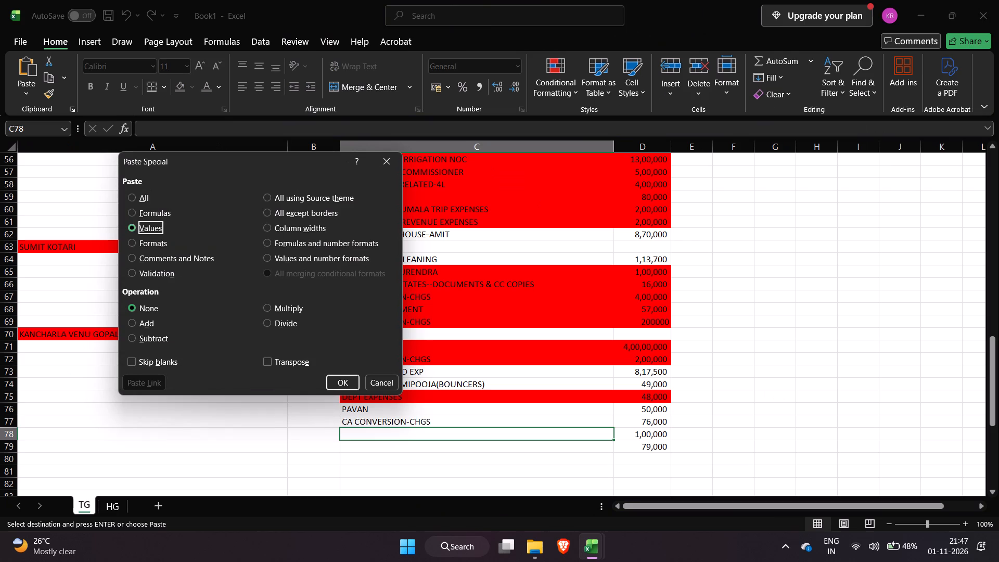
key("Return")
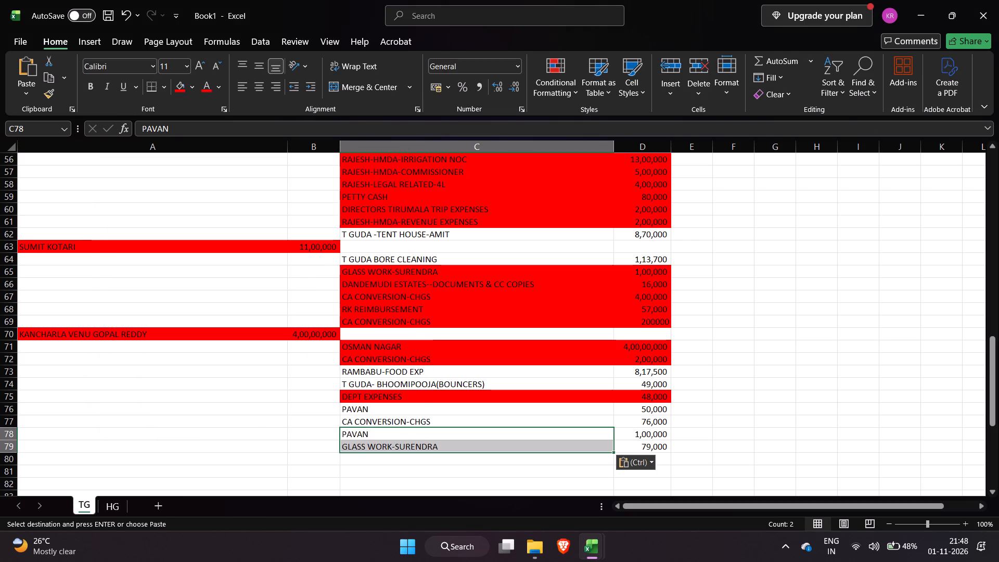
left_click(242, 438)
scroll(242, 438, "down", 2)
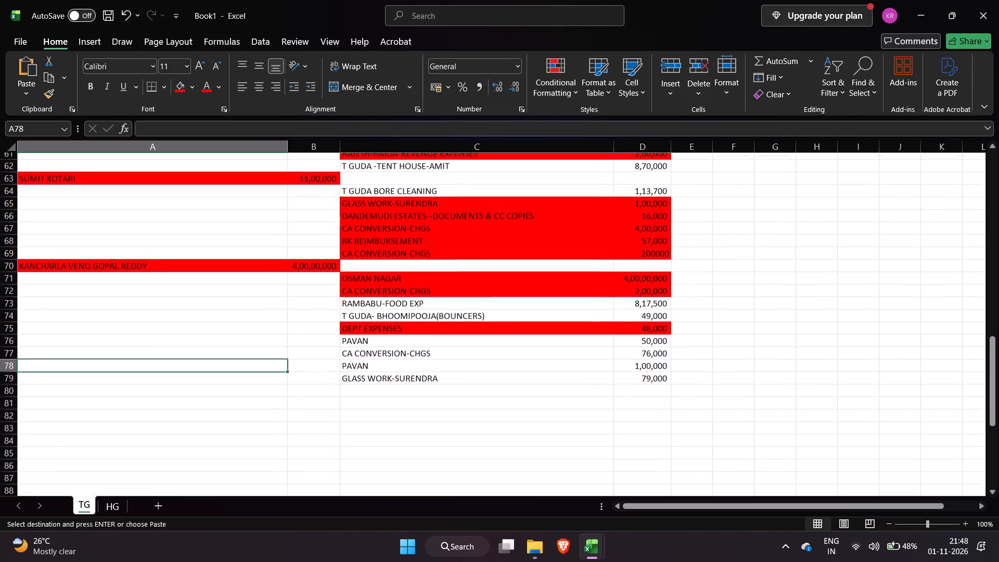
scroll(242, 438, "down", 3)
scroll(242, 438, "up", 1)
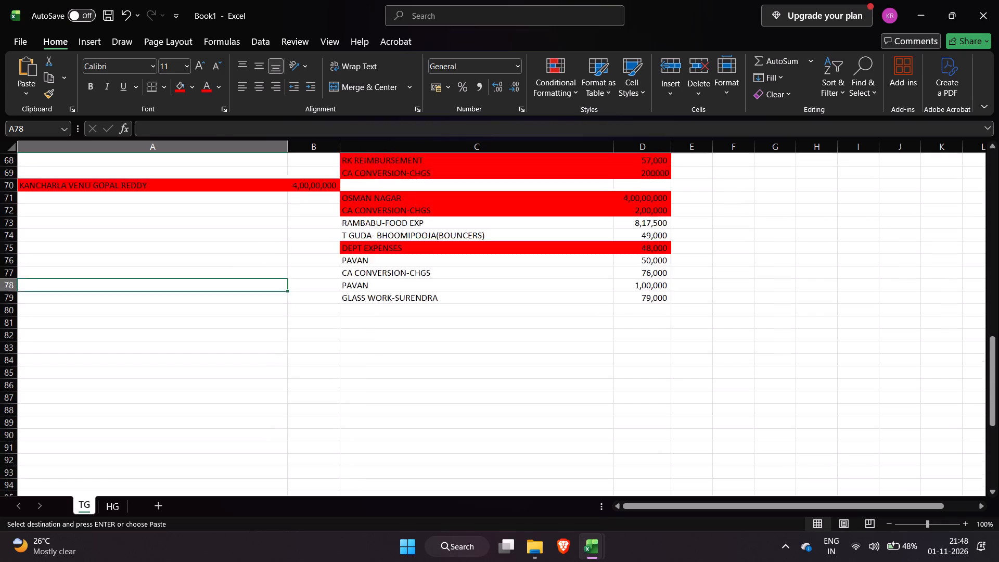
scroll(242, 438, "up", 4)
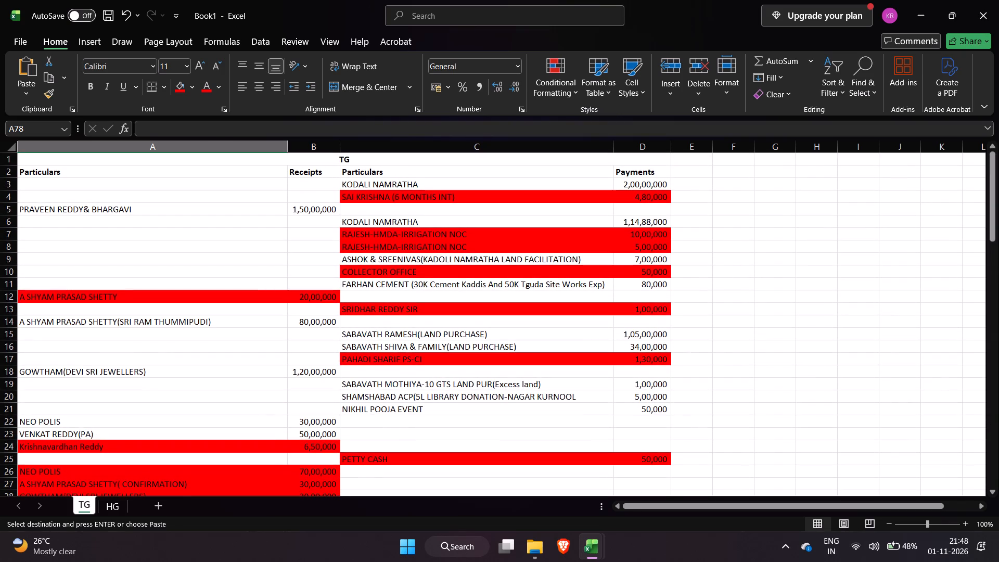
Save the workbook in the Downloads folder under the name "Book1.xlsx k".
key("ctrl+s")
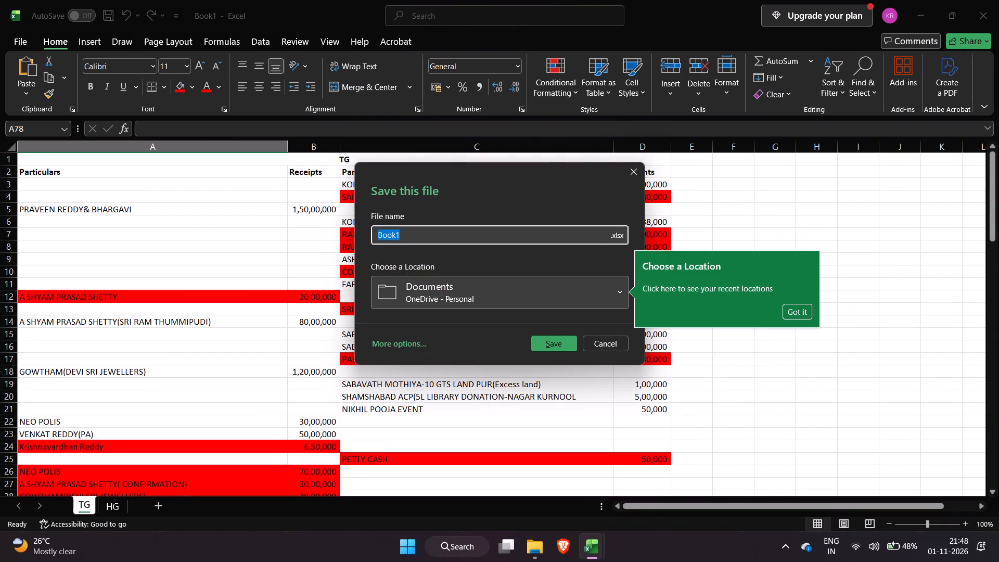
left_click(600, 342)
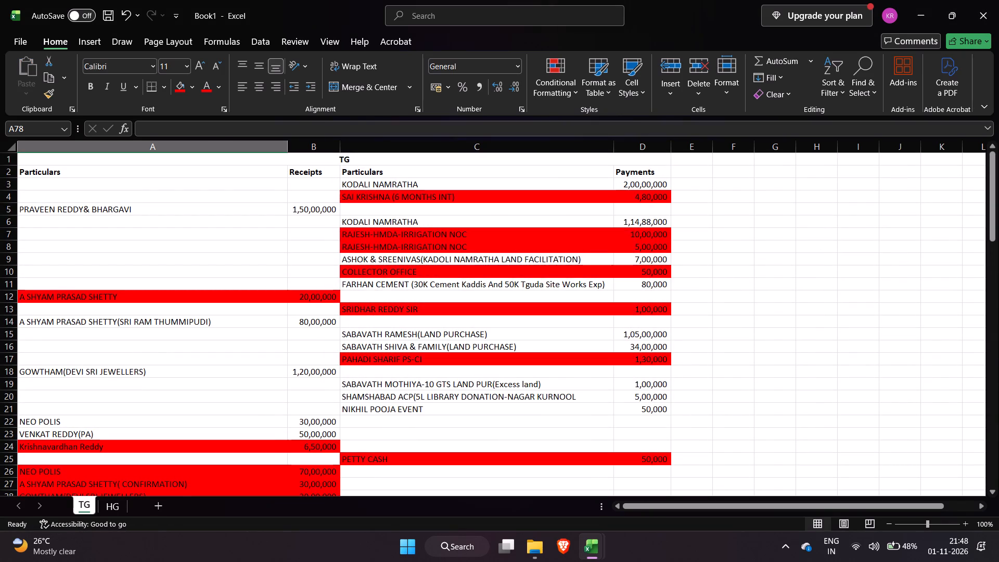
left_click(16, 42)
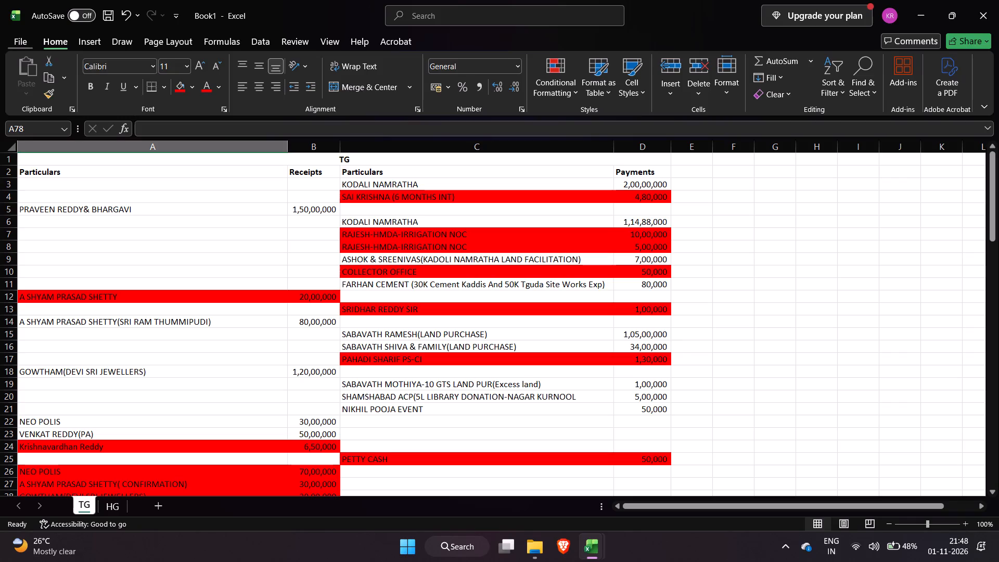
left_click(36, 212)
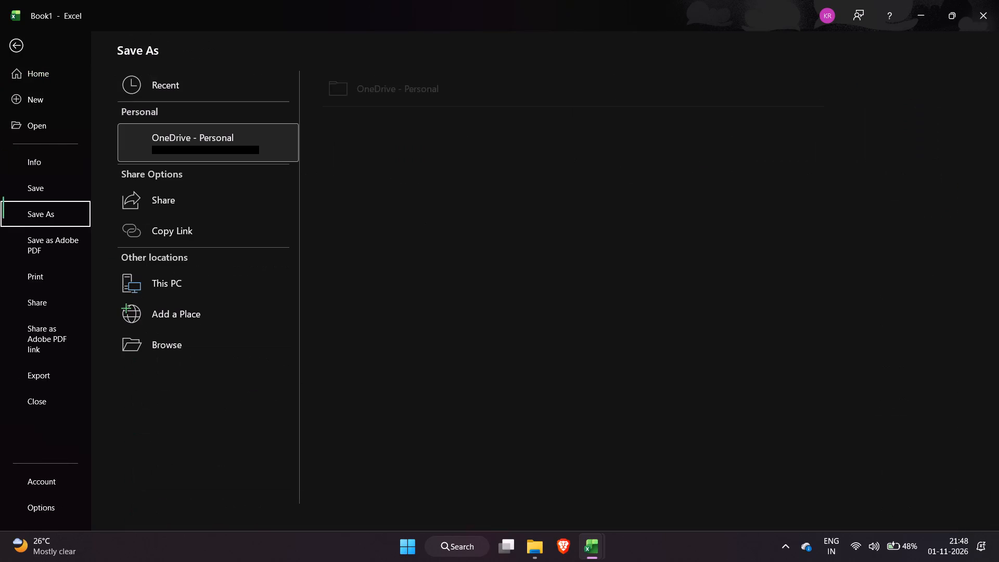
left_click(163, 341)
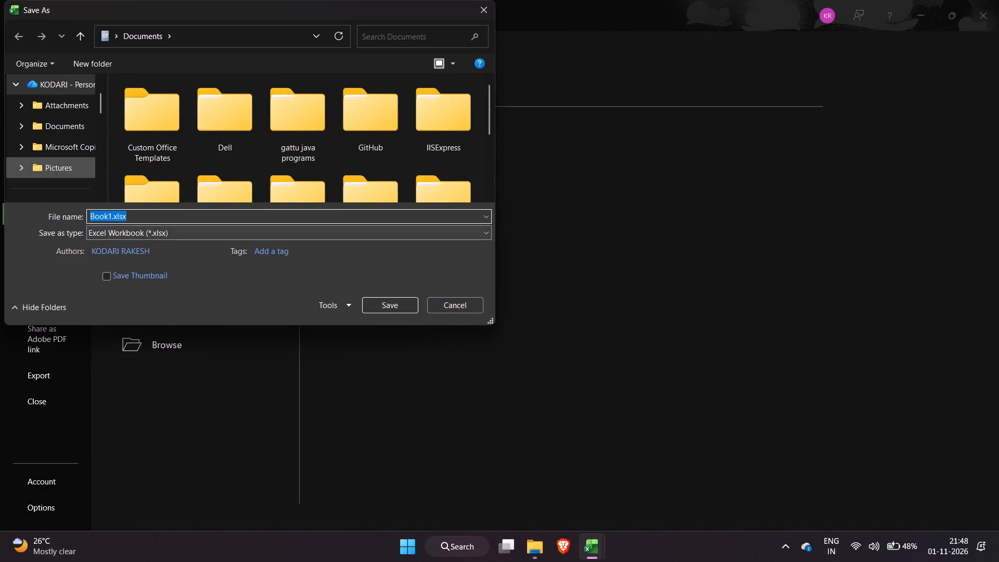
scroll(50, 144, "up", 2)
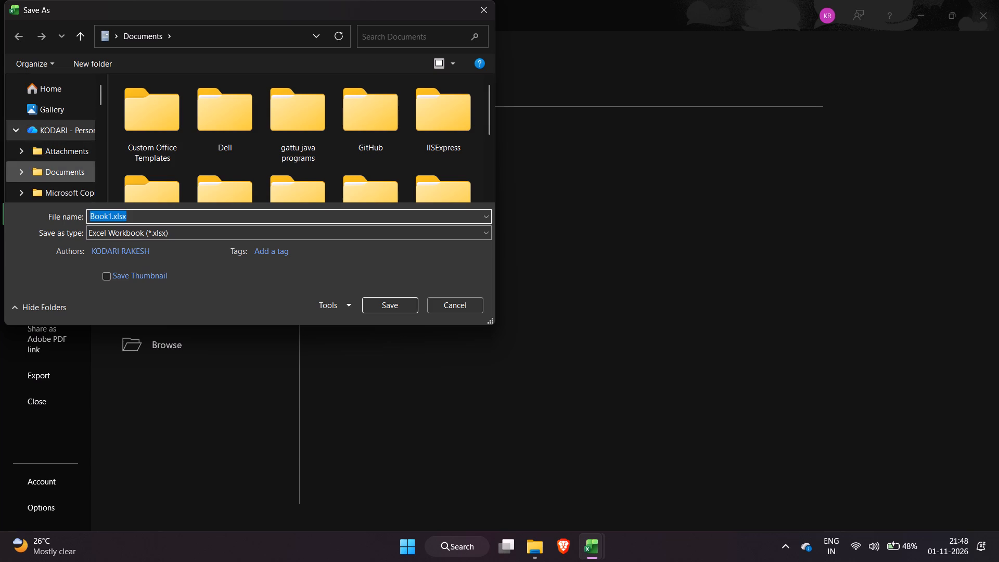
scroll(61, 153, "down", 1)
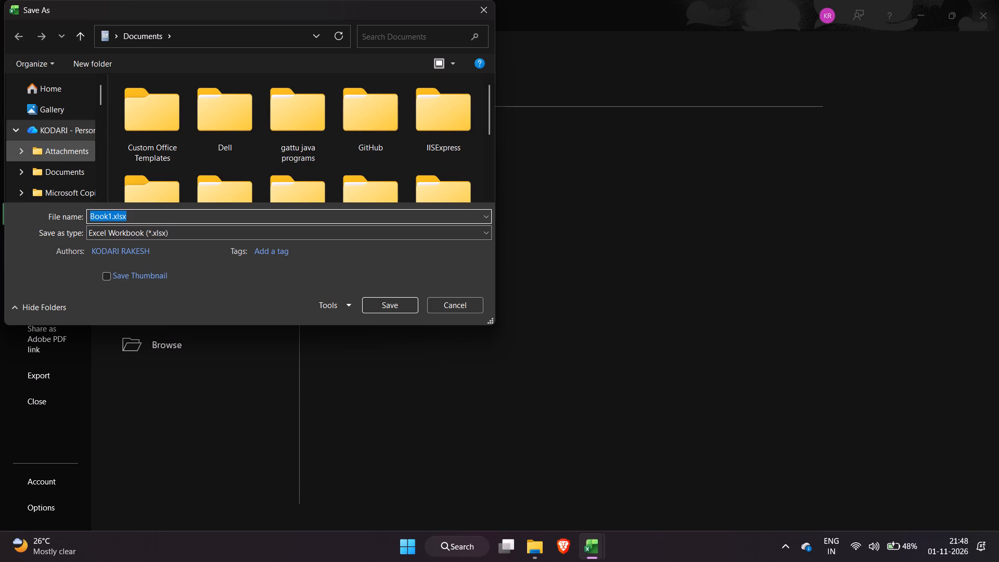
scroll(61, 153, "down", 2)
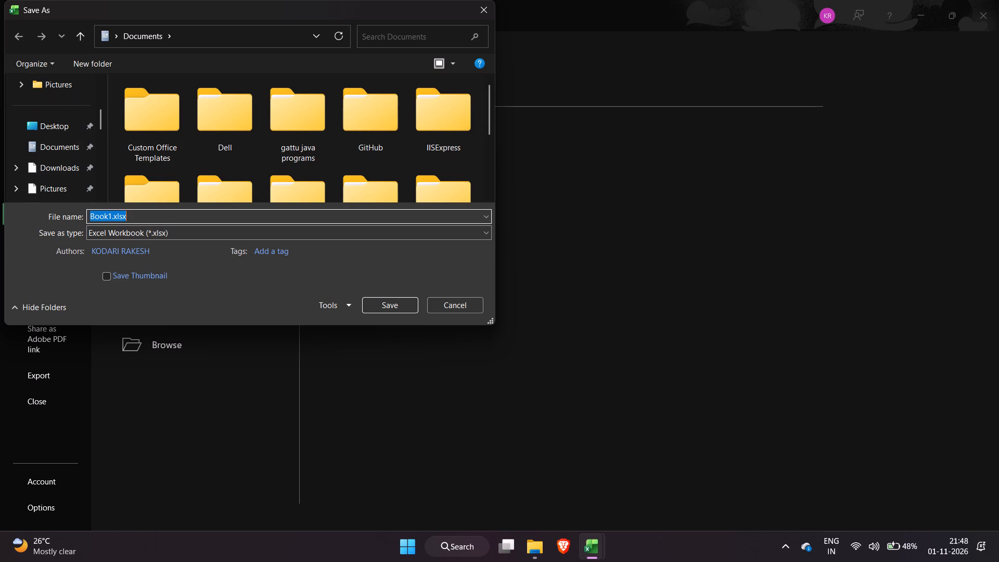
left_click(55, 165)
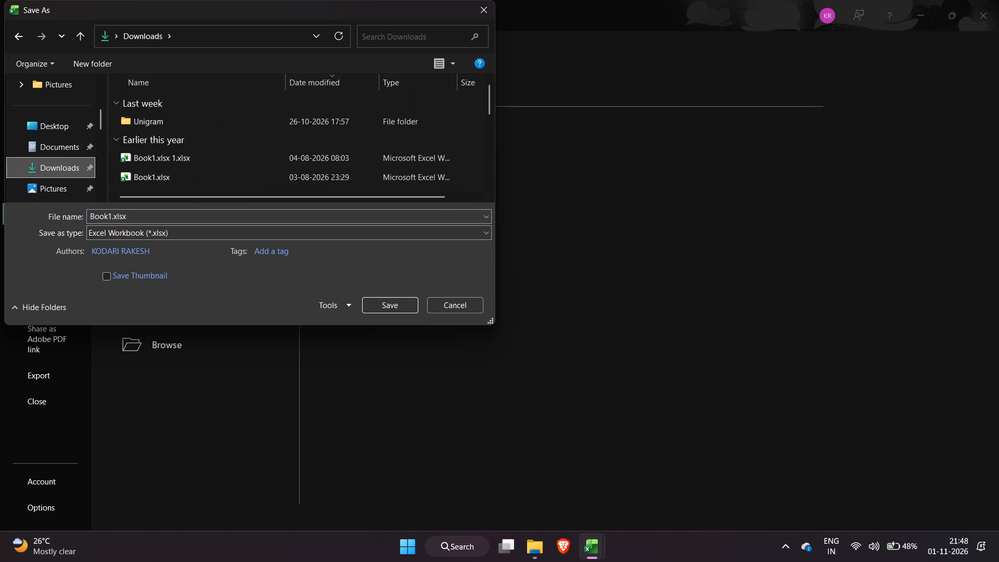
left_click(139, 218)
left_click(134, 216)
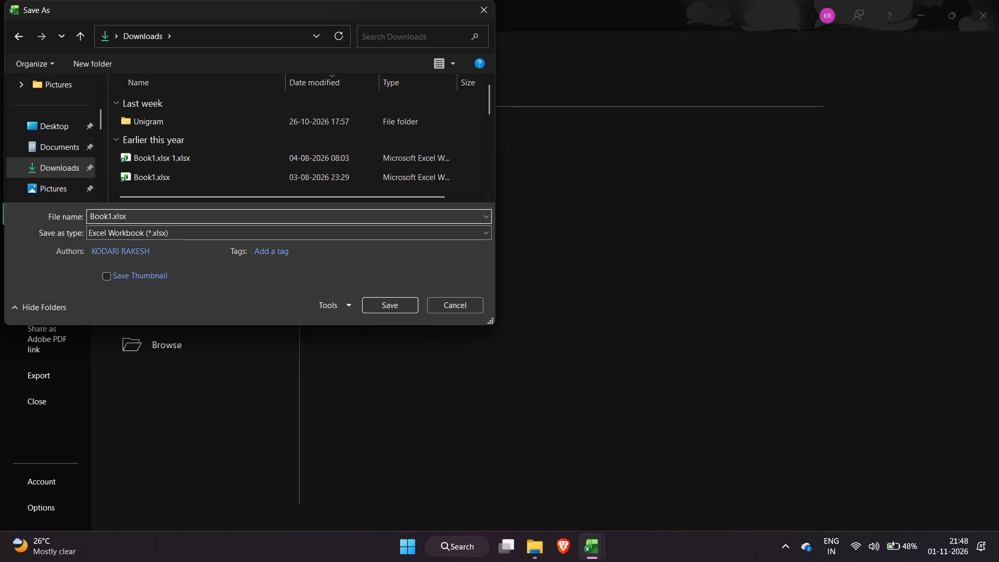
key("space")
type("k")
left_click(387, 305)
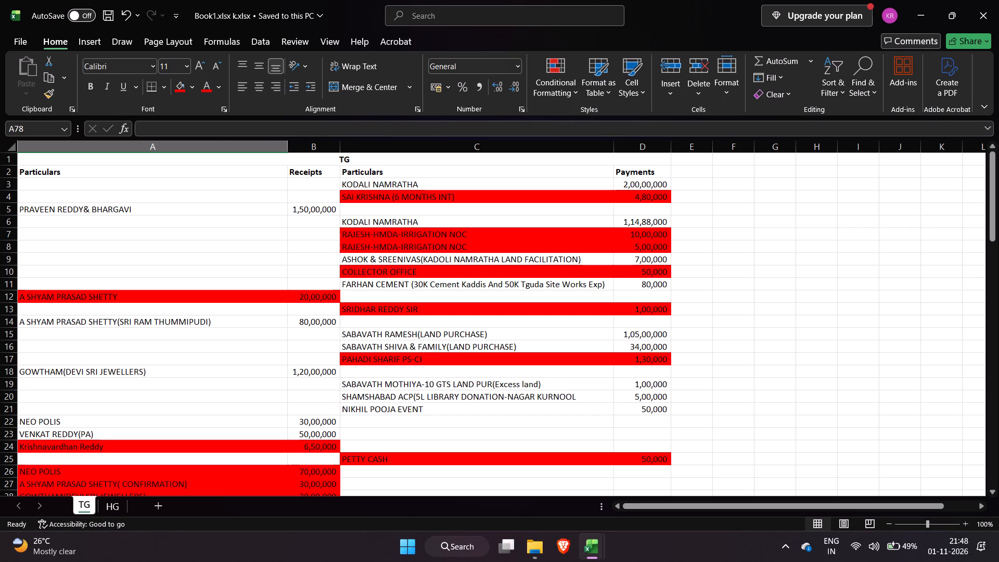
Format the TG sheet's Receipts amounts in B3:B81 with the comma style and no decimal places.
scroll(466, 320, "up", 8)
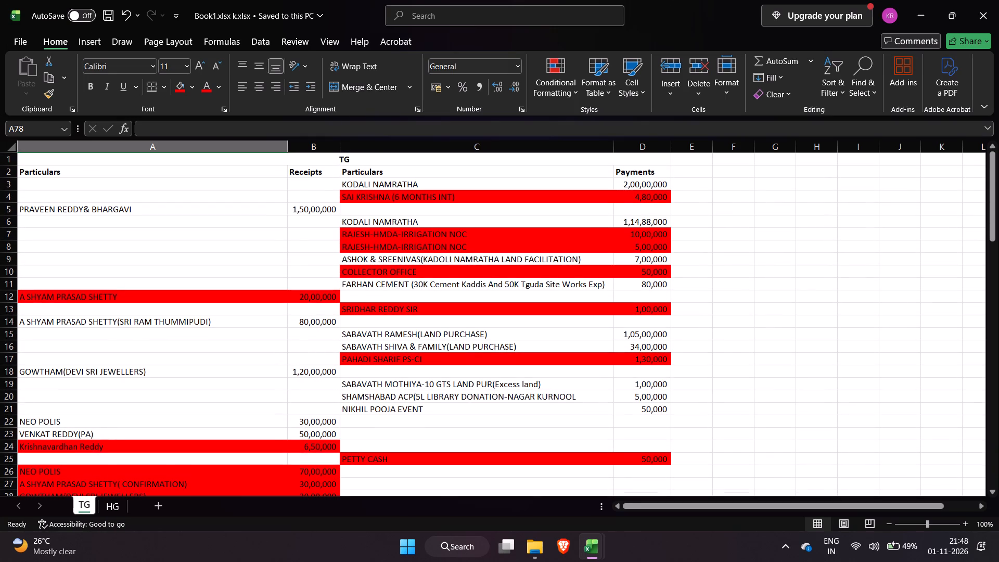
left_click(311, 184)
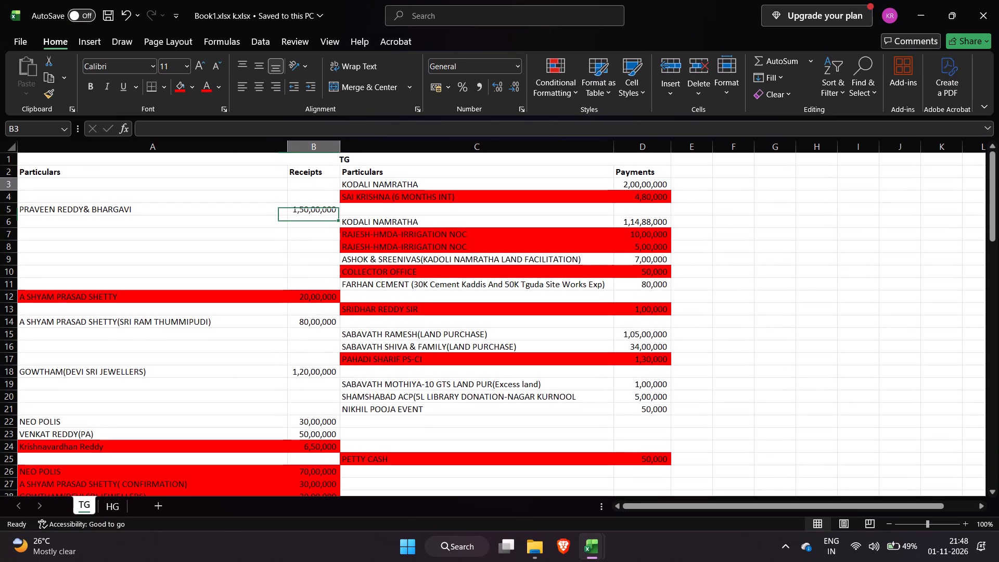
key("Down")
key("Up")
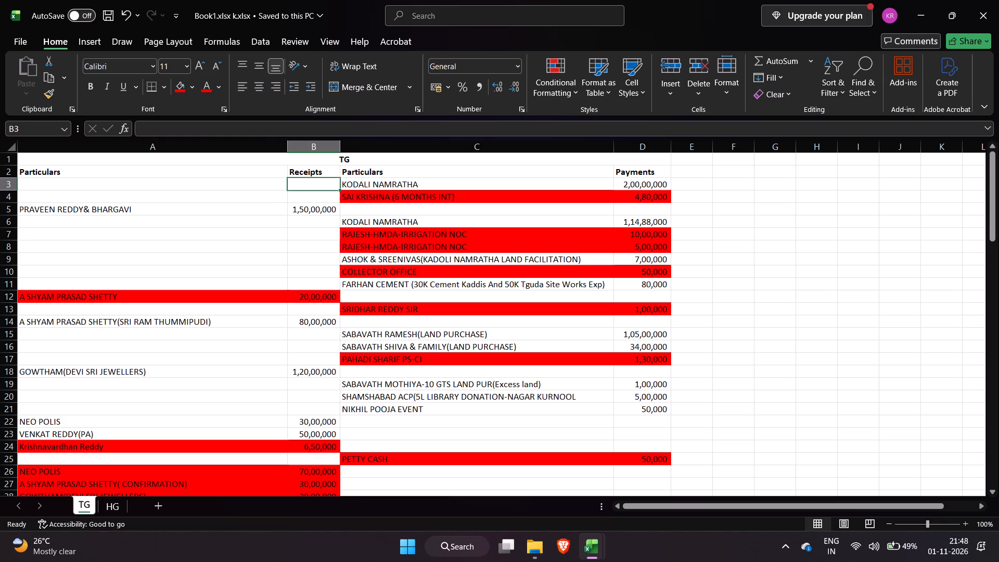
key("shift+Down")
key("shift+Down")
key("shift+Down")
key("shift+Down")
key("shift+Down")
key("shift+Down")
key("shift+Down")
key("shift+Down")
key("shift+Down")
key("shift+Down")
key("shift+Down")
key("shift+Down")
key("shift+Down")
key("shift+Down")
key("shift+Down")
key("shift+Down")
key("shift+Down")
key("shift+Down")
key("shift+Down")
key("shift+Down")
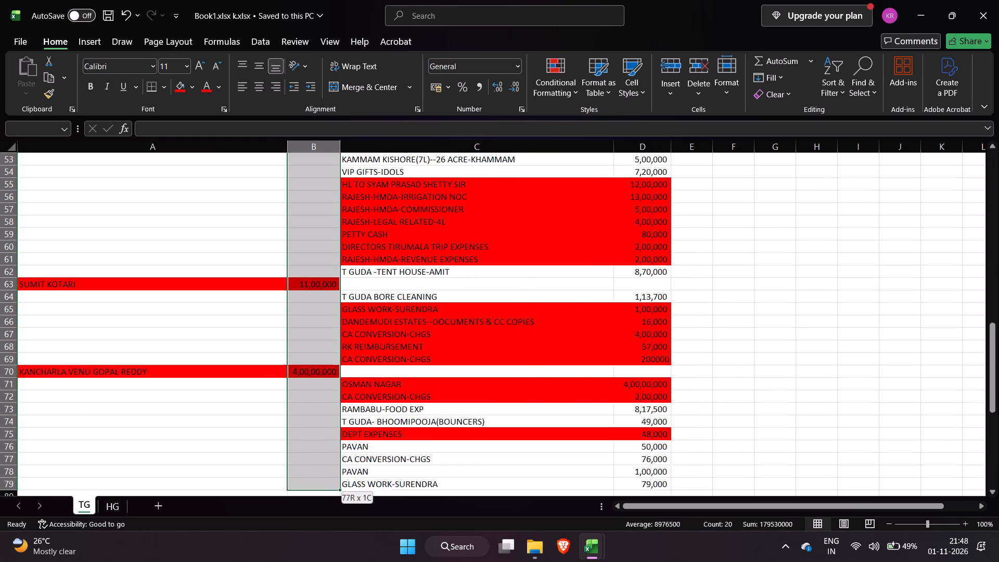
key("shift+Up")
key("shift+Up")
key("shift+Up")
key("shift+Up")
key("shift+Up")
key("shift+Up")
key("shift+Up")
key("shift+Up")
key("shift+Up")
key("shift+Up")
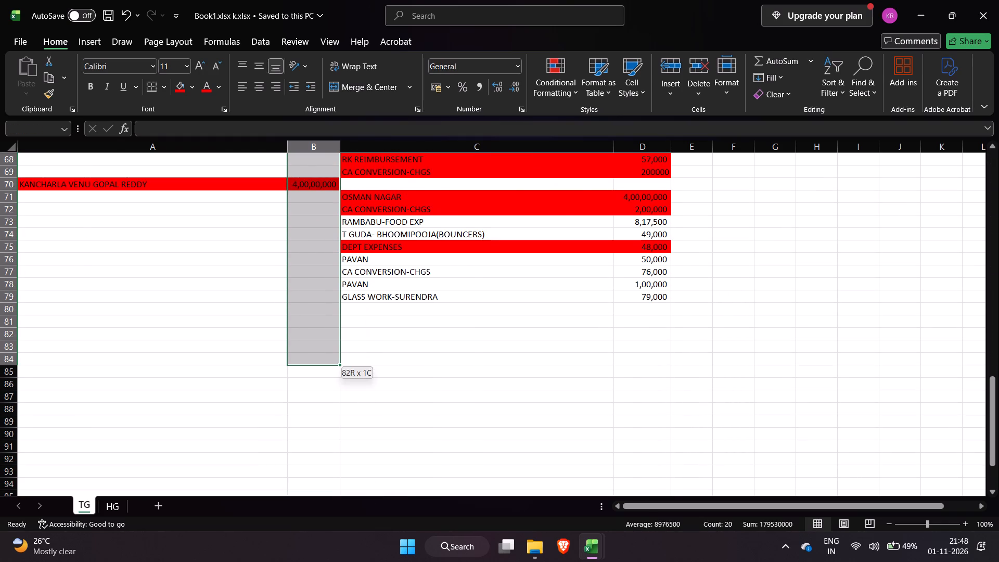
key("shift+Up")
key("shift+Up")
key("shift+Up")
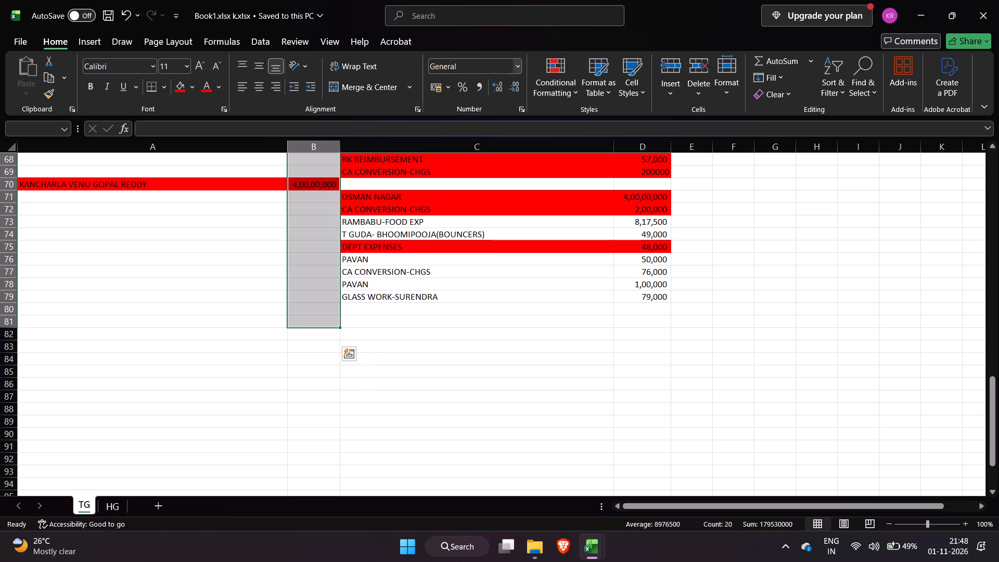
left_click(476, 83)
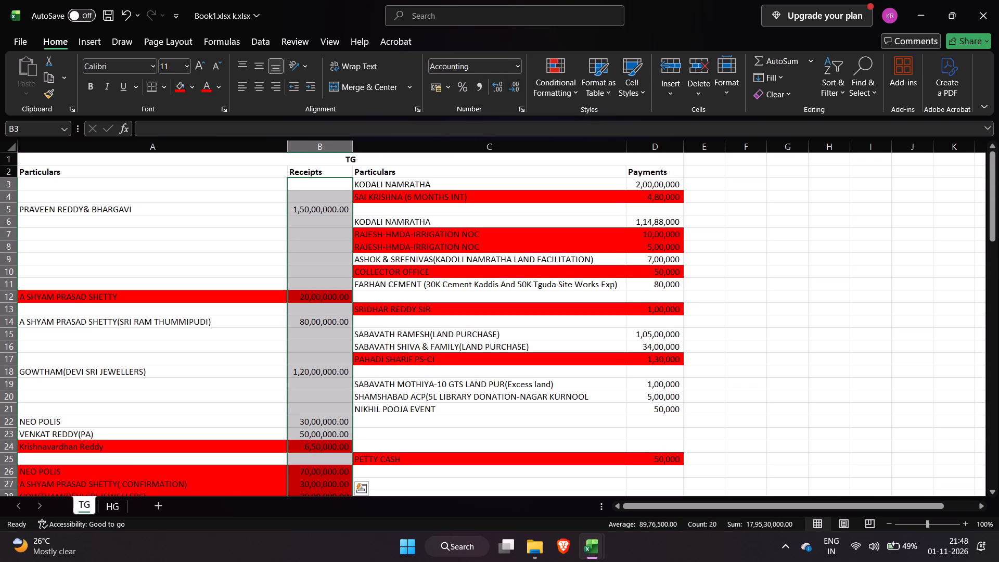
double_click(516, 86)
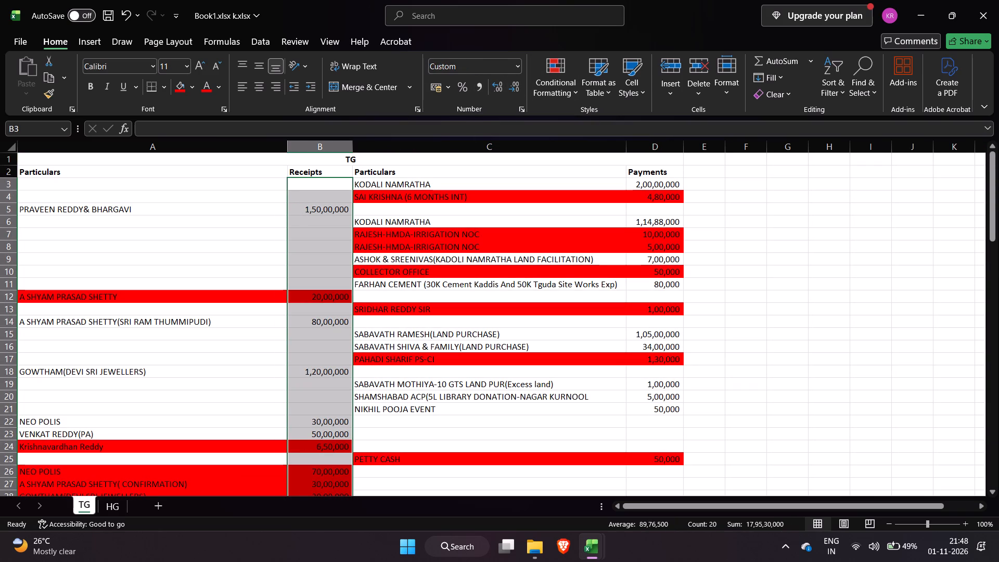
Format the TG sheet's Payments amounts in D3:D82 with the comma style and no decimal places.
left_click(645, 186)
key("shift+Down")
key("shift+Down")
key("shift+Down")
key("shift+Down")
key("shift+Down")
key("shift+Down")
key("shift+Down")
key("shift+Down")
key("shift+Down")
key("shift+Down")
key("shift+Down")
key("shift+Down")
key("shift+Down")
key("shift+Down")
key("shift+Down")
key("shift+Down")
key("shift+Down")
key("shift+Down")
key("shift+Down")
key("shift+Down")
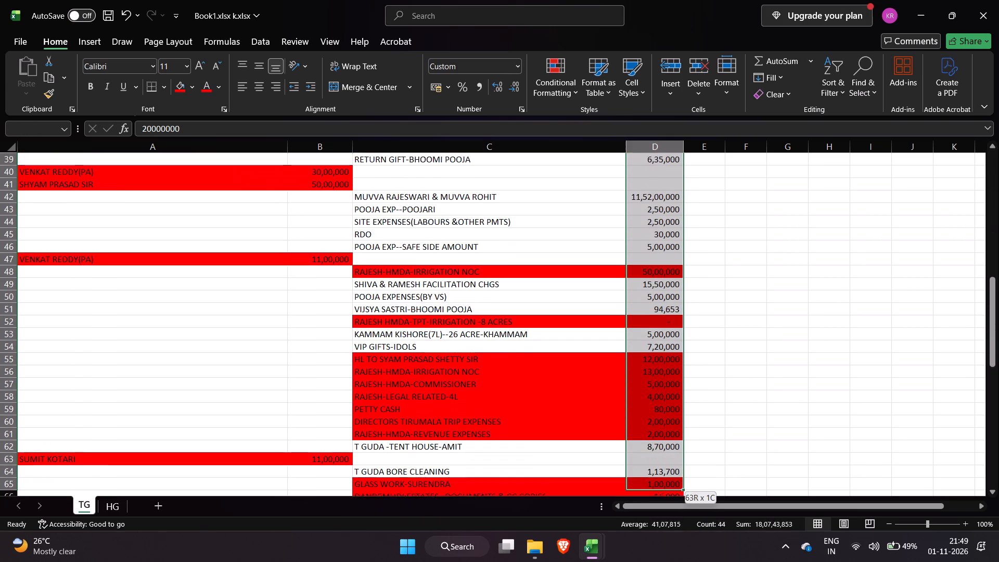
key("shift+Up")
key("shift+Up")
key("shift+Up")
key("shift+Up")
key("shift+Up")
key("shift+Up")
key("shift+Up")
key("shift+Up")
key("shift+Up")
key("shift+Up")
key("shift+Up")
key("shift+Up")
key("shift+Up")
key("shift+Up")
key("shift+Up")
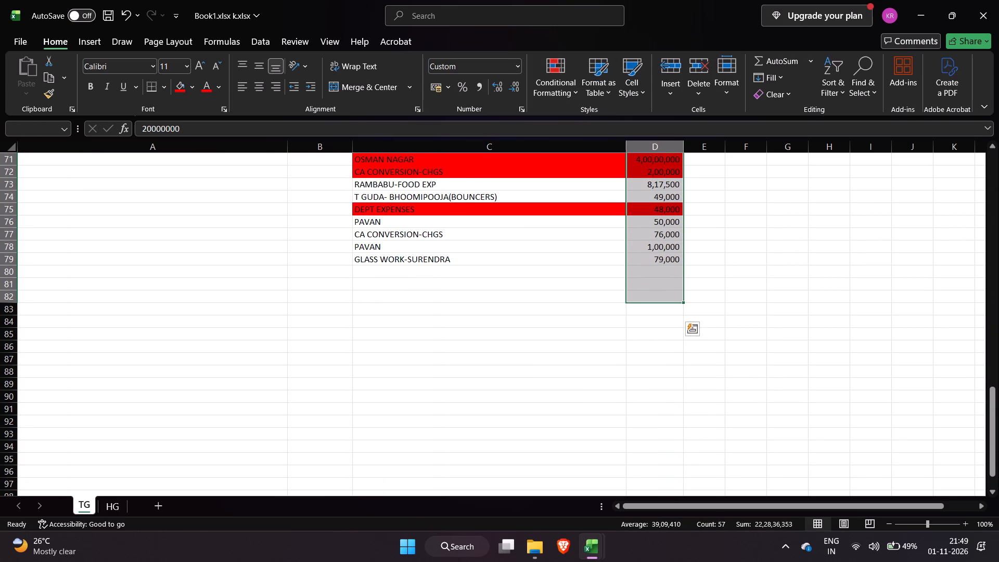
left_click(477, 83)
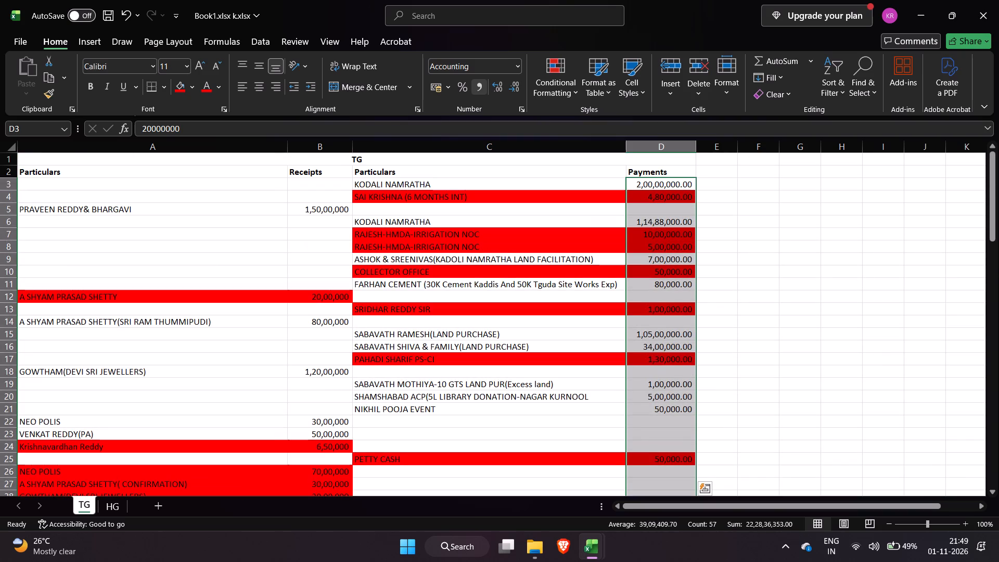
double_click(514, 83)
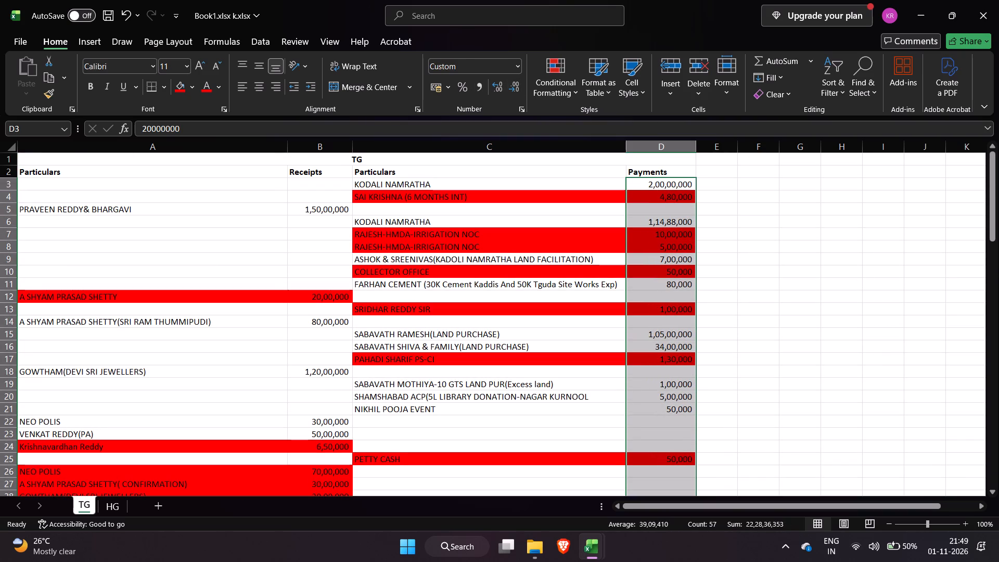
Format the HG sheet's Receipts amounts in B3:B50 with the comma style and no decimal places.
left_click(111, 506)
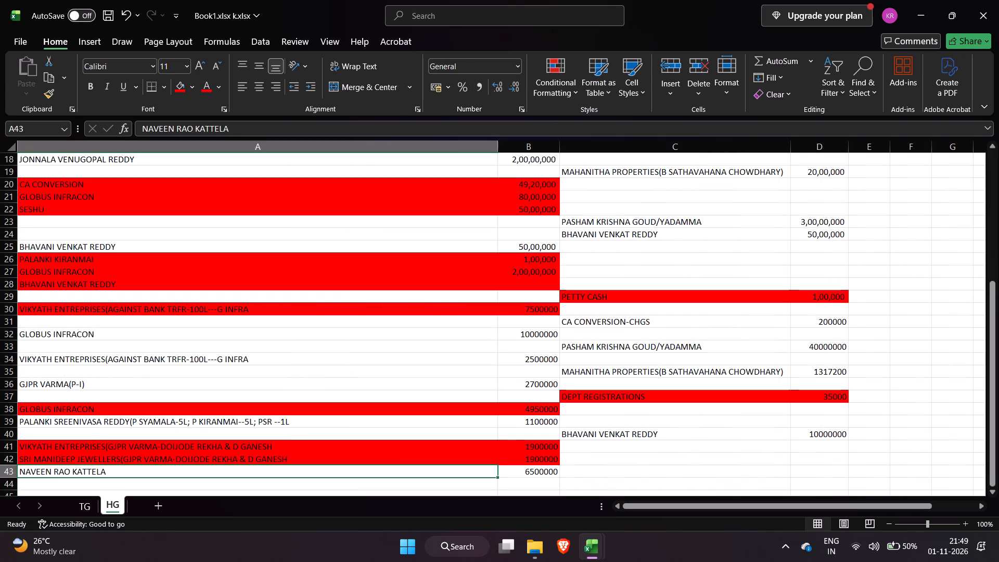
scroll(452, 266, "up", 3)
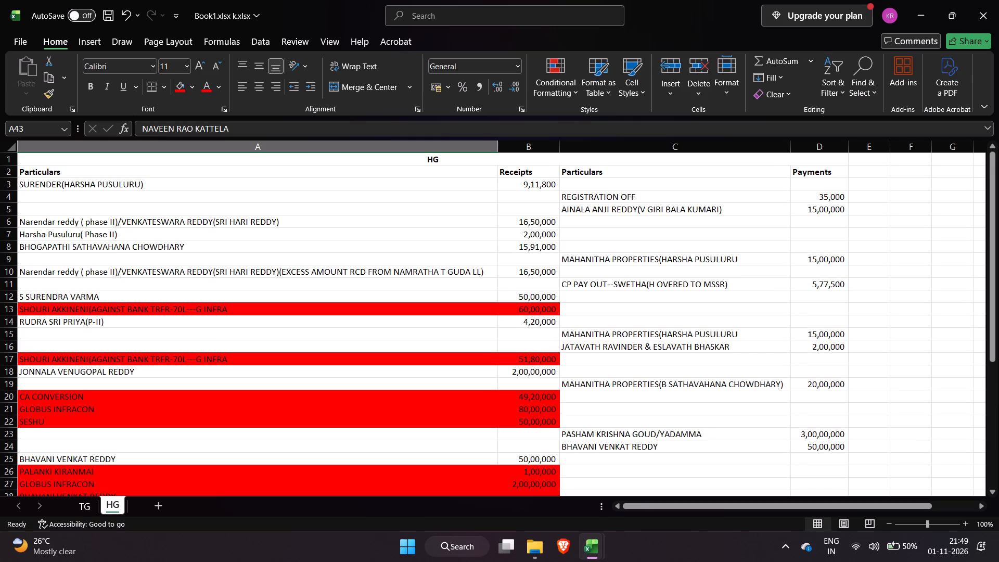
left_click(525, 183)
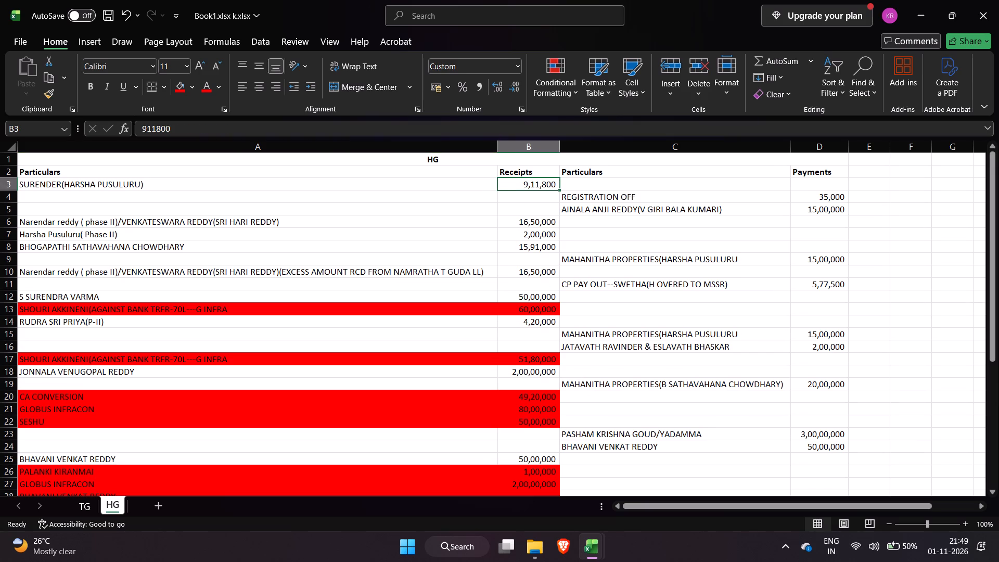
key("Up")
key("Down")
key("shift+Down")
key("shift+Down")
key("shift+Down")
key("shift+Down")
key("shift+Down")
key("shift+Down")
key("shift+Down")
key("shift+Down")
key("shift+Down")
key("shift+Down")
key("shift+Down")
key("shift+Down")
key("shift+Down")
key("shift+Down")
key("shift+Down")
key("shift+Down")
key("shift+Down")
key("shift+Down")
key("shift+Down")
key("shift+Down")
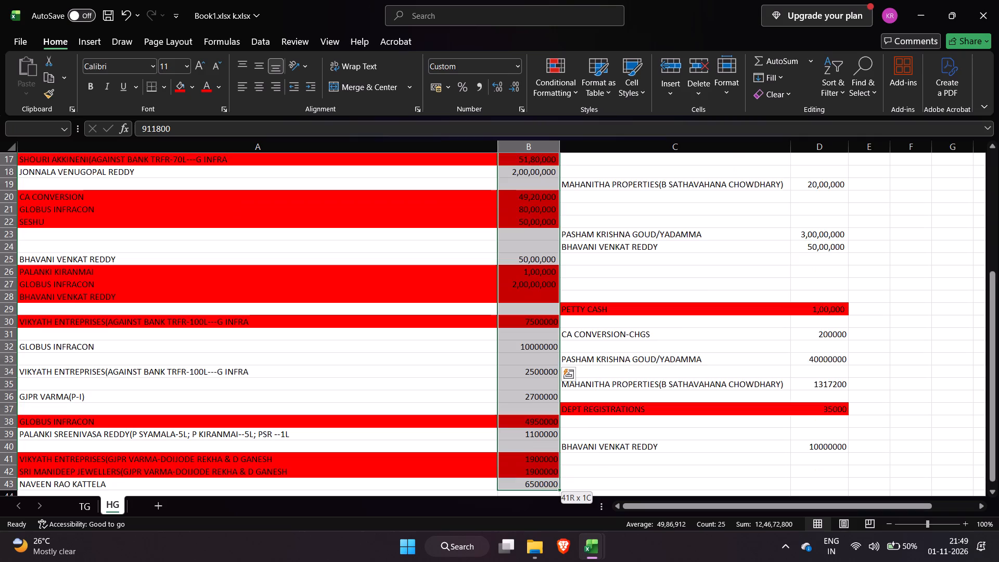
key("shift+Up")
key("shift+Up")
key("shift+Up")
key("shift+Up")
key("shift+Up")
key("shift+Up")
key("shift+Up")
key("shift+Up")
key("shift+Up")
key("shift+Up")
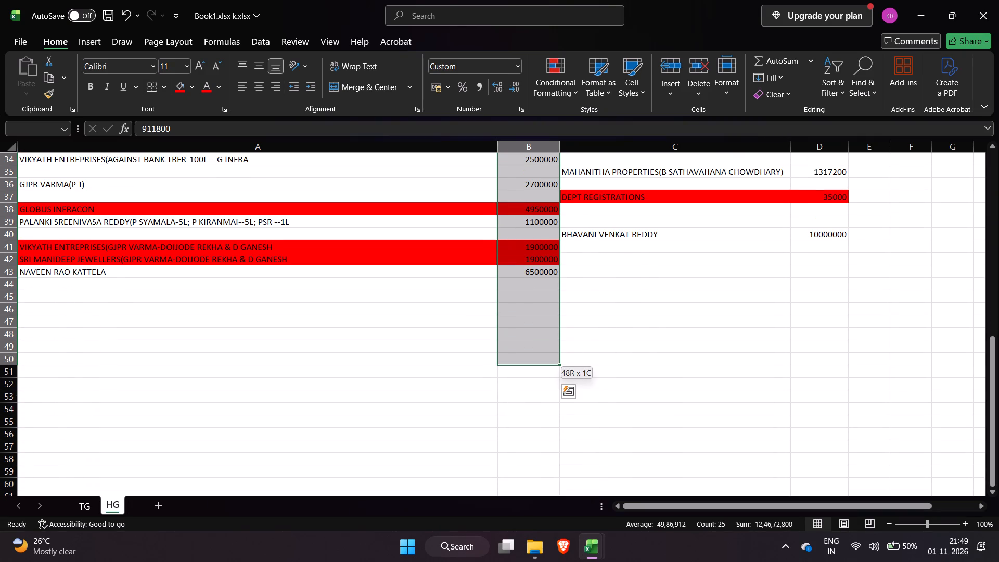
key("shift+Up")
key("shift+Up")
key("shift+Up")
key("shift+Up")
key("shift+Up")
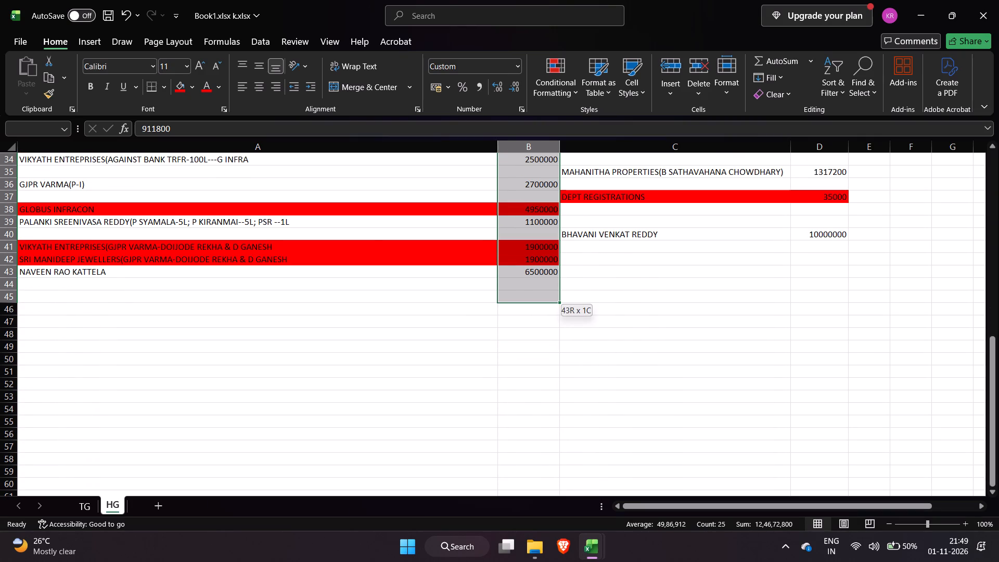
key("shift+Down")
key("shift+Down")
key("shift+Down")
key("shift+Down")
key("shift+Down")
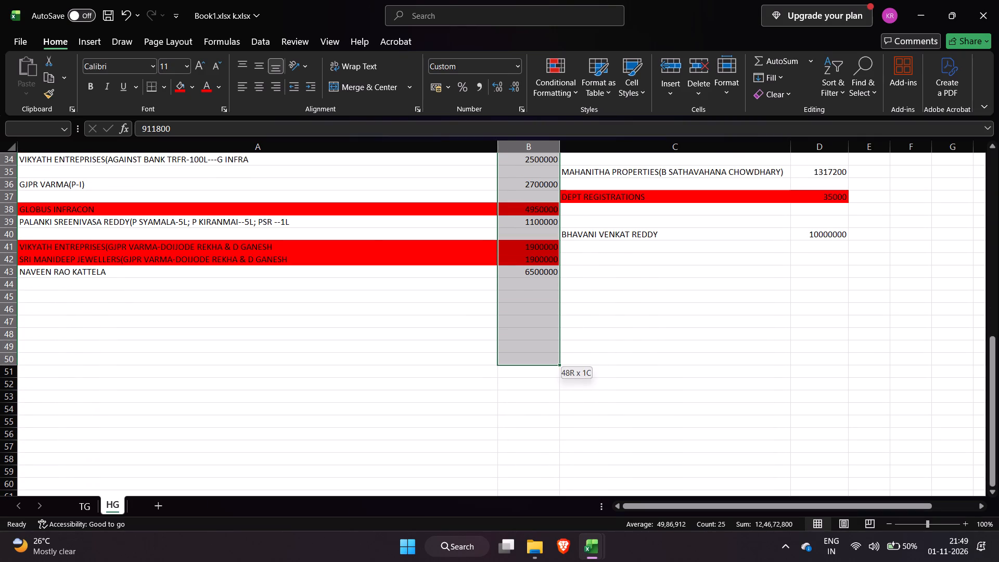
left_click(476, 85)
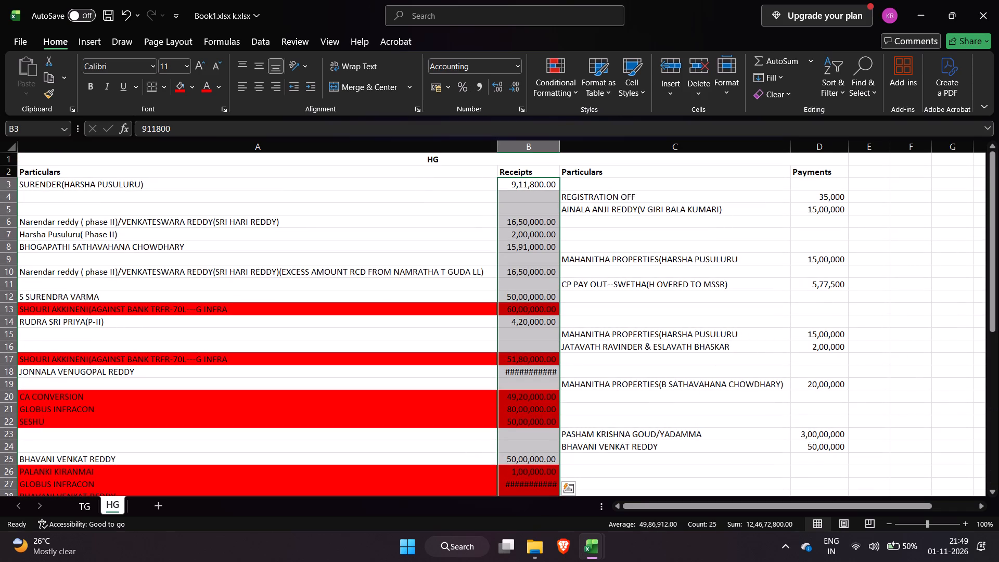
double_click(516, 84)
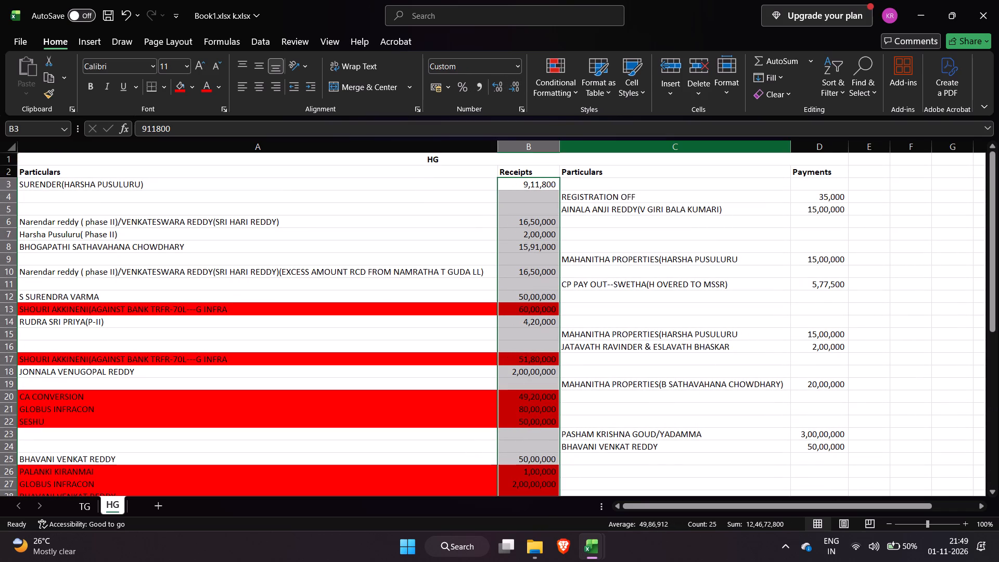
Format the HG sheet's Payments amounts in D3:D50 with the comma style and no decimal places.
left_click(800, 186)
key("shift+Down")
key("shift+Down")
key("shift+Down")
key("shift+Down")
key("shift+Down")
key("shift+Down")
key("shift+Down")
key("shift+Down")
key("shift+Down")
key("shift+Down")
key("shift+Down")
key("shift+Down")
key("shift+Down")
key("shift+Down")
key("shift+Down")
key("shift+Down")
key("shift+Down")
key("shift+Down")
key("shift+Down")
key("shift+Down")
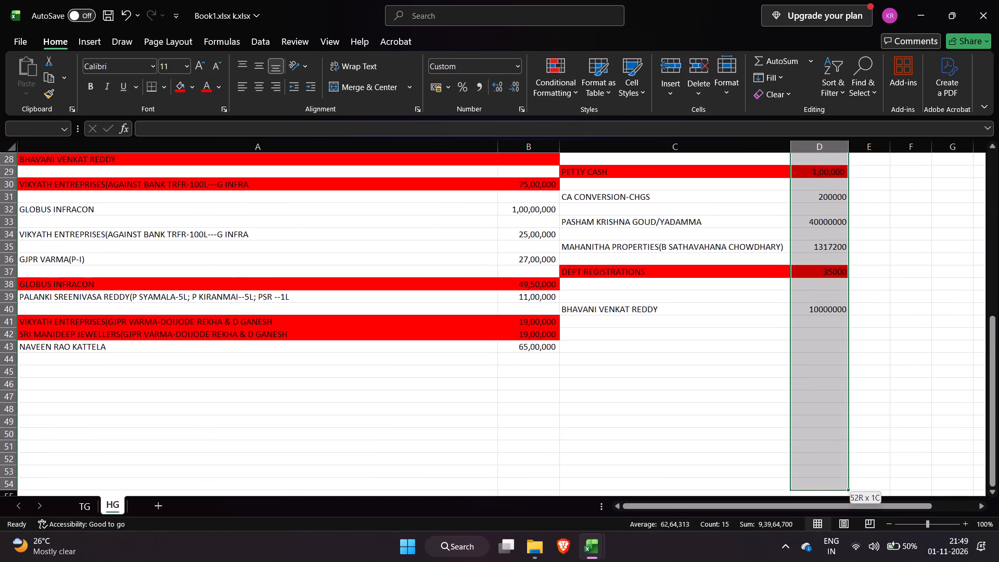
key("shift+Up")
key("shift+Up")
key("shift+Up")
key("shift+Up")
key("shift+Up")
key("shift+Up")
key("shift+Up")
key("shift+Up")
key("shift+Up")
key("shift+Up")
key("shift+Up")
key("shift+Up")
key("shift+Up")
key("shift+Up")
key("shift+Up")
key("shift+Up")
key("shift+Up")
key("shift+Up")
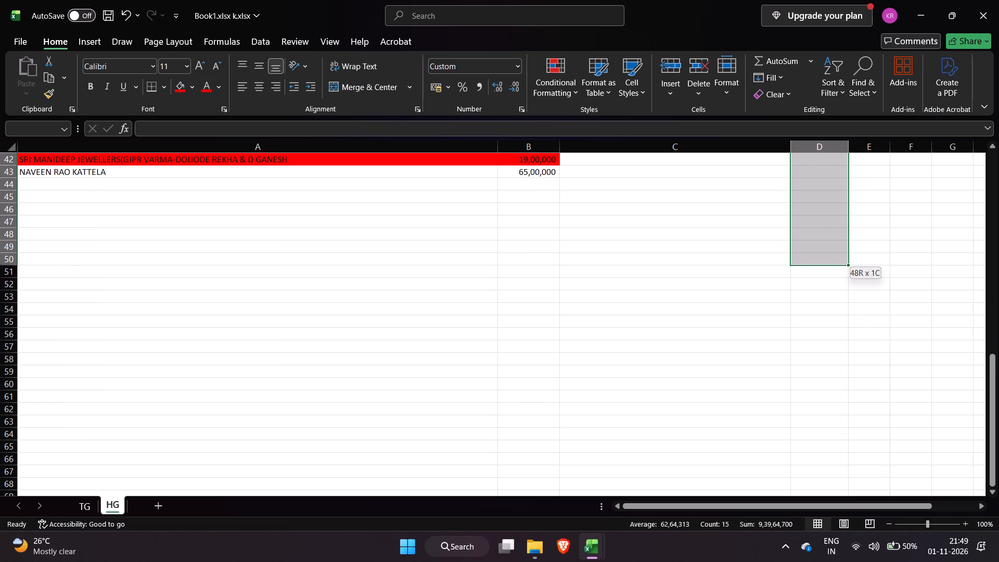
left_click(481, 84)
double_click(515, 81)
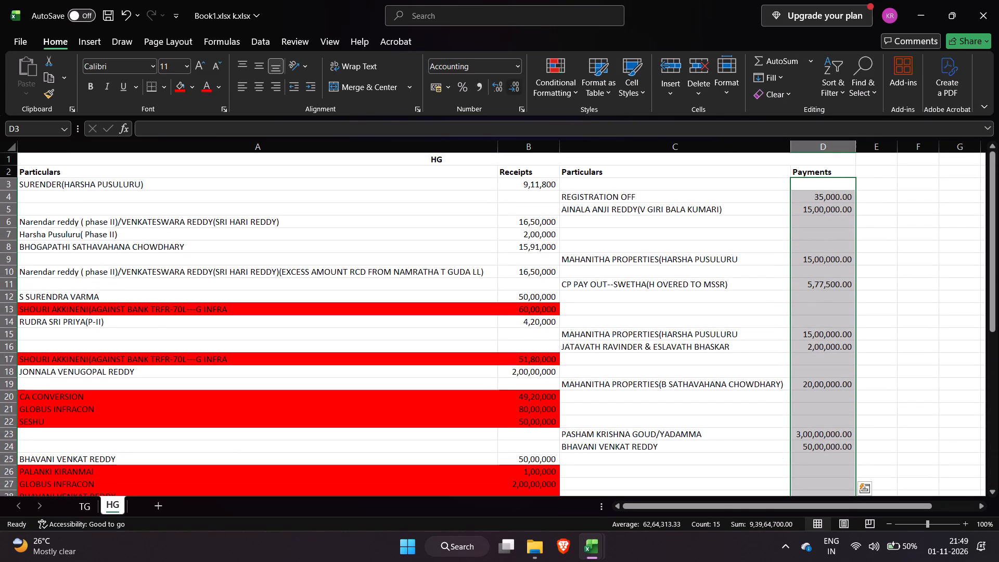
Save the workbook with its formatted amounts and minimize its window.
left_click(388, 339)
key("ctrl+s")
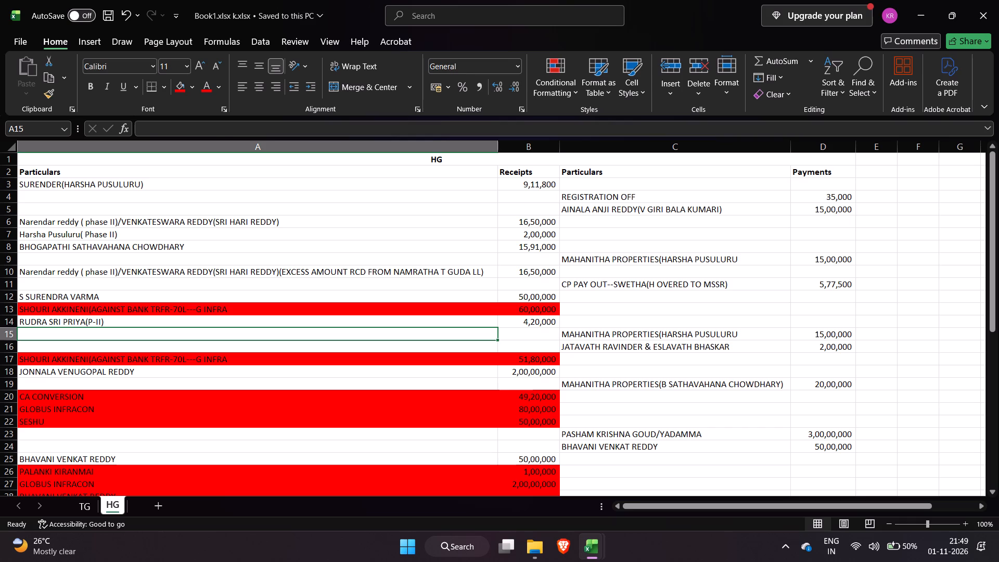
key("ctrl+s")
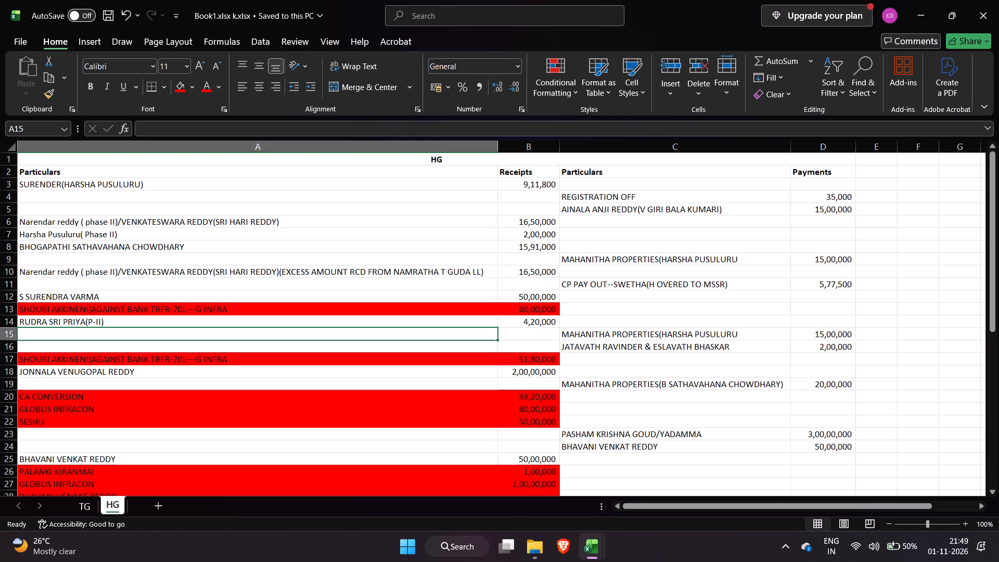
left_click(921, 11)
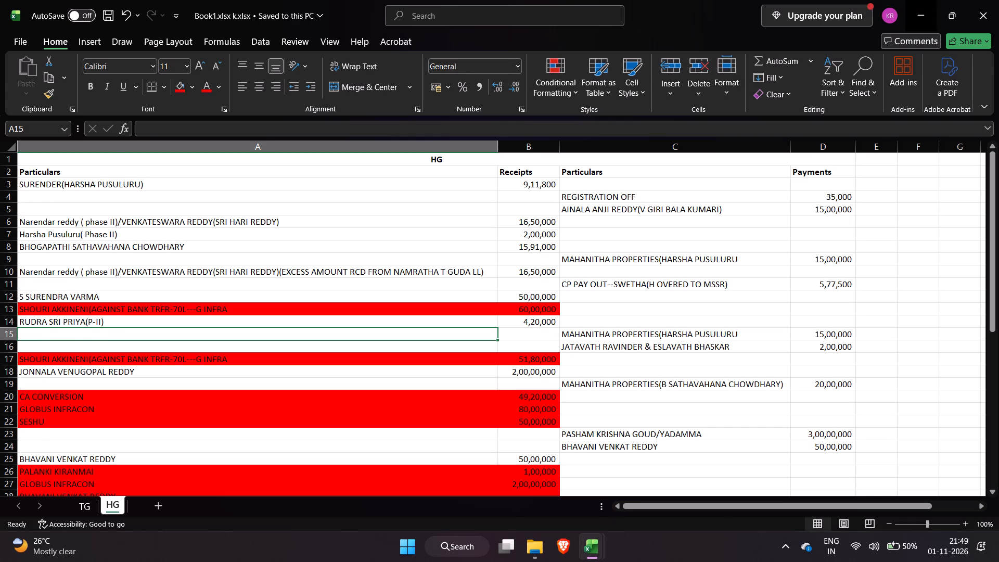
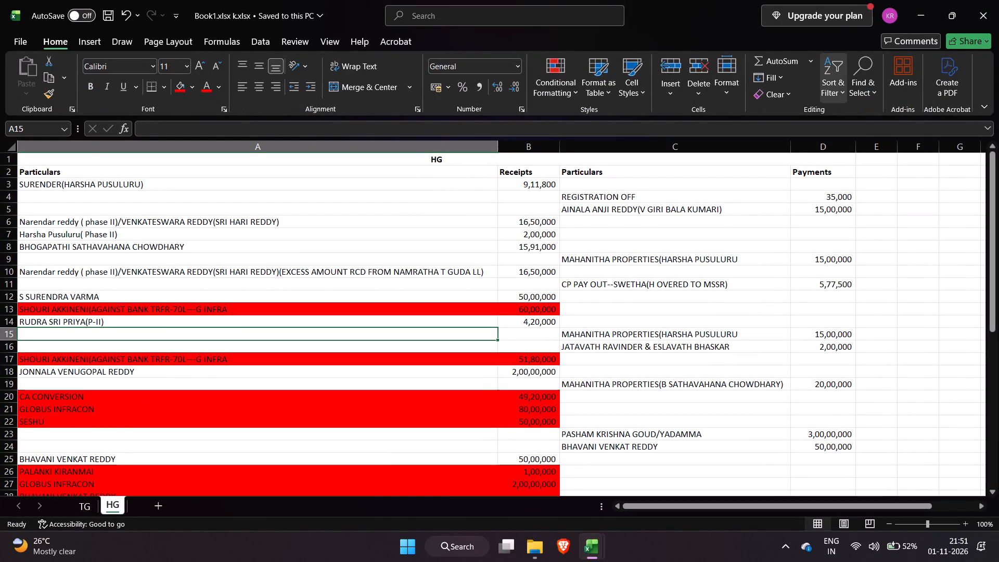
Save the Book1.xlsx k.xlsx workbook with the TG and HG sheets and close it.
key("ctrl+s")
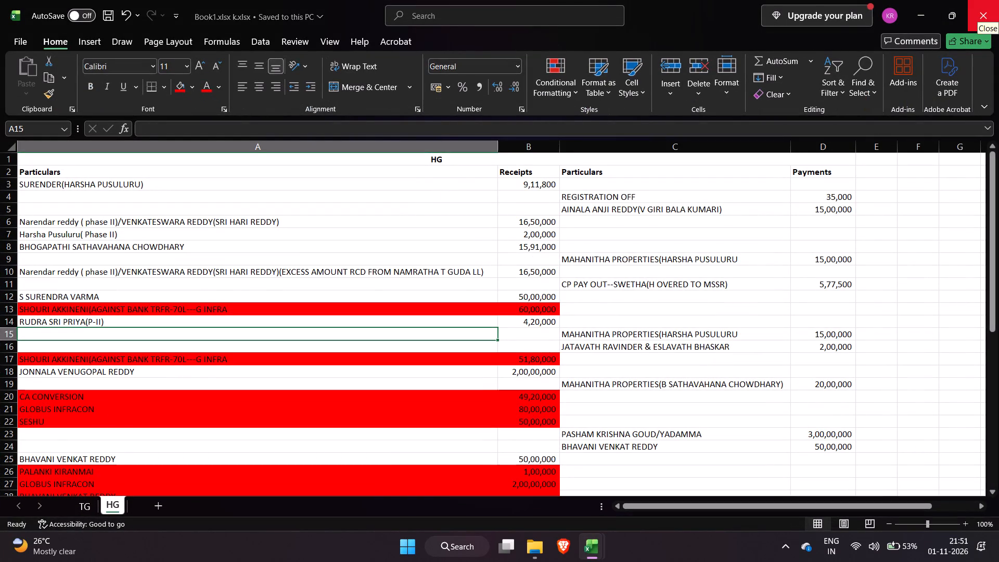
left_click(686, 289)
key("ctrl+s")
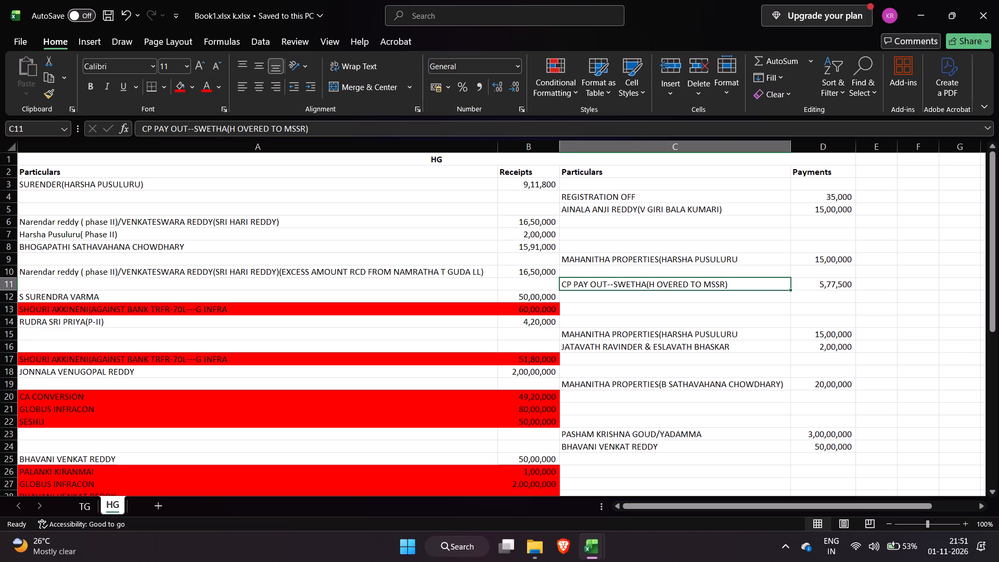
left_click(984, 10)
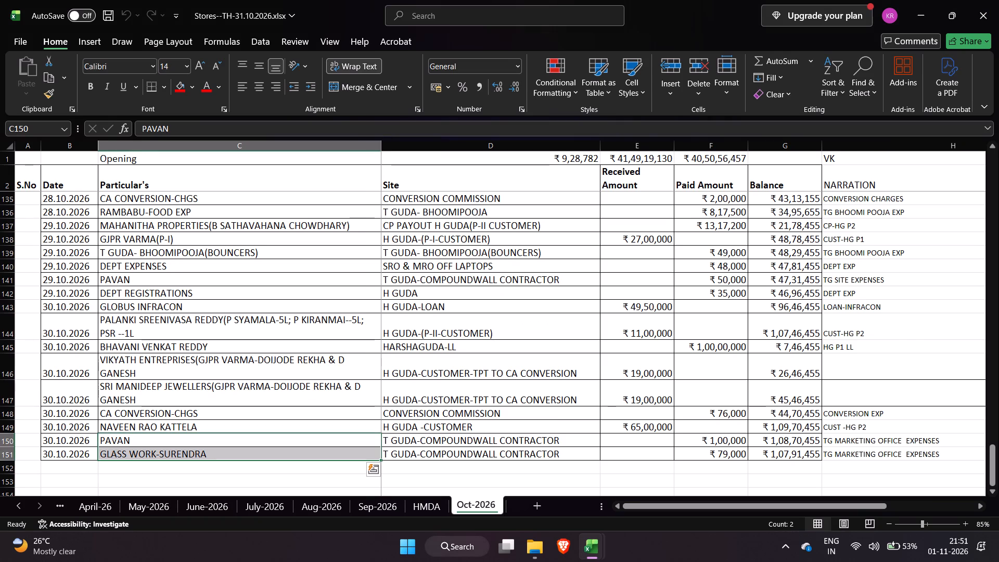
In File Explorer, move Book1.xlsx k.xlsx from Downloads into the data 31.10.2026 folder on USB Drive (D:).
left_click(536, 545)
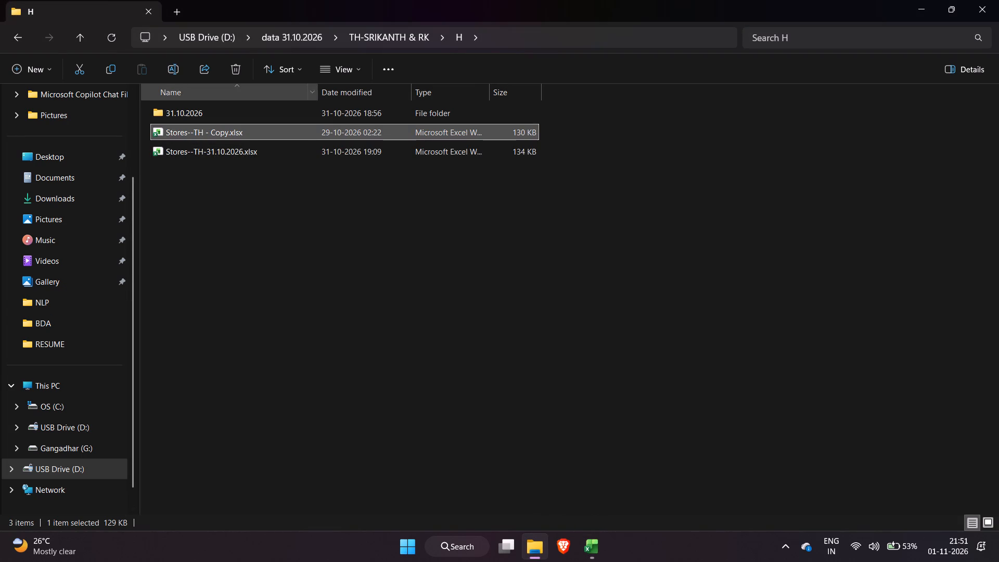
left_click(76, 36)
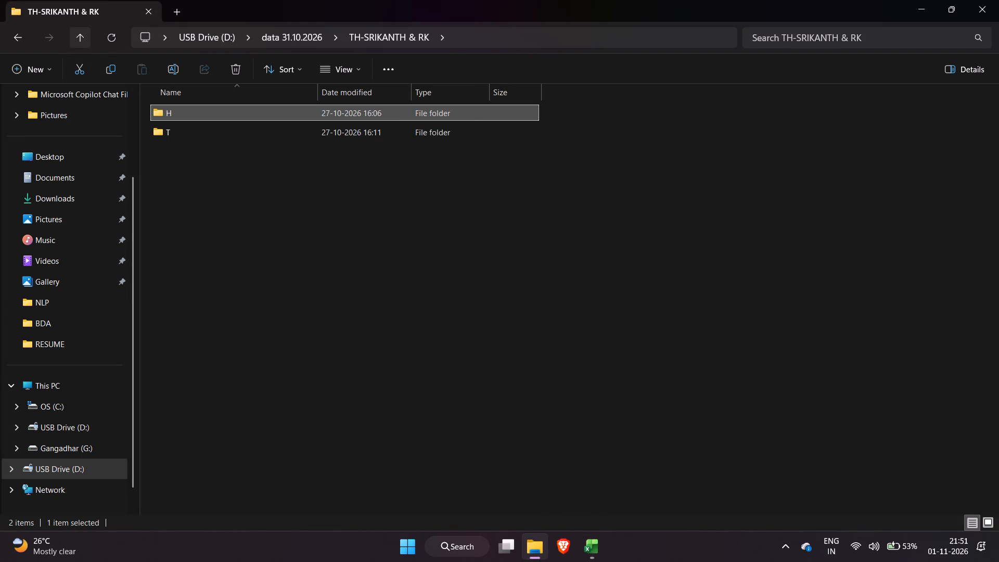
left_click(76, 36)
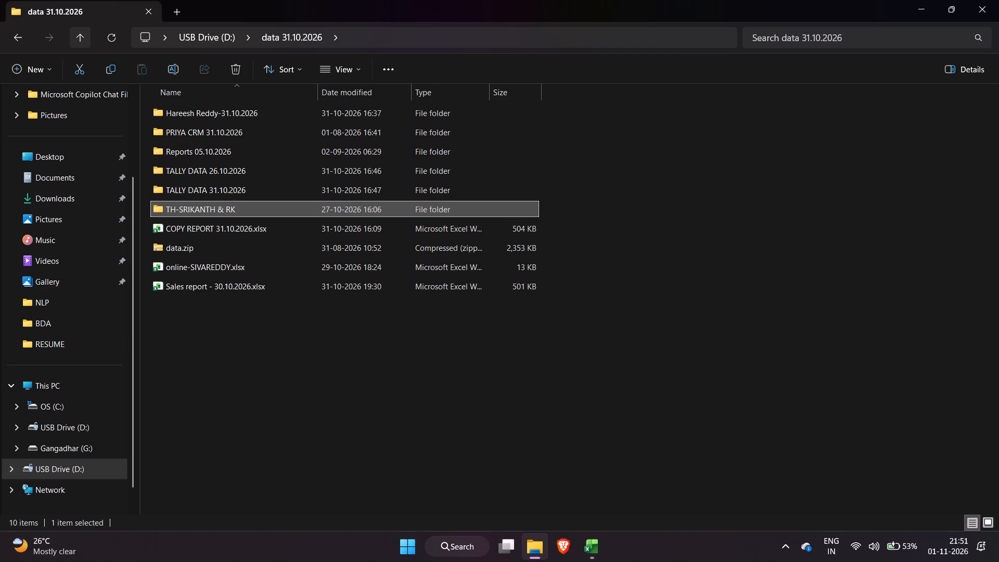
left_click(76, 36)
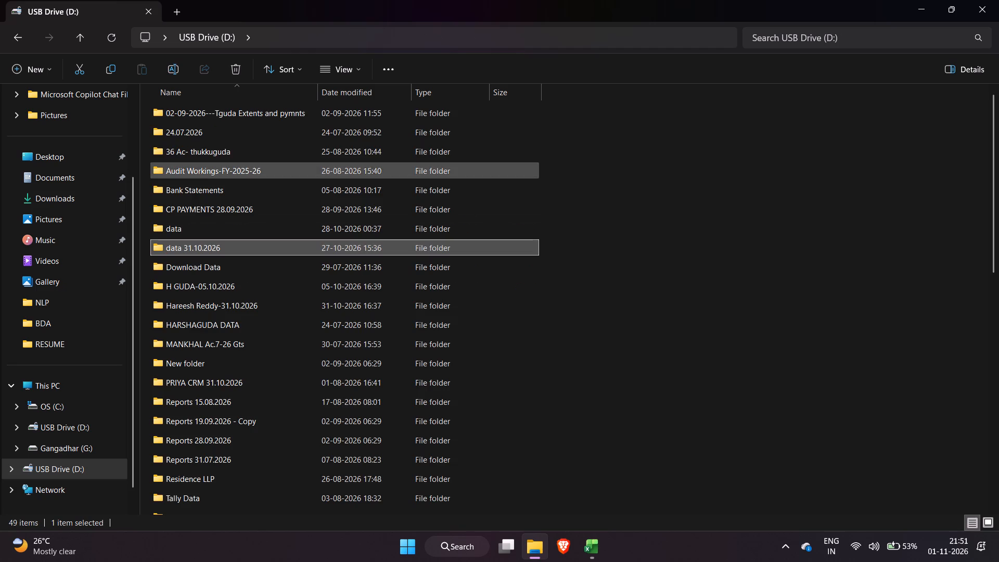
double_click(187, 249)
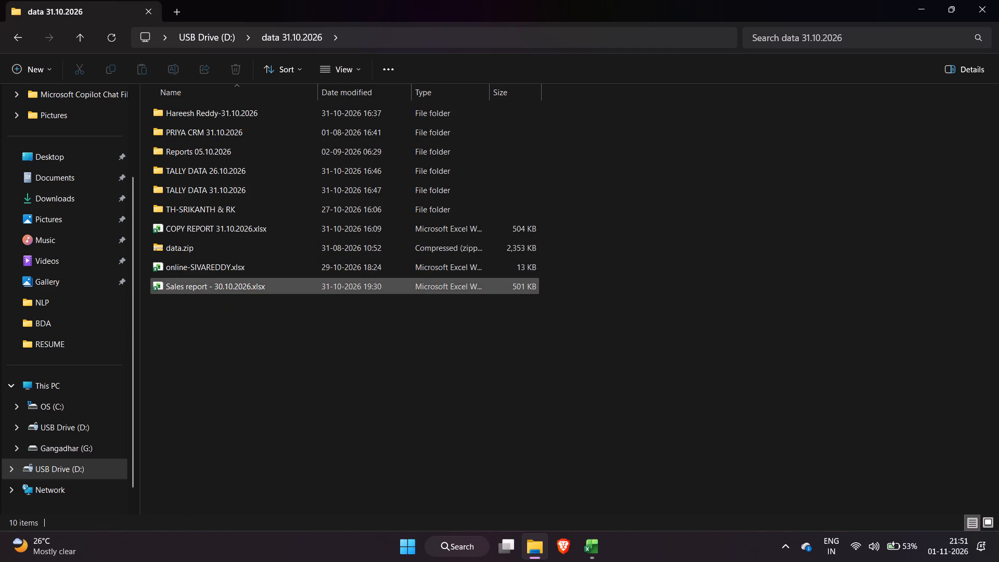
right_click(534, 541)
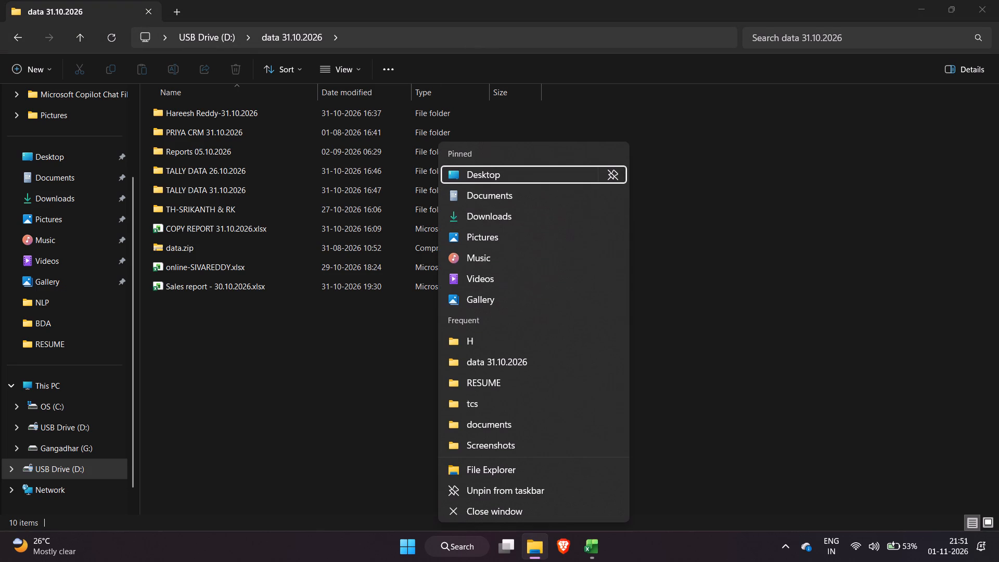
left_click(494, 216)
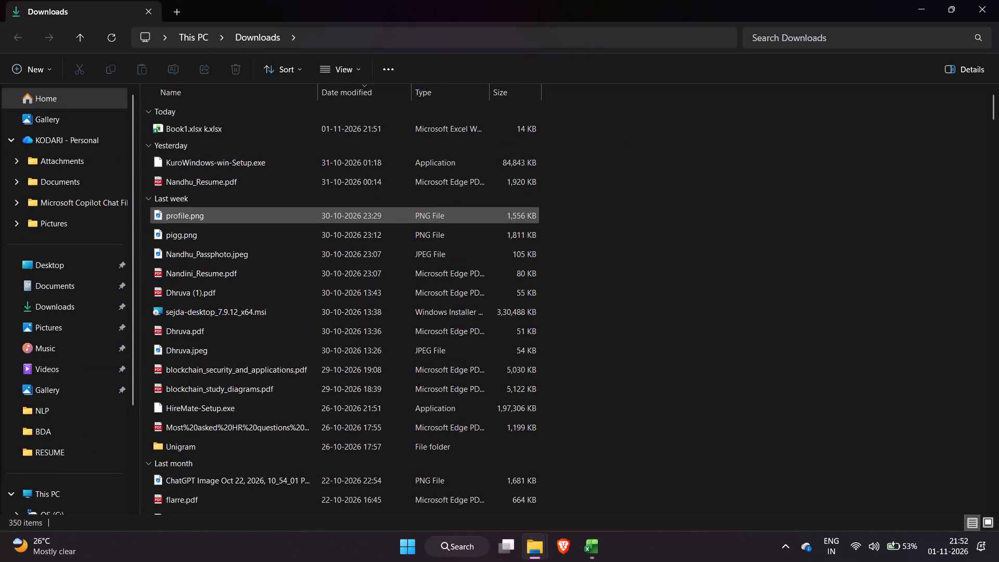
left_click(280, 129)
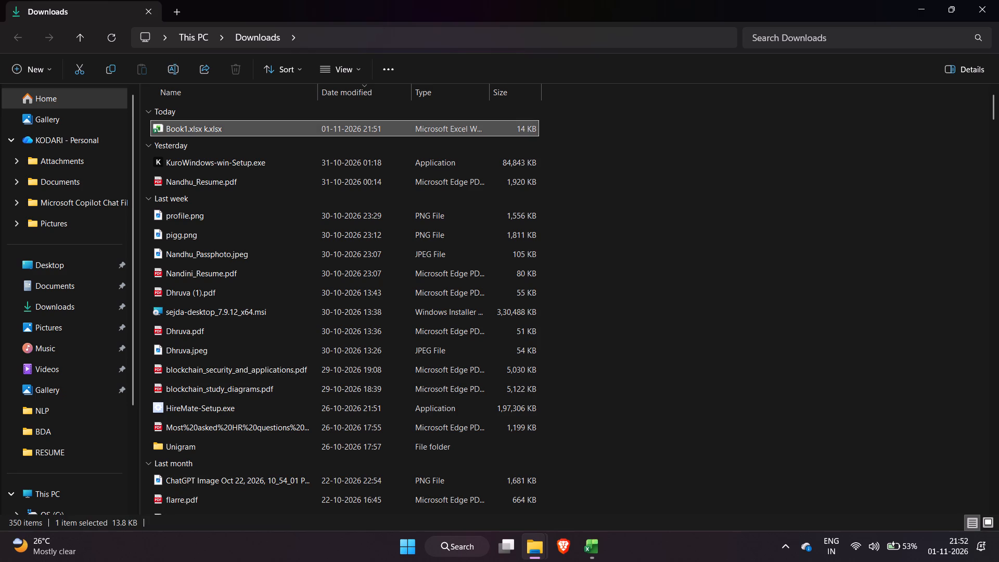
key("ctrl+x")
key("alt+Tab")
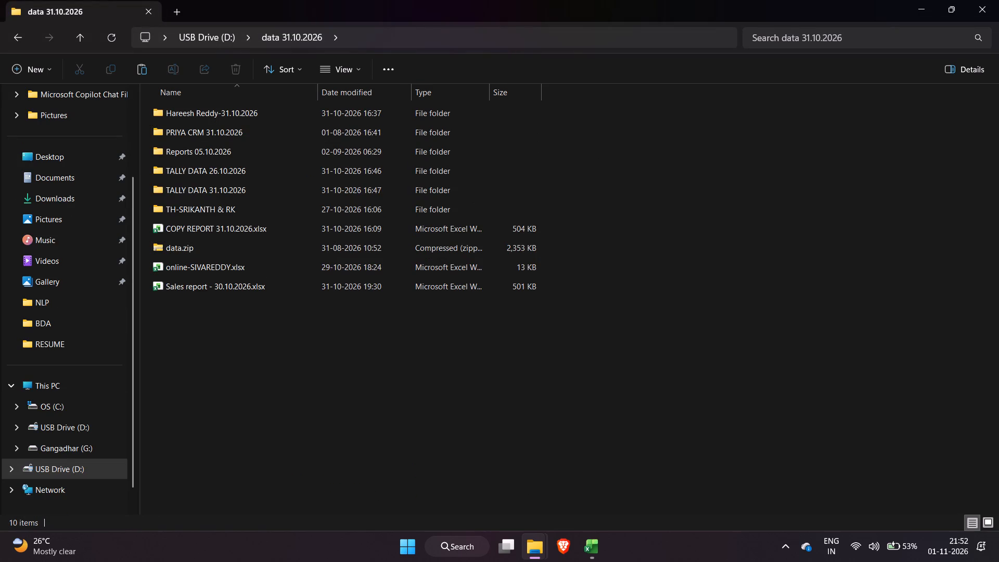
left_click(277, 397)
key("ctrl+v")
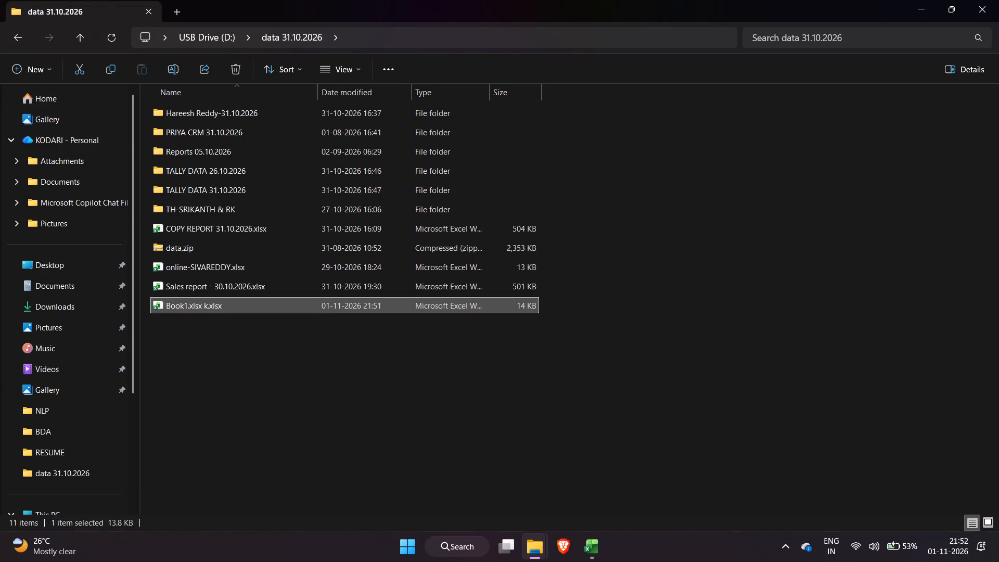
left_click(311, 407)
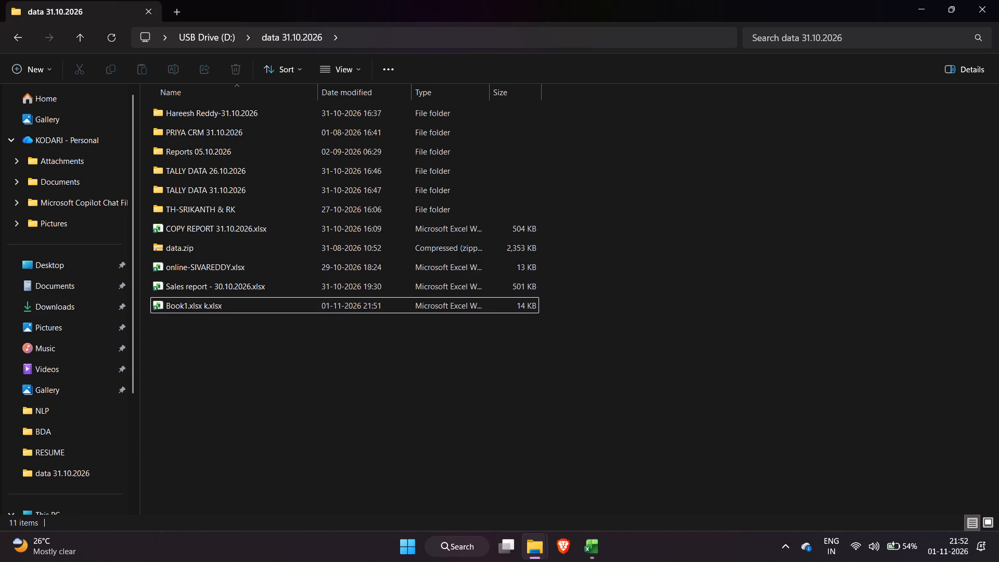
Minimize the File Explorer windows and the Stores--TH-31.10.2026 workbook to return to the Sales report - 30.10.2026 workbook.
left_click(919, 5)
left_click(919, 5)
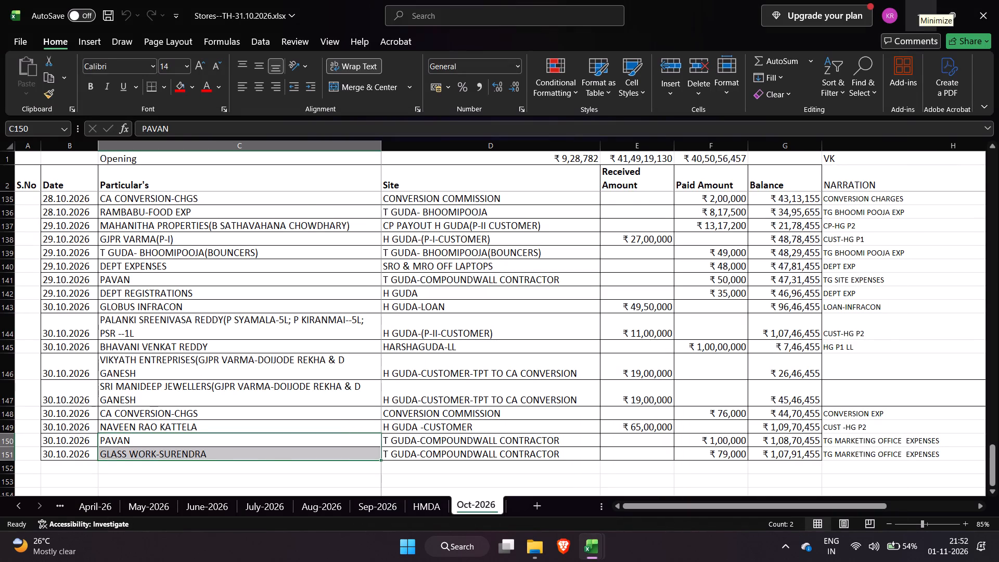
left_click(919, 11)
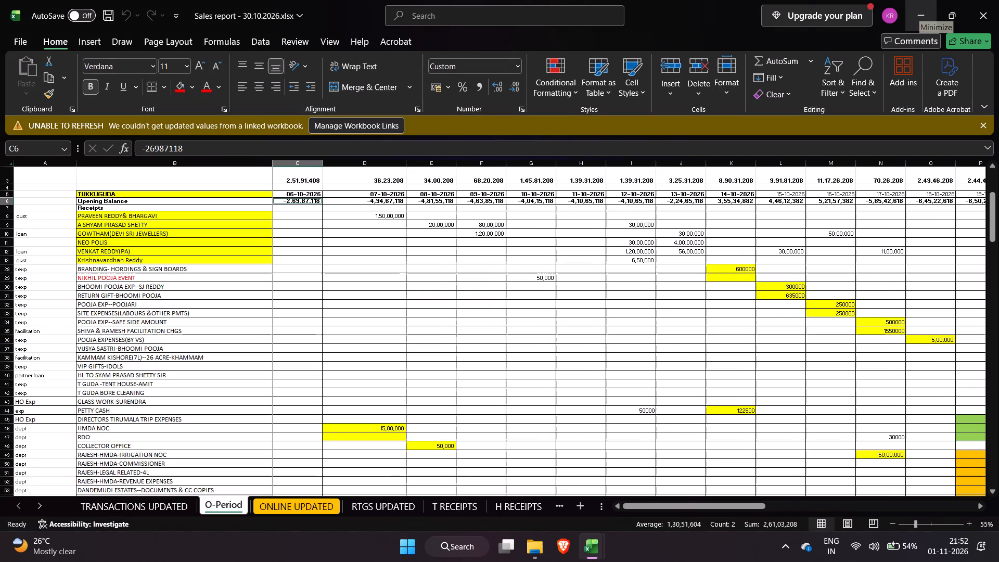